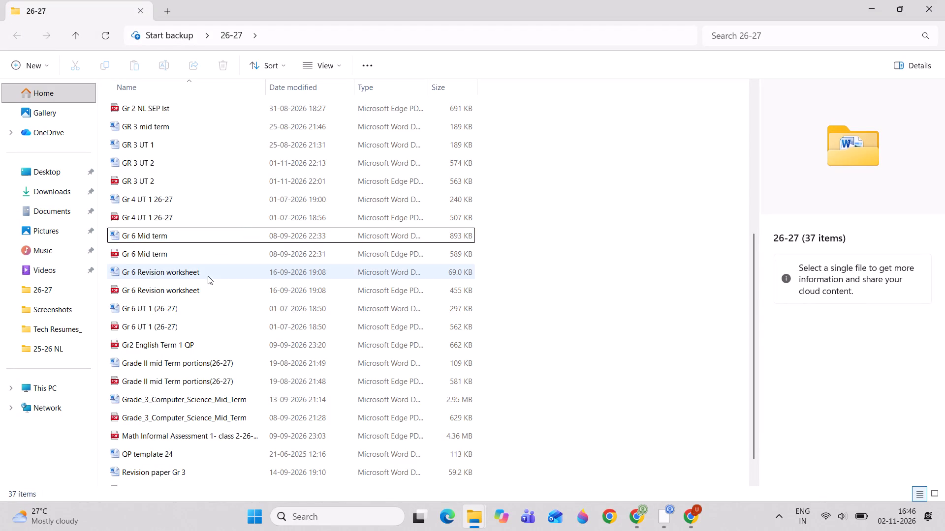
Open the Word document Gr 6 UT 1 (26-27) from the 26-27 folder and dismiss the activation wizard.
{"action": "left_click", "coordinate": [179, 309]}
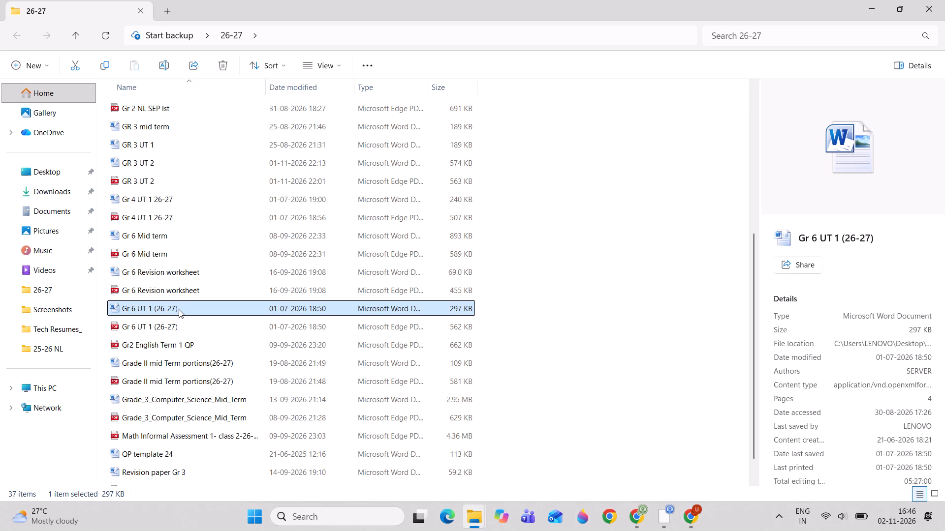
{"action": "double_click", "coordinate": [179, 309]}
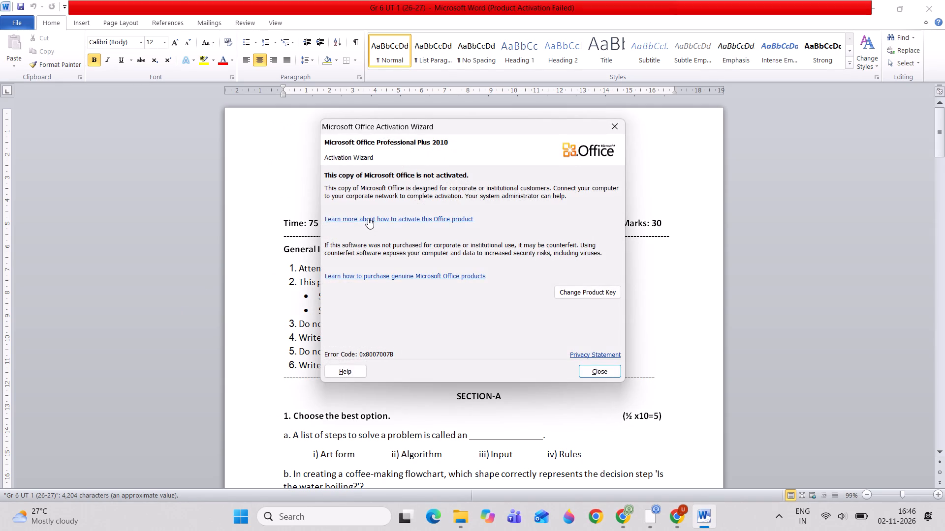
{"action": "left_click", "coordinate": [599, 377]}
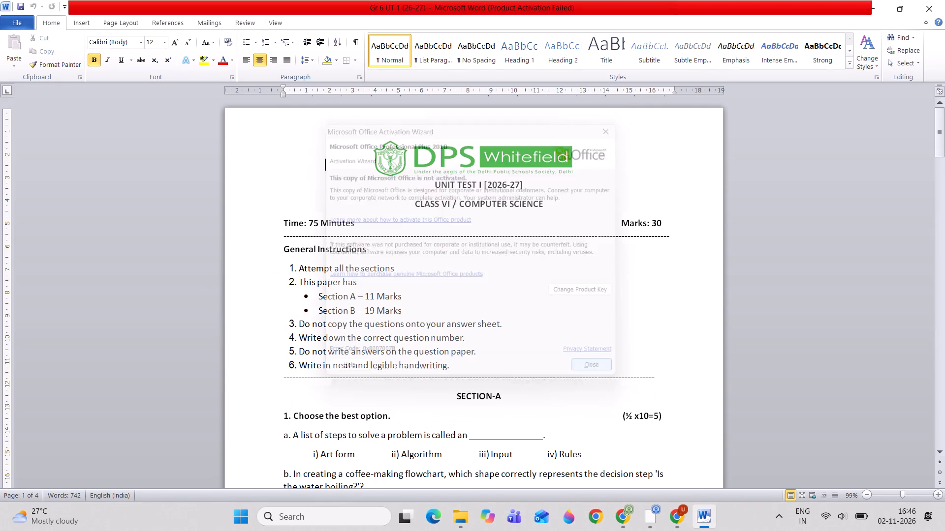
Save a copy of the document in the same folder as Gr 5 UT 2 (26-27).
{"action": "left_click", "coordinate": [4, 23]}
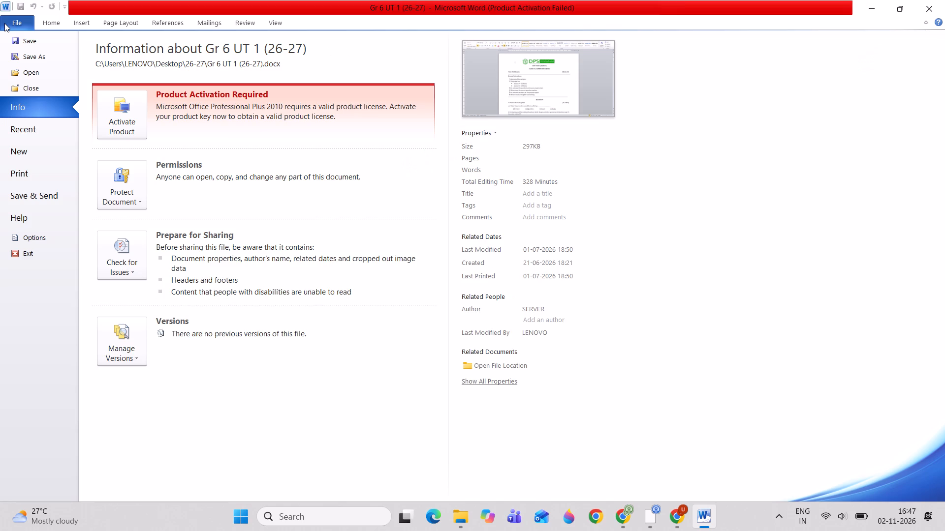
{"action": "left_click", "coordinate": [28, 56]}
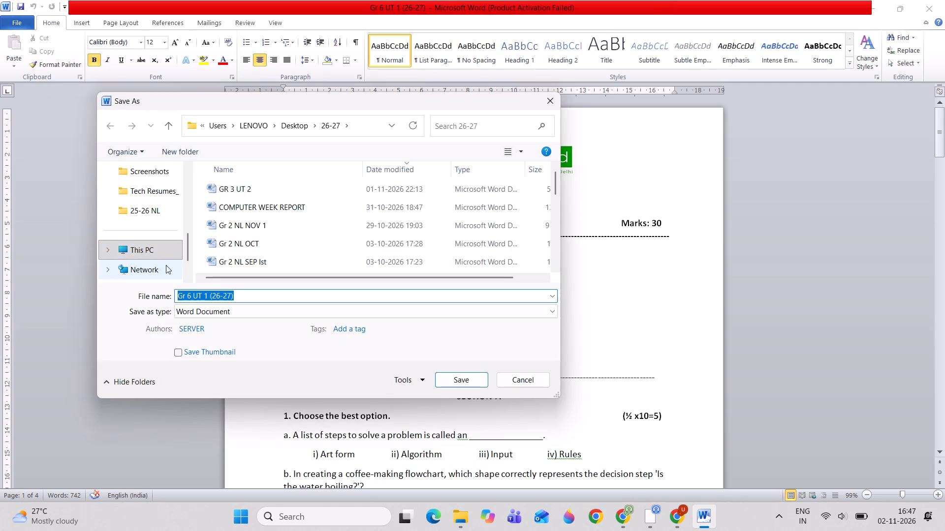
{"action": "left_click", "coordinate": [189, 293]}
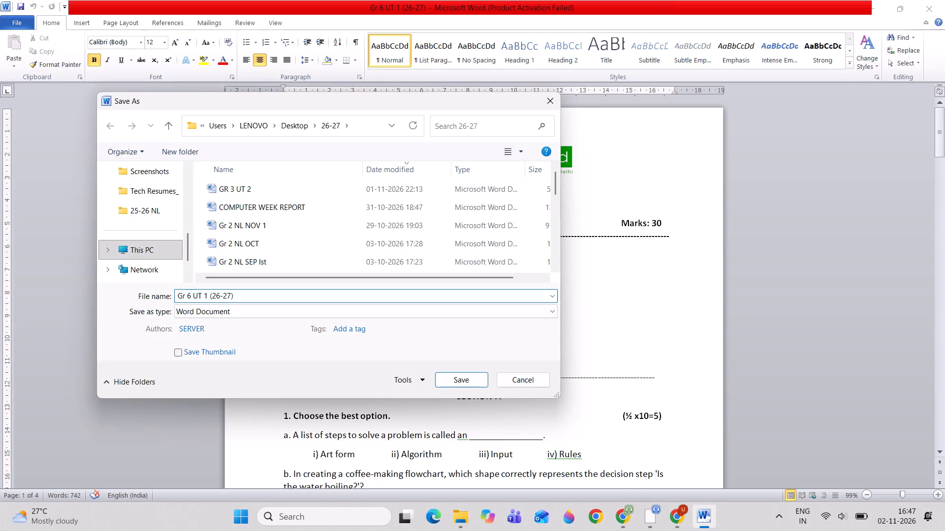
{"action": "key", "text": "BackSpace"}
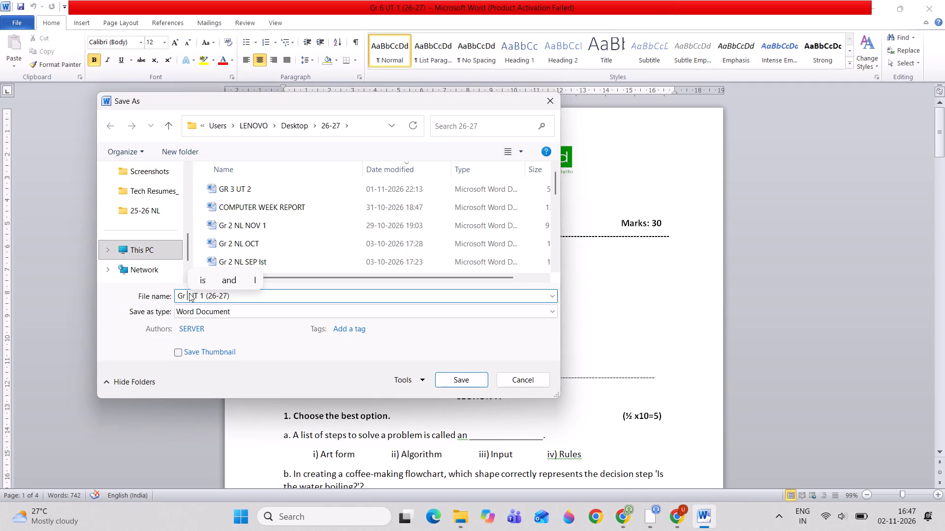
{"action": "key", "text": "5"}
{"action": "left_click", "coordinate": [207, 298]}
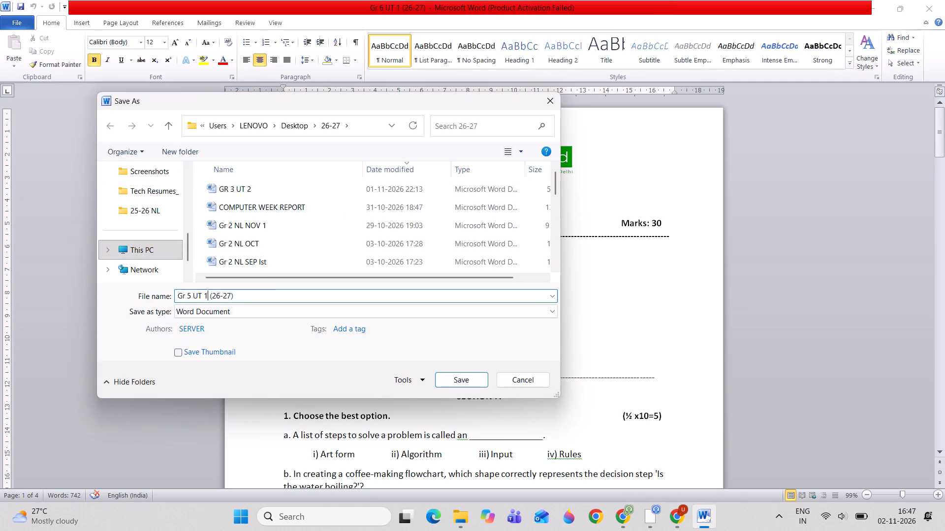
{"action": "key", "text": "BackSpace"}
{"action": "key", "text": "2"}
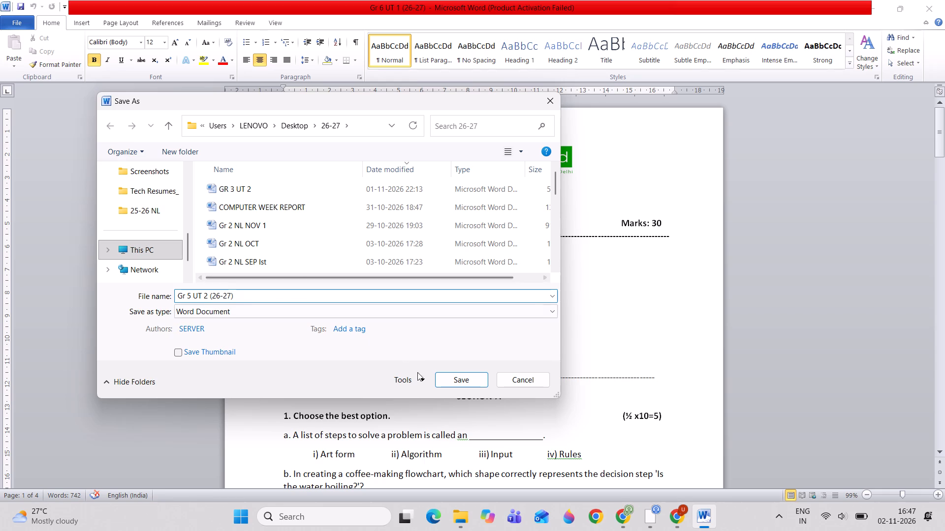
{"action": "left_click", "coordinate": [449, 382]}
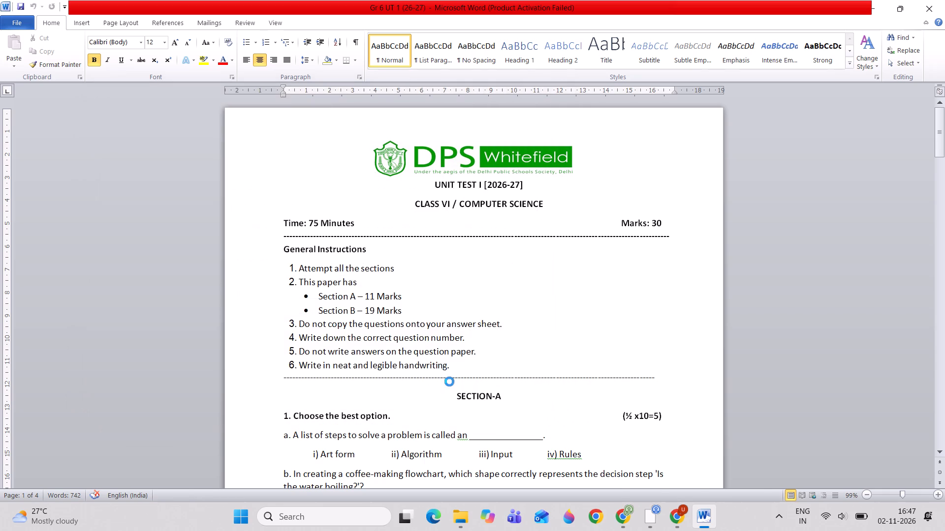
Update the paper's heading to read UNIT TEST II [2026-27] and CLASS V / COMPUTER SCIENCE.
{"action": "left_click", "coordinate": [447, 205]}
{"action": "key", "text": "Delete"}
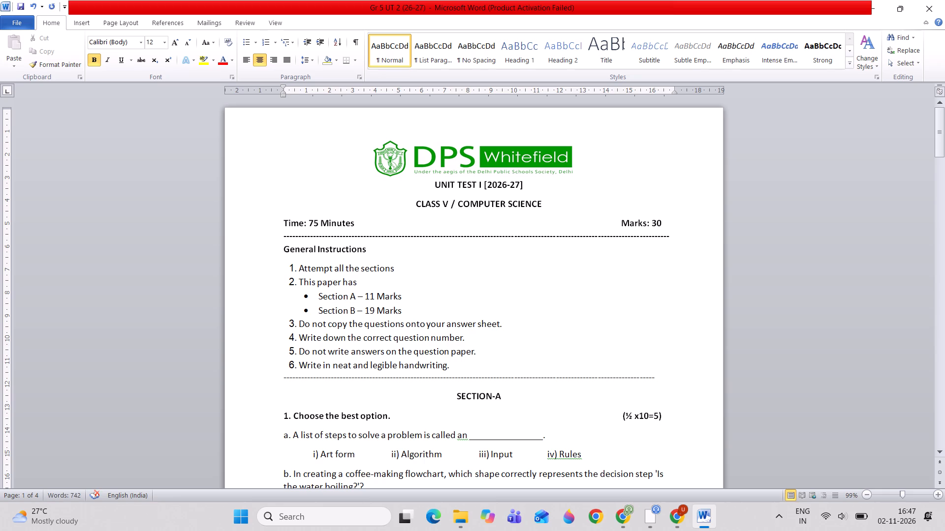
{"action": "left_click", "coordinate": [482, 183]}
{"action": "key", "text": "shift+i"}
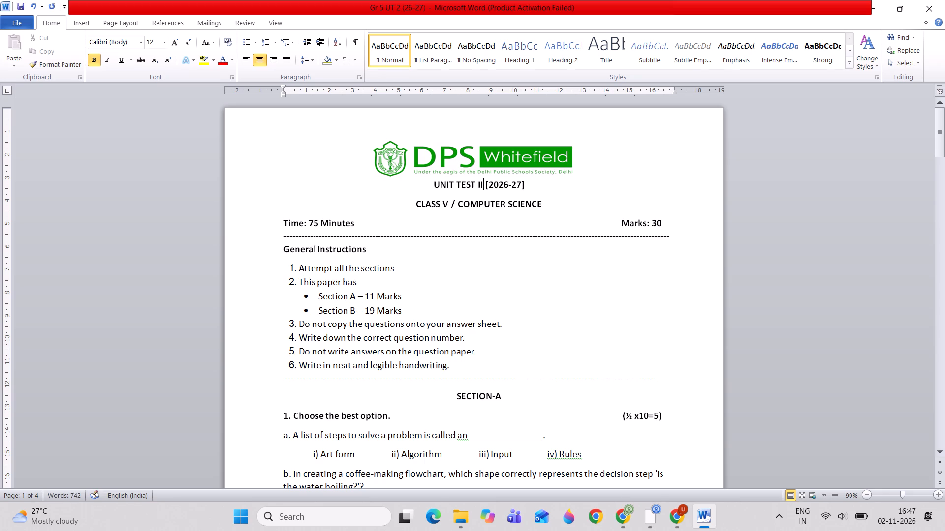
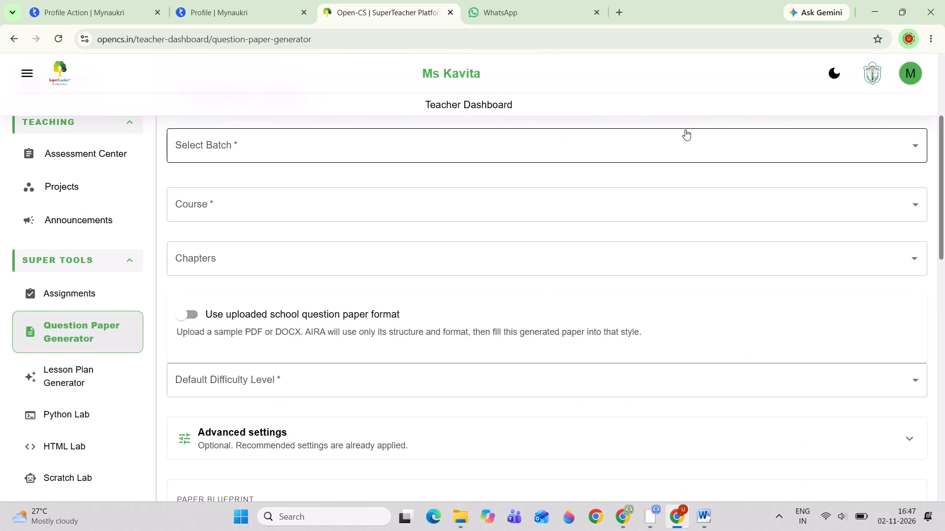
In Chrome's SuperTeacher Question Paper Generator form, enter "worksheet" as the question paper title.
{"action": "left_click_drag", "start_coordinate": [941, 145], "coordinate": [935, 132]}
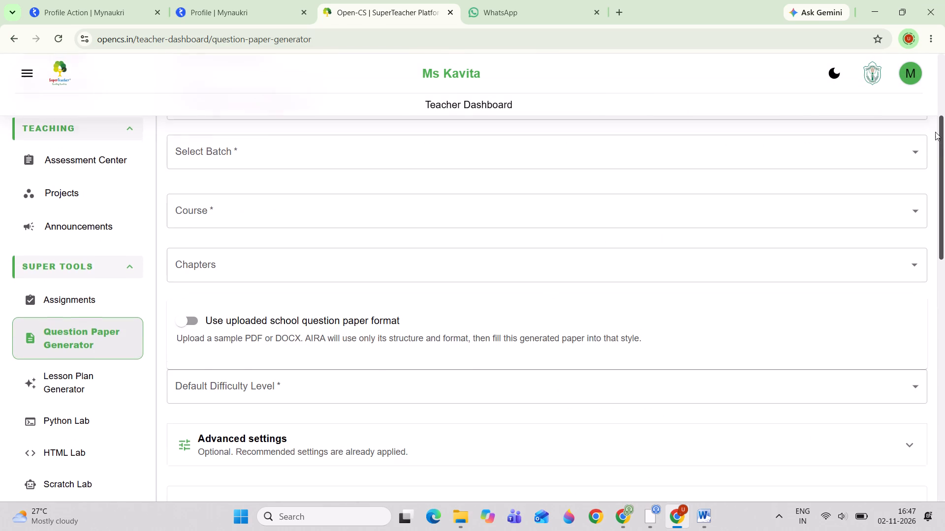
{"action": "left_click_drag", "start_coordinate": [935, 132], "coordinate": [916, 61]}
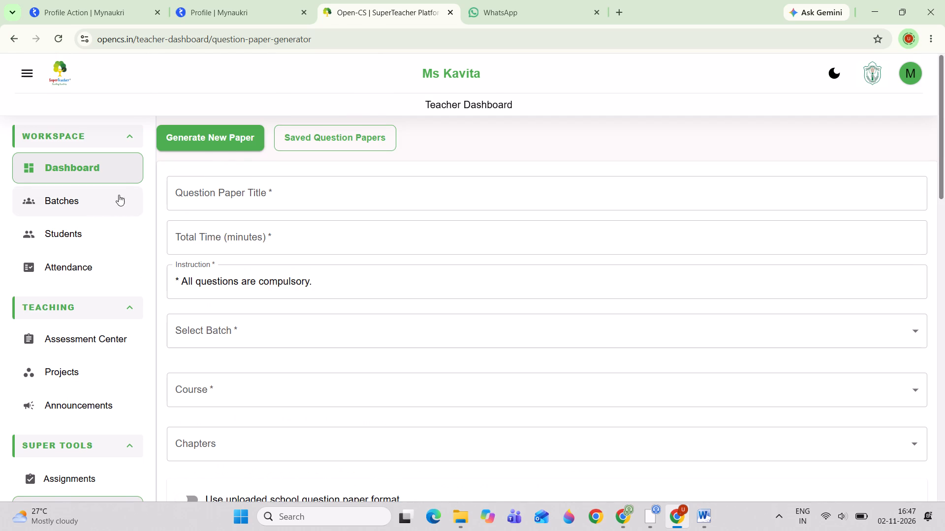
{"action": "left_click", "coordinate": [233, 186]}
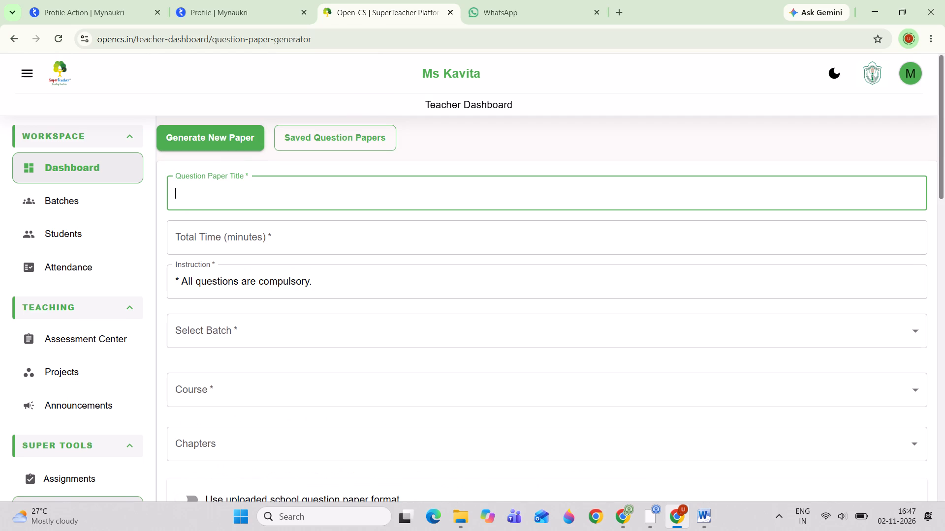
{"action": "type", "text": "worksheet"}
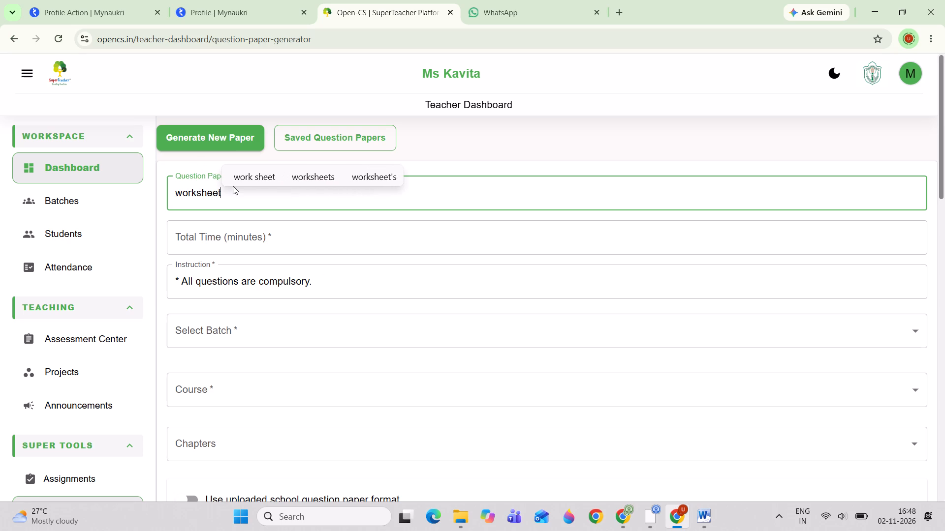
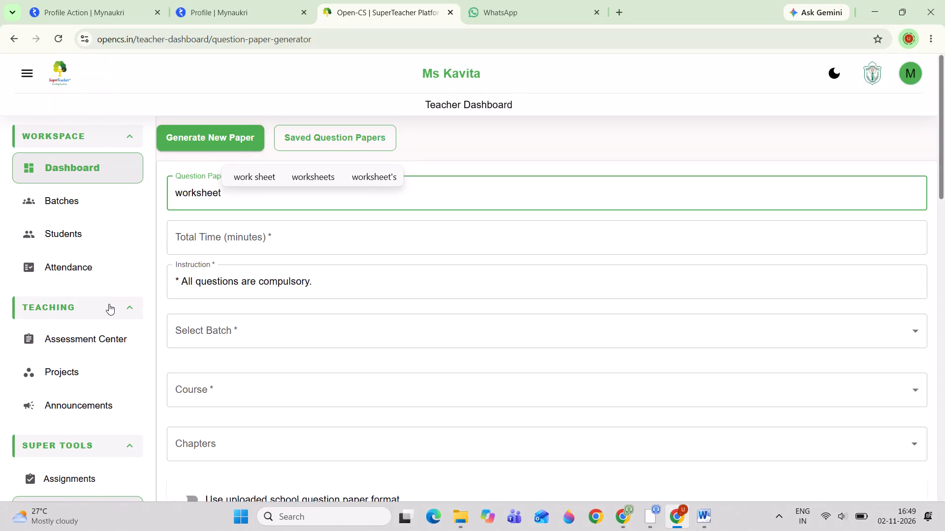
Set the question paper's total time to 30 minutes.
{"action": "left_click", "coordinate": [257, 236]}
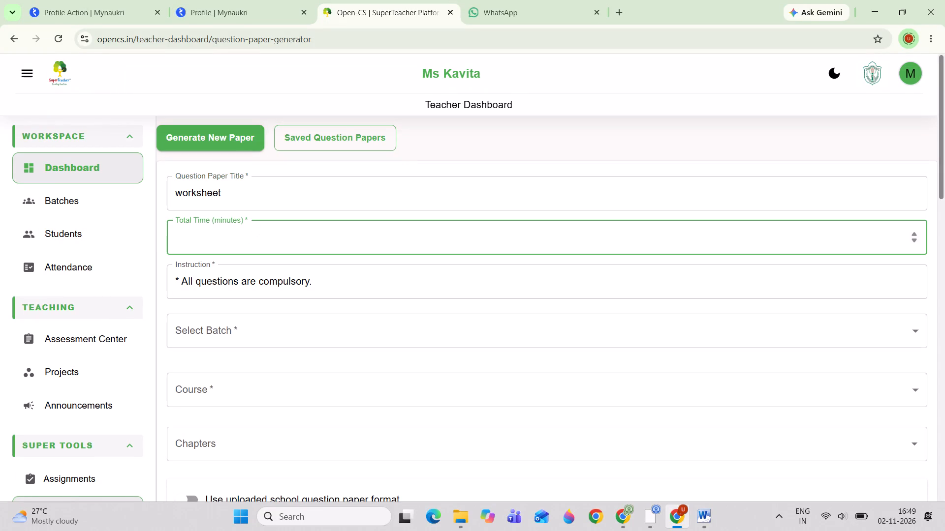
{"action": "key", "text": "3"}
{"action": "key", "text": "0"}
Select the batch DPS Whitefield Grade - 5 and its course HappyCoder 3.0 Level - 5.
{"action": "left_click", "coordinate": [241, 333]}
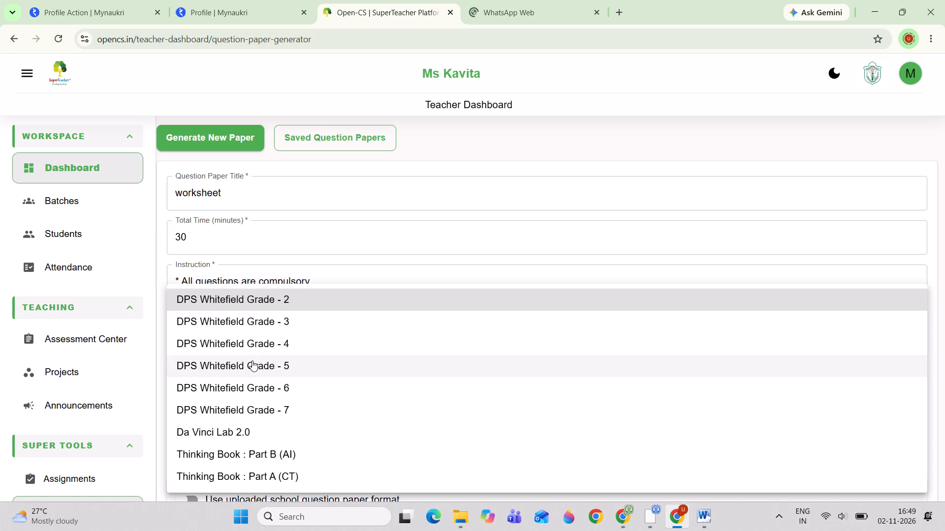
{"action": "left_click", "coordinate": [252, 360]}
{"action": "left_click", "coordinate": [228, 393]}
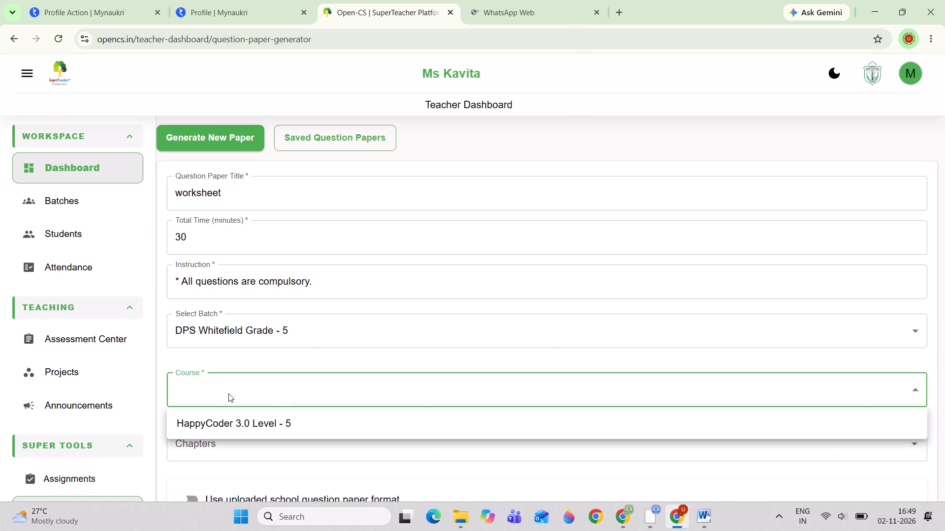
{"action": "left_click", "coordinate": [225, 418]}
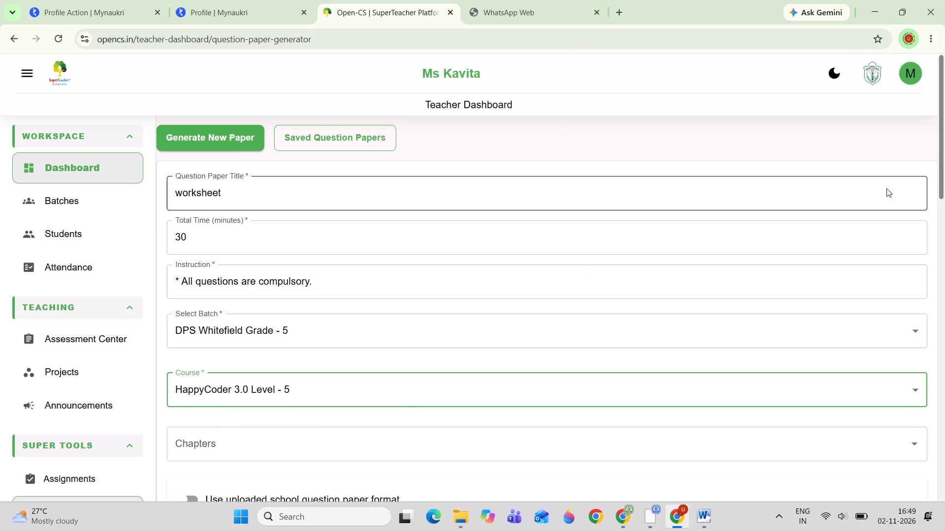
Add Chapter - 2 : Super Slides Made Easy and Chapter - 7 : Teach a Machine as the paper's chapters.
{"action": "left_click_drag", "start_coordinate": [941, 165], "coordinate": [942, 178]}
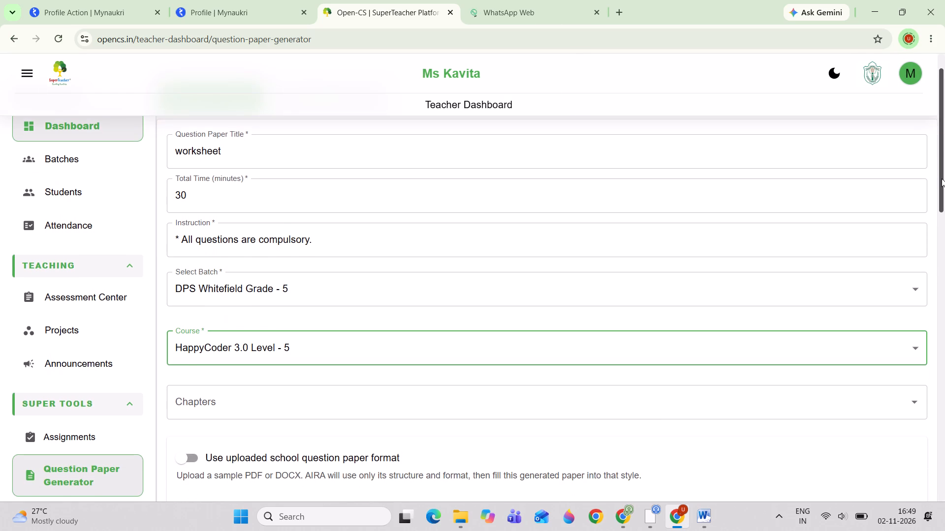
{"action": "left_click_drag", "start_coordinate": [942, 178], "coordinate": [937, 216]}
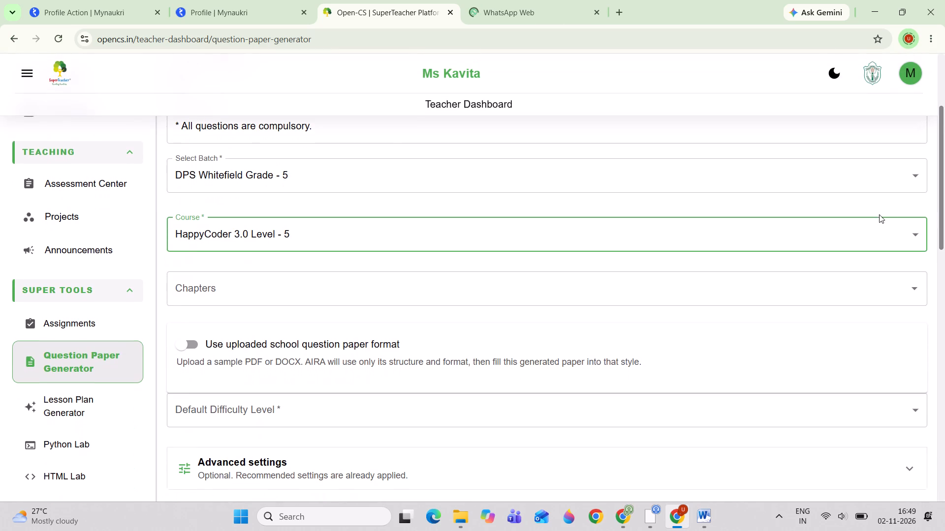
{"action": "left_click", "coordinate": [915, 294]}
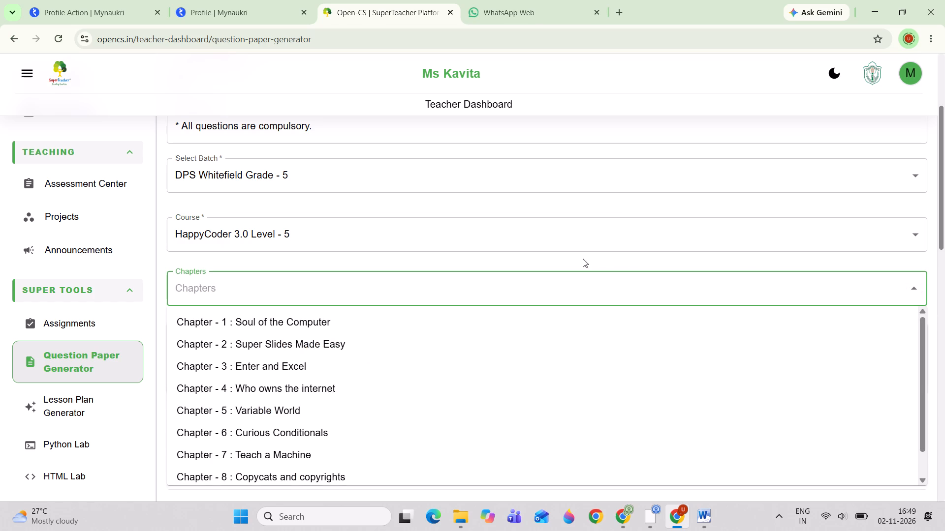
{"action": "left_click", "coordinate": [276, 337]}
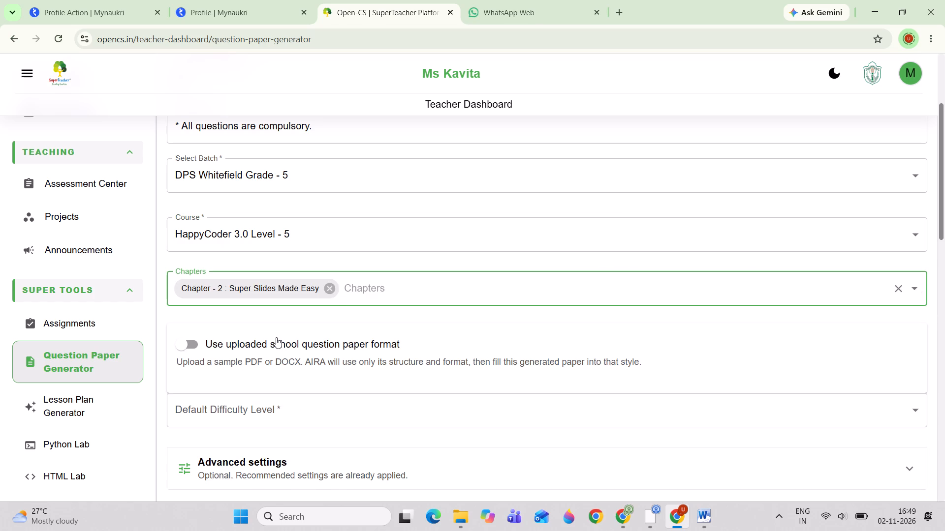
{"action": "left_click", "coordinate": [370, 292]}
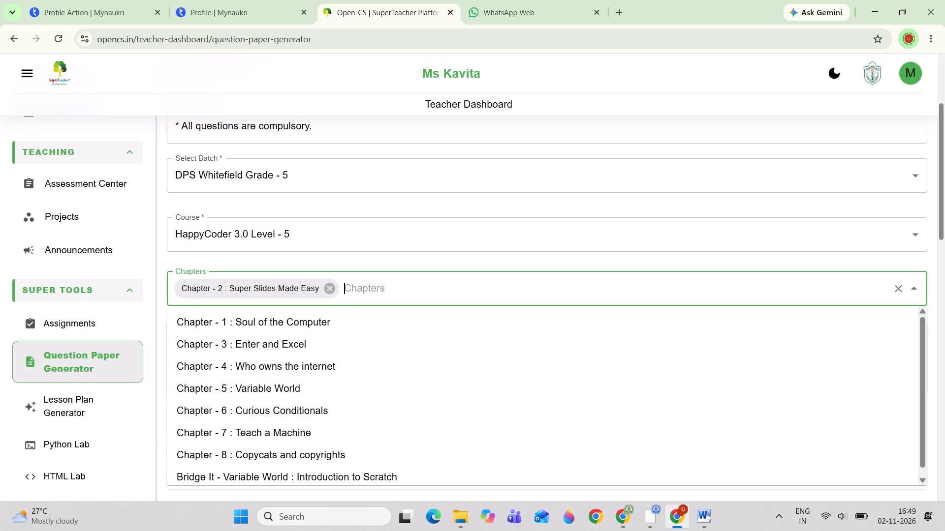
{"action": "left_click", "coordinate": [282, 434]}
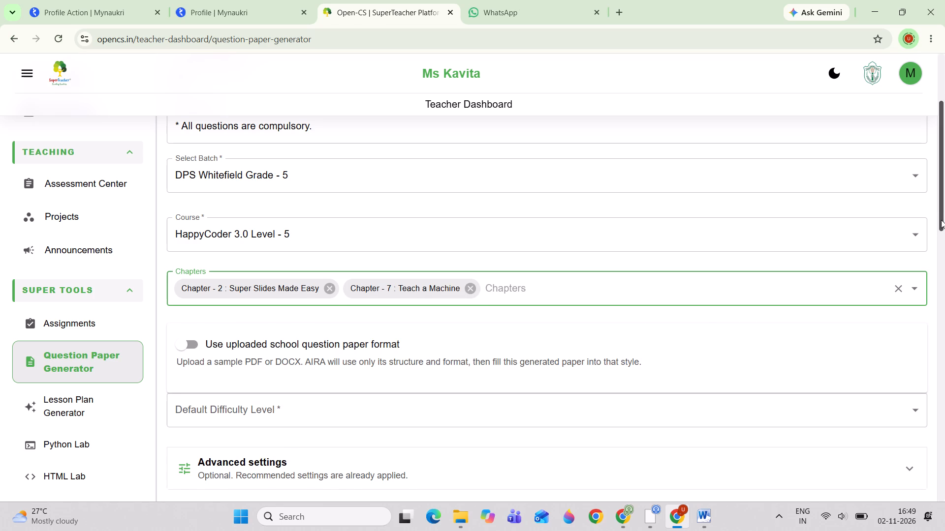
Set the paper's default difficulty level to Medium.
{"action": "left_click_drag", "start_coordinate": [941, 220], "coordinate": [942, 269]}
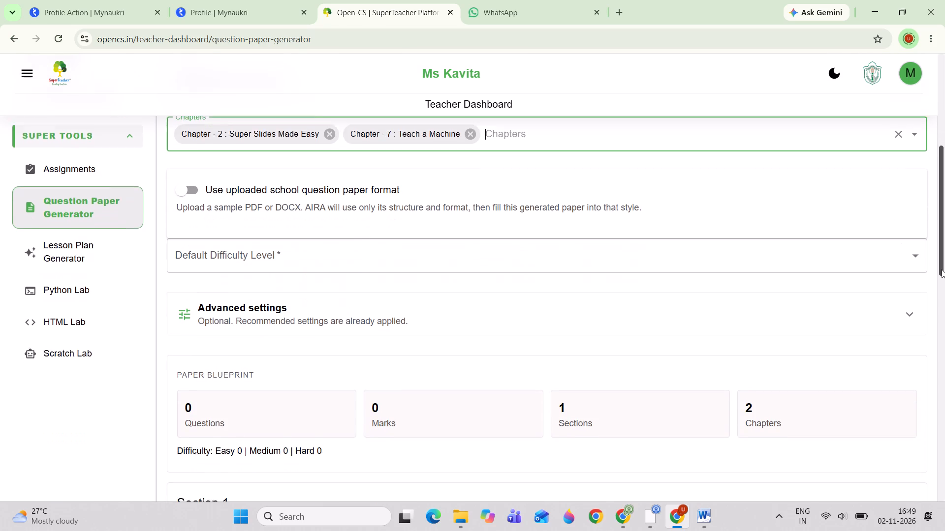
{"action": "left_click_drag", "start_coordinate": [942, 269], "coordinate": [942, 273]}
{"action": "left_click", "coordinate": [818, 239]}
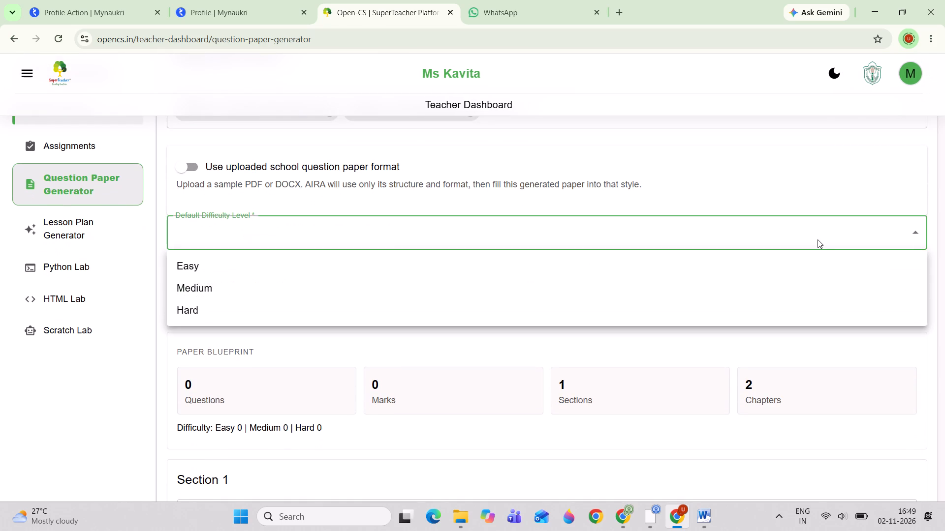
{"action": "left_click", "coordinate": [199, 288]}
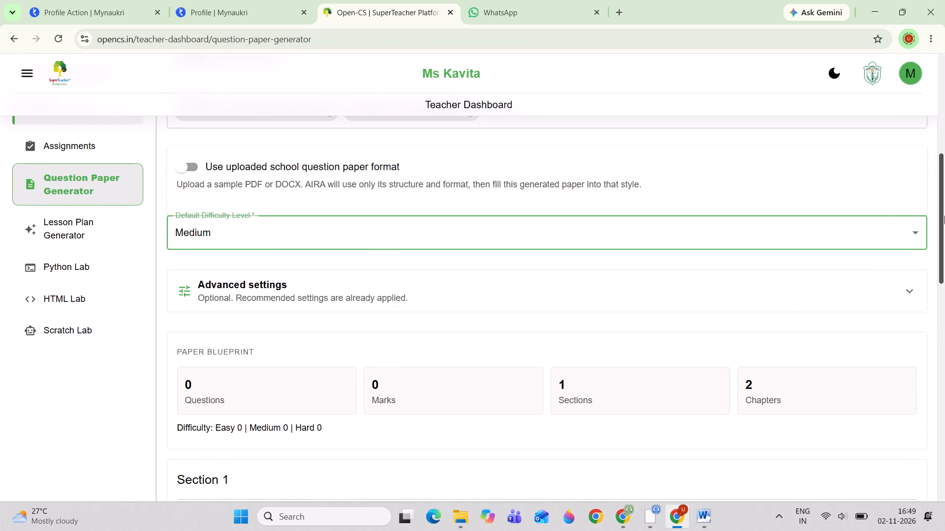
Set the question type of Section 1 to Multiple Choice.
{"action": "left_click_drag", "start_coordinate": [941, 223], "coordinate": [936, 283]}
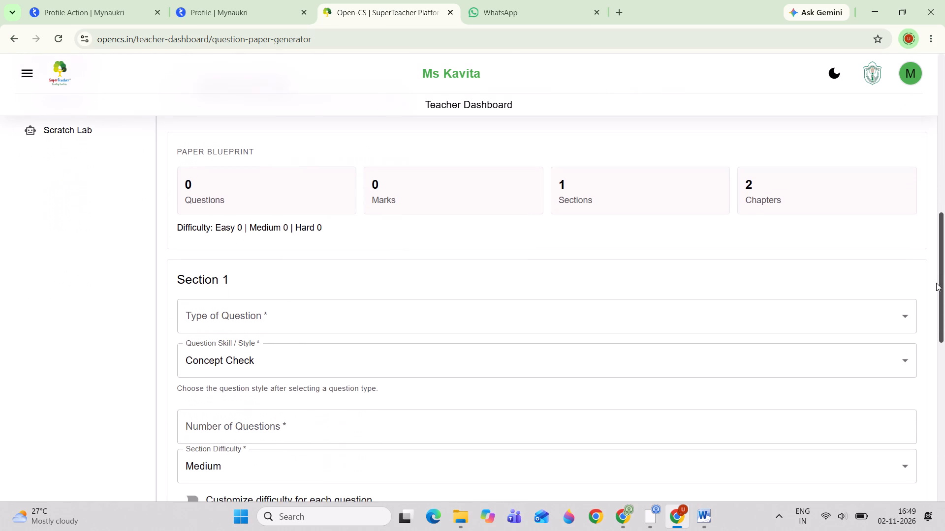
{"action": "left_click_drag", "start_coordinate": [936, 283], "coordinate": [936, 284]}
{"action": "left_click", "coordinate": [892, 309]}
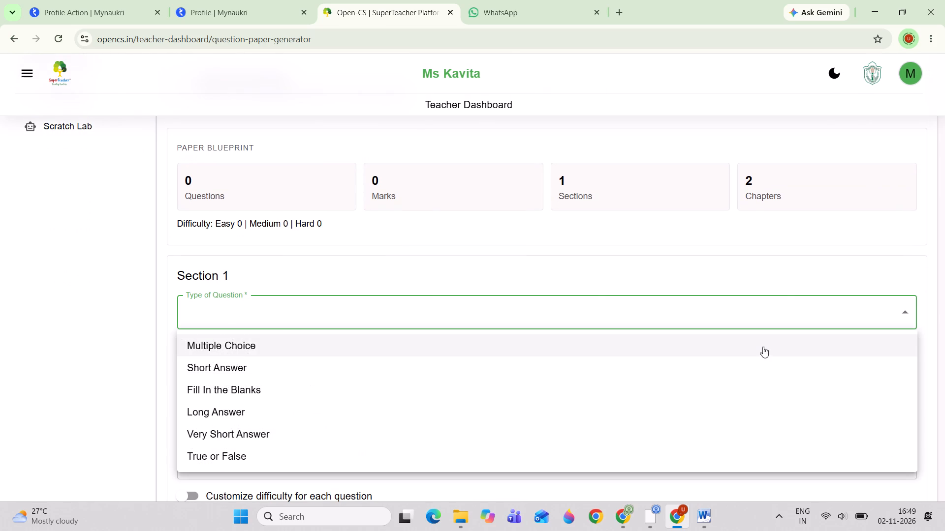
{"action": "left_click", "coordinate": [252, 345]}
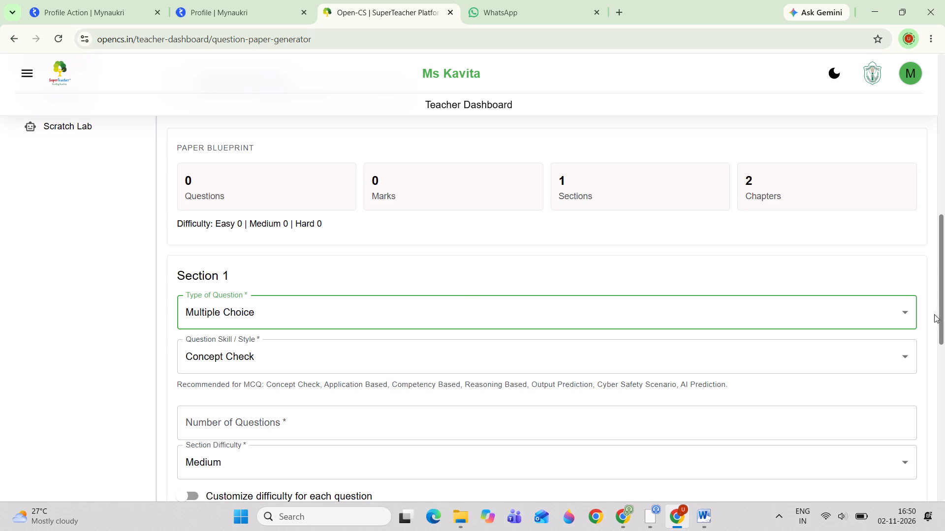
{"action": "left_click_drag", "start_coordinate": [944, 314], "coordinate": [944, 327]}
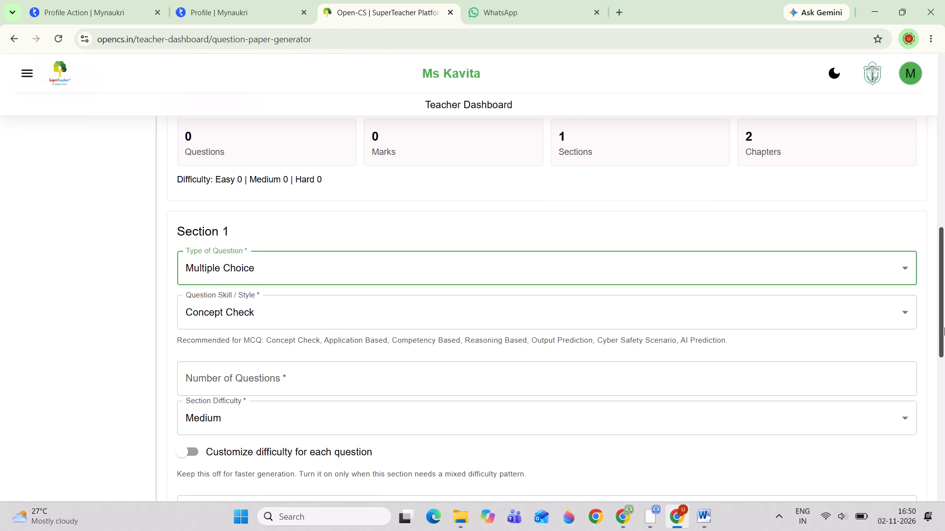
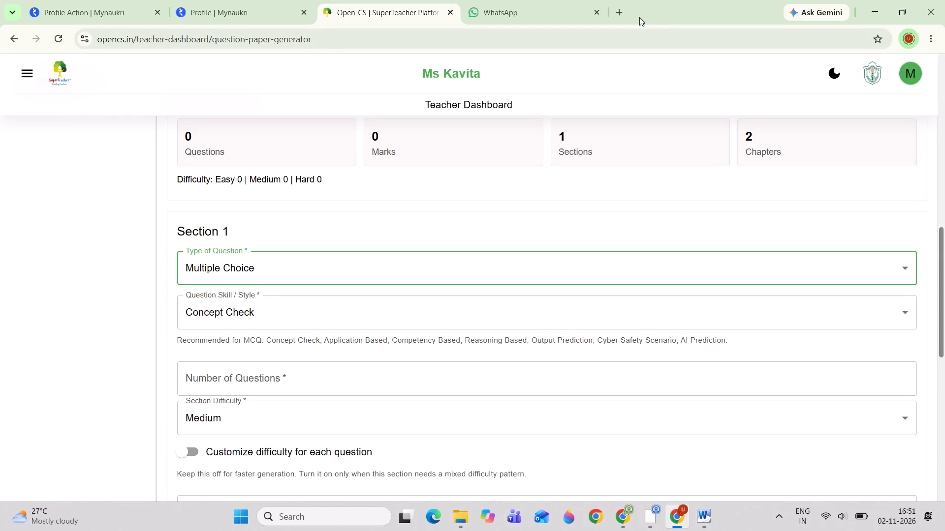
Search Google in a new tab for "examples of not loop in our daily life" and look over the results.
{"action": "left_click", "coordinate": [617, 14]}
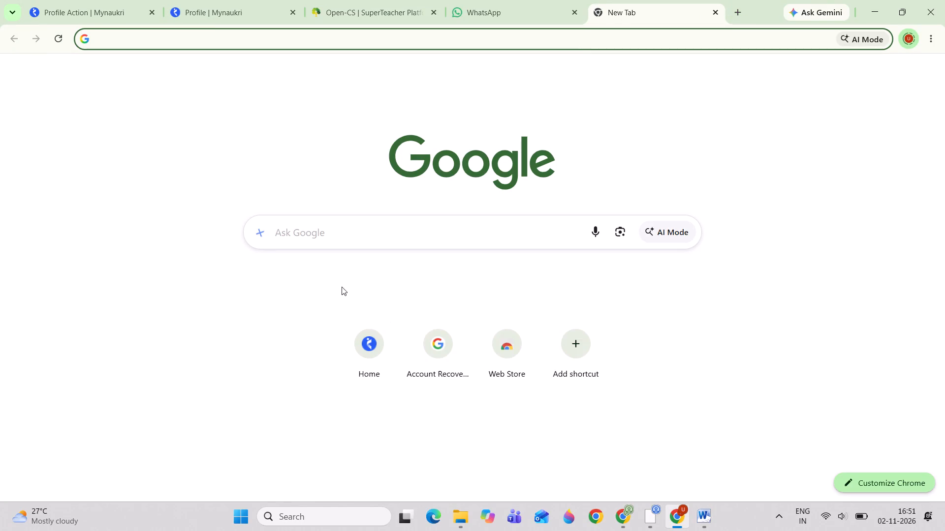
{"action": "left_click", "coordinate": [341, 229]}
{"action": "type", "text": "examples"}
{"action": "key", "text": "space"}
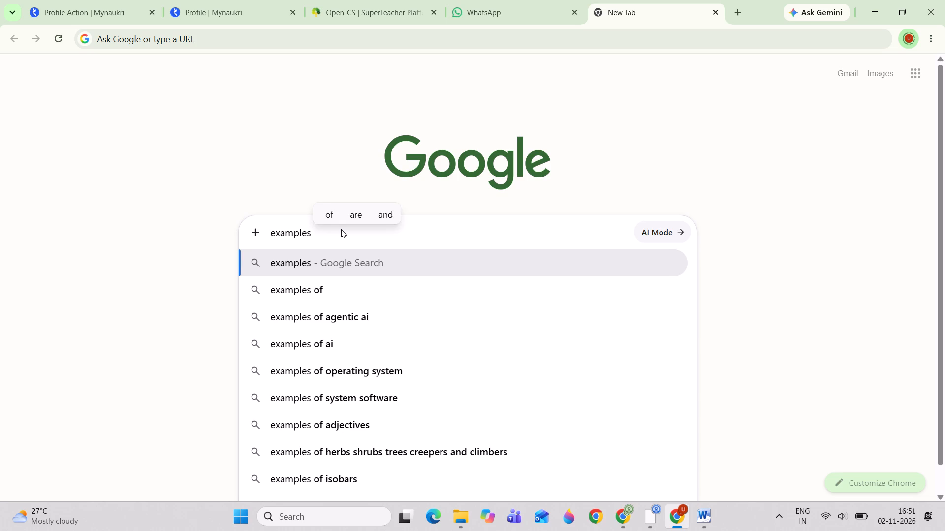
{"action": "type", "text": "of non loop in our daily life"}
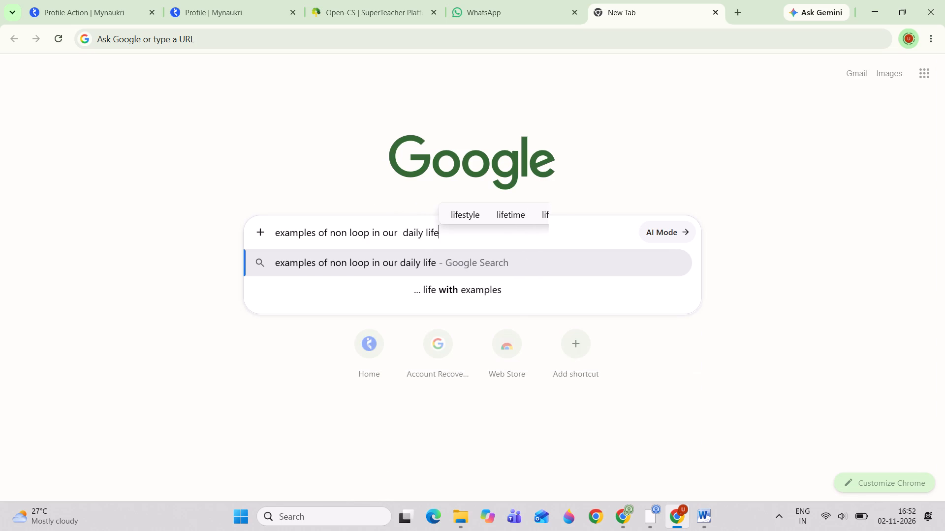
{"action": "left_click", "coordinate": [346, 232]}
{"action": "key", "text": "BackSpace"}
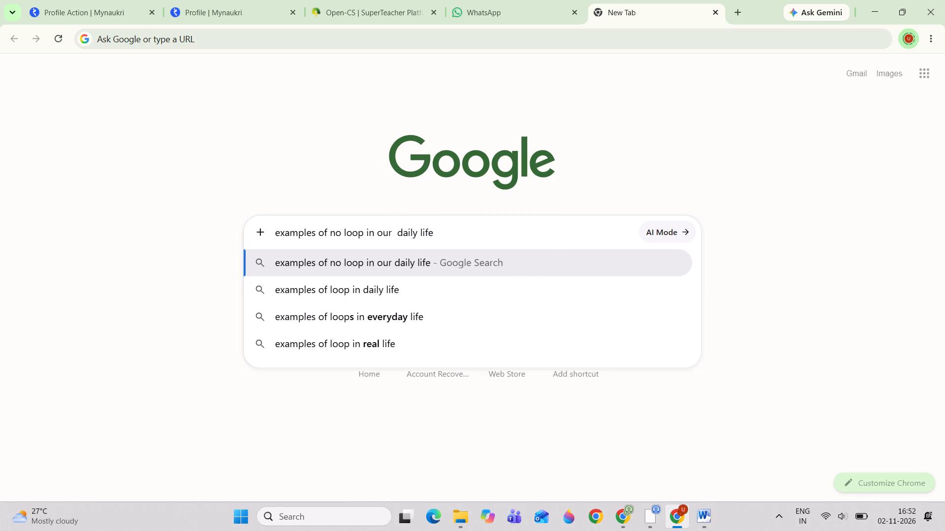
{"action": "key", "text": "6"}
{"action": "key", "text": "BackSpace"}
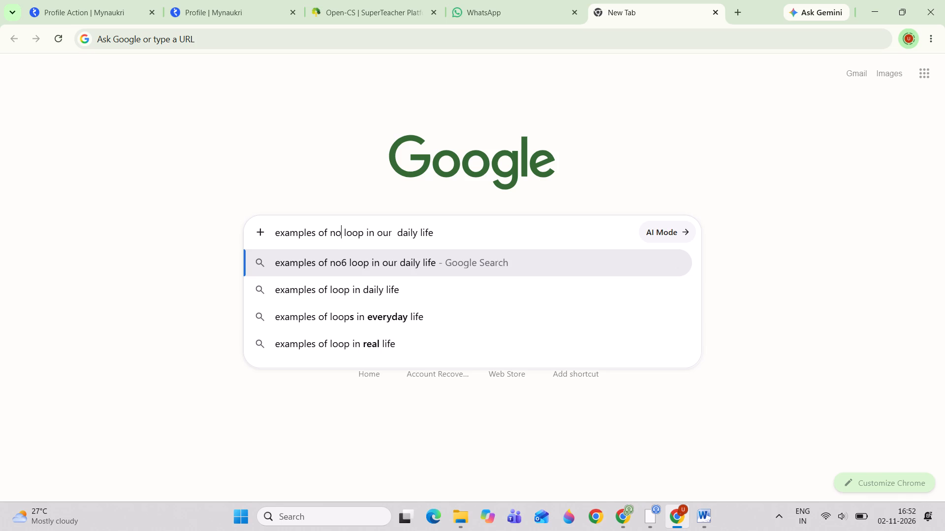
{"action": "key", "text": "t"}
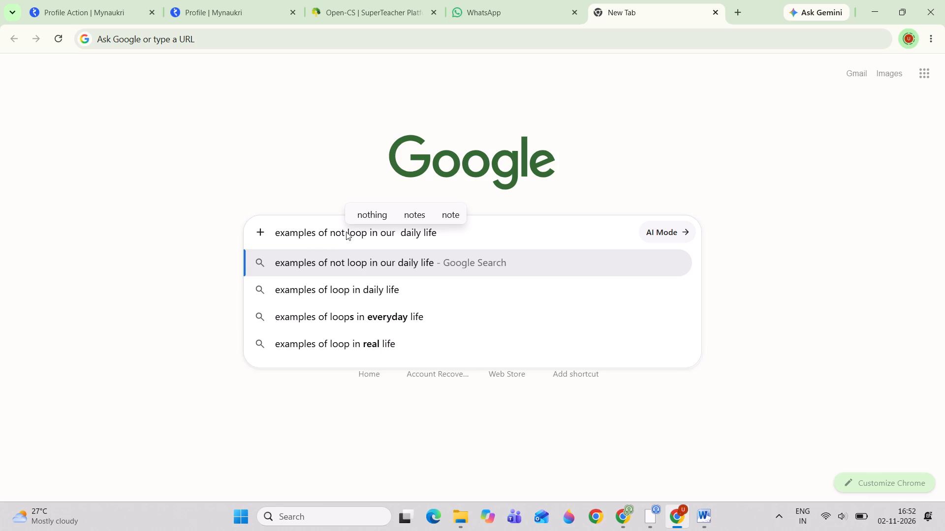
{"action": "key", "text": "Return"}
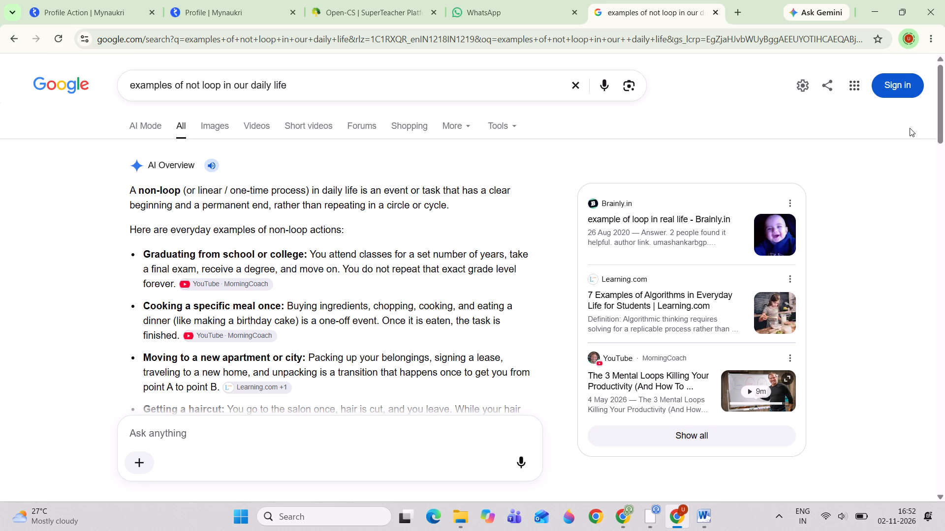
{"action": "left_click_drag", "start_coordinate": [940, 124], "coordinate": [940, 127]}
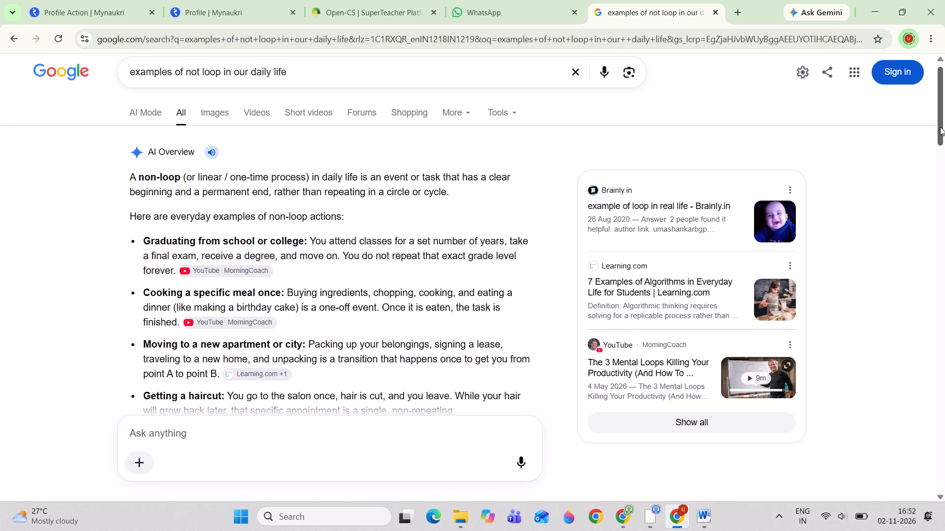
Read through the overview's everyday examples of non-loop actions and the search results that follow it.
{"action": "left_click_drag", "start_coordinate": [940, 127], "coordinate": [936, 147]}
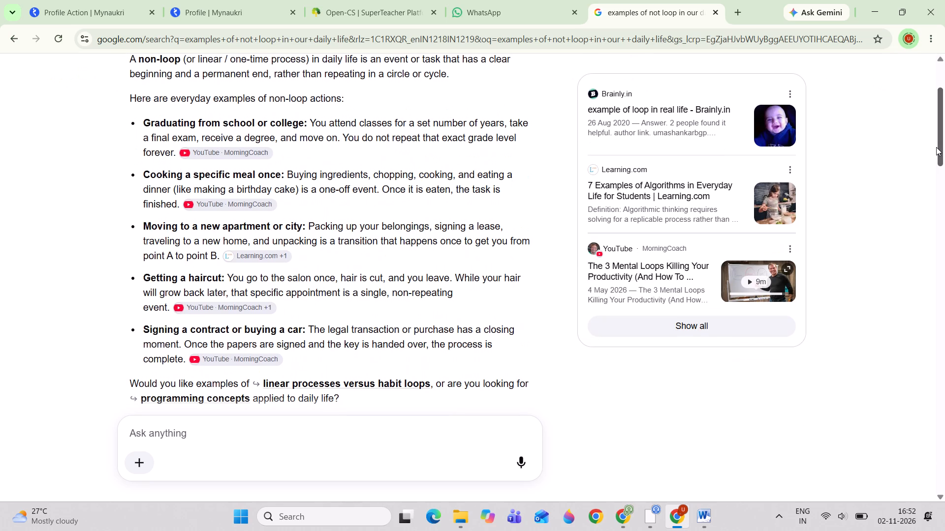
{"action": "left_click_drag", "start_coordinate": [936, 147], "coordinate": [936, 148]}
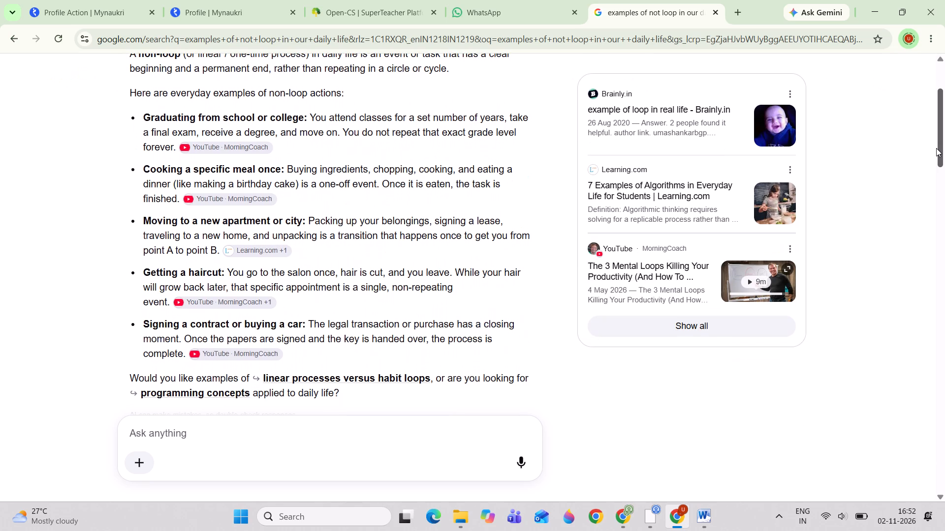
{"action": "left_click_drag", "start_coordinate": [936, 148], "coordinate": [934, 163]}
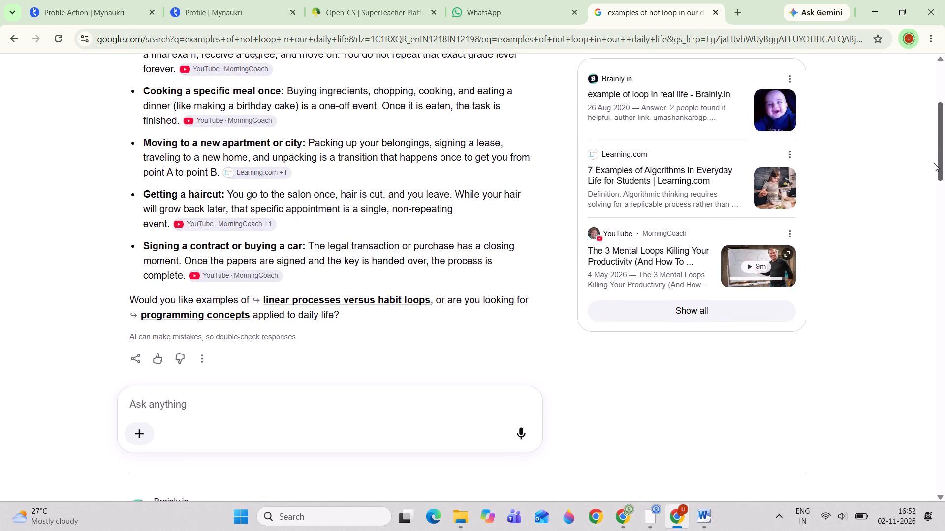
{"action": "left_click_drag", "start_coordinate": [934, 163], "coordinate": [932, 200]}
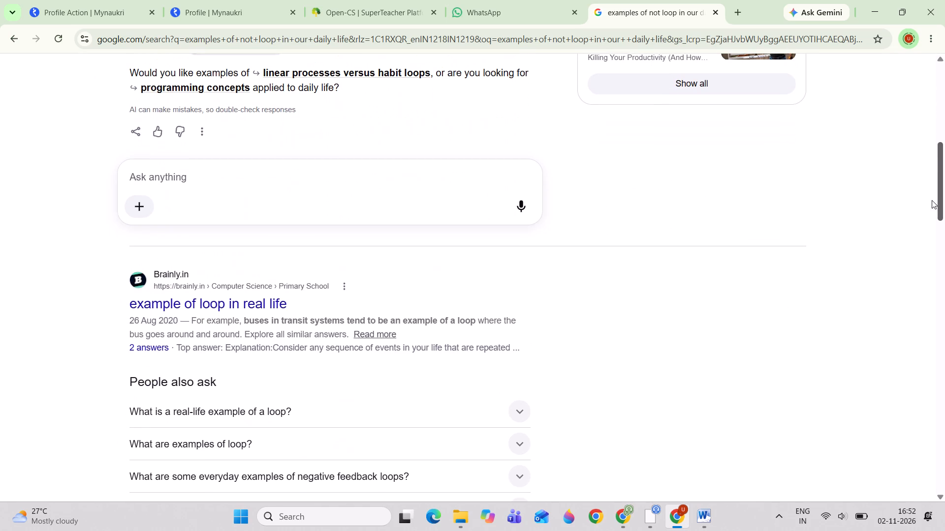
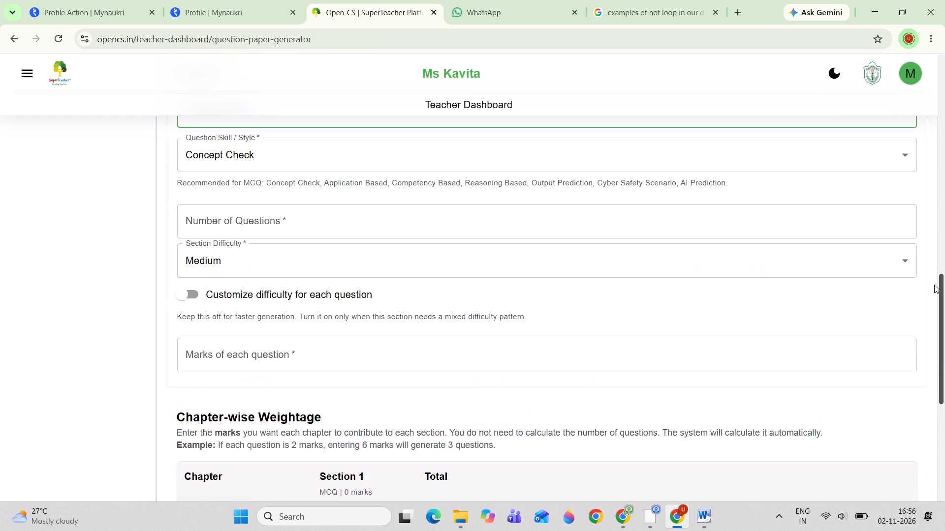
Set Section 1, the Multiple Choice section, to 15 questions of 1 mark each.
{"action": "left_click_drag", "start_coordinate": [934, 285], "coordinate": [921, 255]}
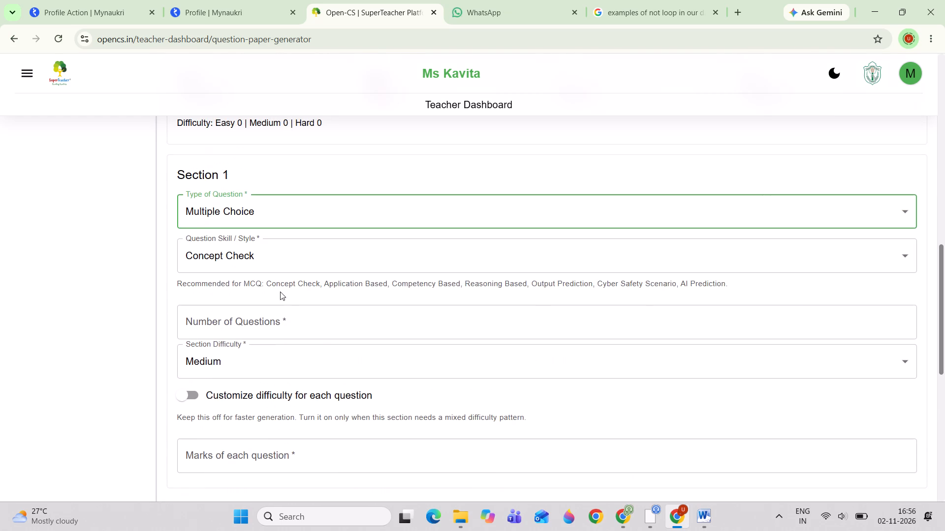
{"action": "left_click", "coordinate": [276, 326]}
{"action": "type", "text": "15"}
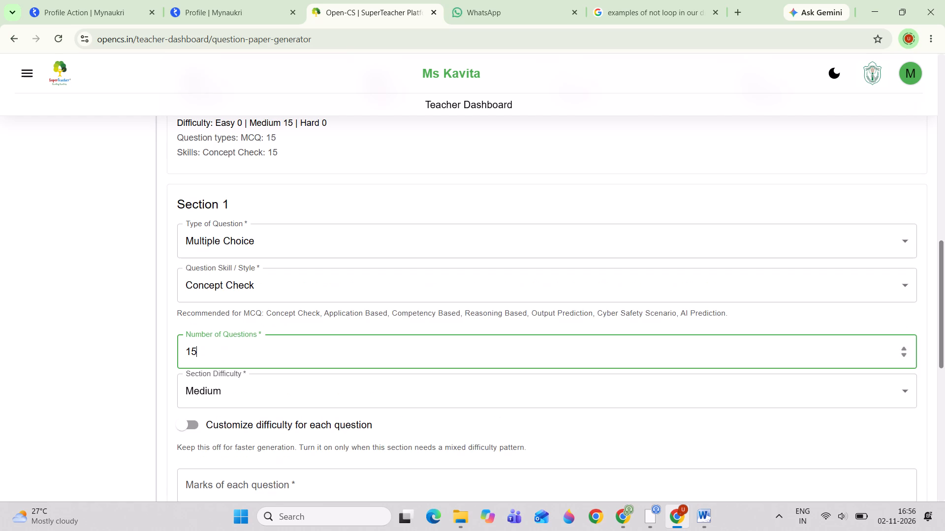
{"action": "left_click_drag", "start_coordinate": [942, 293], "coordinate": [944, 315]}
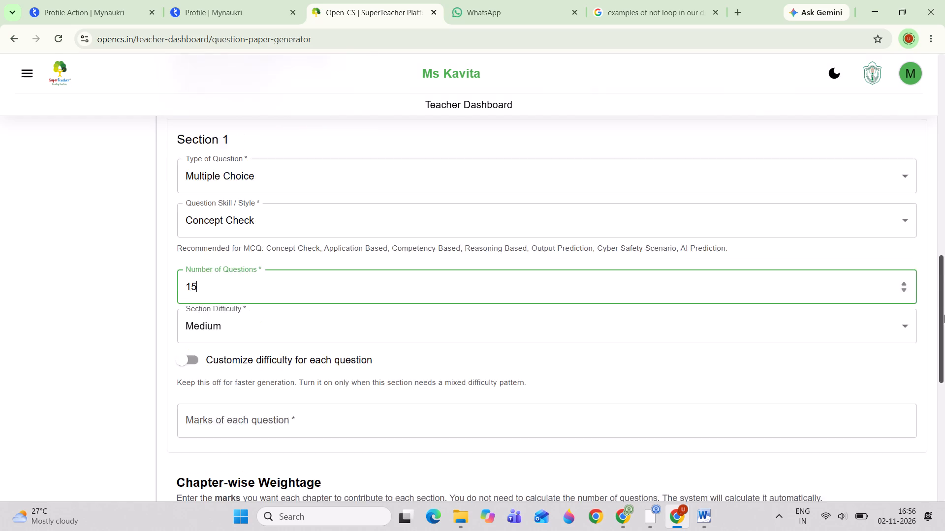
{"action": "left_click_drag", "start_coordinate": [944, 315], "coordinate": [940, 381]}
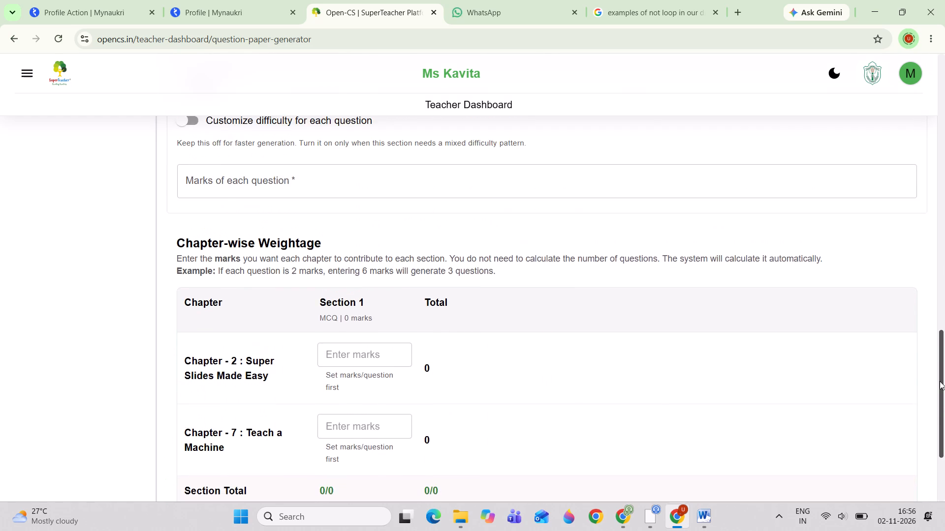
{"action": "left_click_drag", "start_coordinate": [940, 381], "coordinate": [936, 412]}
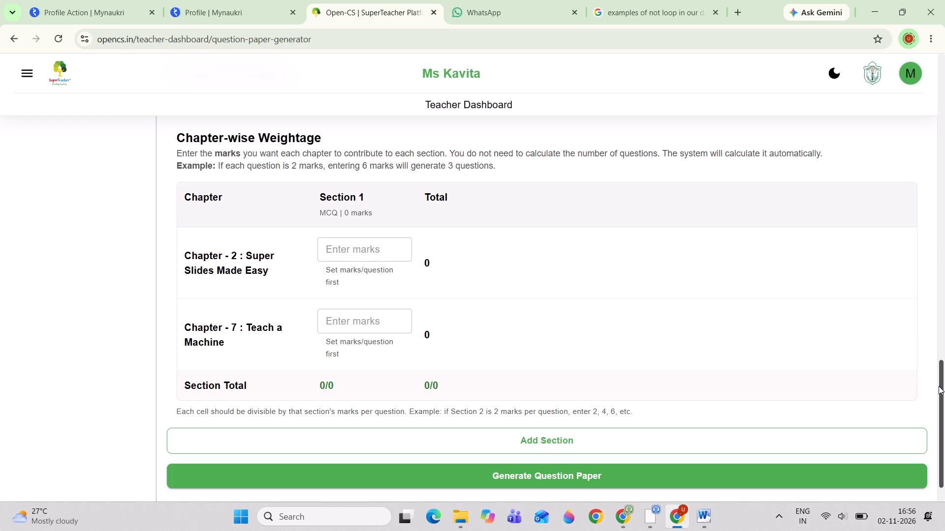
{"action": "left_click_drag", "start_coordinate": [940, 391], "coordinate": [928, 314]}
{"action": "left_click", "coordinate": [390, 348]}
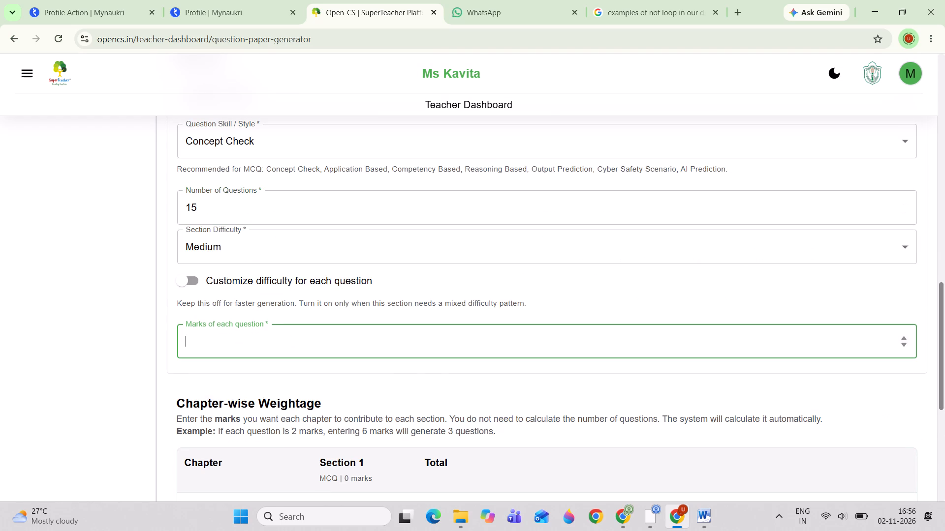
{"action": "key", "text": "1"}
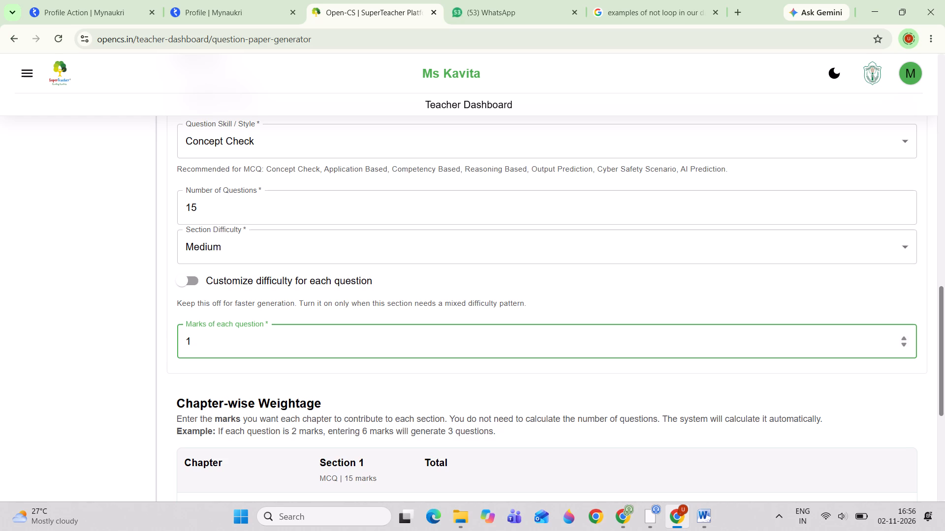
Add Section 2 as Fill In the Blanks in Concept Check style, with 15 questions of 1 mark each.
{"action": "left_click_drag", "start_coordinate": [940, 331], "coordinate": [932, 476]}
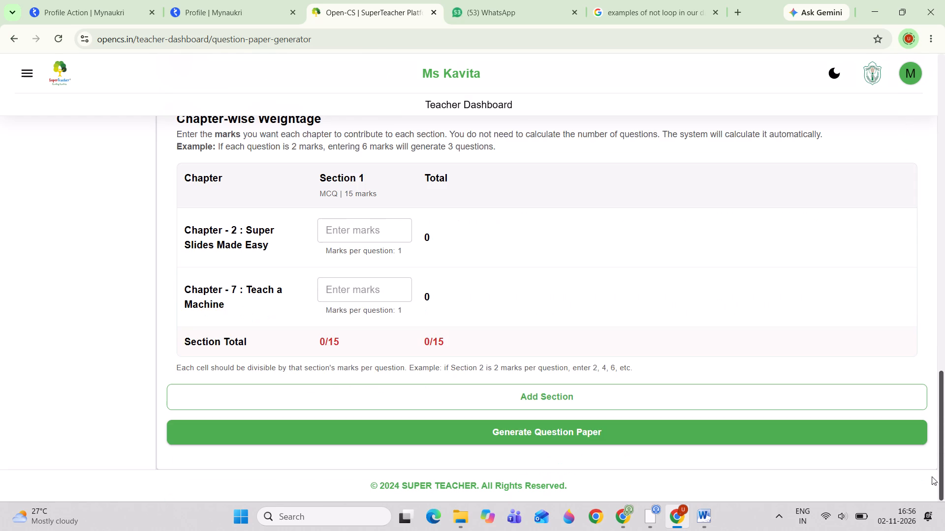
{"action": "left_click_drag", "start_coordinate": [932, 476], "coordinate": [933, 501]}
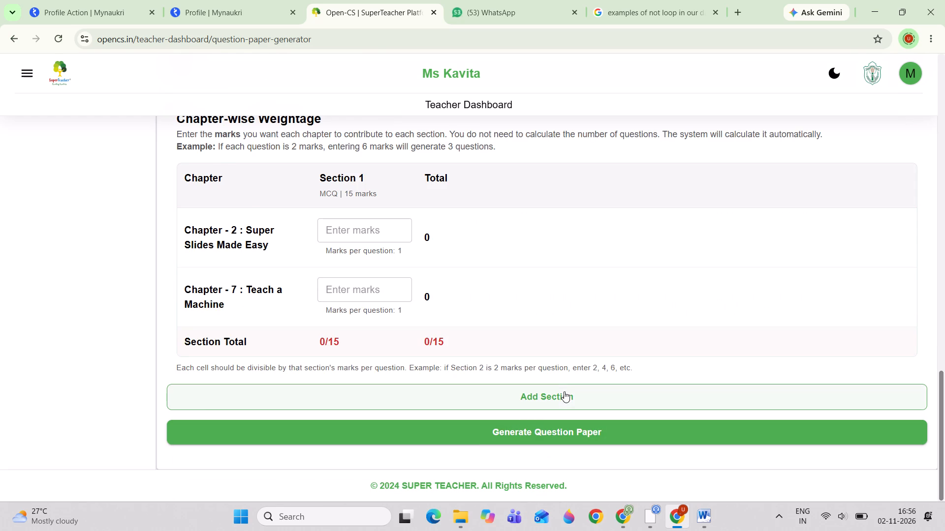
{"action": "left_click", "coordinate": [564, 391]}
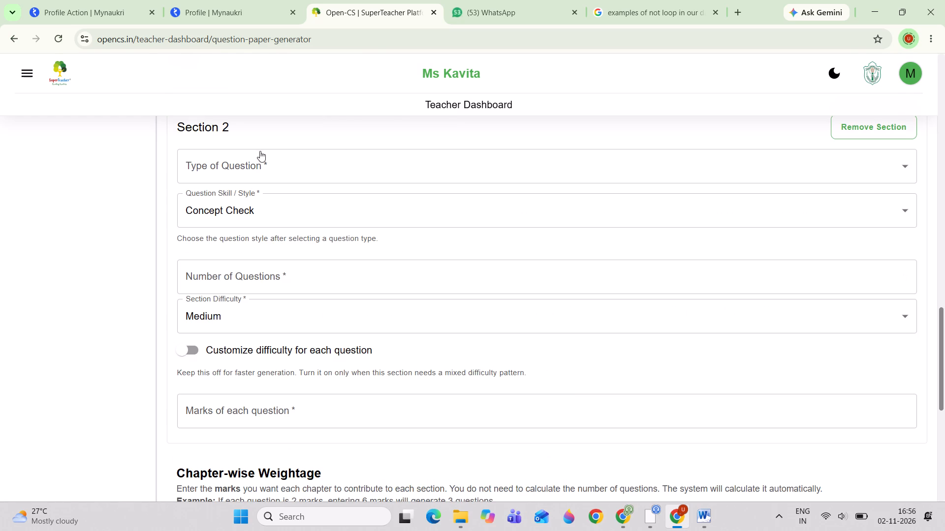
{"action": "left_click", "coordinate": [262, 160]}
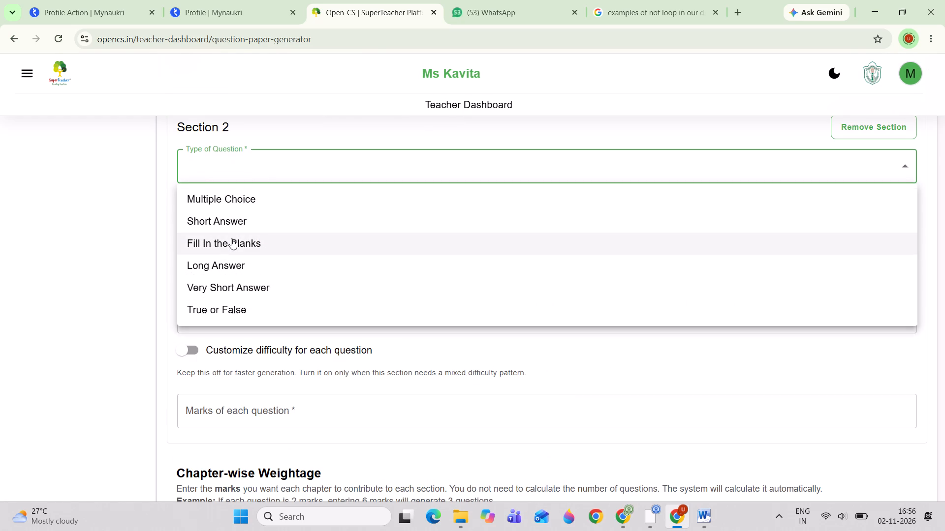
{"action": "left_click", "coordinate": [231, 241]}
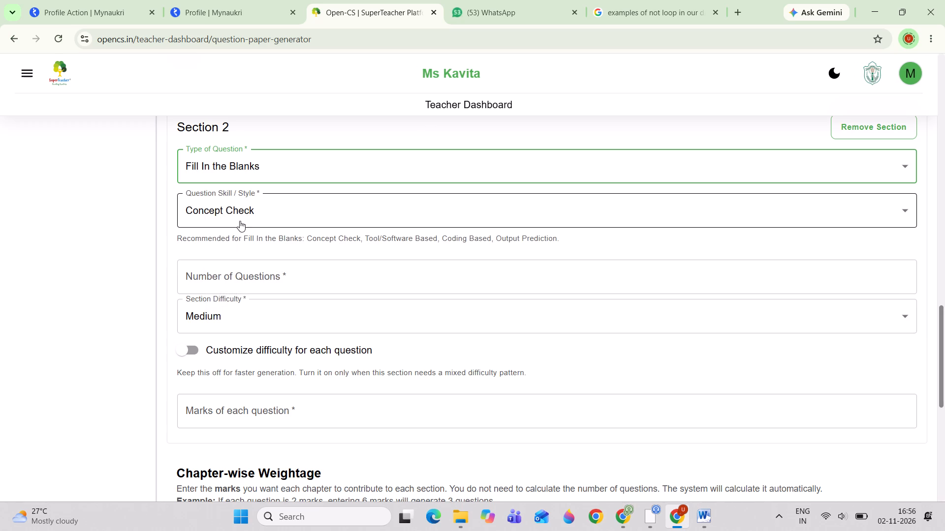
{"action": "left_click", "coordinate": [271, 211]}
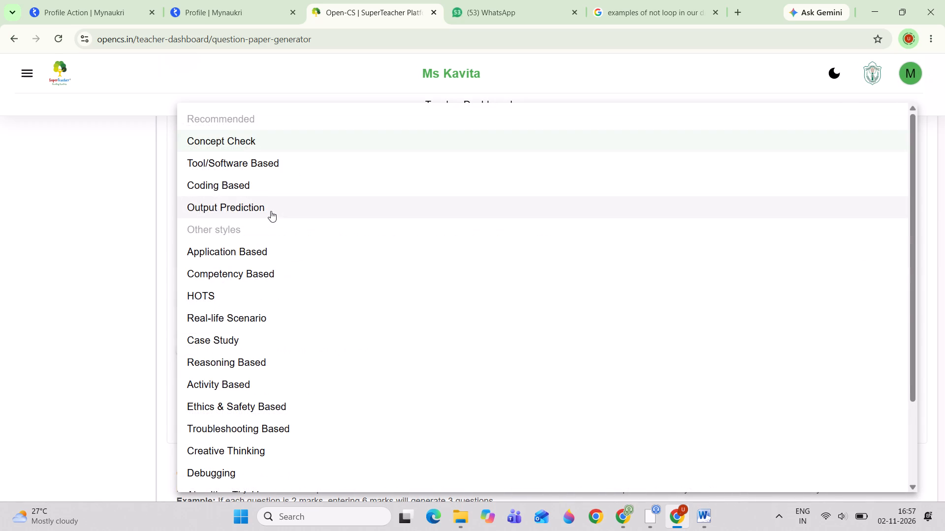
{"action": "left_click", "coordinate": [226, 253]}
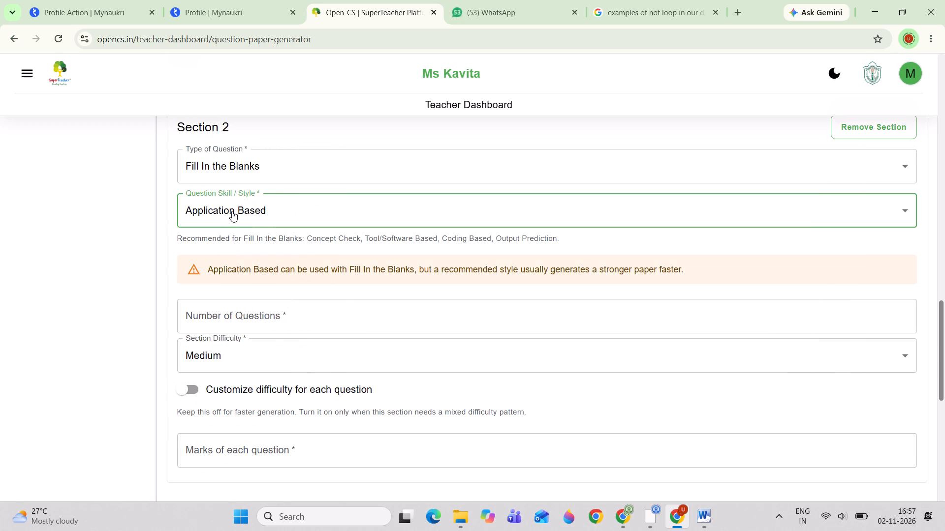
{"action": "left_click", "coordinate": [232, 211]}
{"action": "left_click", "coordinate": [228, 143]}
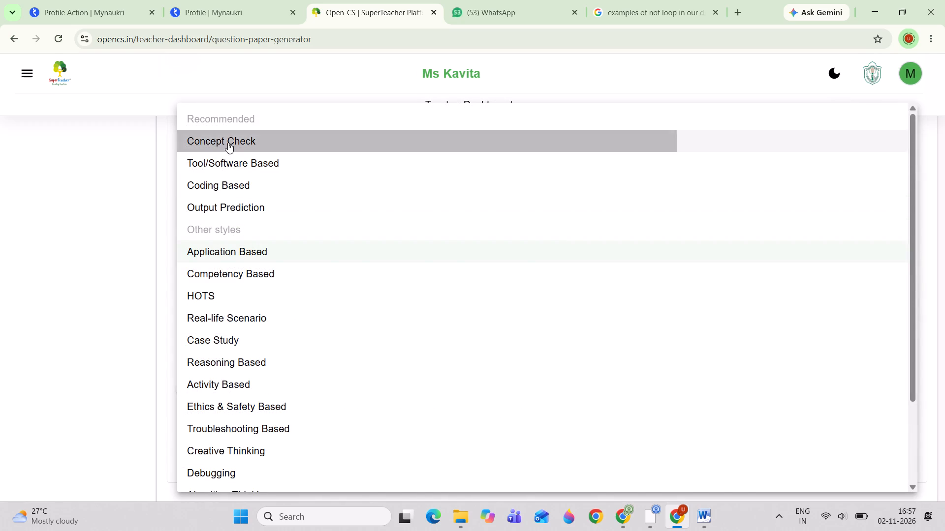
{"action": "left_click", "coordinate": [249, 277]}
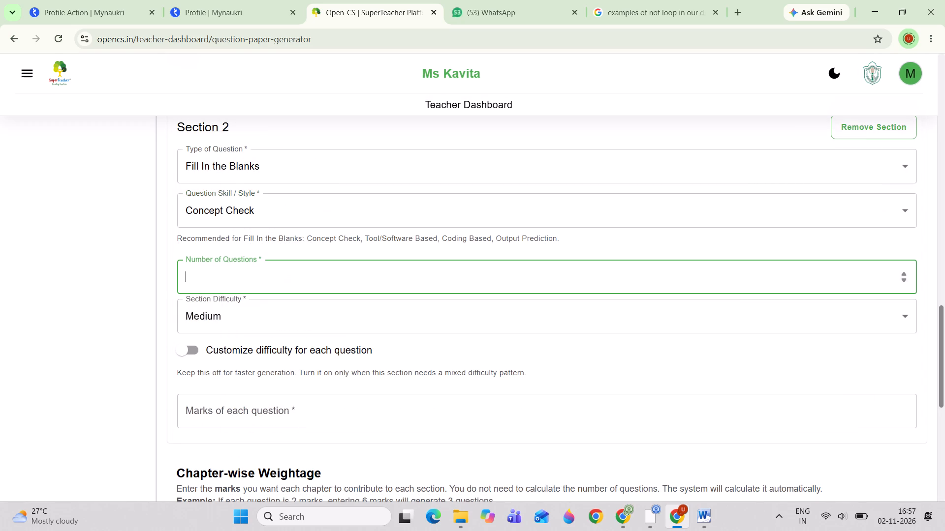
{"action": "type", "text": "15"}
{"action": "left_click", "coordinate": [294, 411]}
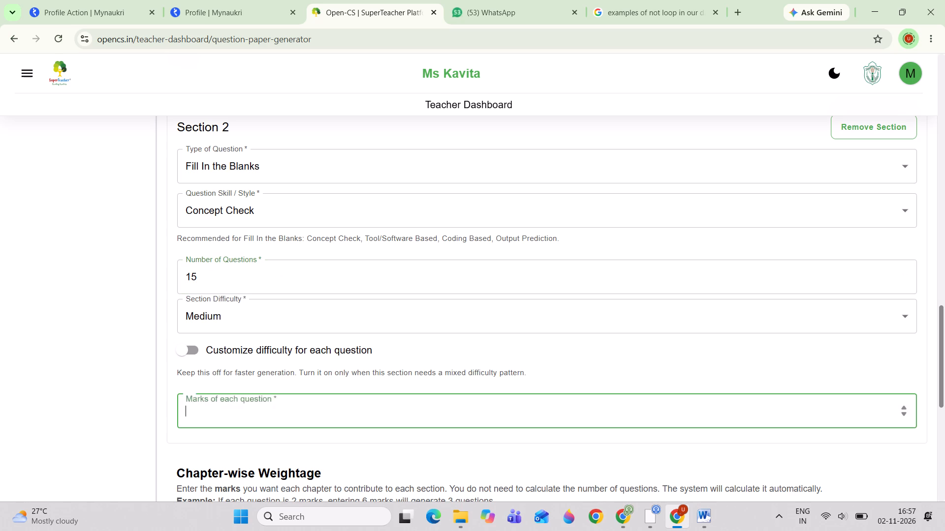
{"action": "key", "text": "1"}
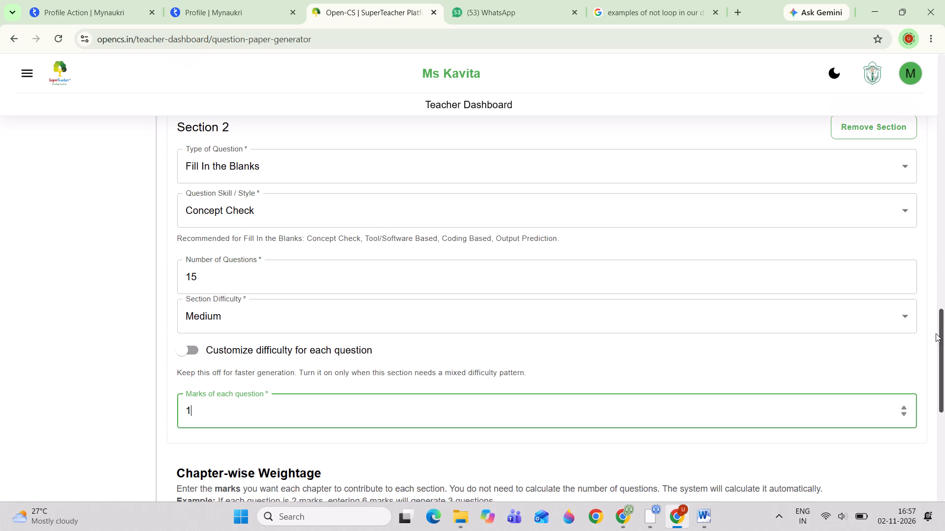
Add Section 3 with question type Very Short Answer and the Competency Based style.
{"action": "left_click_drag", "start_coordinate": [941, 341], "coordinate": [936, 407]}
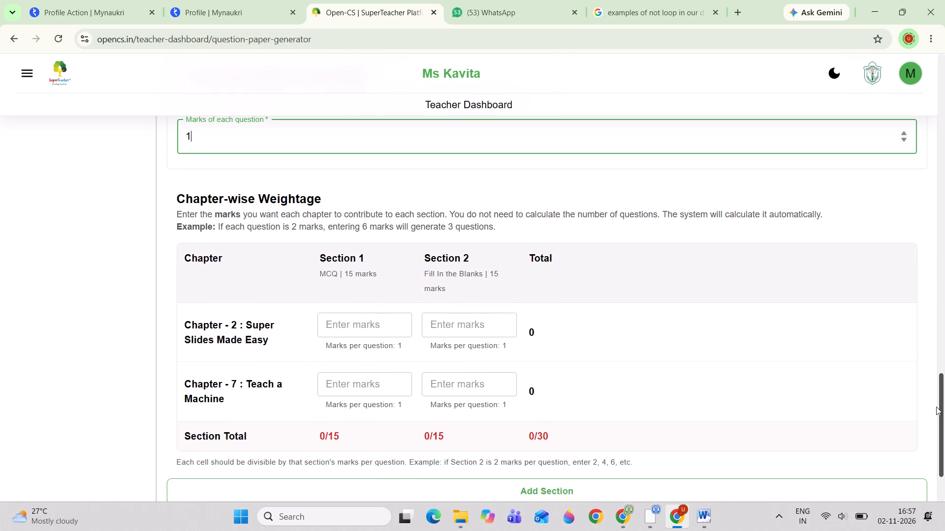
{"action": "left_click_drag", "start_coordinate": [936, 407], "coordinate": [927, 445]}
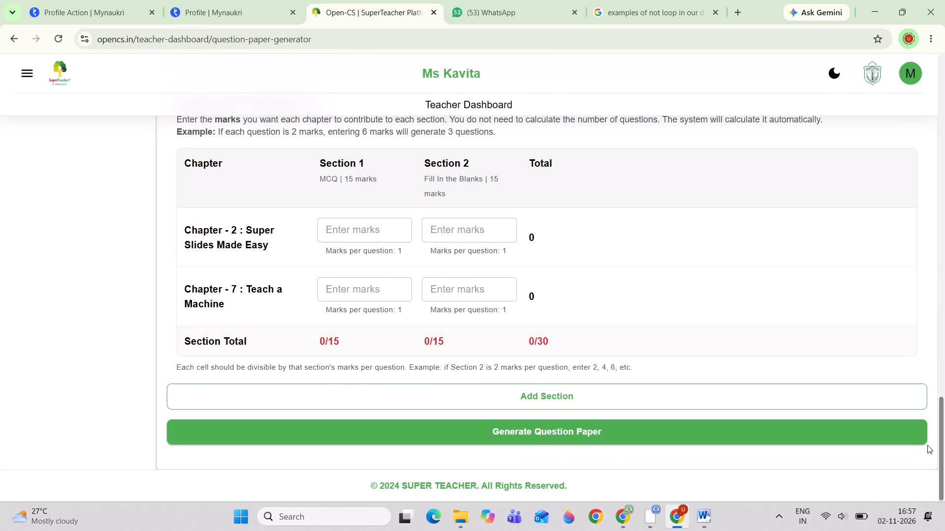
{"action": "left_click", "coordinate": [571, 395]}
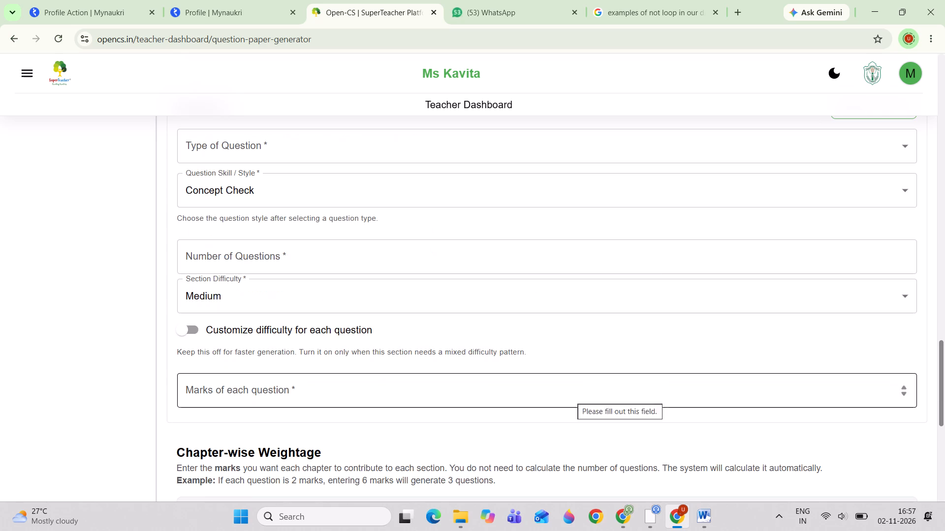
{"action": "left_click", "coordinate": [482, 156]}
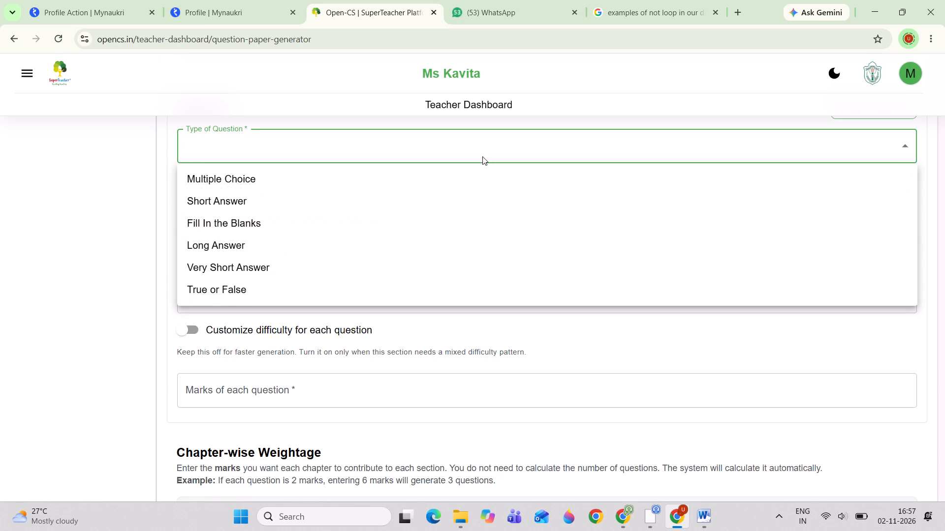
{"action": "left_click", "coordinate": [229, 266]}
{"action": "left_click", "coordinate": [247, 185]}
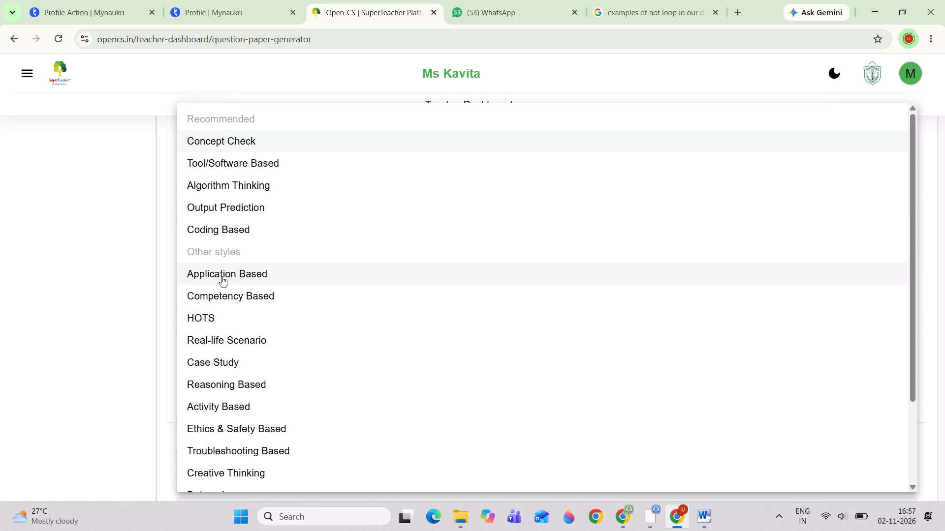
{"action": "left_click", "coordinate": [221, 276]}
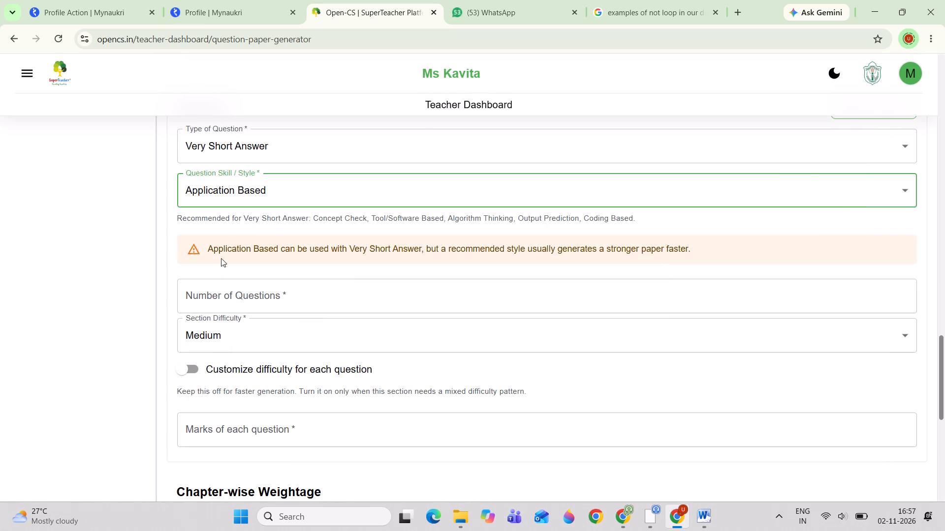
{"action": "left_click", "coordinate": [246, 187]}
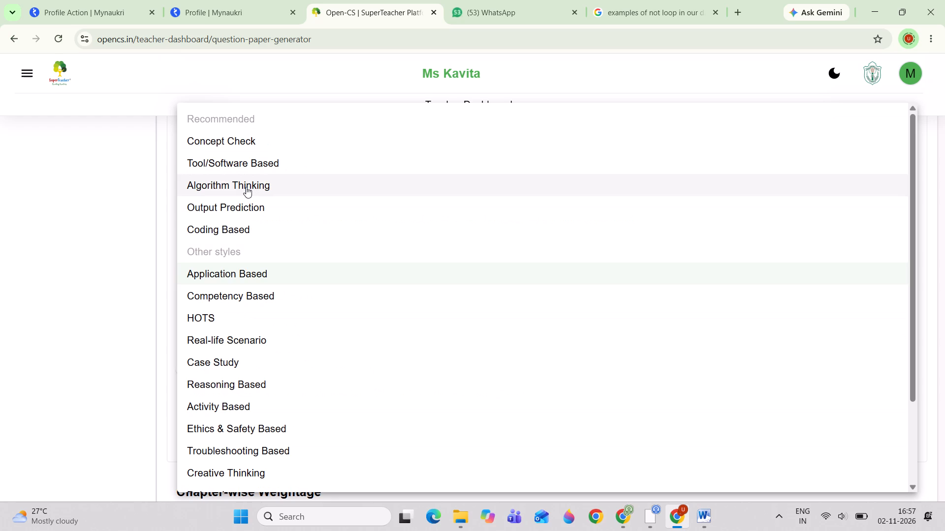
{"action": "left_click", "coordinate": [220, 297]}
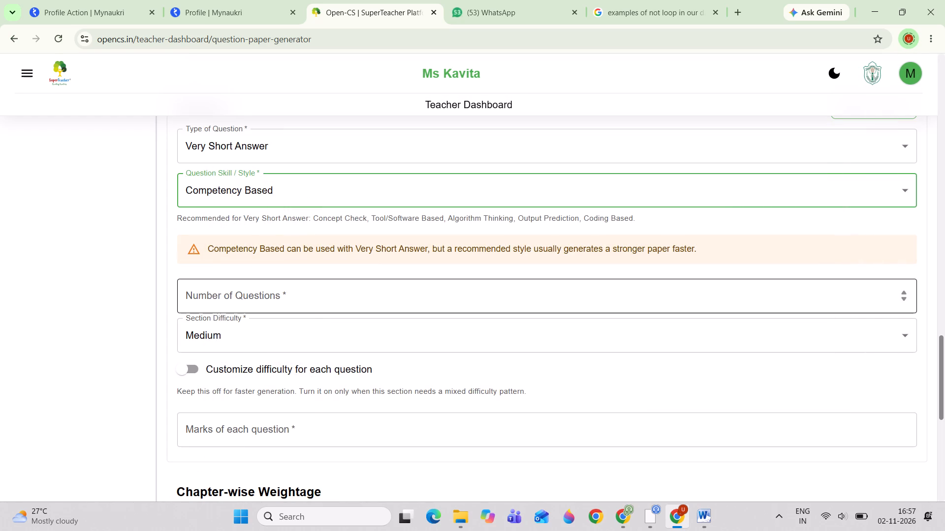
Set Section 3 to 10 questions of 1 mark each, keeping the Very Short Answer type.
{"action": "left_click", "coordinate": [234, 294]}
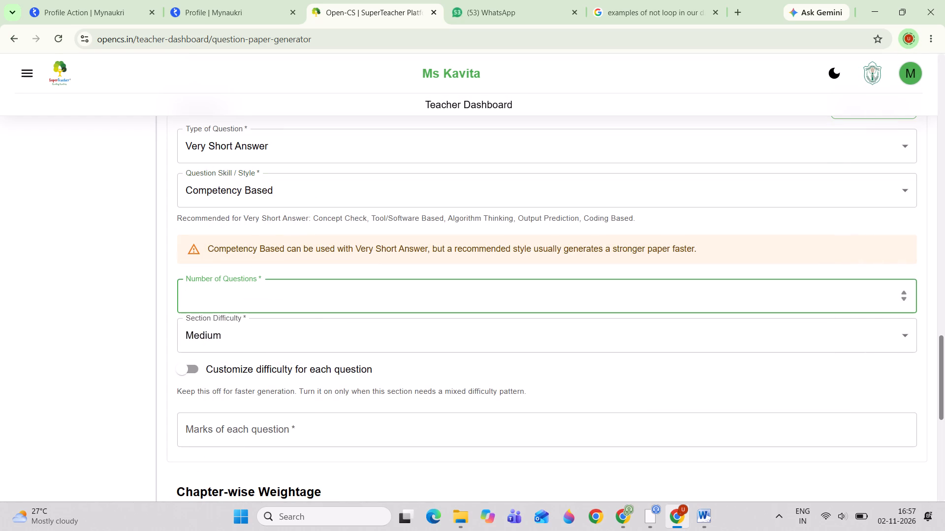
{"action": "type", "text": "10"}
{"action": "left_click", "coordinate": [278, 155]}
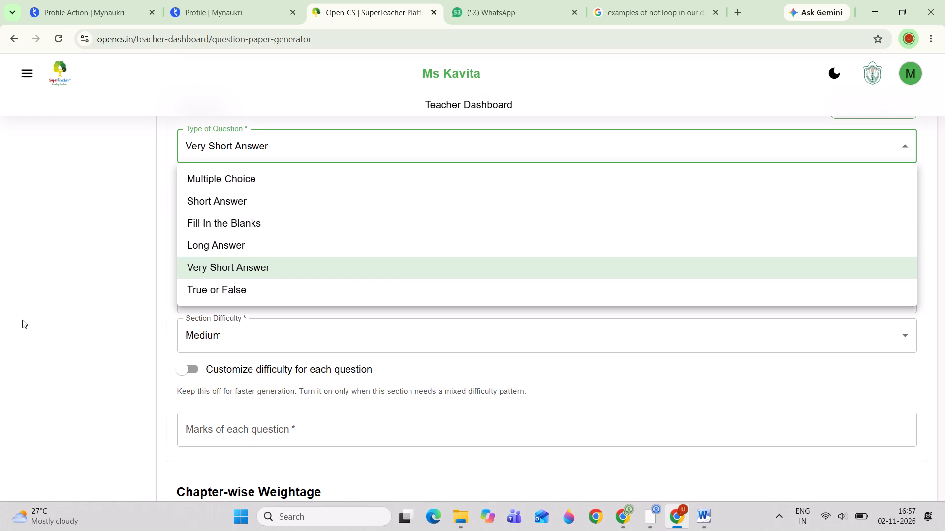
{"action": "left_click", "coordinate": [0, 324]}
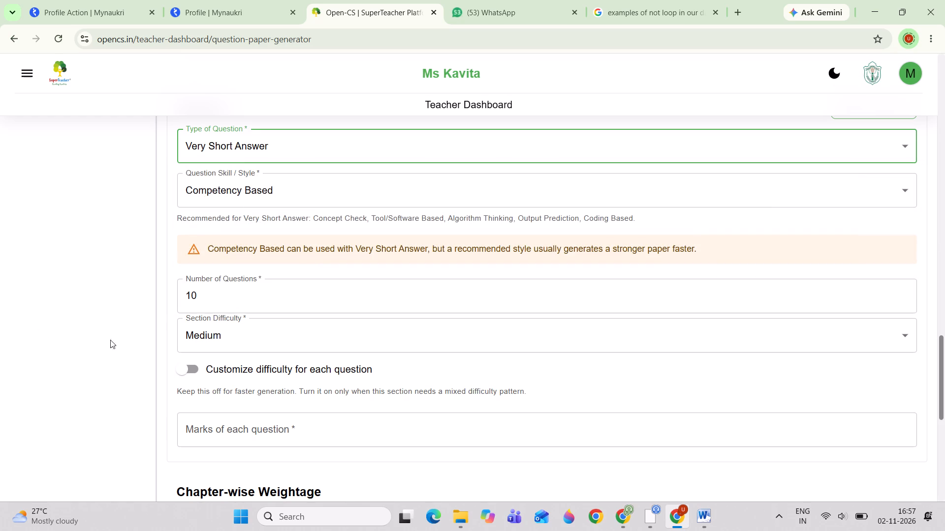
{"action": "left_click", "coordinate": [294, 429]}
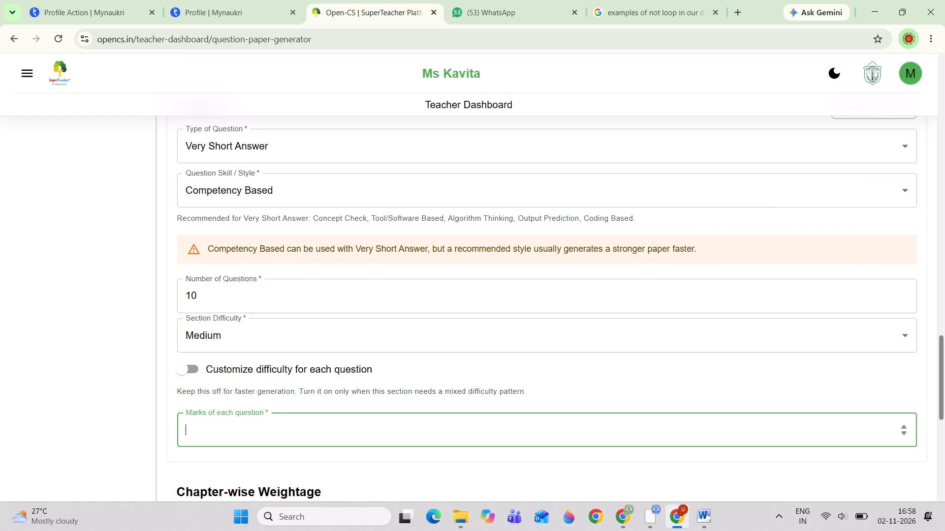
{"action": "key", "text": "1"}
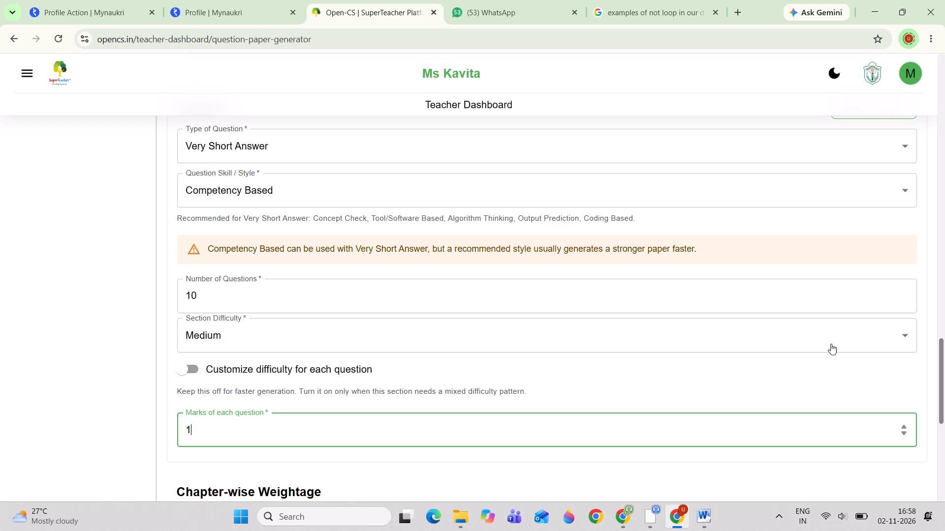
Generate the question paper from the three sections, leaving the chapter-wise weightage marks blank.
{"action": "left_click_drag", "start_coordinate": [942, 402], "coordinate": [944, 445]}
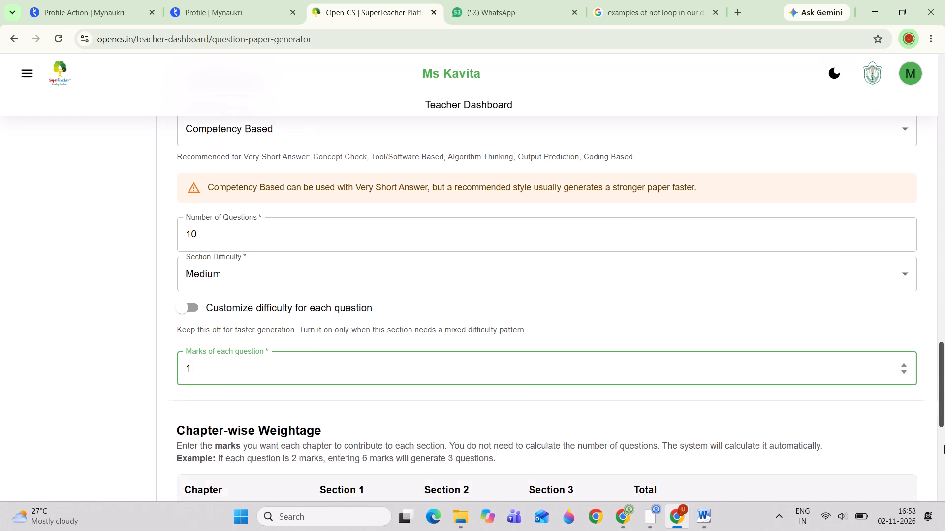
{"action": "left_click_drag", "start_coordinate": [944, 445], "coordinate": [944, 499]}
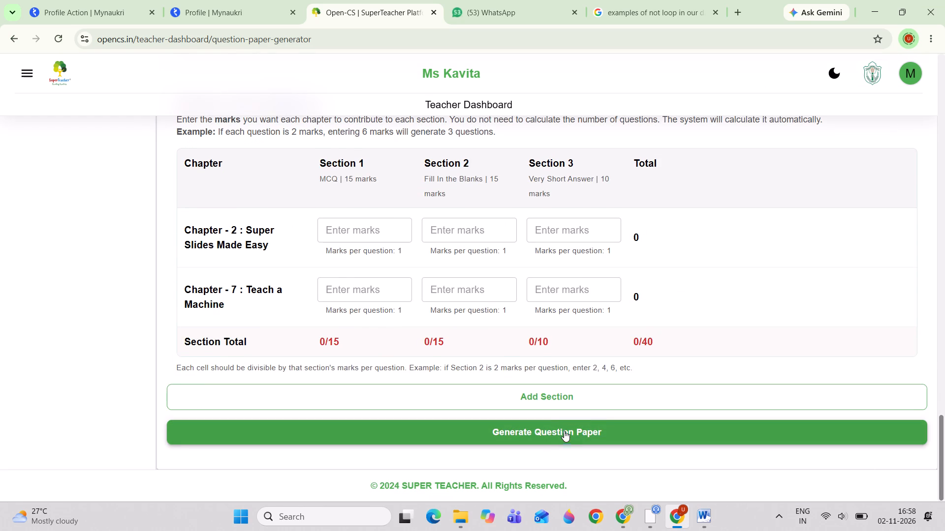
{"action": "left_click", "coordinate": [564, 432]}
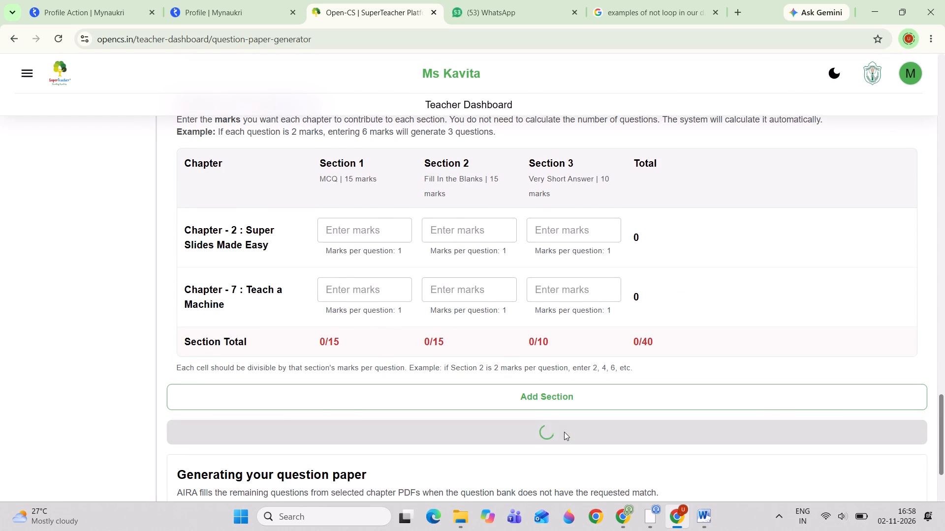
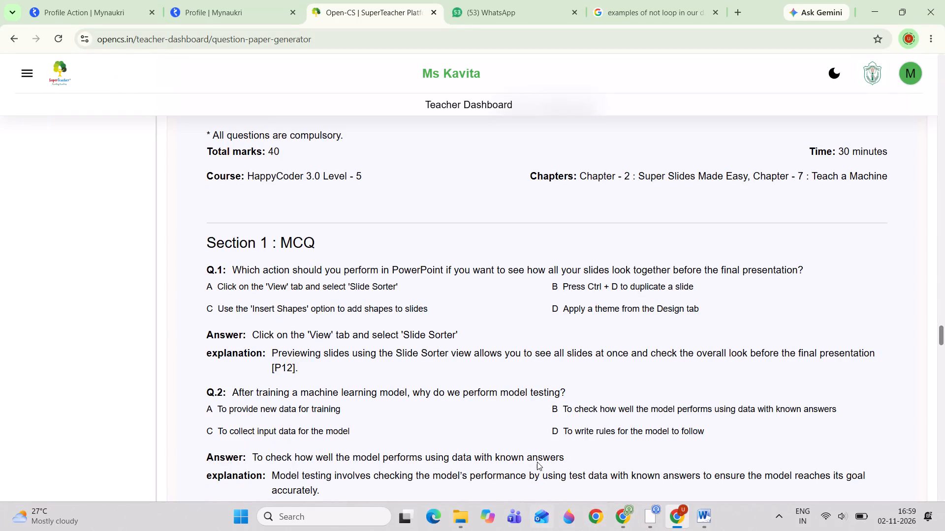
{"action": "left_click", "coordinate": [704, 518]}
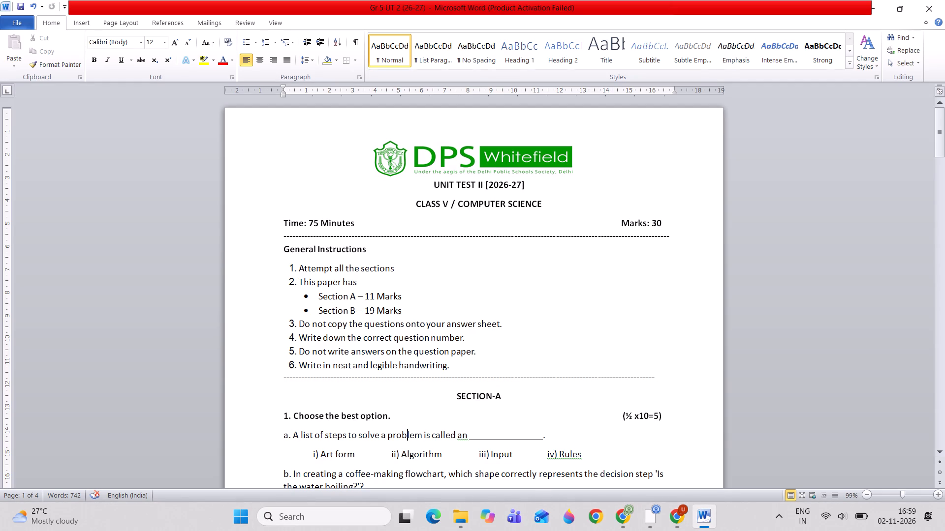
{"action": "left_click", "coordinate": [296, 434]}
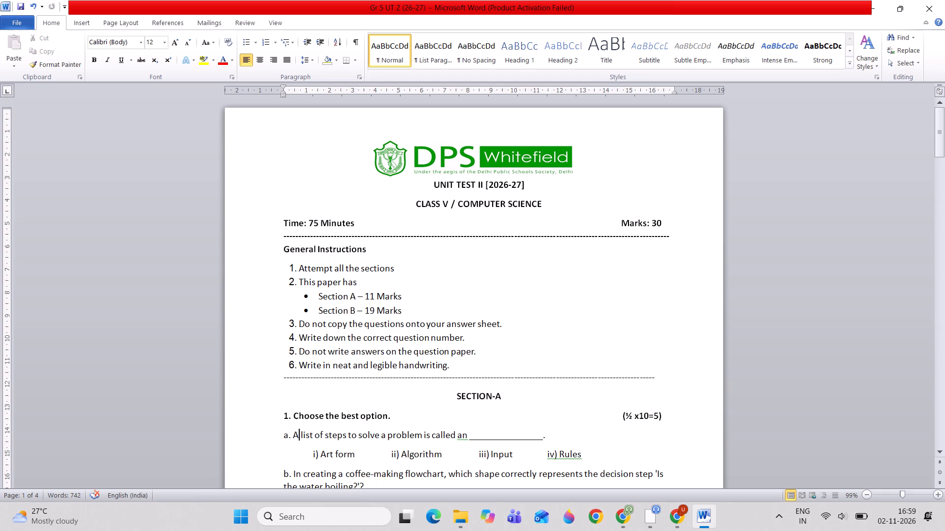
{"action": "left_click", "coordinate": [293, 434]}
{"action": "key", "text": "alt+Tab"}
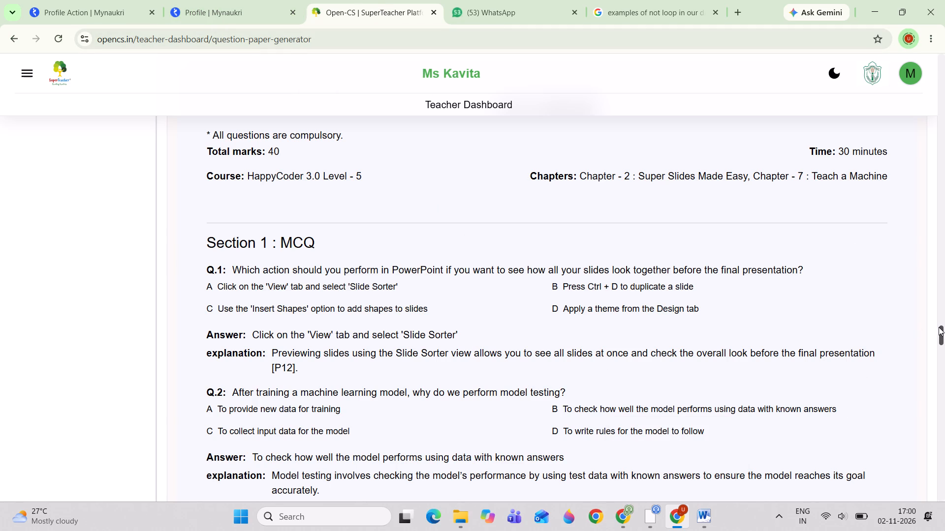
Download the generated question paper with its answers.
{"action": "left_click_drag", "start_coordinate": [940, 331], "coordinate": [928, 486]}
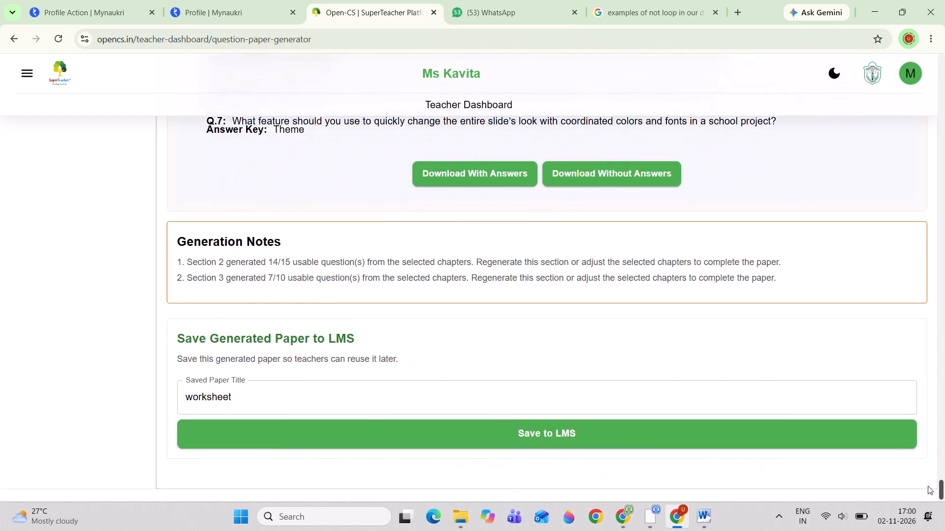
{"action": "left_click_drag", "start_coordinate": [928, 486], "coordinate": [923, 480]}
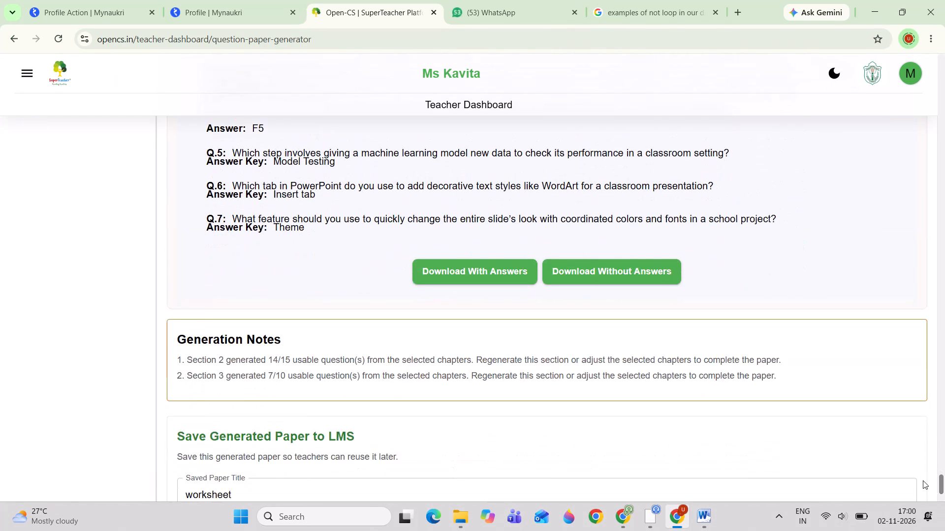
{"action": "left_click", "coordinate": [502, 272]}
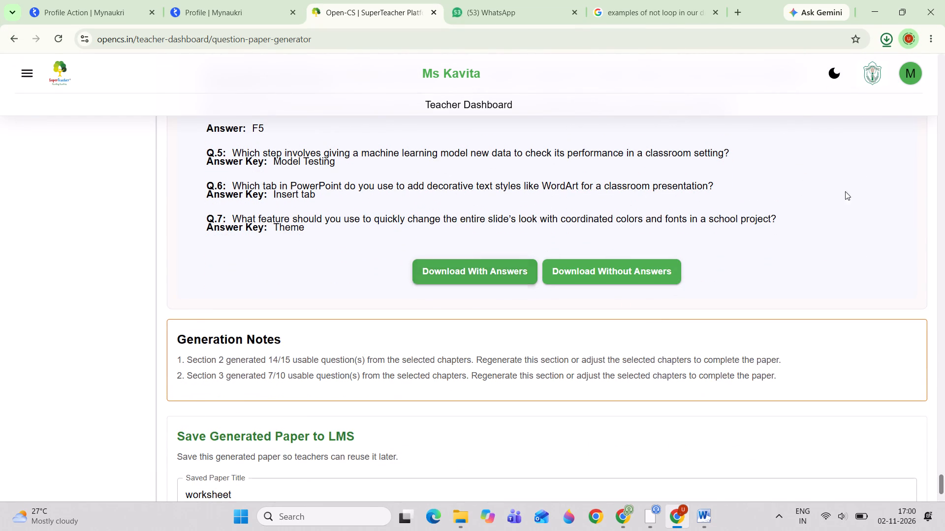
Open the Chapter 2 Super Slides Made Easy ebook from the DPS Whitefield Grade - 5 batch's HappyCoder 3.0 Level - 5 course.
{"action": "triple_click", "coordinate": [941, 119]}
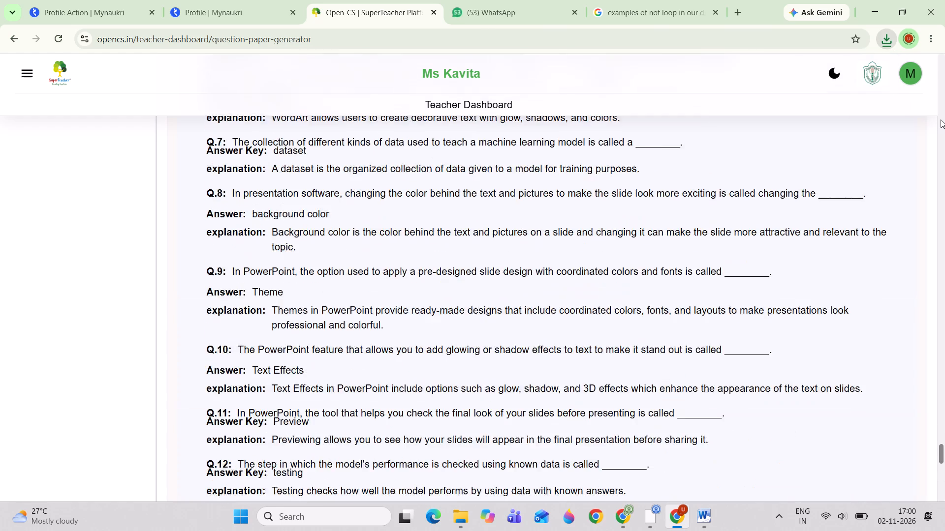
{"action": "triple_click", "coordinate": [941, 119]}
{"action": "triple_click", "coordinate": [941, 119]}
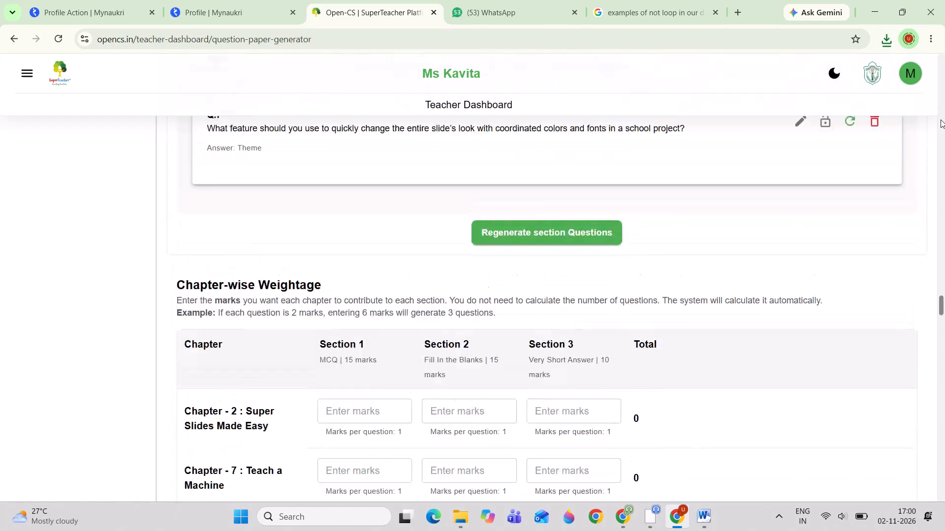
{"action": "left_click_drag", "start_coordinate": [941, 119], "coordinate": [938, 59]}
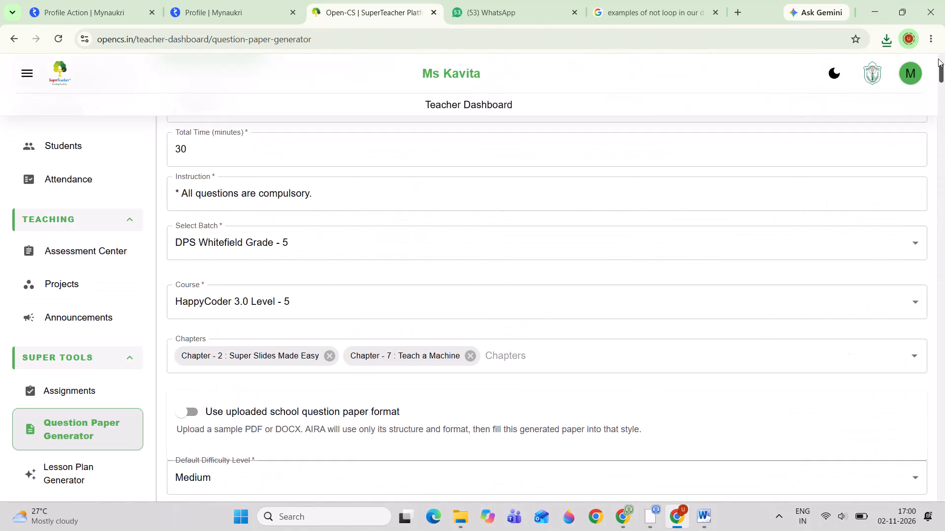
{"action": "left_click_drag", "start_coordinate": [938, 59], "coordinate": [937, 59]}
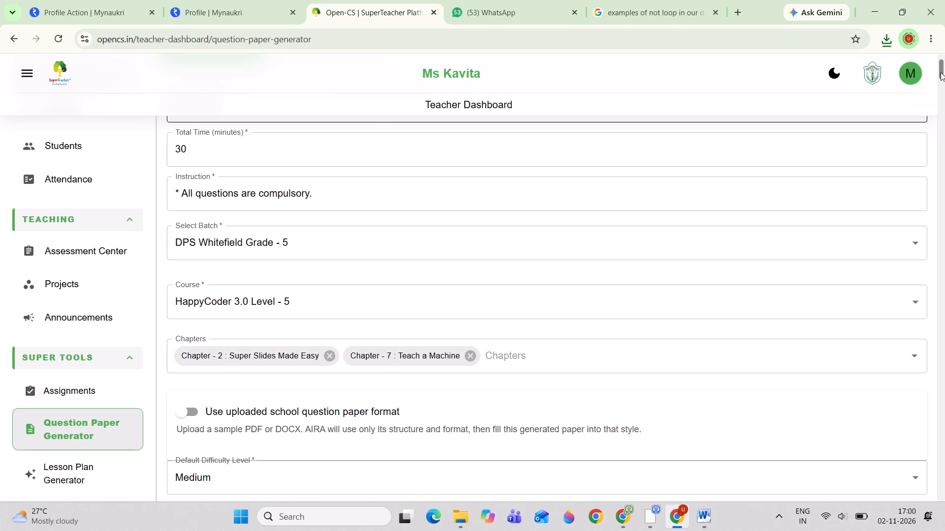
{"action": "left_click_drag", "start_coordinate": [943, 71], "coordinate": [930, 36]}
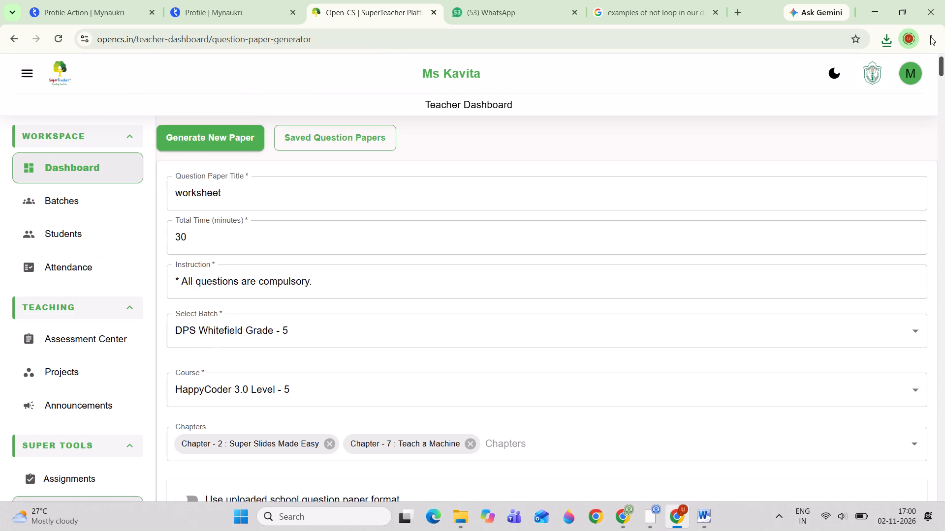
{"action": "left_click_drag", "start_coordinate": [930, 36], "coordinate": [930, 36]}
{"action": "left_click", "coordinate": [72, 196]}
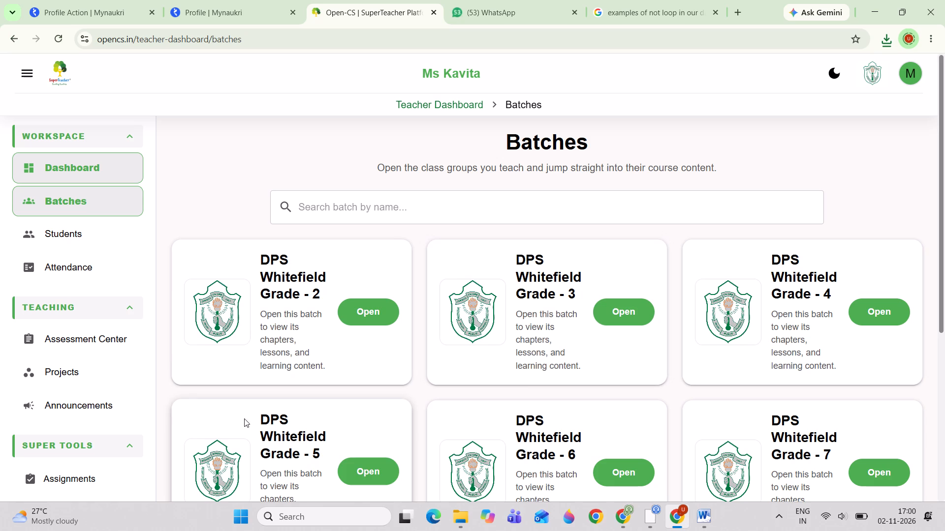
{"action": "left_click", "coordinate": [359, 475]}
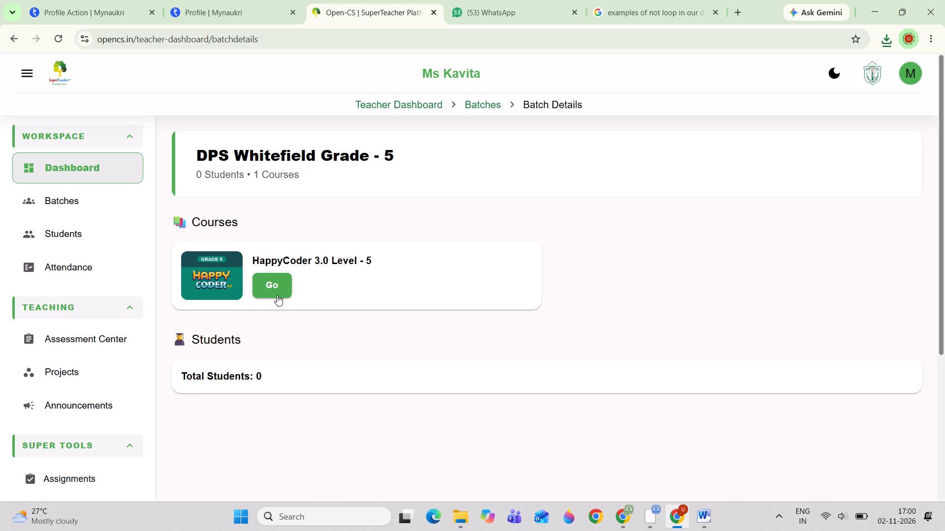
{"action": "left_click", "coordinate": [279, 293]}
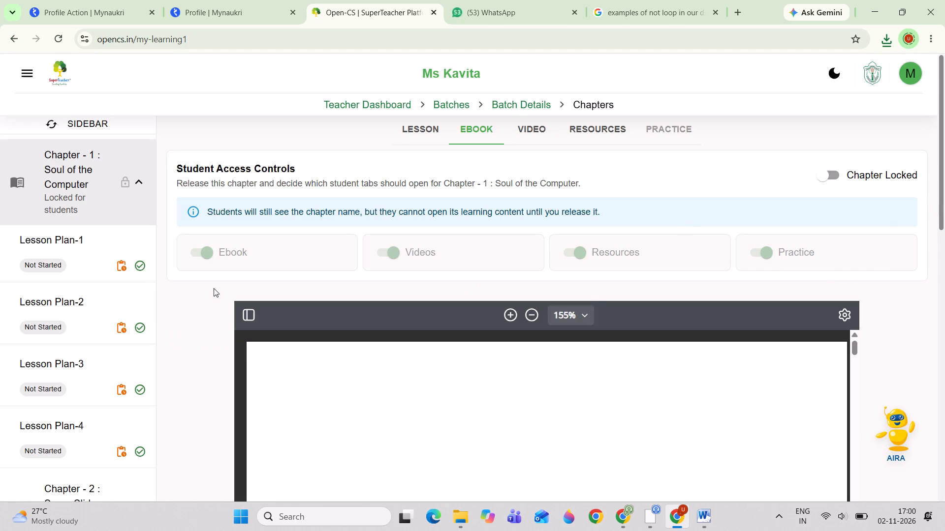
{"action": "left_click", "coordinate": [137, 180]}
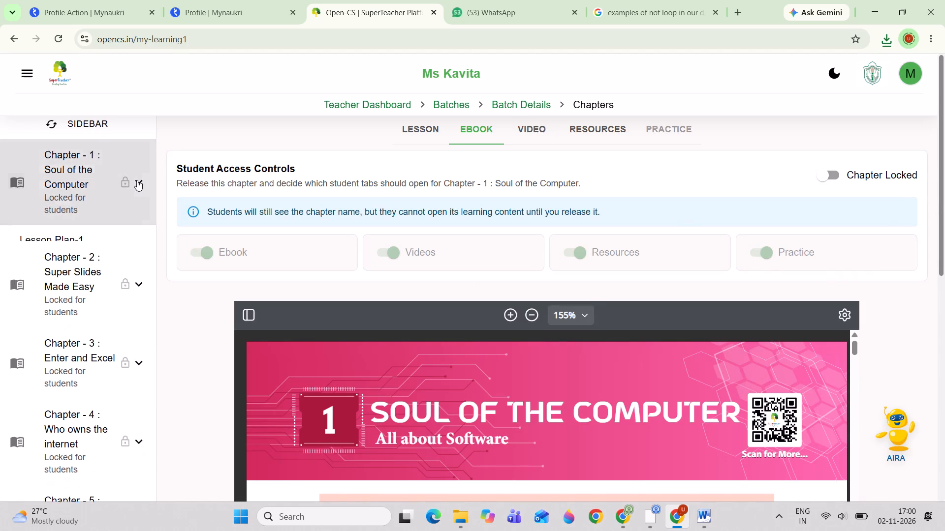
{"action": "left_click", "coordinate": [100, 262]}
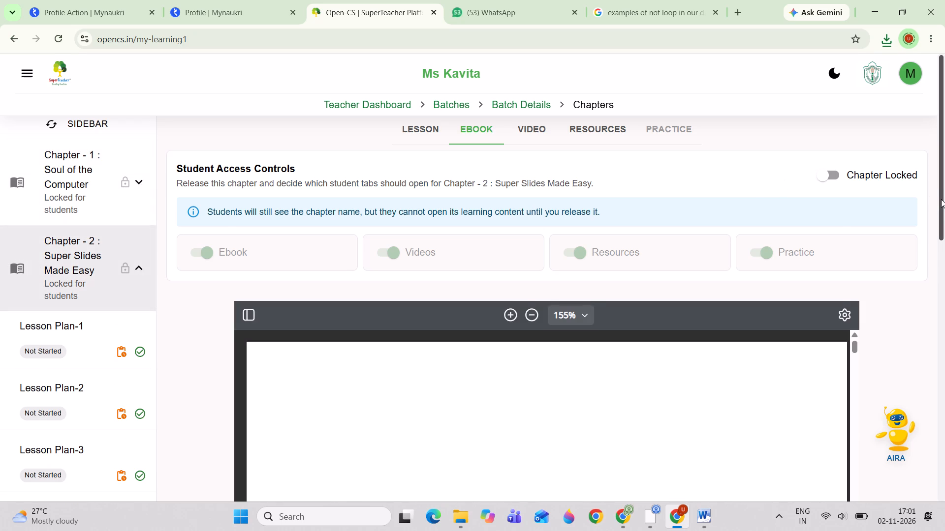
Read the Chapter 2 ebook's opening pages on presentation software and creating a new presentation.
{"action": "left_click_drag", "start_coordinate": [941, 199], "coordinate": [941, 303]}
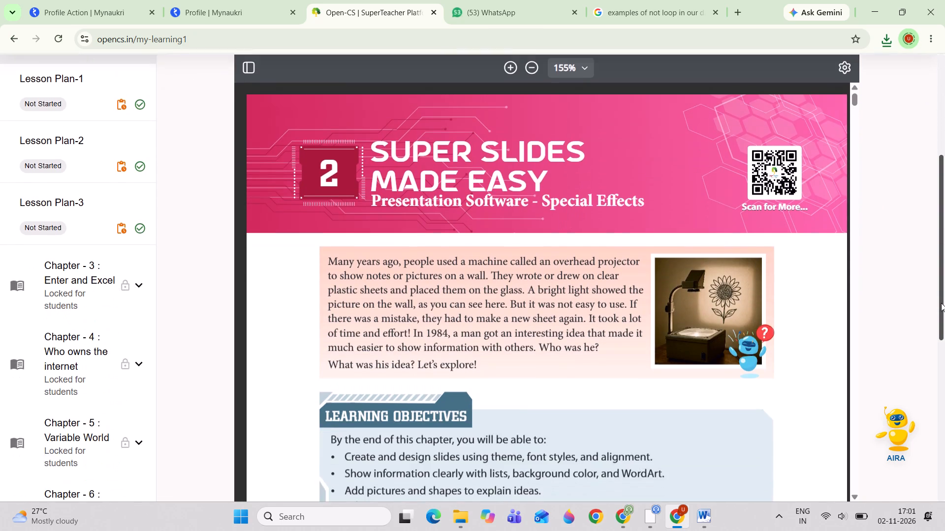
{"action": "left_click_drag", "start_coordinate": [941, 303], "coordinate": [922, 352]}
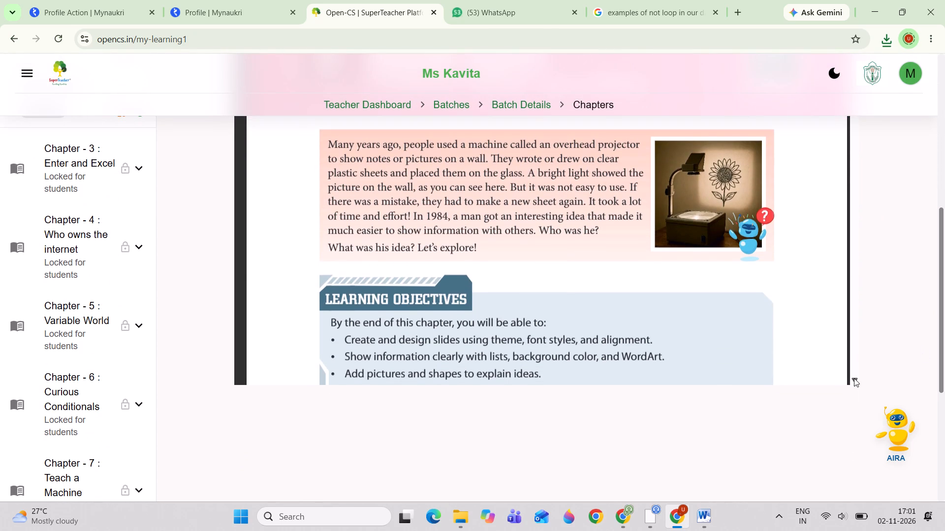
{"action": "triple_click", "coordinate": [853, 379]}
{"action": "triple_click", "coordinate": [853, 379]}
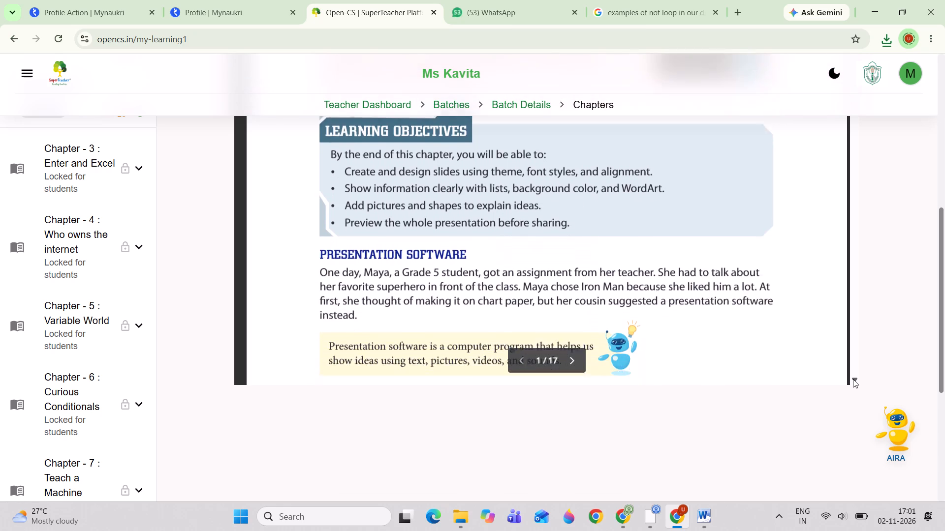
{"action": "left_click", "coordinate": [852, 380]}
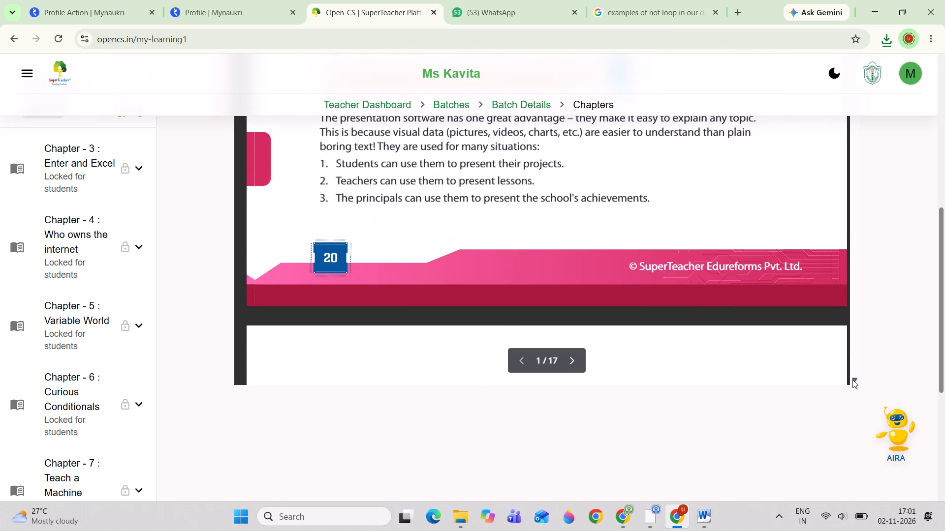
{"action": "left_click", "coordinate": [852, 380]}
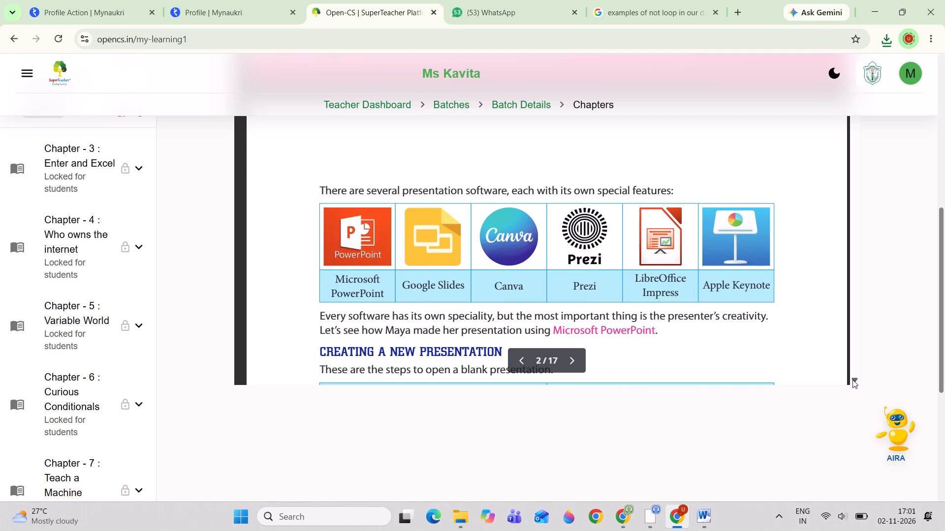
{"action": "left_click", "coordinate": [852, 380]}
{"action": "triple_click", "coordinate": [852, 380]}
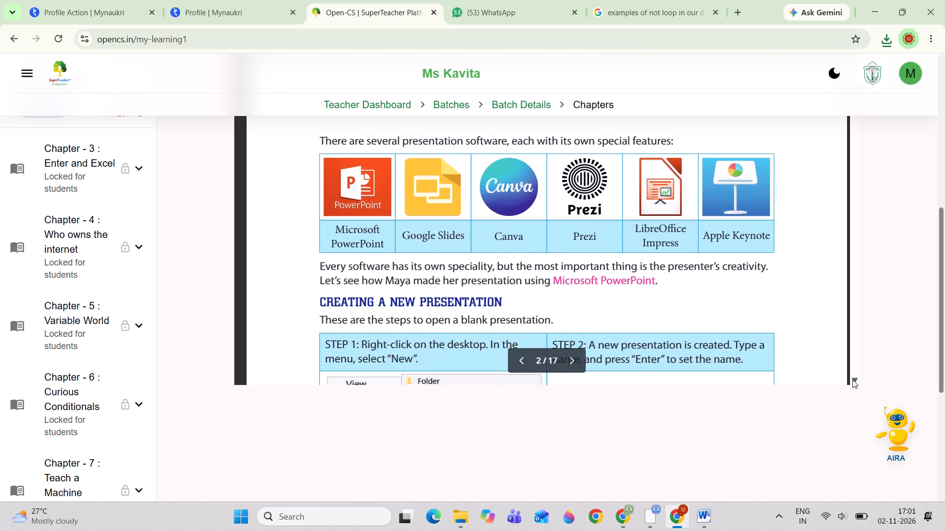
{"action": "left_click", "coordinate": [852, 380]}
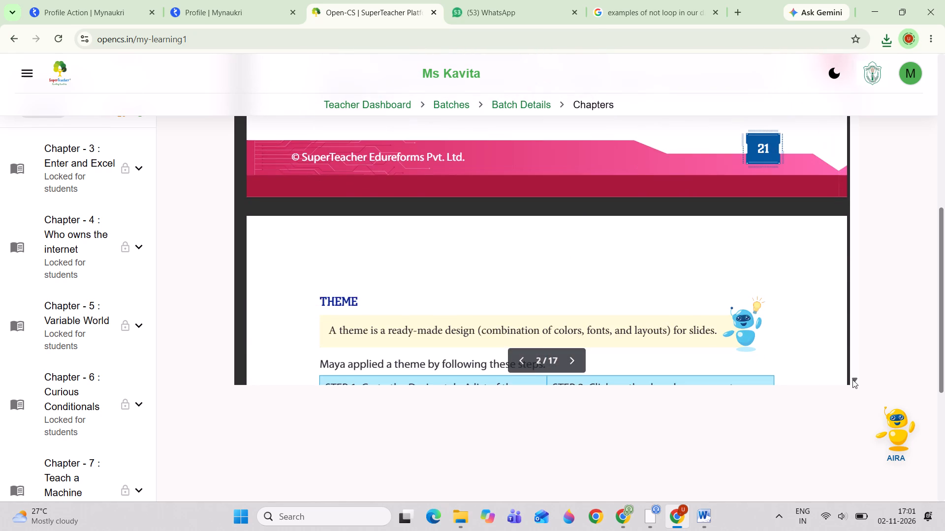
Read the Chapter 2 ebook's sections on applying themes and changing font style.
{"action": "left_click", "coordinate": [852, 380]}
{"action": "double_click", "coordinate": [852, 380]}
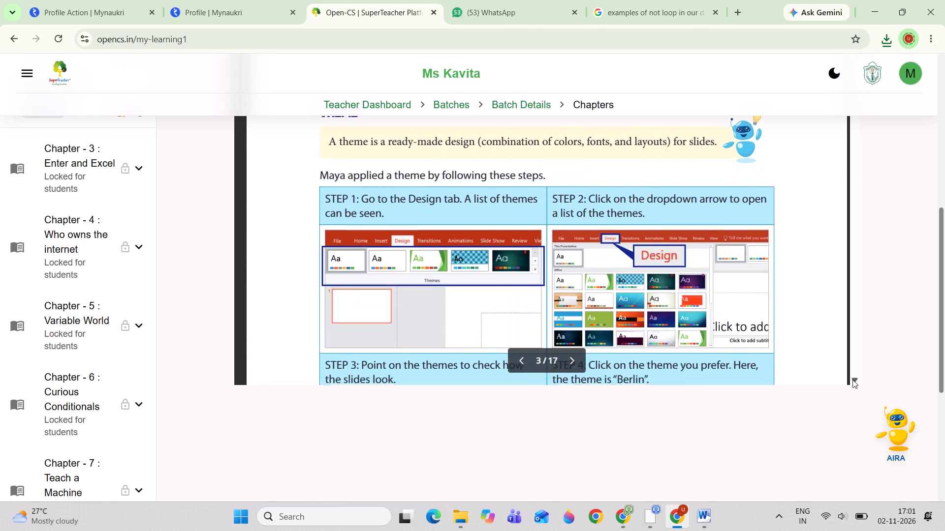
{"action": "left_click", "coordinate": [852, 380]}
{"action": "left_click", "coordinate": [852, 380]}
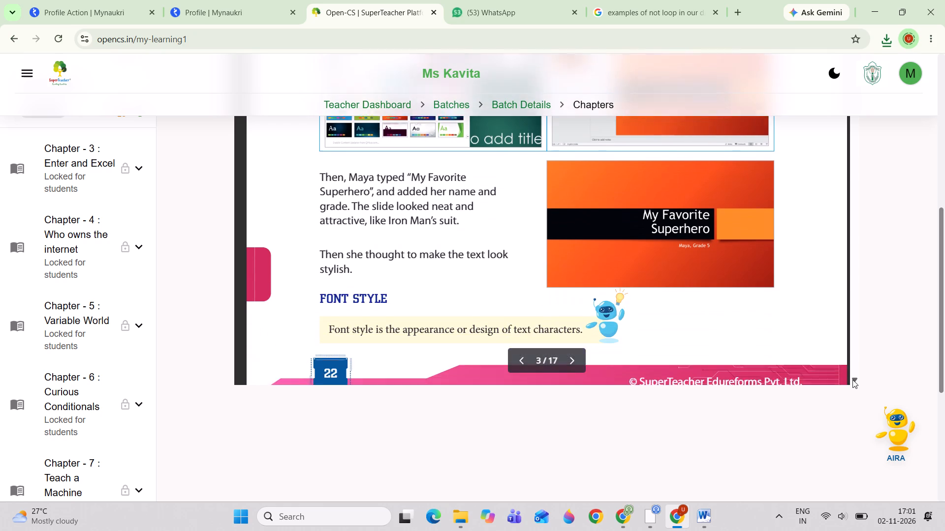
{"action": "left_click", "coordinate": [852, 380]}
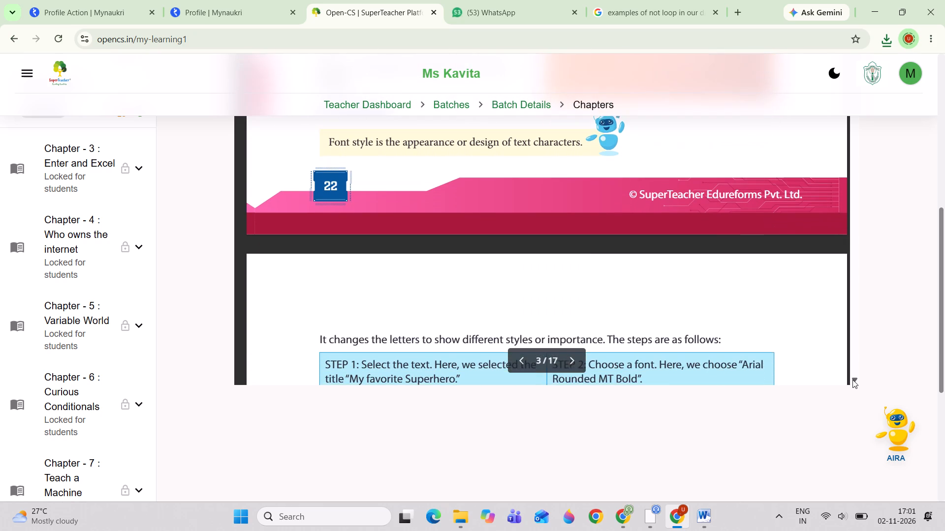
{"action": "left_click", "coordinate": [852, 380]}
{"action": "double_click", "coordinate": [852, 380]}
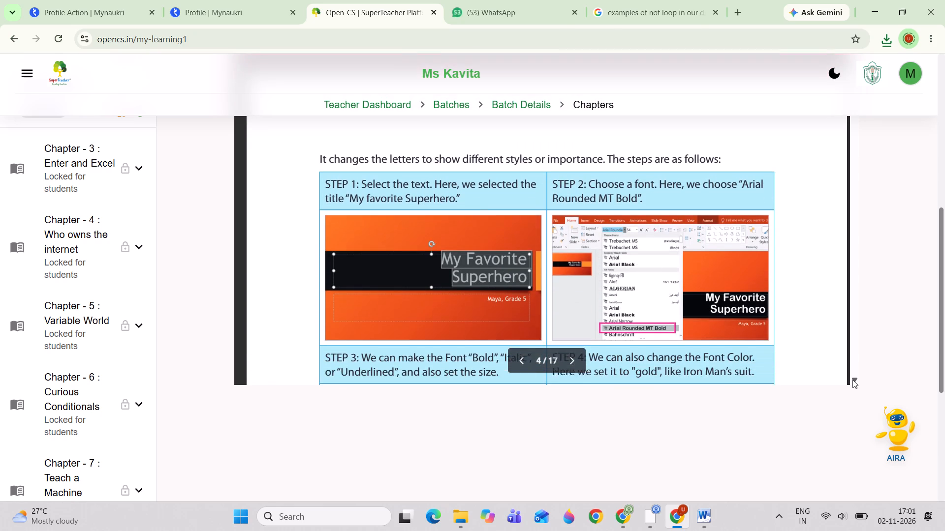
{"action": "left_click", "coordinate": [852, 380]}
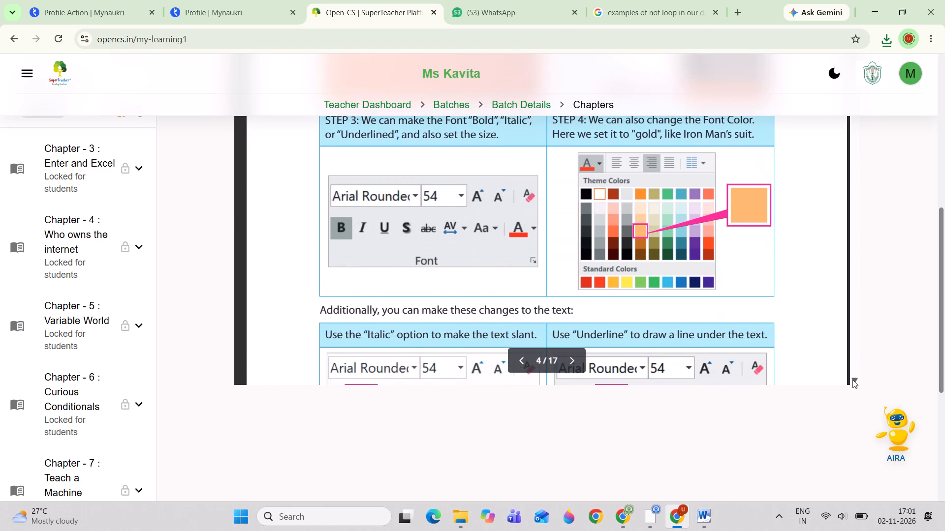
{"action": "left_click", "coordinate": [852, 380]}
{"action": "left_click", "coordinate": [852, 380]}
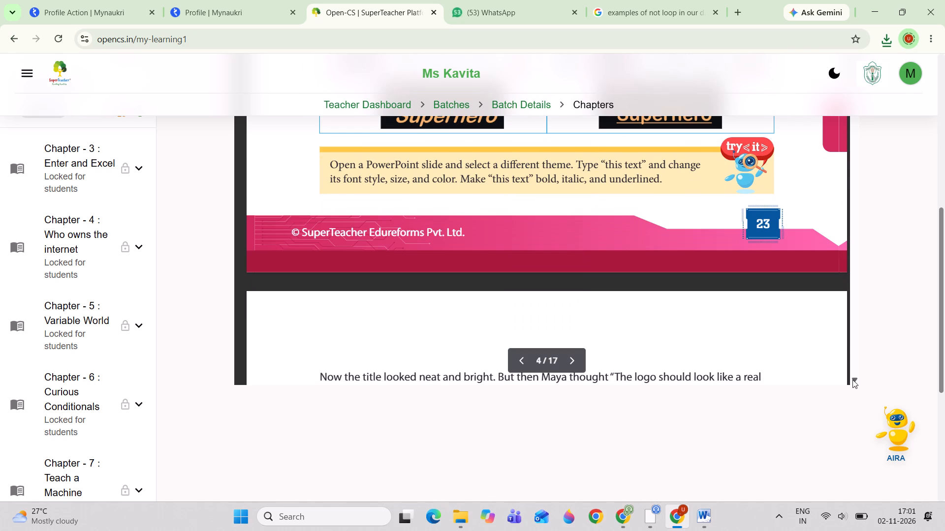
Read the Chapter 2 ebook's sections on changing text case and text alignment.
{"action": "double_click", "coordinate": [852, 380]}
{"action": "left_click", "coordinate": [852, 380]}
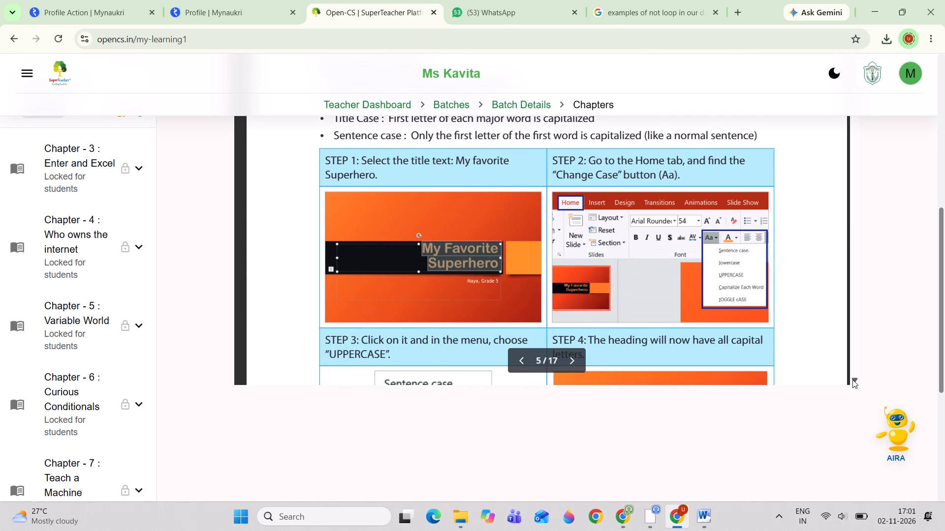
{"action": "double_click", "coordinate": [852, 380]}
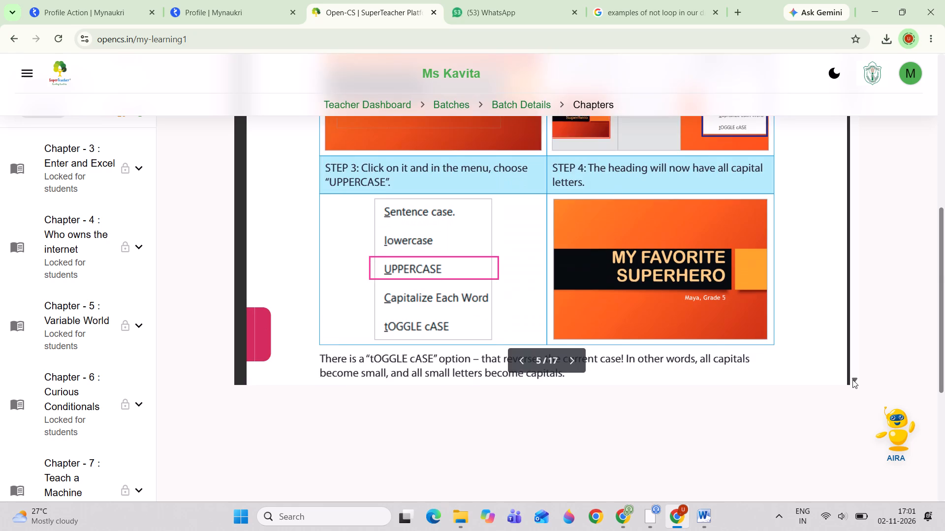
{"action": "left_click", "coordinate": [852, 380]}
{"action": "left_click", "coordinate": [852, 380]}
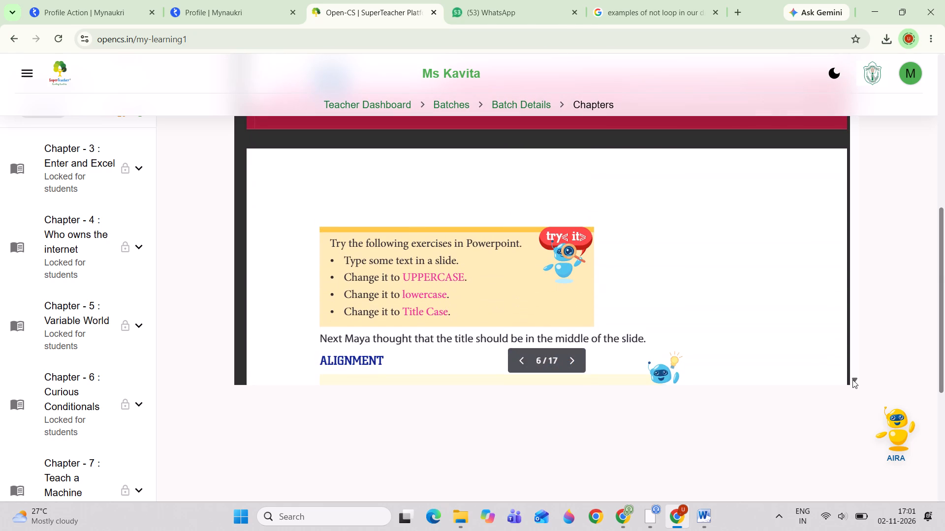
{"action": "double_click", "coordinate": [852, 380]}
{"action": "left_click", "coordinate": [852, 380]}
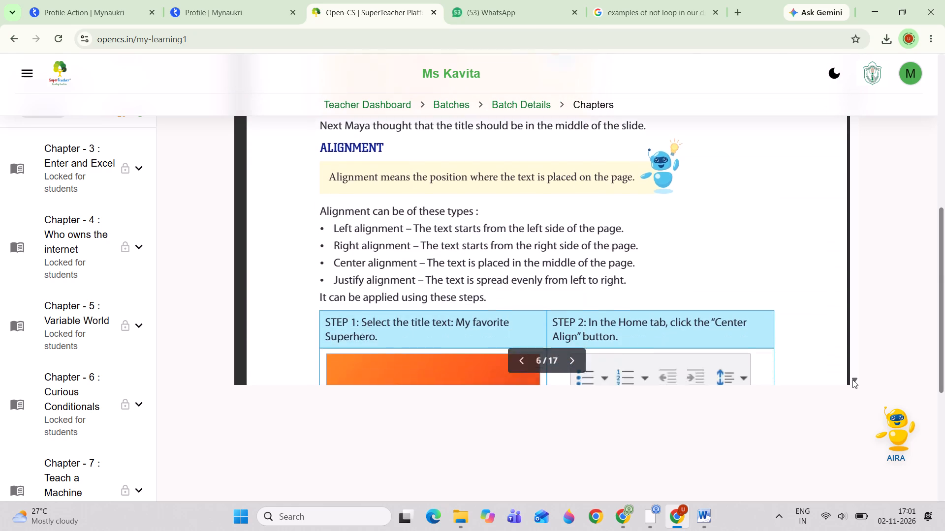
{"action": "left_click", "coordinate": [852, 380]}
{"action": "left_click", "coordinate": [852, 380]}
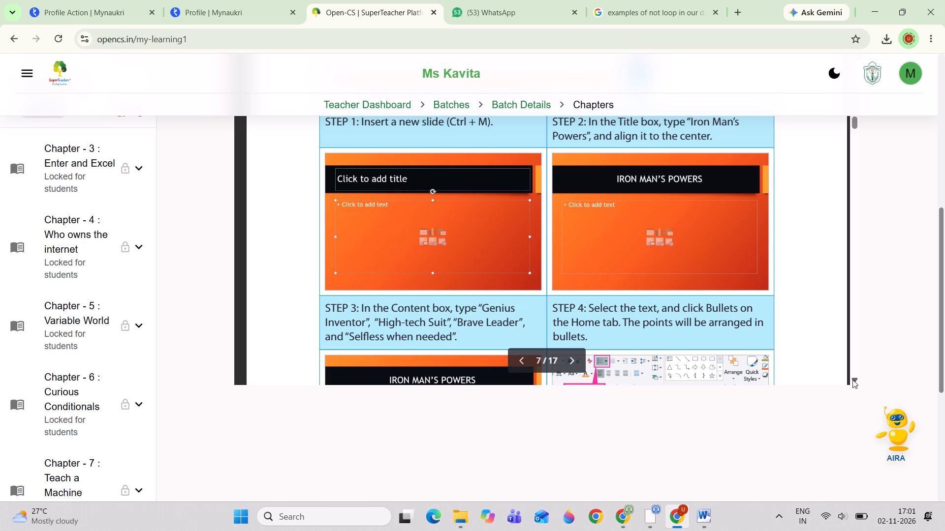
Read the Chapter 2 ebook's sections on bullets, background color and WordArt.
{"action": "left_click", "coordinate": [852, 380]}
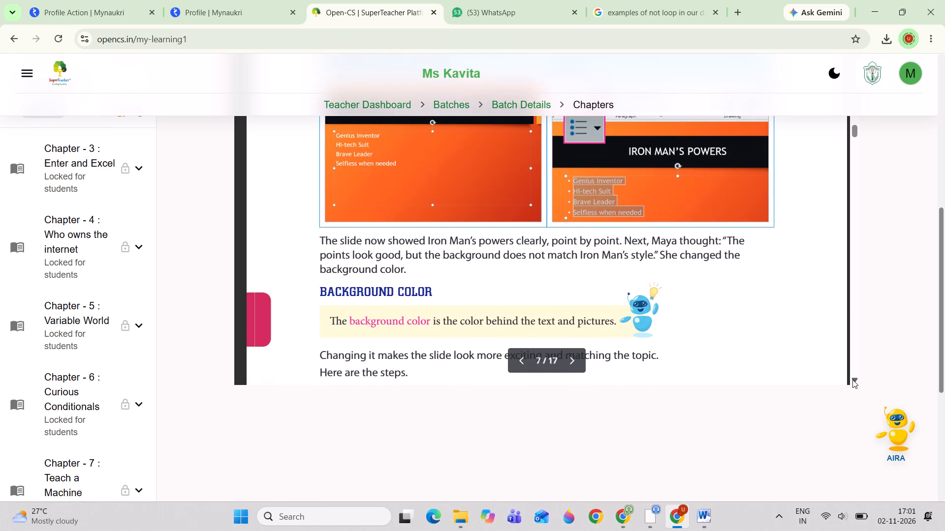
{"action": "left_click", "coordinate": [852, 380]}
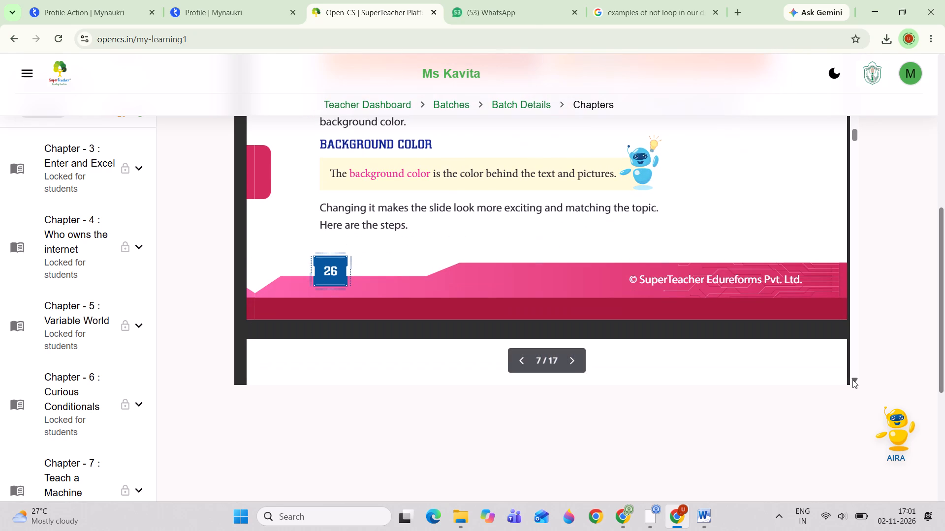
{"action": "double_click", "coordinate": [852, 380]}
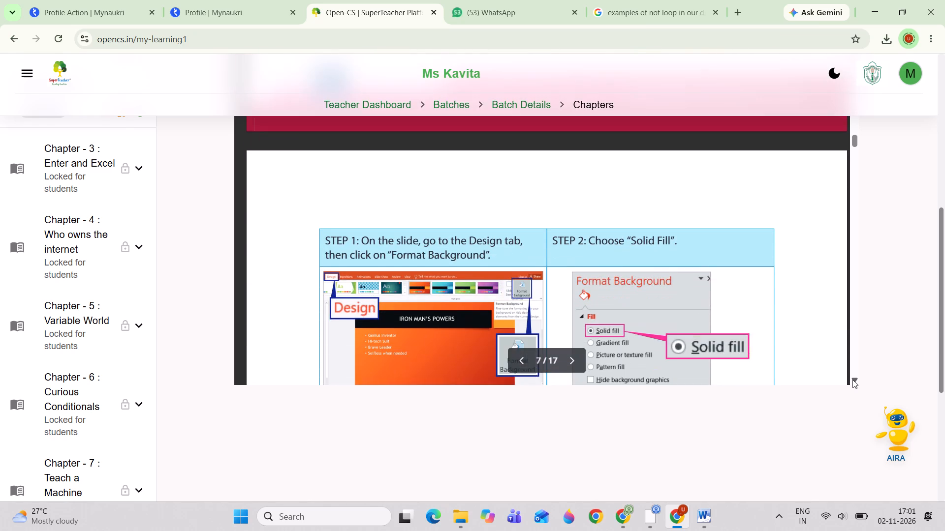
{"action": "triple_click", "coordinate": [852, 380]}
{"action": "left_click", "coordinate": [852, 380]}
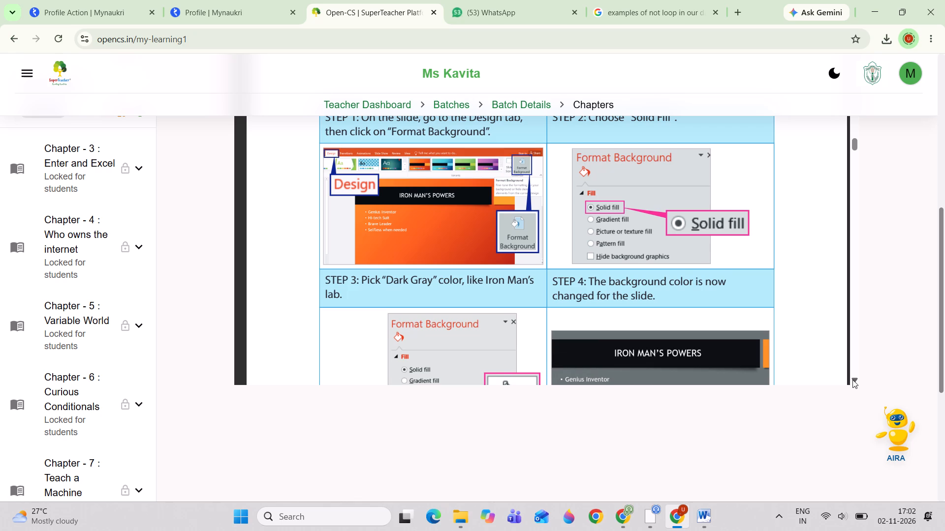
{"action": "left_click", "coordinate": [852, 380]}
{"action": "left_click", "coordinate": [852, 380]}
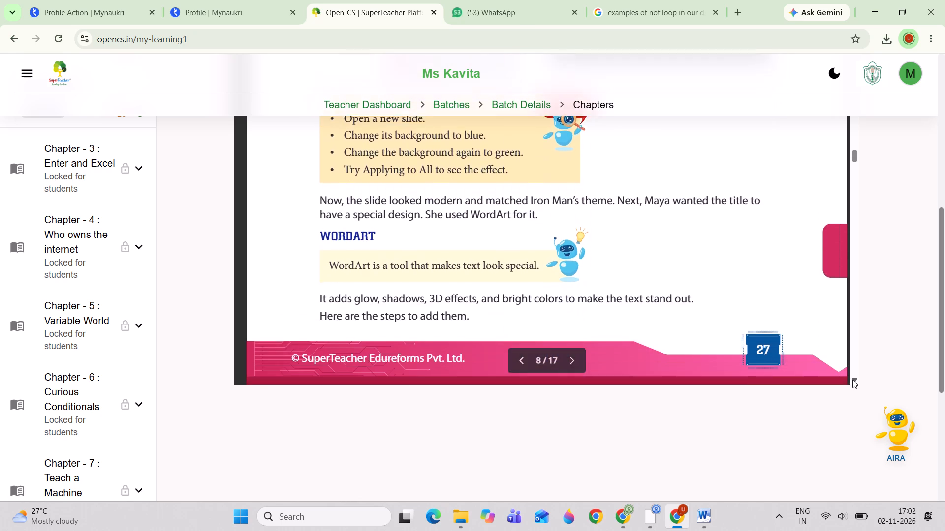
{"action": "double_click", "coordinate": [852, 380]}
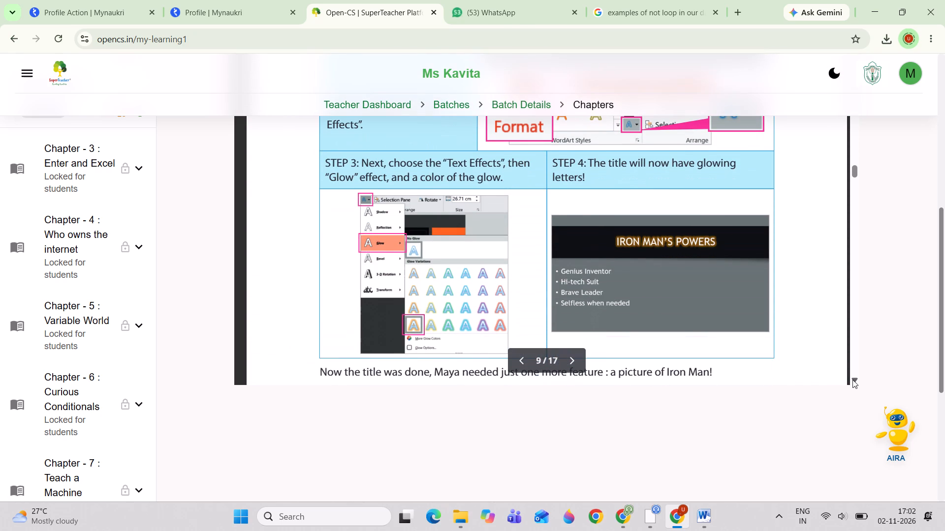
Read the Chapter 2 ebook's sections on adding pictures, inserting shapes and previewing slides.
{"action": "left_click", "coordinate": [852, 380]}
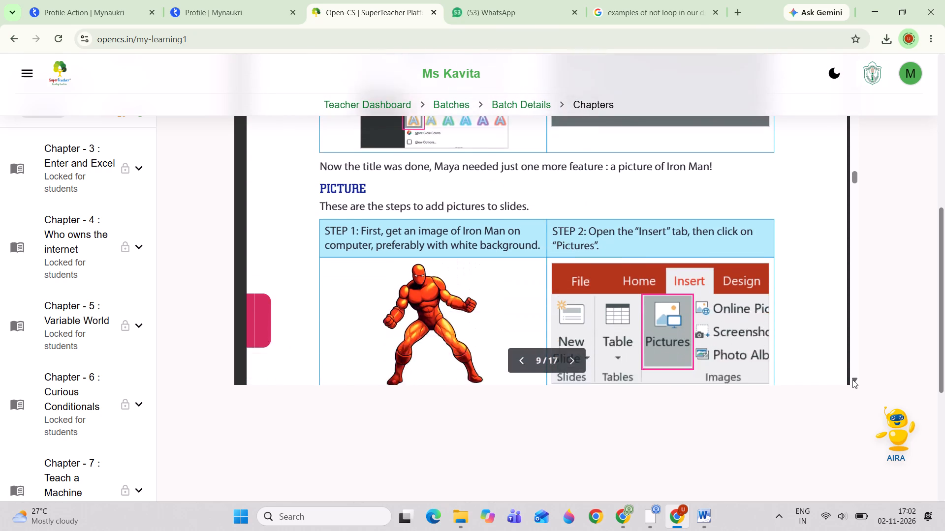
{"action": "left_click", "coordinate": [852, 380]}
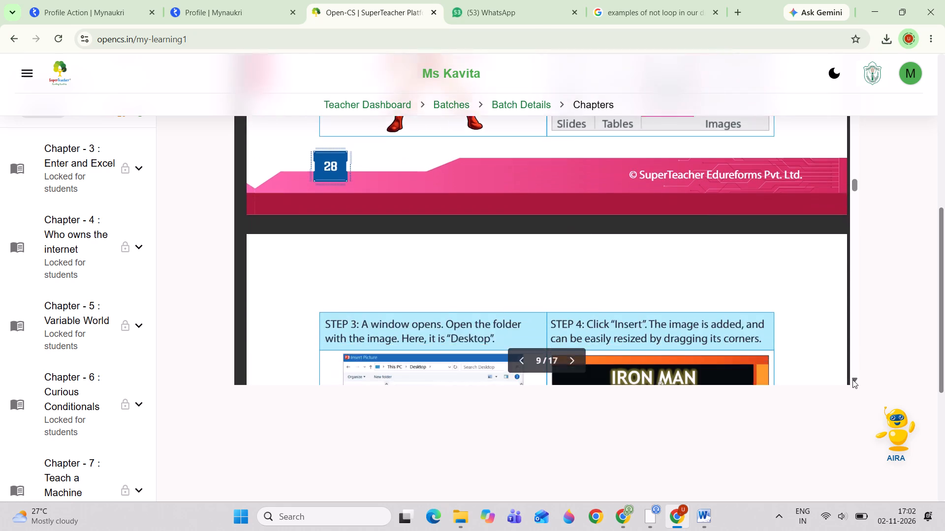
{"action": "left_click", "coordinate": [852, 380]}
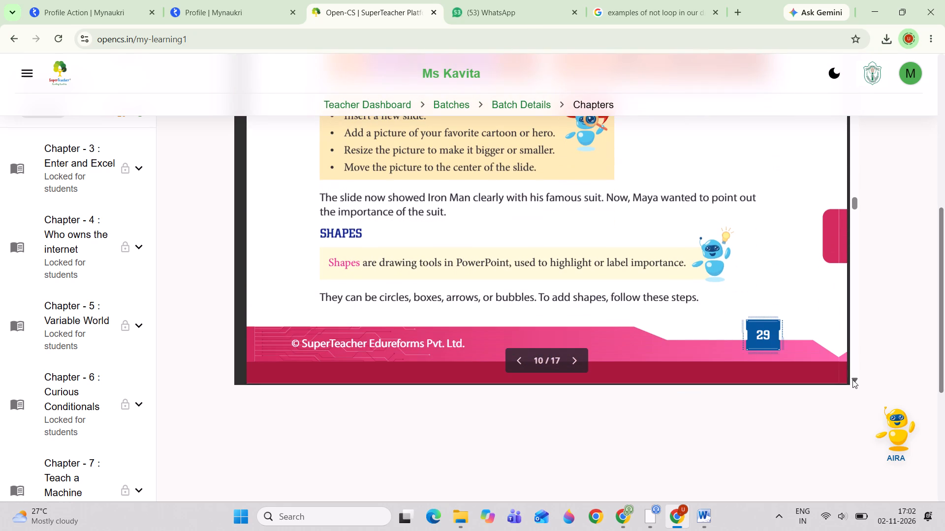
{"action": "left_click", "coordinate": [852, 380]}
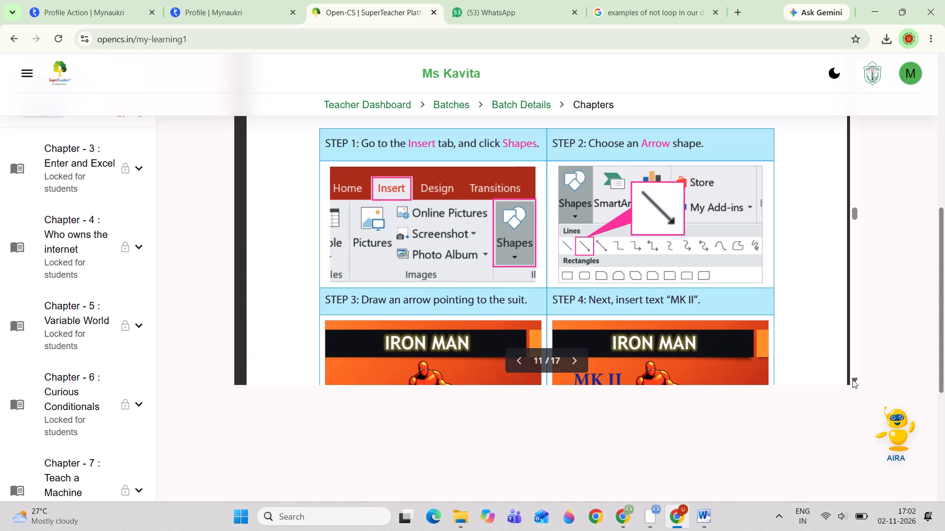
{"action": "left_click", "coordinate": [852, 380]}
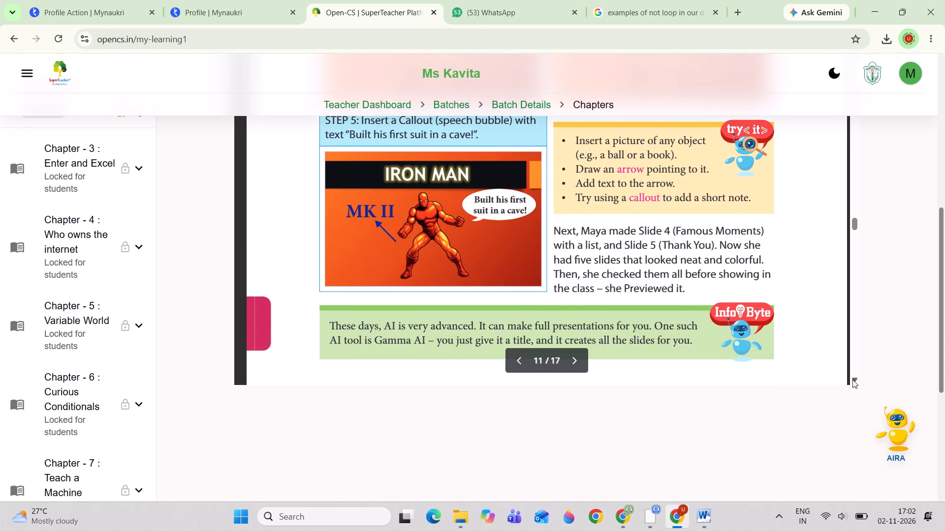
{"action": "double_click", "coordinate": [852, 380]}
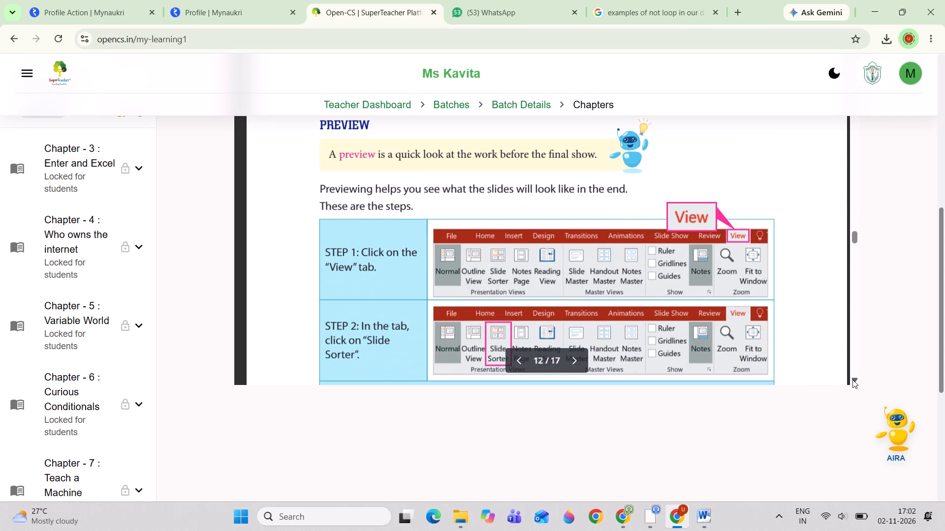
{"action": "left_click", "coordinate": [852, 380]}
{"action": "left_click", "coordinate": [852, 380]}
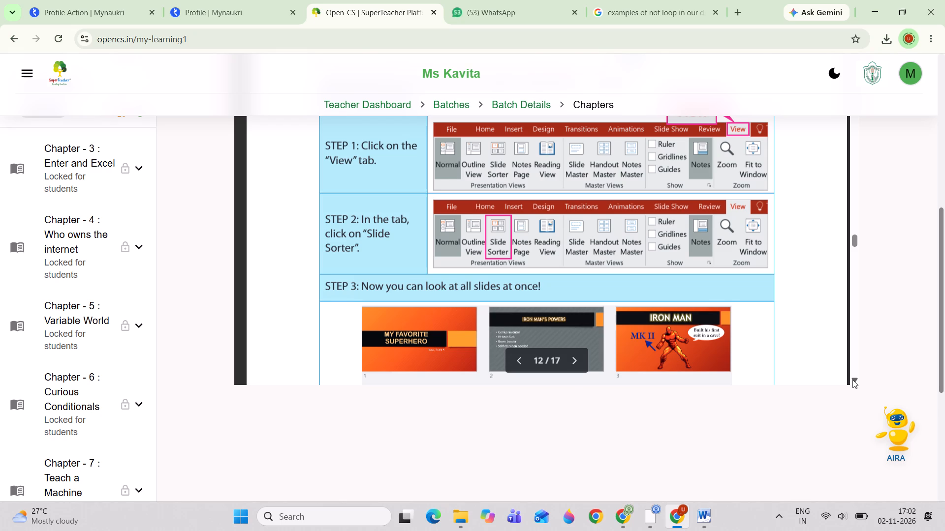
Open the downloaded worksheet (1).docx in Word.
{"action": "key", "text": "alt+Tab"}
{"action": "key", "text": "alt+Tab"}
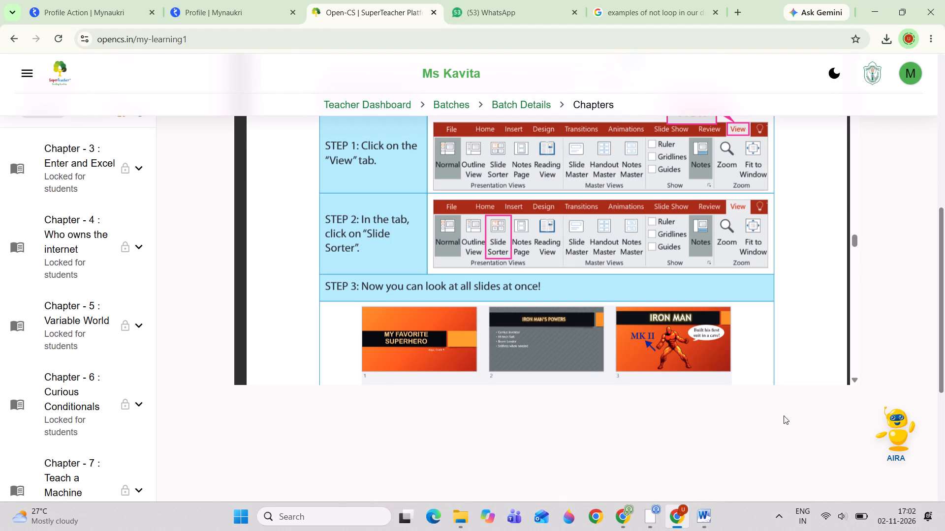
{"action": "left_click", "coordinate": [887, 38]}
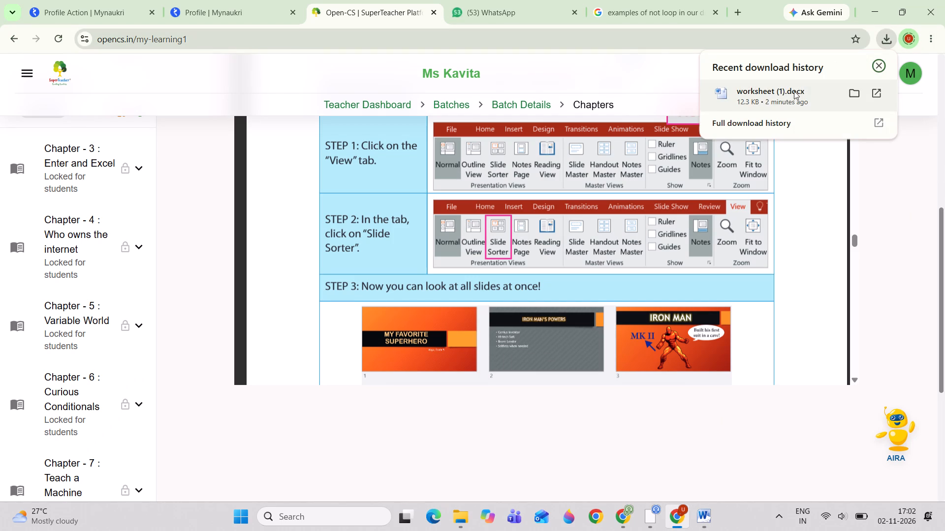
{"action": "left_click", "coordinate": [794, 91]}
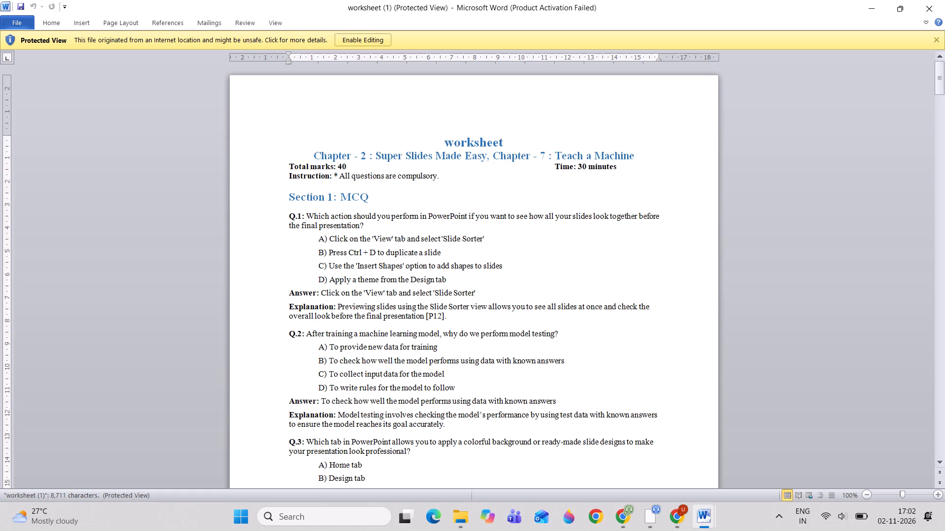
Replace question 1a's algorithm wording in the Gr 5 UT 2 paper with worksheet Q.1 on viewing all slides together, including options A to D.
{"action": "left_click_drag", "start_coordinate": [310, 213], "coordinate": [351, 220]}
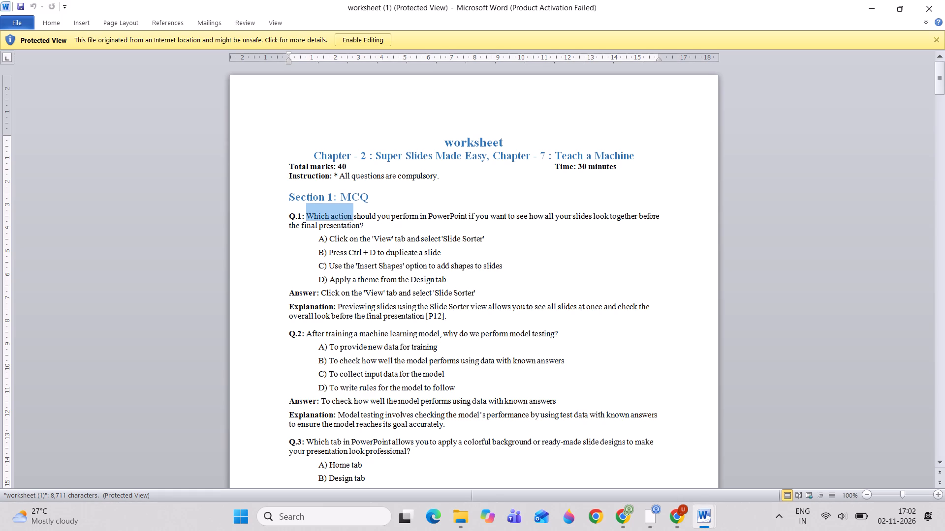
{"action": "left_click_drag", "start_coordinate": [351, 220], "coordinate": [455, 261]}
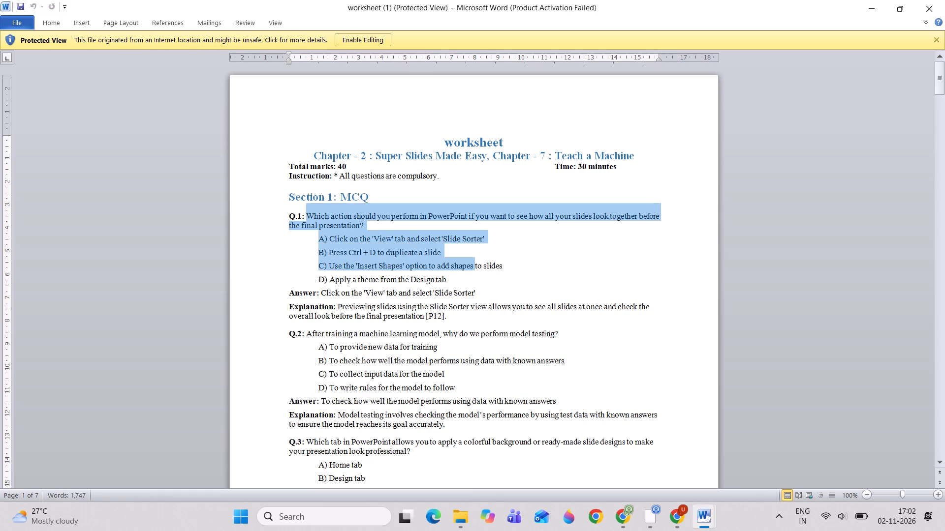
{"action": "left_click_drag", "start_coordinate": [455, 261], "coordinate": [492, 274]}
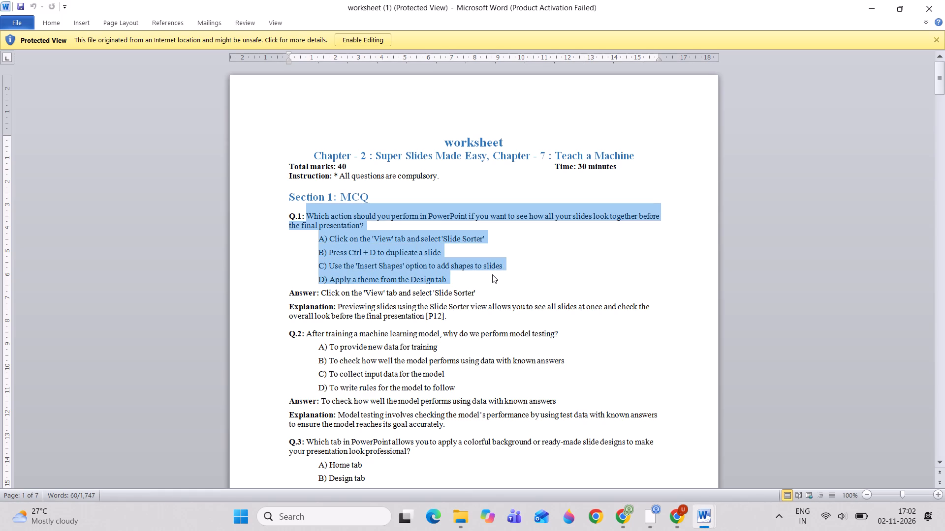
{"action": "key", "text": "ctrl+c"}
{"action": "left_click", "coordinate": [634, 461]}
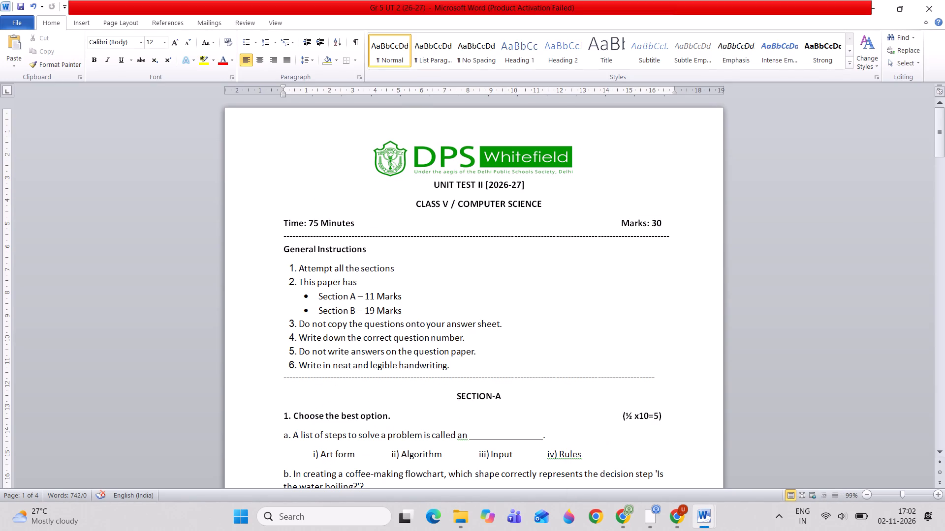
{"action": "left_click_drag", "start_coordinate": [294, 436], "coordinate": [542, 437]}
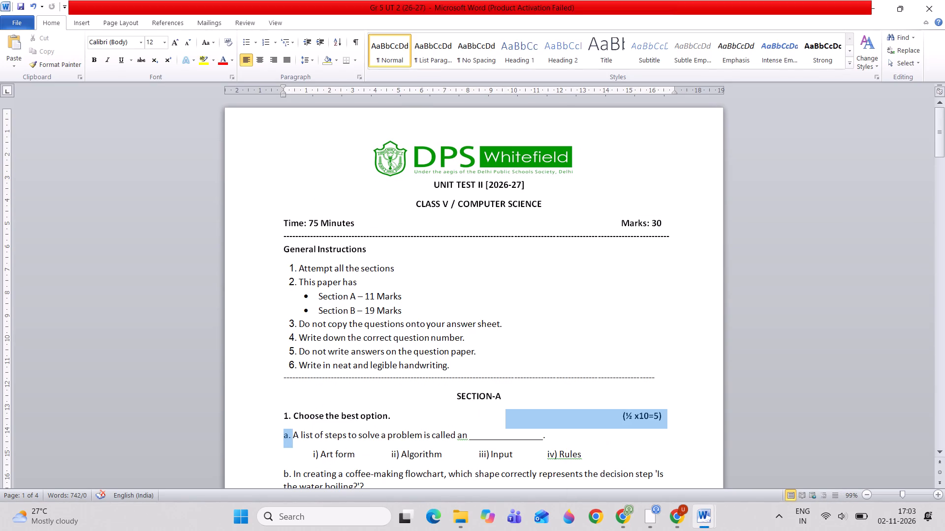
{"action": "left_click_drag", "start_coordinate": [542, 437], "coordinate": [542, 437]}
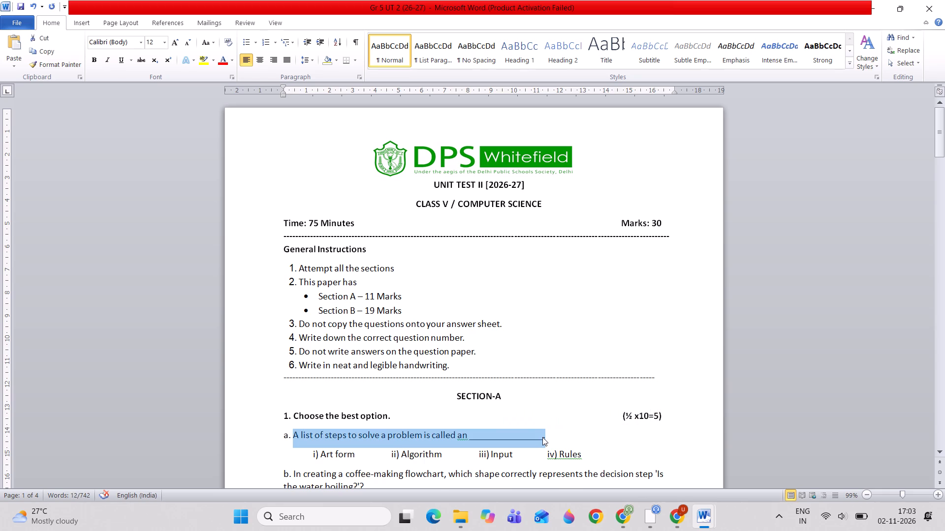
{"action": "key", "text": "ctrl+v"}
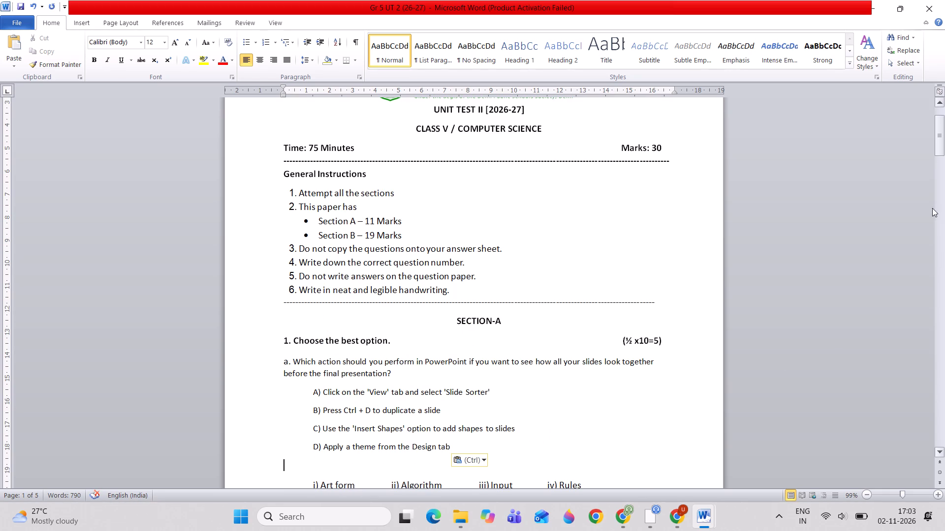
Arrange question 1a's four options on two lines, with A and B together and C and D together.
{"action": "left_click_drag", "start_coordinate": [936, 138], "coordinate": [937, 147]}
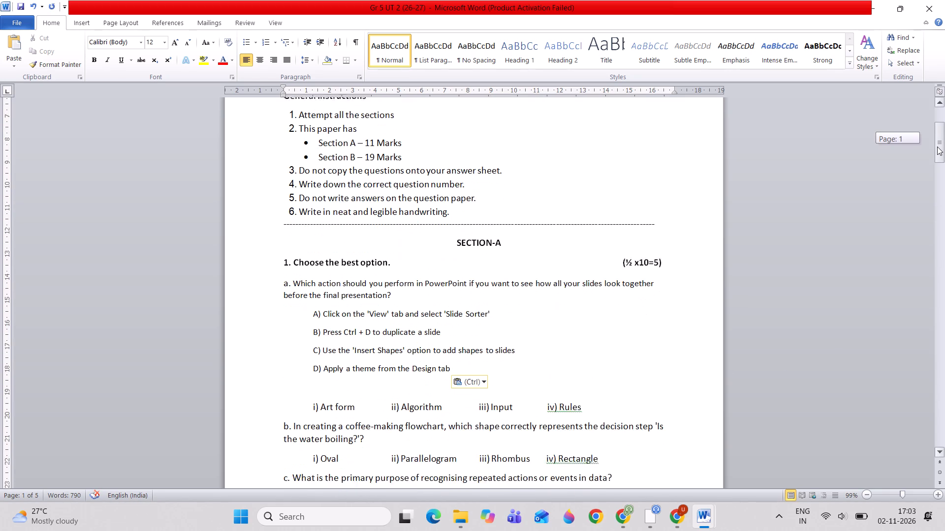
{"action": "left_click_drag", "start_coordinate": [937, 147], "coordinate": [937, 149]}
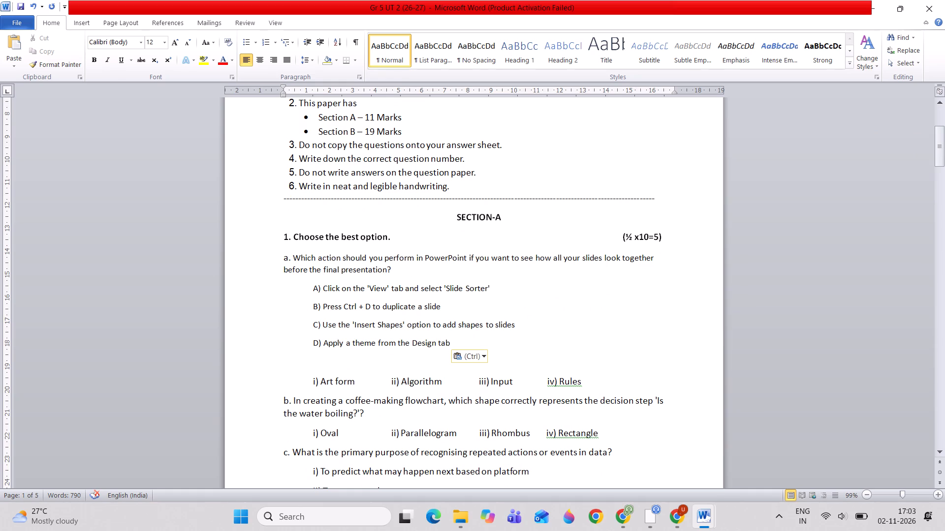
{"action": "left_click", "coordinate": [509, 292]}
{"action": "key", "text": "space"}
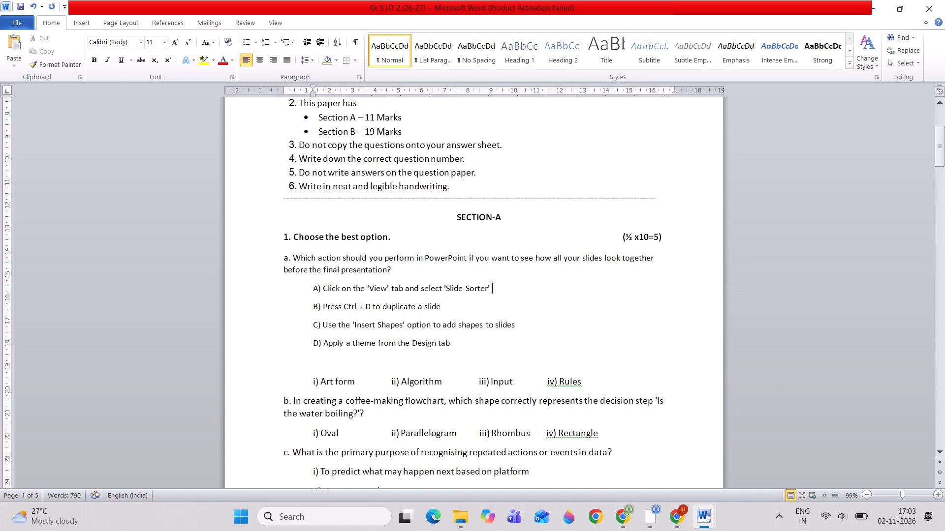
{"action": "key", "text": "space"}
{"action": "key", "text": "Delete"}
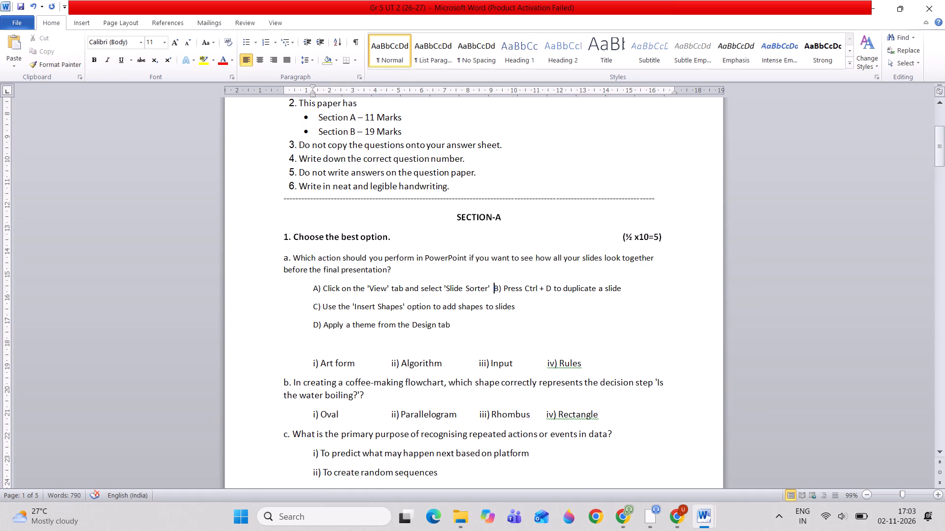
{"action": "left_click", "coordinate": [523, 306]}
{"action": "key", "text": "space"}
{"action": "key", "text": "Delete"}
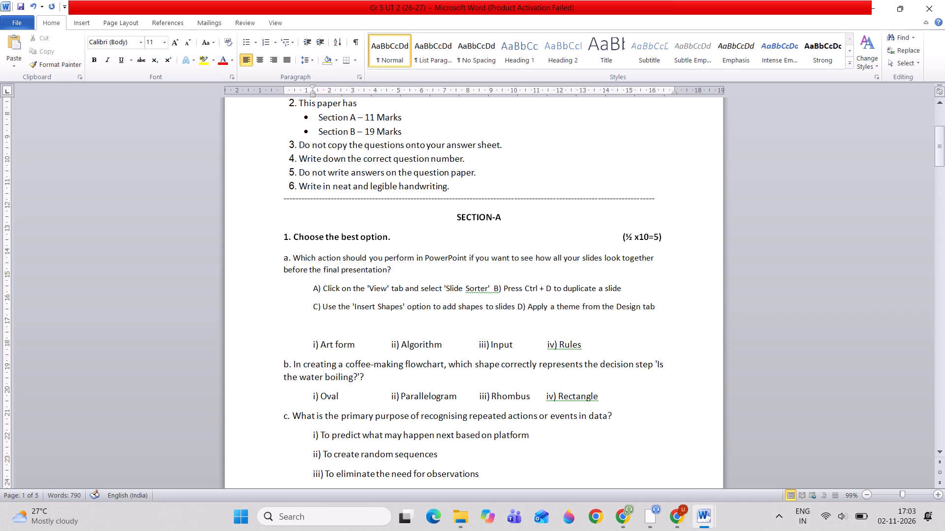
Widen the gap between options A and B of question 1a with extra spaces.
{"action": "left_click", "coordinate": [491, 292]}
{"action": "key", "text": "space"}
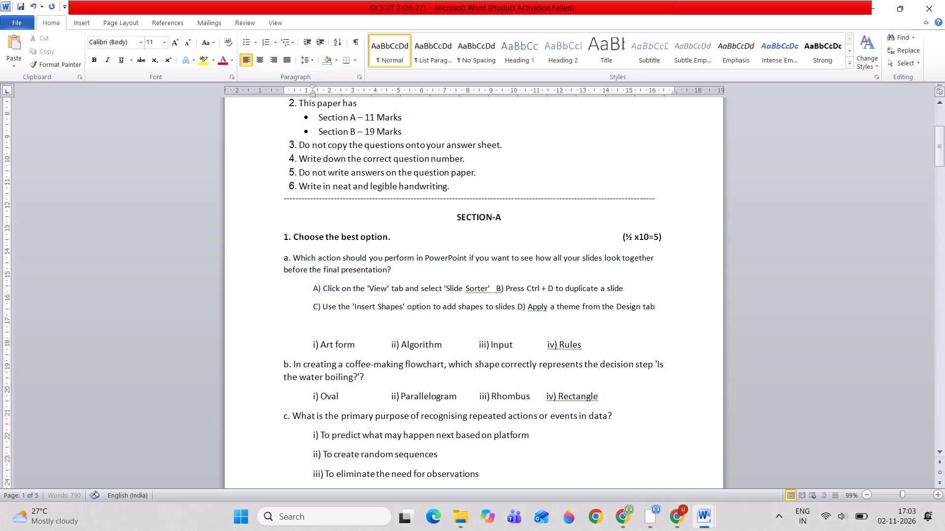
{"action": "key", "text": "space"}
{"action": "key", "text": "space"}
{"action": "key", "text": "space"}
{"action": "key", "text": "space"}
{"action": "key", "text": "space"}
{"action": "key", "text": "space"}
{"action": "key", "text": "space"}
{"action": "key", "text": "space"}
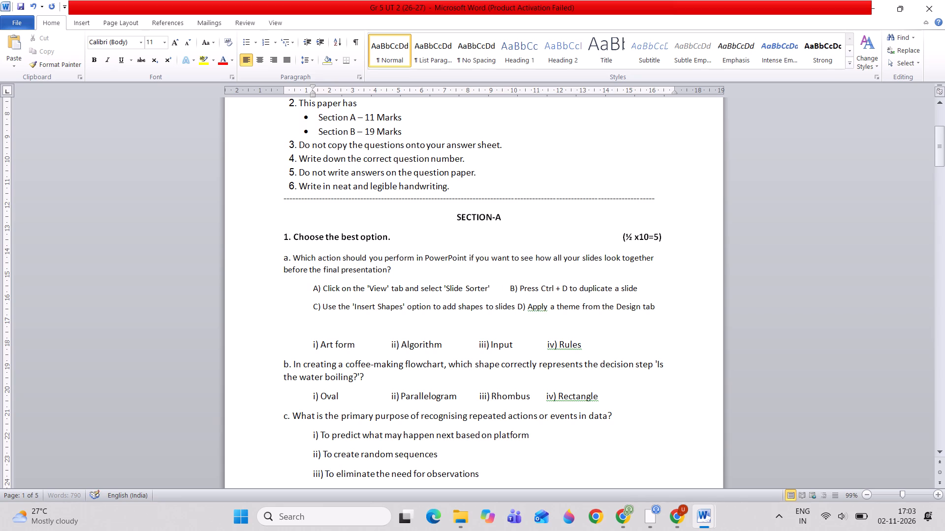
{"action": "key", "text": "space"}
{"action": "key", "text": "space"}
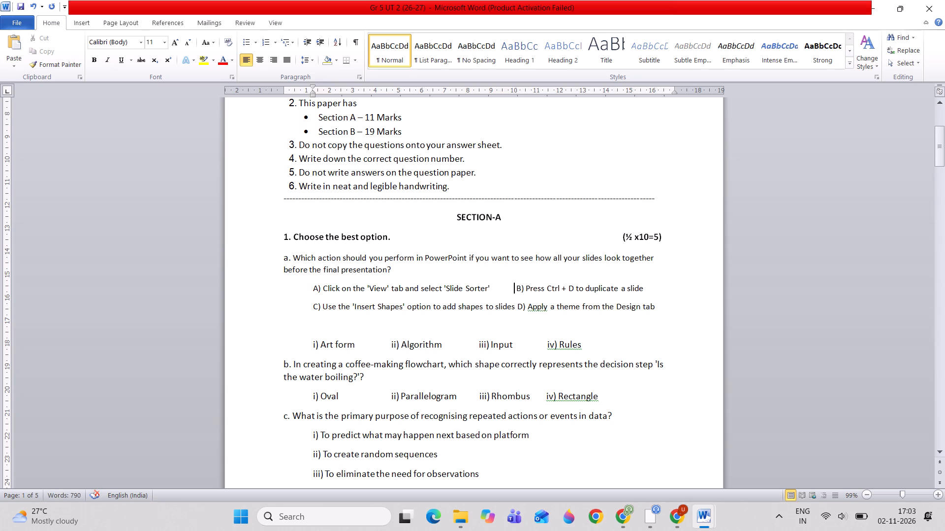
Delete question 1a's old options row (Art form, Algorithm, Input, Rules) and the blank line above question b.
{"action": "left_click_drag", "start_coordinate": [311, 343], "coordinate": [616, 346]}
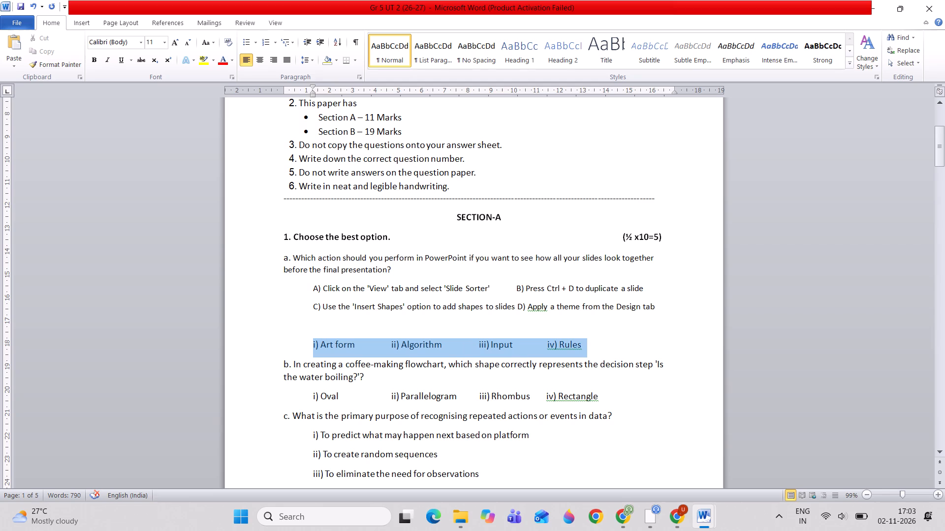
{"action": "left_click_drag", "start_coordinate": [616, 346], "coordinate": [616, 353]}
{"action": "key", "text": "Delete"}
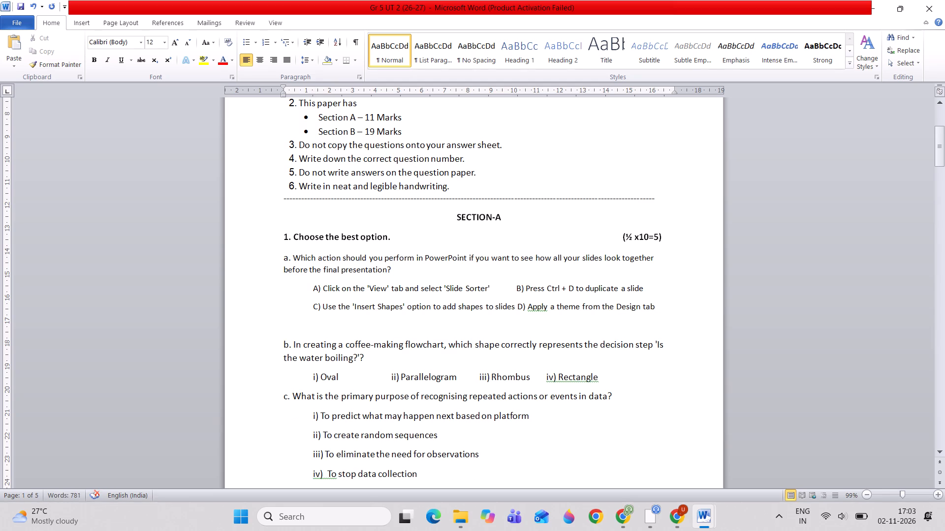
{"action": "key", "text": "Up"}
{"action": "key", "text": "Delete"}
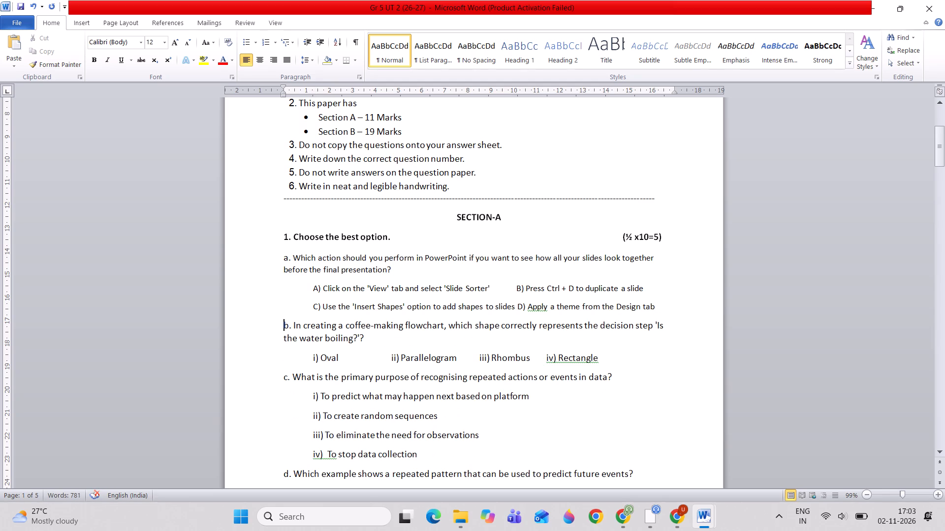
Switch to the Chapter 2 ebook in Chrome and read its keyboard shortcuts and end-of-chapter worksheet questions.
{"action": "key", "text": "alt+Tab"}
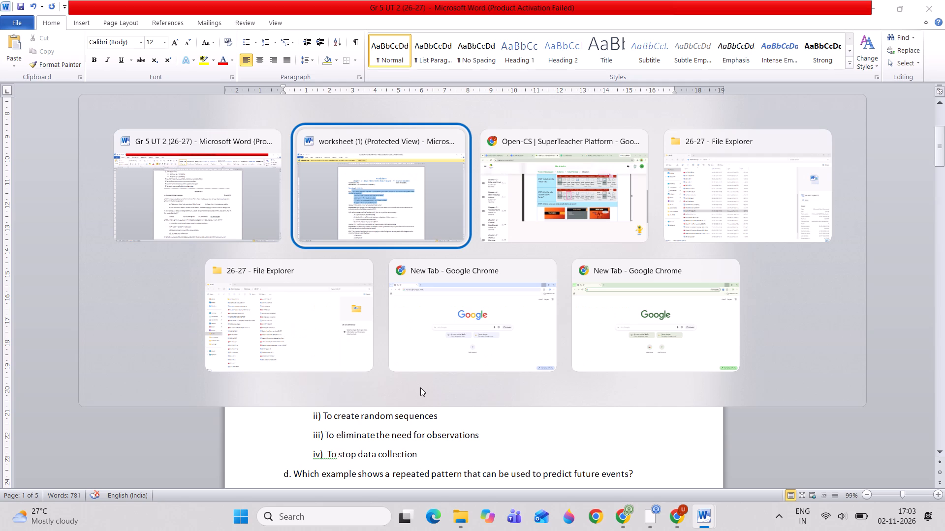
{"action": "key", "text": "alt+Tab"}
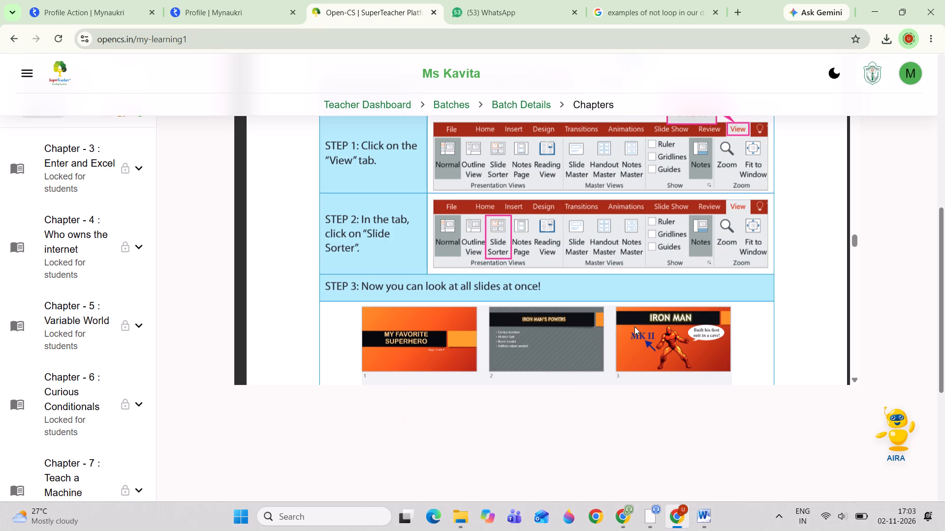
{"action": "left_click_drag", "start_coordinate": [855, 240], "coordinate": [855, 247]}
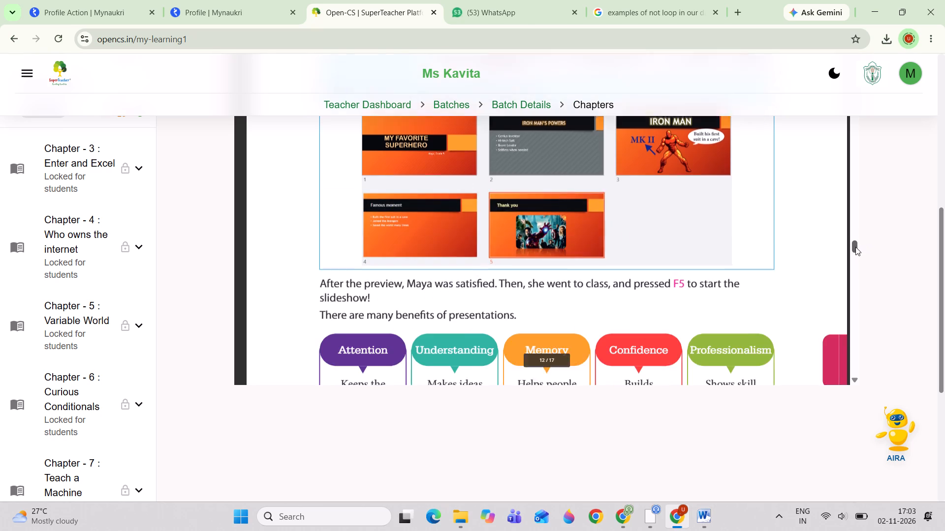
{"action": "left_click_drag", "start_coordinate": [855, 247], "coordinate": [852, 263]}
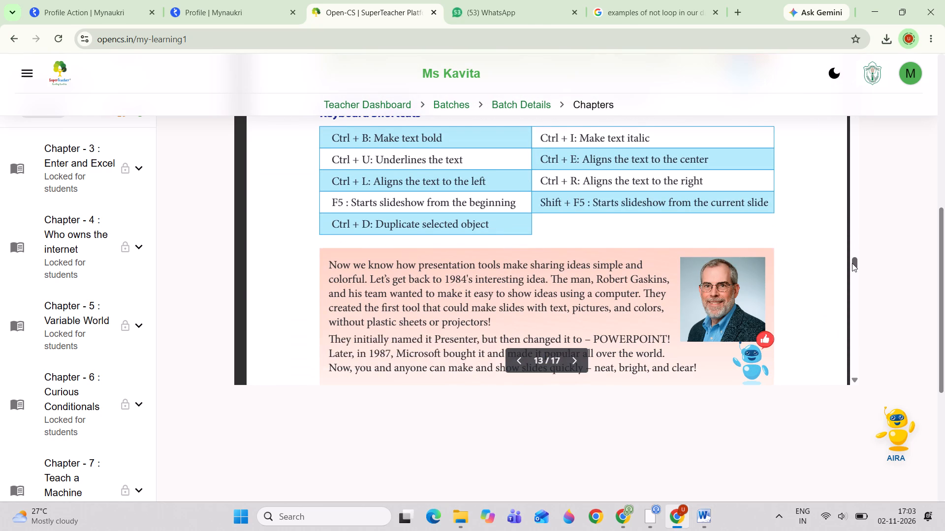
{"action": "left_click_drag", "start_coordinate": [852, 263], "coordinate": [848, 264]}
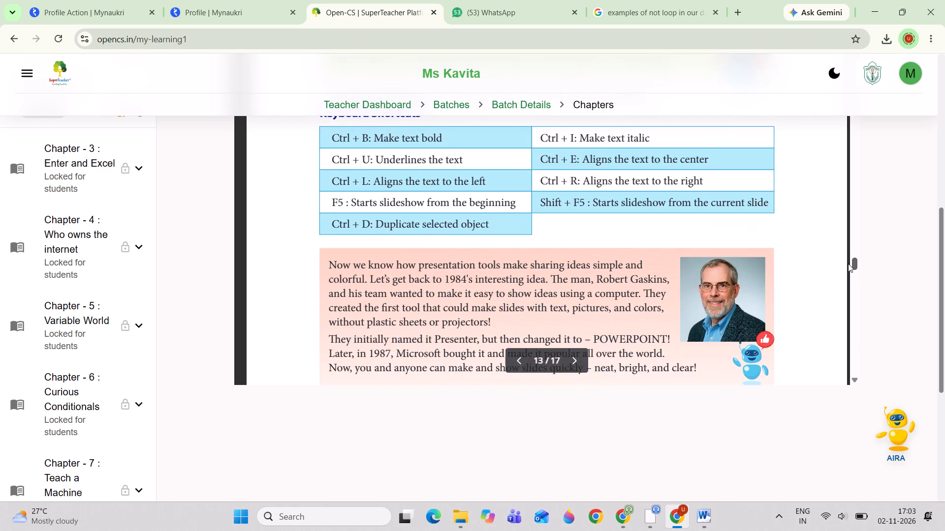
{"action": "left_click_drag", "start_coordinate": [848, 264], "coordinate": [849, 286]}
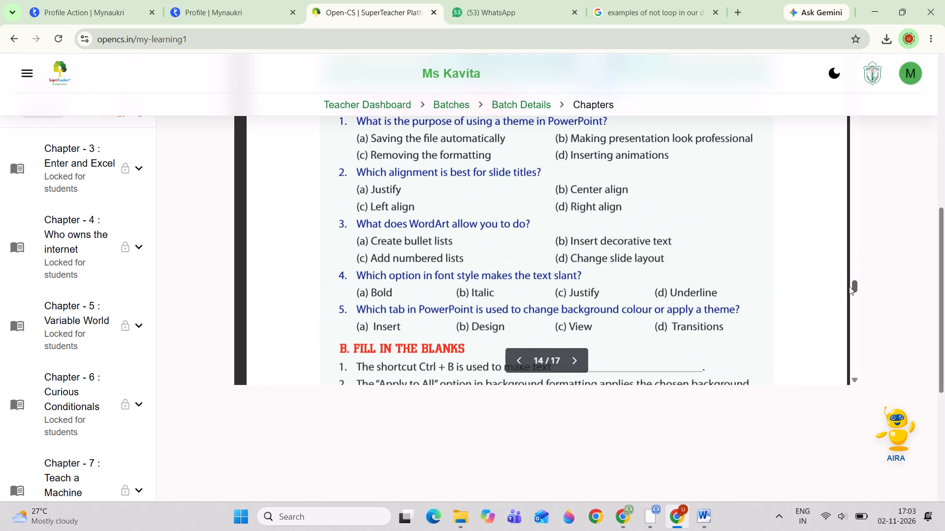
{"action": "left_click_drag", "start_coordinate": [849, 286], "coordinate": [848, 286]}
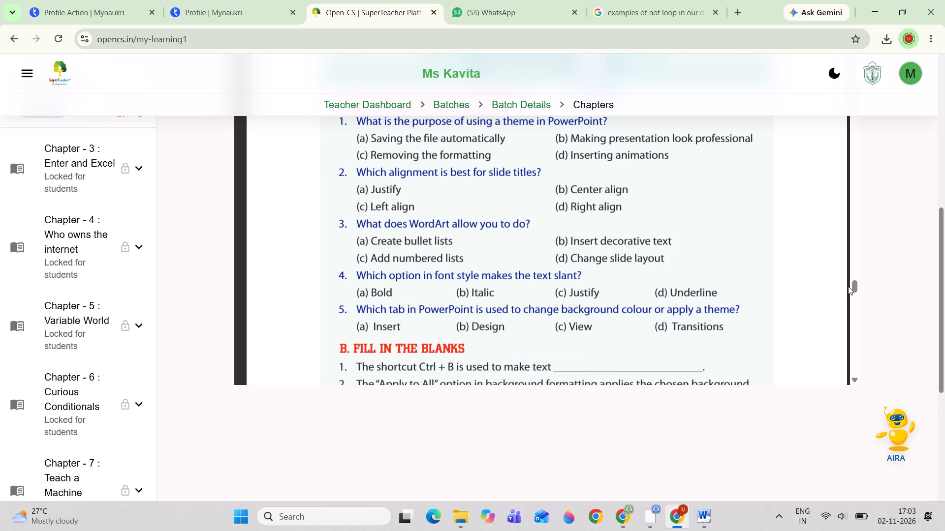
{"action": "key", "text": "alt+Tab"}
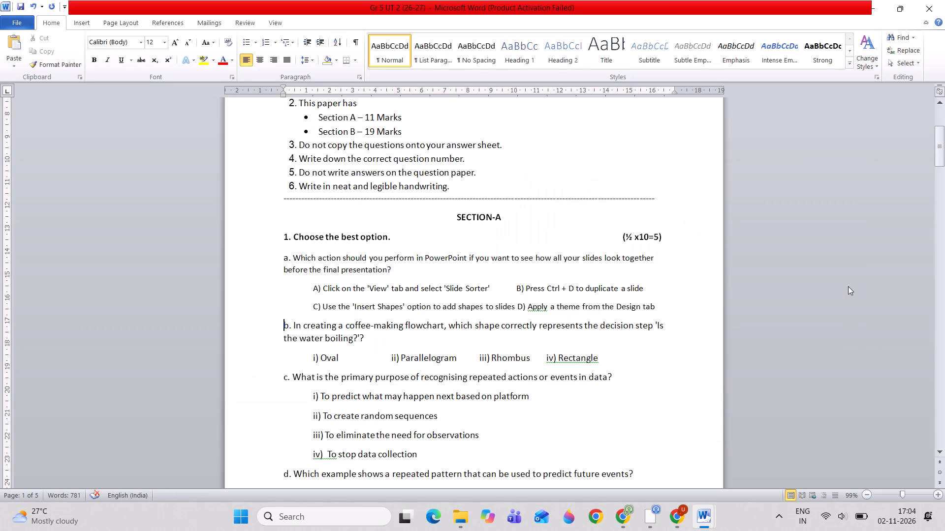
Open Additional Worksheet Answer Keys from Chapter 2's resources in Chrome and read its first MCQ questions.
{"action": "left_click", "coordinate": [674, 522]}
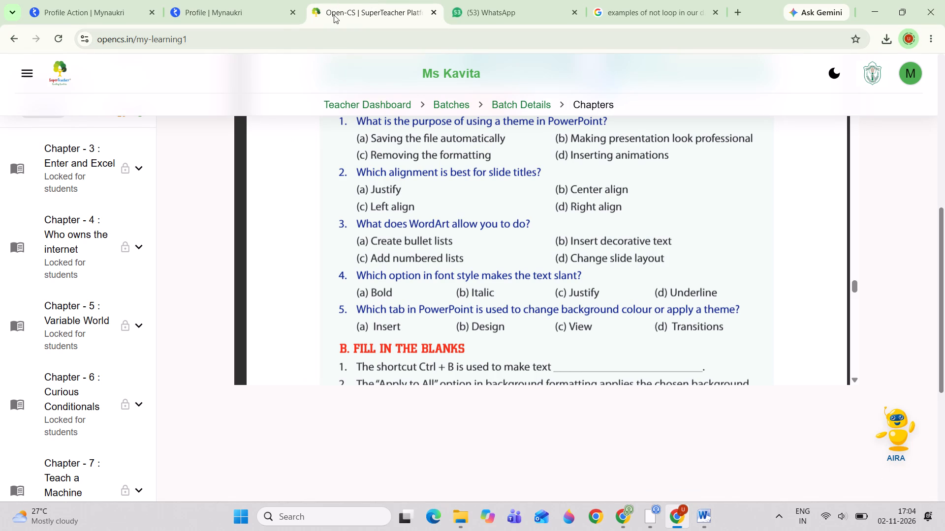
{"action": "triple_click", "coordinate": [944, 103]}
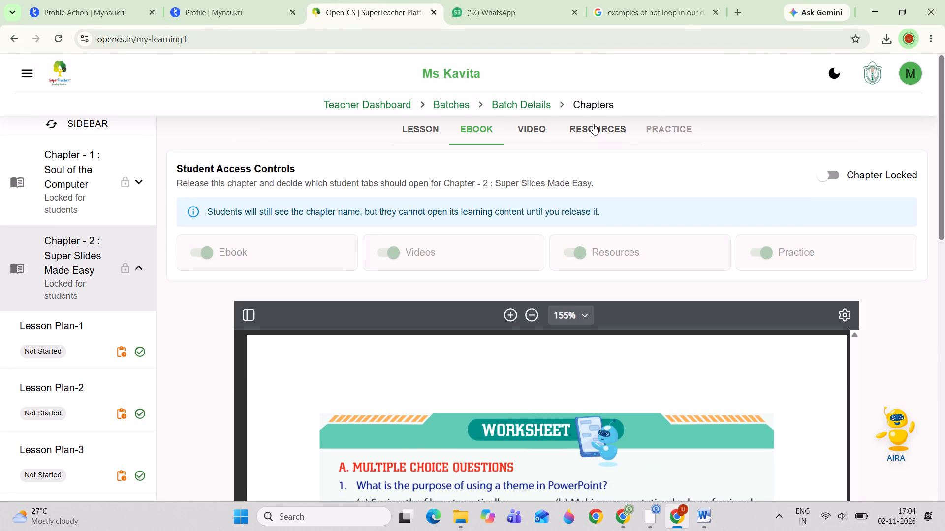
{"action": "left_click", "coordinate": [593, 124]}
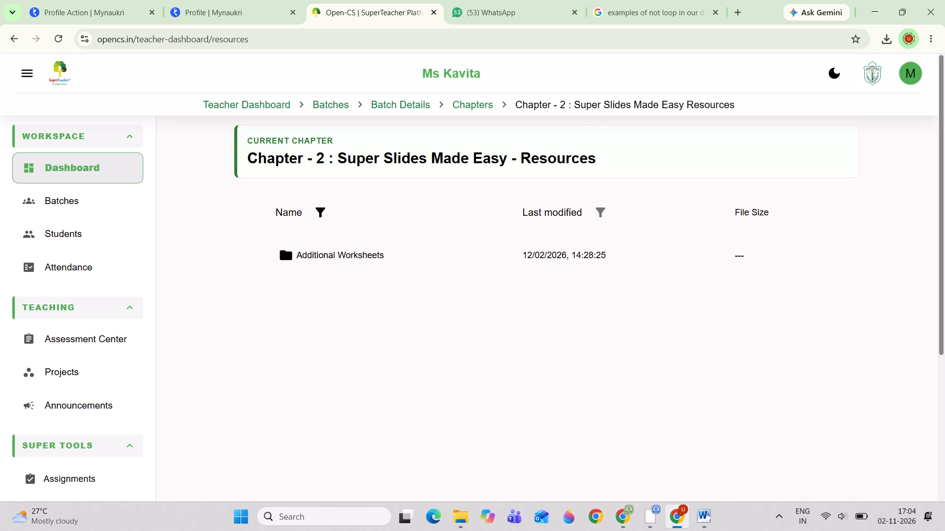
{"action": "left_click", "coordinate": [287, 260]}
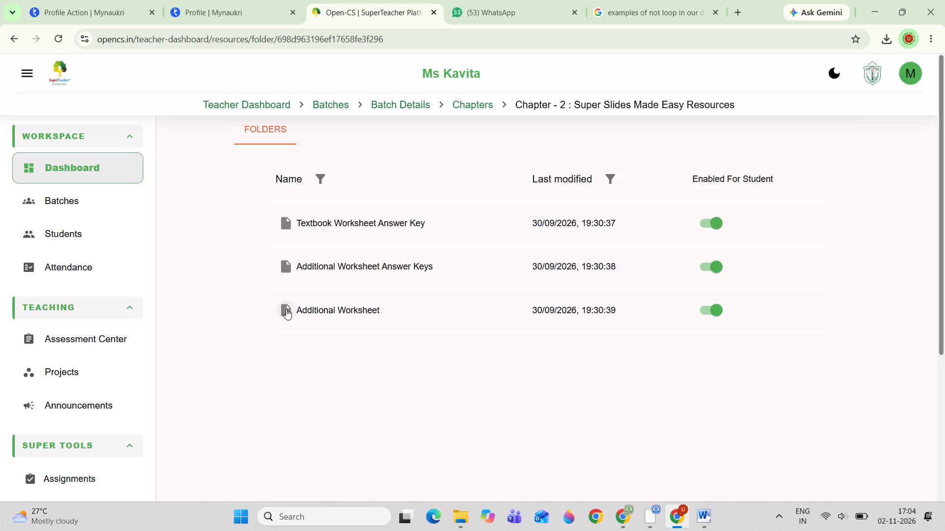
{"action": "left_click", "coordinate": [285, 268]}
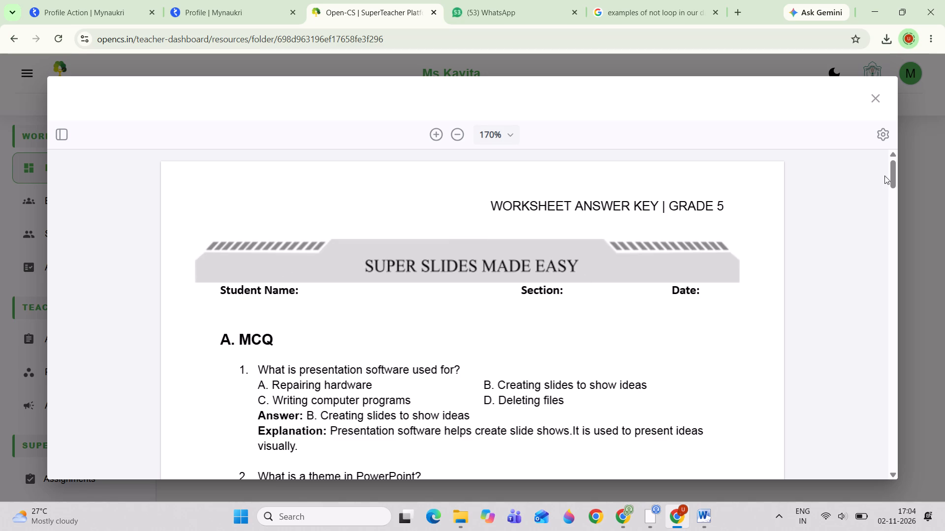
{"action": "left_click_drag", "start_coordinate": [890, 175], "coordinate": [891, 179]}
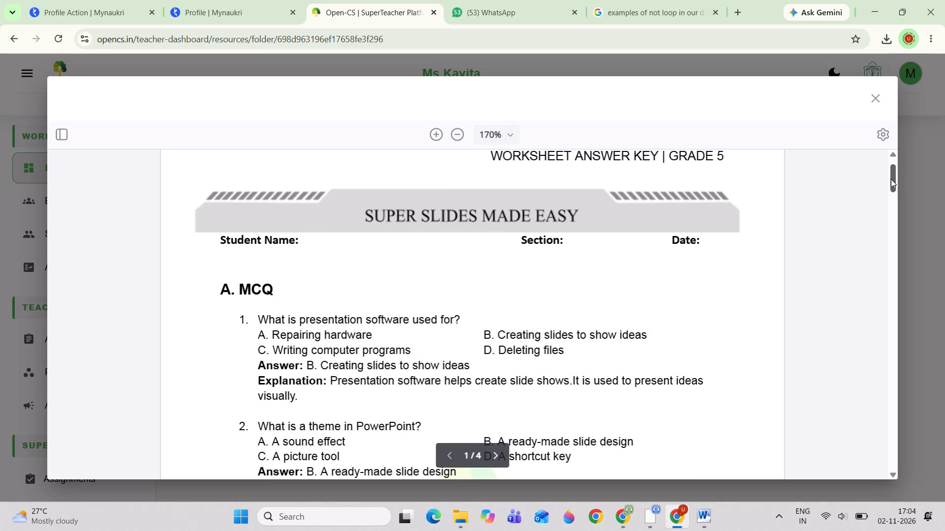
{"action": "left_click_drag", "start_coordinate": [891, 179], "coordinate": [890, 185]}
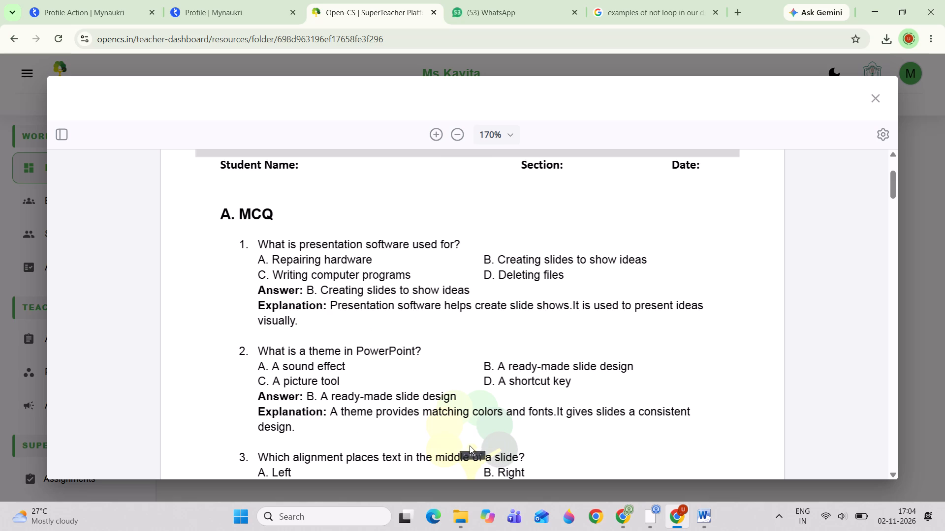
Return to the Gr 5 UT 2 paper in Word and place the cursor before question 2a's text under Answer in one word.
{"action": "left_click", "coordinate": [704, 518]}
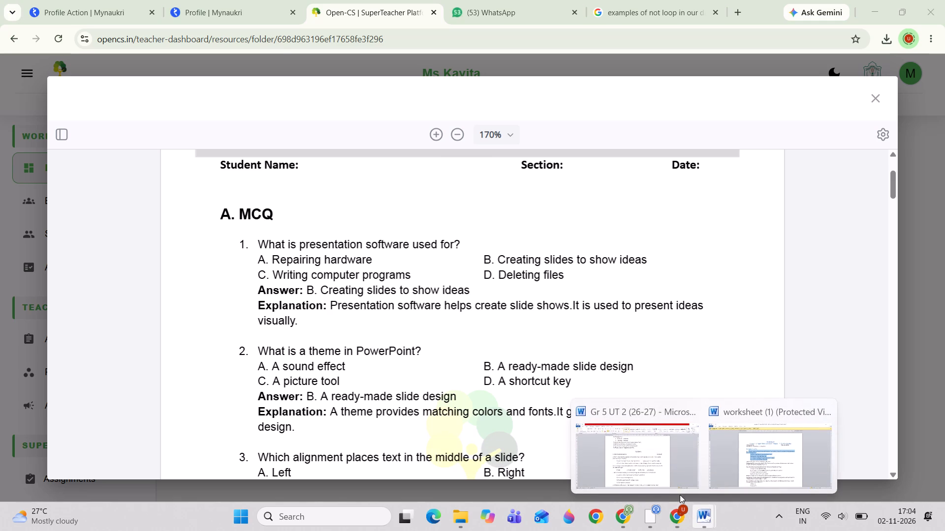
{"action": "left_click", "coordinate": [663, 481]}
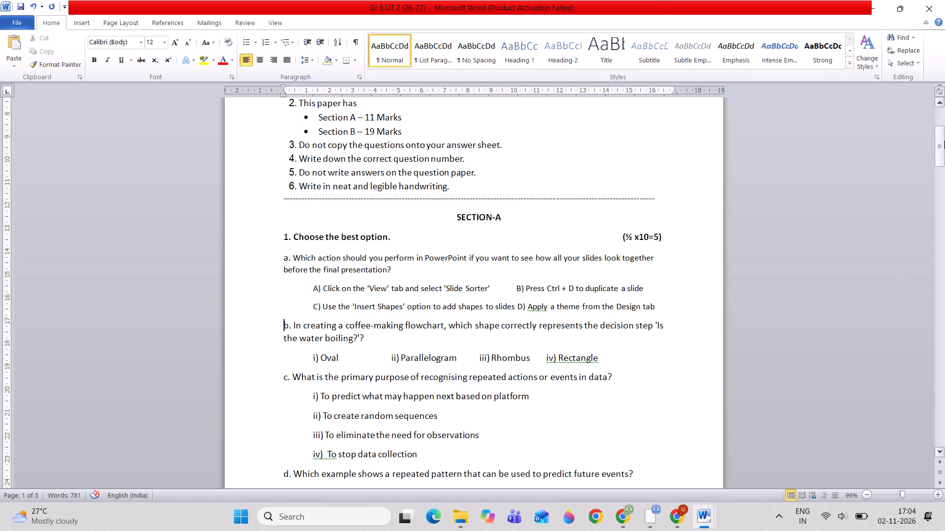
{"action": "left_click_drag", "start_coordinate": [940, 145], "coordinate": [941, 162]}
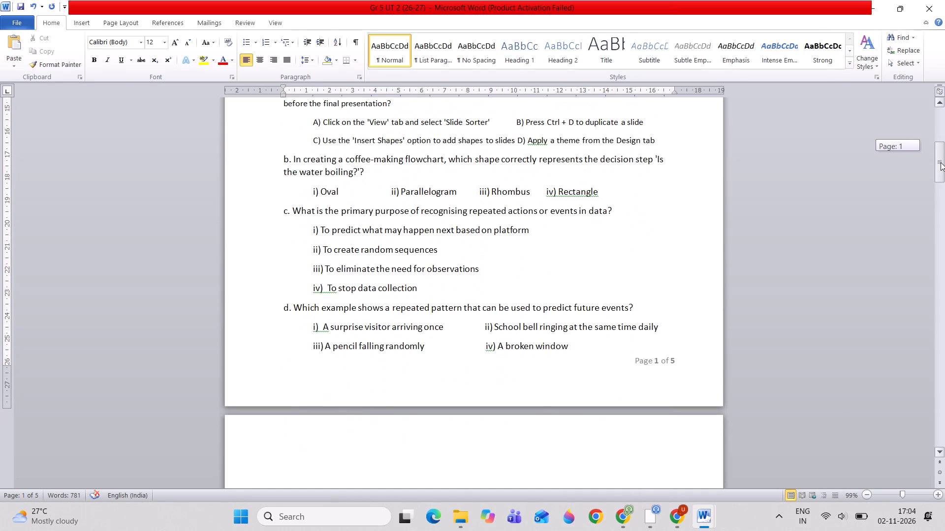
{"action": "left_click_drag", "start_coordinate": [941, 162], "coordinate": [942, 211]}
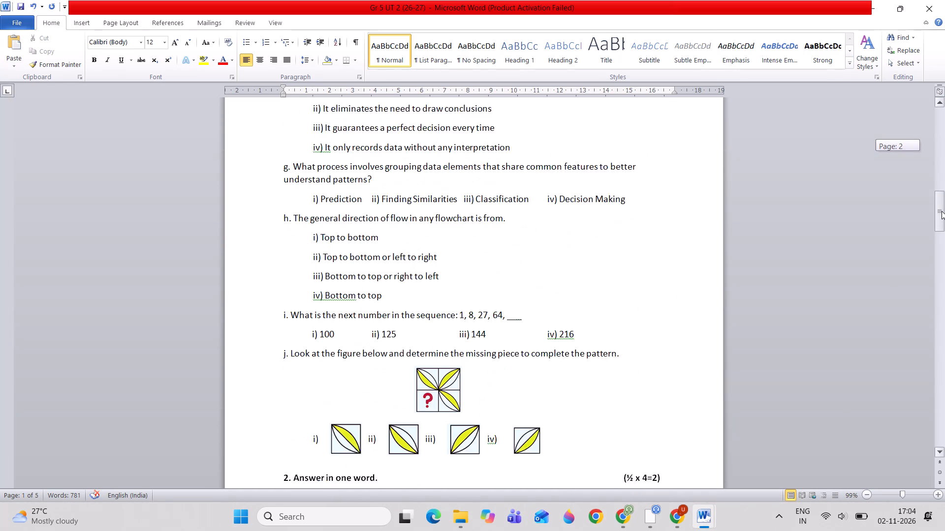
{"action": "left_click_drag", "start_coordinate": [942, 211], "coordinate": [941, 225]}
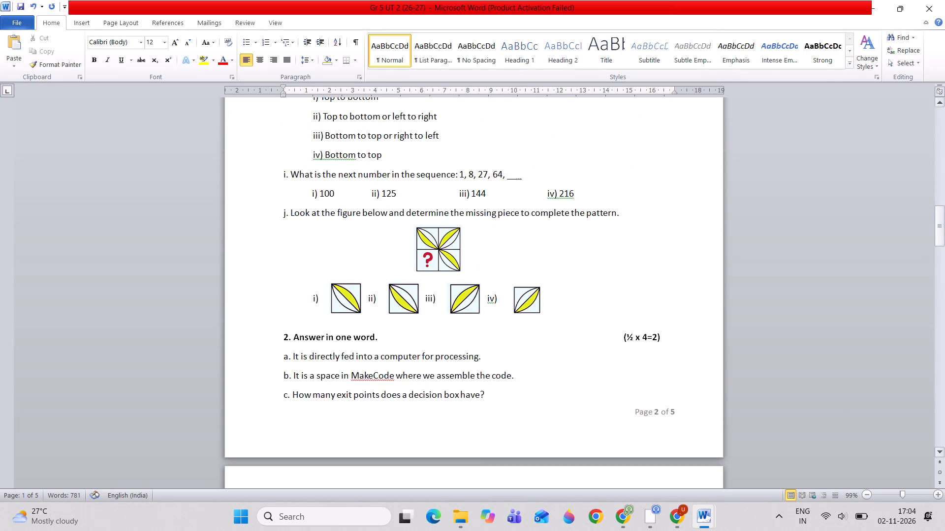
{"action": "left_click", "coordinate": [293, 356]}
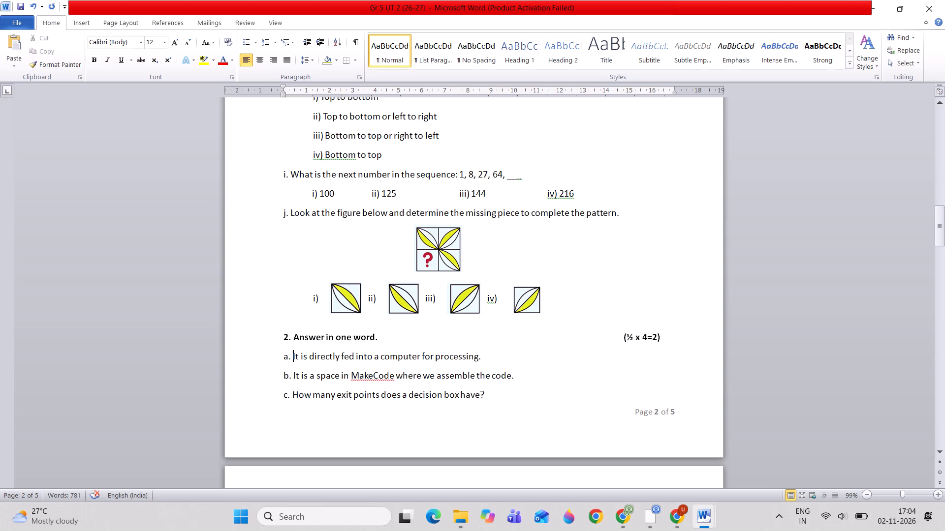
Switch to the Super Slides Made Easy worksheet answer key in Chrome and review its MCQ, true-or-false and short-answer questions.
{"action": "key", "text": "alt+Tab"}
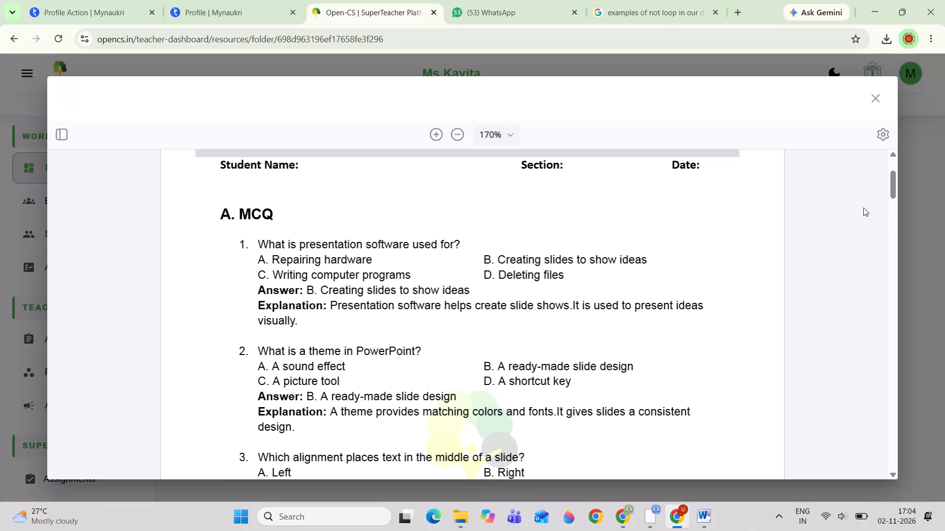
{"action": "left_click", "coordinate": [889, 159]}
{"action": "left_click", "coordinate": [889, 159]}
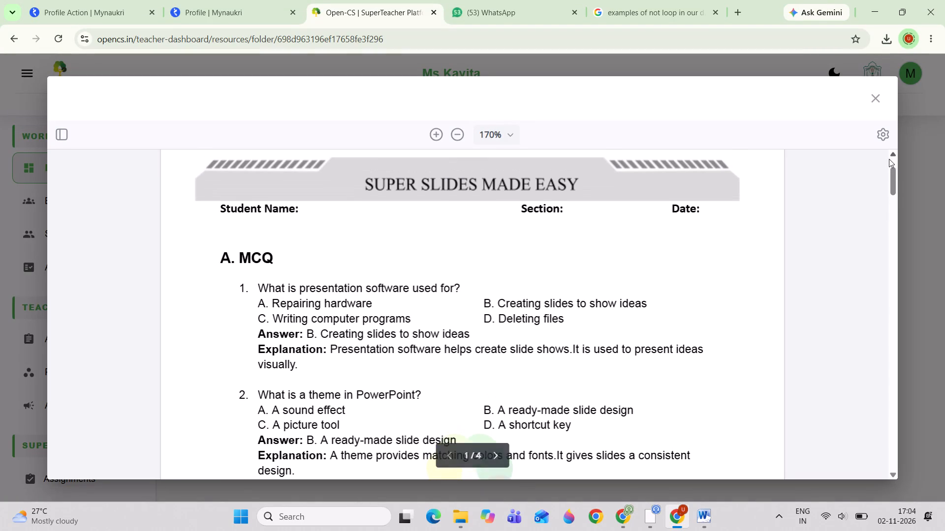
{"action": "left_click_drag", "start_coordinate": [895, 181], "coordinate": [888, 307]}
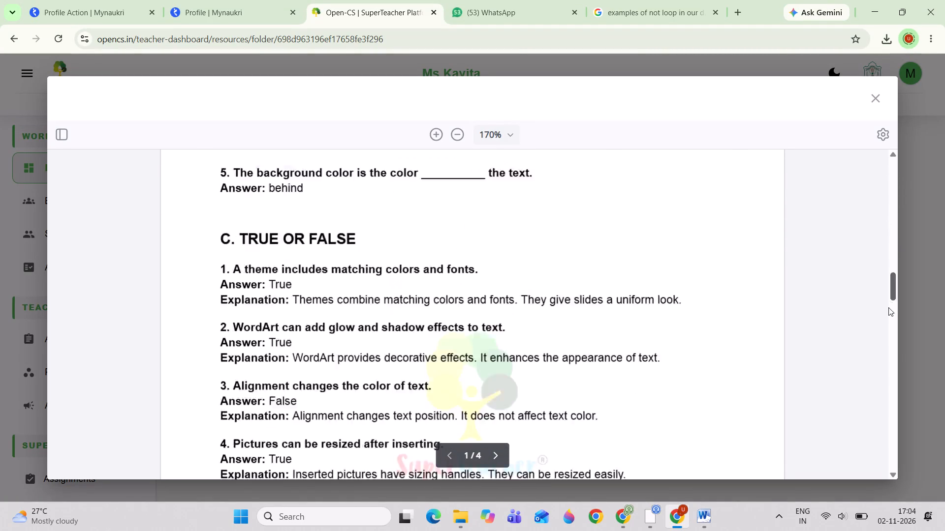
{"action": "left_click_drag", "start_coordinate": [888, 307], "coordinate": [889, 389]}
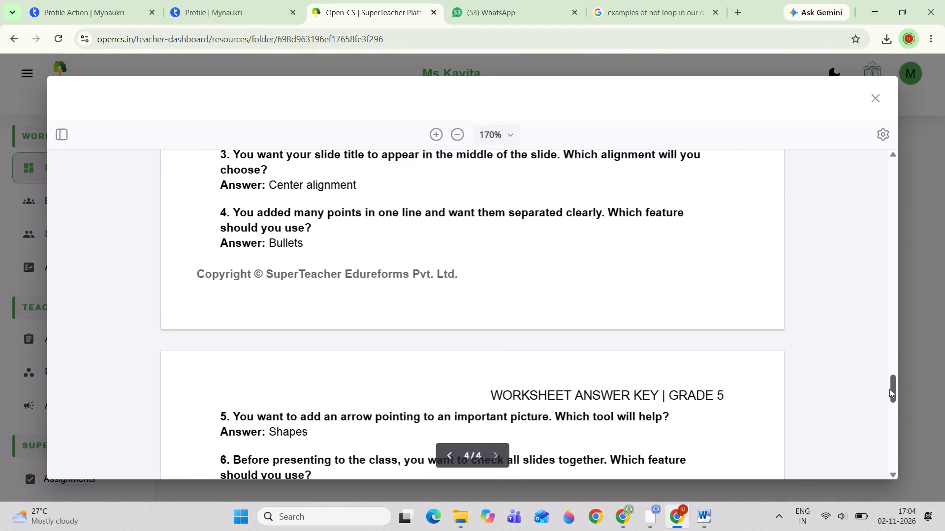
{"action": "left_click_drag", "start_coordinate": [889, 389], "coordinate": [859, 167]}
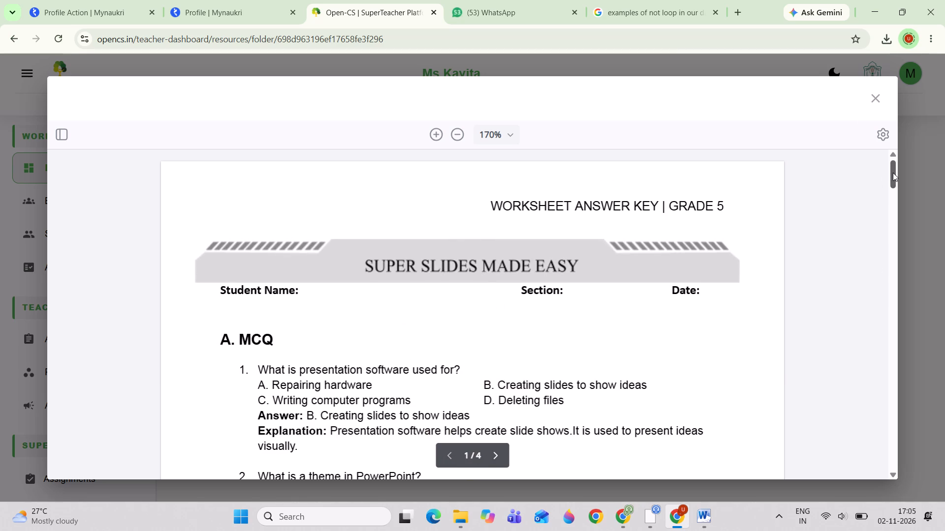
{"action": "left_click_drag", "start_coordinate": [893, 173], "coordinate": [895, 195]}
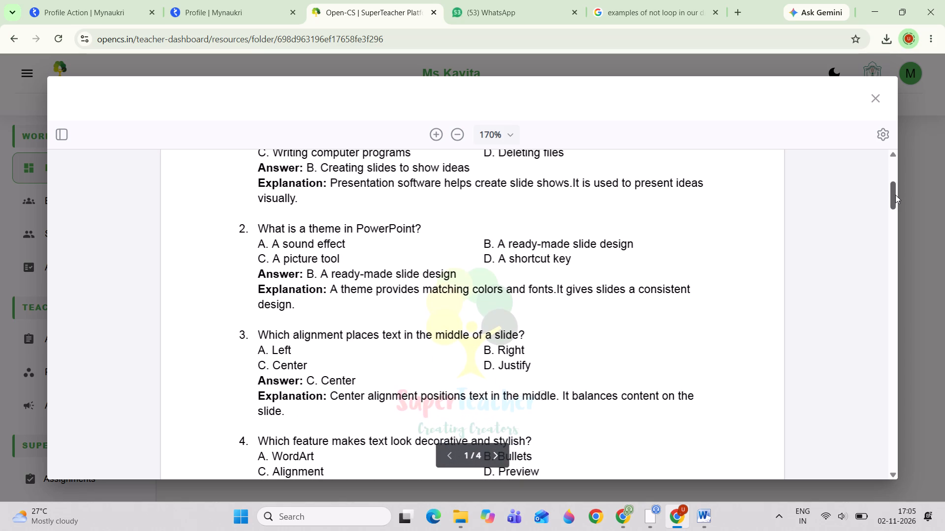
{"action": "left_click_drag", "start_coordinate": [895, 195], "coordinate": [894, 197]}
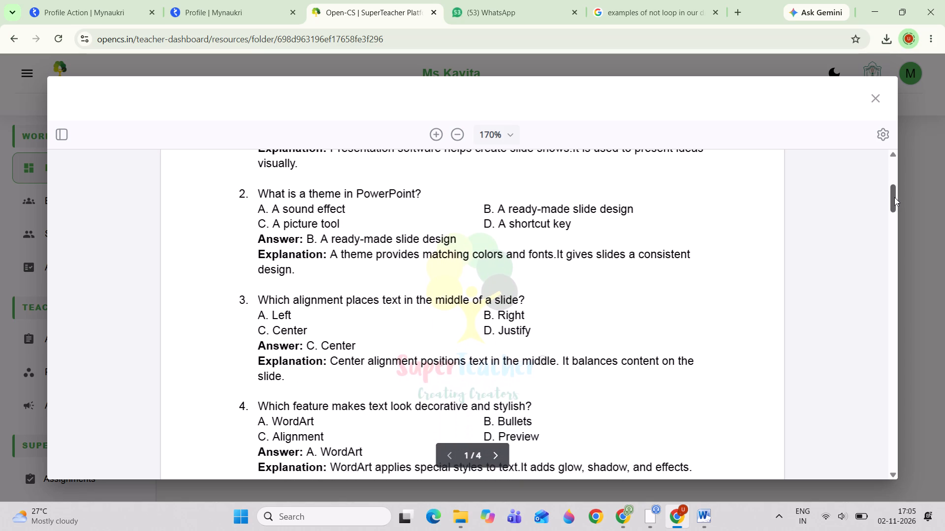
{"action": "left_click_drag", "start_coordinate": [894, 197], "coordinate": [892, 203]}
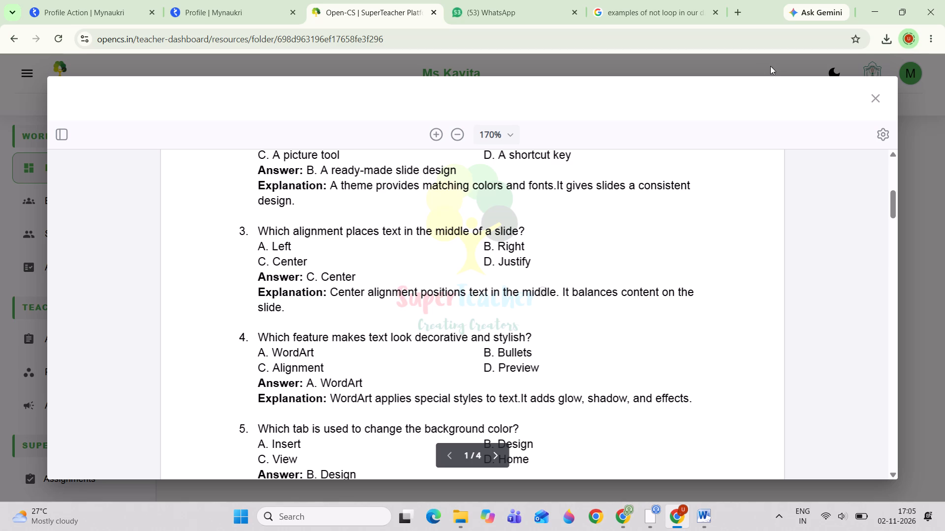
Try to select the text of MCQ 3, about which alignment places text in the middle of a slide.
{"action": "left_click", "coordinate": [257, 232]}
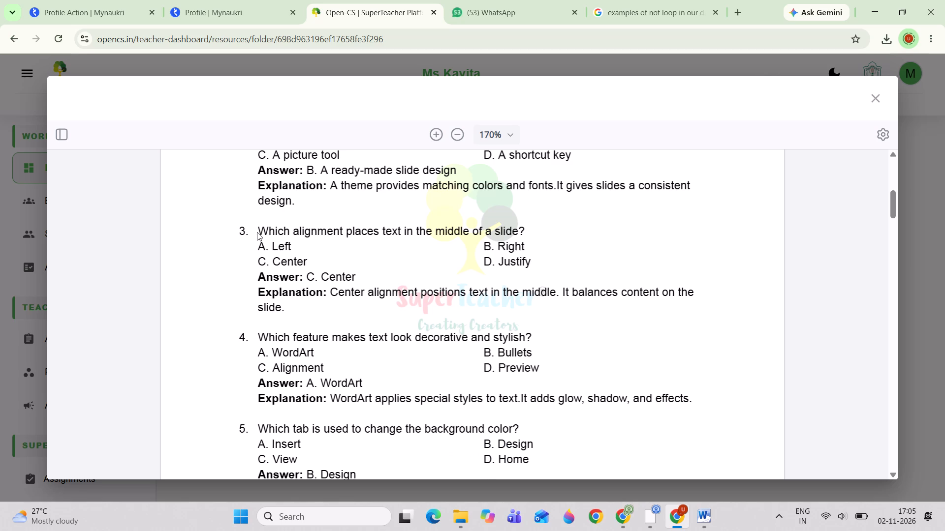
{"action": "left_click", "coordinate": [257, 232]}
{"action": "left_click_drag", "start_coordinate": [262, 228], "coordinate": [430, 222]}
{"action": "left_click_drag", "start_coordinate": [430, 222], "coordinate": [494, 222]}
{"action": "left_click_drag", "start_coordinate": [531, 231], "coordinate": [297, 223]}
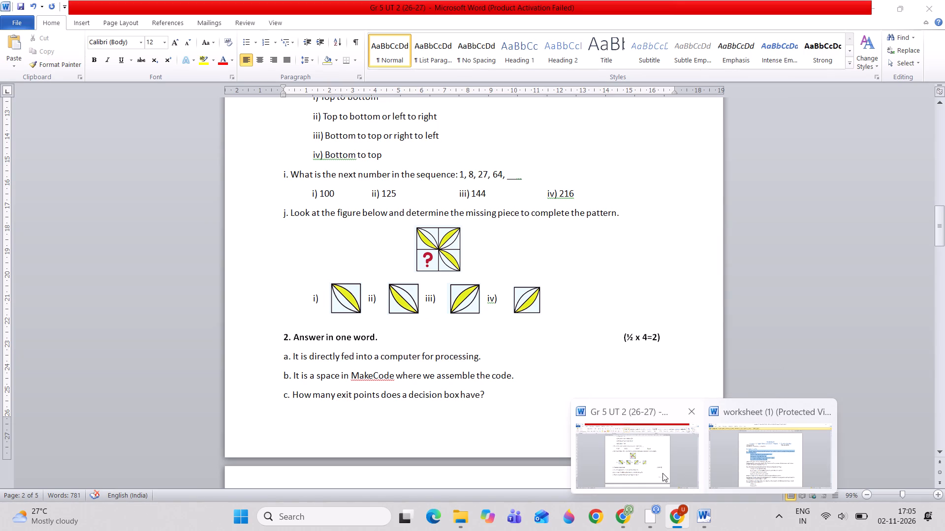
Return to the Gr 5 UT 2 paper in Word and enter "Which alignment places the text in the middle of a slide?" as question 1c.
{"action": "left_click", "coordinate": [662, 473]}
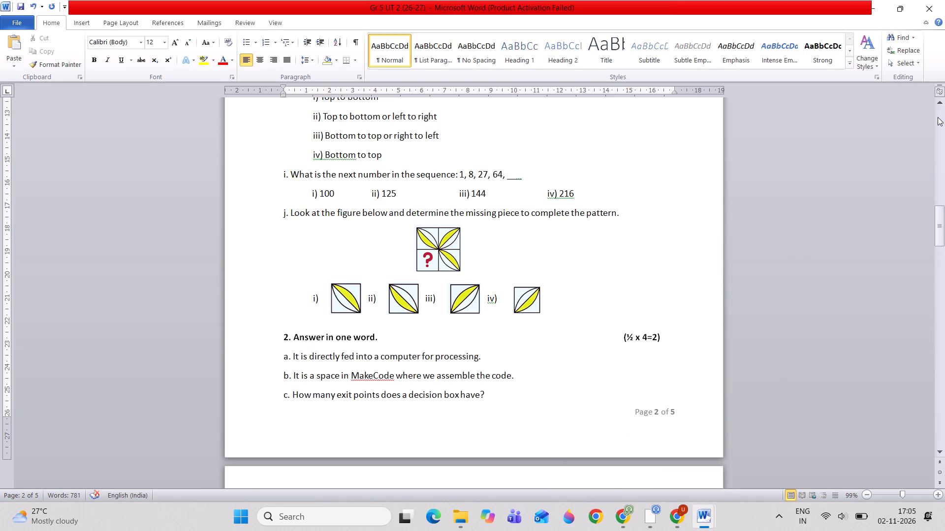
{"action": "left_click", "coordinate": [940, 118]}
{"action": "left_click", "coordinate": [940, 118]}
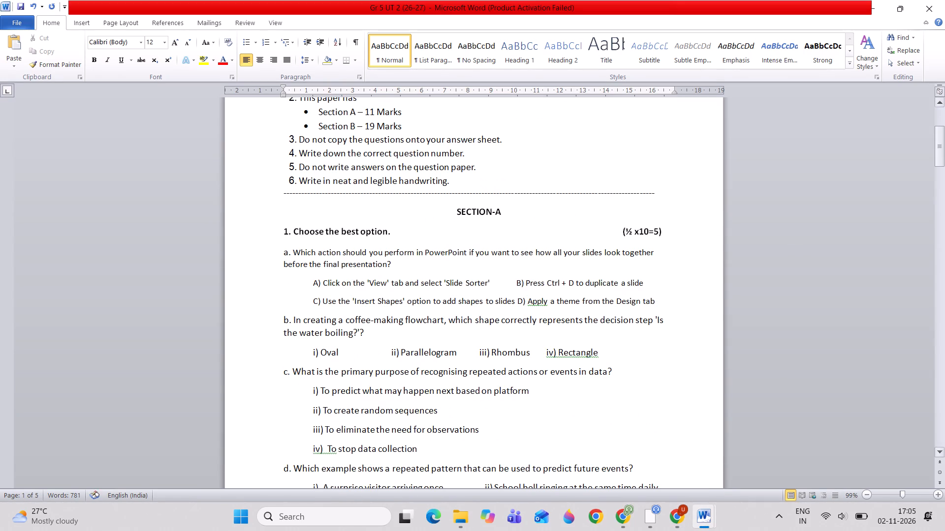
{"action": "left_click", "coordinate": [306, 368]}
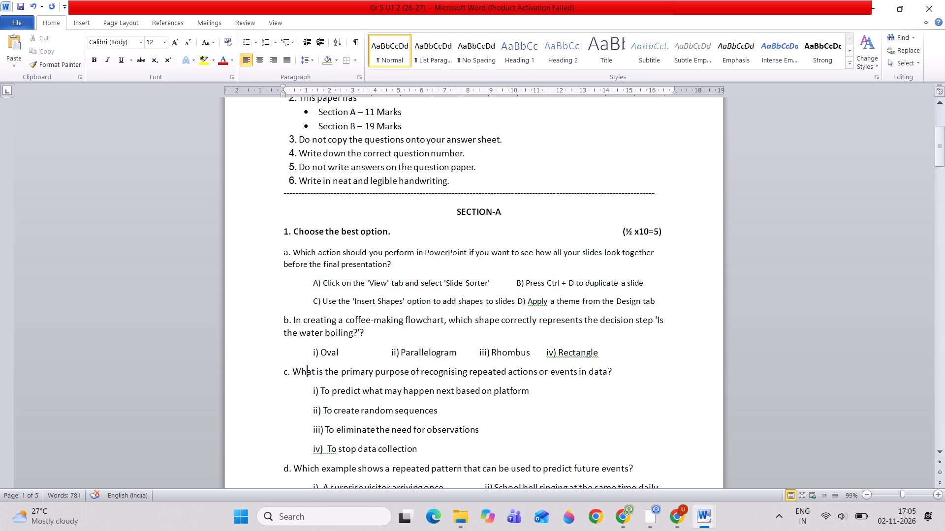
{"action": "type", "text": "ich alignment places the text"}
{"action": "key", "text": "space"}
{"action": "key", "text": "alt+Tab"}
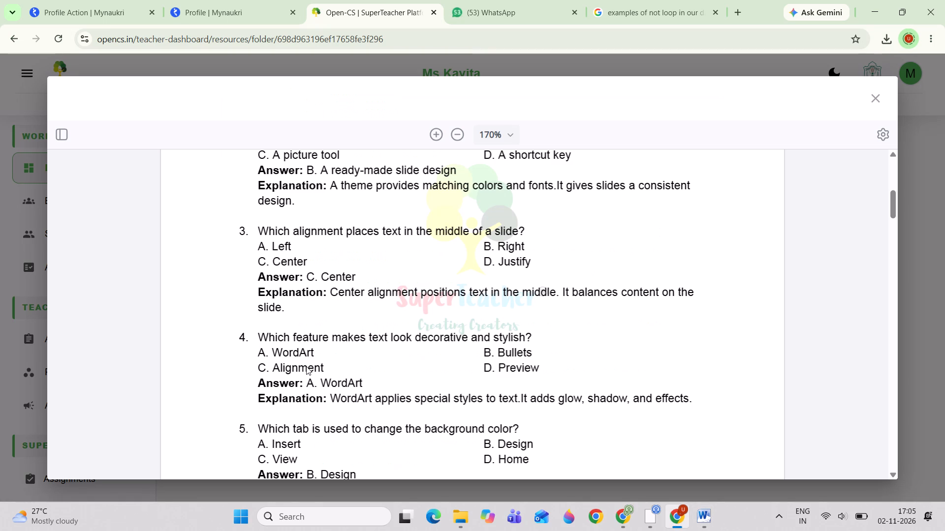
{"action": "key", "text": "alt+Tab"}
{"action": "type", "text": "in the middle of a sl"}
{"action": "type", "text": "ide"}
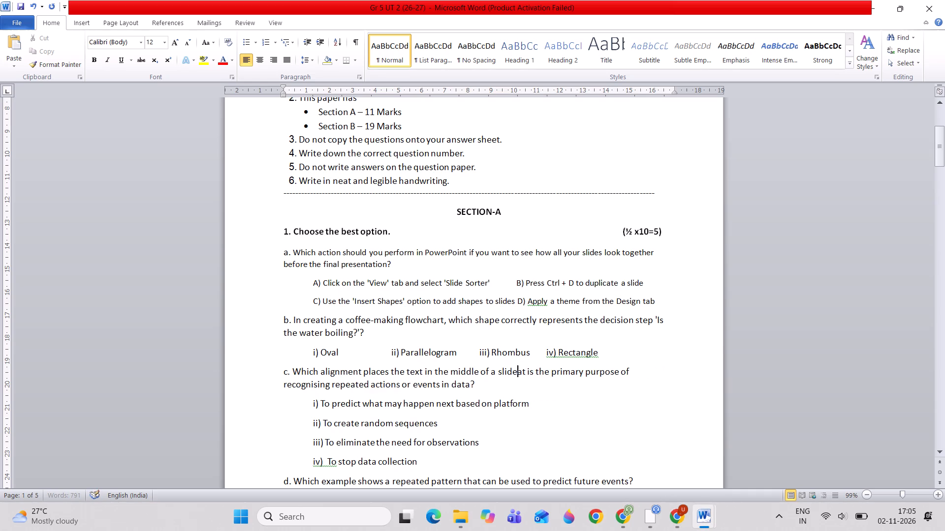
{"action": "key", "text": "shift+question"}
Delete the leftover old wording after question 1c's new text, keeping option i) on its own line.
{"action": "key", "text": "Delete"}
{"action": "key", "text": "Delete"}
{"action": "key", "text": "Delete"}
{"action": "key", "text": "Delete"}
{"action": "key", "text": "Delete"}
{"action": "key", "text": "Delete"}
{"action": "key", "text": "Delete"}
{"action": "key", "text": "Delete"}
{"action": "key", "text": "Delete"}
{"action": "key", "text": "Delete"}
{"action": "key", "text": "Delete"}
{"action": "key", "text": "Delete"}
{"action": "key", "text": "Delete"}
{"action": "key", "text": "Delete"}
{"action": "key", "text": "Delete"}
{"action": "key", "text": "Delete"}
{"action": "key", "text": "Delete"}
{"action": "key", "text": "Delete"}
{"action": "key", "text": "Delete"}
{"action": "key", "text": "Delete"}
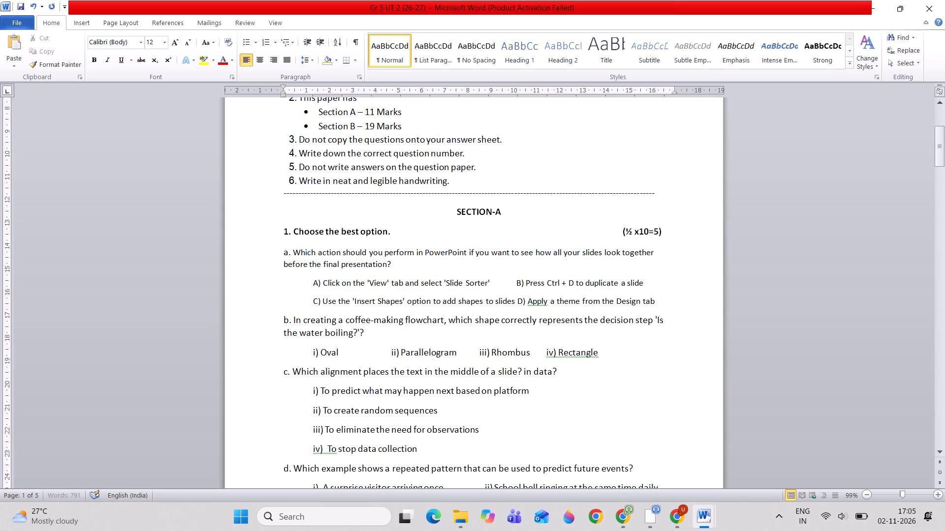
{"action": "key", "text": "Delete"}
{"action": "key", "text": "Delete"}
{"action": "key", "text": "Delete"}
{"action": "key", "text": "Delete"}
{"action": "key", "text": "Delete"}
{"action": "key", "text": "Delete"}
{"action": "key", "text": "Delete"}
{"action": "key", "text": "Delete"}
{"action": "key", "text": "Delete"}
{"action": "key", "text": "Delete"}
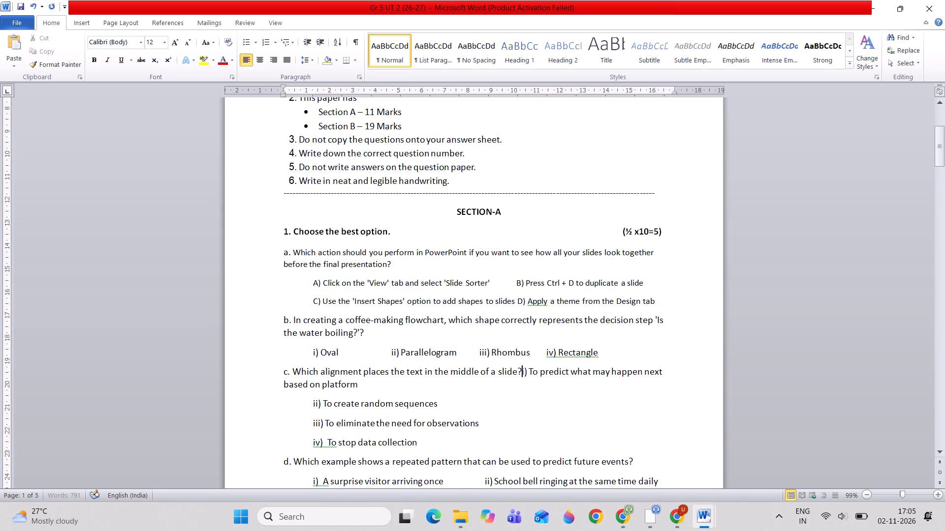
{"action": "key", "text": "ctrl+z"}
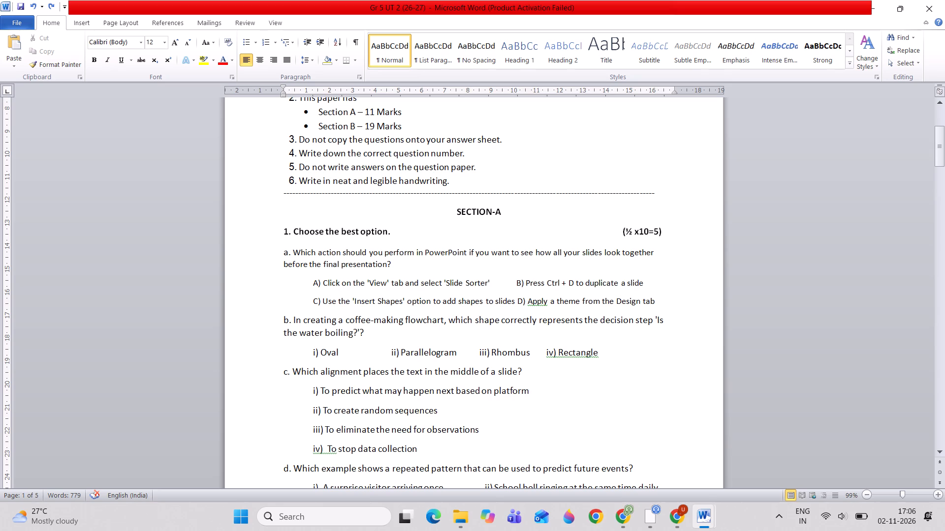
Relabel question 1a's four options as i), ii), iii) and iv), adding a little space before option ii).
{"action": "left_click", "coordinate": [315, 284]}
{"action": "key", "text": "Delete"}
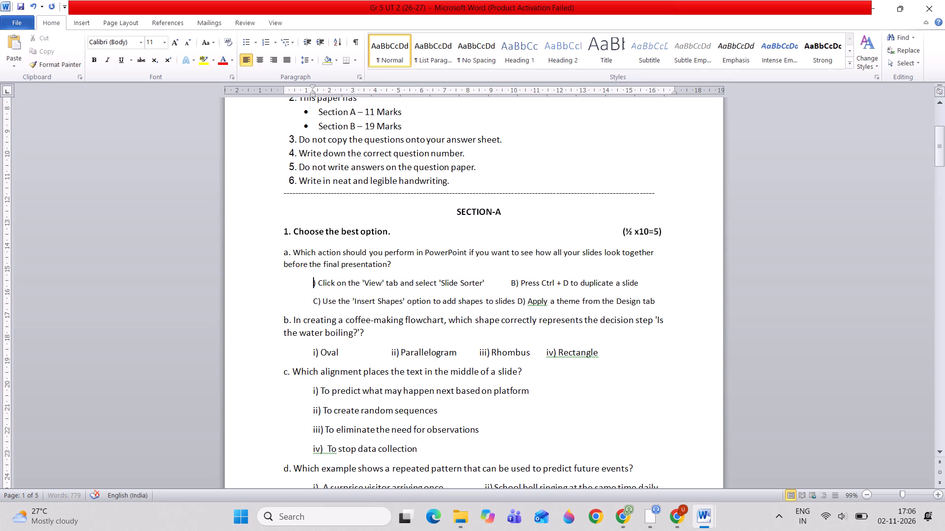
{"action": "key", "text": "i"}
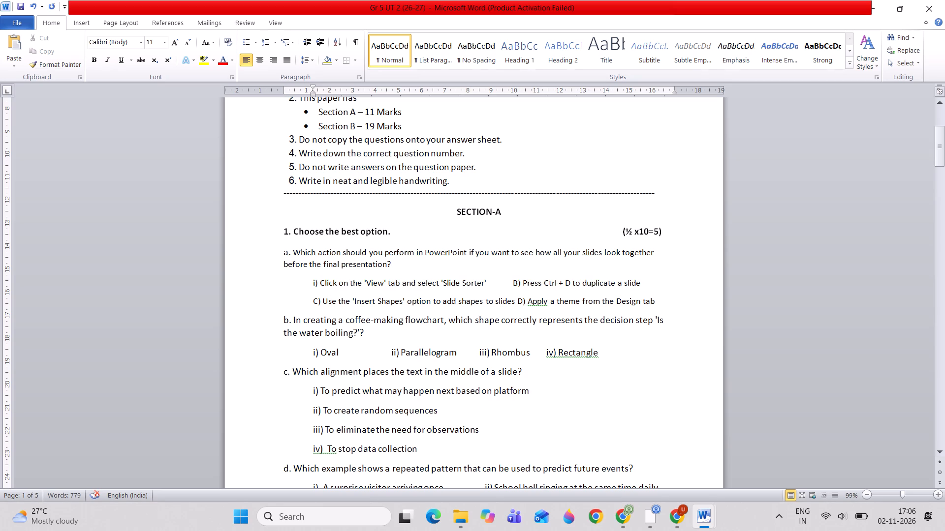
{"action": "left_click", "coordinate": [314, 301]}
{"action": "key", "text": "Delete"}
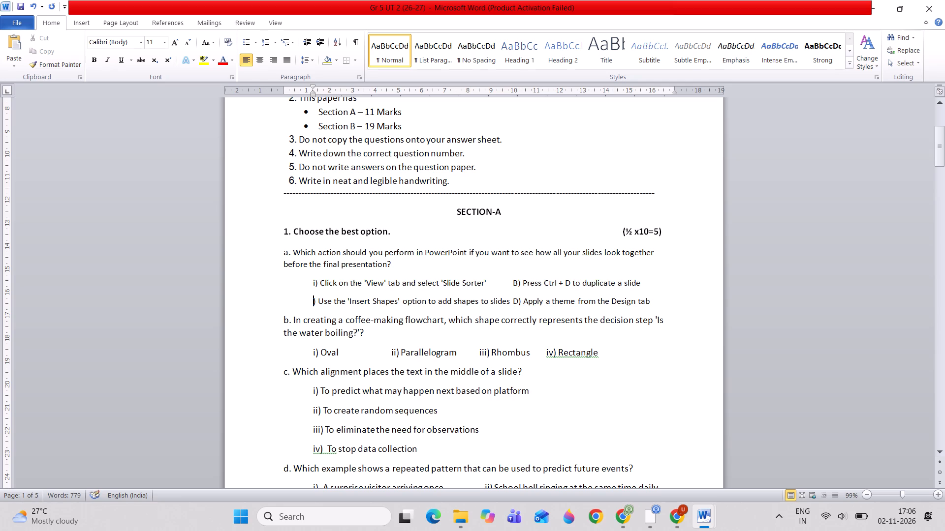
{"action": "type", "text": "iii"}
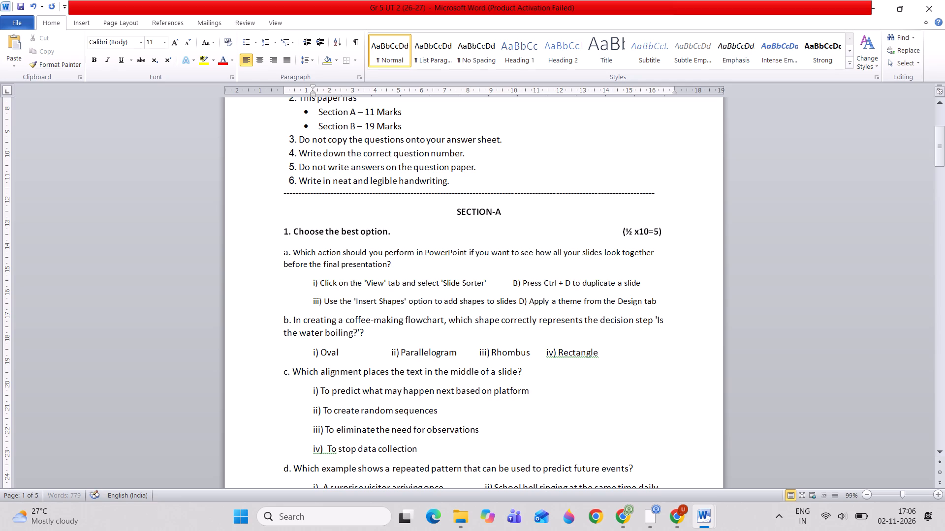
{"action": "left_click", "coordinate": [511, 284]}
{"action": "key", "text": "space"}
{"action": "key", "text": "space"}
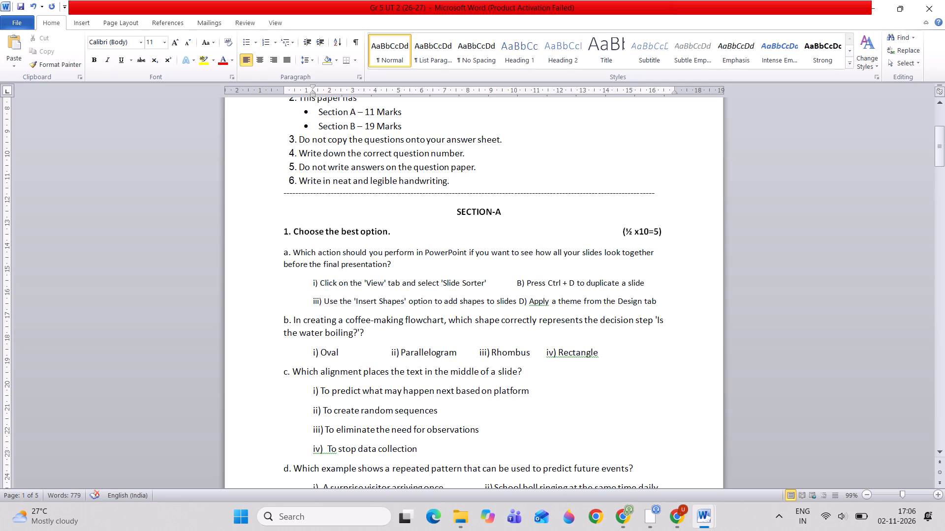
{"action": "key", "text": "Right"}
{"action": "key", "text": "Delete"}
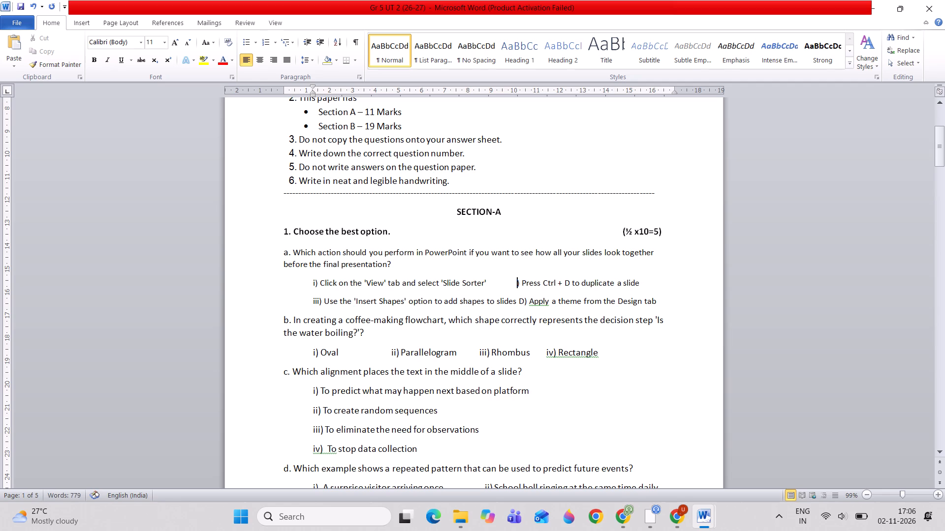
{"action": "type", "text": "ii"}
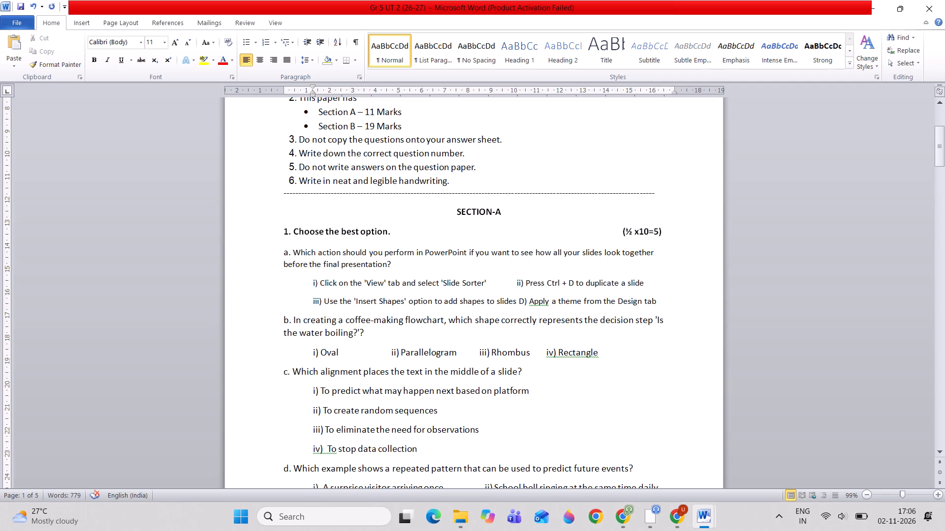
{"action": "left_click", "coordinate": [521, 302]}
{"action": "key", "text": "Delete"}
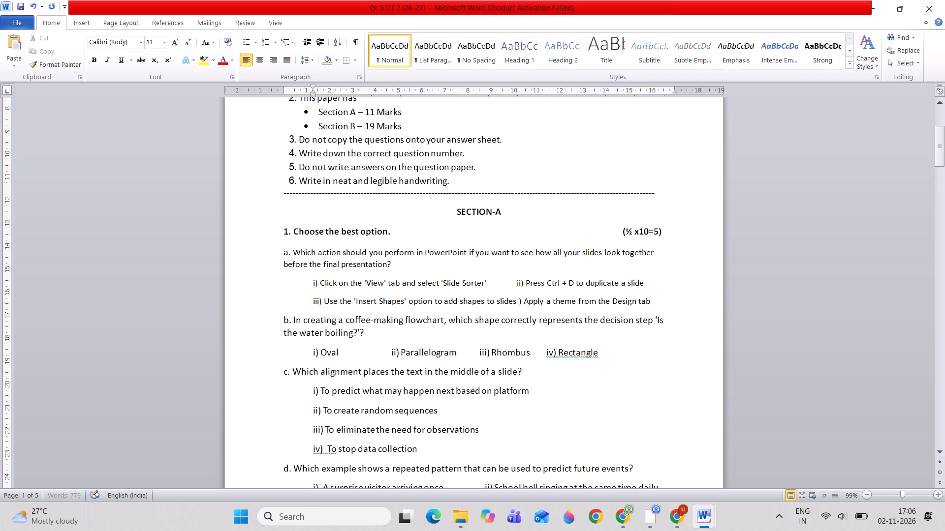
{"action": "type", "text": "iv"}
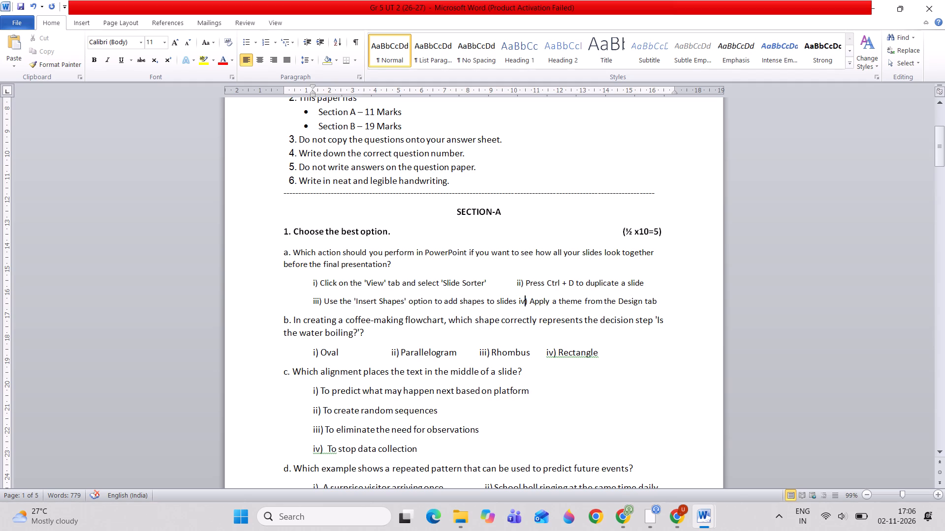
Check the answer choices of MCQ 3 in the browser's answer key and return to the paper in Word.
{"action": "key", "text": "alt+Tab"}
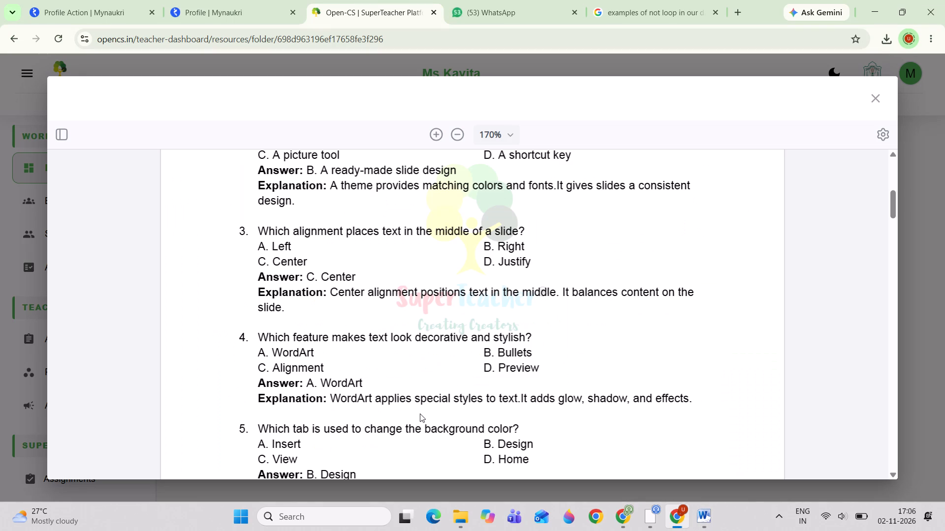
{"action": "key", "text": "alt+Tab"}
Delete the first letter of option i) in question 1b.
{"action": "left_click", "coordinate": [324, 353]}
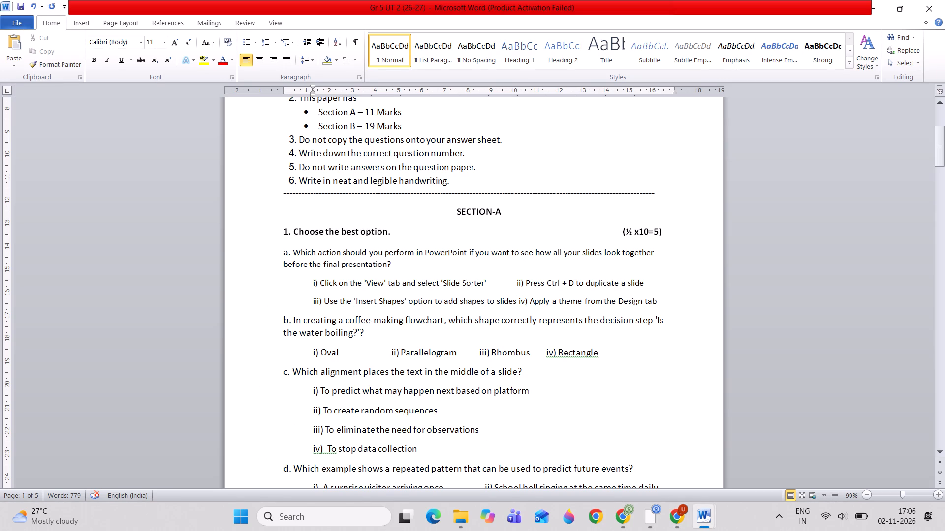
{"action": "key", "text": "BackSpace"}
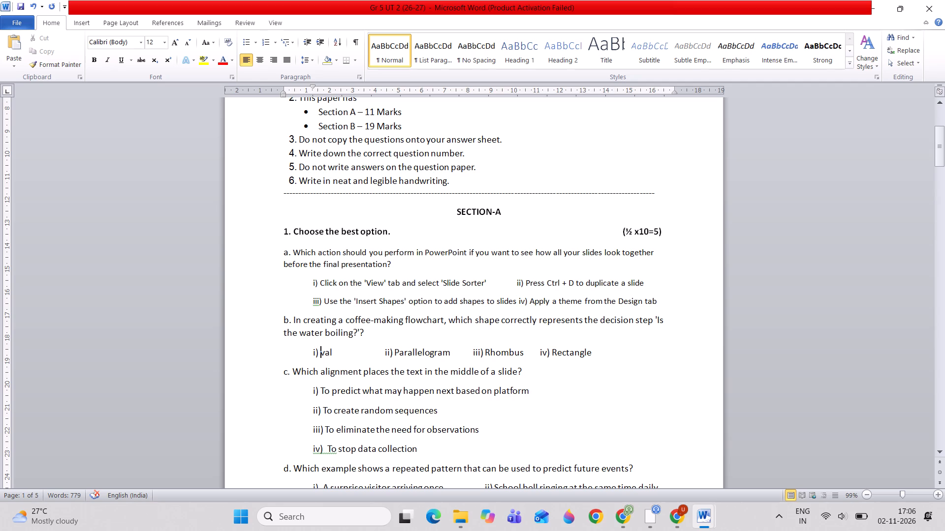
Enter question 1c's options on one line as i) Justify, ii) Left, iii) Centre and iv) Right, ahead of the old option text.
{"action": "left_click", "coordinate": [322, 392]}
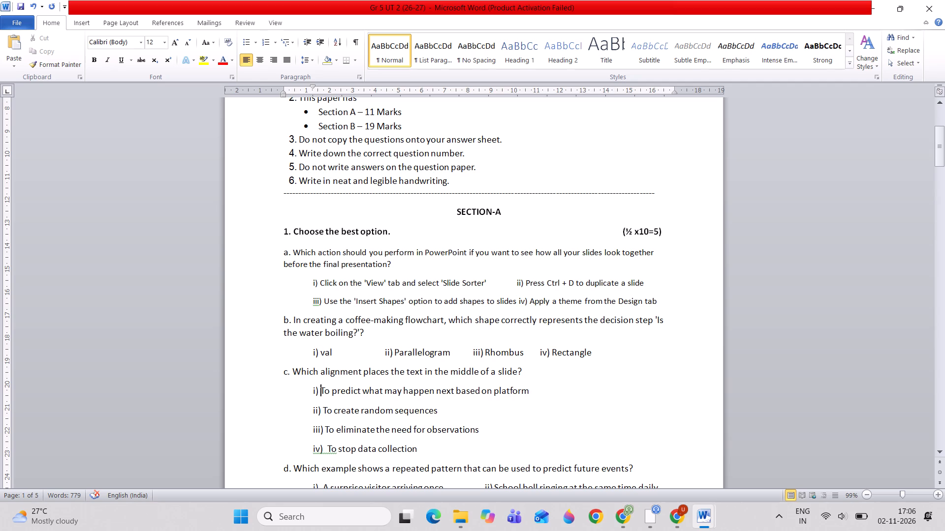
{"action": "left_click", "coordinate": [322, 392]}
{"action": "type", "text": "Justify"}
{"action": "key", "text": "Tab"}
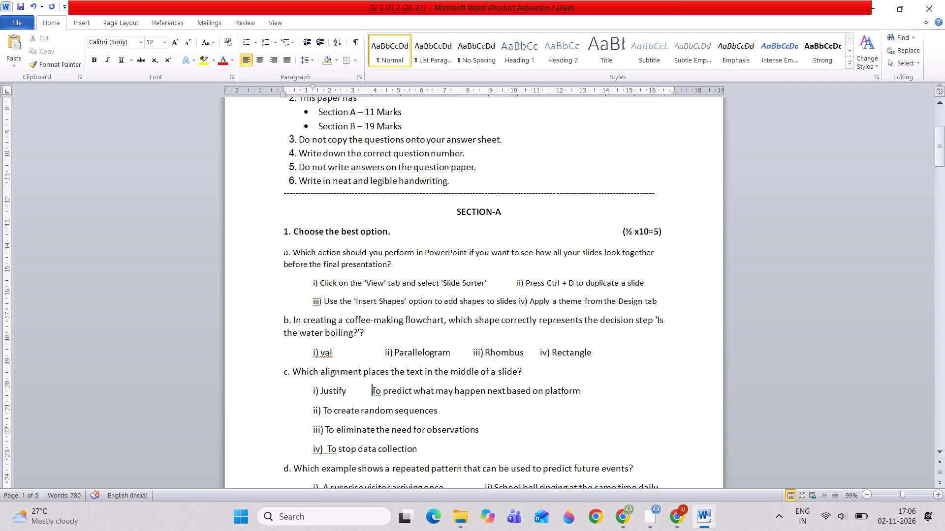
{"action": "key", "text": "i"}
{"action": "key", "text": "i"}
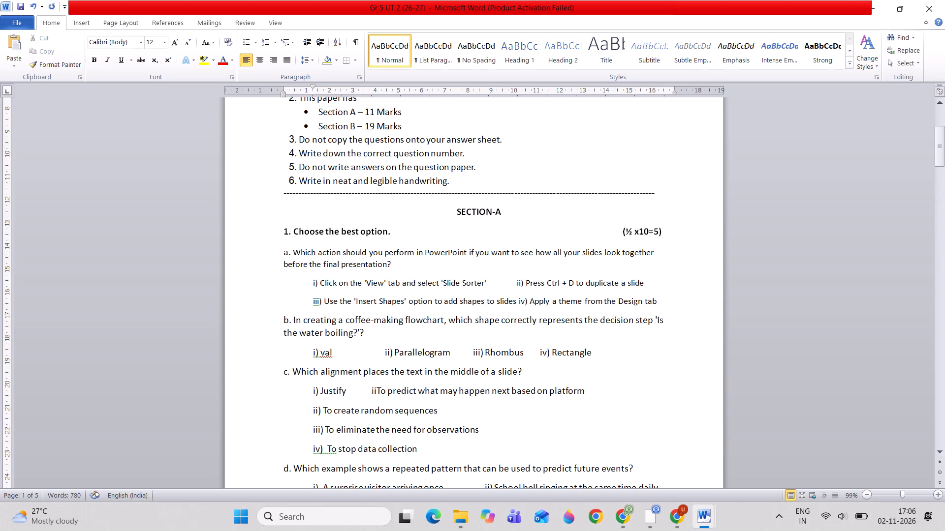
{"action": "key", "text": "shift+parenright"}
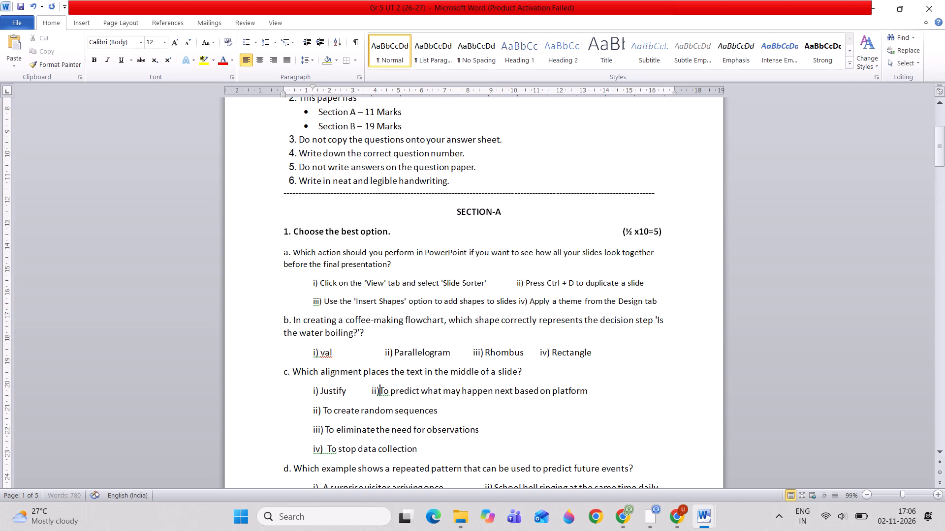
{"action": "key", "text": "space"}
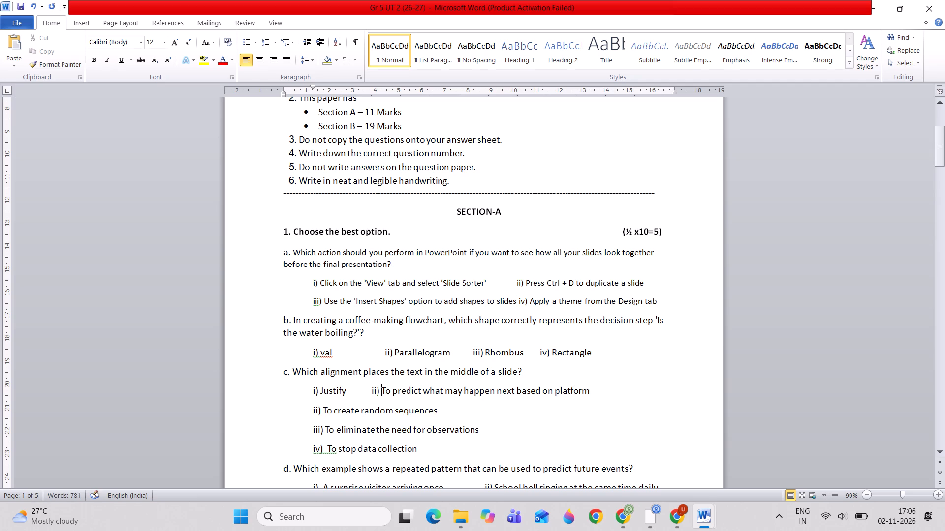
{"action": "type", "text": "Left"}
{"action": "key", "text": "Tab"}
{"action": "key", "text": "Tab"}
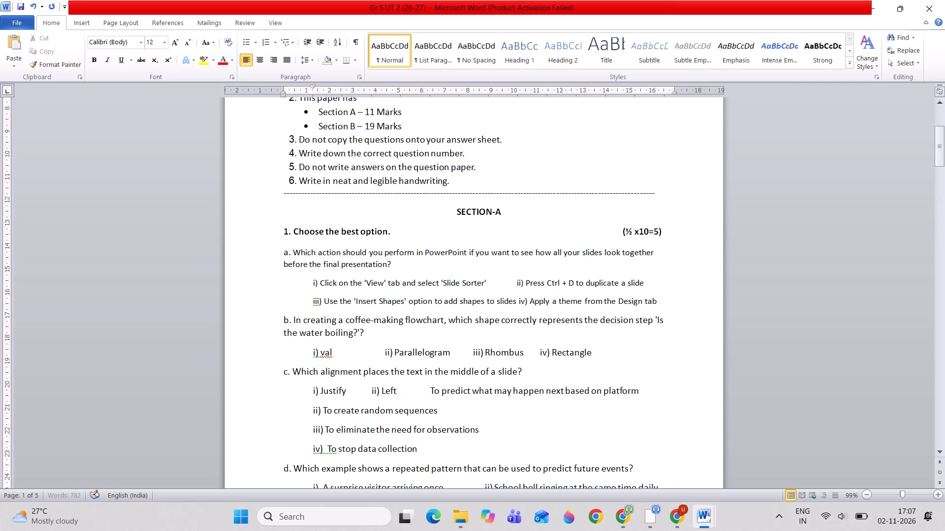
{"action": "type", "text": "iii"}
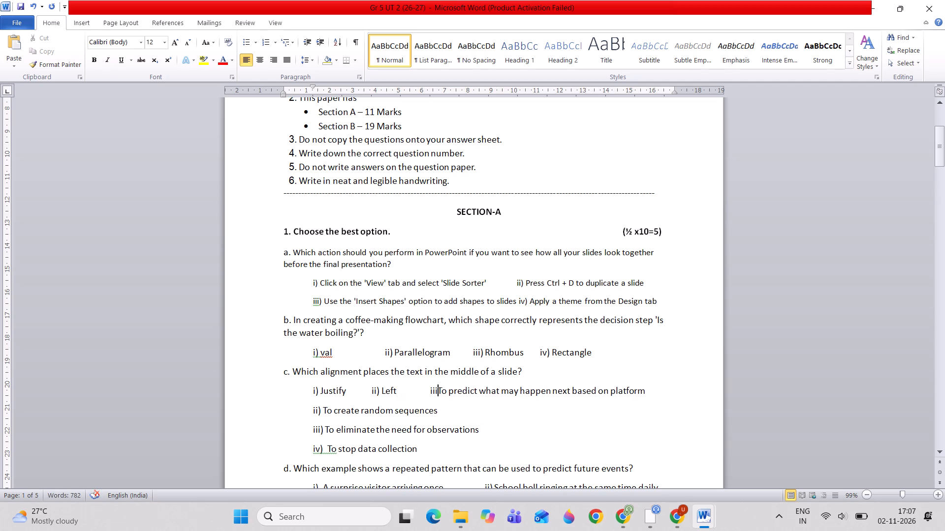
{"action": "key", "text": "shift+parenright"}
{"action": "key", "text": "space"}
{"action": "type", "text": "Cent"}
{"action": "key", "text": "e"}
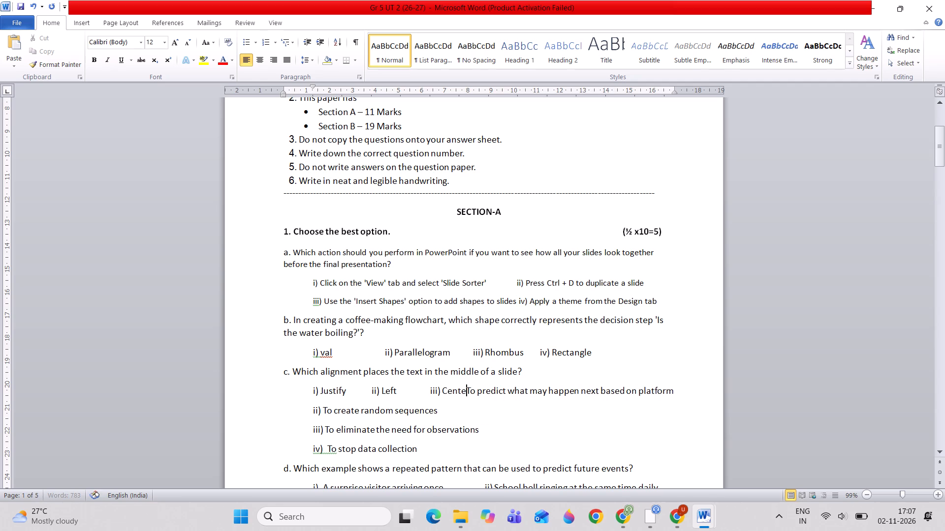
{"action": "key", "text": "BackSpace"}
{"action": "type", "text": "re"}
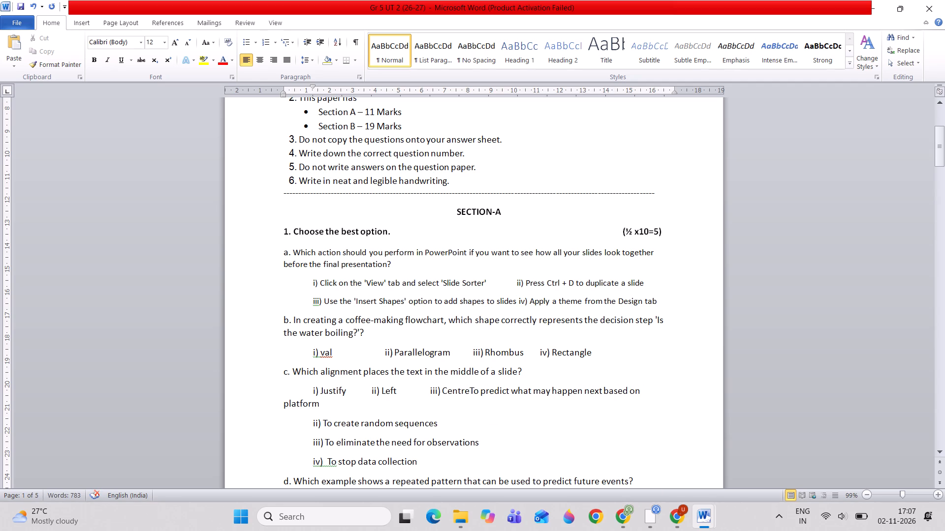
{"action": "key", "text": "Tab"}
{"action": "type", "text": "iv"}
{"action": "type", "text": ") Right"}
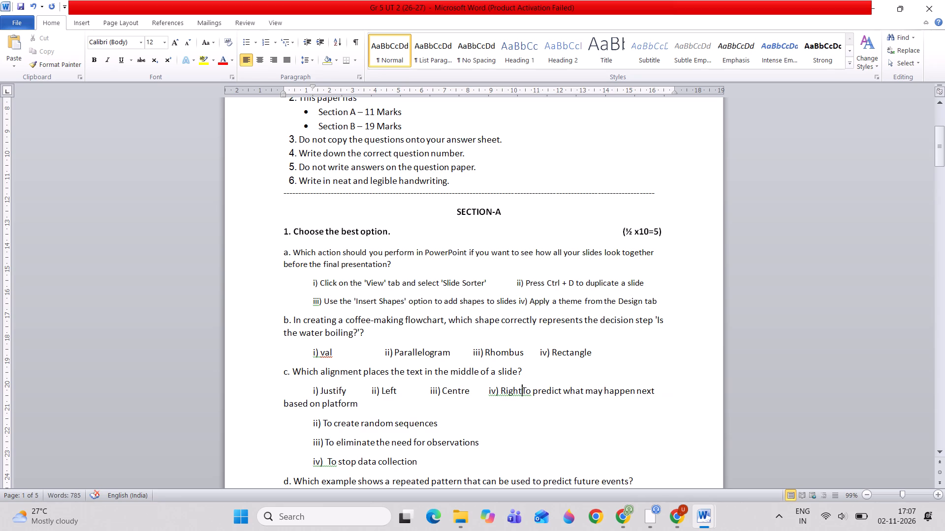
Delete all the old option text left after "iv) Right" in question 1c, including the old options ii), iii) and iv).
{"action": "key", "text": "Delete"}
{"action": "key", "text": "Delete"}
{"action": "key", "text": "Delete"}
{"action": "key", "text": "Delete"}
{"action": "key", "text": "Delete"}
{"action": "key", "text": "Delete"}
{"action": "key", "text": "Delete"}
{"action": "key", "text": "Delete"}
{"action": "key", "text": "Delete"}
{"action": "key", "text": "Delete"}
{"action": "key", "text": "Delete"}
{"action": "key", "text": "Delete"}
{"action": "key", "text": "Delete"}
{"action": "key", "text": "Delete"}
{"action": "key", "text": "Delete"}
{"action": "key", "text": "Delete"}
{"action": "key", "text": "Delete"}
{"action": "key", "text": "Delete"}
{"action": "key", "text": "Delete"}
{"action": "key", "text": "Delete"}
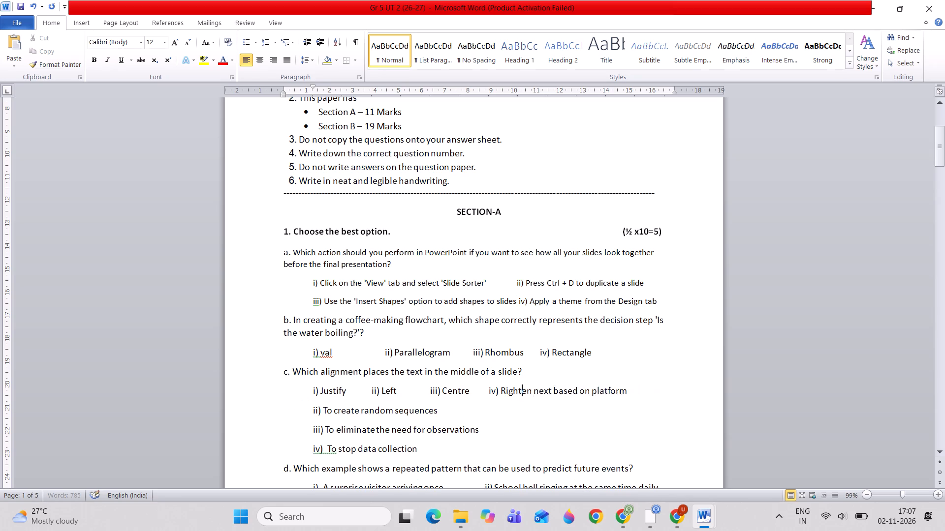
{"action": "key", "text": "Delete"}
{"action": "key", "text": "Delete"}
{"action": "key", "text": "Delete"}
{"action": "key", "text": "Delete"}
{"action": "key", "text": "Delete"}
{"action": "key", "text": "Delete"}
{"action": "key", "text": "Delete"}
{"action": "key", "text": "Delete"}
{"action": "key", "text": "Delete"}
{"action": "key", "text": "Delete"}
{"action": "key", "text": "Delete"}
{"action": "key", "text": "Delete"}
{"action": "key", "text": "Delete"}
{"action": "key", "text": "Delete"}
{"action": "key", "text": "Delete"}
{"action": "key", "text": "Delete"}
{"action": "key", "text": "Delete"}
{"action": "key", "text": "Delete"}
{"action": "key", "text": "Delete"}
{"action": "key", "text": "Delete"}
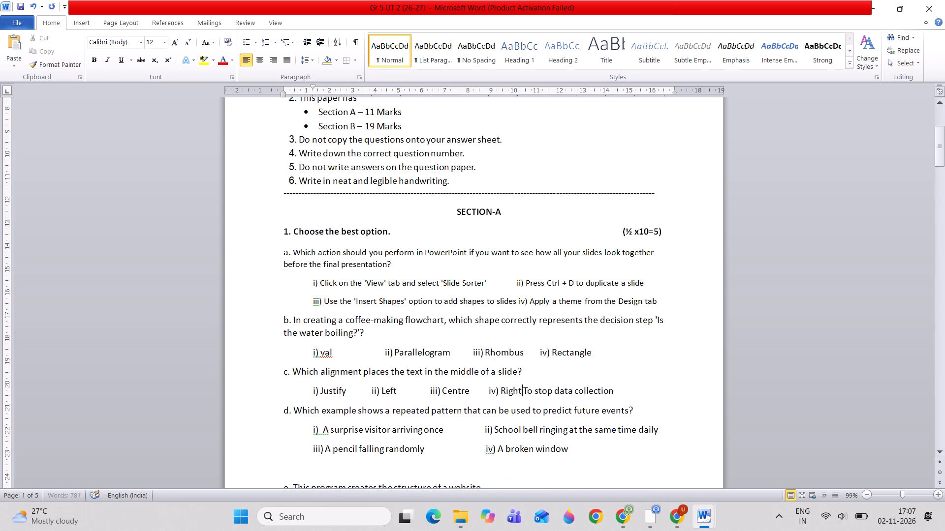
{"action": "key", "text": "Delete"}
{"action": "key", "text": "Delete"}
{"action": "key", "text": "Delete"}
{"action": "key", "text": "Delete"}
{"action": "key", "text": "Delete"}
{"action": "key", "text": "Delete"}
{"action": "key", "text": "Delete"}
{"action": "key", "text": "Delete"}
{"action": "key", "text": "Delete"}
{"action": "key", "text": "Delete"}
{"action": "key", "text": "Delete"}
{"action": "key", "text": "Delete"}
{"action": "key", "text": "Delete"}
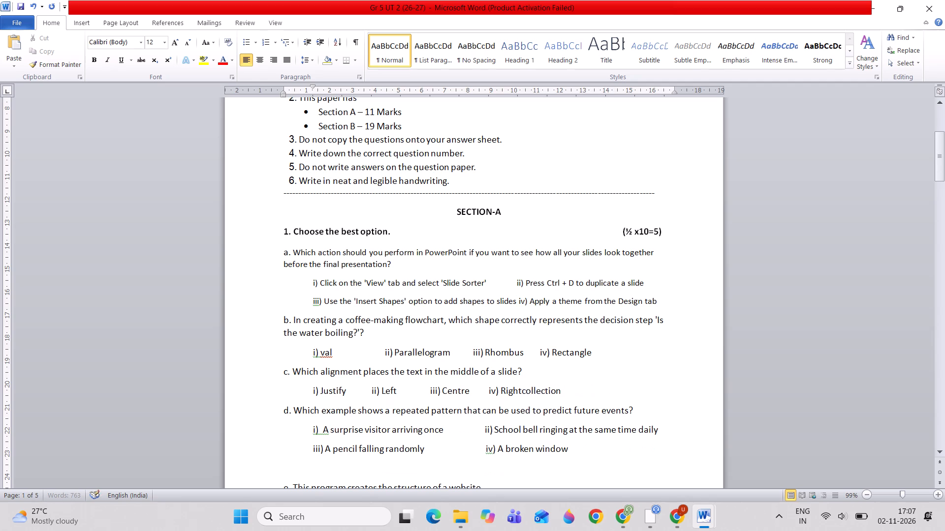
{"action": "key", "text": "Delete"}
{"action": "key", "text": "Delete"}
{"action": "key", "text": "Delete"}
{"action": "key", "text": "Delete"}
{"action": "key", "text": "Delete"}
{"action": "key", "text": "Delete"}
{"action": "key", "text": "Delete"}
{"action": "key", "text": "Delete"}
{"action": "key", "text": "Delete"}
Add spaces before options ii), iii) and iv) of question 1c to line them up with question 1b's options.
{"action": "scroll", "coordinate": [274, 382], "scroll_direction": "right", "scroll_amount": 1}
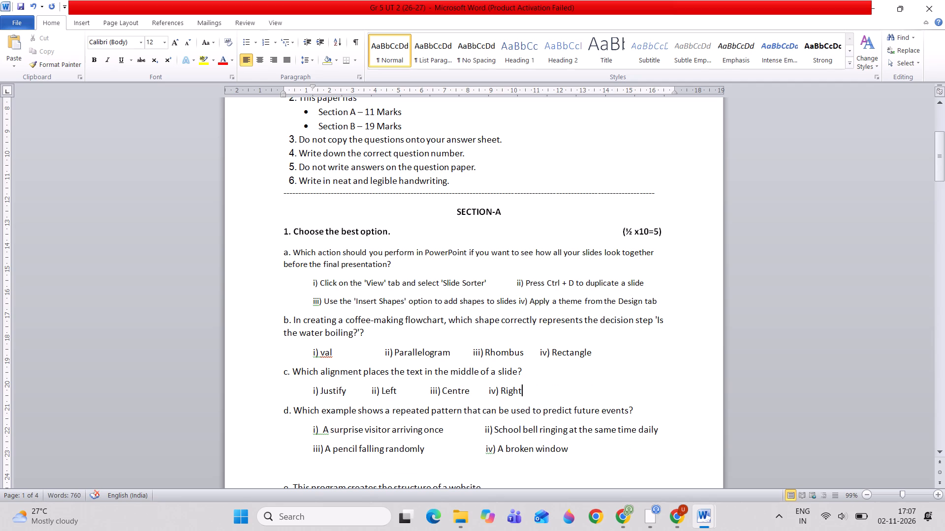
{"action": "left_click", "coordinate": [369, 392]}
{"action": "key", "text": "space"}
{"action": "key", "text": "space"}
{"action": "key", "text": "space"}
{"action": "key", "text": "space"}
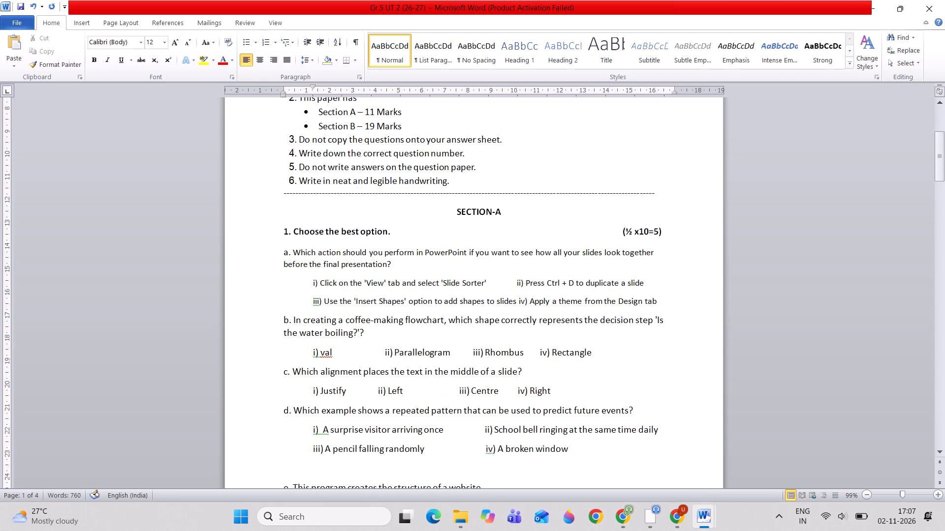
{"action": "key", "text": "space"}
{"action": "key", "text": "space"}
{"action": "left_click", "coordinate": [460, 392]}
{"action": "key", "text": "space"}
{"action": "key", "text": "space"}
{"action": "key", "text": "space"}
{"action": "key", "text": "space"}
{"action": "key", "text": "space"}
{"action": "key", "text": "space"}
{"action": "key", "text": "space"}
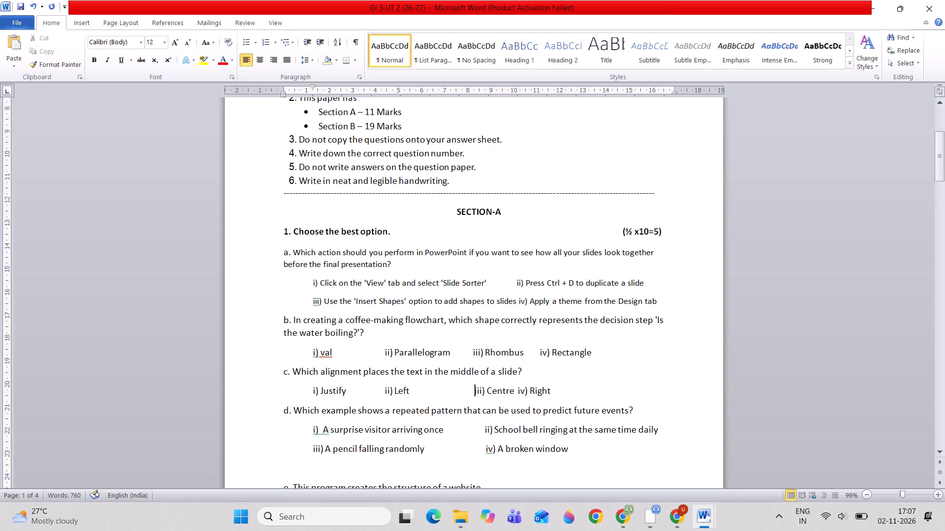
{"action": "left_click", "coordinate": [518, 391]}
{"action": "key", "text": "space"}
{"action": "key", "text": "space"}
{"action": "key", "text": "space"}
{"action": "key", "text": "space"}
{"action": "key", "text": "space"}
{"action": "key", "text": "space"}
{"action": "key", "text": "space"}
{"action": "key", "text": "space"}
{"action": "key", "text": "space"}
{"action": "key", "text": "space"}
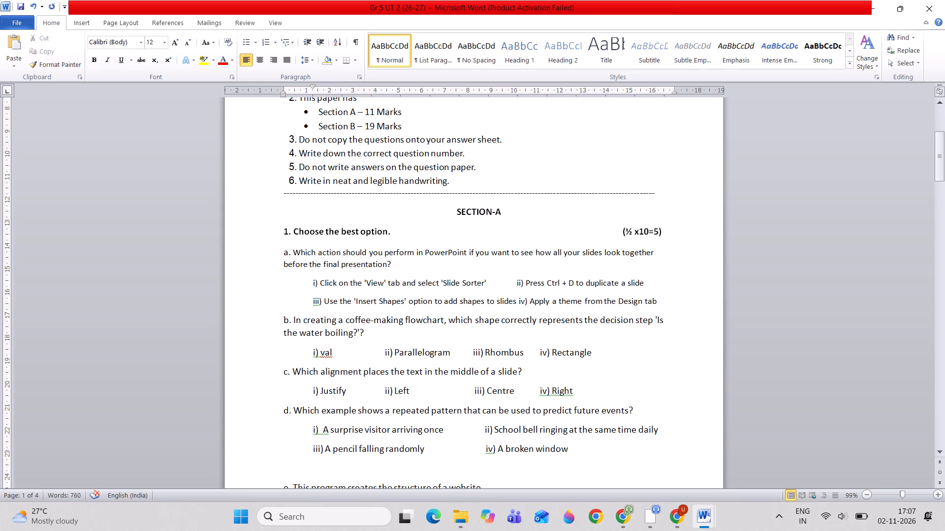
Switch to the worksheet document and copy Q.2, about why model testing is performed, together with its options A) to D).
{"action": "left_click", "coordinate": [417, 445]}
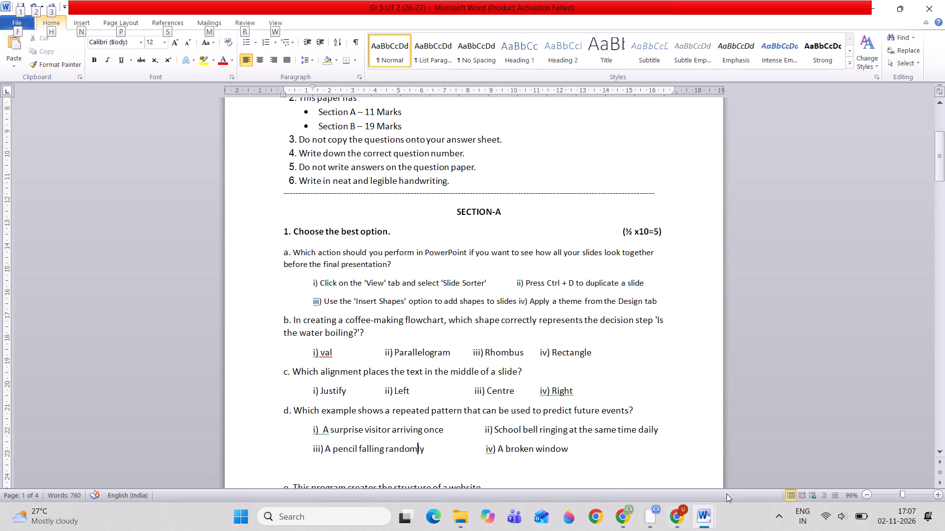
{"action": "left_click", "coordinate": [761, 460]}
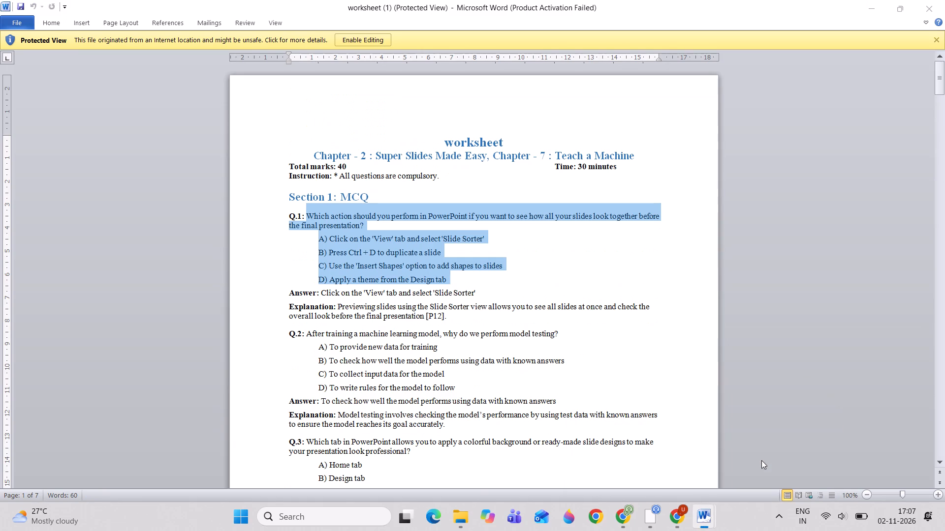
{"action": "left_click", "coordinate": [609, 381]}
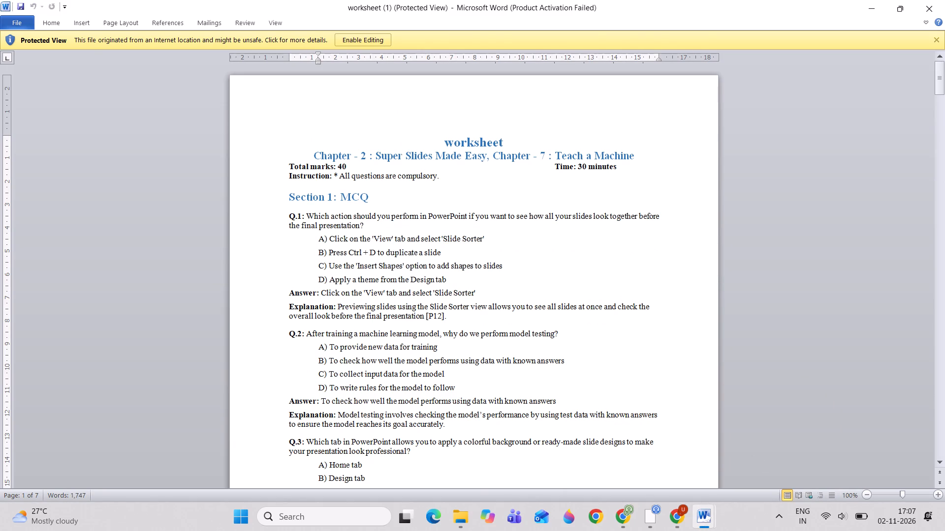
{"action": "key", "text": "alt+Tab"}
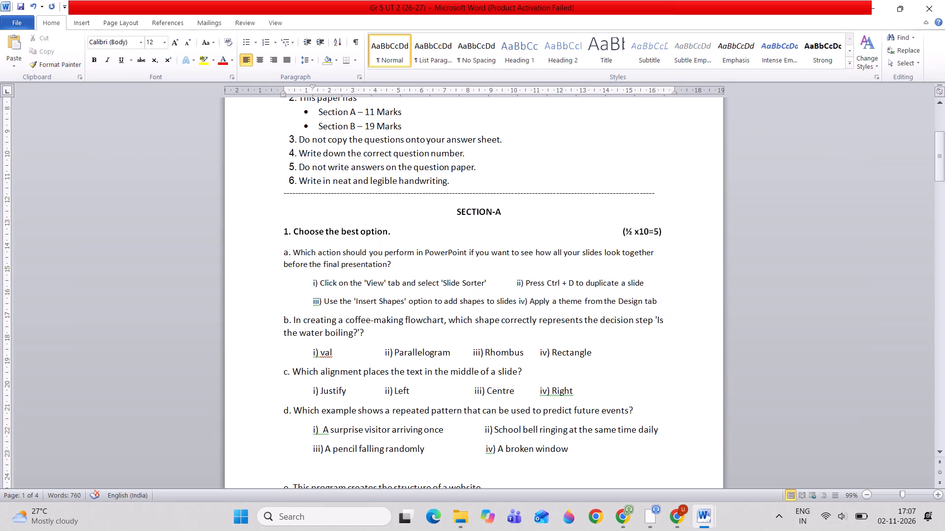
{"action": "key", "text": "alt+Tab"}
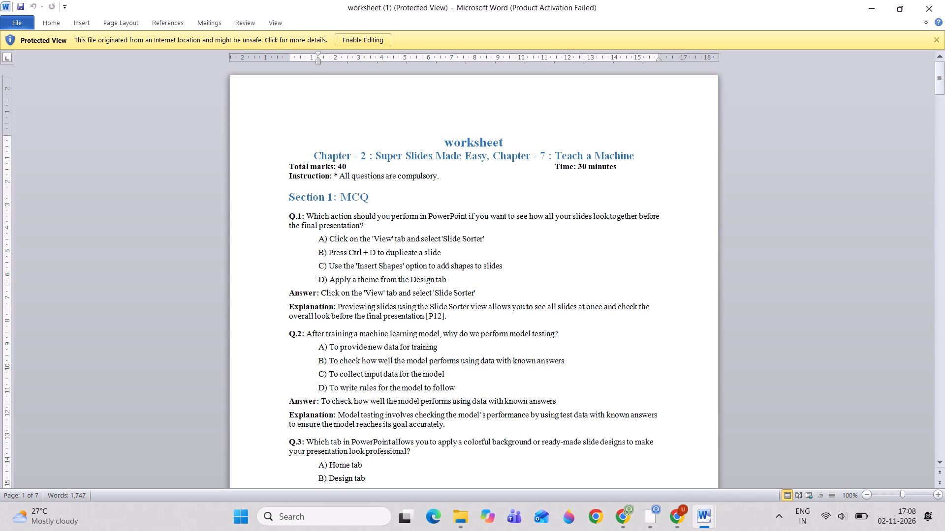
{"action": "left_click_drag", "start_coordinate": [308, 337], "coordinate": [566, 338]}
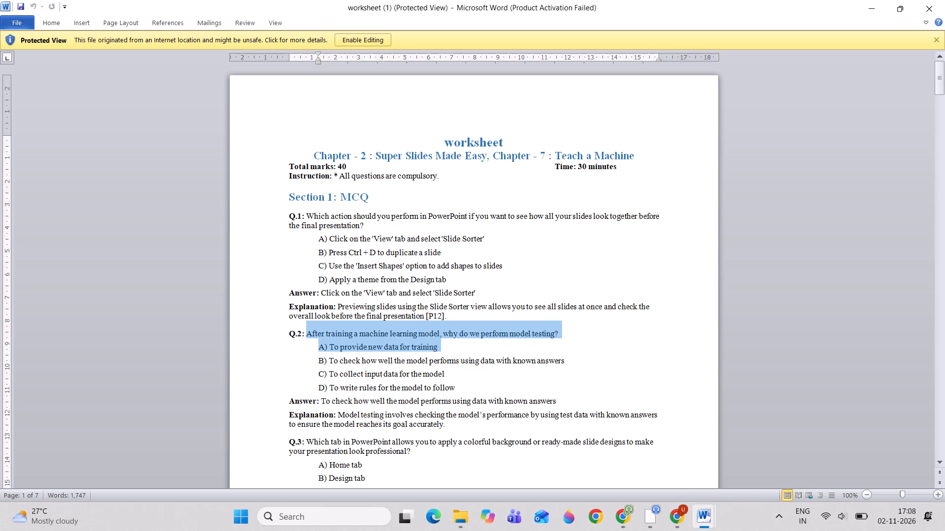
{"action": "left_click_drag", "start_coordinate": [566, 338], "coordinate": [568, 376]}
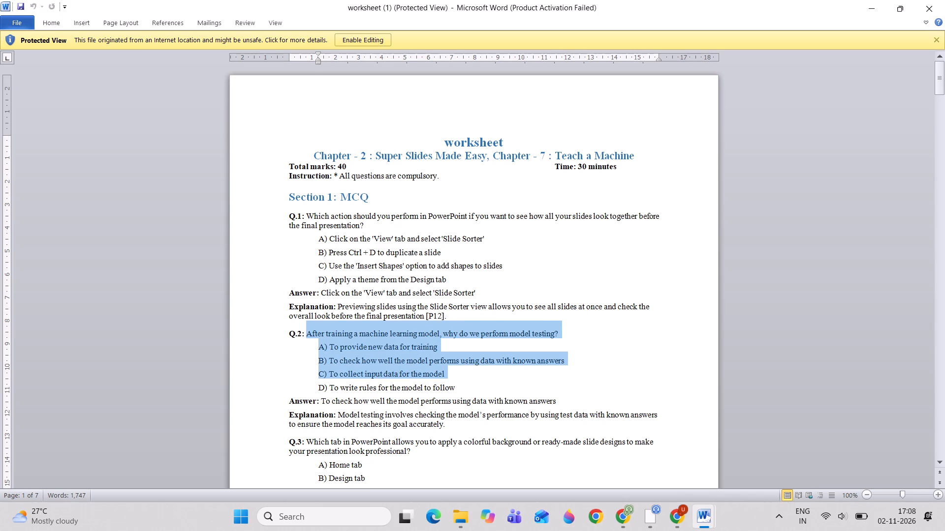
{"action": "left_click_drag", "start_coordinate": [568, 376], "coordinate": [570, 385]}
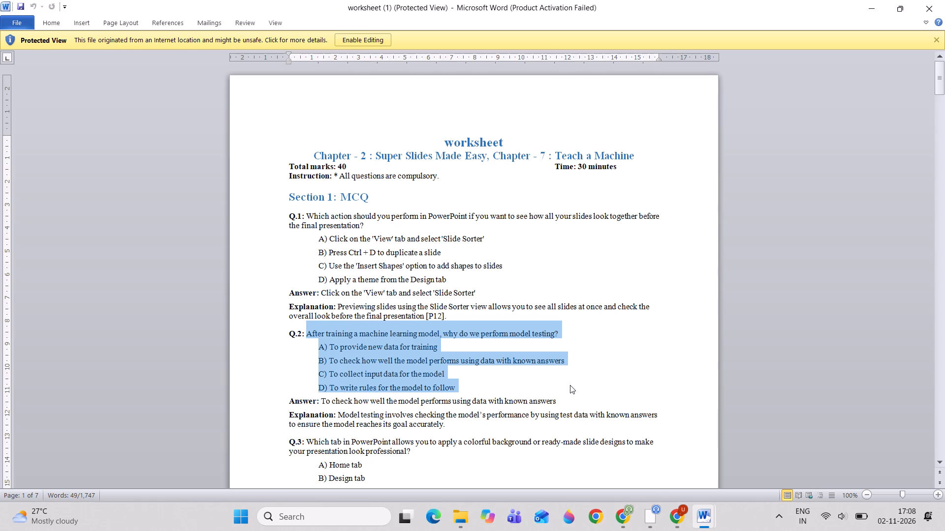
{"action": "key", "text": "ctrl+c"}
Switch to the test paper and replace question 1b and its options with the copied model-testing question.
{"action": "key", "text": "alt+Tab"}
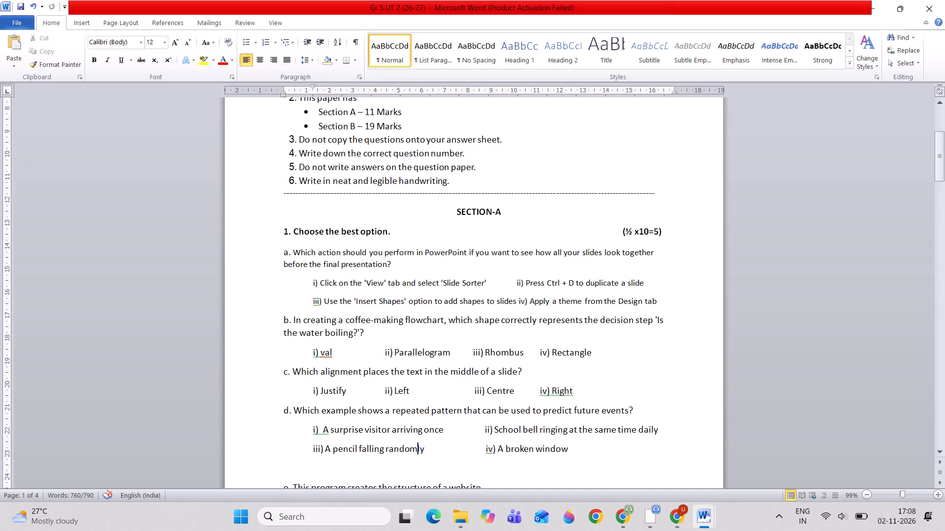
{"action": "left_click_drag", "start_coordinate": [294, 317], "coordinate": [366, 331]}
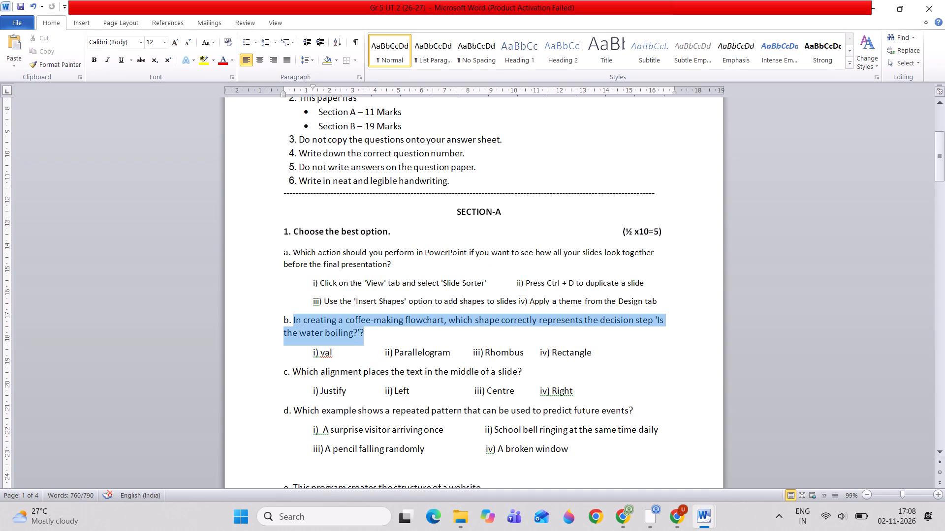
{"action": "left_click_drag", "start_coordinate": [366, 331], "coordinate": [588, 346]}
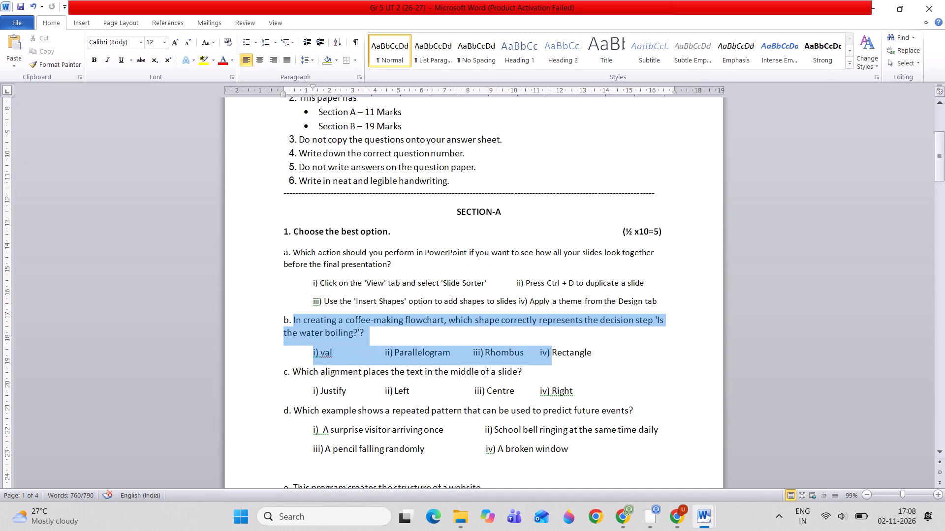
{"action": "left_click_drag", "start_coordinate": [588, 346], "coordinate": [588, 347]}
{"action": "key", "text": "ctrl+v"}
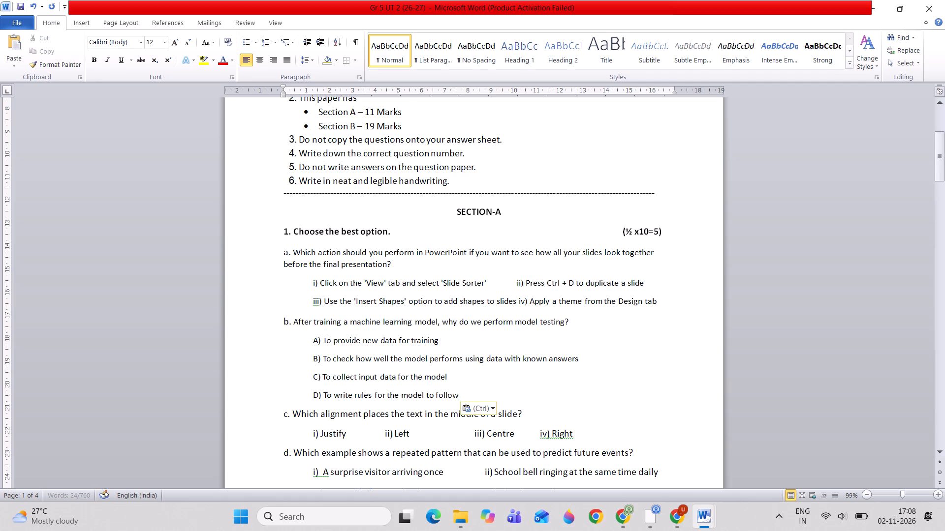
Relabel question 1b's options A), B), C) and D) as i), ii), iii) and iv).
{"action": "left_click", "coordinate": [313, 344]}
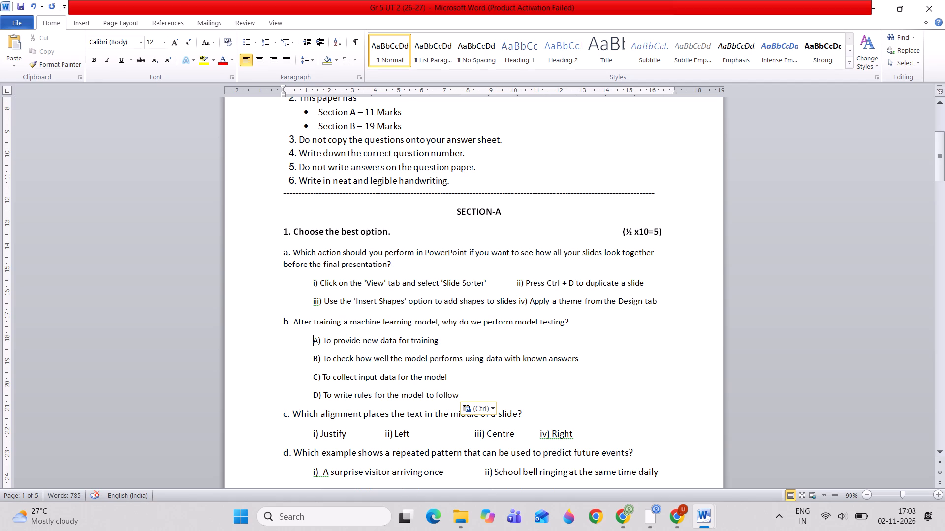
{"action": "key", "text": "Delete"}
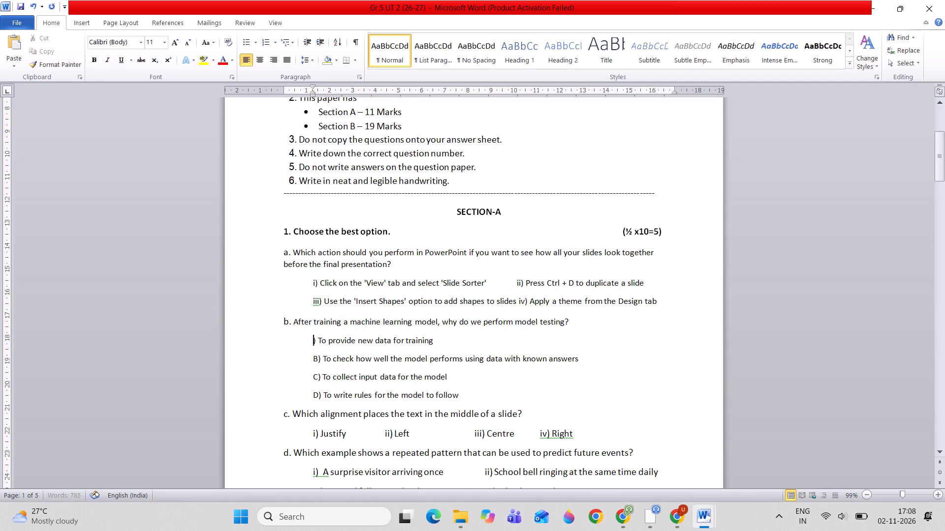
{"action": "key", "text": "i"}
{"action": "key", "text": "Down"}
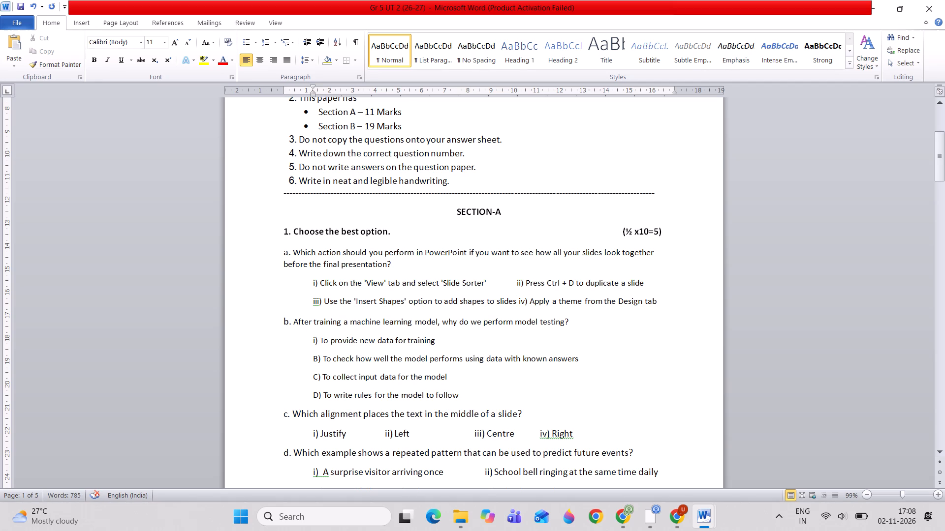
{"action": "type", "text": "ii"}
{"action": "key", "text": "Down"}
{"action": "key", "text": "BackSpace"}
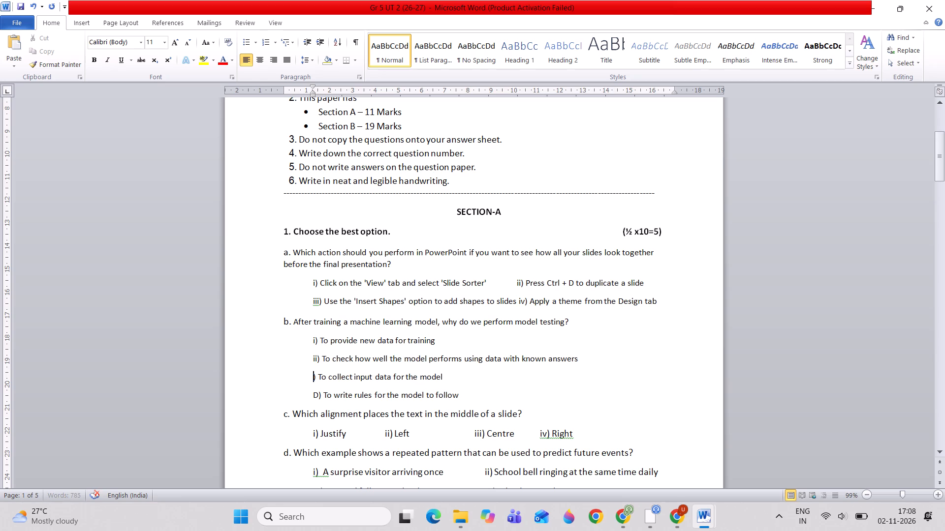
{"action": "type", "text": "iii"}
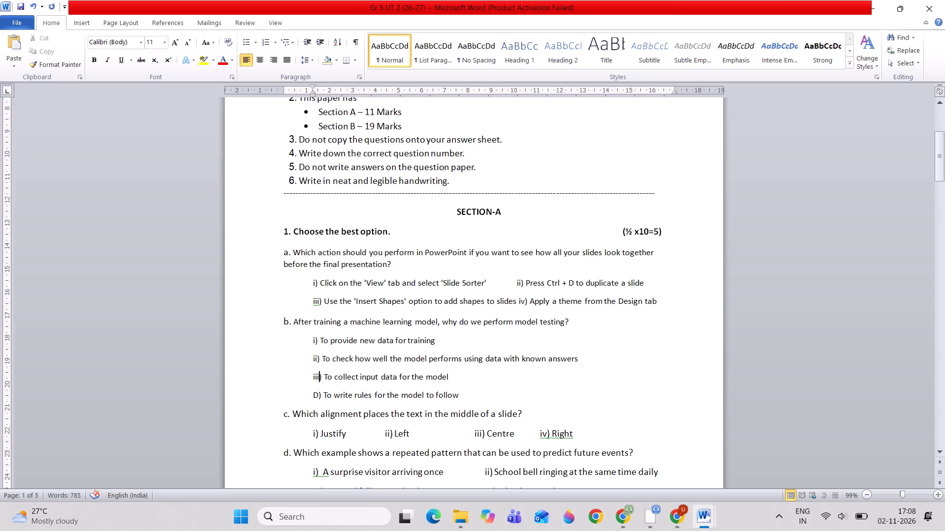
{"action": "key", "text": "Down"}
{"action": "key", "text": "BackSpace"}
{"action": "type", "text": "iv"}
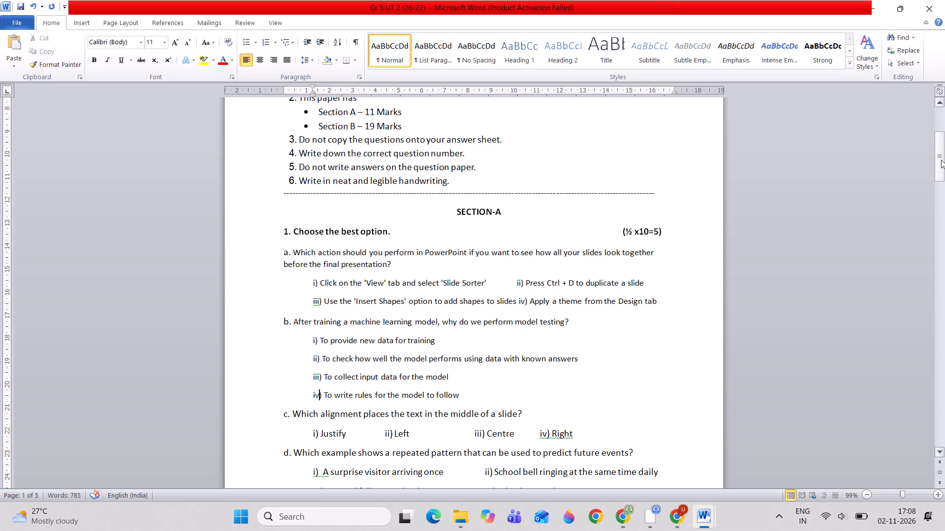
Switch to the worksheet and copy Q.6, about the shortcut for starting the slideshow from the first slide, with its options A) to D).
{"action": "left_click_drag", "start_coordinate": [941, 160], "coordinate": [944, 172]}
{"action": "key", "text": "alt+Tab"}
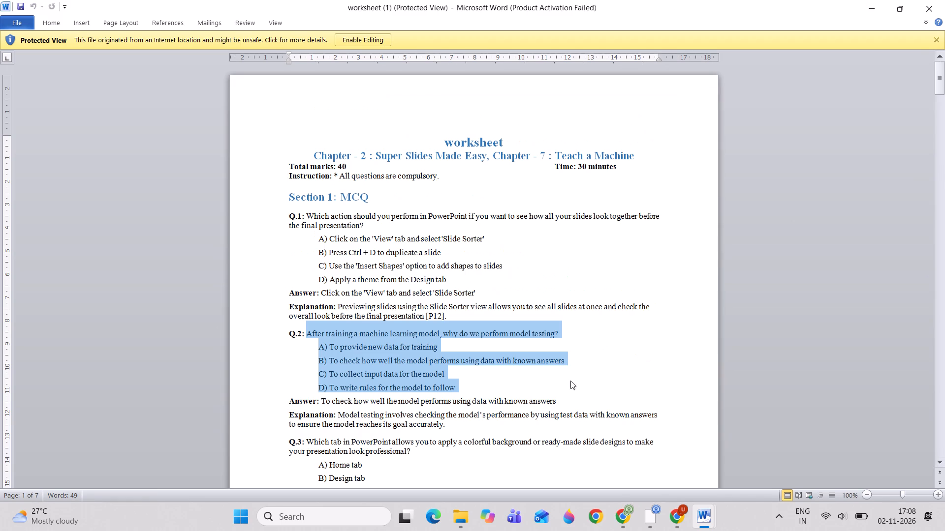
{"action": "left_click", "coordinate": [556, 401]}
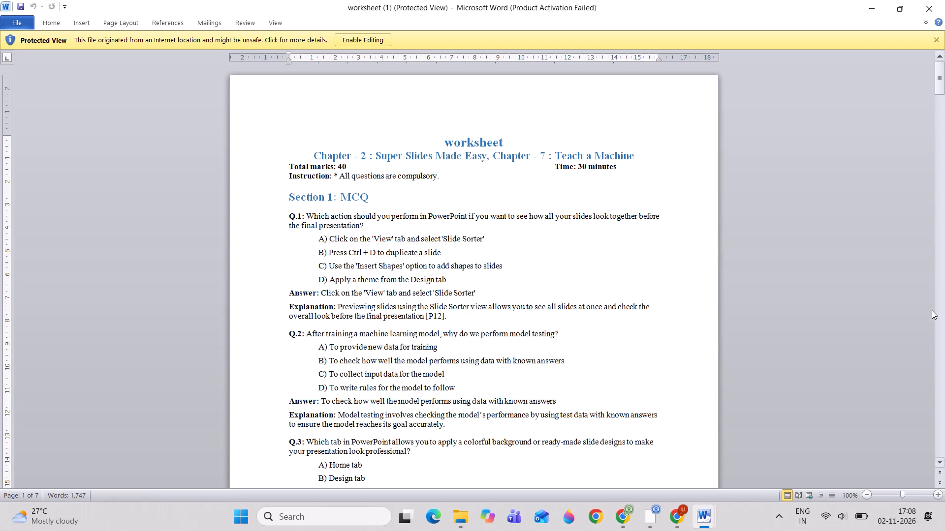
{"action": "left_click", "coordinate": [938, 460]}
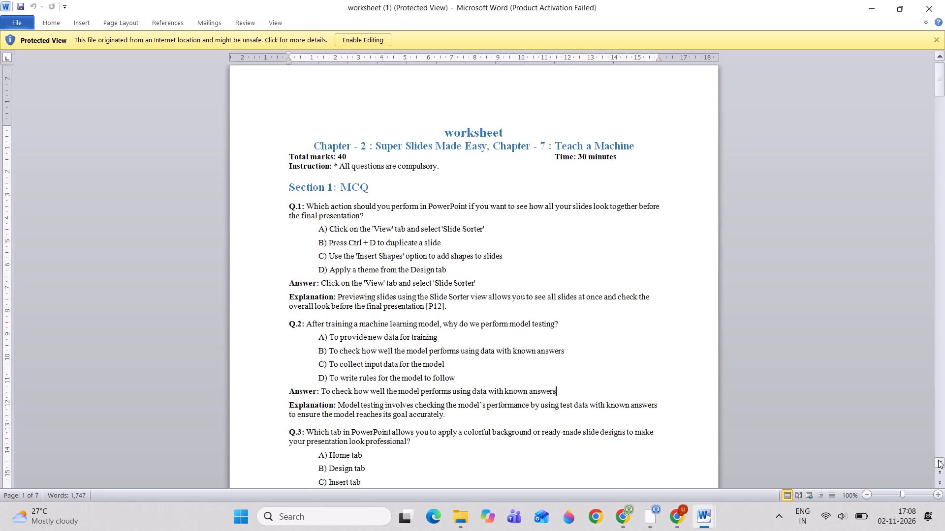
{"action": "left_click", "coordinate": [938, 460]}
{"action": "left_click", "coordinate": [938, 460]}
{"action": "left_click", "coordinate": [938, 460]}
{"action": "left_click", "coordinate": [938, 460]}
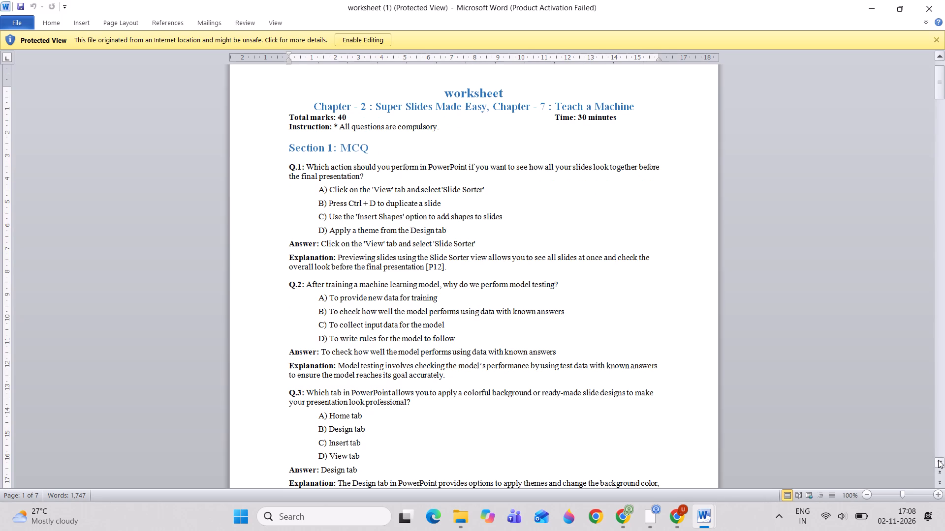
{"action": "triple_click", "coordinate": [938, 460]}
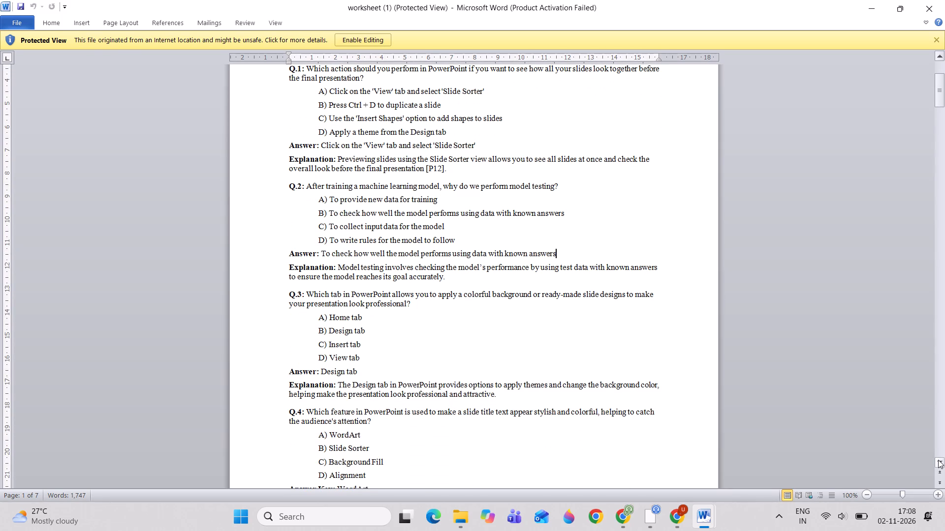
{"action": "double_click", "coordinate": [938, 460]}
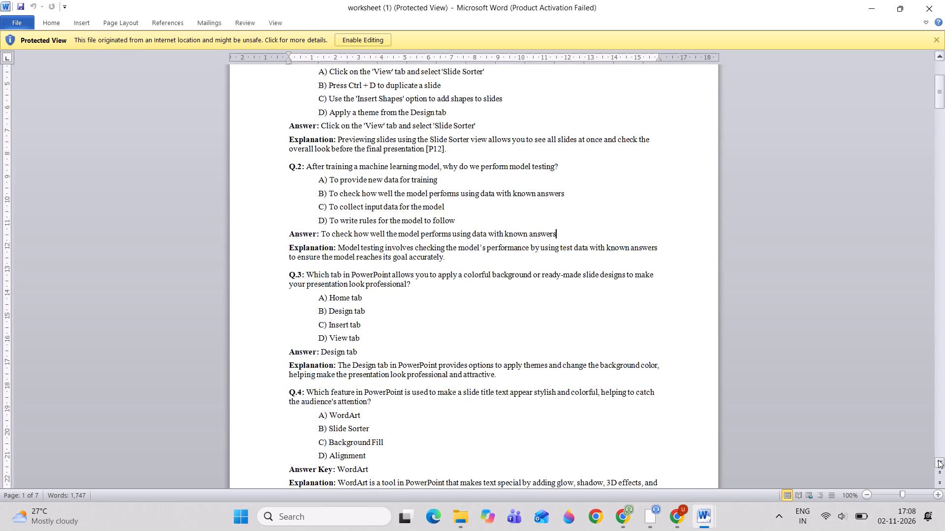
{"action": "double_click", "coordinate": [938, 460]}
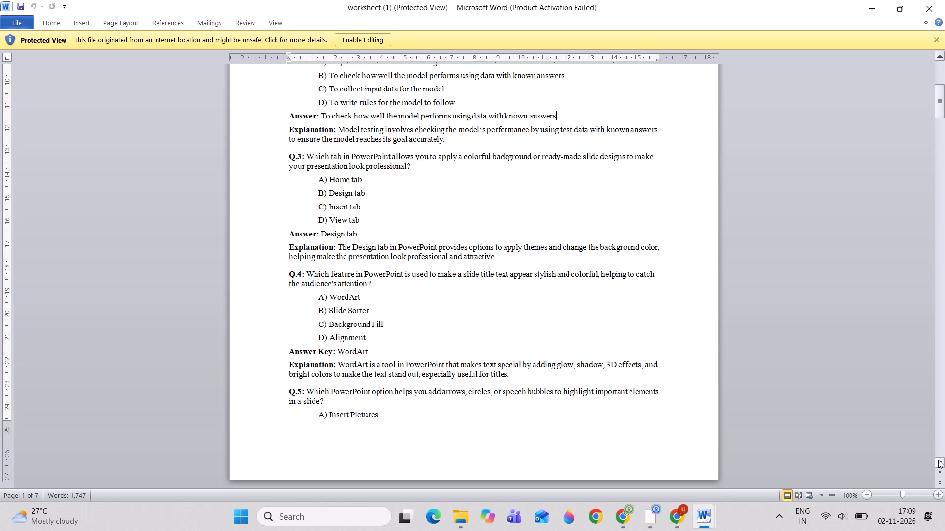
{"action": "left_click", "coordinate": [938, 460]}
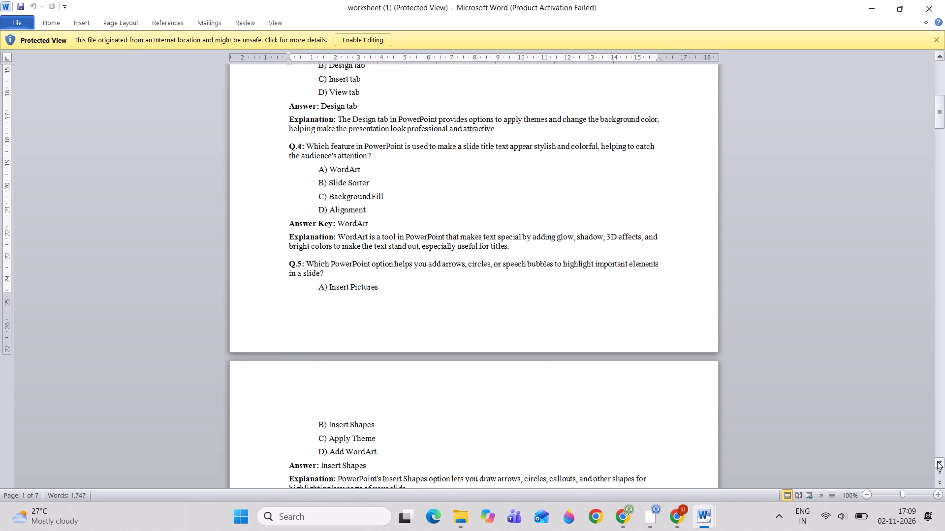
{"action": "left_click", "coordinate": [937, 461]}
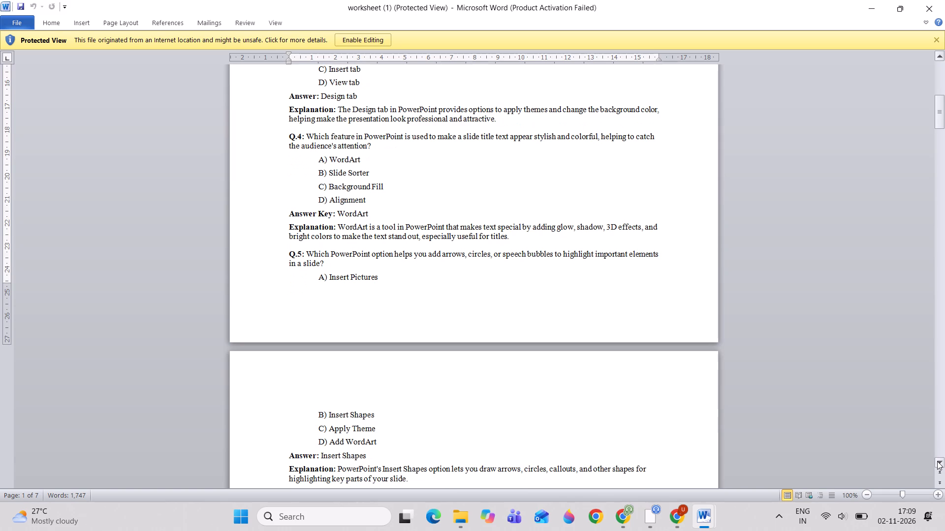
{"action": "double_click", "coordinate": [937, 461]}
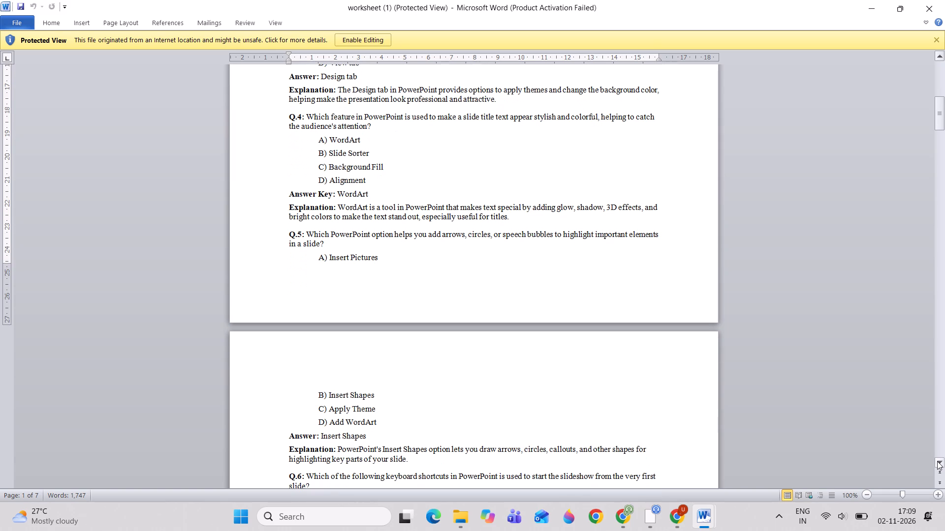
{"action": "triple_click", "coordinate": [937, 461]}
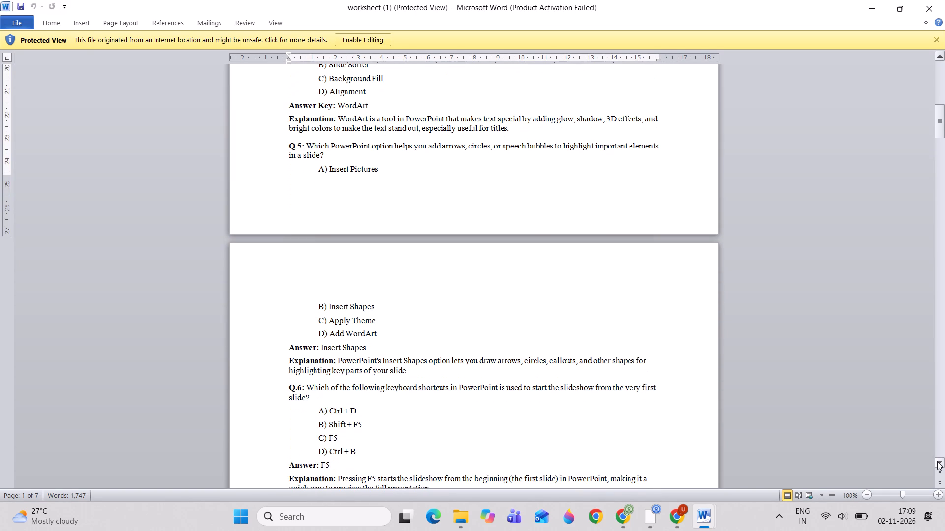
{"action": "left_click", "coordinate": [937, 461]}
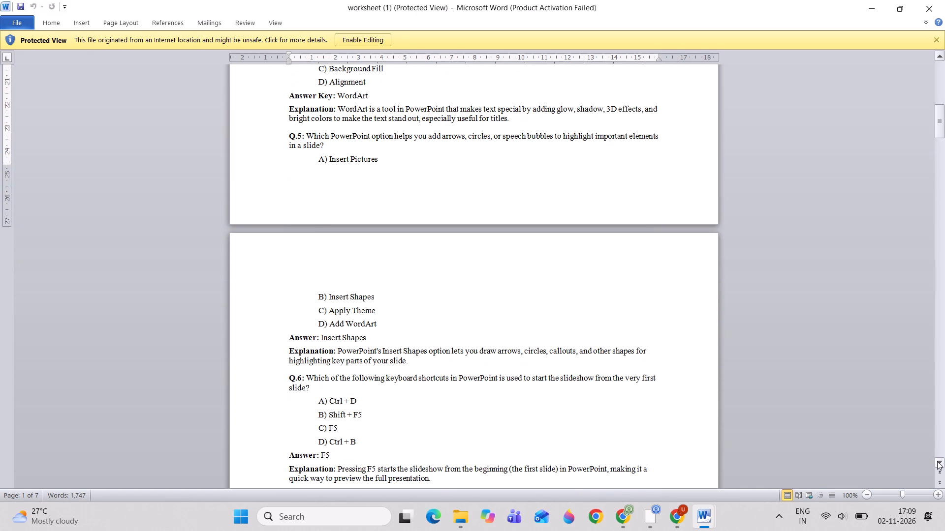
{"action": "left_click", "coordinate": [937, 461]}
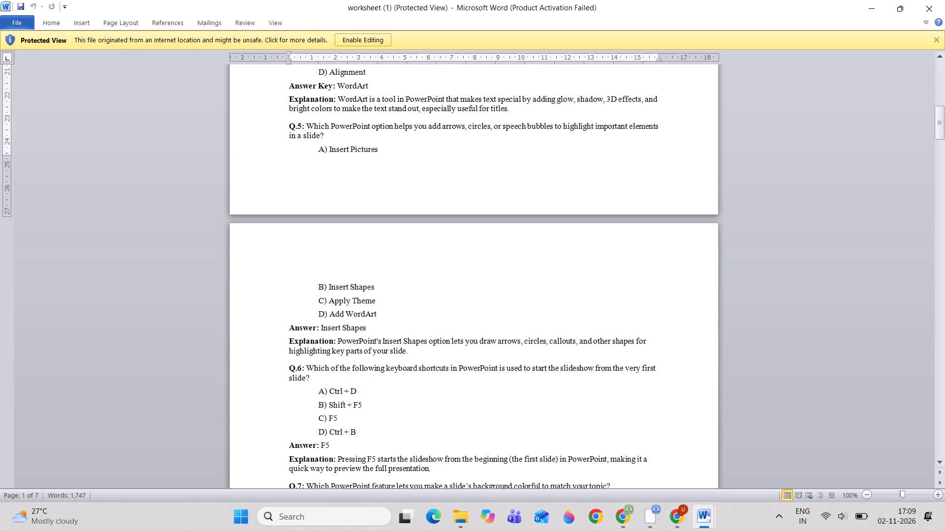
{"action": "left_click_drag", "start_coordinate": [307, 366], "coordinate": [316, 380]}
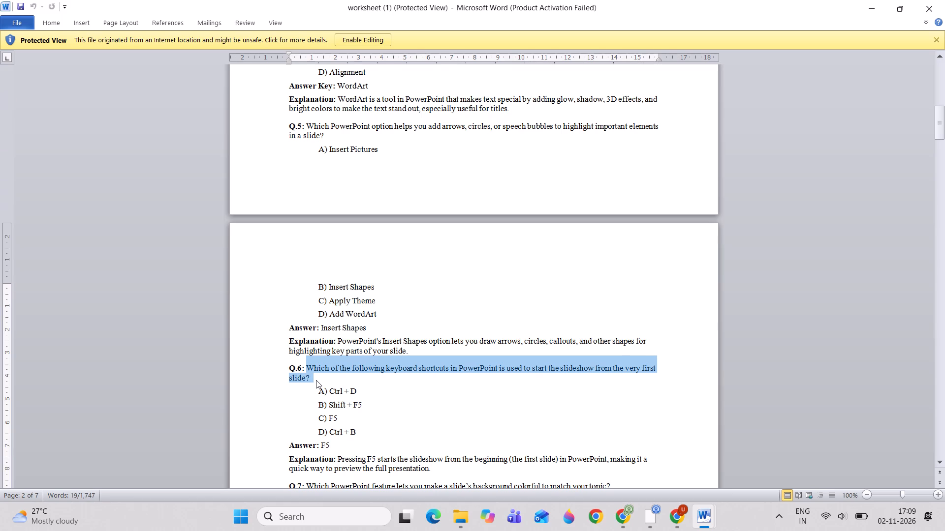
{"action": "key", "text": "ctrl+c"}
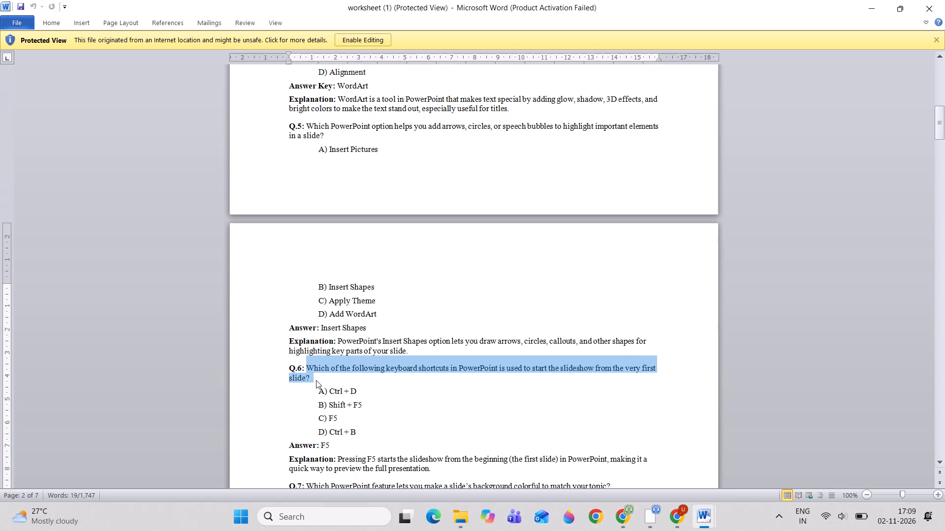
{"action": "left_click", "coordinate": [316, 380]}
{"action": "left_click_drag", "start_coordinate": [307, 370], "coordinate": [371, 427]}
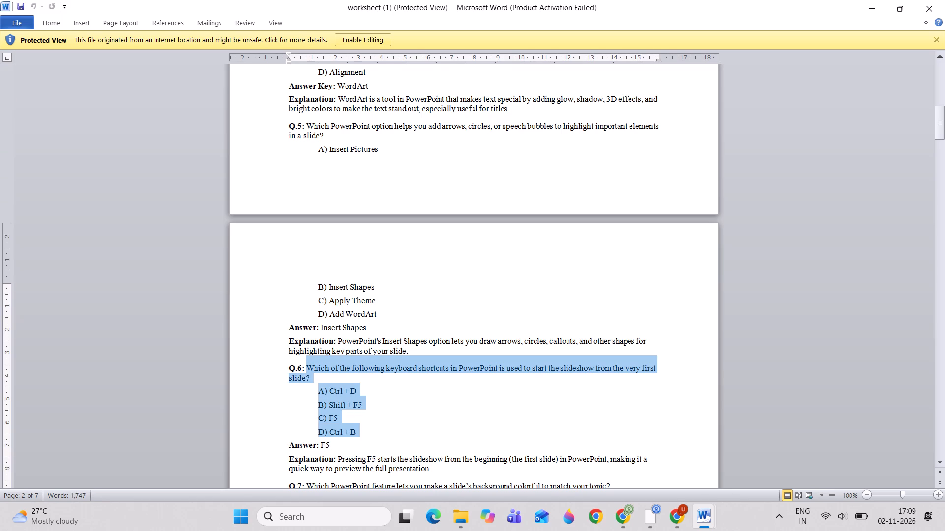
{"action": "left_click_drag", "start_coordinate": [371, 427], "coordinate": [372, 429]}
{"action": "key", "text": "ctrl+c"}
Switch to the test paper and replace question 1d and its options with the copied slideshow-shortcut question.
{"action": "key", "text": "alt+Tab"}
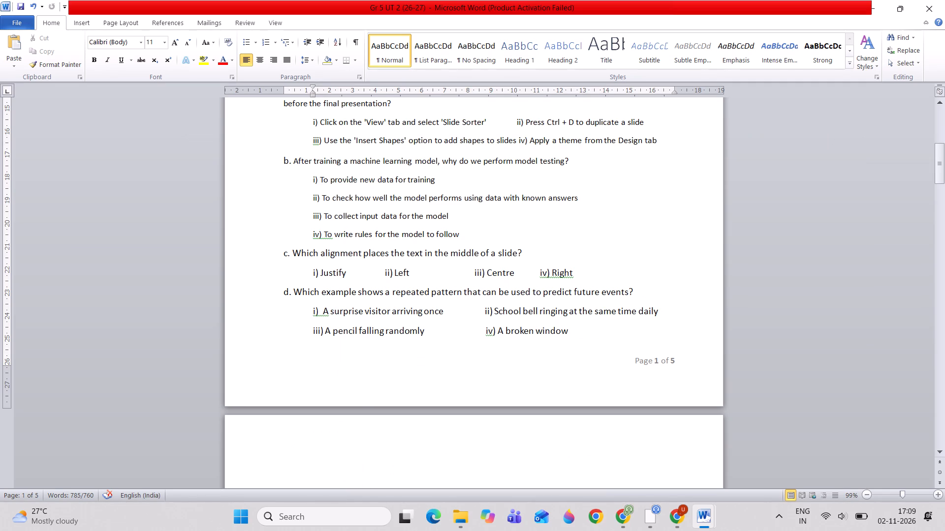
{"action": "left_click_drag", "start_coordinate": [295, 291], "coordinate": [576, 334]}
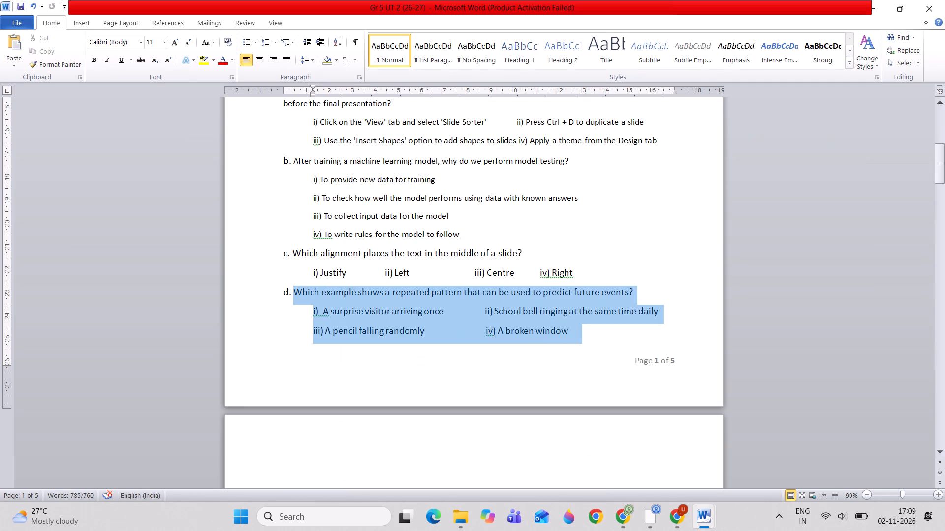
{"action": "left_click_drag", "start_coordinate": [576, 334], "coordinate": [586, 337]}
{"action": "key", "text": "ctrl+v"}
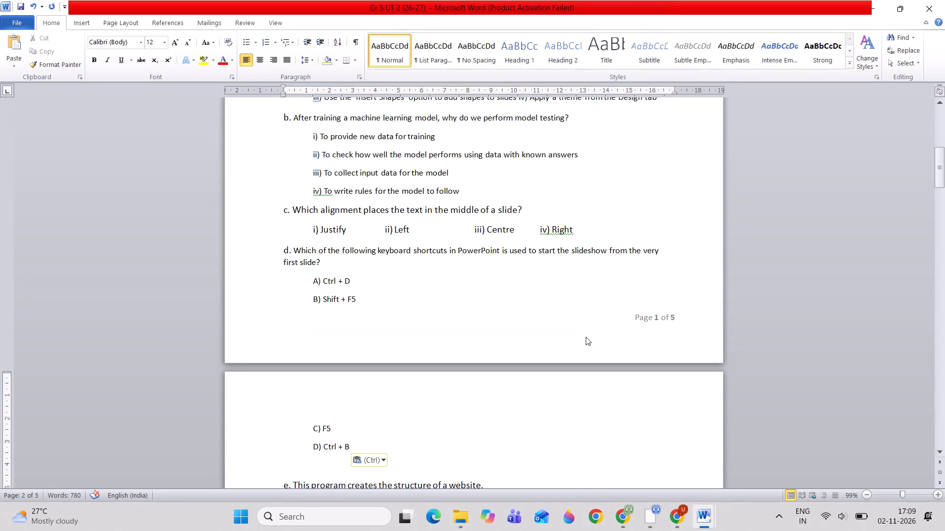
Bring question 1d's option Shift + F5 up beside Ctrl + D, replacing its B) label with ii) and spacing it under ii) Left.
{"action": "left_click", "coordinate": [357, 280]}
{"action": "key", "text": "Tab"}
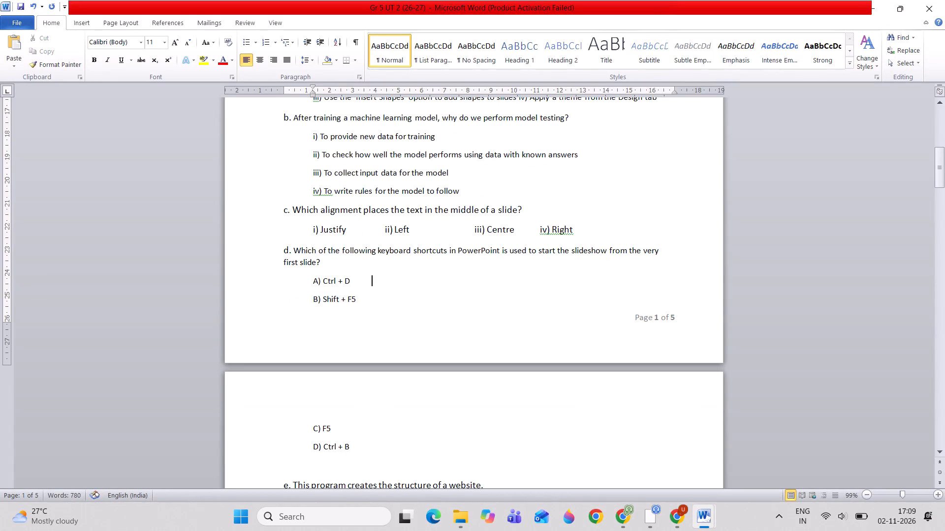
{"action": "key", "text": "Tab"}
{"action": "key", "text": "BackSpace"}
{"action": "key", "text": "space"}
{"action": "key", "text": "space"}
{"action": "key", "text": "space"}
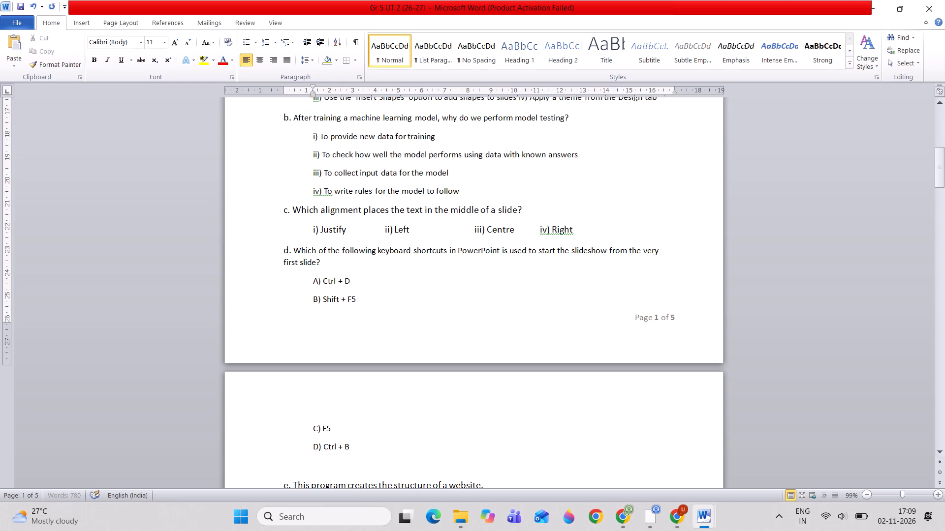
{"action": "key", "text": "space"}
{"action": "key", "text": "space"}
{"action": "key", "text": "space"}
{"action": "type", "text": "ii"}
{"action": "key", "text": "shift+parenright"}
{"action": "key", "text": "Delete"}
{"action": "key", "text": "Delete"}
{"action": "key", "text": "Delete"}
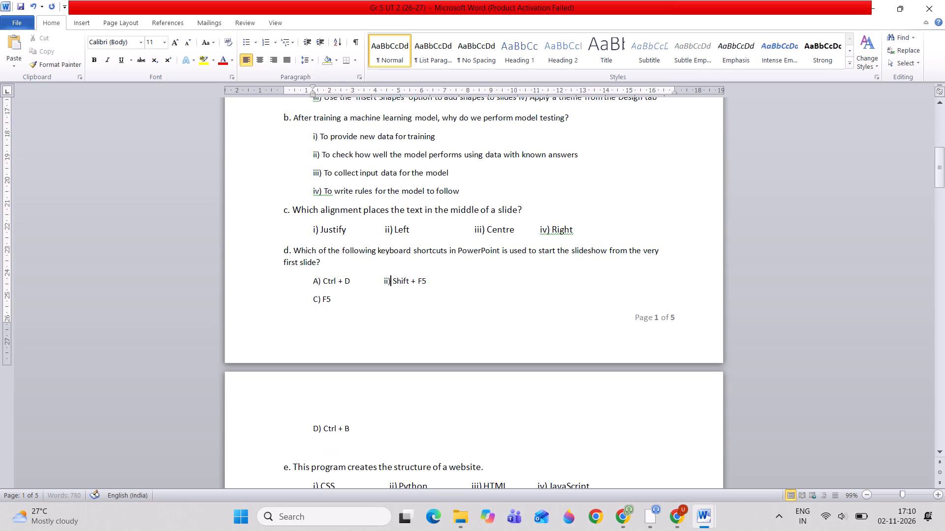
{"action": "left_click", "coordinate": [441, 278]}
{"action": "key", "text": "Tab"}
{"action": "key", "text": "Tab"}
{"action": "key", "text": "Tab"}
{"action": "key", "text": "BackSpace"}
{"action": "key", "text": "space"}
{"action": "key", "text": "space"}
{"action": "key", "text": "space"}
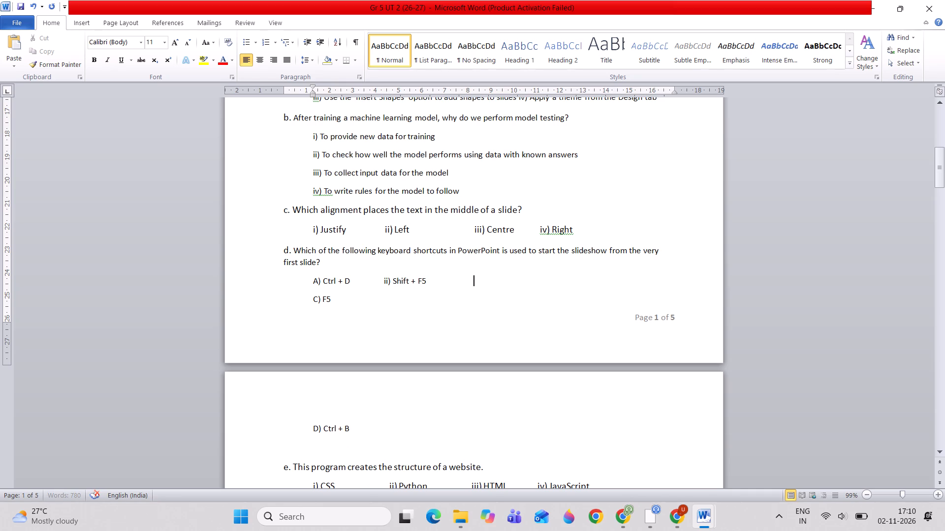
Respace question 1c's options with tabs between ii) Left and iii) Centre, removing the extra spaces before iii).
{"action": "left_click", "coordinate": [418, 227]}
{"action": "key", "text": "Tab"}
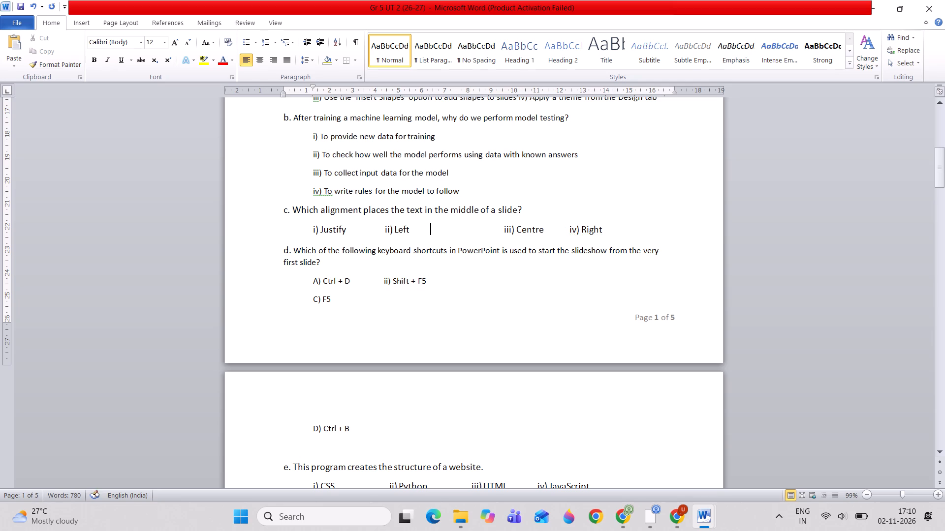
{"action": "key", "text": "Tab"}
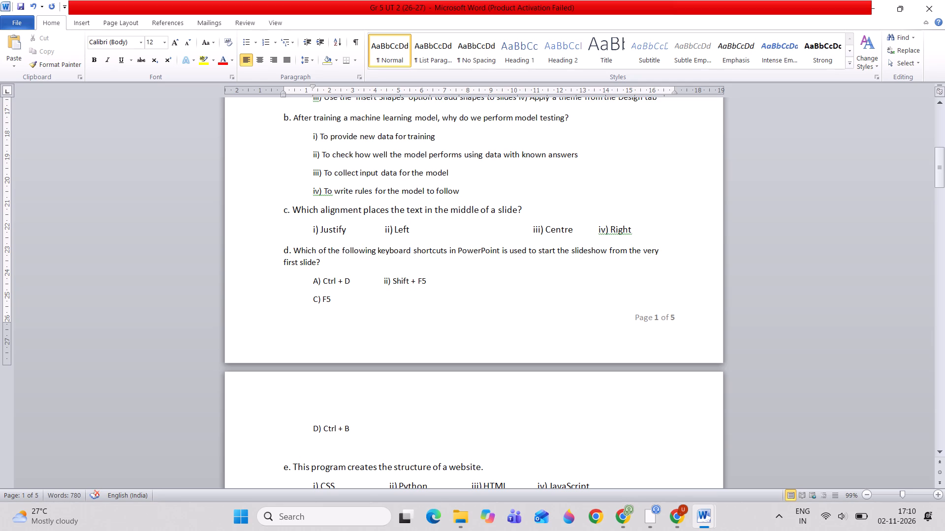
{"action": "key", "text": "Delete"}
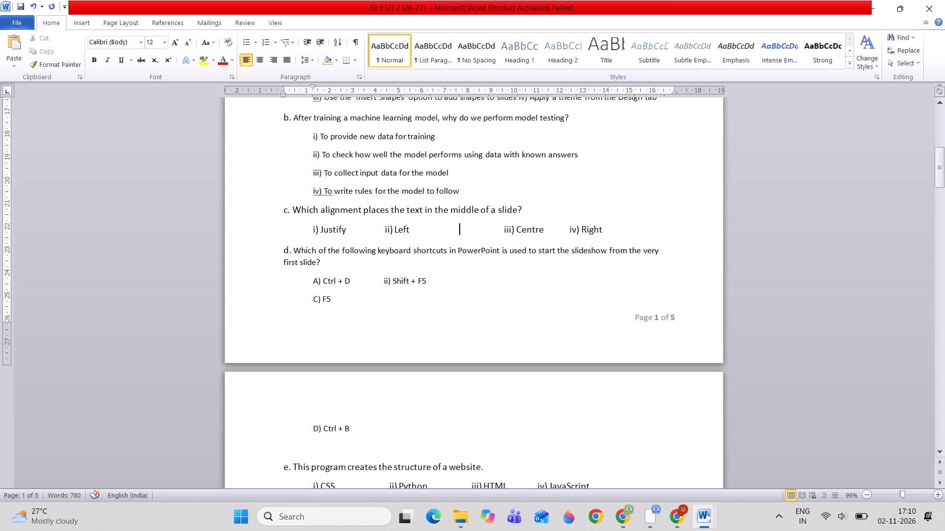
{"action": "key", "text": "Delete"}
{"action": "key", "text": "Delete"}
{"action": "key", "text": "Delete"}
{"action": "key", "text": "Delete"}
{"action": "key", "text": "Delete"}
{"action": "key", "text": "Delete"}
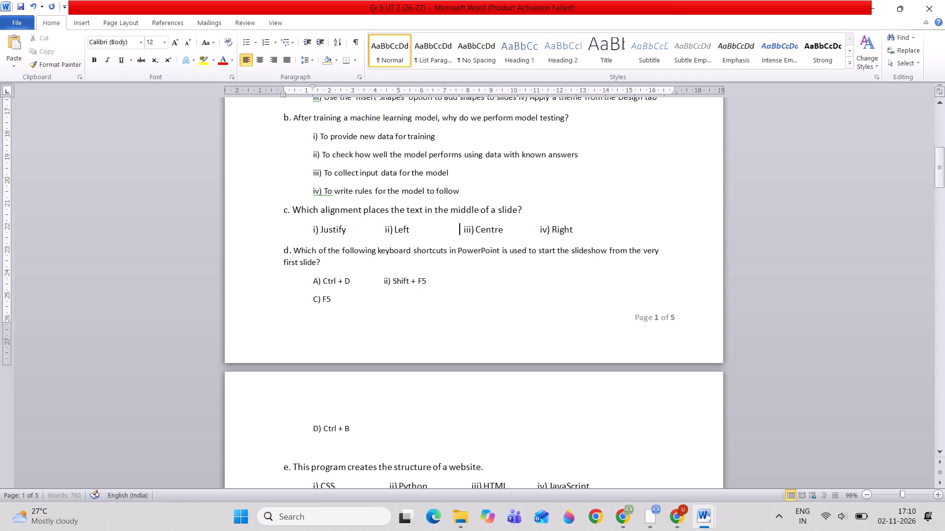
{"action": "key", "text": "Delete"}
{"action": "key", "text": "Delete"}
Respace question 1c's options with tabs between iii) Centre and iv) Right, removing the extra spaces before iv).
{"action": "left_click", "coordinate": [499, 229]}
{"action": "key", "text": "Tab"}
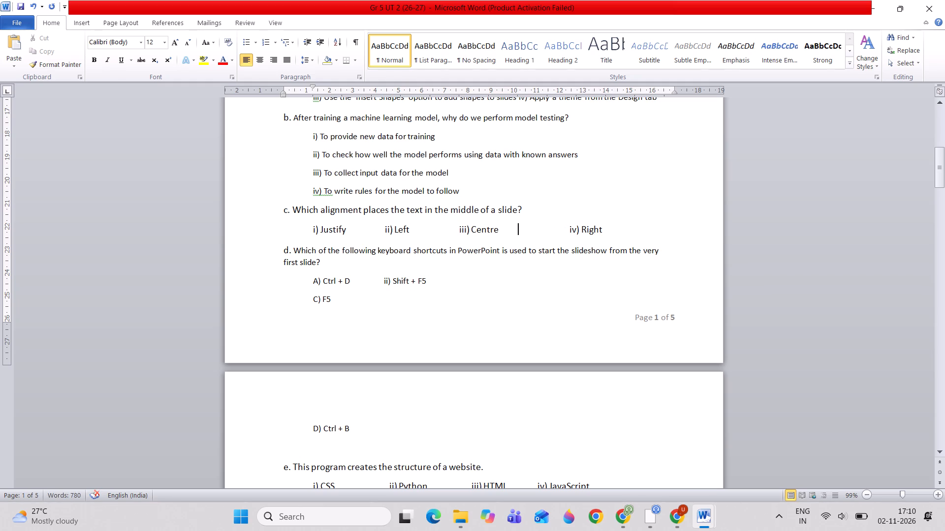
{"action": "key", "text": "Tab"}
{"action": "key", "text": "Delete"}
{"action": "key", "text": "Delete"}
{"action": "key", "text": "Delete"}
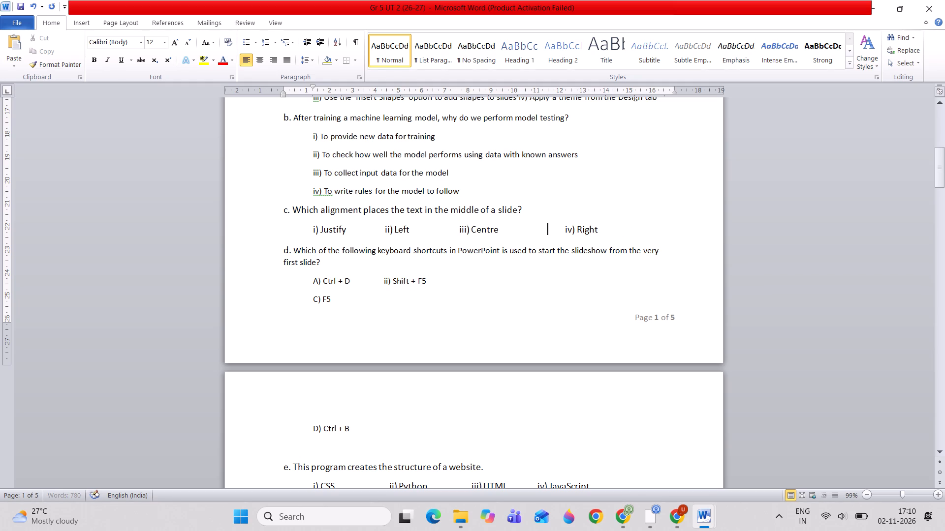
{"action": "key", "text": "Delete"}
{"action": "key", "text": "Delete"}
{"action": "key", "text": "Delete"}
{"action": "key", "text": "Delete"}
{"action": "key", "text": "Delete"}
{"action": "key", "text": "Delete"}
{"action": "key", "text": "Delete"}
{"action": "key", "text": "Delete"}
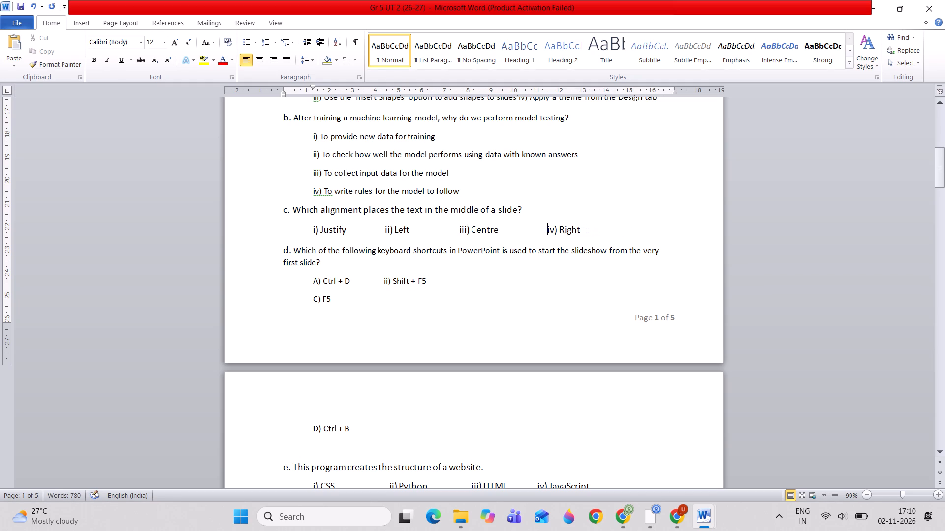
Add the label iii) after Shift + F5 in question 1d, lined up under iii) Centre.
{"action": "left_click", "coordinate": [429, 283]}
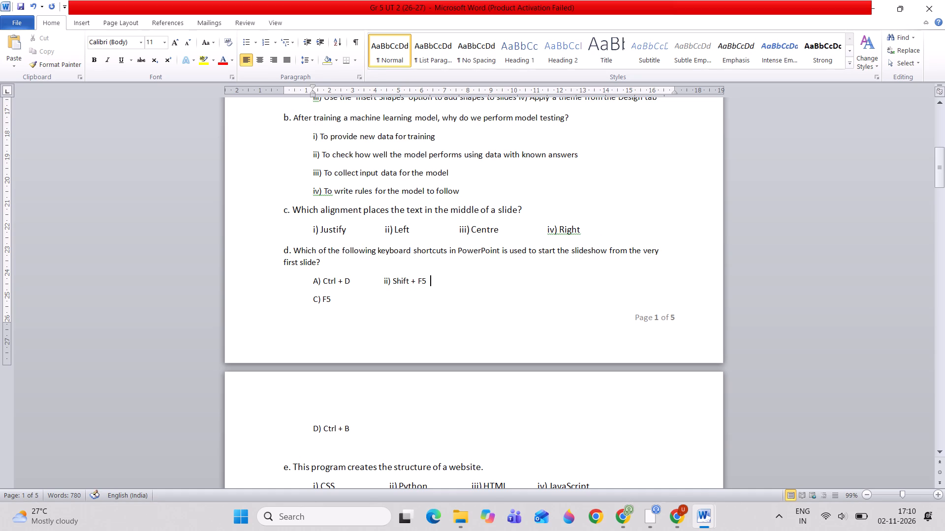
{"action": "left_click", "coordinate": [425, 281]}
{"action": "key", "text": "Tab"}
{"action": "key", "text": "Tab"}
{"action": "type", "text": "ii"}
{"action": "key", "text": "i"}
{"action": "key", "text": "shift+parenright"}
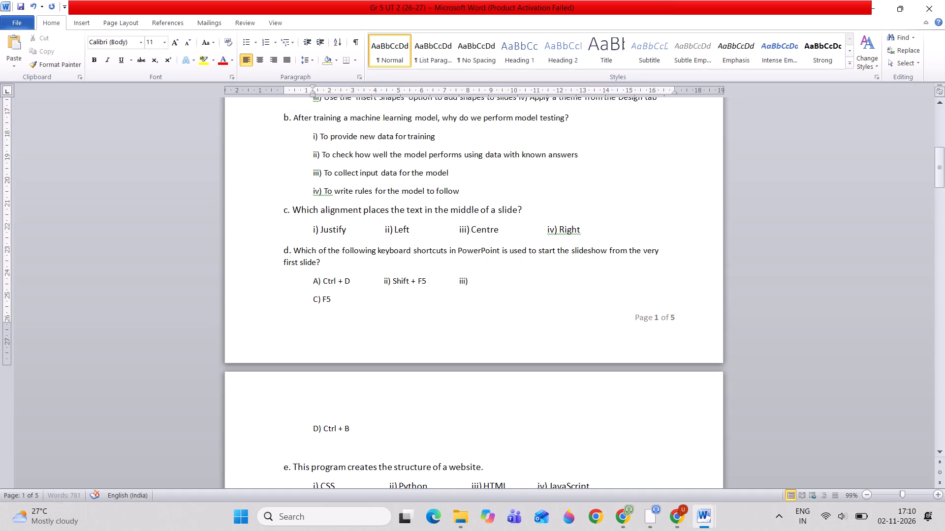
Bring question 1d's option F5 up beside the iii) label and remove its old C) label, keeping Ctrl + B on its own line.
{"action": "key", "text": "Delete"}
{"action": "key", "text": "Delete"}
{"action": "key", "text": "Delete"}
{"action": "key", "text": "space"}
{"action": "key", "text": "Delete"}
{"action": "key", "text": "Delete"}
{"action": "key", "text": "Delete"}
{"action": "key", "text": "Delete"}
{"action": "key", "text": "Delete"}
{"action": "key", "text": "Delete"}
{"action": "key", "text": "Delete"}
{"action": "key", "text": "Delete"}
{"action": "key", "text": "Delete"}
{"action": "key", "text": "Delete"}
{"action": "key", "text": "Delete"}
{"action": "key", "text": "Delete"}
{"action": "key", "text": "Delete"}
{"action": "key", "text": "Delete"}
{"action": "key", "text": "Delete"}
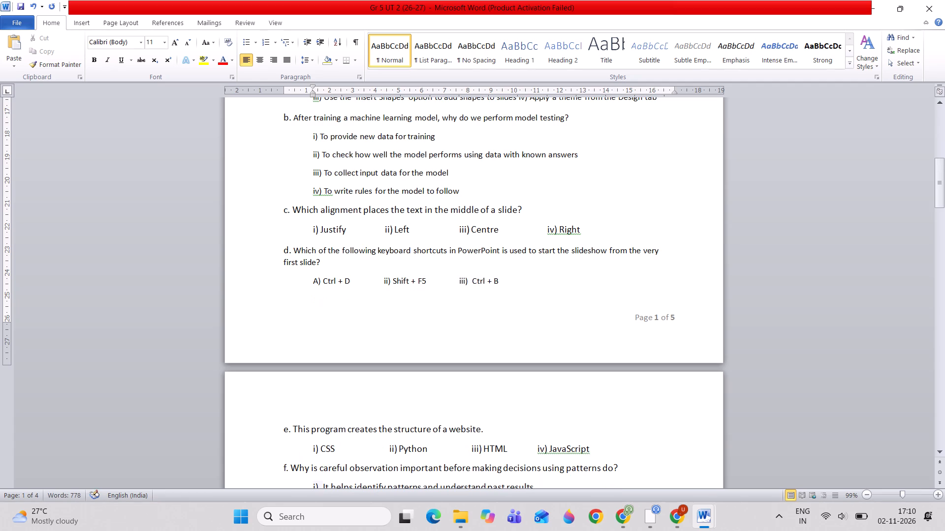
{"action": "key", "text": "ctrl+z"}
{"action": "key", "text": "ctrl+z"}
{"action": "key", "text": "ctrl+z"}
{"action": "key", "text": "ctrl+z"}
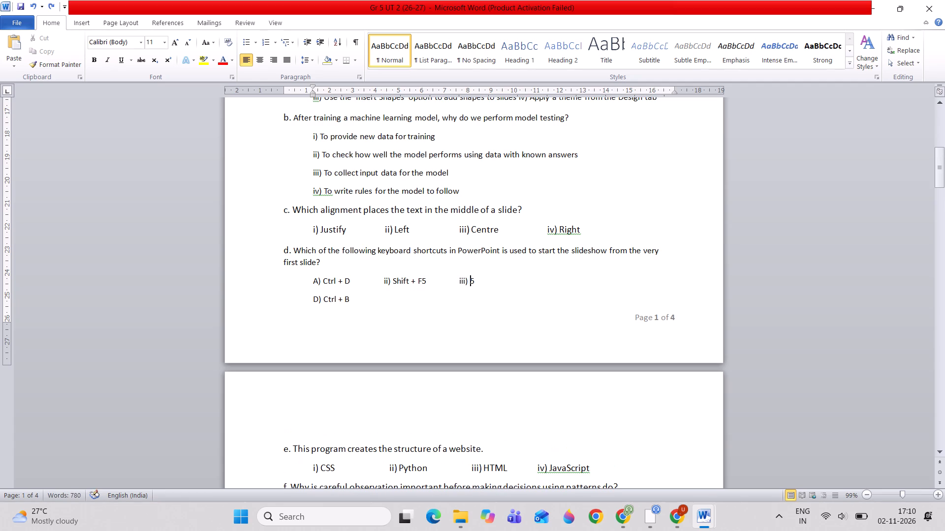
{"action": "key", "text": "ctrl+z"}
{"action": "key", "text": "ctrl+z"}
{"action": "key", "text": "ctrl+z"}
{"action": "key", "text": "ctrl+z"}
{"action": "key", "text": "Delete"}
{"action": "key", "text": "Delete"}
{"action": "key", "text": "Delete"}
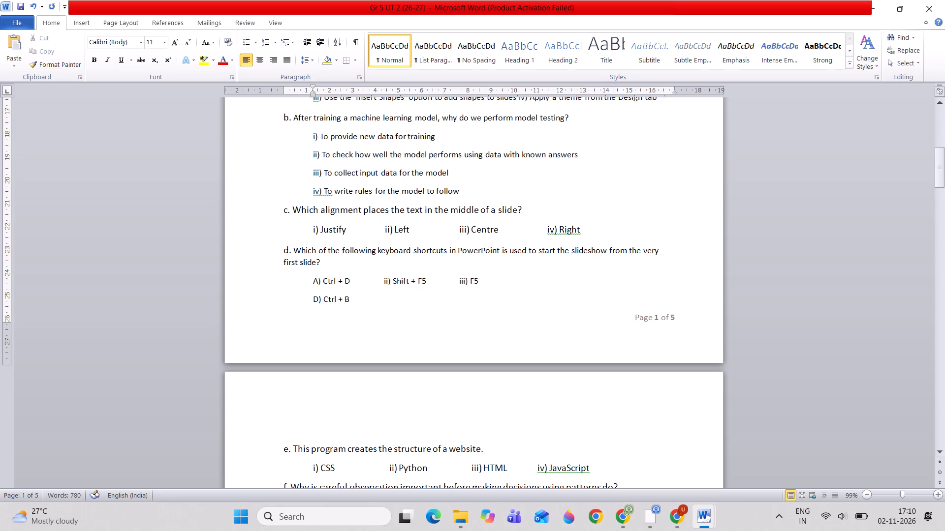
Bring question 1d's option Ctrl + B up onto the same line under iv) Right, replacing its D) label with iv).
{"action": "key", "text": "Right"}
{"action": "key", "text": "Right"}
{"action": "key", "text": "Tab"}
{"action": "key", "text": "Tab"}
{"action": "key", "text": "Tab"}
{"action": "key", "text": "Delete"}
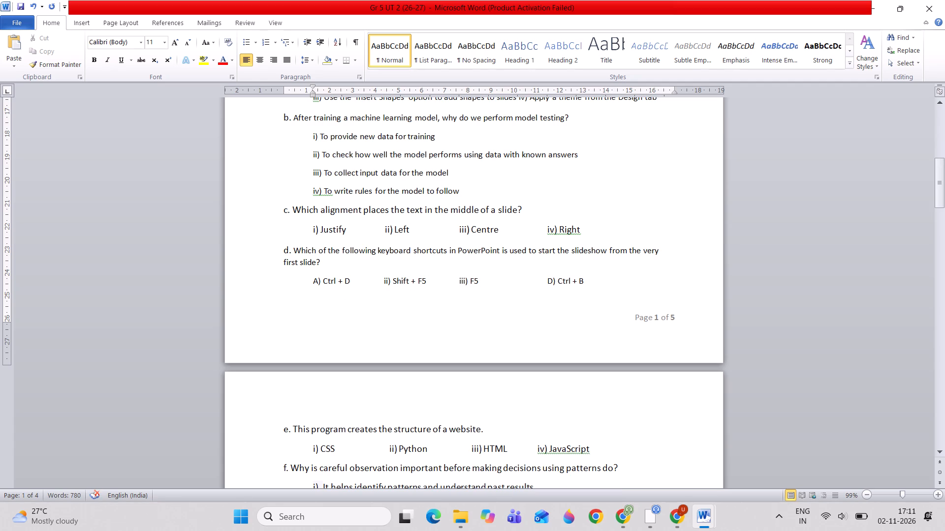
{"action": "type", "text": "iv"}
{"action": "key", "text": "shift+parenright"}
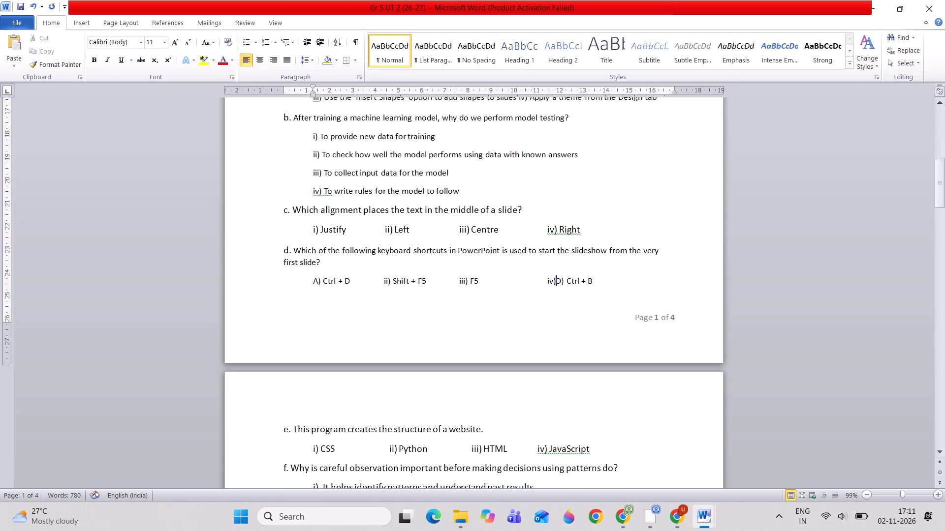
{"action": "key", "text": "Delete"}
{"action": "key", "text": "Delete"}
Reword question 1d to ask about starting the slideshow from the current slide, replacing "very first" with "current".
{"action": "left_click", "coordinate": [644, 249]}
{"action": "type", "text": "current"}
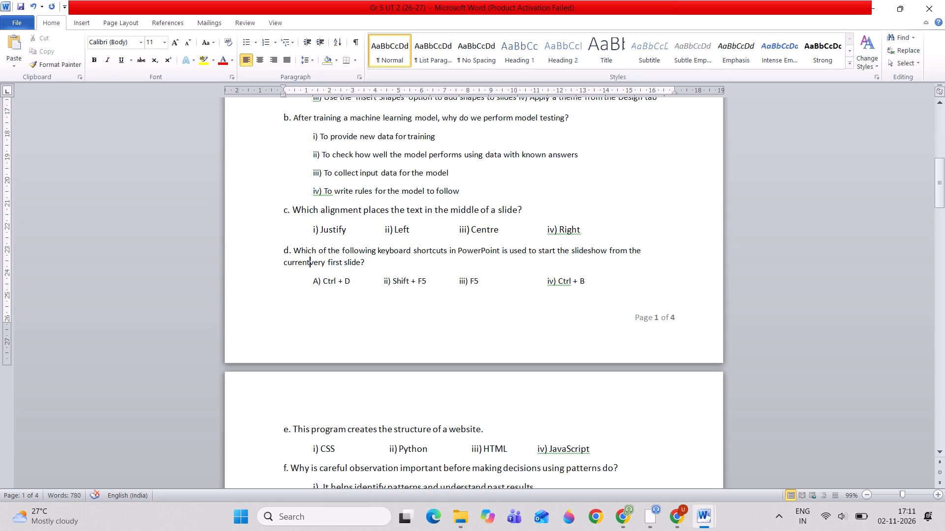
{"action": "key", "text": "Delete"}
{"action": "key", "text": "Delete"}
{"action": "key", "text": "Delete"}
{"action": "key", "text": "Delete"}
{"action": "key", "text": "Delete"}
{"action": "key", "text": "Delete"}
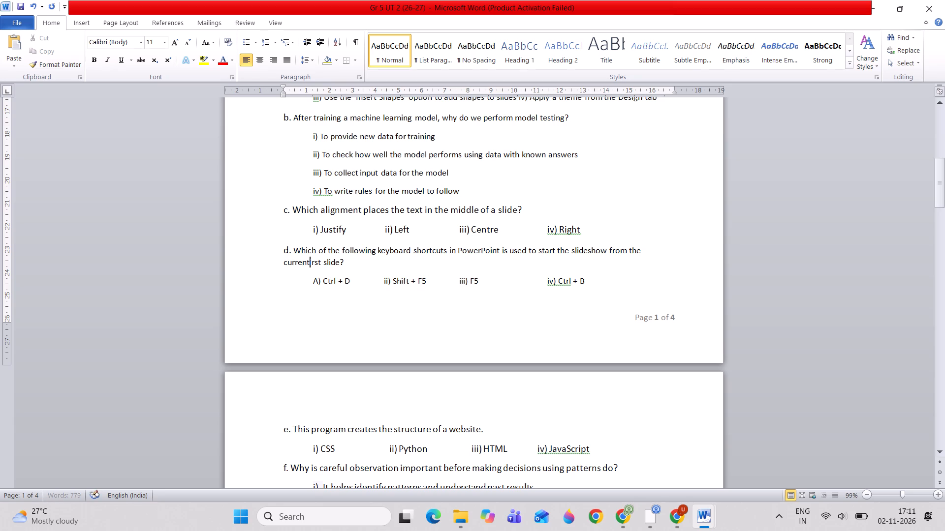
{"action": "key", "text": "Delete"}
{"action": "key", "text": "Delete"}
{"action": "key", "text": "Delete"}
{"action": "key", "text": "Delete"}
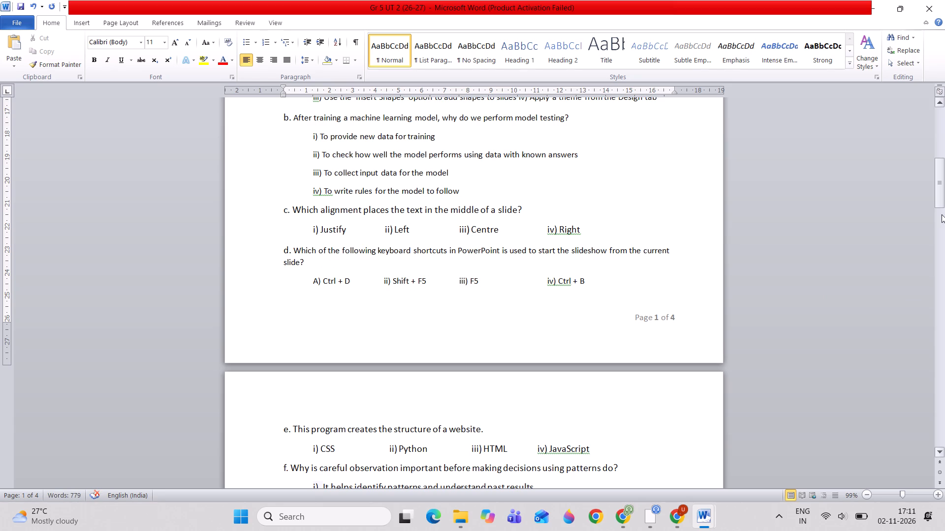
In the worksheet document, find and copy Q.8 about the tab for applying a pre-designed theme, with its four options.
{"action": "left_click_drag", "start_coordinate": [943, 188], "coordinate": [944, 201]}
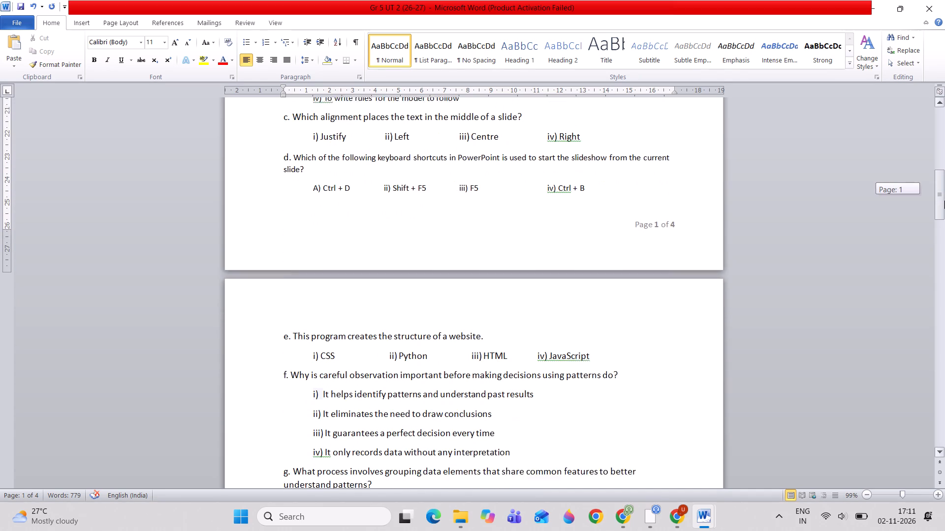
{"action": "left_click_drag", "start_coordinate": [944, 201], "coordinate": [944, 202]}
{"action": "key", "text": "alt+Tab"}
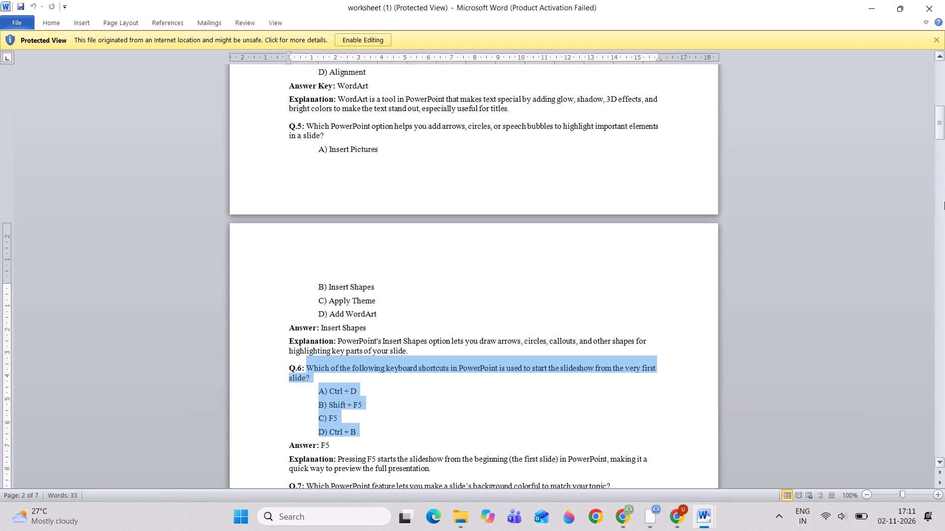
{"action": "left_click", "coordinate": [594, 391]}
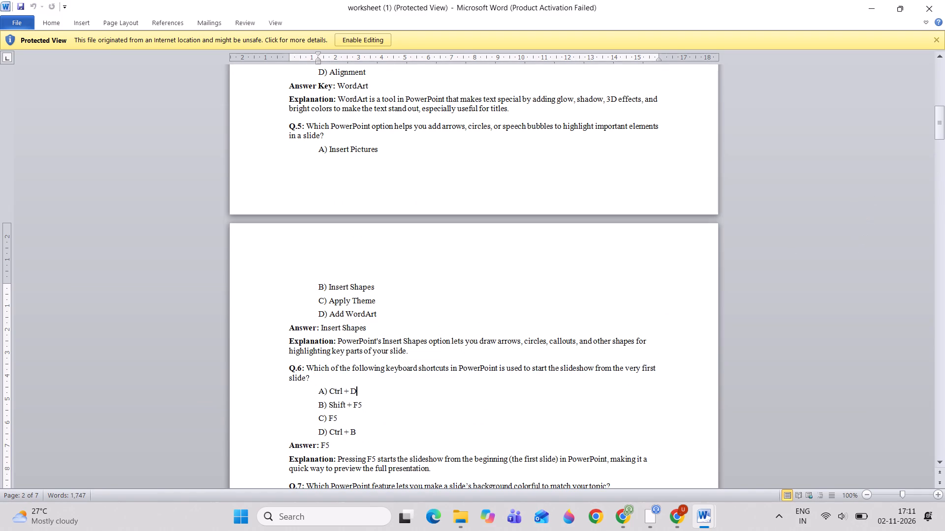
{"action": "key", "text": "Down"}
{"action": "key", "text": "Down"}
{"action": "key", "text": "Down"}
{"action": "key", "text": "Down"}
{"action": "key", "text": "Down"}
{"action": "key", "text": "Down"}
{"action": "key", "text": "Down"}
{"action": "key", "text": "Down"}
{"action": "key", "text": "Down"}
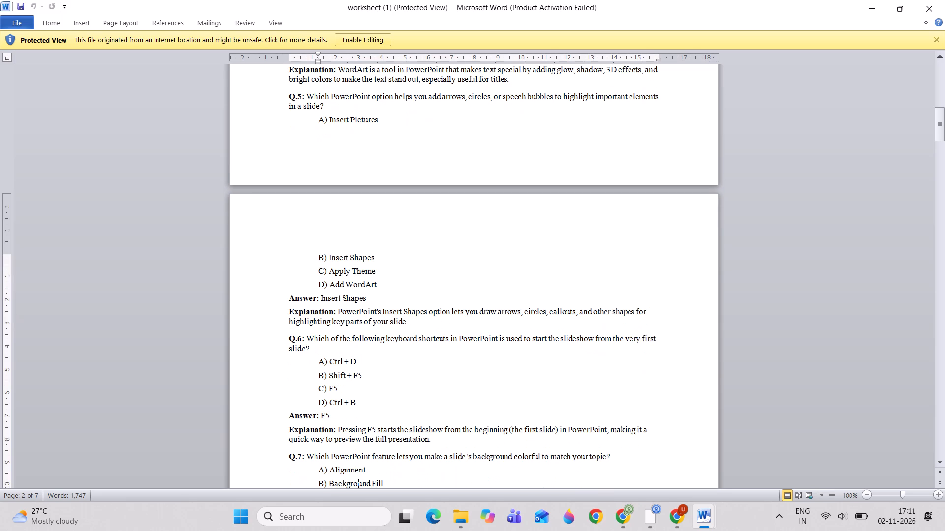
{"action": "key", "text": "Down"}
{"action": "key", "text": "Down"}
{"action": "key", "text": "Down"}
{"action": "key", "text": "Down"}
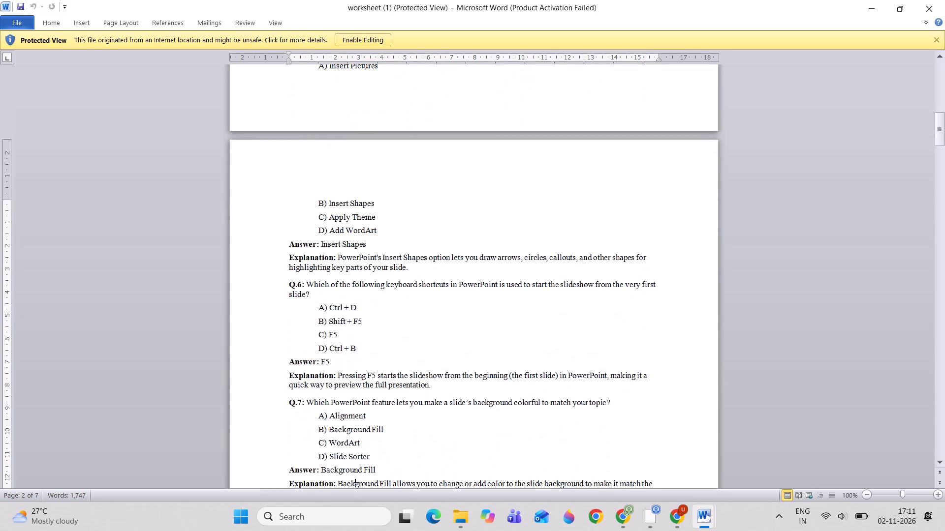
{"action": "key", "text": "Down"}
{"action": "key", "text": "Down"}
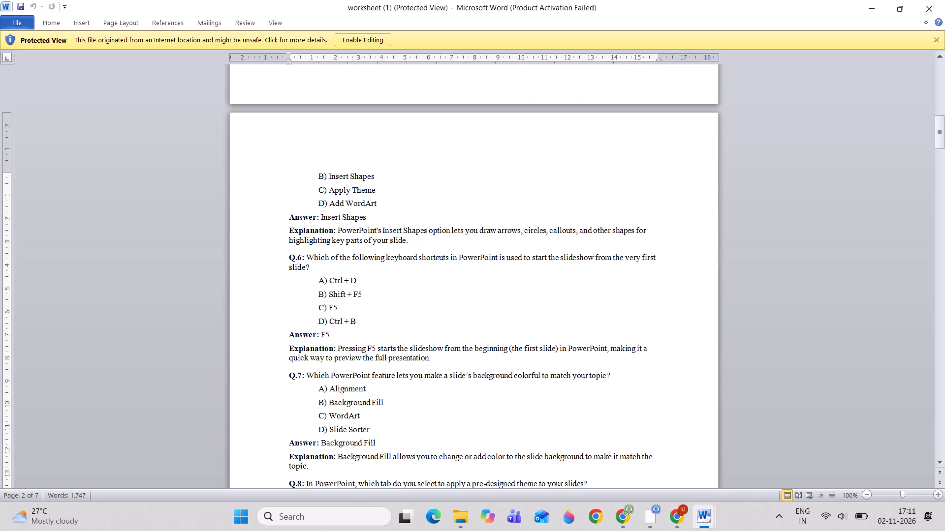
{"action": "left_click", "coordinate": [421, 423]}
{"action": "key", "text": "Down"}
{"action": "key", "text": "Down"}
{"action": "key", "text": "Down"}
{"action": "key", "text": "Down"}
{"action": "key", "text": "Down"}
{"action": "key", "text": "Down"}
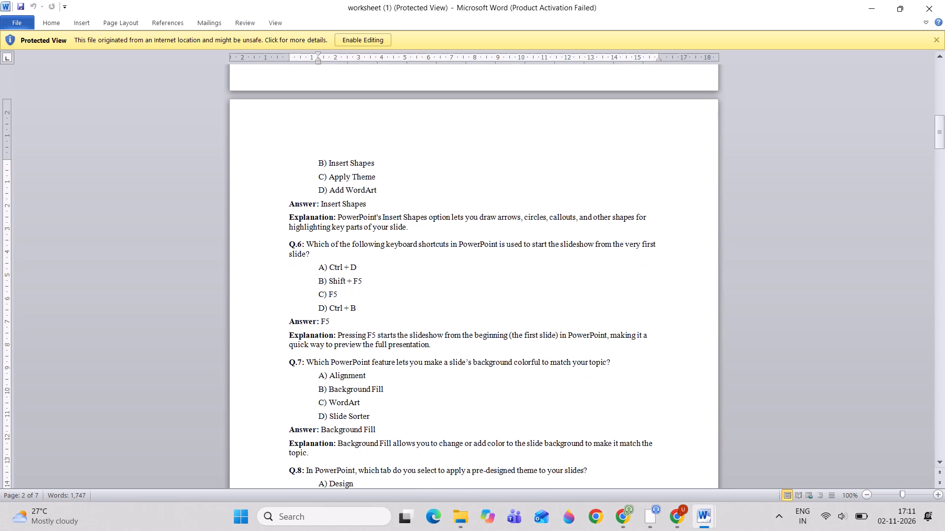
{"action": "key", "text": "Down"}
{"action": "key", "text": "Down"}
{"action": "key", "text": "Down"}
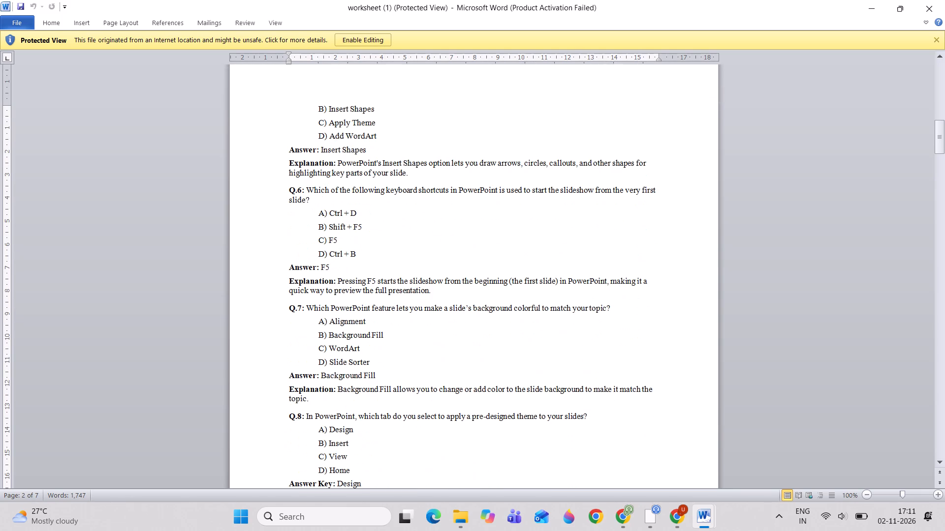
{"action": "key", "text": "Down"}
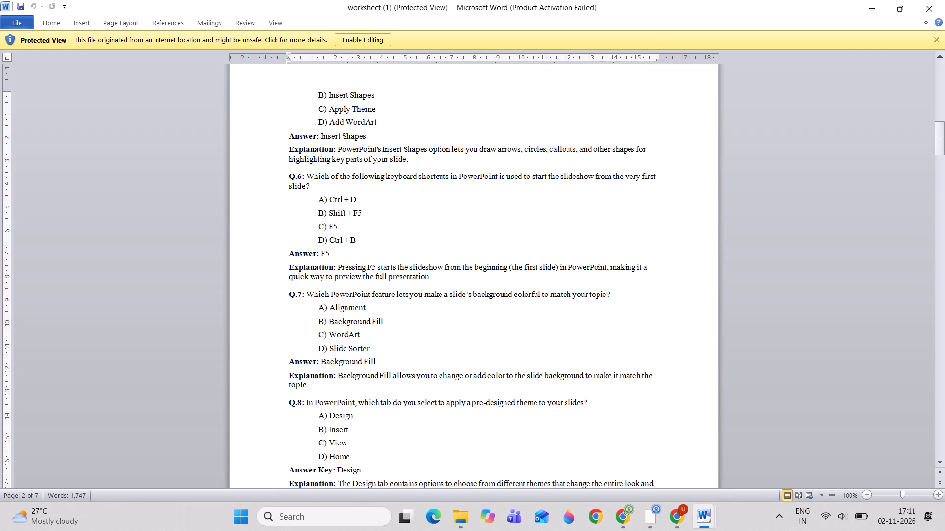
{"action": "left_click_drag", "start_coordinate": [306, 403], "coordinate": [359, 450]}
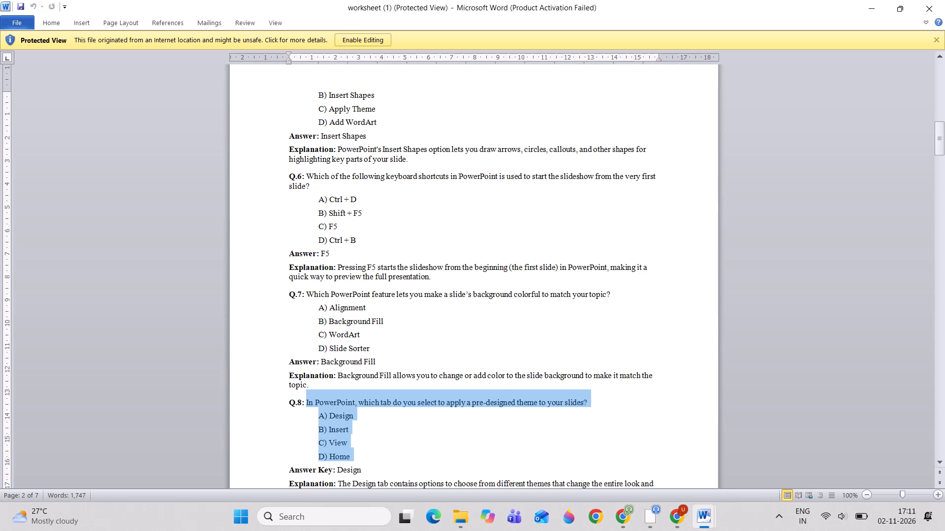
{"action": "left_click_drag", "start_coordinate": [359, 450], "coordinate": [359, 451]}
{"action": "key", "text": "ctrl+c"}
Back in the Gr 5 UT 2 paper, replace question 1h on flowchart direction and its options with the copied theme question.
{"action": "key", "text": "alt+Tab"}
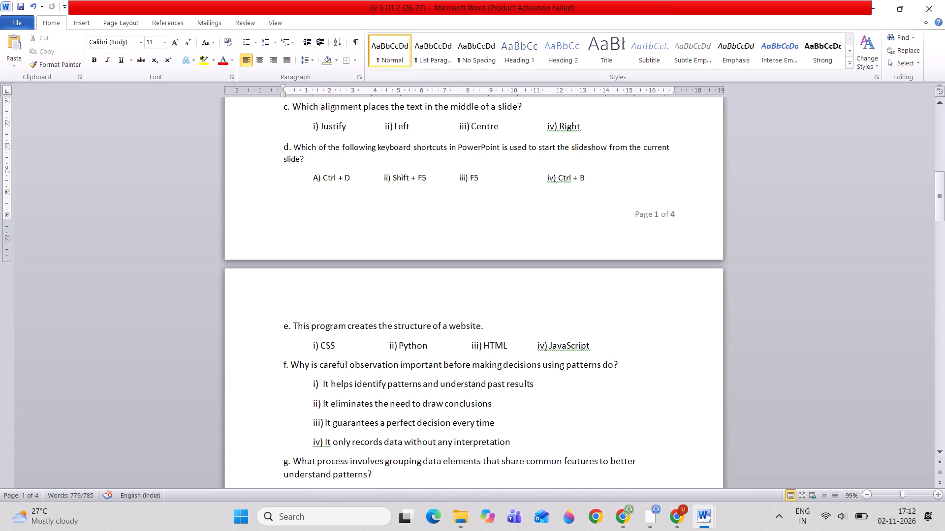
{"action": "key", "text": "Down"}
{"action": "key", "text": "Down"}
{"action": "key", "text": "Down"}
{"action": "key", "text": "Down"}
{"action": "key", "text": "Down"}
{"action": "key", "text": "Down"}
{"action": "key", "text": "Down"}
{"action": "key", "text": "Down"}
{"action": "key", "text": "Down"}
{"action": "key", "text": "Down"}
{"action": "key", "text": "Down"}
{"action": "key", "text": "Down"}
{"action": "key", "text": "Down"}
{"action": "key", "text": "Down"}
{"action": "key", "text": "Down"}
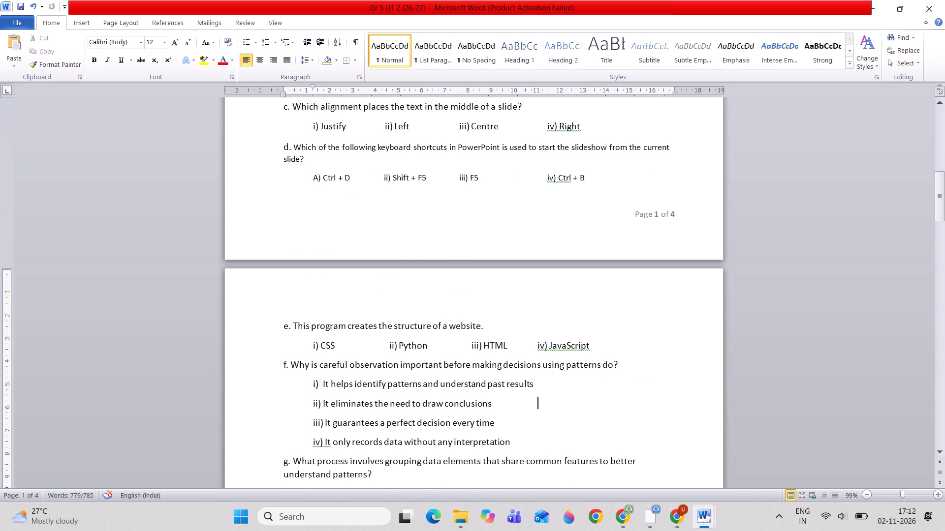
{"action": "key", "text": "Down"}
{"action": "key", "text": "Down"}
{"action": "key", "text": "Down"}
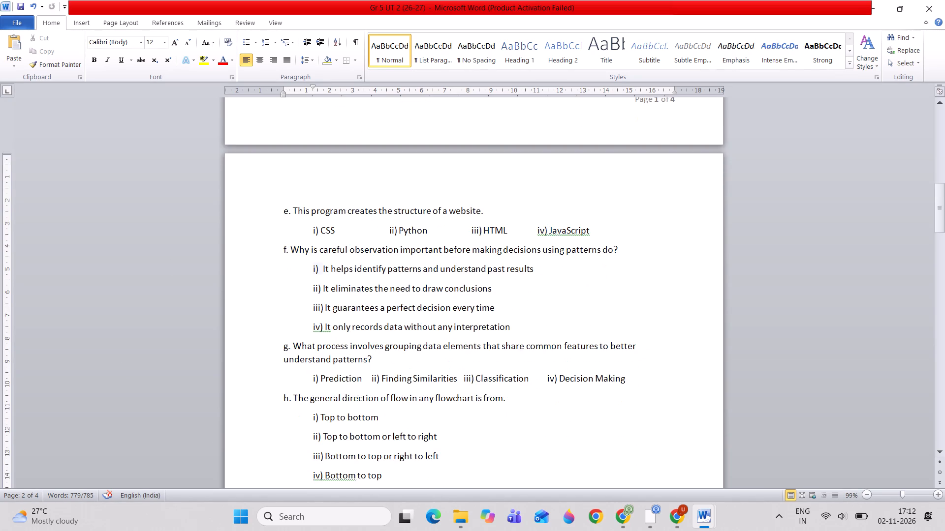
{"action": "key", "text": "Down"}
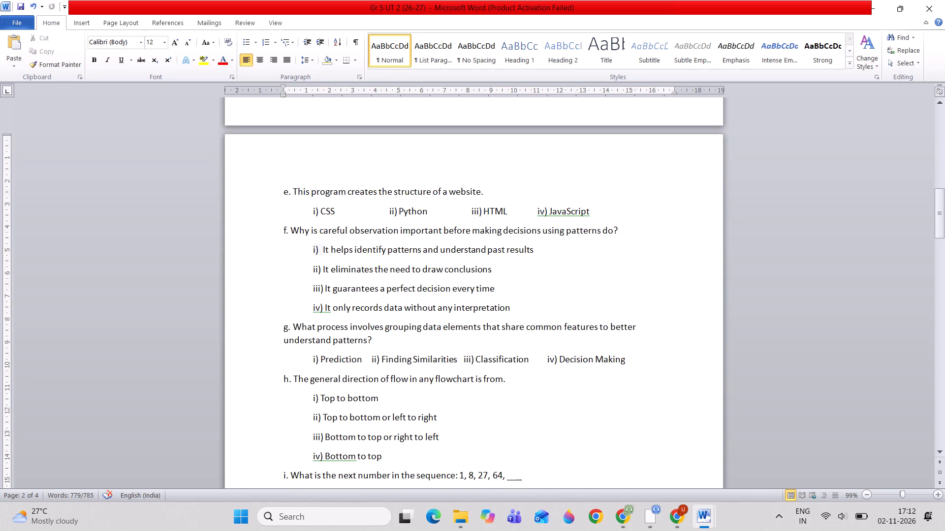
{"action": "left_click_drag", "start_coordinate": [294, 379], "coordinate": [426, 452]}
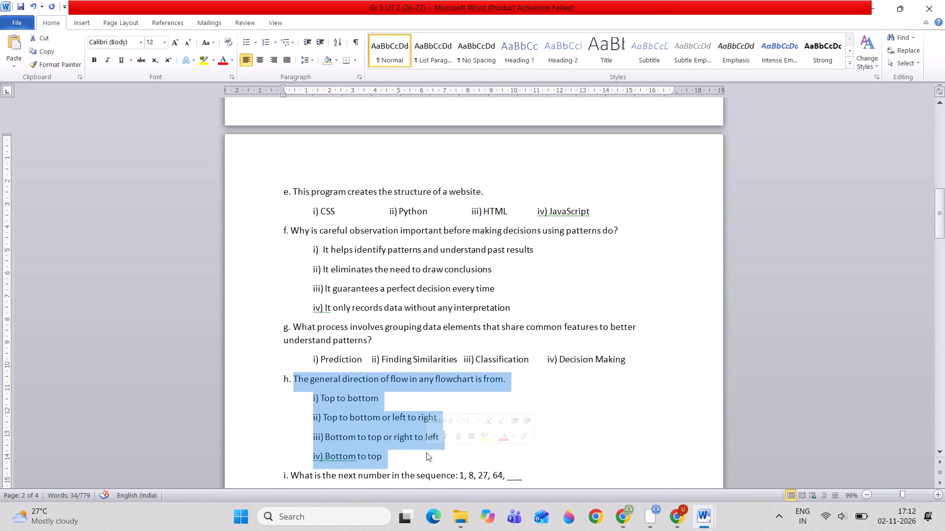
{"action": "key", "text": "ctrl+v"}
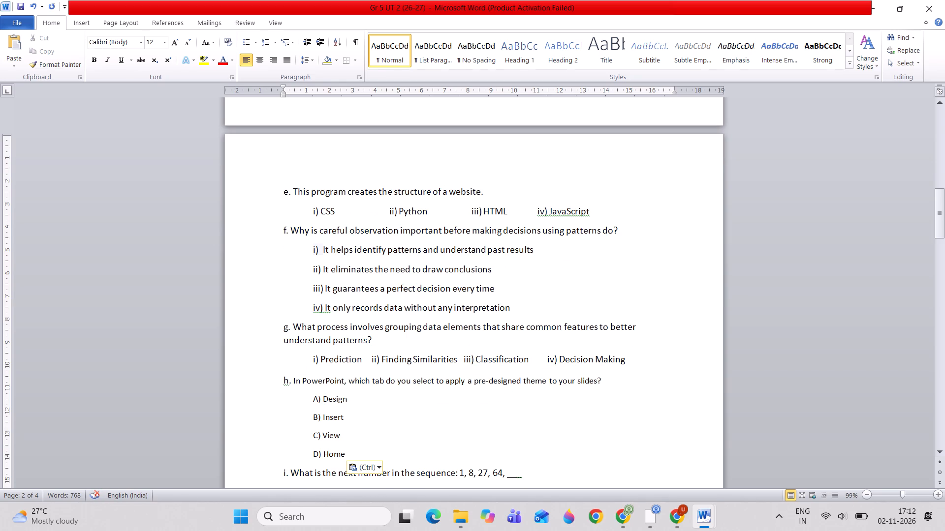
Place question 1h's options Design, Insert, View and Home on one line, spaced with tabs to match question 1i's columns.
{"action": "left_click", "coordinate": [352, 397]}
{"action": "key", "text": "Tab"}
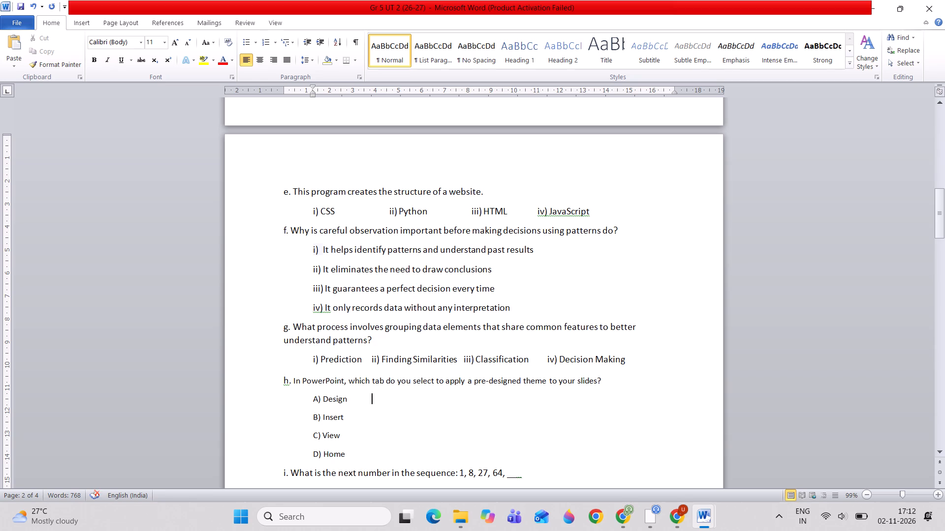
{"action": "key", "text": "Delete"}
{"action": "left_click", "coordinate": [403, 404]}
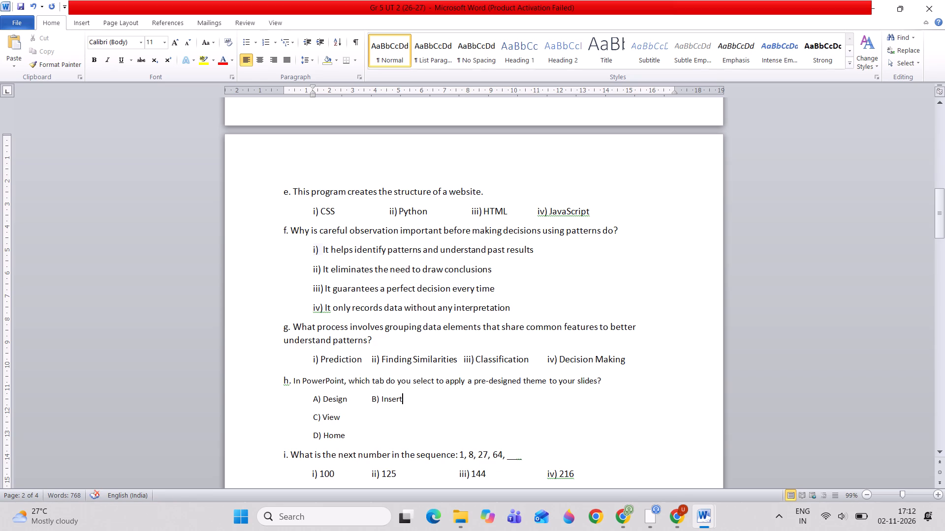
{"action": "key", "text": "Tab"}
{"action": "key", "text": "Tab"}
{"action": "key", "text": "Delete"}
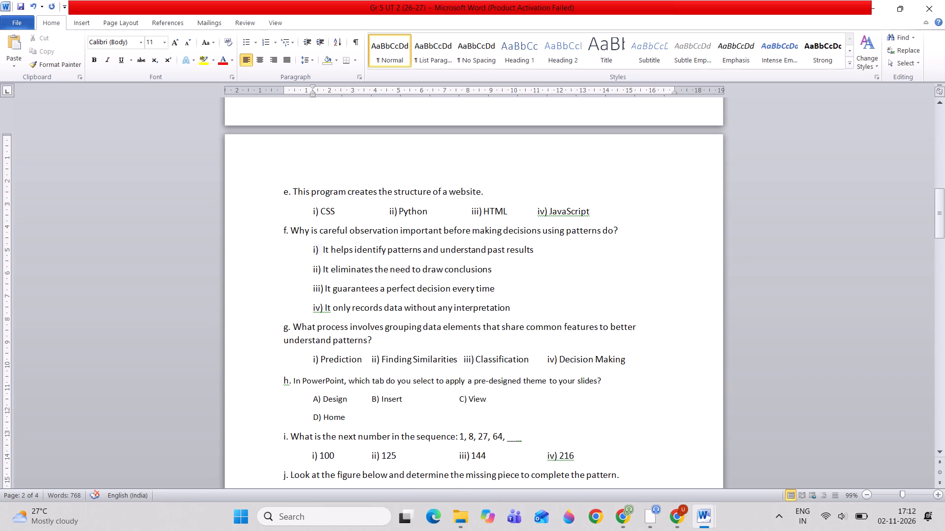
{"action": "left_click", "coordinate": [486, 397]}
{"action": "key", "text": "Tab"}
{"action": "key", "text": "Tab"}
{"action": "key", "text": "Tab"}
{"action": "key", "text": "Delete"}
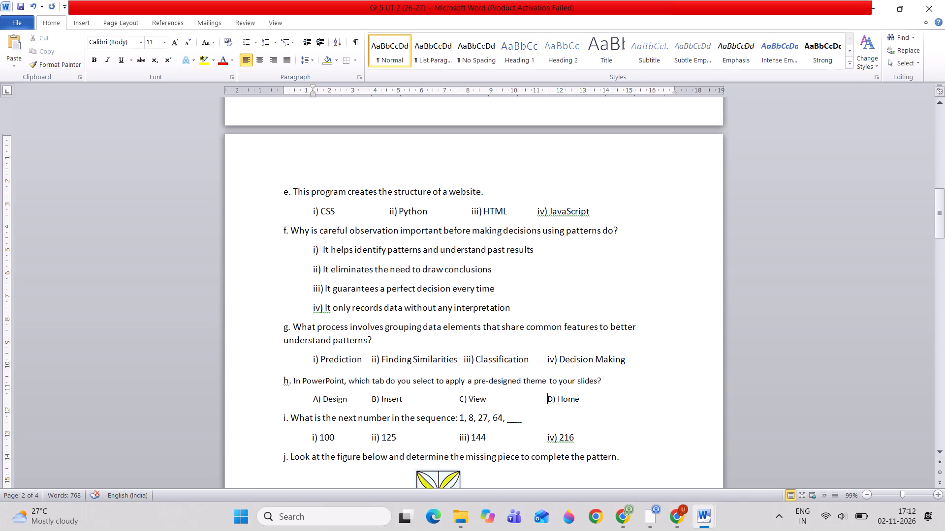
Relabel question 1h's options Design, Insert, View and Home as i), ii), iii) and iv) instead of letters.
{"action": "left_click", "coordinate": [315, 401]}
{"action": "key", "text": "Delete"}
{"action": "key", "text": "i"}
{"action": "left_click", "coordinate": [372, 400]}
{"action": "key", "text": "Delete"}
{"action": "type", "text": "ii"}
{"action": "left_click", "coordinate": [462, 397]}
{"action": "key", "text": "BackSpace"}
{"action": "type", "text": "ii"}
{"action": "key", "text": "i"}
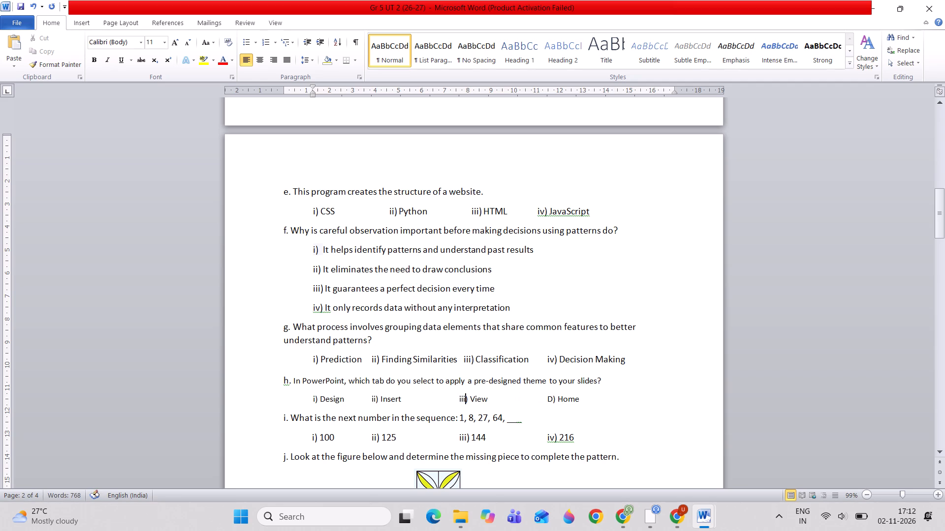
{"action": "left_click", "coordinate": [547, 398]}
{"action": "key", "text": "Delete"}
{"action": "type", "text": "iv"}
In the worksheet document, find and copy Q.12 about the tool for creating machine learning models without coding, with its four options.
{"action": "key", "text": "alt+Tab"}
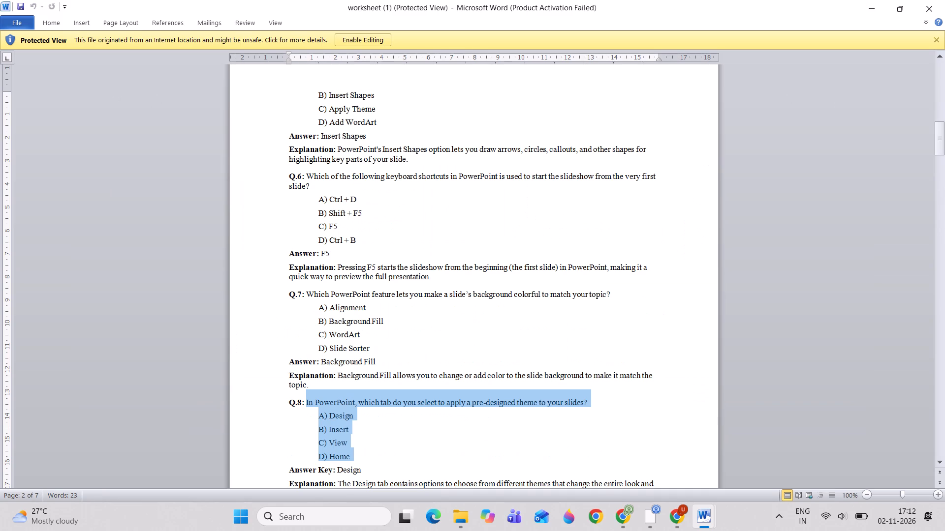
{"action": "left_click", "coordinate": [506, 453]}
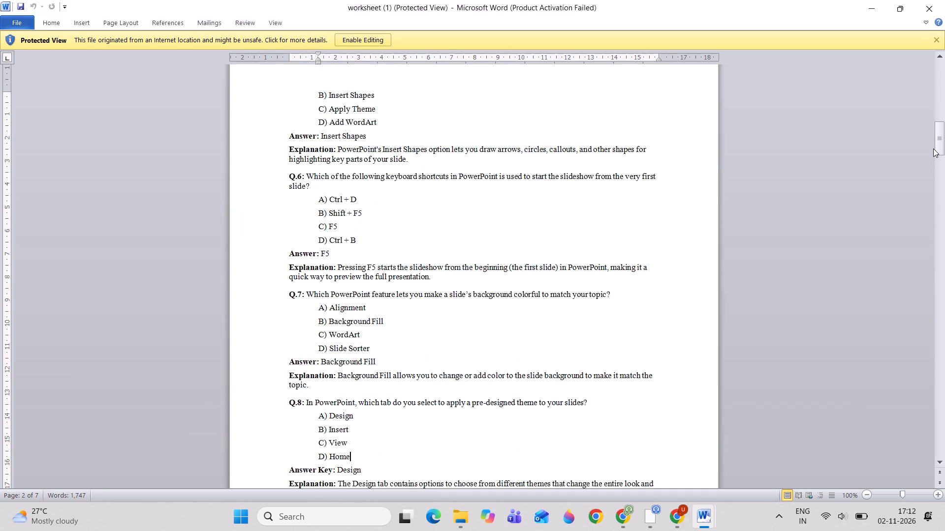
{"action": "left_click_drag", "start_coordinate": [940, 144], "coordinate": [942, 155]}
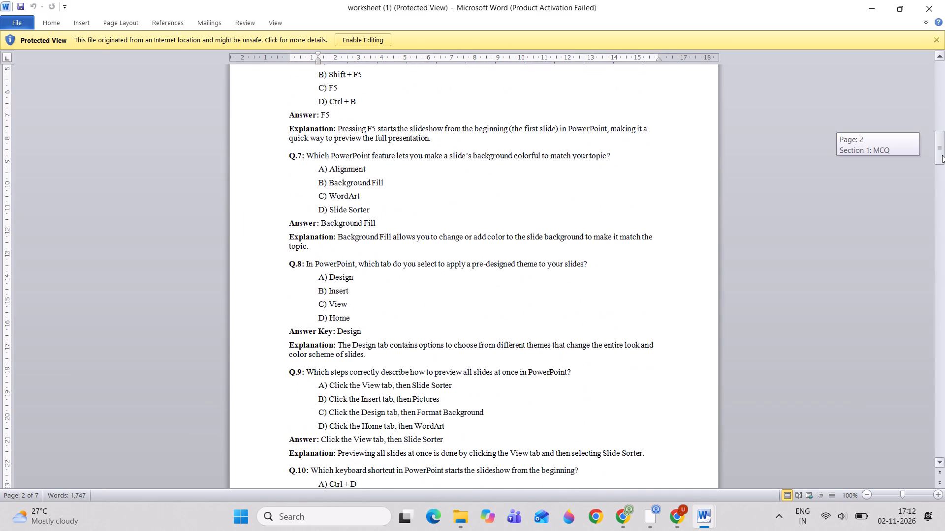
{"action": "left_click_drag", "start_coordinate": [942, 155], "coordinate": [939, 164]}
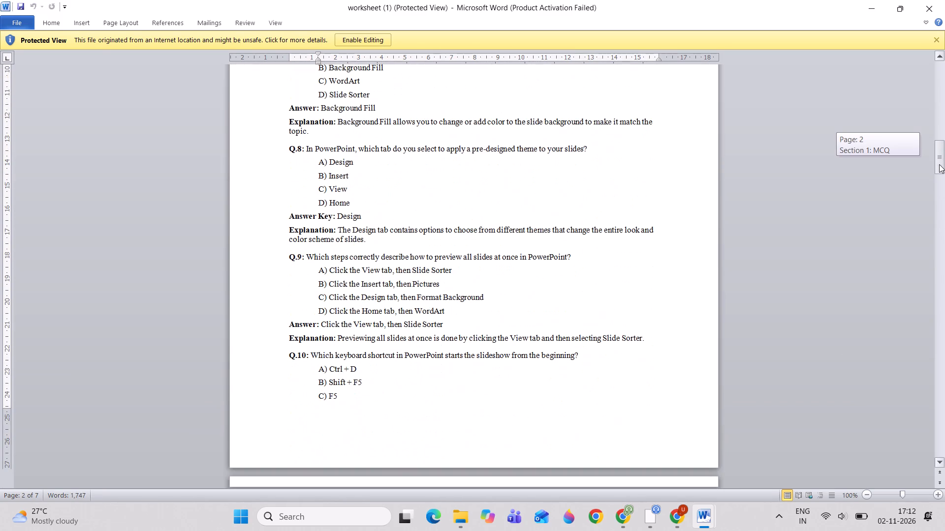
{"action": "left_click_drag", "start_coordinate": [939, 164], "coordinate": [938, 170]}
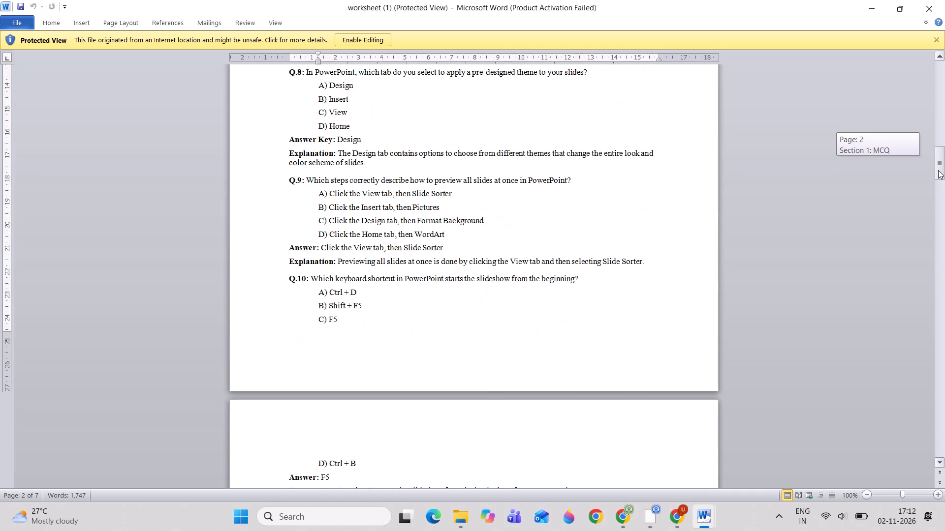
{"action": "left_click_drag", "start_coordinate": [938, 170], "coordinate": [938, 171]}
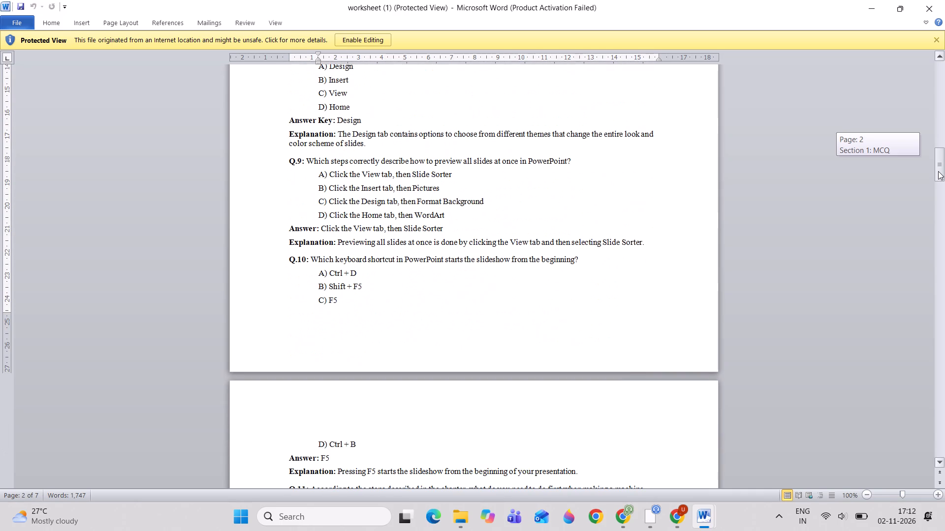
{"action": "left_click_drag", "start_coordinate": [938, 171], "coordinate": [933, 181]}
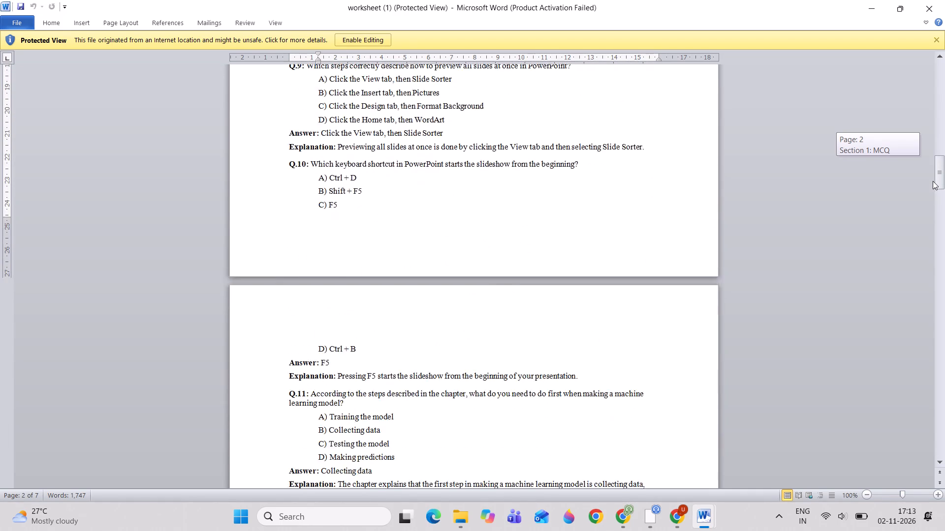
{"action": "left_click_drag", "start_coordinate": [933, 181], "coordinate": [928, 203]}
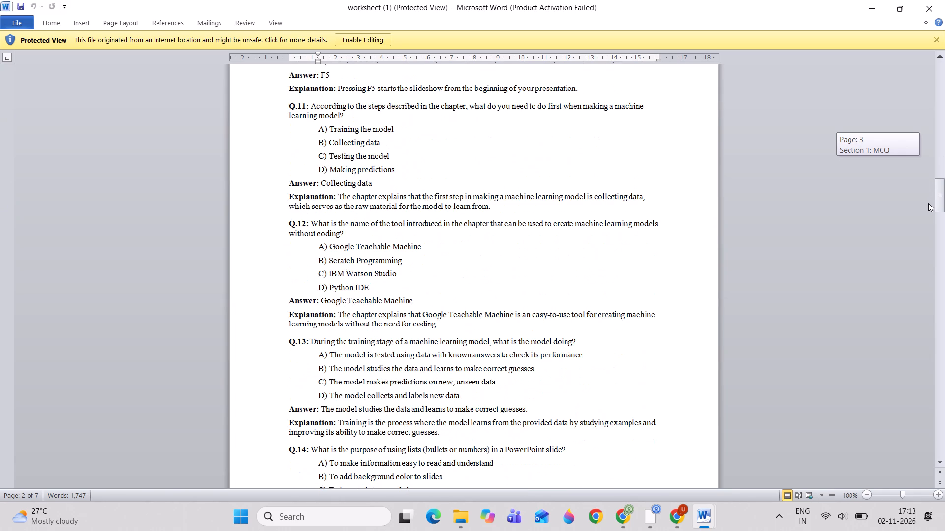
{"action": "left_click_drag", "start_coordinate": [928, 203], "coordinate": [928, 204]}
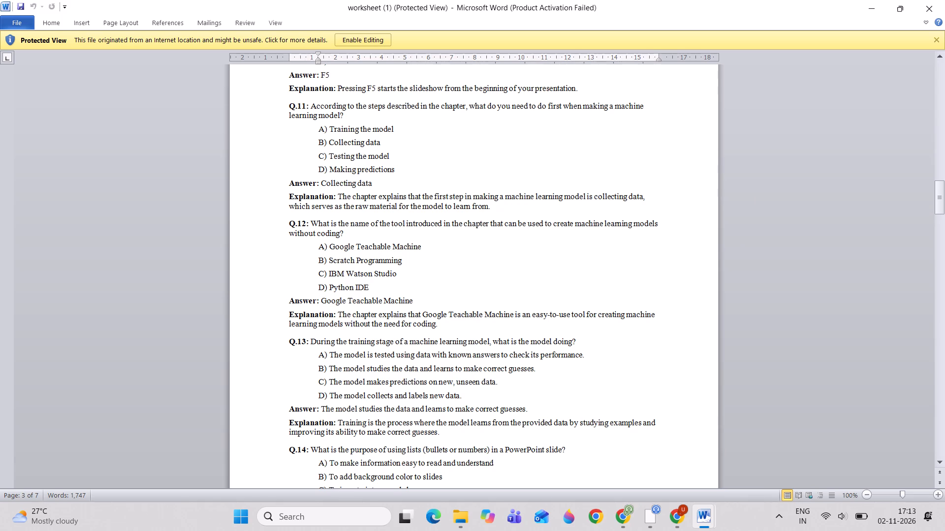
{"action": "left_click_drag", "start_coordinate": [311, 224], "coordinate": [406, 276]}
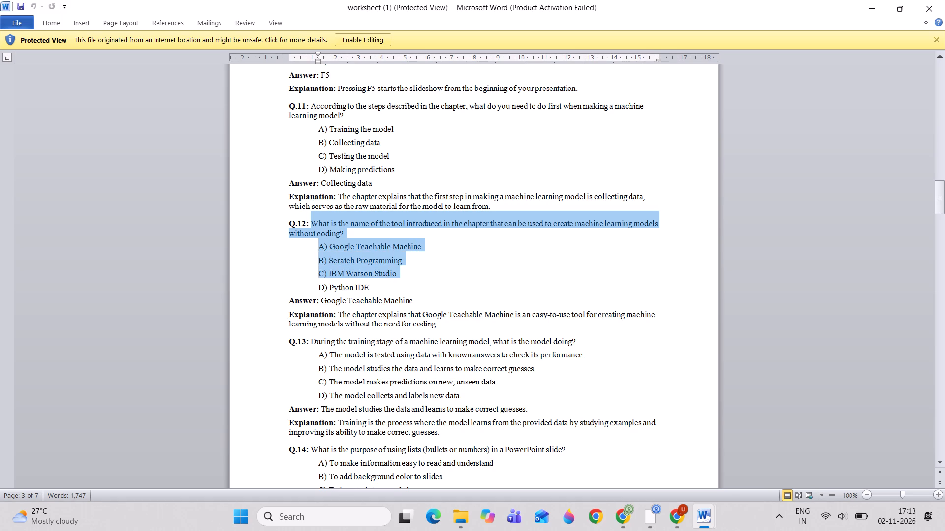
{"action": "left_click_drag", "start_coordinate": [406, 276], "coordinate": [408, 287]}
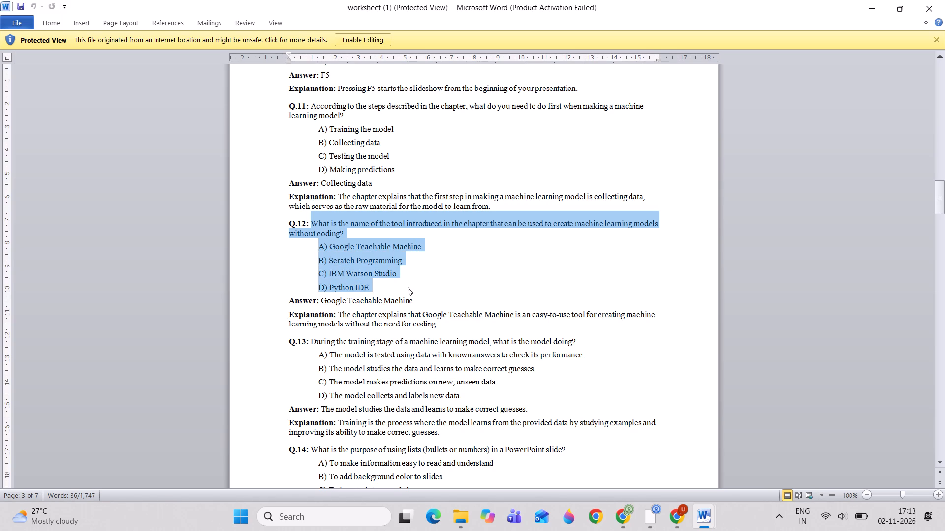
{"action": "key", "text": "ctrl+c"}
Back in the Gr 5 UT 2 paper, replace question 1f on careful observation and its options with the copied machine learning tool question.
{"action": "left_click", "coordinate": [704, 525]}
{"action": "left_click", "coordinate": [648, 475]}
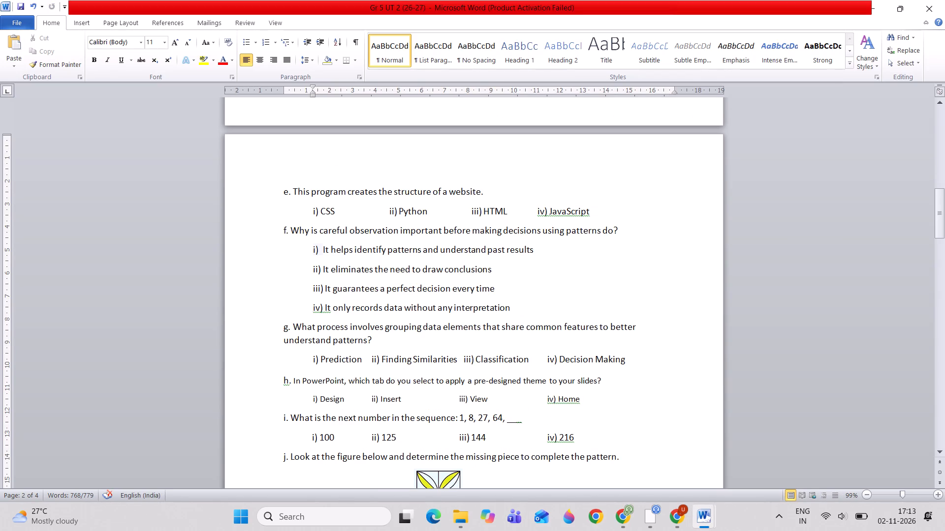
{"action": "left_click_drag", "start_coordinate": [293, 233], "coordinate": [509, 307]}
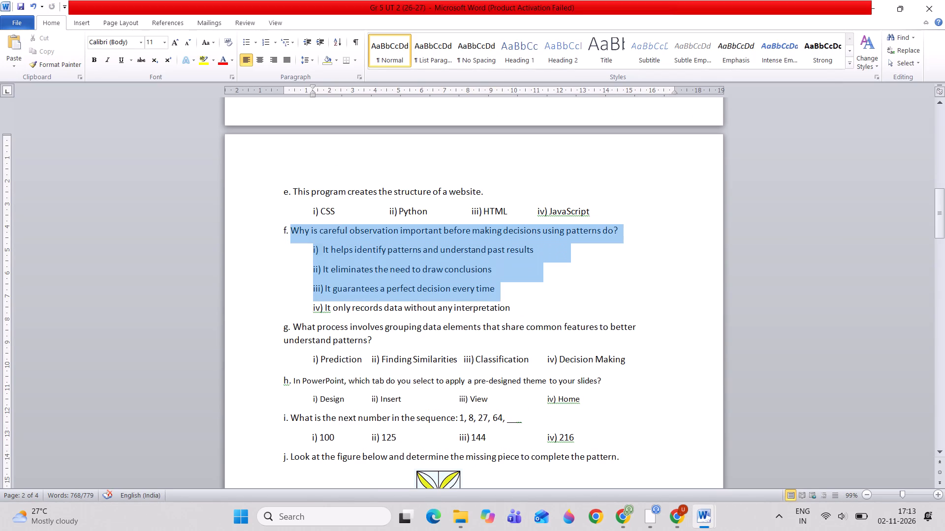
{"action": "left_click_drag", "start_coordinate": [509, 307], "coordinate": [512, 308]}
{"action": "key", "text": "ctrl+v"}
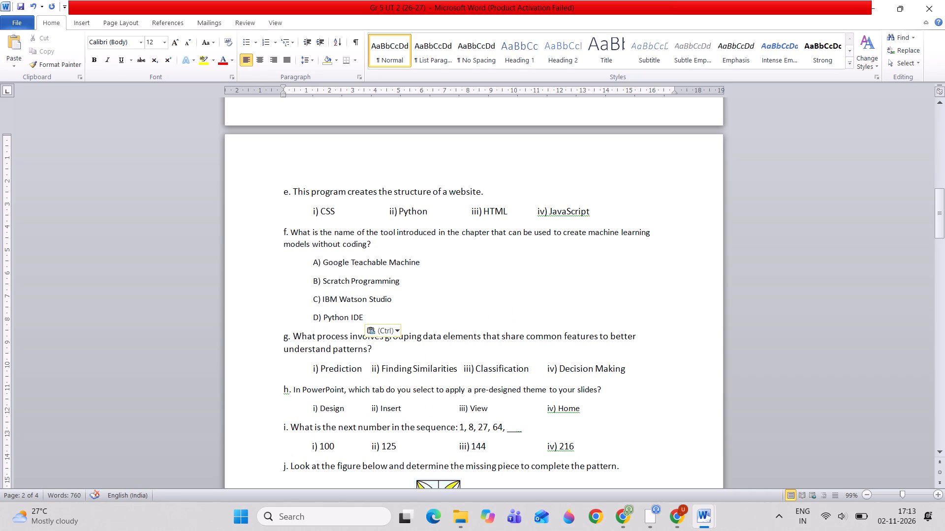
Arrange question 1f's options in two tab-aligned rows: Google Teachable Machine with Scratch Programming, and IBM Watson Studio with Python IDE.
{"action": "left_click", "coordinate": [439, 263]}
{"action": "key", "text": "Tab"}
{"action": "key", "text": "Tab"}
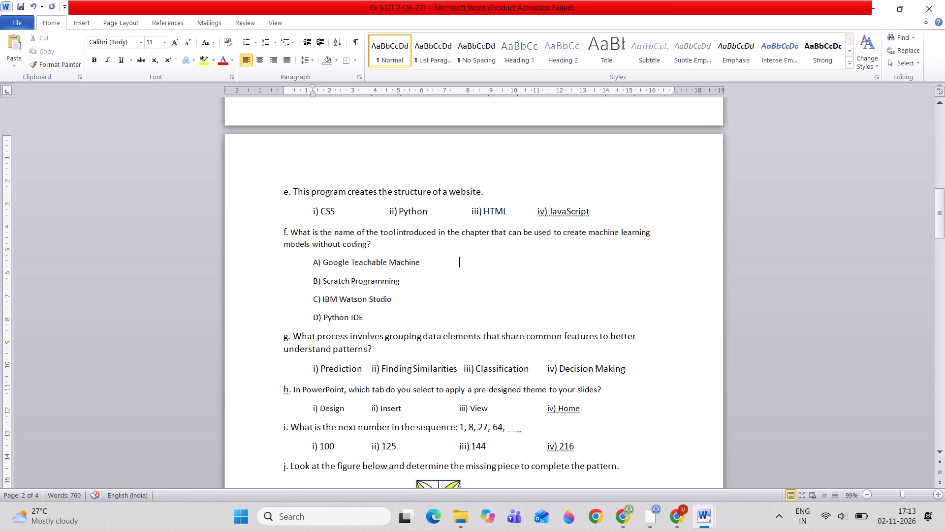
{"action": "key", "text": "Delete"}
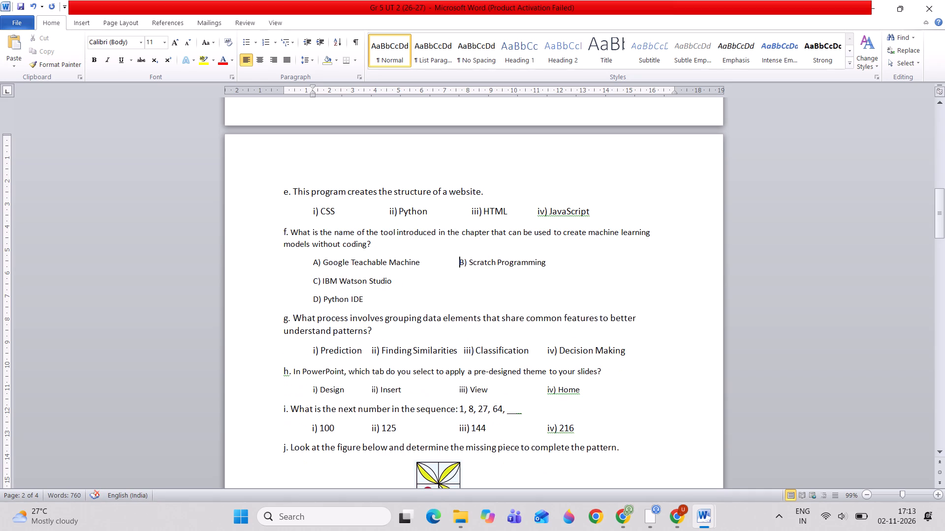
{"action": "left_click", "coordinate": [423, 275]}
{"action": "key", "text": "Tab"}
{"action": "key", "text": "Tab"}
{"action": "key", "text": "Tab"}
{"action": "key", "text": "Delete"}
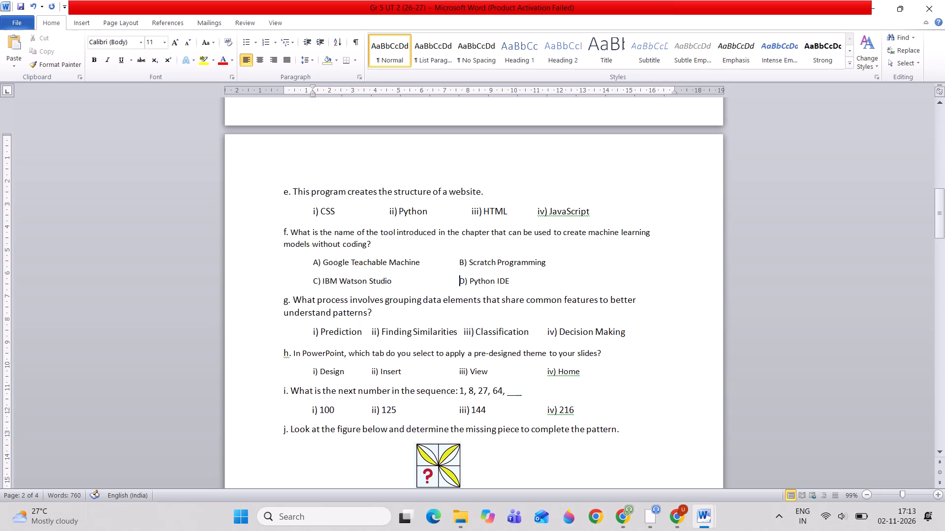
Relabel question 1f's four options, from Google Teachable Machine to Python IDE, as i), ii), iii) and iv) instead of letters.
{"action": "left_click", "coordinate": [319, 261]}
{"action": "key", "text": "Left"}
{"action": "key", "text": "BackSpace"}
{"action": "key", "text": "i"}
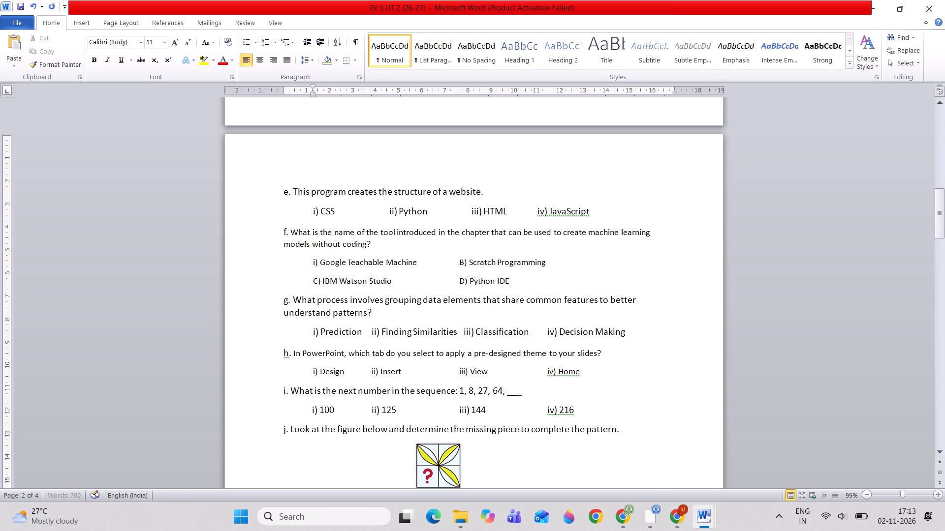
{"action": "left_click", "coordinate": [315, 281]}
{"action": "key", "text": "Delete"}
{"action": "type", "text": "iii"}
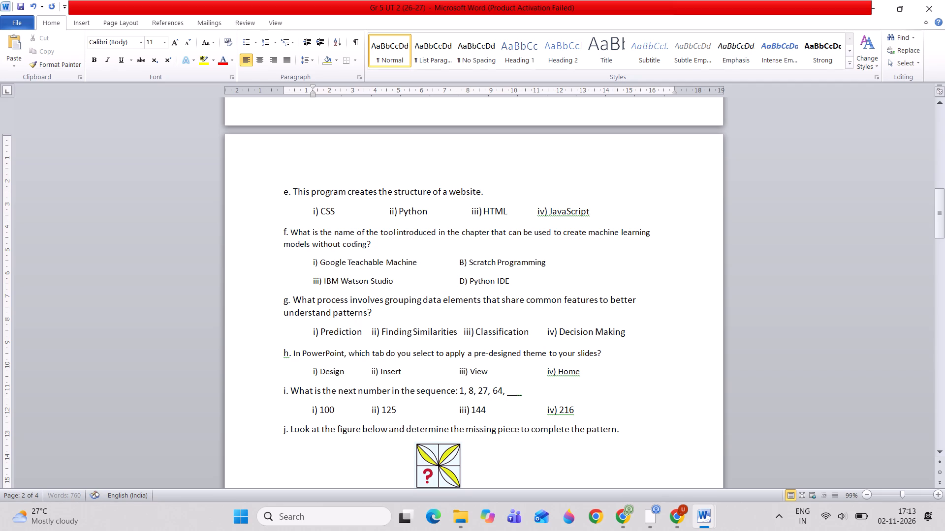
{"action": "left_click", "coordinate": [460, 262]}
{"action": "key", "text": "Delete"}
{"action": "type", "text": "ii"}
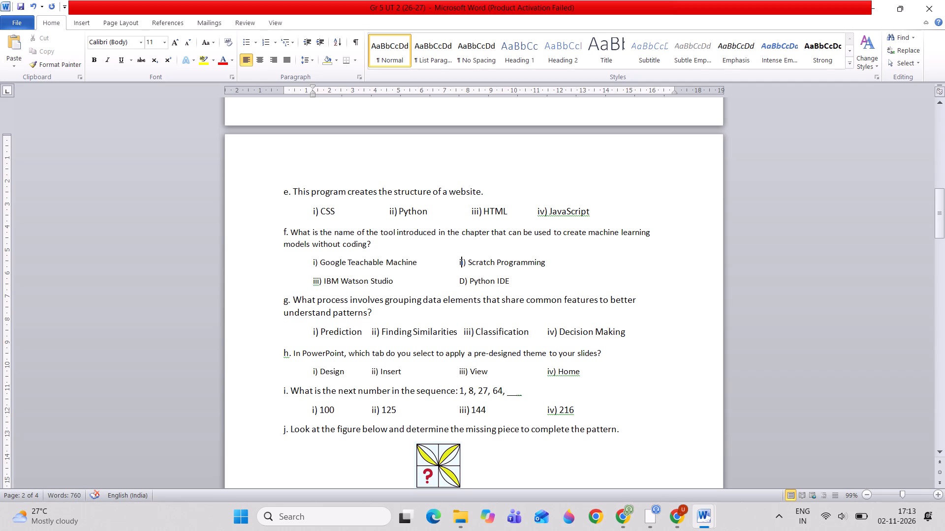
{"action": "left_click", "coordinate": [461, 274]}
{"action": "left_click", "coordinate": [463, 283]}
{"action": "key", "text": "BackSpace"}
{"action": "type", "text": "iv"}
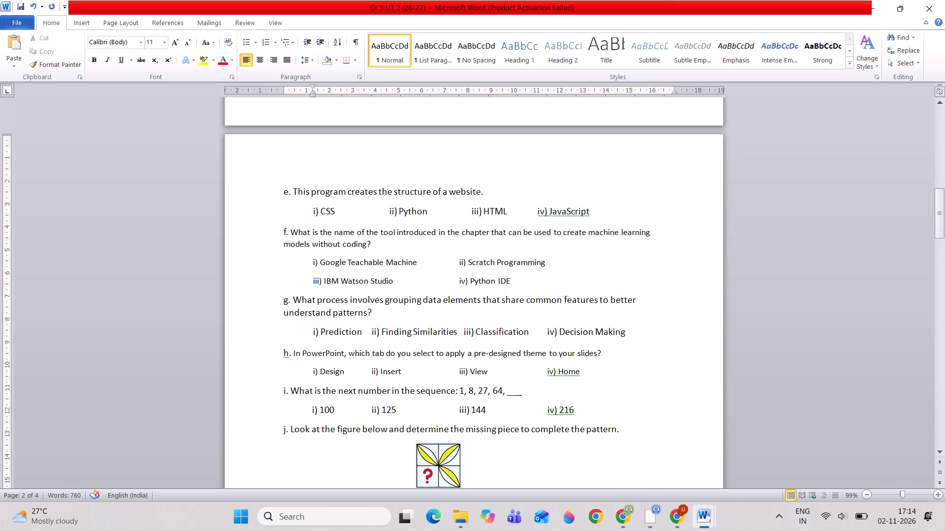
In the worksheet document, read through the questions after Q.12 and the Section 2 fill-in-the-blanks, and return to the Gr 5 UT 2 paper.
{"action": "key", "text": "alt+Tab"}
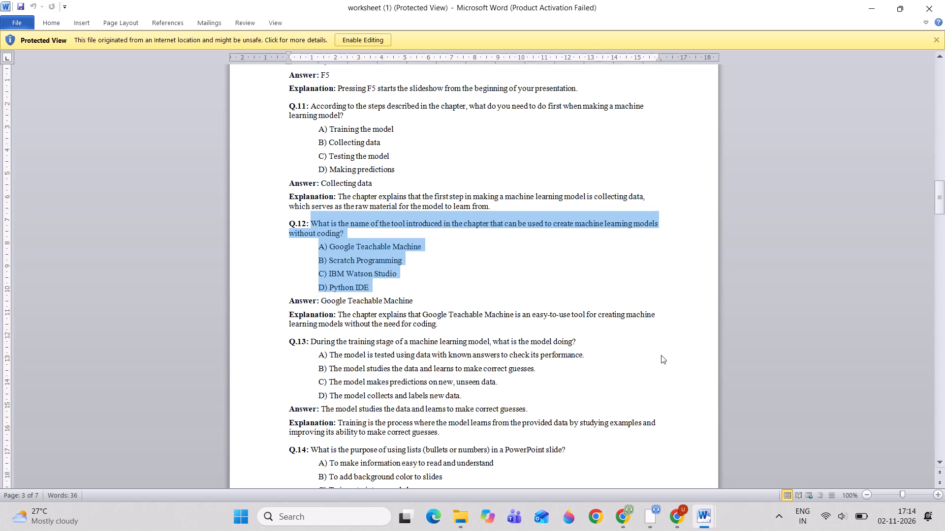
{"action": "left_click", "coordinate": [552, 346]}
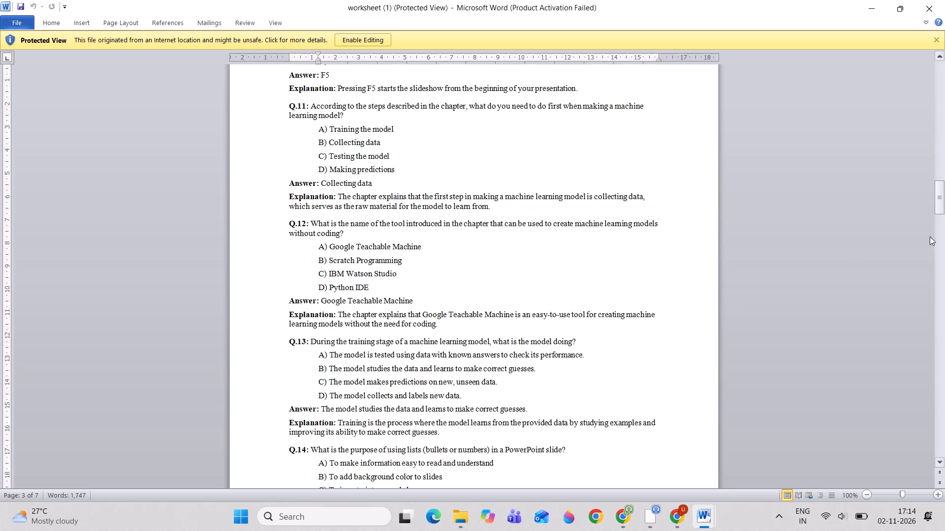
{"action": "left_click_drag", "start_coordinate": [940, 197], "coordinate": [939, 206]}
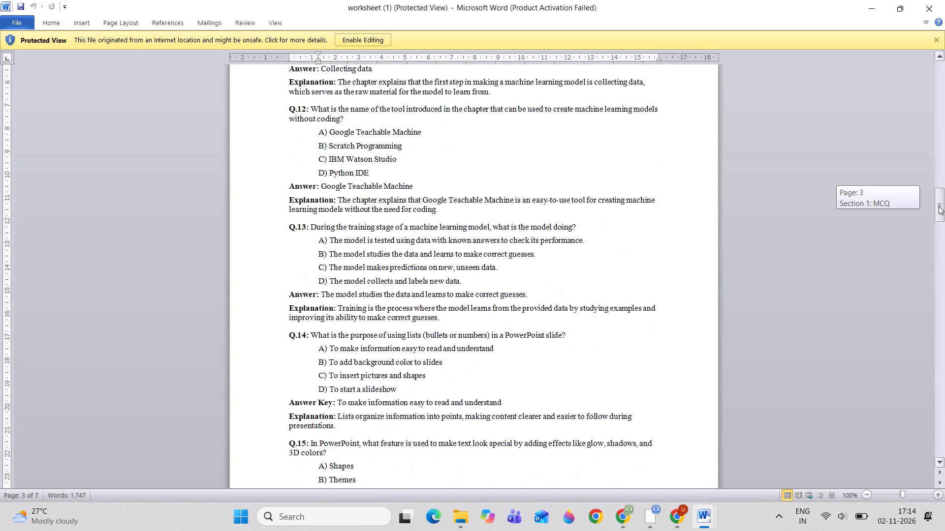
{"action": "left_click_drag", "start_coordinate": [939, 206], "coordinate": [938, 209]}
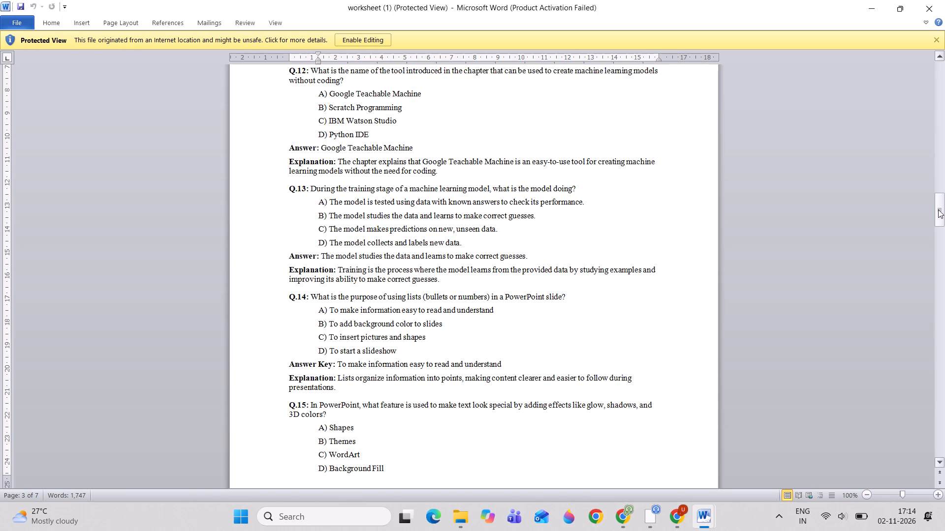
{"action": "left_click_drag", "start_coordinate": [936, 213], "coordinate": [939, 221]}
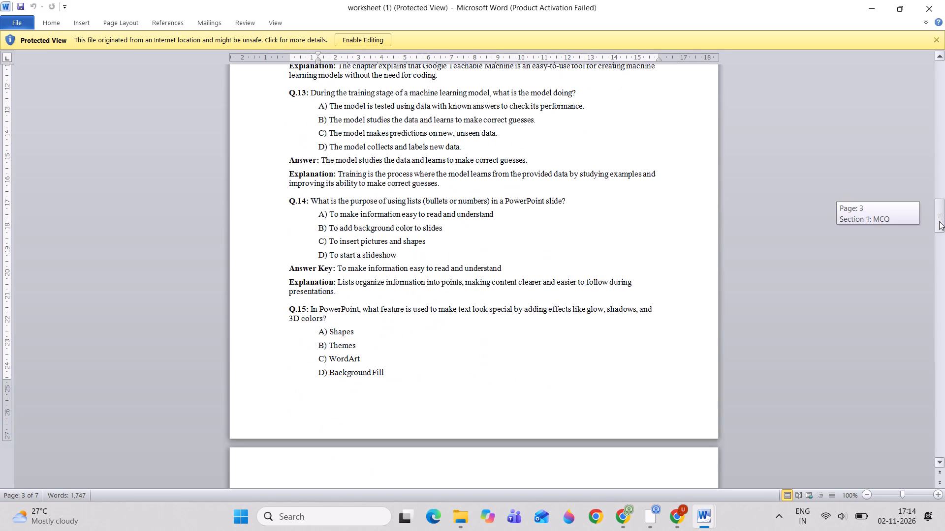
{"action": "left_click_drag", "start_coordinate": [939, 221], "coordinate": [939, 232]}
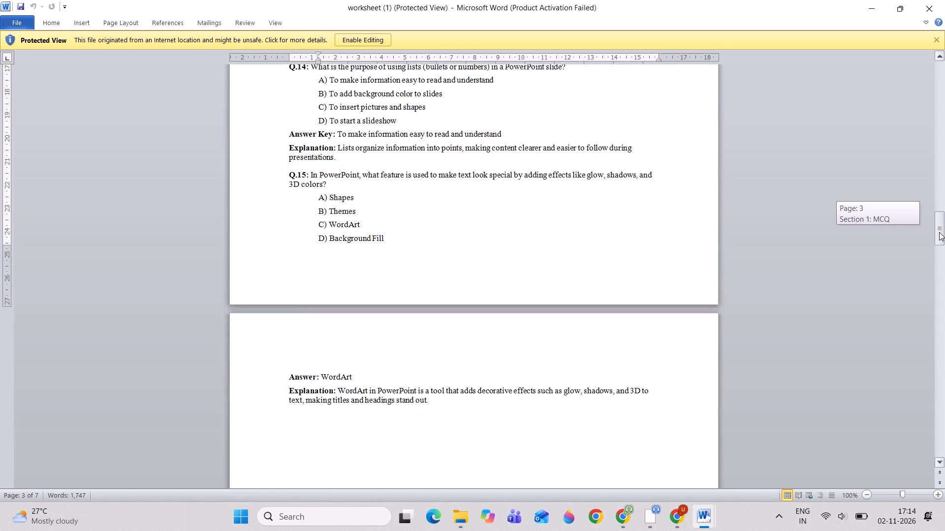
{"action": "left_click_drag", "start_coordinate": [939, 232], "coordinate": [944, 294]}
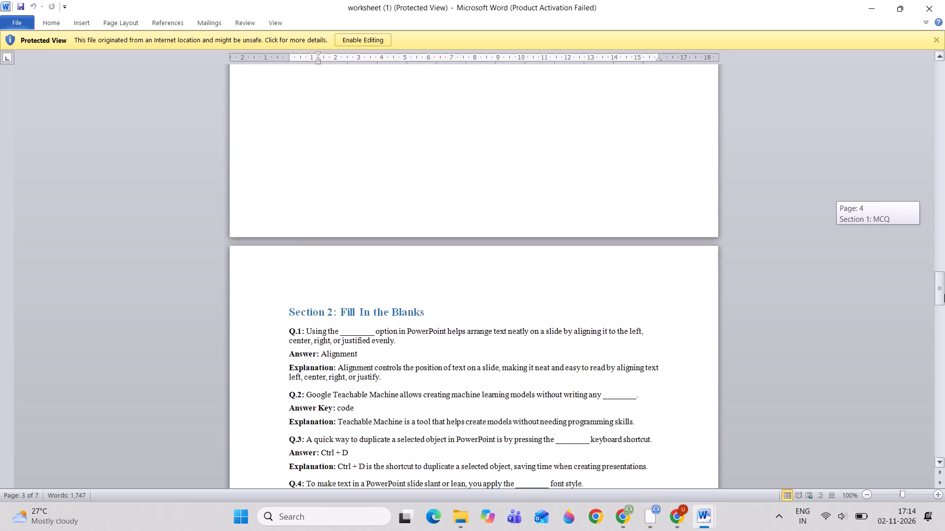
{"action": "left_click_drag", "start_coordinate": [944, 294], "coordinate": [944, 303]}
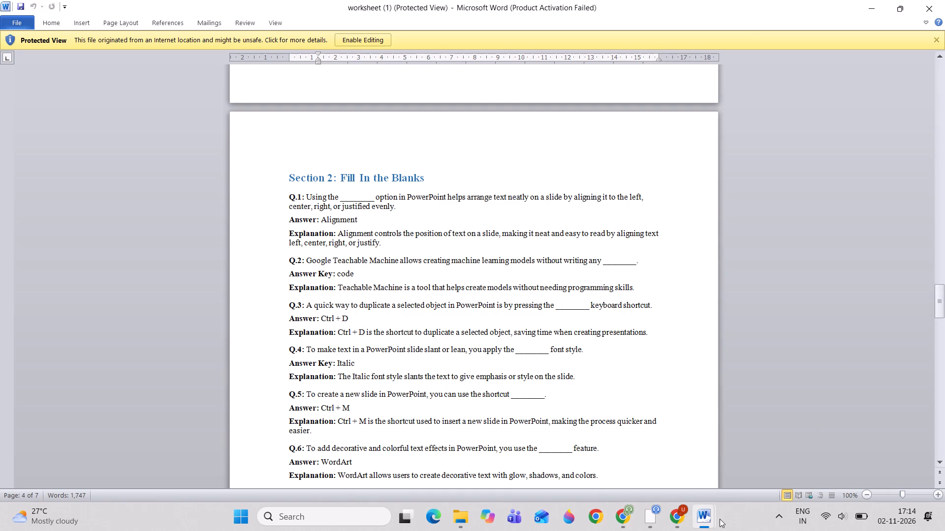
{"action": "left_click", "coordinate": [661, 468]}
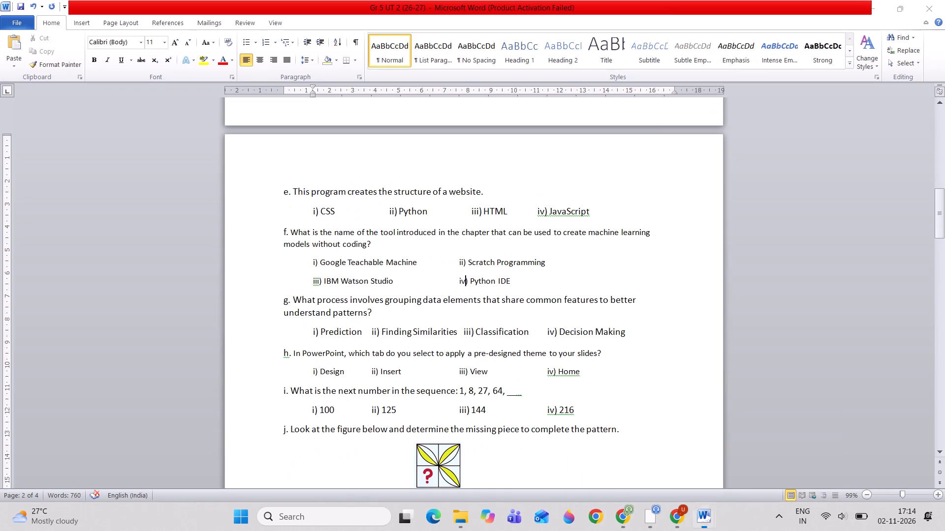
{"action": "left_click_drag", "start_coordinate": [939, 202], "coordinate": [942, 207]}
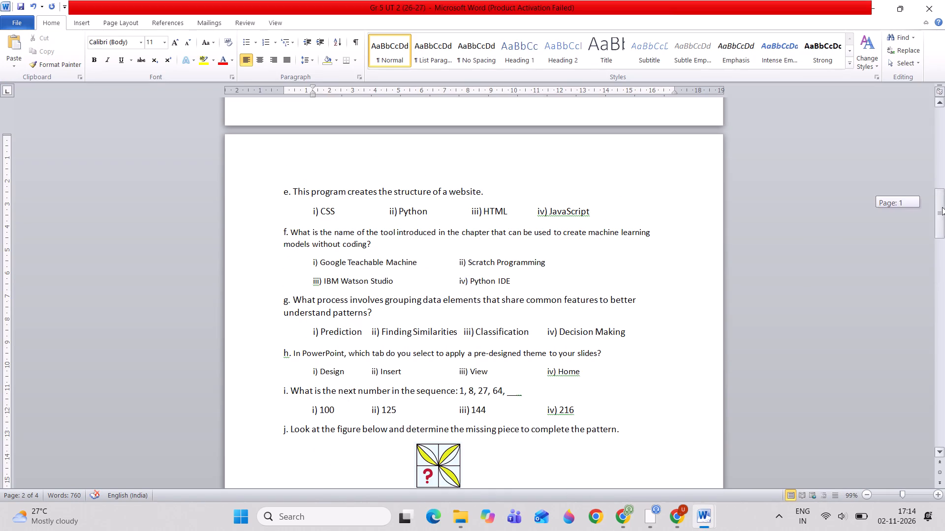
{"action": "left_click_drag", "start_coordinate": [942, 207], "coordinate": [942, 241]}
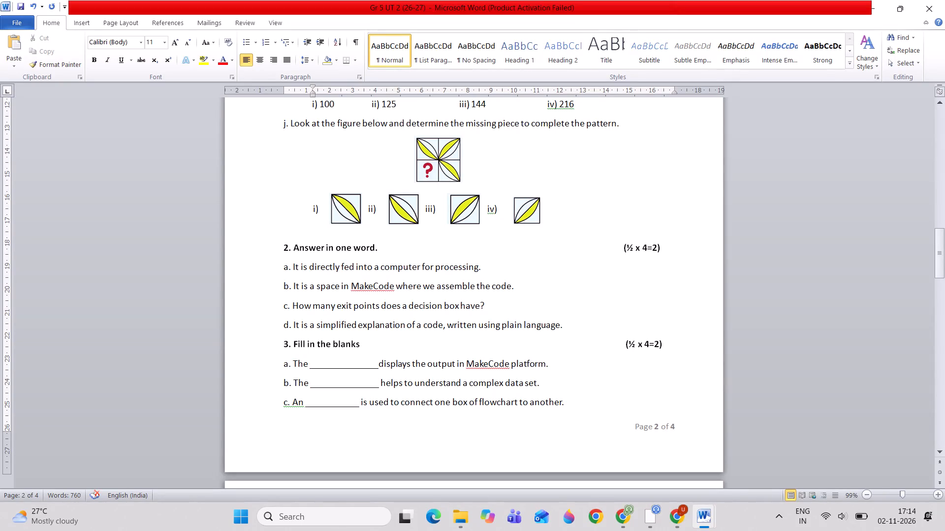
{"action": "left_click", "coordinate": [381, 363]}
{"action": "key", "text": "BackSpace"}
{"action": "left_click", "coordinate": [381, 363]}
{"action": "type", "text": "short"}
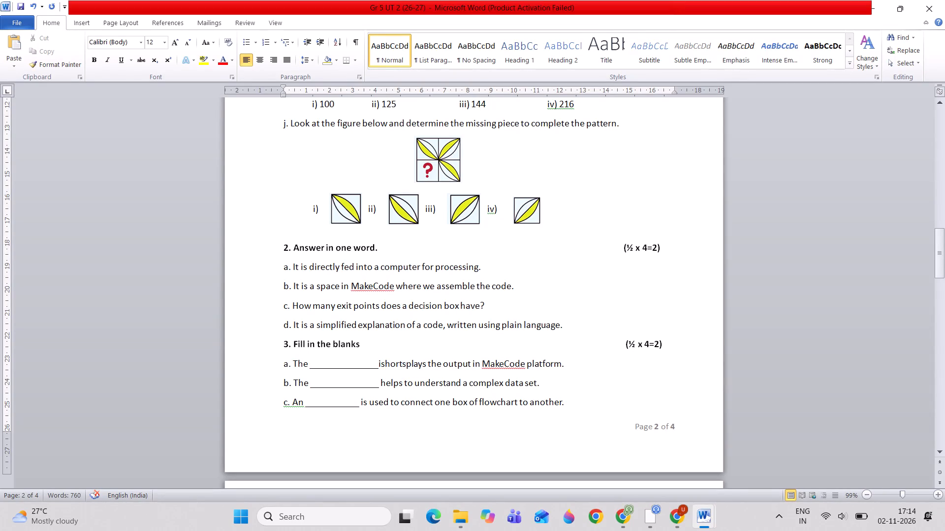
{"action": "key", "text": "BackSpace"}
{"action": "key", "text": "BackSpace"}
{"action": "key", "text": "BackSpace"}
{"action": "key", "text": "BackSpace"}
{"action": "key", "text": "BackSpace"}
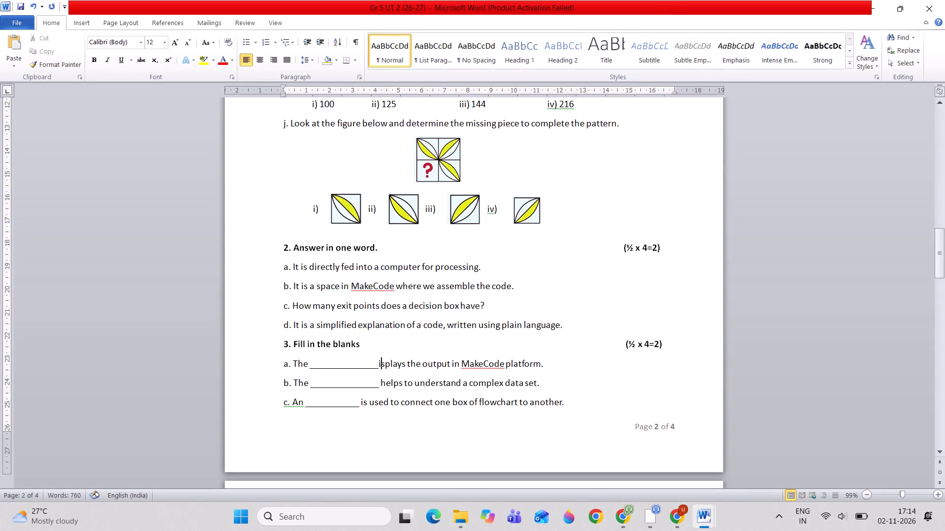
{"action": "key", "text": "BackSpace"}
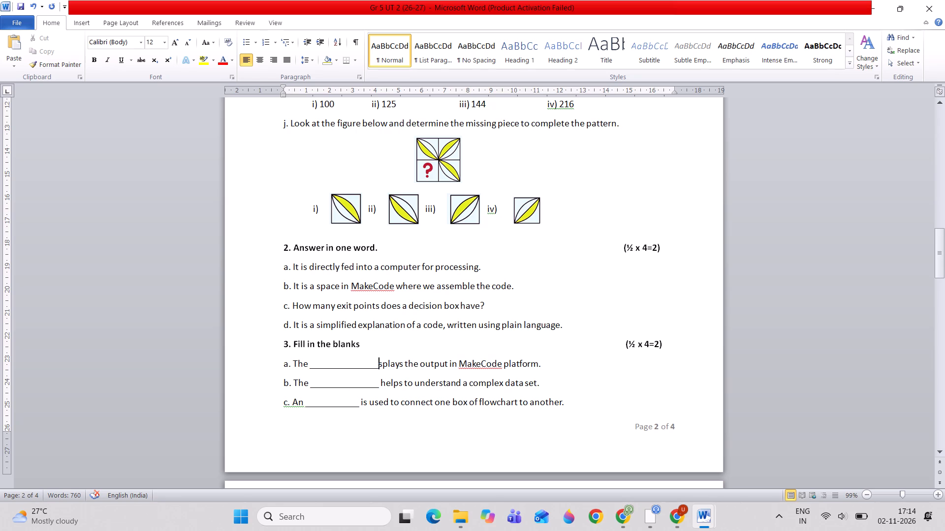
Replace question 2a on what is directly fed into a computer with "The short cut key used to create a new slide.".
{"action": "left_click", "coordinate": [293, 269]}
{"action": "type", "text": "The short"}
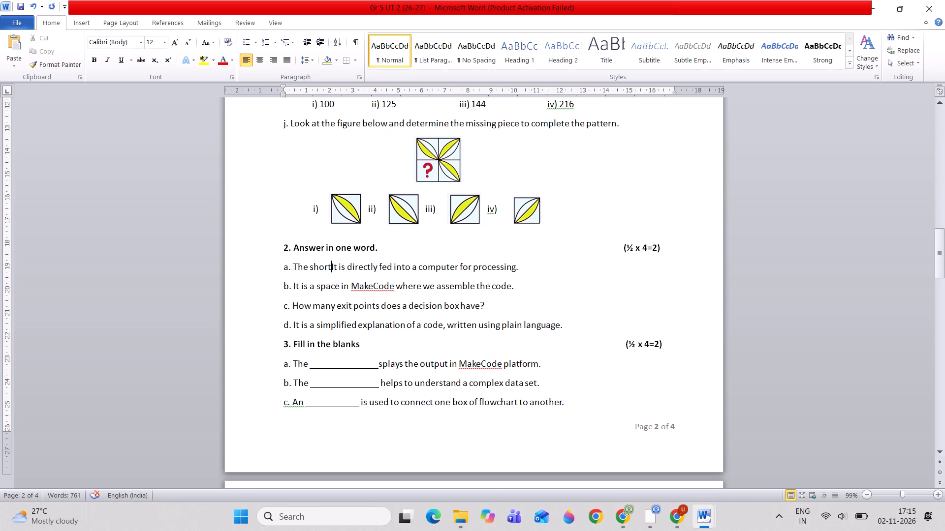
{"action": "key", "text": "space"}
{"action": "type", "text": "cut key used to ce"}
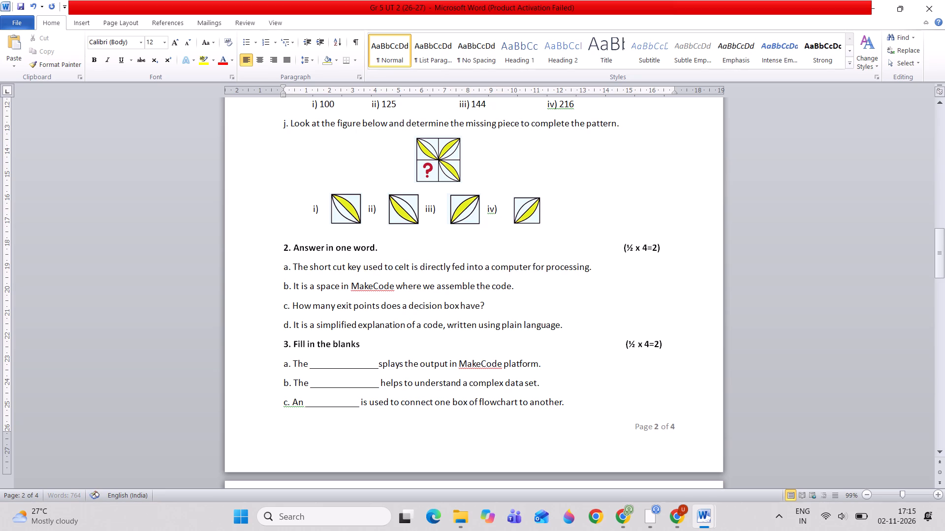
{"action": "key", "text": "BackSpace"}
{"action": "type", "text": "reate a new slo"}
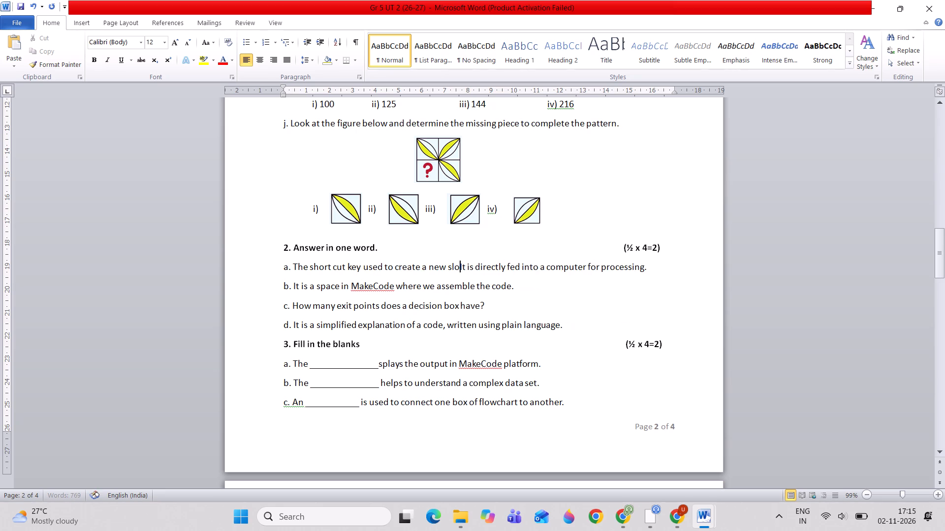
{"action": "key", "text": "BackSpace"}
{"action": "type", "text": "ide."}
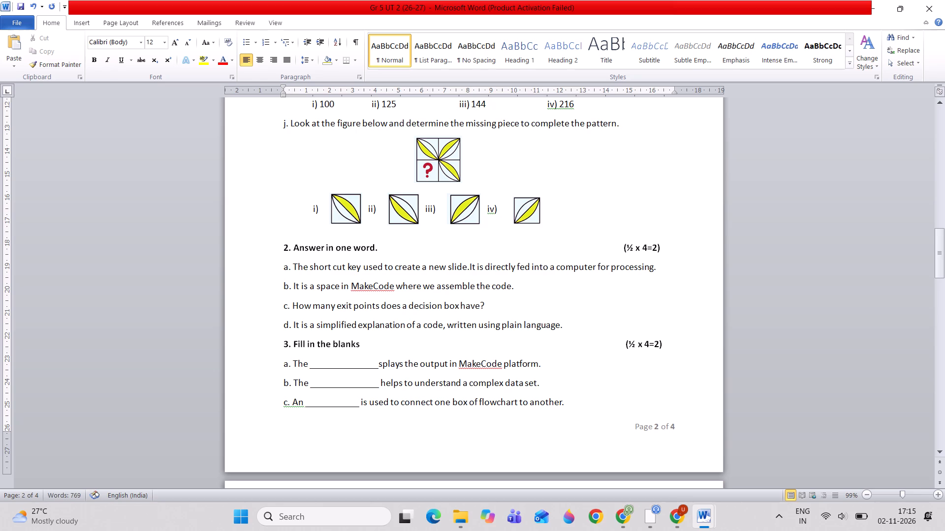
{"action": "key", "text": "Delete"}
{"action": "key", "text": "Delete"}
{"action": "key", "text": "Delete"}
{"action": "key", "text": "Delete"}
{"action": "key", "text": "Delete"}
{"action": "key", "text": "Delete"}
{"action": "key", "text": "Delete"}
{"action": "key", "text": "Delete"}
{"action": "key", "text": "Delete"}
{"action": "key", "text": "Delete"}
{"action": "key", "text": "Delete"}
{"action": "key", "text": "Delete"}
{"action": "key", "text": "Delete"}
{"action": "key", "text": "Delete"}
{"action": "key", "text": "Delete"}
{"action": "key", "text": "Delete"}
{"action": "key", "text": "Delete"}
{"action": "key", "text": "Delete"}
{"action": "key", "text": "Delete"}
{"action": "key", "text": "Delete"}
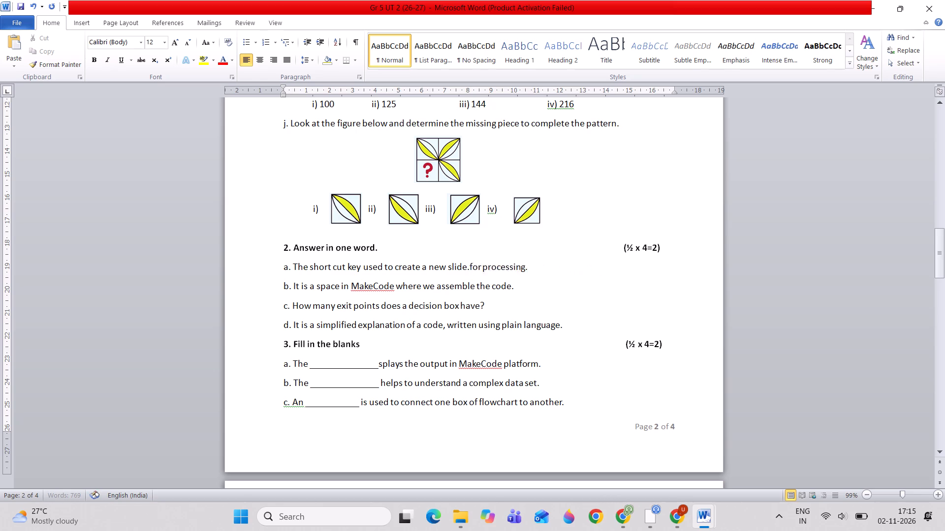
{"action": "key", "text": "Delete"}
{"action": "key", "text": "Delete"}
{"action": "key", "text": "Delete"}
{"action": "key", "text": "Delete"}
Replace question 2b on the MakeCode space with "It adds decorative and colourful effects to the text.", adapting worksheet Section 2 Q.6.
{"action": "left_click", "coordinate": [292, 284]}
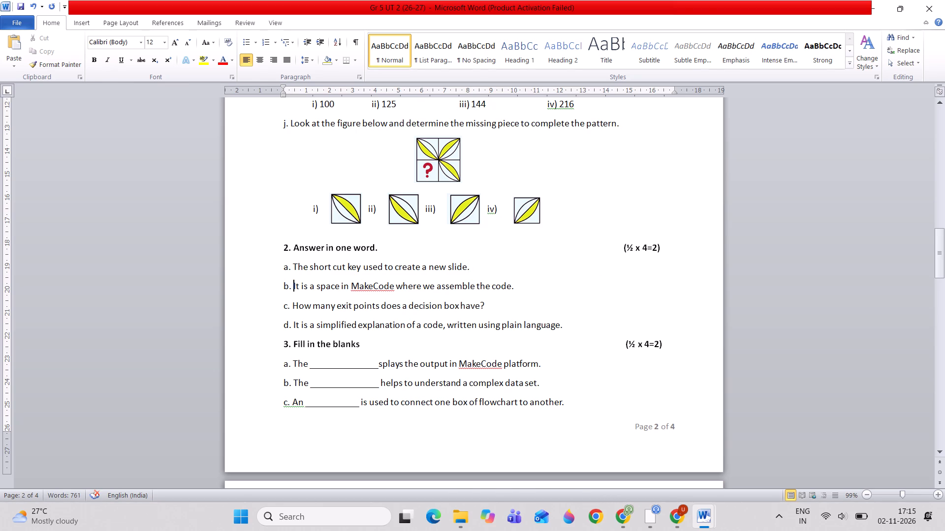
{"action": "key", "text": "alt+Tab"}
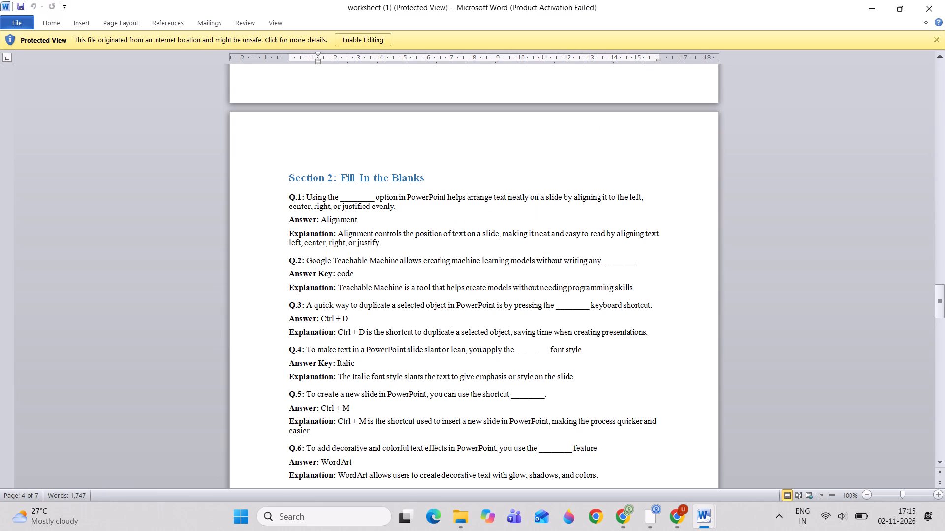
{"action": "key", "text": "alt+Tab"}
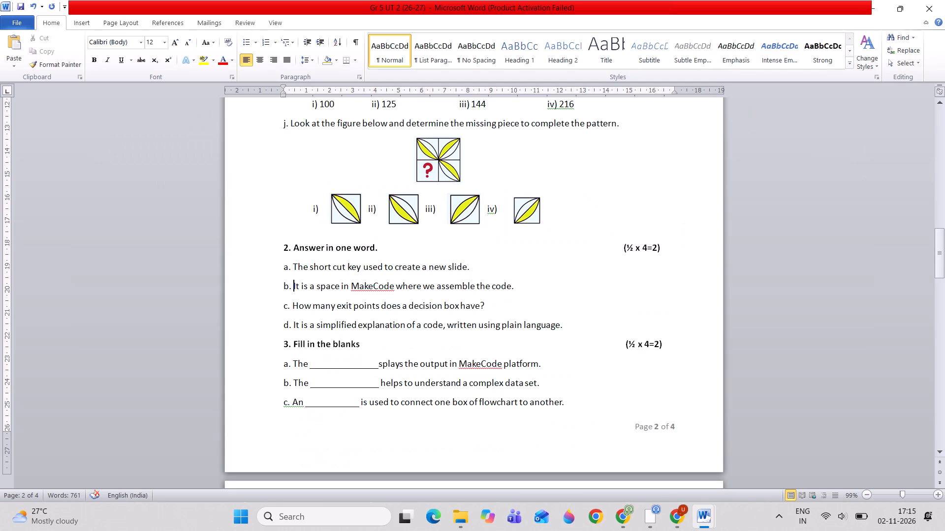
{"action": "left_click", "coordinate": [301, 286]}
{"action": "type", "text": "adds"}
{"action": "key", "text": "space"}
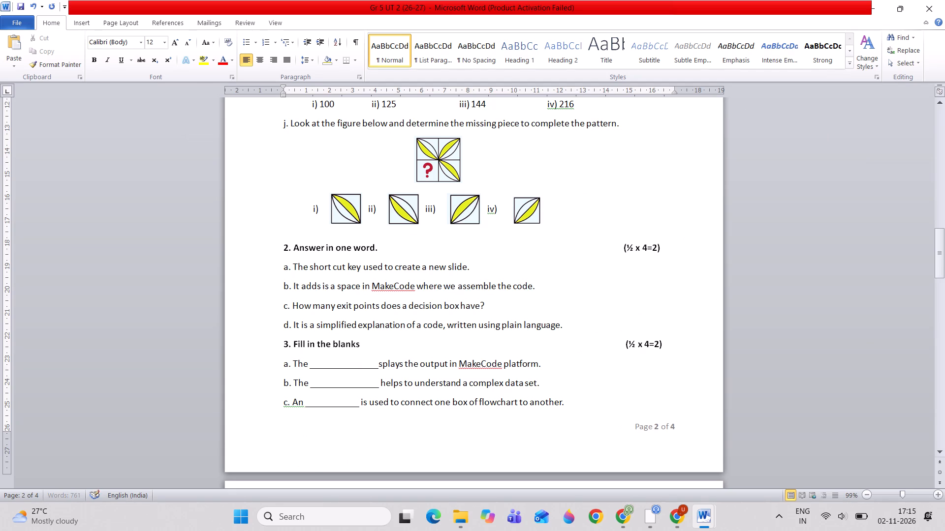
{"action": "key", "text": "alt+Tab"}
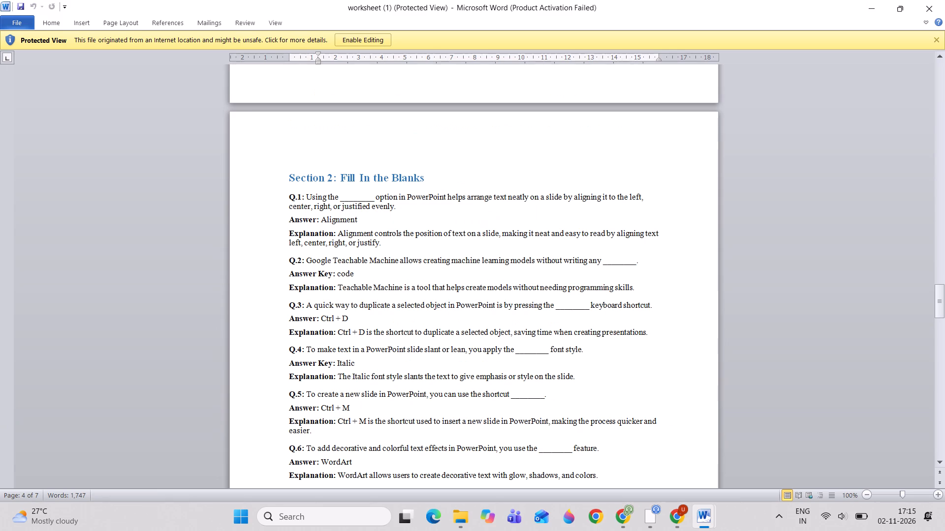
{"action": "key", "text": "alt+Tab"}
{"action": "type", "text": "decorative and co"}
{"action": "key", "text": "alt+Tab"}
{"action": "key", "text": "alt+Tab"}
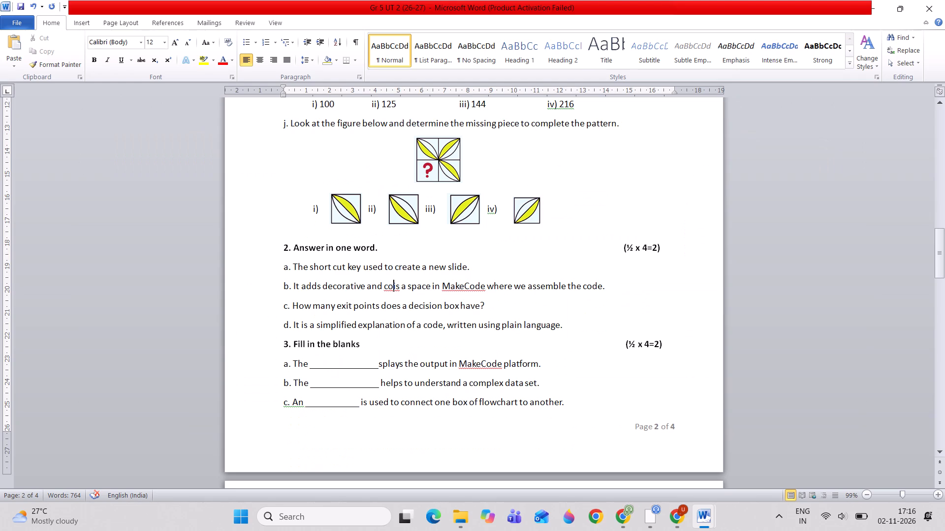
{"action": "type", "text": "lourful effects to the text."}
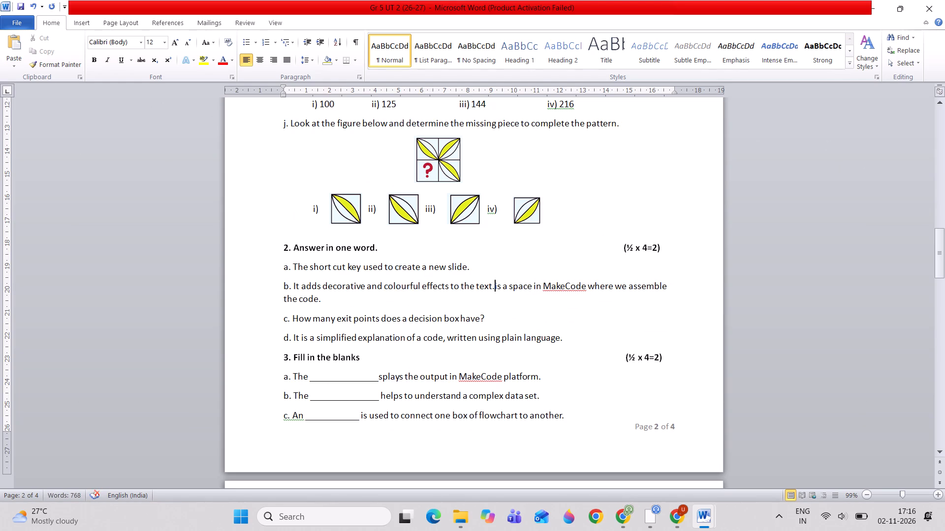
{"action": "key", "text": "Delete"}
{"action": "key", "text": "Delete"}
{"action": "key", "text": "Delete"}
{"action": "key", "text": "Delete"}
{"action": "key", "text": "Delete"}
{"action": "key", "text": "Delete"}
{"action": "key", "text": "Delete"}
{"action": "key", "text": "Delete"}
{"action": "key", "text": "Delete"}
{"action": "key", "text": "Delete"}
{"action": "key", "text": "Delete"}
{"action": "key", "text": "Delete"}
{"action": "key", "text": "Delete"}
{"action": "key", "text": "Delete"}
{"action": "key", "text": "Delete"}
{"action": "key", "text": "Delete"}
{"action": "key", "text": "Delete"}
{"action": "key", "text": "Delete"}
{"action": "key", "text": "Delete"}
{"action": "key", "text": "Delete"}
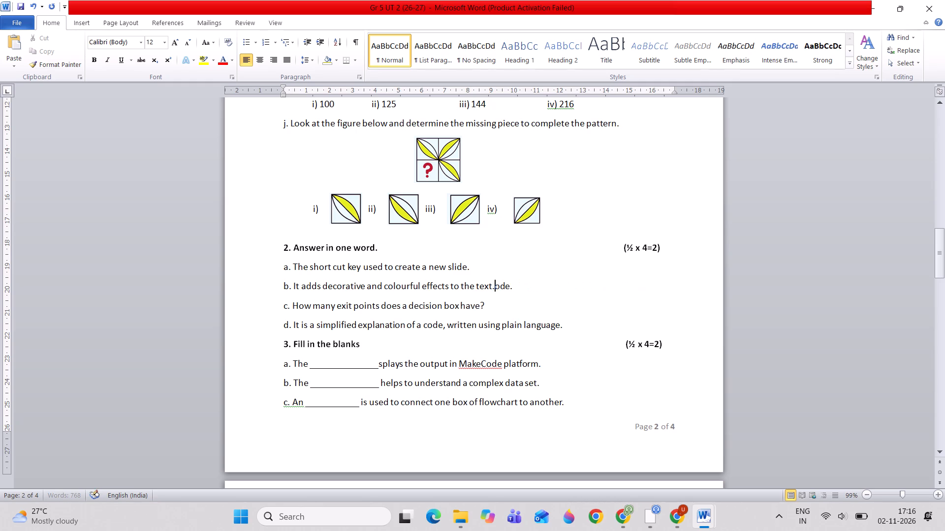
{"action": "key", "text": "Delete"}
{"action": "key", "text": "Delete"}
{"action": "key", "text": "Delete"}
{"action": "key", "text": "Delete"}
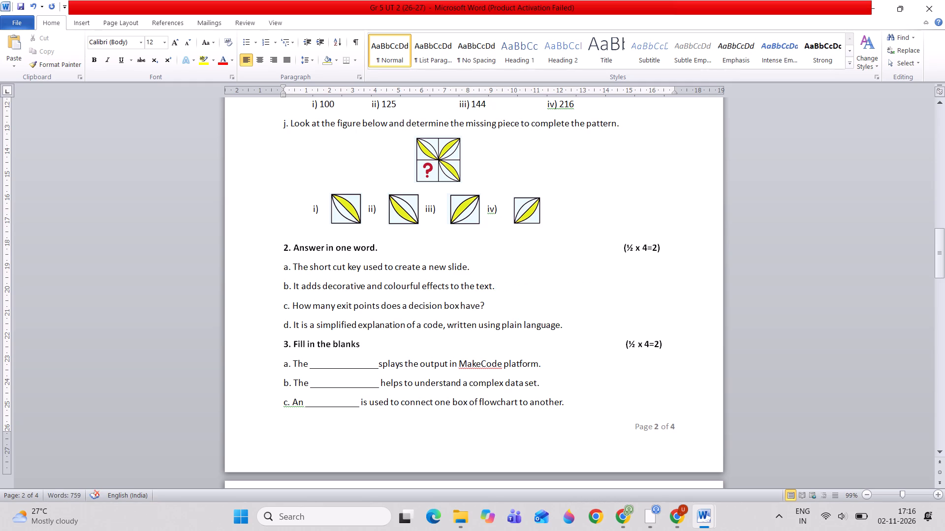
Reword question 2b's opening so it reads "This feature in PPT adds decorative and colourful effects to the text.".
{"action": "left_click", "coordinate": [294, 289]}
{"action": "key", "text": "Right"}
{"action": "type", "text": "n"}
{"action": "key", "text": "space"}
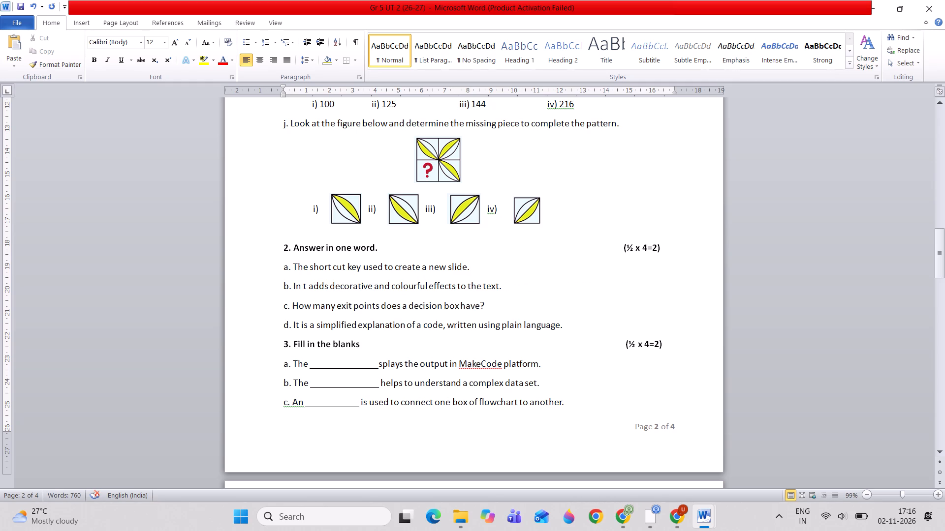
{"action": "type", "text": "PP"}
{"action": "key", "text": "t"}
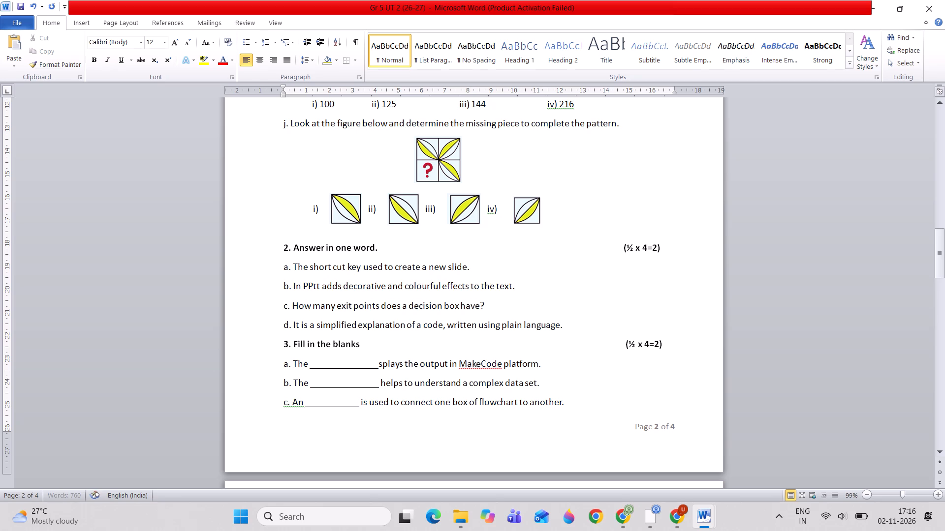
{"action": "key", "text": "BackSpace"}
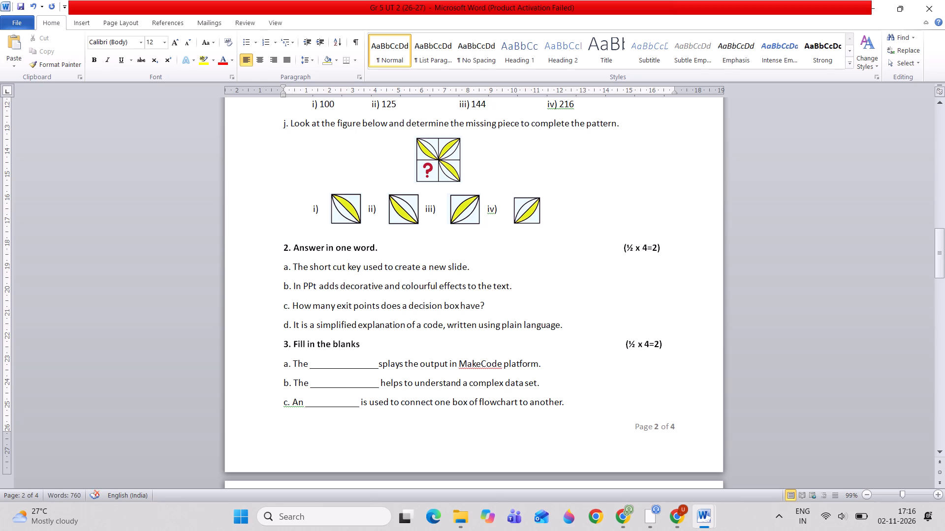
{"action": "key", "text": "shift+t"}
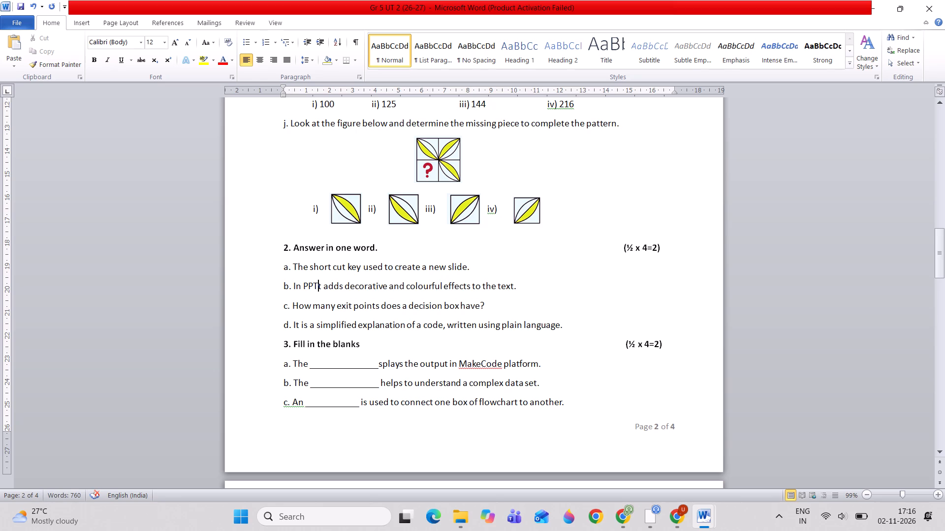
{"action": "type", "text": ", t"}
{"action": "key", "text": "BackSpace"}
{"action": "key", "text": "BackSpace"}
{"action": "key", "text": "BackSpace"}
{"action": "key", "text": "BackSpace"}
{"action": "key", "text": "BackSpace"}
{"action": "key", "text": "BackSpace"}
{"action": "key", "text": "BackSpace"}
{"action": "key", "text": "BackSpace"}
{"action": "key", "text": "BackSpace"}
{"action": "key", "text": "BackSpace"}
{"action": "type", "text": "This feature in"}
{"action": "key", "text": "space"}
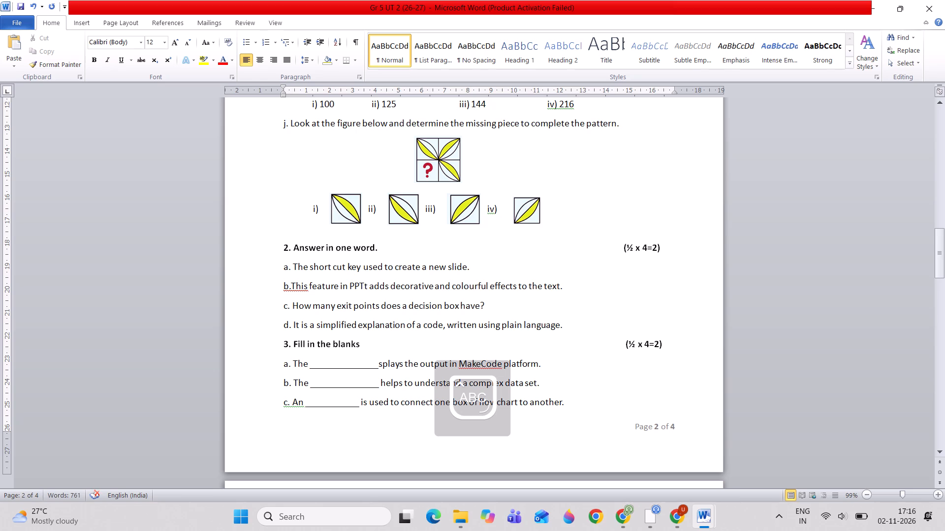
{"action": "key", "text": "Delete"}
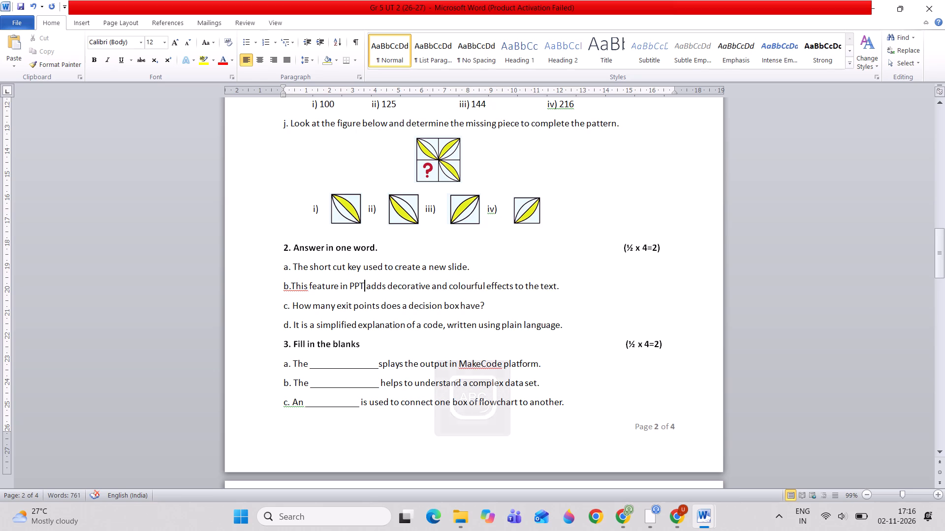
{"action": "left_click", "coordinate": [291, 288]}
{"action": "key", "text": "space"}
Using the worksheet's theme question, replace question 2d on the plain-language explanation of code with "A predesigned slide.".
{"action": "key", "text": "alt+Tab"}
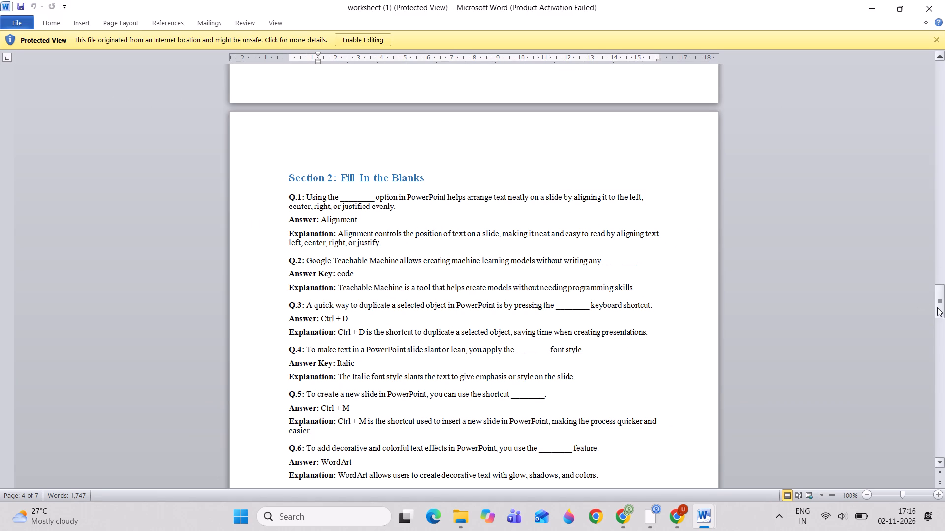
{"action": "left_click_drag", "start_coordinate": [938, 306], "coordinate": [939, 316]}
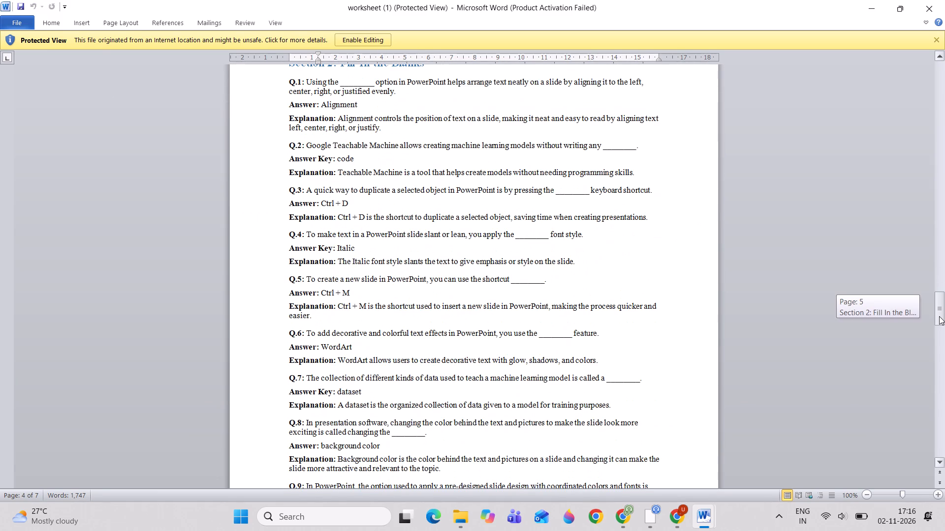
{"action": "left_click_drag", "start_coordinate": [939, 316], "coordinate": [939, 325]}
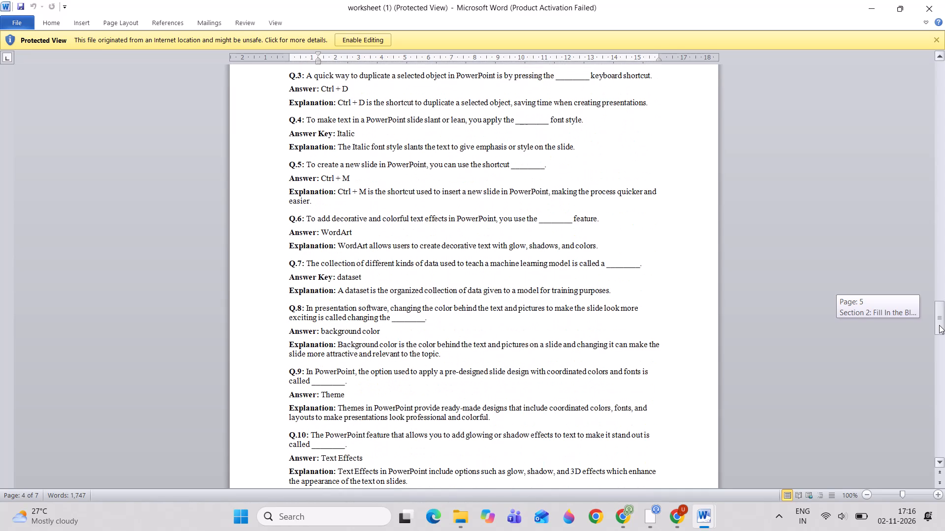
{"action": "left_click_drag", "start_coordinate": [939, 325], "coordinate": [939, 326]}
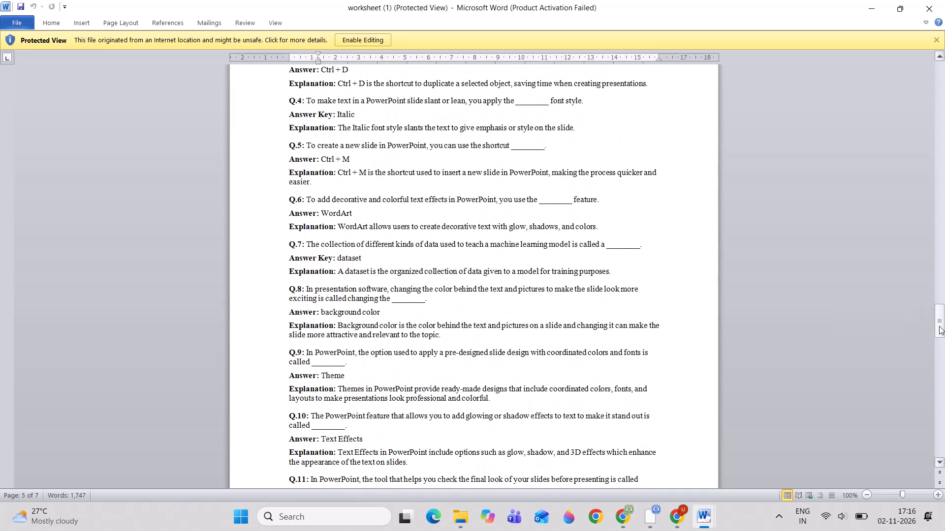
{"action": "key", "text": "alt+Tab"}
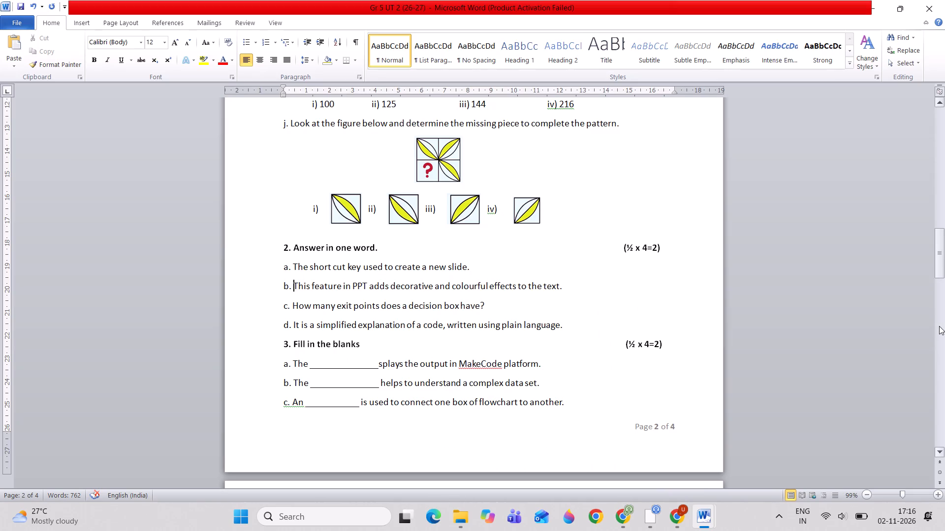
{"action": "left_click", "coordinate": [293, 328]}
{"action": "key", "text": "a"}
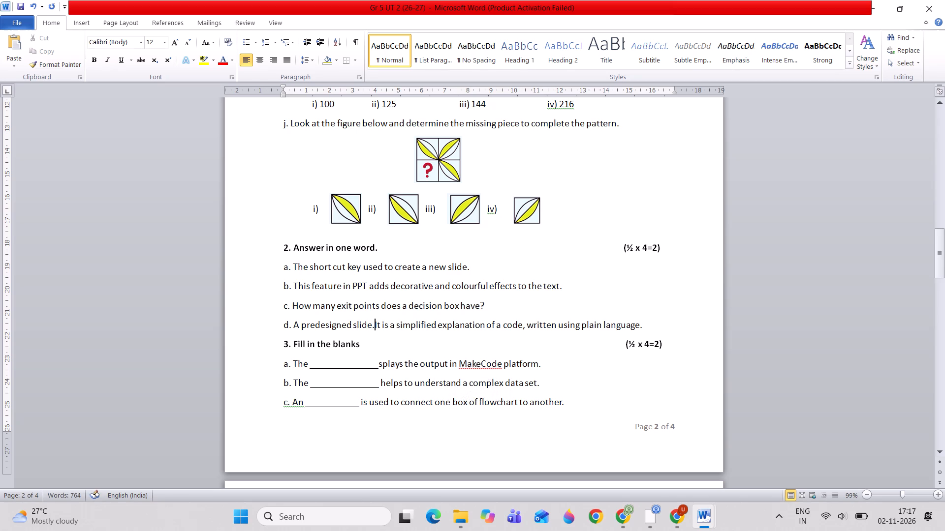
{"action": "key", "text": "Delete"}
{"action": "key", "text": "Delete"}
{"action": "key", "text": "Delete"}
{"action": "key", "text": "Delete"}
{"action": "key", "text": "Delete"}
{"action": "key", "text": "Delete"}
{"action": "key", "text": "Delete"}
{"action": "key", "text": "Delete"}
{"action": "key", "text": "Delete"}
{"action": "key", "text": "Delete"}
{"action": "key", "text": "Delete"}
{"action": "key", "text": "Delete"}
{"action": "key", "text": "Delete"}
{"action": "key", "text": "Delete"}
{"action": "key", "text": "Delete"}
{"action": "key", "text": "Delete"}
{"action": "key", "text": "Delete"}
{"action": "key", "text": "Delete"}
{"action": "key", "text": "Delete"}
{"action": "key", "text": "Delete"}
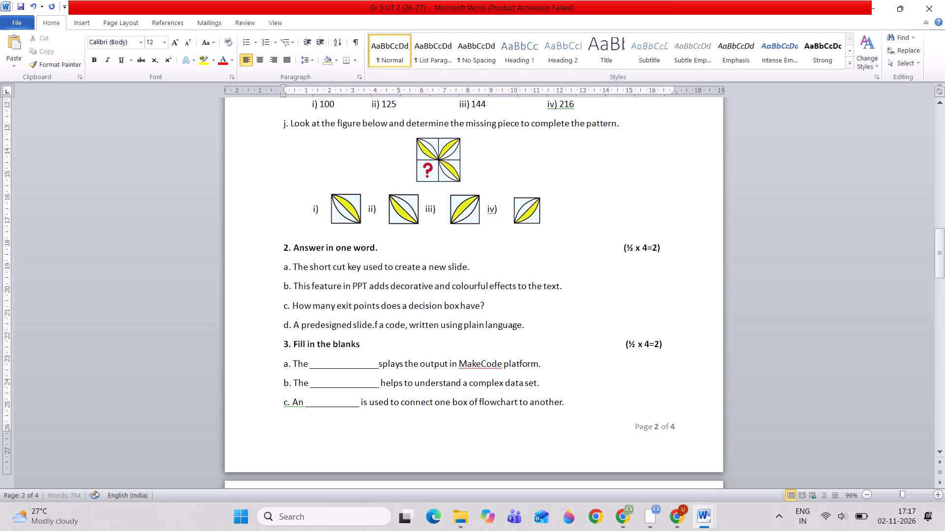
{"action": "key", "text": "Delete"}
{"action": "key", "text": "Delete"}
{"action": "key", "text": "Delete"}
{"action": "key", "text": "Delete"}
{"action": "key", "text": "Delete"}
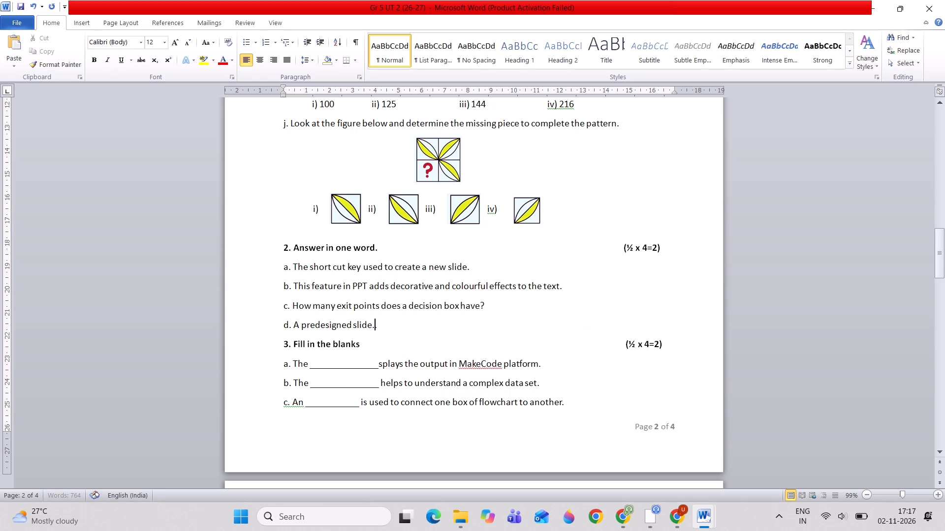
{"action": "key", "text": "Delete"}
In the worksheet document, look through the remaining fill-in-the-blanks and the start of Section 3: Very Short Answer, and return to the Gr 5 UT 2 paper.
{"action": "key", "text": "alt+Tab"}
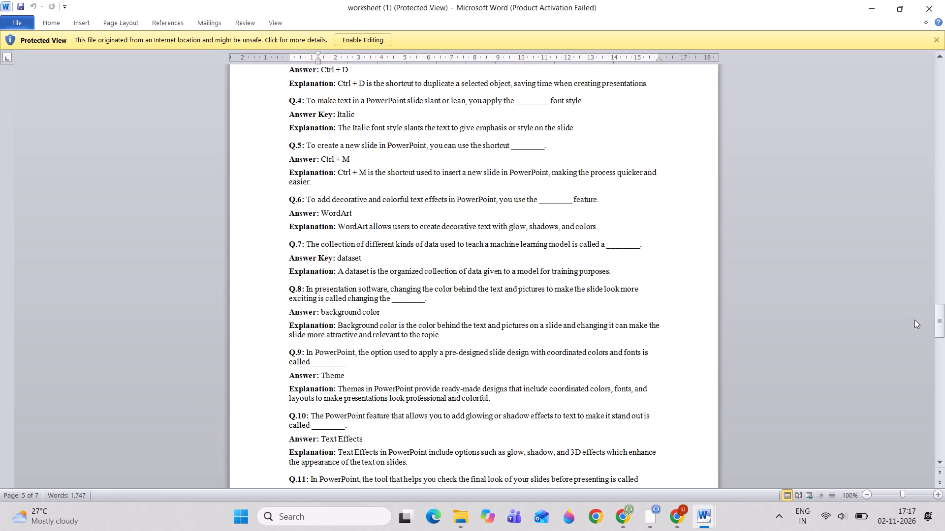
{"action": "left_click_drag", "start_coordinate": [944, 319], "coordinate": [944, 353]}
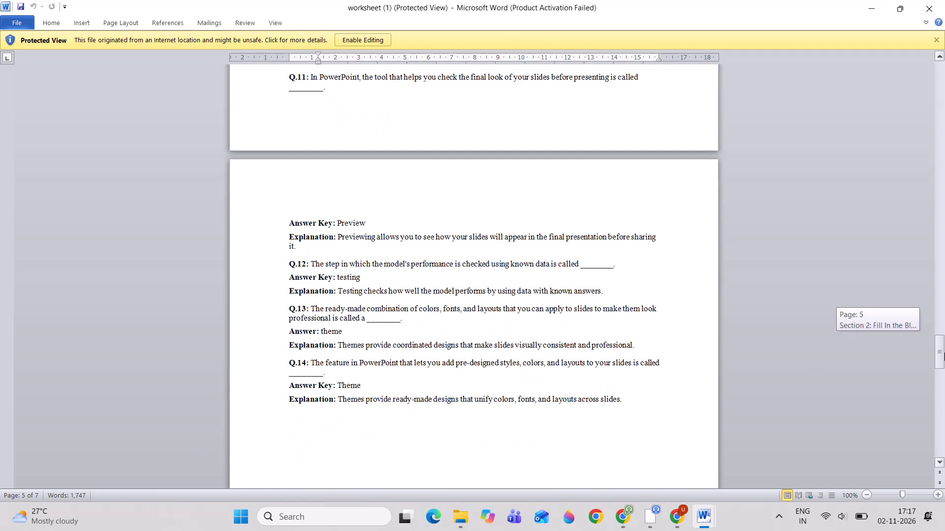
{"action": "left_click_drag", "start_coordinate": [944, 353], "coordinate": [944, 396]}
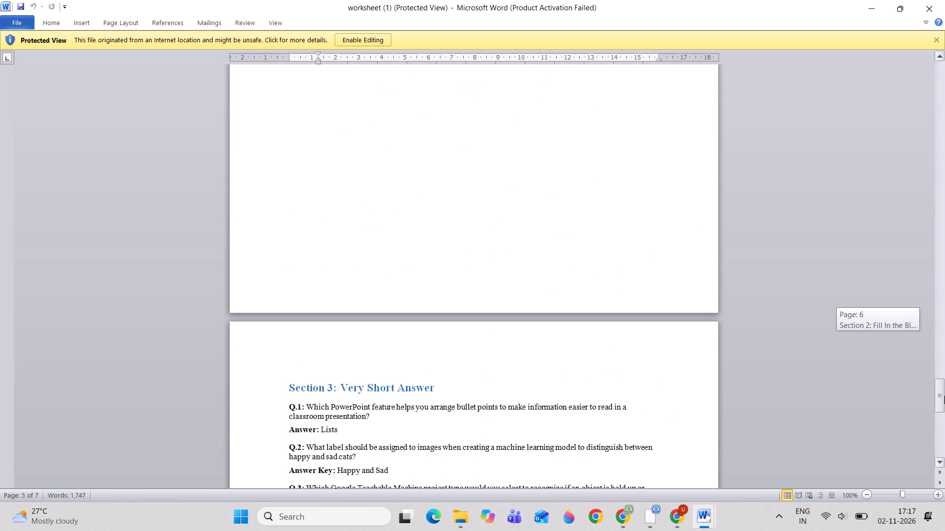
{"action": "left_click_drag", "start_coordinate": [944, 396], "coordinate": [944, 402]}
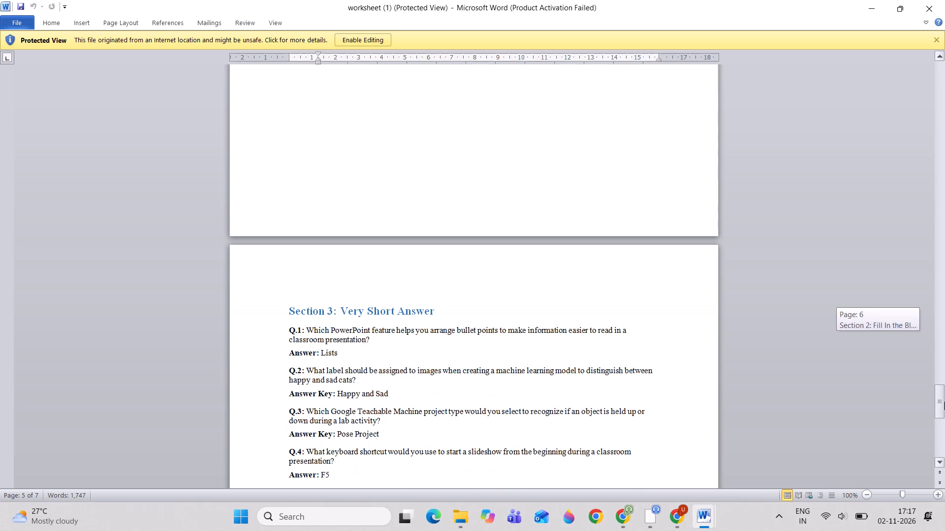
{"action": "left_click_drag", "start_coordinate": [944, 402], "coordinate": [928, 336]}
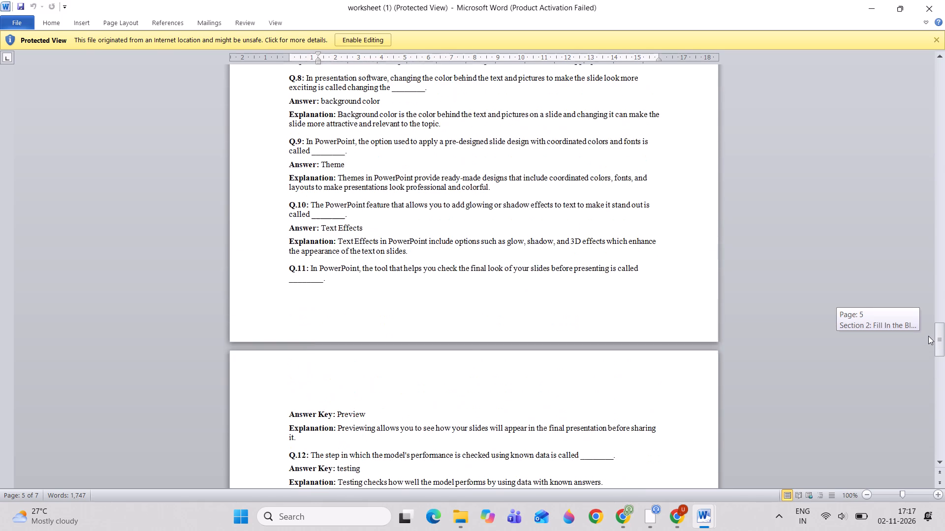
{"action": "left_click_drag", "start_coordinate": [928, 336], "coordinate": [927, 328]}
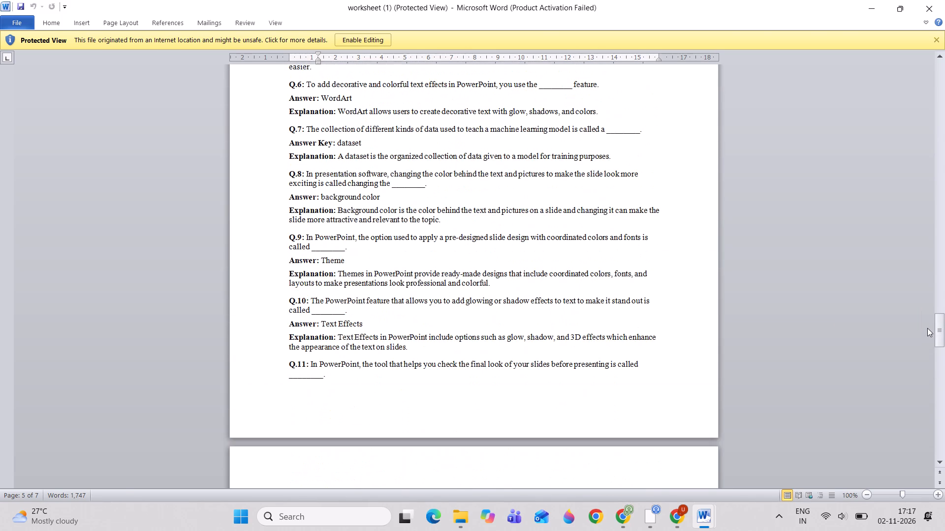
{"action": "key", "text": "alt+Tab"}
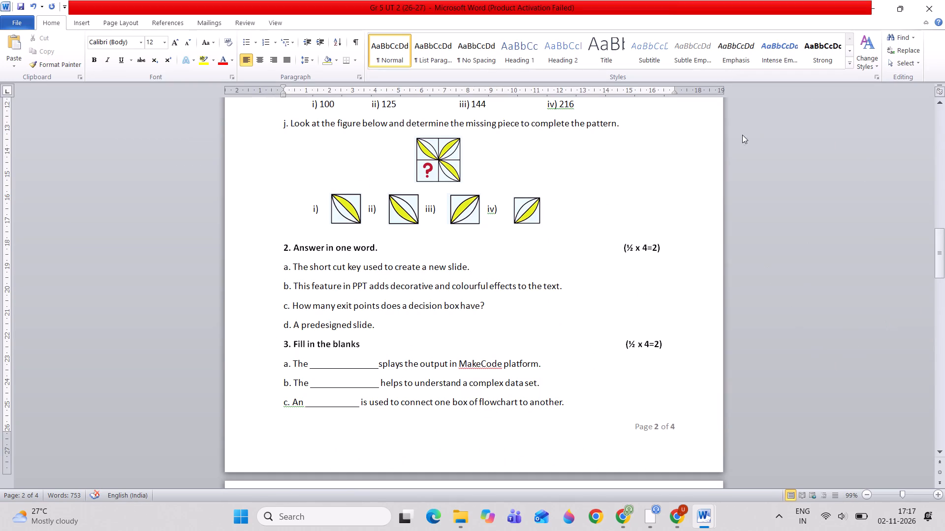
Replace question 2c on decision-box exit points with "The collection of different types of data given to train a model.", adapting worksheet Section 2 Q.7.
{"action": "left_click", "coordinate": [292, 310]}
{"action": "type", "text": "The"}
{"action": "key", "text": "space"}
{"action": "key", "text": "alt+Tab"}
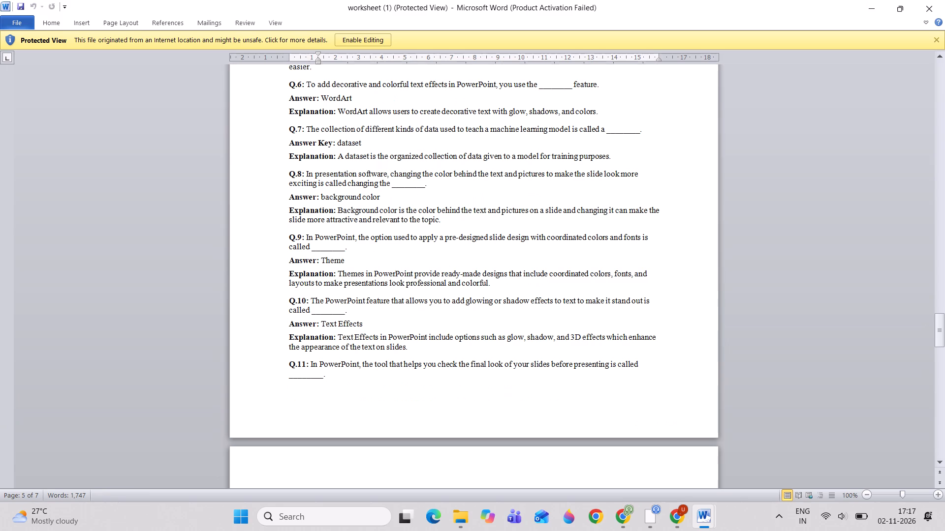
{"action": "key", "text": "alt+Tab"}
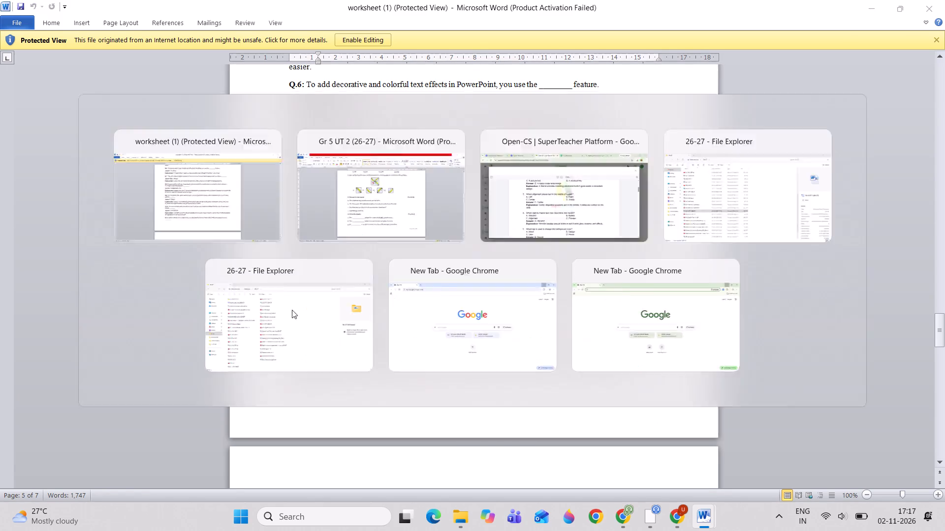
{"action": "type", "text": "collection of different types of"}
{"action": "key", "text": "space"}
{"action": "key", "text": "alt+Tab"}
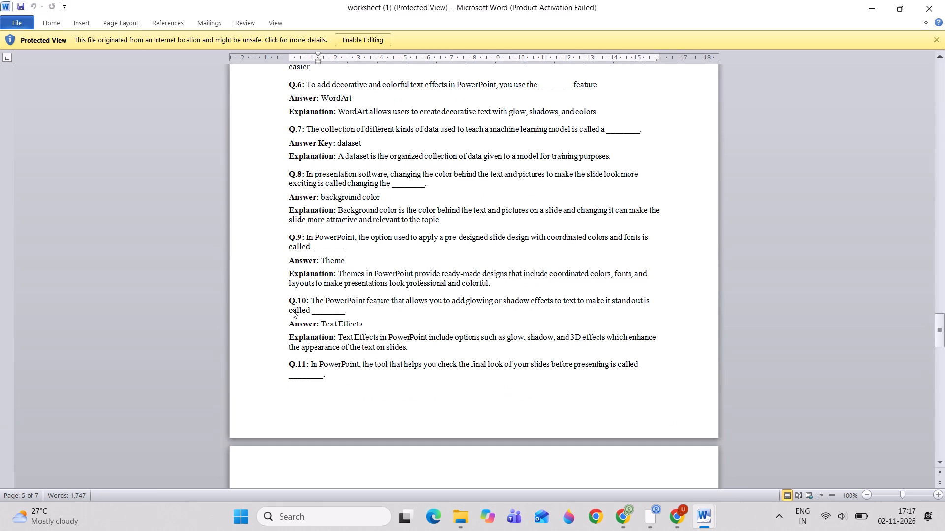
{"action": "key", "text": "alt+Tab"}
{"action": "type", "text": "data"}
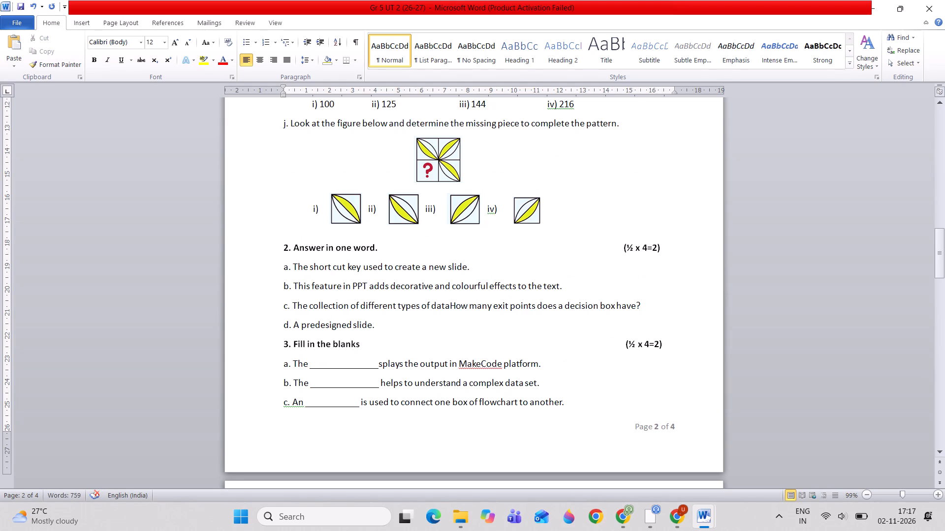
{"action": "key", "text": "space"}
{"action": "type", "text": "given to train a model."}
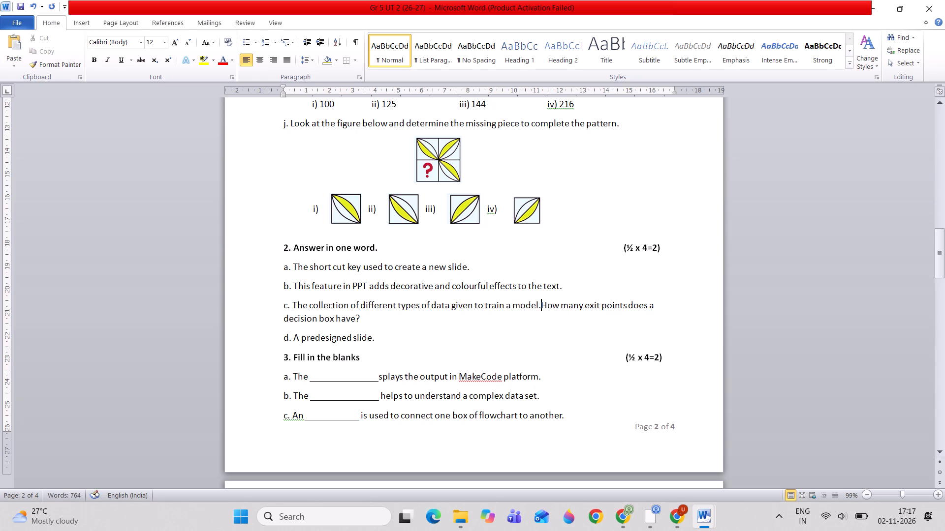
{"action": "key", "text": "Delete"}
{"action": "key", "text": "Delete"}
{"action": "key", "text": "Delete"}
{"action": "key", "text": "Delete"}
{"action": "key", "text": "Delete"}
{"action": "key", "text": "Delete"}
{"action": "key", "text": "Delete"}
{"action": "key", "text": "Delete"}
{"action": "key", "text": "Delete"}
{"action": "key", "text": "Delete"}
{"action": "key", "text": "Delete"}
{"action": "key", "text": "Delete"}
{"action": "key", "text": "Delete"}
{"action": "key", "text": "Delete"}
{"action": "key", "text": "Delete"}
{"action": "key", "text": "Delete"}
{"action": "key", "text": "Delete"}
{"action": "key", "text": "Delete"}
{"action": "key", "text": "Delete"}
{"action": "key", "text": "Delete"}
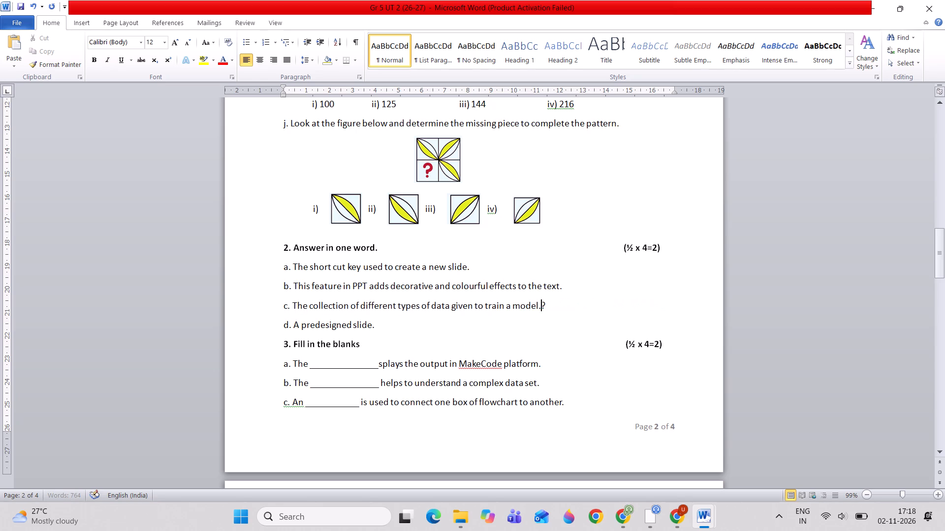
{"action": "key", "text": "Delete"}
{"action": "key", "text": "Return"}
In the worksheet document, look back through Section 2: Fill In the Blanks up to its first question.
{"action": "key", "text": "alt+Tab"}
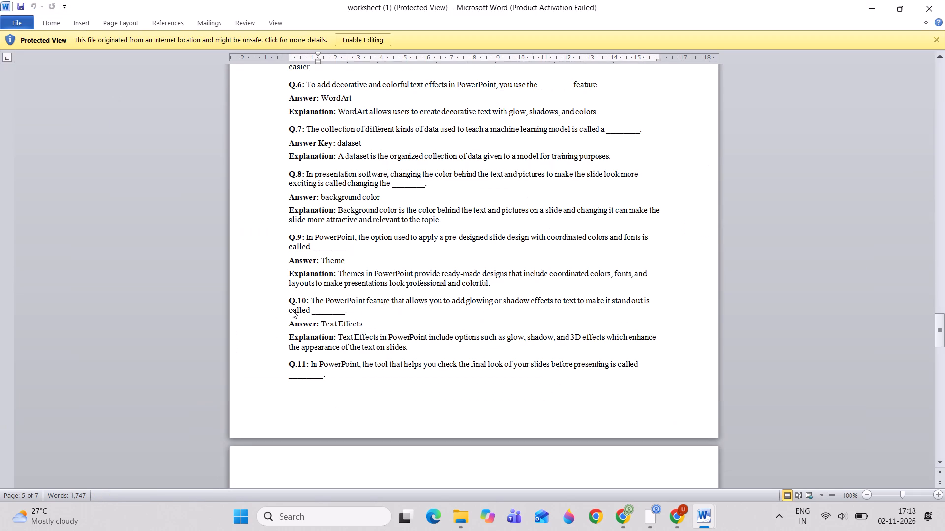
{"action": "double_click", "coordinate": [942, 53]}
{"action": "triple_click", "coordinate": [942, 53]}
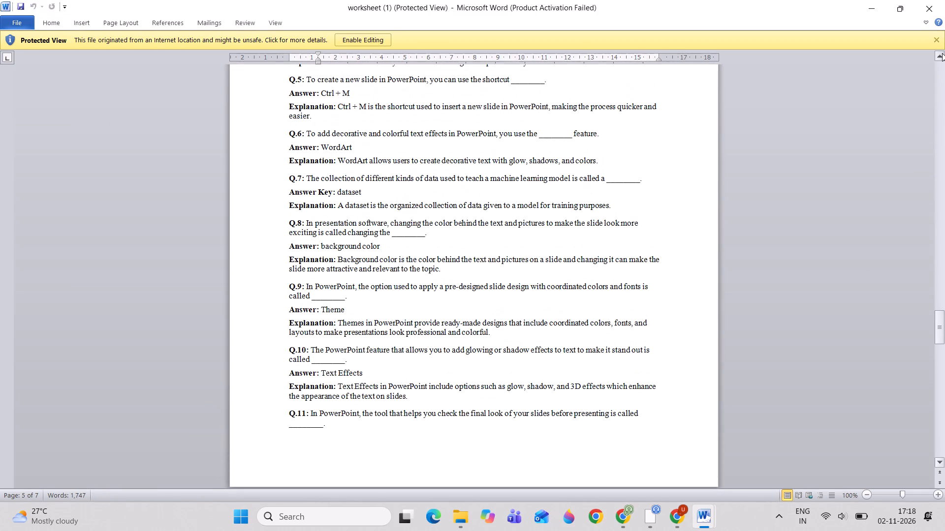
{"action": "double_click", "coordinate": [942, 53]}
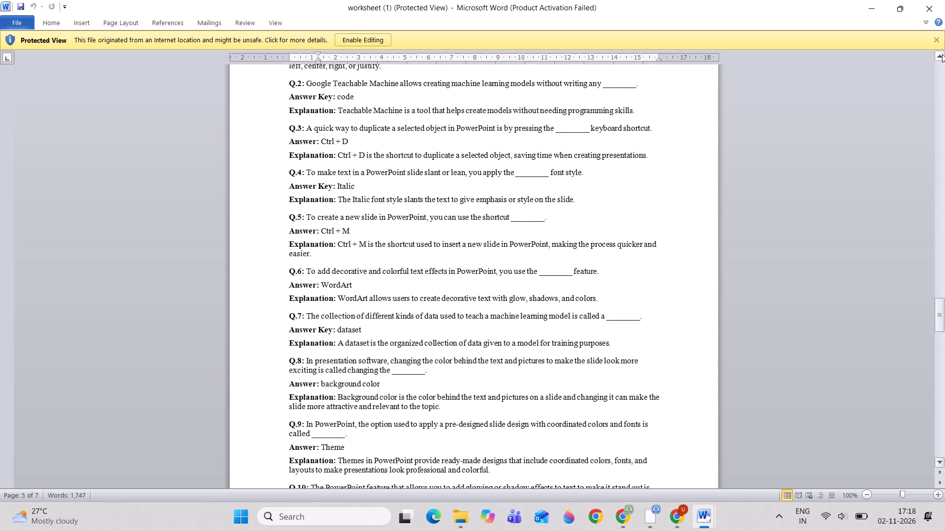
{"action": "left_click", "coordinate": [942, 54]}
{"action": "left_click", "coordinate": [942, 54]}
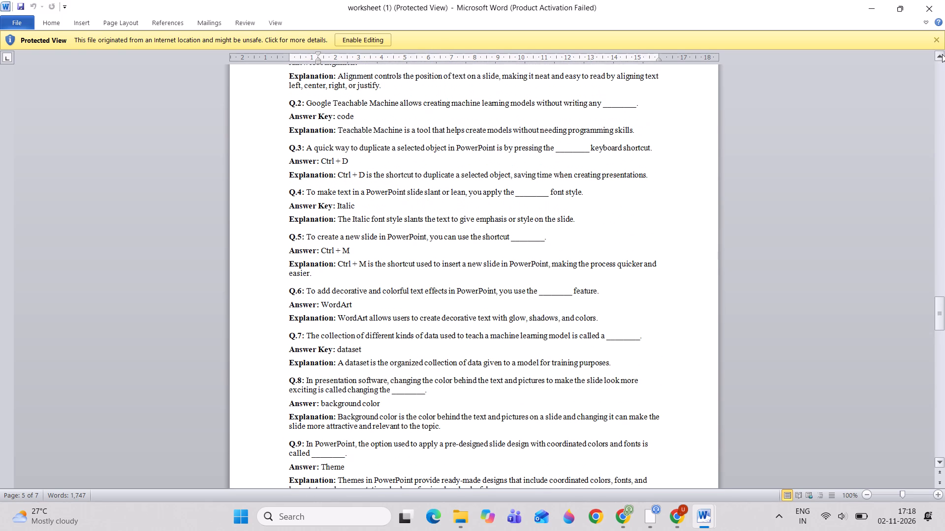
{"action": "left_click", "coordinate": [942, 54]}
{"action": "triple_click", "coordinate": [942, 54]}
{"action": "triple_click", "coordinate": [942, 54]}
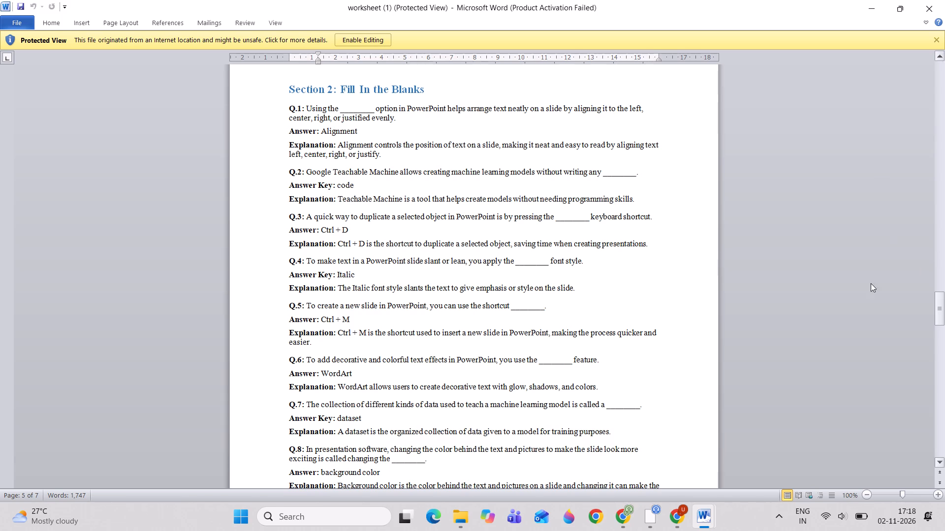
In Chrome, look through the Grade 5 worksheet answer key from the multiple-choice to the very short answer questions, and return to the Gr 5 UT 2 paper.
{"action": "left_click", "coordinate": [678, 518]}
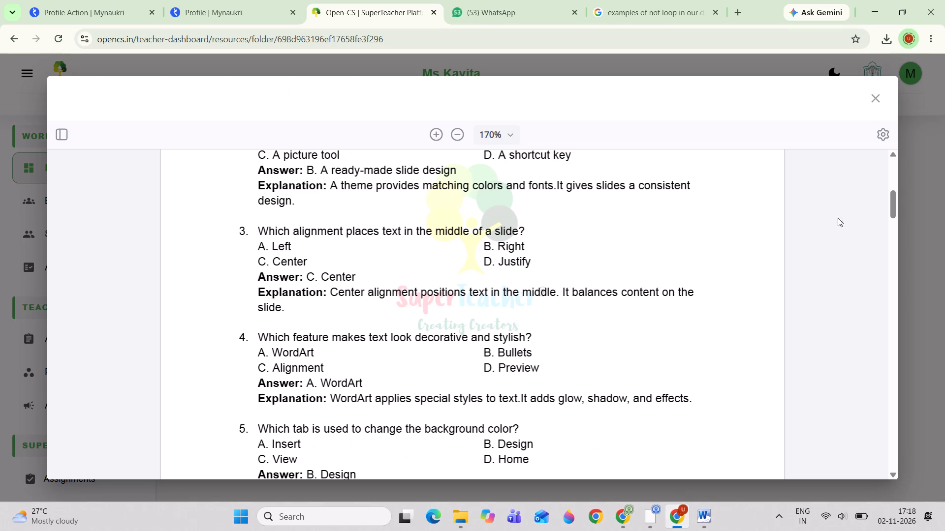
{"action": "left_click_drag", "start_coordinate": [893, 197], "coordinate": [892, 199]}
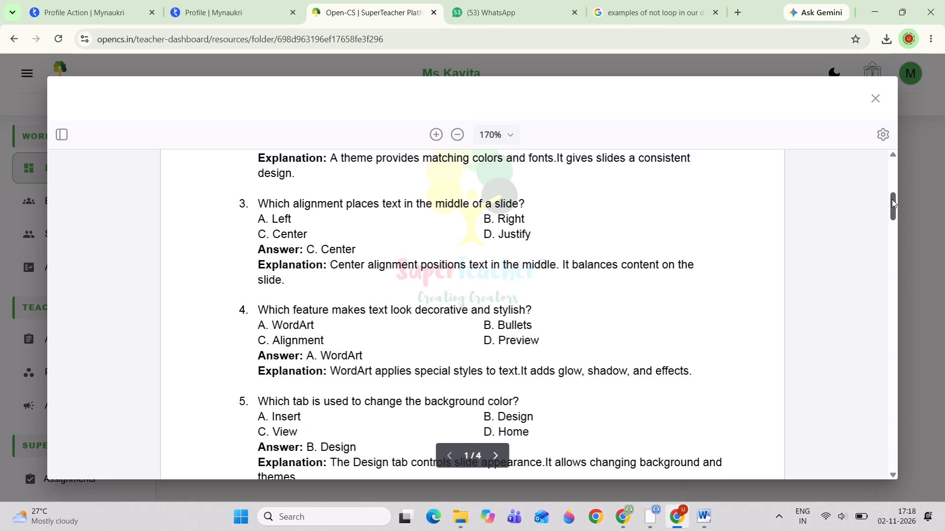
{"action": "left_click_drag", "start_coordinate": [892, 199], "coordinate": [888, 204]}
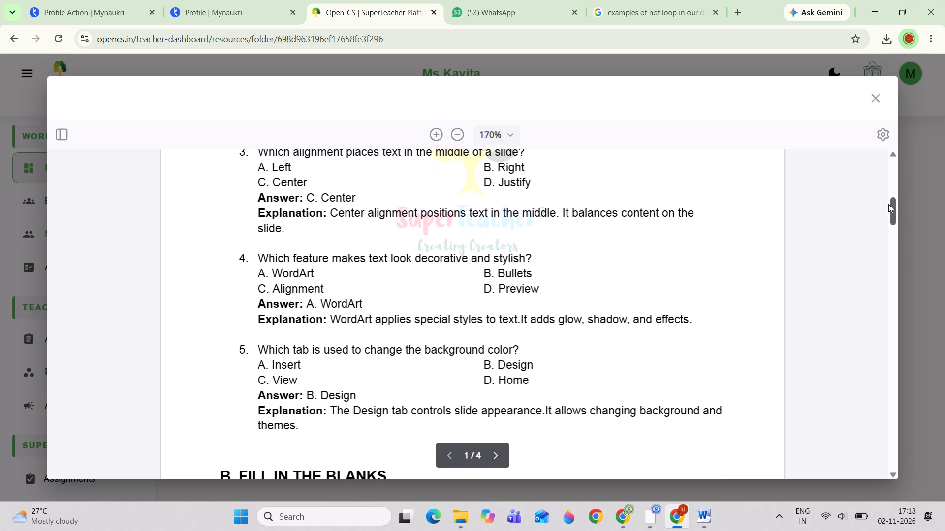
{"action": "left_click_drag", "start_coordinate": [888, 204], "coordinate": [879, 258]}
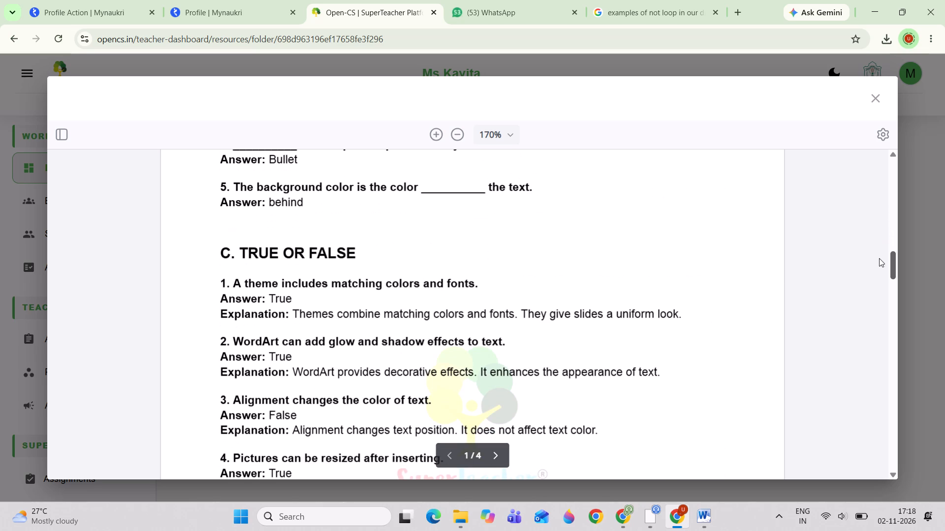
{"action": "left_click_drag", "start_coordinate": [879, 258], "coordinate": [879, 259]}
{"action": "left_click_drag", "start_coordinate": [879, 259], "coordinate": [873, 288]}
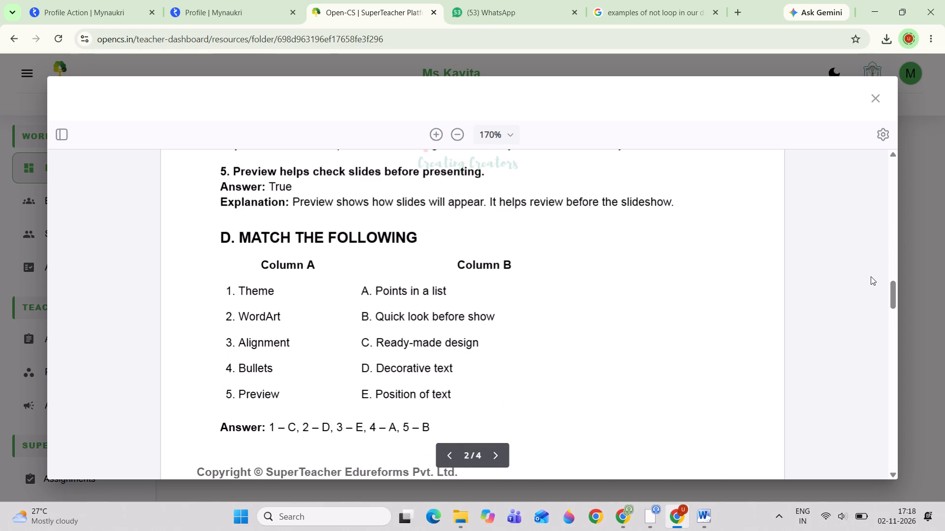
{"action": "left_click_drag", "start_coordinate": [892, 288], "coordinate": [888, 308]}
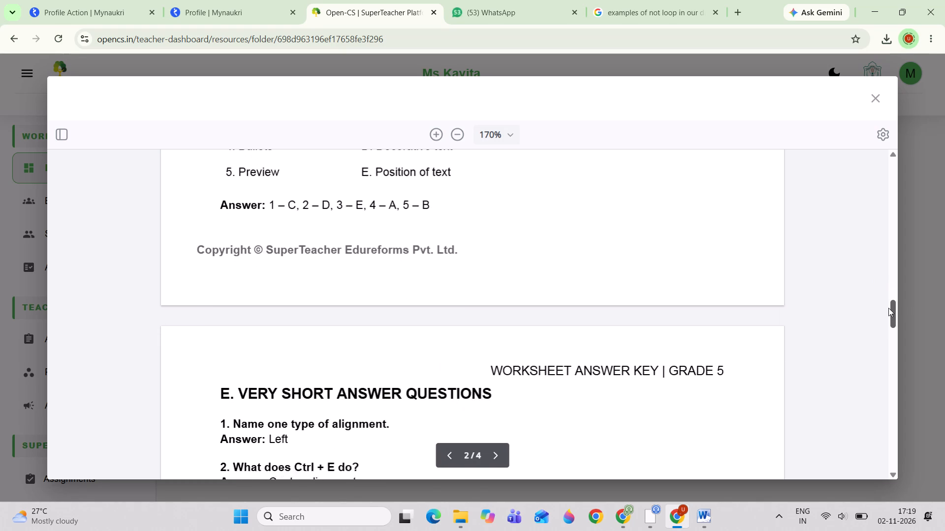
{"action": "left_click_drag", "start_coordinate": [888, 308], "coordinate": [889, 321]}
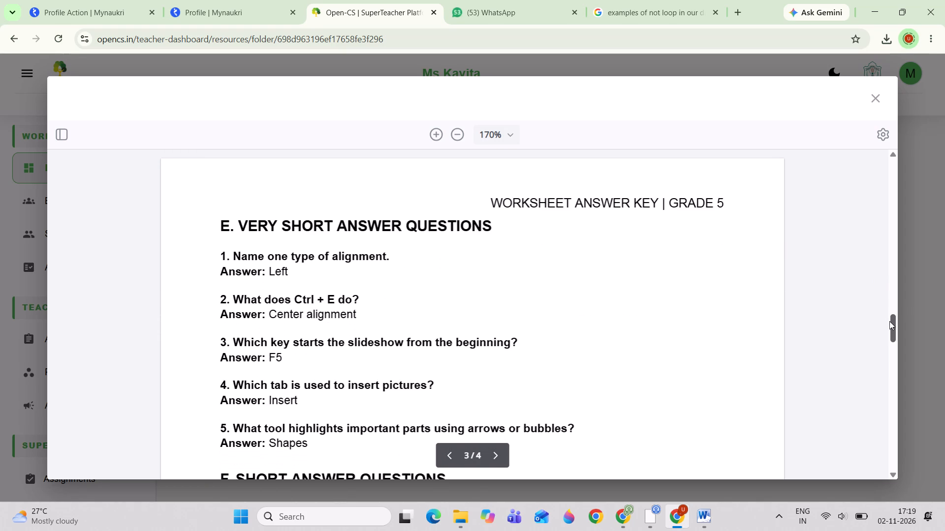
{"action": "left_click_drag", "start_coordinate": [889, 321], "coordinate": [889, 325]}
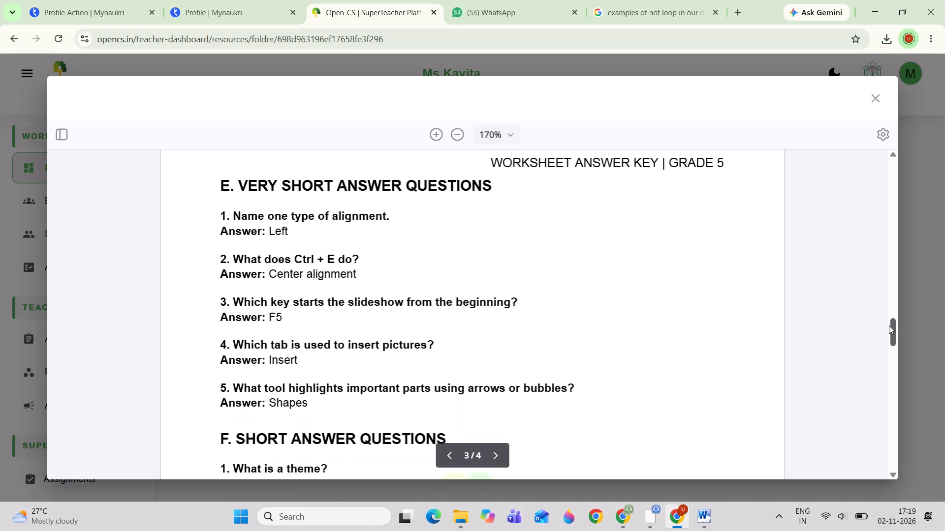
{"action": "left_click_drag", "start_coordinate": [889, 325], "coordinate": [888, 329]}
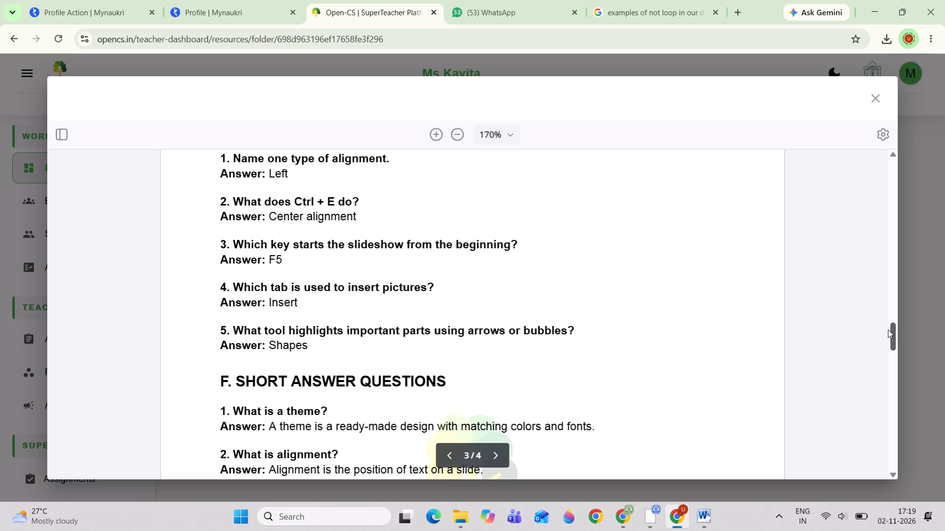
{"action": "left_click_drag", "start_coordinate": [888, 329], "coordinate": [888, 332]}
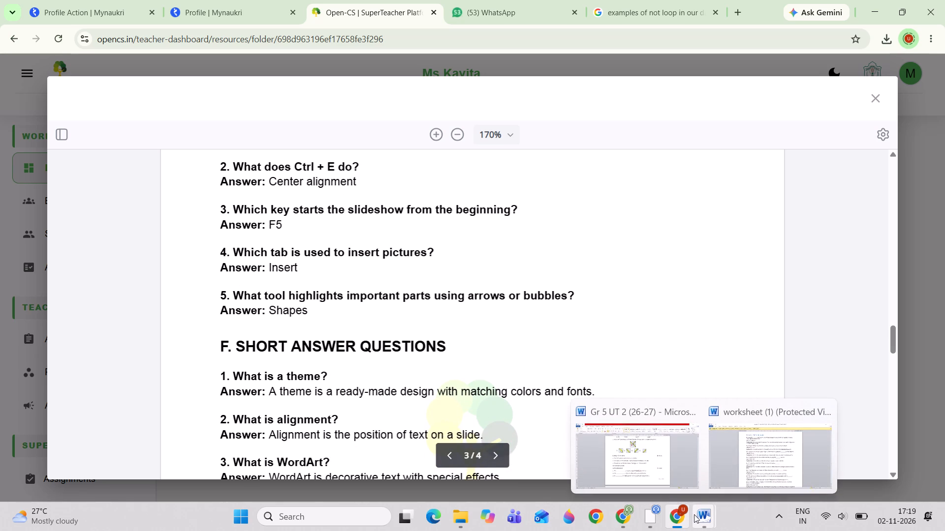
{"action": "left_click", "coordinate": [649, 474]}
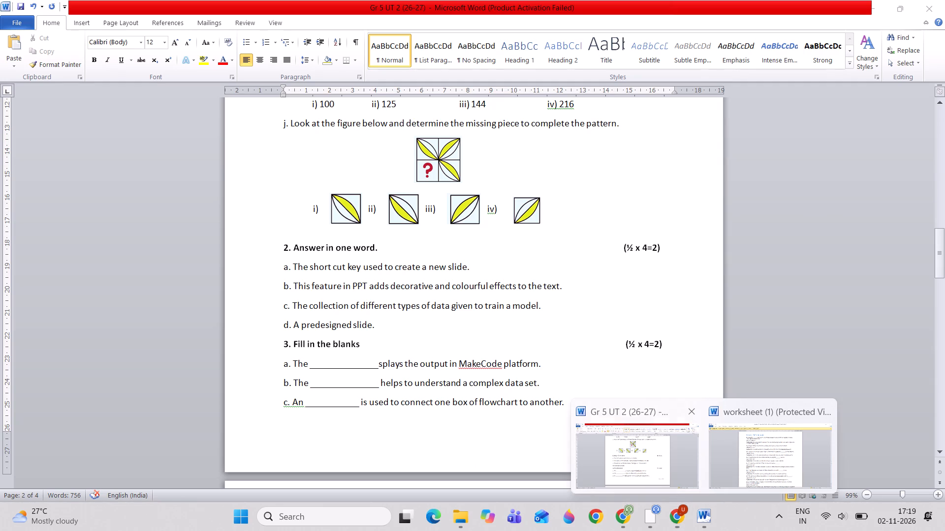
Start a new item "e." on its own line below question 2d.
{"action": "left_click", "coordinate": [387, 325]}
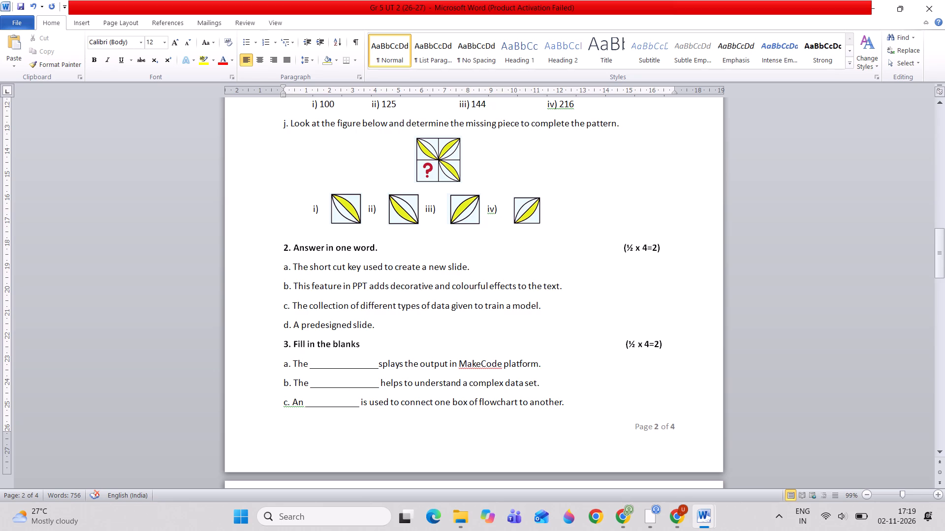
{"action": "key", "text": "Return"}
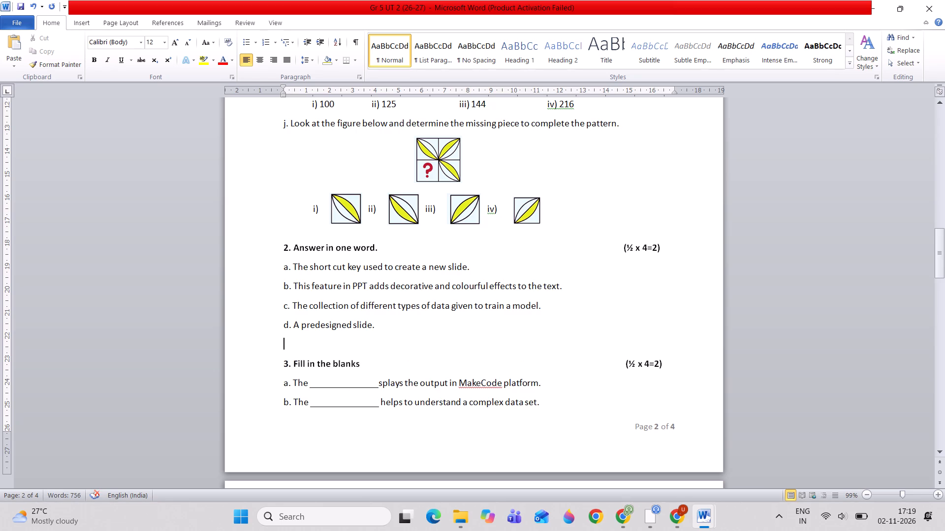
{"action": "key", "text": "e"}
{"action": "type", "text": "."}
{"action": "key", "text": "space"}
In Chrome, examine the answer key's Short Answer and Competency-Based Questions through to the last one, and return to the Gr 5 UT 2 paper.
{"action": "key", "text": "alt+Tab"}
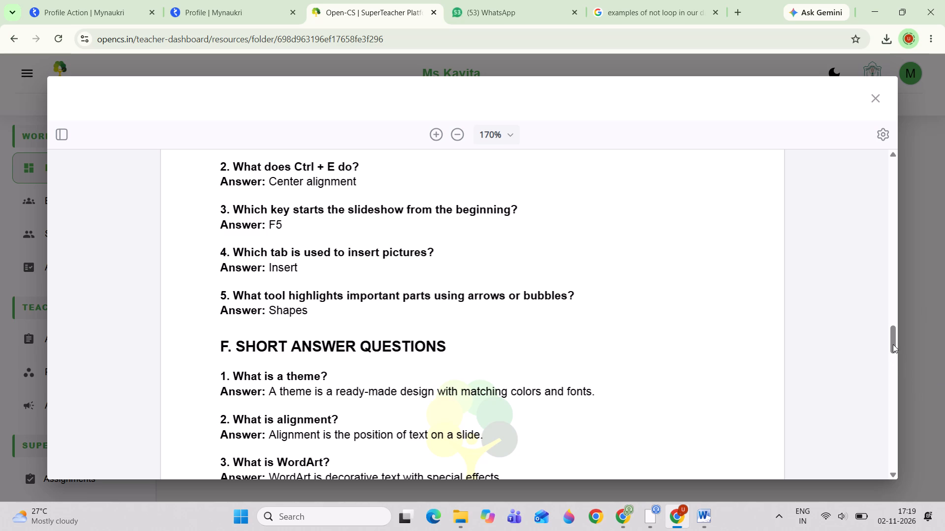
{"action": "left_click_drag", "start_coordinate": [891, 341], "coordinate": [894, 356]}
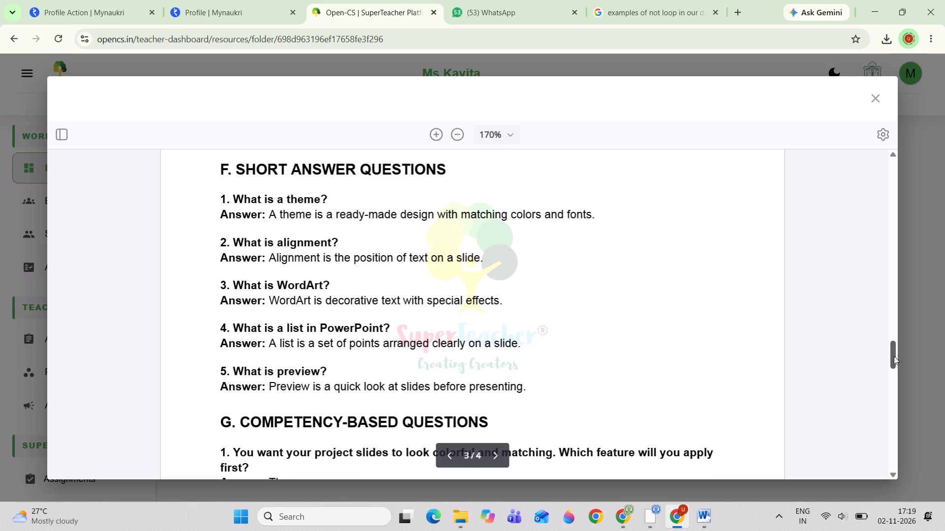
{"action": "left_click_drag", "start_coordinate": [894, 356], "coordinate": [893, 365]}
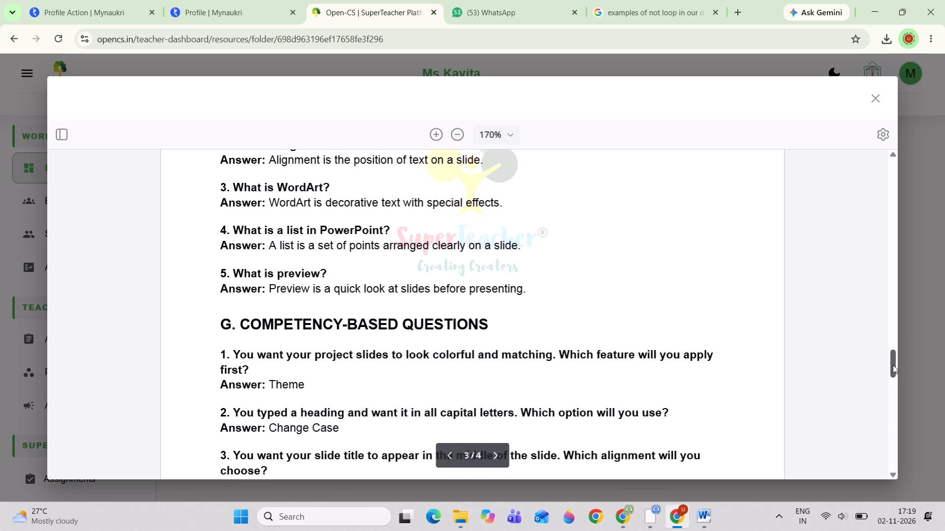
{"action": "left_click_drag", "start_coordinate": [893, 365], "coordinate": [892, 371]}
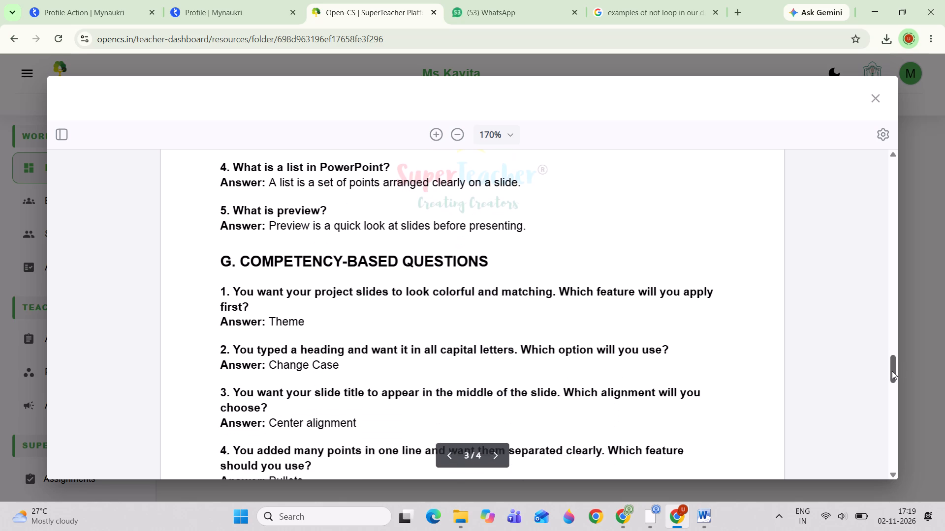
{"action": "left_click_drag", "start_coordinate": [892, 371], "coordinate": [892, 376]}
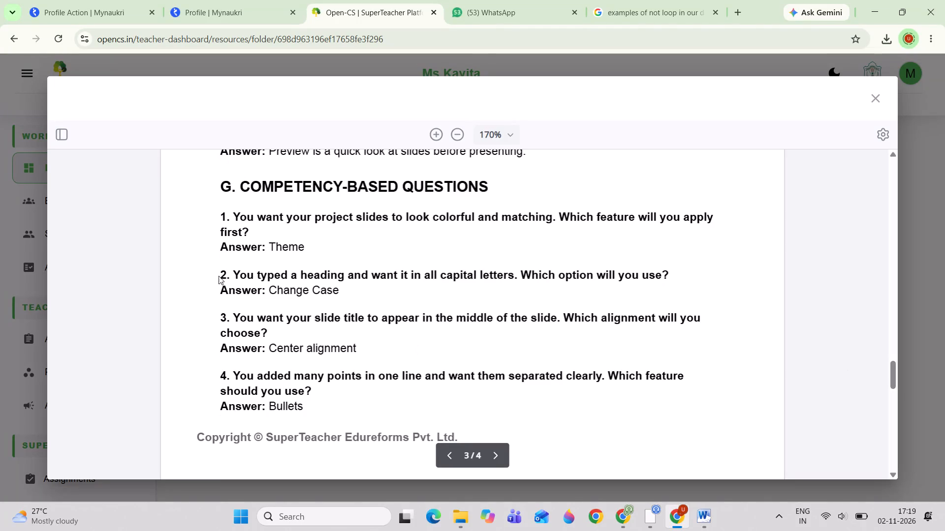
{"action": "left_click", "coordinate": [235, 276]}
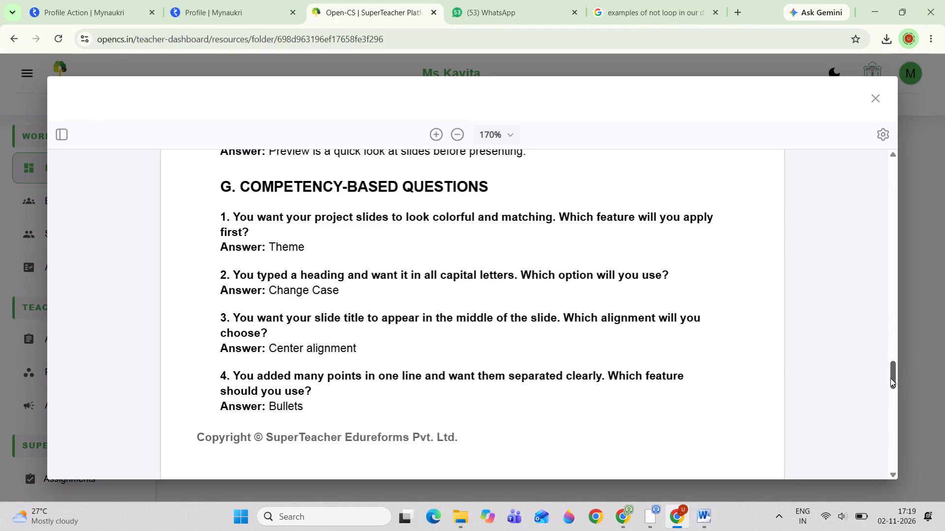
{"action": "left_click_drag", "start_coordinate": [890, 376], "coordinate": [891, 401]}
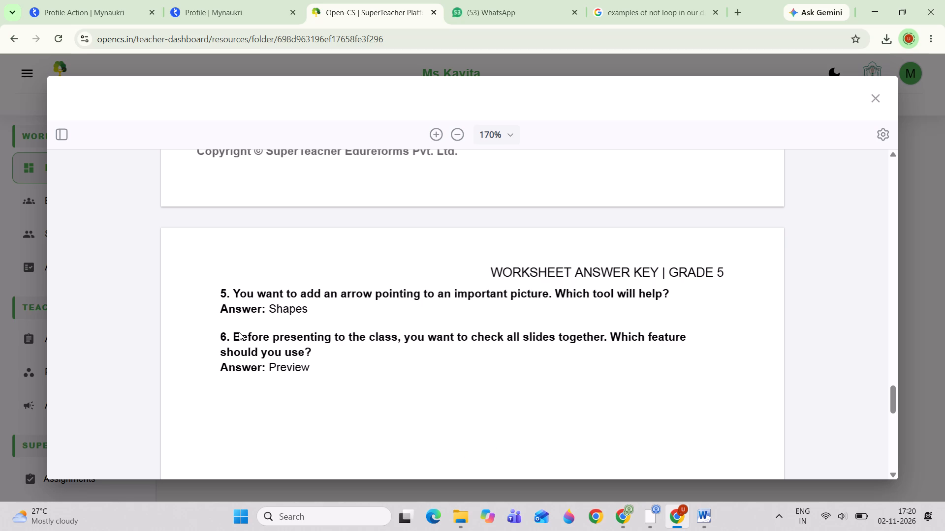
{"action": "left_click", "coordinate": [700, 520]}
{"action": "left_click", "coordinate": [656, 458]}
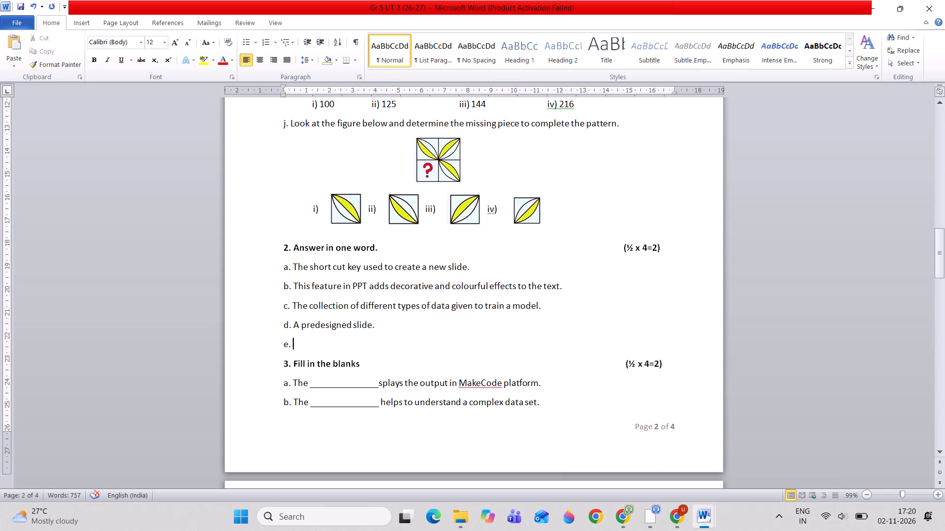
Delete the two old competency-based questions under question 10, keeping the "a." label.
{"action": "left_click_drag", "start_coordinate": [938, 237], "coordinate": [942, 261]}
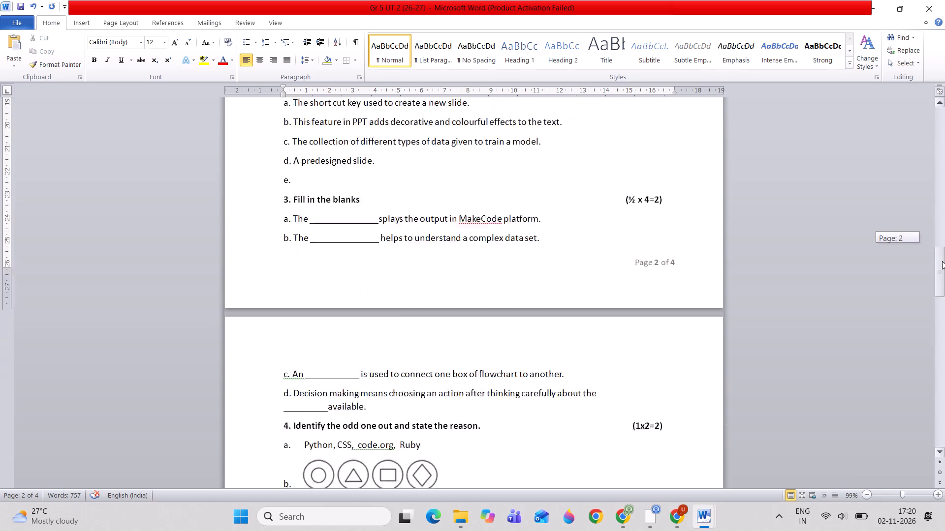
{"action": "left_click_drag", "start_coordinate": [942, 261], "coordinate": [940, 319]}
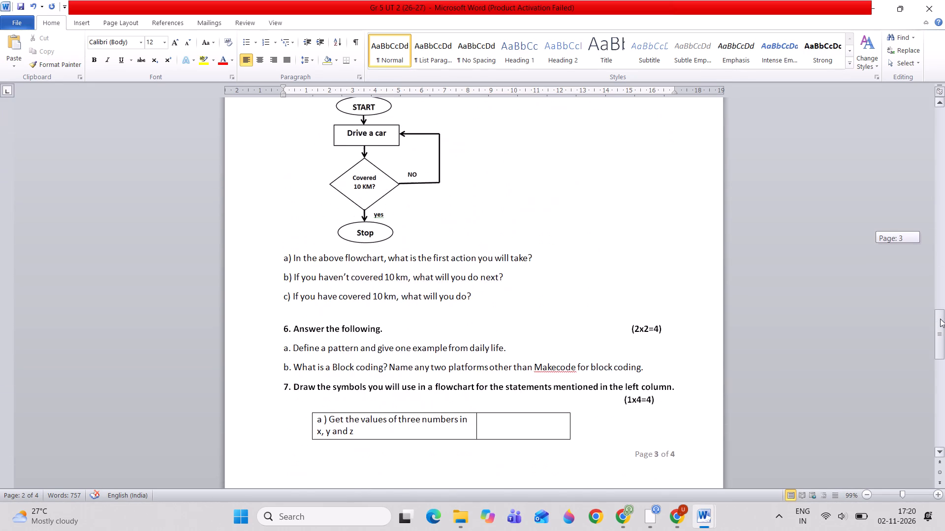
{"action": "left_click_drag", "start_coordinate": [940, 319], "coordinate": [931, 395]}
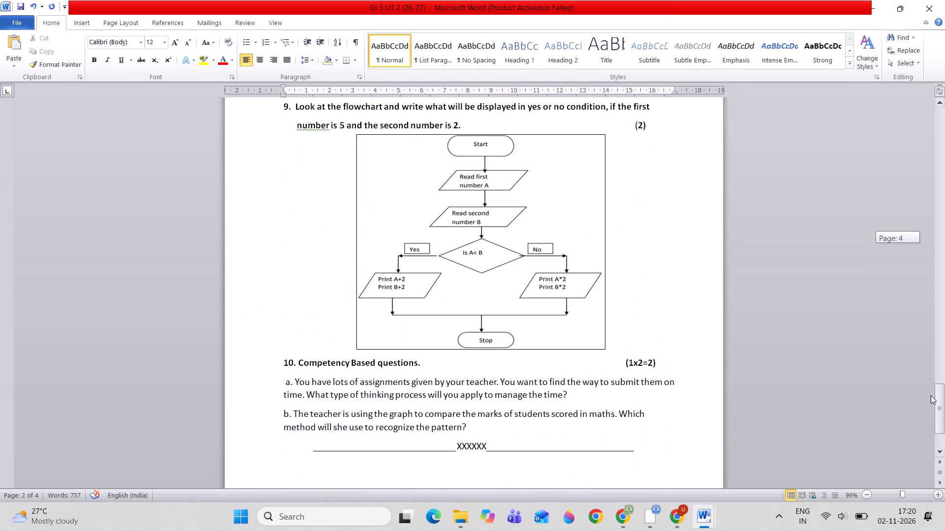
{"action": "left_click_drag", "start_coordinate": [931, 395], "coordinate": [928, 396]}
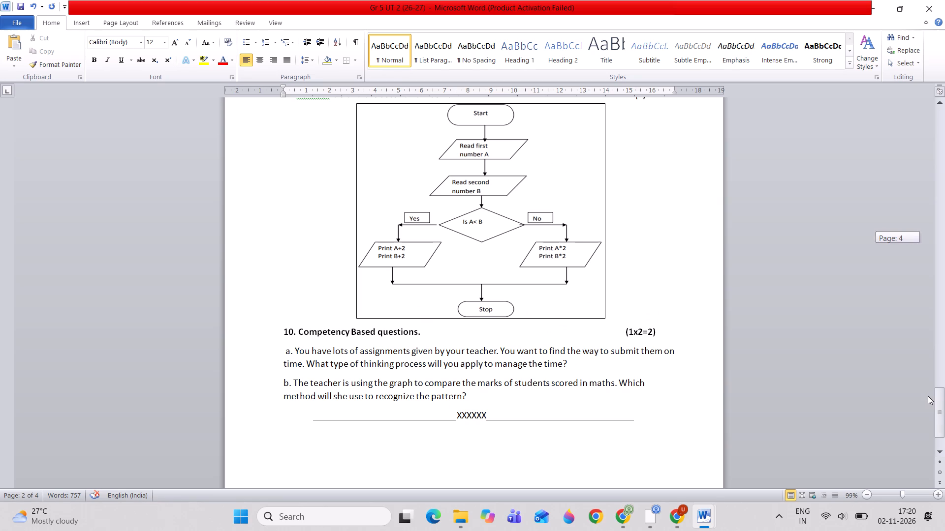
{"action": "left_click_drag", "start_coordinate": [296, 352], "coordinate": [535, 396]}
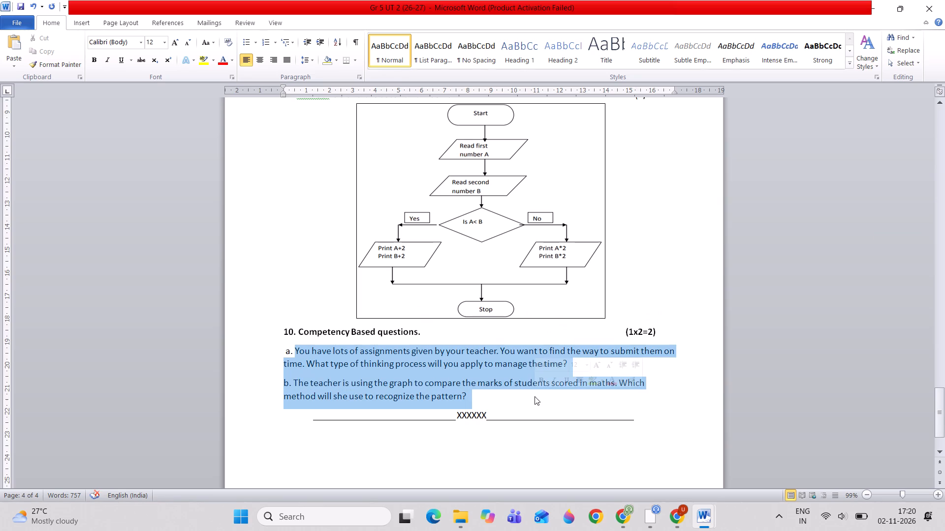
{"action": "key", "text": "Delete"}
Using the answer key in Chrome, write question 10a: "You want to add an arrow pointing to an important picture. Which tool will help?".
{"action": "key", "text": "alt+Tab"}
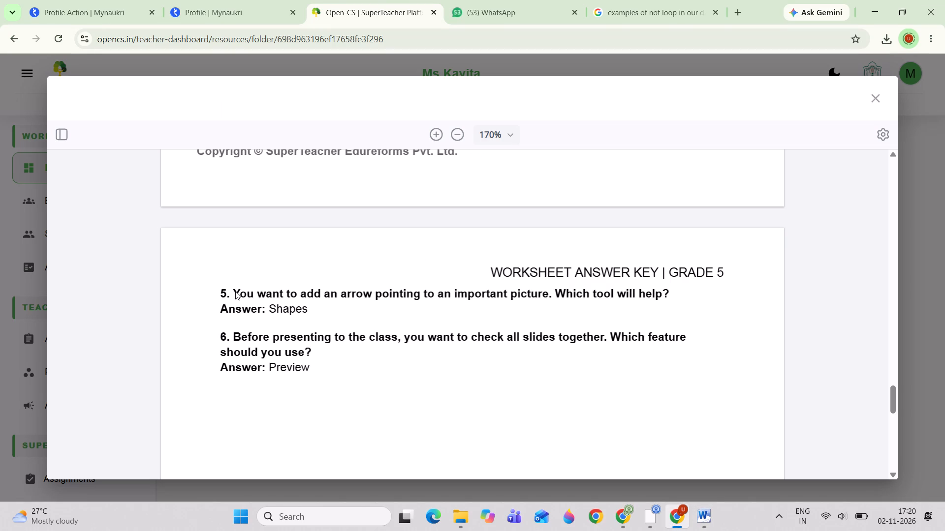
{"action": "left_click", "coordinate": [235, 291]}
{"action": "left_click", "coordinate": [359, 353], "text": "alt"}
{"action": "key", "text": "alt+Tab"}
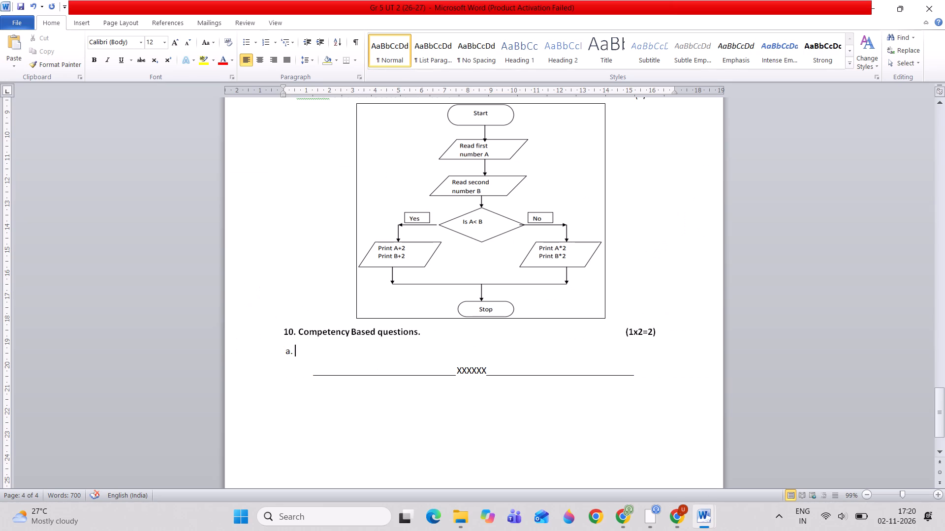
{"action": "key", "text": "space"}
{"action": "type", "text": "You want to add an arrow"}
{"action": "key", "text": "space"}
{"action": "key", "text": "alt+Tab"}
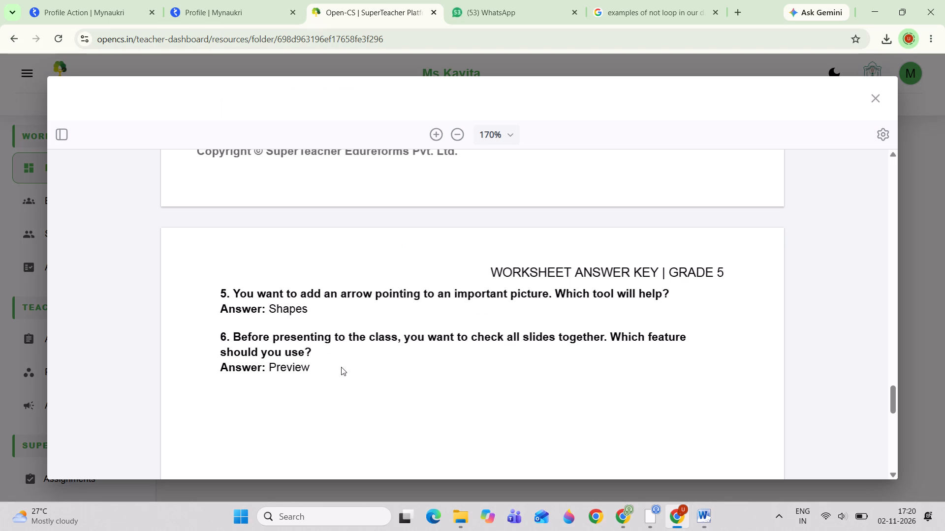
{"action": "key", "text": "alt+Tab"}
{"action": "type", "text": "pointing"}
{"action": "key", "text": "space"}
{"action": "key", "text": "alt+Tab"}
{"action": "key", "text": "alt+Tab"}
{"action": "type", "text": "to an important picture"}
{"action": "key", "text": "alt+Tab"}
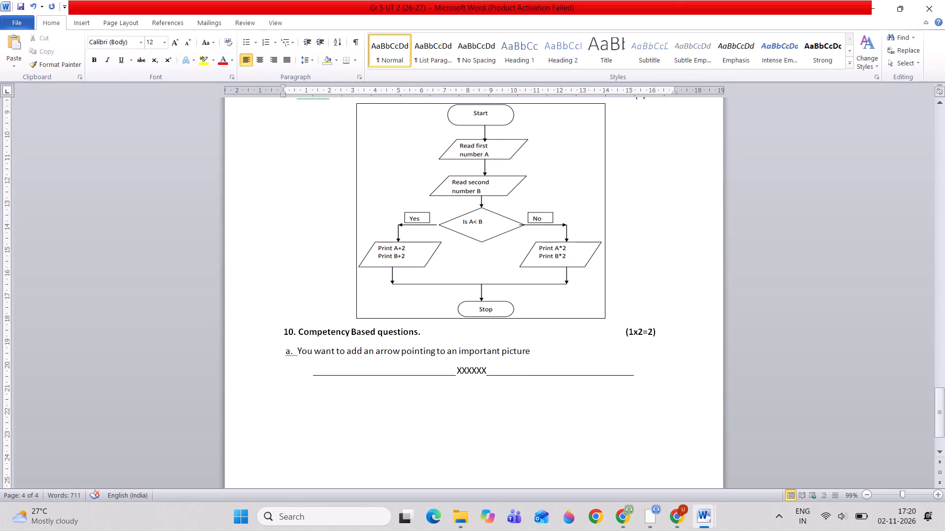
{"action": "key", "text": "alt+Tab"}
{"action": "type", "text": ". Which tool willl"}
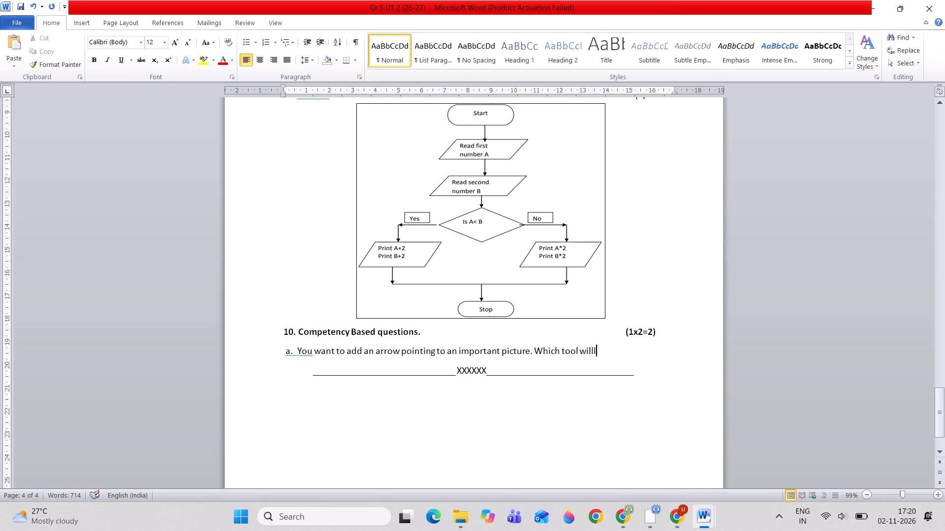
{"action": "key", "text": "equal"}
{"action": "key", "text": "BackSpace"}
{"action": "key", "text": "space"}
{"action": "type", "text": "help"}
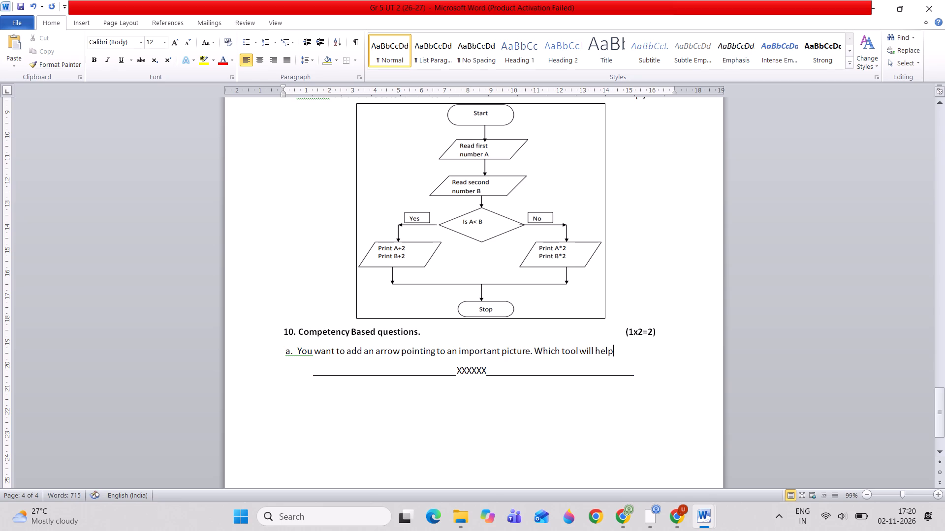
{"action": "key", "text": "shift+question"}
Start a new item "b." on its own line below question 10a, indented by a space to match it.
{"action": "key", "text": "Return"}
{"action": "key", "text": "b"}
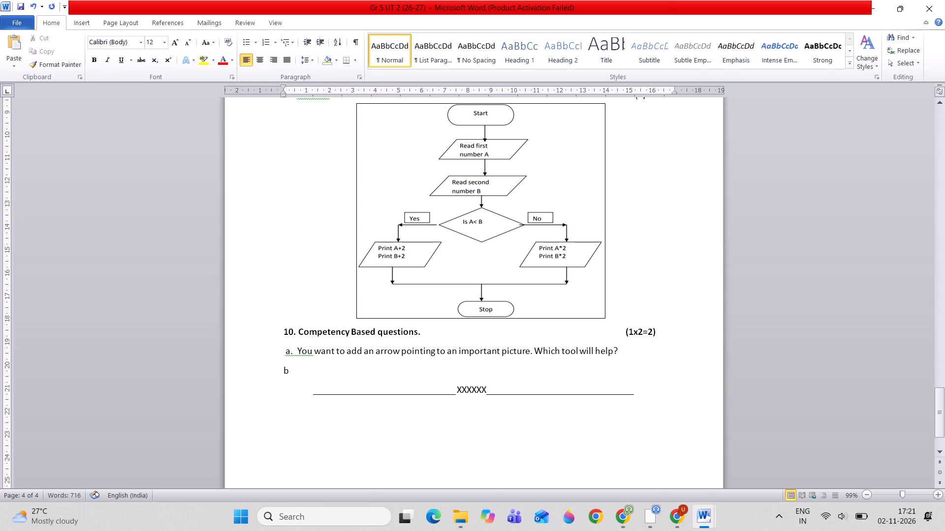
{"action": "type", "text": "."}
{"action": "key", "text": "space"}
{"action": "key", "text": "Left"}
{"action": "key", "text": "Left"}
{"action": "key", "text": "Left"}
{"action": "key", "text": "space"}
{"action": "left_click", "coordinate": [308, 375]}
{"action": "key", "text": "space"}
In Chrome, look back through the answer key from the last Competency-Based Questions up to the Short Answer Questions.
{"action": "key", "text": "alt+Tab"}
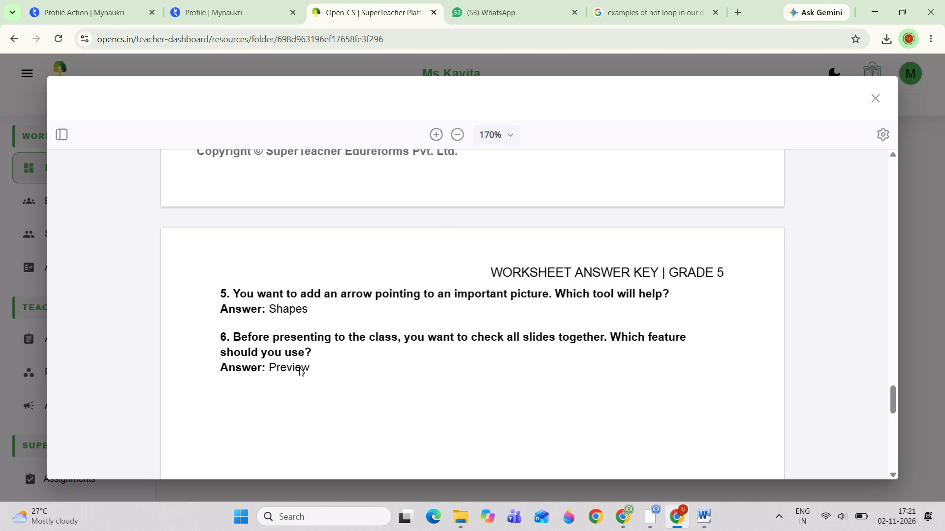
{"action": "key", "text": "alt+Tab"}
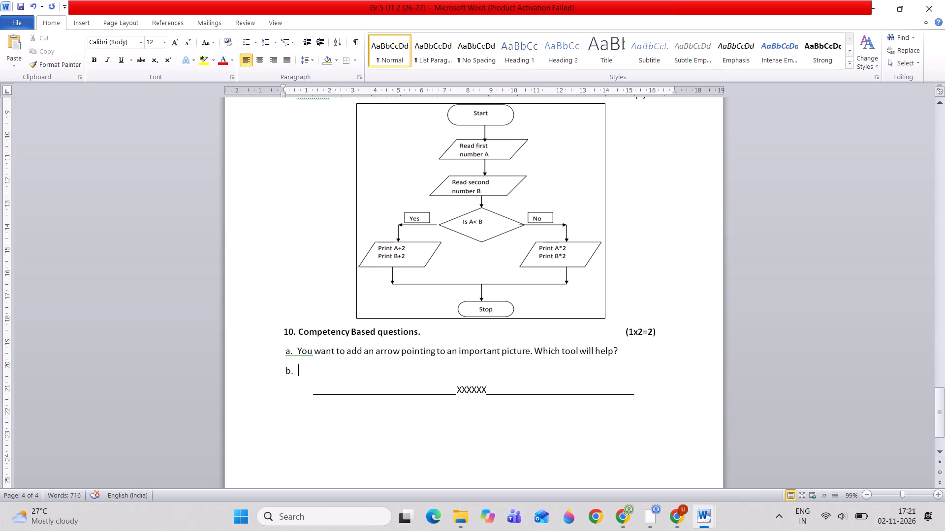
{"action": "key", "text": "alt+Tab"}
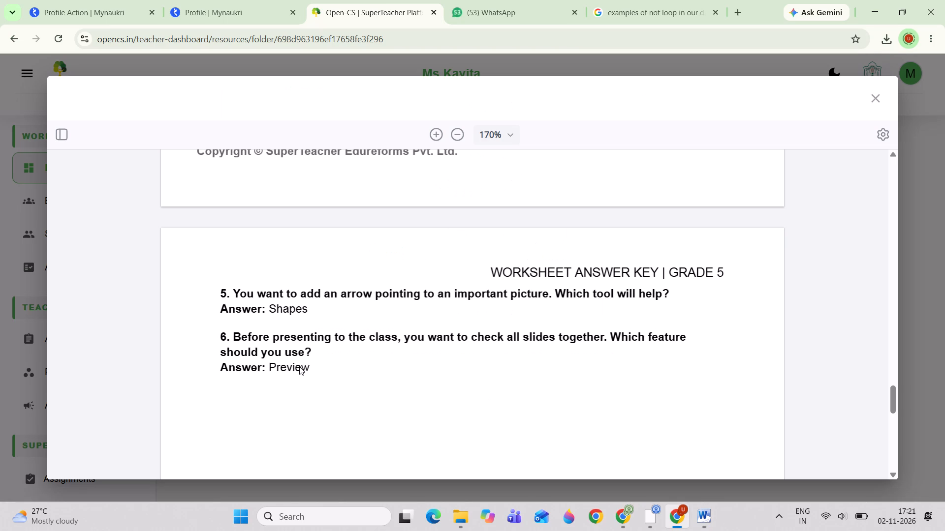
{"action": "key", "text": "Up"}
{"action": "key", "text": "Up"}
{"action": "key", "text": "Up"}
{"action": "key", "text": "Up"}
{"action": "key", "text": "Up"}
{"action": "key", "text": "Up"}
{"action": "key", "text": "Up"}
{"action": "key", "text": "Up"}
{"action": "key", "text": "Up"}
{"action": "key", "text": "Up"}
{"action": "key", "text": "Up"}
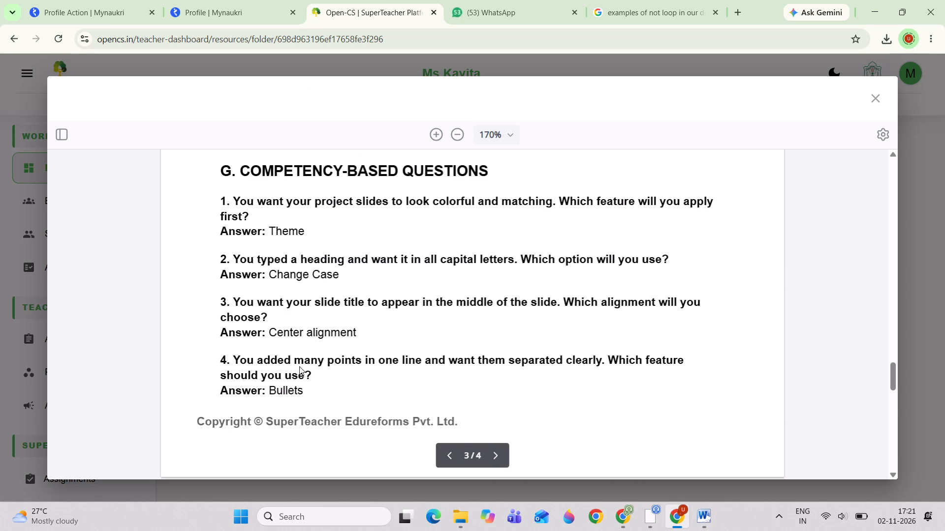
{"action": "key", "text": "Up"}
{"action": "key", "text": "Up"}
{"action": "key", "text": "Up"}
{"action": "key", "text": "Up"}
{"action": "key", "text": "Up"}
{"action": "key", "text": "Up"}
{"action": "key", "text": "Up"}
{"action": "key", "text": "Up"}
{"action": "key", "text": "Up"}
{"action": "key", "text": "Up"}
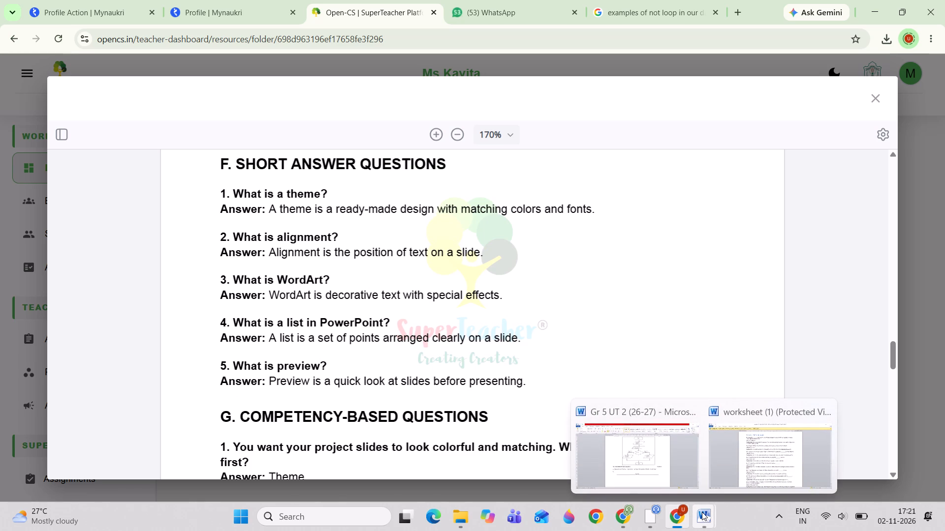
In the Gr 5 UT 2 paper, fill in question 2e as "A quick look at slides before presenting.".
{"action": "left_click", "coordinate": [636, 478]}
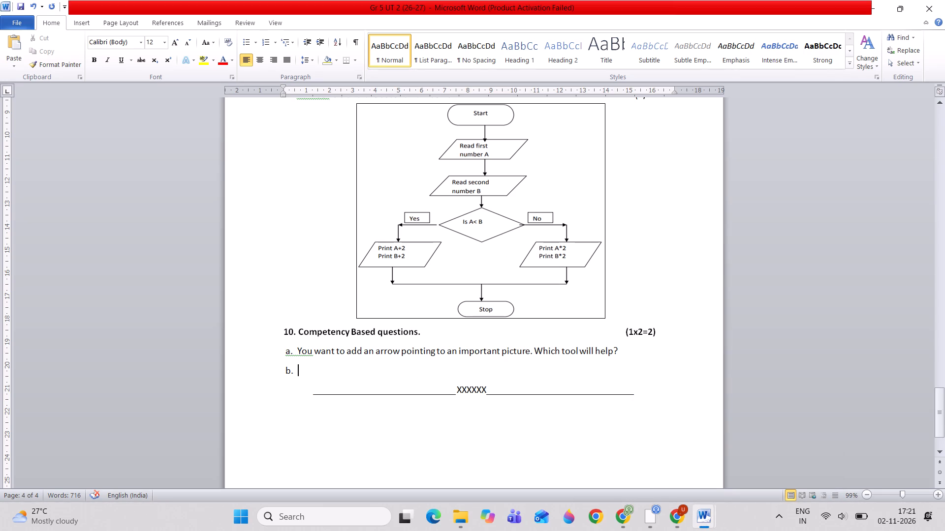
{"action": "left_click", "coordinate": [938, 121]}
{"action": "left_click", "coordinate": [938, 121]}
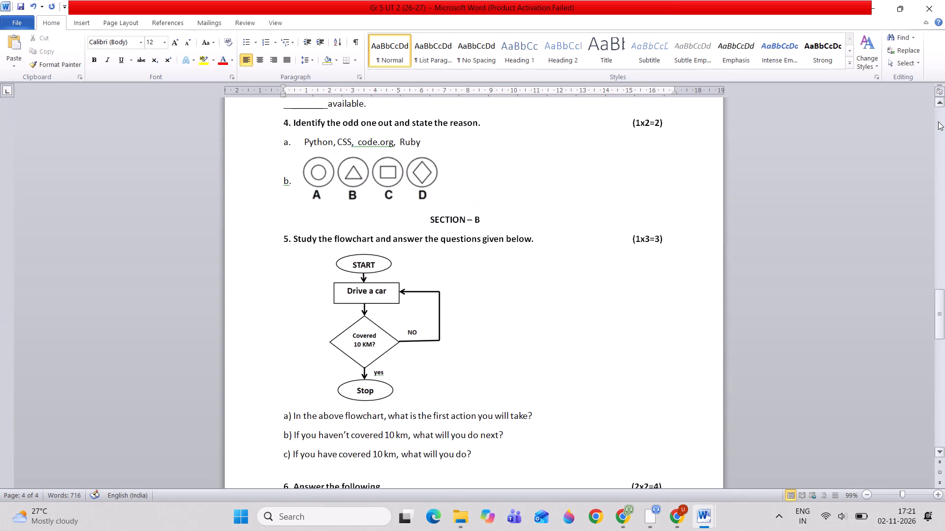
{"action": "left_click", "coordinate": [938, 121]}
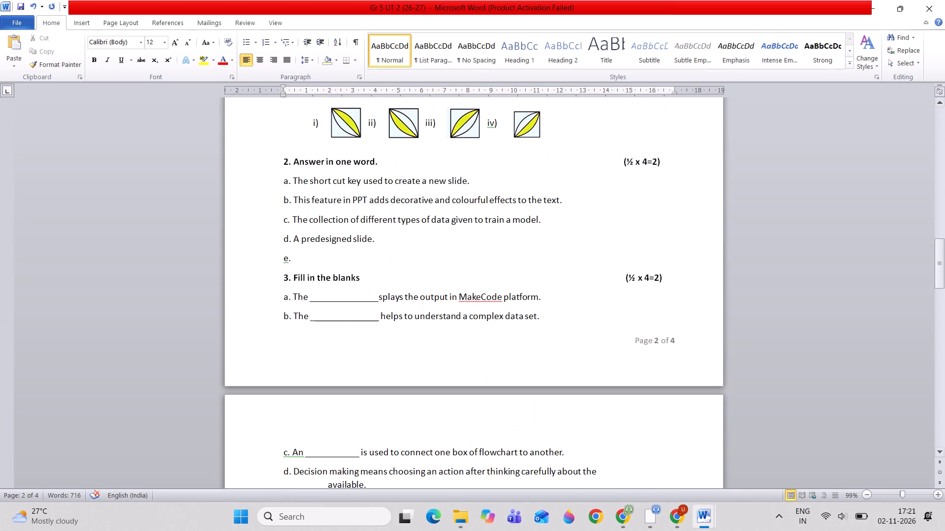
{"action": "left_click", "coordinate": [297, 261]}
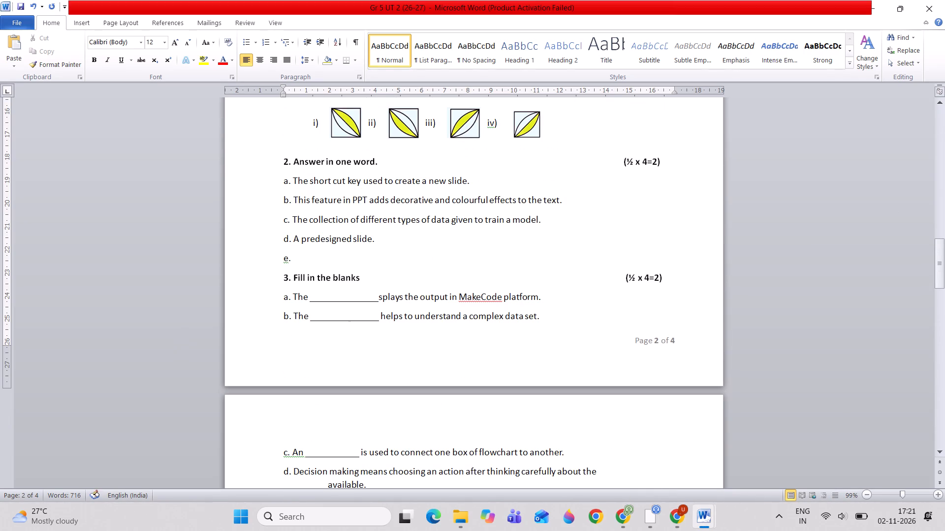
{"action": "type", "text": "A quick look"}
{"action": "key", "text": "space"}
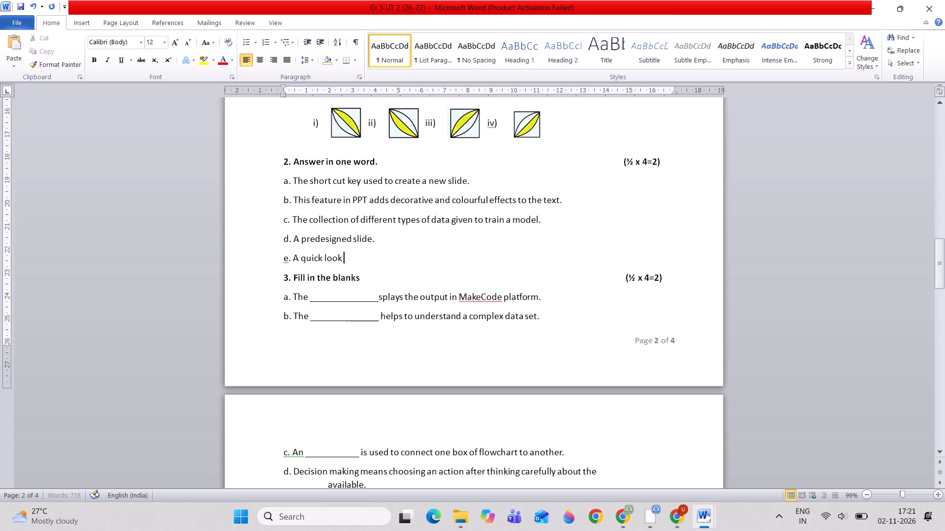
{"action": "key", "text": "alt+Tab"}
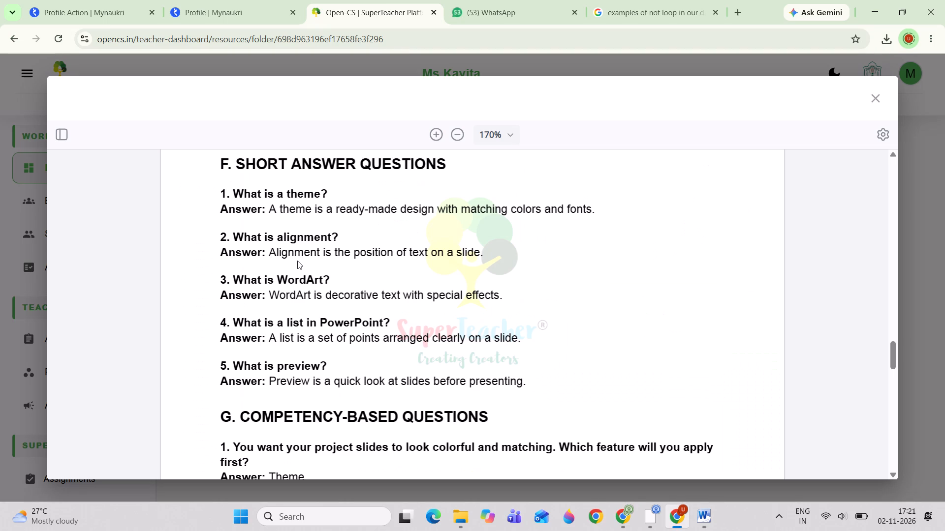
{"action": "key", "text": "alt+Tab"}
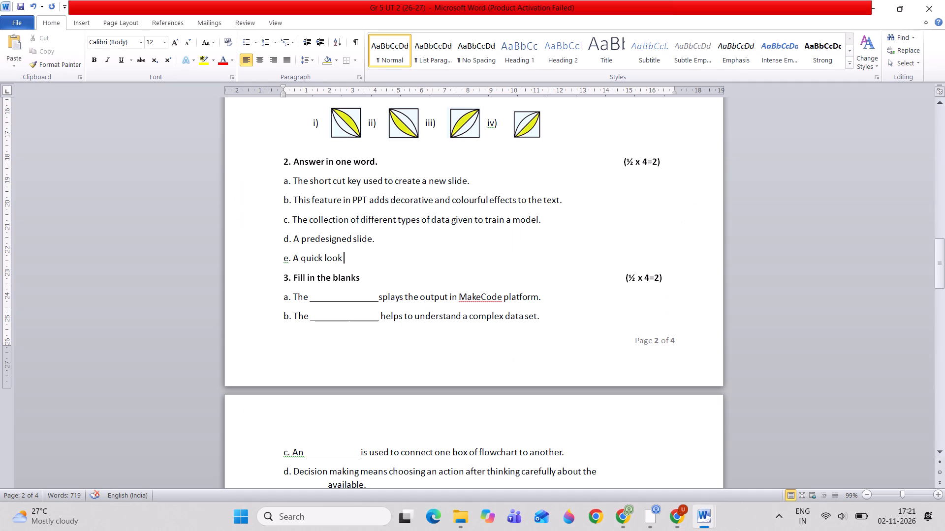
{"action": "type", "text": "at slides pe"}
{"action": "key", "text": "BackSpace"}
{"action": "key", "text": "BackSpace"}
{"action": "type", "text": "before presenting."}
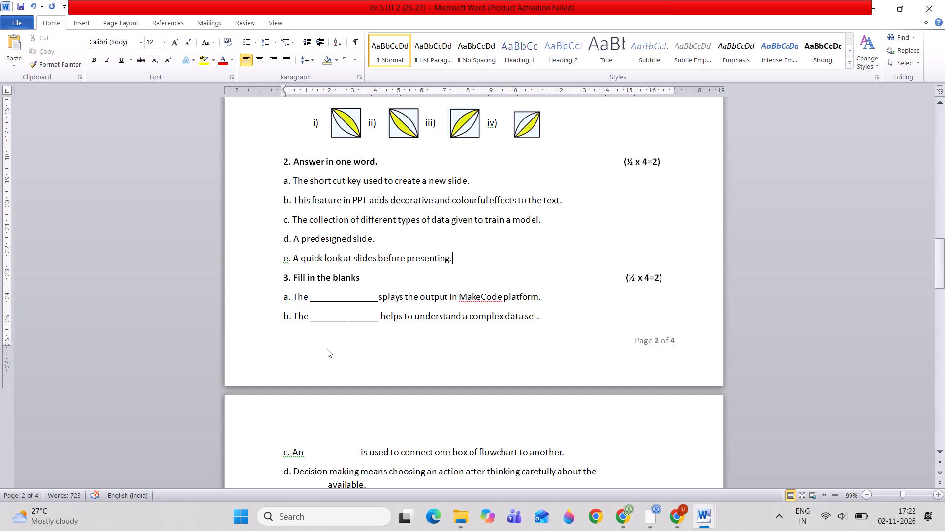
Using the answer key in Chrome, add question 2f in the Gr 5 UT 2 paper: "This feature tells the position of the text in a slide.".
{"action": "key", "text": "alt+Tab"}
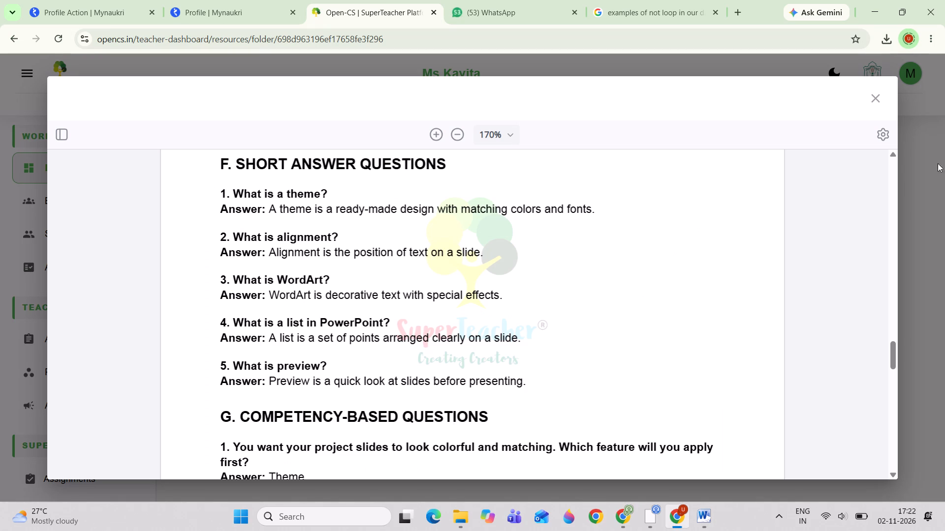
{"action": "left_click", "coordinate": [893, 170]}
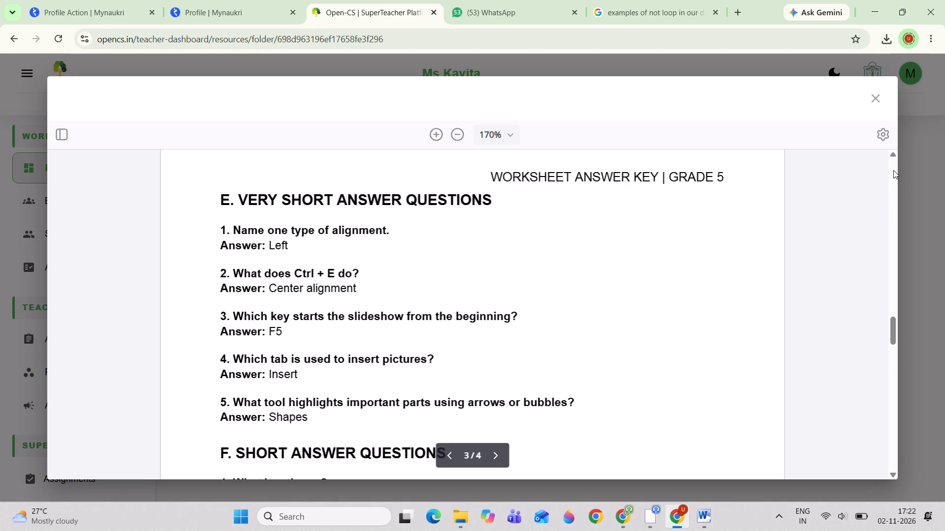
{"action": "left_click", "coordinate": [893, 170]}
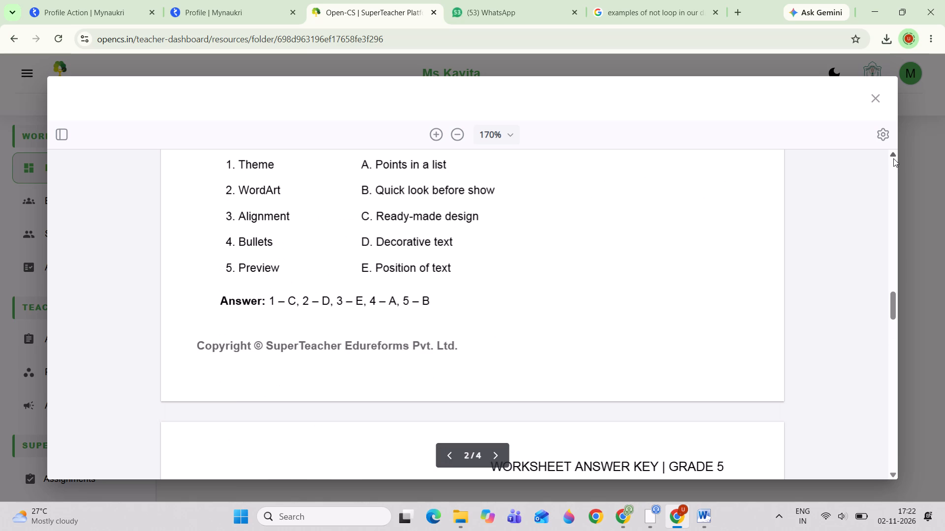
{"action": "left_click", "coordinate": [893, 158]}
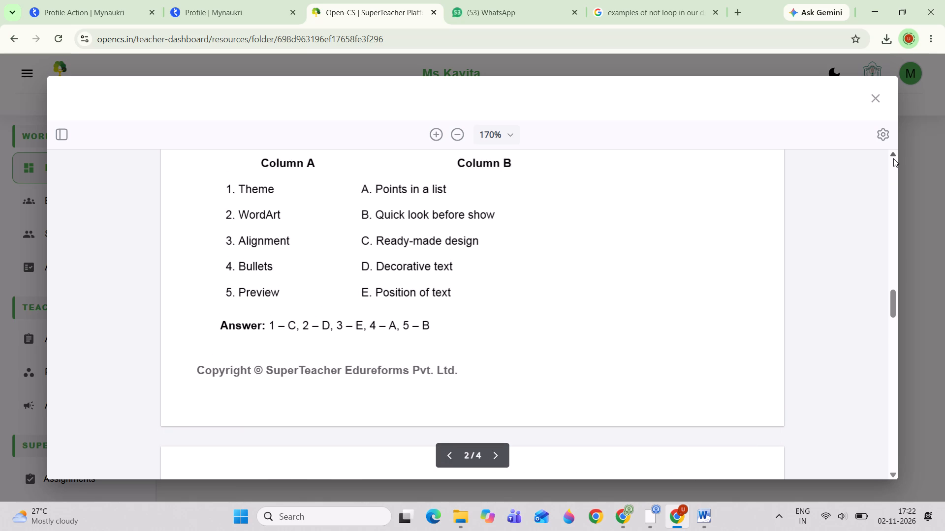
{"action": "left_click", "coordinate": [893, 158]}
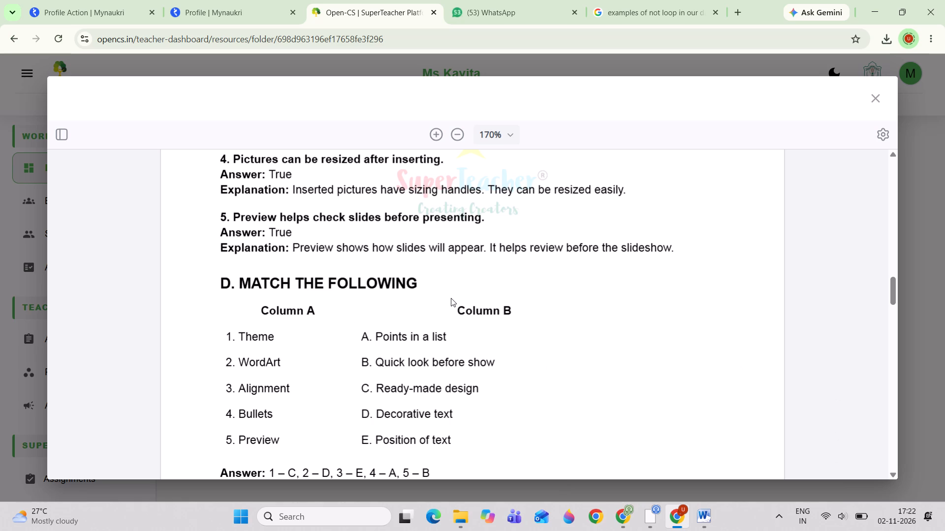
{"action": "key", "text": "alt+Tab"}
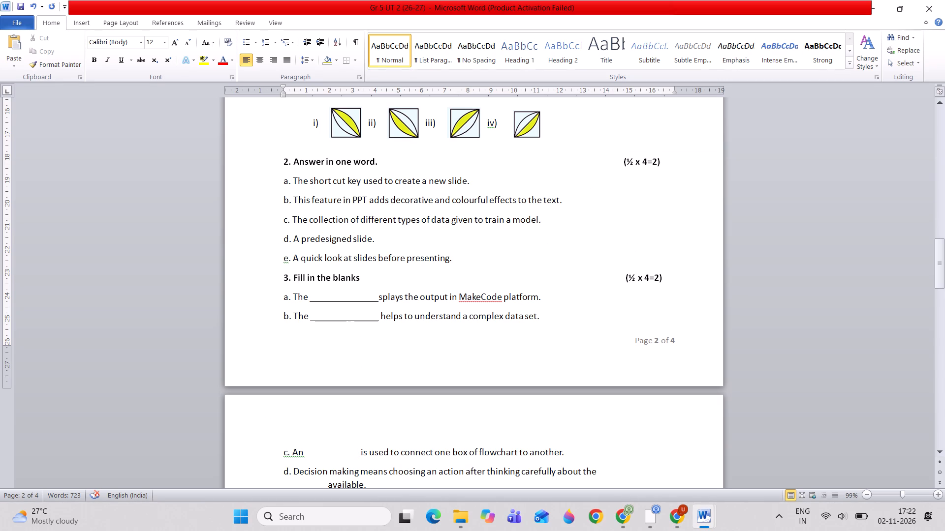
{"action": "key", "text": "Return"}
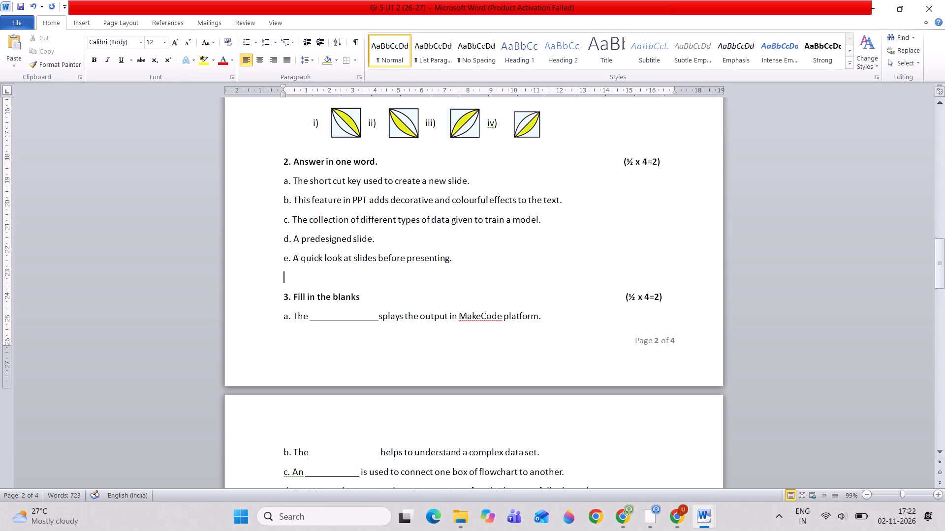
{"action": "type", "text": "f. This"}
{"action": "key", "text": "space"}
{"action": "key", "text": "alt+Tab"}
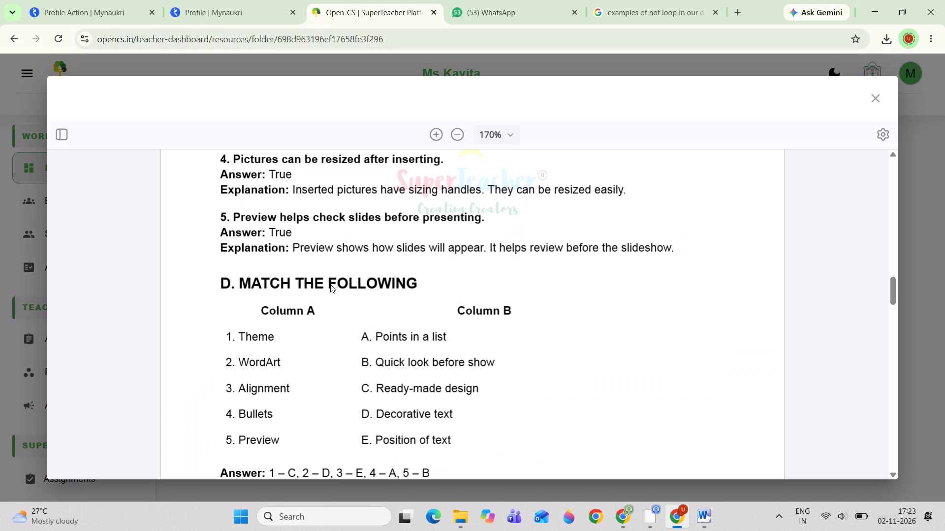
{"action": "key", "text": "alt+Tab"}
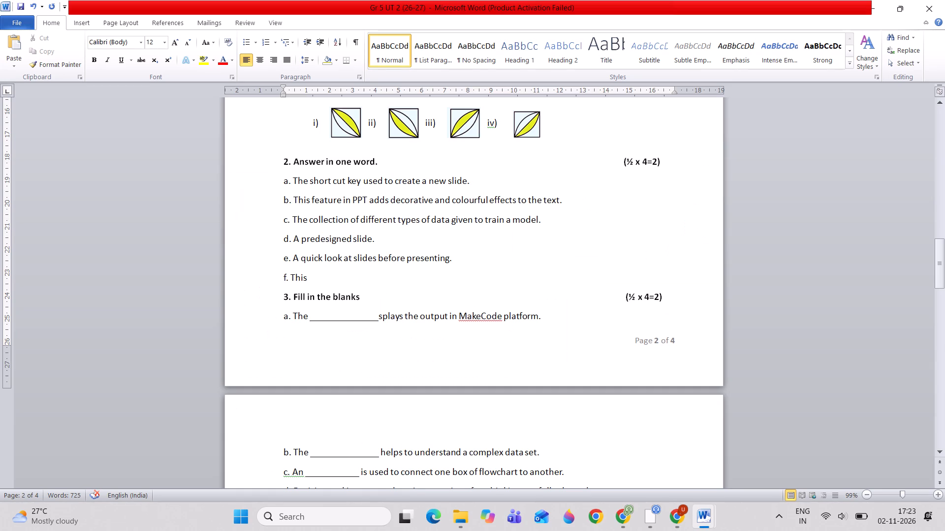
{"action": "type", "text": "feature"}
{"action": "key", "text": "space"}
{"action": "type", "text": "te"}
{"action": "key", "text": "alt+Tab"}
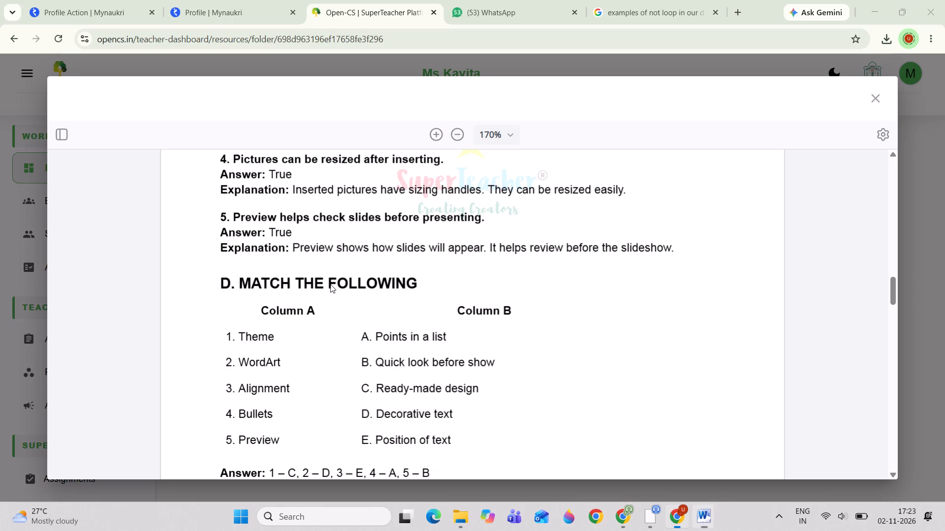
{"action": "key", "text": "Down"}
{"action": "key", "text": "Down"}
{"action": "key", "text": "Down"}
{"action": "key", "text": "Down"}
{"action": "key", "text": "Down"}
{"action": "key", "text": "Down"}
{"action": "key", "text": "Down"}
{"action": "key", "text": "Down"}
{"action": "key", "text": "Down"}
{"action": "key", "text": "Down"}
{"action": "key", "text": "Down"}
{"action": "key", "text": "Down"}
{"action": "key", "text": "Down"}
{"action": "key", "text": "Down"}
{"action": "key", "text": "Down"}
{"action": "key", "text": "Down"}
{"action": "key", "text": "Down"}
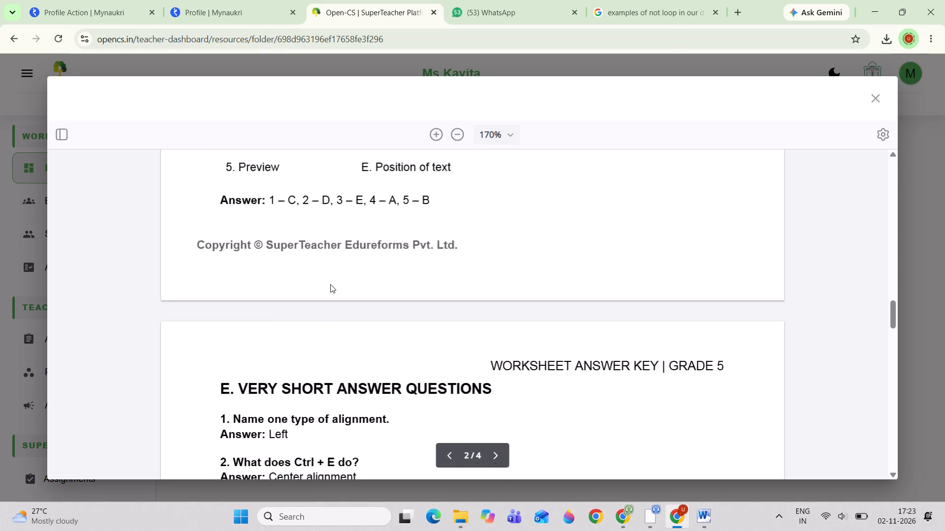
{"action": "key", "text": "Down"}
{"action": "key", "text": "Down"}
{"action": "key", "text": "Down"}
{"action": "key", "text": "Down"}
{"action": "key", "text": "Down"}
{"action": "key", "text": "Down"}
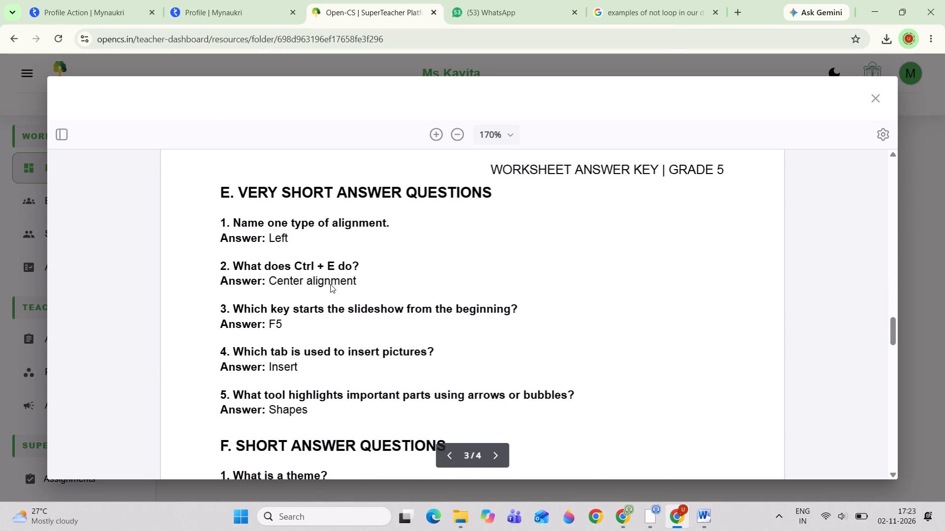
{"action": "key", "text": "Down"}
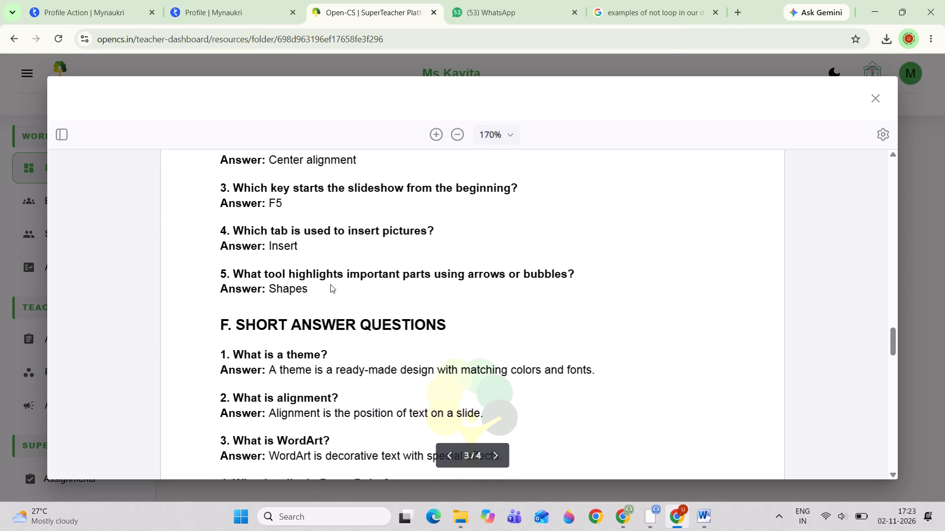
{"action": "key", "text": "alt+Tab"}
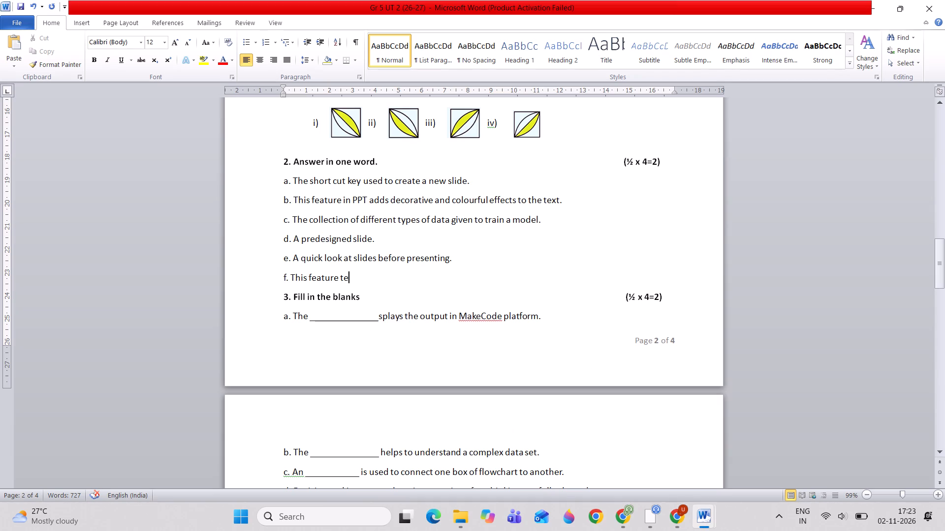
{"action": "type", "text": "lls the position of the text in a slid"}
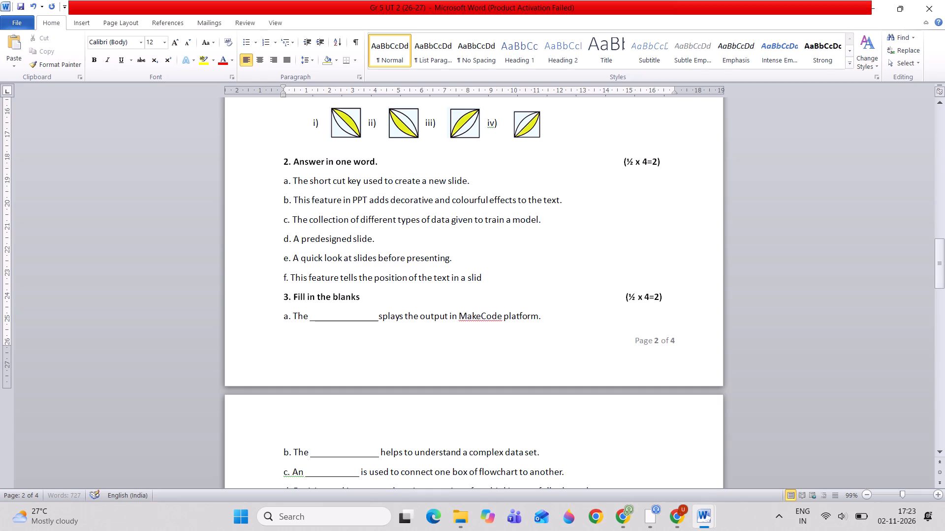
{"action": "type", "text": "e."}
{"action": "left_click", "coordinate": [283, 299]}
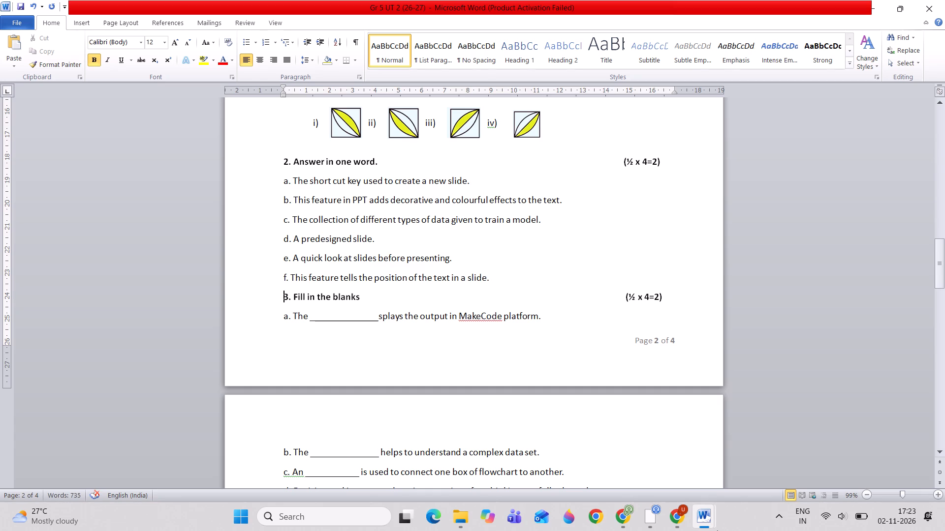
Using the answer key's Competency-Based Questions in Chrome, begin question 10b in the Gr 5 UT 2 paper with "Anu added many points in a line".
{"action": "left_click", "coordinate": [687, 514]}
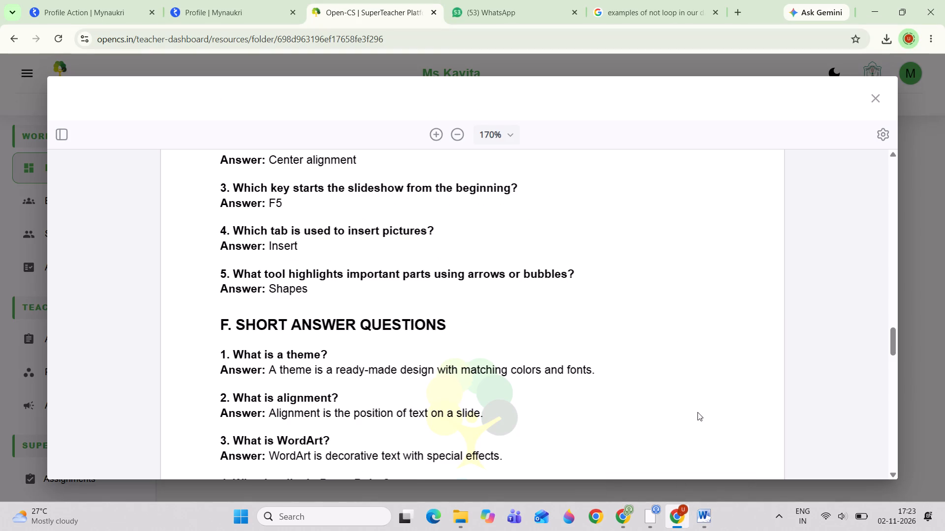
{"action": "left_click", "coordinate": [894, 391]}
{"action": "left_click", "coordinate": [894, 391]}
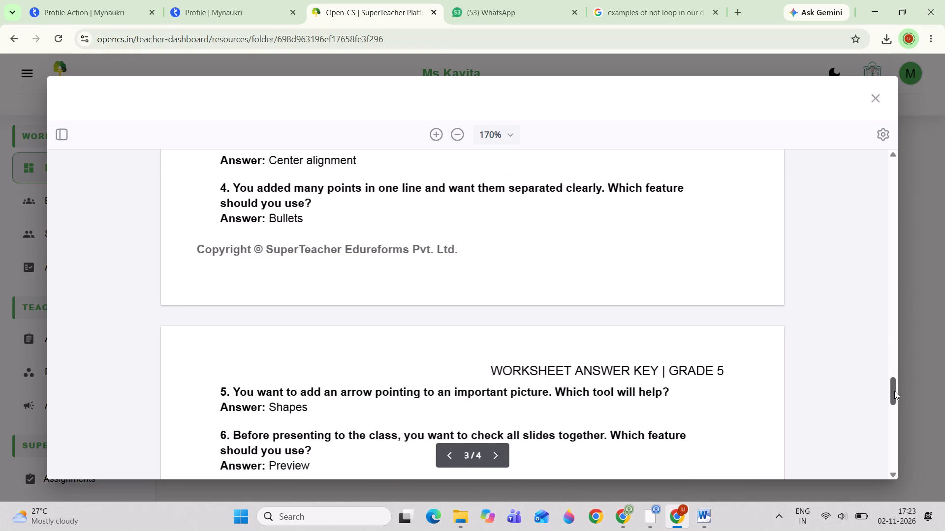
{"action": "left_click_drag", "start_coordinate": [894, 391], "coordinate": [890, 390]}
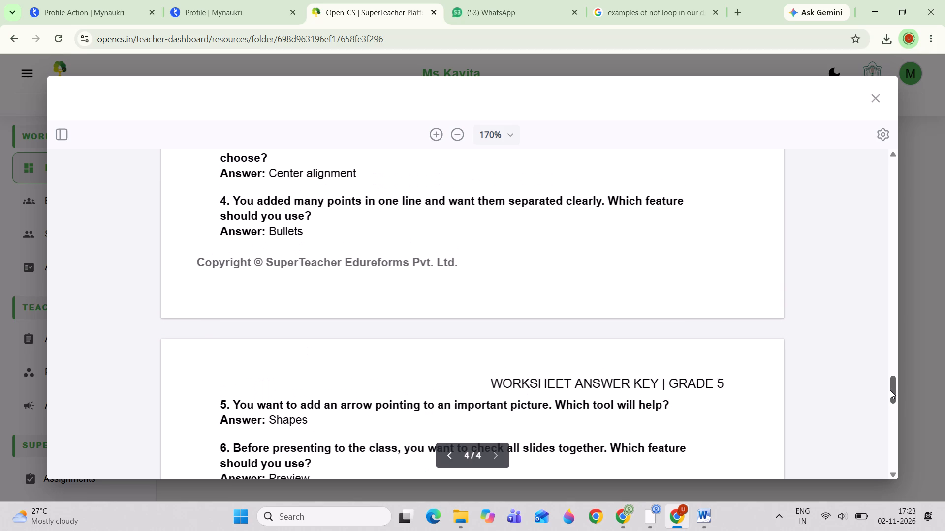
{"action": "left_click_drag", "start_coordinate": [890, 390], "coordinate": [890, 389]}
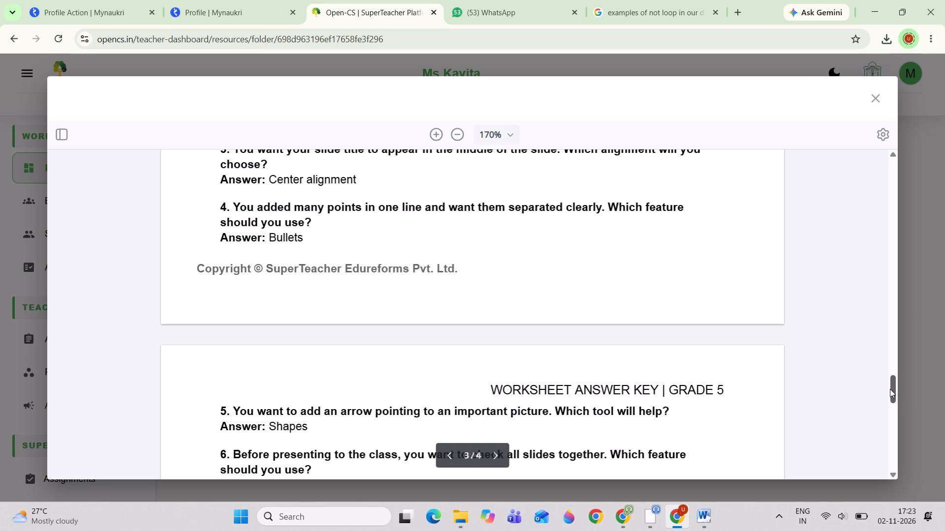
{"action": "left_click_drag", "start_coordinate": [890, 389], "coordinate": [889, 386]}
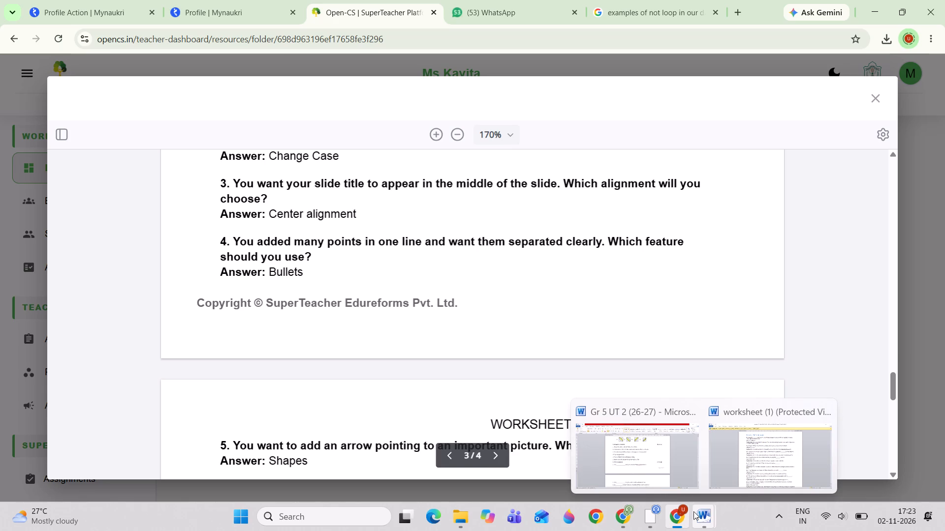
{"action": "left_click", "coordinate": [635, 465]}
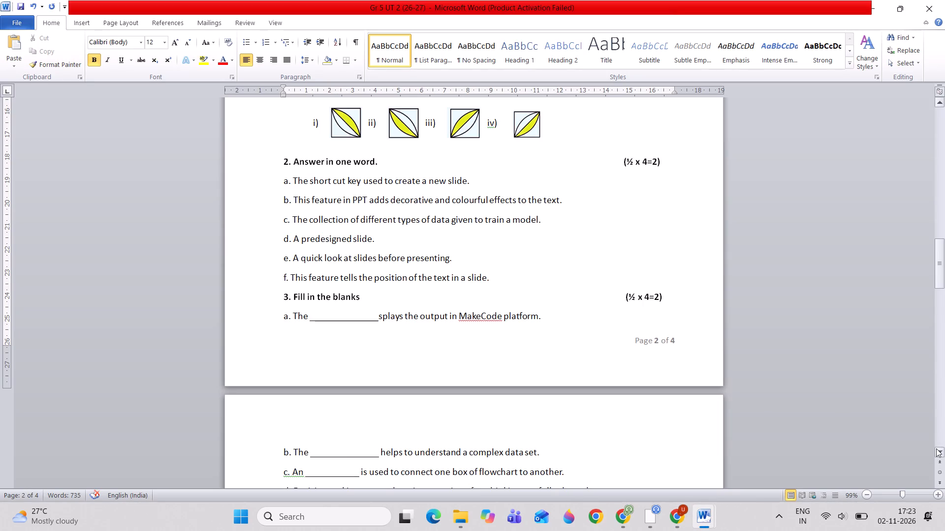
{"action": "triple_click", "coordinate": [939, 436]}
{"action": "left_click", "coordinate": [939, 436]}
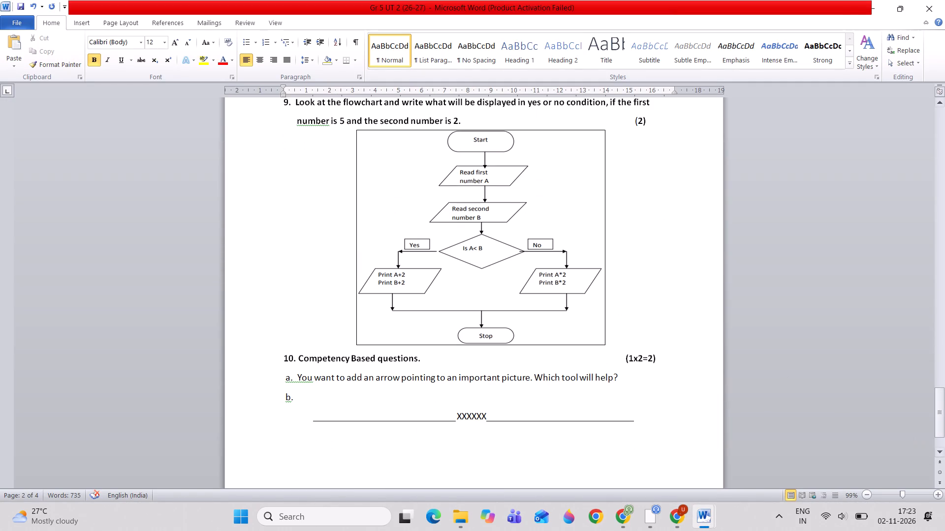
{"action": "left_click", "coordinate": [318, 395]}
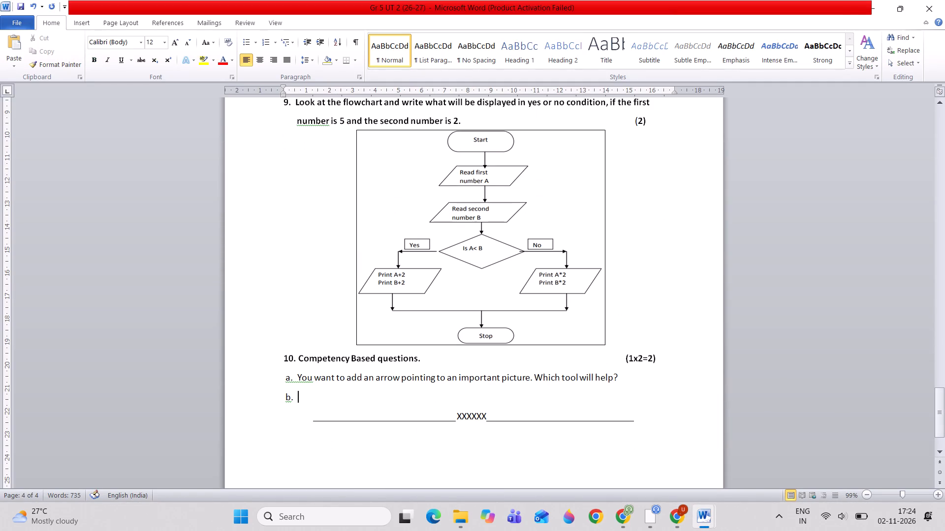
{"action": "left_click", "coordinate": [318, 395]}
{"action": "type", "text": "Anu added"}
{"action": "key", "text": "space"}
{"action": "key", "text": "alt+Tab"}
{"action": "key", "text": "alt+Tab"}
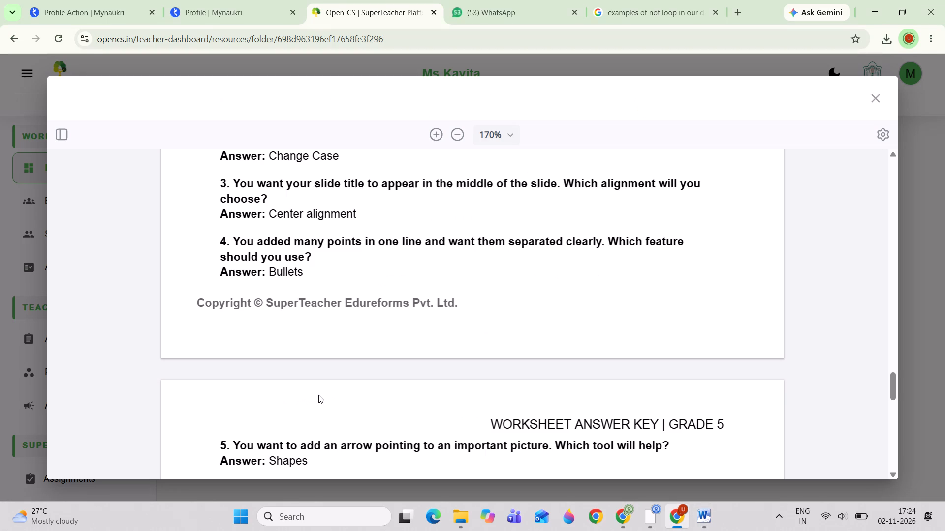
{"action": "type", "text": "many points in a line"}
{"action": "key", "text": "space"}
Complete question 10b from the answer key with "and want them separated clearly, which feature should she use?".
{"action": "key", "text": "alt+Tab"}
{"action": "key", "text": "alt+Tab"}
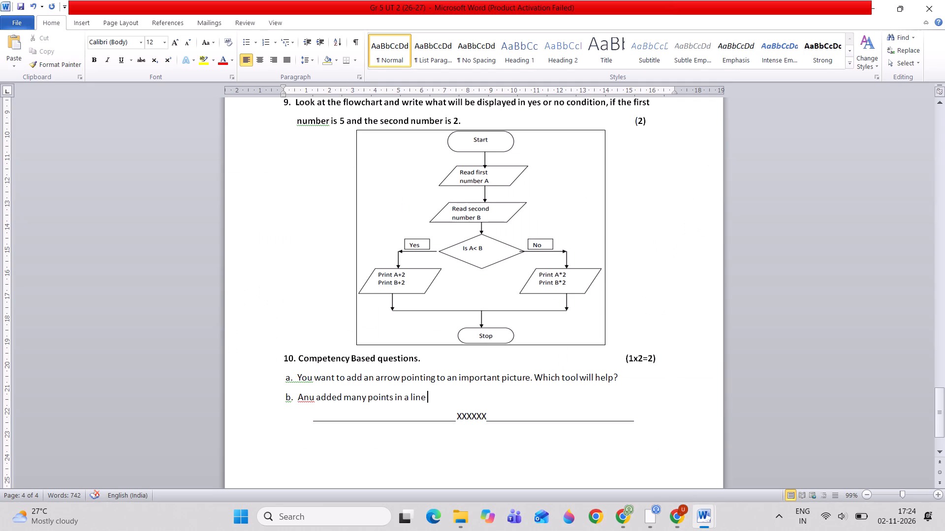
{"action": "type", "text": "and want them"}
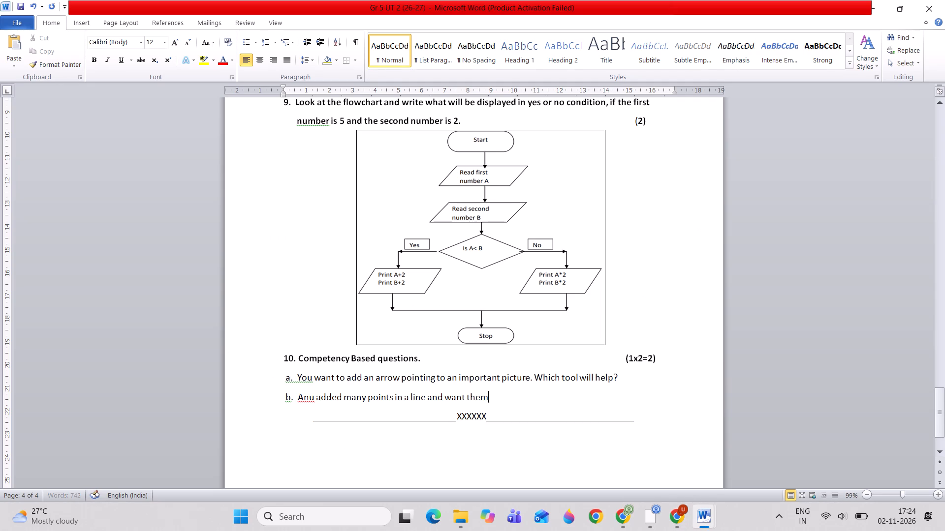
{"action": "key", "text": "space"}
{"action": "key", "text": "alt+Tab"}
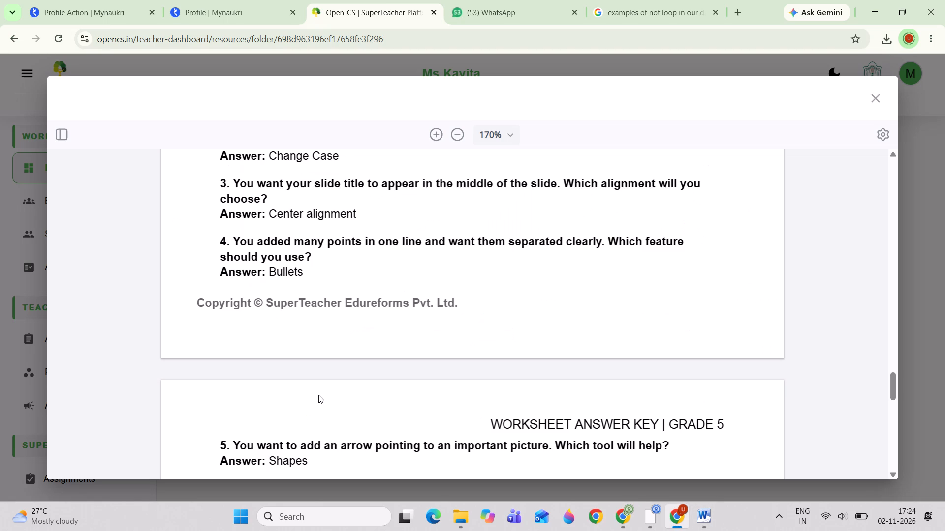
{"action": "key", "text": "alt+Tab"}
{"action": "type", "text": "sepa"}
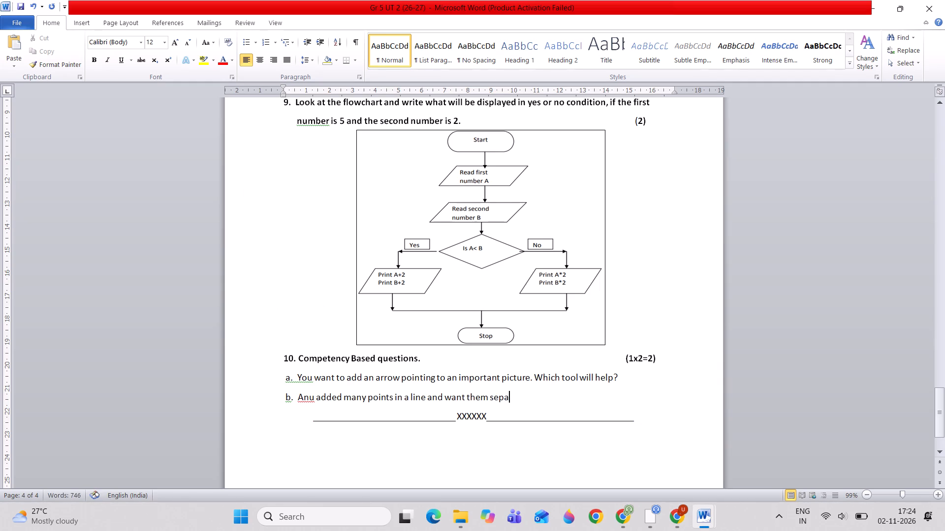
{"action": "type", "text": "rated clearly"}
{"action": "key", "text": "alt+Tab"}
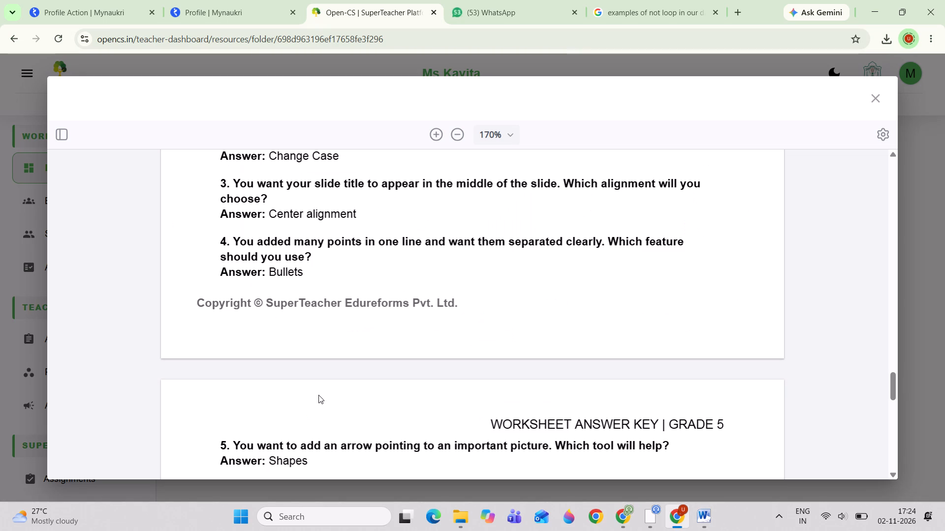
{"action": "key", "text": "alt+Tab"}
{"action": "type", "text": ", which feature should she use"}
{"action": "key", "text": "shift+question"}
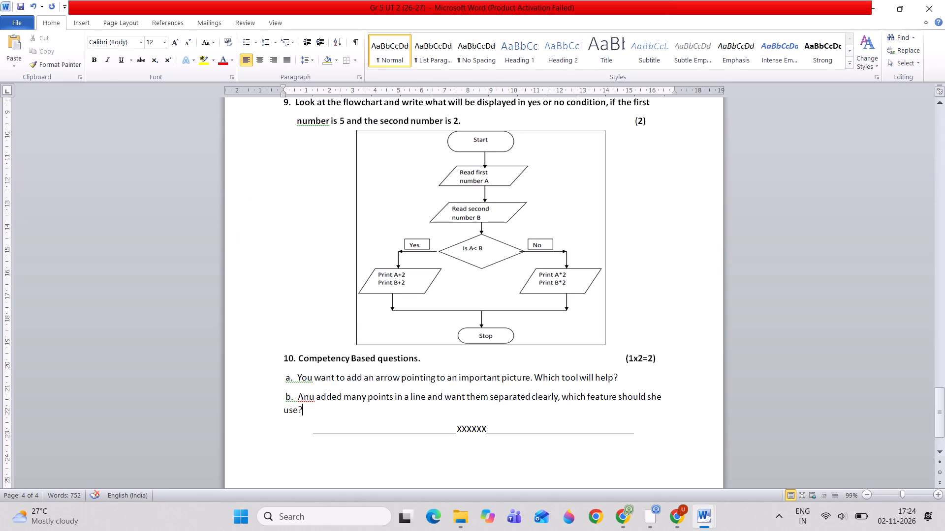
Move the wrapped word "use?" of question 10b onto its own line, indented with spaces to align with the question text.
{"action": "left_click", "coordinate": [287, 408]}
{"action": "key", "text": "Left"}
{"action": "key", "text": "space"}
{"action": "key", "text": "space"}
{"action": "key", "text": "Return"}
{"action": "key", "text": "space"}
{"action": "key", "text": "space"}
{"action": "key", "text": "space"}
{"action": "key", "text": "space"}
{"action": "key", "text": "space"}
{"action": "key", "text": "space"}
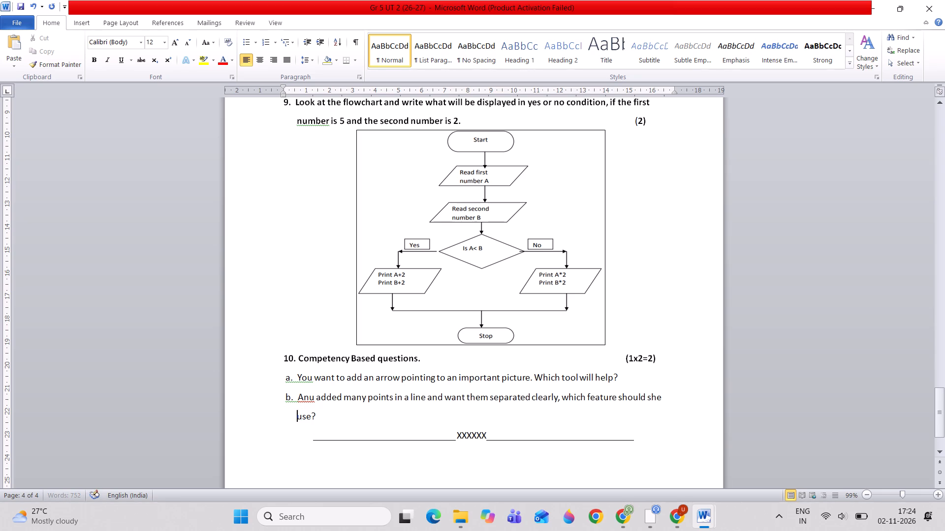
Start a new item "c." on its own line below question 10b, indented by a space.
{"action": "left_click", "coordinate": [321, 420]}
{"action": "key", "text": "Return"}
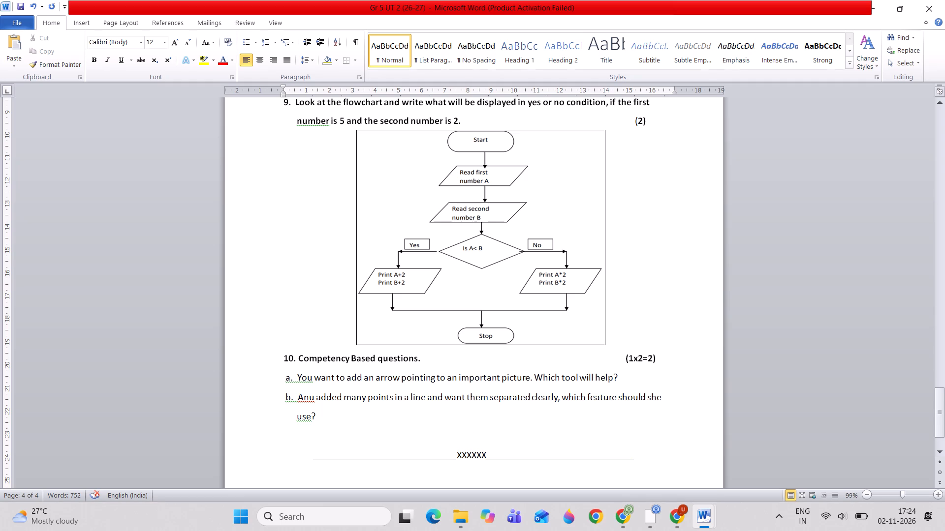
{"action": "key", "text": "space"}
{"action": "key", "text": "c"}
{"action": "type", "text": "."}
{"action": "key", "text": "space"}
In Chrome, close the worksheet answer key and open the ebook for "Chapter - 2 : Super Slides Made Easy" from the chapter list.
{"action": "key", "text": "alt+Tab"}
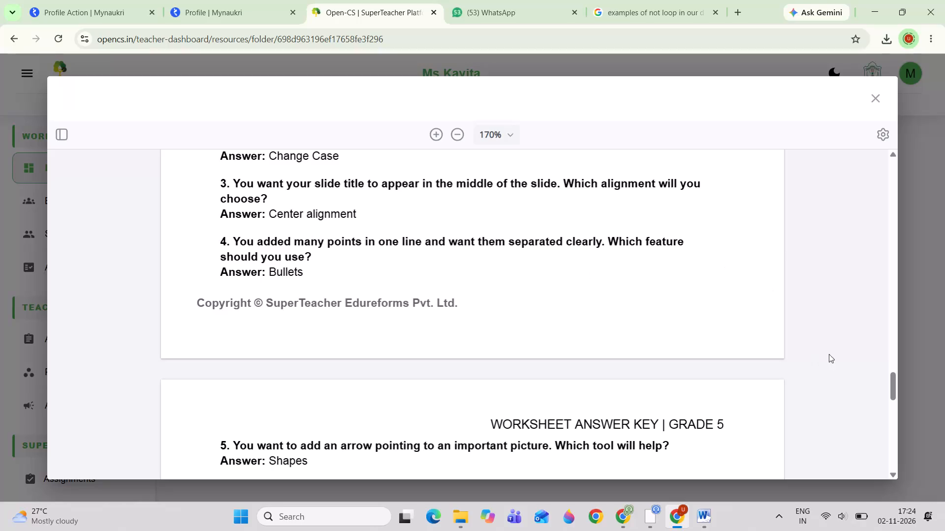
{"action": "left_click_drag", "start_coordinate": [895, 379], "coordinate": [896, 382]}
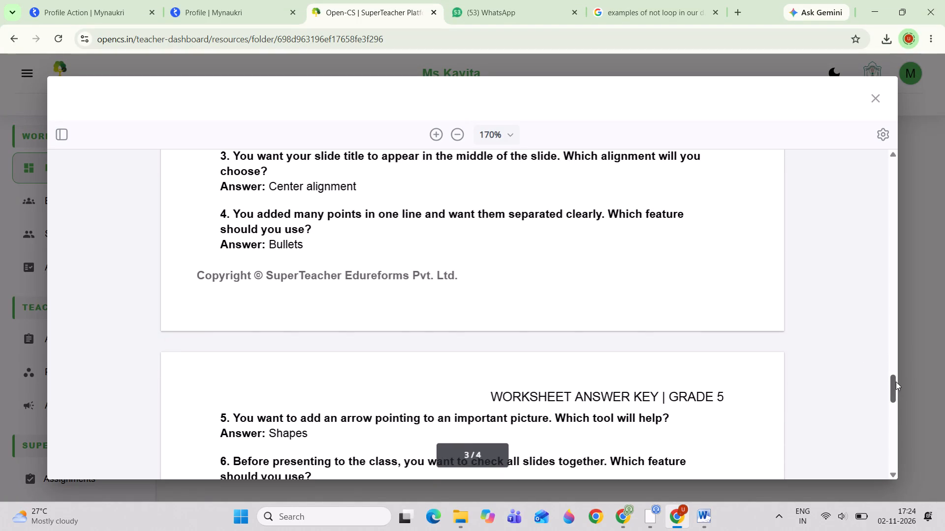
{"action": "left_click_drag", "start_coordinate": [896, 382], "coordinate": [838, 189]}
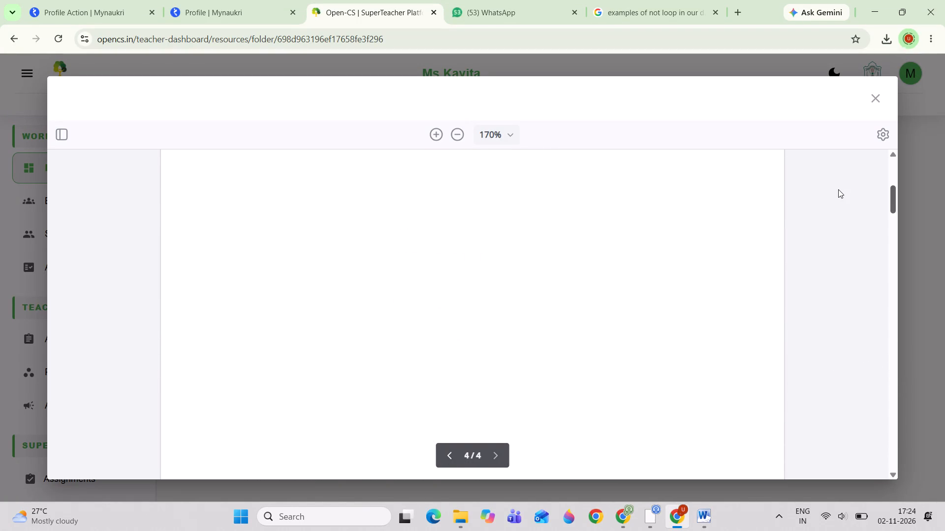
{"action": "left_click_drag", "start_coordinate": [838, 189], "coordinate": [838, 189]}
{"action": "left_click", "coordinate": [877, 94]}
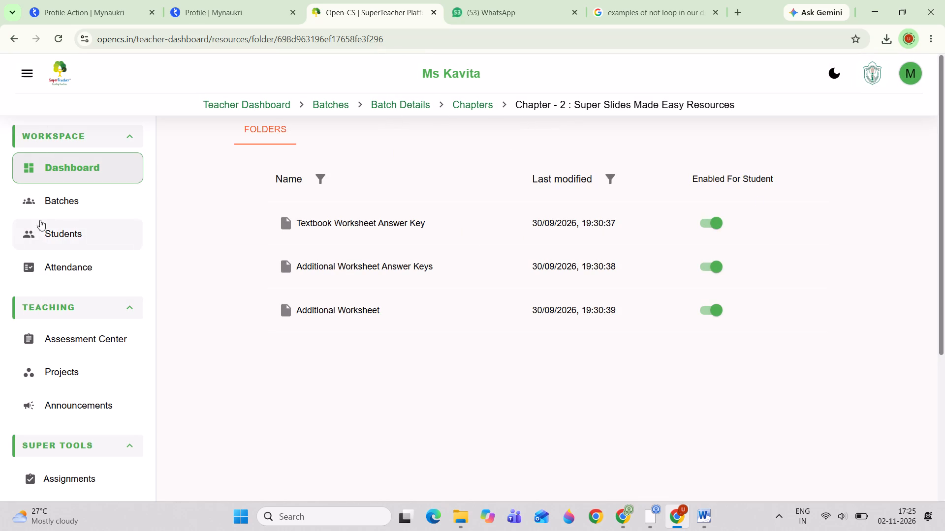
{"action": "left_click", "coordinate": [468, 102]}
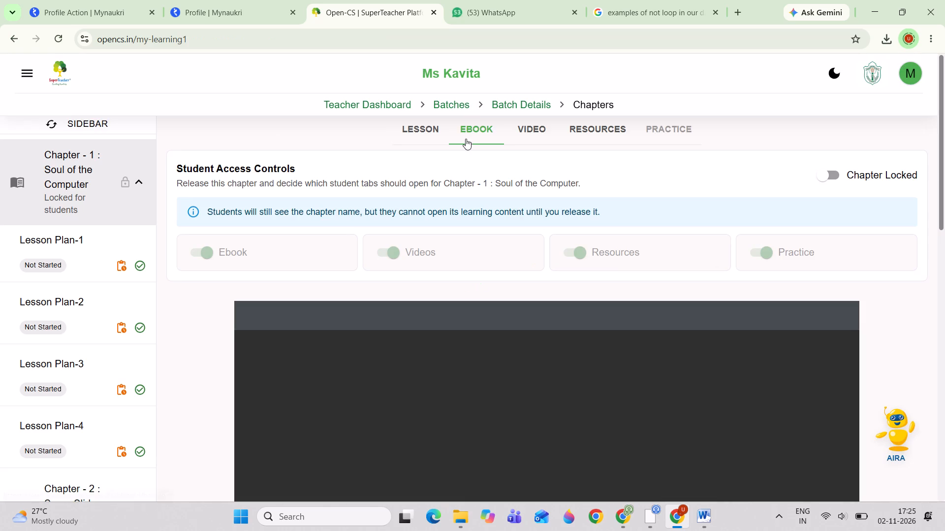
{"action": "left_click", "coordinate": [136, 176]}
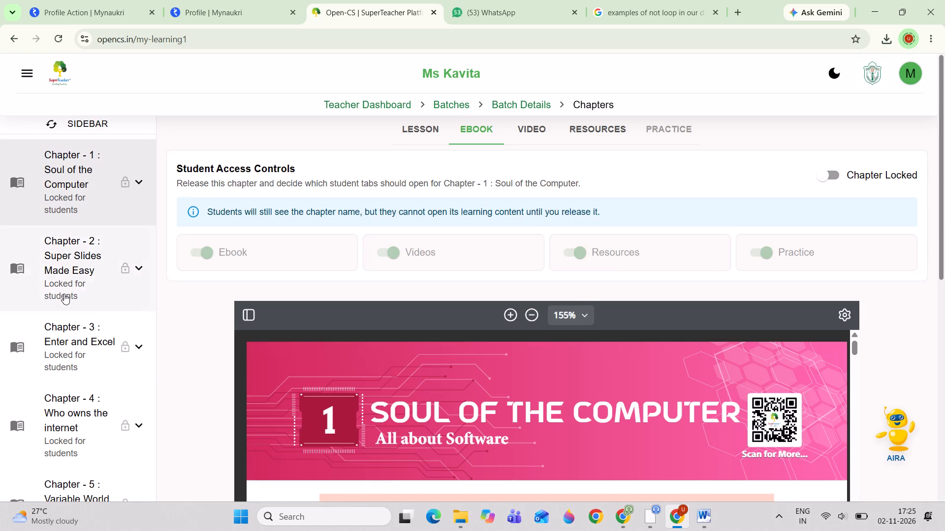
{"action": "left_click", "coordinate": [64, 294]}
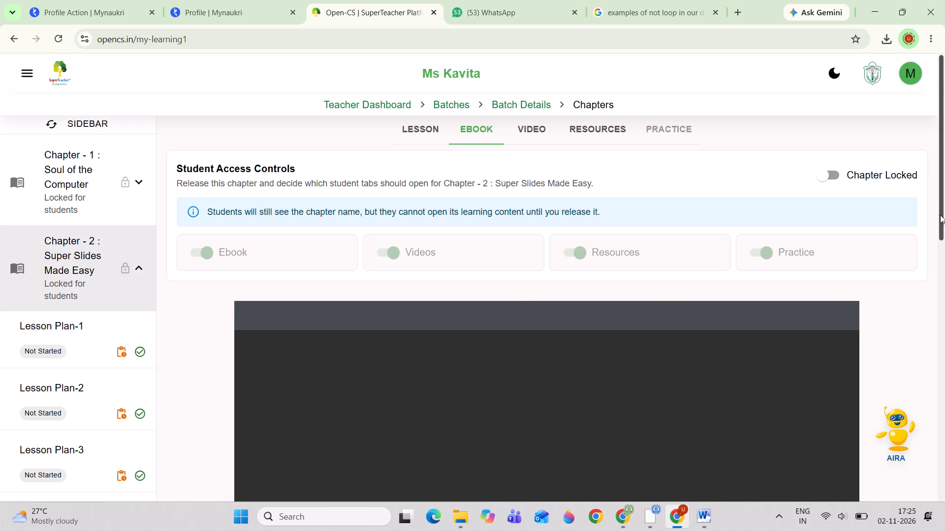
Examine the opening pages of the Chapter 2 ebook, covering presentation software and creating a new presentation.
{"action": "left_click_drag", "start_coordinate": [940, 215], "coordinate": [941, 354]}
{"action": "double_click", "coordinate": [854, 405]}
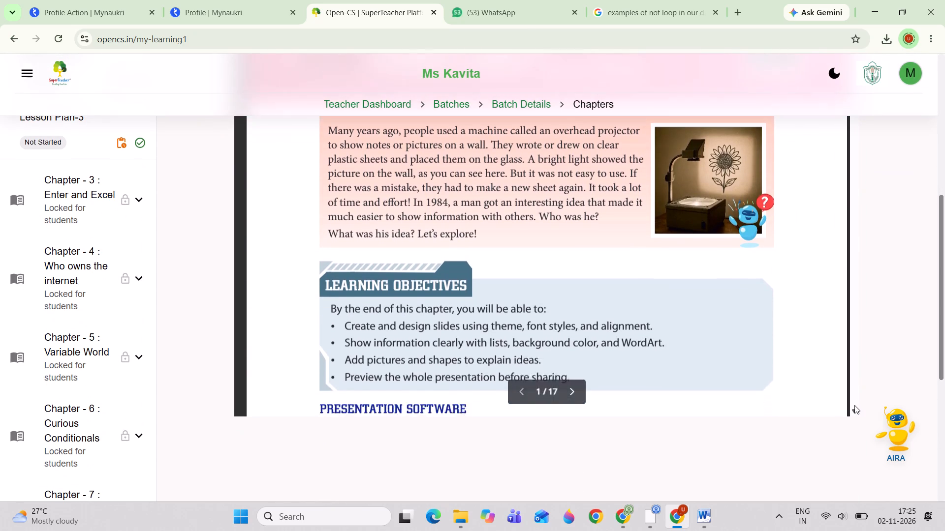
{"action": "left_click", "coordinate": [854, 405]}
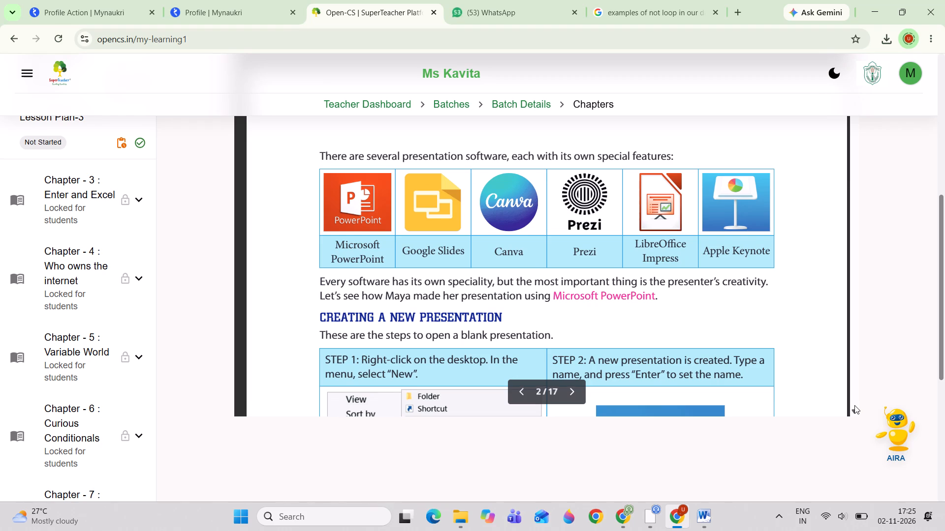
{"action": "left_click", "coordinate": [854, 406]}
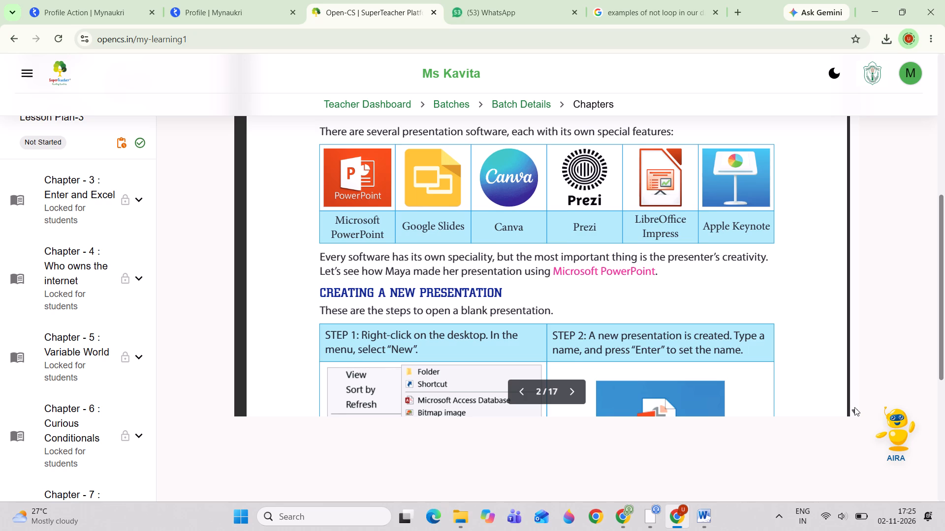
{"action": "left_click", "coordinate": [854, 407]}
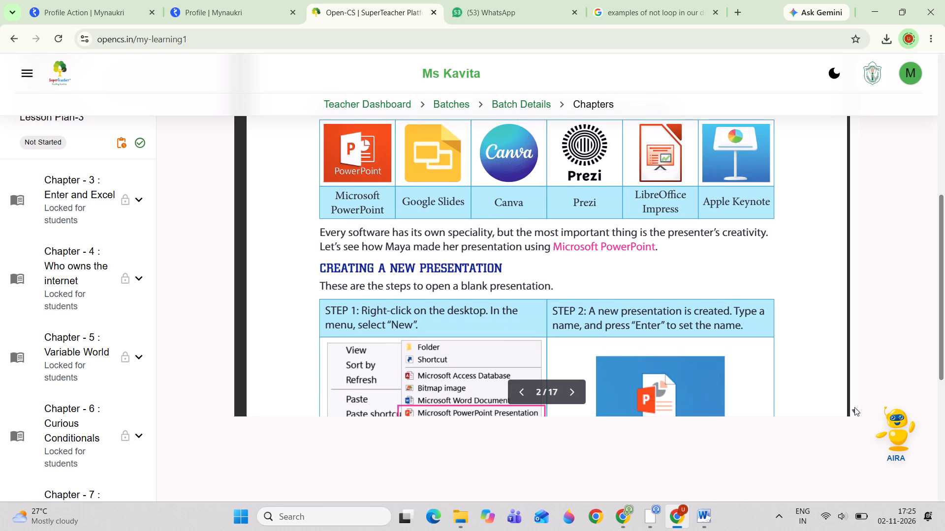
{"action": "triple_click", "coordinate": [854, 407]}
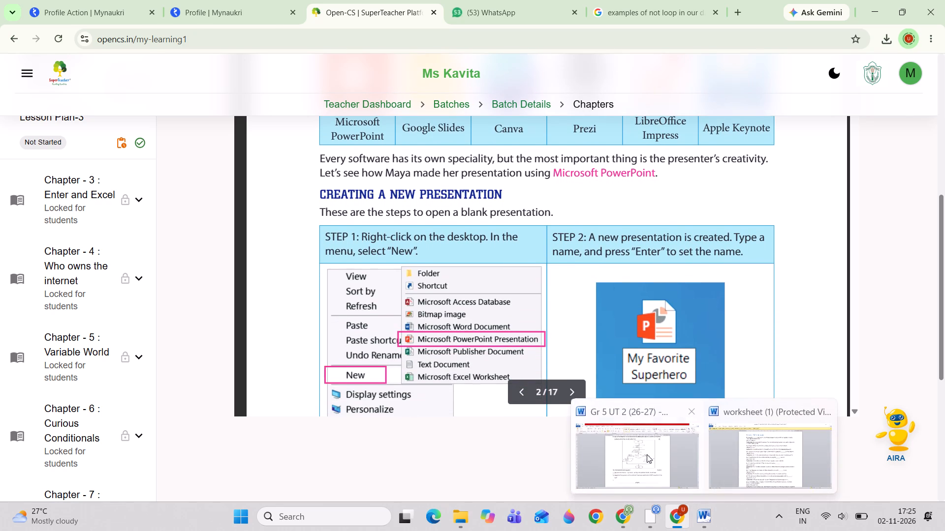
In the Gr 5 UT 2 Word paper, insert two blank lines before "3. Fill in the blanks" to push it onto the next page.
{"action": "left_click", "coordinate": [647, 454]}
{"action": "left_click", "coordinate": [941, 122]}
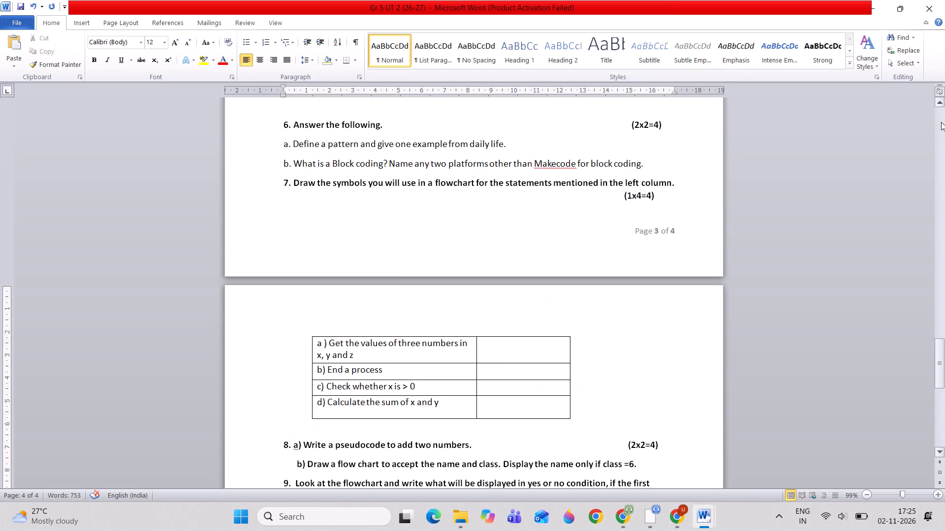
{"action": "left_click", "coordinate": [941, 122]}
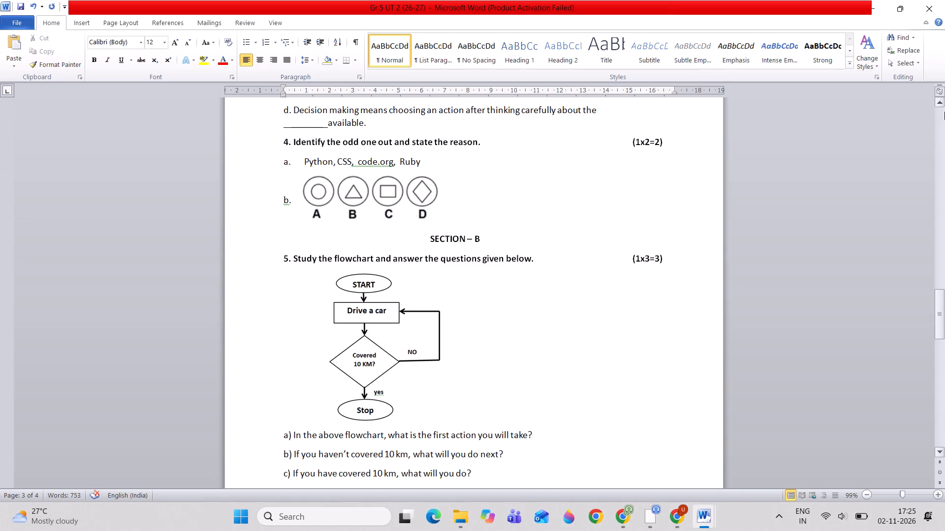
{"action": "left_click", "coordinate": [943, 110]}
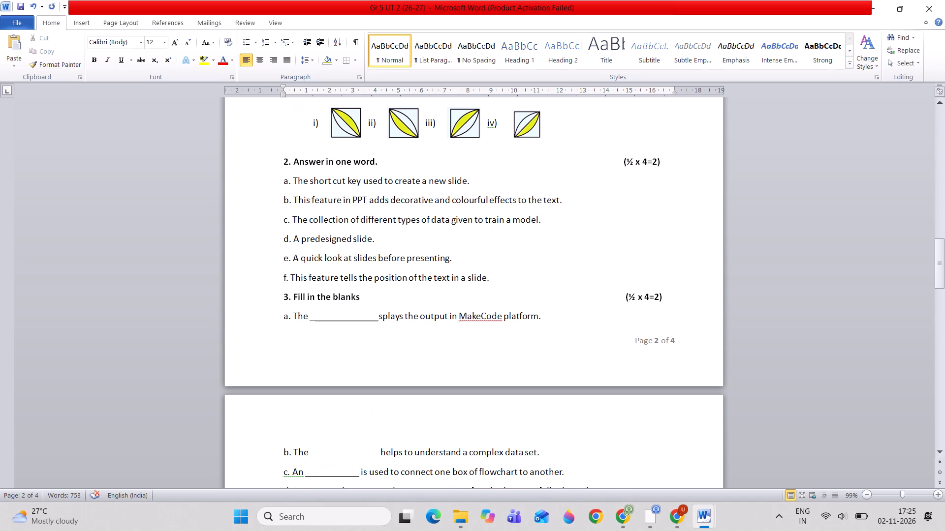
{"action": "left_click", "coordinate": [286, 300]}
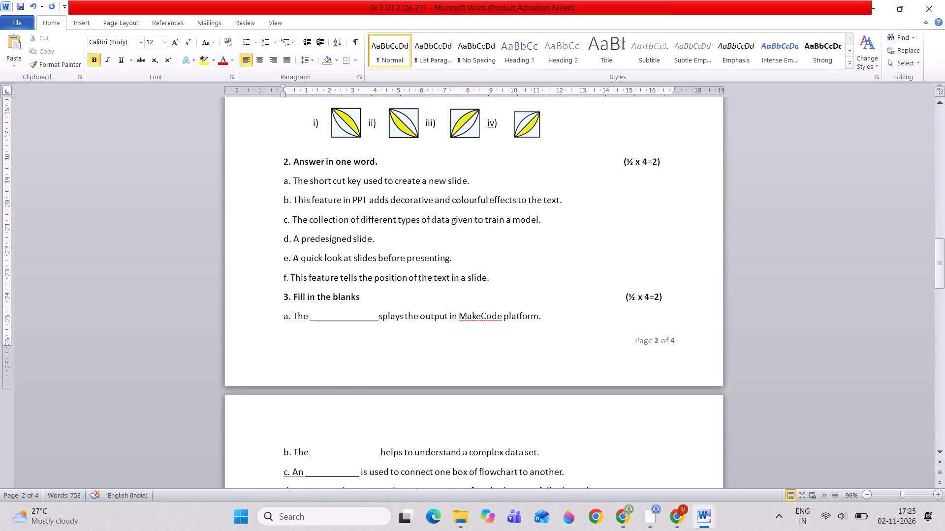
{"action": "key", "text": "Left"}
{"action": "key", "text": "Return"}
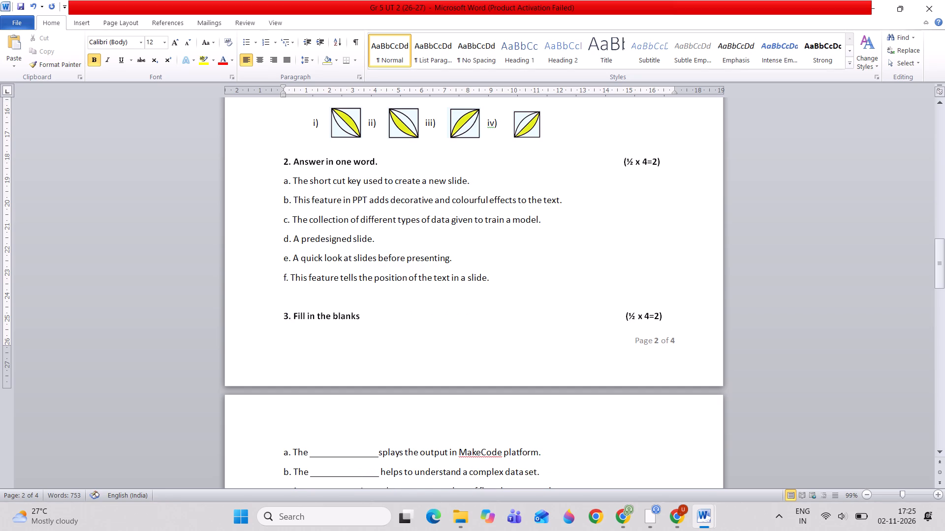
{"action": "key", "text": "Return"}
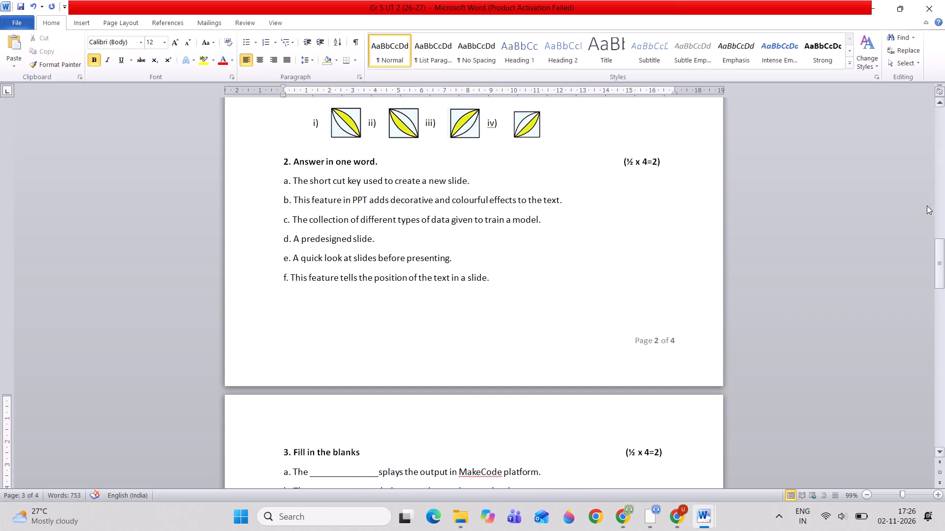
In question 4a, replace "Python" with "Canva", taken from the presentation software table in the Chrome ebook.
{"action": "left_click_drag", "start_coordinate": [939, 257], "coordinate": [943, 299]}
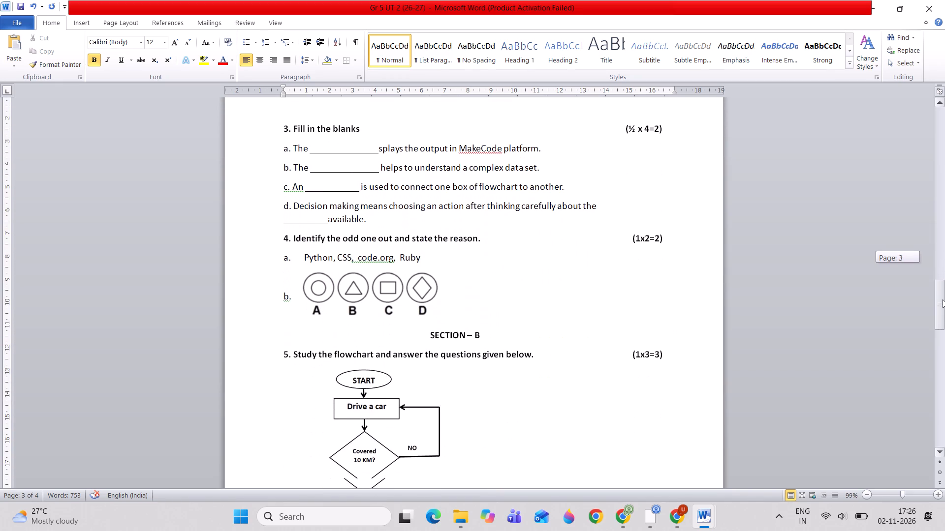
{"action": "left_click_drag", "start_coordinate": [943, 299], "coordinate": [943, 300]}
{"action": "key", "text": "alt+Tab"}
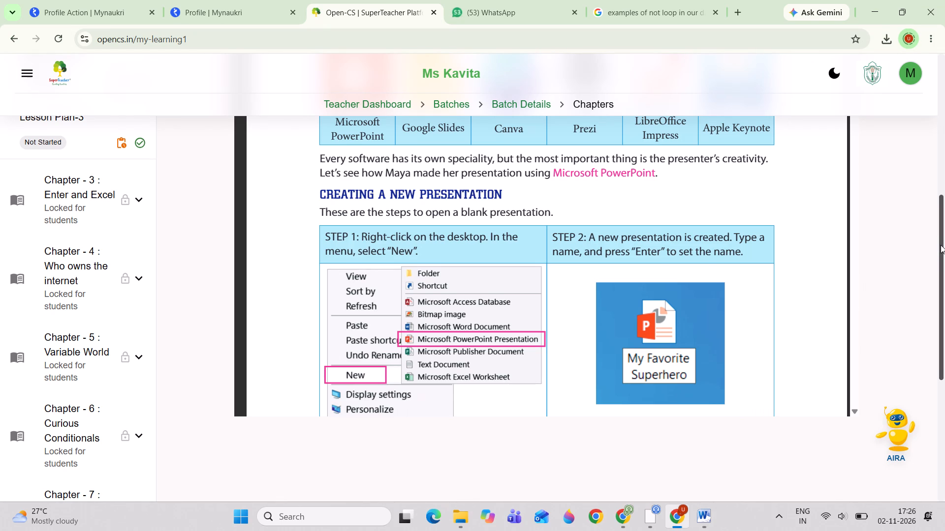
{"action": "left_click_drag", "start_coordinate": [941, 245], "coordinate": [936, 206]}
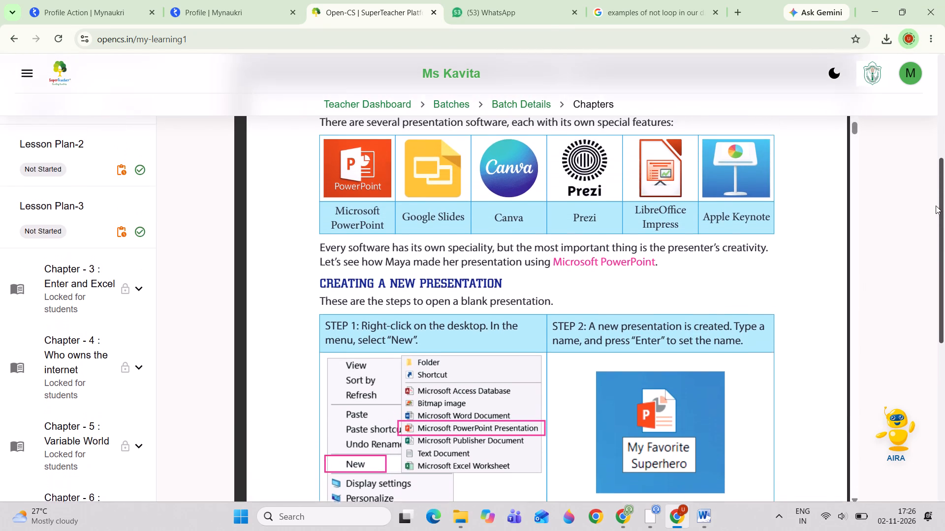
{"action": "left_click_drag", "start_coordinate": [936, 206], "coordinate": [934, 200]}
{"action": "key", "text": "alt+Tab"}
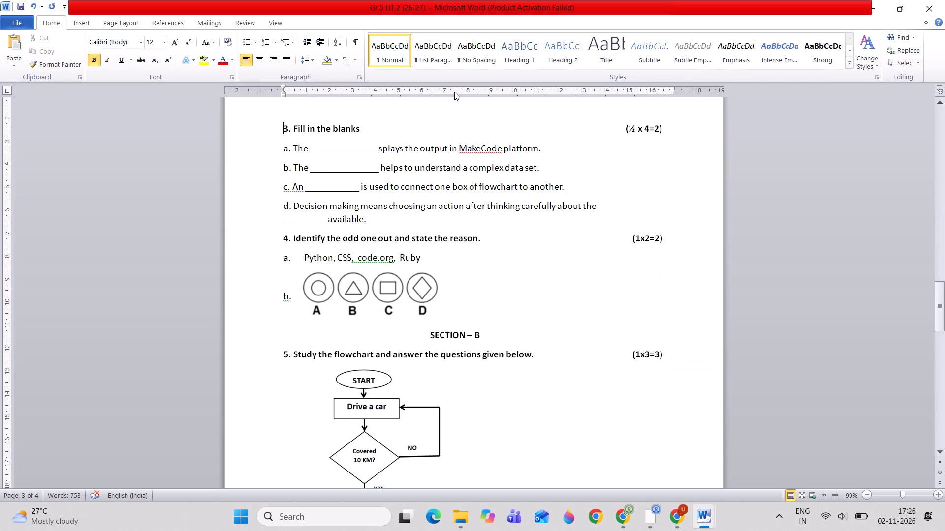
{"action": "left_click", "coordinate": [305, 260]}
{"action": "key", "text": "alt+Tab"}
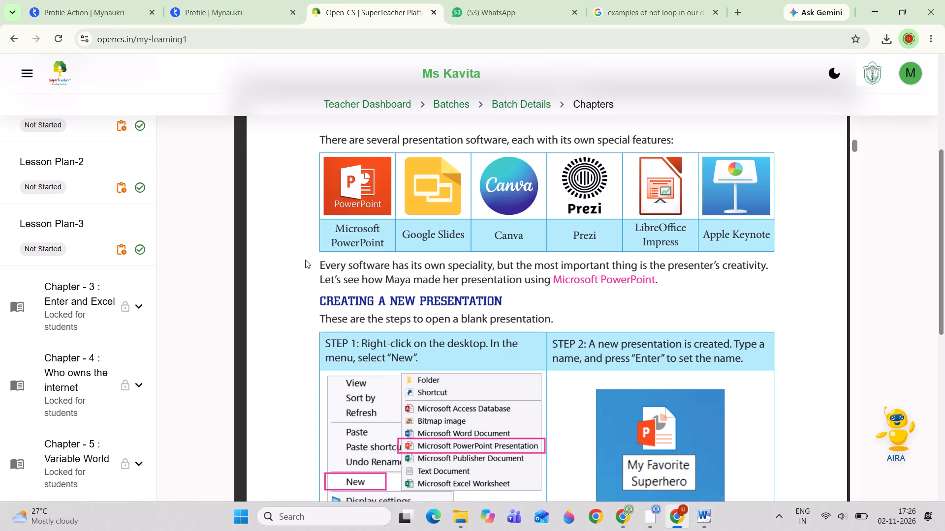
{"action": "key", "text": "alt+Tab"}
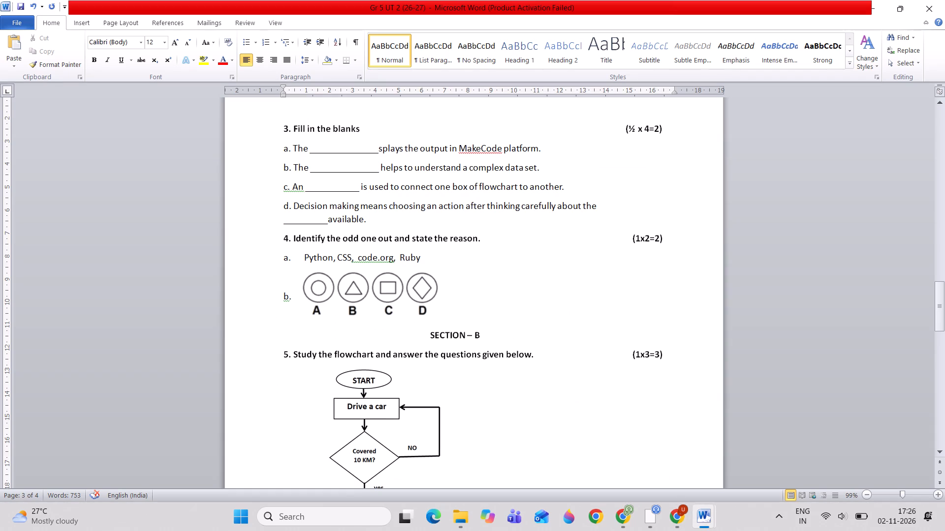
{"action": "left_click", "coordinate": [305, 260]}
{"action": "type", "text": "Canva"}
{"action": "key", "text": "Delete"}
{"action": "key", "text": "Delete"}
{"action": "key", "text": "Delete"}
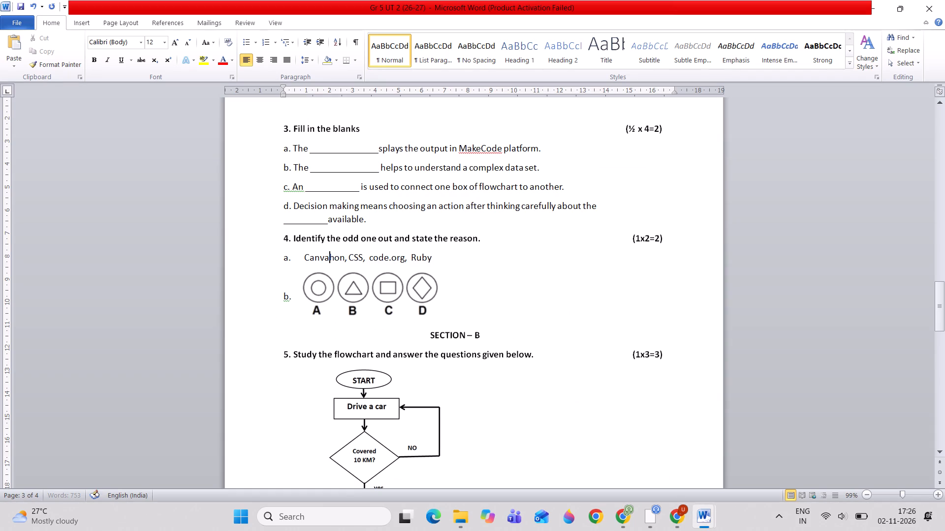
{"action": "key", "text": "Delete"}
{"action": "key", "text": "Delete"}
{"action": "key", "text": "Delete"}
Replace "CSS" in question 4a with "Prezi" from the ebook's software table, keeping a single comma after it.
{"action": "key", "text": "Right"}
{"action": "key", "text": "Right"}
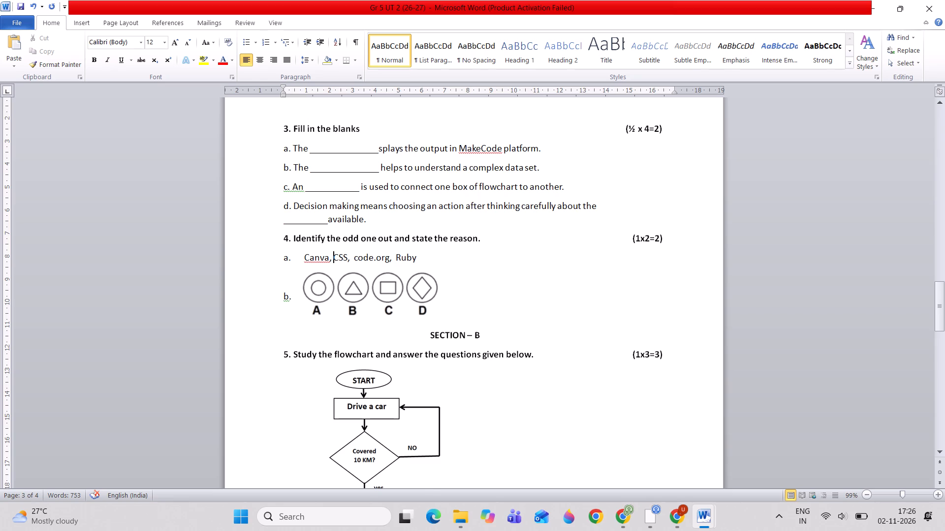
{"action": "key", "text": "alt+Tab"}
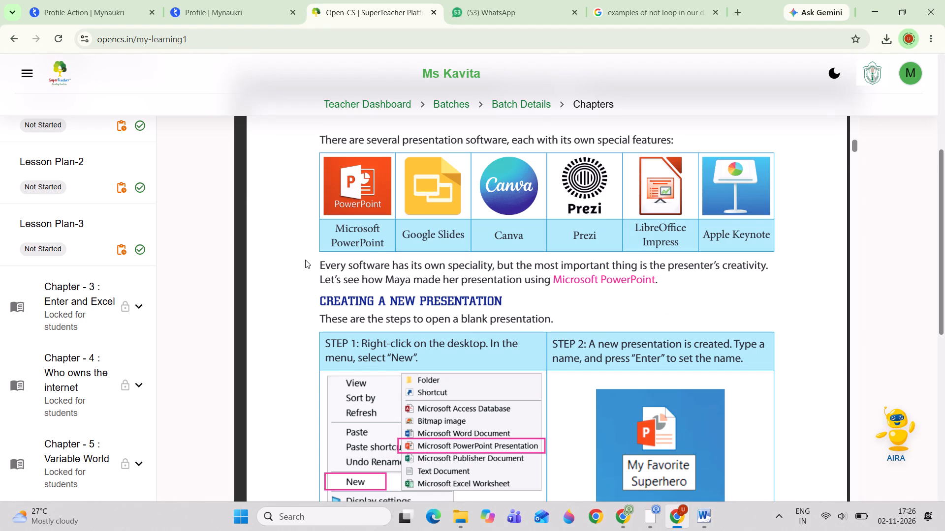
{"action": "key", "text": "alt+Tab"}
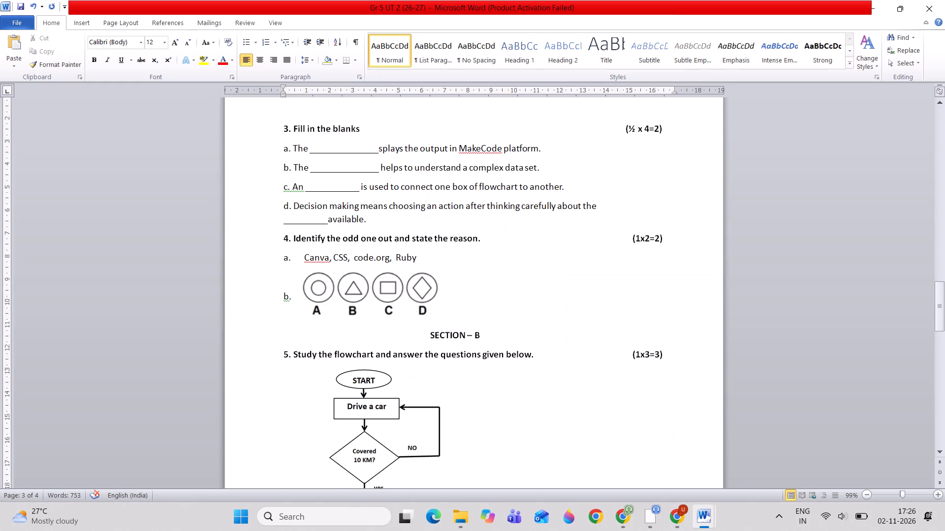
{"action": "key", "text": "space"}
{"action": "type", "text": "Pre"}
{"action": "scroll", "coordinate": [305, 260], "scroll_direction": "down", "scroll_amount": 1}
{"action": "type", "text": "zi"}
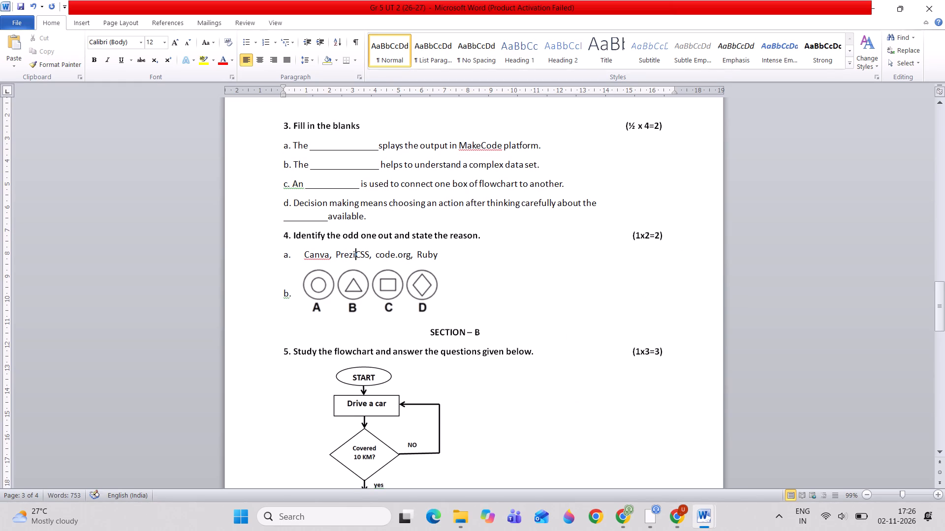
{"action": "type", "text": ","}
{"action": "key", "text": "space"}
{"action": "key", "text": "Delete"}
{"action": "key", "text": "Delete"}
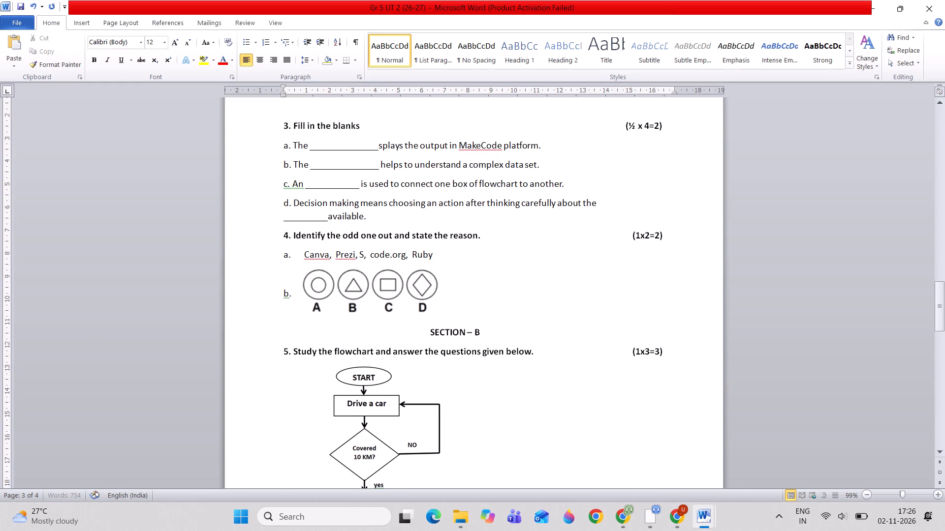
{"action": "key", "text": "Delete"}
{"action": "key", "text": "alt+Tab"}
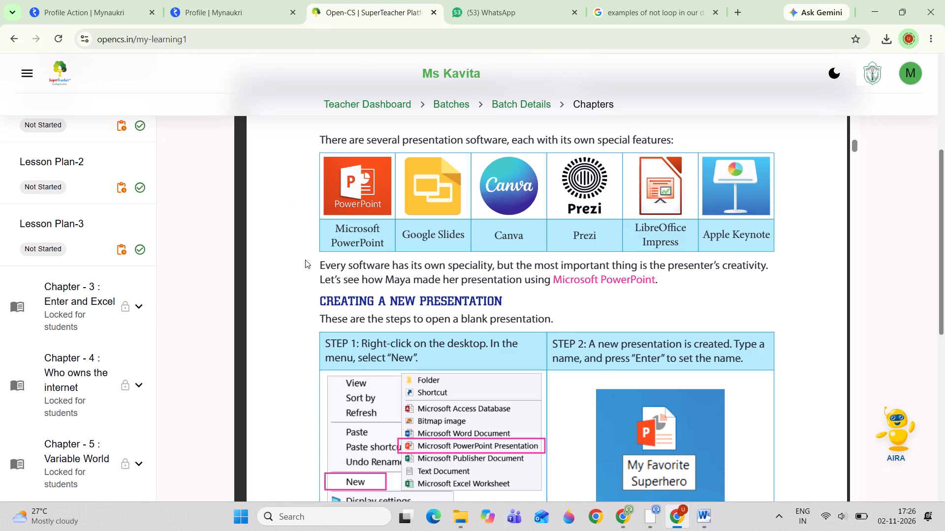
{"action": "key", "text": "alt+Tab"}
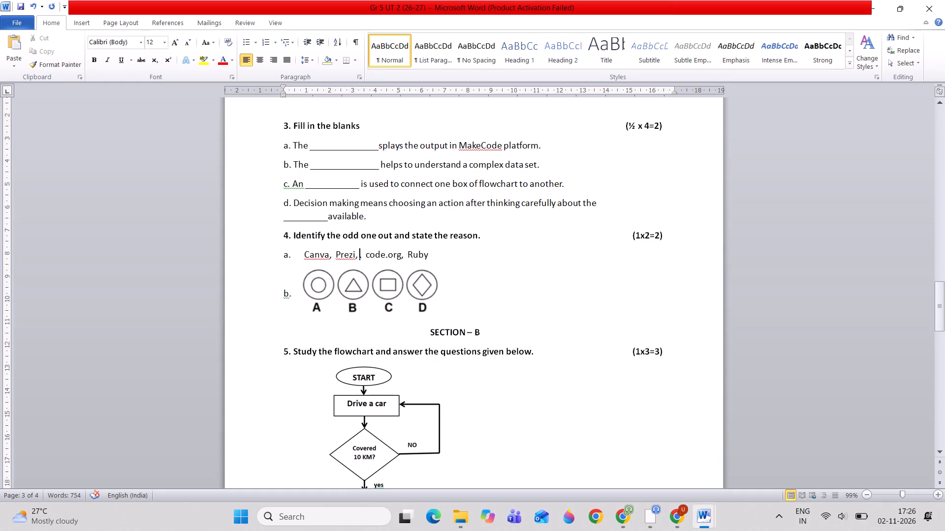
{"action": "key", "text": "Delete"}
Replace the last option of question 4a, "Ruby", with "Google Slides".
{"action": "left_click", "coordinate": [405, 255]}
{"action": "type", "text": "Goofle"}
{"action": "key", "text": "BackSpace"}
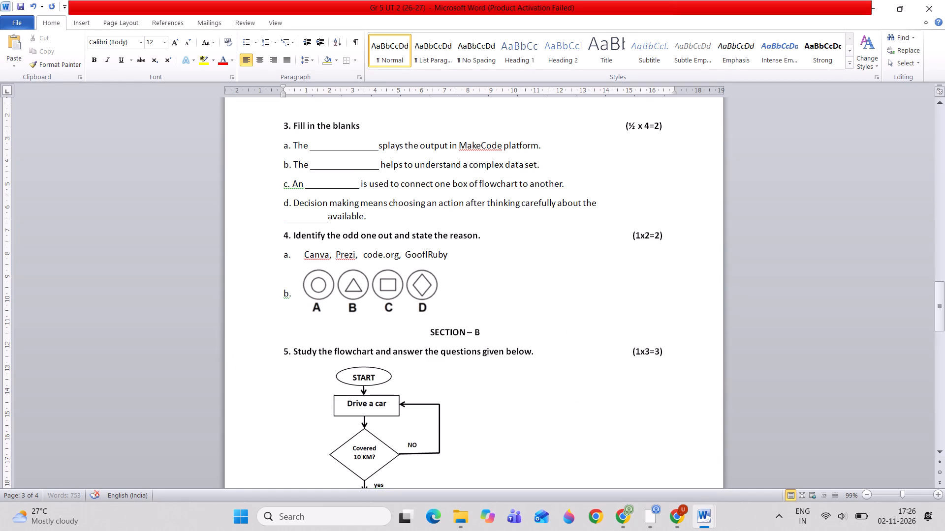
{"action": "key", "text": "BackSpace"}
{"action": "key", "text": "BackSpace"}
{"action": "key", "text": "g"}
{"action": "type", "text": "le Slides"}
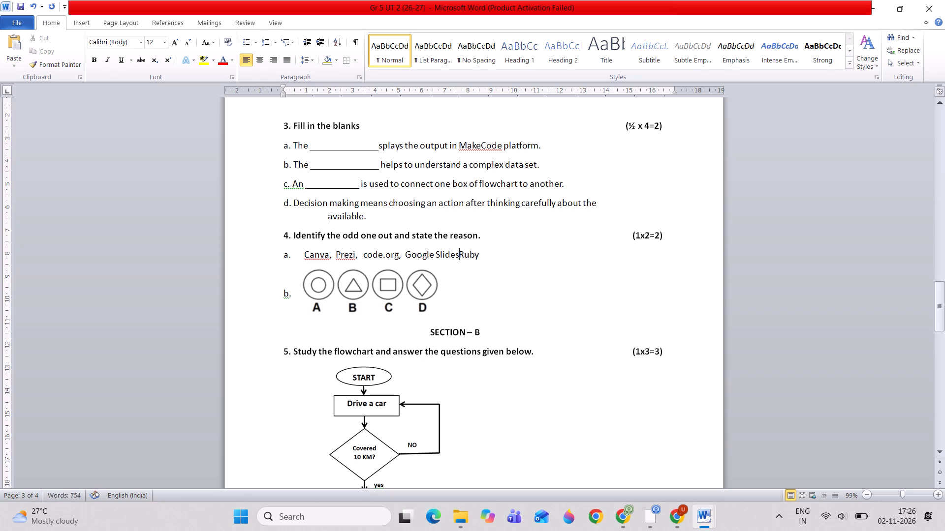
{"action": "key", "text": "Delete"}
{"action": "key", "text": "Delete"}
{"action": "key", "text": "Delete"}
{"action": "key", "text": "Delete"}
In Chrome, search Google for "different spreadsheet software" in a new tab.
{"action": "left_click", "coordinate": [675, 515]}
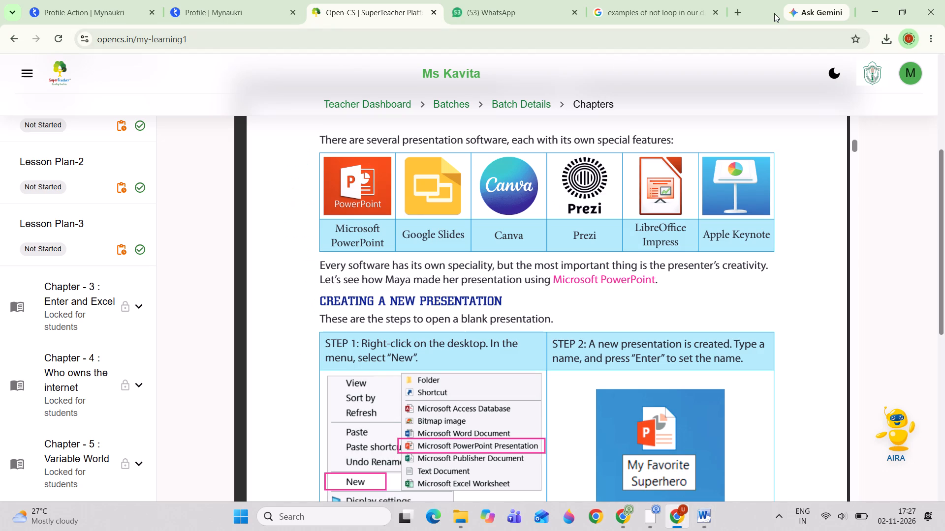
{"action": "left_click", "coordinate": [740, 13]}
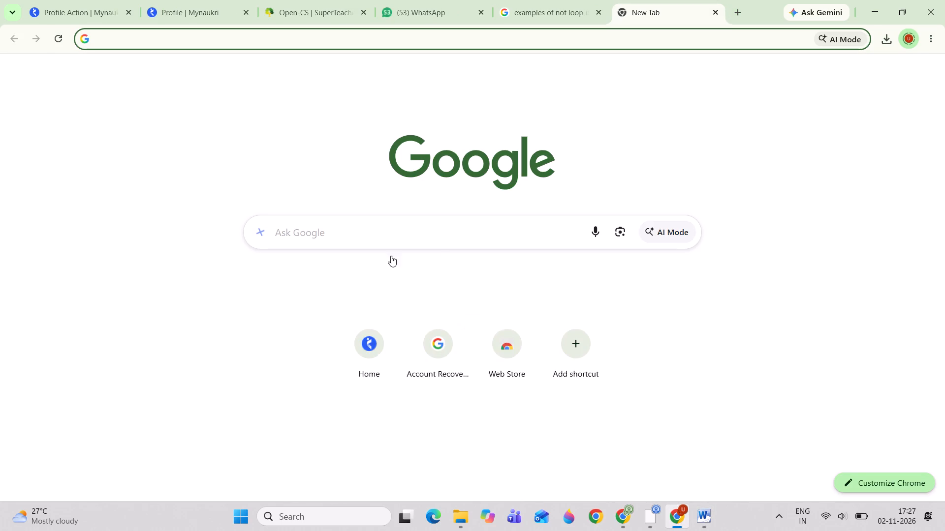
{"action": "left_click", "coordinate": [377, 236]}
{"action": "type", "text": "different spreat"}
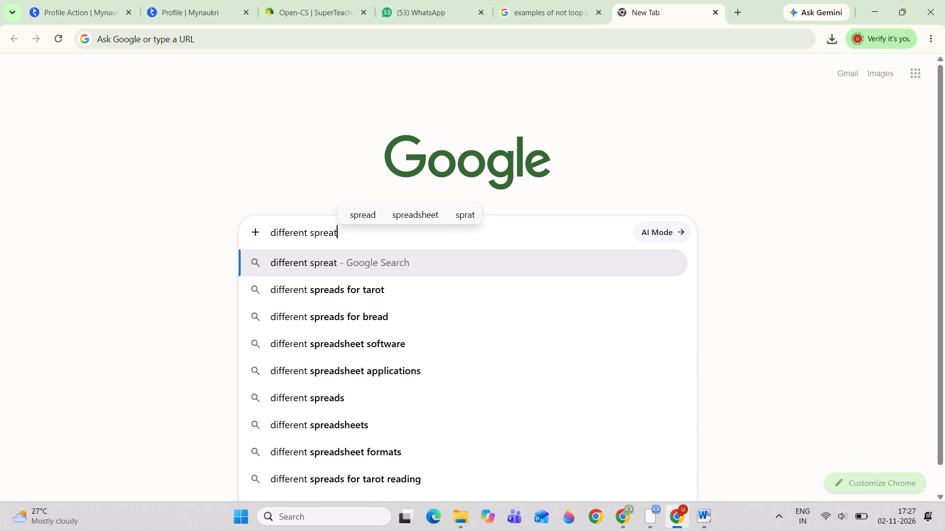
{"action": "key", "text": "BackSpace"}
{"action": "key", "text": "d"}
{"action": "type", "text": "sheet"}
{"action": "key", "text": "Return"}
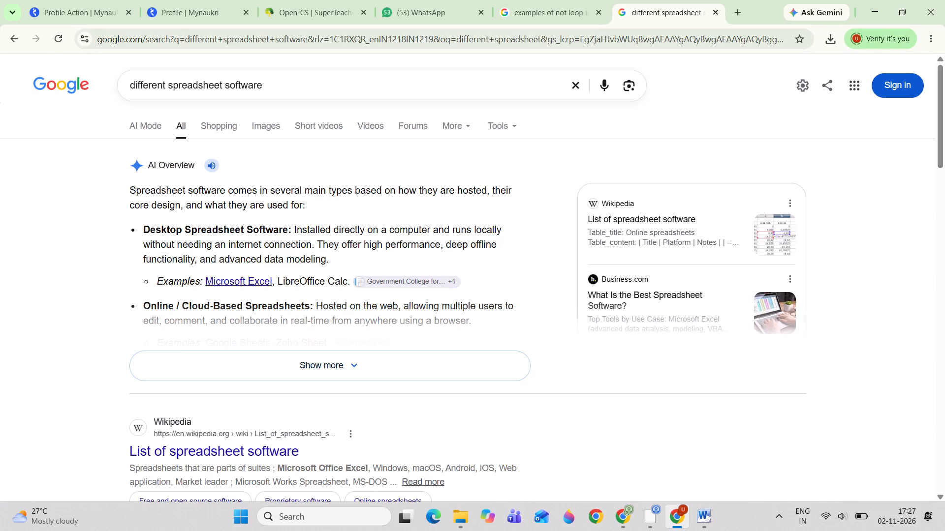
Open Wikipedia's "List of spreadsheet software" article and examine its tables for a suitable spreadsheet program.
{"action": "left_click", "coordinate": [232, 456]}
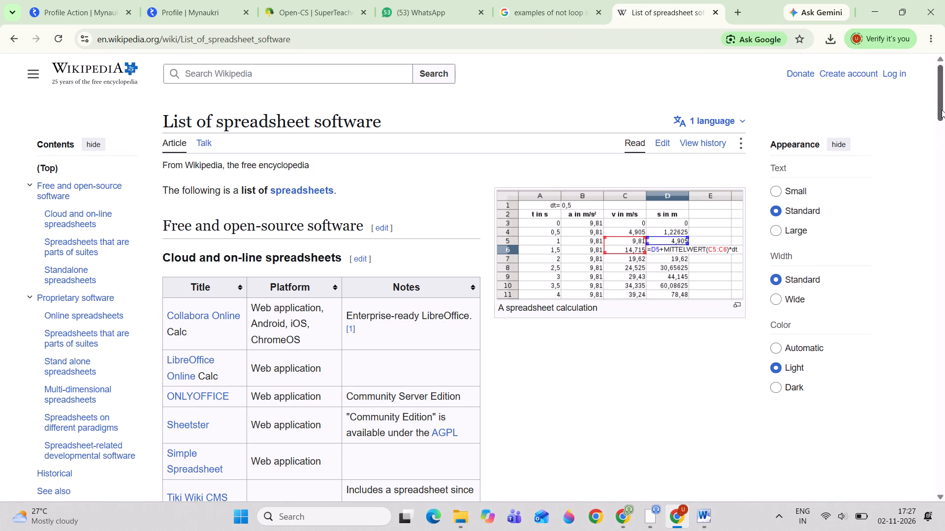
{"action": "left_click_drag", "start_coordinate": [942, 110], "coordinate": [944, 126]}
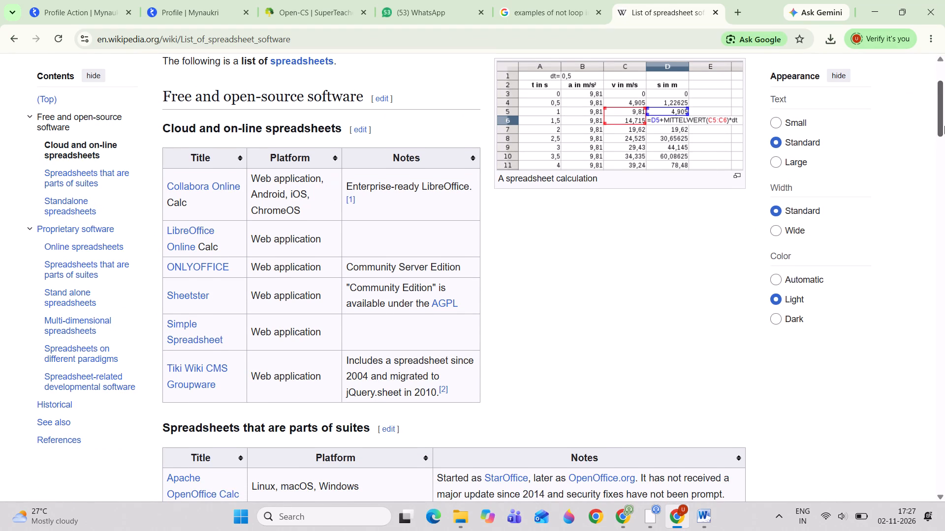
{"action": "left_click_drag", "start_coordinate": [944, 126], "coordinate": [942, 134]}
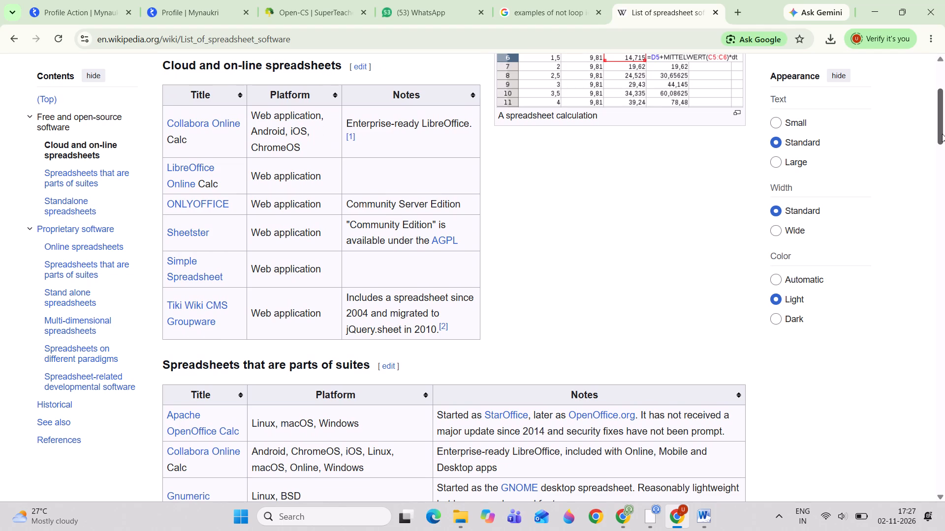
{"action": "left_click_drag", "start_coordinate": [942, 134], "coordinate": [934, 104]}
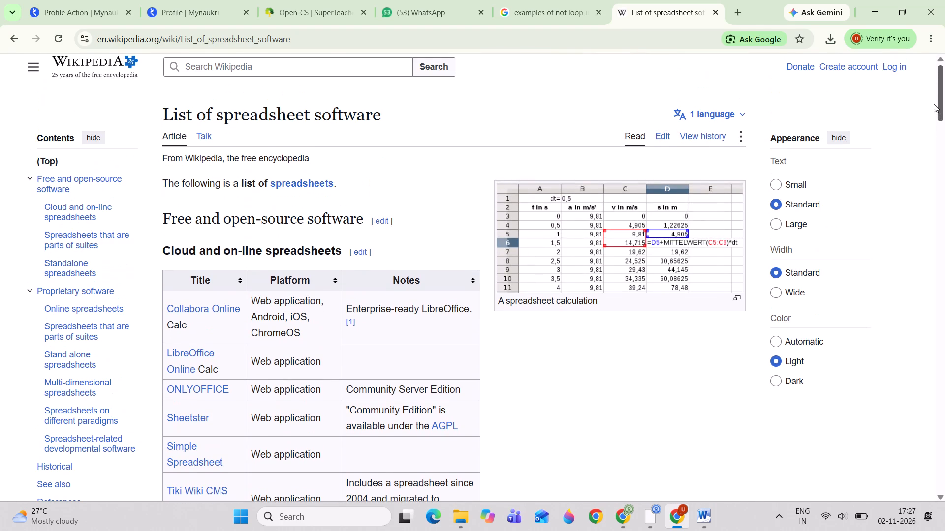
{"action": "left_click_drag", "start_coordinate": [934, 104], "coordinate": [930, 96]}
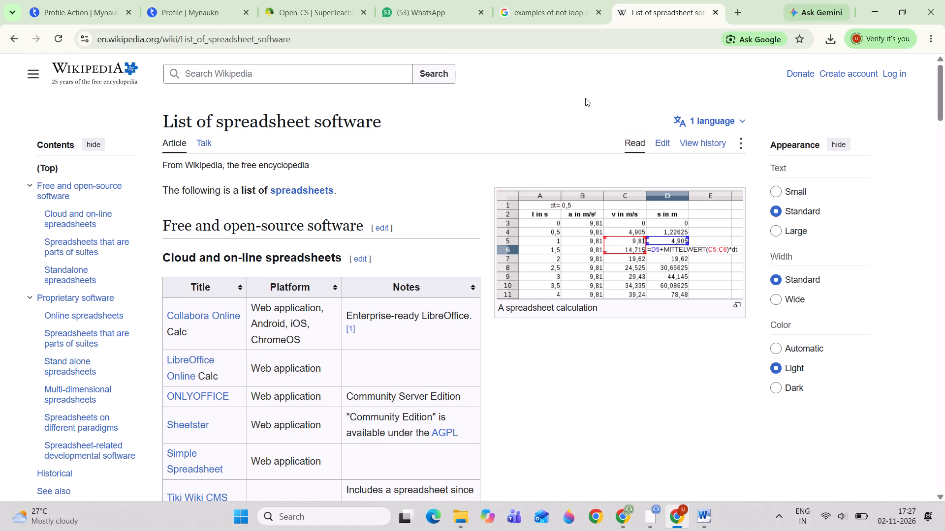
Return to the search results, expand the AI Overview and read its examples for each type of spreadsheet software.
{"action": "left_click", "coordinate": [14, 37]}
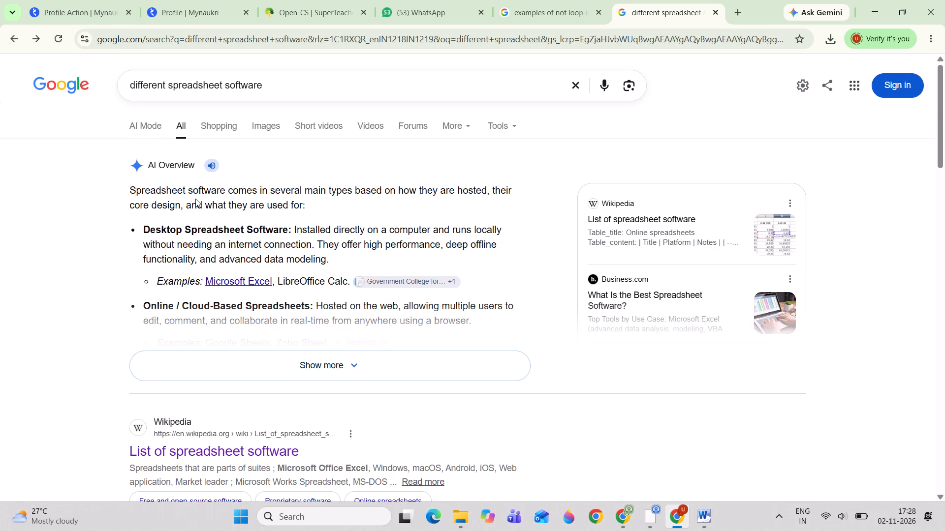
{"action": "left_click", "coordinate": [303, 356]}
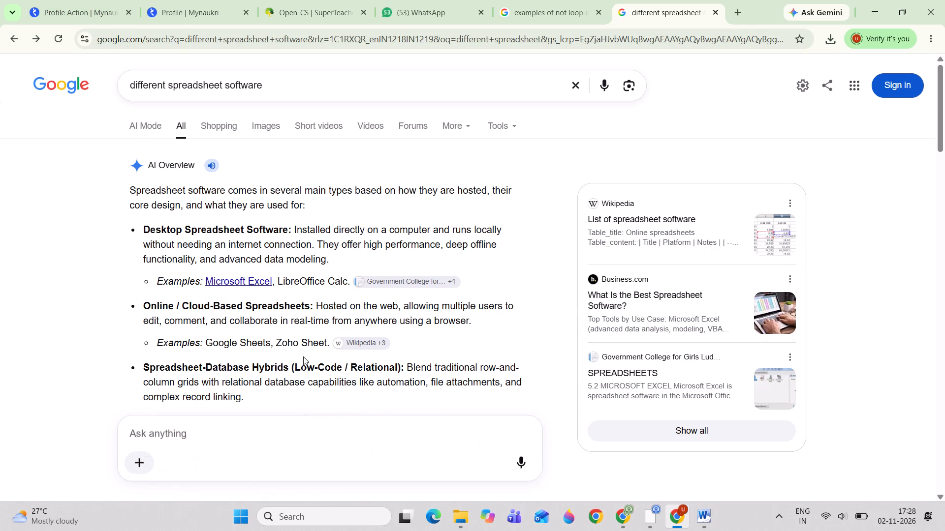
{"action": "key", "text": "Down"}
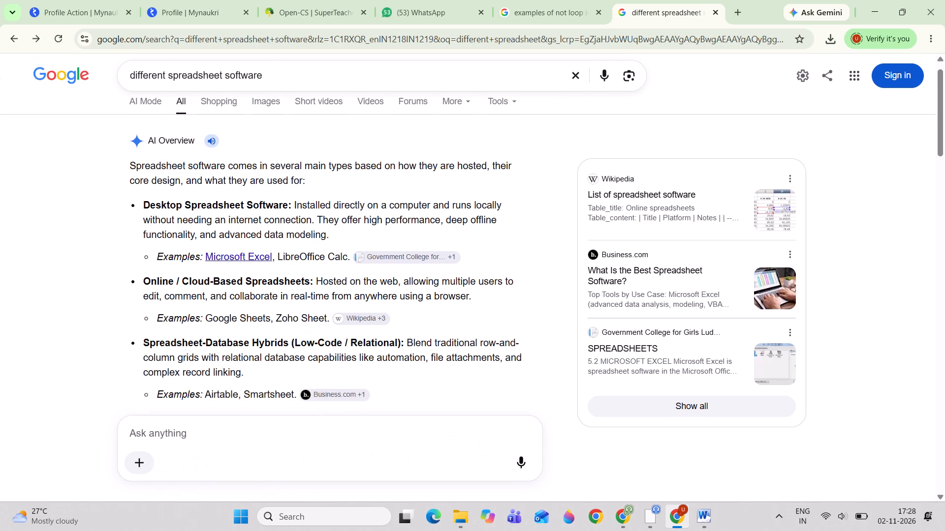
{"action": "key", "text": "Down"}
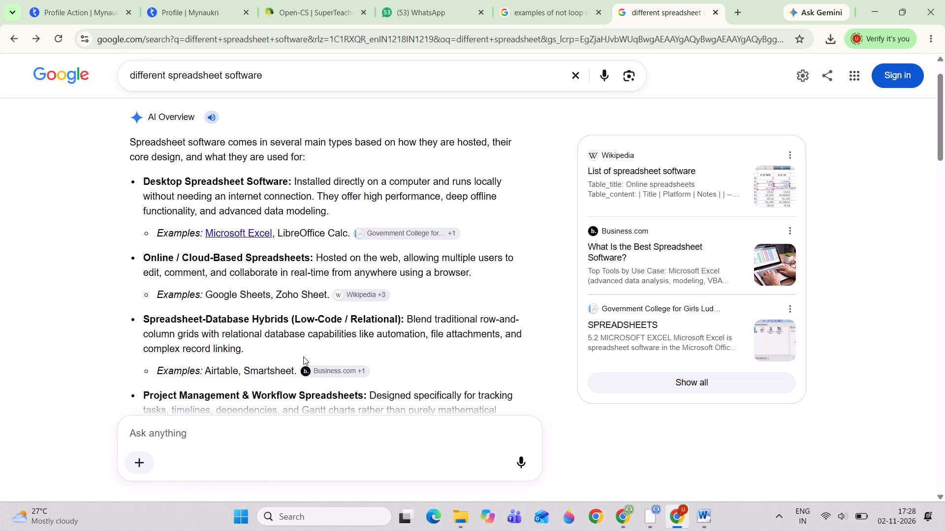
{"action": "key", "text": "Down"}
{"action": "key", "text": "Down"}
{"action": "key", "text": "Down"}
{"action": "key", "text": "Down"}
{"action": "key", "text": "Down"}
{"action": "key", "text": "Down"}
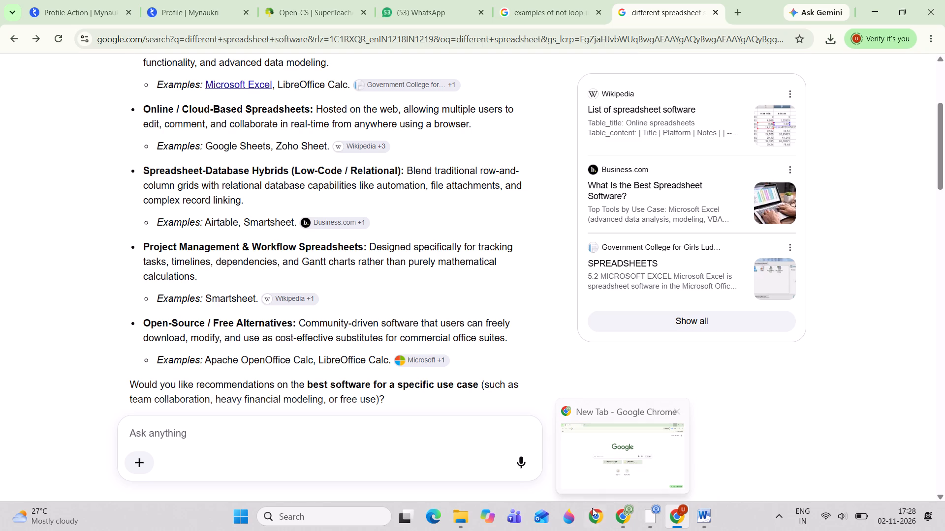
In the Gr 5 UT 2 Word paper, replace "code.org" in question 4a with "Libra office calc".
{"action": "left_click", "coordinate": [701, 519]}
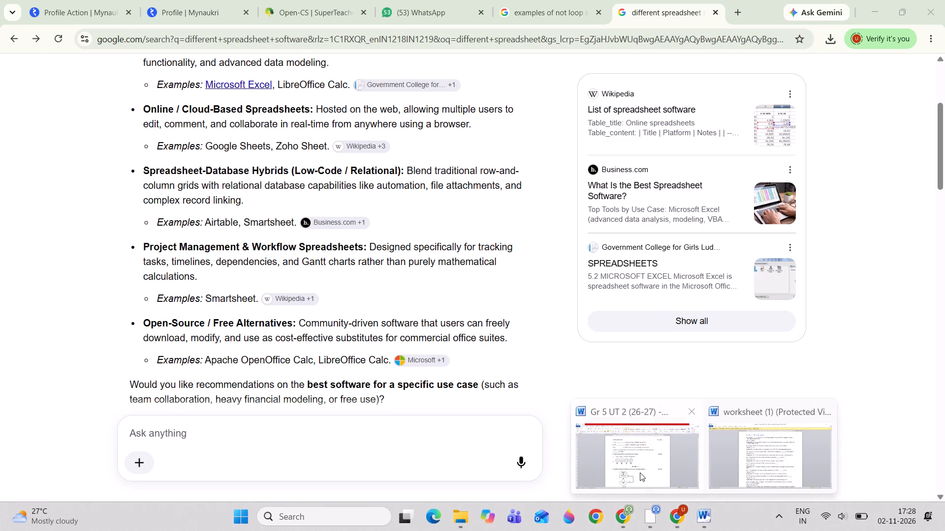
{"action": "left_click", "coordinate": [640, 472]}
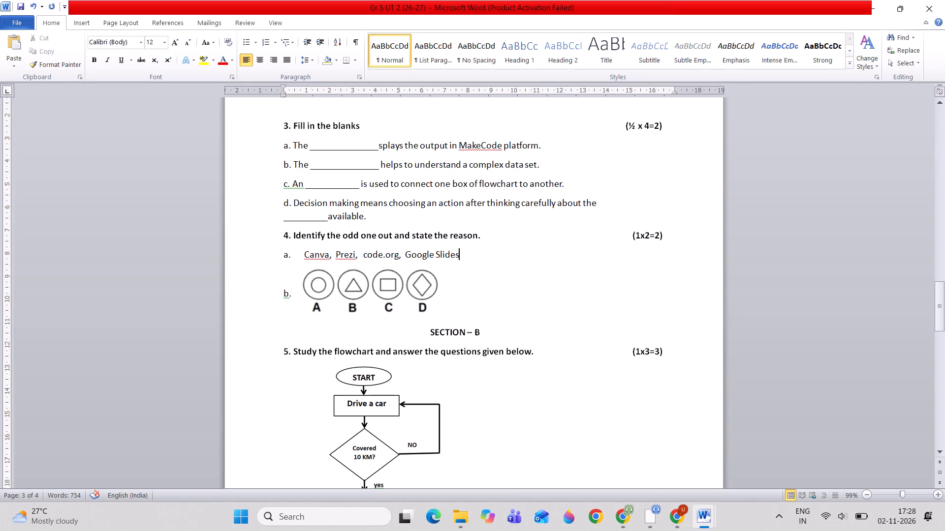
{"action": "left_click", "coordinate": [366, 255]}
{"action": "key", "text": "BackSpace"}
{"action": "type", "text": "Libra office calc"}
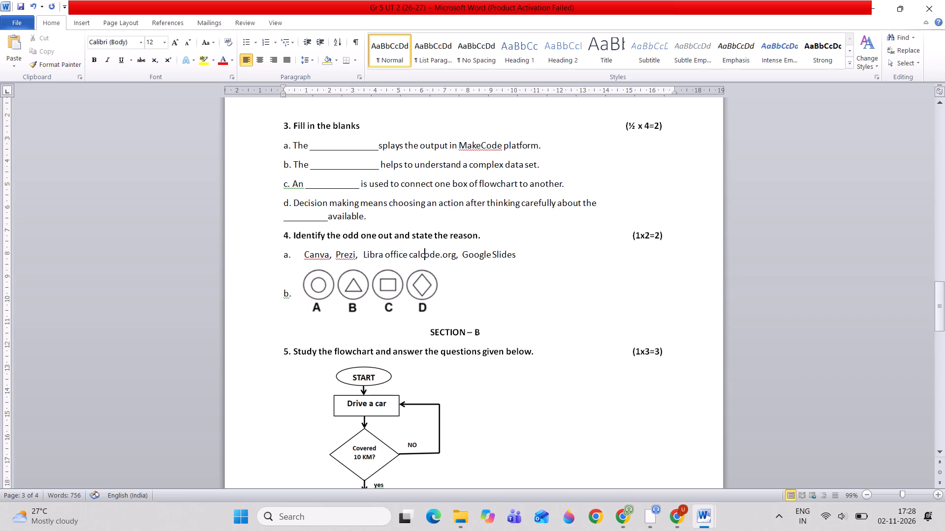
{"action": "key", "text": "Delete"}
{"action": "key", "text": "Delete"}
{"action": "key", "text": "Delete"}
{"action": "key", "text": "Delete"}
{"action": "key", "text": "Delete"}
{"action": "key", "text": "Delete"}
{"action": "key", "text": "Delete"}
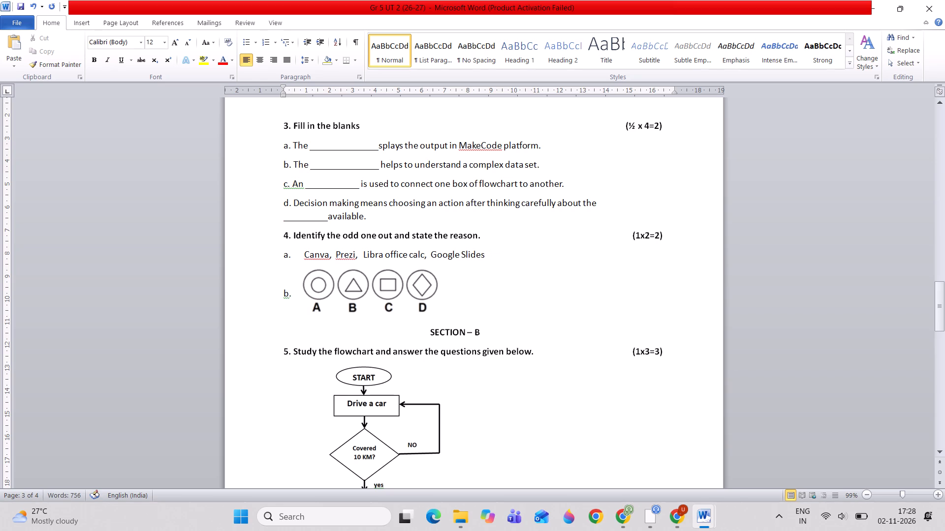
{"action": "left_click", "coordinate": [493, 316]}
Recheck the remaining spreadsheet software examples in the AI Overview in Chrome.
{"action": "key", "text": "alt+Tab"}
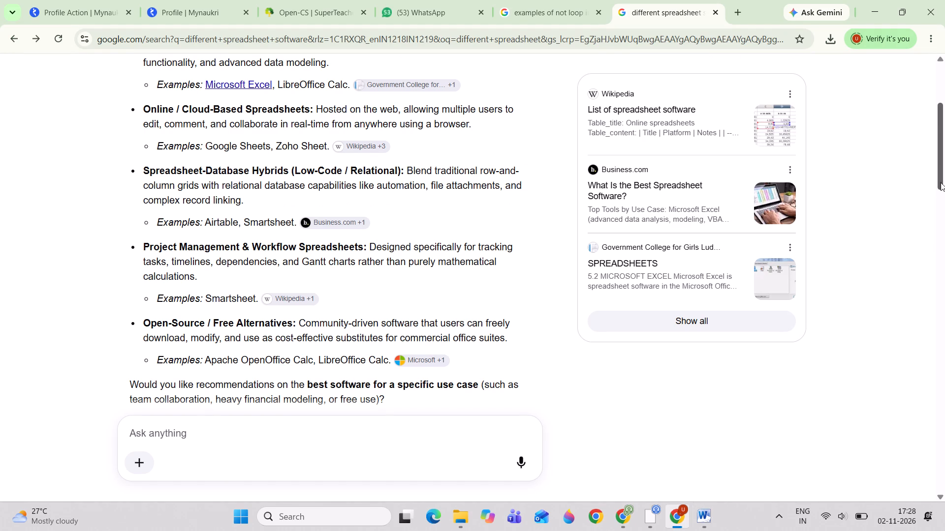
{"action": "left_click_drag", "start_coordinate": [941, 180], "coordinate": [943, 198]}
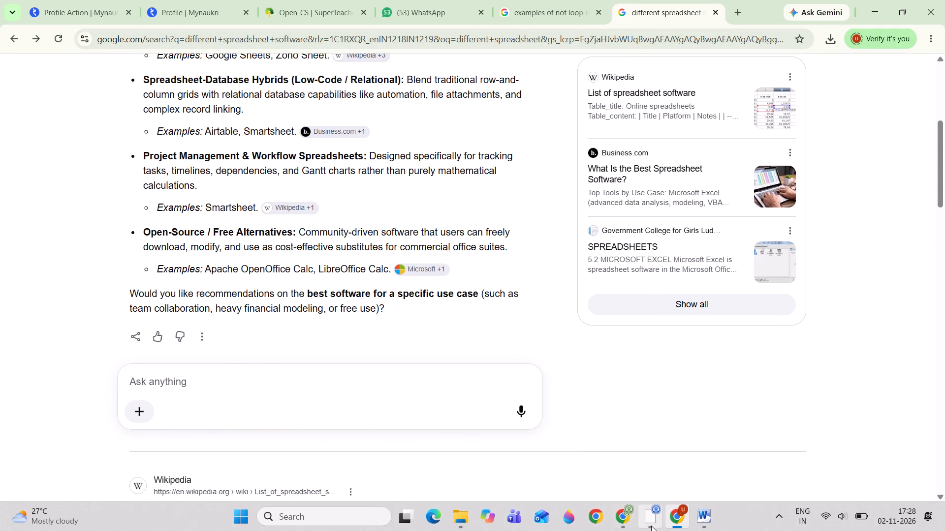
{"action": "left_click", "coordinate": [671, 515]}
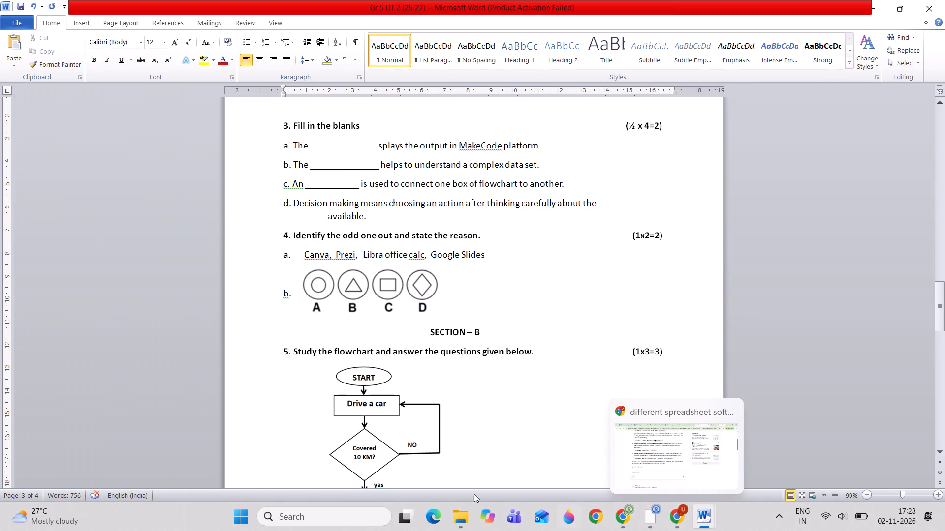
In the Word worksheet for Chapters 2 and 7, review the questions from Section 2 back to the start of Section 1.
{"action": "left_click", "coordinate": [699, 528]}
{"action": "left_click", "coordinate": [747, 458]}
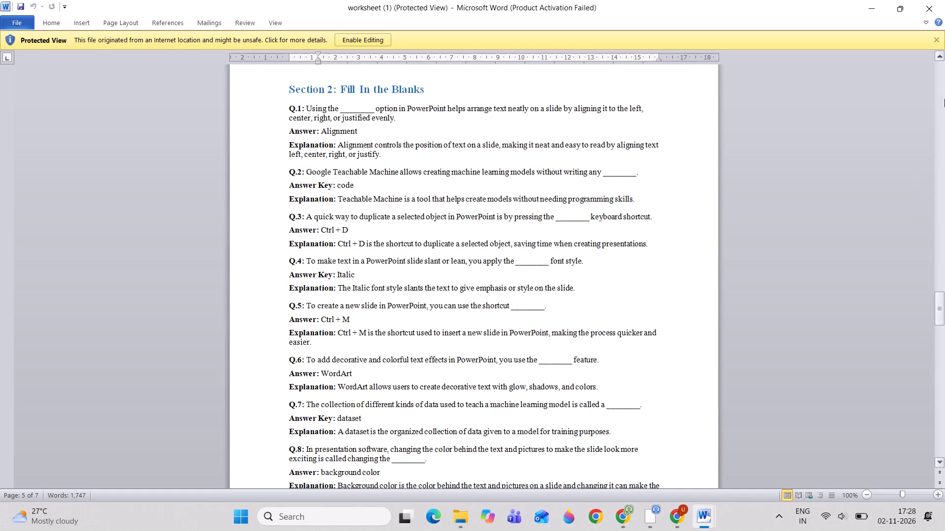
{"action": "left_click", "coordinate": [938, 73]}
{"action": "left_click", "coordinate": [938, 73]}
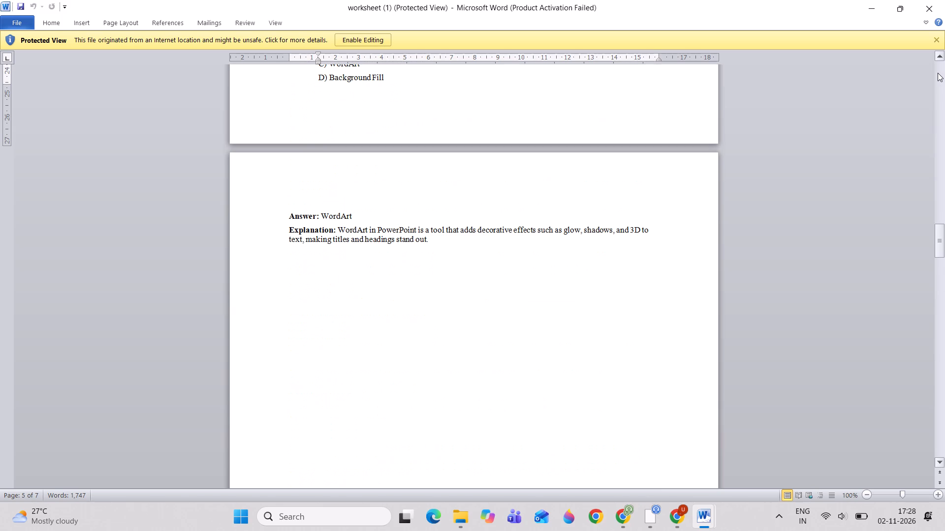
{"action": "left_click", "coordinate": [938, 73]}
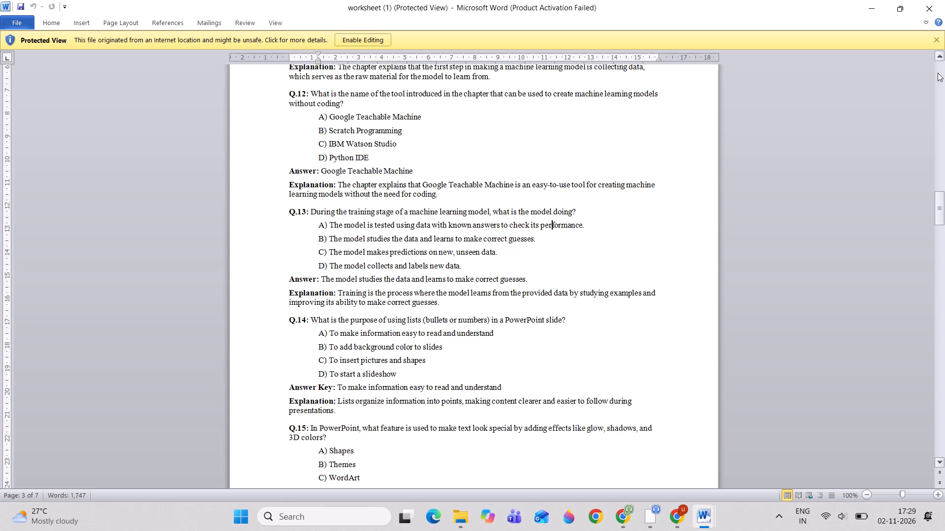
{"action": "left_click", "coordinate": [938, 73]}
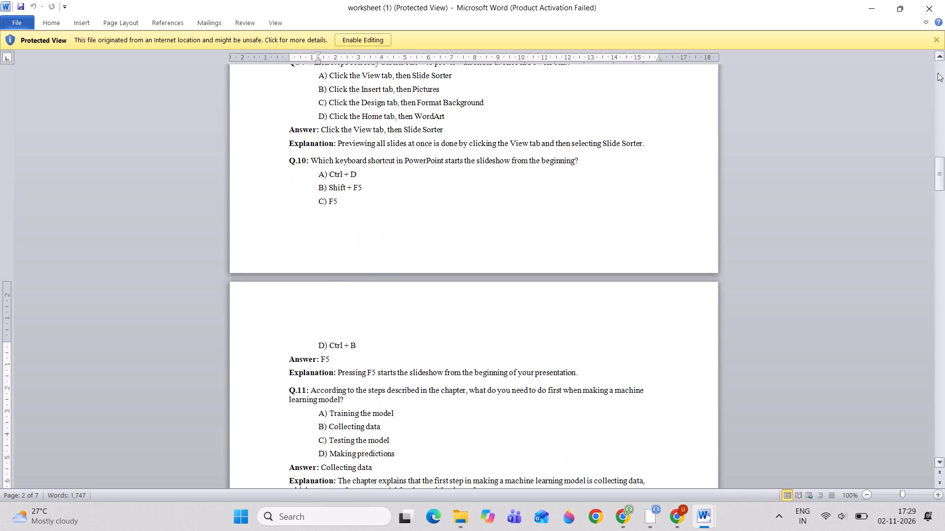
{"action": "left_click", "coordinate": [938, 73]}
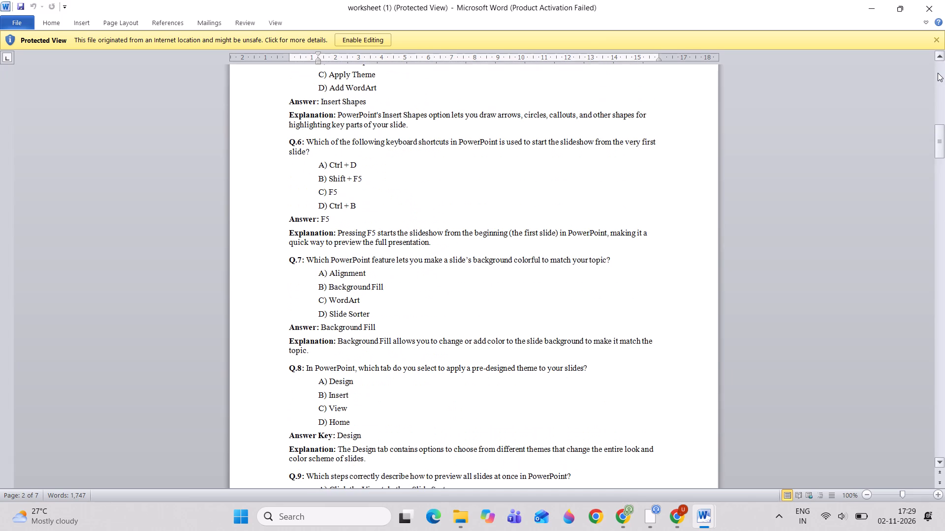
{"action": "left_click", "coordinate": [938, 73]}
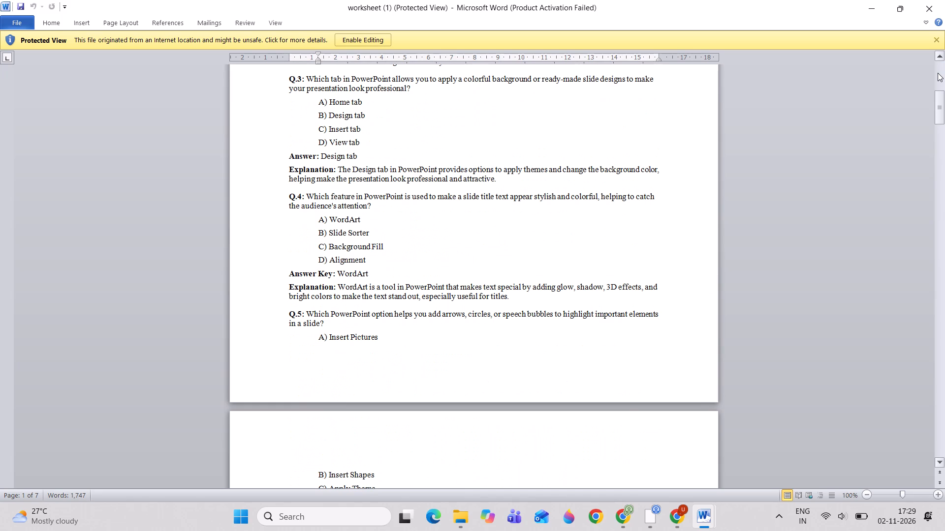
{"action": "left_click", "coordinate": [938, 73]}
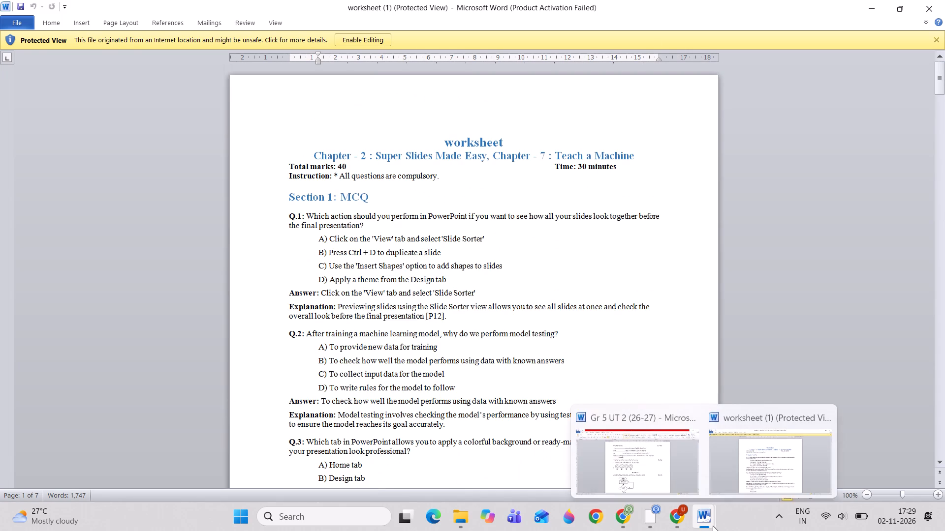
In the Gr 5 UT 2 paper, delete the picture of shapes A to D from question 4b and place the cursor after "b.".
{"action": "left_click", "coordinate": [639, 467]}
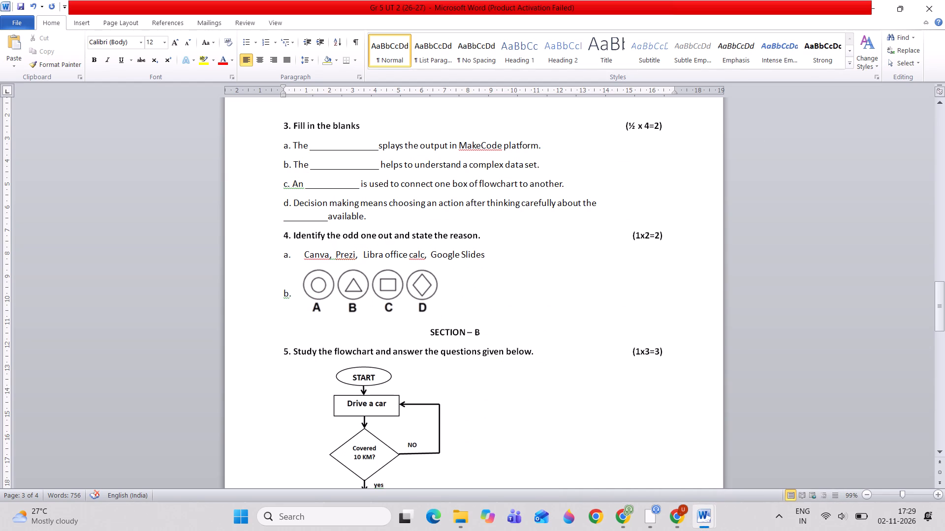
{"action": "left_click", "coordinate": [319, 299]}
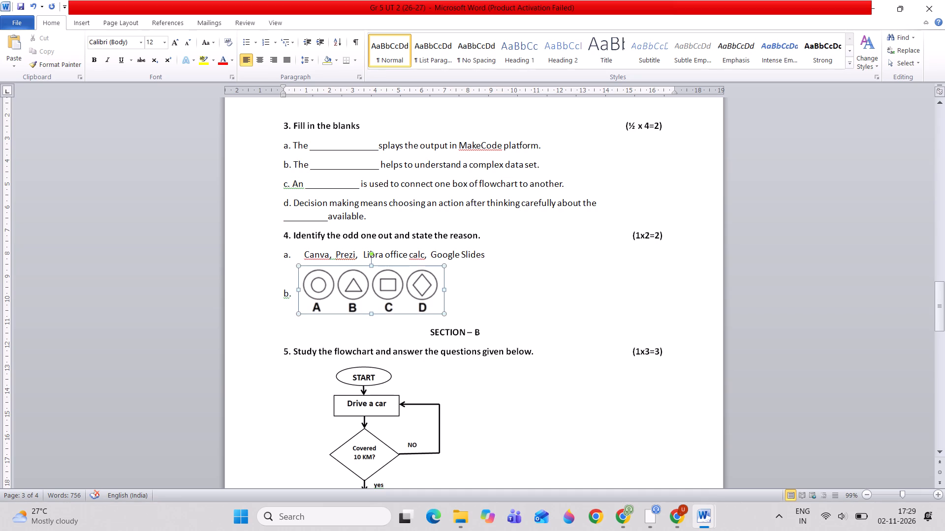
{"action": "key", "text": "Delete"}
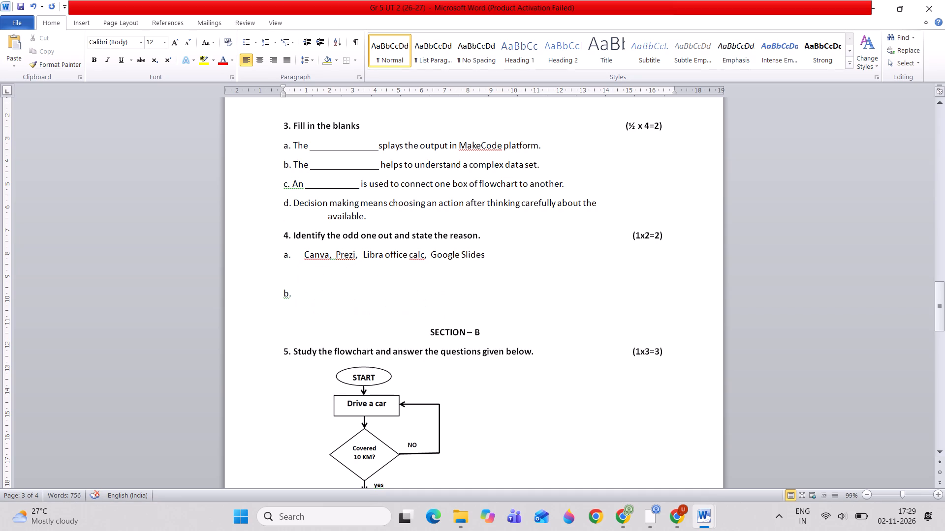
{"action": "left_click", "coordinate": [304, 292]}
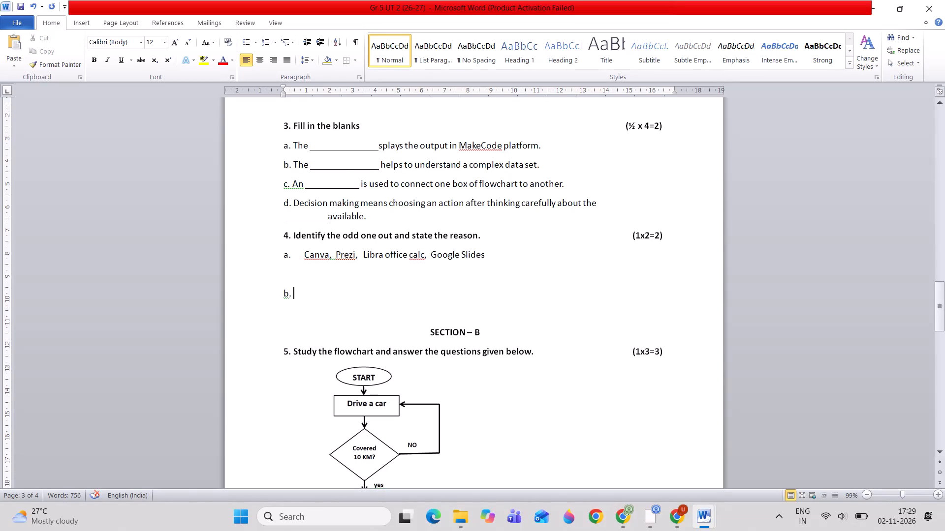
{"action": "key", "text": "alt+Tab"}
Switch to the Open-CS textbook in Chrome and read the PowerPoint chapter from the presentation software list through the keyboard shortcuts and recap.
{"action": "key", "text": "alt+Tab"}
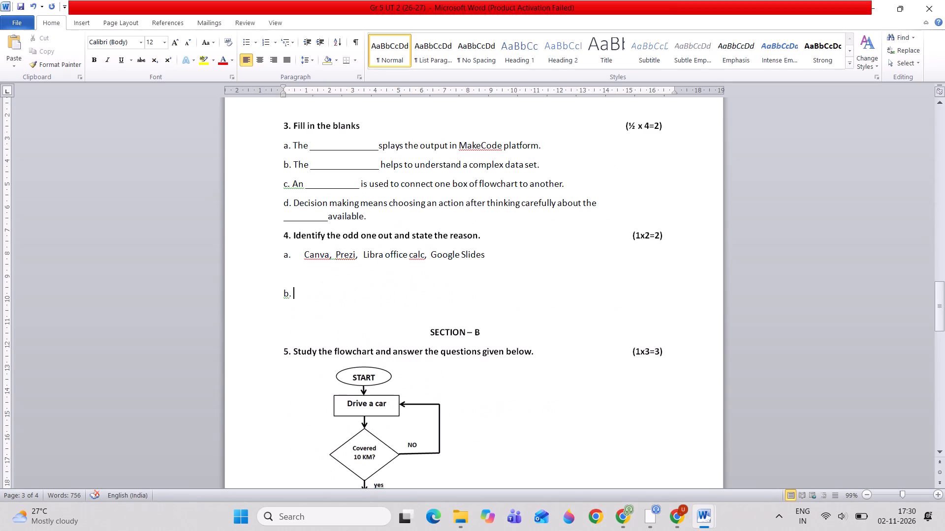
{"action": "left_click", "coordinate": [677, 518]}
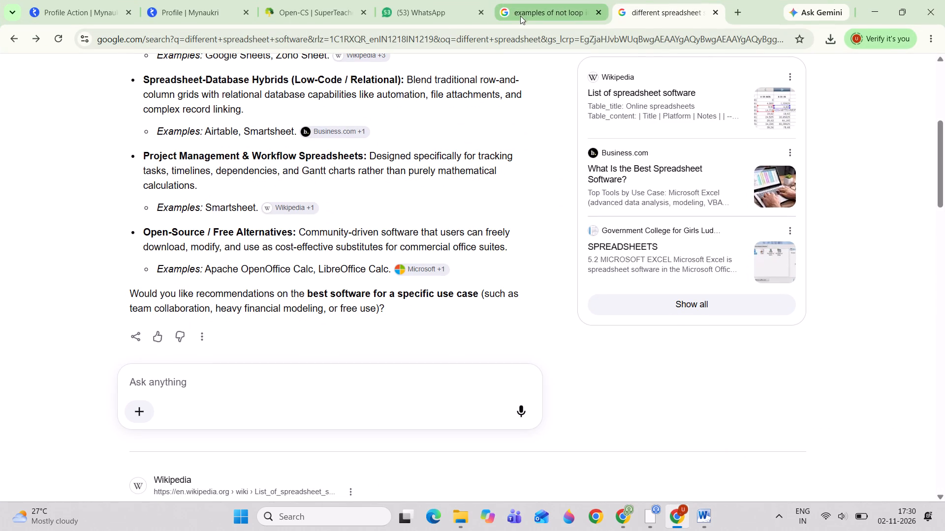
{"action": "left_click", "coordinate": [312, 18]}
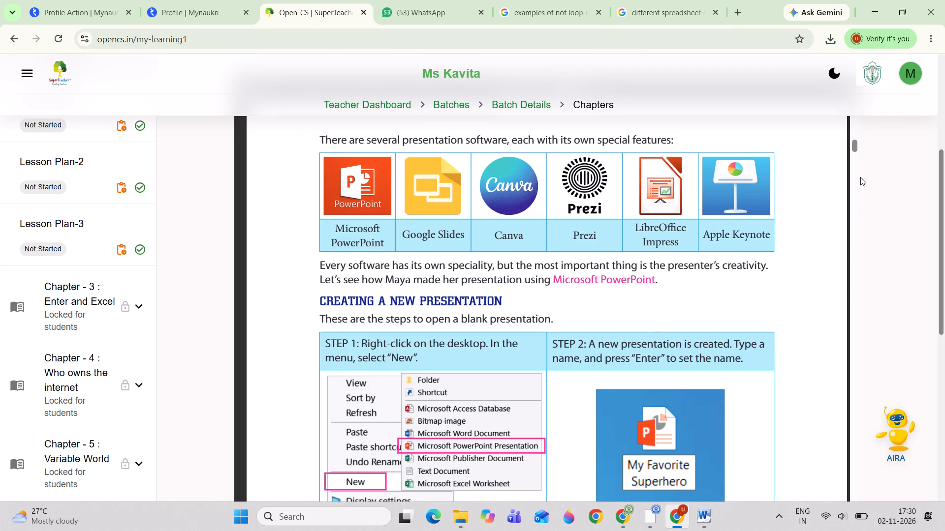
{"action": "left_click_drag", "start_coordinate": [855, 147], "coordinate": [861, 177]}
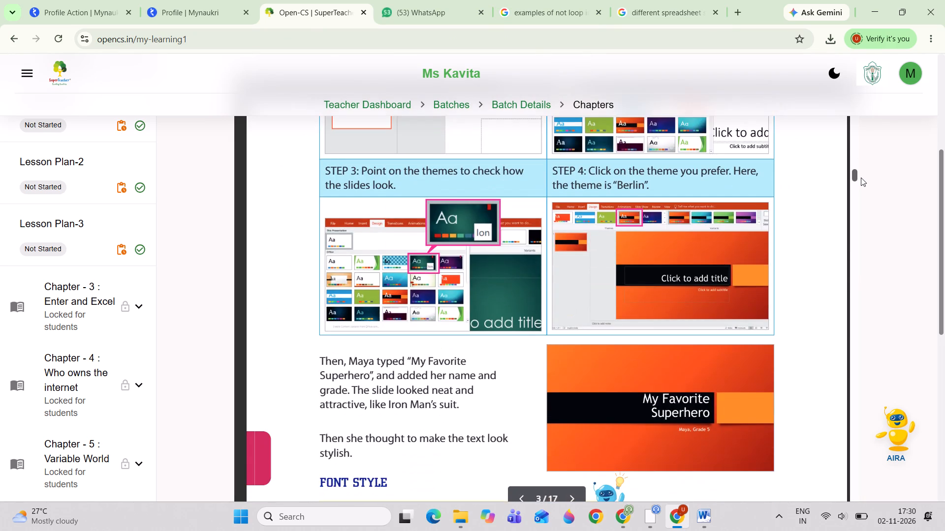
{"action": "left_click_drag", "start_coordinate": [861, 177], "coordinate": [854, 223]}
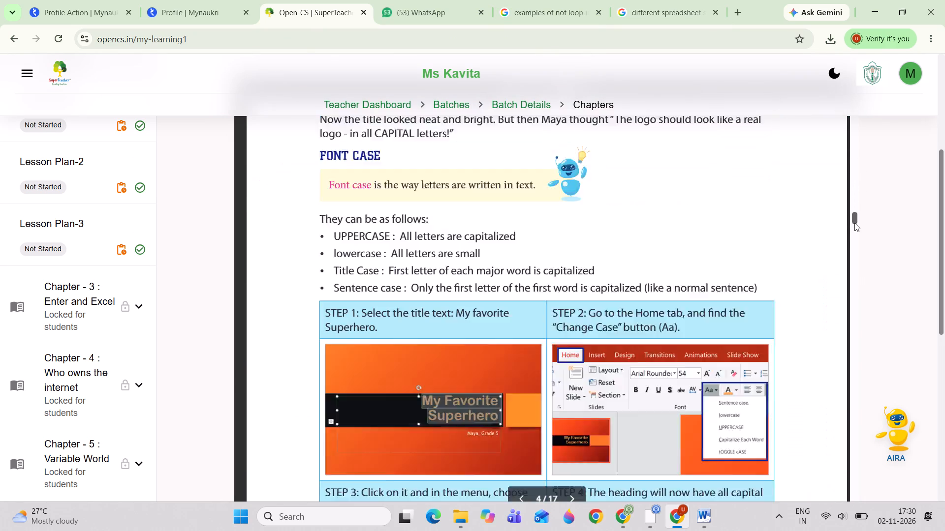
{"action": "left_click_drag", "start_coordinate": [854, 223], "coordinate": [840, 355]}
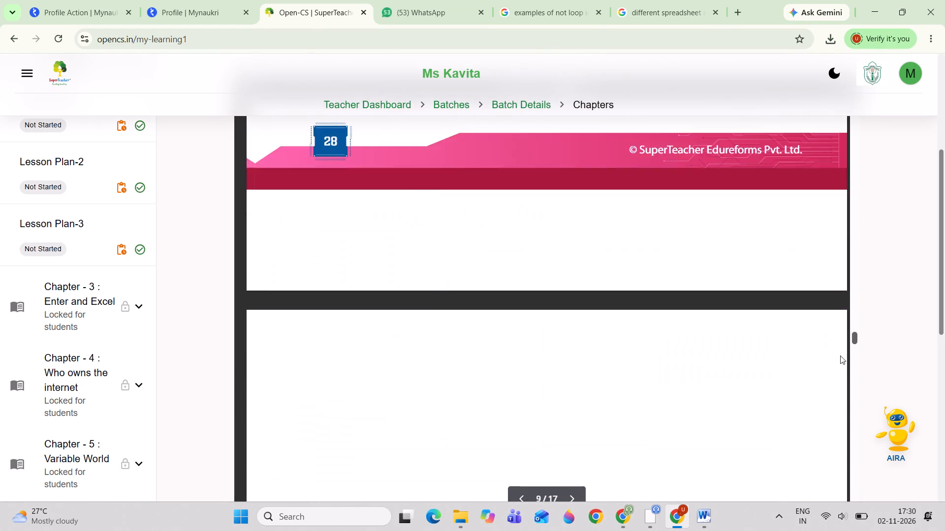
{"action": "left_click_drag", "start_coordinate": [840, 355], "coordinate": [837, 366]}
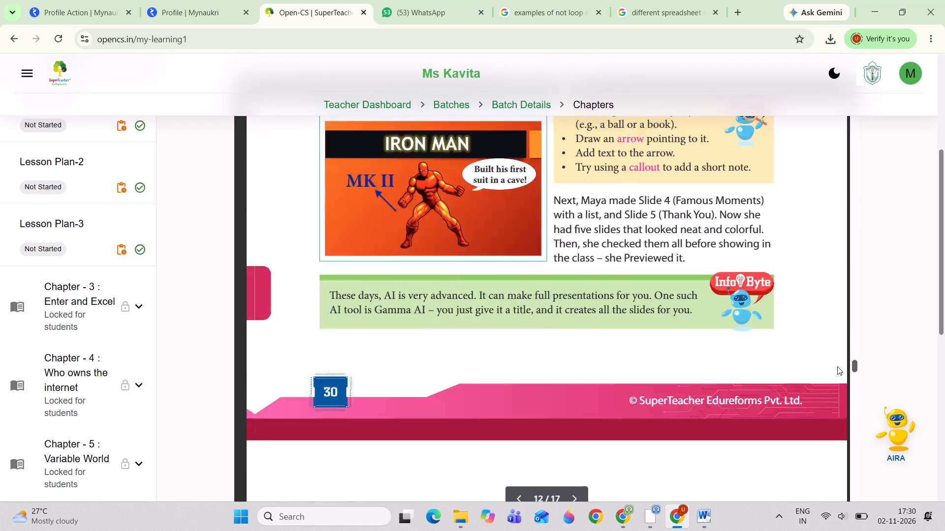
{"action": "left_click_drag", "start_coordinate": [837, 366], "coordinate": [834, 375]}
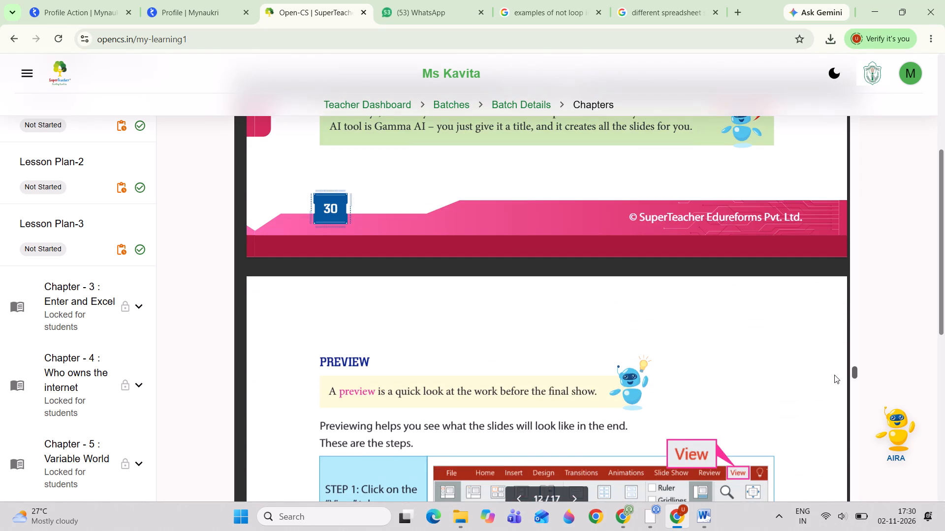
{"action": "left_click_drag", "start_coordinate": [834, 375], "coordinate": [835, 381]}
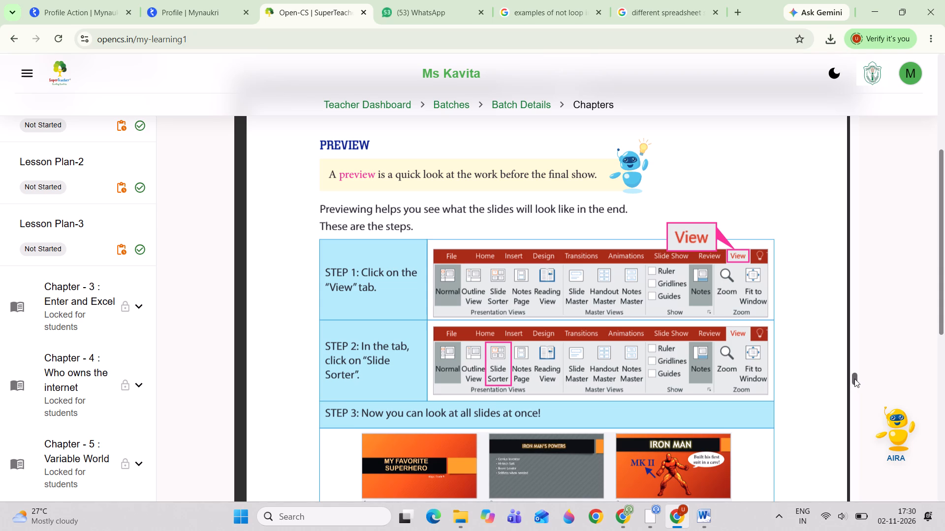
{"action": "left_click_drag", "start_coordinate": [854, 379], "coordinate": [855, 379]}
{"action": "left_click_drag", "start_coordinate": [855, 379], "coordinate": [856, 393]}
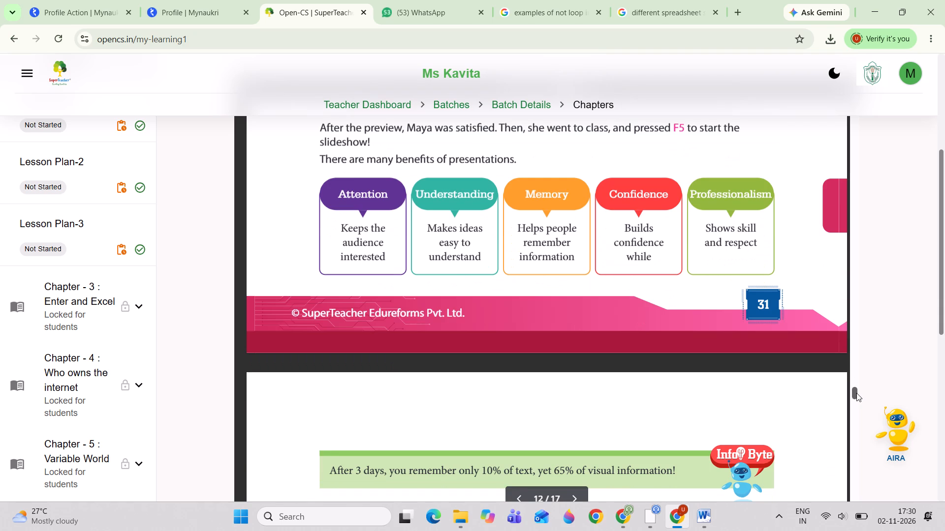
{"action": "left_click_drag", "start_coordinate": [856, 393], "coordinate": [856, 402]}
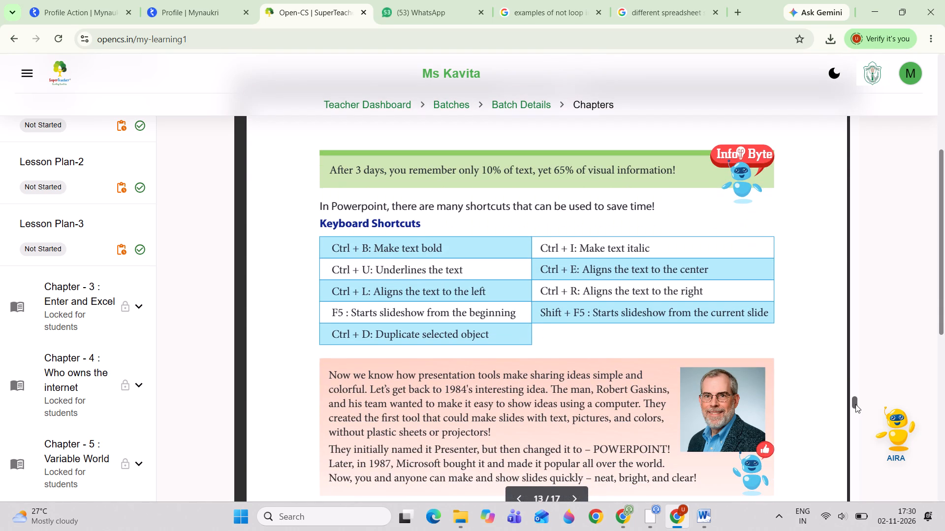
{"action": "left_click_drag", "start_coordinate": [855, 404], "coordinate": [856, 416]}
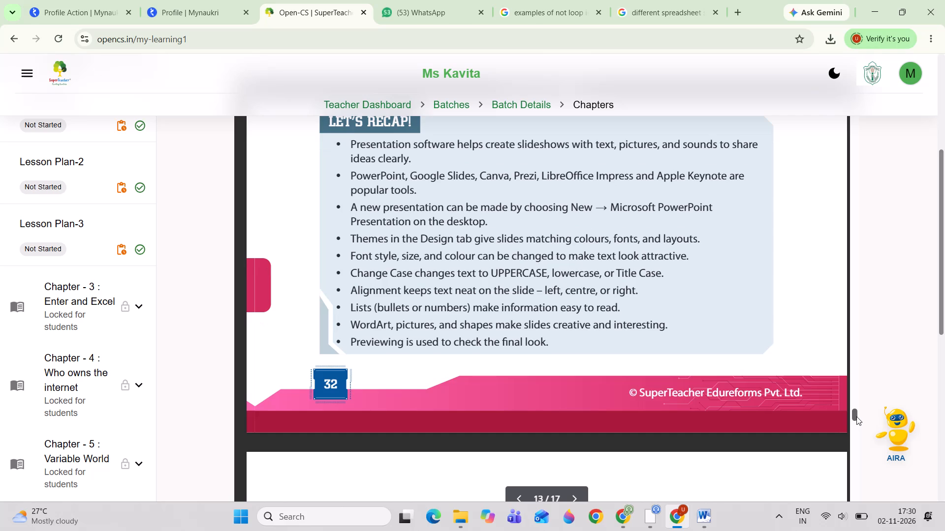
Examine the chapter's worksheet from the multiple choice questions through the very short and short answer questions for question 4b ideas.
{"action": "left_click_drag", "start_coordinate": [856, 416], "coordinate": [857, 429]}
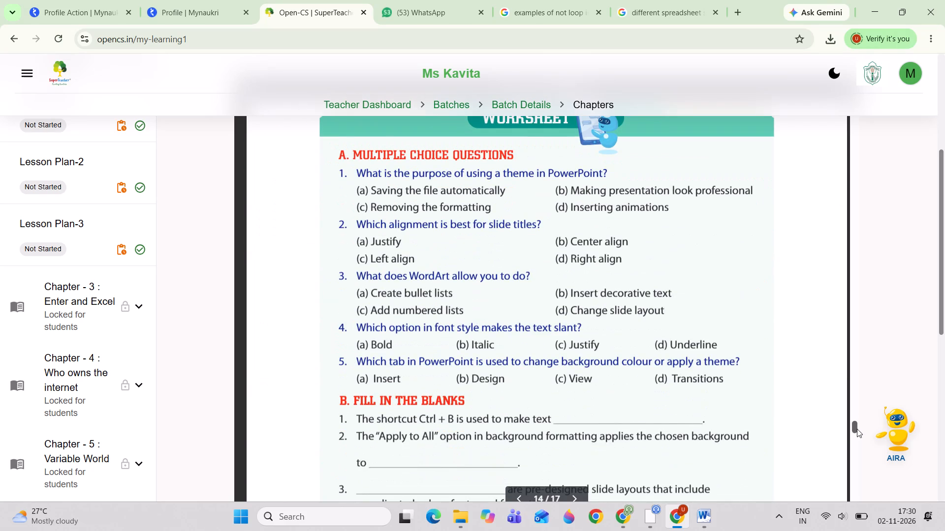
{"action": "left_click_drag", "start_coordinate": [857, 429], "coordinate": [857, 434]}
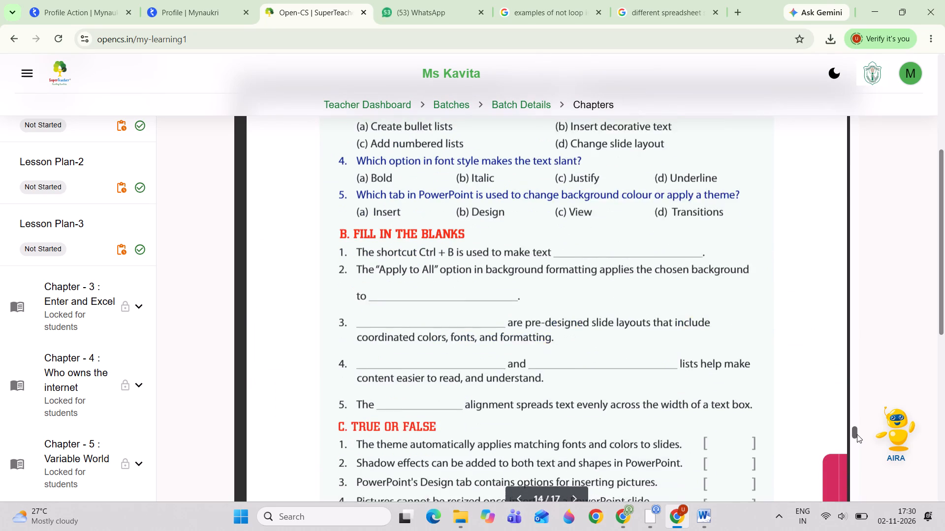
{"action": "left_click_drag", "start_coordinate": [857, 434], "coordinate": [856, 440]}
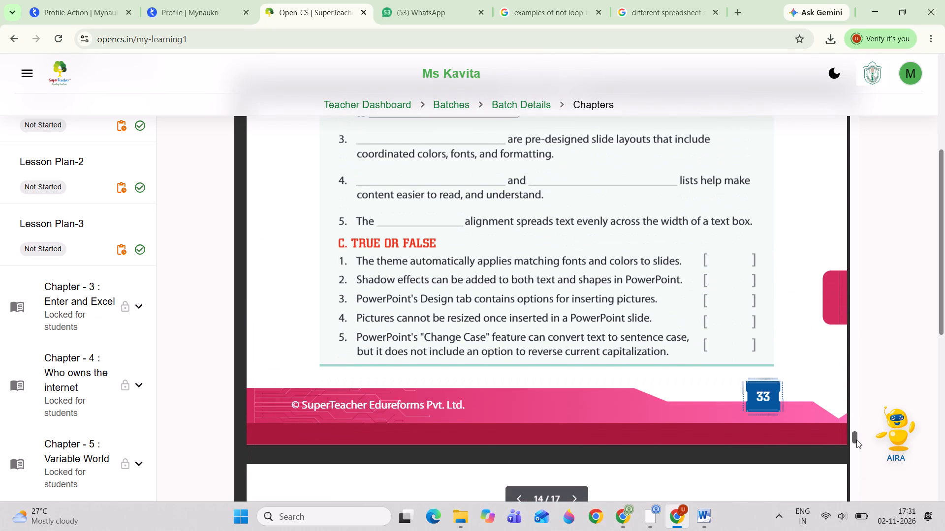
{"action": "left_click_drag", "start_coordinate": [856, 440], "coordinate": [855, 443]}
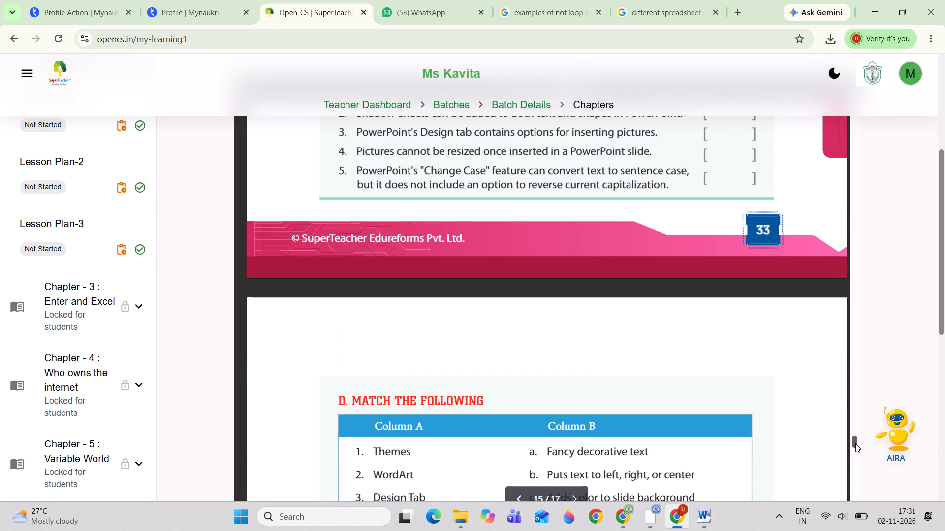
{"action": "left_click_drag", "start_coordinate": [855, 443], "coordinate": [853, 456]}
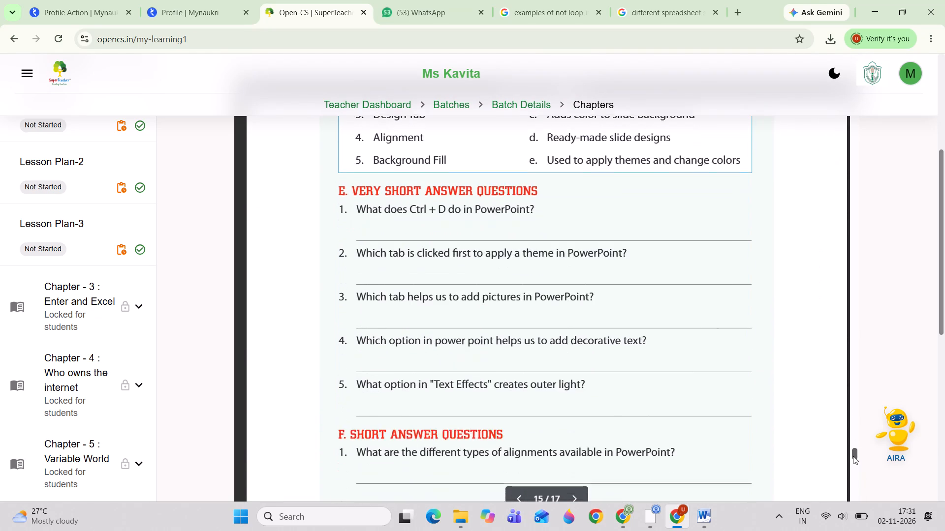
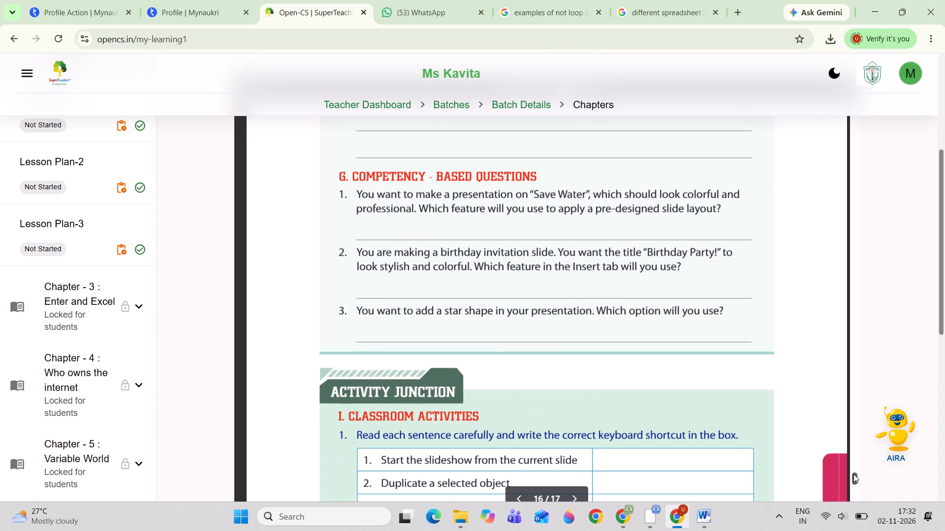
Examine the PowerPoint chapter from the worksheet's classroom activity back through recap, preview, pictures and WordArt to the background colour steps.
{"action": "left_click_drag", "start_coordinate": [853, 477], "coordinate": [853, 481]}
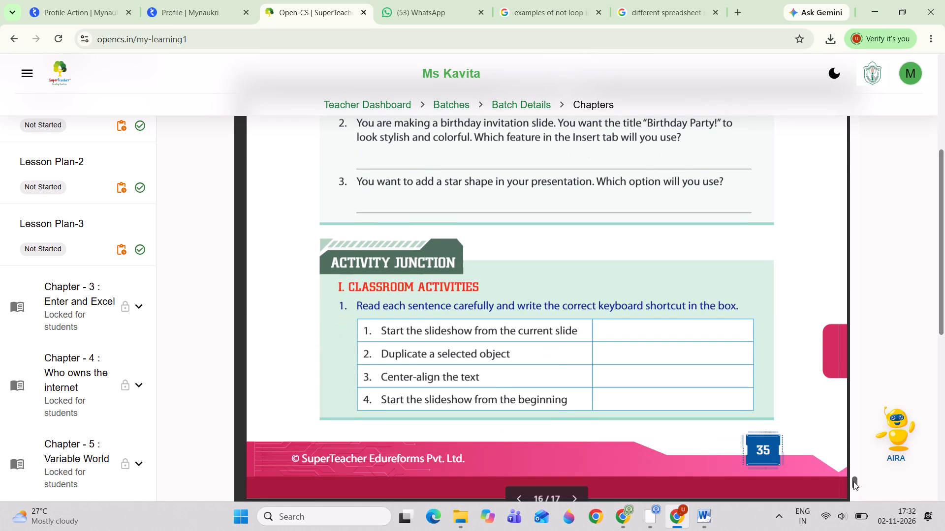
{"action": "left_click_drag", "start_coordinate": [853, 481], "coordinate": [842, 445]}
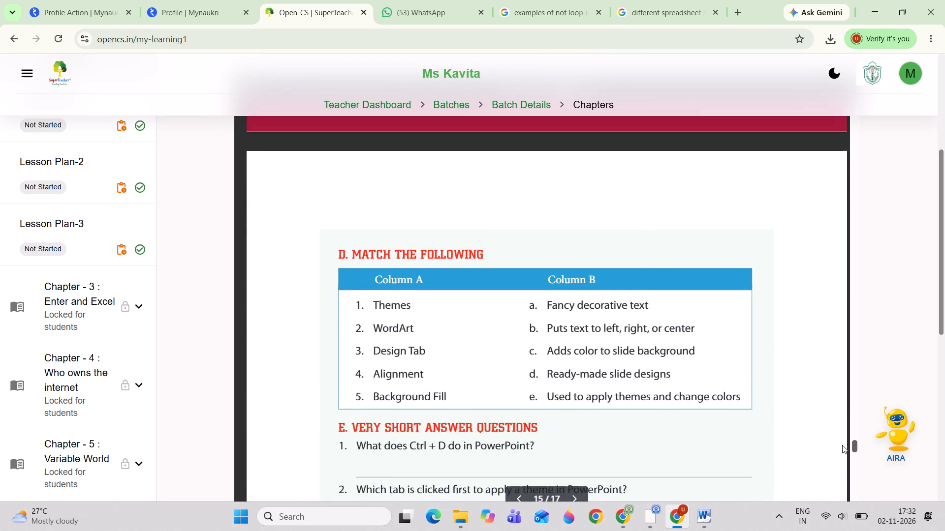
{"action": "left_click_drag", "start_coordinate": [842, 445], "coordinate": [840, 439]}
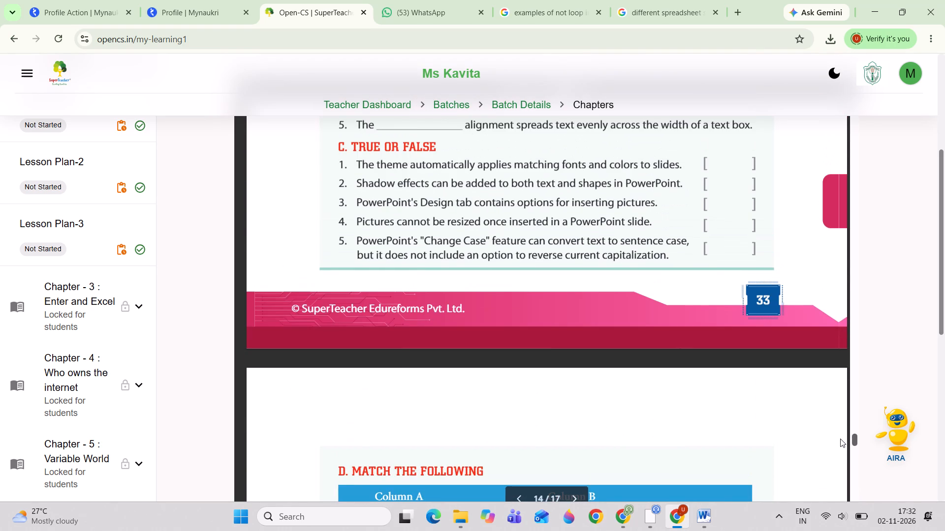
{"action": "left_click_drag", "start_coordinate": [840, 439], "coordinate": [841, 415]}
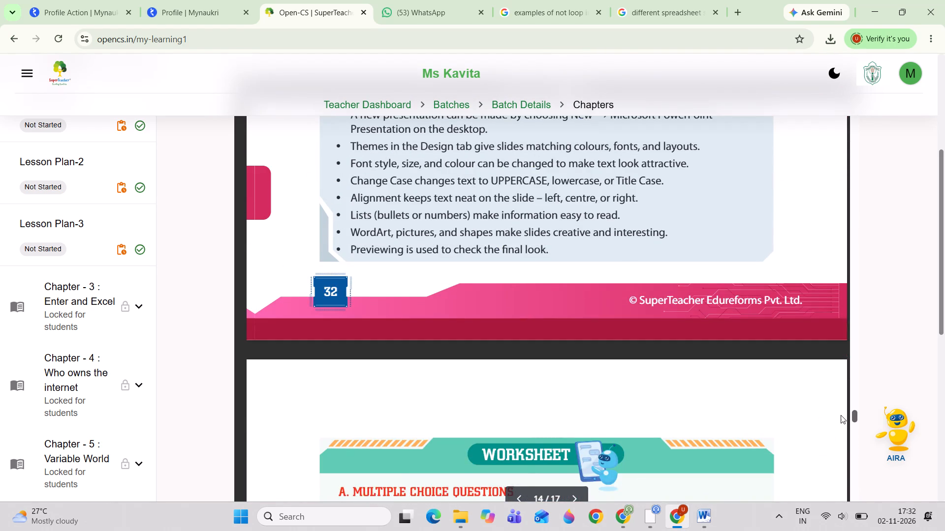
{"action": "left_click_drag", "start_coordinate": [841, 415], "coordinate": [840, 412]}
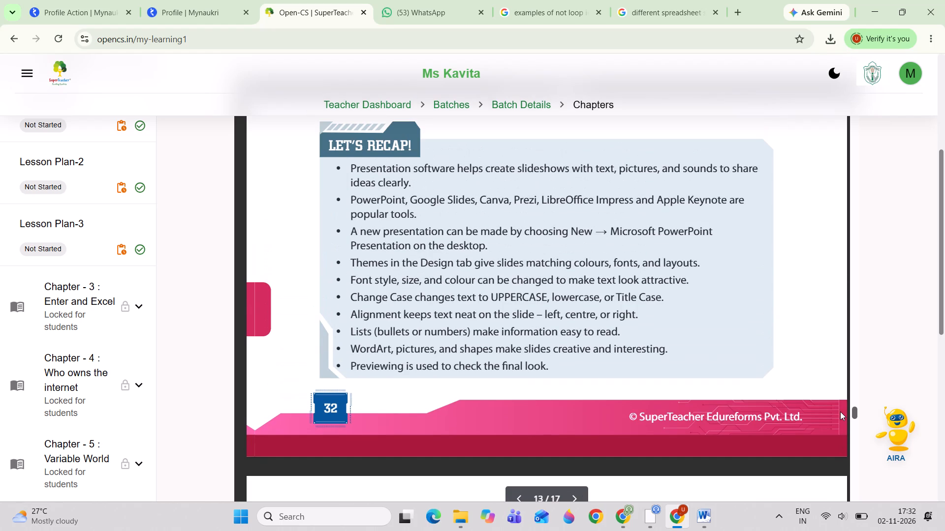
{"action": "left_click_drag", "start_coordinate": [840, 412], "coordinate": [835, 394]}
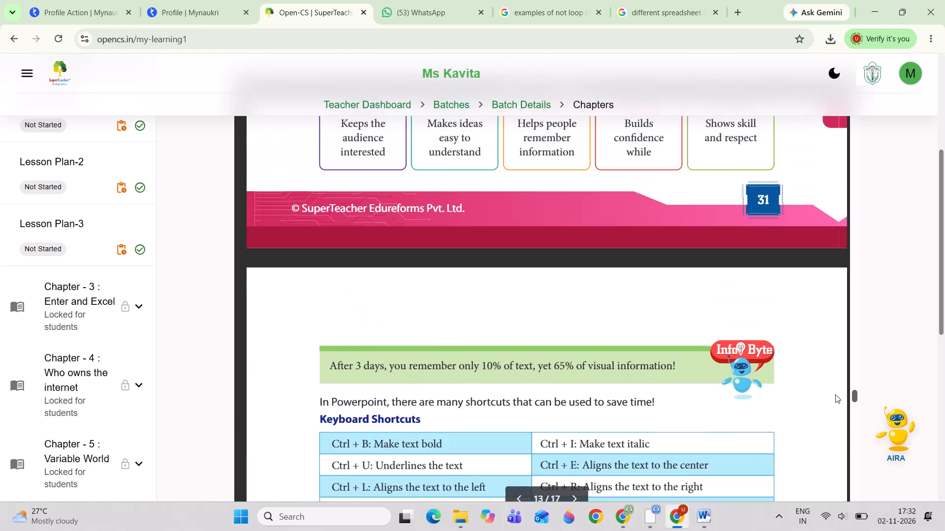
{"action": "left_click_drag", "start_coordinate": [835, 394], "coordinate": [835, 388]}
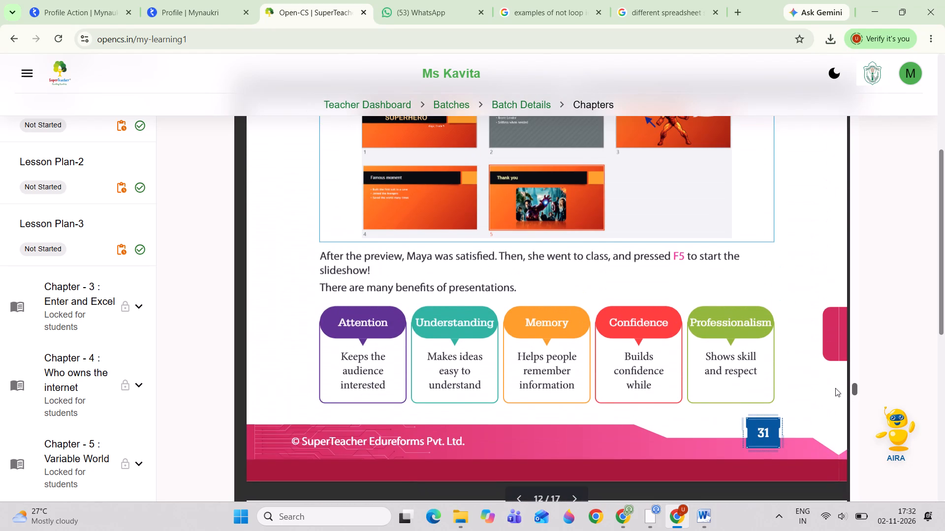
{"action": "left_click_drag", "start_coordinate": [835, 388], "coordinate": [834, 374]}
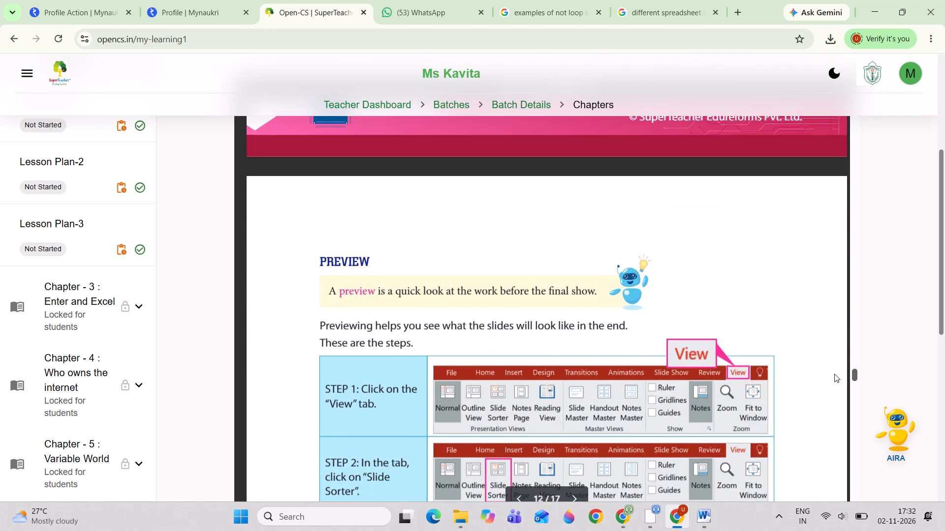
{"action": "left_click_drag", "start_coordinate": [834, 374], "coordinate": [827, 330]}
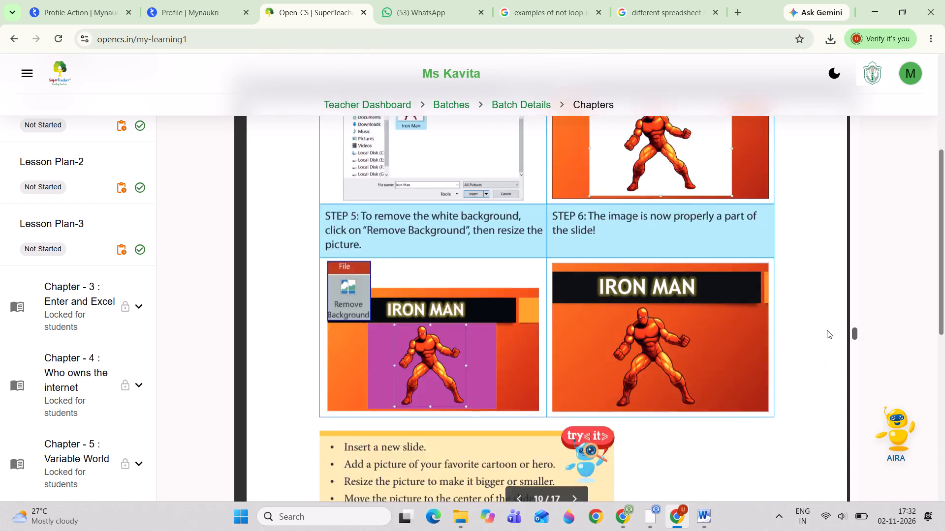
{"action": "left_click_drag", "start_coordinate": [827, 330], "coordinate": [823, 319]}
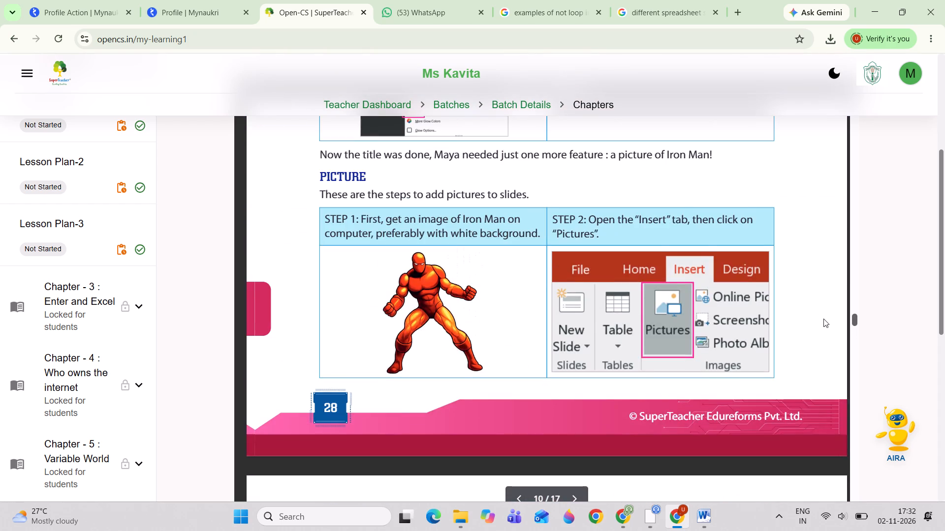
{"action": "left_click_drag", "start_coordinate": [823, 319], "coordinate": [821, 297]}
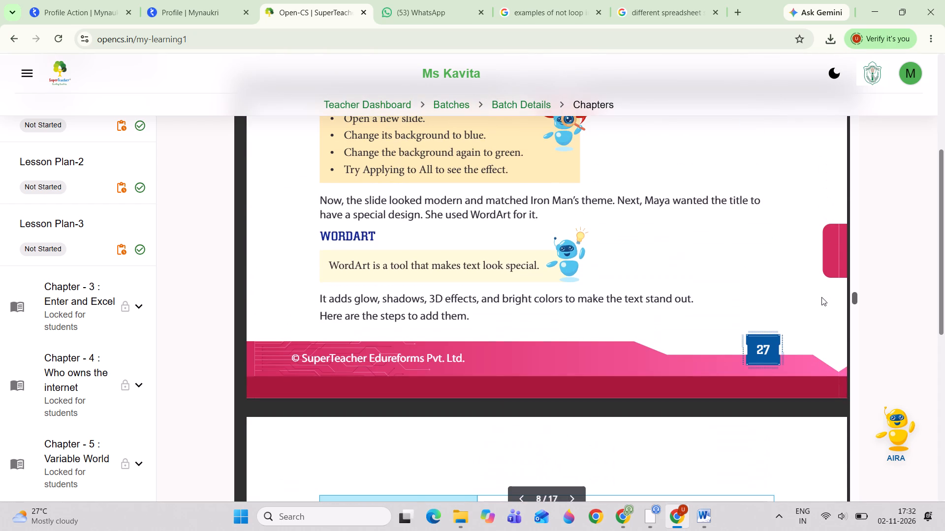
{"action": "left_click_drag", "start_coordinate": [821, 297], "coordinate": [821, 291]}
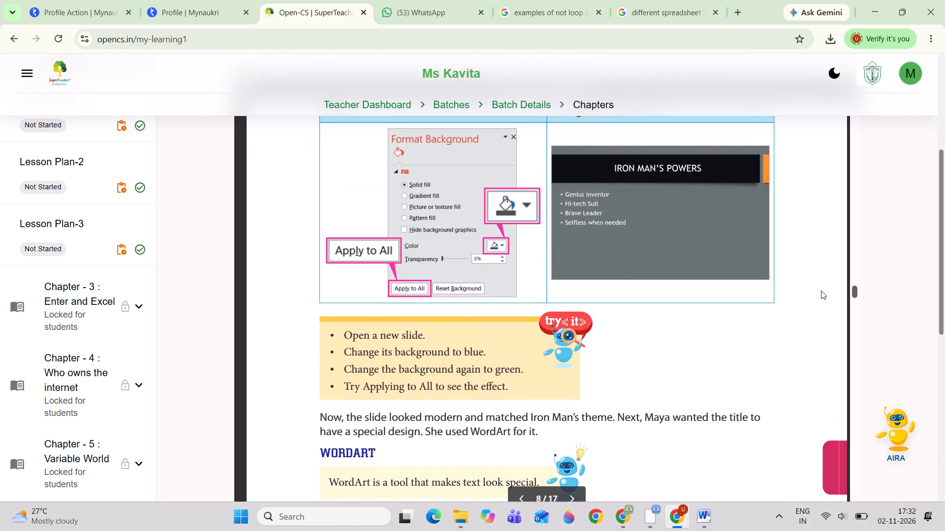
{"action": "left_click_drag", "start_coordinate": [821, 291], "coordinate": [817, 286]}
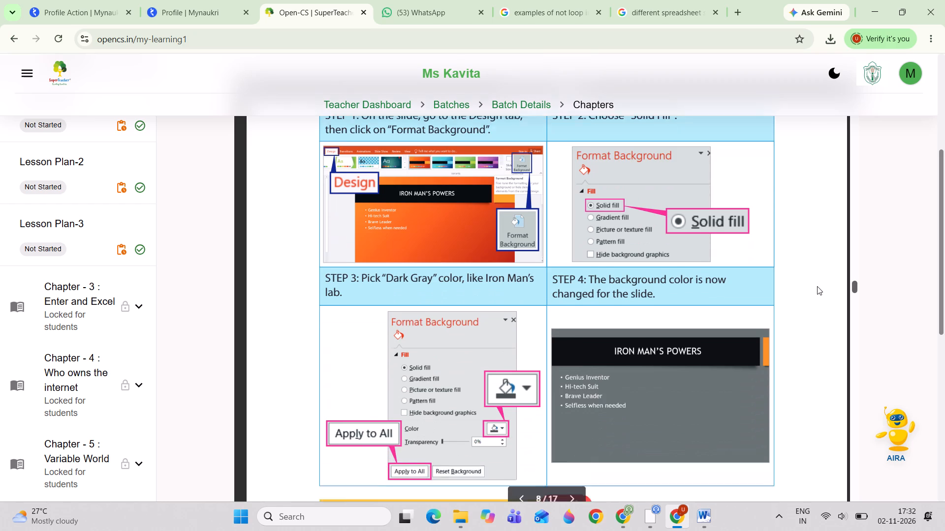
{"action": "left_click_drag", "start_coordinate": [817, 286], "coordinate": [818, 289]}
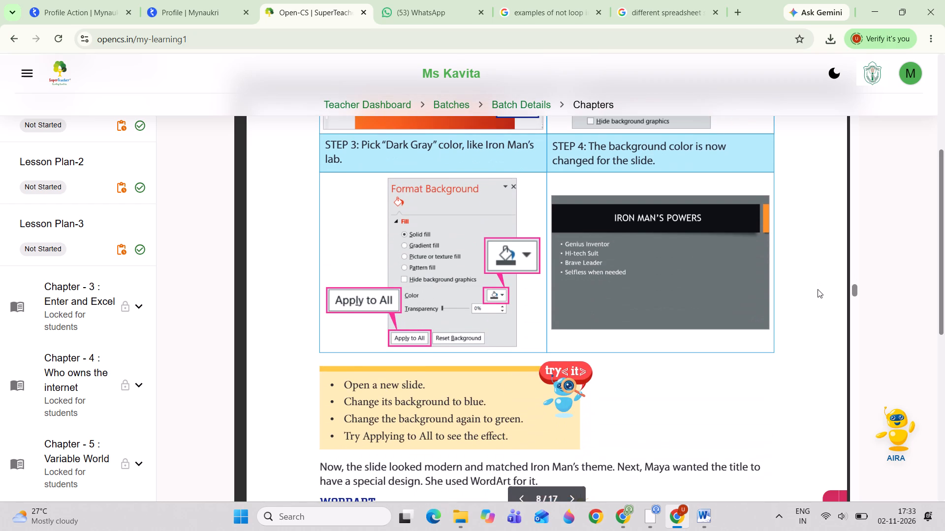
Switch to the Chapters 2 and 7 worksheet in Word and review the Section 1 multiple choice questions up to Q.7.
{"action": "key", "text": "alt+Tab"}
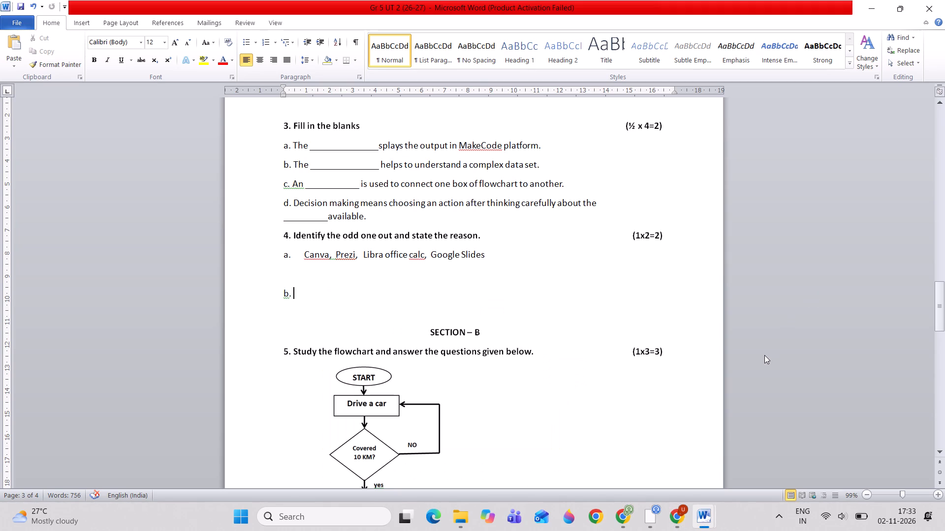
{"action": "left_click", "coordinate": [704, 523]}
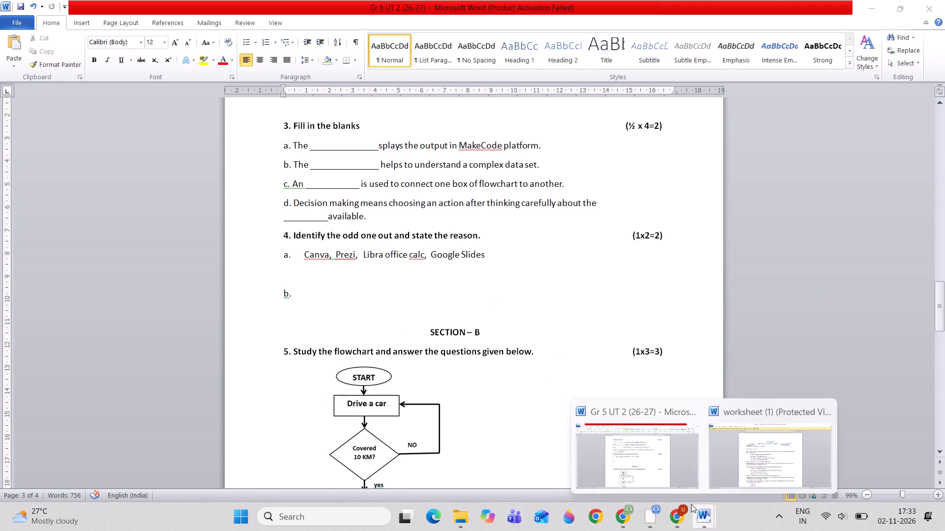
{"action": "left_click", "coordinate": [659, 478]}
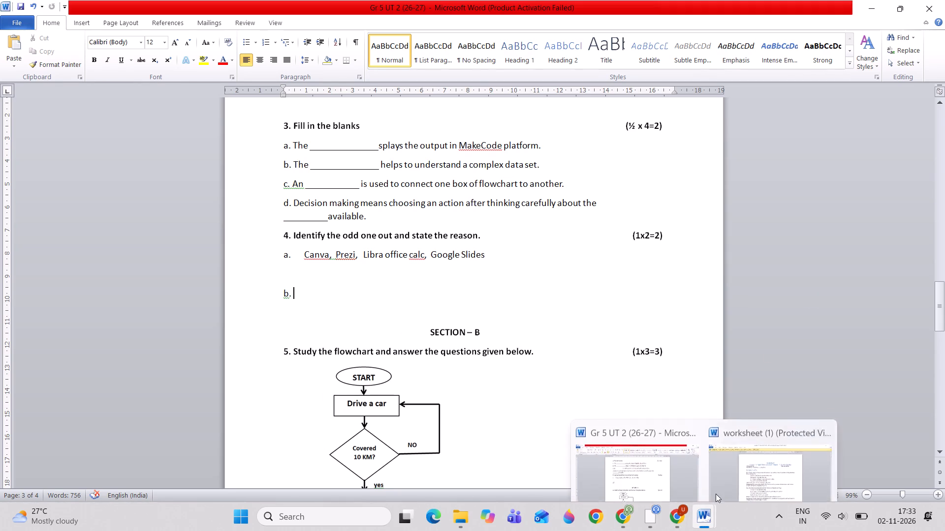
{"action": "left_click", "coordinate": [756, 462]}
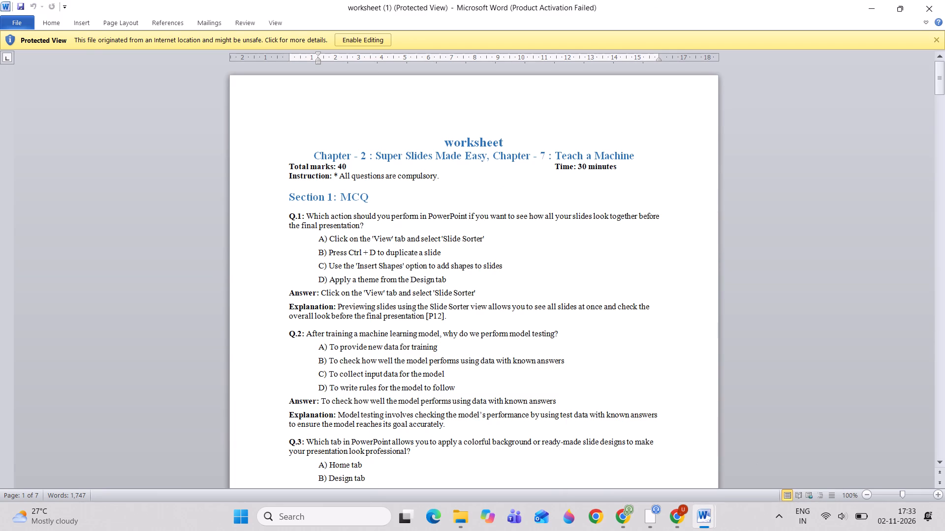
{"action": "left_click", "coordinate": [938, 459]}
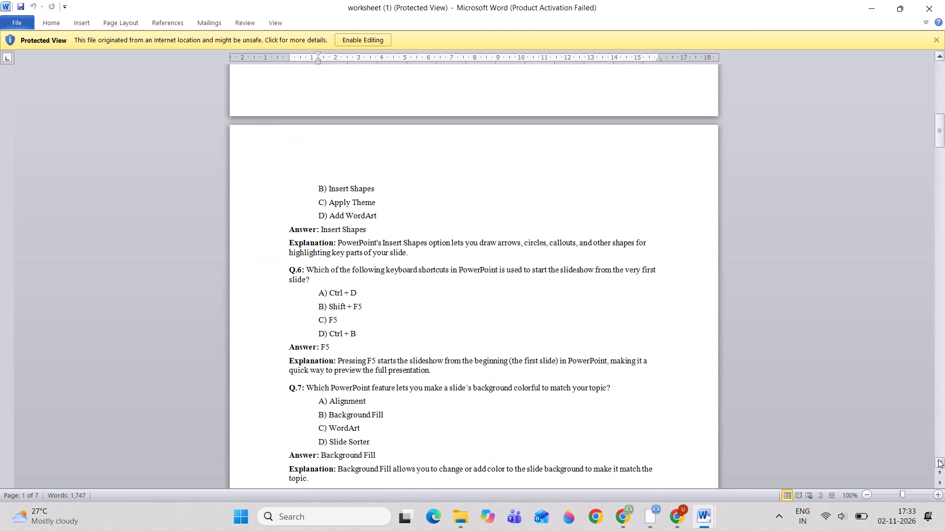
{"action": "left_click", "coordinate": [938, 459]}
{"action": "left_click", "coordinate": [938, 459]}
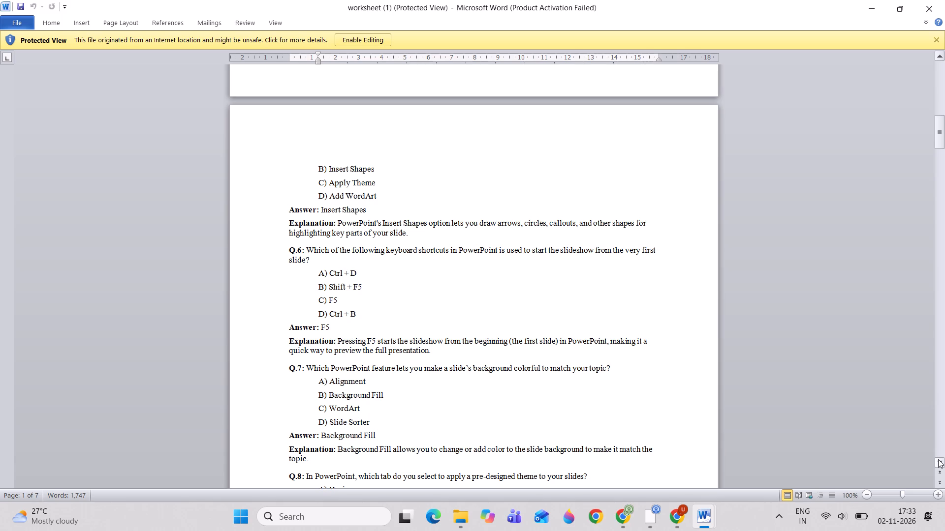
Return to the Gr 5 UT 2 paper and review the Section A questions already included.
{"action": "key", "text": "alt+Tab"}
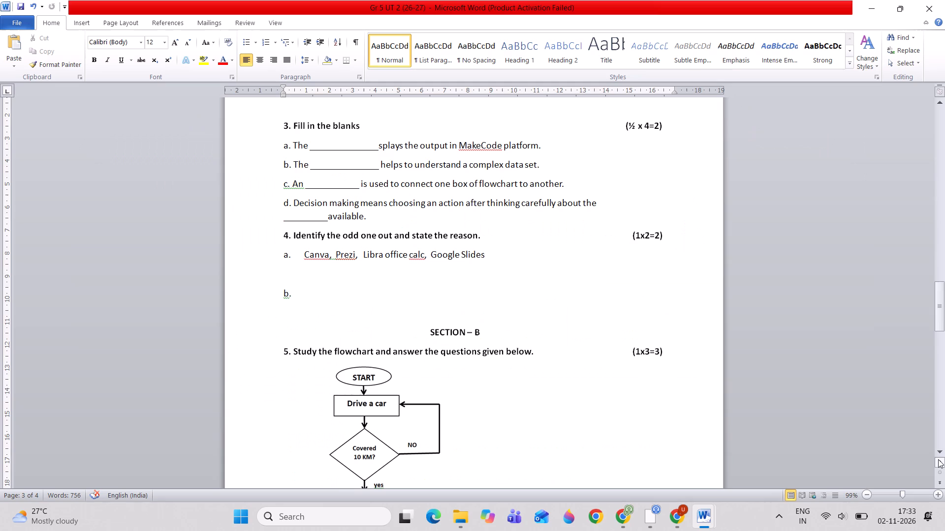
{"action": "double_click", "coordinate": [940, 132]}
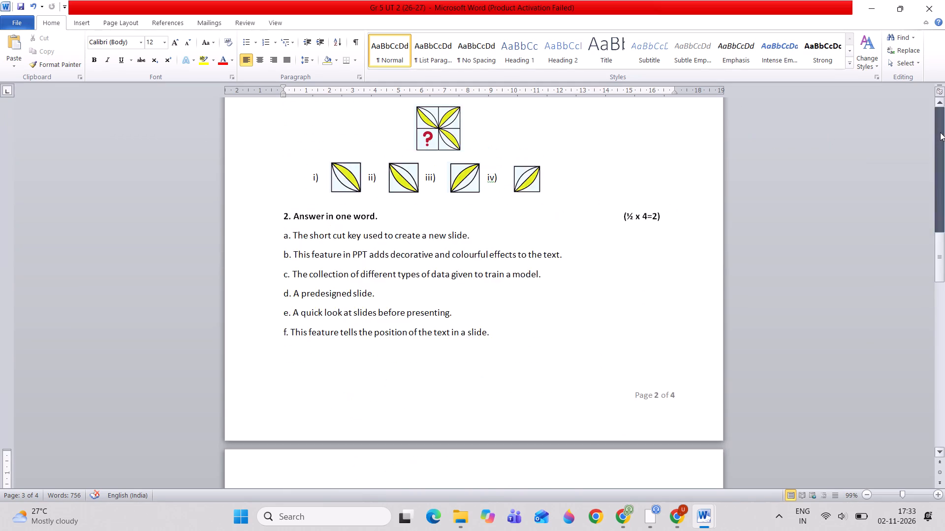
{"action": "left_click", "coordinate": [940, 132]}
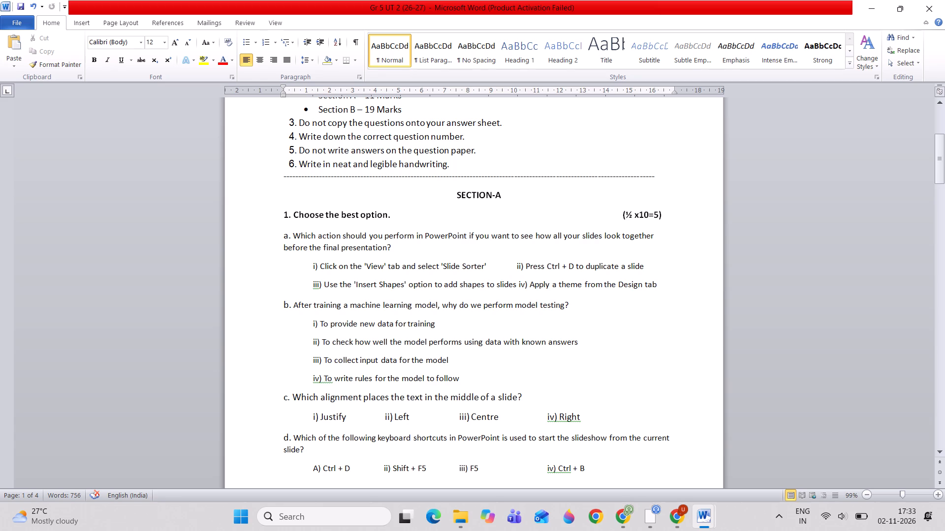
{"action": "left_click", "coordinate": [939, 450]}
{"action": "left_click", "coordinate": [939, 450]}
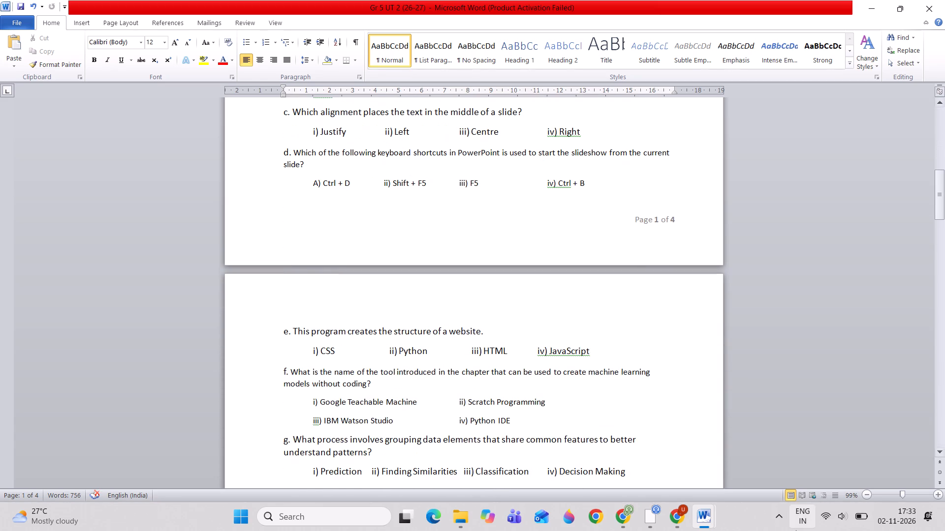
Switch to Open-CS in Chrome and open the ebook for Chapter 7, Teach a Machine.
{"action": "left_click", "coordinate": [681, 518]}
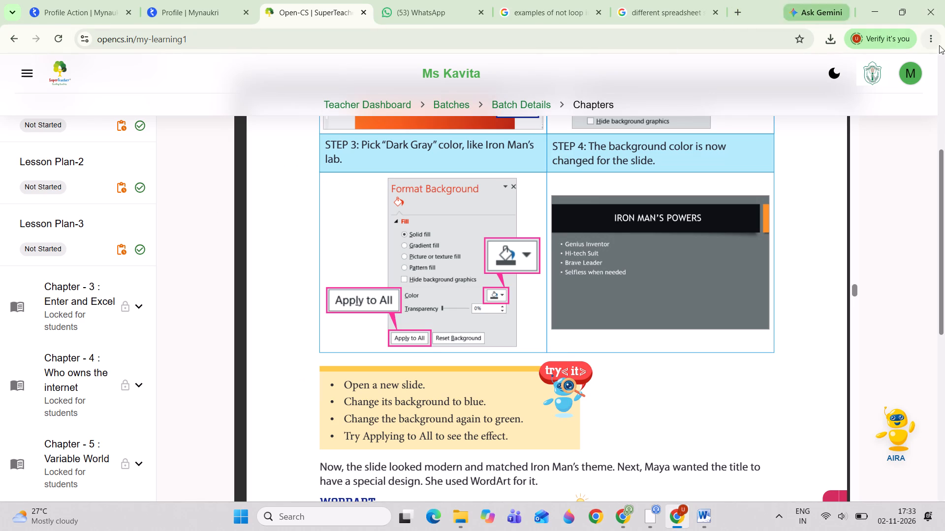
{"action": "left_click", "coordinate": [941, 64]}
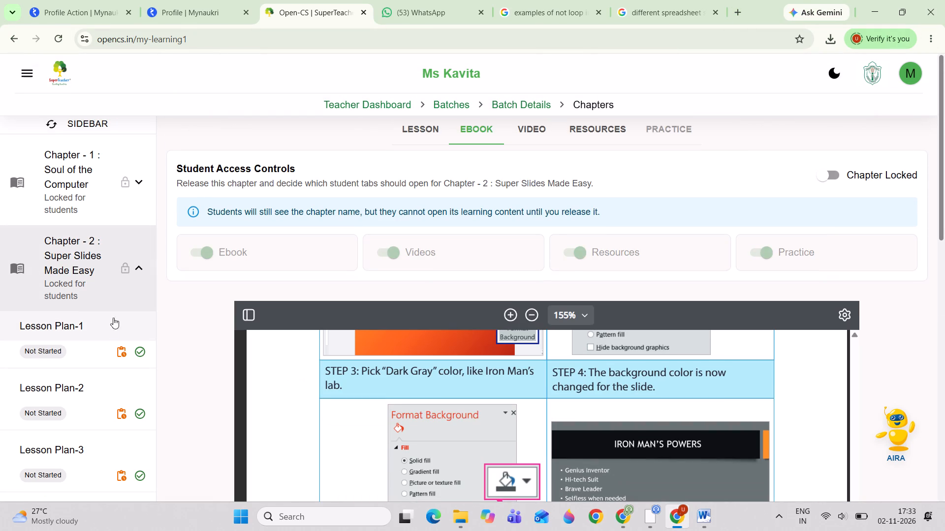
{"action": "left_click", "coordinate": [138, 270]}
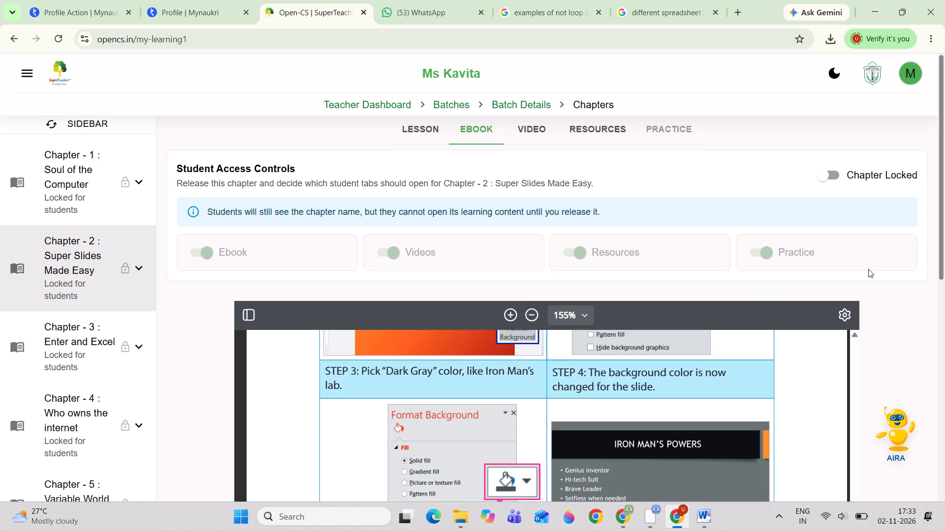
{"action": "left_click_drag", "start_coordinate": [940, 243], "coordinate": [936, 324]}
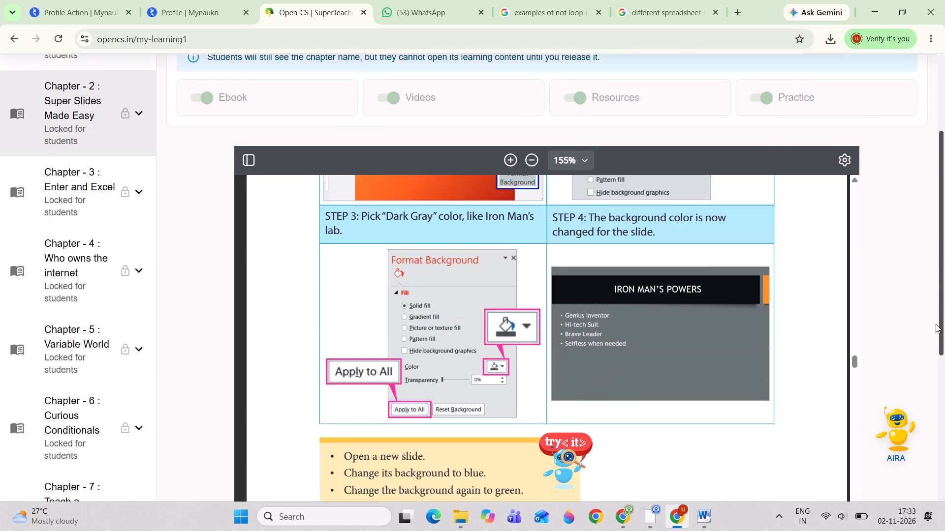
{"action": "left_click_drag", "start_coordinate": [936, 324], "coordinate": [933, 369]}
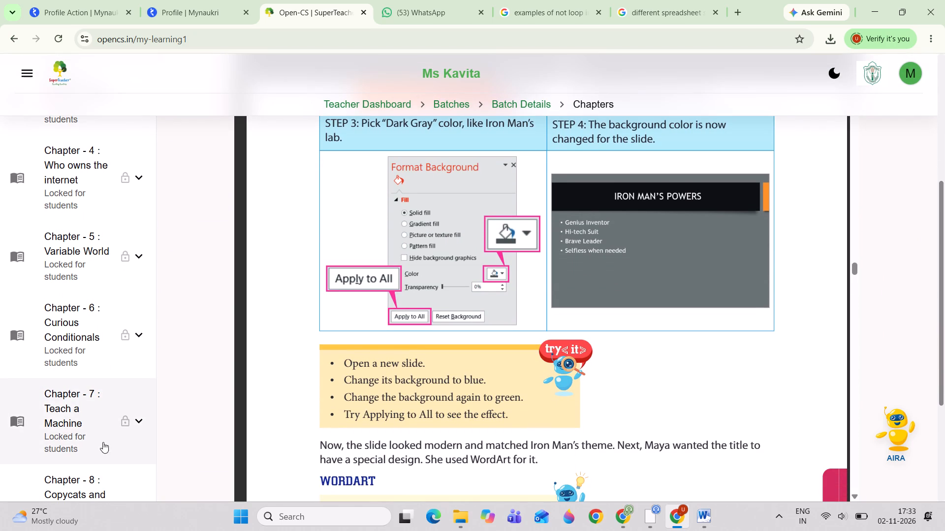
{"action": "left_click", "coordinate": [74, 429]}
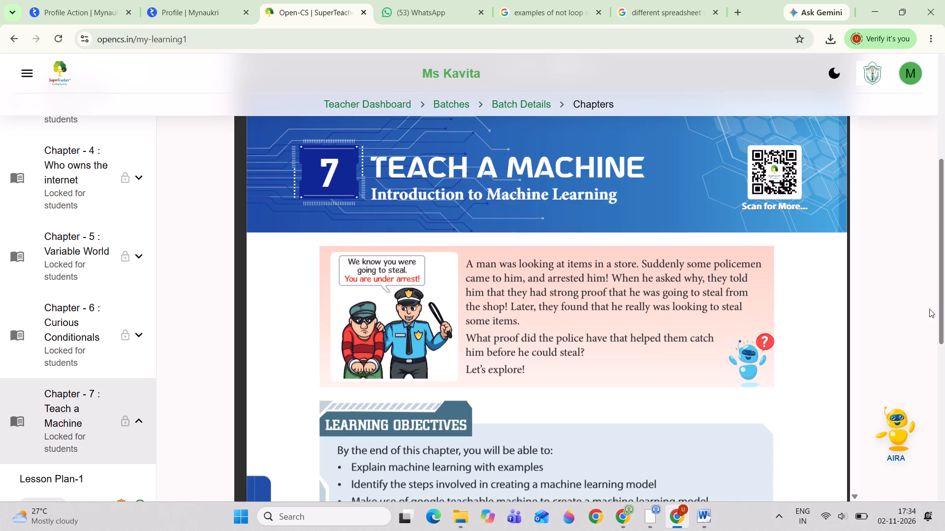
Read the Chapter 7 ebook's opening pages on machine learning, its applications, and how it compares with traditional programming.
{"action": "left_click_drag", "start_coordinate": [943, 312], "coordinate": [935, 349]}
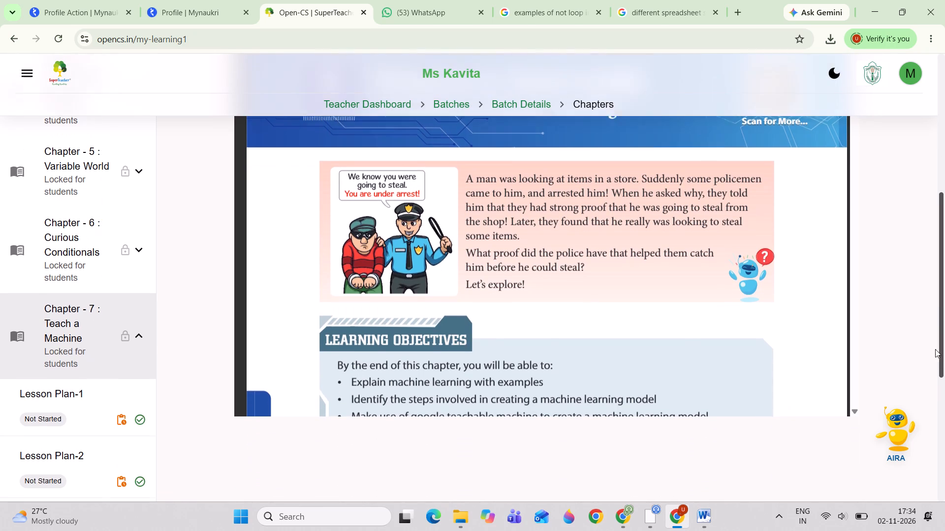
{"action": "left_click_drag", "start_coordinate": [935, 349], "coordinate": [934, 361]}
{"action": "left_click", "coordinate": [852, 362]}
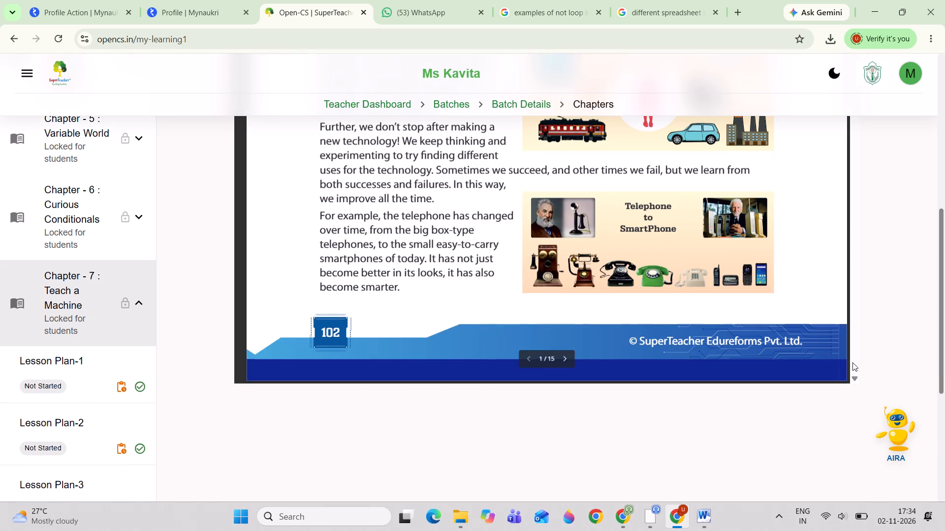
{"action": "left_click", "coordinate": [852, 362]}
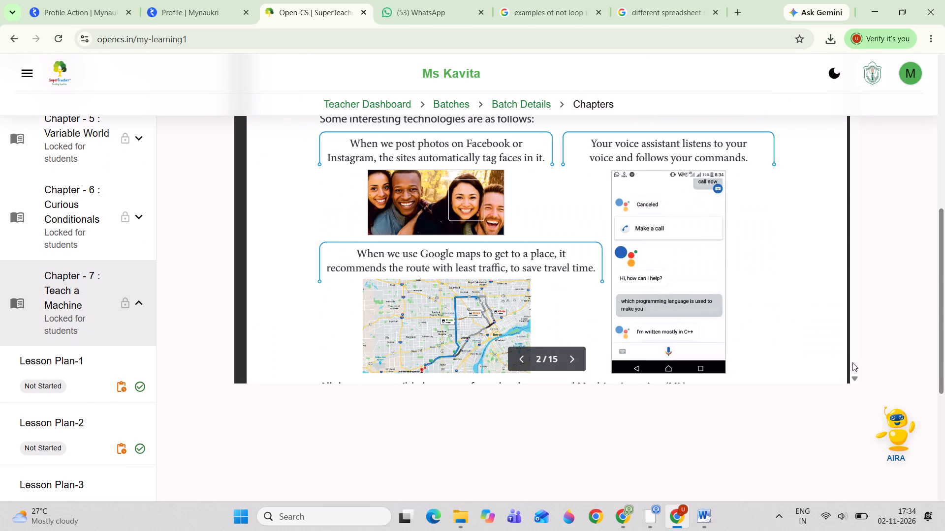
{"action": "left_click", "coordinate": [852, 362]}
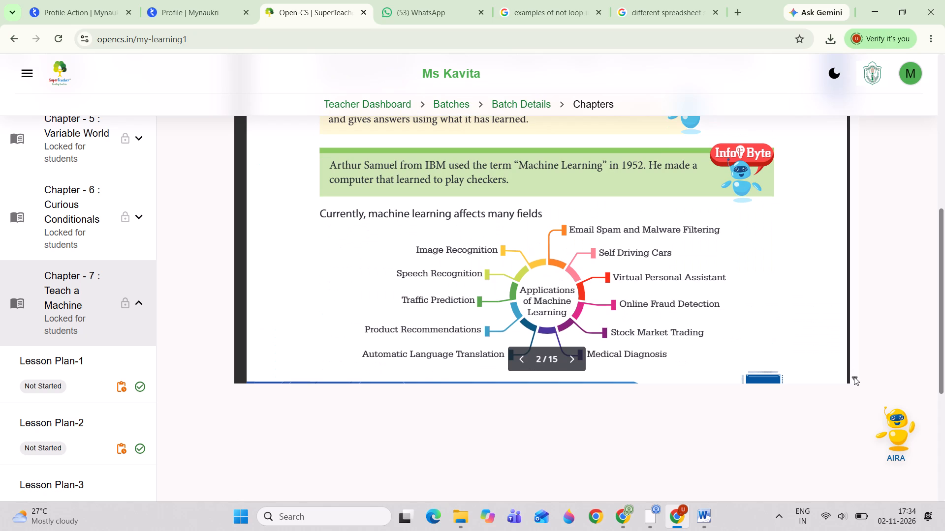
{"action": "double_click", "coordinate": [854, 377]}
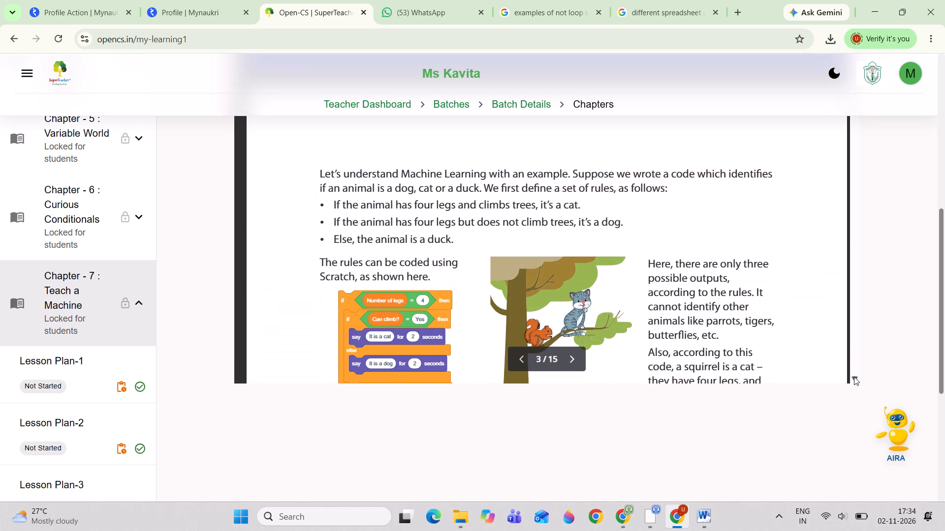
{"action": "left_click", "coordinate": [854, 377]}
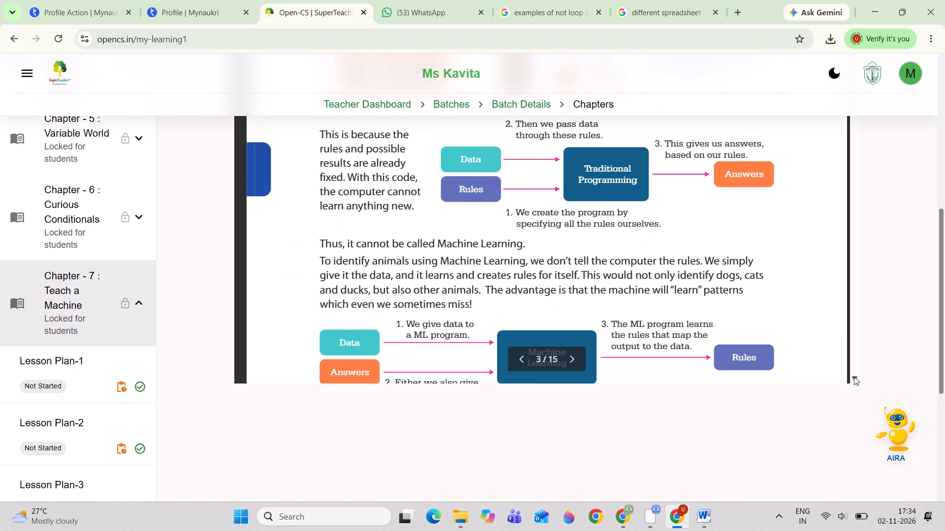
{"action": "triple_click", "coordinate": [854, 377]}
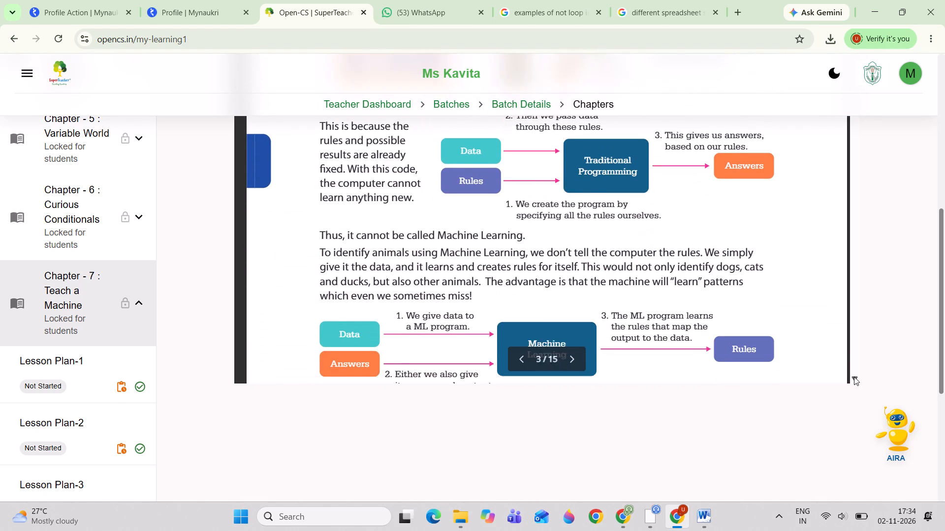
{"action": "double_click", "coordinate": [854, 377]}
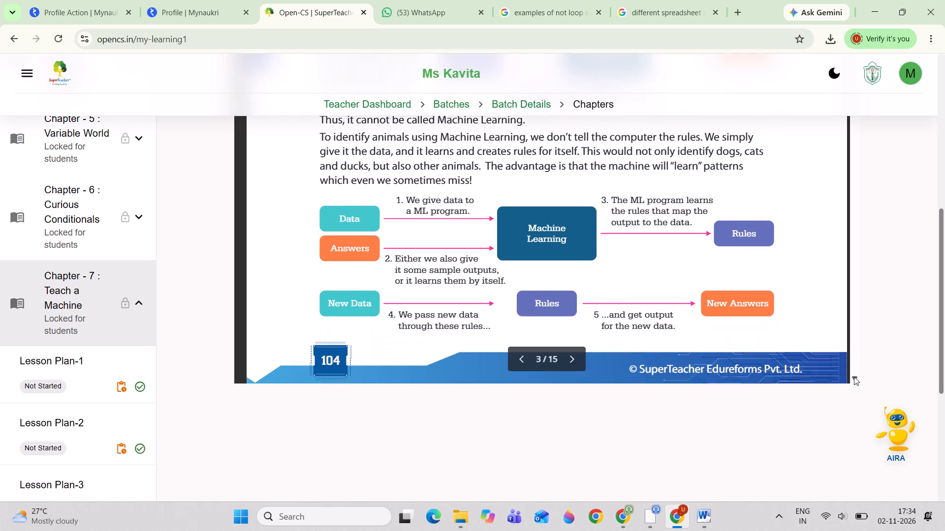
{"action": "left_click", "coordinate": [854, 377]}
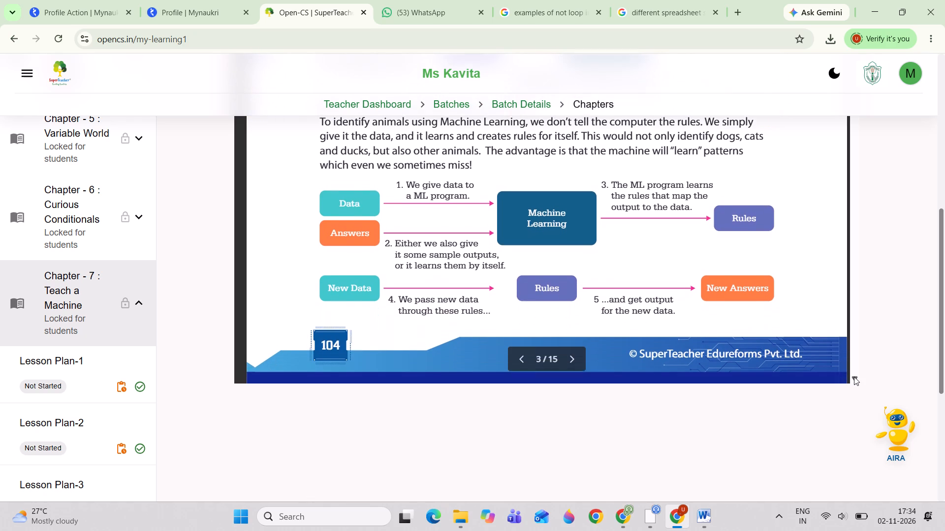
{"action": "left_click", "coordinate": [854, 377]}
Read the ebook section on the steps to make a machine learning model, from data collection through making predictions.
{"action": "left_click", "coordinate": [854, 378]}
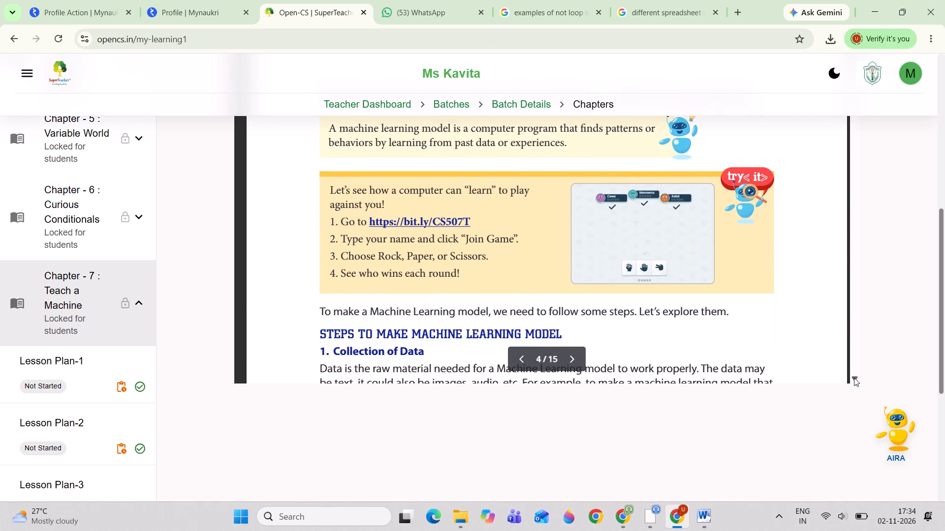
{"action": "left_click", "coordinate": [854, 378]}
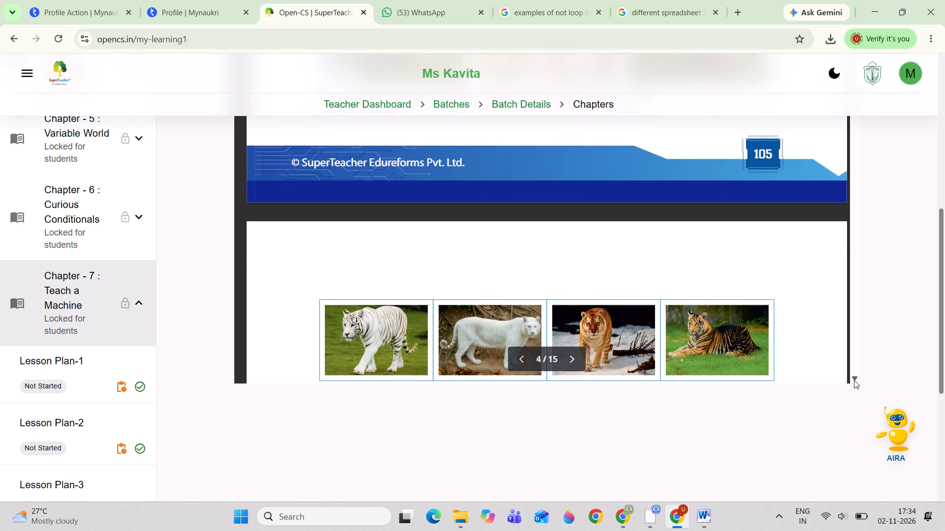
{"action": "left_click", "coordinate": [854, 380]}
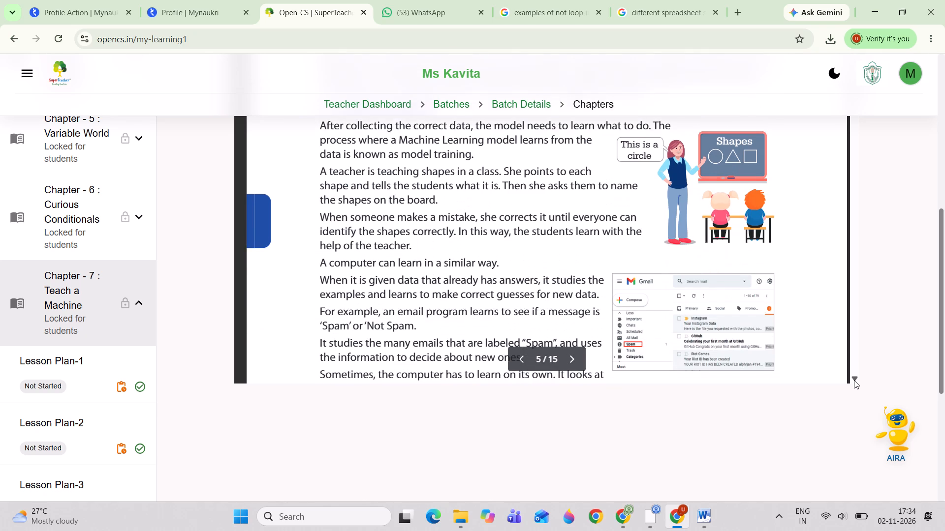
{"action": "left_click", "coordinate": [854, 380]}
{"action": "left_click", "coordinate": [854, 380]}
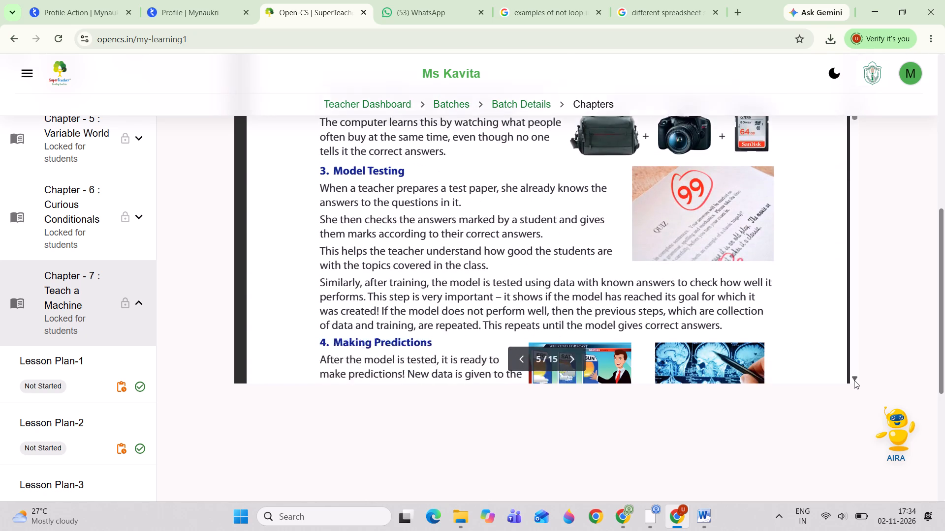
{"action": "left_click", "coordinate": [854, 380]}
{"action": "left_click", "coordinate": [854, 380]}
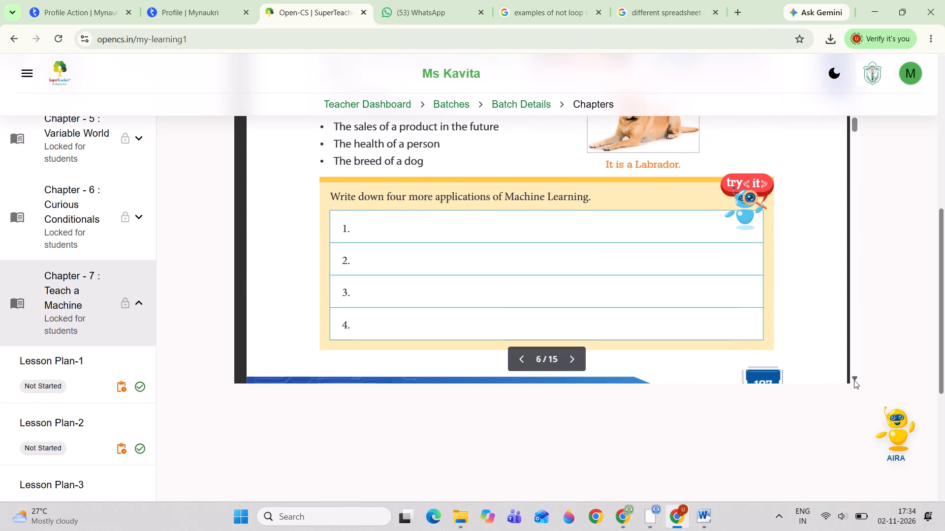
{"action": "left_click", "coordinate": [854, 380]}
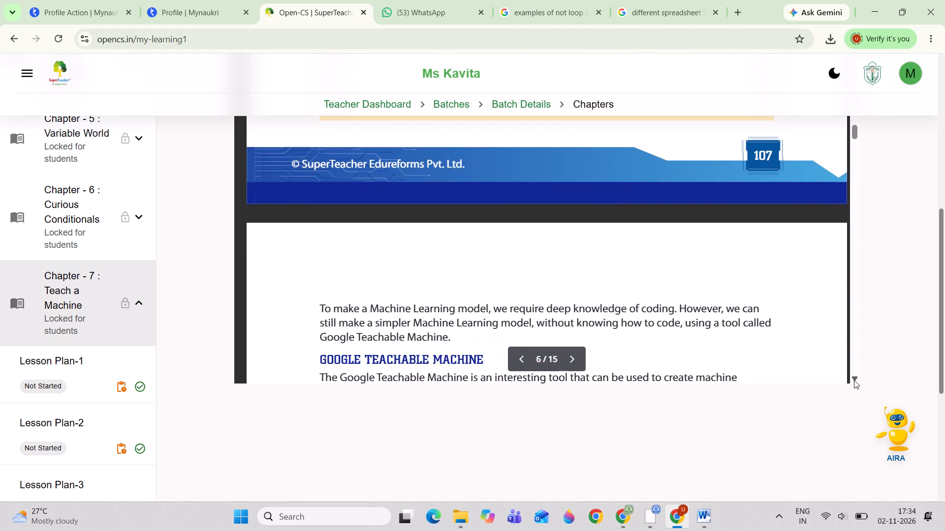
Review the Google Teachable Machine walkthrough and the summary points at the end of the Chapter 7 ebook.
{"action": "left_click", "coordinate": [854, 380]}
{"action": "left_click", "coordinate": [853, 382]}
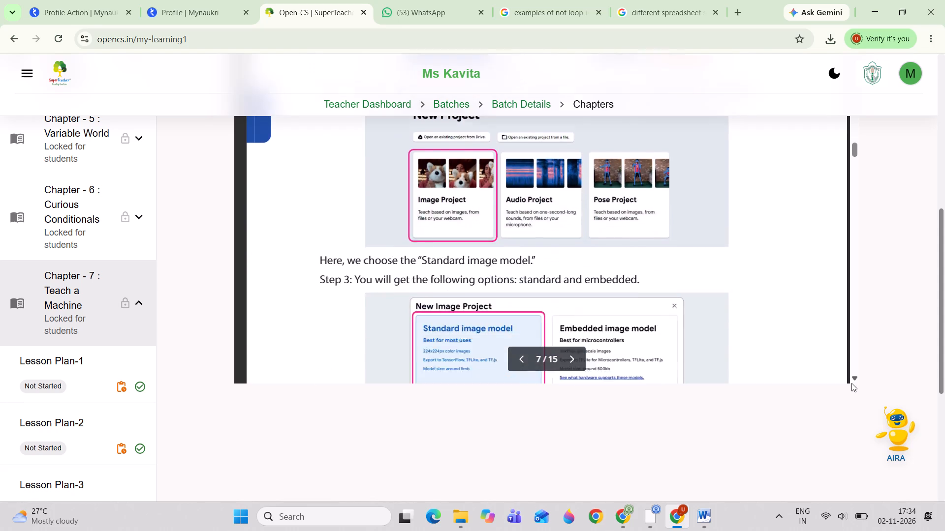
{"action": "double_click", "coordinate": [851, 383]}
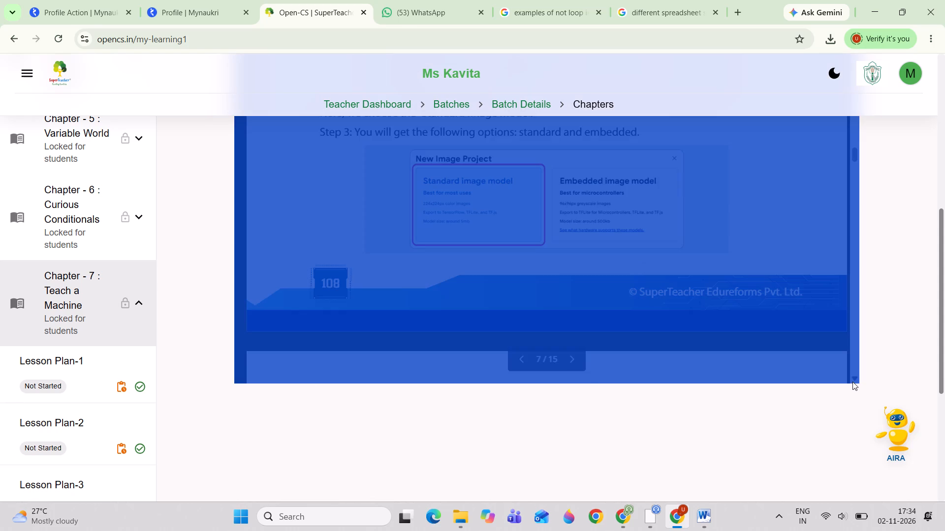
{"action": "left_click", "coordinate": [852, 382]}
{"action": "left_click", "coordinate": [853, 380]}
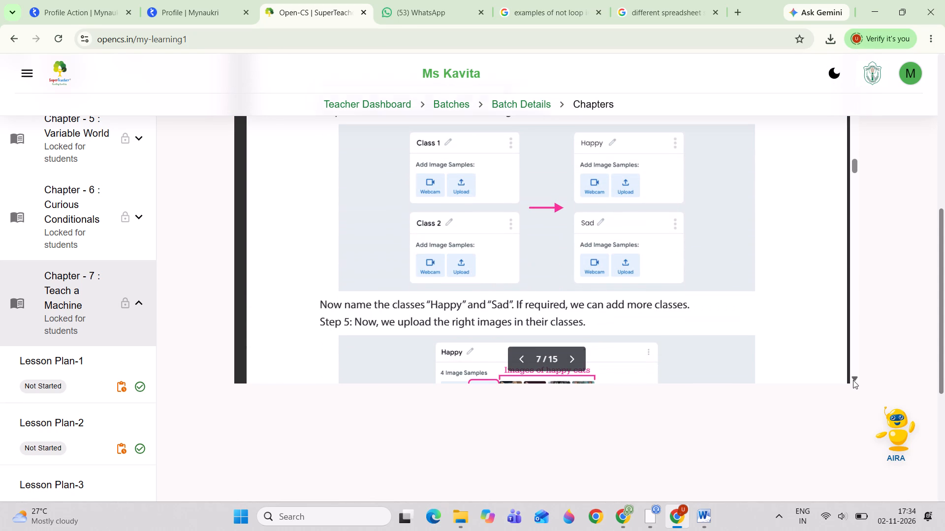
{"action": "left_click", "coordinate": [853, 380]}
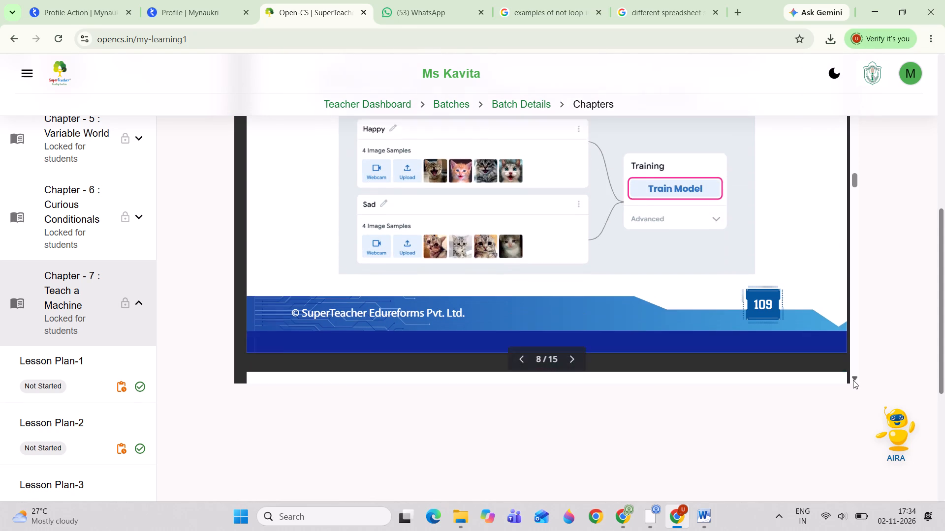
{"action": "left_click", "coordinate": [853, 380]}
{"action": "left_click", "coordinate": [853, 380]}
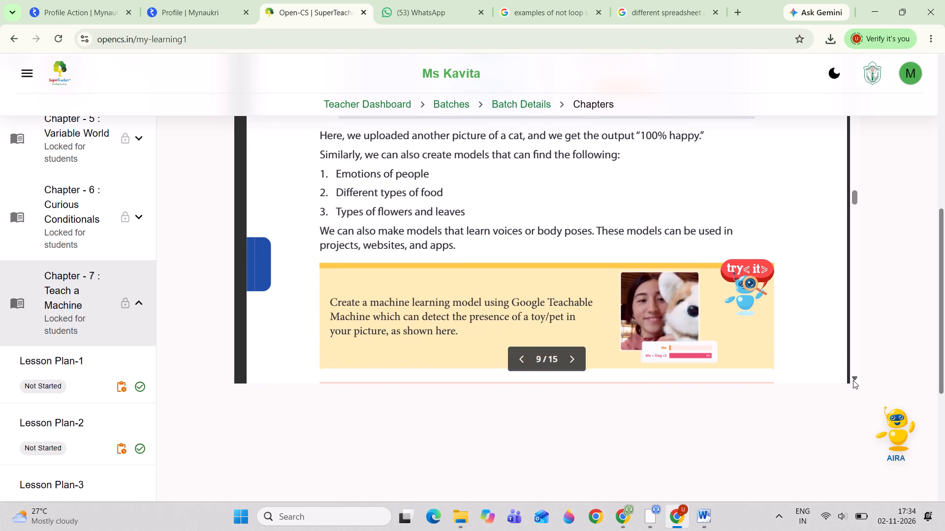
{"action": "left_click", "coordinate": [853, 380]}
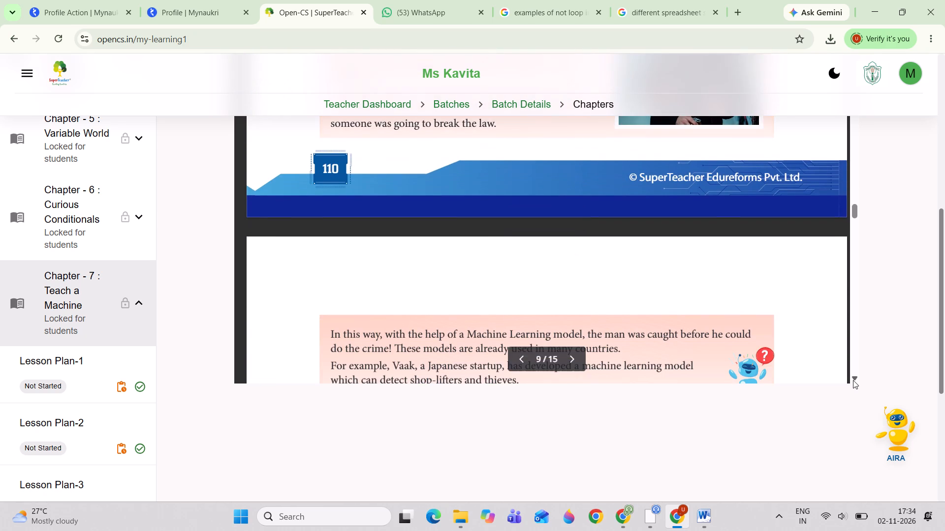
{"action": "left_click", "coordinate": [853, 380]}
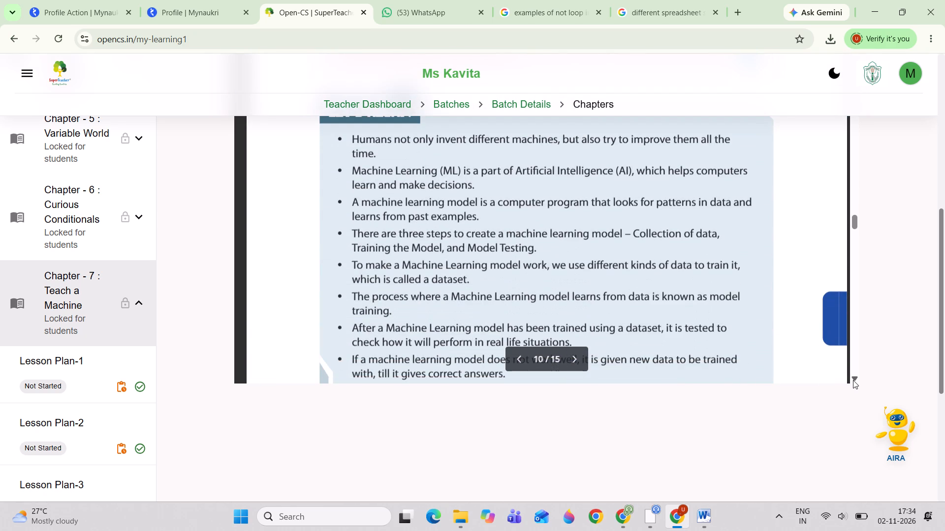
{"action": "left_click", "coordinate": [853, 380]}
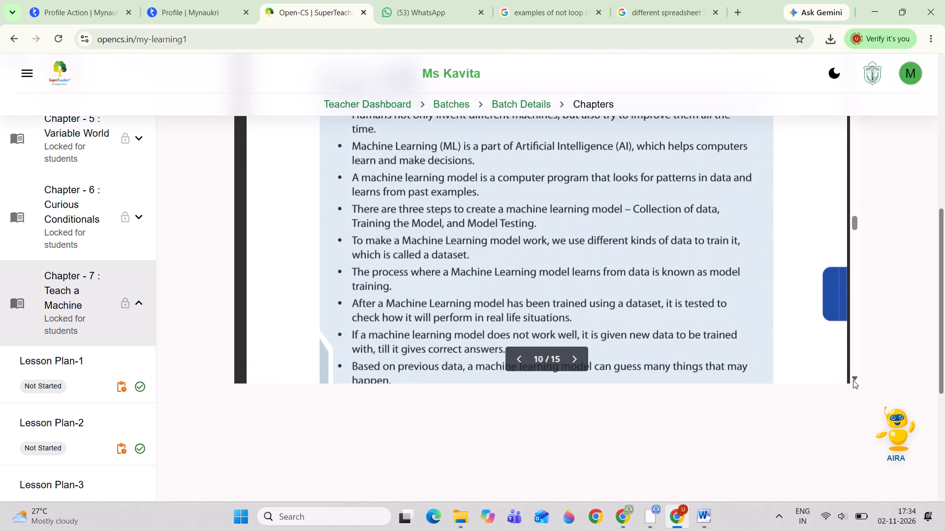
{"action": "left_click", "coordinate": [853, 380]}
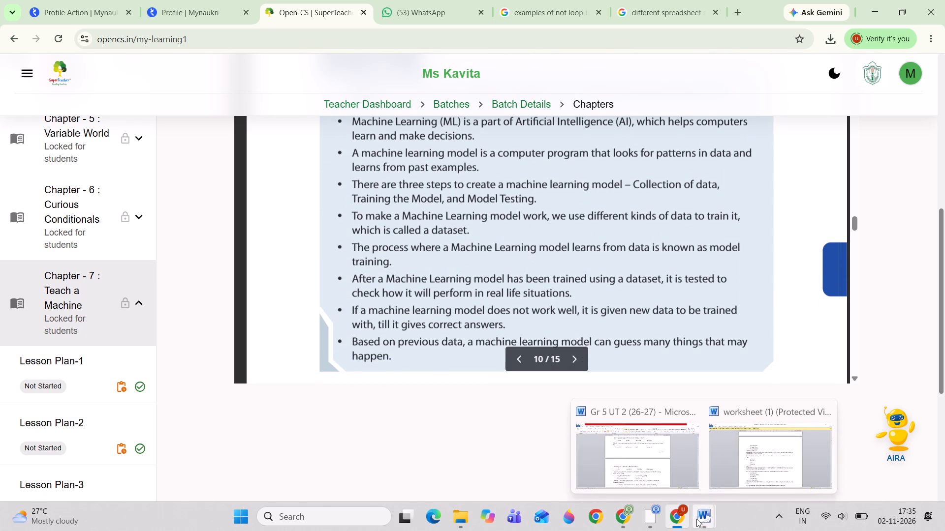
Switch to the Gr 5 UT 2 paper in Word and place the cursor before the text of question 6a.
{"action": "left_click", "coordinate": [655, 472]}
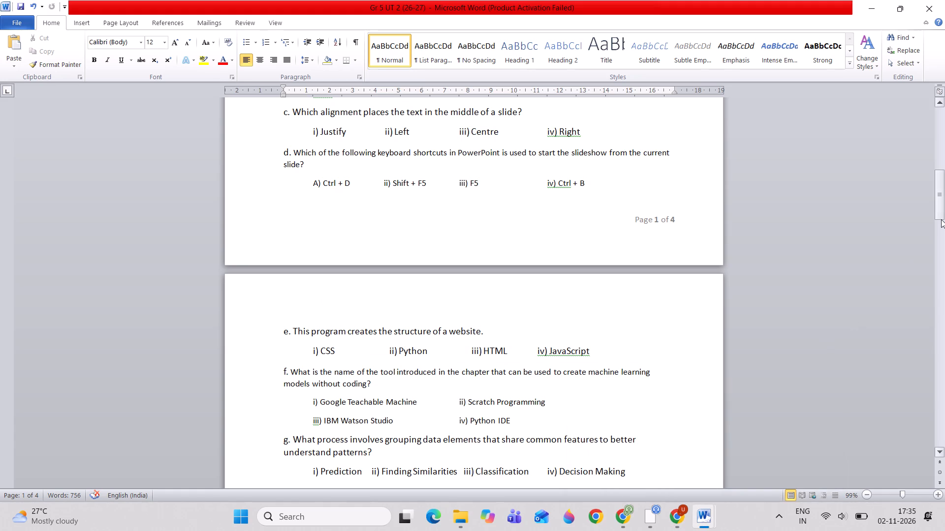
{"action": "left_click_drag", "start_coordinate": [938, 208], "coordinate": [928, 285]}
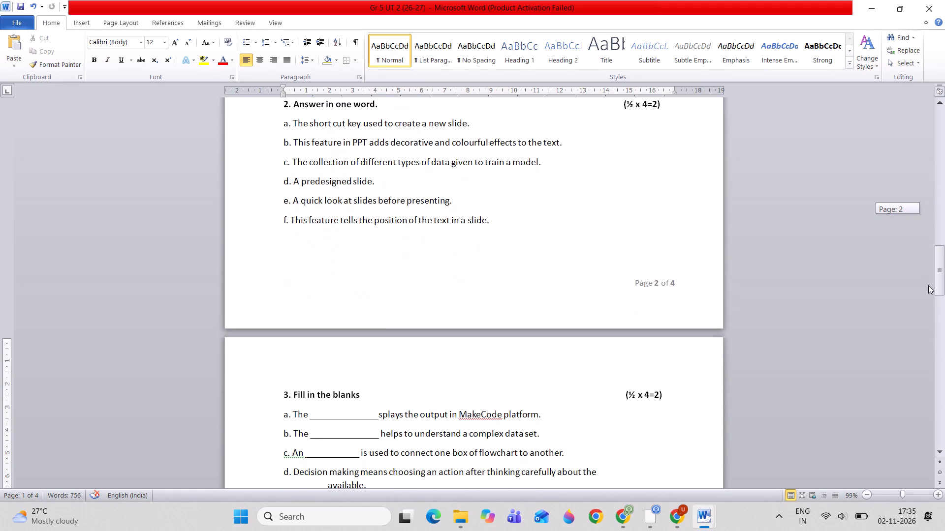
{"action": "left_click_drag", "start_coordinate": [928, 285], "coordinate": [909, 363]}
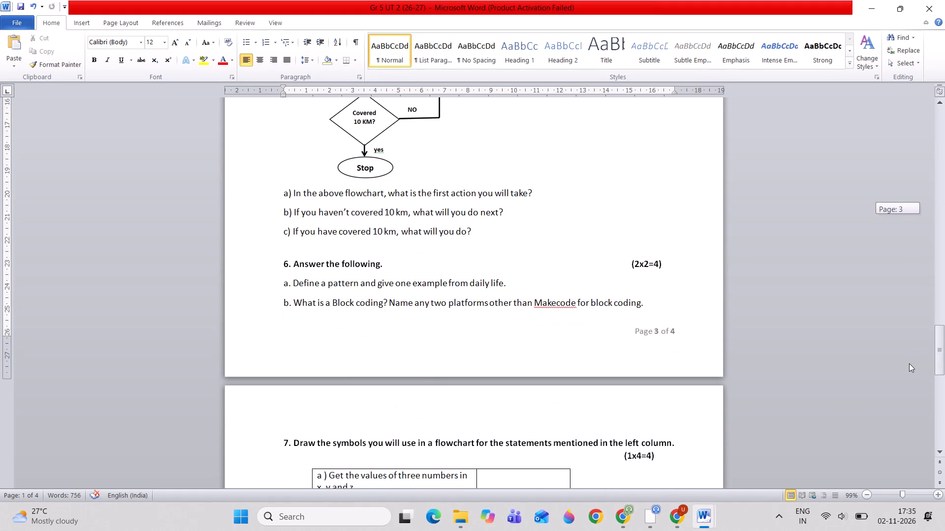
{"action": "left_click_drag", "start_coordinate": [909, 363], "coordinate": [909, 364]}
{"action": "left_click", "coordinate": [293, 285]}
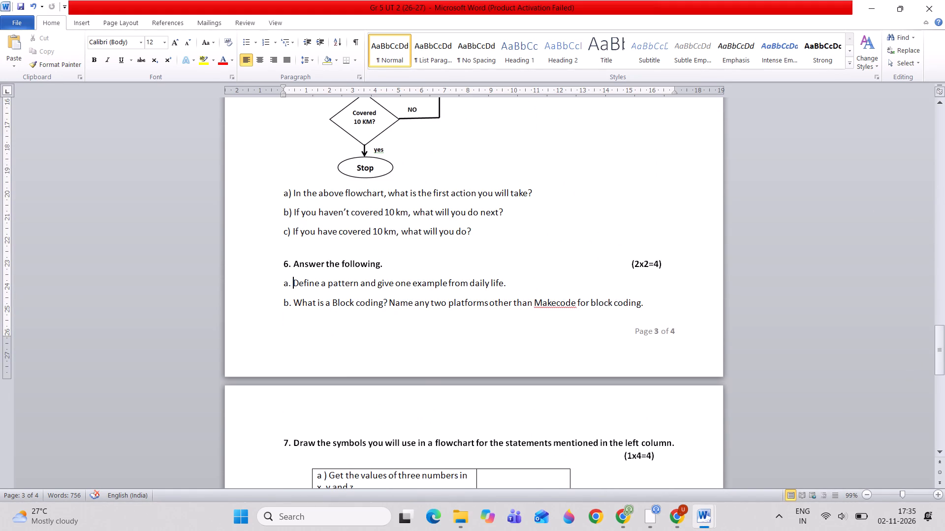
{"action": "key", "text": "alt+Tab"}
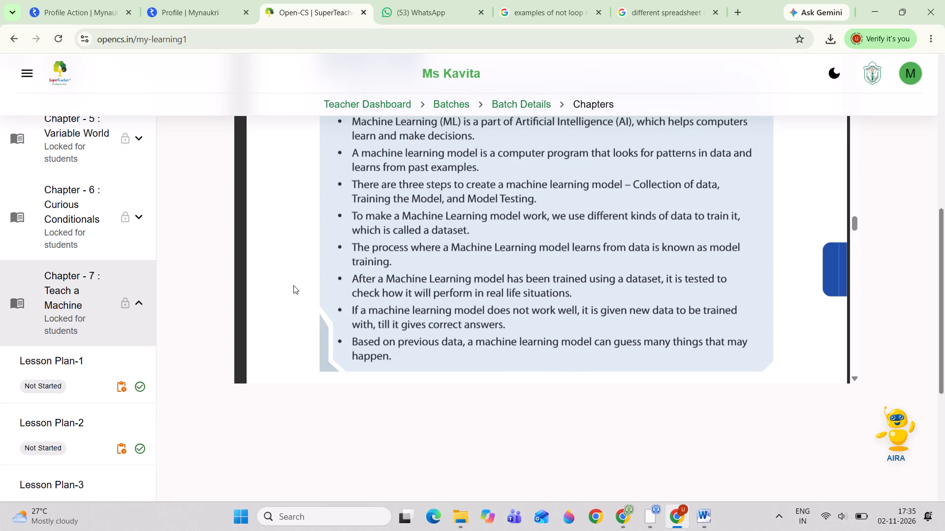
{"action": "key", "text": "alt+Tab"}
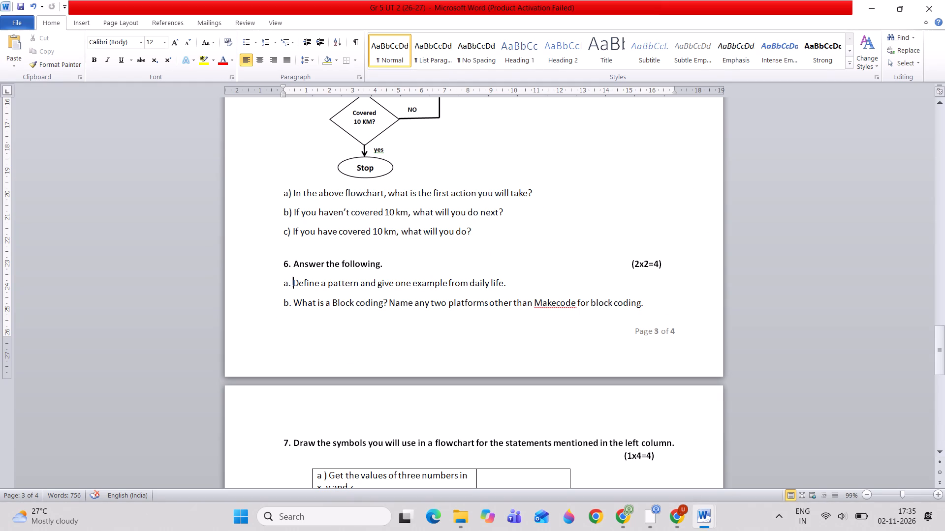
{"action": "left_click", "coordinate": [293, 285]}
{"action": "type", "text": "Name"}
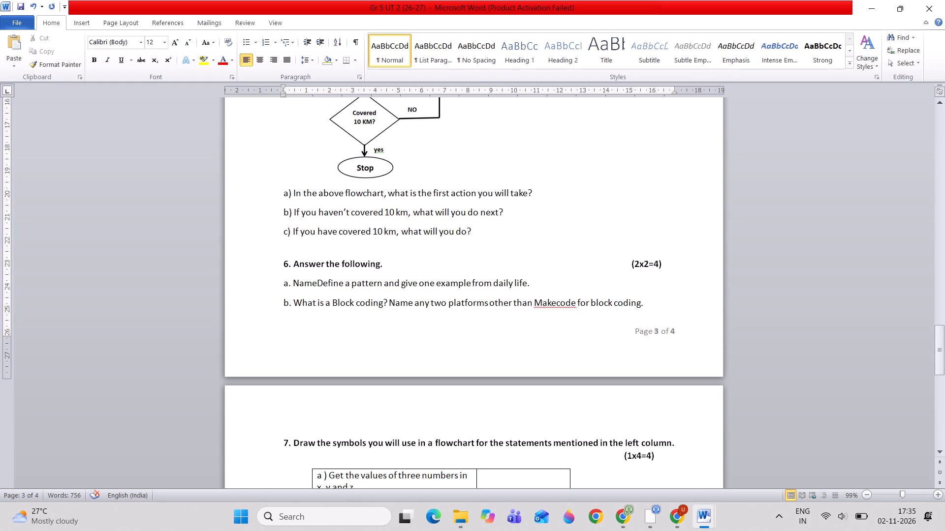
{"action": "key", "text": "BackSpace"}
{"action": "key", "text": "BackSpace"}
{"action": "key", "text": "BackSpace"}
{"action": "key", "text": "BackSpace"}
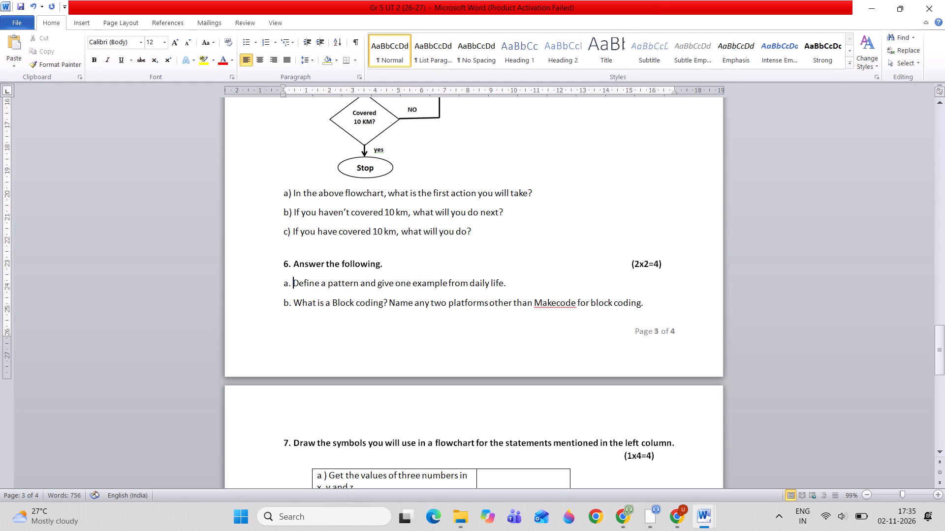
Replace the old wording of question 6a with "Mention the three steps to create a machine learning model.".
{"action": "type", "text": "Mention the"}
{"action": "key", "text": "space"}
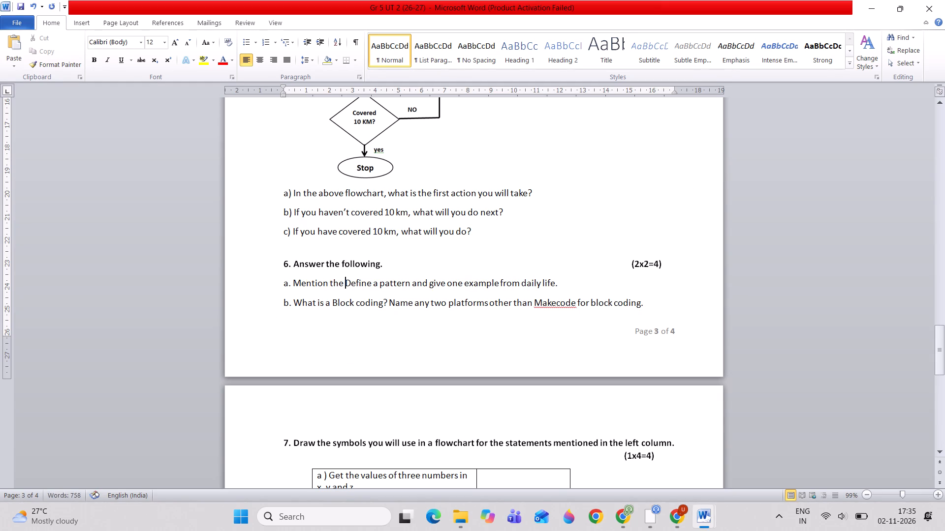
{"action": "type", "text": "three steps to"}
{"action": "key", "text": "space"}
{"action": "key", "text": "alt+Tab"}
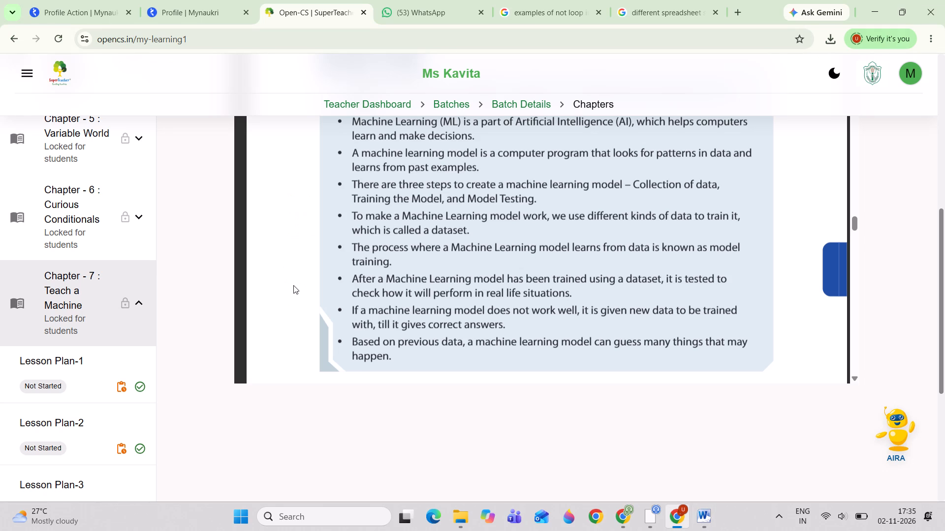
{"action": "key", "text": "alt+Tab"}
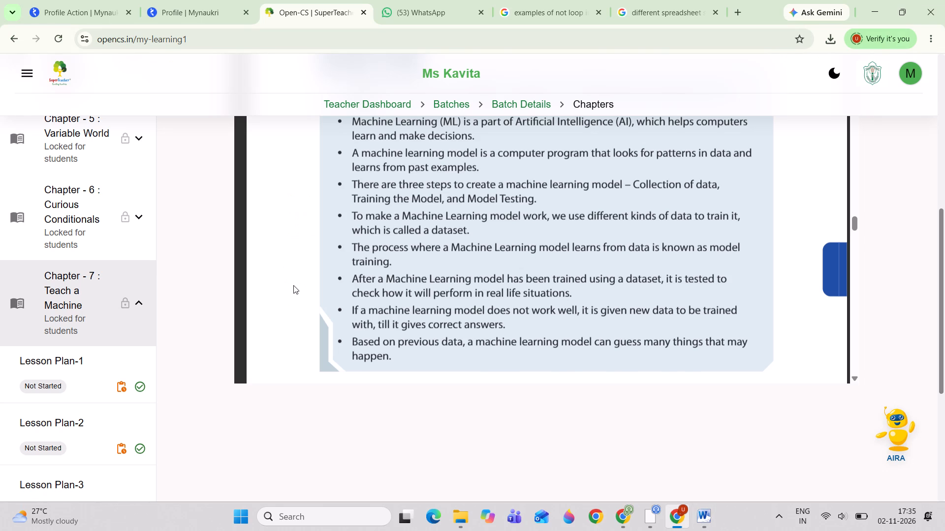
{"action": "right_click", "coordinate": [293, 285]}
{"action": "left_click", "coordinate": [293, 285]}
{"action": "key", "text": "c"}
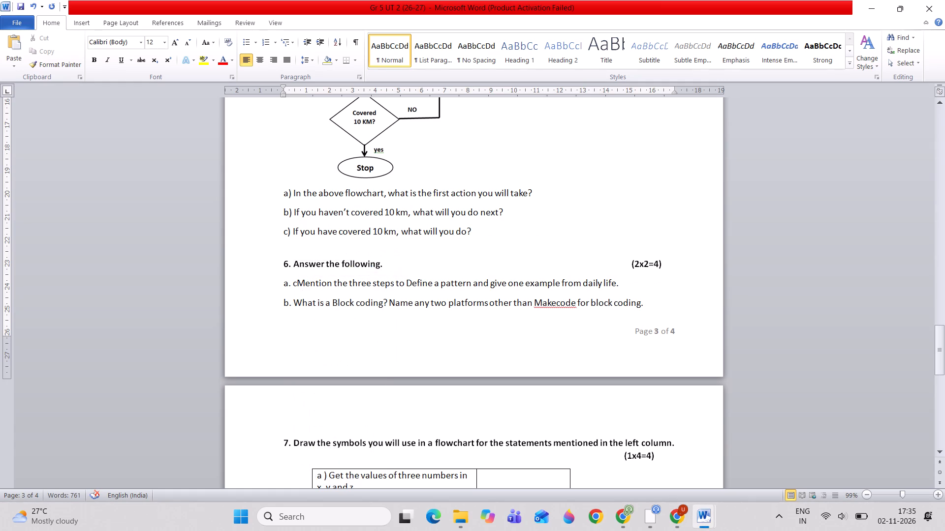
{"action": "key", "text": "BackSpace"}
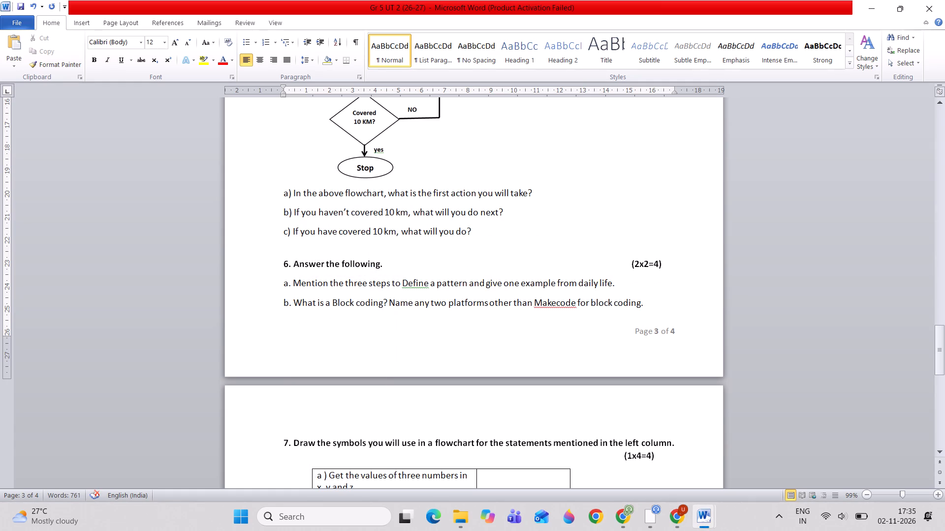
{"action": "left_click", "coordinate": [406, 282]}
{"action": "key", "text": "BackSpace"}
{"action": "type", "text": "create a machine learning model"}
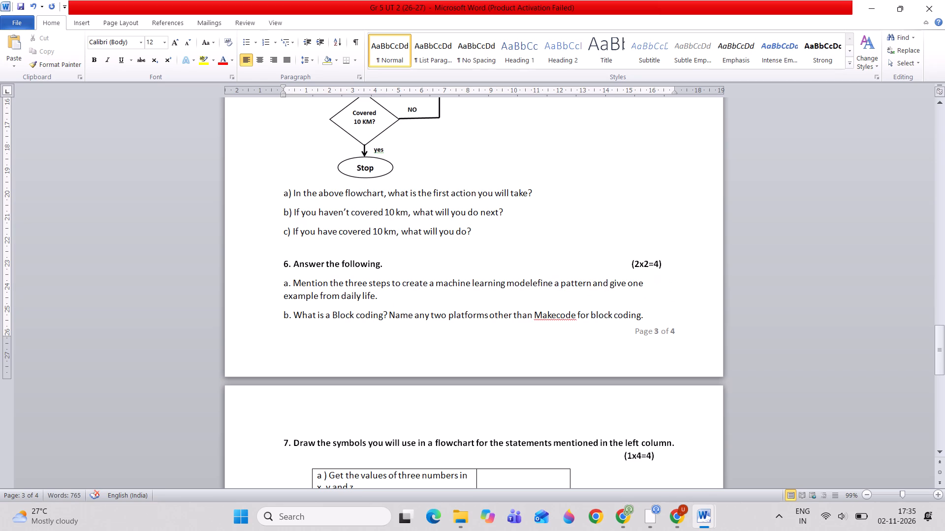
{"action": "key", "text": "period"}
{"action": "key", "text": "Delete"}
{"action": "key", "text": "Delete"}
{"action": "key", "text": "Delete"}
{"action": "key", "text": "Delete"}
{"action": "key", "text": "Delete"}
{"action": "key", "text": "Delete"}
{"action": "key", "text": "Delete"}
{"action": "key", "text": "Delete"}
{"action": "key", "text": "Delete"}
{"action": "key", "text": "Delete"}
{"action": "key", "text": "Delete"}
{"action": "key", "text": "Delete"}
{"action": "key", "text": "Delete"}
{"action": "key", "text": "Delete"}
{"action": "key", "text": "Delete"}
{"action": "key", "text": "Delete"}
{"action": "key", "text": "Delete"}
{"action": "key", "text": "Delete"}
{"action": "key", "text": "Delete"}
{"action": "key", "text": "Delete"}
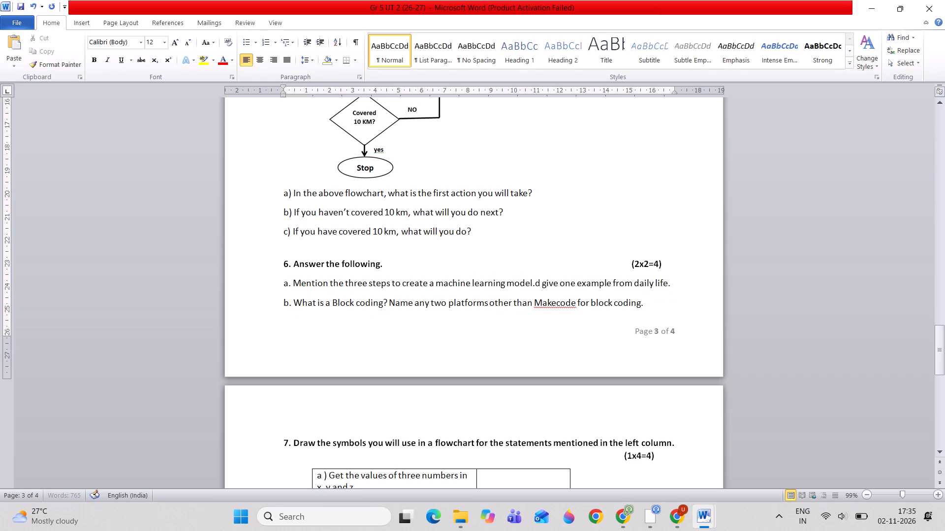
{"action": "key", "text": "Delete"}
{"action": "key", "text": "Delete"}
{"action": "key", "text": "Delete"}
{"action": "key", "text": "Delete"}
{"action": "key", "text": "Delete"}
{"action": "key", "text": "Delete"}
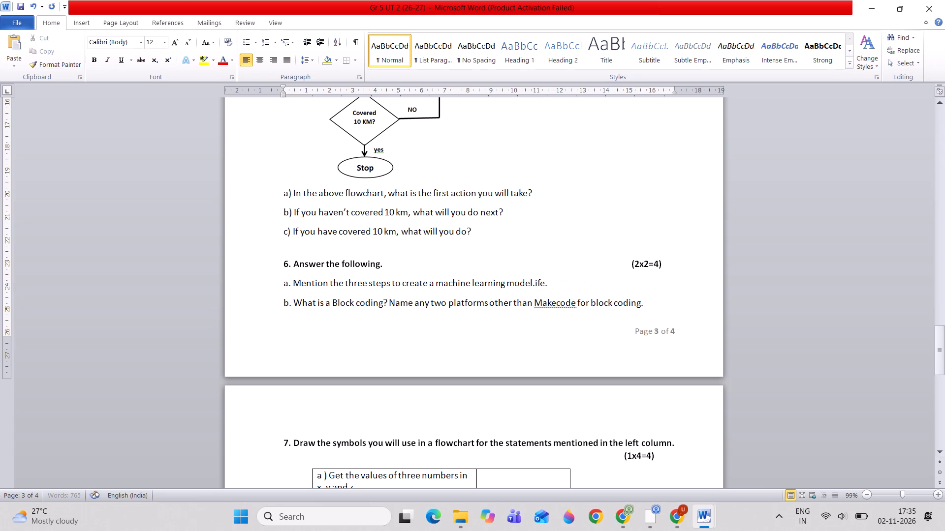
{"action": "key", "text": "Delete"}
{"action": "key", "text": "Delete"}
{"action": "key", "text": "Delete"}
{"action": "key", "text": "Delete"}
Switch to Chrome, open the Teach a Machine worksheet answer key from Chapter 7's additional worksheets, and read its multiple-choice questions.
{"action": "key", "text": "alt+Tab"}
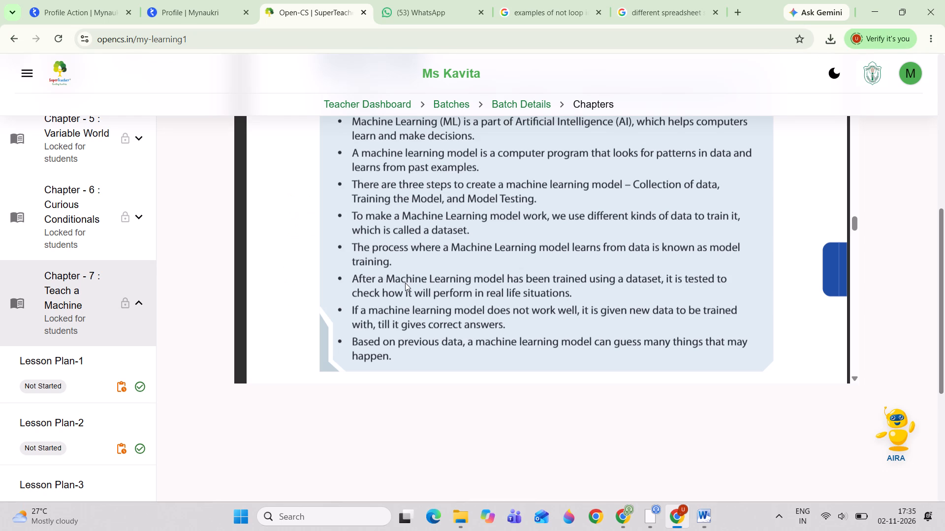
{"action": "key", "text": "Up"}
{"action": "key", "text": "Up"}
{"action": "key", "text": "Up"}
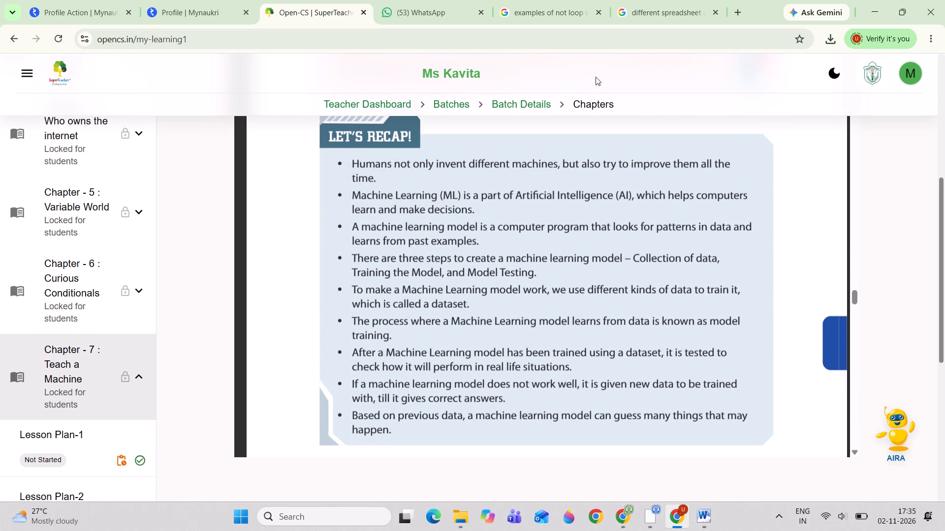
{"action": "left_click", "coordinate": [942, 127]}
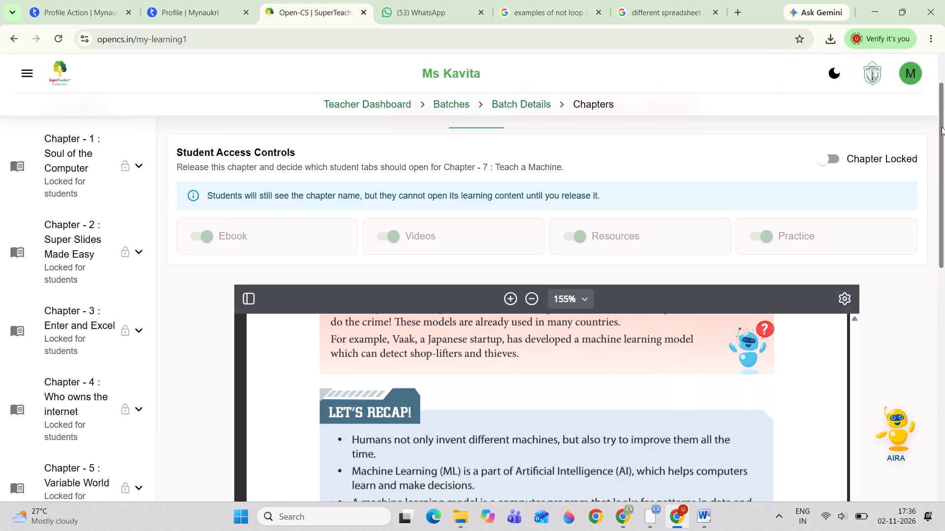
{"action": "left_click", "coordinate": [942, 127]}
{"action": "left_click", "coordinate": [616, 129]}
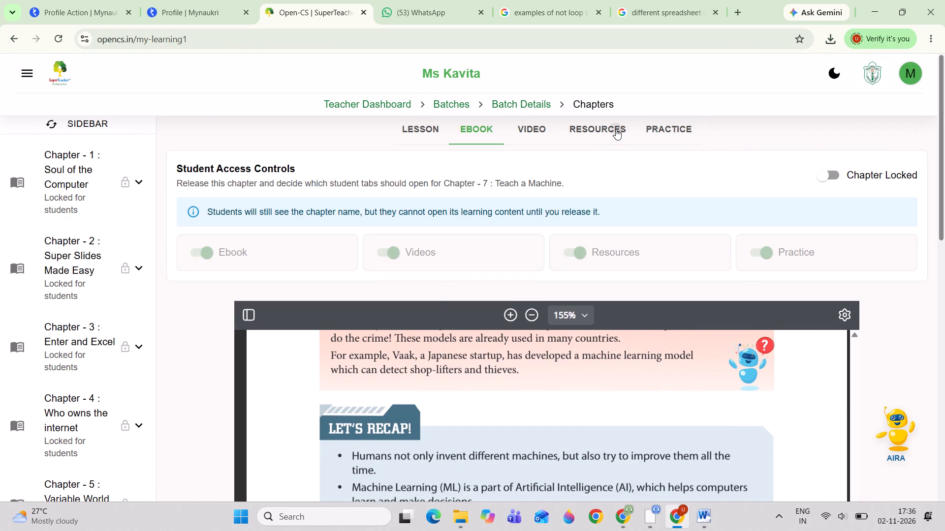
{"action": "left_click", "coordinate": [281, 256]}
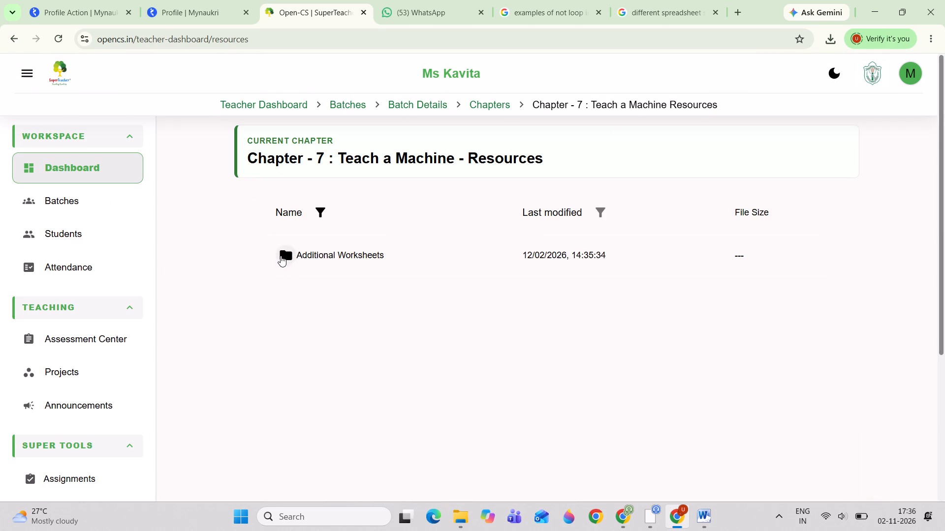
{"action": "left_click", "coordinate": [283, 267]}
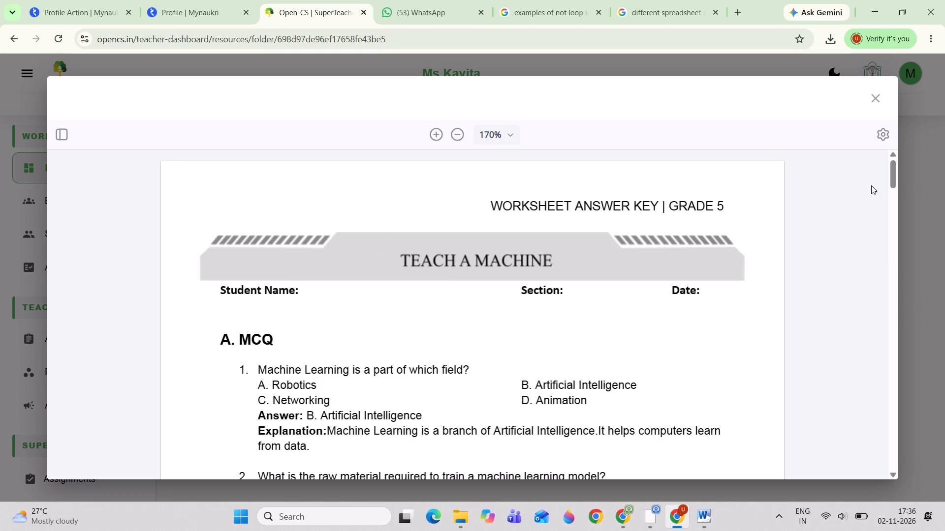
{"action": "left_click_drag", "start_coordinate": [893, 177], "coordinate": [897, 187]}
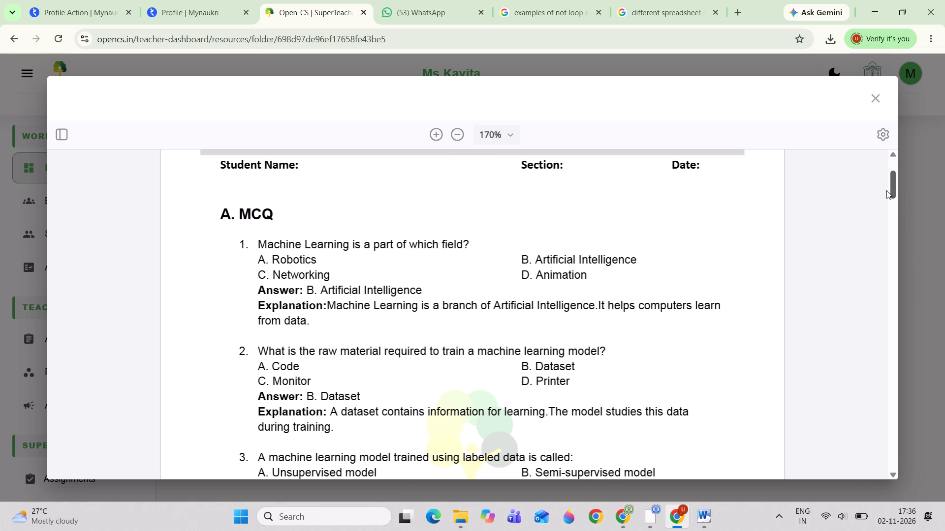
{"action": "left_click_drag", "start_coordinate": [894, 188], "coordinate": [897, 200]}
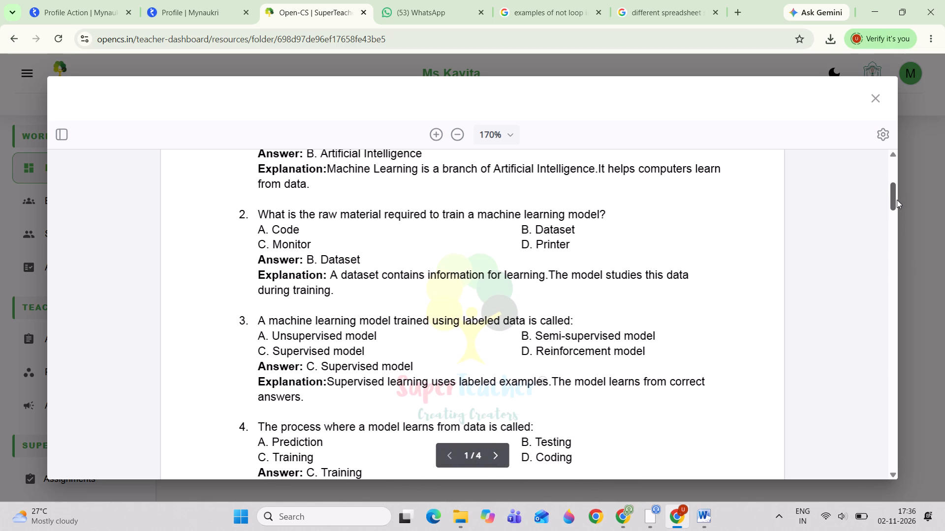
{"action": "left_click_drag", "start_coordinate": [897, 200], "coordinate": [897, 205]}
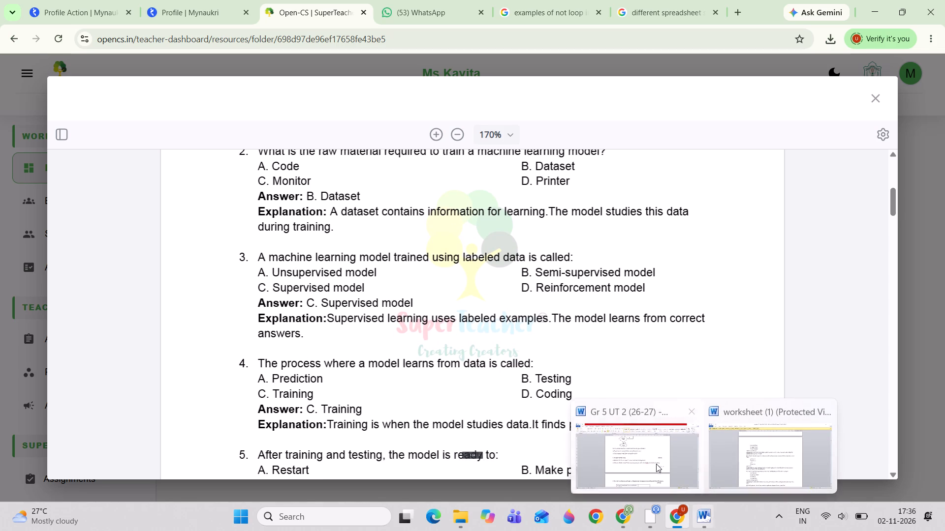
In the Word paper, replace the wording of question 1e with "A machine learning model trained using labelled data is called __________.".
{"action": "left_click", "coordinate": [656, 463]}
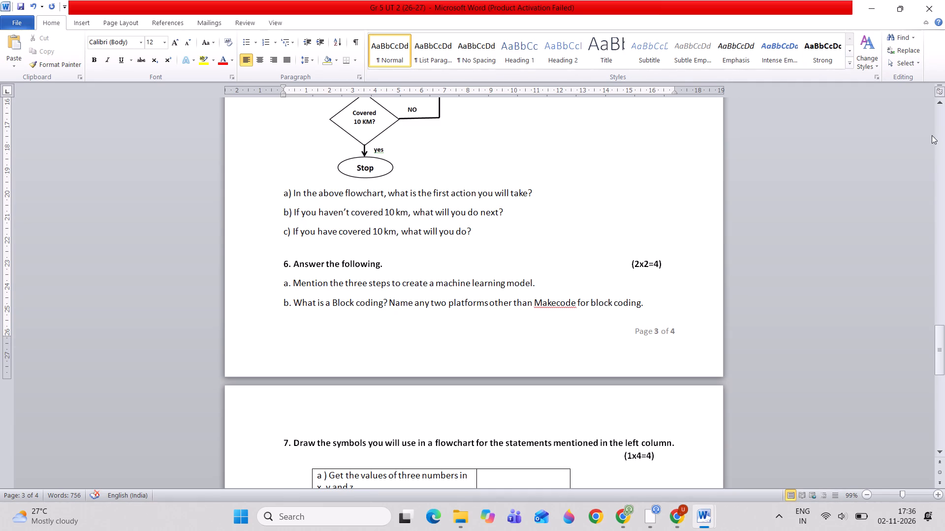
{"action": "triple_click", "coordinate": [937, 135]}
{"action": "double_click", "coordinate": [937, 135]}
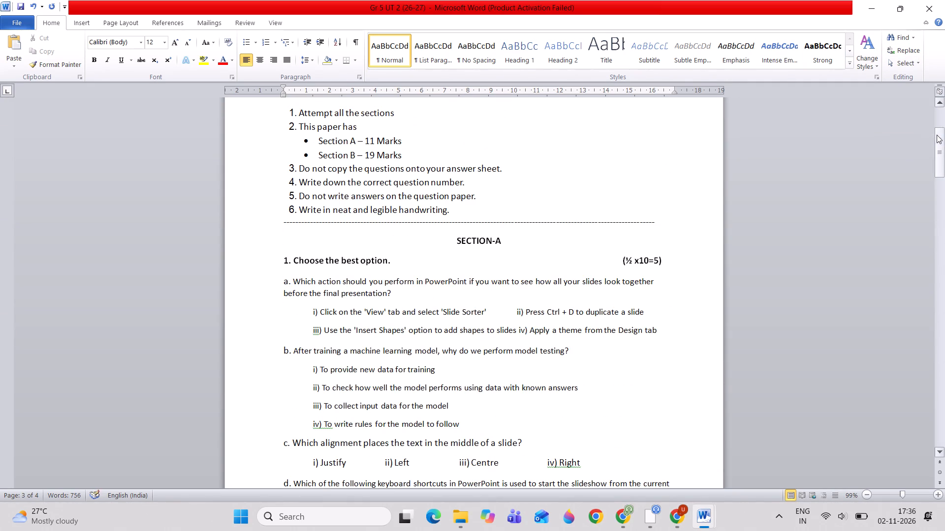
{"action": "left_click_drag", "start_coordinate": [942, 141], "coordinate": [943, 150]}
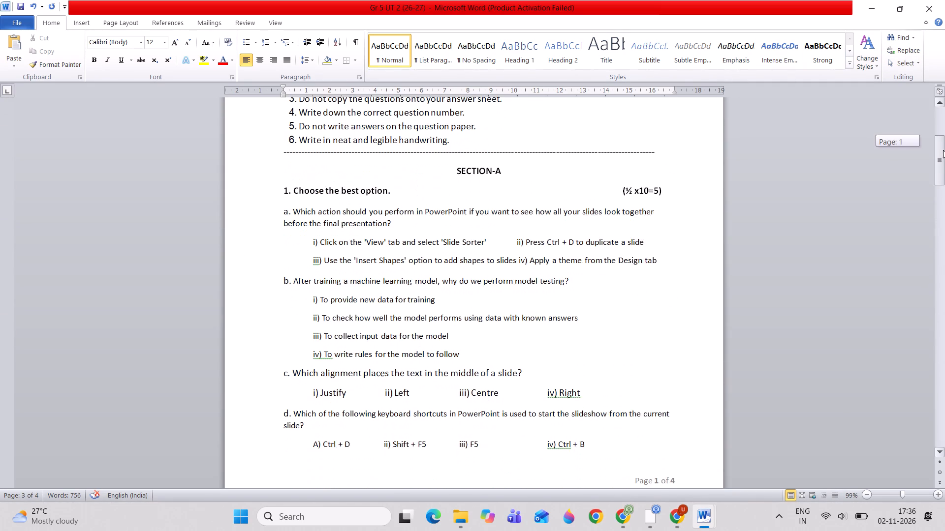
{"action": "left_click_drag", "start_coordinate": [943, 150], "coordinate": [934, 164]}
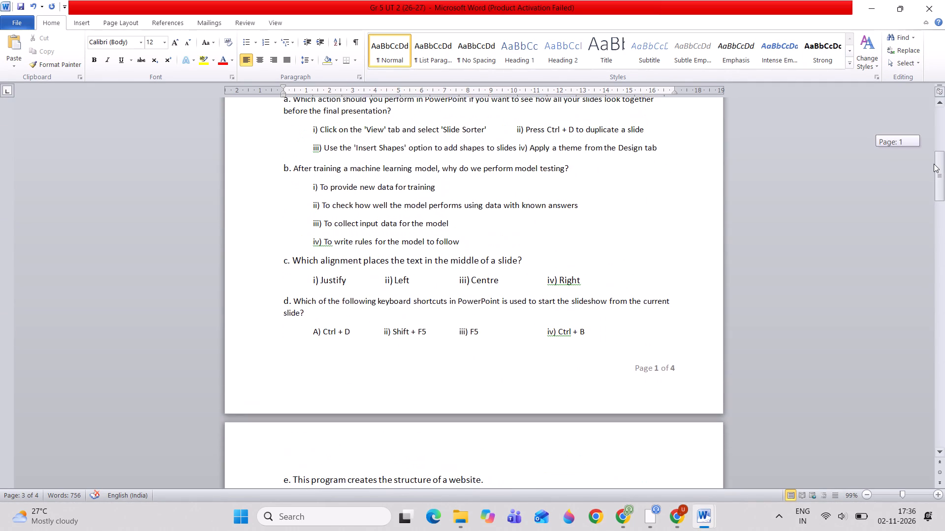
{"action": "left_click_drag", "start_coordinate": [934, 164], "coordinate": [934, 166]}
{"action": "left_click_drag", "start_coordinate": [938, 171], "coordinate": [938, 177]}
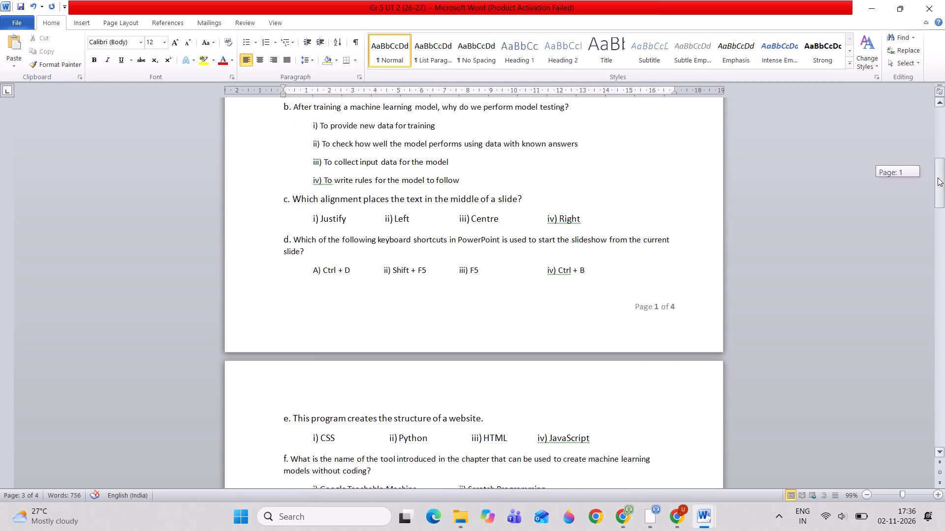
{"action": "left_click_drag", "start_coordinate": [938, 177], "coordinate": [938, 187]}
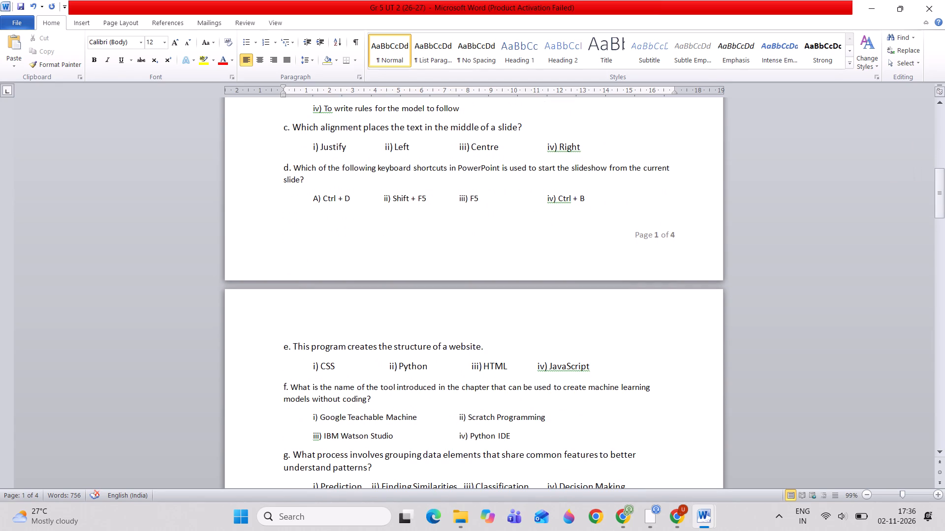
{"action": "left_click", "coordinate": [295, 346]}
{"action": "key", "text": "BackSpace"}
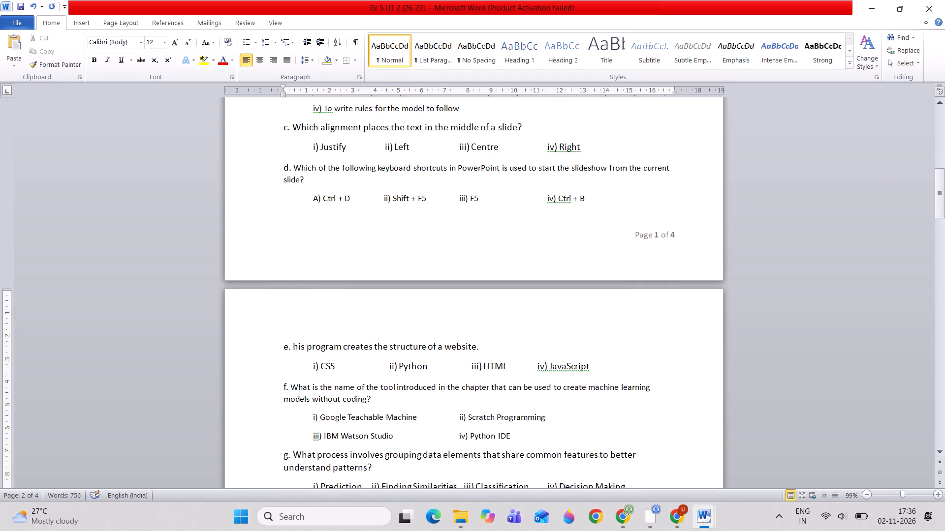
{"action": "type", "text": "A machine learning model"}
{"action": "key", "text": "space"}
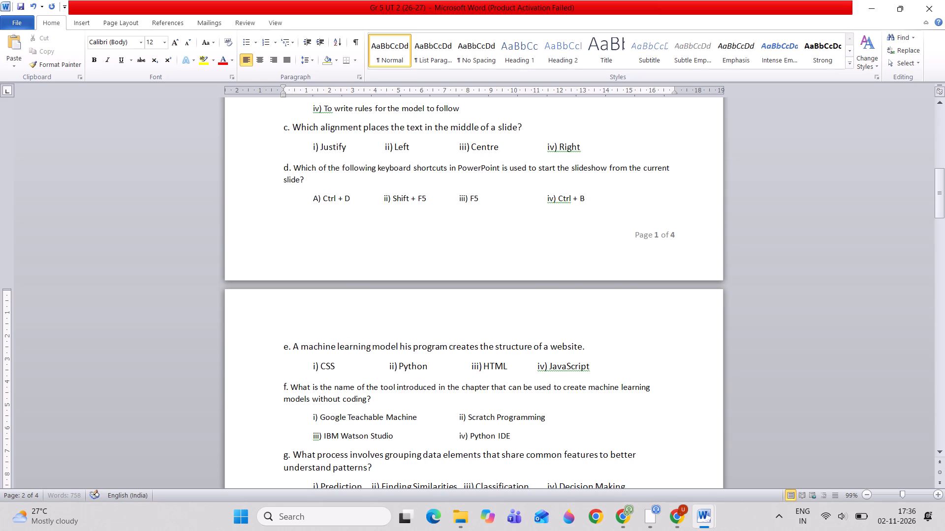
{"action": "key", "text": "alt+Tab"}
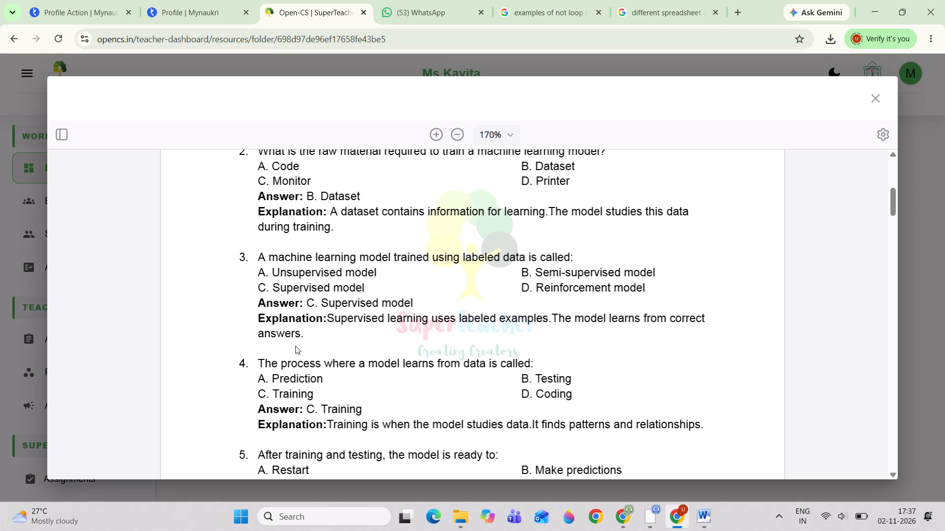
{"action": "key", "text": "alt+Tab"}
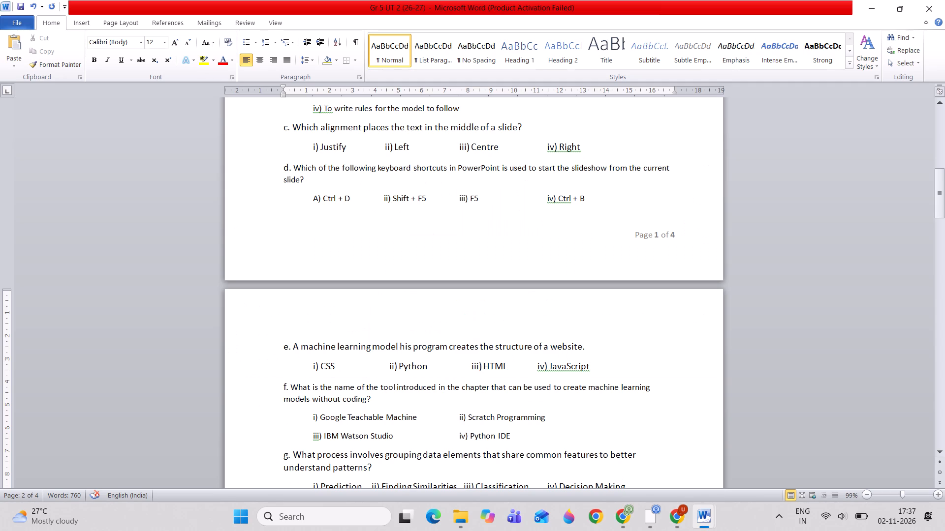
{"action": "type", "text": "trained using"}
{"action": "key", "text": "space"}
{"action": "key", "text": "alt+Tab"}
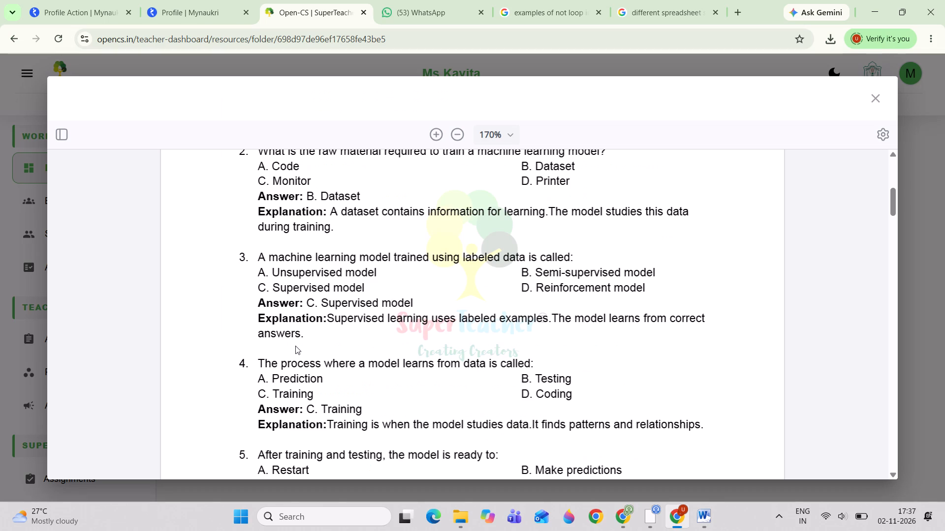
{"action": "key", "text": "alt+Tab"}
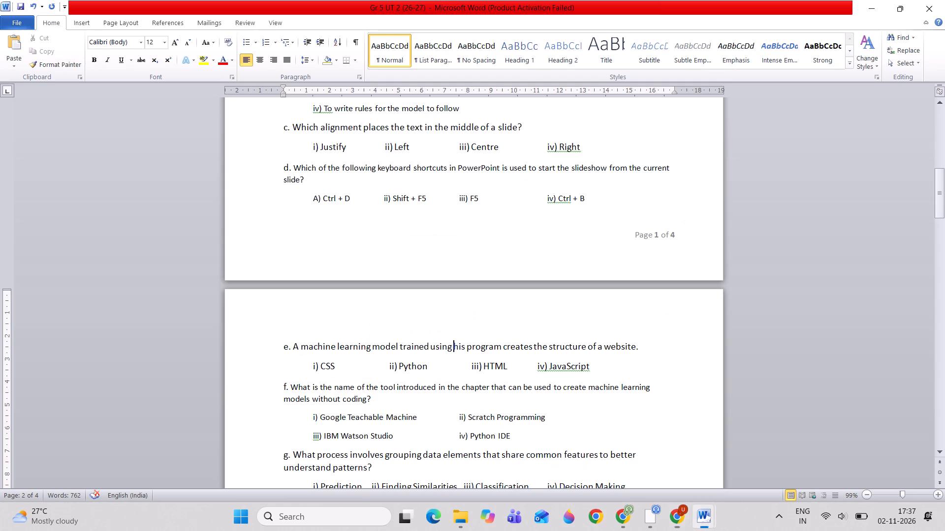
{"action": "type", "text": "labeled"}
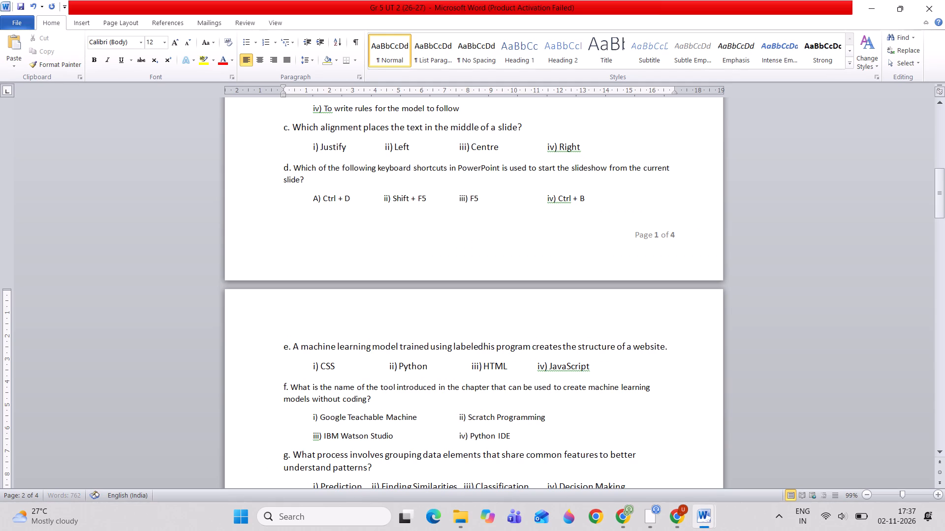
{"action": "key", "text": "space"}
{"action": "type", "text": "data is called"}
{"action": "key", "text": "space"}
{"action": "key", "text": "shift+underscore"}
{"action": "key", "text": "shift+underscore"}
{"action": "key", "text": "shift+underscore"}
{"action": "key", "text": "shift+underscore"}
{"action": "key", "text": "shift+underscore"}
{"action": "key", "text": "shift+underscore"}
{"action": "key", "text": "shift+underscore"}
{"action": "key", "text": "shift+underscore"}
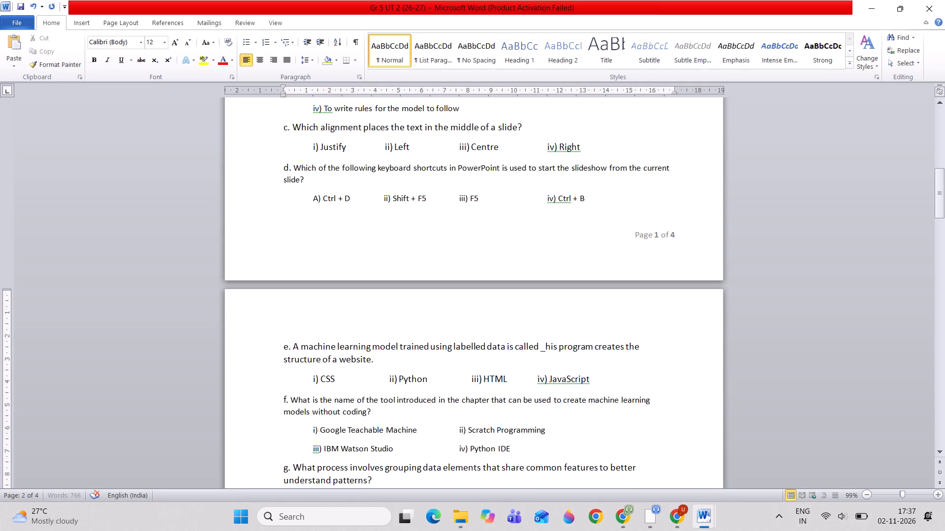
{"action": "type", "text": "__"}
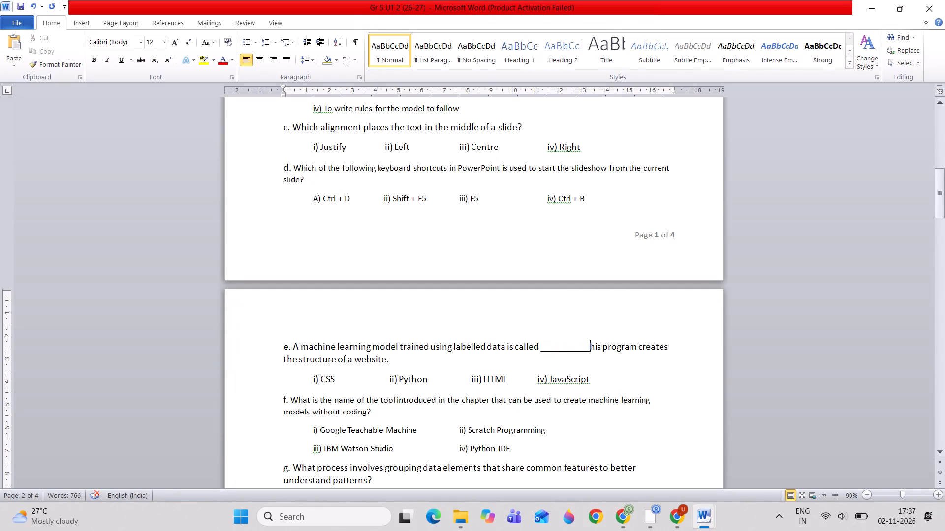
{"action": "key", "text": "period"}
{"action": "key", "text": "Delete"}
{"action": "key", "text": "Delete"}
{"action": "key", "text": "Delete"}
{"action": "key", "text": "Delete"}
{"action": "key", "text": "Delete"}
{"action": "key", "text": "Delete"}
{"action": "key", "text": "Delete"}
{"action": "key", "text": "Delete"}
{"action": "key", "text": "Delete"}
{"action": "key", "text": "Delete"}
{"action": "key", "text": "Delete"}
{"action": "key", "text": "Delete"}
{"action": "key", "text": "Delete"}
{"action": "key", "text": "Delete"}
{"action": "key", "text": "Delete"}
{"action": "key", "text": "Delete"}
{"action": "key", "text": "Delete"}
{"action": "key", "text": "Delete"}
{"action": "key", "text": "Delete"}
{"action": "key", "text": "Delete"}
{"action": "key", "text": "Delete"}
{"action": "key", "text": "Delete"}
{"action": "key", "text": "Delete"}
{"action": "key", "text": "Delete"}
{"action": "key", "text": "Delete"}
{"action": "key", "text": "Delete"}
{"action": "key", "text": "Delete"}
{"action": "key", "text": "Delete"}
{"action": "key", "text": "Delete"}
{"action": "key", "text": "Delete"}
{"action": "key", "text": "Delete"}
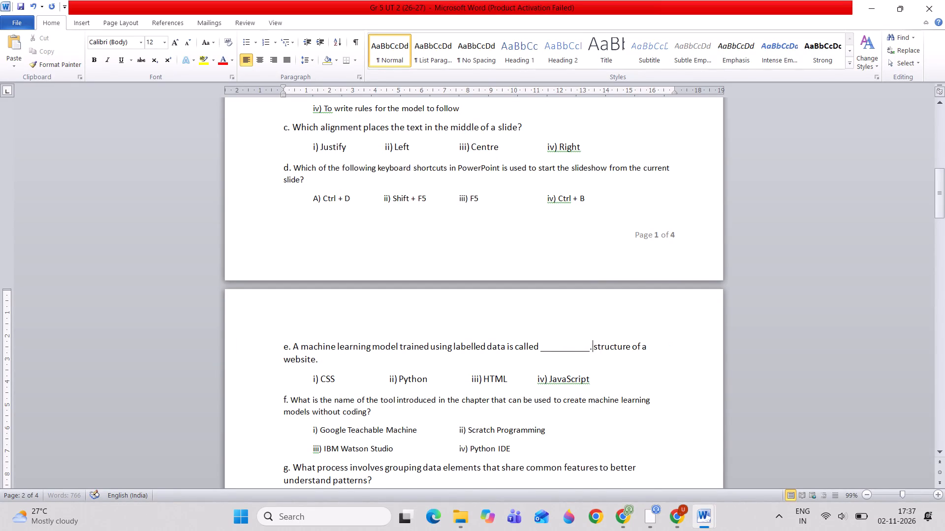
{"action": "key", "text": "Delete"}
{"action": "key", "text": "Delete"}
{"action": "key", "text": "Delete"}
{"action": "key", "text": "Delete"}
{"action": "key", "text": "Delete"}
{"action": "key", "text": "Delete"}
{"action": "key", "text": "Delete"}
{"action": "key", "text": "Delete"}
{"action": "key", "text": "Delete"}
{"action": "key", "text": "Delete"}
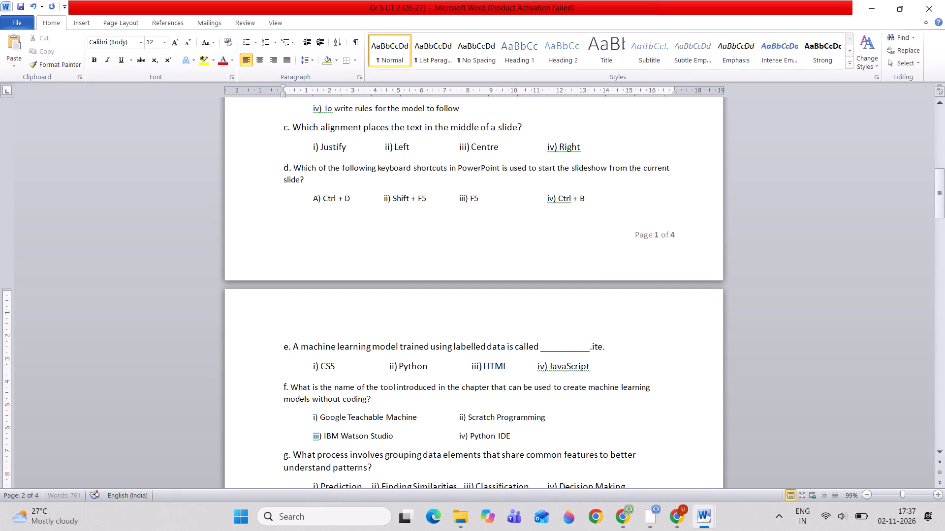
{"action": "key", "text": "Delete"}
{"action": "key", "text": "Delete"}
{"action": "key", "text": "Delete"}
{"action": "key", "text": "Delete"}
Check the worksheet's answer choices in Chrome and replace option i of question 1e in Word with "Unsupervised model".
{"action": "key", "text": "alt+Tab"}
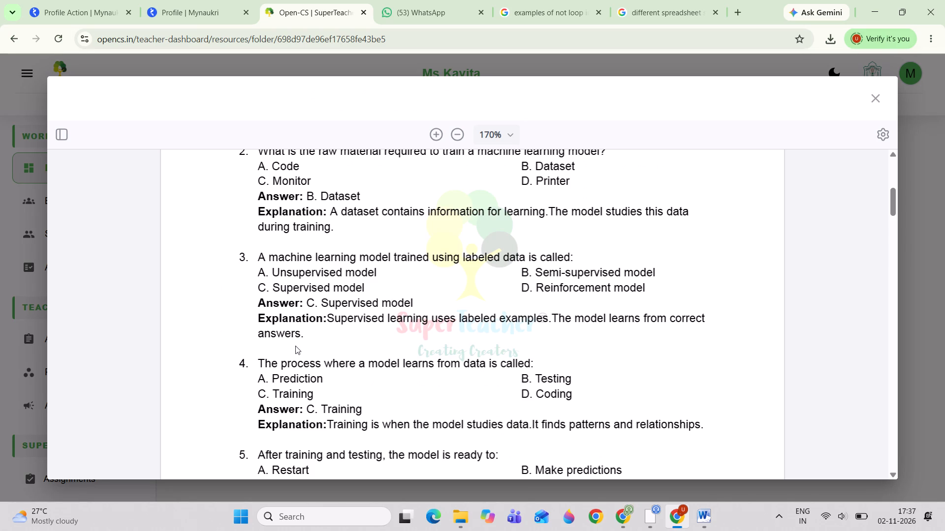
{"action": "key", "text": "alt+Tab"}
{"action": "left_click", "coordinate": [323, 367]}
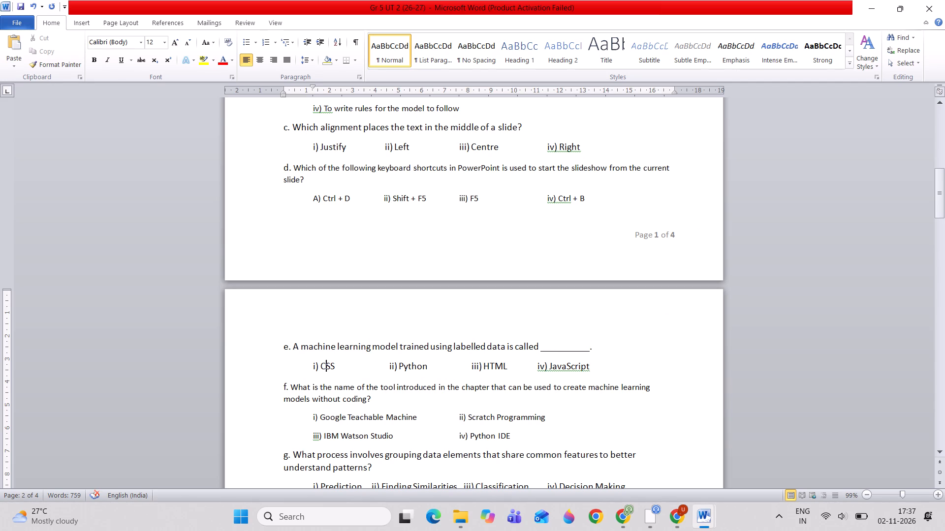
{"action": "key", "text": "BackSpace"}
{"action": "type", "text": "Unsuperv"}
{"action": "type", "text": "ised model"}
{"action": "key", "text": "Delete"}
{"action": "key", "text": "Delete"}
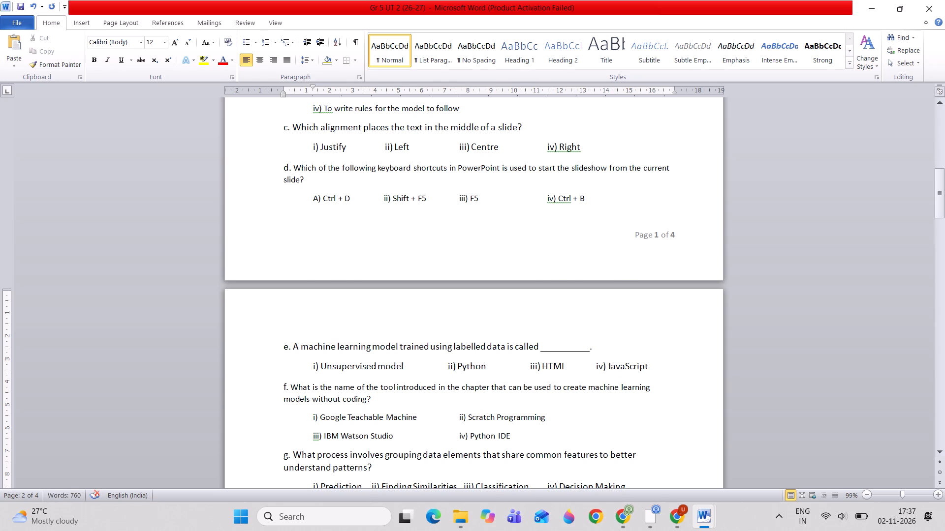
Replace option ii of question 1e with "Reinforcement model" and move options iii and iv onto their own line, removing the leftover text and spaces.
{"action": "key", "text": "alt+Tab"}
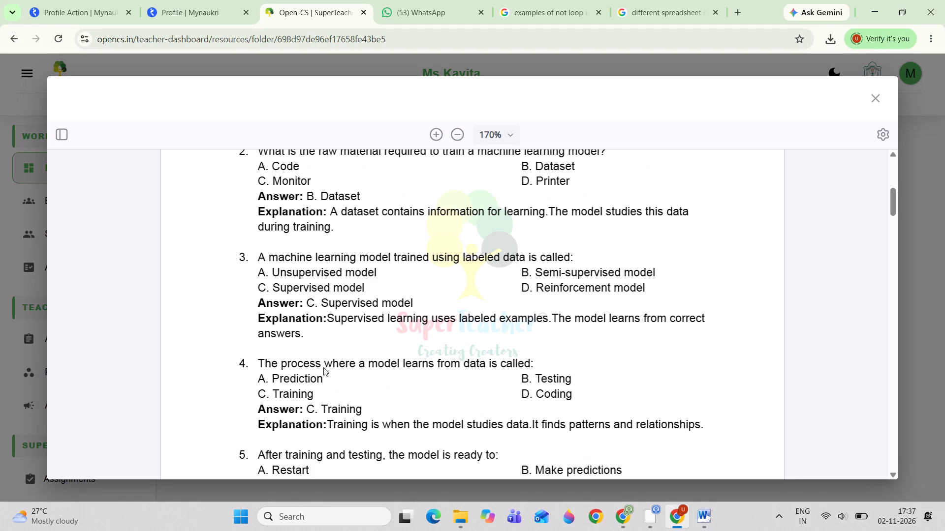
{"action": "key", "text": "alt+Tab"}
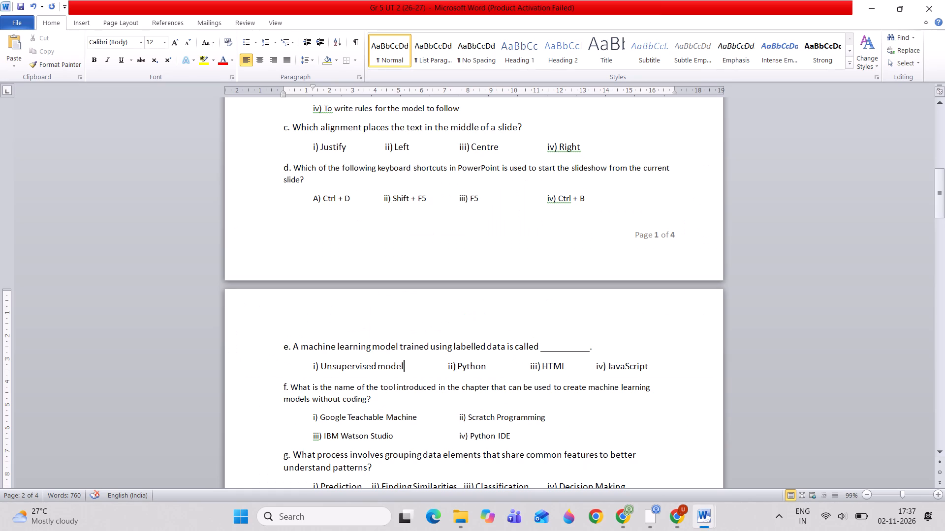
{"action": "left_click", "coordinate": [460, 365]}
{"action": "key", "text": "BackSpace"}
{"action": "type", "text": "Reinforcement model"}
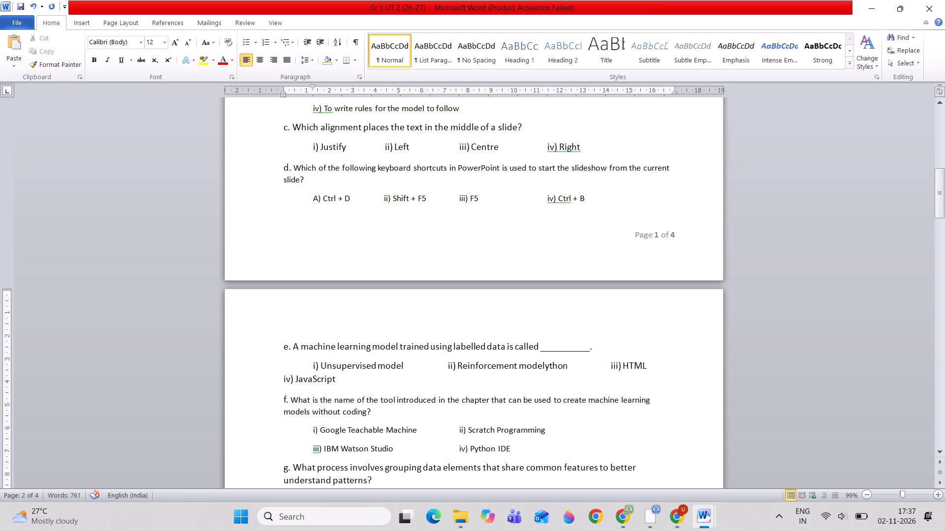
{"action": "key", "text": "Return"}
{"action": "key", "text": "Delete"}
{"action": "key", "text": "Delete"}
{"action": "key", "text": "Delete"}
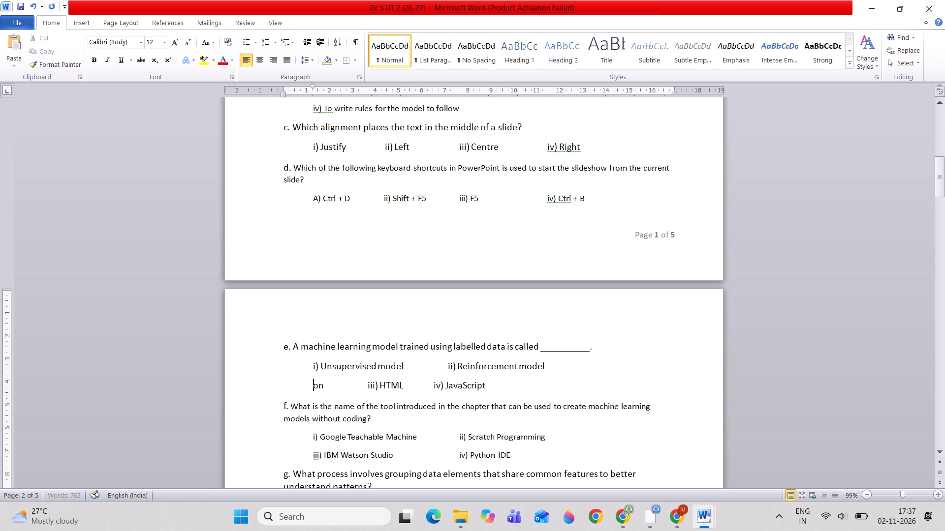
{"action": "key", "text": "Delete"}
{"action": "key", "text": "Delete"}
{"action": "key", "text": "Delete"}
{"action": "key", "text": "Delete"}
{"action": "key", "text": "Delete"}
{"action": "key", "text": "Delete"}
{"action": "key", "text": "Delete"}
{"action": "key", "text": "Delete"}
{"action": "key", "text": "Delete"}
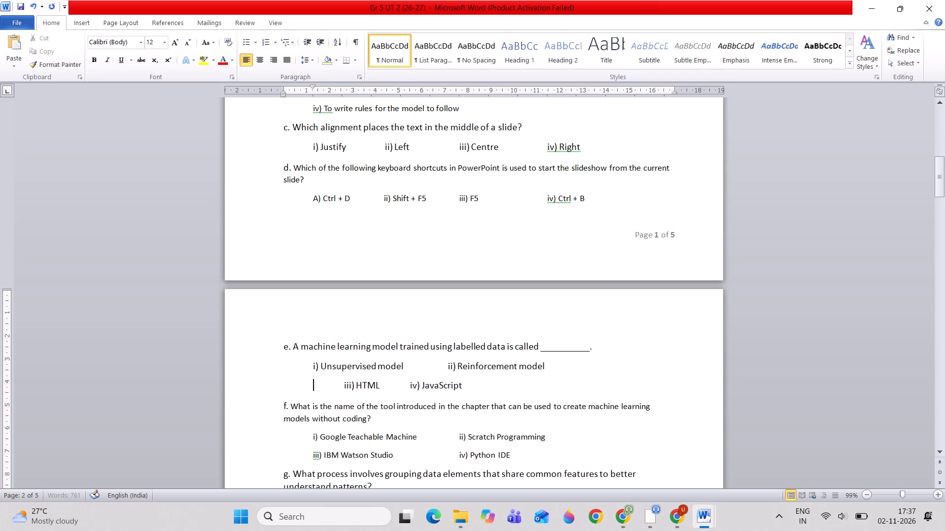
{"action": "key", "text": "Delete"}
{"action": "key", "text": "Delete"}
{"action": "key", "text": "Delete"}
{"action": "key", "text": "Delete"}
{"action": "key", "text": "Delete"}
{"action": "key", "text": "Delete"}
{"action": "key", "text": "Delete"}
{"action": "key", "text": "Delete"}
{"action": "key", "text": "Delete"}
{"action": "key", "text": "Delete"}
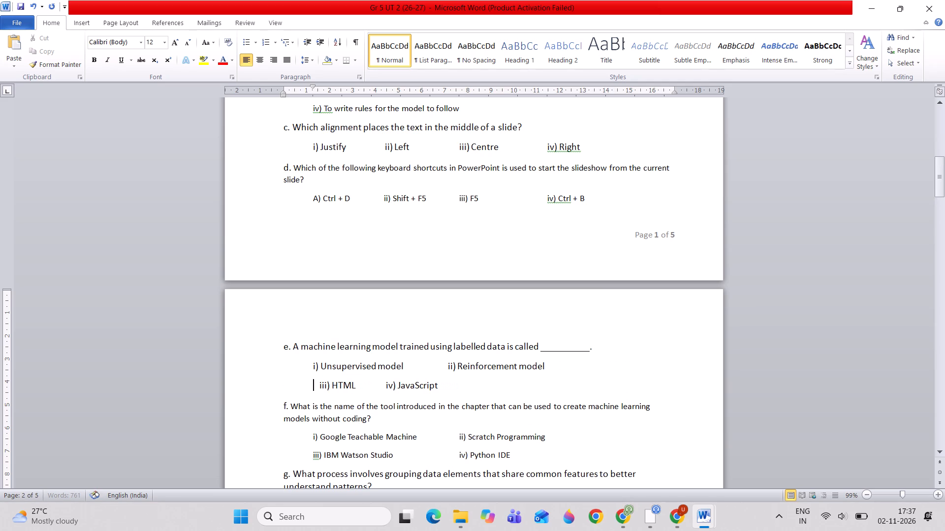
{"action": "key", "text": "Delete"}
{"action": "key", "text": "Delete"}
{"action": "key", "text": "Delete"}
Recheck the worksheet choices in Chrome and replace option iii of question 1e in Word with "Semi supervised model".
{"action": "key", "text": "alt+Tab"}
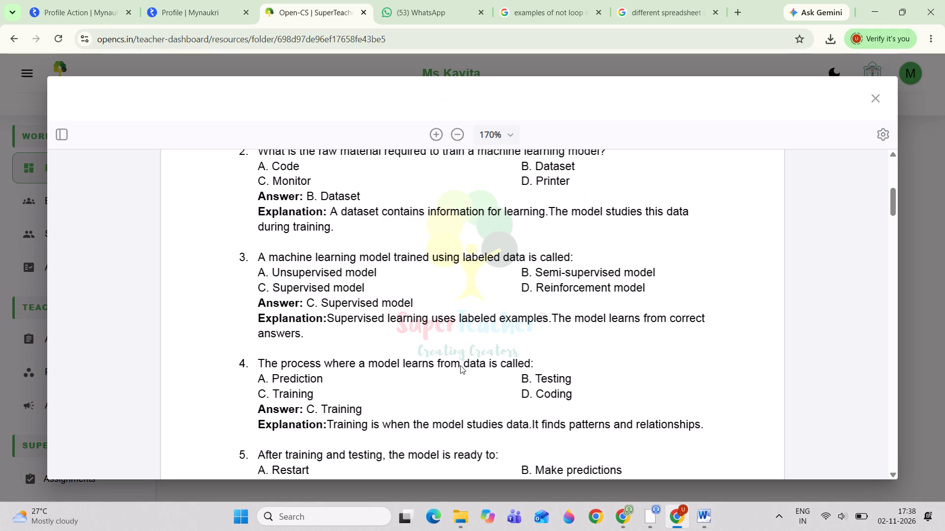
{"action": "key", "text": "alt+Tab"}
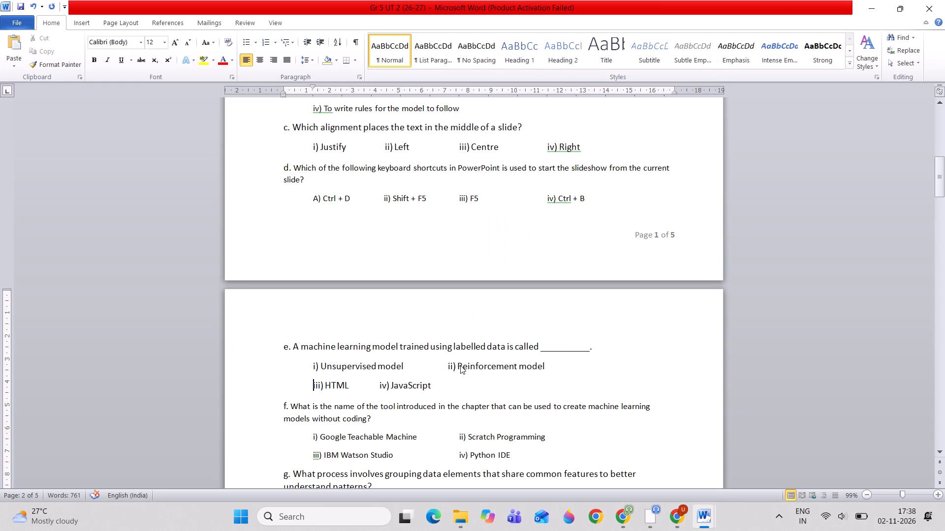
{"action": "left_click", "coordinate": [327, 389]}
{"action": "key", "text": "Delete"}
{"action": "key", "text": "Delete"}
{"action": "key", "text": "Delete"}
{"action": "key", "text": "Delete"}
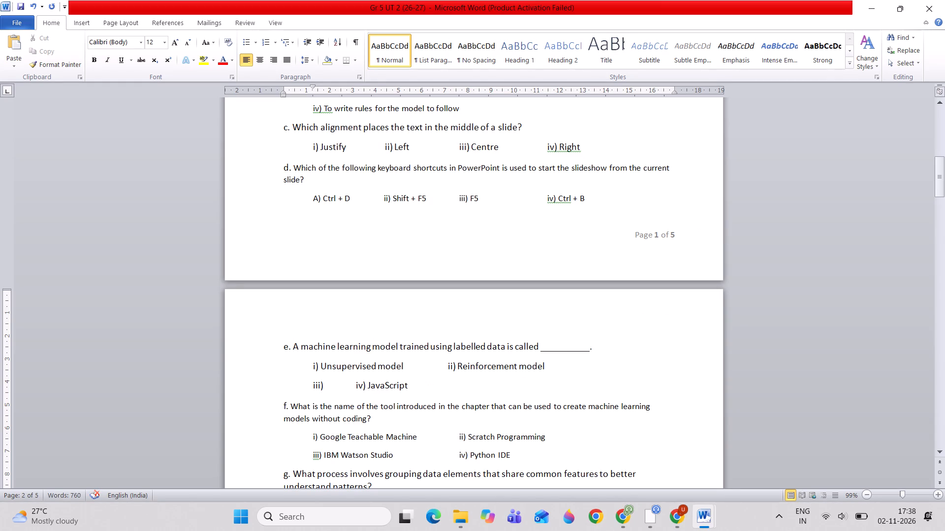
{"action": "type", "text": "Semi"}
{"action": "key", "text": "space"}
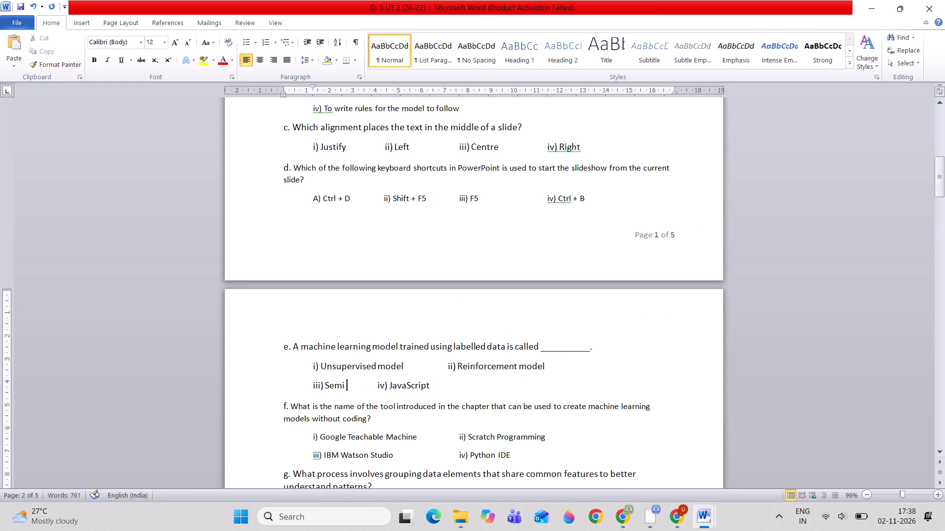
{"action": "key", "text": "BackSpace"}
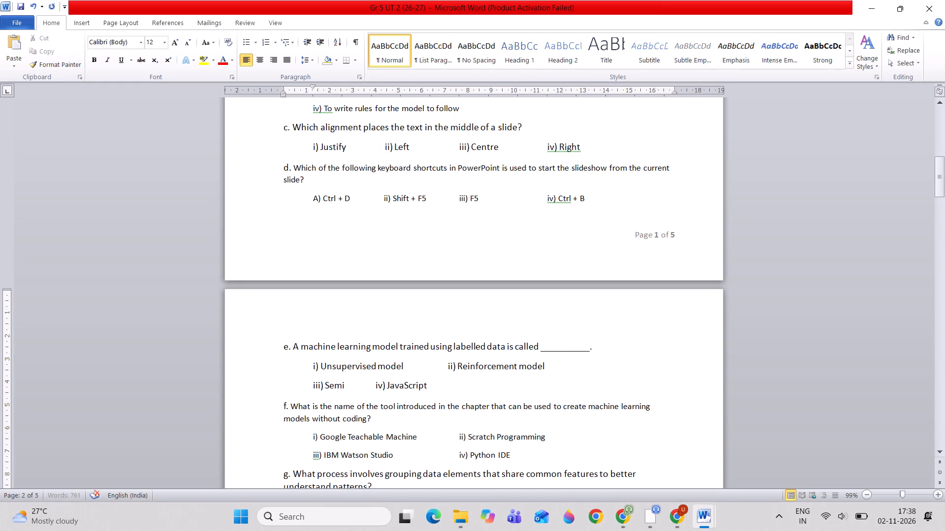
{"action": "type", "text": "supervised model"}
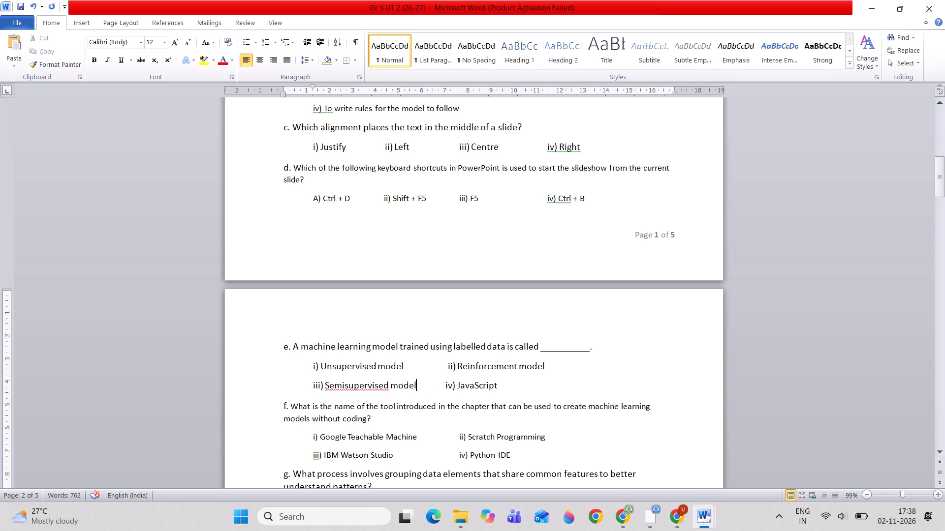
{"action": "left_click", "coordinate": [346, 388]}
{"action": "key", "text": "space"}
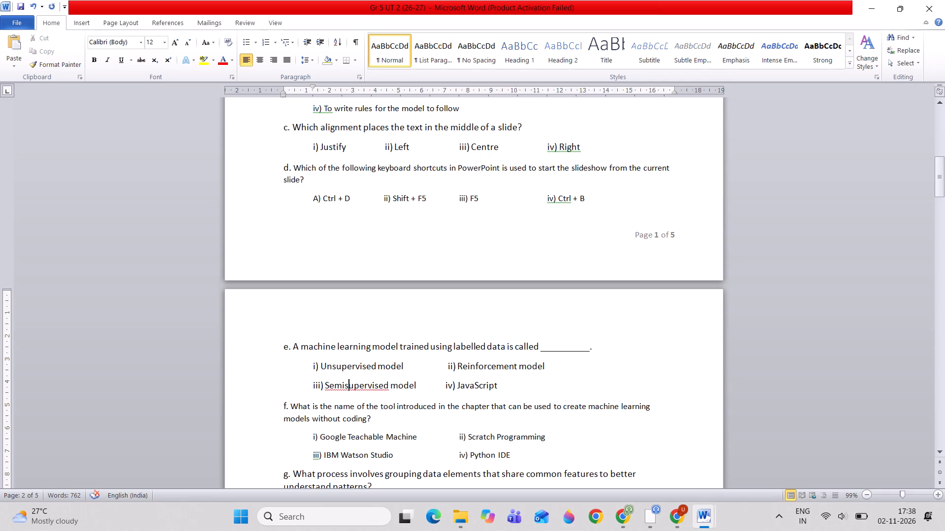
{"action": "left_click", "coordinate": [346, 388]}
{"action": "key", "text": "Left"}
{"action": "key", "text": "space"}
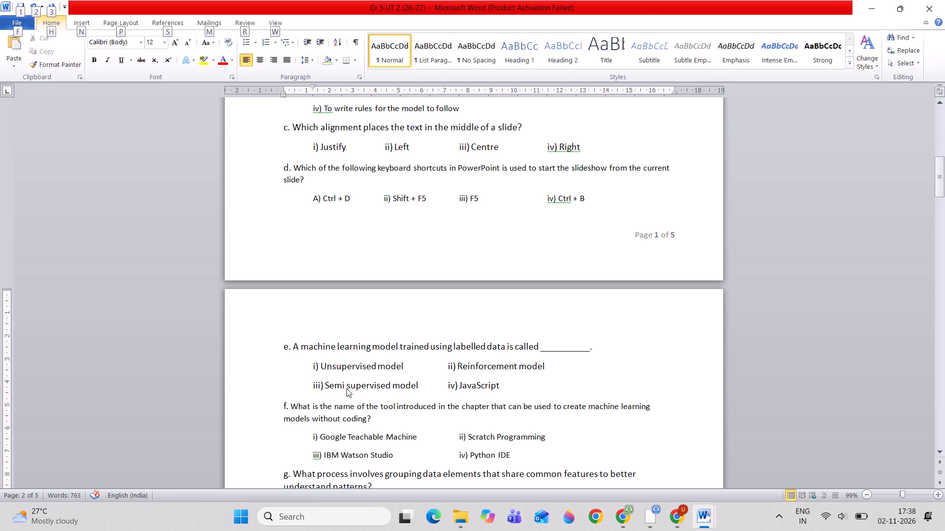
Recheck the worksheet choices in Chrome and replace option iv of question 1e in Word with "Supervised model".
{"action": "key", "text": "alt+Tab"}
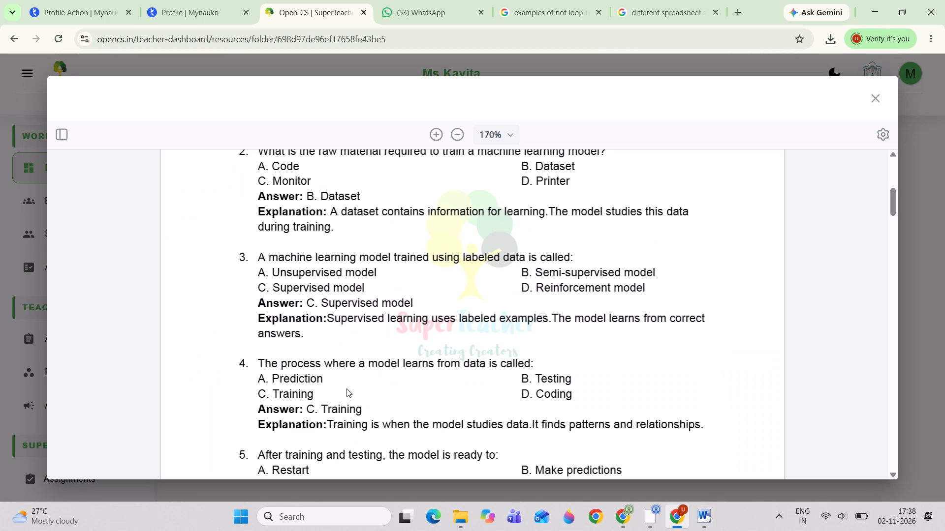
{"action": "key", "text": "alt+Tab"}
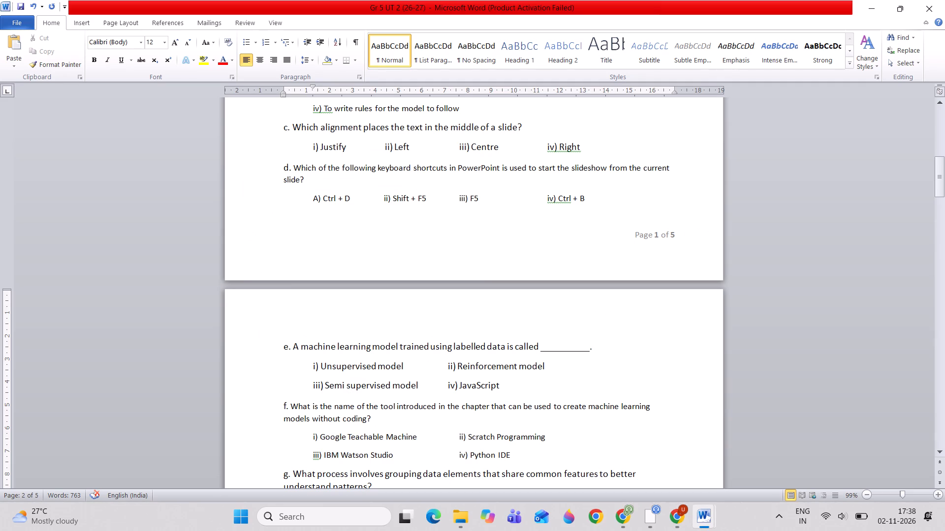
{"action": "left_click", "coordinate": [466, 386]}
{"action": "key", "text": "BackSpace"}
{"action": "key", "text": "BackSpace"}
{"action": "type", "text": "Supervised"}
{"action": "key", "text": "space"}
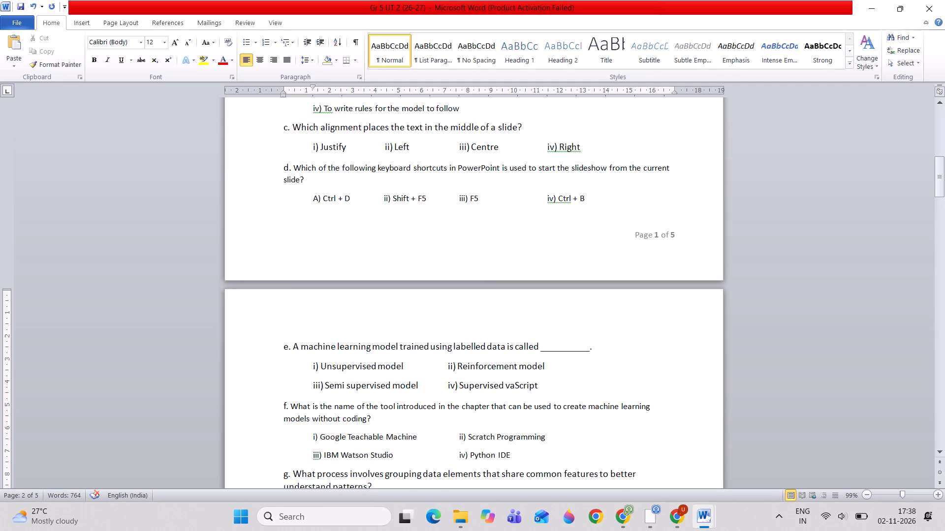
{"action": "type", "text": "model"}
{"action": "key", "text": "Delete"}
{"action": "key", "text": "Delete"}
{"action": "key", "text": "Delete"}
{"action": "key", "text": "Delete"}
{"action": "key", "text": "Delete"}
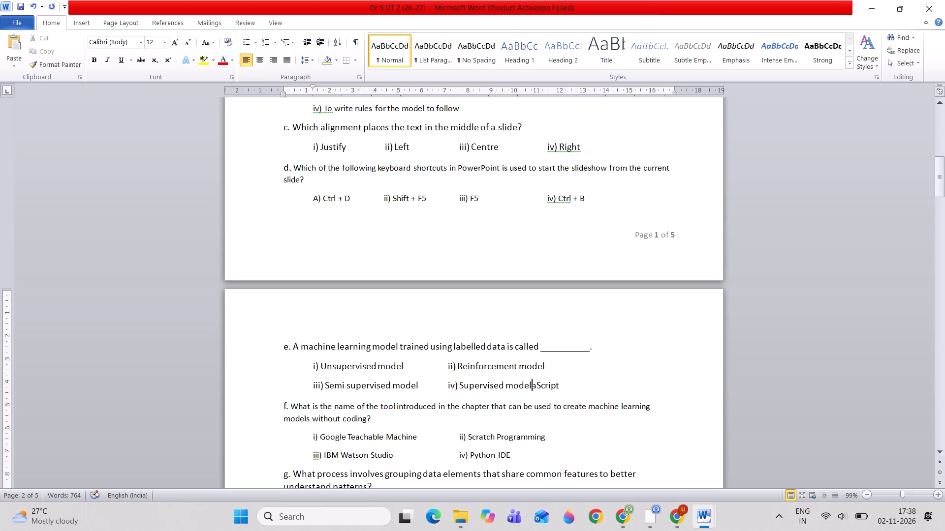
{"action": "key", "text": "Delete"}
{"action": "key", "text": "Delete"}
{"action": "key", "text": "Delete"}
Read worksheet question 4 in Chrome and insert "The process where a model learns from data" at the start of question 1i in Word.
{"action": "key", "text": "alt+Tab"}
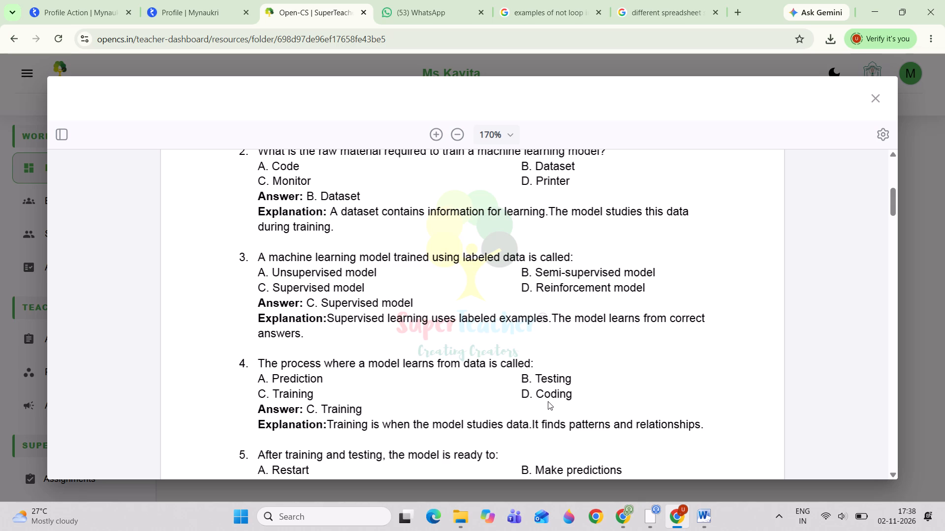
{"action": "key", "text": "alt+Tab"}
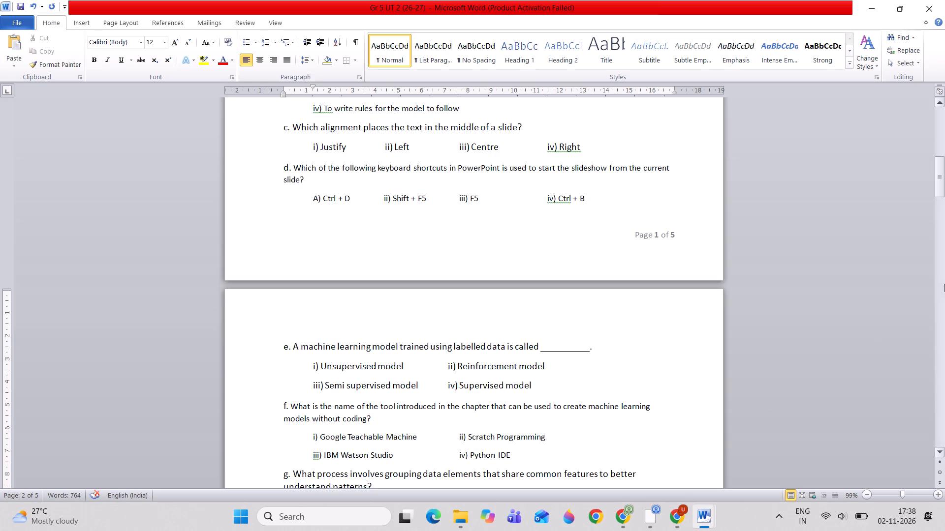
{"action": "left_click_drag", "start_coordinate": [938, 183], "coordinate": [939, 191]}
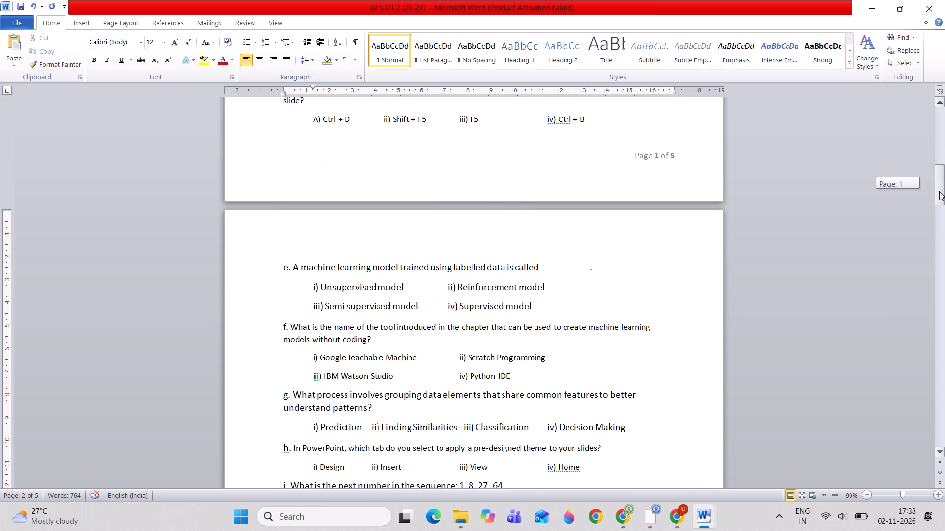
{"action": "left_click_drag", "start_coordinate": [939, 191], "coordinate": [940, 195]}
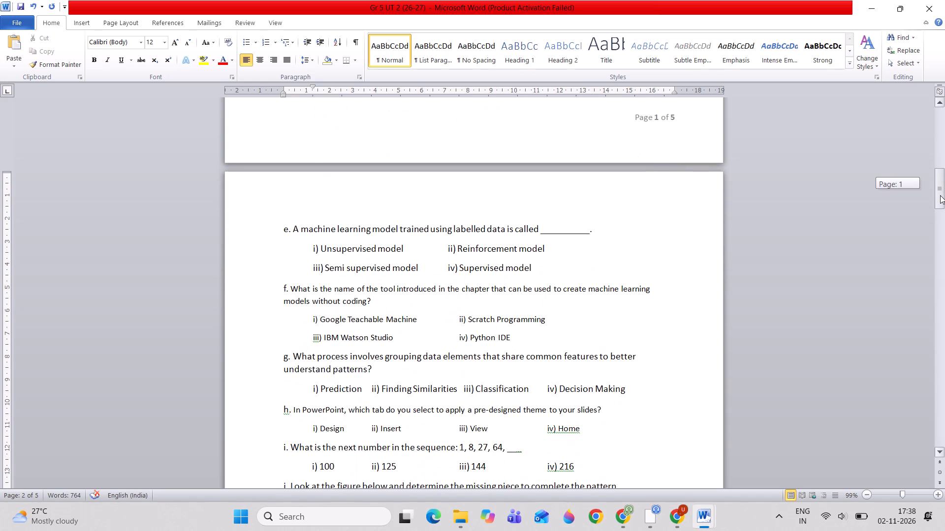
{"action": "left_click_drag", "start_coordinate": [940, 195], "coordinate": [941, 199]}
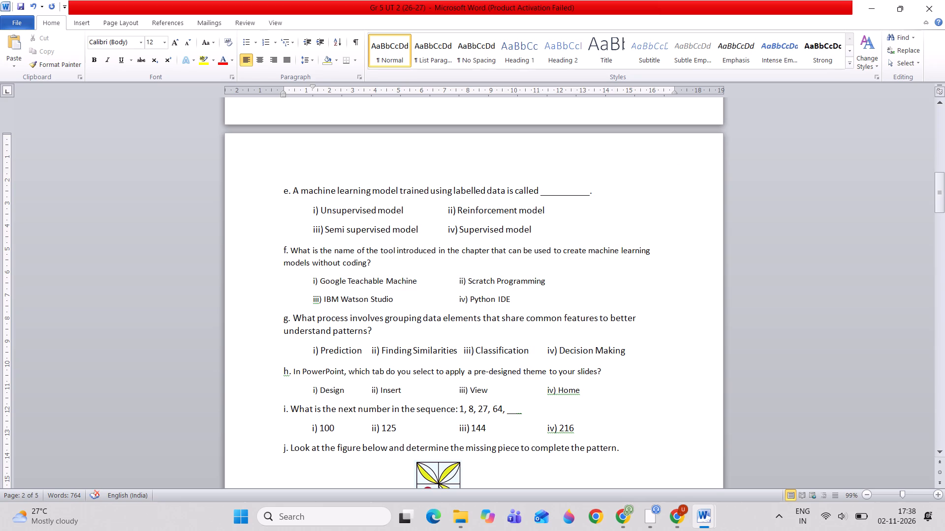
{"action": "left_click", "coordinate": [292, 408]}
{"action": "key", "text": "alt+Tab"}
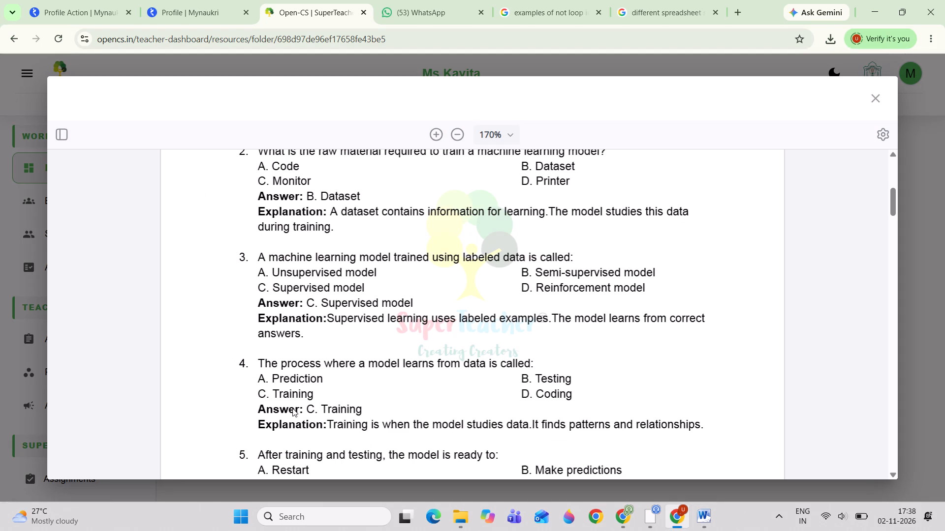
{"action": "key", "text": "alt+Tab"}
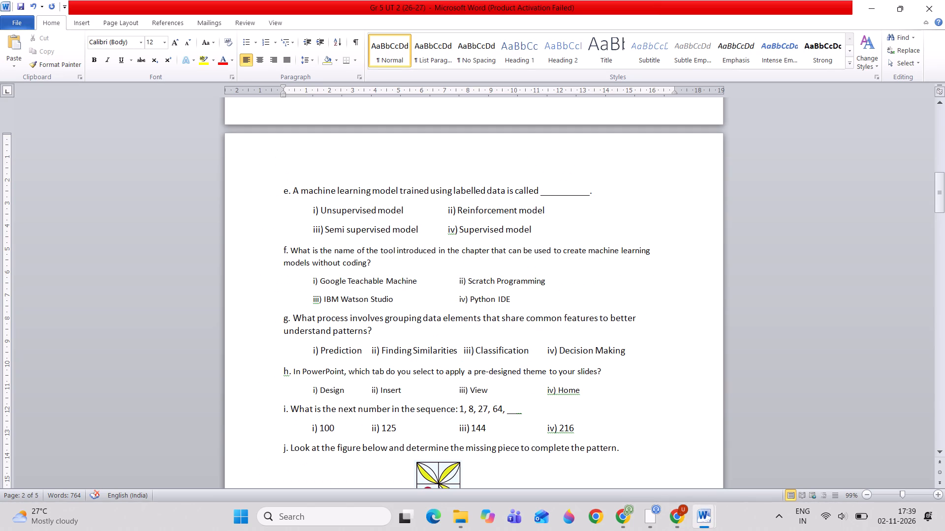
{"action": "type", "text": "The process where"}
{"action": "key", "text": "space"}
{"action": "key", "text": "alt+Tab"}
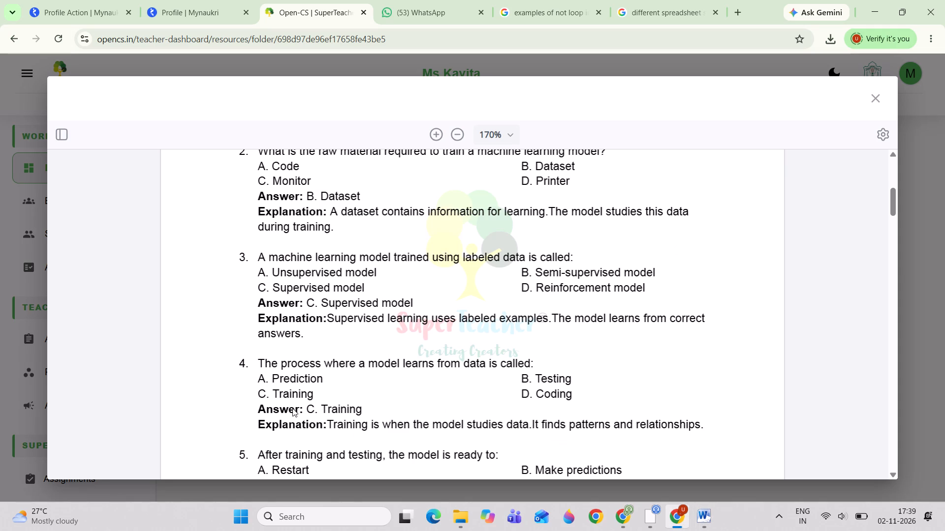
{"action": "key", "text": "alt+Tab"}
{"action": "type", "text": "a model learns for"}
{"action": "key", "text": "BackSpace"}
{"action": "key", "text": "BackSpace"}
{"action": "type", "text": "rp"}
{"action": "key", "text": "BackSpace"}
{"action": "type", "text": "om data"}
{"action": "key", "text": "space"}
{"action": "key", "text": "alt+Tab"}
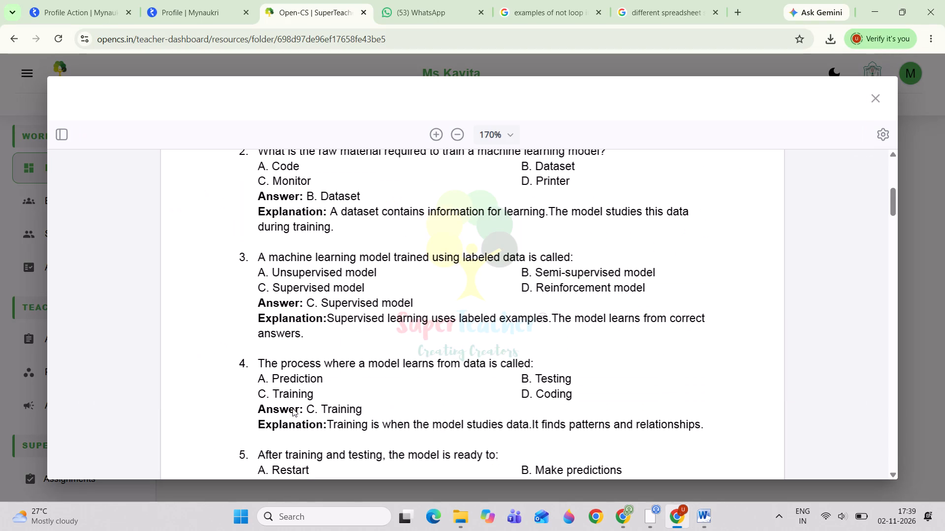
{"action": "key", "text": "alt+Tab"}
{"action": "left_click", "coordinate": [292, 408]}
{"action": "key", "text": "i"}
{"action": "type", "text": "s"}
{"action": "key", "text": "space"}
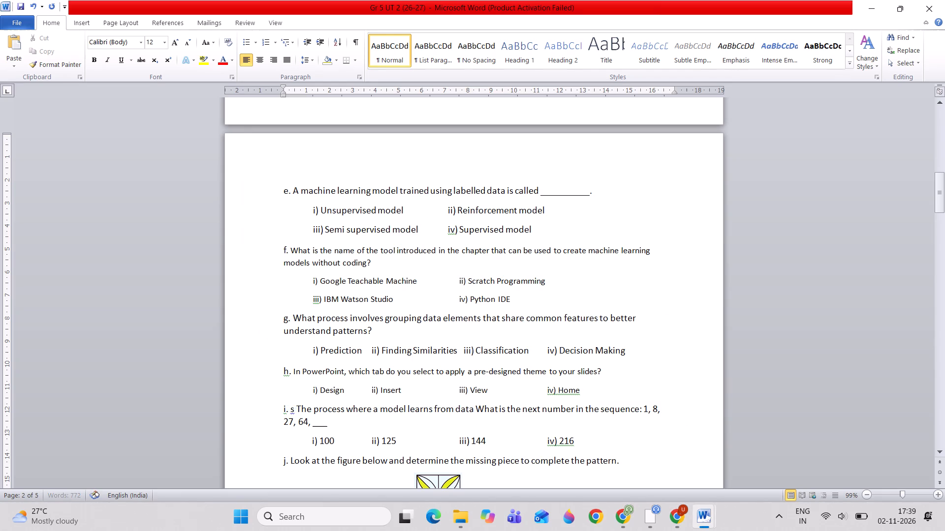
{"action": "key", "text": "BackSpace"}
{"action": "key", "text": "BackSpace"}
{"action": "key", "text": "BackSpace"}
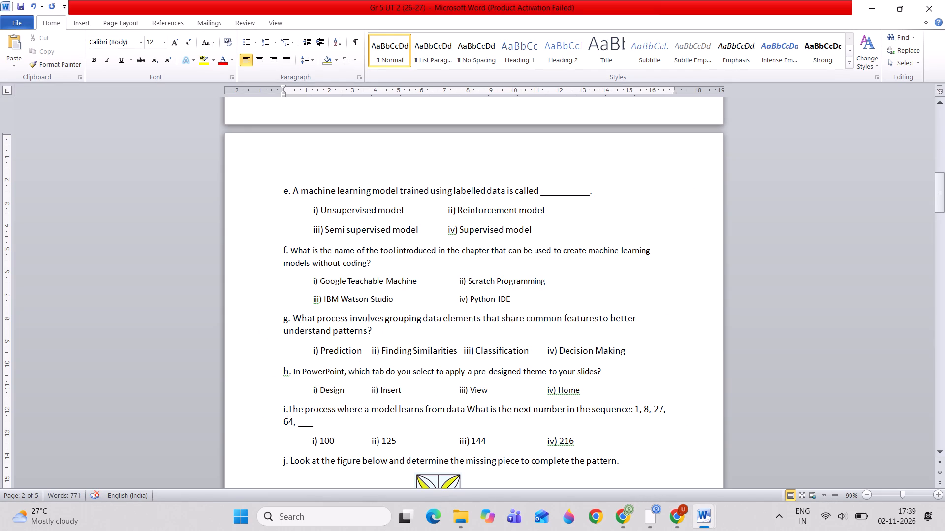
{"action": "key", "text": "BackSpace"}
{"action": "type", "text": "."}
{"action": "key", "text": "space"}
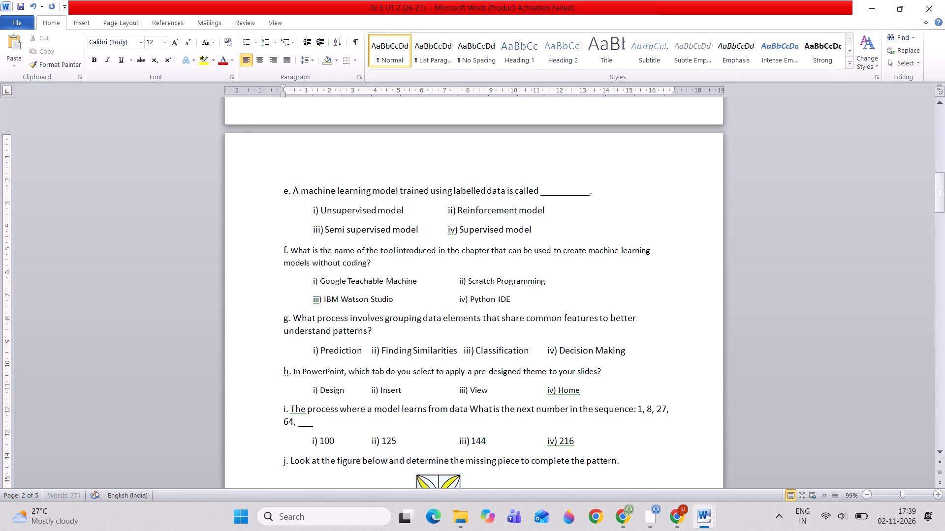
Complete the new wording of question 1i with "is called", an underscore blank and a full stop after "data".
{"action": "left_click", "coordinate": [469, 410]}
{"action": "key", "text": "space"}
{"action": "type", "text": "is called"}
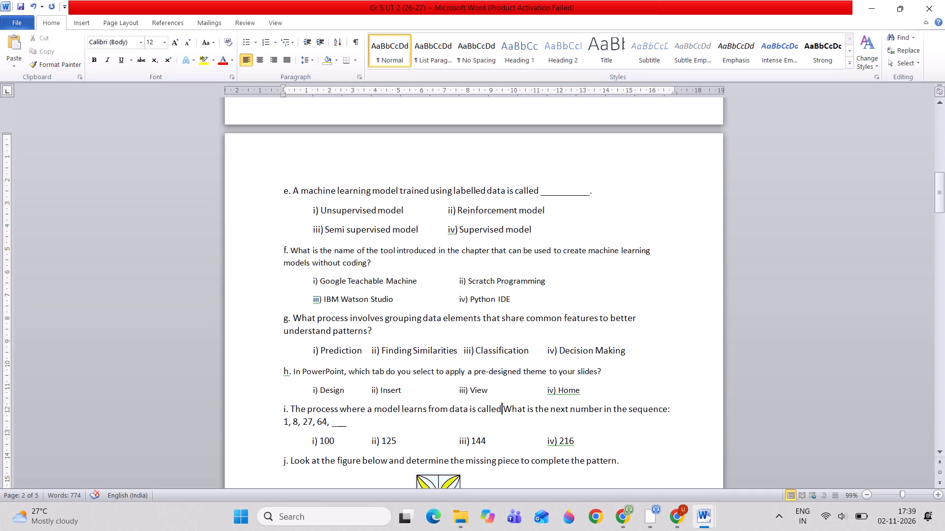
{"action": "key", "text": "space"}
{"action": "type", "text": "_"}
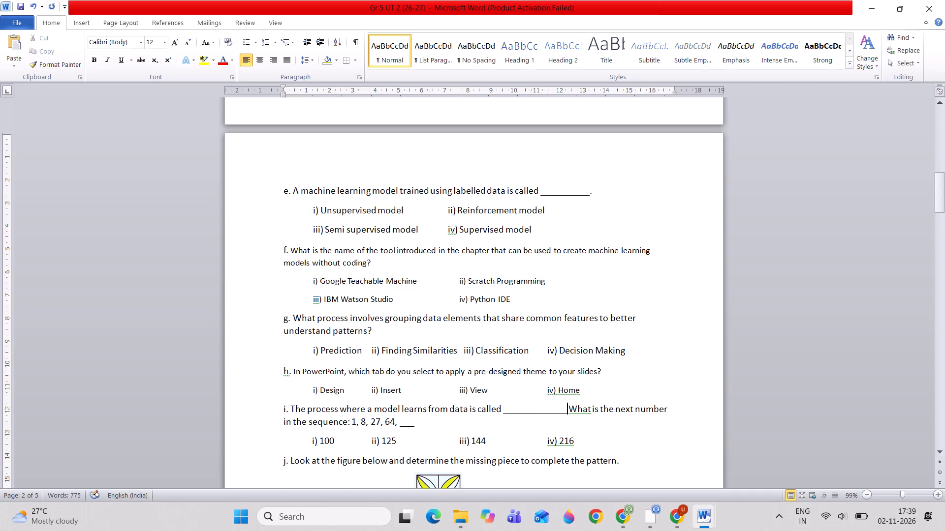
{"action": "key", "text": "period"}
Delete the old number-sequence question text left after the blank in question 1i.
{"action": "key", "text": "Delete"}
{"action": "key", "text": "Delete"}
{"action": "key", "text": "Delete"}
{"action": "key", "text": "Delete"}
{"action": "key", "text": "Delete"}
{"action": "key", "text": "Delete"}
{"action": "key", "text": "Delete"}
{"action": "key", "text": "Delete"}
{"action": "key", "text": "Delete"}
{"action": "key", "text": "Delete"}
{"action": "key", "text": "Delete"}
{"action": "key", "text": "Delete"}
{"action": "key", "text": "Delete"}
{"action": "key", "text": "Delete"}
{"action": "key", "text": "Delete"}
{"action": "key", "text": "Delete"}
{"action": "key", "text": "Delete"}
{"action": "key", "text": "Delete"}
{"action": "key", "text": "Delete"}
{"action": "key", "text": "Delete"}
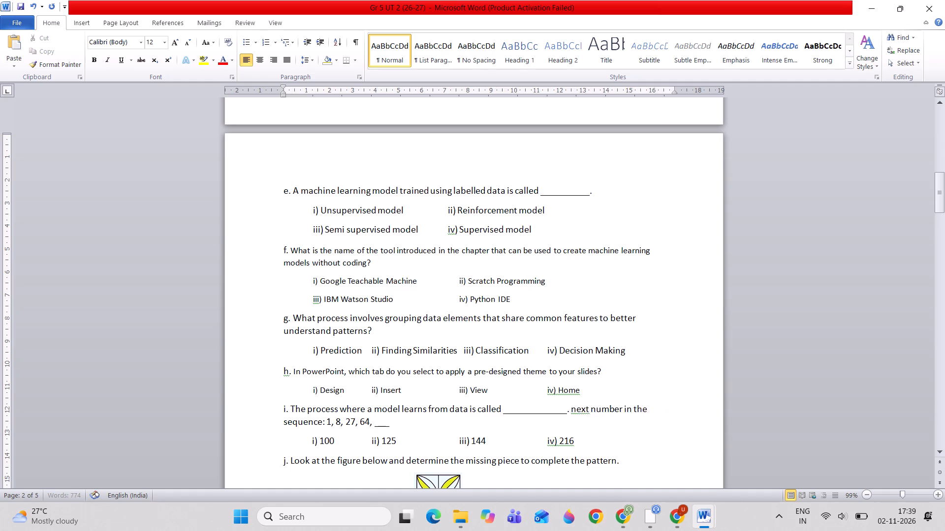
{"action": "key", "text": "Delete"}
{"action": "key", "text": "Delete"}
{"action": "key", "text": "Delete"}
{"action": "key", "text": "Delete"}
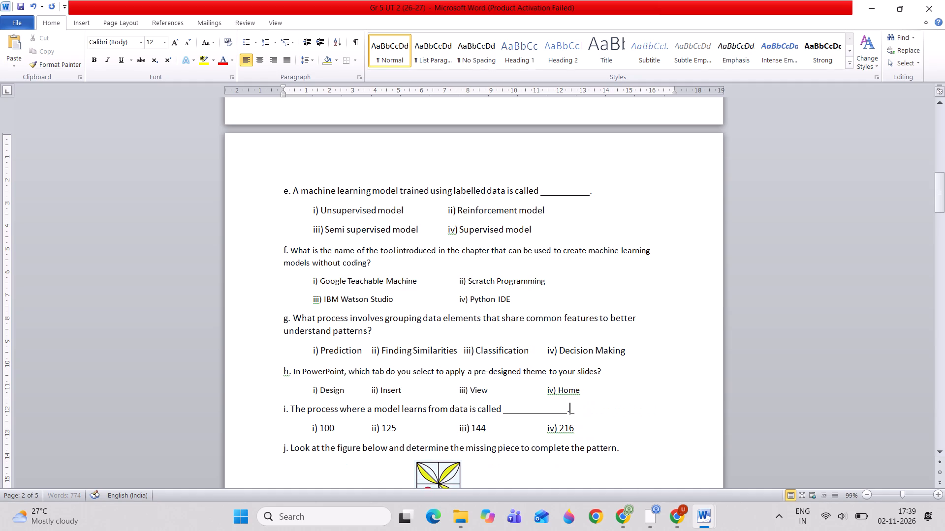
{"action": "key", "text": "Delete"}
{"action": "key", "text": "alt+x"}
Check the choices of worksheet question 4 in Chrome and replace option i of question 1i in Word with "Prediction".
{"action": "key", "text": "alt+Tab"}
{"action": "key", "text": "alt+x"}
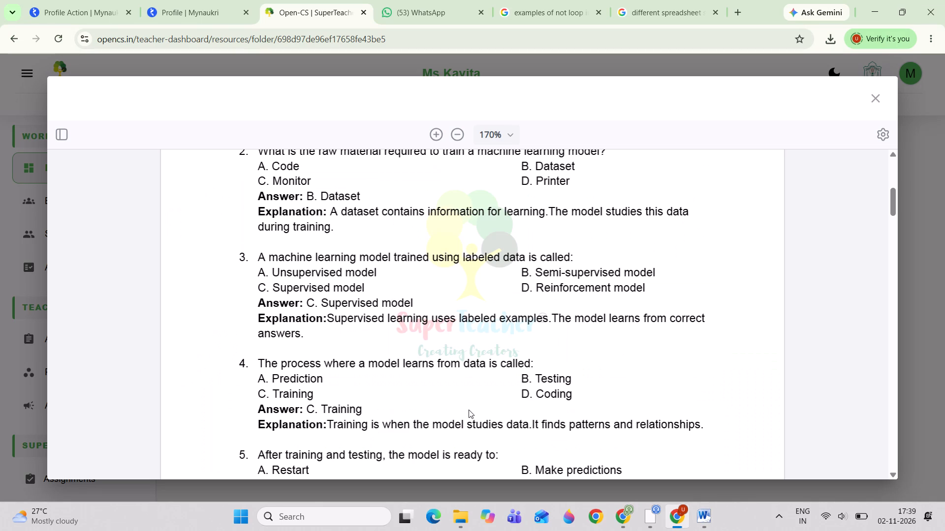
{"action": "key", "text": "alt+Tab"}
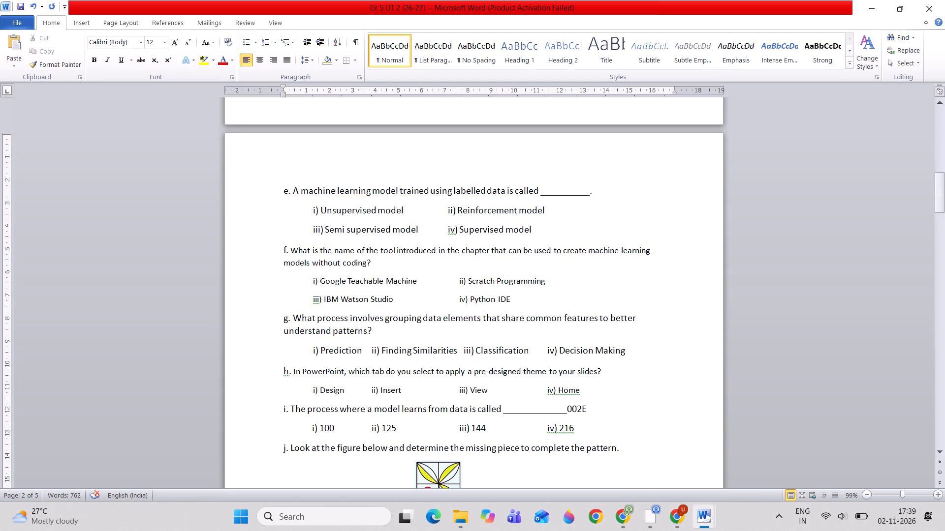
{"action": "left_click", "coordinate": [321, 432]}
{"action": "type", "text": "pre"}
{"action": "key", "text": "BackSpace"}
{"action": "key", "text": "BackSpace"}
{"action": "key", "text": "BackSpace"}
{"action": "type", "text": "Prediction"}
{"action": "key", "text": "Delete"}
{"action": "key", "text": "Delete"}
{"action": "key", "text": "Delete"}
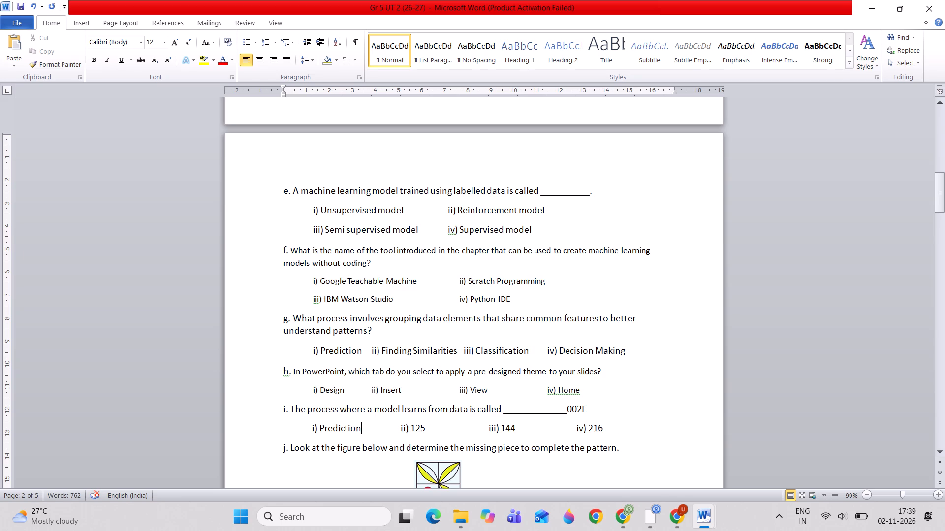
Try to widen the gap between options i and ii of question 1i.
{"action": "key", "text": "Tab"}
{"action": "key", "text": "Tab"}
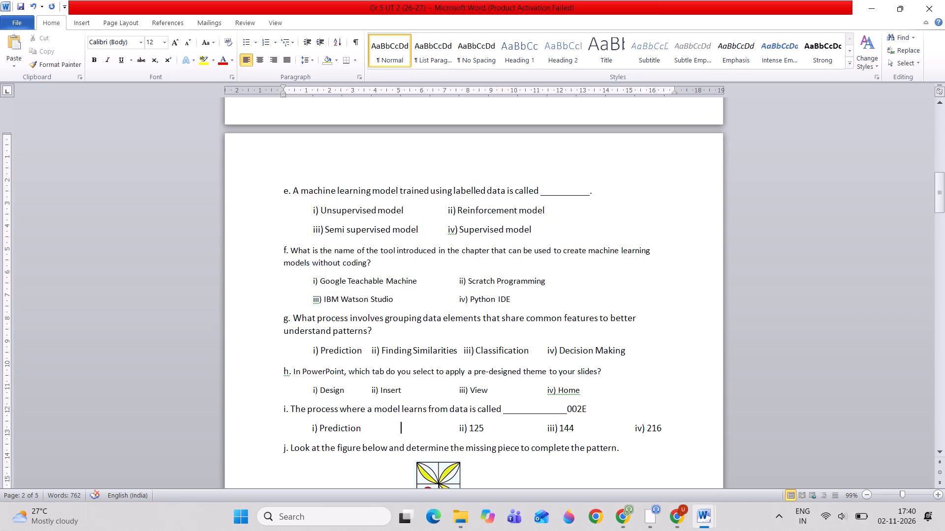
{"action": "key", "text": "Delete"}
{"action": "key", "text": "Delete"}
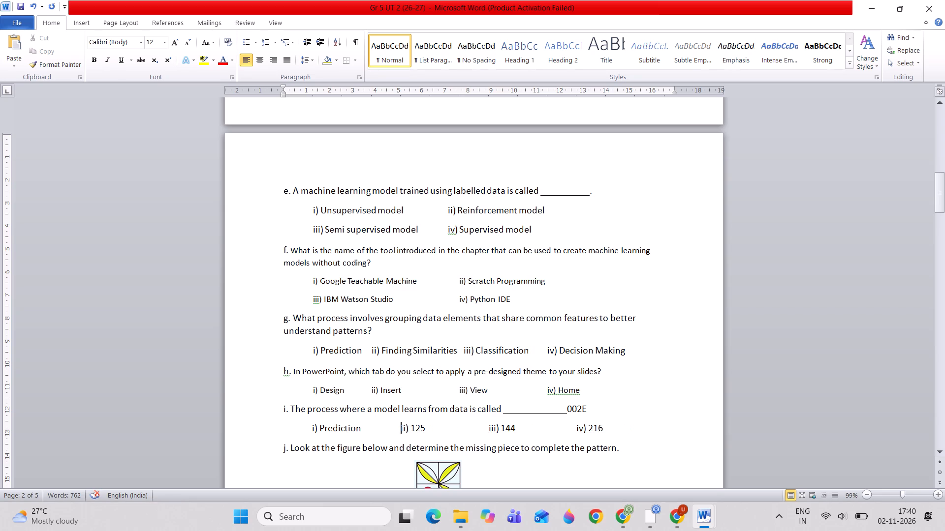
Widen the gap between options i and ii of question 1h so its options line up with those of question 1i.
{"action": "left_click", "coordinate": [368, 390]}
{"action": "left_click", "coordinate": [344, 390]}
{"action": "key", "text": "Tab"}
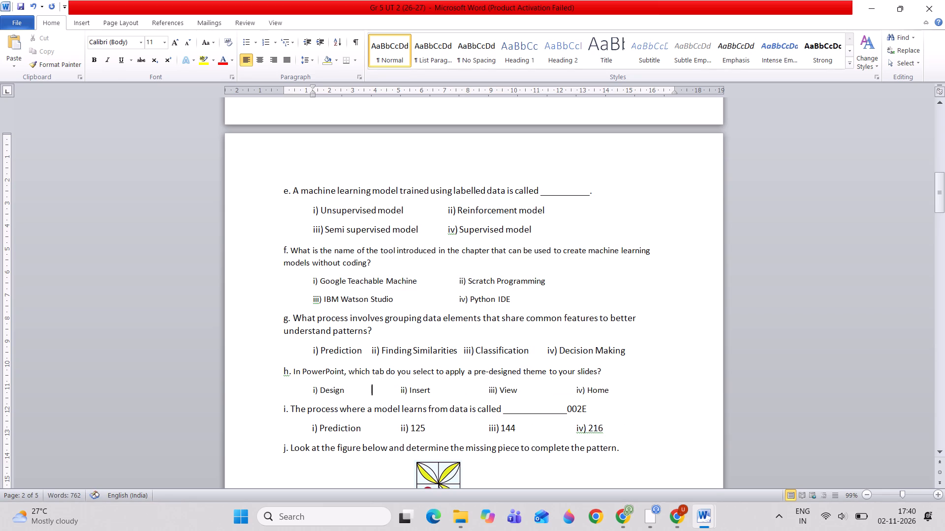
{"action": "key", "text": "Tab"}
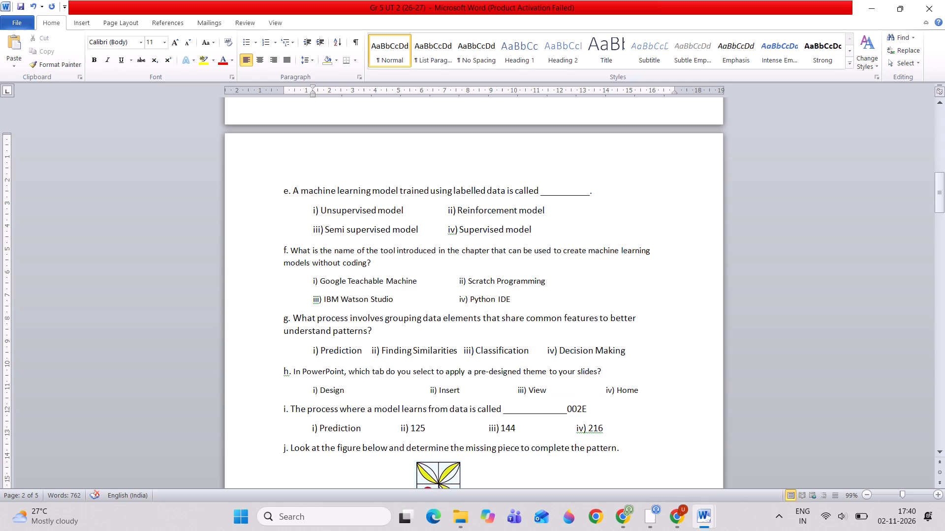
{"action": "key", "text": "Delete"}
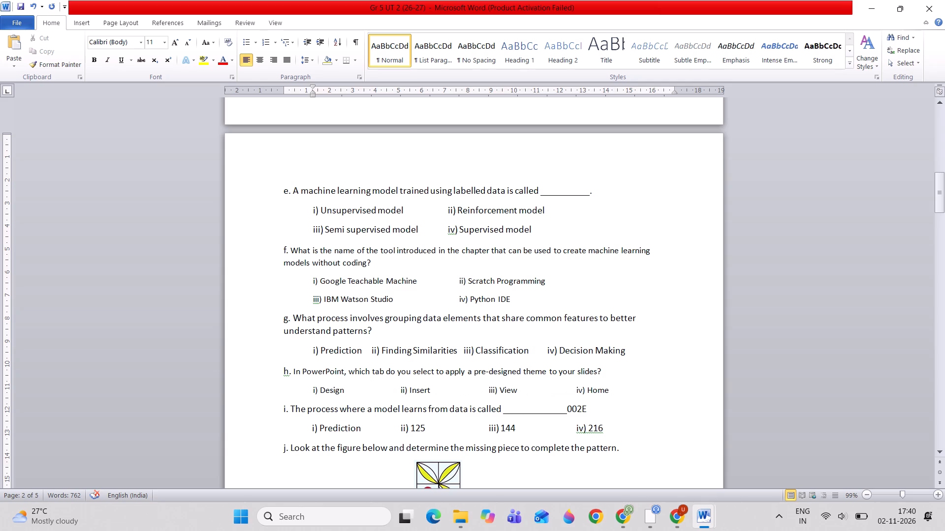
Replace option ii of question 1i with "Training".
{"action": "left_click", "coordinate": [413, 429]}
{"action": "key", "text": "BackSpace"}
{"action": "type", "text": "Training"}
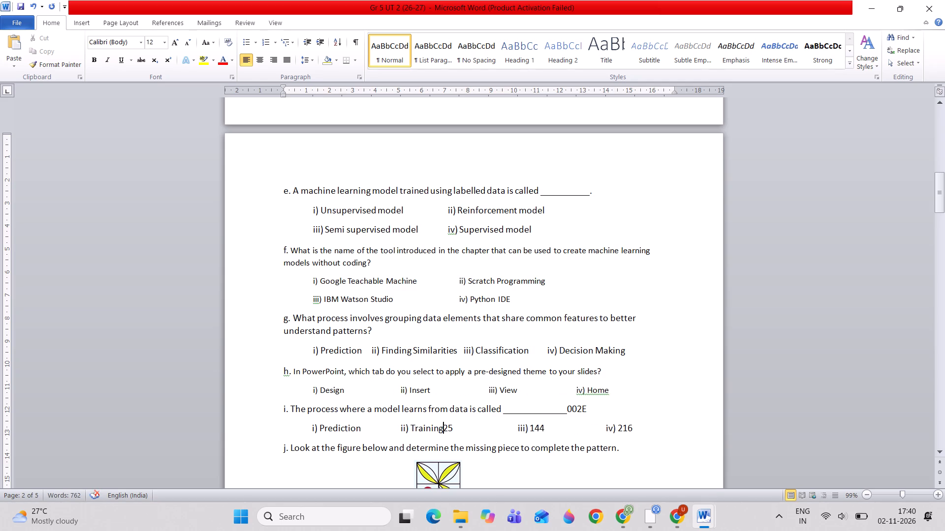
{"action": "key", "text": "Delete"}
{"action": "key", "text": "Delete"}
Recheck the worksheet choices in Chrome and replace option iii of question 1i in Word with "Testing".
{"action": "key", "text": "alt+Tab"}
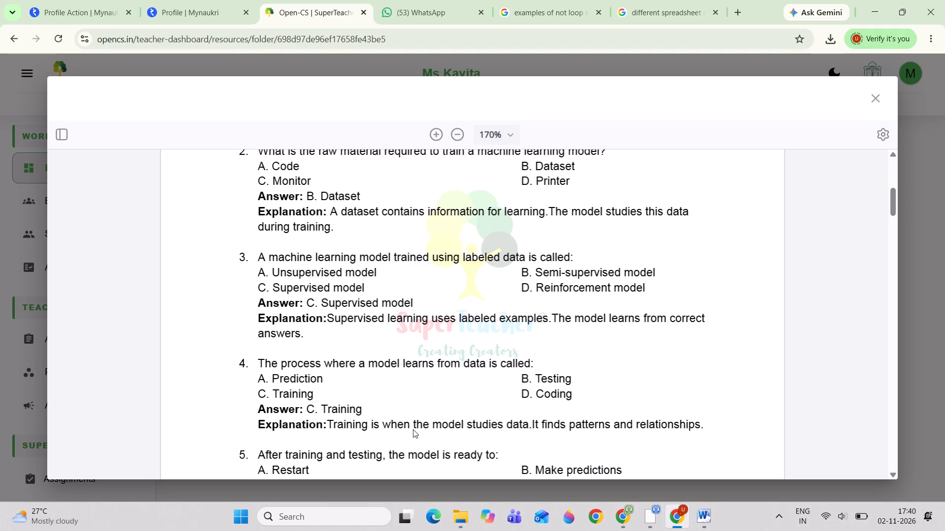
{"action": "key", "text": "alt+Tab"}
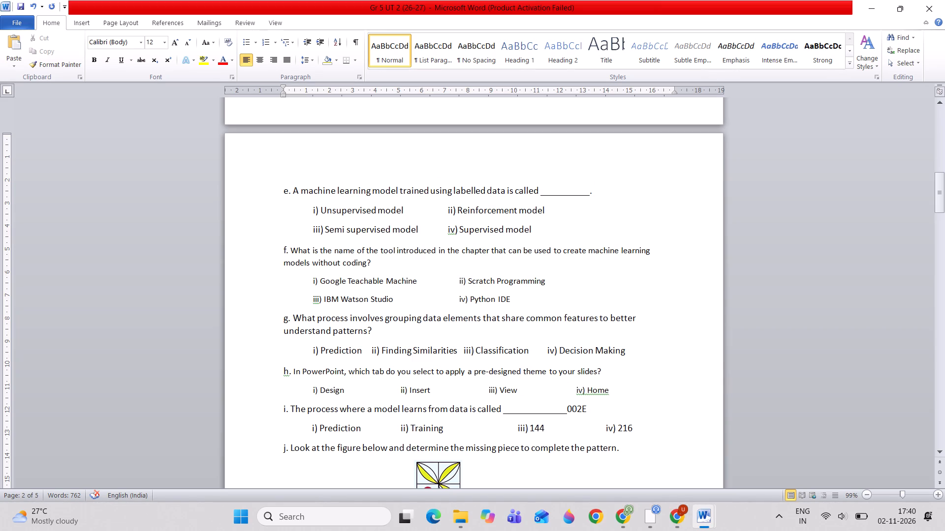
{"action": "left_click", "coordinate": [529, 429]}
{"action": "type", "text": "Testing"}
{"action": "key", "text": "Delete"}
{"action": "key", "text": "Delete"}
{"action": "key", "text": "Delete"}
Reduce the gap between options ii and iii of question 1i so option iii aligns with option iii of question 1h.
{"action": "left_click", "coordinate": [446, 429]}
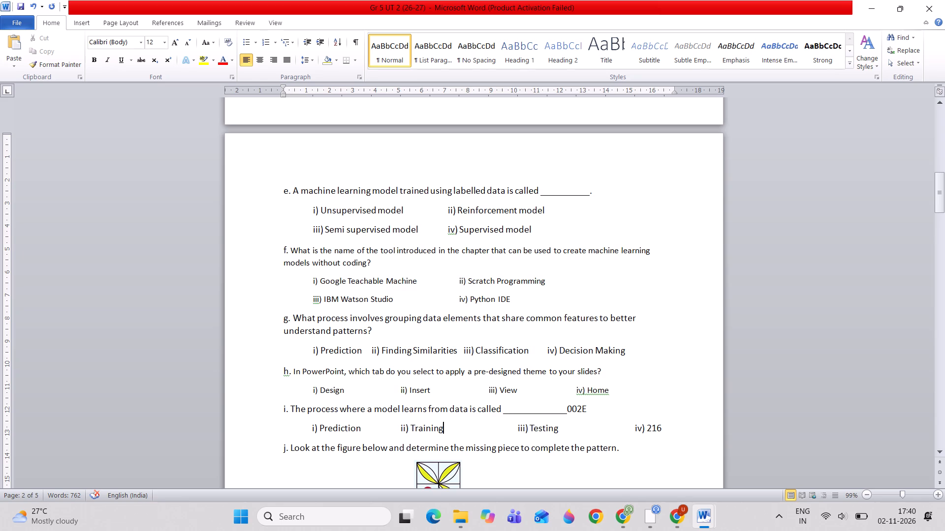
{"action": "key", "text": "Tab"}
{"action": "key", "text": "Tab"}
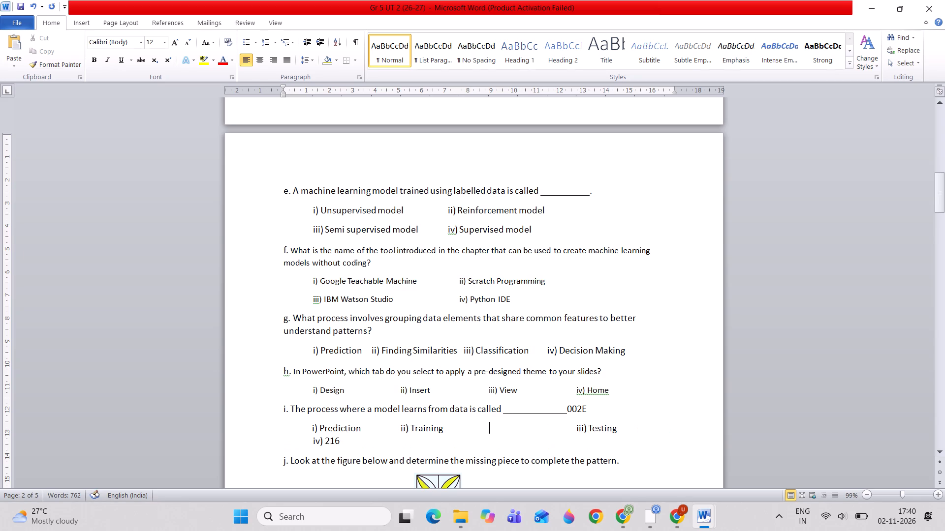
{"action": "key", "text": "Delete"}
{"action": "key", "text": "Delete"}
{"action": "key", "text": "Delete"}
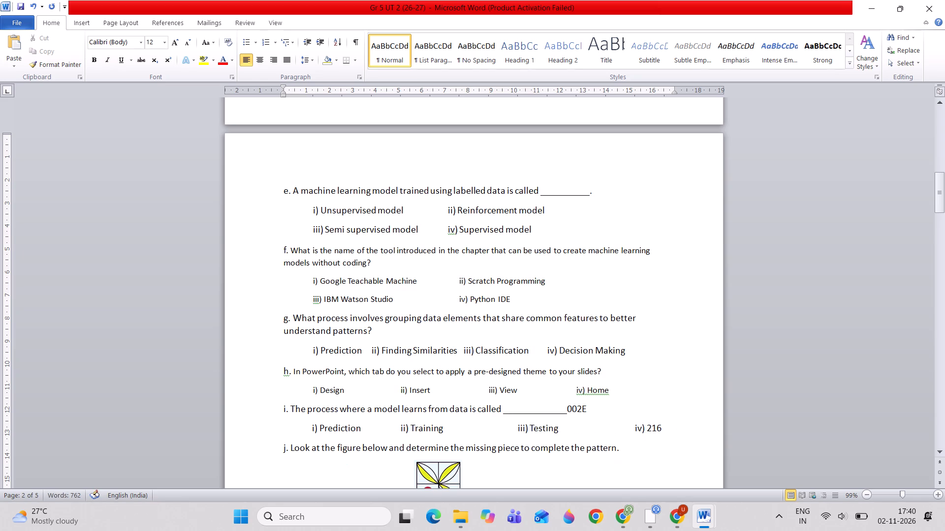
{"action": "key", "text": "Delete"}
{"action": "key", "text": "i"}
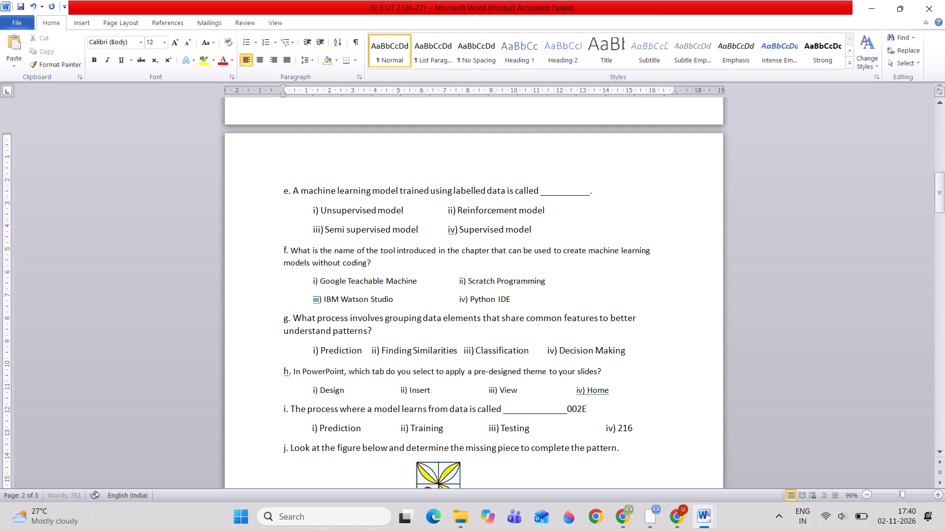
Adjust the gap between options iii and iv of question 1i so option iv aligns with option iv of question 1h.
{"action": "left_click", "coordinate": [530, 432]}
{"action": "key", "text": "Tab"}
{"action": "key", "text": "Tab"}
{"action": "key", "text": "Delete"}
{"action": "key", "text": "Delete"}
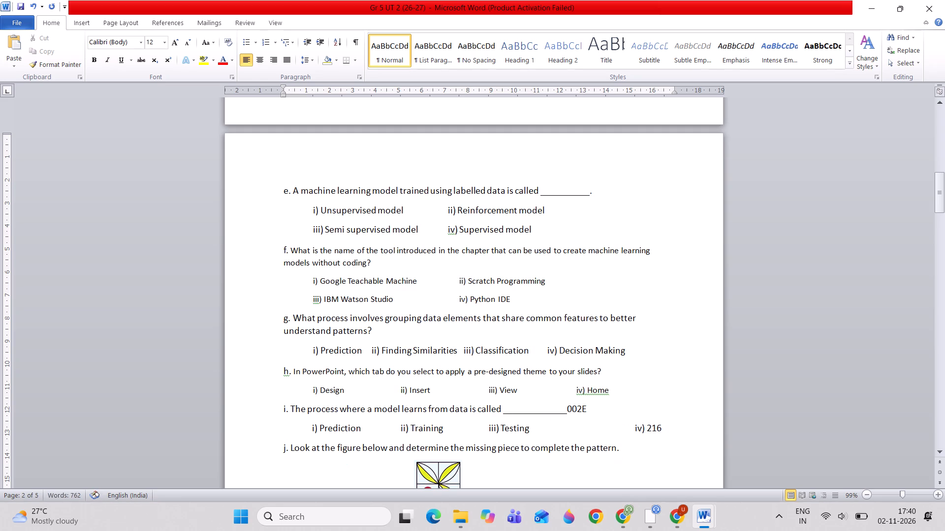
{"action": "key", "text": "Delete"}
{"action": "key", "text": "Delete"}
{"action": "key", "text": "i"}
Replace the text of option iv of question 1i with "Coding".
{"action": "left_click", "coordinate": [593, 430]}
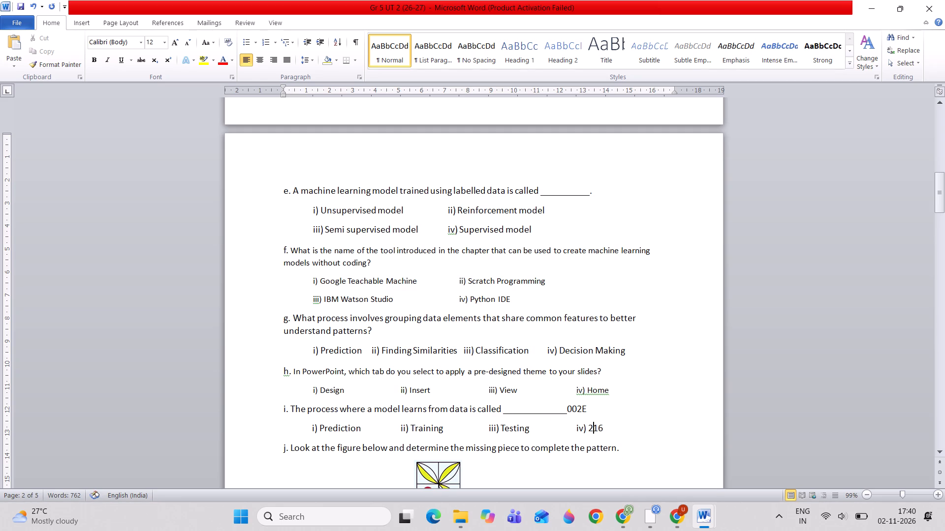
{"action": "key", "text": "BackSpace"}
{"action": "key", "text": "Delete"}
{"action": "key", "text": "Delete"}
{"action": "type", "text": "Coding"}
Delete the pattern figure and all four answer-option images of question 1j.
{"action": "left_click_drag", "start_coordinate": [937, 453], "coordinate": [458, 378]}
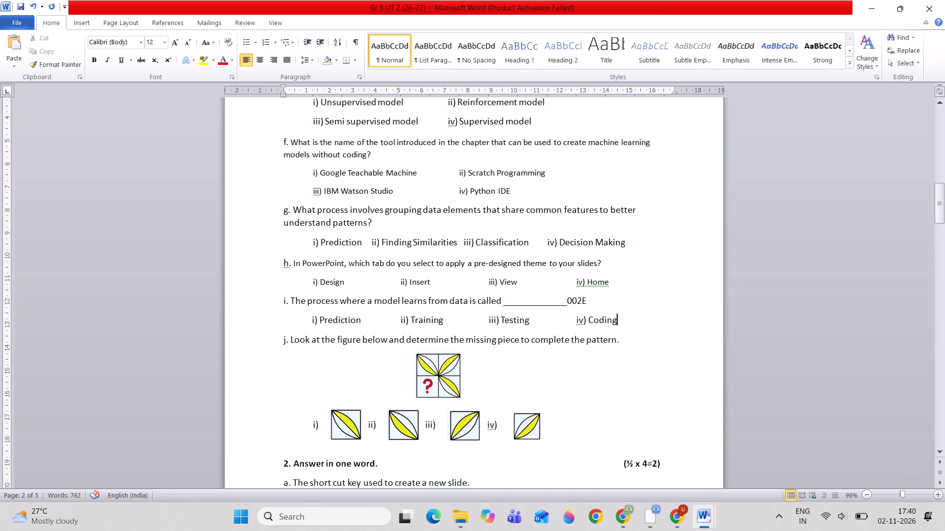
{"action": "left_click", "coordinate": [458, 378]}
{"action": "key", "text": "Delete"}
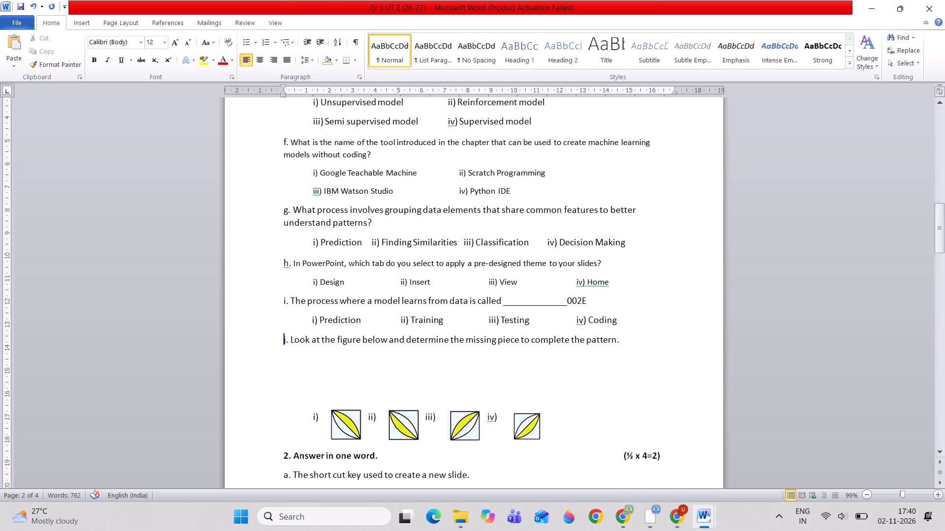
{"action": "left_click", "coordinate": [350, 419]}
{"action": "key", "text": "Delete"}
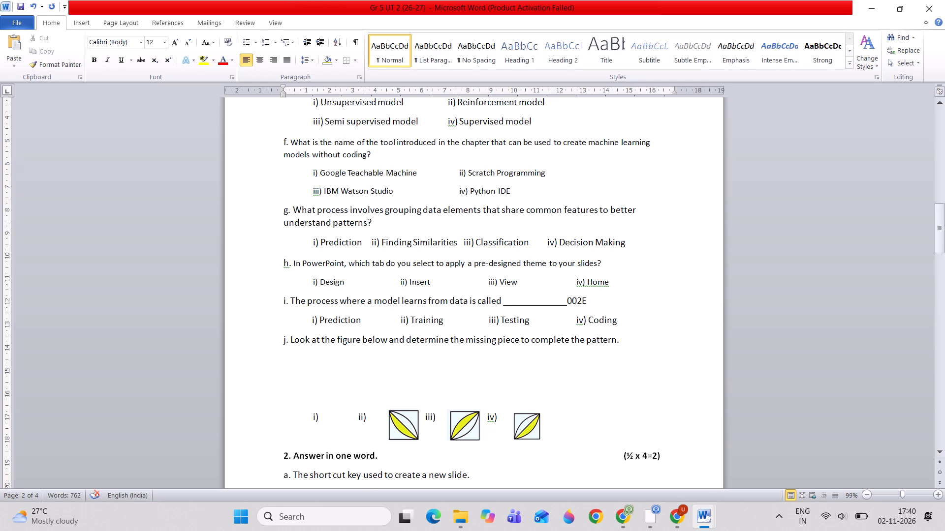
{"action": "left_click", "coordinate": [393, 420]}
{"action": "key", "text": "Delete"}
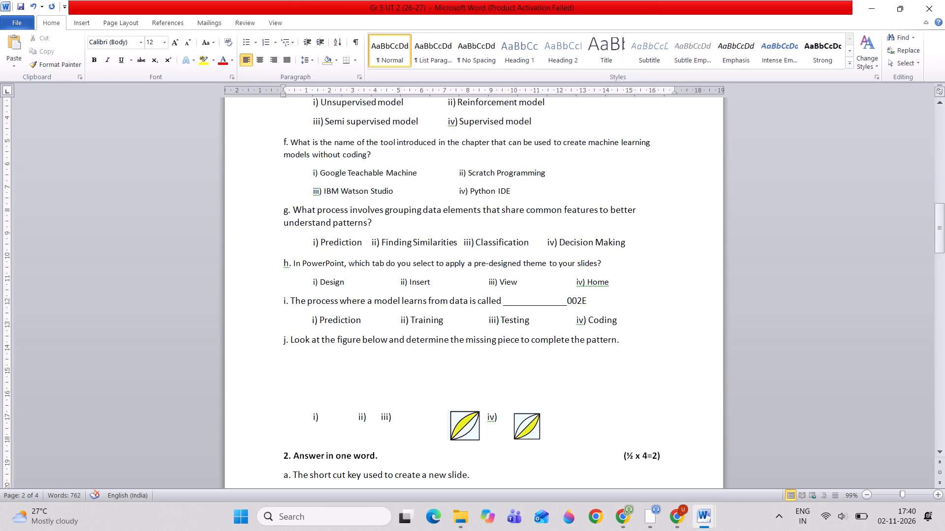
{"action": "left_click", "coordinate": [463, 423]}
{"action": "key", "text": "Delete"}
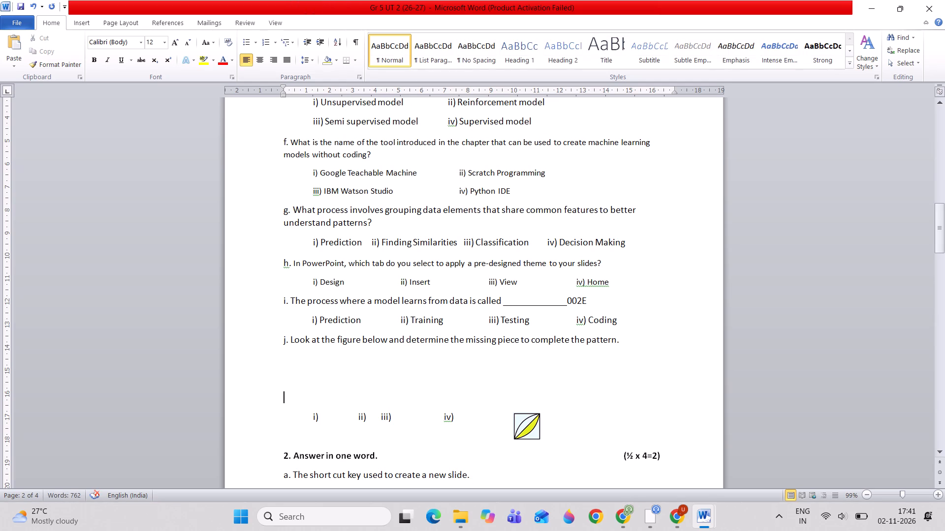
{"action": "left_click", "coordinate": [528, 423]}
{"action": "key", "text": "Delete"}
Delete the leftover option labels i to iv of question 1j and the surplus blank lines above question 2.
{"action": "left_click_drag", "start_coordinate": [312, 410], "coordinate": [471, 421]}
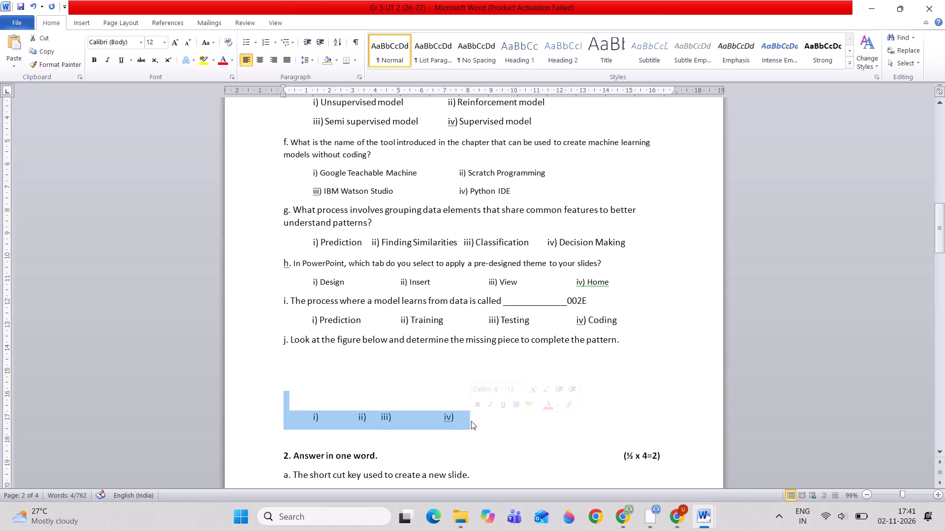
{"action": "key", "text": "Delete"}
{"action": "key", "text": "Delete"}
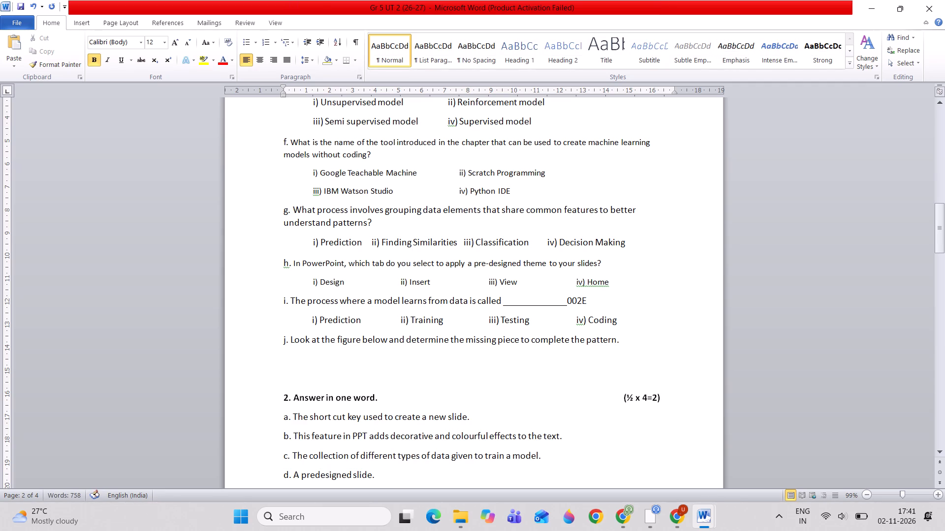
{"action": "key", "text": "Up"}
{"action": "key", "text": "Delete"}
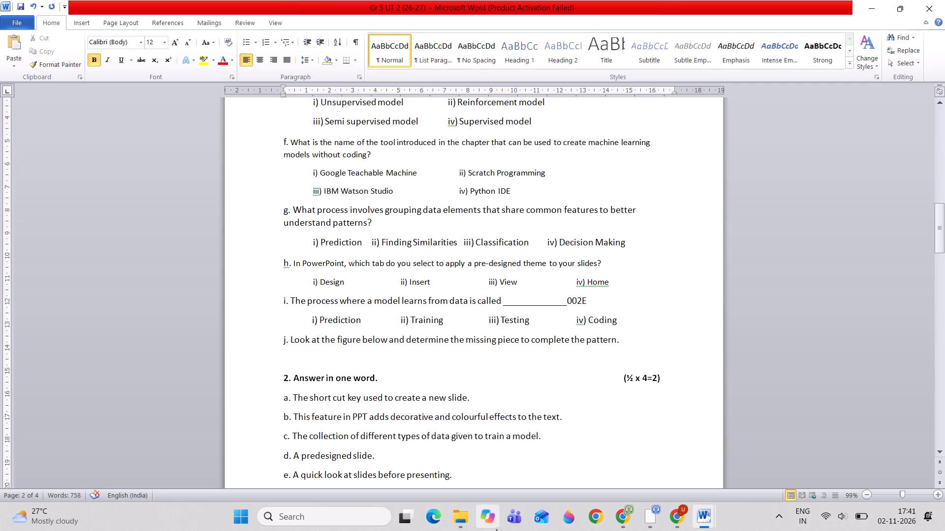
Switch to File Explorer and look through the 25-26 NL folder on the Desktop for last year's papers and worksheets.
{"action": "left_click", "coordinate": [461, 520]}
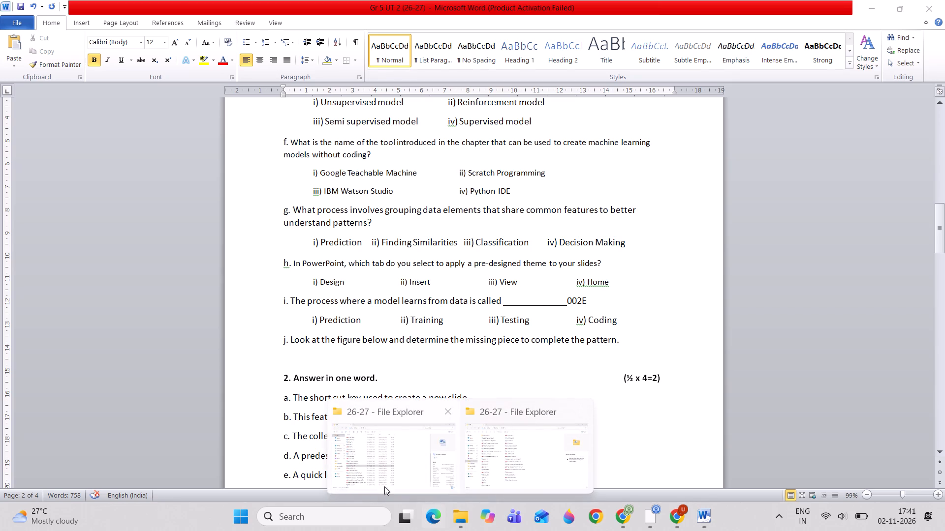
{"action": "left_click", "coordinate": [390, 476]}
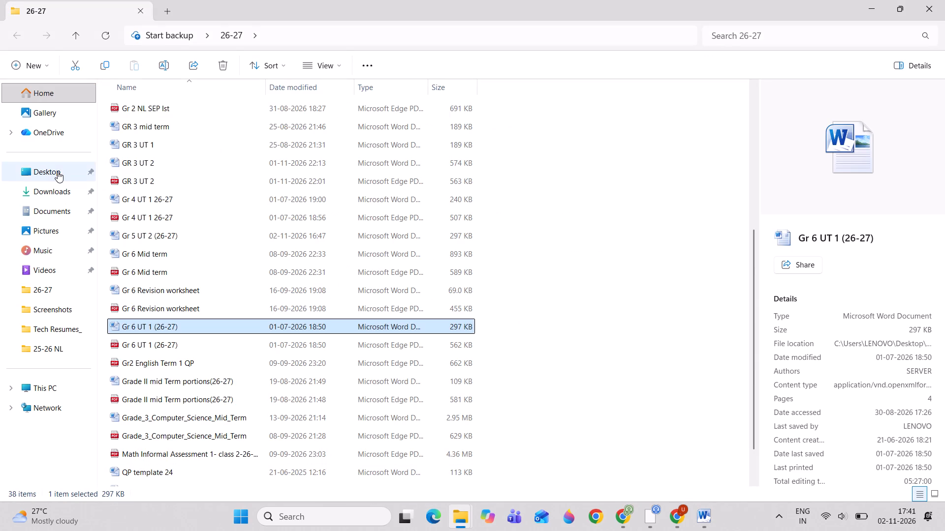
{"action": "left_click", "coordinate": [48, 178]}
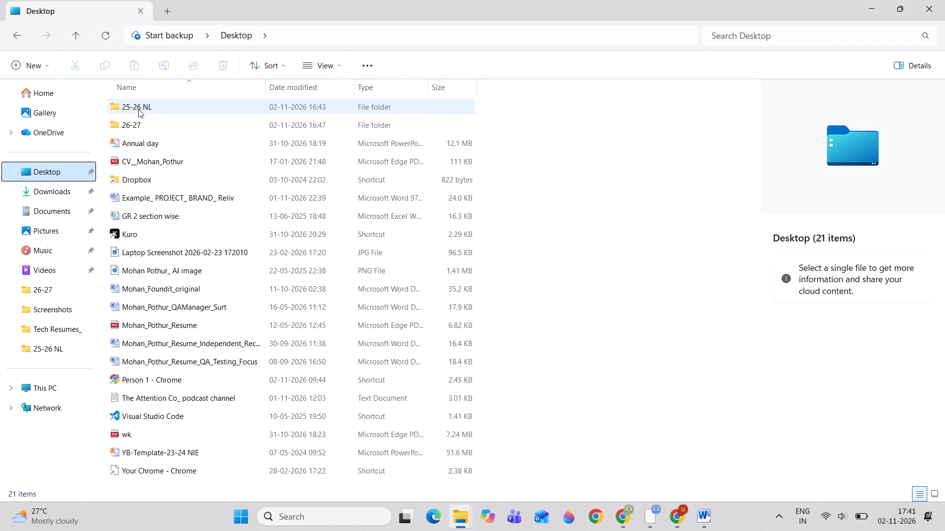
{"action": "double_click", "coordinate": [138, 109]}
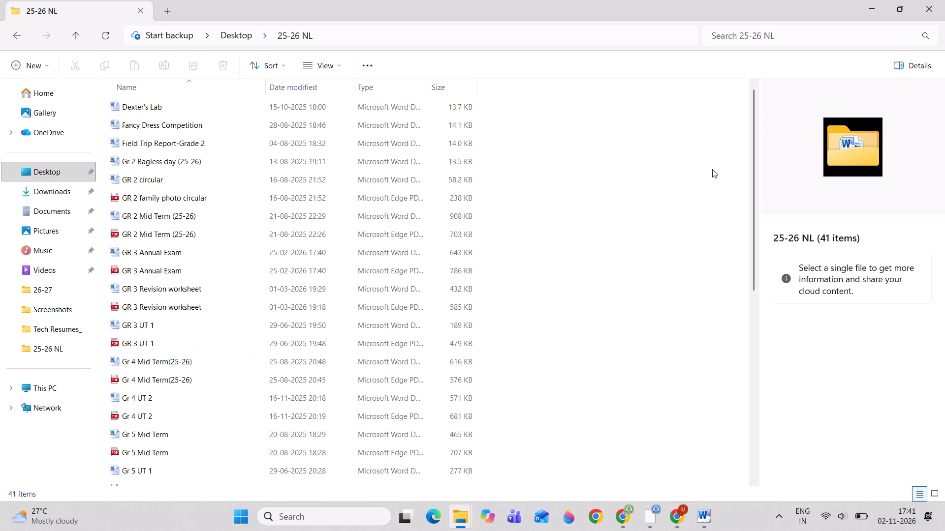
{"action": "left_click_drag", "start_coordinate": [756, 285], "coordinate": [757, 294]}
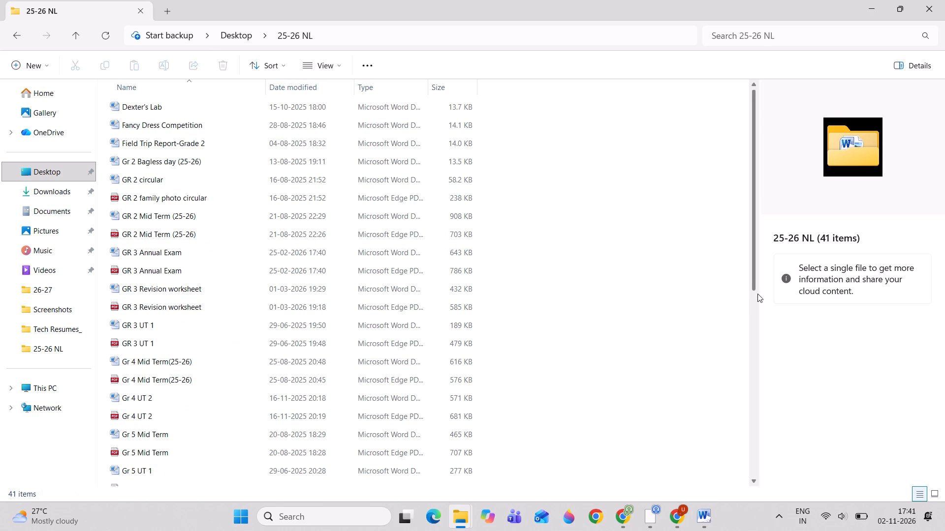
{"action": "left_click_drag", "start_coordinate": [757, 294], "coordinate": [753, 367]}
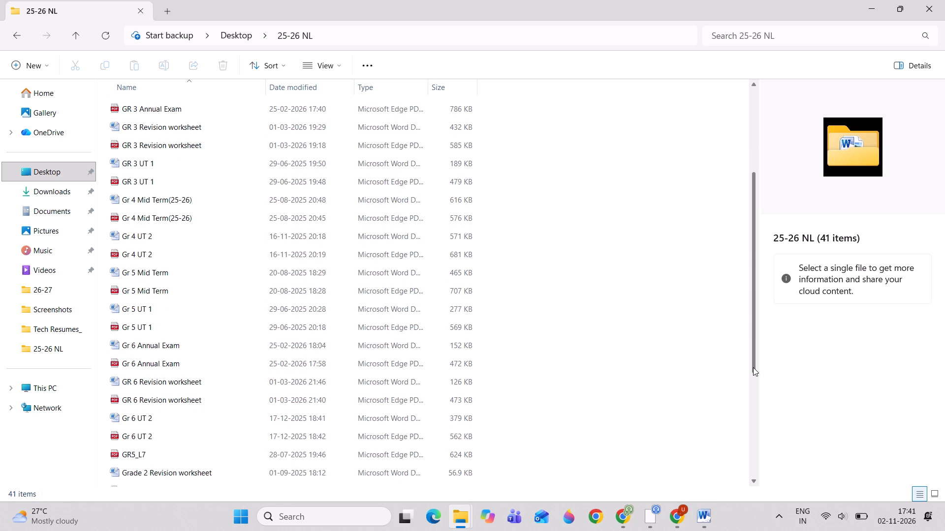
{"action": "left_click_drag", "start_coordinate": [753, 367], "coordinate": [748, 422]}
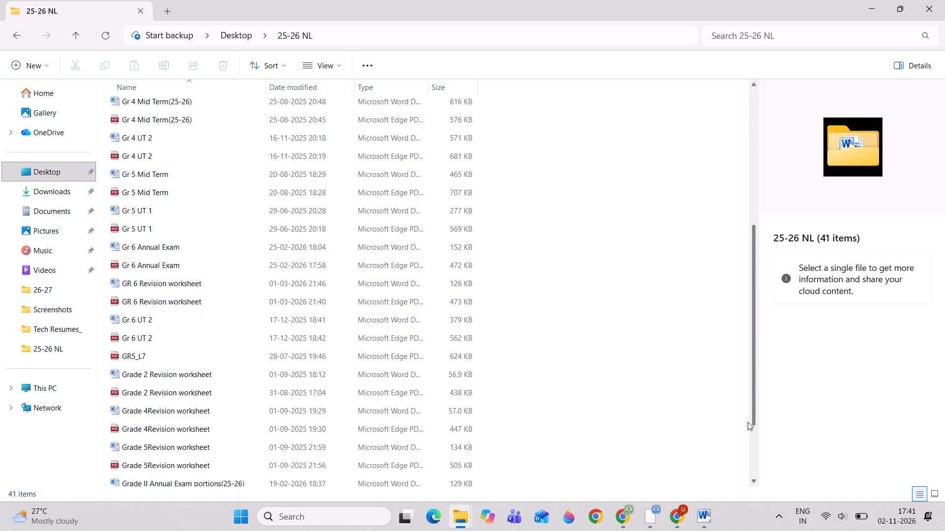
{"action": "left_click_drag", "start_coordinate": [748, 422], "coordinate": [743, 453]}
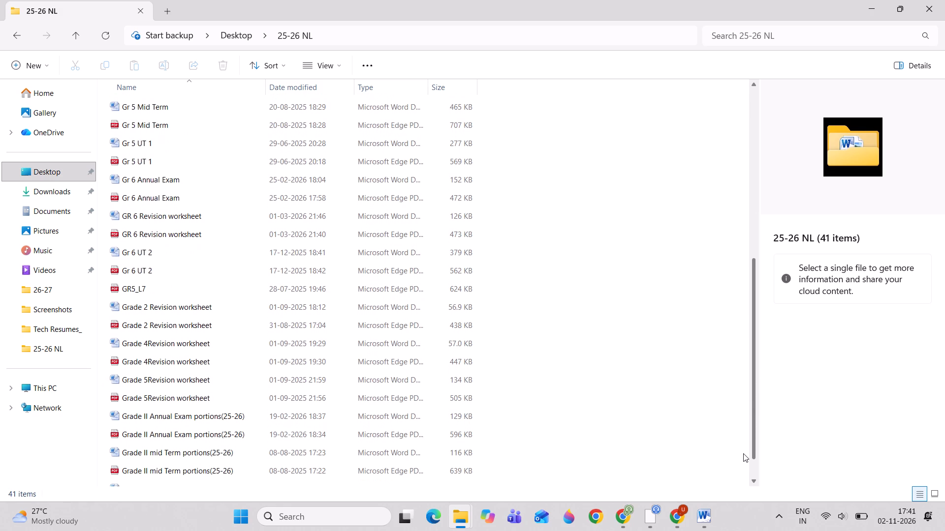
{"action": "left_click_drag", "start_coordinate": [743, 453], "coordinate": [740, 347]}
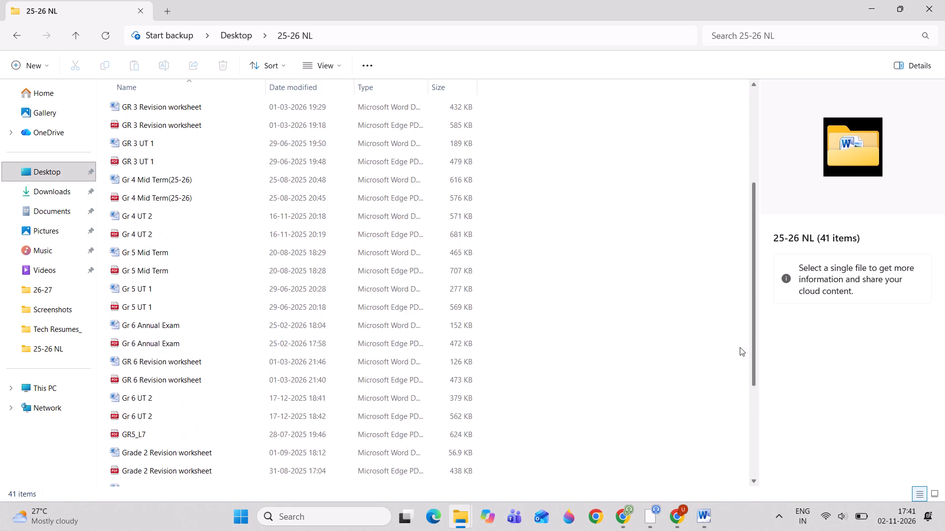
{"action": "left_click_drag", "start_coordinate": [740, 347], "coordinate": [725, 258]}
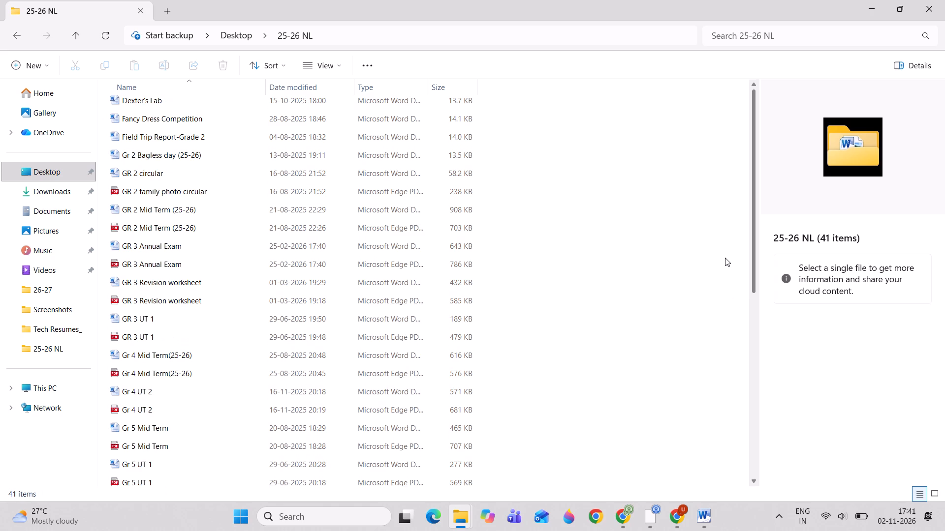
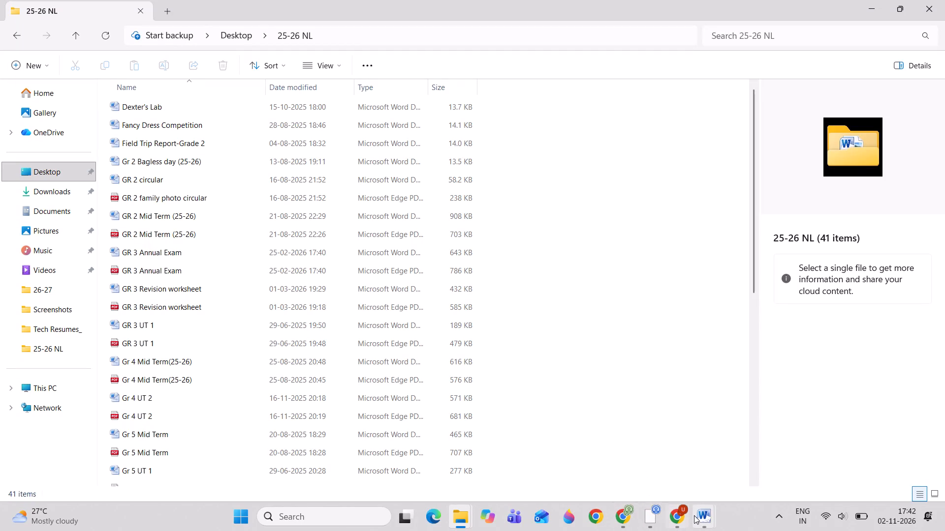
Switch to the Gr 5 UT 2 (26-27) document in Word and review the header, instructions and Section A question 1 items.
{"action": "left_click", "coordinate": [666, 470]}
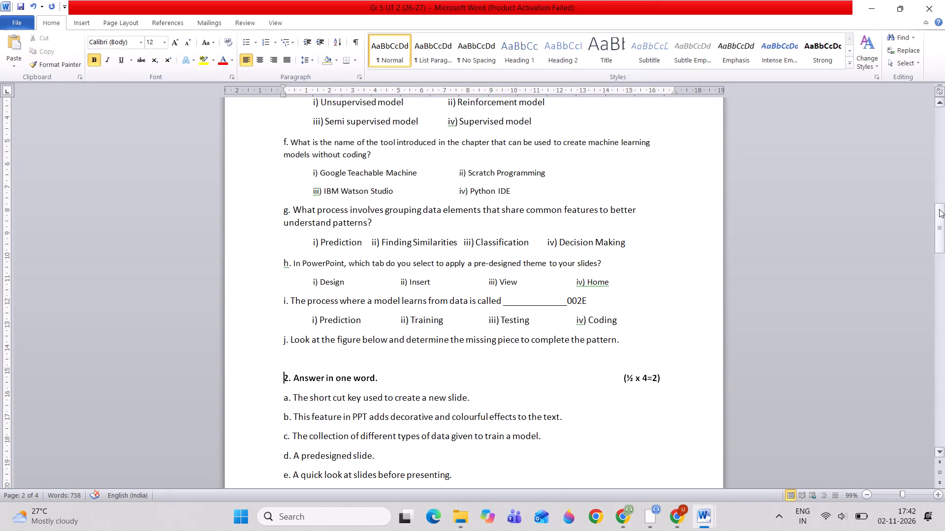
{"action": "left_click", "coordinate": [936, 152]}
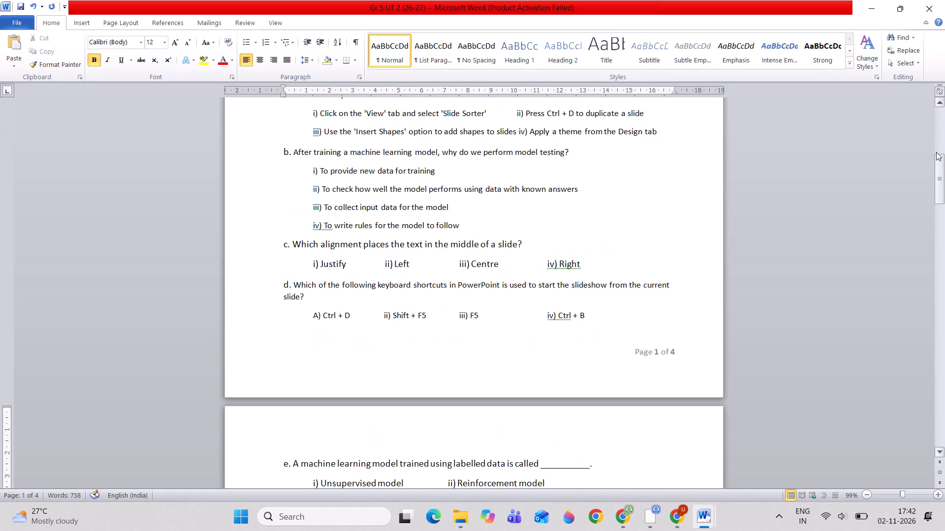
{"action": "left_click", "coordinate": [936, 152]}
{"action": "left_click_drag", "start_coordinate": [939, 147], "coordinate": [939, 151]}
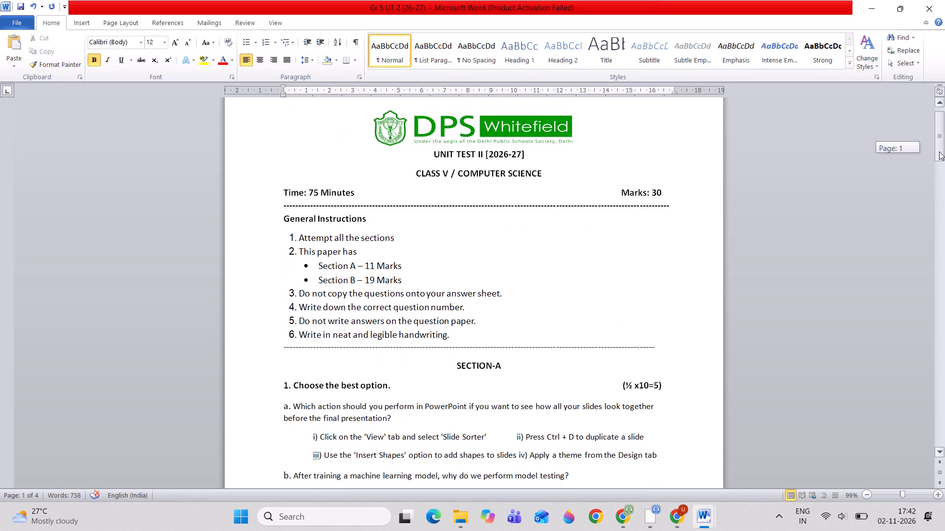
{"action": "left_click_drag", "start_coordinate": [939, 151], "coordinate": [940, 160]}
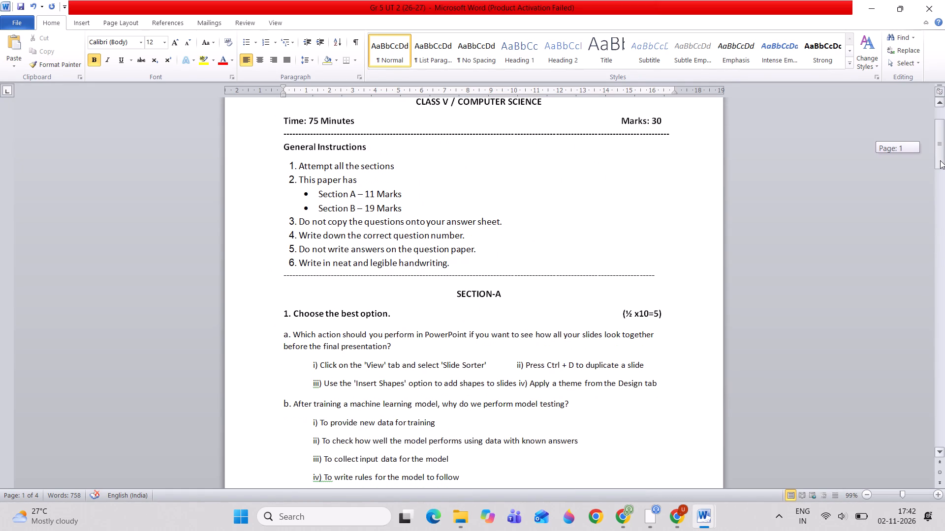
{"action": "left_click_drag", "start_coordinate": [940, 160], "coordinate": [940, 170]}
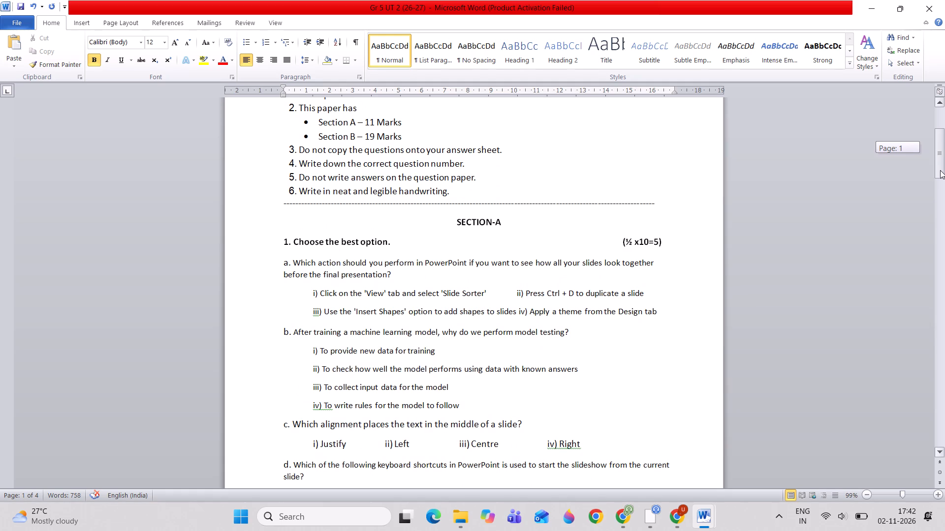
{"action": "left_click_drag", "start_coordinate": [940, 170], "coordinate": [940, 178]}
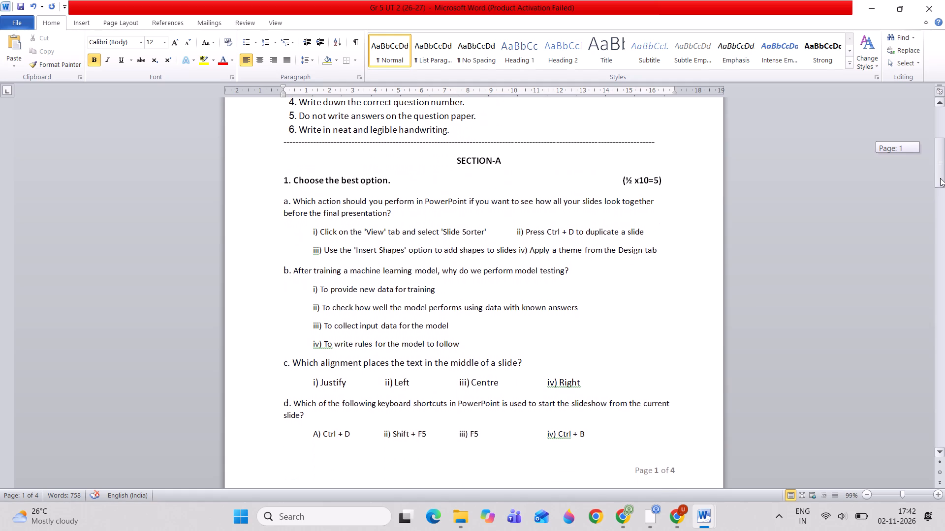
{"action": "left_click_drag", "start_coordinate": [940, 178], "coordinate": [940, 178]}
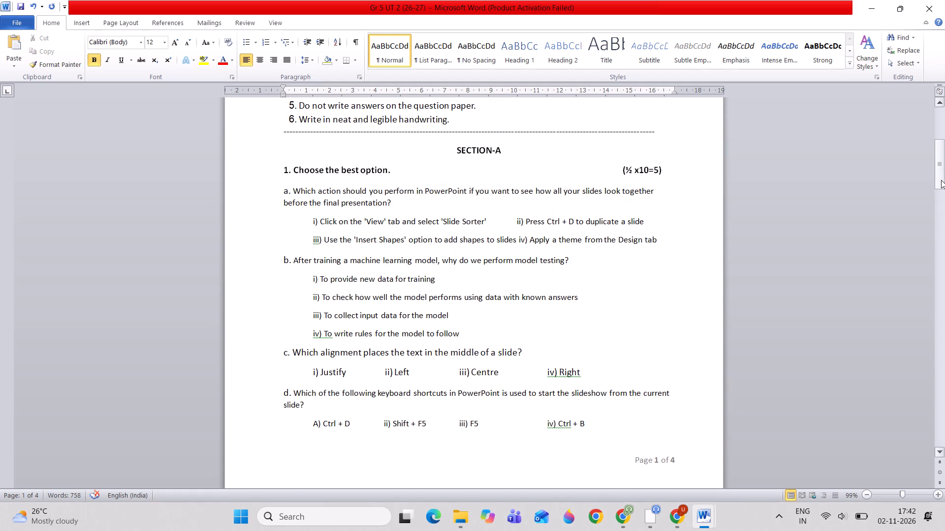
{"action": "left_click_drag", "start_coordinate": [941, 180], "coordinate": [939, 206]}
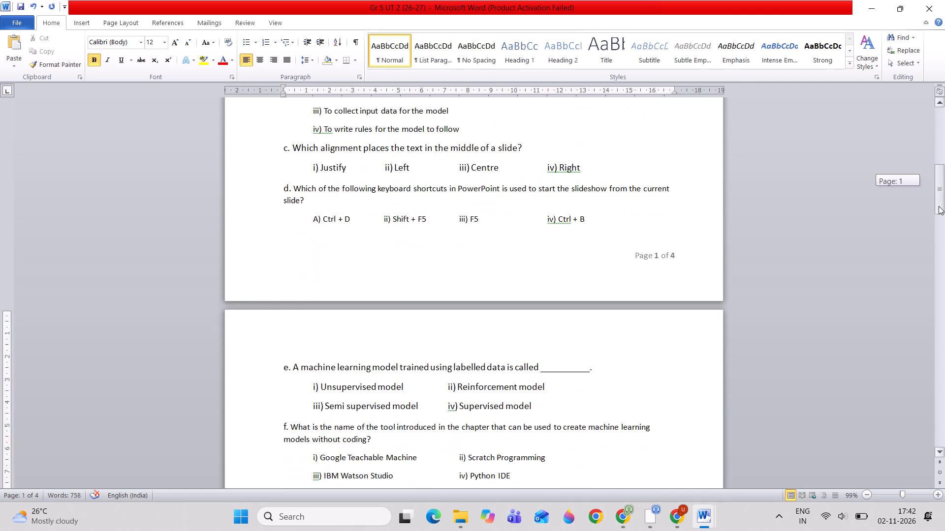
{"action": "left_click_drag", "start_coordinate": [939, 206], "coordinate": [939, 207]}
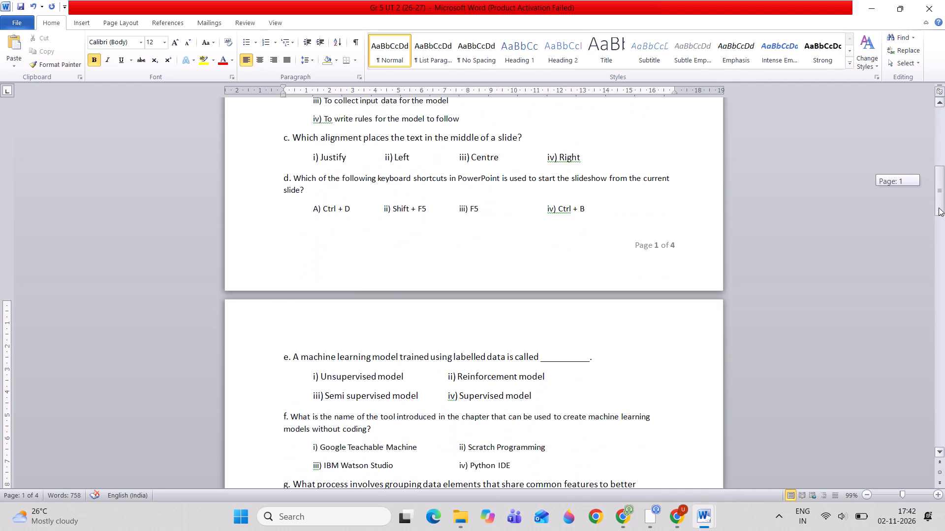
{"action": "left_click_drag", "start_coordinate": [939, 207], "coordinate": [937, 216]}
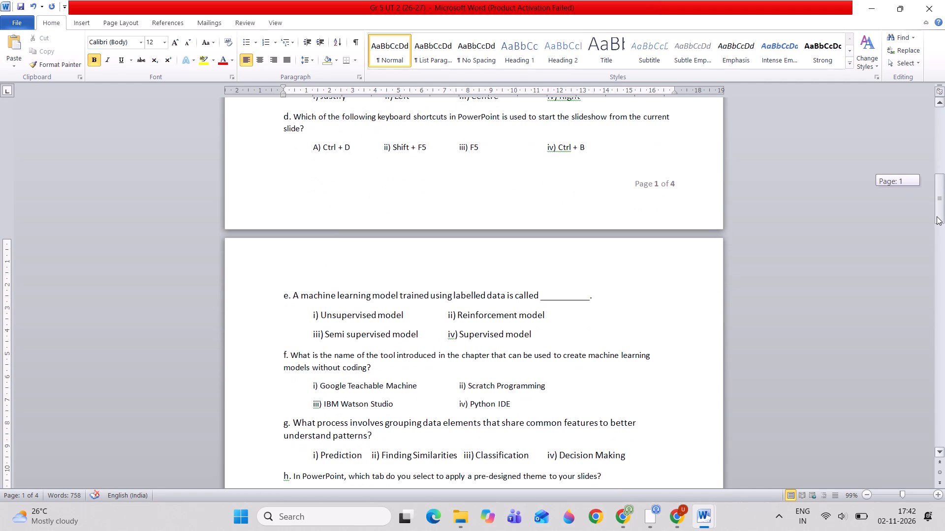
{"action": "left_click_drag", "start_coordinate": [937, 216], "coordinate": [936, 219]}
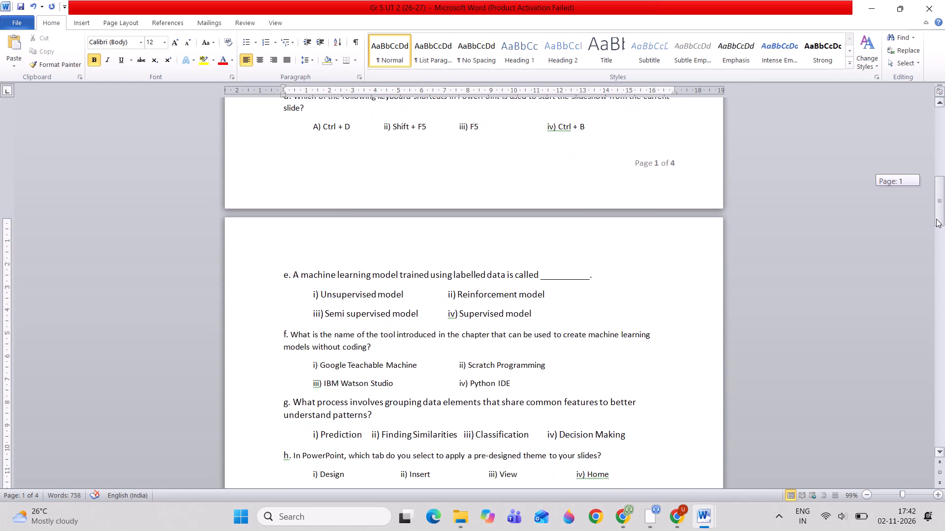
{"action": "left_click_drag", "start_coordinate": [936, 219], "coordinate": [936, 224]}
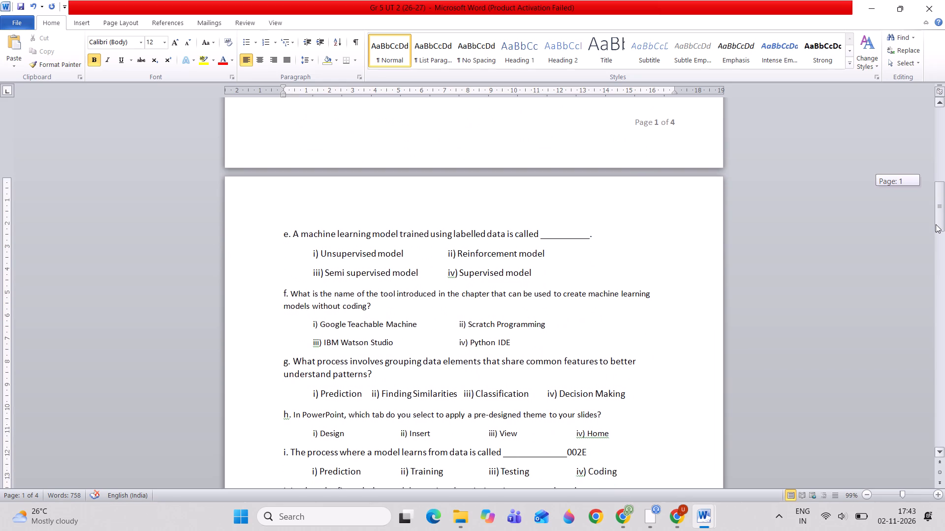
{"action": "left_click_drag", "start_coordinate": [936, 224], "coordinate": [935, 228]}
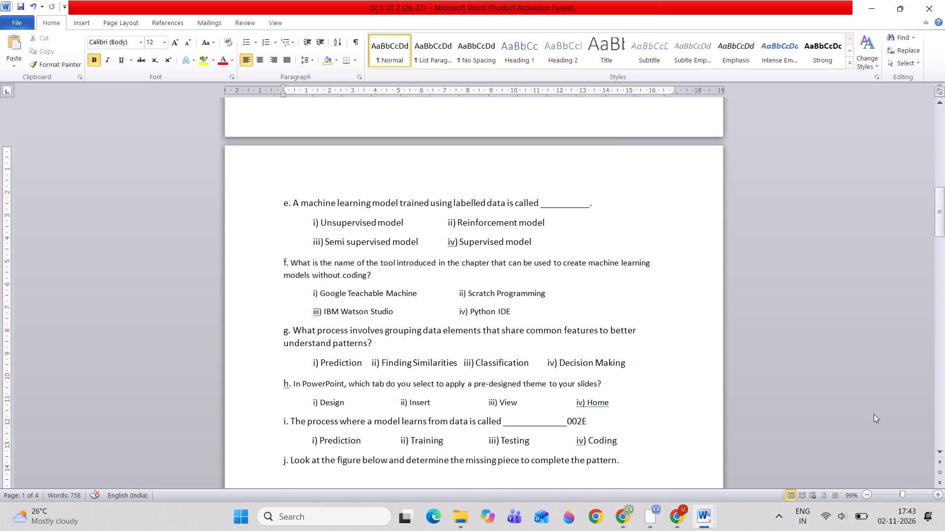
{"action": "left_click", "coordinate": [944, 451]}
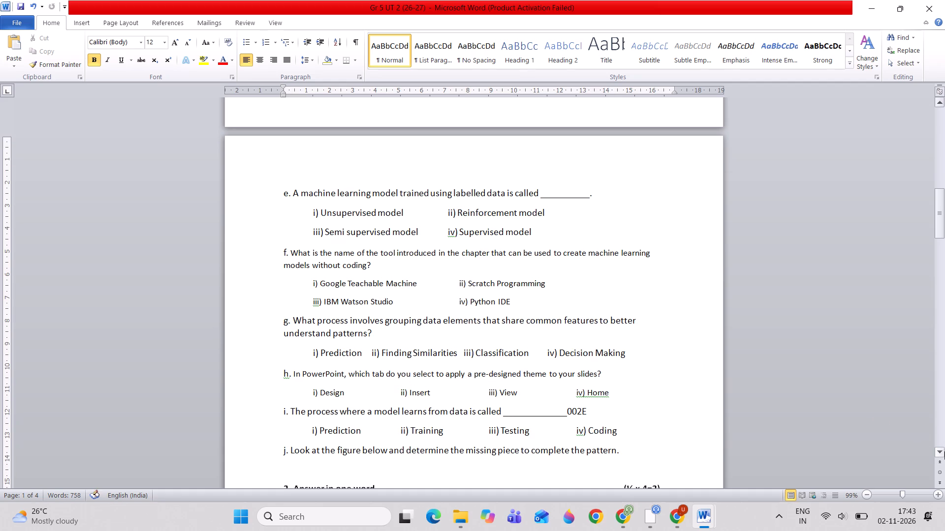
{"action": "left_click", "coordinate": [939, 121]}
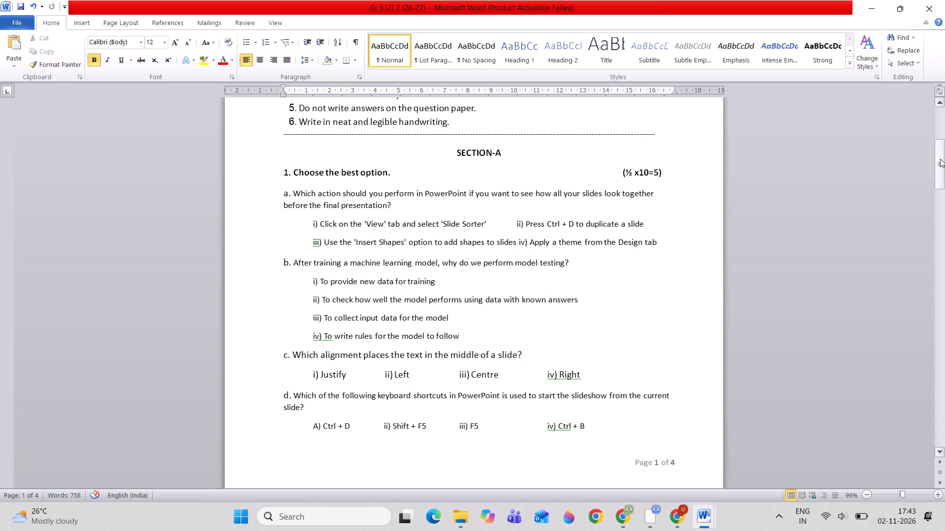
In question 1 item i, replace the stray "002E" after the blank with a full stop.
{"action": "left_click_drag", "start_coordinate": [940, 159], "coordinate": [942, 221]}
{"action": "left_click", "coordinate": [398, 355]}
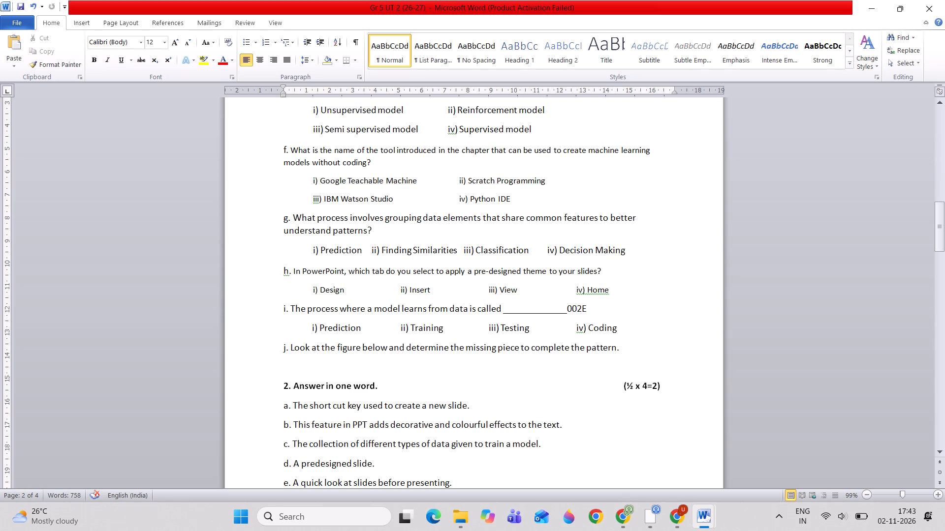
{"action": "left_click", "coordinate": [567, 309]}
{"action": "key", "text": "period"}
{"action": "key", "text": "Delete"}
{"action": "key", "text": "Delete"}
{"action": "key", "text": "Delete"}
{"action": "key", "text": "Delete"}
Remove the empty line between items a and b of question 4, the odd-one-out question.
{"action": "left_click", "coordinate": [623, 347]}
{"action": "left_click_drag", "start_coordinate": [937, 227], "coordinate": [938, 237]}
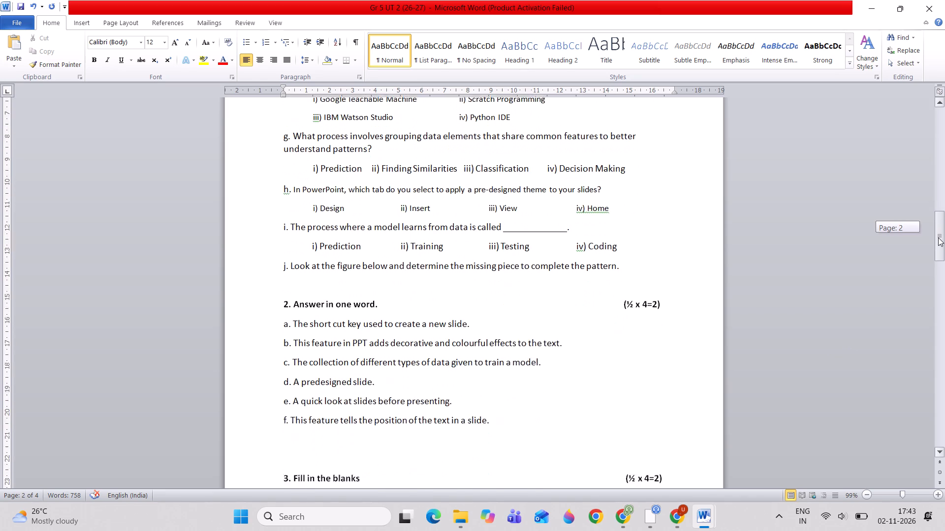
{"action": "left_click_drag", "start_coordinate": [938, 237], "coordinate": [938, 238]}
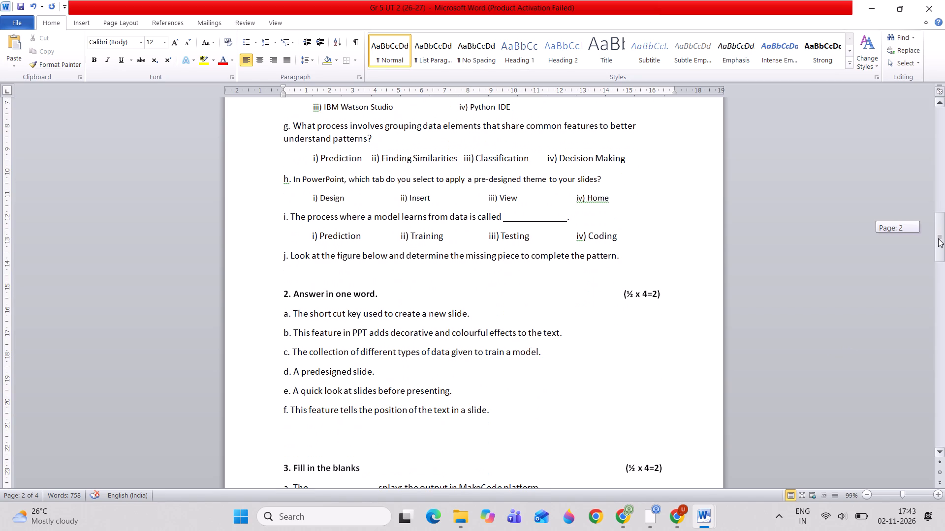
{"action": "left_click_drag", "start_coordinate": [938, 238], "coordinate": [938, 243]}
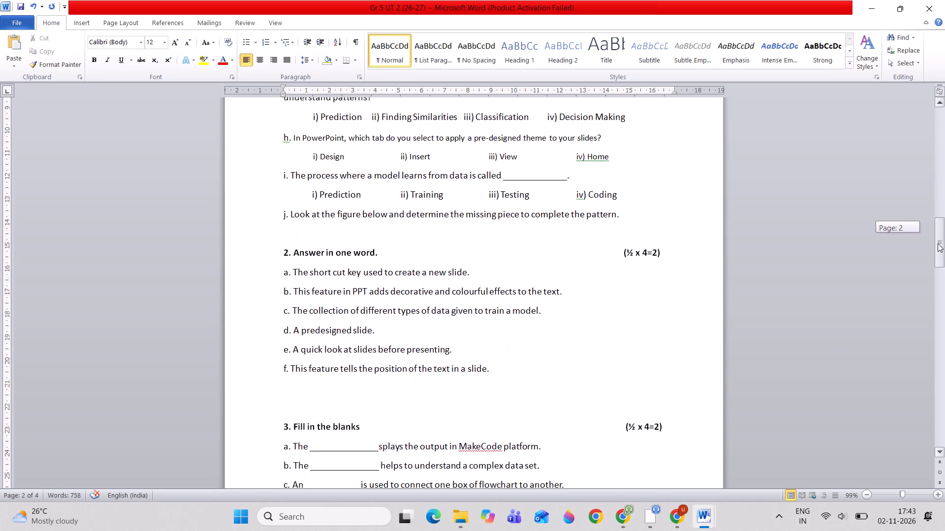
{"action": "left_click_drag", "start_coordinate": [938, 243], "coordinate": [937, 271]}
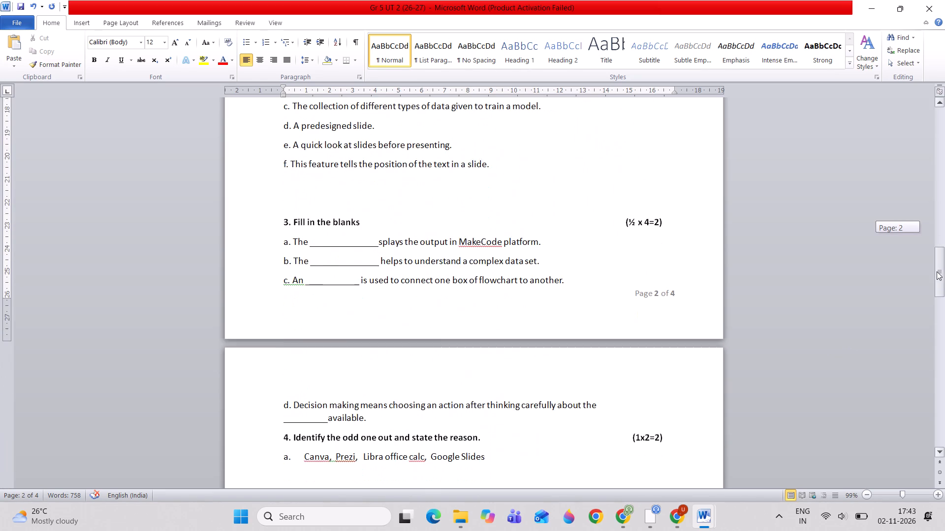
{"action": "left_click_drag", "start_coordinate": [937, 271], "coordinate": [932, 287]}
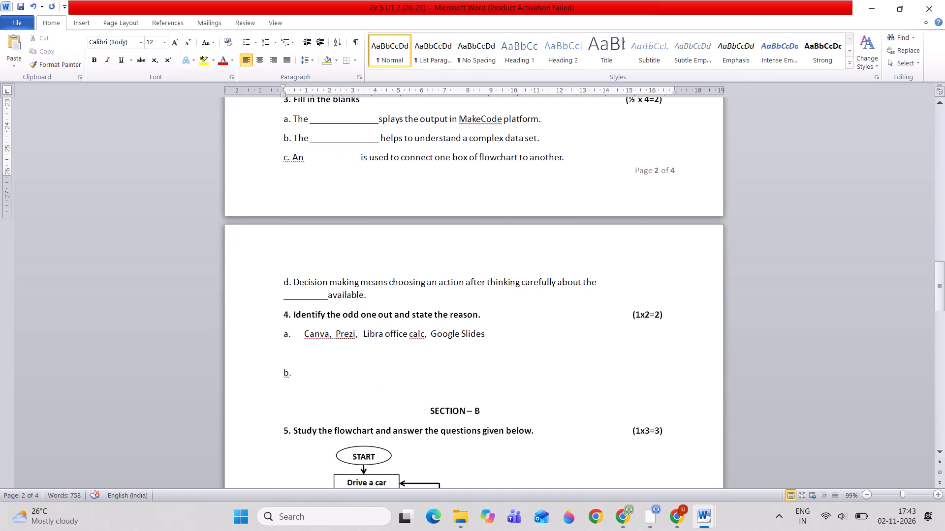
{"action": "left_click", "coordinate": [306, 376]}
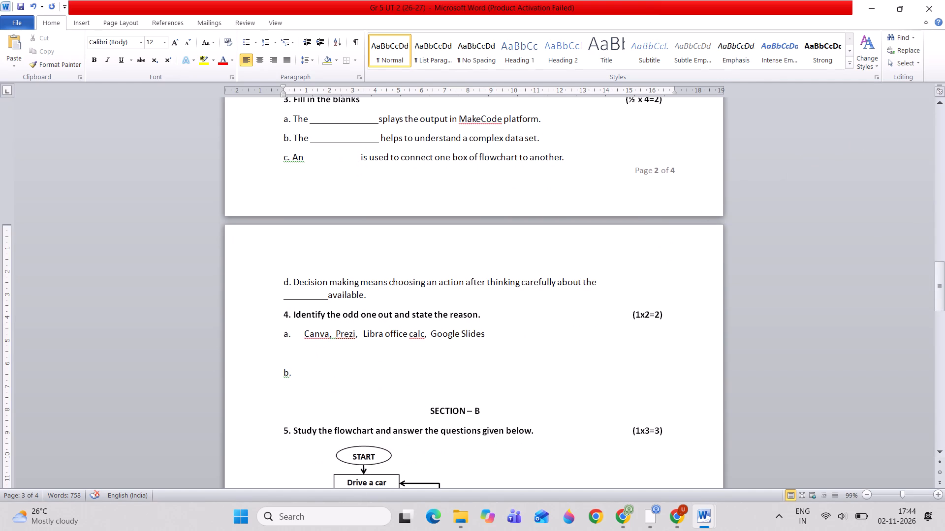
{"action": "key", "text": "Up"}
{"action": "key", "text": "Delete"}
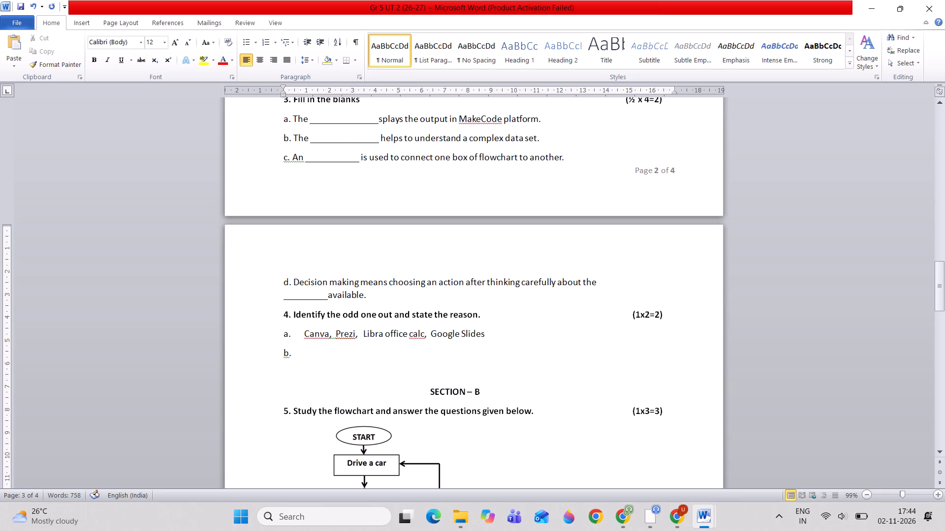
Fill in item b of question 4 with the options "Alexa, Notepad, Google Assistant, Map", double-spaced after each comma.
{"action": "left_click", "coordinate": [312, 347]}
{"action": "key", "text": "space"}
{"action": "type", "text": "Alexa"}
{"action": "type", "text": ","}
{"action": "key", "text": "space"}
{"action": "key", "text": "space"}
{"action": "type", "text": "G"}
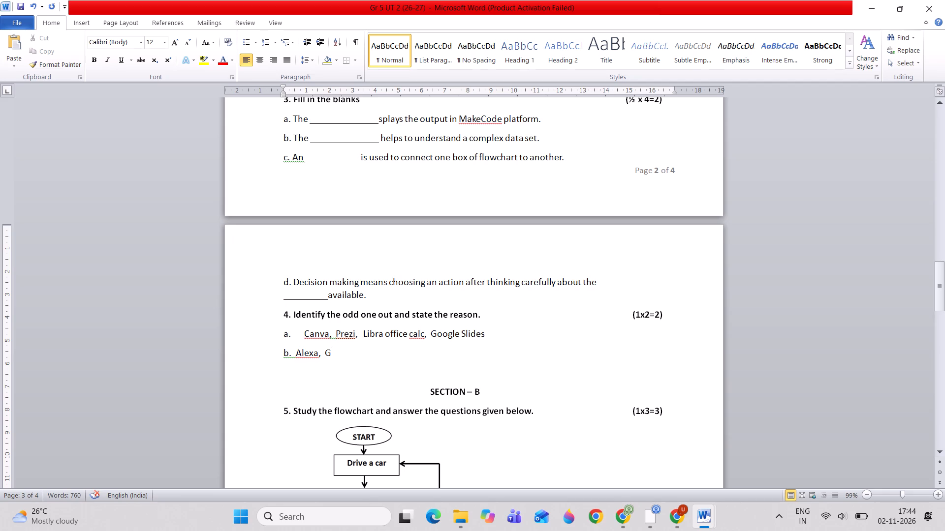
{"action": "key", "text": "BackSpace"}
{"action": "type", "text": "Notepad,"}
{"action": "key", "text": "space"}
{"action": "key", "text": "space"}
{"action": "type", "text": "Google Assistant,"}
{"action": "key", "text": "space"}
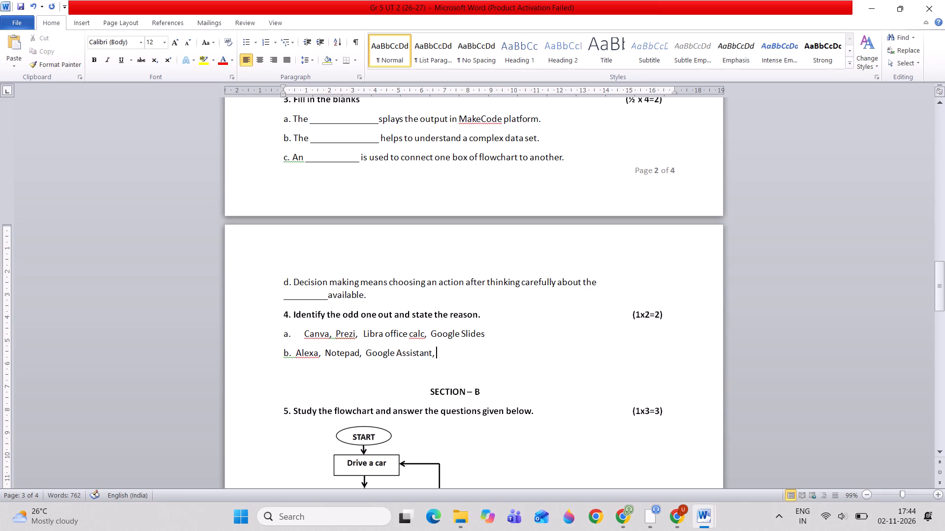
{"action": "key", "text": "space"}
{"action": "type", "text": "Map"}
Remove the extra spaces before "Canva" in item a of question 4, the odd-one-out question.
{"action": "left_click", "coordinate": [298, 336]}
{"action": "key", "text": "Delete"}
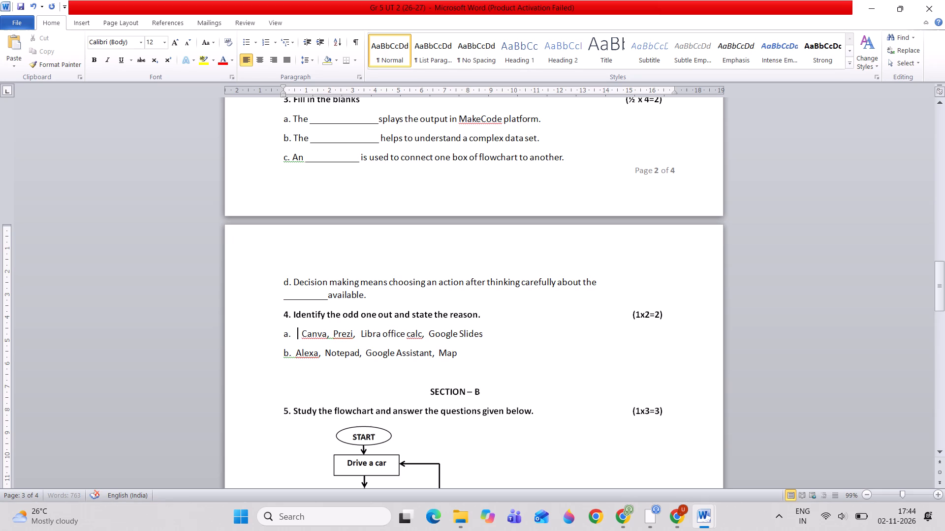
{"action": "key", "text": "Delete"}
{"action": "key", "text": "Delete"}
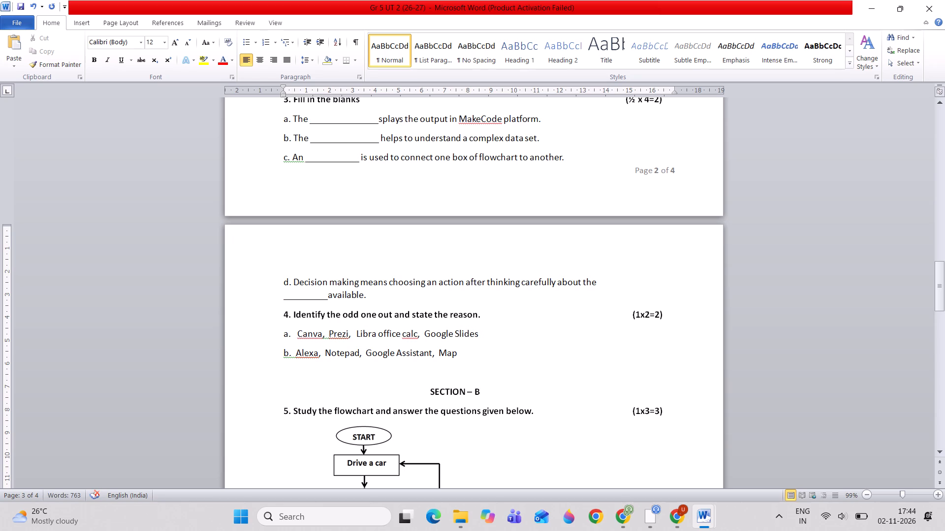
{"action": "key", "text": "BackSpace"}
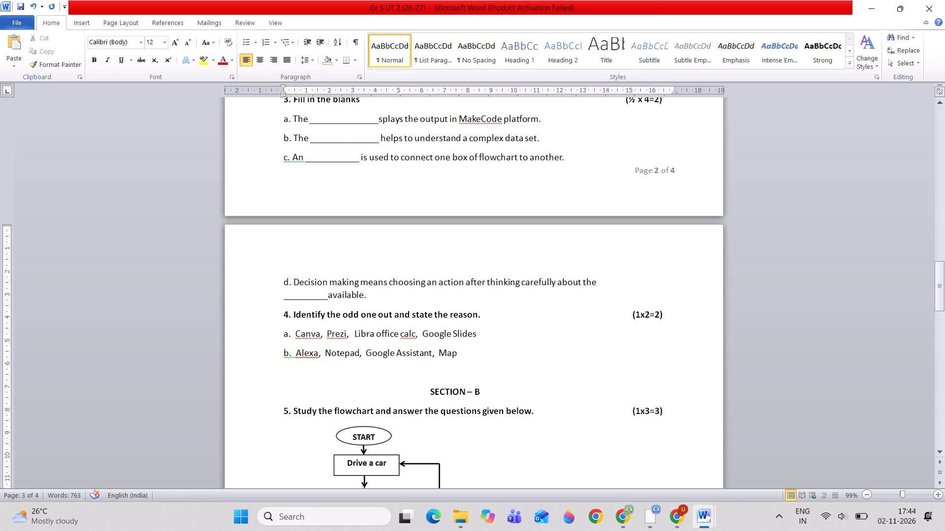
{"action": "left_click", "coordinate": [326, 341]}
Change the last option in item b of question 4 to "GMap".
{"action": "left_click_drag", "start_coordinate": [939, 286], "coordinate": [940, 294]}
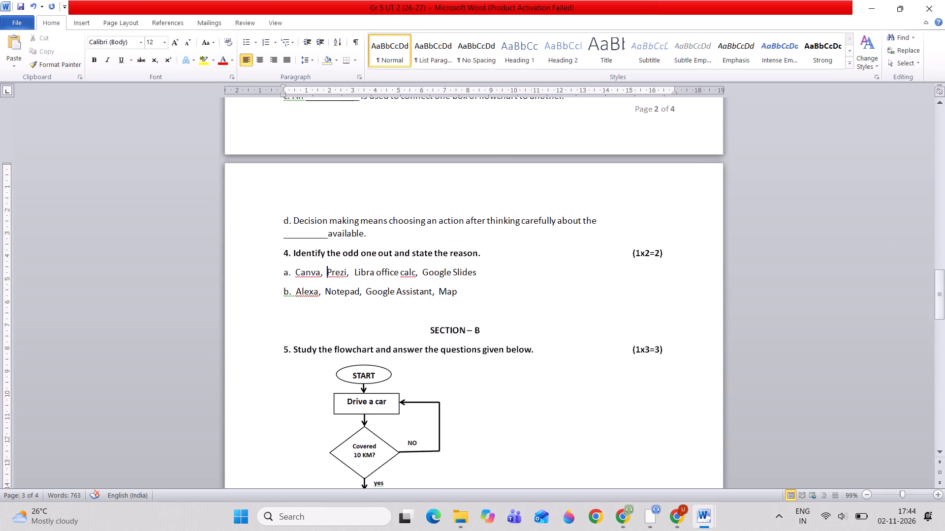
{"action": "left_click", "coordinate": [440, 295]}
{"action": "key", "text": "shift+g"}
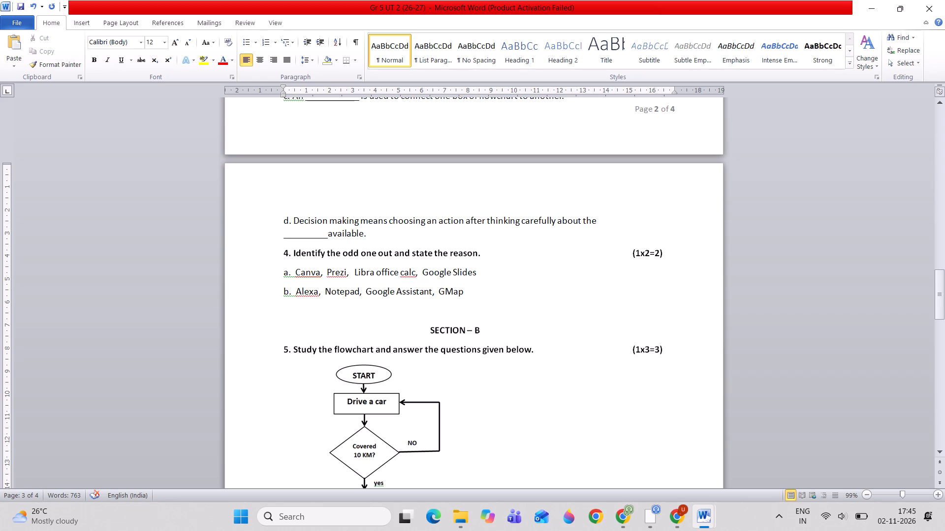
Replace the figure-pattern wording of question 1 item j with "What can cause a model to fail?".
{"action": "left_click", "coordinate": [943, 124]}
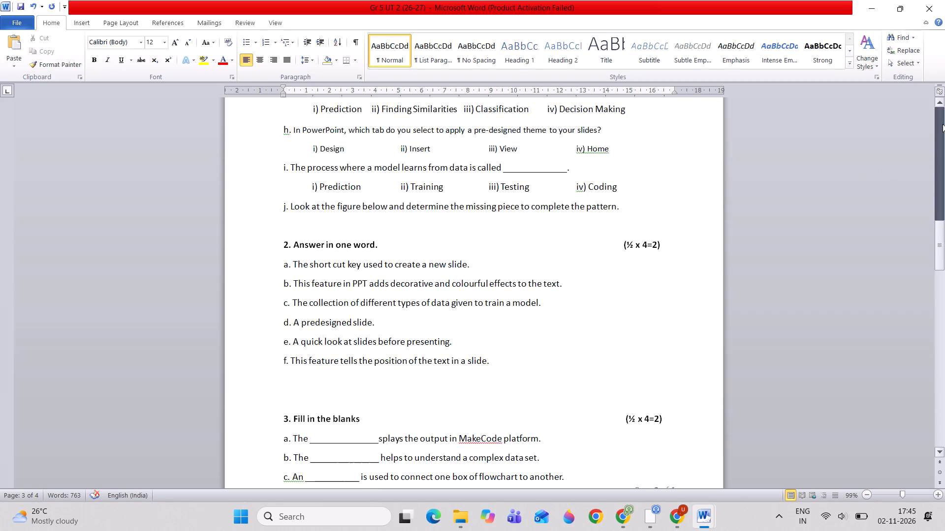
{"action": "left_click", "coordinate": [291, 207]}
{"action": "type", "text": "What a"}
{"action": "key", "text": "BackSpace"}
{"action": "type", "text": "can cause a model to fai"}
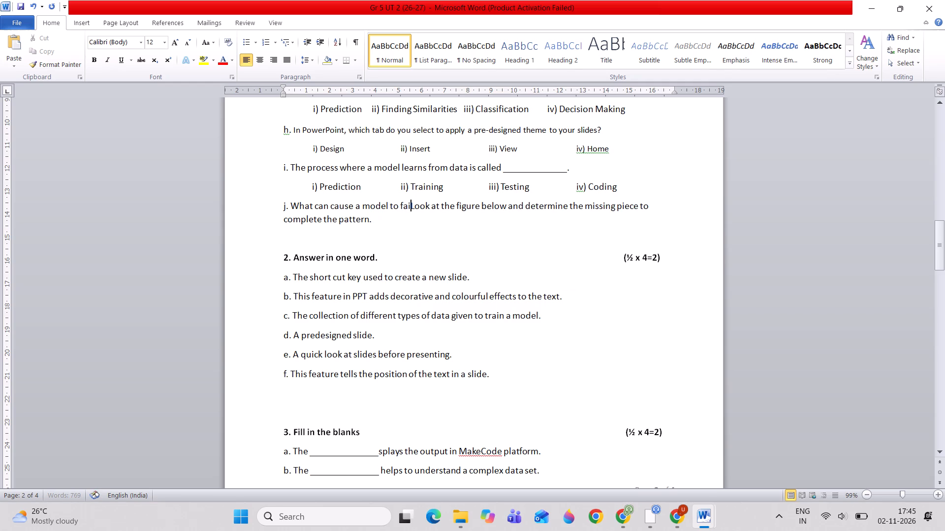
{"action": "key", "text": "l"}
{"action": "key", "text": "shift+question"}
{"action": "key", "text": "Delete"}
{"action": "key", "text": "Delete"}
{"action": "key", "text": "Delete"}
{"action": "key", "text": "Delete"}
{"action": "key", "text": "Delete"}
{"action": "key", "text": "Delete"}
{"action": "key", "text": "Delete"}
{"action": "key", "text": "Delete"}
{"action": "key", "text": "Delete"}
{"action": "key", "text": "Delete"}
{"action": "key", "text": "Delete"}
{"action": "key", "text": "Delete"}
{"action": "key", "text": "Delete"}
{"action": "key", "text": "Delete"}
{"action": "key", "text": "Delete"}
{"action": "key", "text": "Delete"}
{"action": "key", "text": "Delete"}
{"action": "key", "text": "Delete"}
{"action": "key", "text": "Delete"}
{"action": "key", "text": "Delete"}
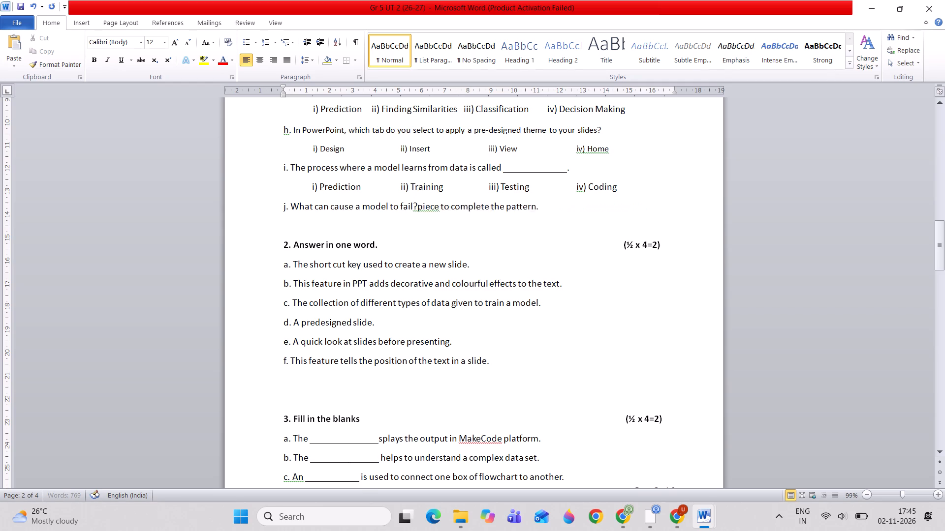
{"action": "key", "text": "Delete"}
{"action": "key", "text": "Delete"}
{"action": "key", "text": "Delete"}
{"action": "key", "text": "Delete"}
{"action": "key", "text": "Delete"}
{"action": "key", "text": "Delete"}
{"action": "key", "text": "Delete"}
{"action": "key", "text": "Delete"}
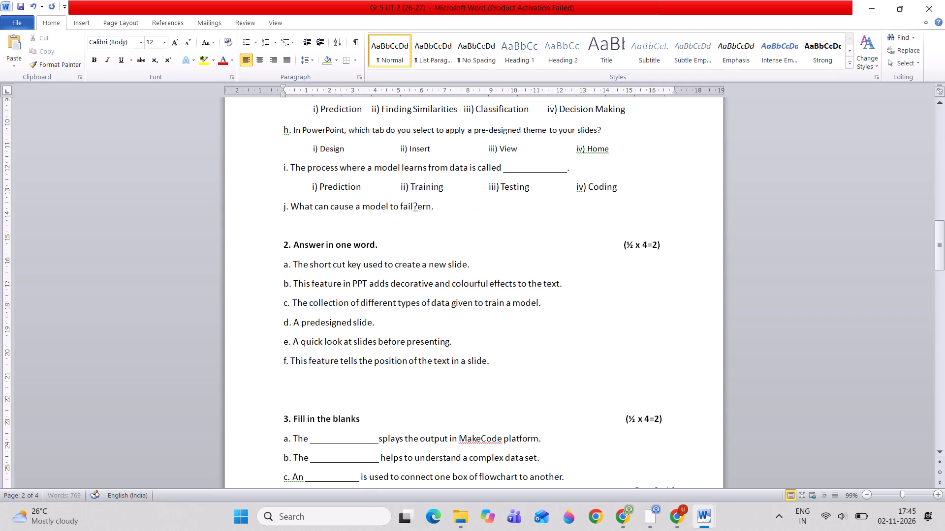
{"action": "key", "text": "Delete"}
{"action": "key", "text": "Delete"}
{"action": "key", "text": "Delete"}
{"action": "key", "text": "Delete"}
Add an indented options line under question 1 item j, starting with "i) Easy Rules".
{"action": "key", "text": "Return"}
{"action": "key", "text": "Tab"}
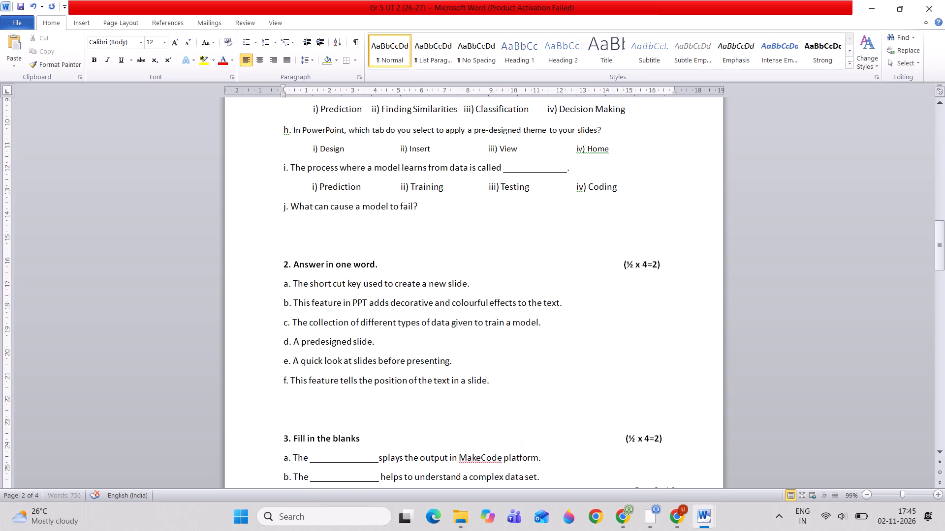
{"action": "key", "text": "i"}
{"action": "type", "text": ")"}
{"action": "key", "text": "space"}
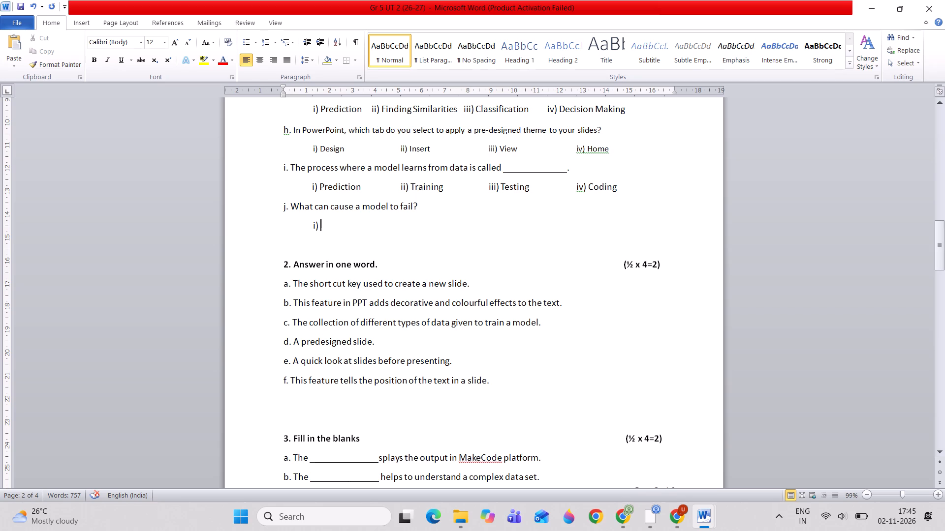
{"action": "type", "text": "Eas"}
{"action": "type", "text": "y 'r"}
{"action": "key", "text": "BackSpace"}
{"action": "key", "text": "BackSpace"}
{"action": "type", "text": "Rules"}
Add "ii) Short Training" as item j's second option, aligned with the second options of the items above.
{"action": "key", "text": "Tab"}
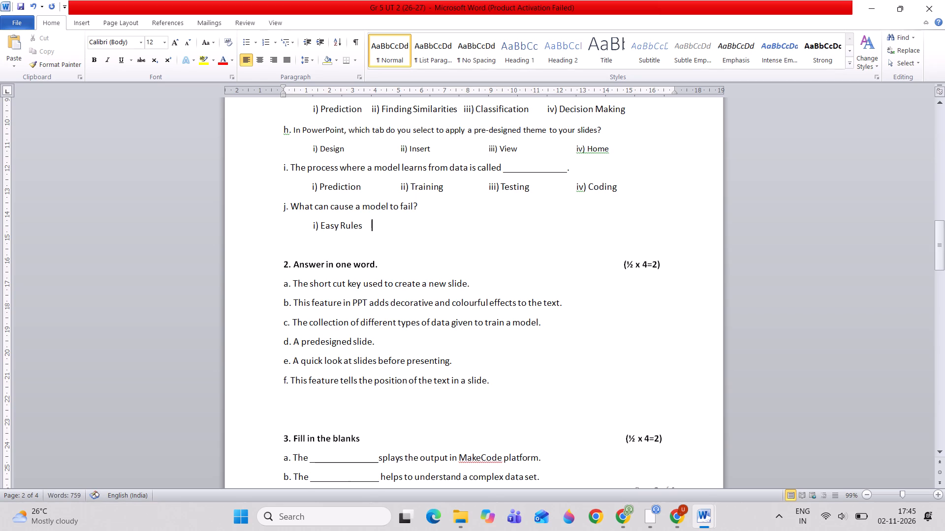
{"action": "key", "text": "Tab"}
{"action": "type", "text": "ii"}
{"action": "key", "text": "0"}
{"action": "key", "text": "space"}
{"action": "type", "text": "Shor"}
{"action": "key", "text": "BackSpace"}
{"action": "key", "text": "BackSpace"}
{"action": "key", "text": "BackSpace"}
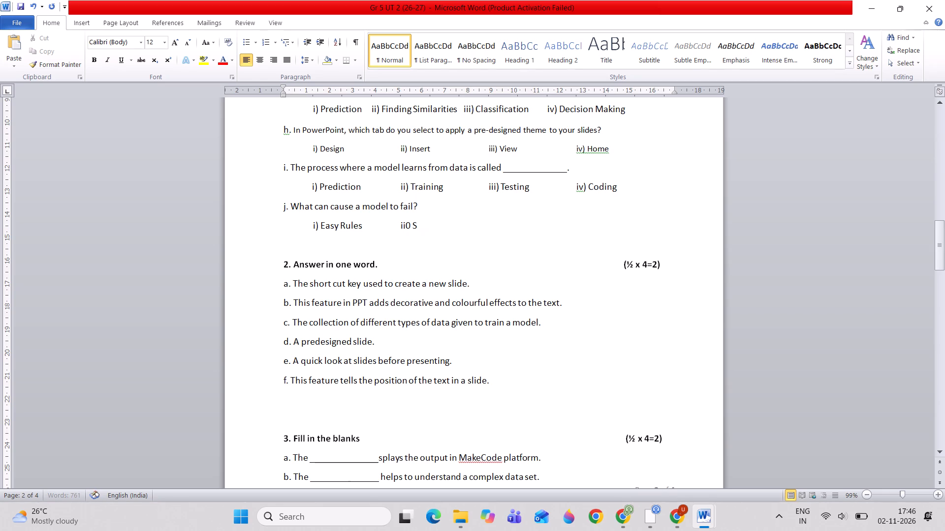
{"action": "key", "text": "BackSpace"}
{"action": "key", "text": "BackSpace"}
{"action": "key", "text": "BackSpace"}
{"action": "type", "text": ") Short T"}
{"action": "type", "text": "raing"}
{"action": "key", "text": "space"}
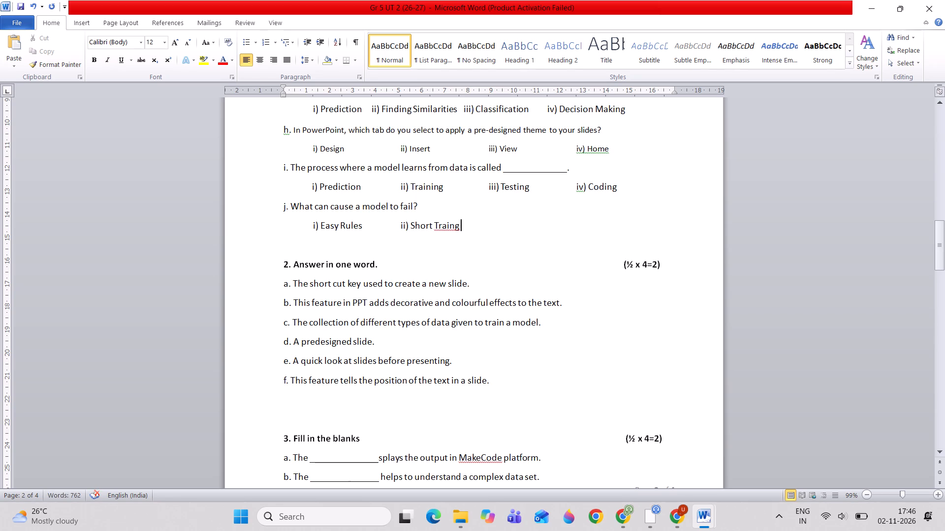
{"action": "key", "text": "BackSpace"}
{"action": "key", "text": "BackSpace"}
{"action": "type", "text": "ing"}
Complete item j's options line with "iii) Happy data" and "iv) Wrong data", aligned with the option columns above.
{"action": "key", "text": "Tab"}
{"action": "type", "text": "iii"}
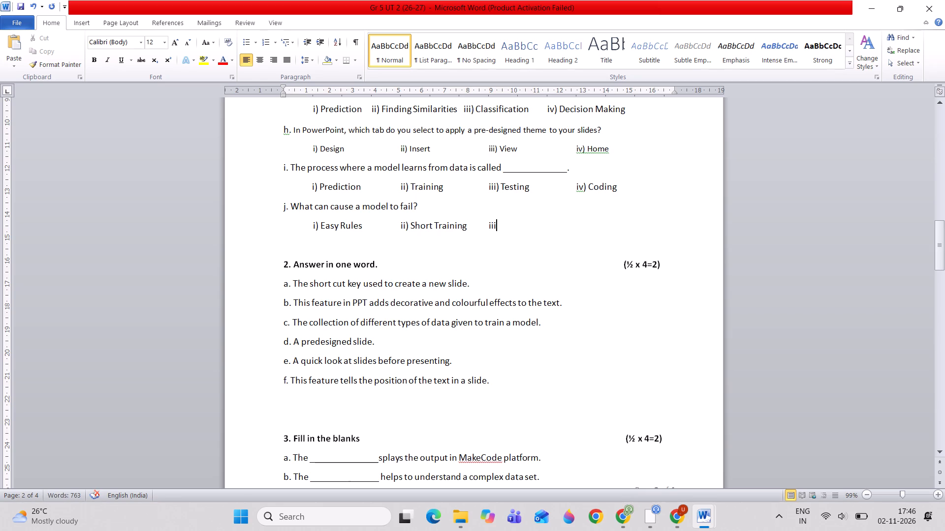
{"action": "key", "text": "shift+parenright"}
{"action": "key", "text": "space"}
{"action": "type", "text": "Happy data"}
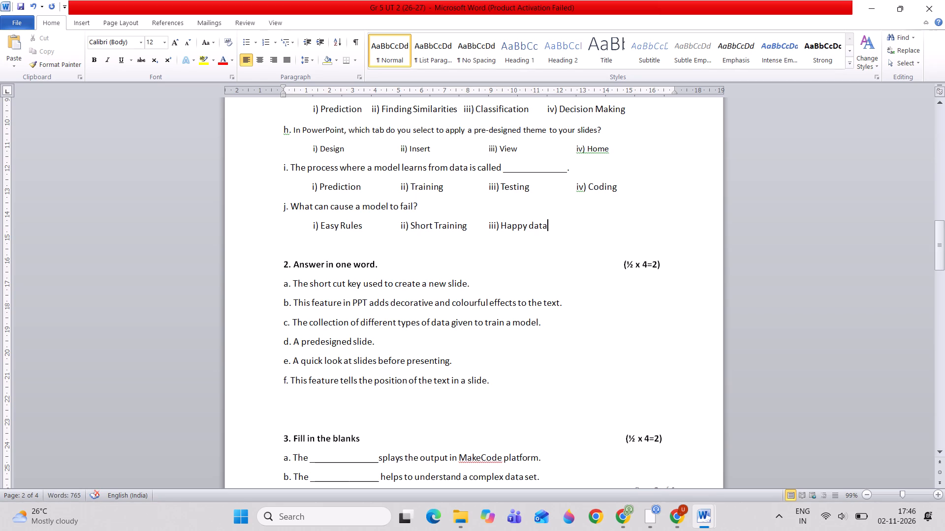
{"action": "key", "text": "Tab"}
{"action": "key", "text": "Tab"}
{"action": "type", "text": "iv"}
{"action": "type", "text": ") Wrong data"}
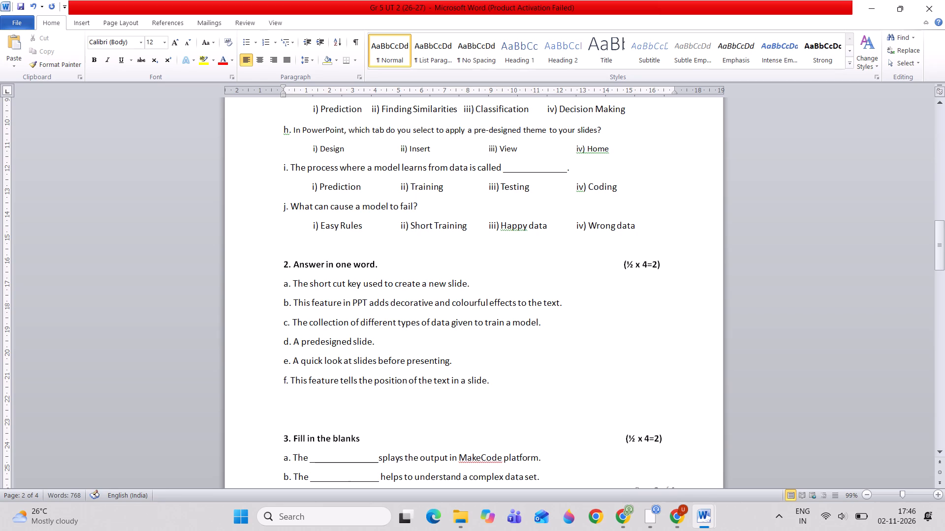
Review the general instructions and all Section A question 1 items from a to j with their options.
{"action": "left_click", "coordinate": [938, 147]}
{"action": "left_click", "coordinate": [938, 147]}
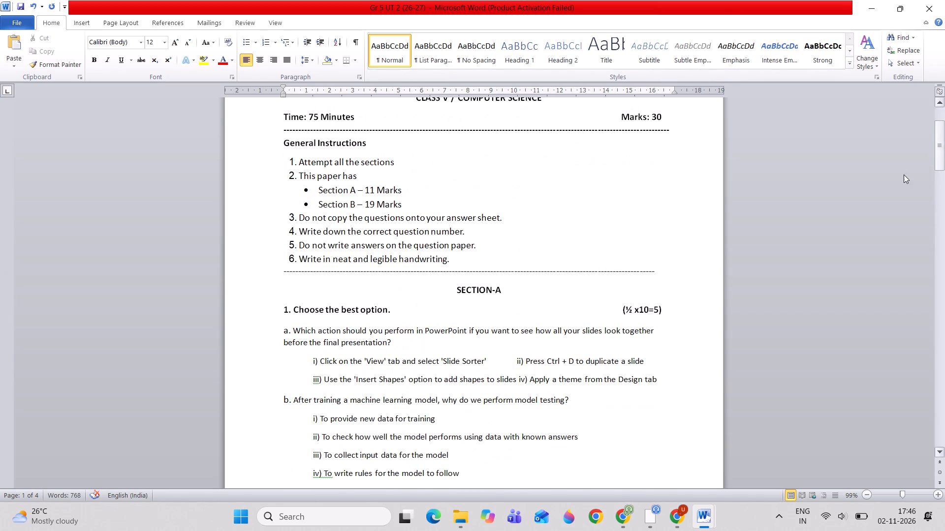
{"action": "left_click_drag", "start_coordinate": [940, 154], "coordinate": [941, 163]}
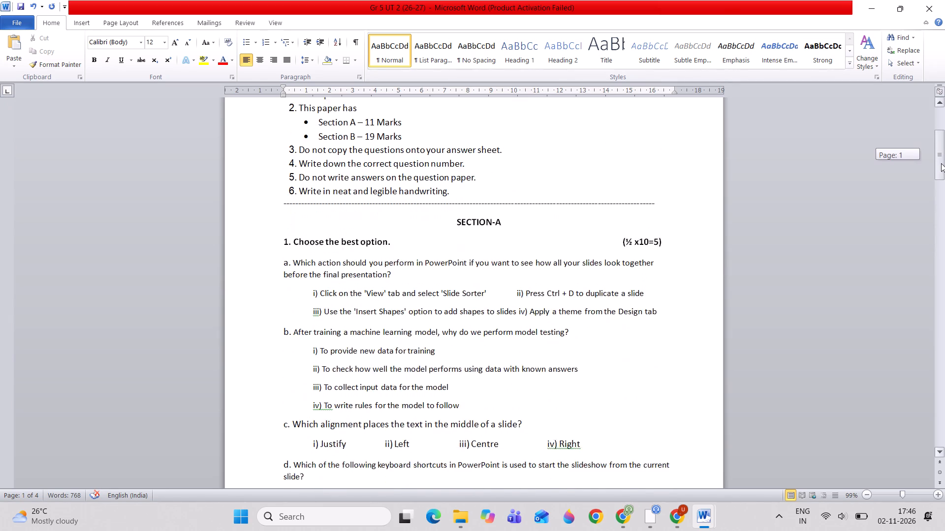
{"action": "left_click_drag", "start_coordinate": [941, 163], "coordinate": [940, 189]}
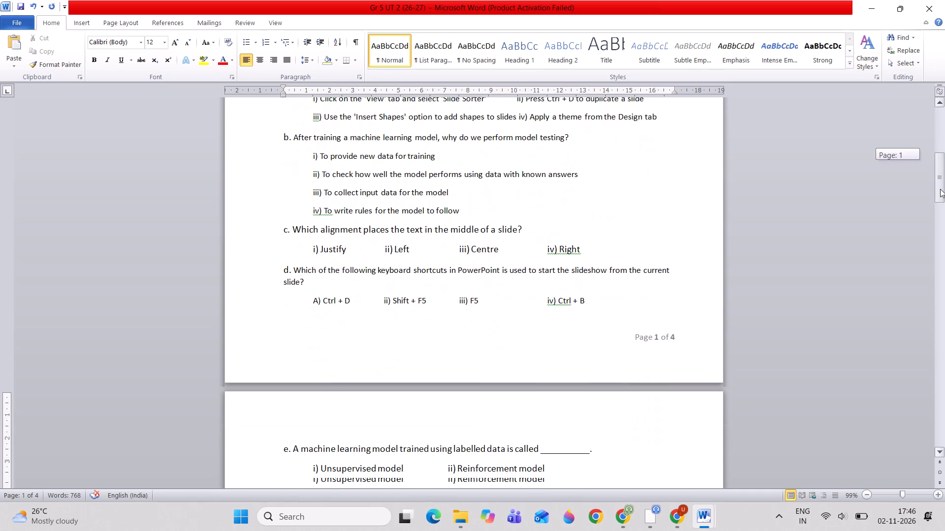
{"action": "left_click_drag", "start_coordinate": [940, 189], "coordinate": [938, 205]}
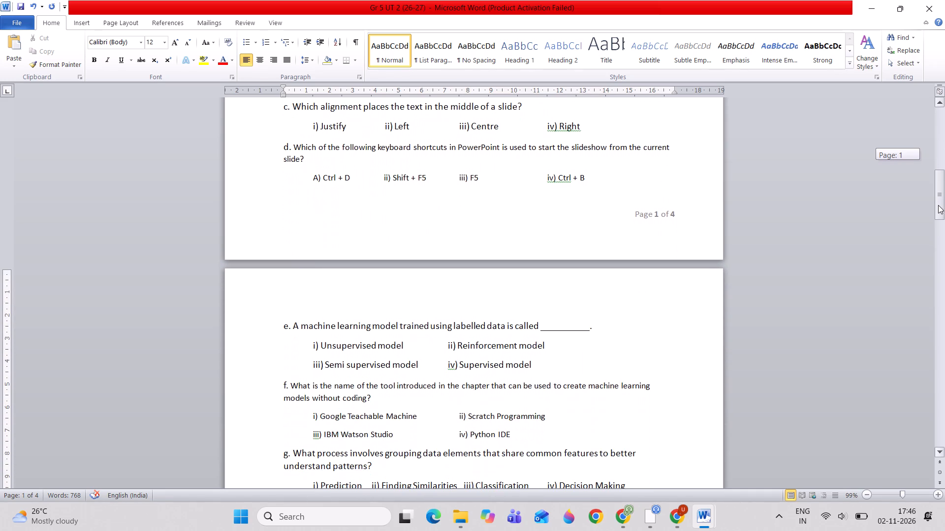
{"action": "left_click_drag", "start_coordinate": [938, 205], "coordinate": [937, 212]}
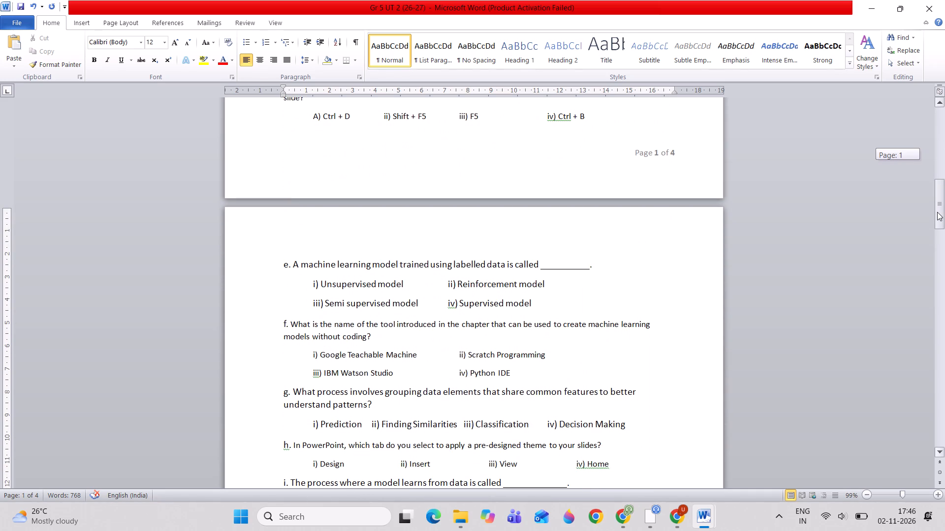
{"action": "left_click_drag", "start_coordinate": [937, 212], "coordinate": [937, 213]}
{"action": "left_click_drag", "start_coordinate": [937, 213], "coordinate": [934, 222]}
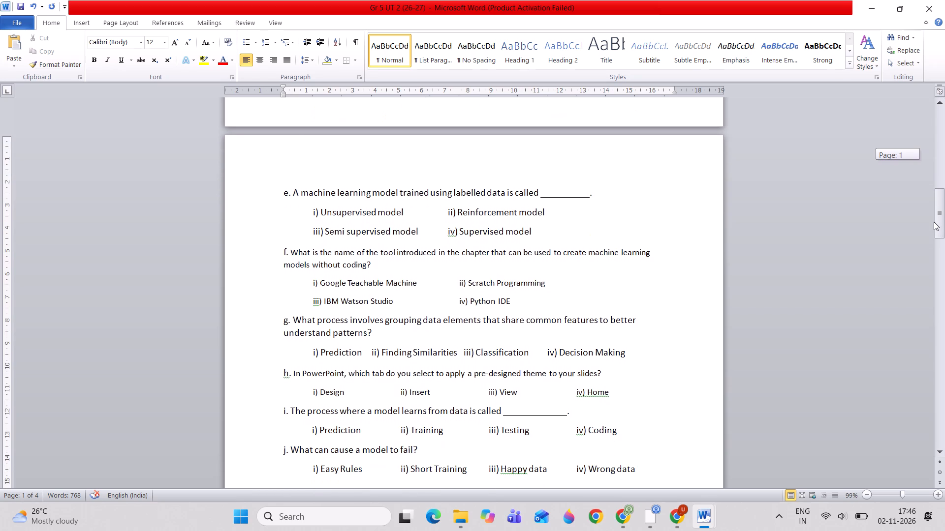
{"action": "left_click_drag", "start_coordinate": [934, 222], "coordinate": [934, 231]}
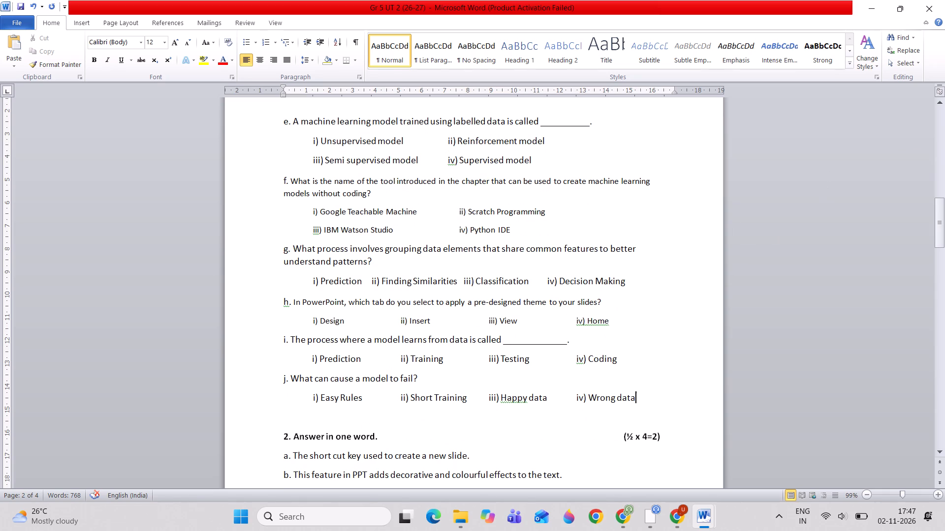
Switch to the worksheet document and read its Section 1 MCQs for a question to replace question 1 item g.
{"action": "left_click", "coordinate": [300, 253]}
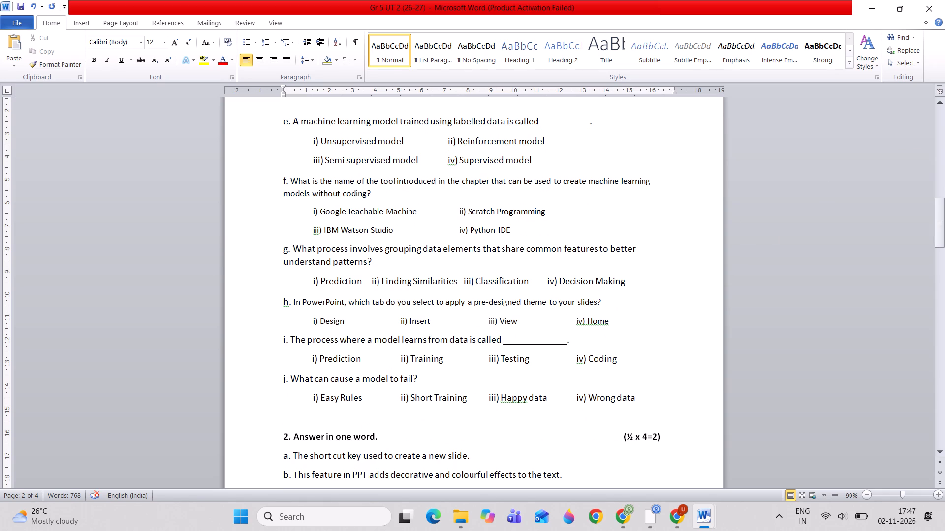
{"action": "left_click", "coordinate": [295, 251]}
{"action": "left_click", "coordinate": [761, 449]}
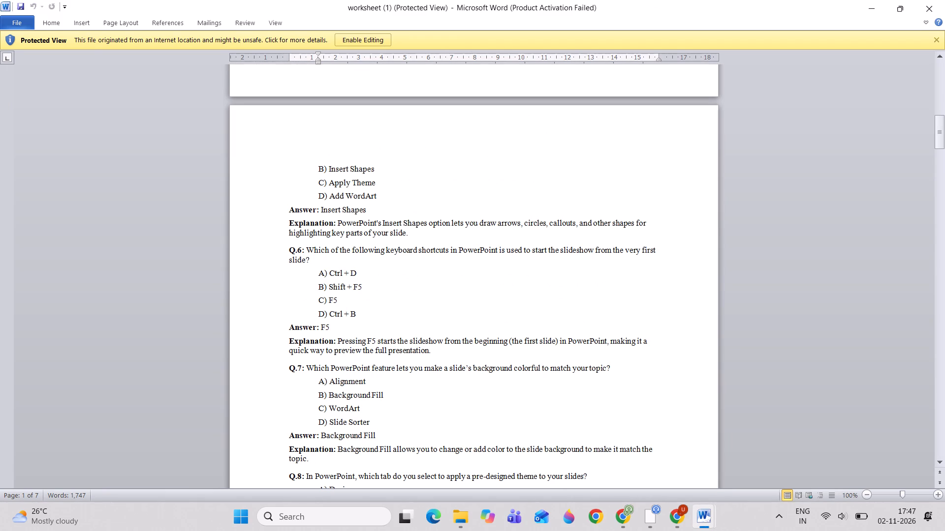
{"action": "left_click", "coordinate": [940, 55]}
{"action": "double_click", "coordinate": [940, 55]}
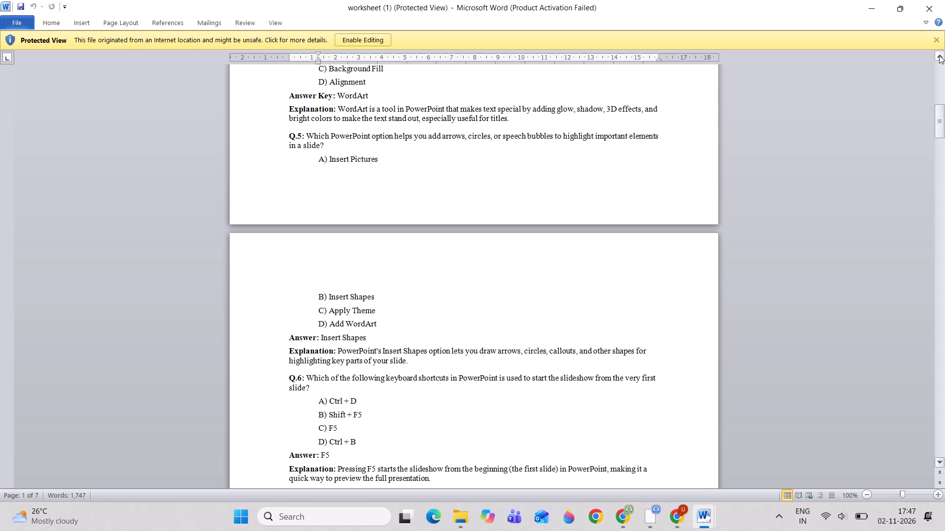
{"action": "double_click", "coordinate": [939, 55]}
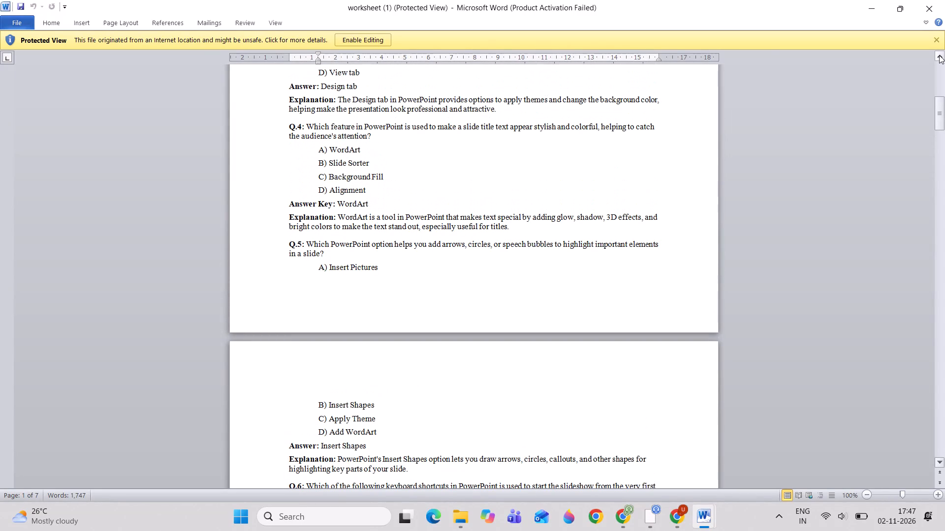
{"action": "double_click", "coordinate": [939, 55]}
{"action": "left_click", "coordinate": [939, 55]}
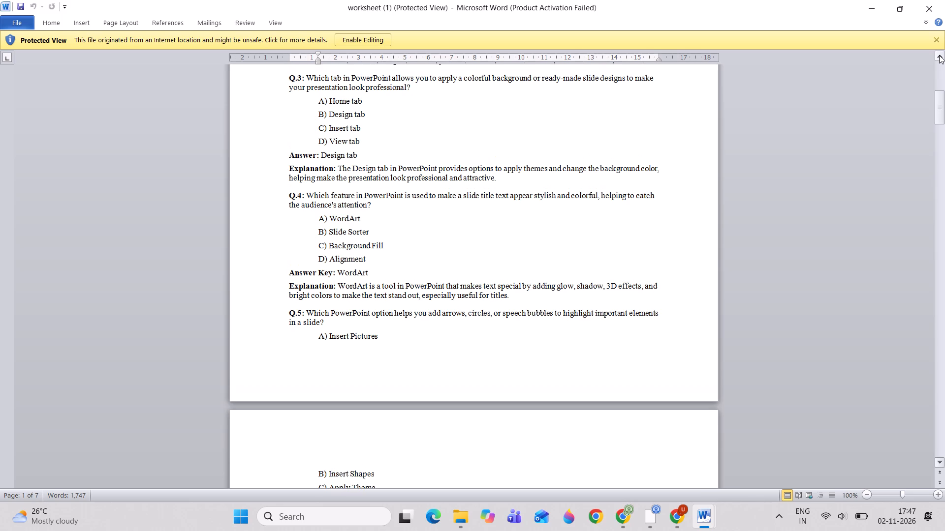
{"action": "double_click", "coordinate": [939, 55]}
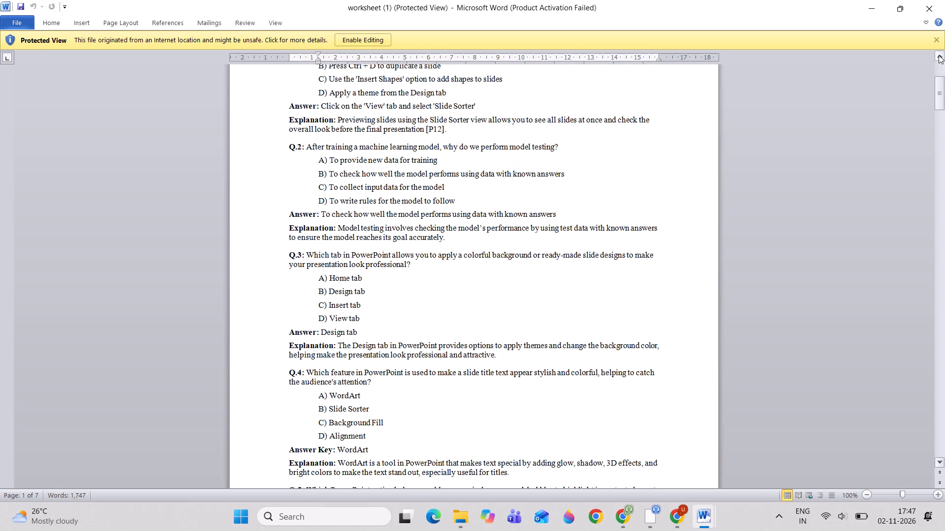
{"action": "left_click", "coordinate": [939, 55]}
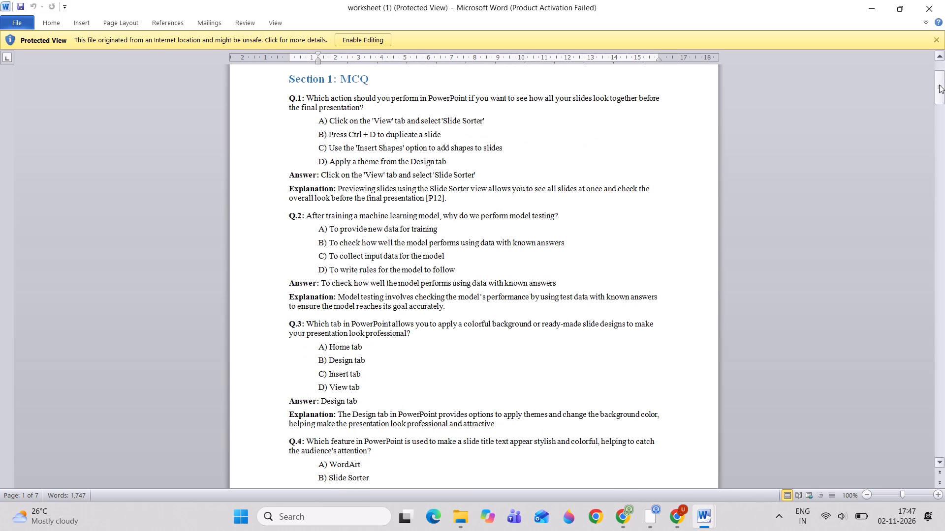
{"action": "left_click_drag", "start_coordinate": [939, 85], "coordinate": [939, 94]}
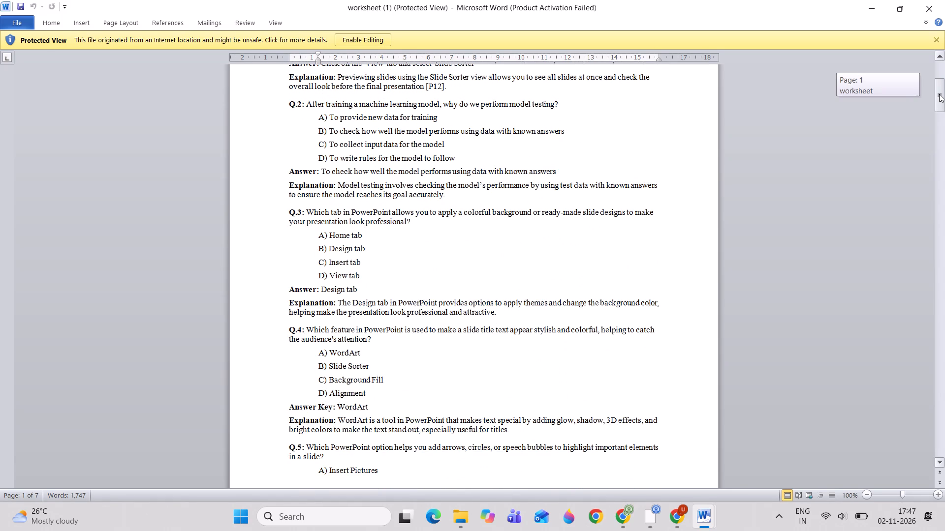
{"action": "left_click_drag", "start_coordinate": [939, 94], "coordinate": [935, 115]}
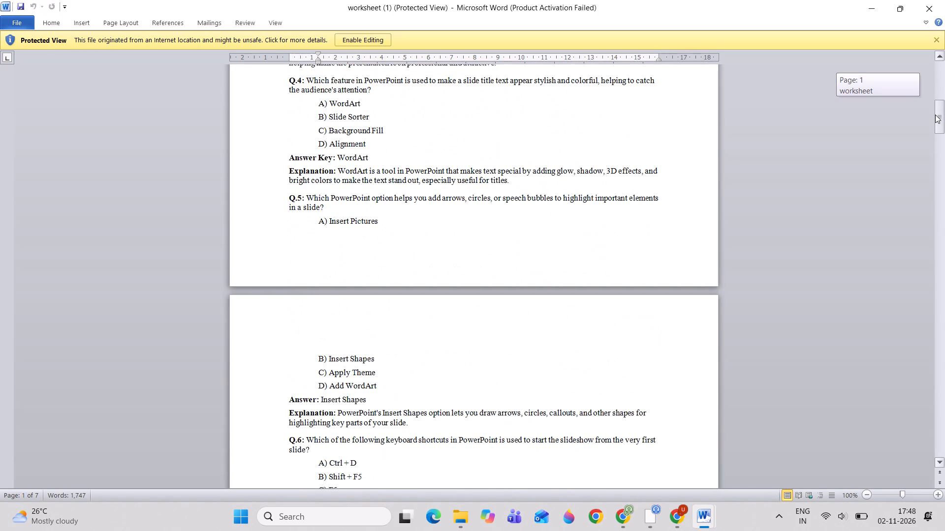
{"action": "left_click_drag", "start_coordinate": [935, 115], "coordinate": [933, 130]}
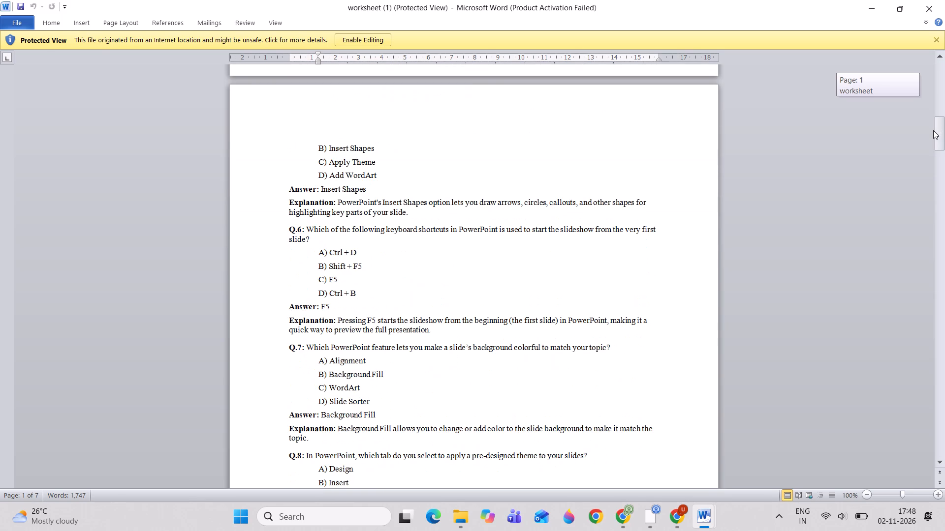
{"action": "left_click_drag", "start_coordinate": [933, 130], "coordinate": [932, 132]}
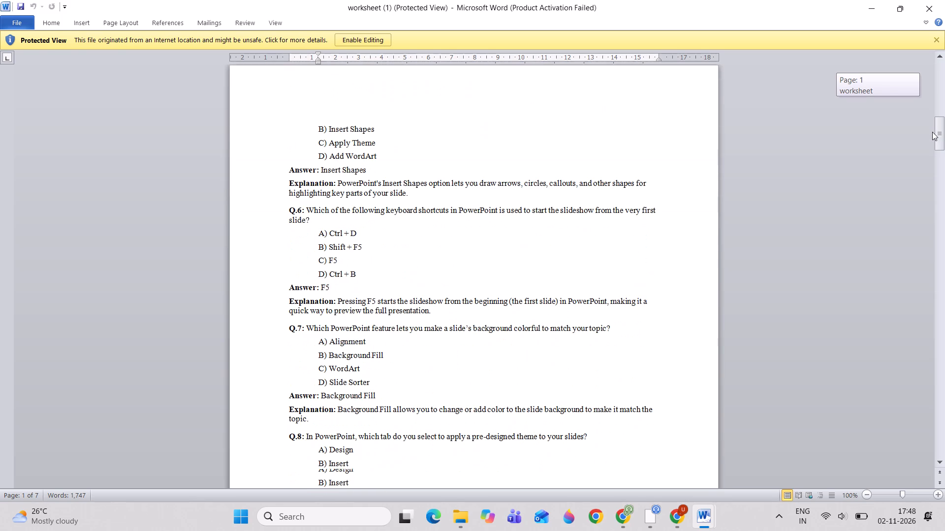
{"action": "left_click_drag", "start_coordinate": [932, 132], "coordinate": [932, 133]}
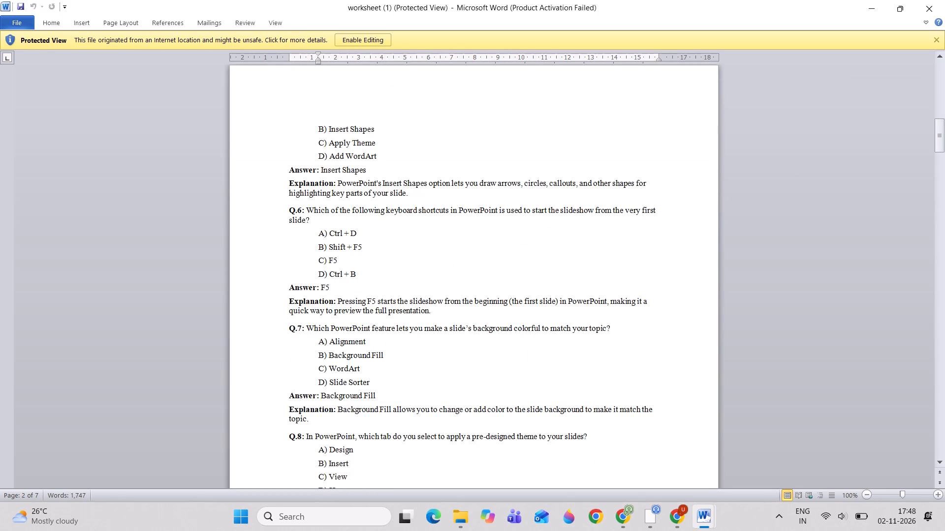
Replace item g's question with the worksheet's Q.7, "Which PowerPoint feature lets you make a slide's background colorful to match your topic?", leaving no blank line below.
{"action": "left_click_drag", "start_coordinate": [307, 325], "coordinate": [624, 323]}
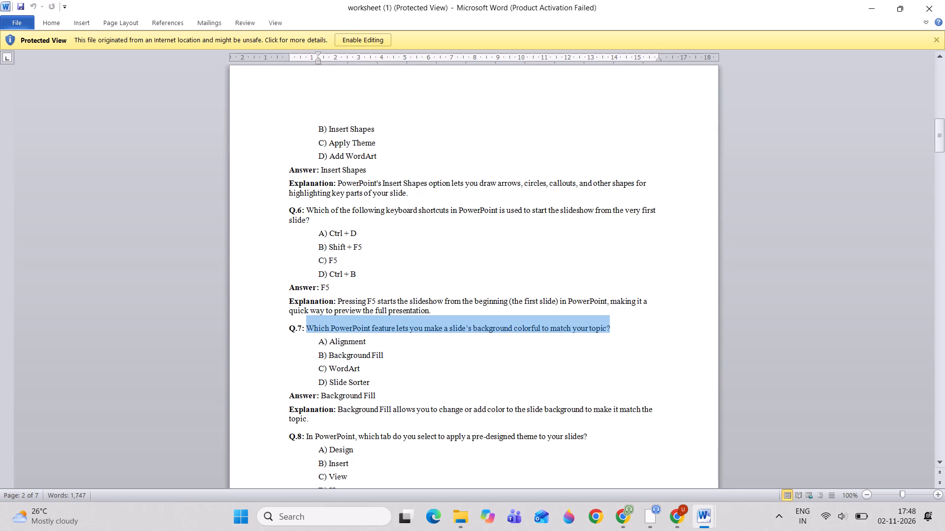
{"action": "left_click_drag", "start_coordinate": [624, 323], "coordinate": [624, 329]}
{"action": "key", "text": "ctrl+c"}
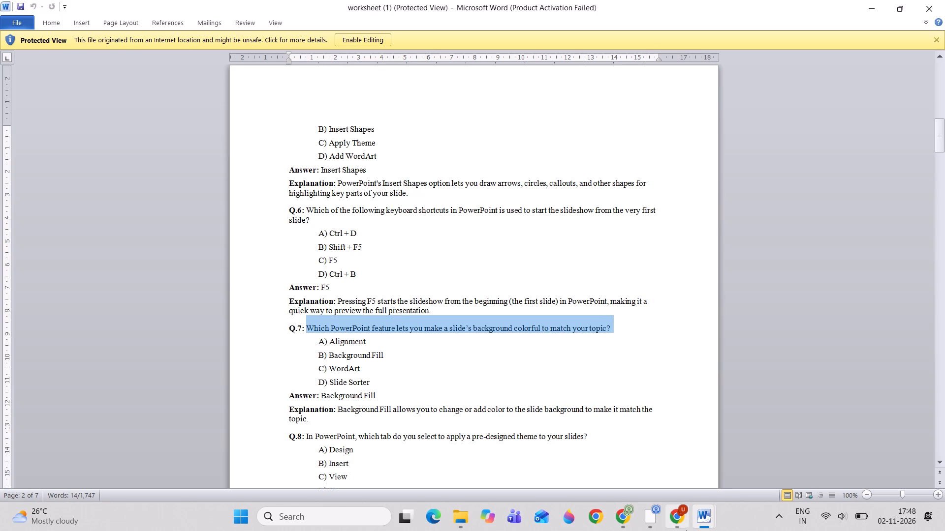
{"action": "left_click", "coordinate": [684, 463]}
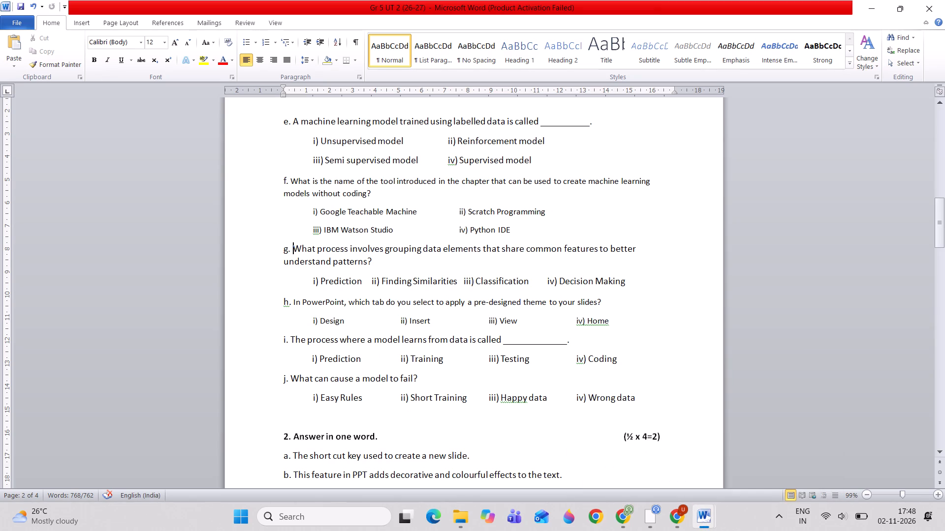
{"action": "left_click_drag", "start_coordinate": [294, 247], "coordinate": [295, 247]}
{"action": "left_click_drag", "start_coordinate": [295, 247], "coordinate": [372, 263]}
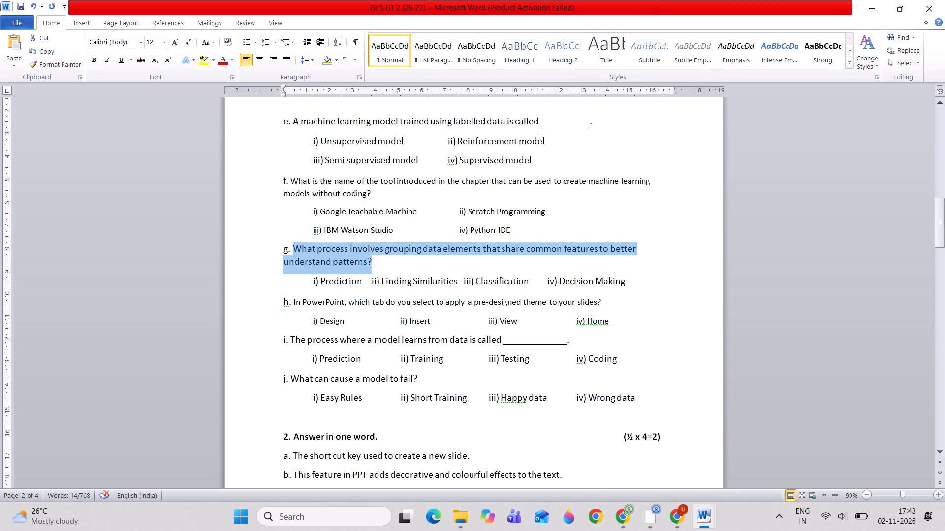
{"action": "key", "text": "ctrl+v"}
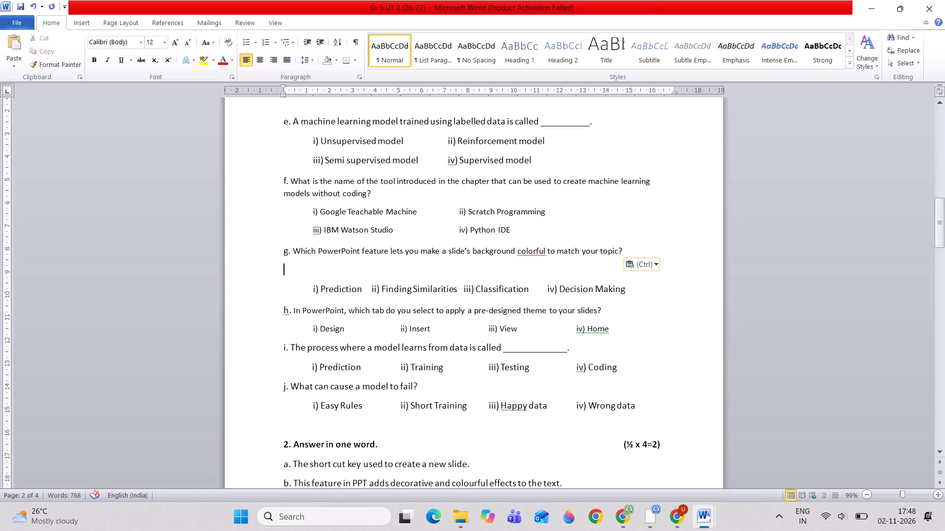
{"action": "key", "text": "Delete"}
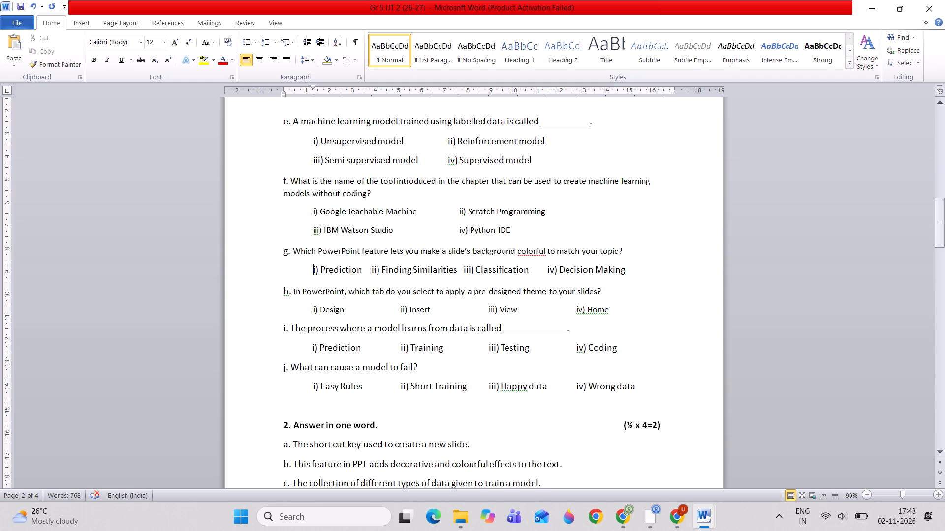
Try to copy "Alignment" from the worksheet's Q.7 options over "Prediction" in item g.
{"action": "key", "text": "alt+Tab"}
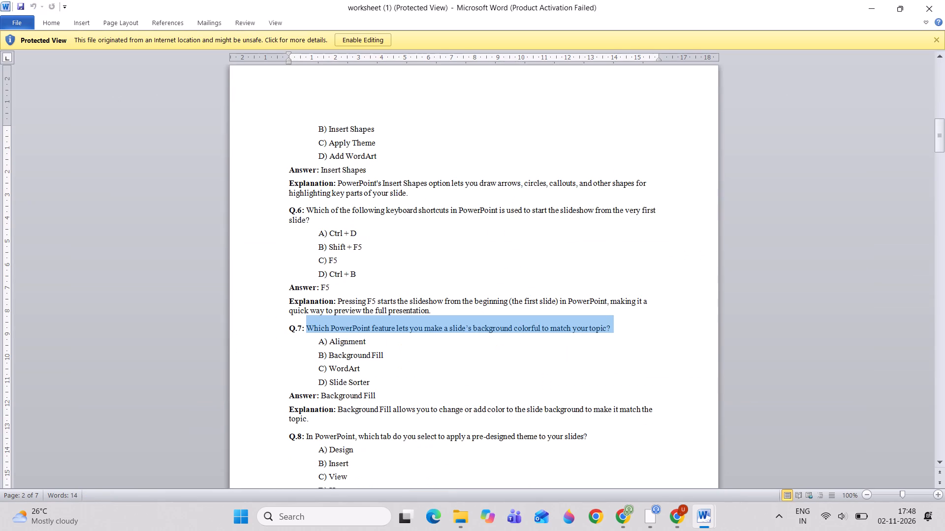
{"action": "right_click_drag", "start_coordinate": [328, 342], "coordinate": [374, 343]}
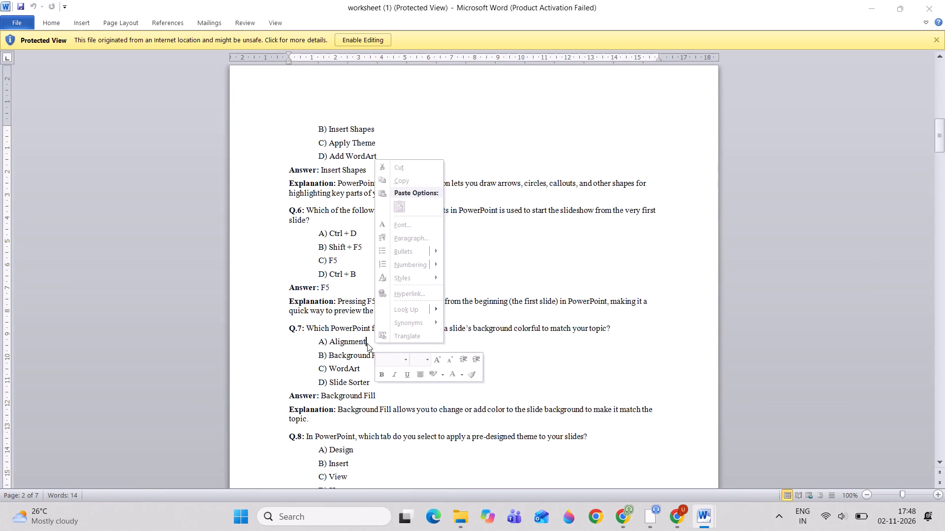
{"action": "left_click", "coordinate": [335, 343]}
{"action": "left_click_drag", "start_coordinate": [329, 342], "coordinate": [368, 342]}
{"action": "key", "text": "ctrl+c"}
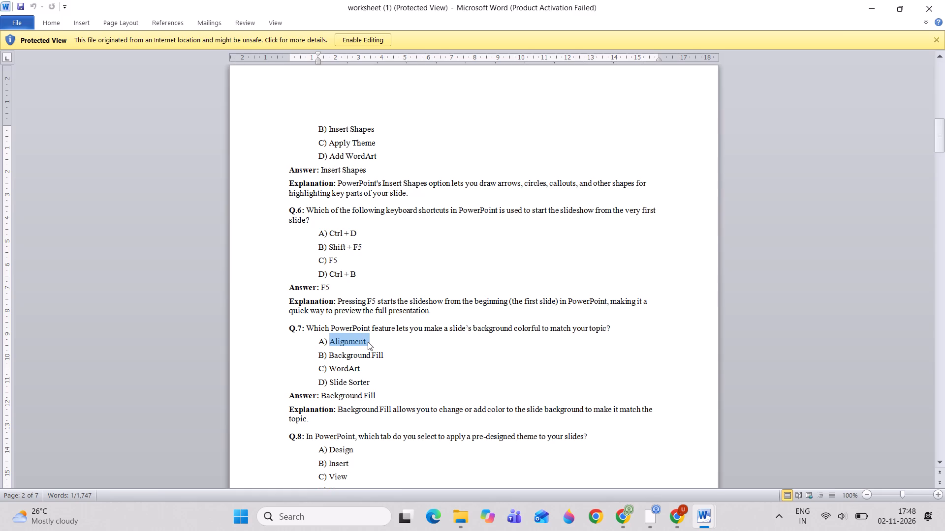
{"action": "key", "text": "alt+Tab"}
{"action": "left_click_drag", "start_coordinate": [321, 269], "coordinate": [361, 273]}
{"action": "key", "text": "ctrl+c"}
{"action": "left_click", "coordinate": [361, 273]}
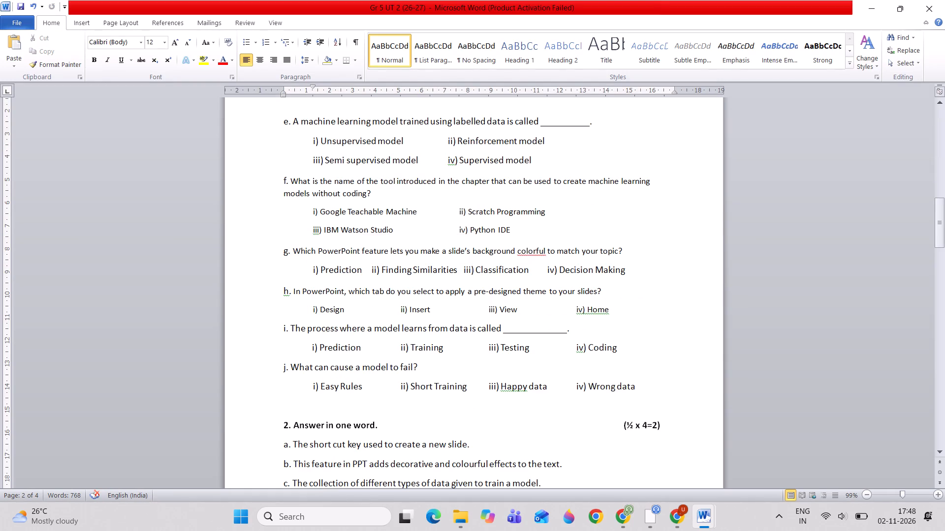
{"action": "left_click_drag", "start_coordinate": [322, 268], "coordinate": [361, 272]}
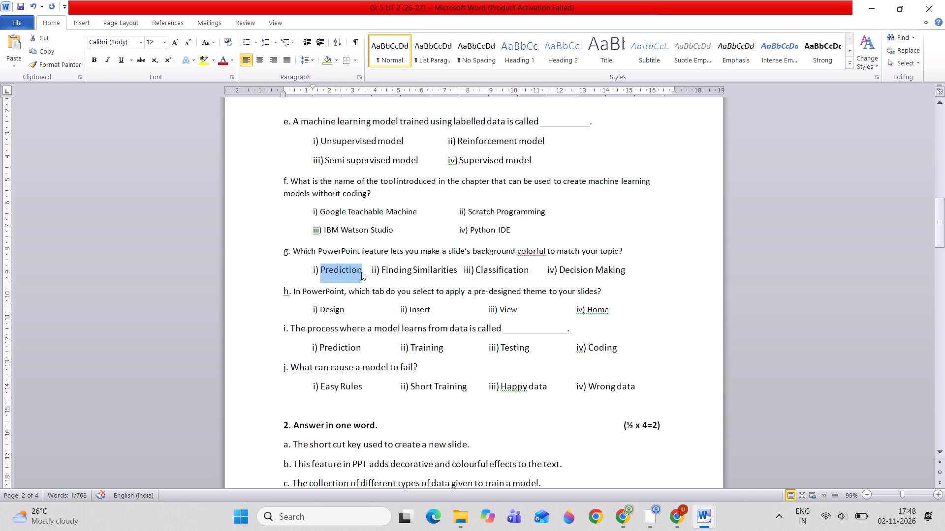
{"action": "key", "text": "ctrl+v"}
Replace "Prediction" with "Alignment" as item g's first option.
{"action": "key", "text": "BackSpace"}
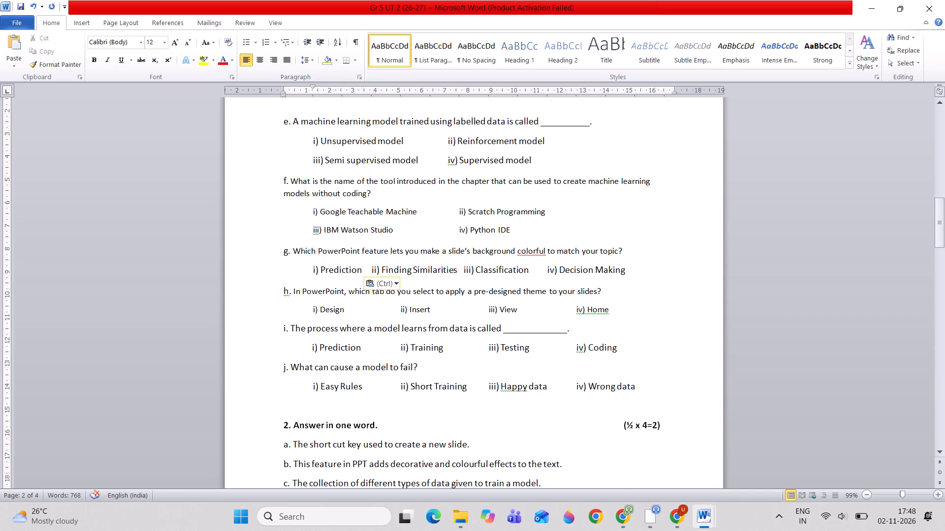
{"action": "key", "text": "BackSpace"}
{"action": "key", "text": "BackSpace"}
{"action": "key", "text": "BackSpace"}
{"action": "key", "text": "BackSpace"}
{"action": "key", "text": "BackSpace"}
{"action": "key", "text": "BackSpace"}
{"action": "key", "text": "BackSpace"}
{"action": "key", "text": "BackSpace"}
{"action": "key", "text": "BackSpace"}
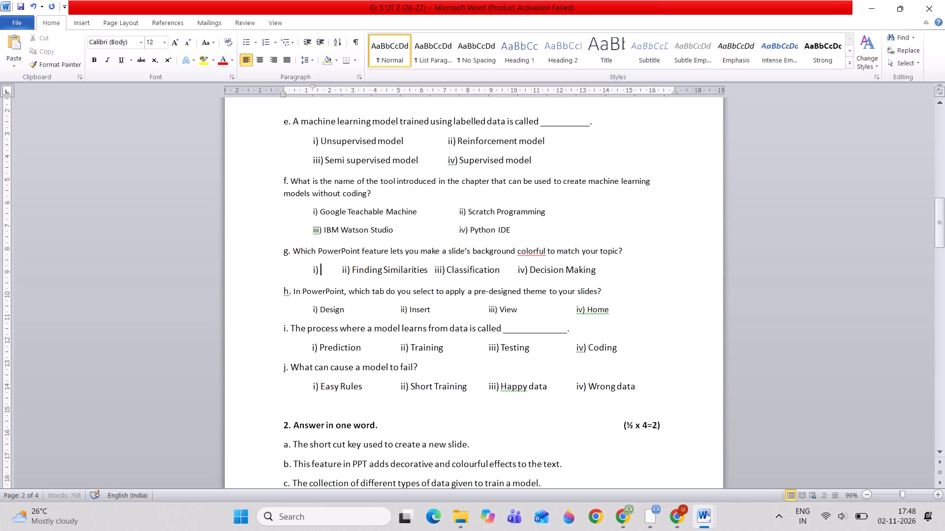
{"action": "type", "text": "Alignment"}
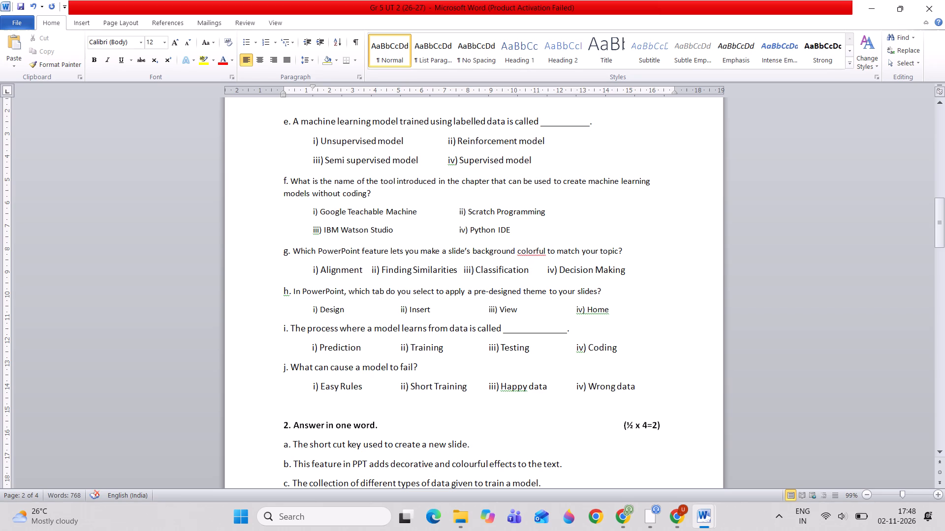
Shift item g's second option over so that it lines up with the second options of the items below.
{"action": "key", "text": "Tab"}
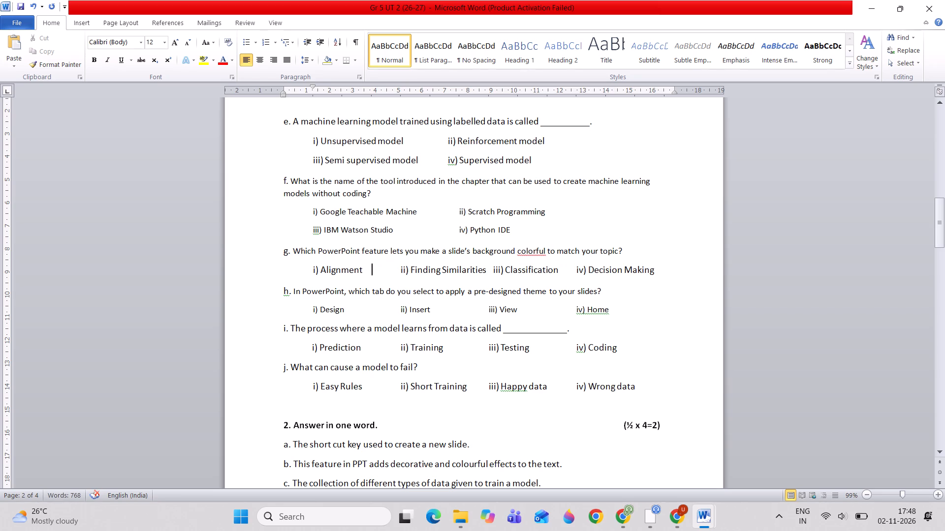
{"action": "key", "text": "Tab"}
{"action": "key", "text": "Delete"}
Replace the text of item g's second option with "Background fill", based on option B of the worksheet's Q.7.
{"action": "left_click", "coordinate": [413, 269]}
{"action": "key", "text": "BackSpace"}
{"action": "key", "text": "alt+Tab"}
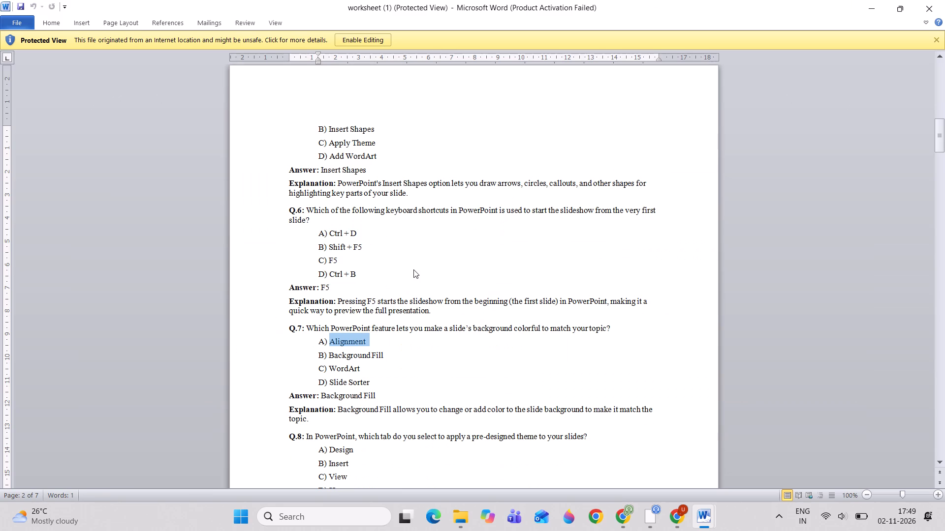
{"action": "key", "text": "alt+Tab"}
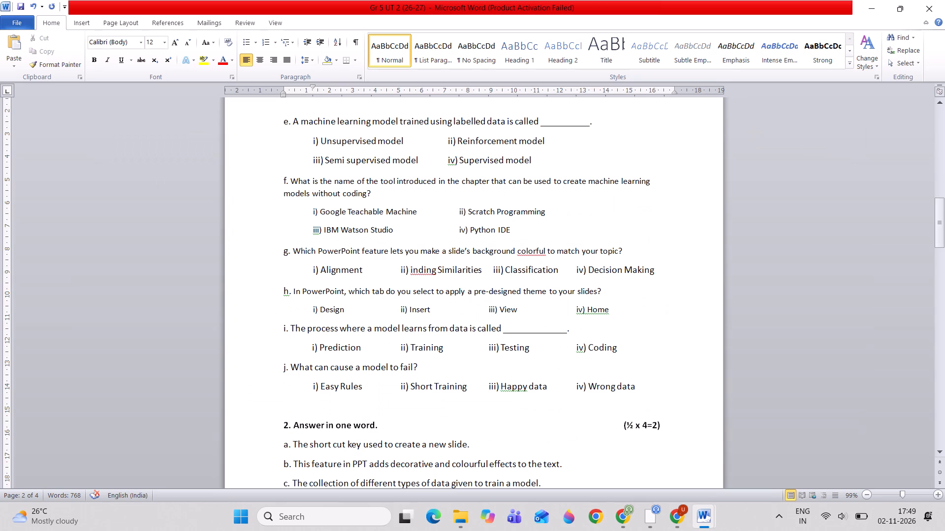
{"action": "type", "text": "Background fill"}
{"action": "key", "text": "Delete"}
{"action": "key", "text": "Delete"}
{"action": "key", "text": "Delete"}
{"action": "key", "text": "Delete"}
{"action": "key", "text": "Delete"}
{"action": "key", "text": "Delete"}
{"action": "key", "text": "Delete"}
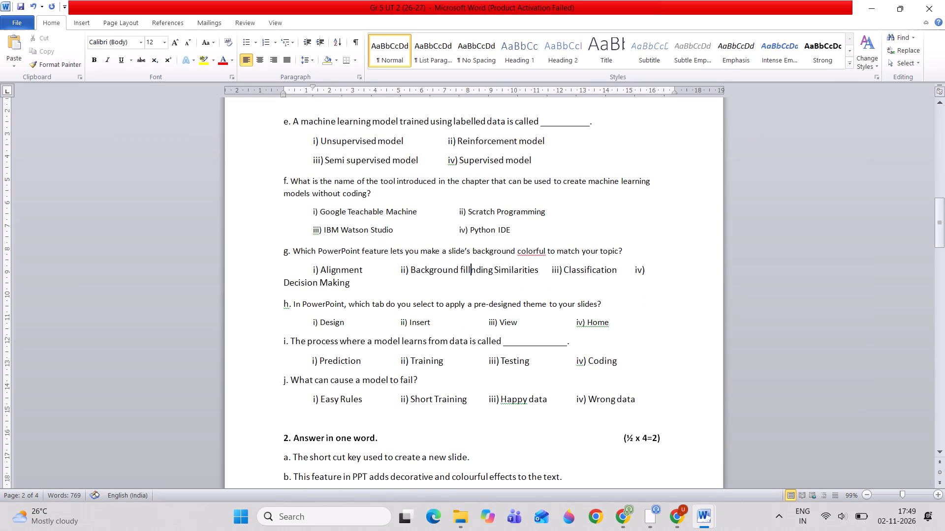
{"action": "key", "text": "Delete"}
{"action": "key", "text": "Delete"}
{"action": "key", "text": "Delete"}
{"action": "key", "text": "Delete"}
{"action": "key", "text": "Delete"}
{"action": "key", "text": "Delete"}
{"action": "key", "text": "Delete"}
{"action": "key", "text": "Delete"}
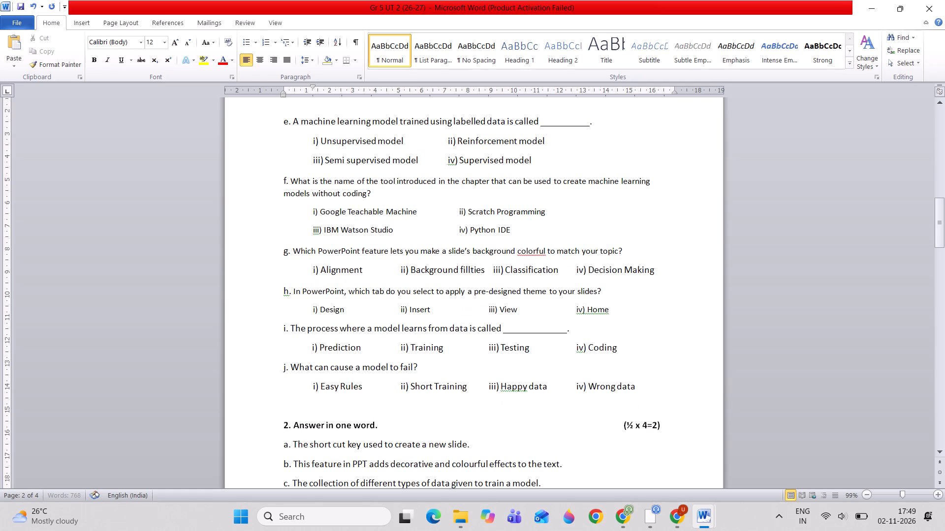
{"action": "key", "text": "Delete"}
{"action": "key", "text": "Delete"}
{"action": "key", "text": "Delete"}
{"action": "key", "text": "Delete"}
Replace the text of item g's third option with "Text Color" and line the fourth option up with those below.
{"action": "key", "text": "alt+Tab"}
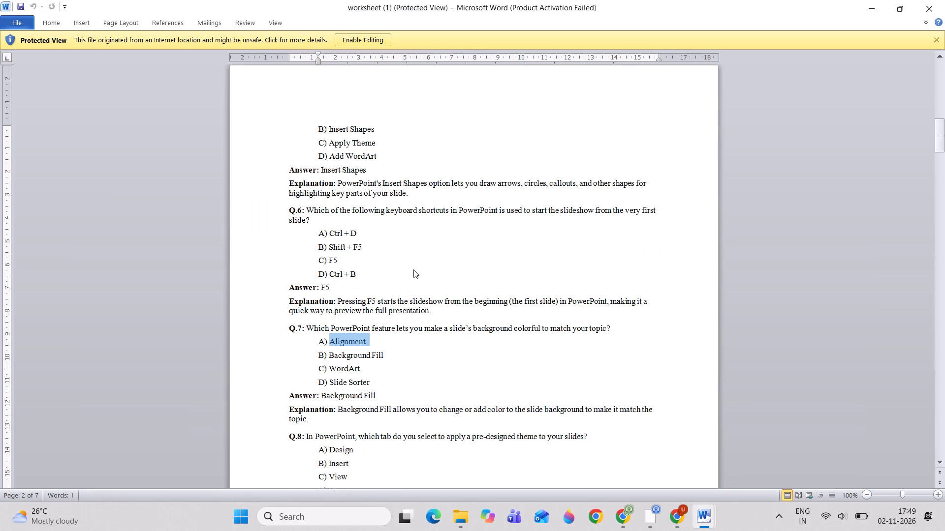
{"action": "key", "text": "alt+Tab"}
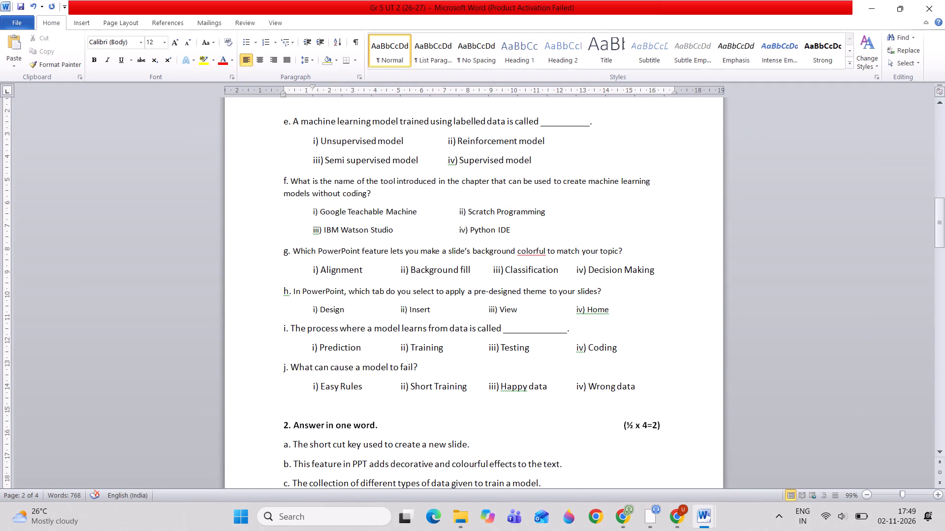
{"action": "left_click", "coordinate": [508, 269]}
{"action": "key", "text": "BackSpace"}
{"action": "key", "text": "Delete"}
{"action": "key", "text": "Delete"}
{"action": "key", "text": "Delete"}
{"action": "key", "text": "Delete"}
{"action": "key", "text": "Delete"}
{"action": "key", "text": "Delete"}
{"action": "key", "text": "Delete"}
{"action": "key", "text": "Delete"}
{"action": "key", "text": "Delete"}
{"action": "key", "text": "Delete"}
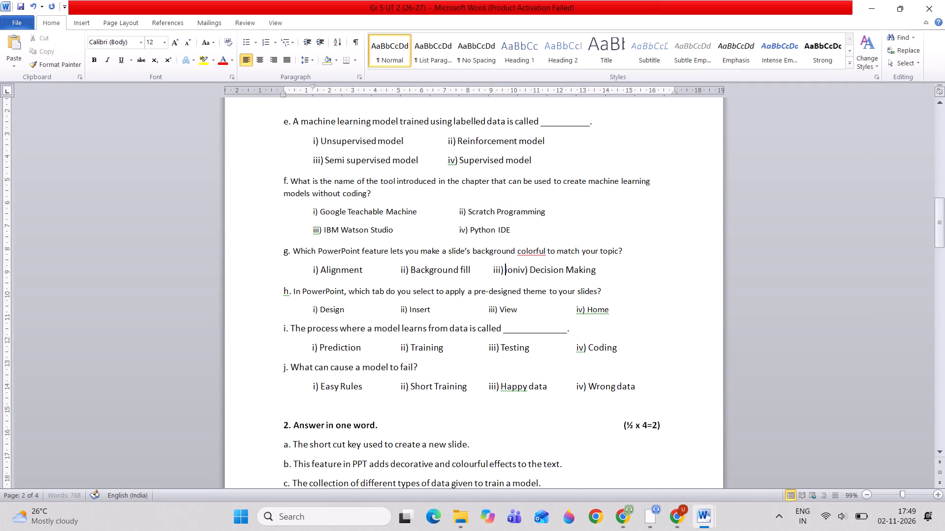
{"action": "key", "text": "Delete"}
{"action": "key", "text": "Delete"}
{"action": "key", "text": "Delete"}
{"action": "type", "text": "Wro"}
{"action": "key", "text": "BackSpace"}
{"action": "key", "text": "BackSpace"}
{"action": "key", "text": "BackSpace"}
{"action": "type", "text": "Text"}
{"action": "key", "text": "space"}
{"action": "type", "text": "Color"}
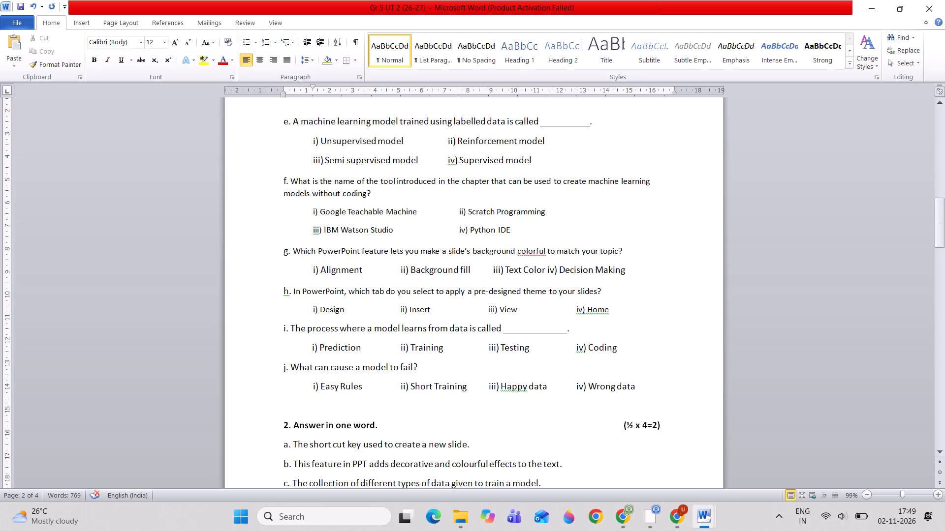
{"action": "key", "text": "space"}
{"action": "key", "text": "Tab"}
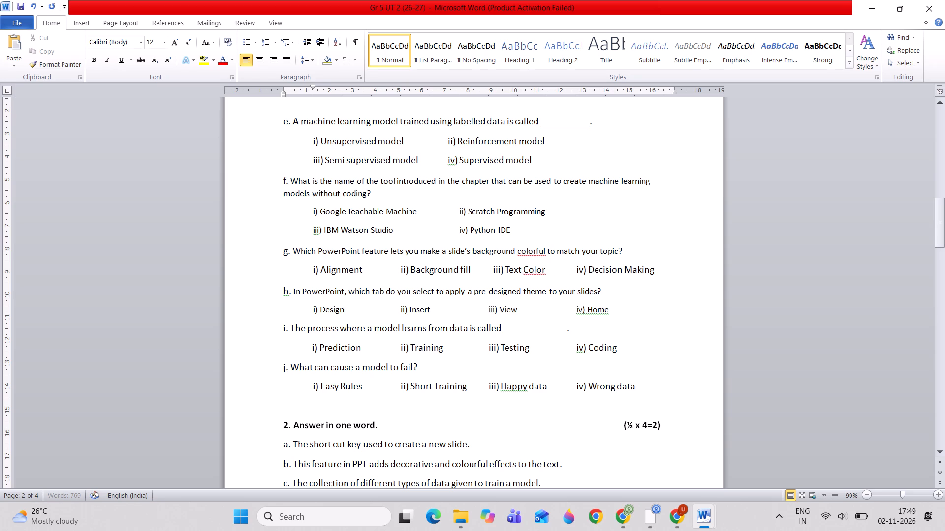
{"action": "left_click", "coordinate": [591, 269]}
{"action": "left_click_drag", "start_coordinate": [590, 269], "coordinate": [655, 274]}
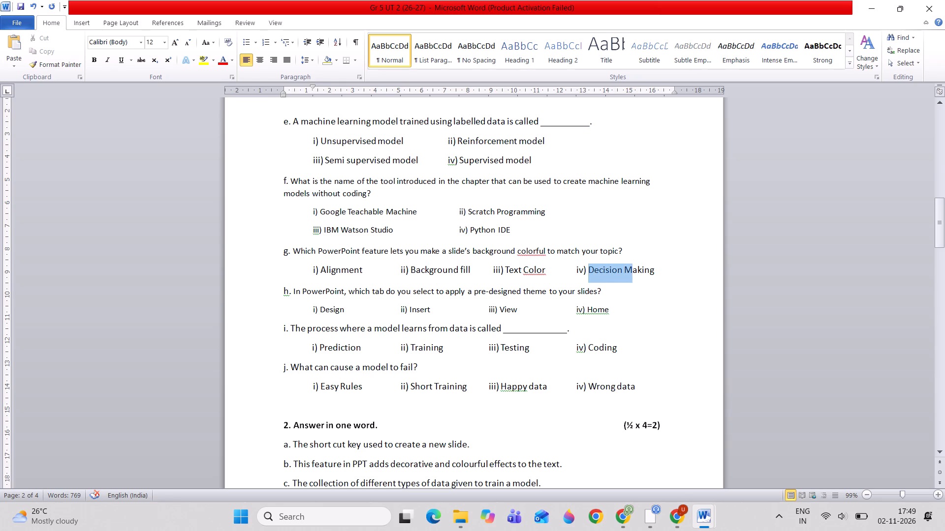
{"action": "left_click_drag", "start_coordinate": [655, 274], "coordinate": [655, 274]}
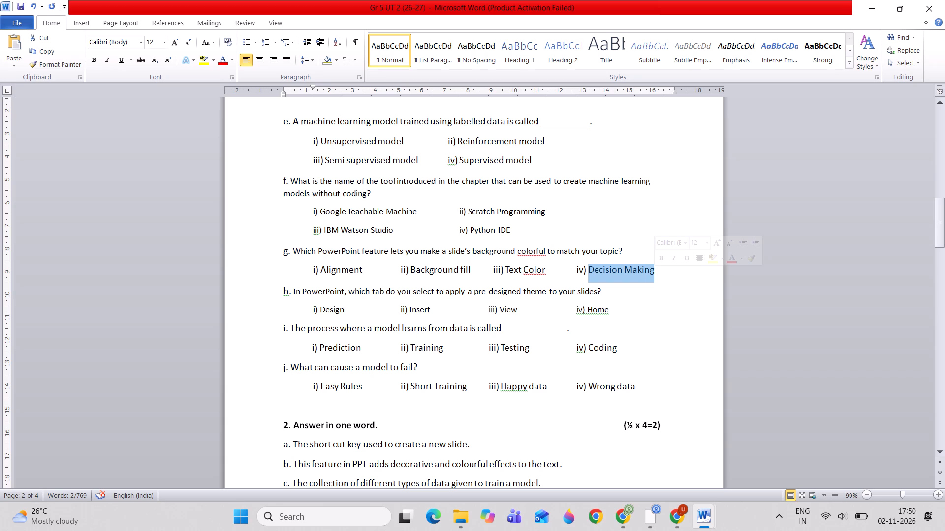
Insert two extra spaces before "Unsupervised model" in item e's first option.
{"action": "left_click", "coordinate": [319, 144]}
{"action": "key", "text": "space"}
{"action": "key", "text": "space"}
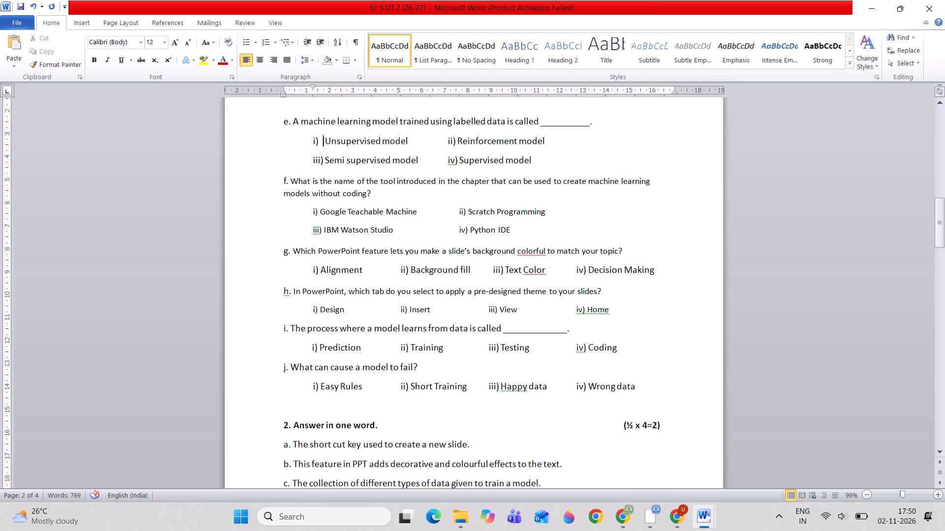
Replace the text of item g's fourth option with "Design".
{"action": "left_click", "coordinate": [592, 269]}
{"action": "type", "text": "esign"}
{"action": "key", "text": "Delete"}
{"action": "key", "text": "Delete"}
{"action": "key", "text": "Delete"}
{"action": "key", "text": "Delete"}
{"action": "key", "text": "Delete"}
{"action": "key", "text": "Delete"}
{"action": "key", "text": "Delete"}
{"action": "key", "text": "Delete"}
{"action": "key", "text": "Delete"}
{"action": "key", "text": "Delete"}
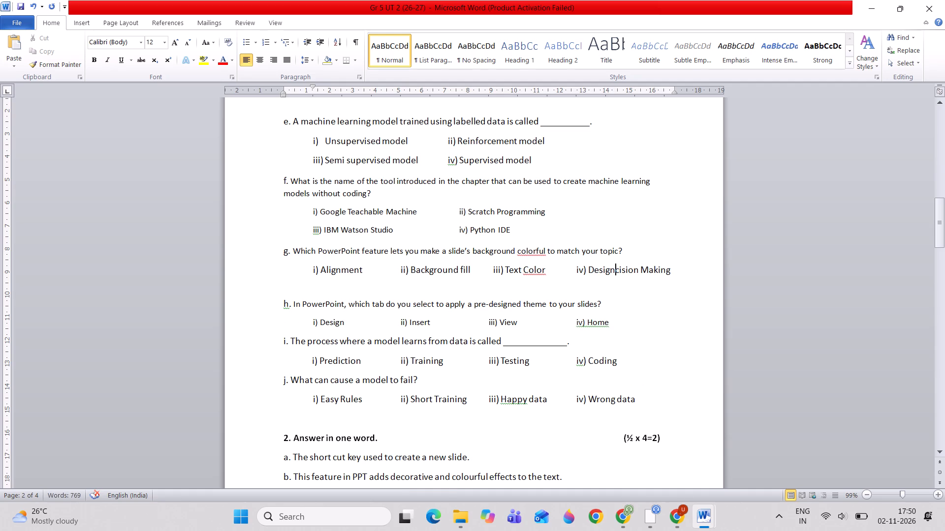
{"action": "key", "text": "Delete"}
{"action": "key", "text": "Delete"}
{"action": "key", "text": "Delete"}
{"action": "key", "text": "Delete"}
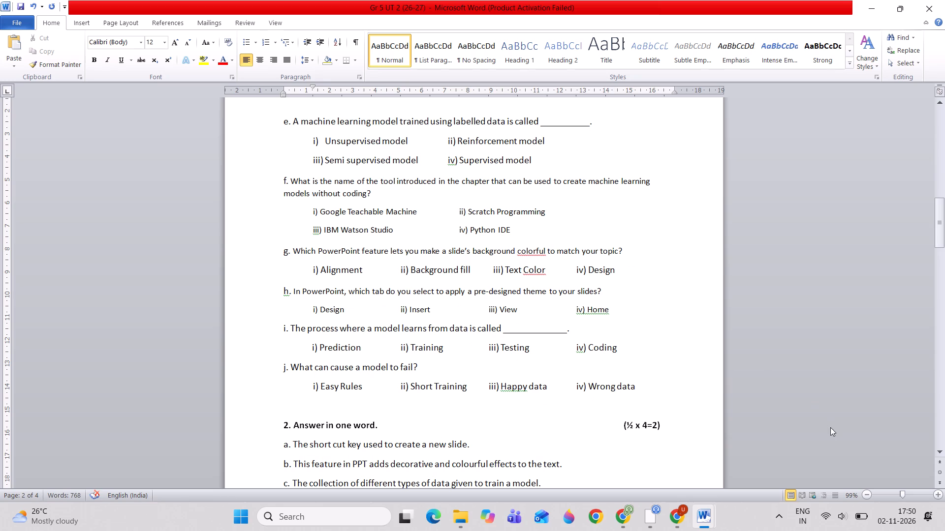
Change the marks for section 2, "Answer in one word", to (½ x 6=3).
{"action": "left_click_drag", "start_coordinate": [938, 453], "coordinate": [922, 418]}
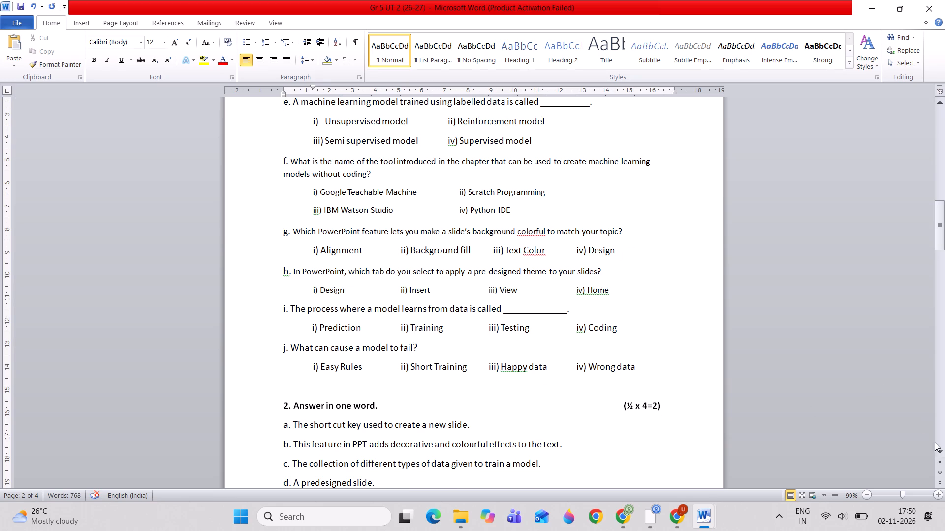
{"action": "left_click_drag", "start_coordinate": [938, 449], "coordinate": [933, 414]}
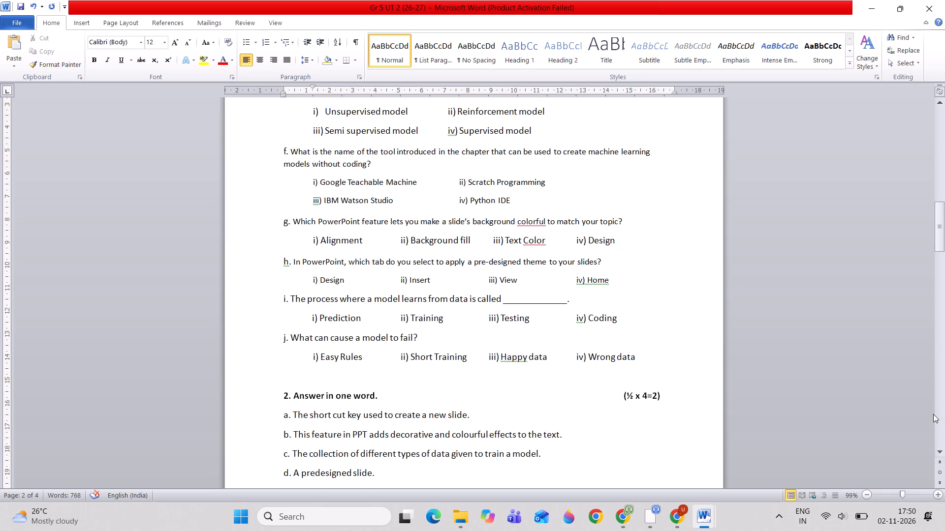
{"action": "left_click_drag", "start_coordinate": [933, 414], "coordinate": [933, 398]}
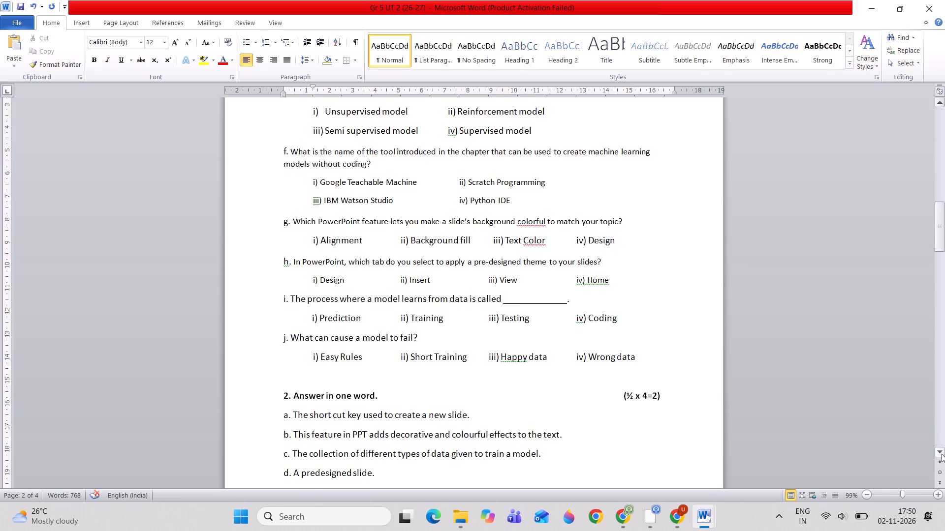
{"action": "left_click", "coordinate": [942, 454]}
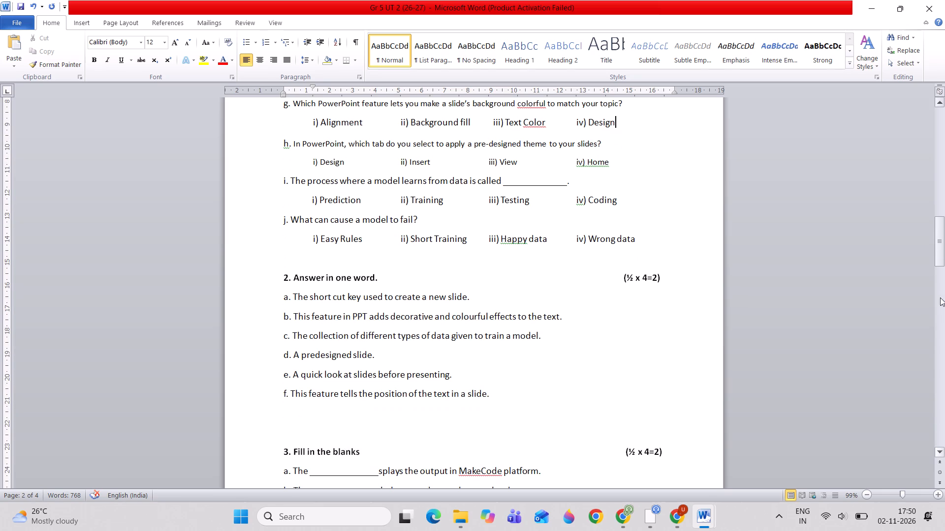
{"action": "left_click", "coordinate": [941, 231]}
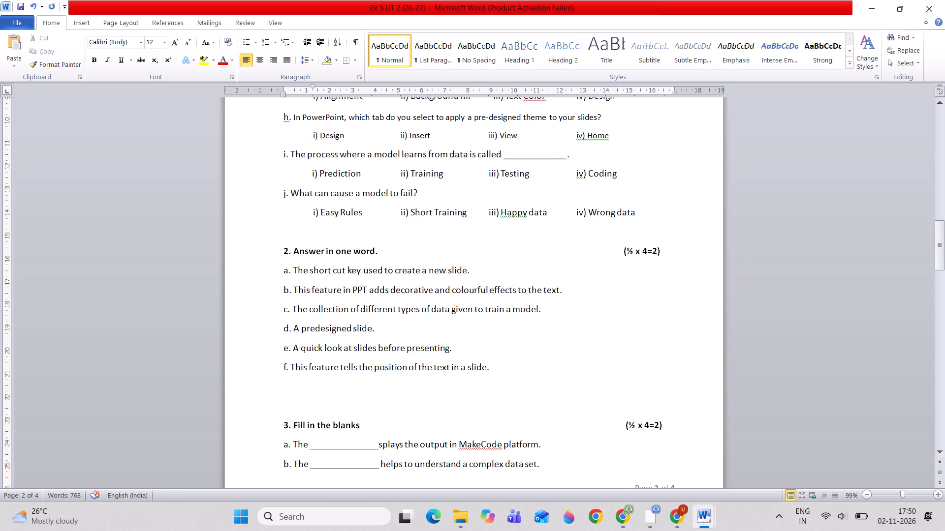
{"action": "left_click", "coordinate": [643, 253]}
{"action": "key", "text": "Delete"}
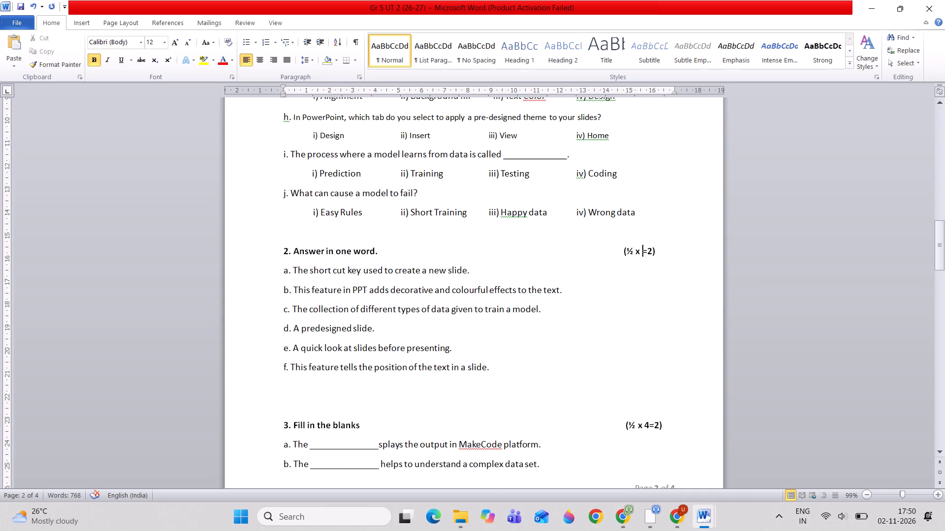
{"action": "key", "text": "6"}
{"action": "key", "text": "Right"}
{"action": "key", "text": "Delete"}
{"action": "key", "text": "3"}
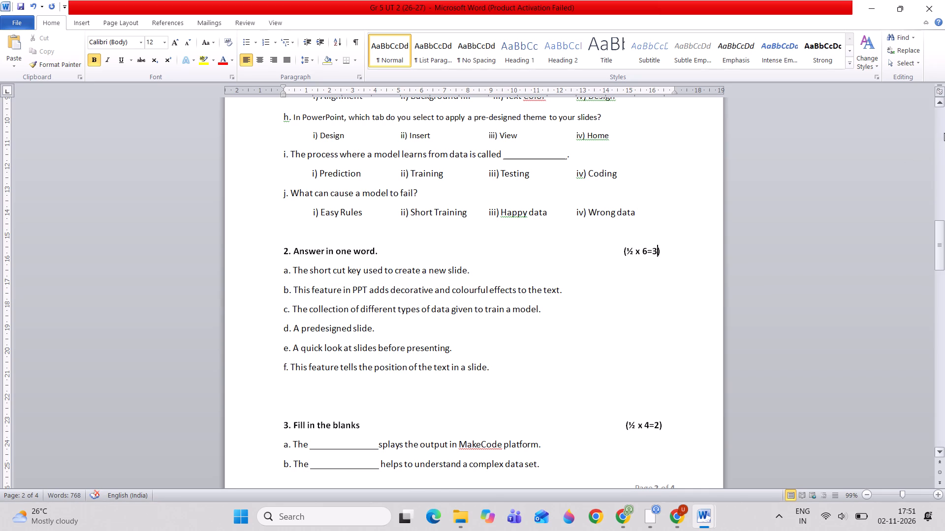
Replace the text of item g's fourth option with "Animation".
{"action": "left_click", "coordinate": [944, 132]}
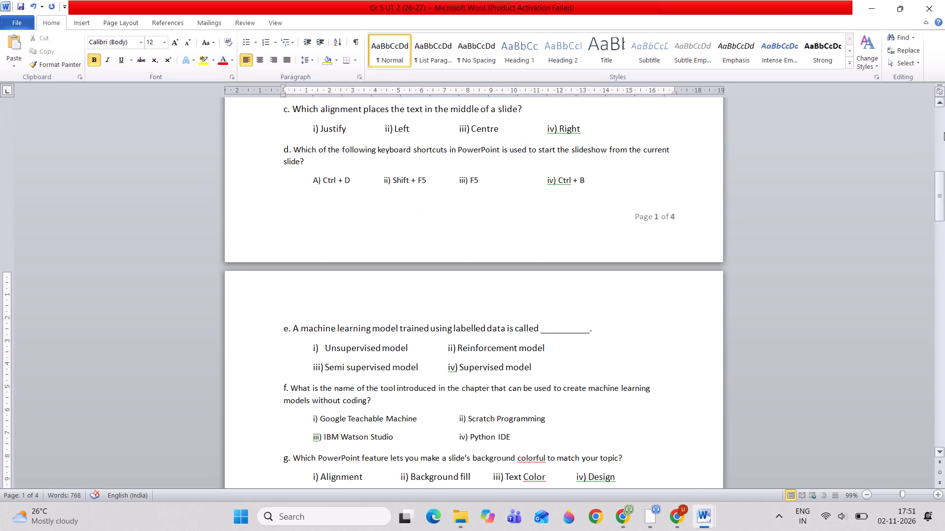
{"action": "left_click", "coordinate": [588, 477]}
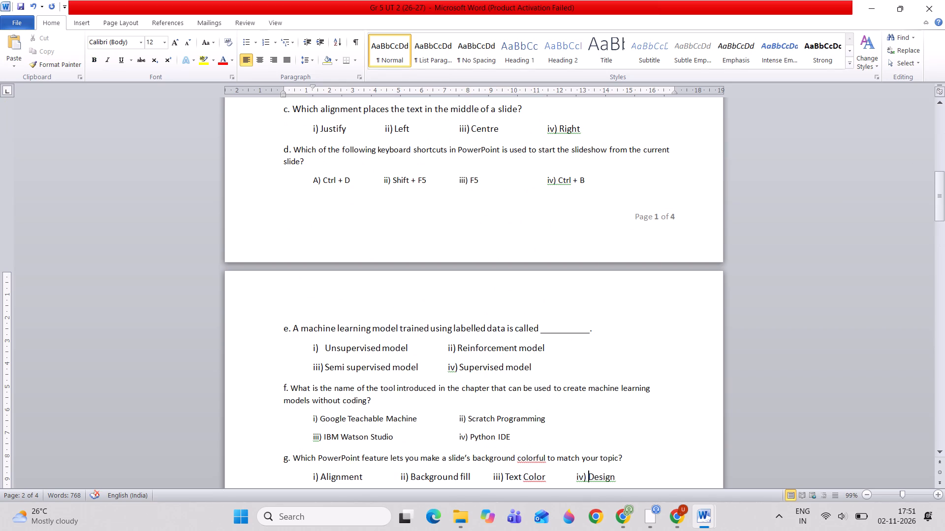
{"action": "key", "text": "shift+a"}
{"action": "type", "text": "nimation"}
{"action": "key", "text": "Delete"}
{"action": "key", "text": "Delete"}
{"action": "key", "text": "Delete"}
{"action": "key", "text": "Delete"}
{"action": "key", "text": "Delete"}
{"action": "key", "text": "Delete"}
Delete the whole "Fill in the blanks" section, including its heading, marks and items a to d.
{"action": "left_click_drag", "start_coordinate": [940, 203], "coordinate": [942, 214]}
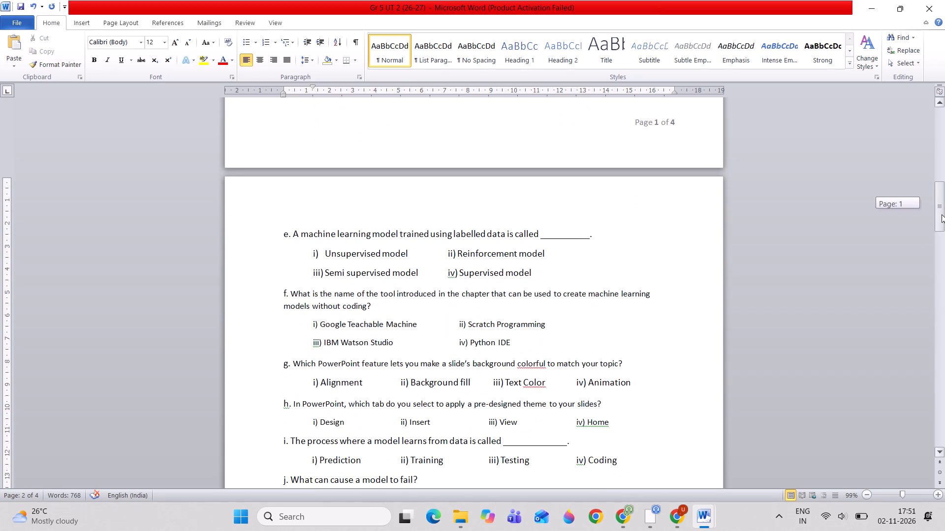
{"action": "left_click_drag", "start_coordinate": [942, 214], "coordinate": [938, 235]}
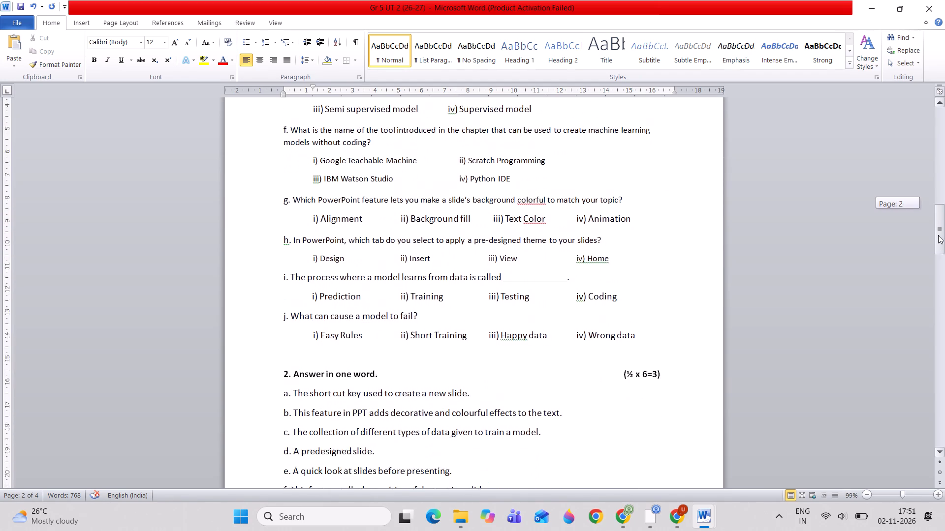
{"action": "left_click_drag", "start_coordinate": [938, 235], "coordinate": [944, 288]}
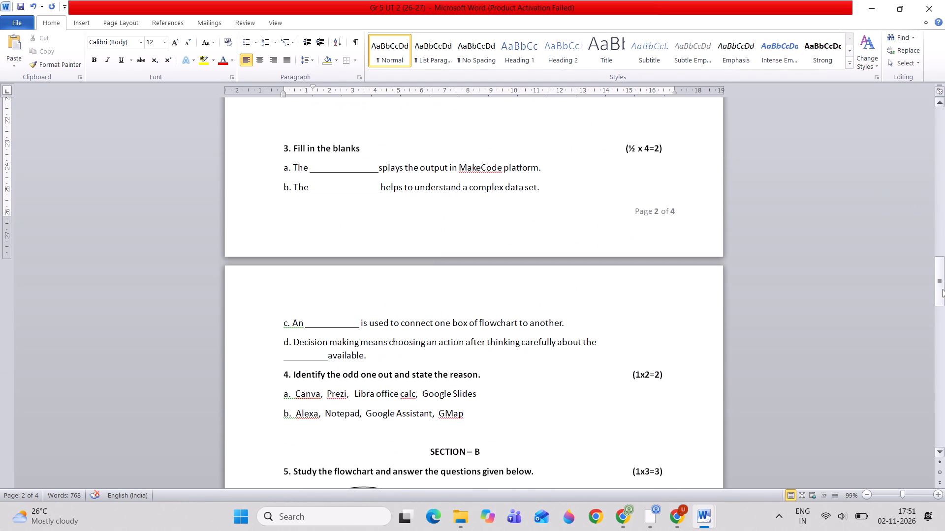
{"action": "left_click_drag", "start_coordinate": [939, 289], "coordinate": [936, 275]}
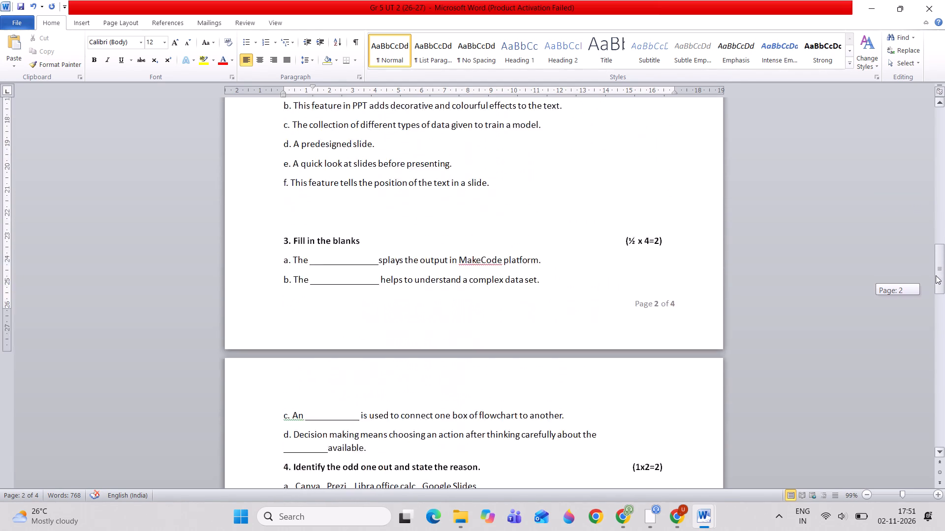
{"action": "left_click_drag", "start_coordinate": [936, 275], "coordinate": [933, 260]}
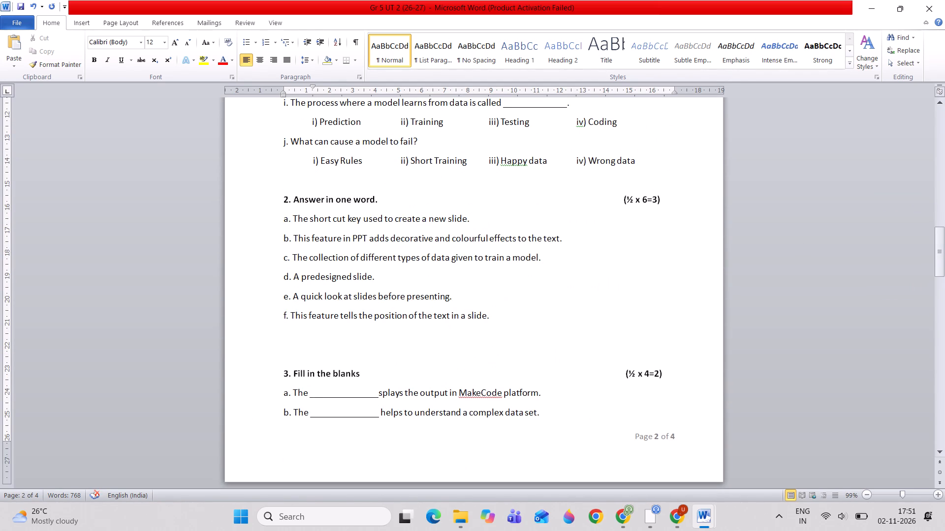
{"action": "left_click", "coordinate": [293, 347]}
{"action": "left_click_drag", "start_coordinate": [280, 363], "coordinate": [397, 378]}
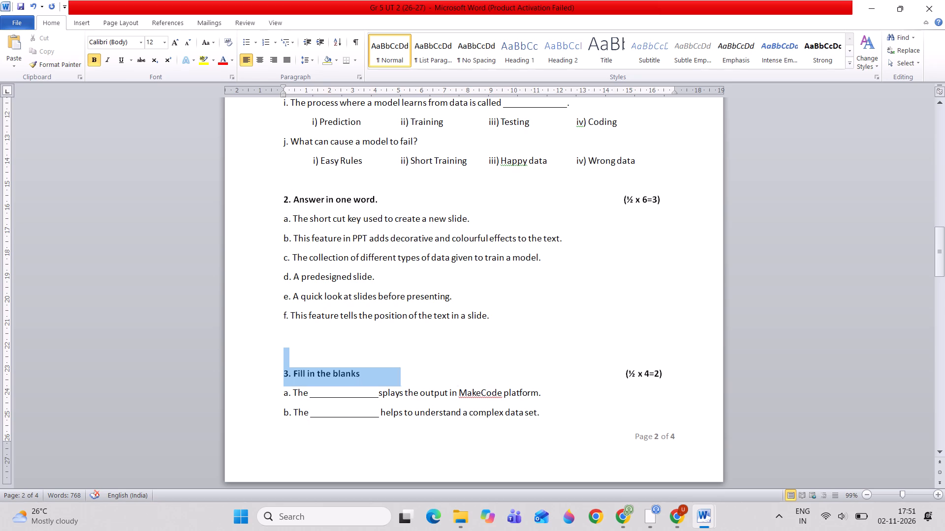
{"action": "left_click_drag", "start_coordinate": [397, 378], "coordinate": [555, 410]}
{"action": "key", "text": "Delete"}
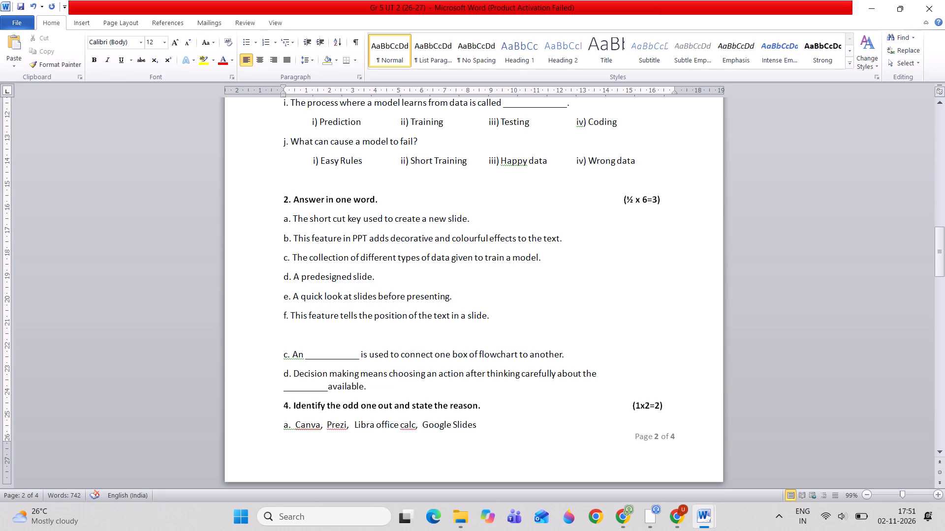
{"action": "left_click_drag", "start_coordinate": [283, 355], "coordinate": [361, 392]}
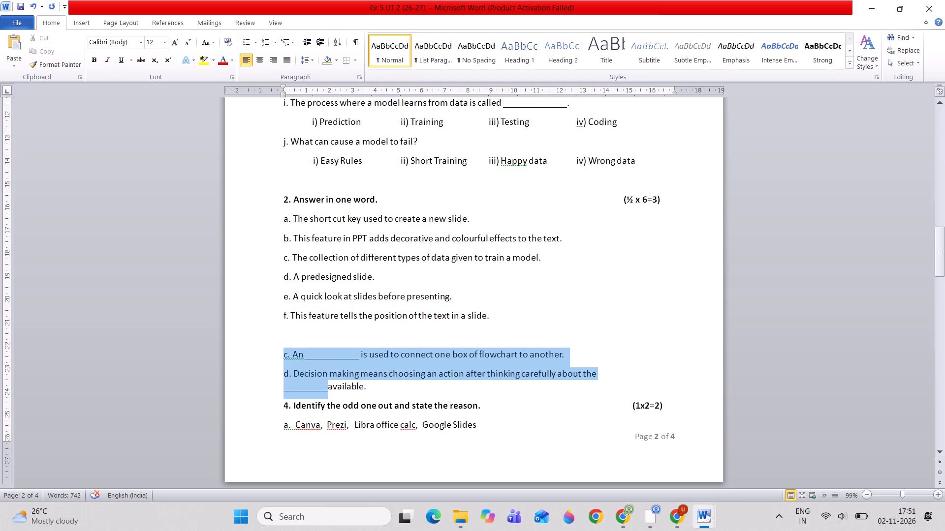
{"action": "left_click_drag", "start_coordinate": [361, 392], "coordinate": [362, 392]}
{"action": "key", "text": "Delete"}
{"action": "key", "text": "Delete"}
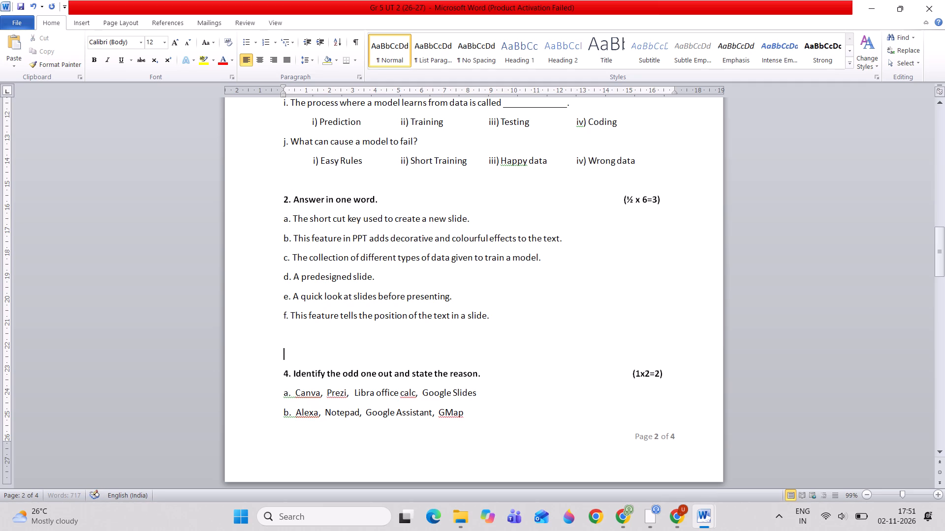
{"action": "key", "text": "Delete"}
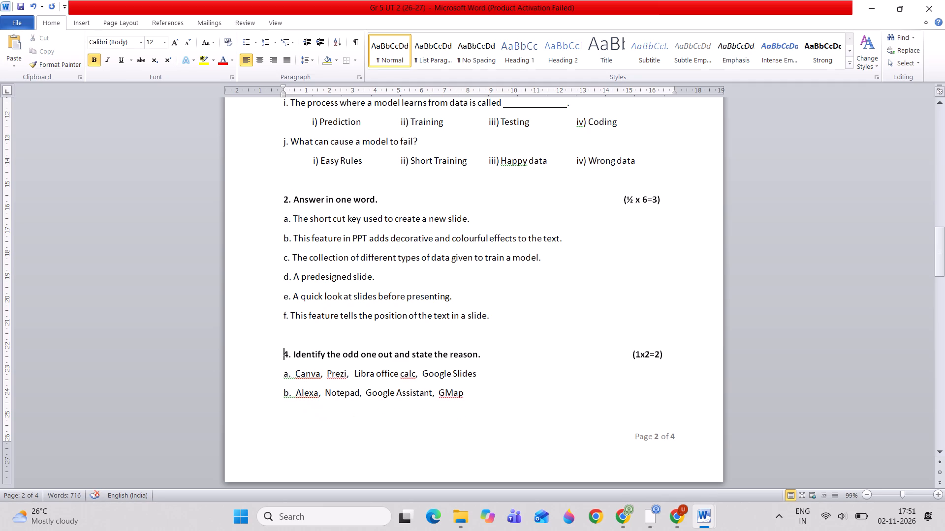
Remove the blank lines above the "Identify the odd one out" and "Answer in one word" headings.
{"action": "key", "text": "Up"}
{"action": "key", "text": "Delete"}
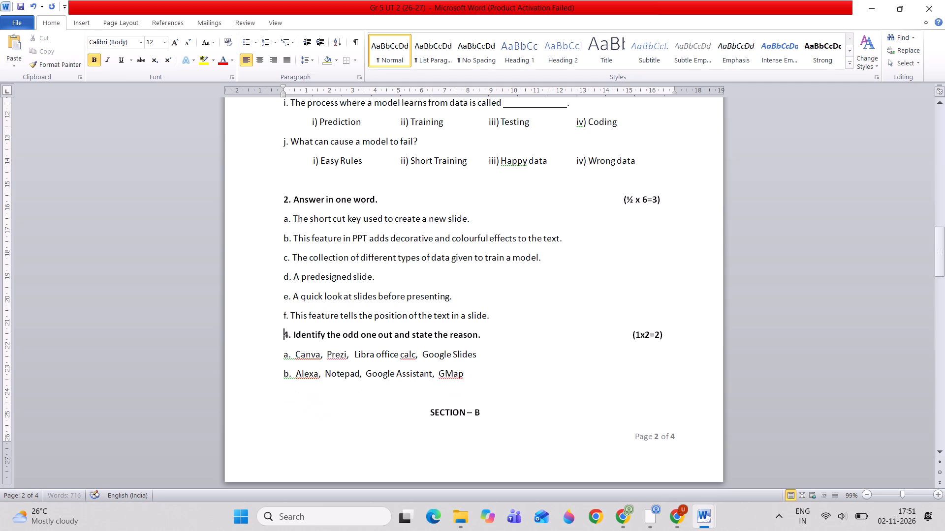
{"action": "left_click", "coordinate": [297, 190]}
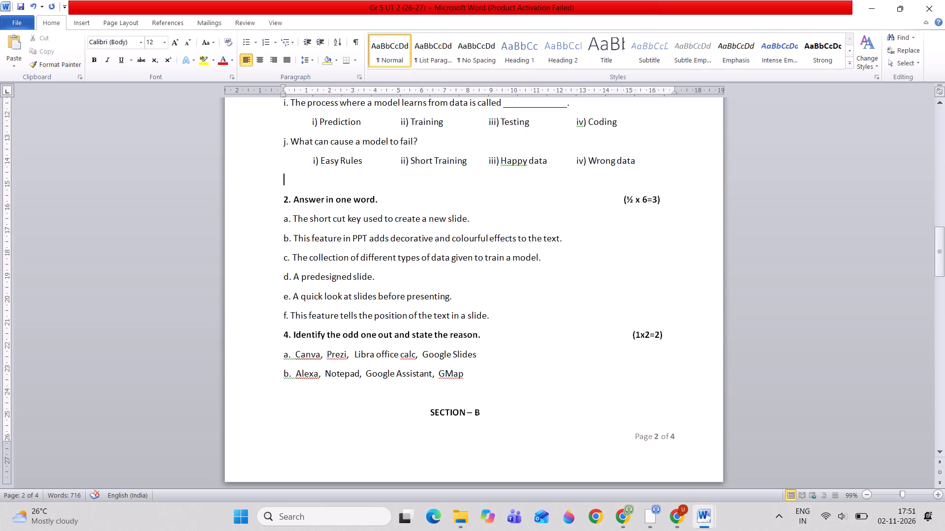
{"action": "key", "text": "Delete"}
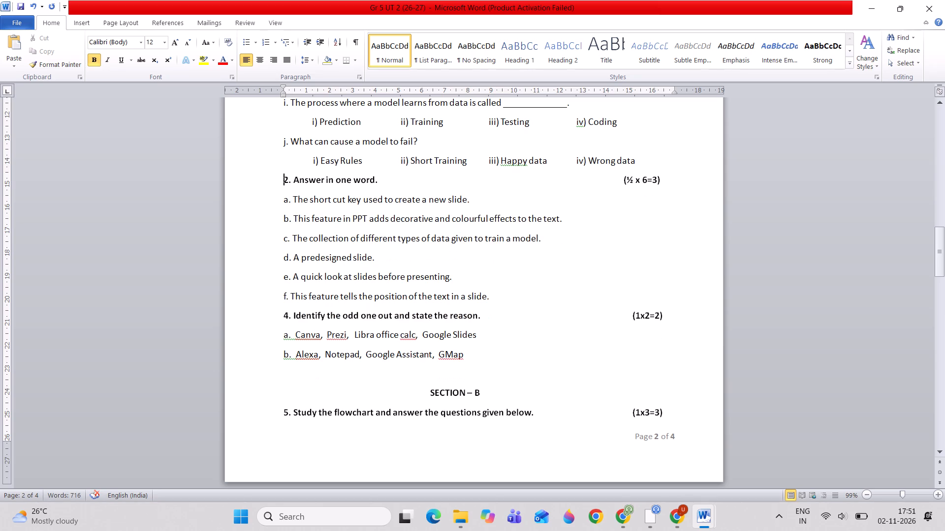
Renumber the "Identify the odd one out and state the reason" heading as 3.
{"action": "left_click", "coordinate": [284, 317]}
{"action": "key", "text": "Delete"}
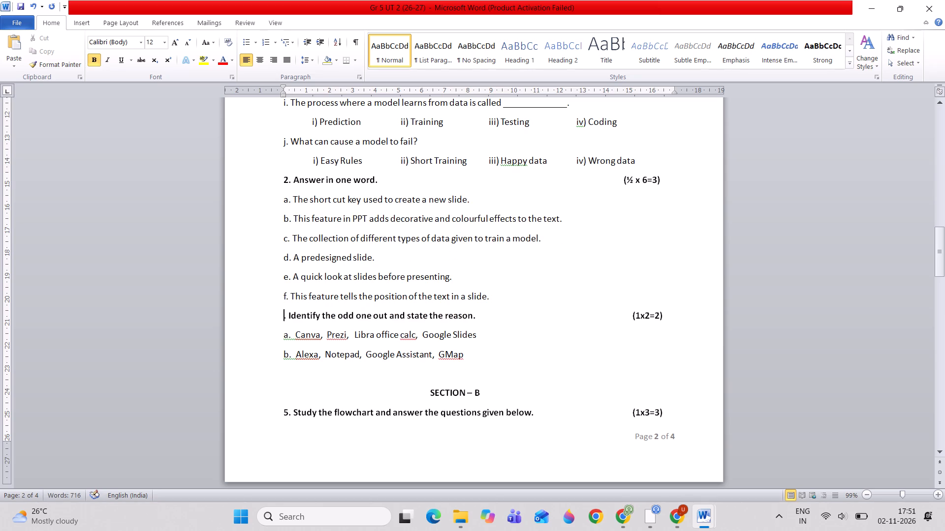
{"action": "key", "text": "3"}
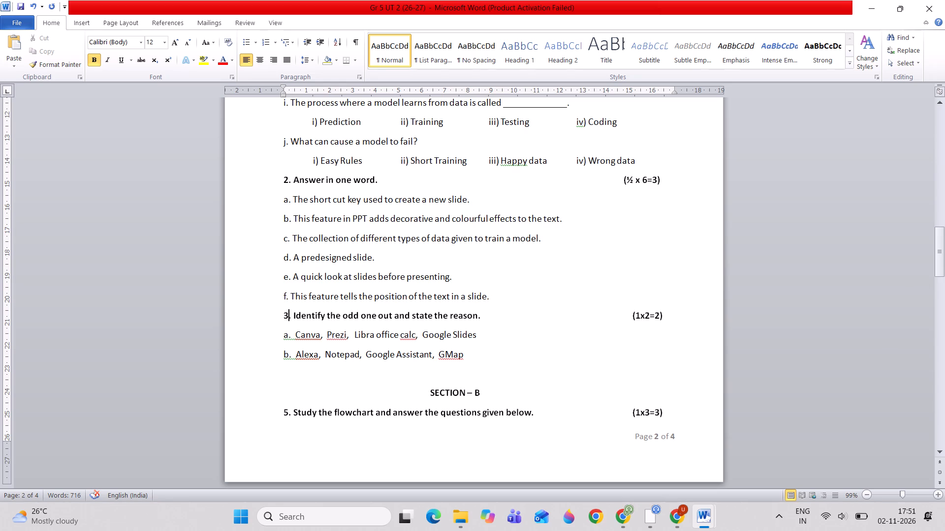
Add "in brief" after "reason" in the section 3 heading, keeping its marks aligned on the same line.
{"action": "left_click", "coordinate": [414, 319]}
{"action": "left_click", "coordinate": [477, 320]}
{"action": "key", "text": "space"}
{"action": "type", "text": "in brief"}
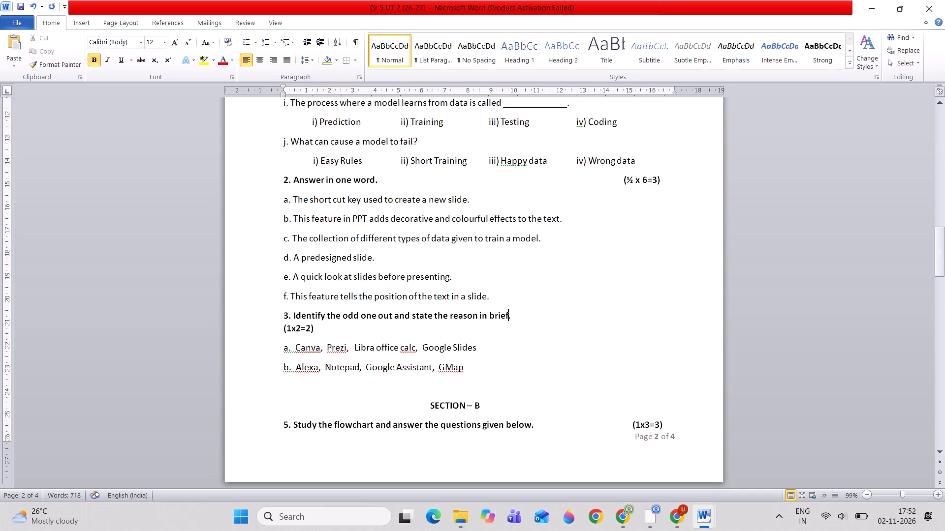
{"action": "key", "text": "Right"}
{"action": "key", "text": "space"}
{"action": "key", "text": "Delete"}
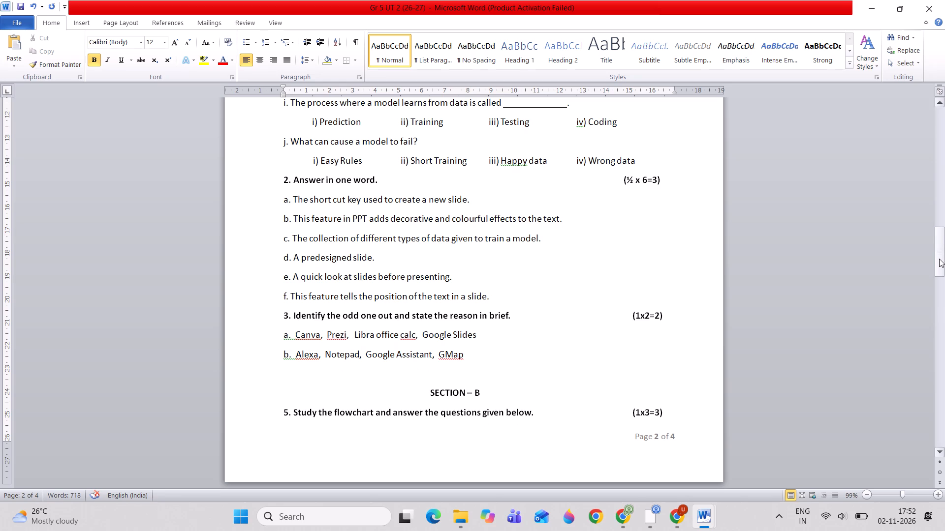
Insert an extra blank line between section 3's items and the "SECTION – B" heading.
{"action": "left_click_drag", "start_coordinate": [939, 259], "coordinate": [942, 276]}
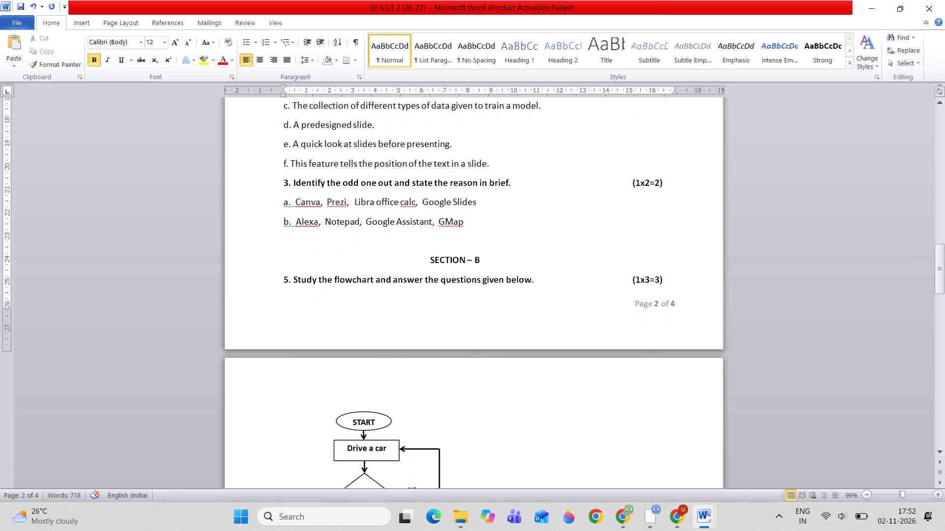
{"action": "left_click", "coordinate": [533, 236]}
{"action": "key", "text": "Return"}
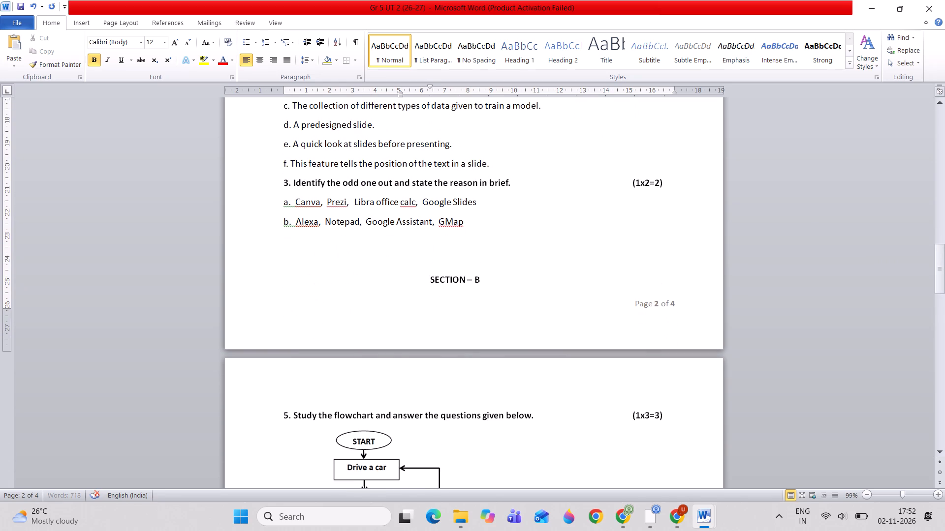
Push the "SECTION – B" heading onto the top of page 3, directly above question 5.
{"action": "key", "text": "Return"}
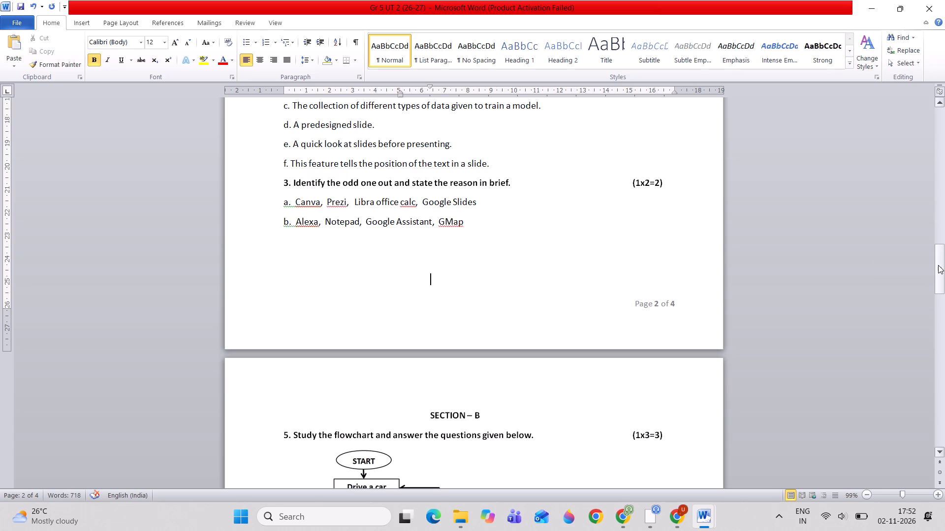
Review the Section B questions from the car flowchart through the competency-based questions at the end of the paper.
{"action": "left_click_drag", "start_coordinate": [938, 265], "coordinate": [933, 316]}
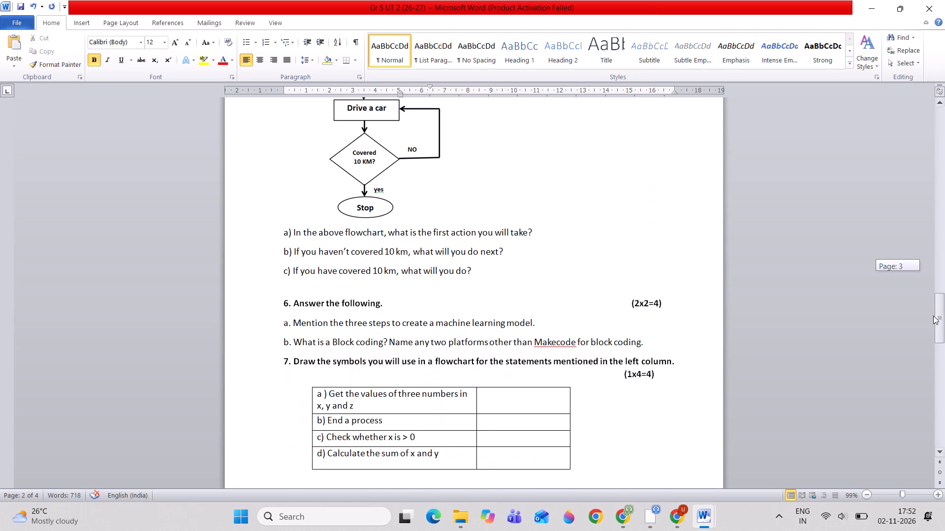
{"action": "left_click_drag", "start_coordinate": [933, 316], "coordinate": [918, 370]}
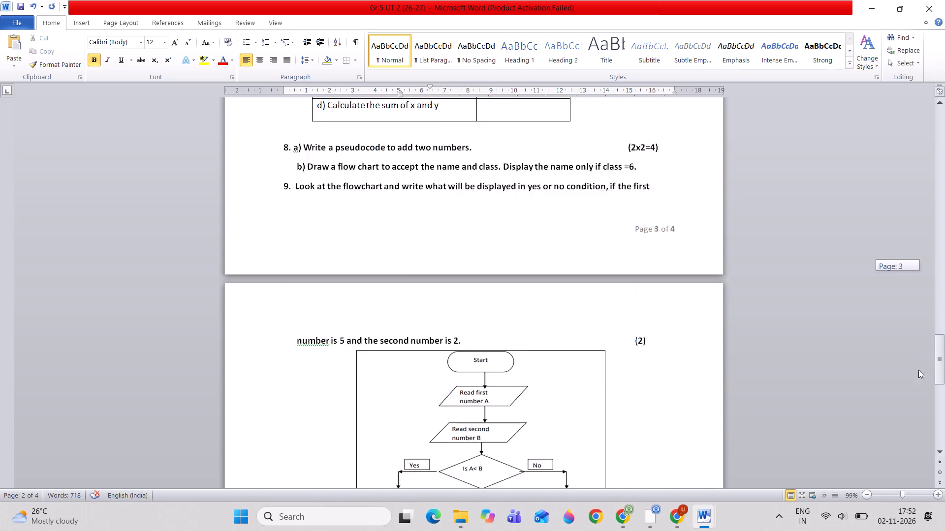
{"action": "left_click_drag", "start_coordinate": [918, 370], "coordinate": [916, 402]}
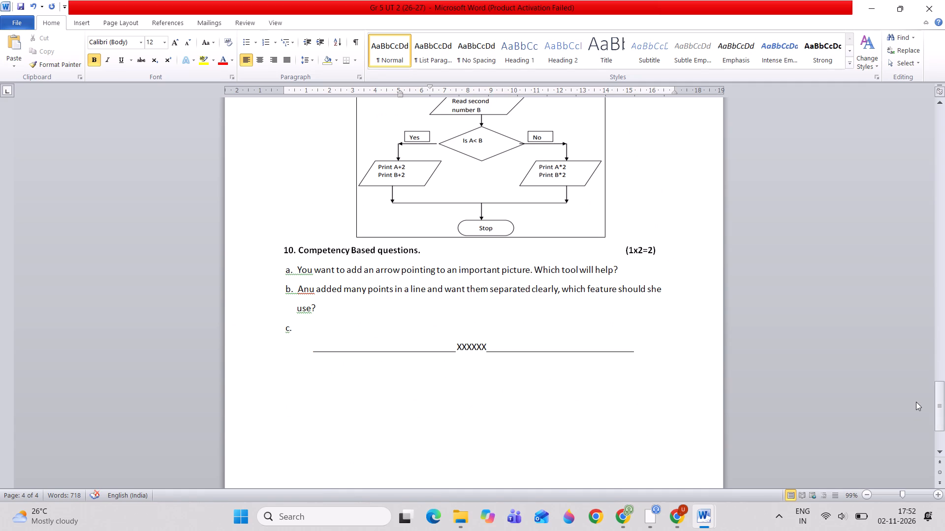
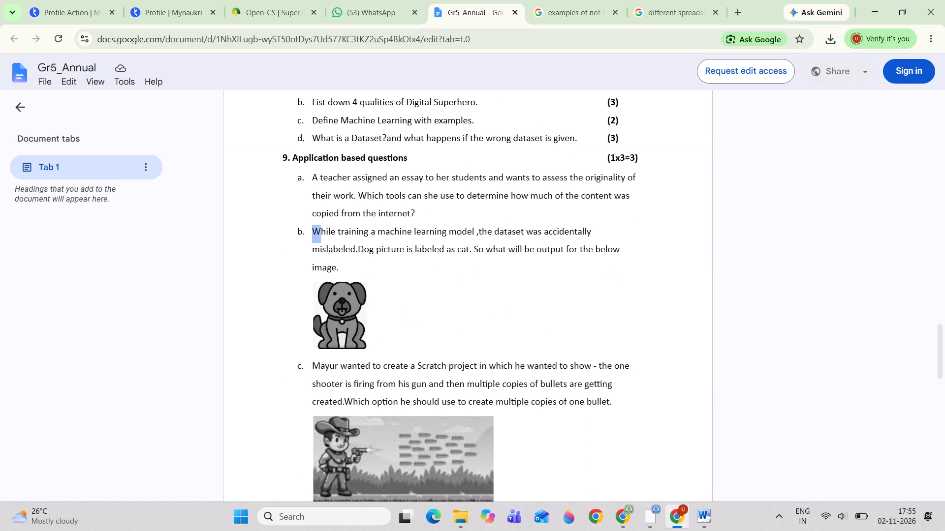
Copy the mislabelled-dataset question (9b) from the Gr5_Annual Google Doc into item c of section 10 in Word, without the extra list letter.
{"action": "left_click_drag", "start_coordinate": [321, 241], "coordinate": [349, 269]}
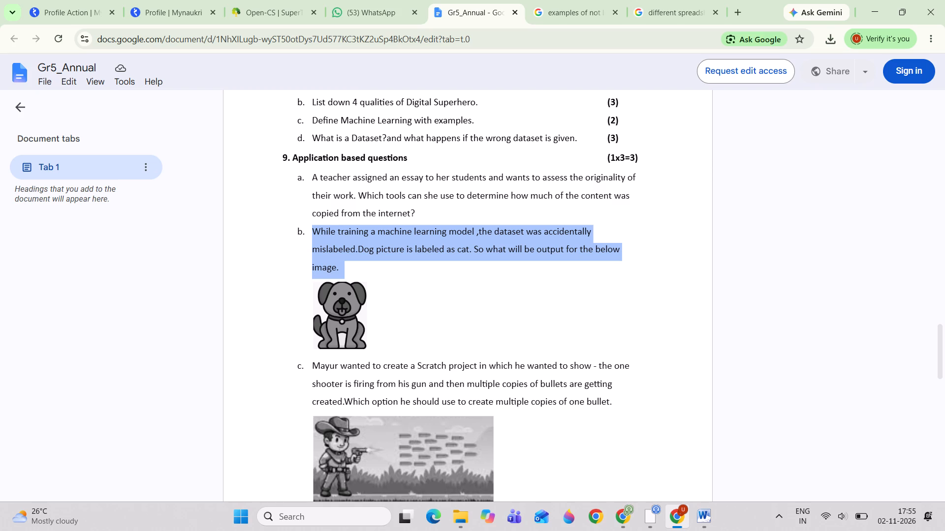
{"action": "key", "text": "ctrl+c"}
{"action": "left_click", "coordinate": [705, 516]}
{"action": "left_click", "coordinate": [642, 452]}
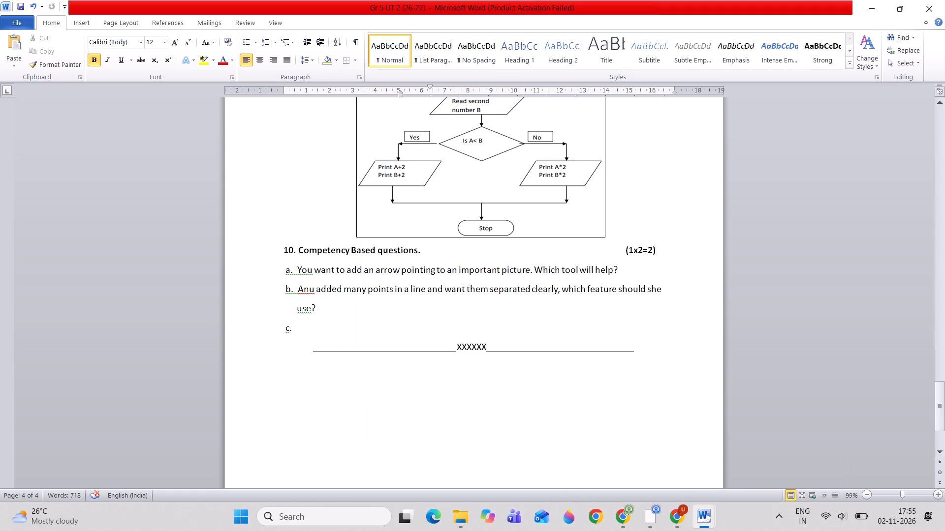
{"action": "left_click", "coordinate": [306, 327]}
{"action": "key", "text": "ctrl+v"}
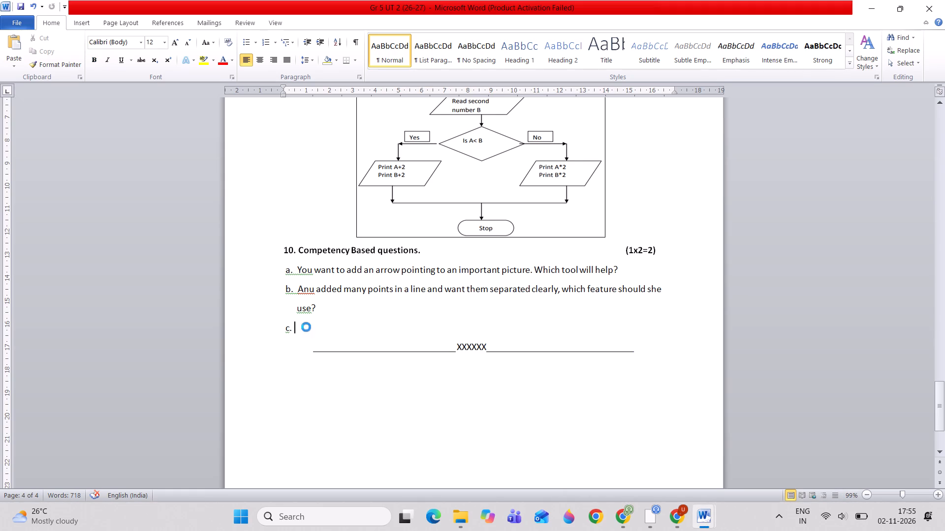
{"action": "left_click", "coordinate": [306, 327]}
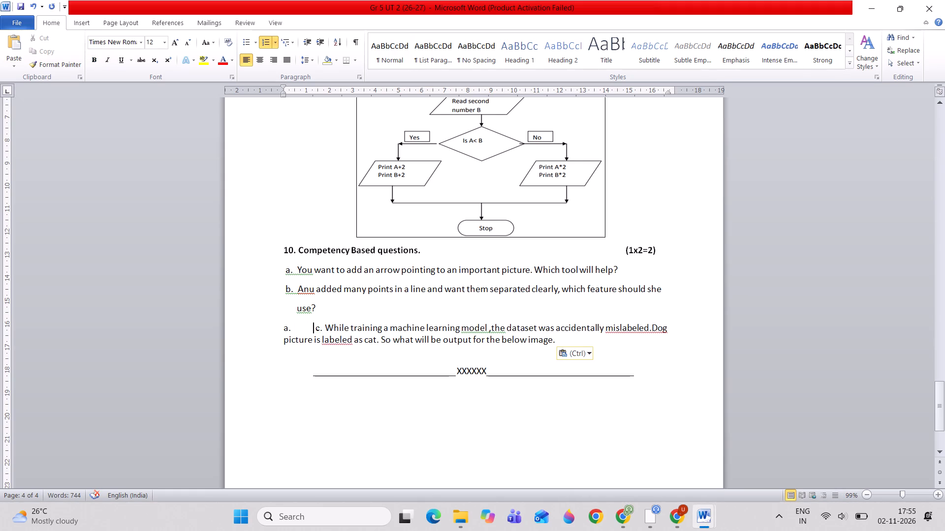
{"action": "key", "text": "BackSpace"}
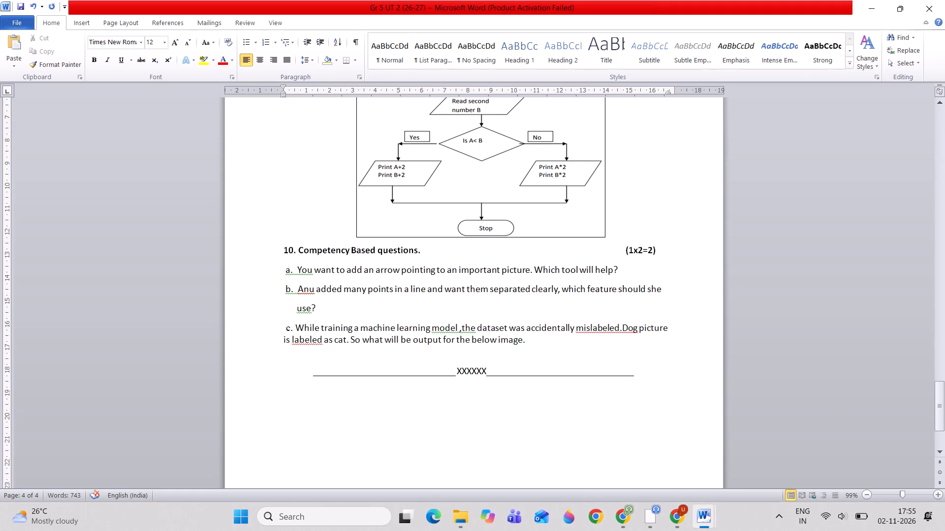
Separate the two sentences in question 10c with a space and insert "The" before "Dog".
{"action": "left_click", "coordinate": [623, 331]}
{"action": "key", "text": "space"}
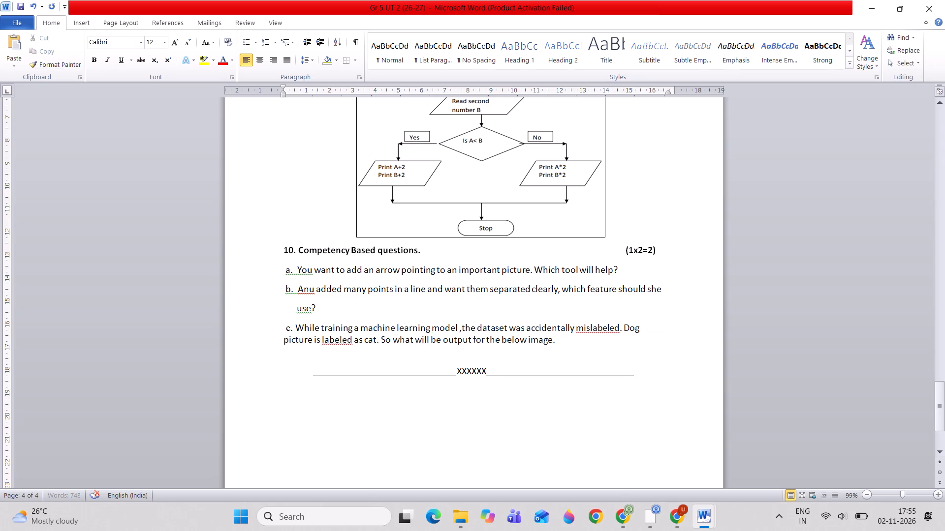
{"action": "key", "text": "alt+Tab"}
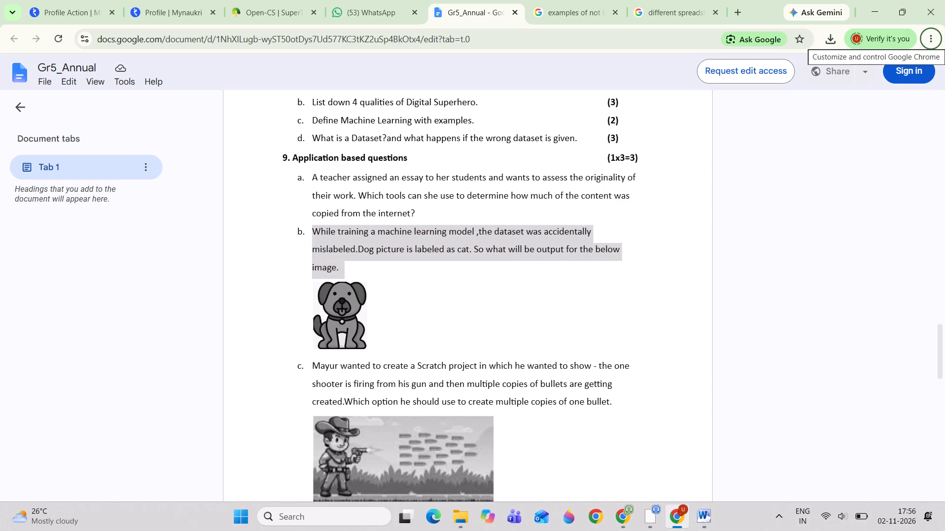
{"action": "key", "text": "alt+Tab"}
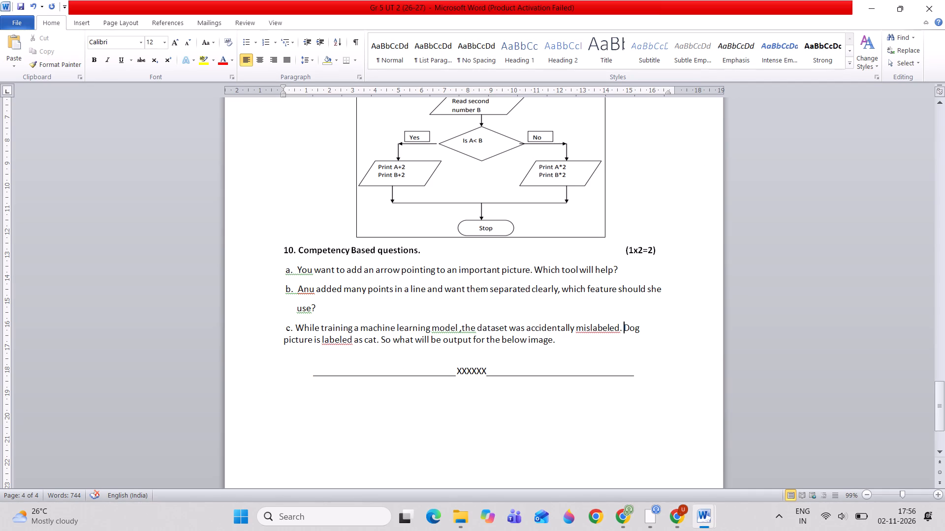
{"action": "key", "text": "space"}
{"action": "type", "text": "The"}
{"action": "key", "text": "space"}
Break question 10c before "picture" and indent its second line with spaces to align under the question text.
{"action": "left_click", "coordinate": [283, 344]}
{"action": "key", "text": "Return"}
{"action": "key", "text": "v"}
{"action": "key", "text": "v"}
{"action": "key", "text": "v"}
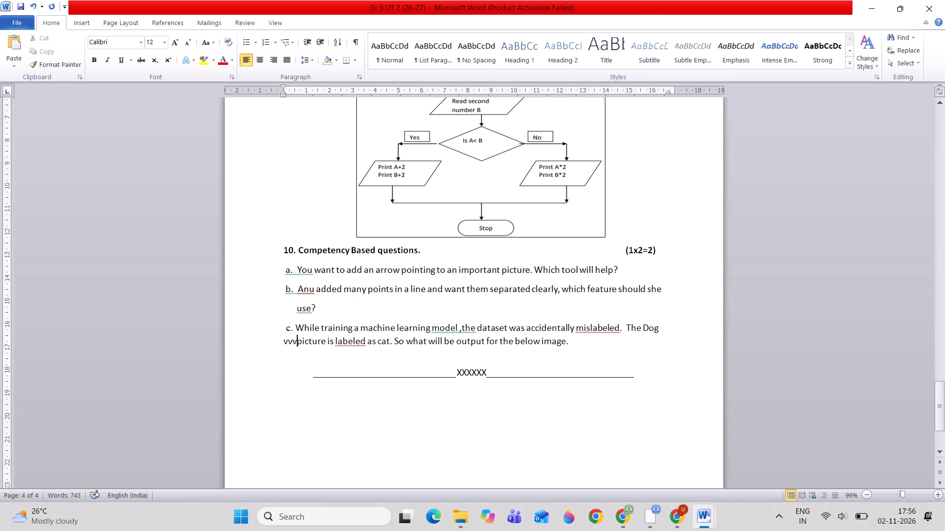
{"action": "key", "text": "BackSpace"}
{"action": "key", "text": "BackSpace"}
{"action": "key", "text": "BackSpace"}
{"action": "key", "text": "space"}
{"action": "key", "text": "space"}
{"action": "key", "text": "space"}
{"action": "key", "text": "space"}
{"action": "key", "text": "space"}
{"action": "key", "text": "space"}
{"action": "key", "text": "space"}
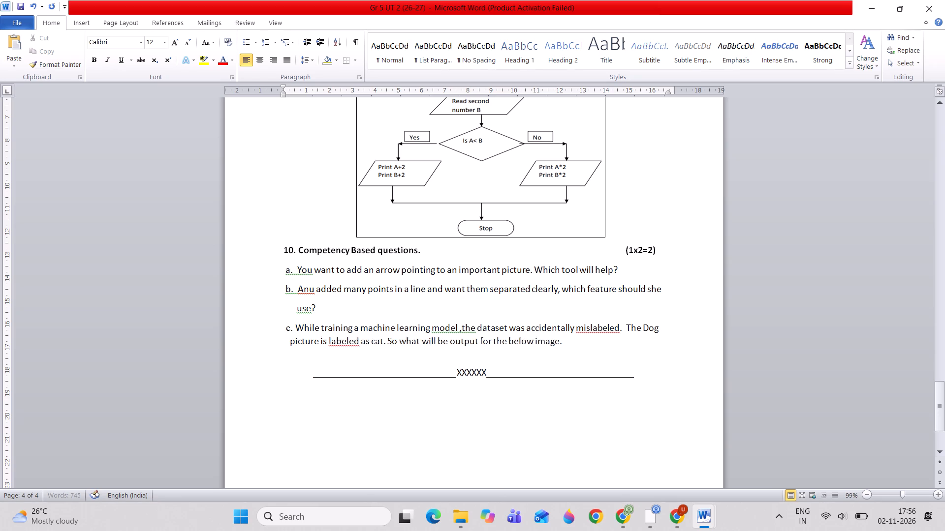
{"action": "key", "text": "BackSpace"}
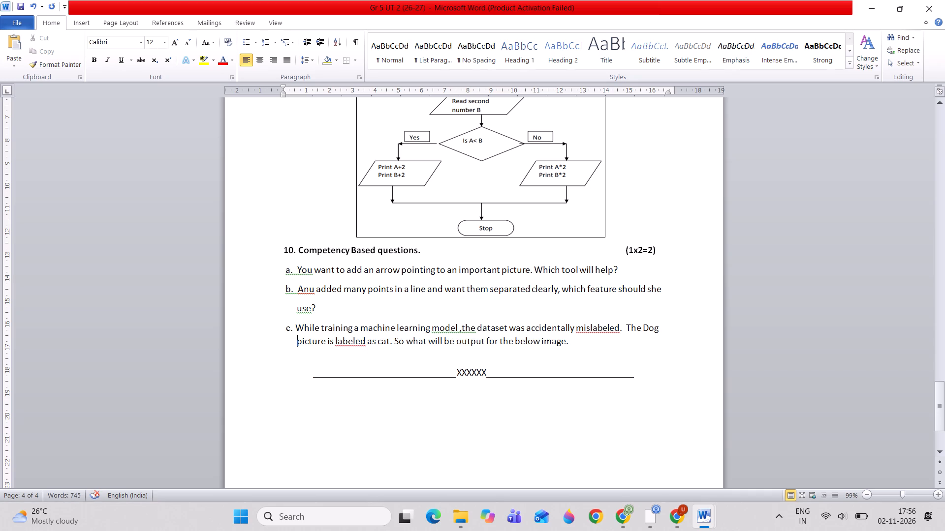
Correct the spelling in question 10c's first line to "mislabelled".
{"action": "left_click", "coordinate": [609, 330]}
{"action": "key", "text": "l"}
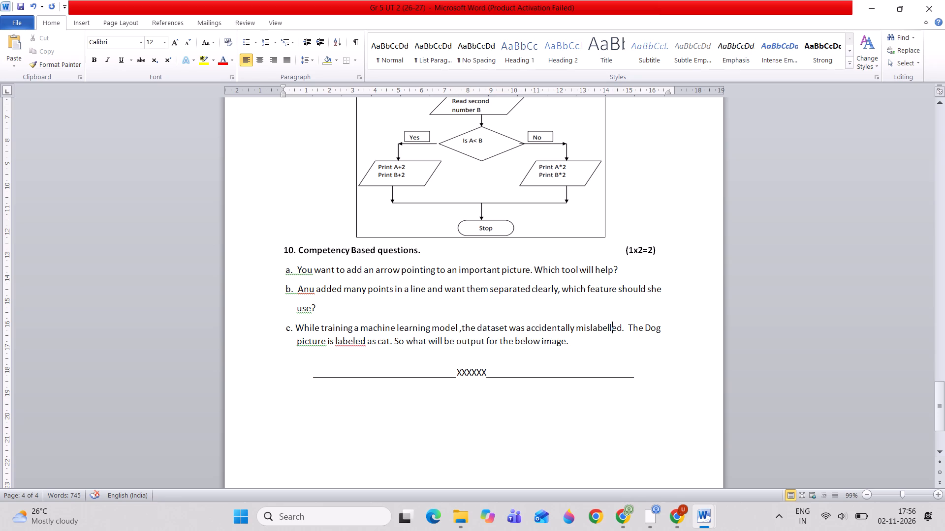
Capture the dog picture under question 9b in the Gr5_Annual Google Doc with Snipping Tool and copy the snip.
{"action": "key", "text": "alt+Tab"}
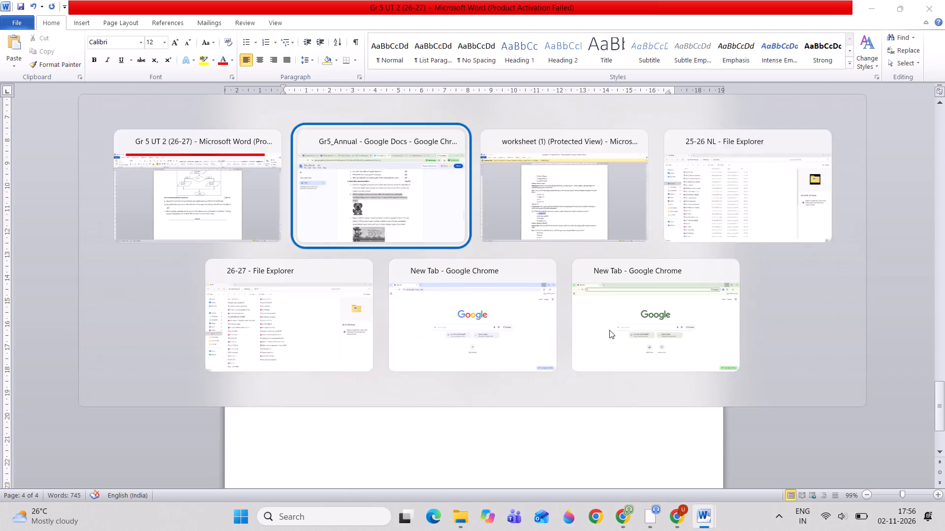
{"action": "left_click", "coordinate": [352, 321]}
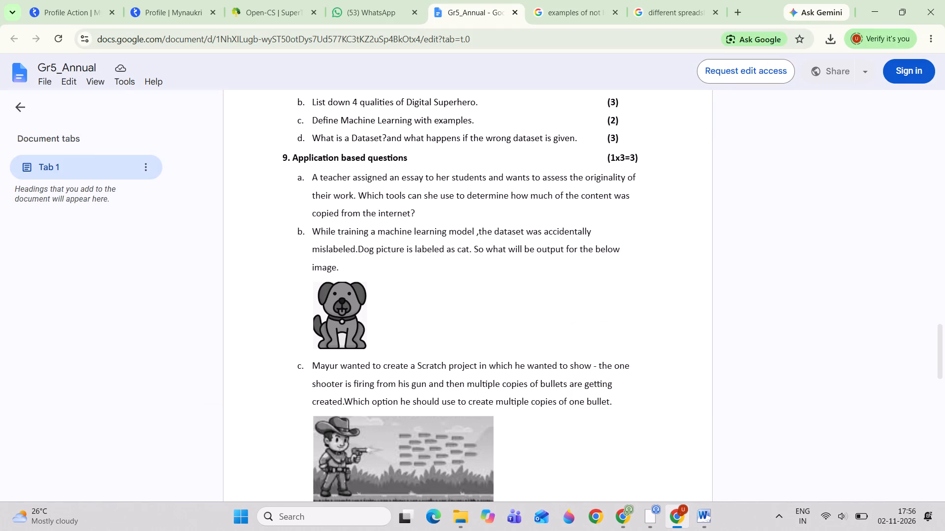
{"action": "double_click", "coordinate": [335, 300]}
{"action": "left_click", "coordinate": [340, 513]}
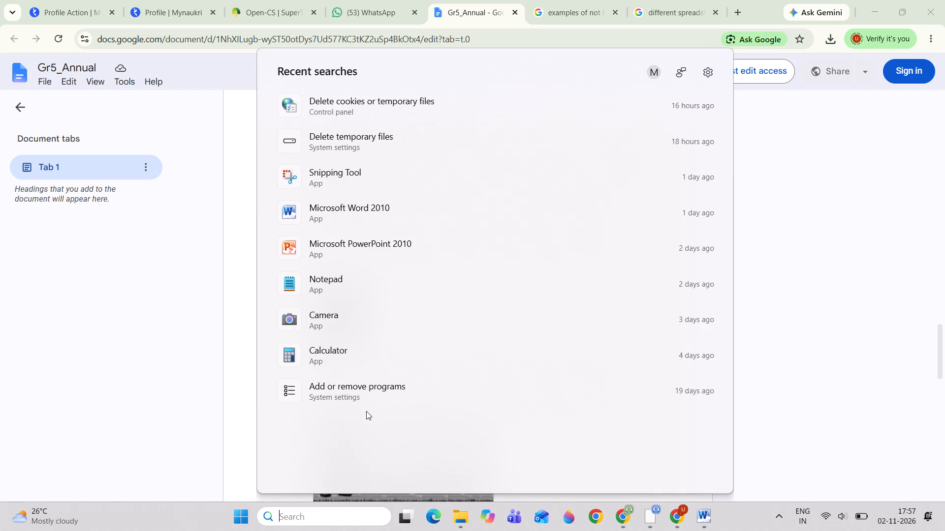
{"action": "left_click", "coordinate": [330, 183]}
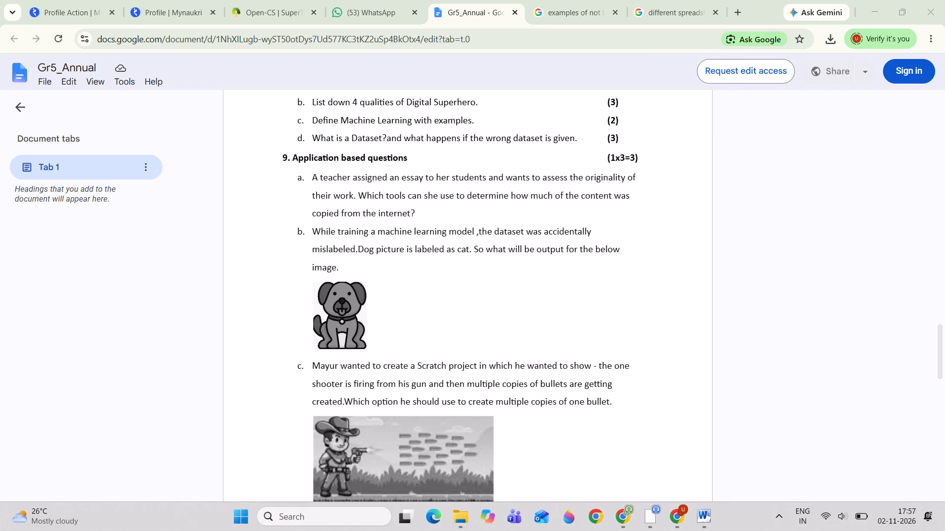
{"action": "left_click", "coordinate": [359, 221]}
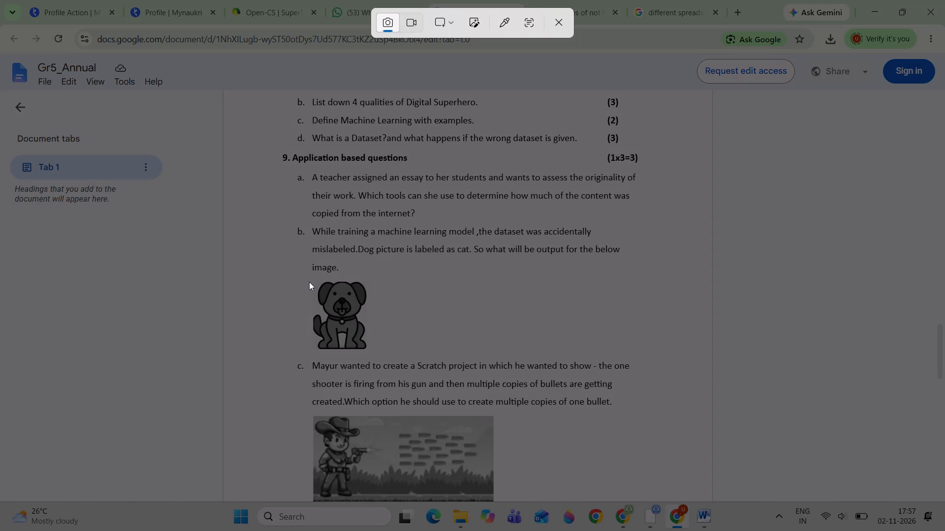
{"action": "left_click_drag", "start_coordinate": [311, 281], "coordinate": [360, 326]}
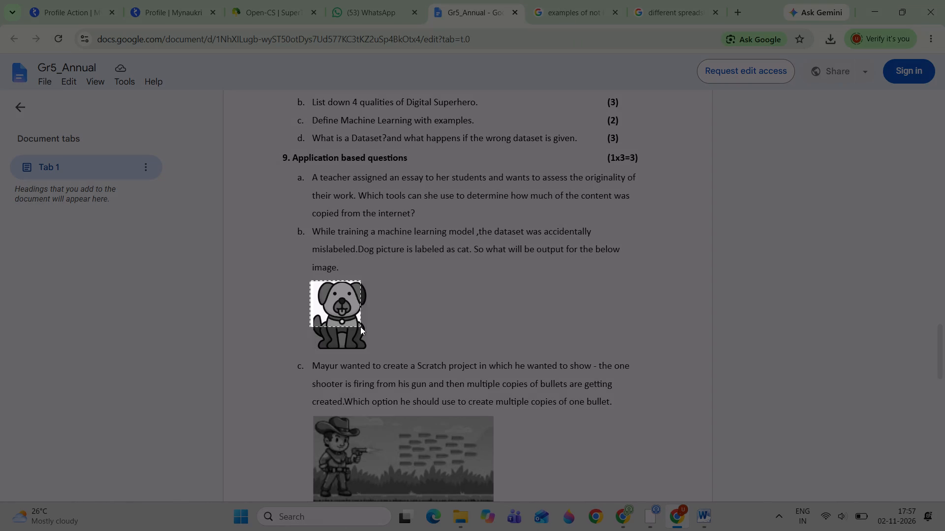
{"action": "left_click_drag", "start_coordinate": [360, 326], "coordinate": [372, 351]}
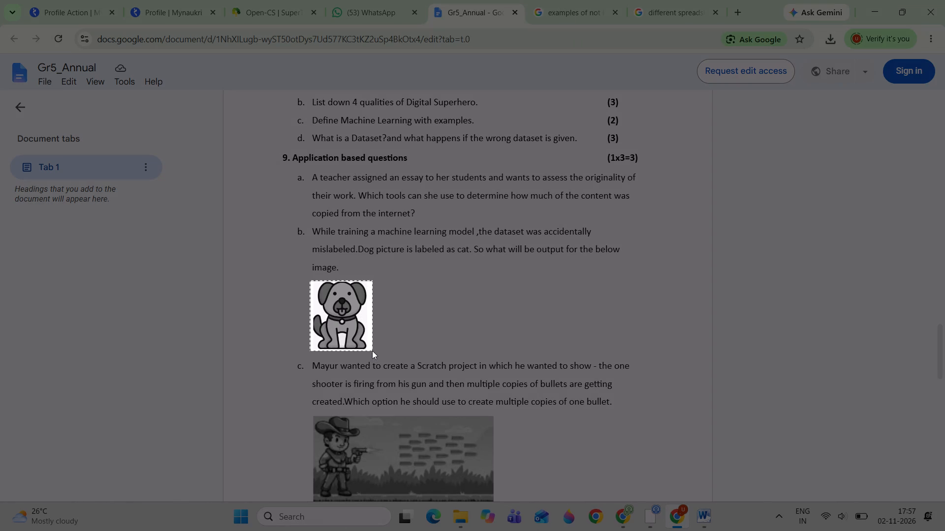
{"action": "left_click_drag", "start_coordinate": [372, 351], "coordinate": [369, 353]}
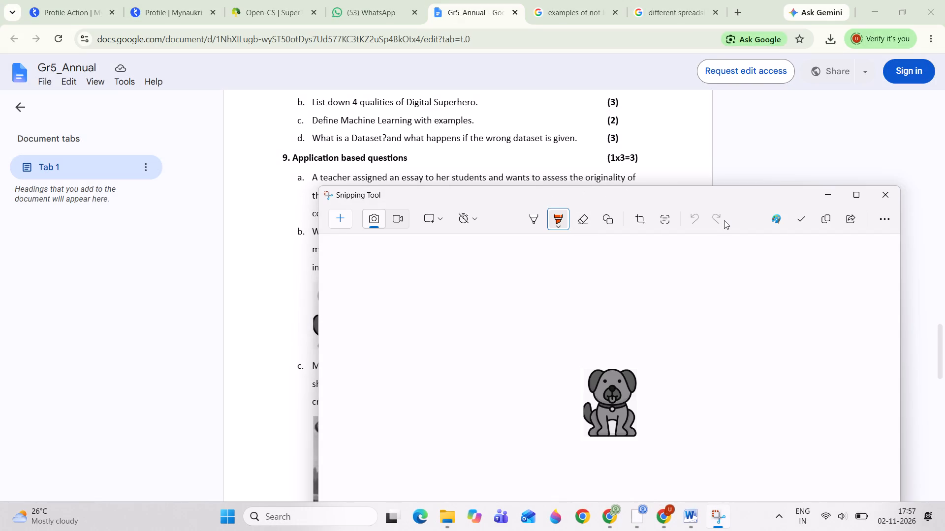
{"action": "left_click", "coordinate": [822, 220]}
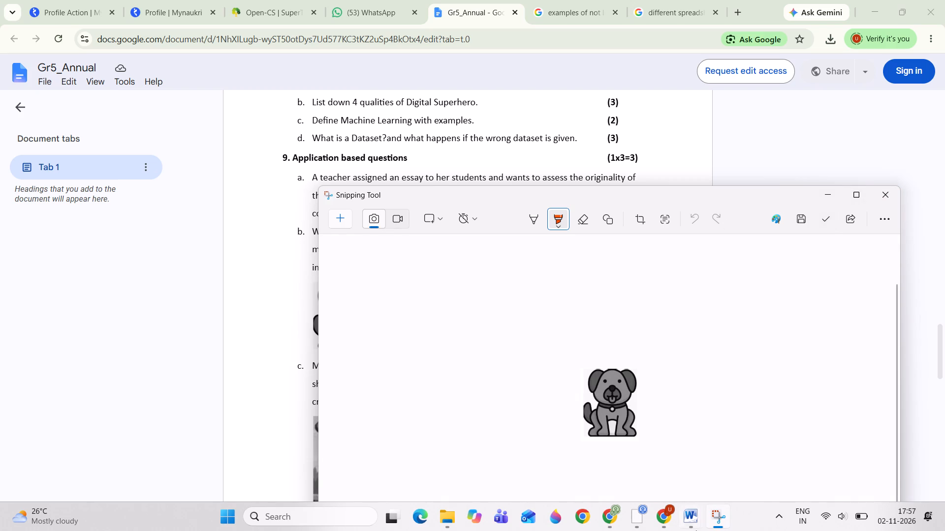
Paste the dog picture into the Word paper below question 10c, after a blank line and indented with five spaces.
{"action": "left_click", "coordinate": [694, 519]}
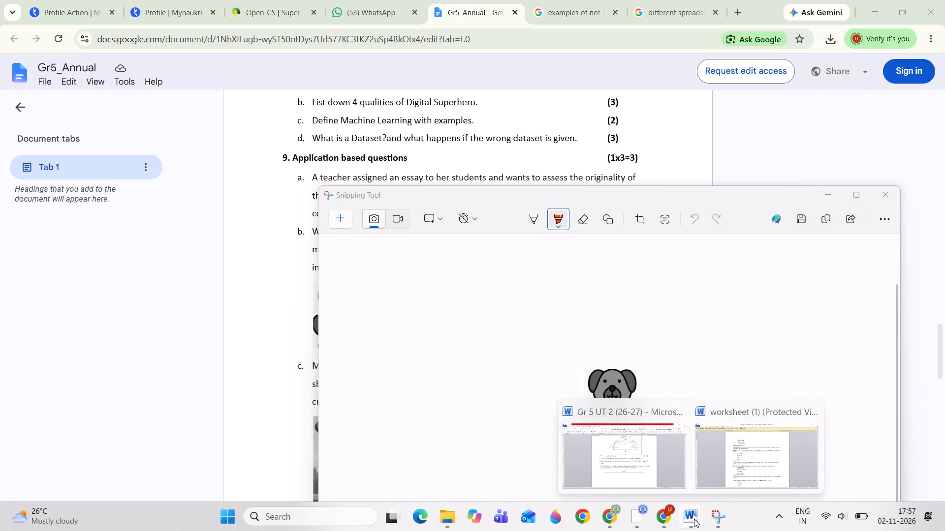
{"action": "left_click", "coordinate": [663, 480]}
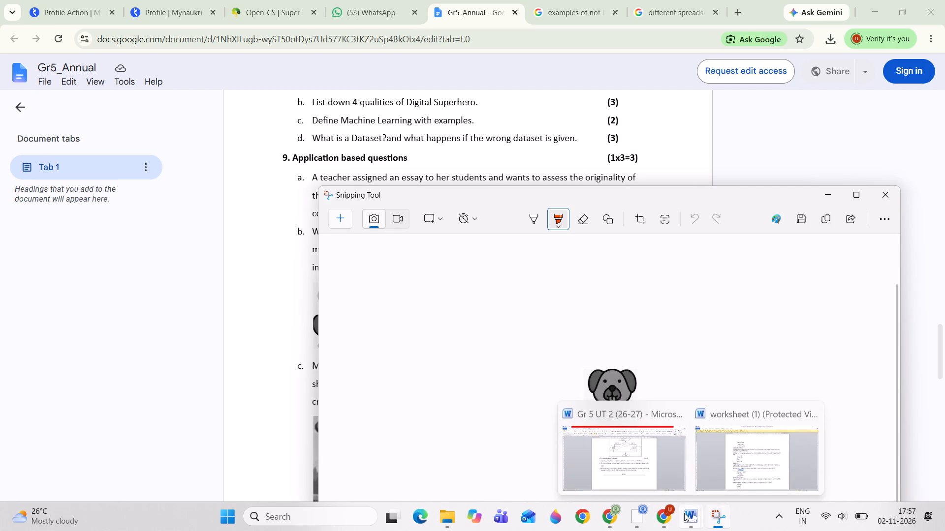
{"action": "left_click", "coordinate": [625, 457]}
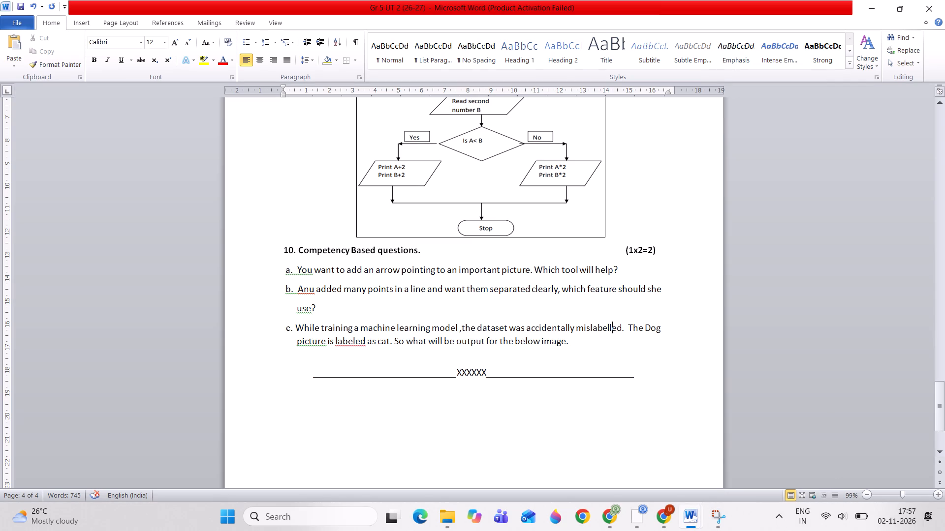
{"action": "left_click", "coordinate": [577, 348]}
{"action": "left_click", "coordinate": [575, 342]}
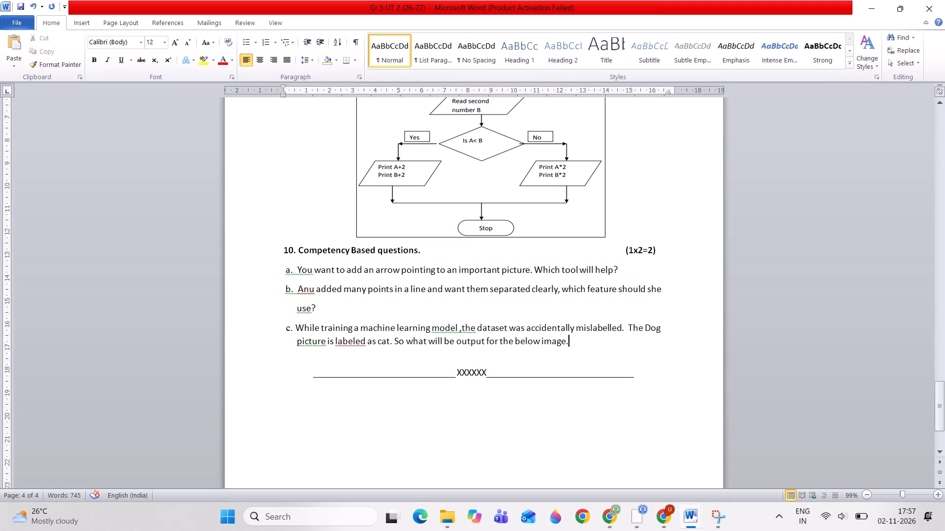
{"action": "key", "text": "Return"}
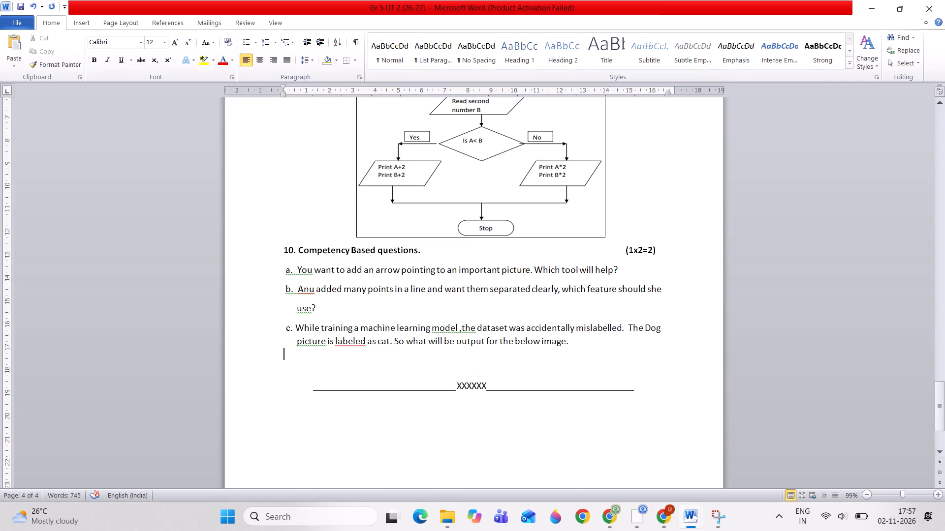
{"action": "key", "text": "Return"}
{"action": "key", "text": "space"}
{"action": "key", "text": "space"}
{"action": "key", "text": "space"}
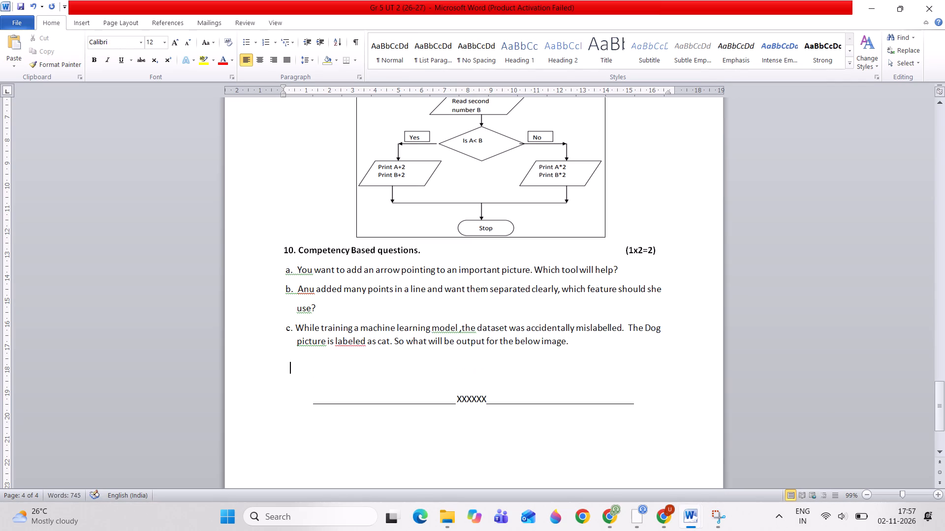
{"action": "key", "text": "space"}
{"action": "key", "text": "space"}
{"action": "key", "text": "ctrl+v"}
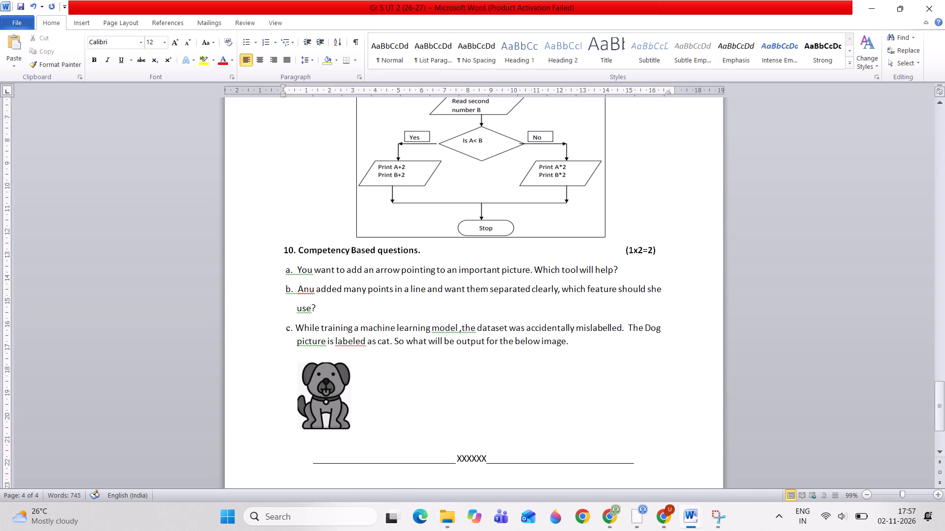
Change the text wrapping of the dog picture below question 10c so that text flows beside it.
{"action": "left_click", "coordinate": [342, 381]}
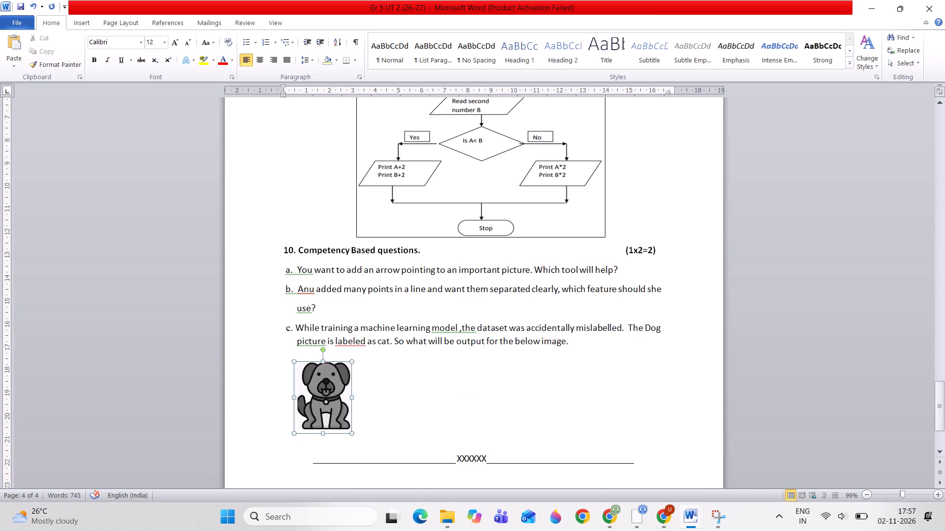
{"action": "right_click", "coordinate": [342, 381]}
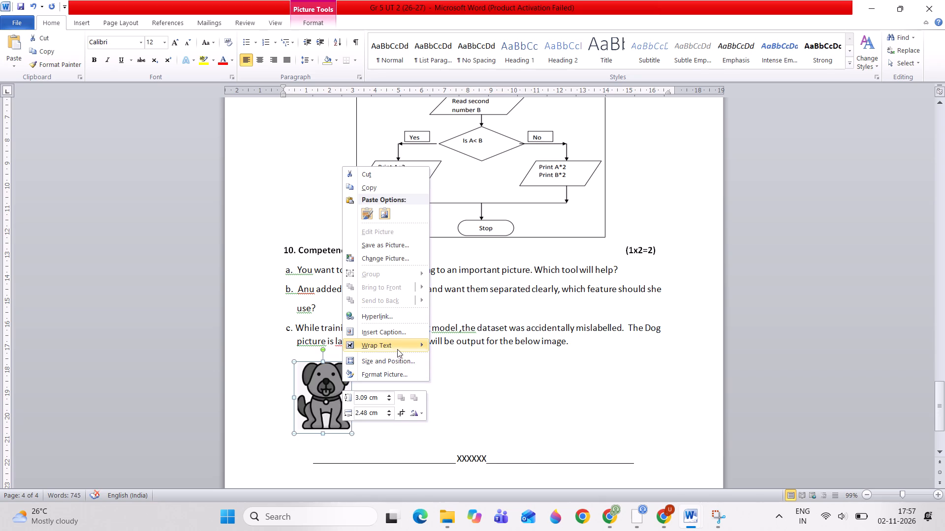
{"action": "left_click", "coordinate": [446, 373]}
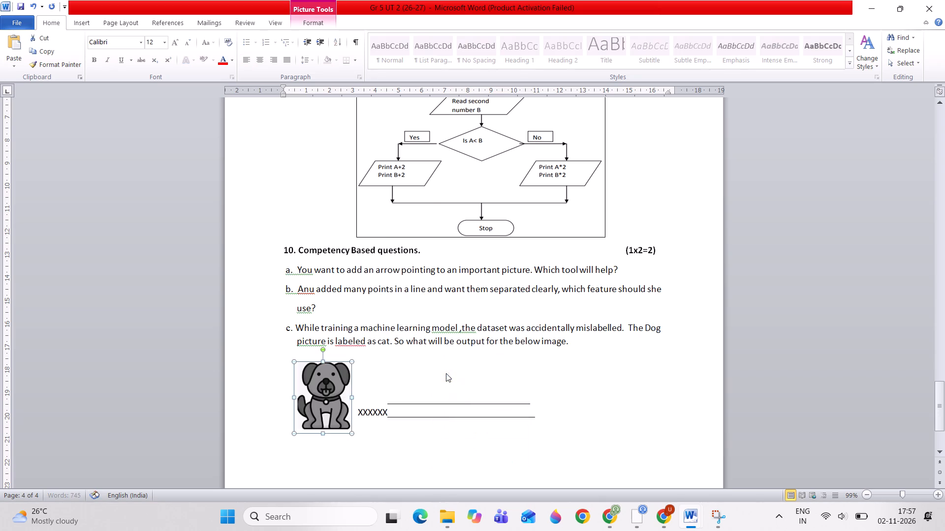
Insert two line breaks before the closing XXXXXX line to move it below the dog picture.
{"action": "left_click", "coordinate": [367, 400]}
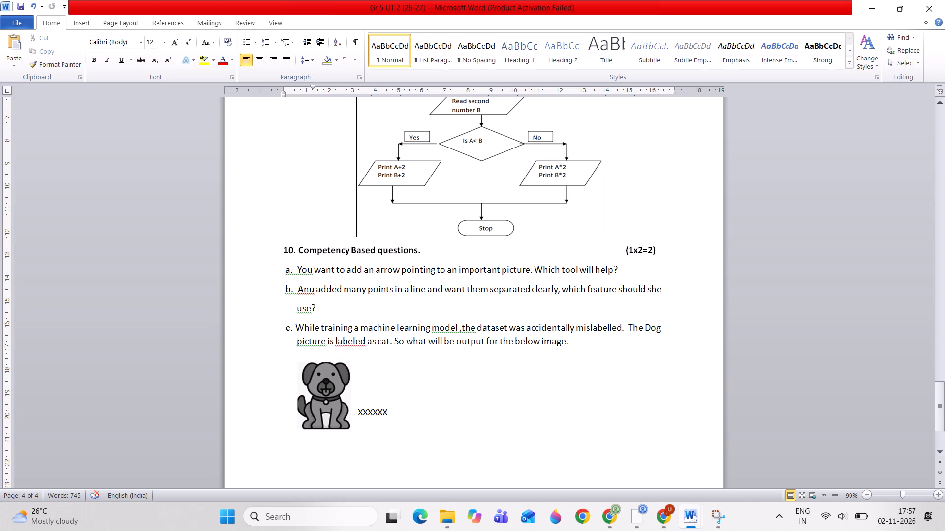
{"action": "key", "text": "Return"}
{"action": "key", "text": "Return"}
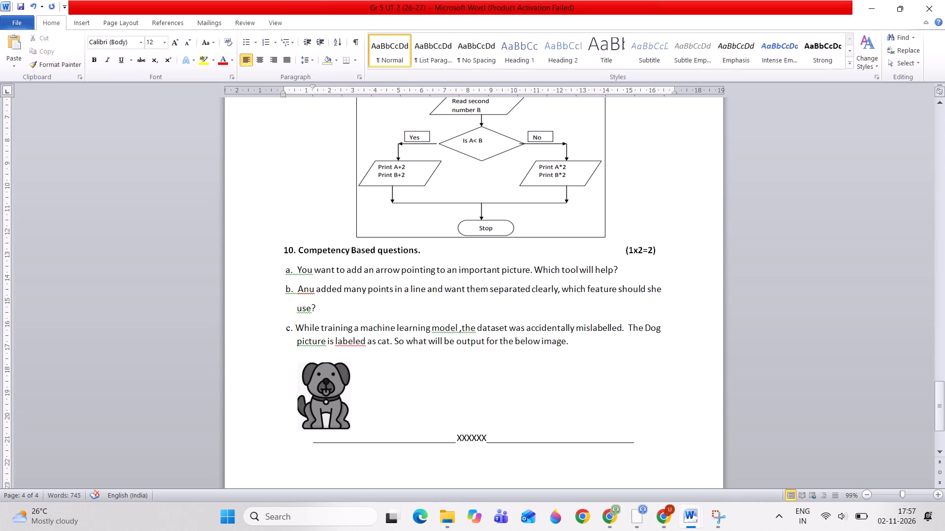
Nudge the dog picture slightly up and well to the right, keeping it between question 10c and the XXXXXX line.
{"action": "left_click", "coordinate": [330, 390]}
{"action": "key", "text": "Up"}
{"action": "key", "text": "Up"}
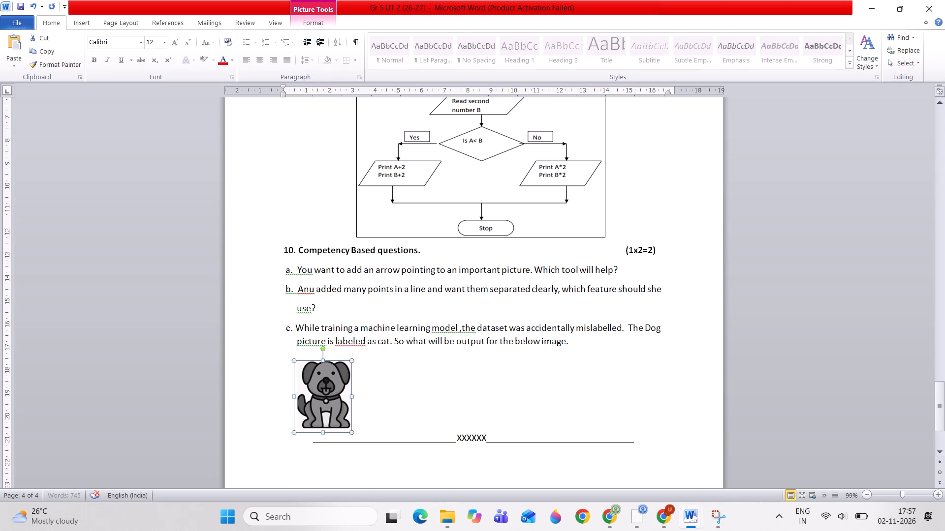
{"action": "key", "text": "Up"}
{"action": "key", "text": "Up"}
{"action": "key", "text": "Up"}
{"action": "key", "text": "Up"}
{"action": "key", "text": "Up"}
{"action": "key", "text": "Up"}
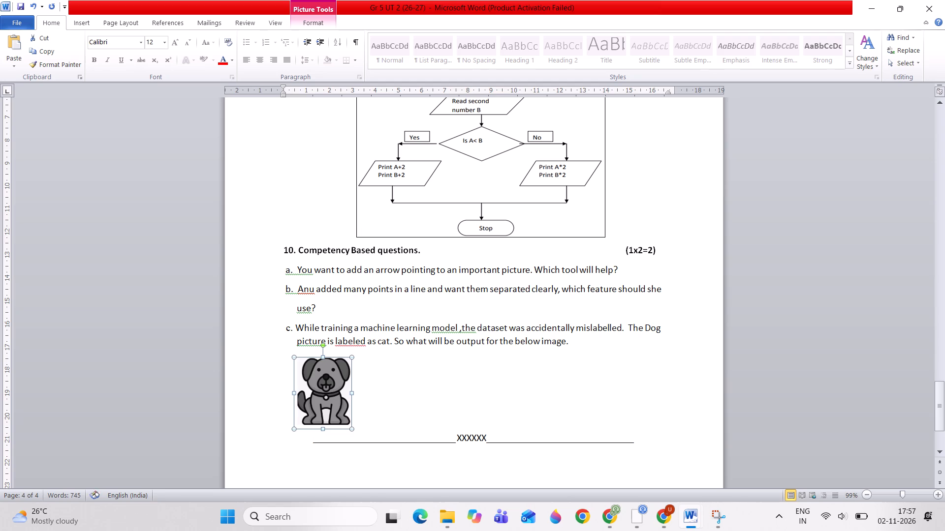
{"action": "key", "text": "Right"}
{"action": "key", "text": "Right"}
{"action": "key", "text": "Right"}
{"action": "key", "text": "Right"}
{"action": "key", "text": "Right"}
{"action": "key", "text": "Right"}
{"action": "key", "text": "Right"}
{"action": "key", "text": "Right"}
{"action": "key", "text": "Right"}
{"action": "key", "text": "Right"}
{"action": "key", "text": "Right"}
{"action": "key", "text": "Right"}
{"action": "key", "text": "Right"}
{"action": "key", "text": "Right"}
{"action": "key", "text": "Right"}
{"action": "key", "text": "Right"}
{"action": "key", "text": "Right"}
{"action": "key", "text": "Right"}
{"action": "key", "text": "Right"}
{"action": "key", "text": "Right"}
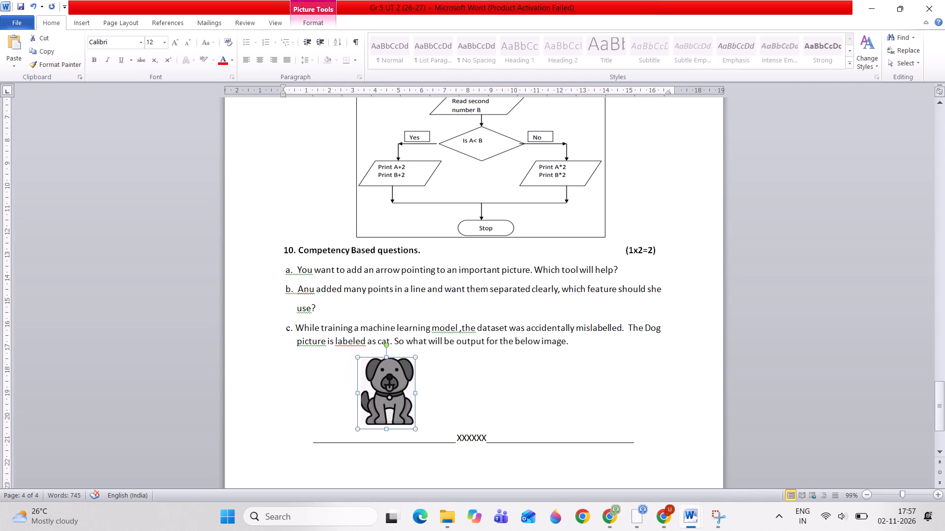
Correct the comma spacing in question 10c's first line to read "model, the dataset".
{"action": "left_click", "coordinate": [457, 331]}
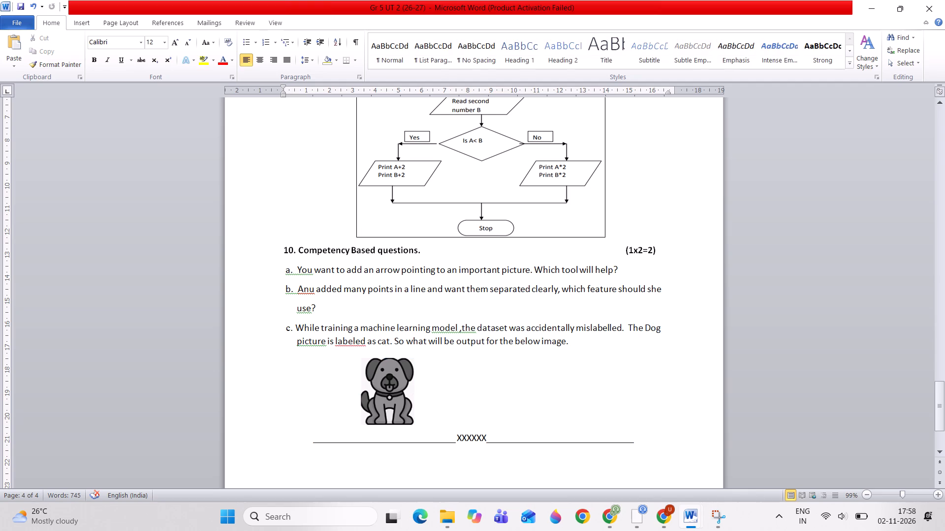
{"action": "key", "text": "comma"}
{"action": "key", "text": "Delete"}
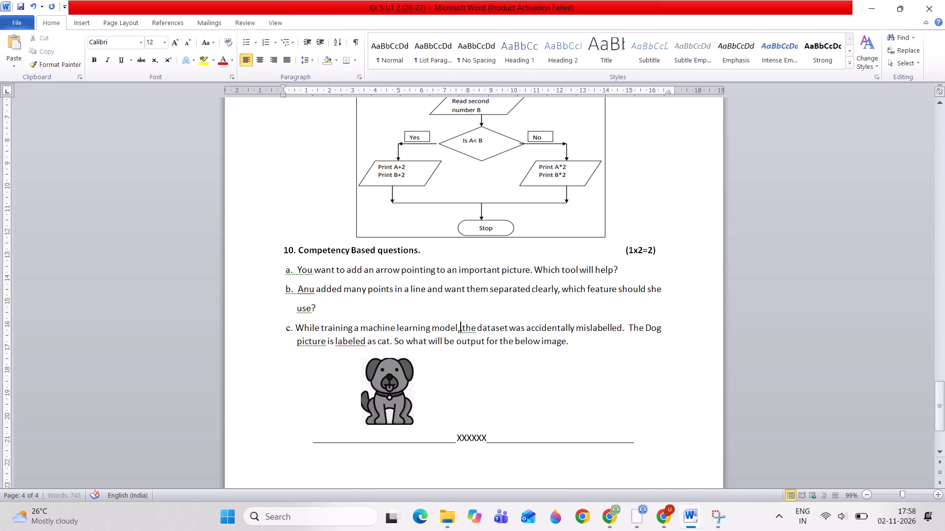
{"action": "key", "text": "Delete"}
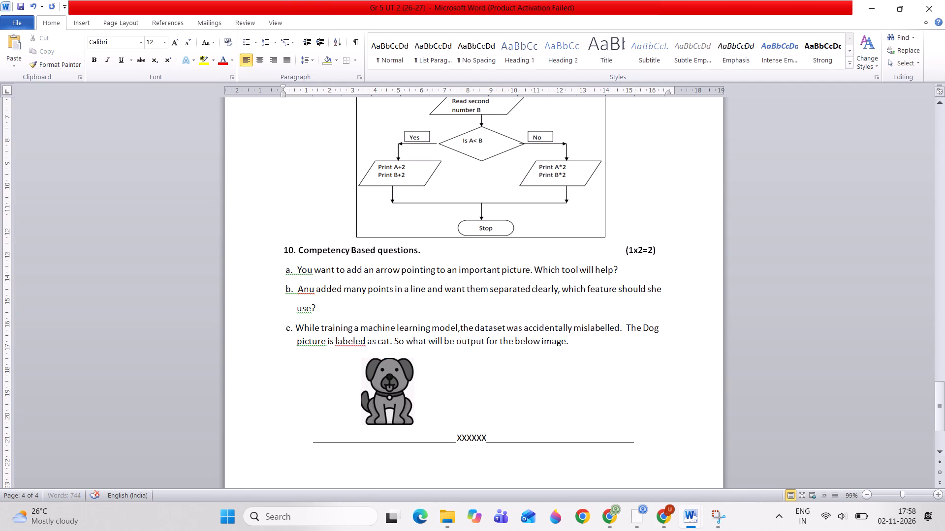
{"action": "key", "text": "space"}
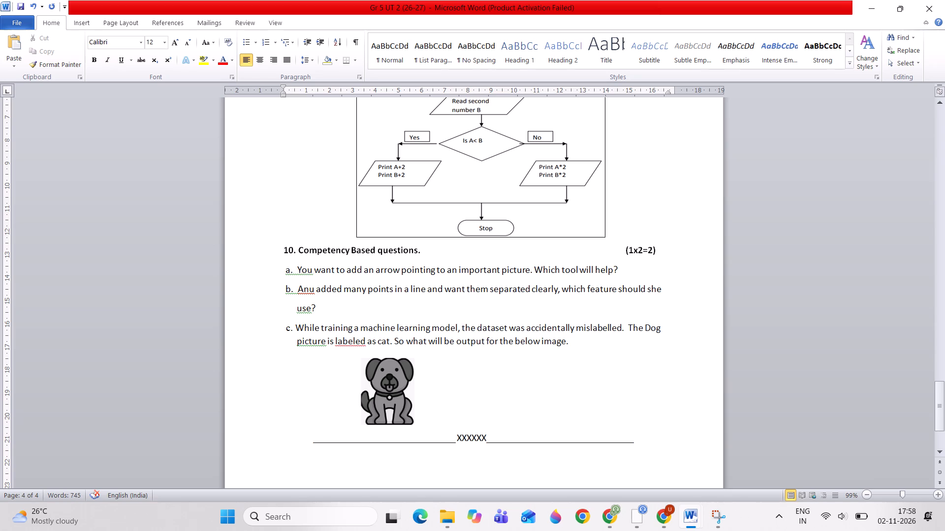
Correct the spelling in question 10c's second line to "labelled".
{"action": "left_click", "coordinate": [344, 344]}
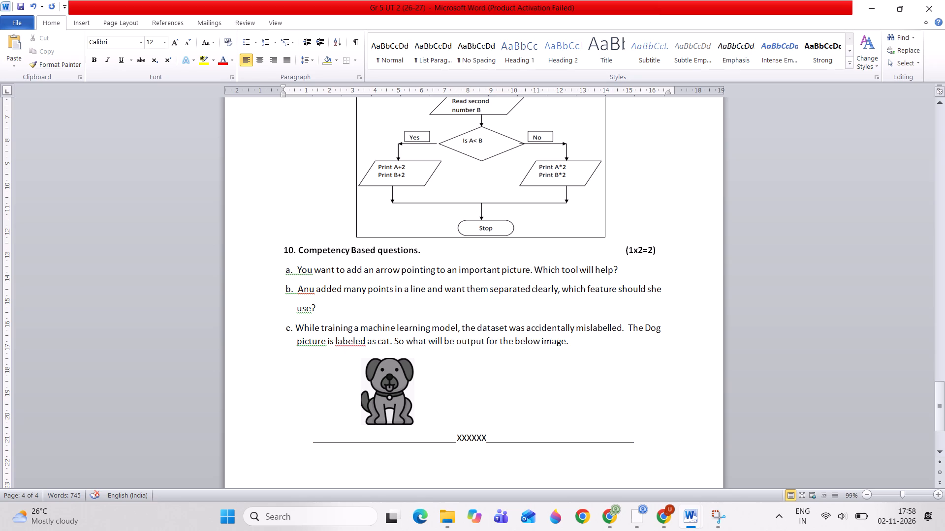
{"action": "right_click", "coordinate": [344, 344]}
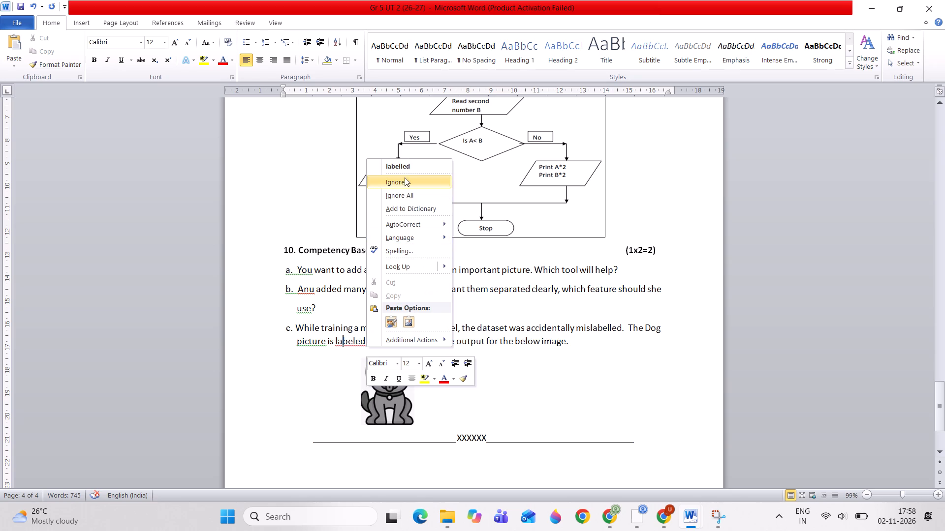
{"action": "left_click", "coordinate": [405, 165]}
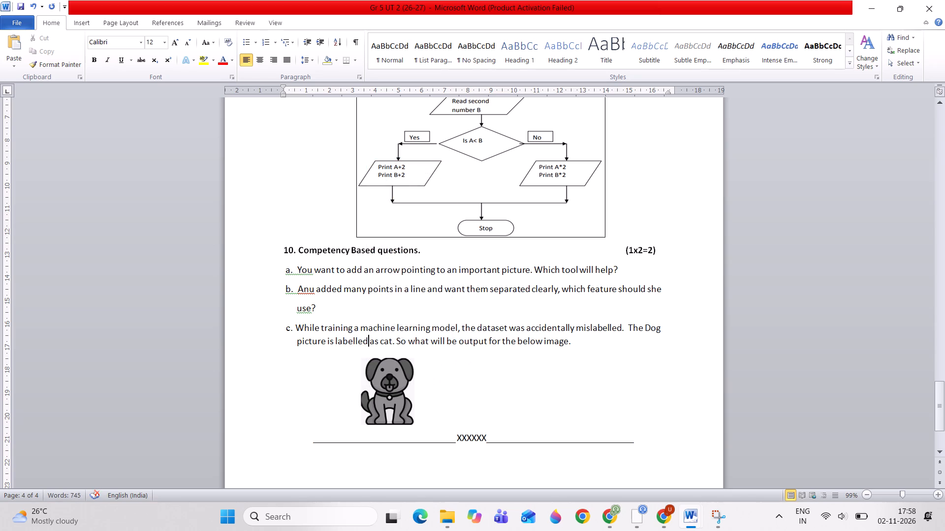
{"action": "left_click", "coordinate": [461, 377]}
Review the Grade 5 machine learning worksheet answer key on the Open-CS site in Chrome, down to its competency-based questions.
{"action": "left_click", "coordinate": [662, 515]}
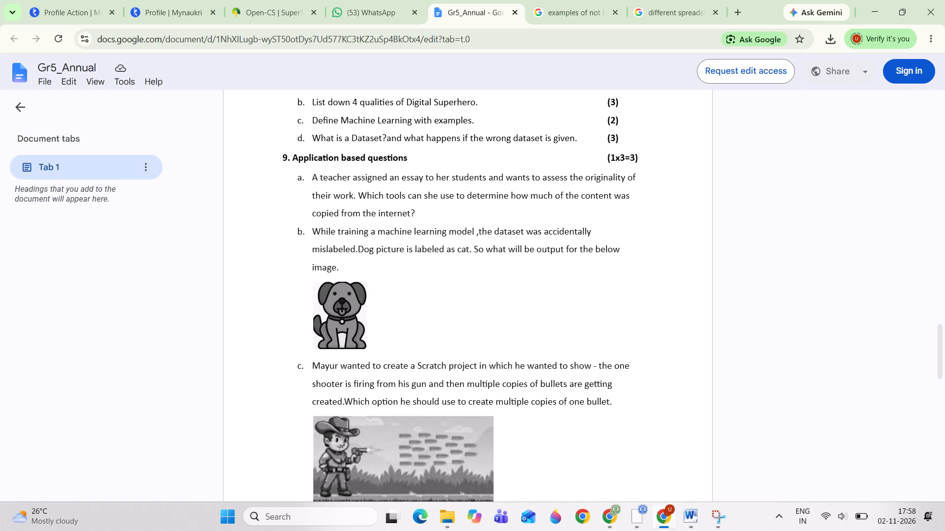
{"action": "left_click", "coordinate": [281, 15]}
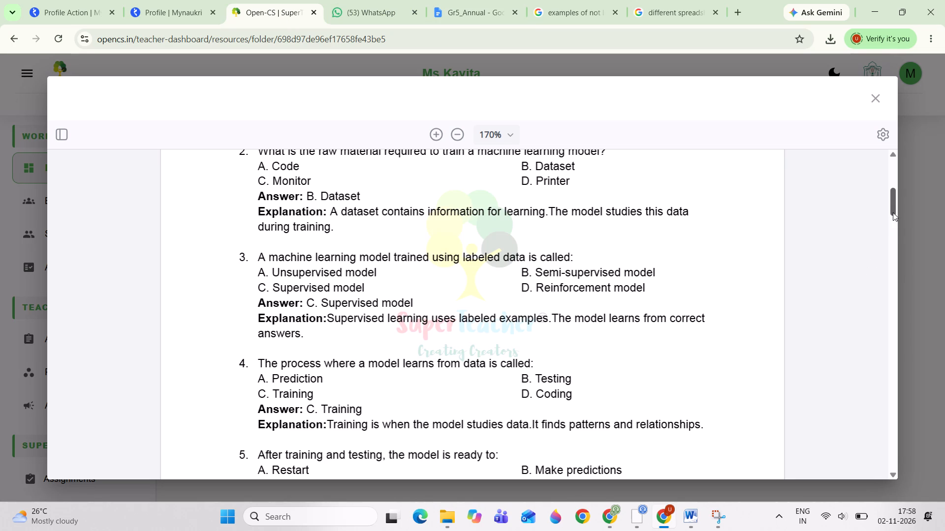
{"action": "left_click_drag", "start_coordinate": [893, 208], "coordinate": [893, 227]}
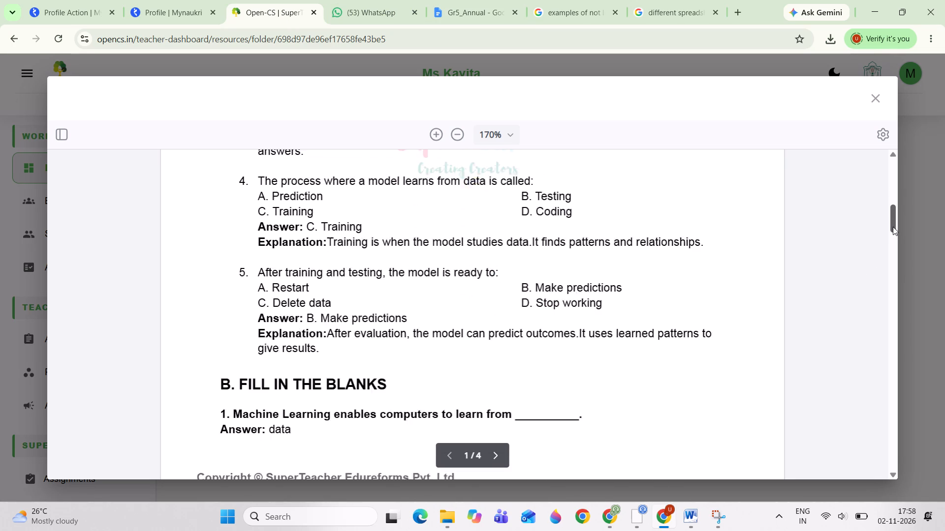
{"action": "left_click_drag", "start_coordinate": [893, 227], "coordinate": [893, 236]}
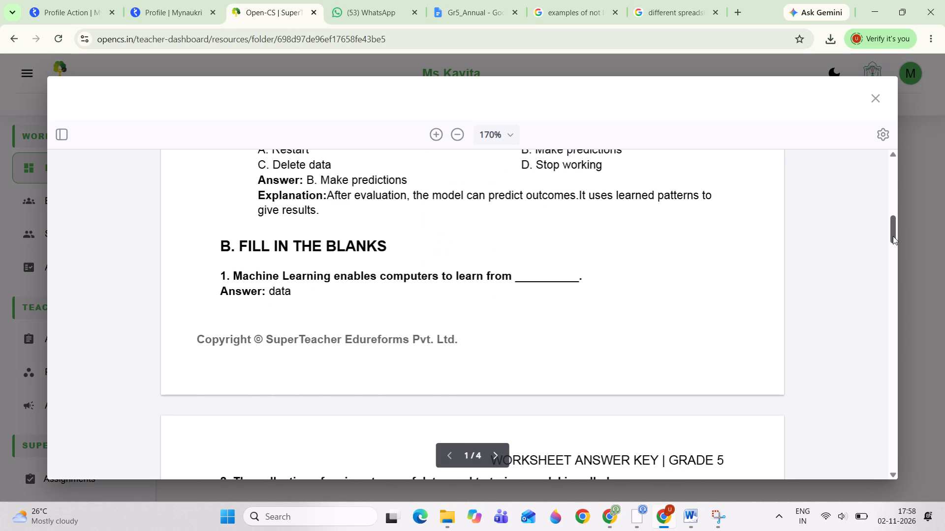
{"action": "left_click_drag", "start_coordinate": [893, 236], "coordinate": [892, 254]}
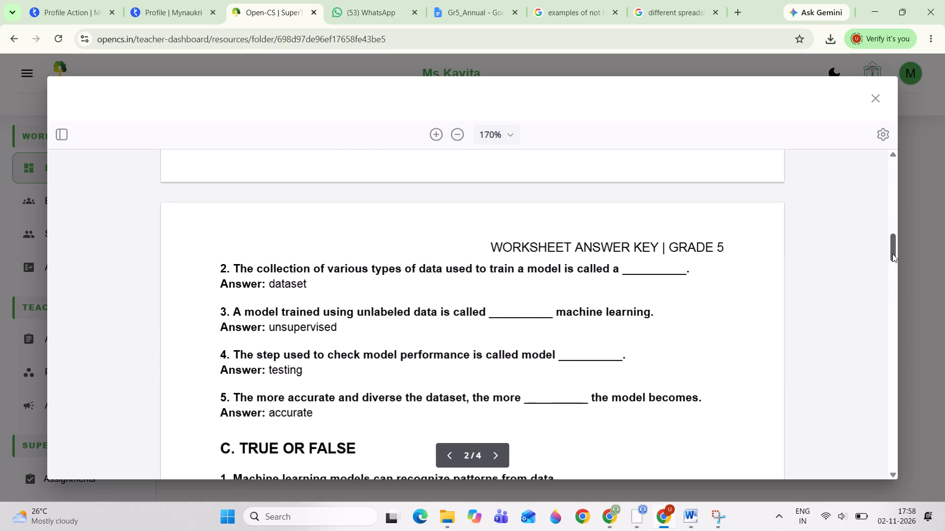
{"action": "left_click_drag", "start_coordinate": [892, 254], "coordinate": [891, 258]}
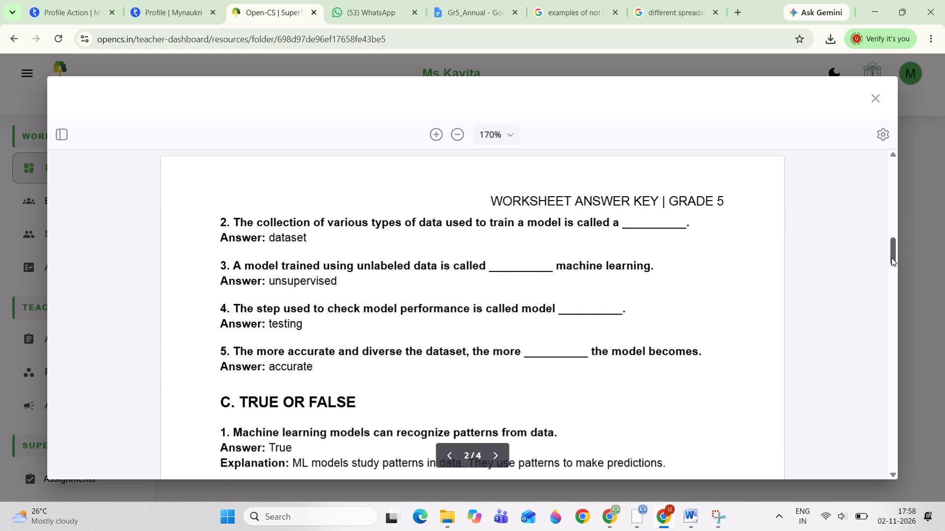
{"action": "left_click_drag", "start_coordinate": [891, 258], "coordinate": [891, 265]}
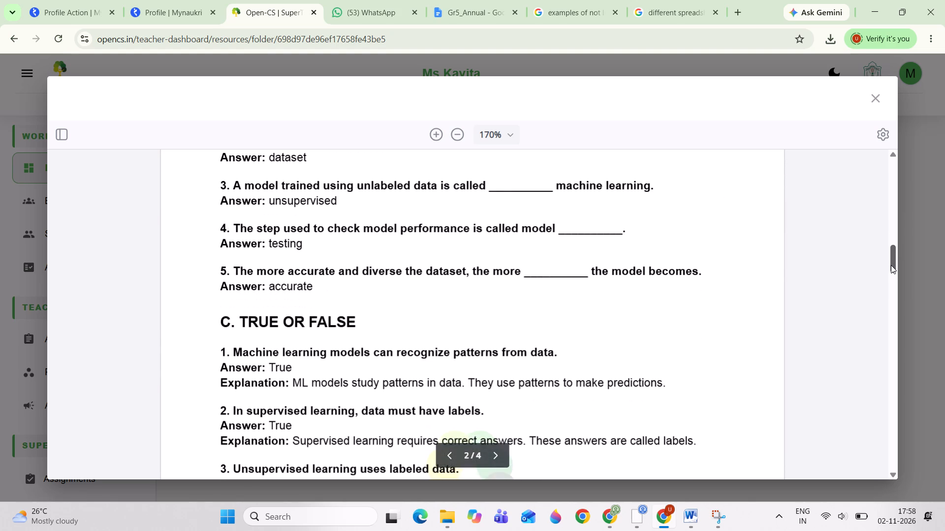
{"action": "left_click_drag", "start_coordinate": [891, 265], "coordinate": [891, 260]}
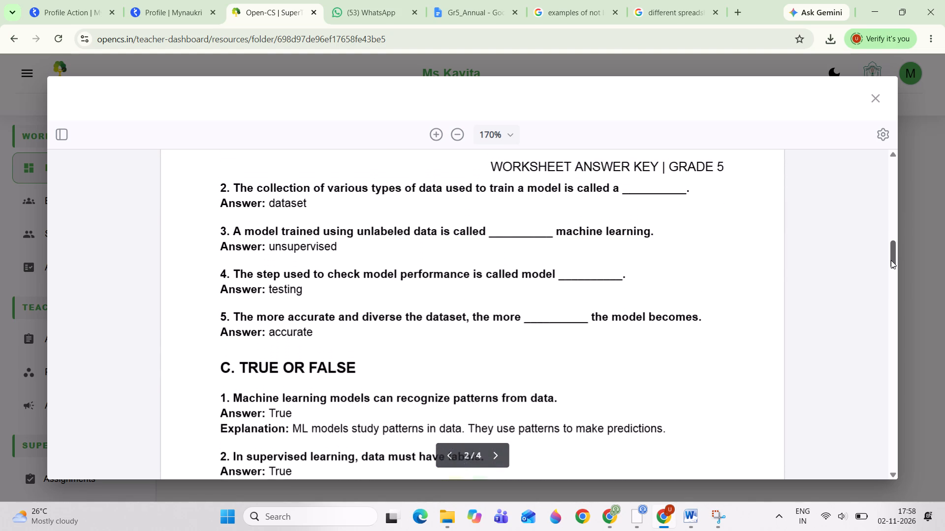
{"action": "left_click_drag", "start_coordinate": [891, 260], "coordinate": [891, 258]}
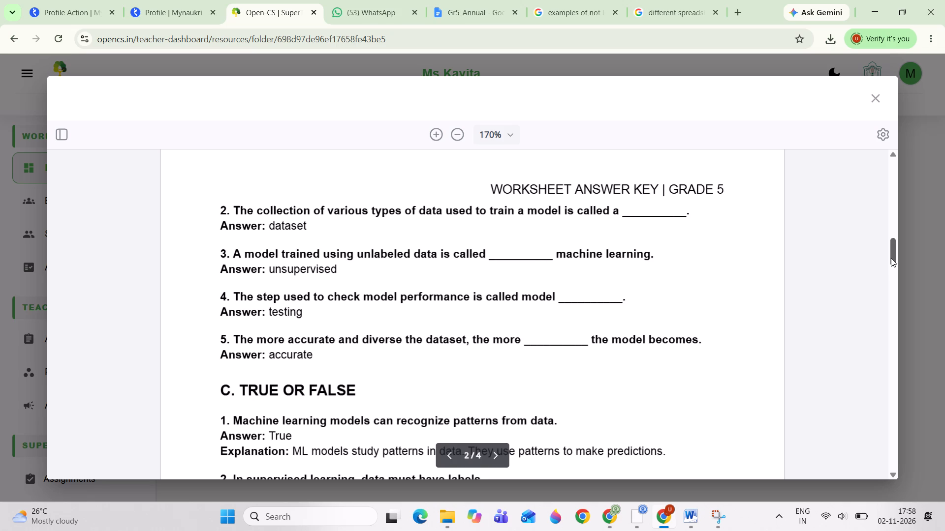
{"action": "left_click_drag", "start_coordinate": [891, 258], "coordinate": [885, 299]}
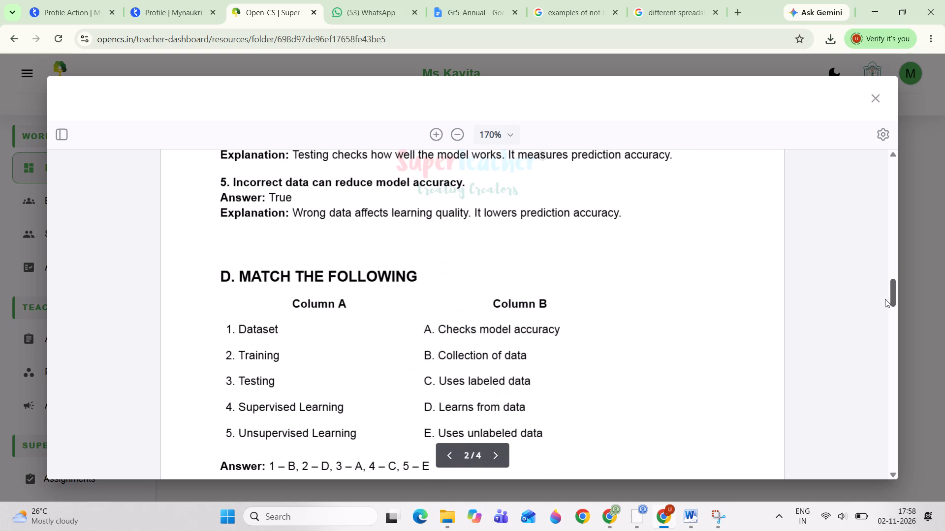
{"action": "left_click_drag", "start_coordinate": [885, 299], "coordinate": [881, 321]}
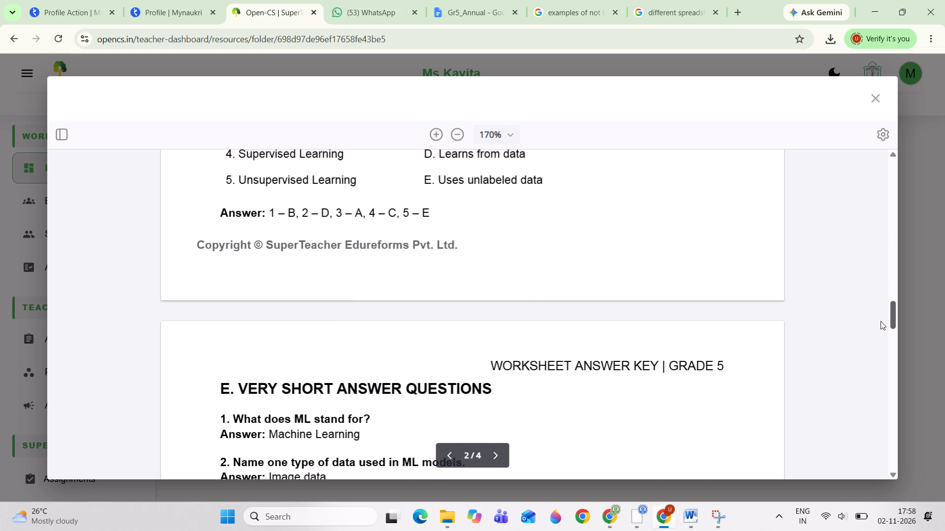
{"action": "left_click_drag", "start_coordinate": [881, 321], "coordinate": [879, 331]}
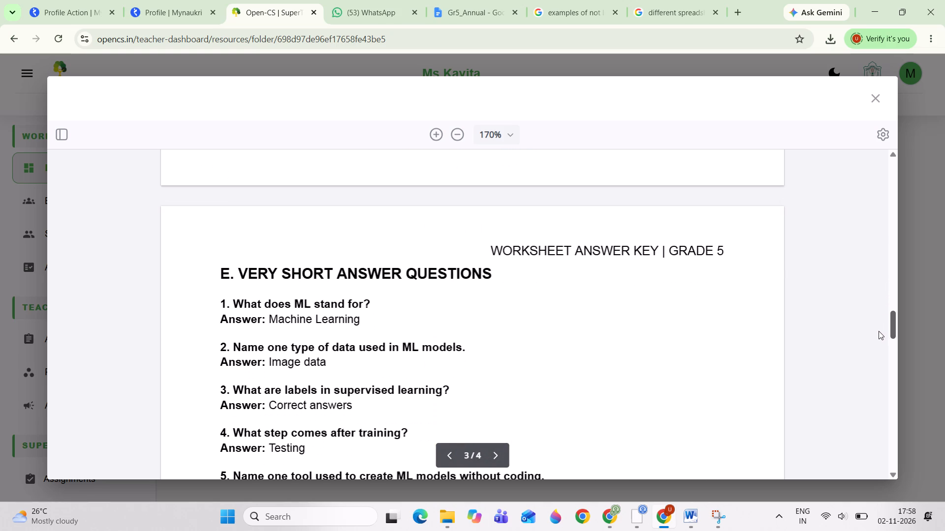
{"action": "left_click_drag", "start_coordinate": [879, 331], "coordinate": [877, 334]}
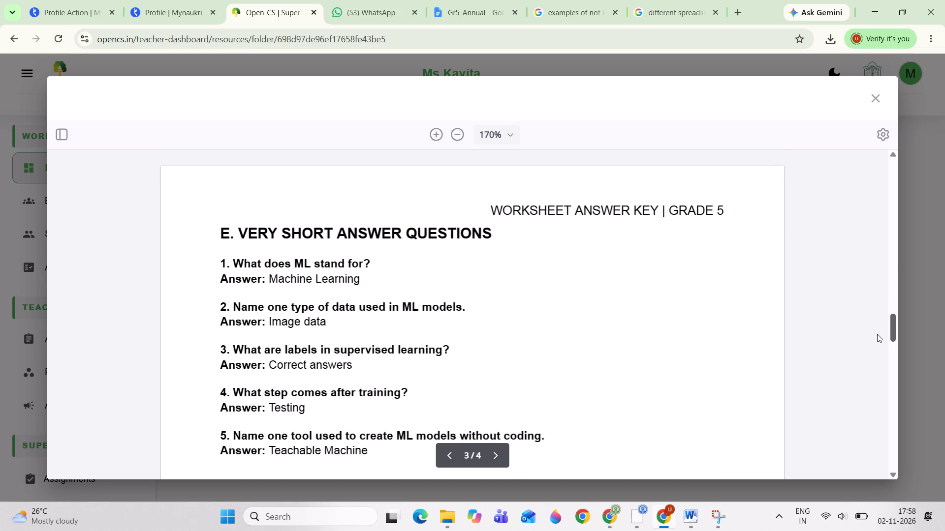
{"action": "left_click_drag", "start_coordinate": [877, 334], "coordinate": [877, 340]}
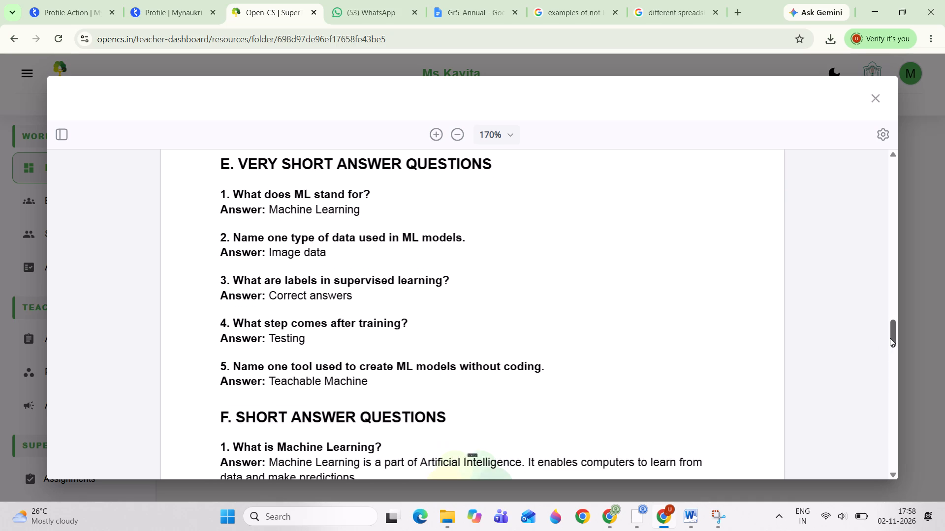
{"action": "left_click_drag", "start_coordinate": [890, 337], "coordinate": [890, 348]}
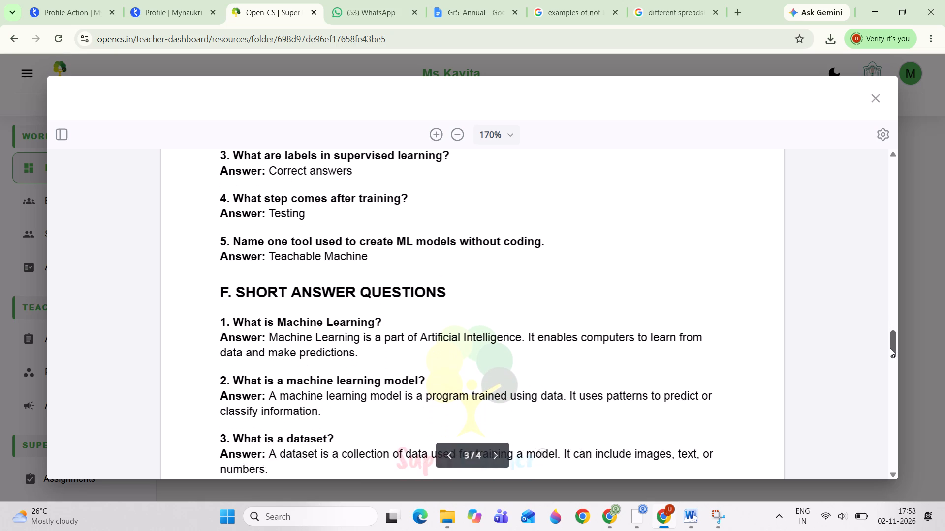
{"action": "left_click_drag", "start_coordinate": [890, 348], "coordinate": [884, 376]}
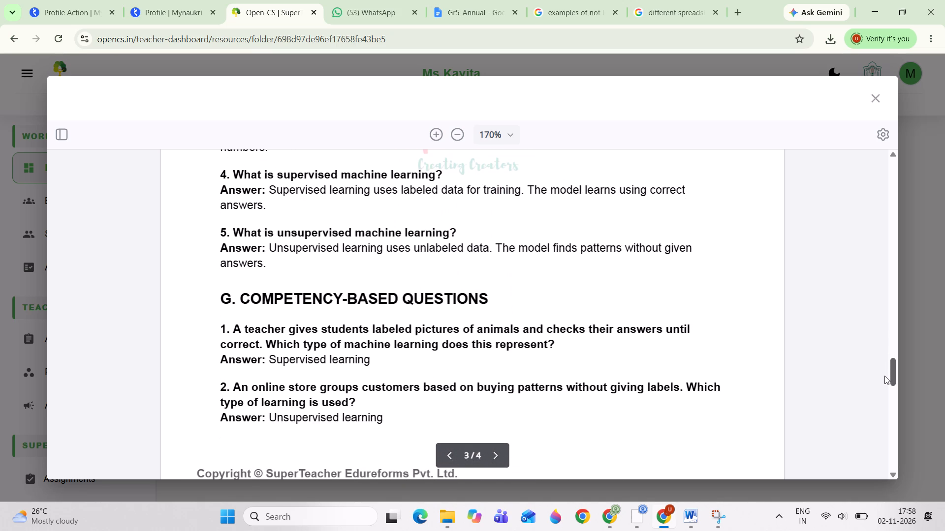
{"action": "left_click_drag", "start_coordinate": [884, 376], "coordinate": [884, 378]}
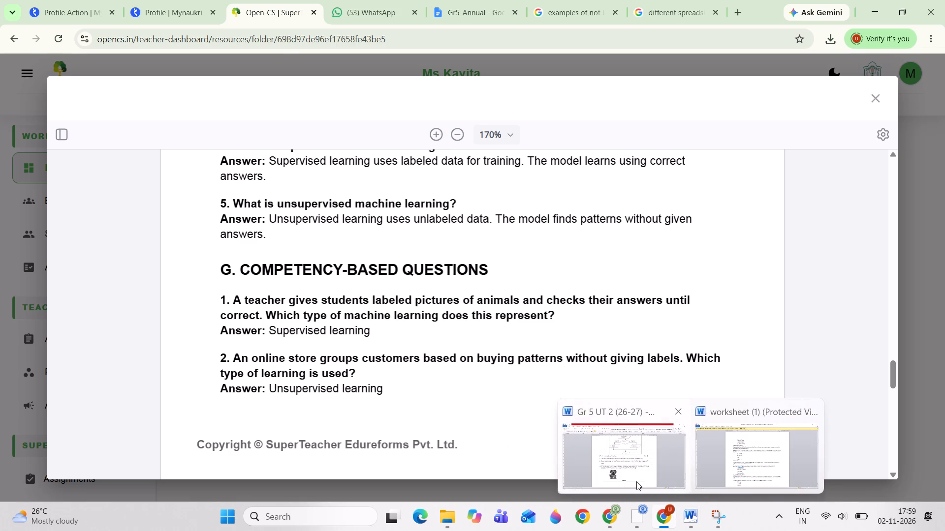
Switch to the Gr 5 UT 2 document in Word and start a new item "d." on its own line below the dog picture.
{"action": "left_click", "coordinate": [633, 481]}
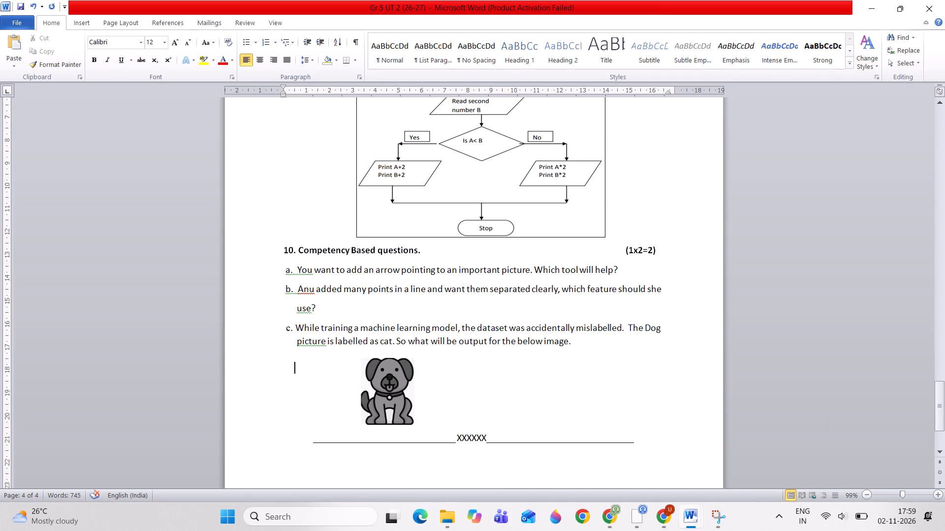
{"action": "key", "text": "BackSpace"}
{"action": "key", "text": "BackSpace"}
{"action": "key", "text": "BackSpace"}
{"action": "key", "text": "Return"}
{"action": "key", "text": "Return"}
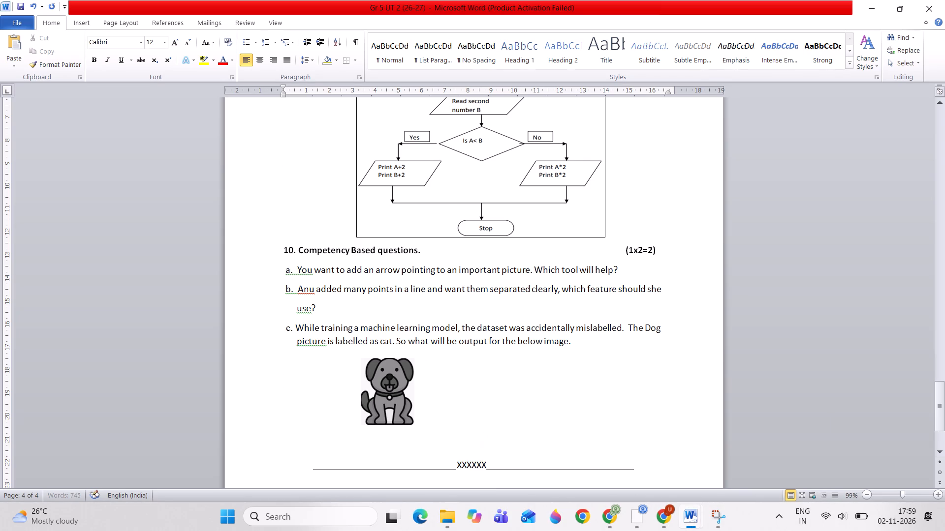
{"action": "key", "text": "Return"}
{"action": "key", "text": "Return"}
{"action": "key", "text": "Return"}
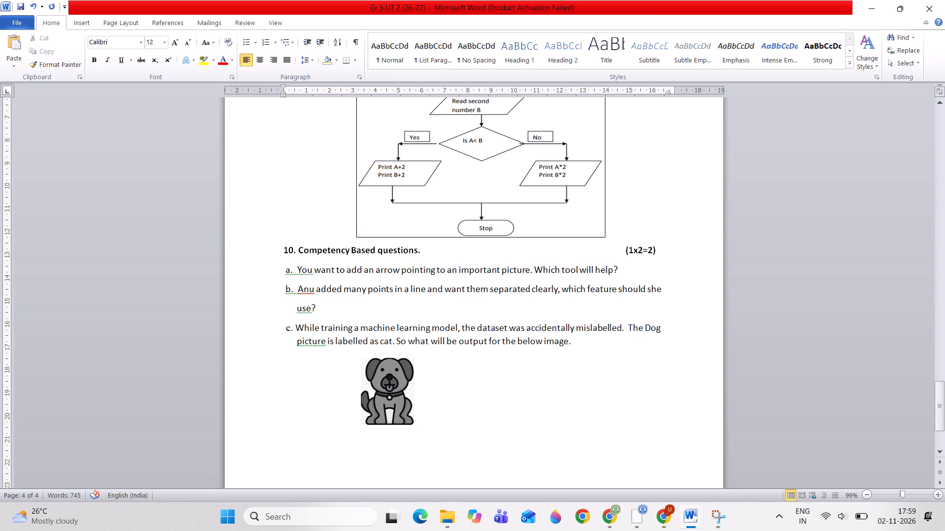
{"action": "key", "text": "space"}
{"action": "type", "text": "d."}
{"action": "key", "text": "space"}
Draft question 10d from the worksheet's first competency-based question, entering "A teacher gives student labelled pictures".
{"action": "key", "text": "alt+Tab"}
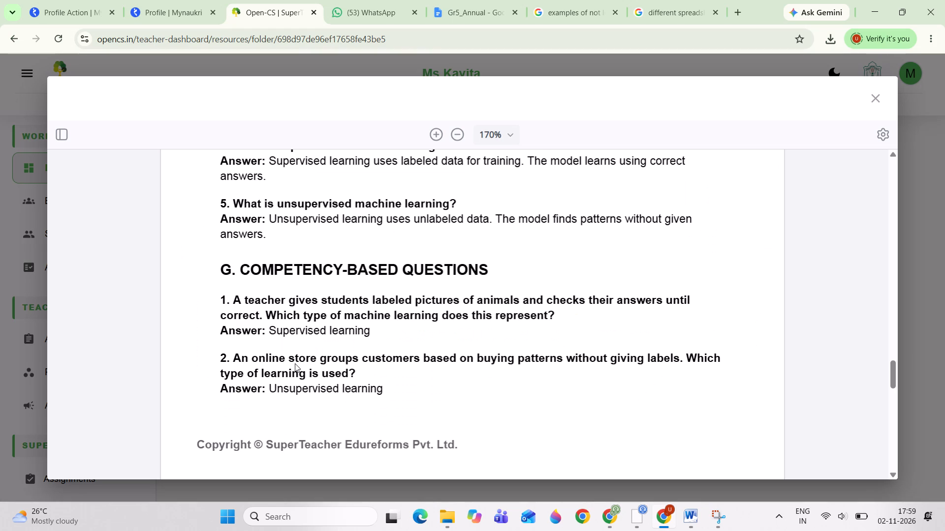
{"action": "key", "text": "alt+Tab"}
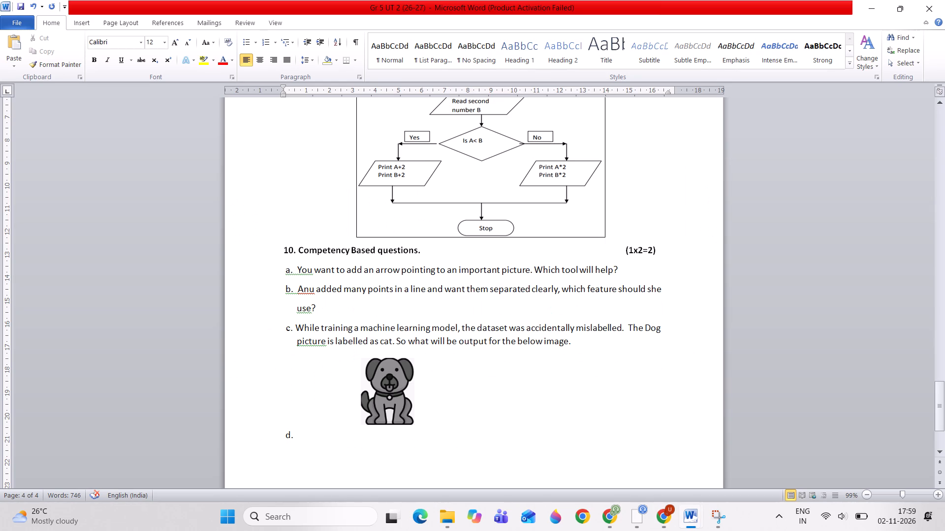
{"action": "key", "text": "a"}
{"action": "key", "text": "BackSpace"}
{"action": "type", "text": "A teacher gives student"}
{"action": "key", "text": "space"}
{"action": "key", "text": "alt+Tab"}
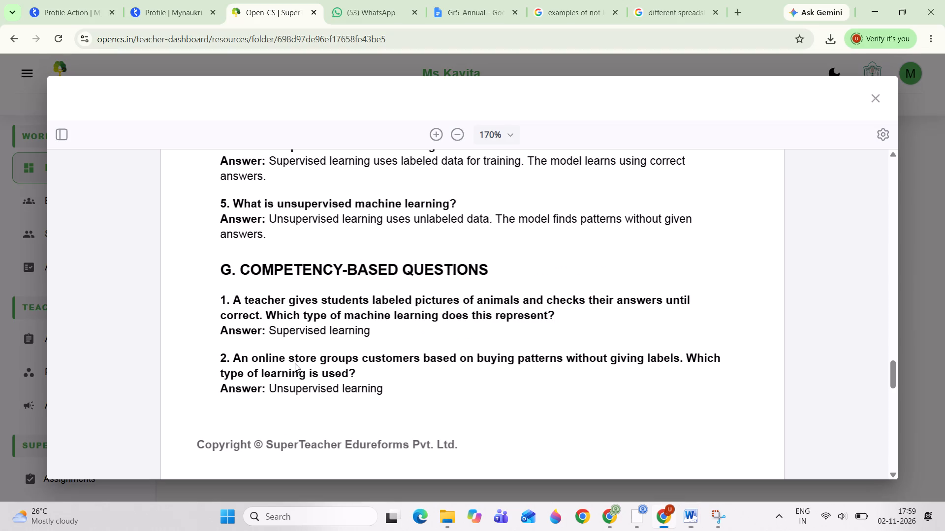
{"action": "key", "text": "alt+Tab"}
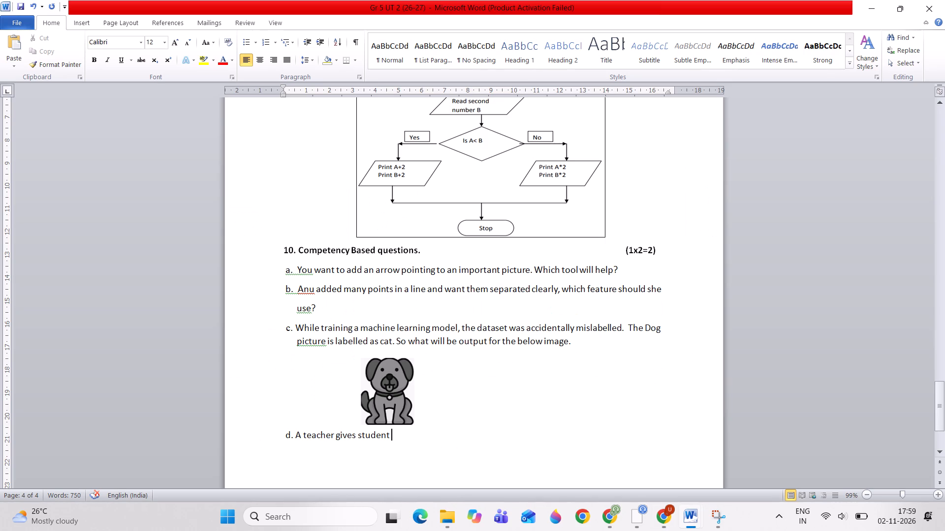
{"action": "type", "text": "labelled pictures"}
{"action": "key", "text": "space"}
Using the worksheet's second competency-based question, begin question 10d with "An online store groups customers" ahead of the leftover draft words.
{"action": "key", "text": "alt+Tab"}
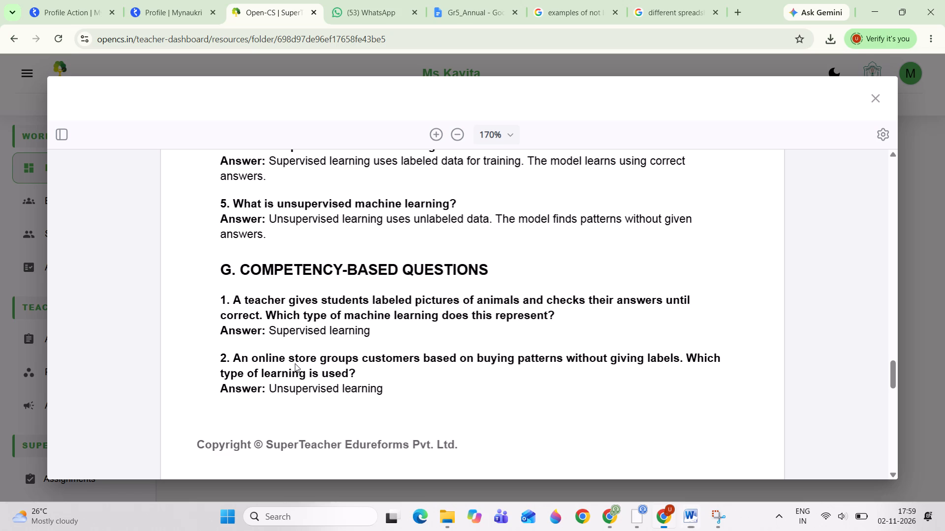
{"action": "key", "text": "alt+Tab"}
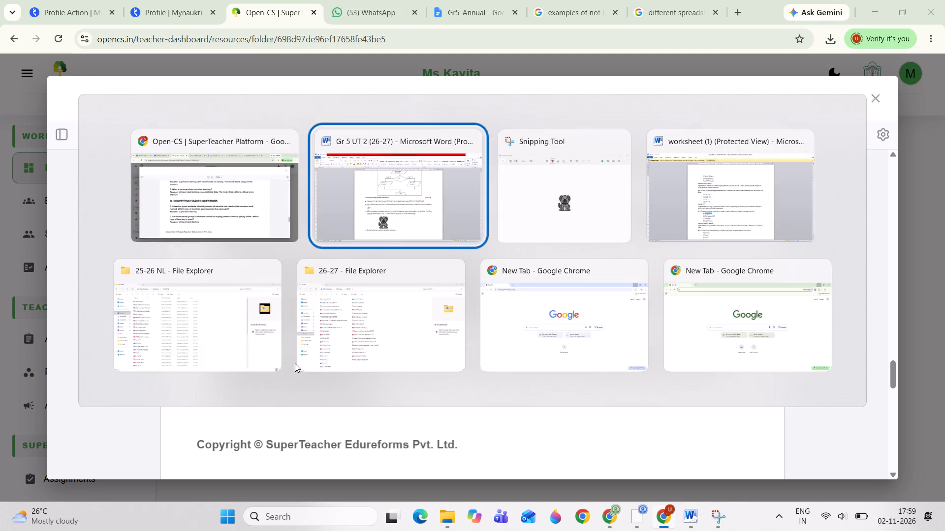
{"action": "key", "text": "alt+Tab"}
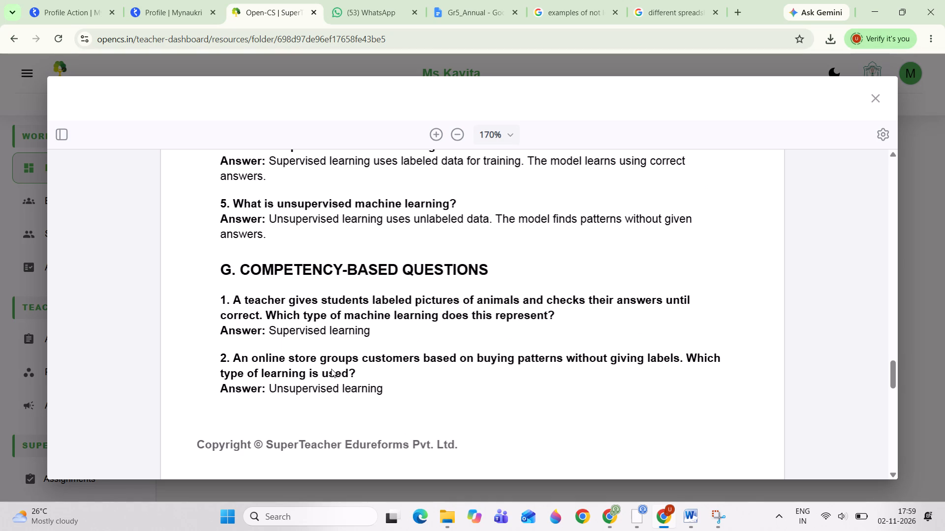
{"action": "key", "text": "alt+Tab"}
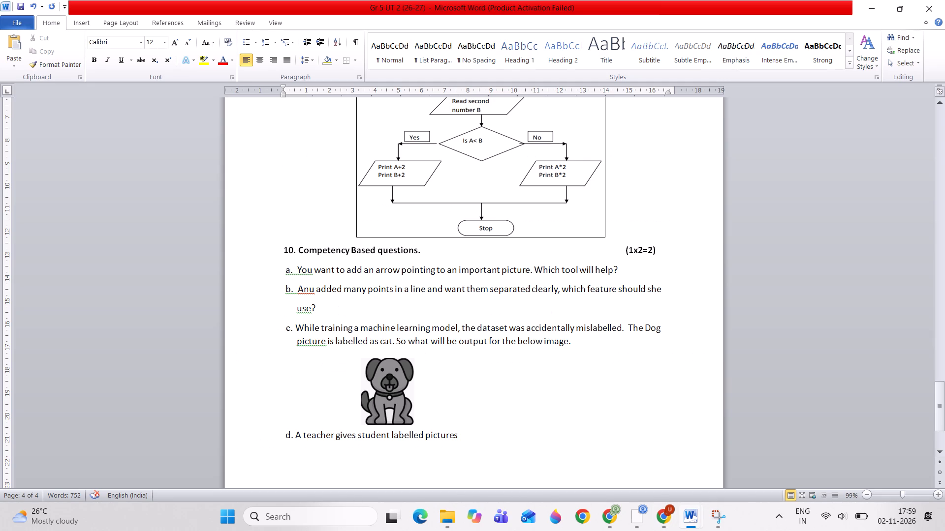
{"action": "left_click", "coordinate": [300, 431]}
{"action": "type", "text": "n online stoe"}
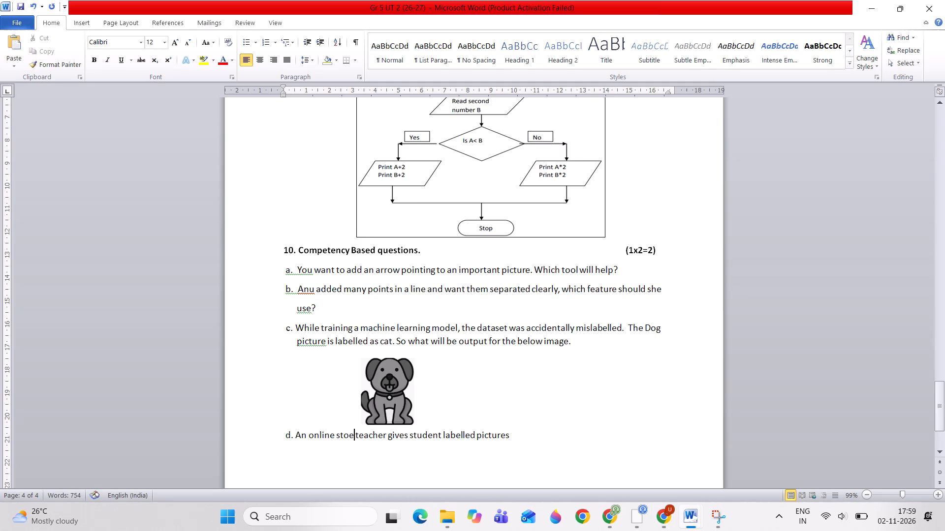
{"action": "key", "text": "BackSpace"}
{"action": "type", "text": "re"}
{"action": "key", "text": "space"}
{"action": "key", "text": "alt+Tab"}
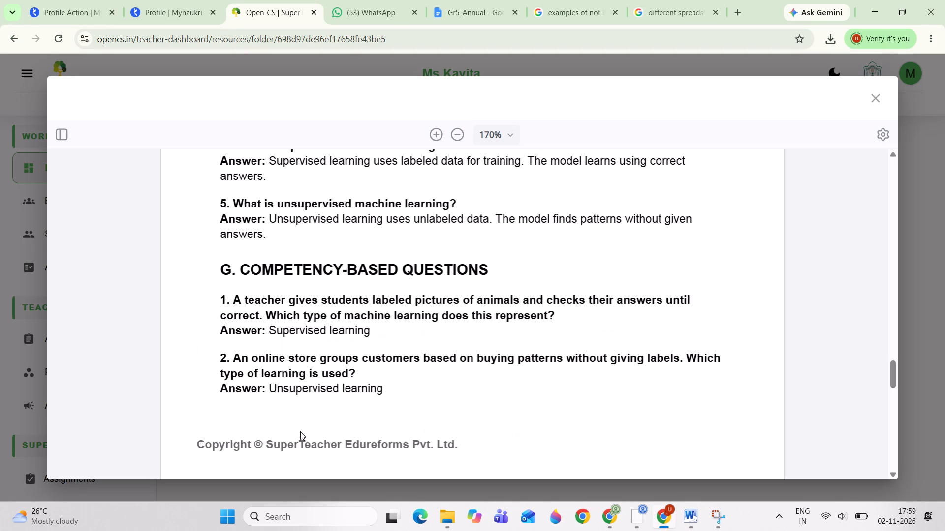
{"action": "key", "text": "alt+Tab"}
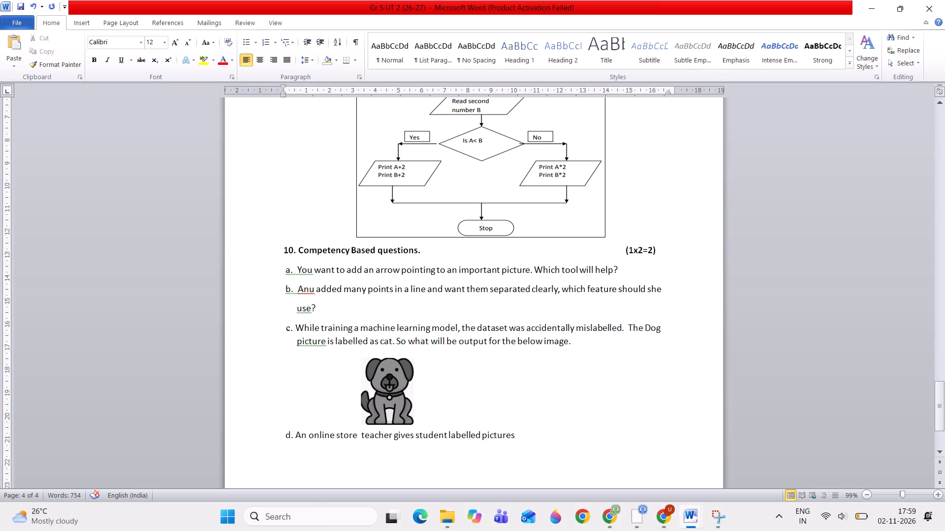
{"action": "key", "text": "space"}
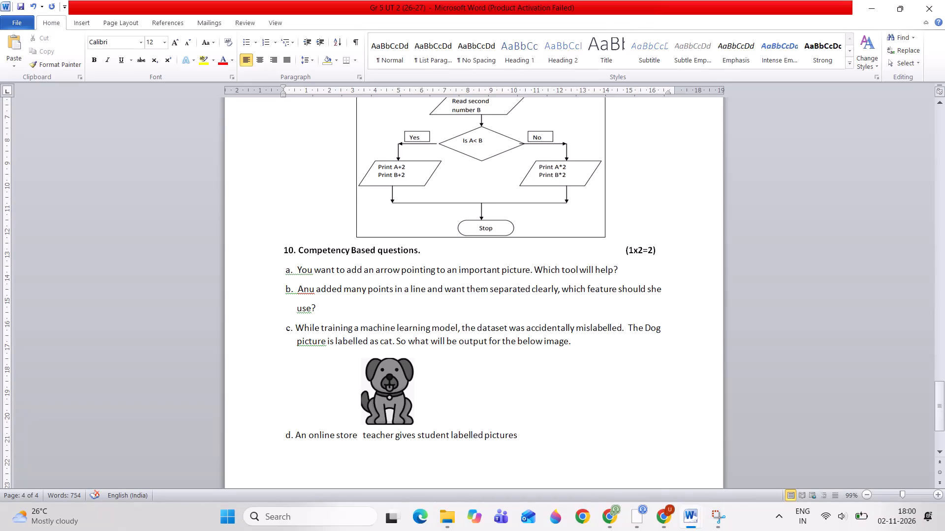
{"action": "key", "text": "alt+Tab"}
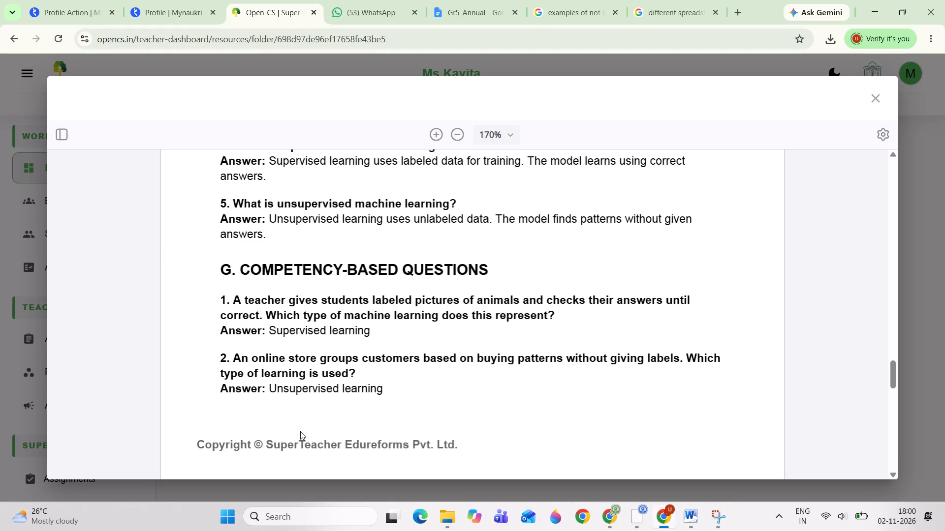
{"action": "key", "text": "alt+Tab"}
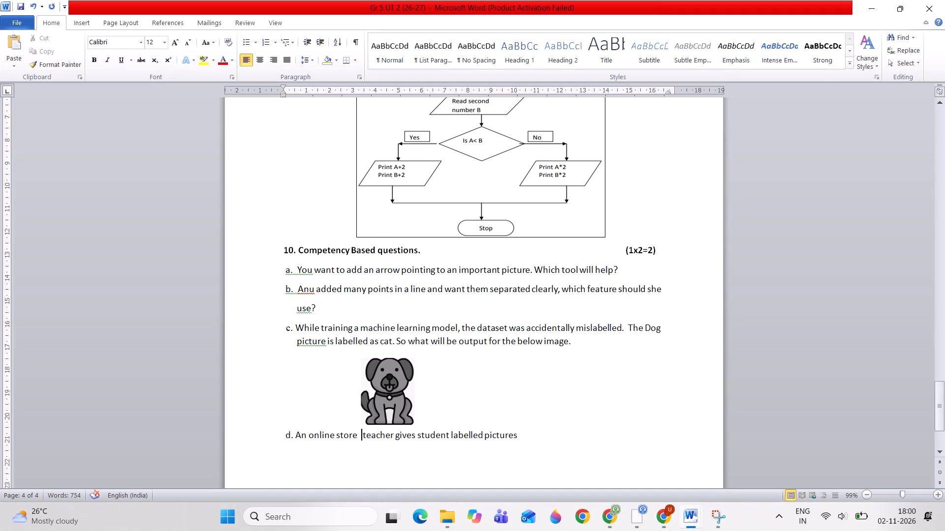
{"action": "type", "text": "gou"}
{"action": "key", "text": "BackSpace"}
{"action": "key", "text": "BackSpace"}
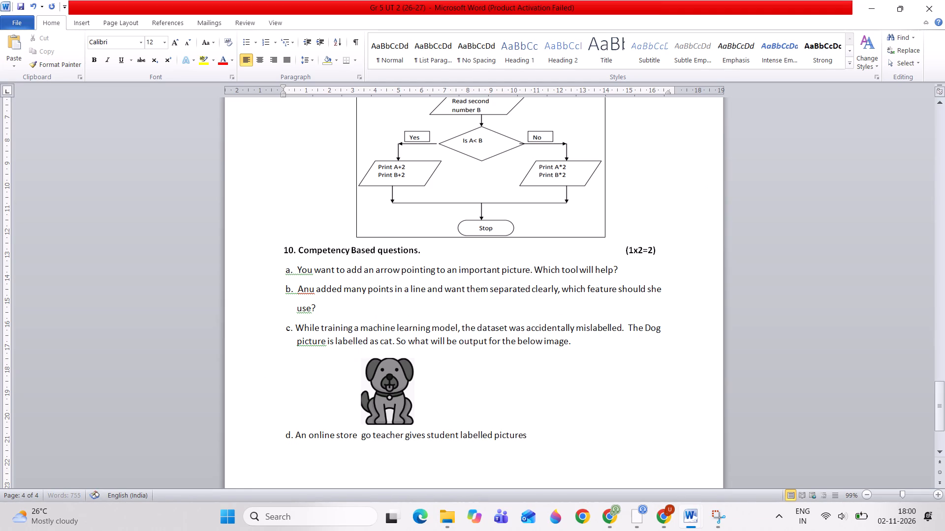
{"action": "type", "text": "roups customers"}
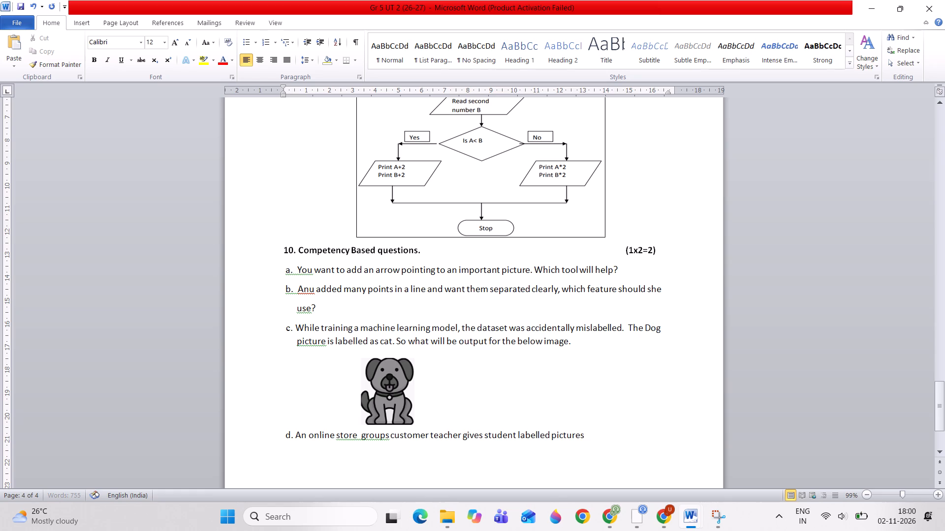
{"action": "key", "text": "space"}
Continue question 10d with "based on buying pattern without giving labels. Which type of learning is used?".
{"action": "key", "text": "alt+Tab"}
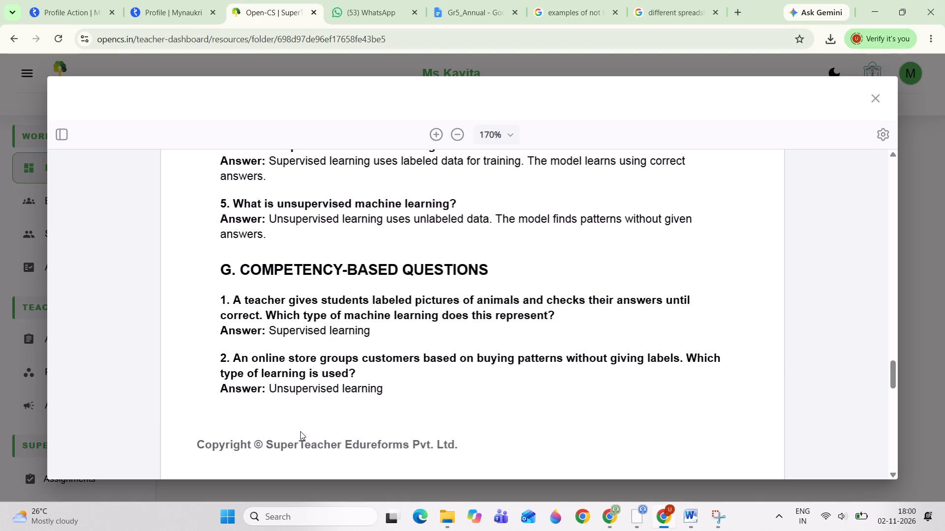
{"action": "key", "text": "alt+Tab"}
{"action": "type", "text": "based on buying pattern"}
{"action": "key", "text": "space"}
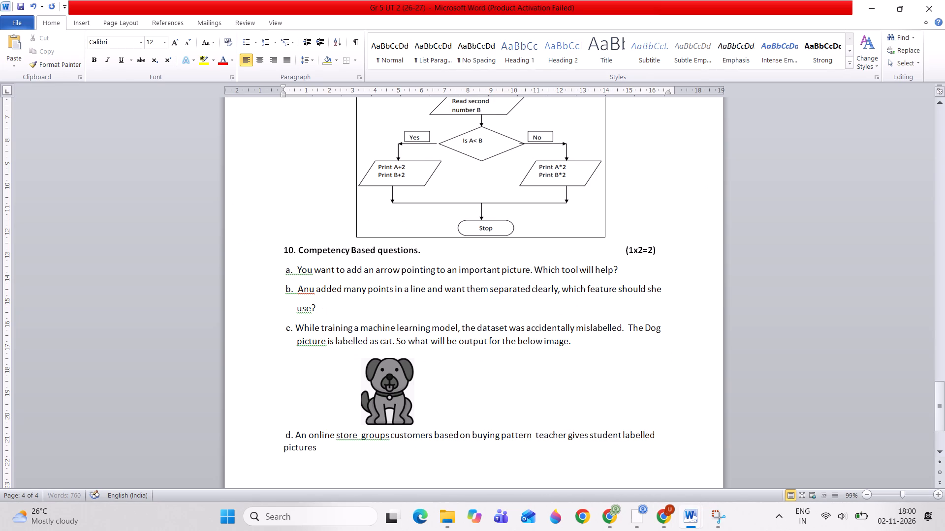
{"action": "key", "text": "alt+Tab"}
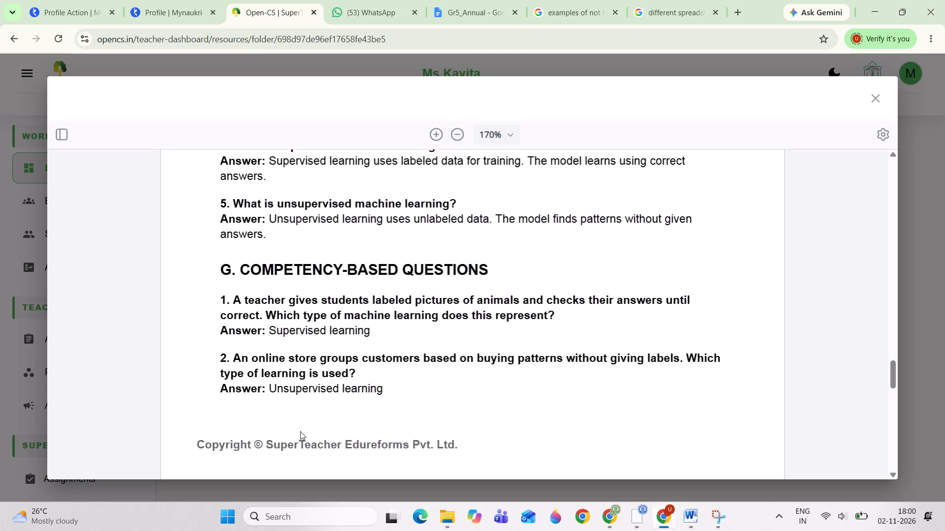
{"action": "key", "text": "alt+Tab"}
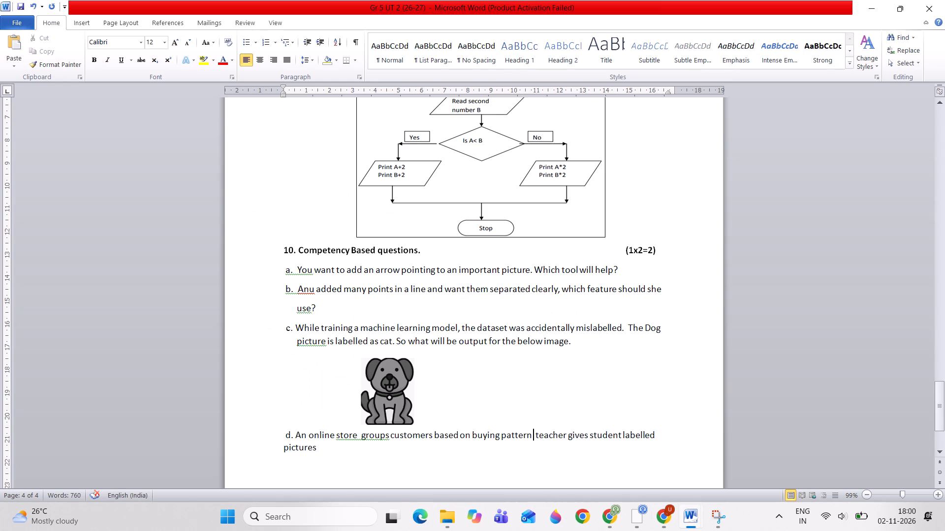
{"action": "key", "text": "BackSpace"}
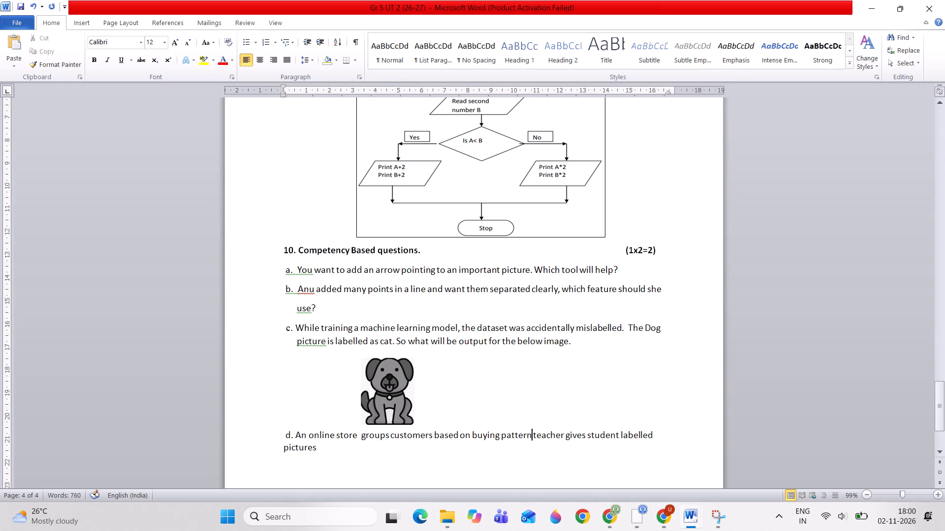
{"action": "key", "text": "space"}
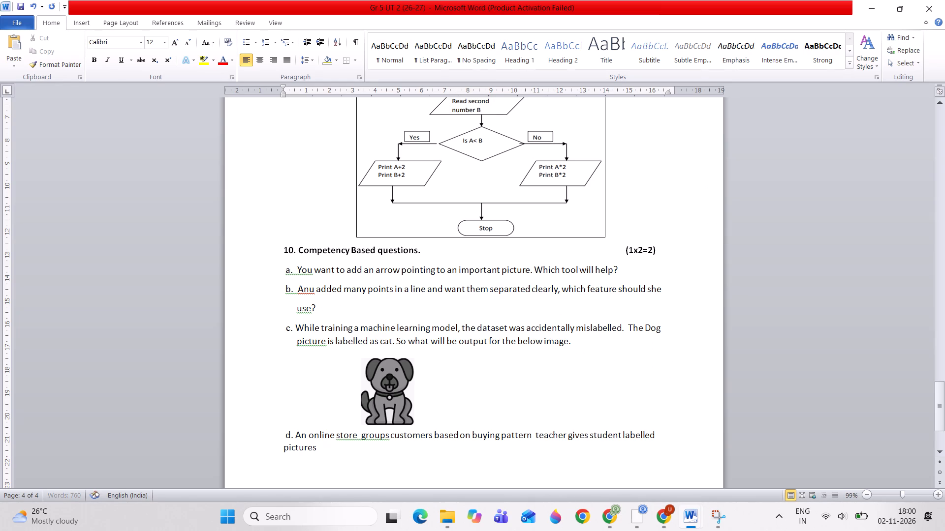
{"action": "type", "text": "without giving labe"}
{"action": "key", "text": "alt+Tab"}
{"action": "key", "text": "alt+Tab"}
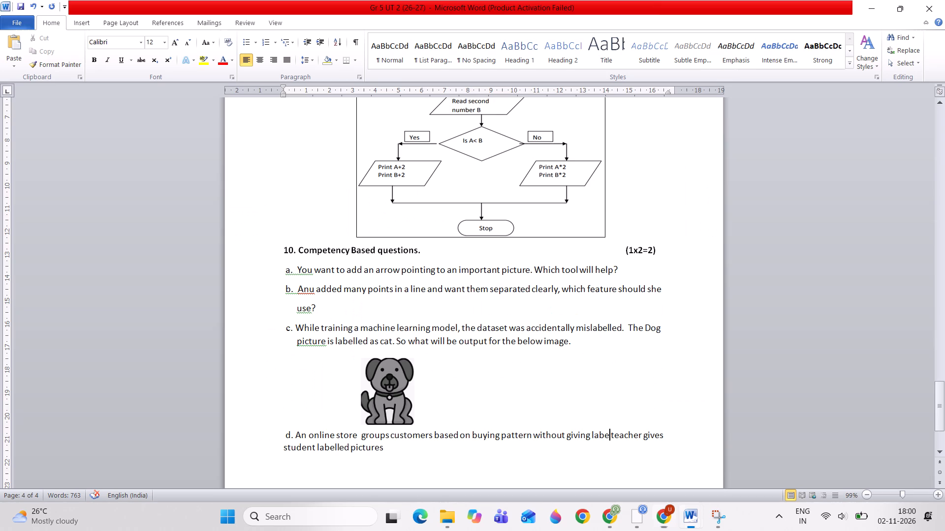
{"action": "type", "text": "ls. Which"}
{"action": "key", "text": "space"}
{"action": "key", "text": "alt+Tab"}
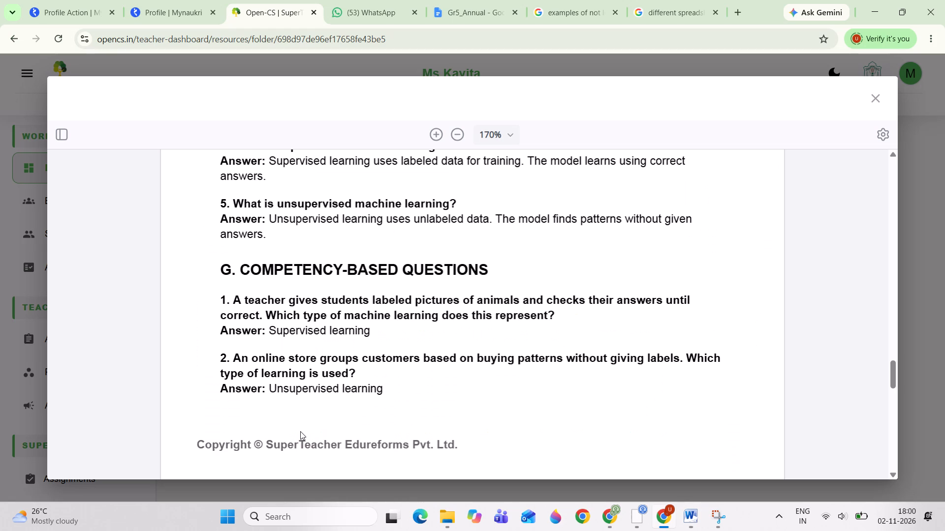
{"action": "key", "text": "alt+Tab"}
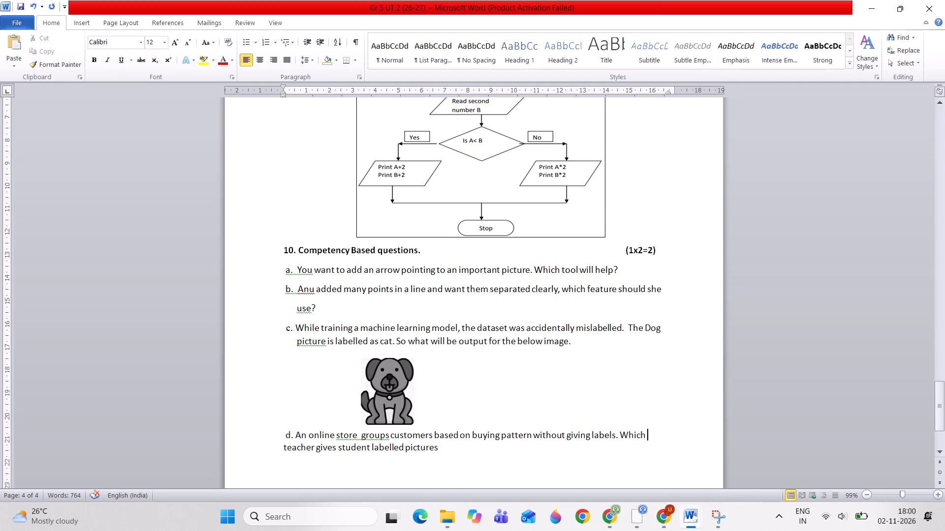
{"action": "type", "text": "type of learning is used"}
{"action": "key", "text": "shift+question"}
Delete the leftover draft text "teacher gives student labelled pictures" from the end of question 10d.
{"action": "key", "text": "Delete"}
{"action": "key", "text": "Delete"}
{"action": "key", "text": "Delete"}
{"action": "key", "text": "Delete"}
{"action": "key", "text": "Delete"}
{"action": "key", "text": "Delete"}
{"action": "key", "text": "Delete"}
{"action": "key", "text": "Delete"}
{"action": "key", "text": "Delete"}
{"action": "key", "text": "Delete"}
{"action": "key", "text": "Delete"}
{"action": "key", "text": "Delete"}
{"action": "key", "text": "Delete"}
{"action": "key", "text": "Delete"}
{"action": "key", "text": "Delete"}
{"action": "key", "text": "Delete"}
{"action": "key", "text": "Delete"}
{"action": "key", "text": "Delete"}
{"action": "key", "text": "Delete"}
{"action": "key", "text": "Delete"}
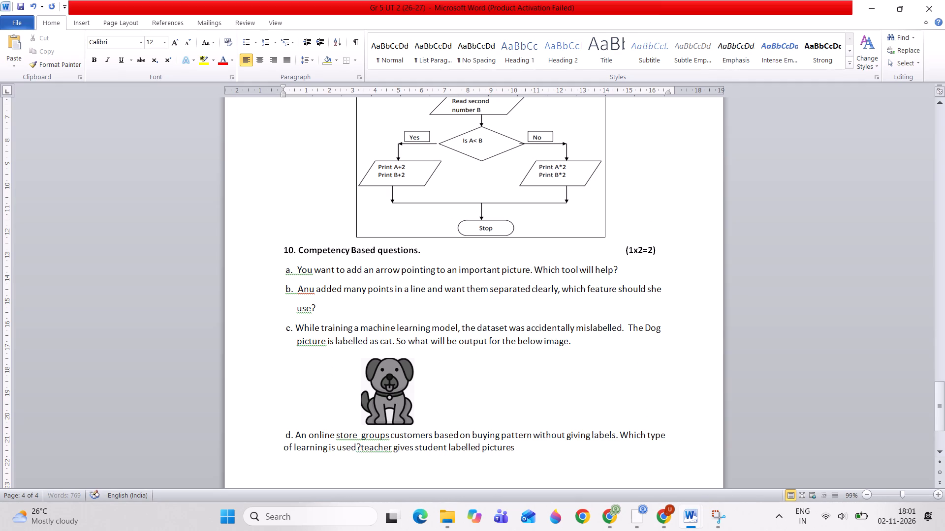
{"action": "key", "text": "Delete"}
{"action": "key", "text": "Delete"}
{"action": "key", "text": "Delete"}
{"action": "key", "text": "Delete"}
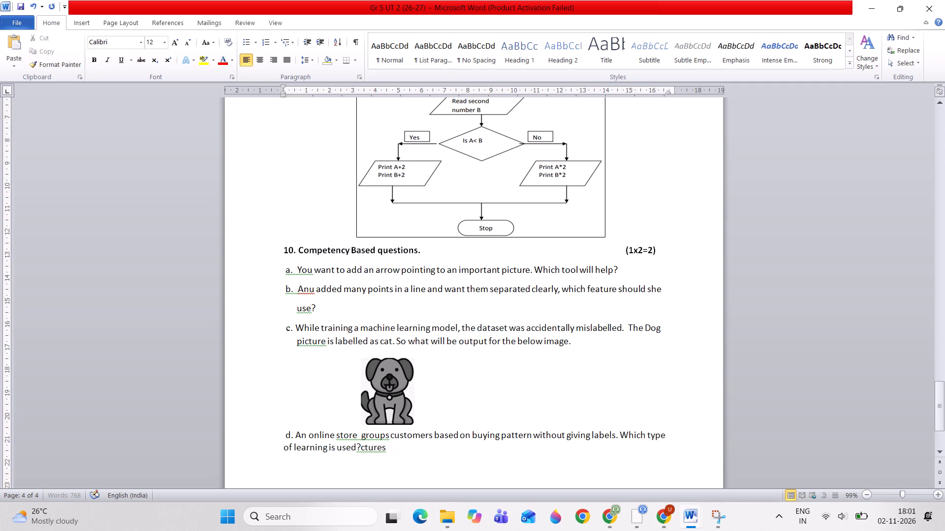
{"action": "key", "text": "Delete"}
{"action": "key", "text": "Delete"}
{"action": "key", "text": "Delete"}
{"action": "key", "text": "Delete"}
{"action": "key", "text": "Delete"}
{"action": "key", "text": "Delete"}
Check the remaining competency-based questions in the browser worksheet, and start an item labelled "e." below question 10d in the Word paper.
{"action": "left_click", "coordinate": [648, 519]}
{"action": "left_click", "coordinate": [665, 519]}
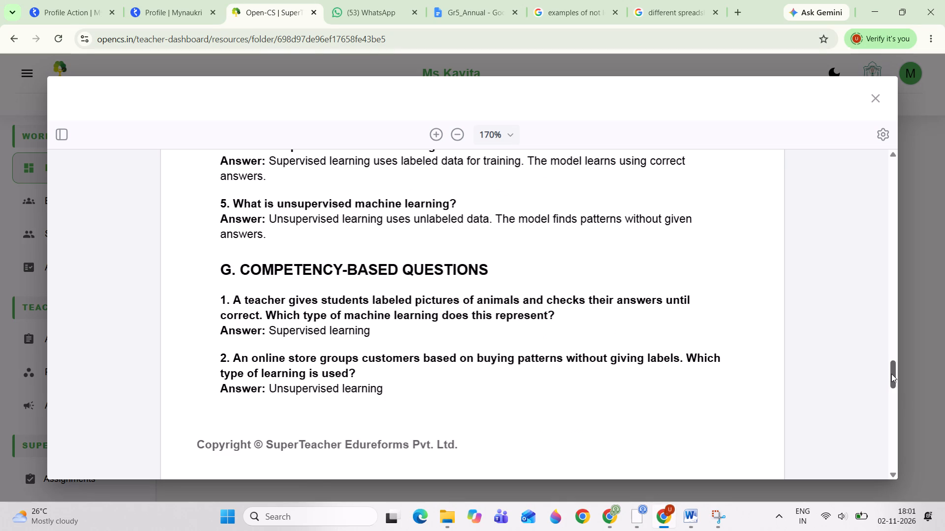
{"action": "left_click_drag", "start_coordinate": [891, 374], "coordinate": [894, 396]}
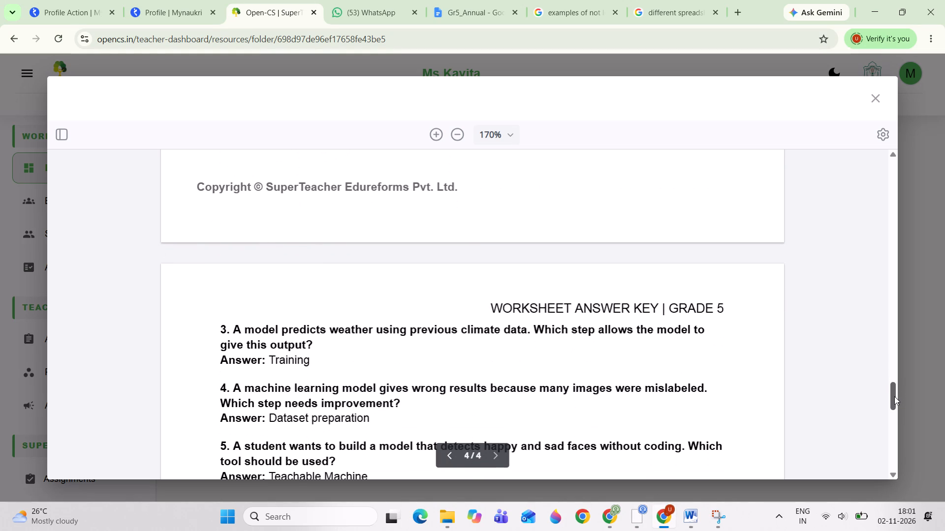
{"action": "left_click_drag", "start_coordinate": [894, 396], "coordinate": [895, 402]}
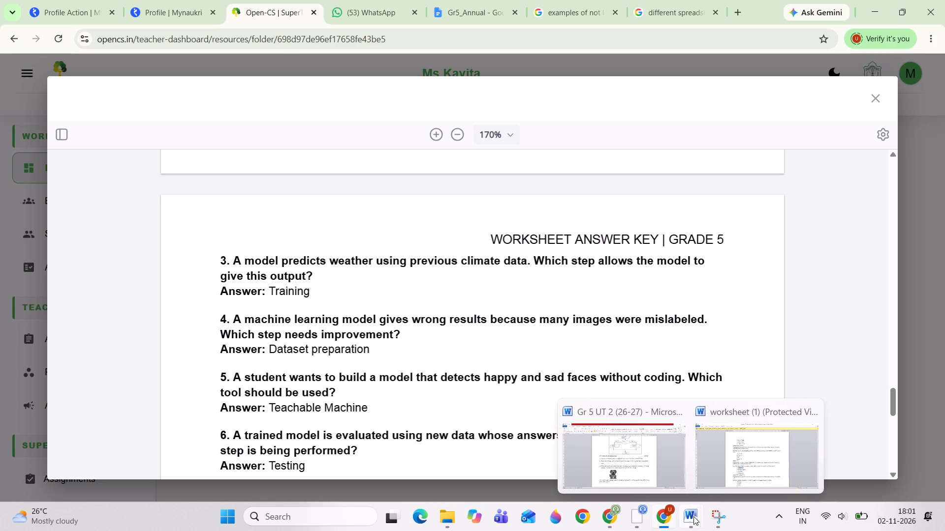
{"action": "left_click", "coordinate": [646, 467]}
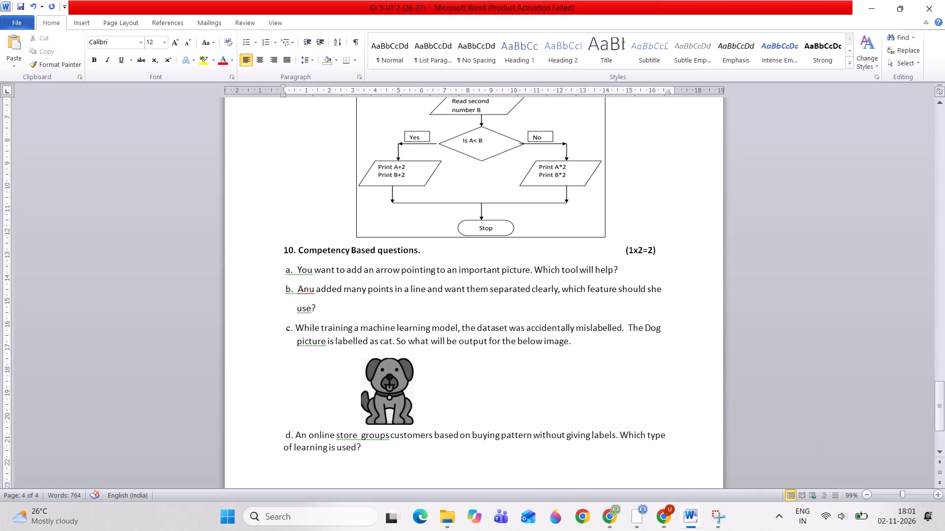
{"action": "key", "text": "Return"}
{"action": "key", "text": "e"}
{"action": "type", "text": "."}
{"action": "key", "text": "space"}
Change the marks allocation in the question 10 heading to (1x5=5).
{"action": "left_click", "coordinate": [640, 251]}
{"action": "key", "text": "BackSpace"}
{"action": "key", "text": "5"}
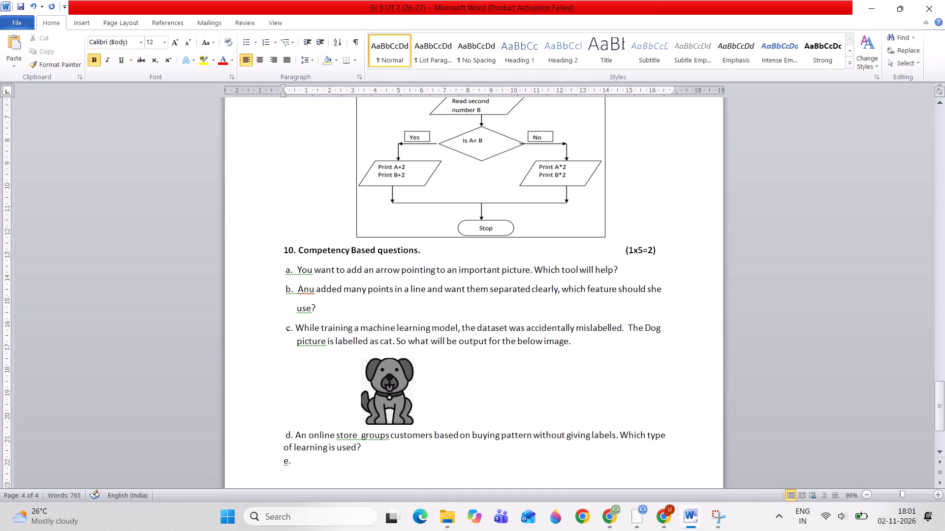
{"action": "left_click", "coordinate": [649, 250]}
{"action": "key", "text": "Delete"}
{"action": "key", "text": "5"}
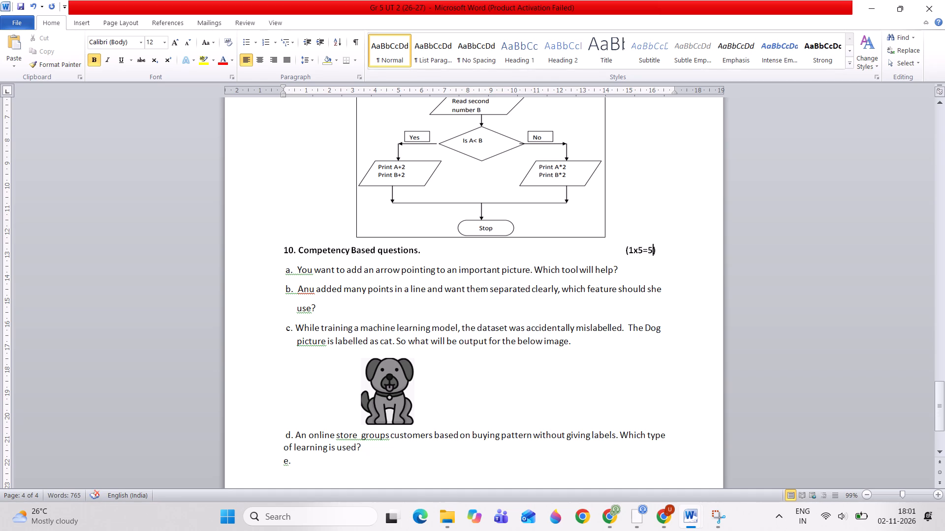
Begin question 10e from the worksheet's third competency-based question, entering "A model predicts weather using previous climate data".
{"action": "left_click", "coordinate": [301, 469]}
{"action": "left_click", "coordinate": [300, 464]}
{"action": "key", "text": "alt+Tab"}
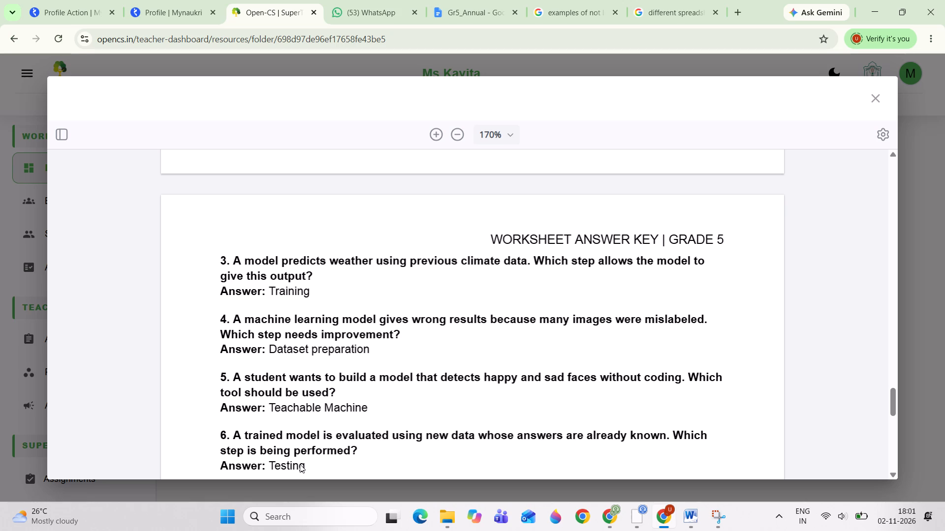
{"action": "key", "text": "alt+Tab"}
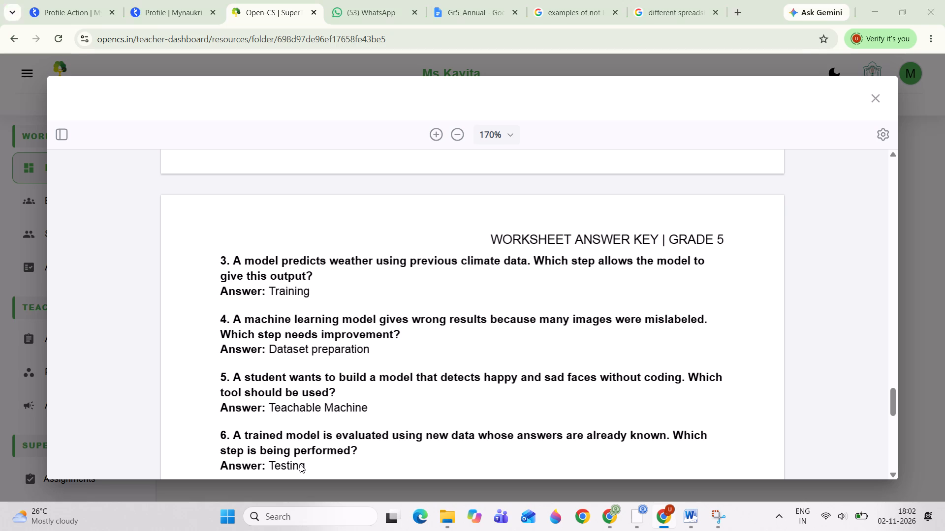
{"action": "key", "text": "shift+a"}
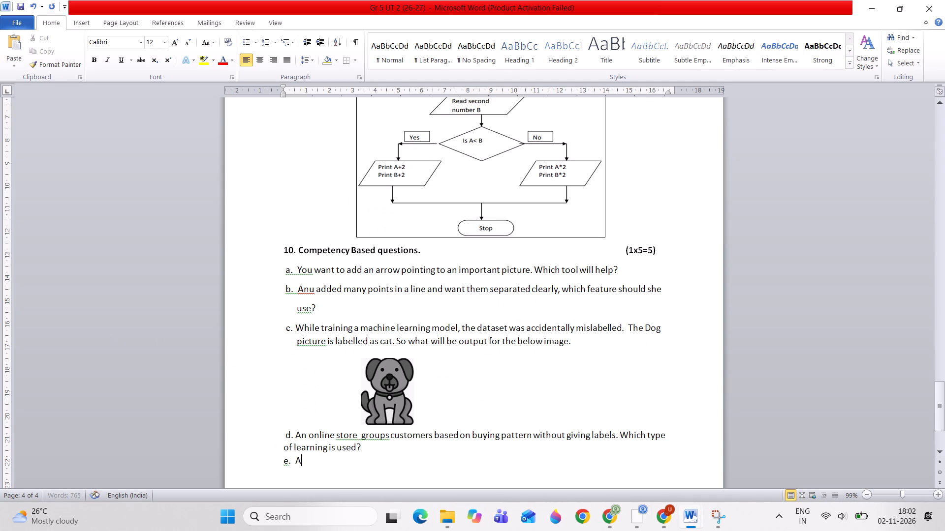
{"action": "key", "text": "space"}
{"action": "type", "text": "model predicts"}
{"action": "key", "text": "space"}
{"action": "key", "text": "alt+Tab"}
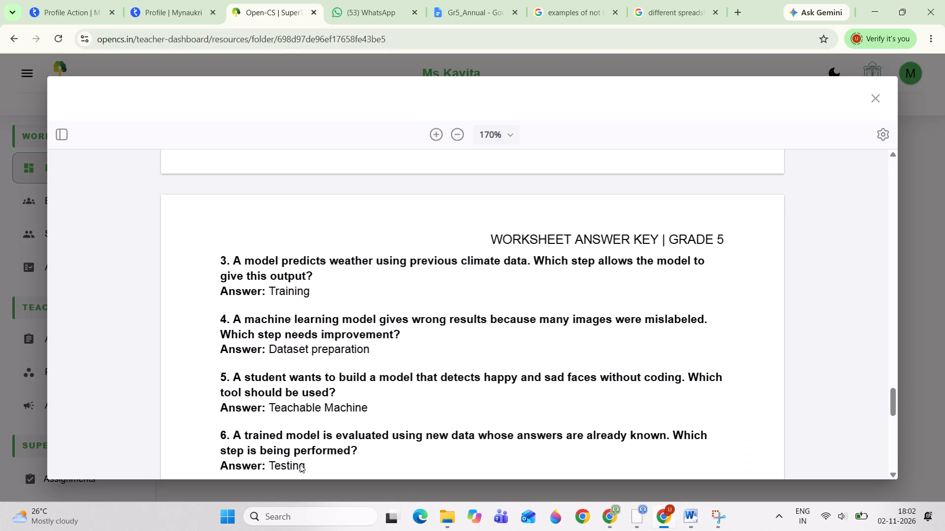
{"action": "key", "text": "alt+Tab"}
{"action": "type", "text": "weather using"}
{"action": "key", "text": "space"}
{"action": "key", "text": "alt+Tab"}
{"action": "key", "text": "alt+Tab"}
{"action": "type", "text": "previous climate data"}
Complete question 10e from the worksheet with ". Which step allows the model to give this output?".
{"action": "key", "text": "alt+Tab"}
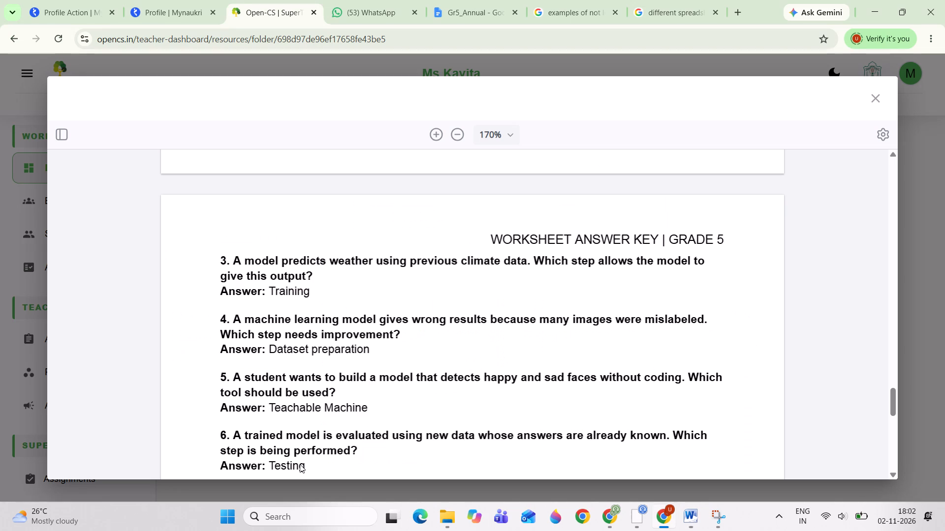
{"action": "key", "text": "alt+Tab"}
{"action": "type", "text": ". Which step"}
{"action": "key", "text": "space"}
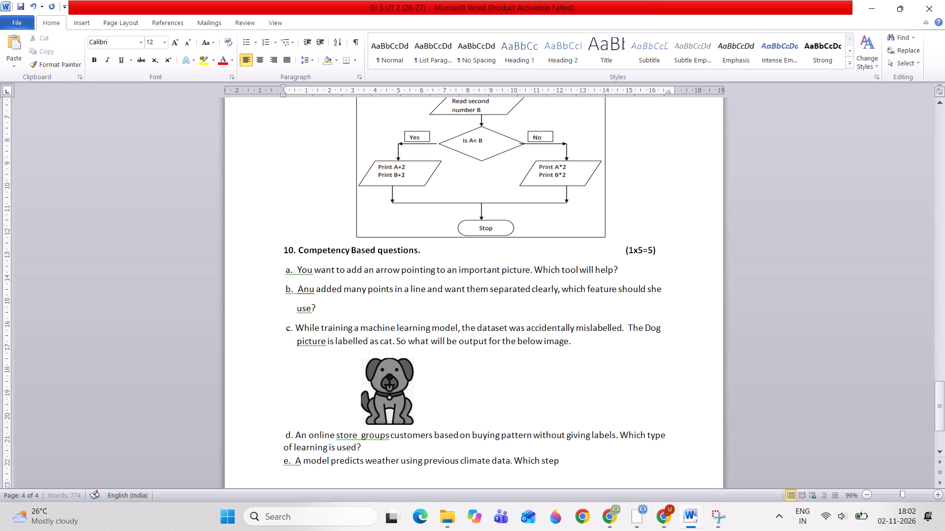
{"action": "key", "text": "alt+Tab"}
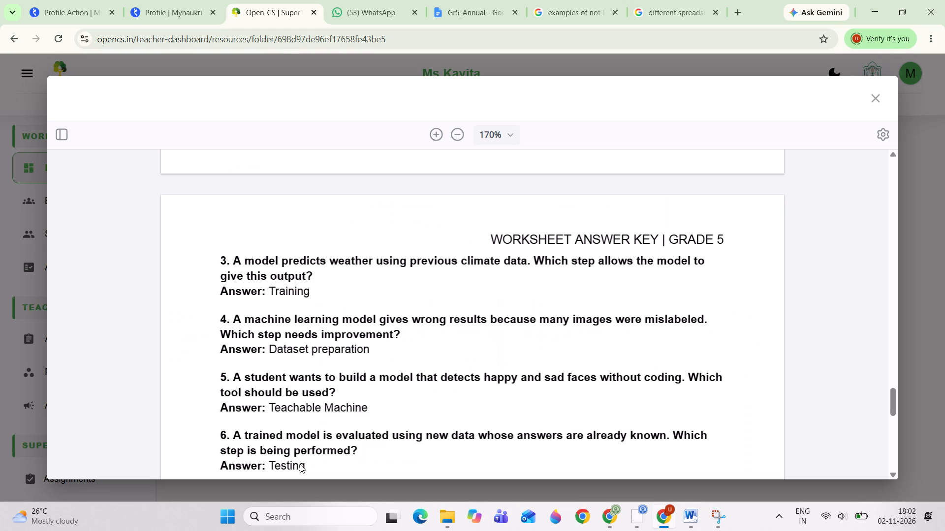
{"action": "key", "text": "alt+Tab"}
{"action": "type", "text": "allows the model"}
{"action": "key", "text": "space"}
{"action": "key", "text": "alt+x"}
{"action": "key", "text": "alt+Tab"}
{"action": "key", "text": "alt+Tab"}
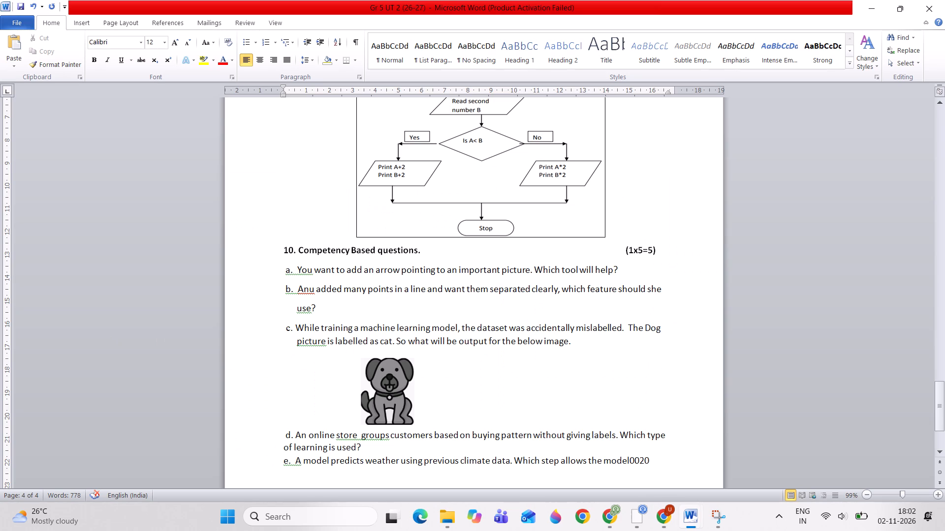
{"action": "key", "text": "BackSpace"}
{"action": "key", "text": "BackSpace"}
{"action": "key", "text": "BackSpace"}
{"action": "key", "text": "BackSpace"}
{"action": "key", "text": "space"}
{"action": "type", "text": "to give this output"}
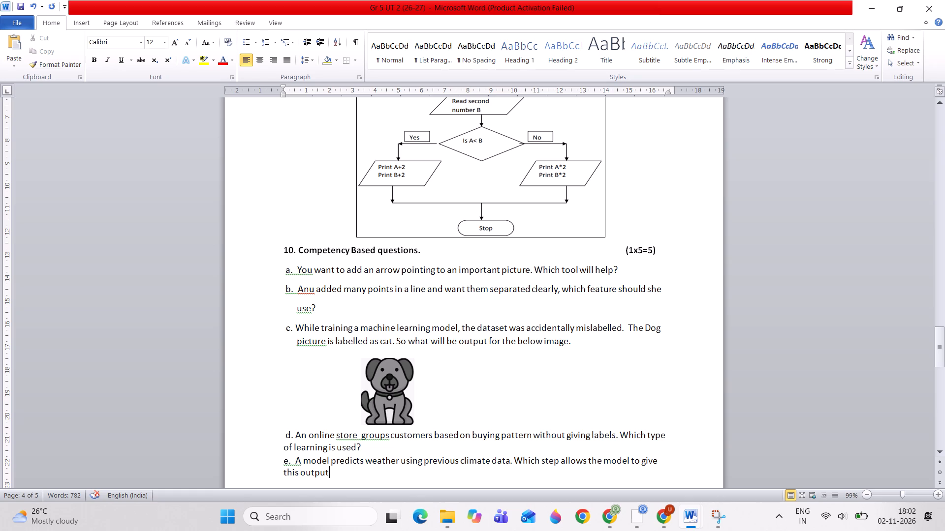
{"action": "key", "text": "shift+question"}
Remove the extra space after the 10e label and add a blank line below the question.
{"action": "left_click", "coordinate": [293, 464]}
{"action": "key", "text": "Delete"}
{"action": "left_click", "coordinate": [340, 478]}
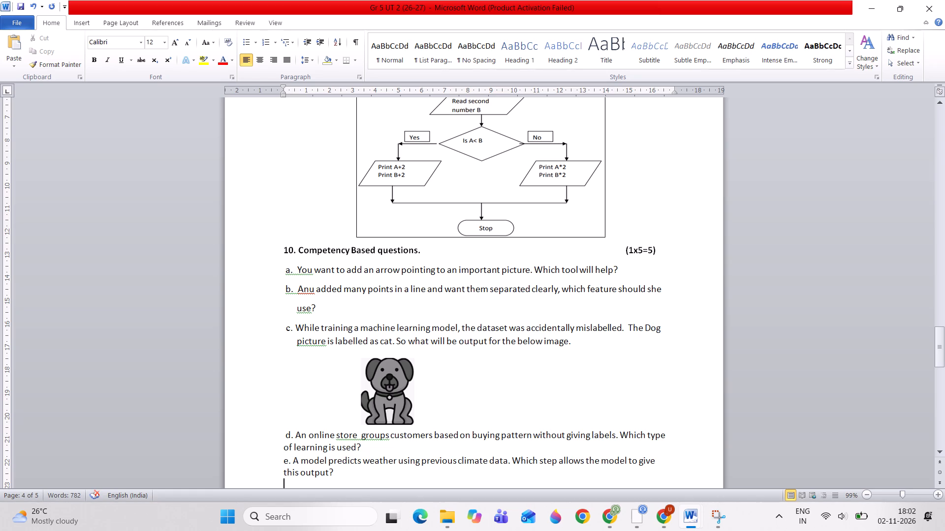
{"action": "key", "text": "Return"}
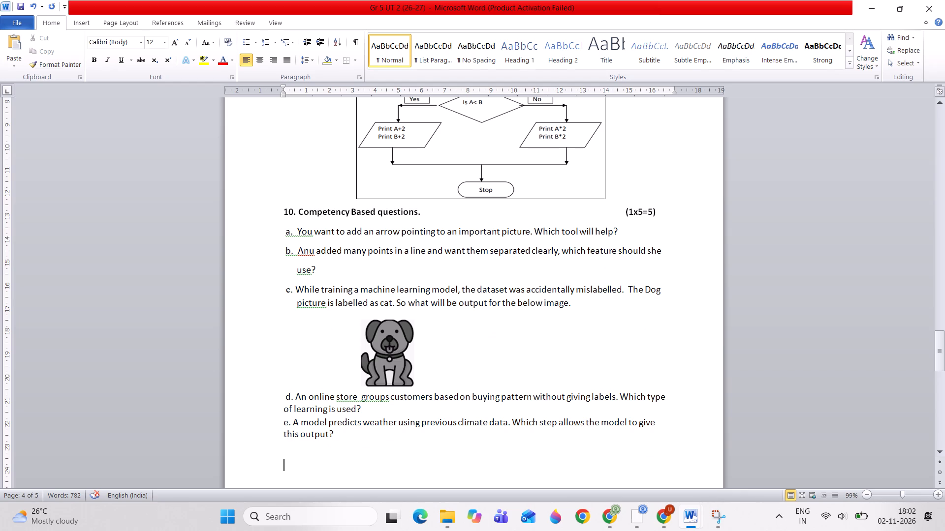
Apply the suggested grammar correction "store groups" to fix the spacing in question 10d.
{"action": "left_click", "coordinate": [390, 398]}
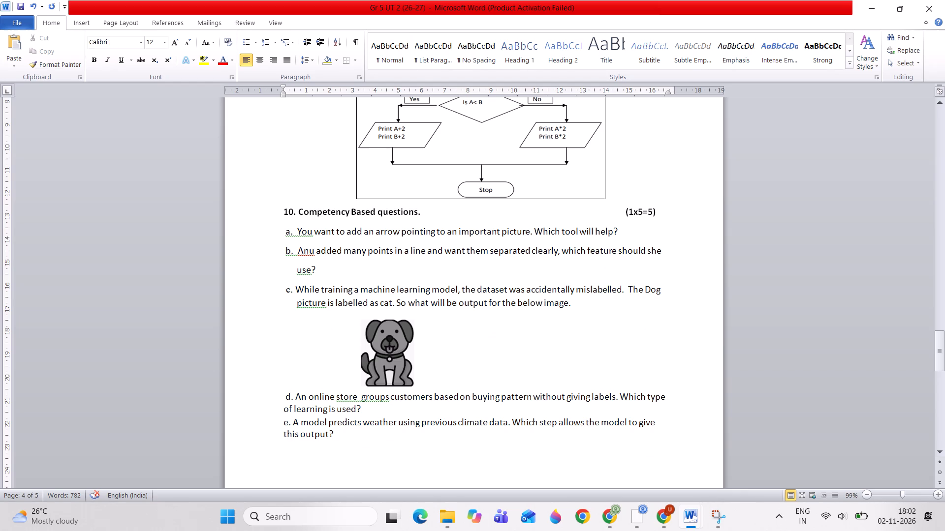
{"action": "left_click", "coordinate": [375, 396]}
{"action": "right_click", "coordinate": [375, 396]}
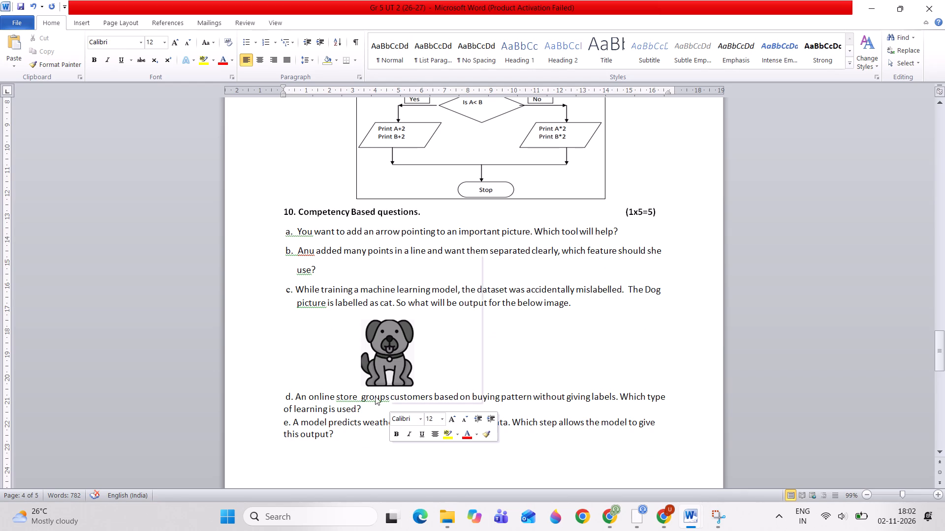
{"action": "left_click", "coordinate": [444, 264]}
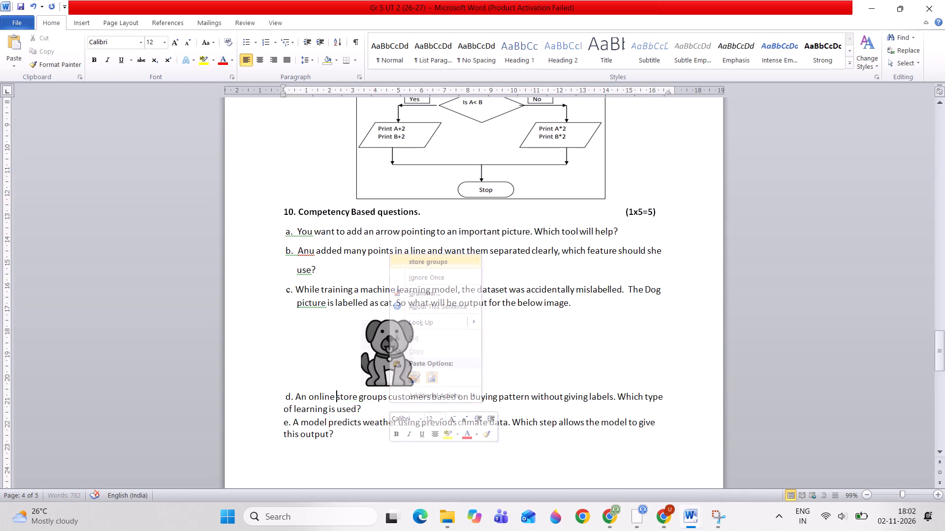
{"action": "left_click", "coordinate": [408, 451]}
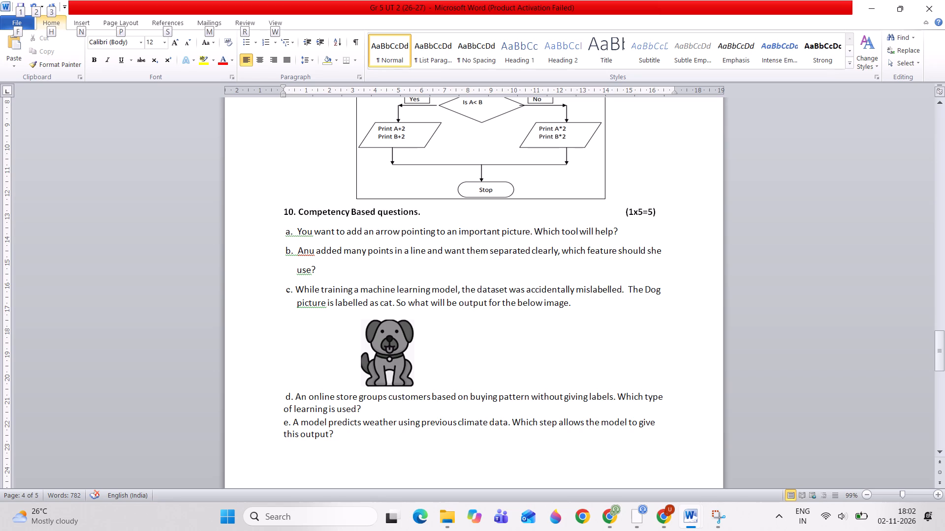
Delete the extra space after the labels of questions 10a and 10b.
{"action": "left_click", "coordinate": [295, 233]}
{"action": "key", "text": "Delete"}
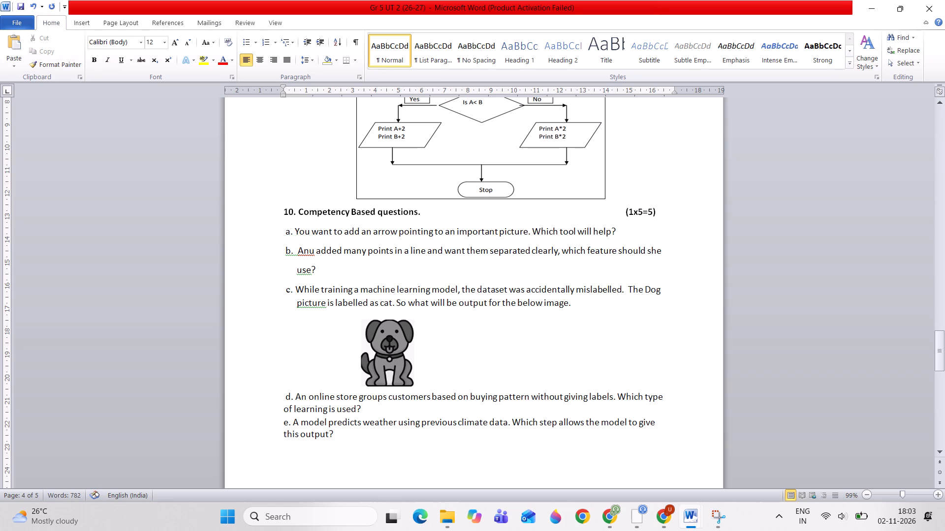
{"action": "left_click", "coordinate": [295, 252]}
{"action": "key", "text": "Delete"}
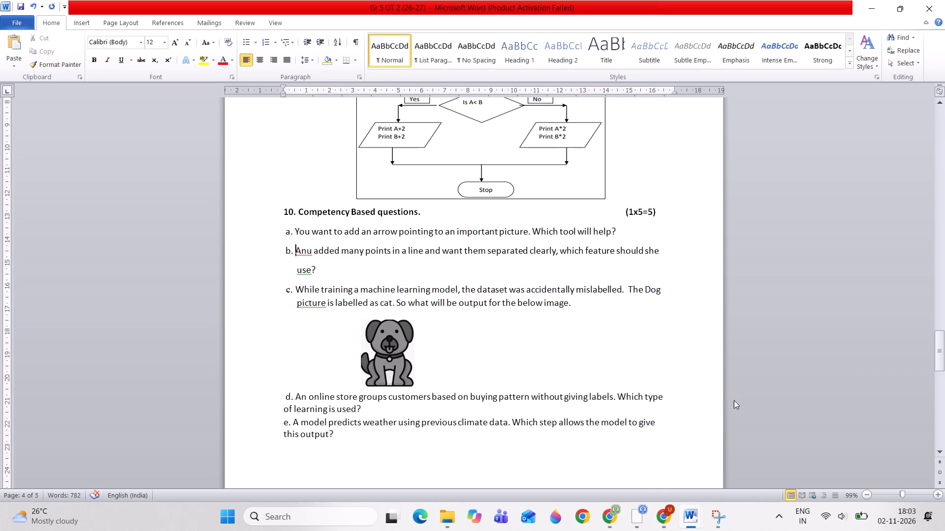
Review the question paper from the Section A multiple-choice questions through the competency-based questions in question 10.
{"action": "right_click_drag", "start_coordinate": [939, 349], "coordinate": [927, 312]}
{"action": "triple_click", "coordinate": [941, 117]}
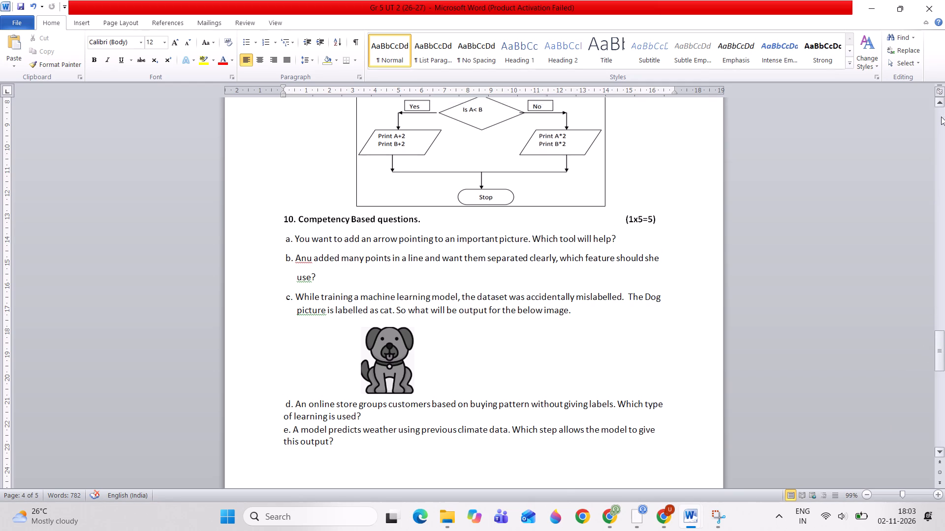
{"action": "left_click", "coordinate": [941, 117]}
{"action": "left_click", "coordinate": [941, 117]}
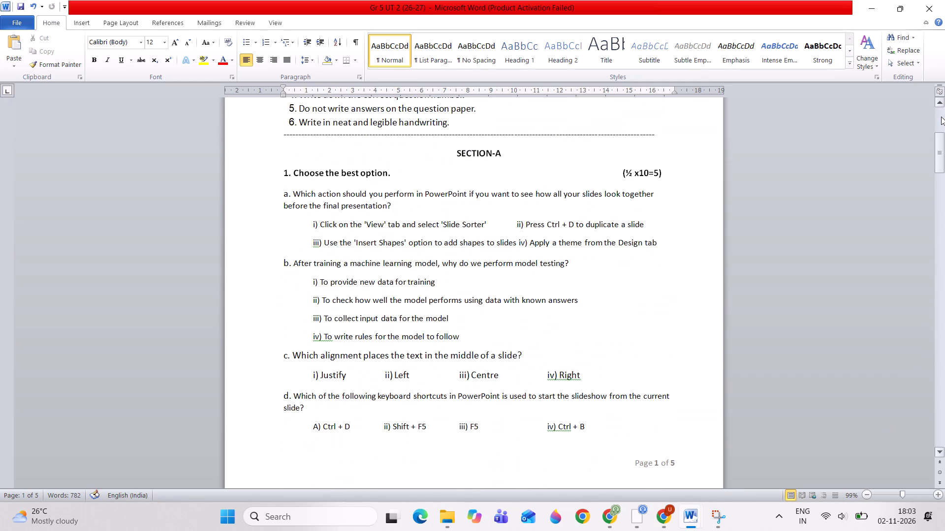
{"action": "left_click_drag", "start_coordinate": [938, 139], "coordinate": [944, 177]}
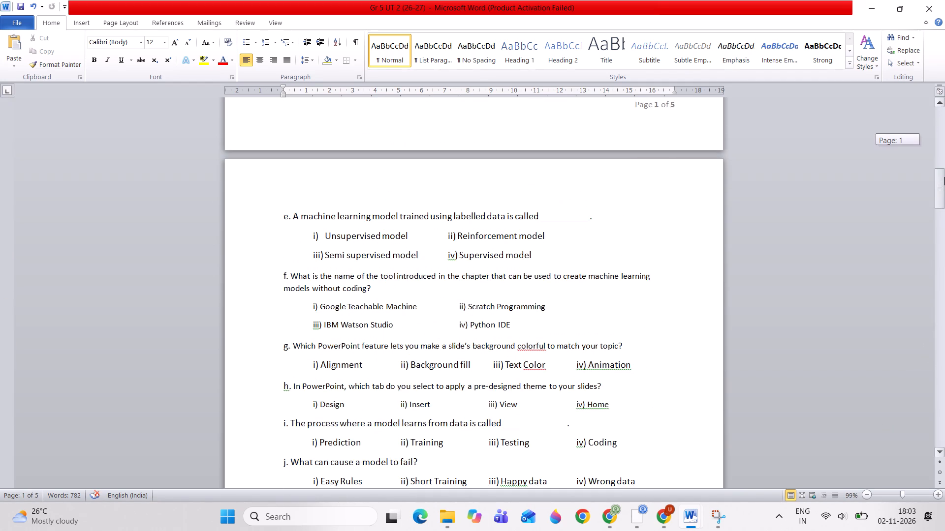
{"action": "left_click_drag", "start_coordinate": [944, 177], "coordinate": [941, 198]}
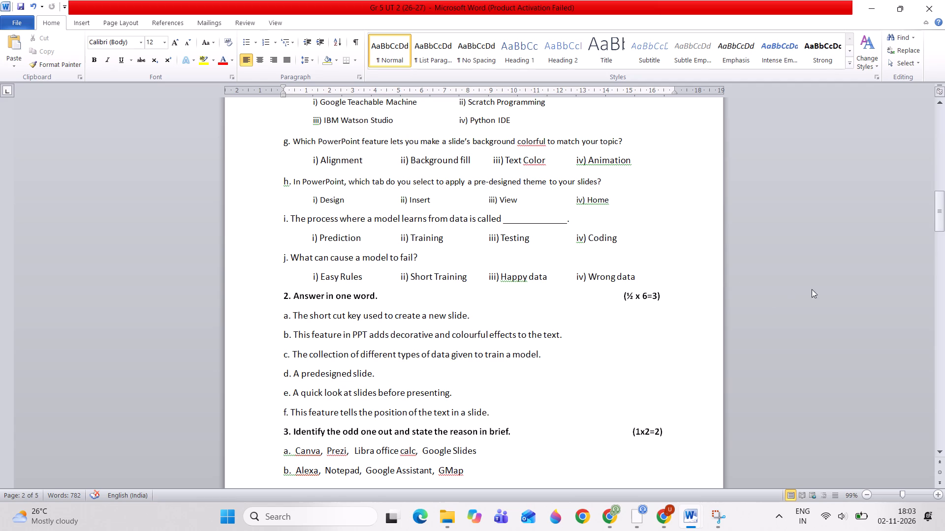
{"action": "left_click_drag", "start_coordinate": [940, 209], "coordinate": [942, 221]}
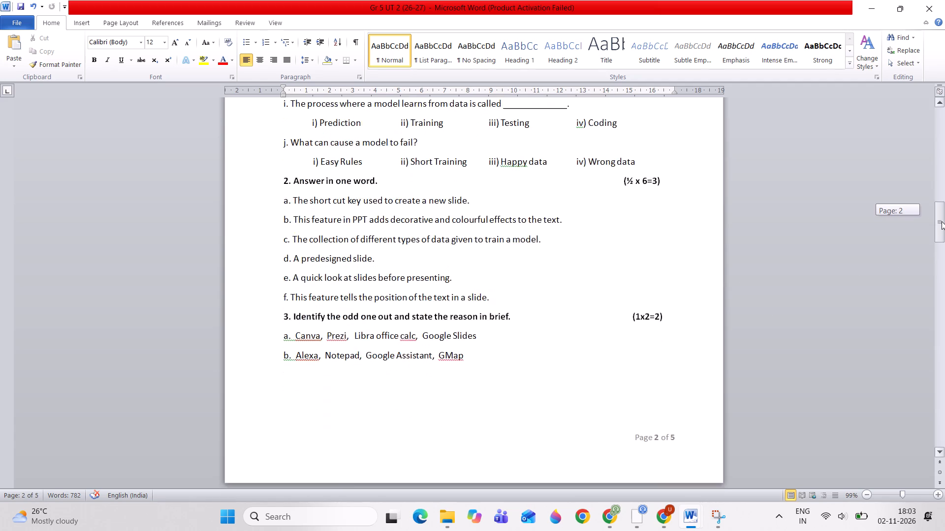
{"action": "left_click_drag", "start_coordinate": [942, 221], "coordinate": [931, 265]}
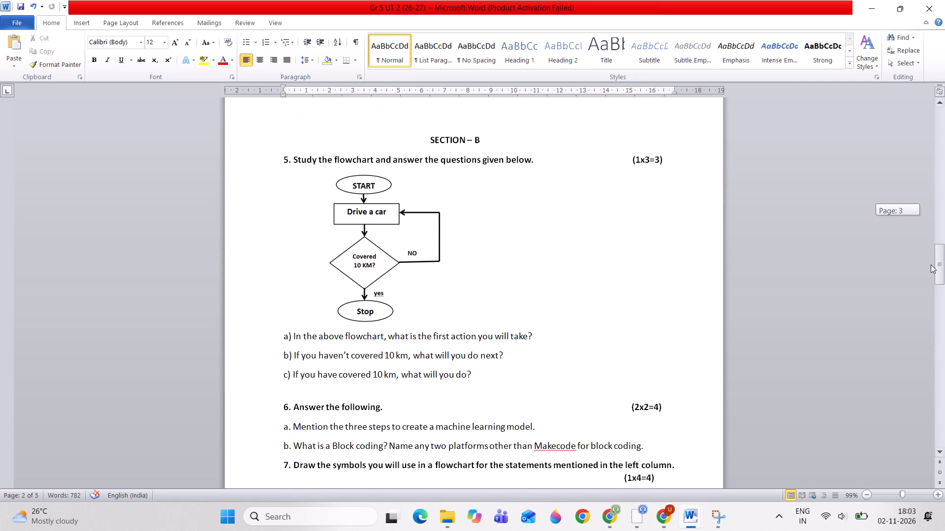
{"action": "left_click_drag", "start_coordinate": [931, 265], "coordinate": [927, 295]}
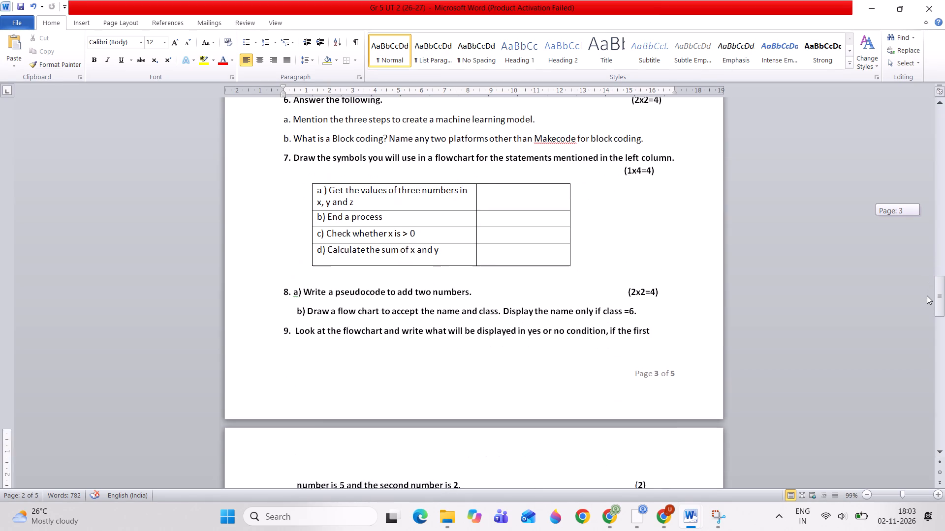
{"action": "left_click_drag", "start_coordinate": [927, 295], "coordinate": [928, 344]}
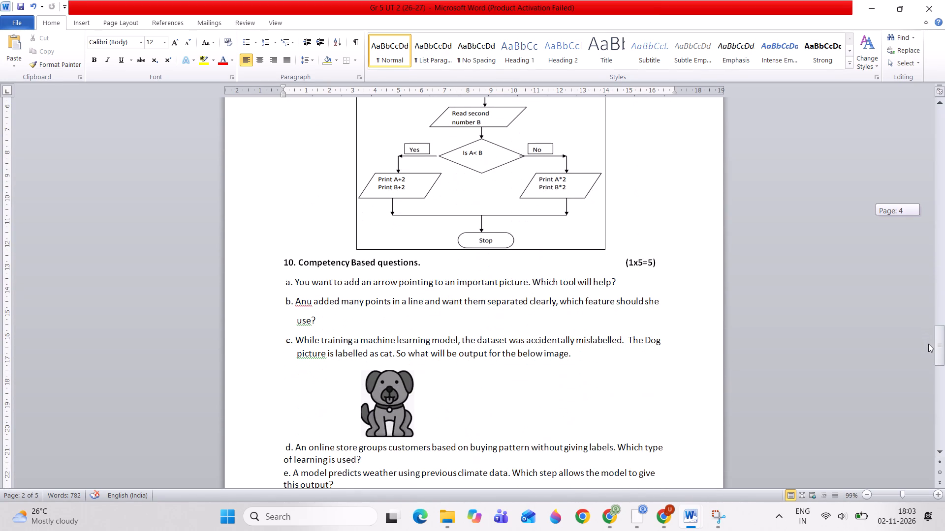
{"action": "left_click_drag", "start_coordinate": [928, 344], "coordinate": [919, 317]}
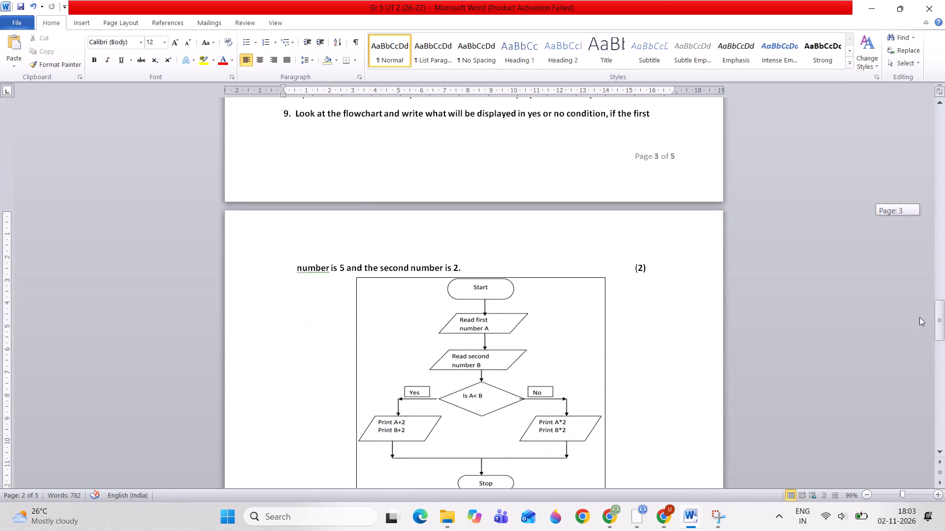
Delete the "Drive a car" flowchart picture from question 5 in Section B.
{"action": "left_click_drag", "start_coordinate": [919, 317], "coordinate": [903, 262]}
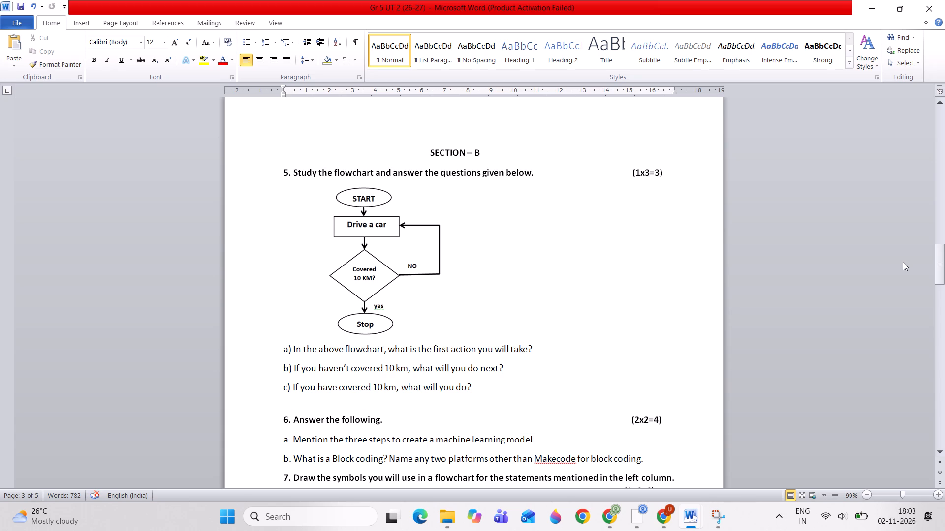
{"action": "left_click", "coordinate": [358, 248]}
{"action": "key", "text": "Delete"}
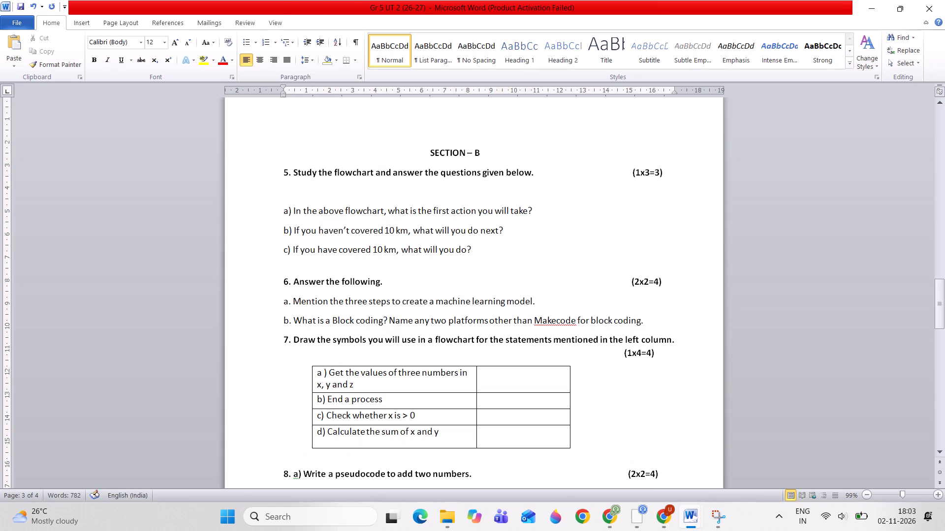
Switch to Chrome and look through the Grade 5 worksheet answer key's competency, matching, true/false, fill-in-the-blanks and MCQ sections for replacement questions.
{"action": "left_click", "coordinate": [944, 100]}
{"action": "left_click_drag", "start_coordinate": [944, 100], "coordinate": [943, 104]}
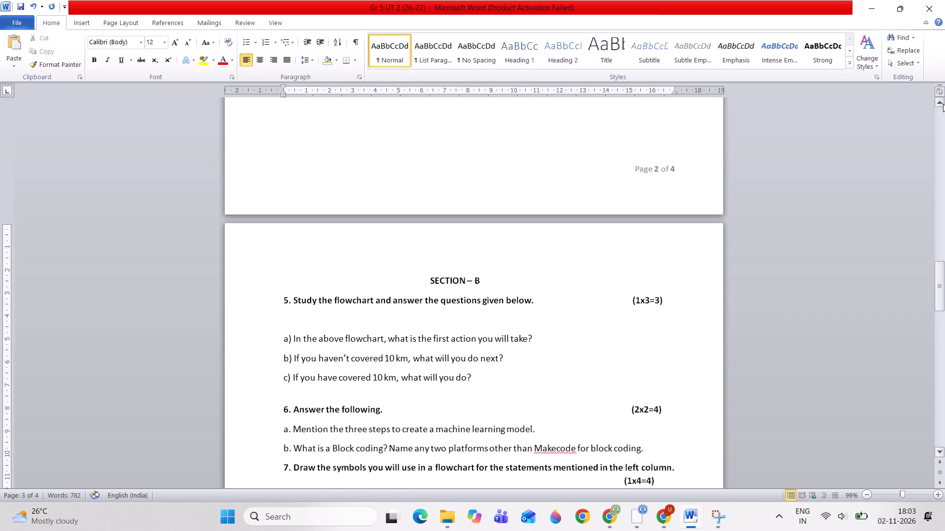
{"action": "left_click_drag", "start_coordinate": [943, 104], "coordinate": [943, 105]}
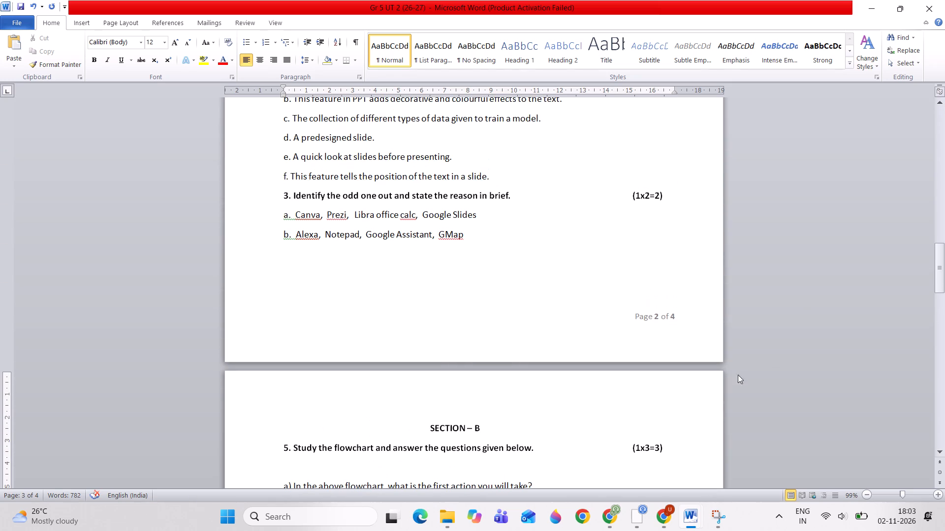
{"action": "left_click", "coordinate": [666, 519]}
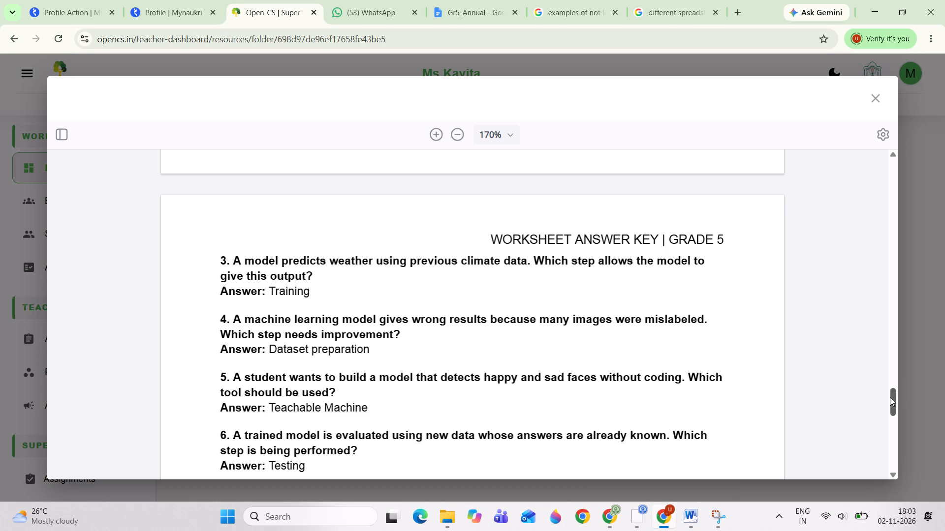
{"action": "left_click_drag", "start_coordinate": [890, 397], "coordinate": [886, 448]}
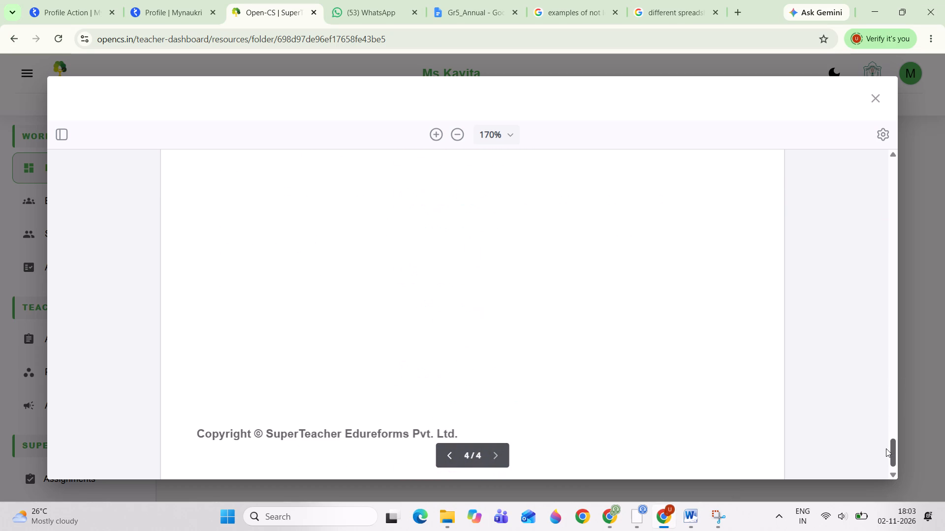
{"action": "left_click_drag", "start_coordinate": [886, 448], "coordinate": [854, 286]}
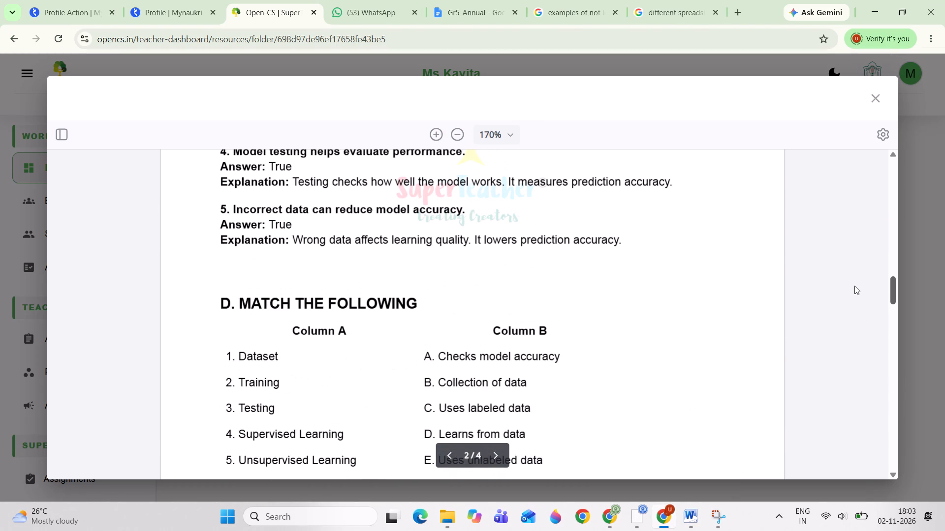
{"action": "left_click_drag", "start_coordinate": [854, 286], "coordinate": [855, 275]}
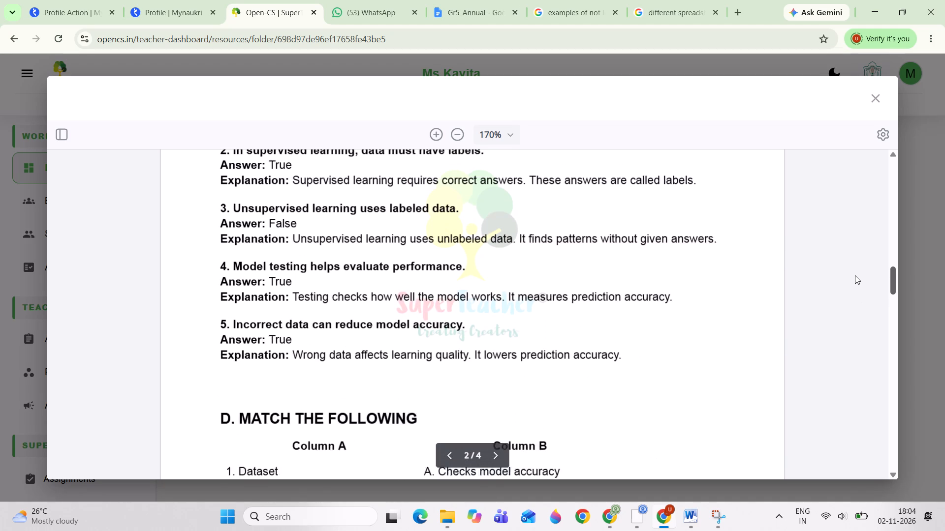
{"action": "left_click_drag", "start_coordinate": [855, 275], "coordinate": [855, 275]}
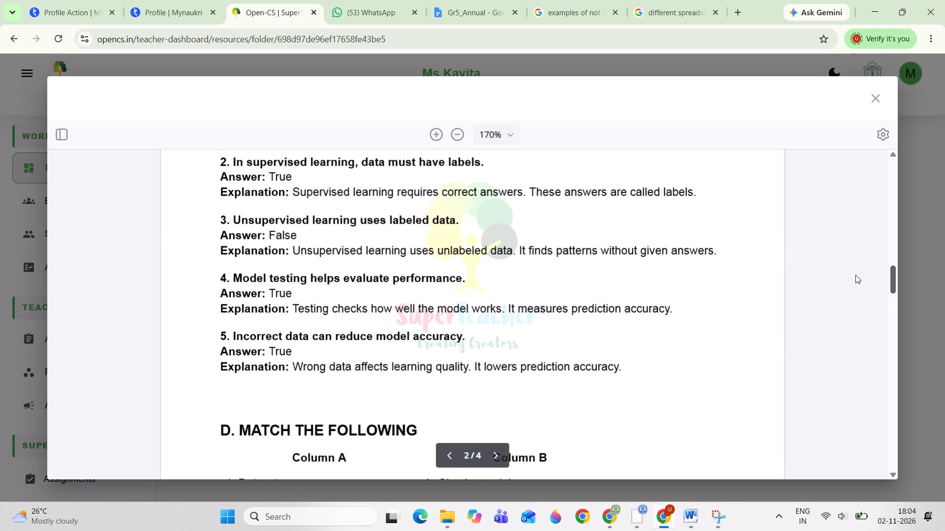
{"action": "left_click_drag", "start_coordinate": [855, 275], "coordinate": [855, 274]}
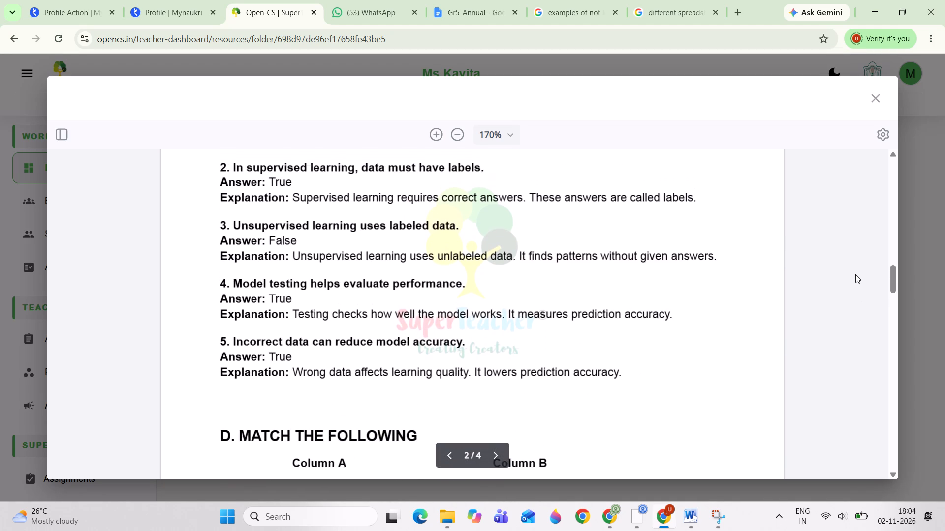
{"action": "left_click_drag", "start_coordinate": [855, 274], "coordinate": [856, 265]}
{"action": "left_click_drag", "start_coordinate": [893, 276], "coordinate": [886, 260]}
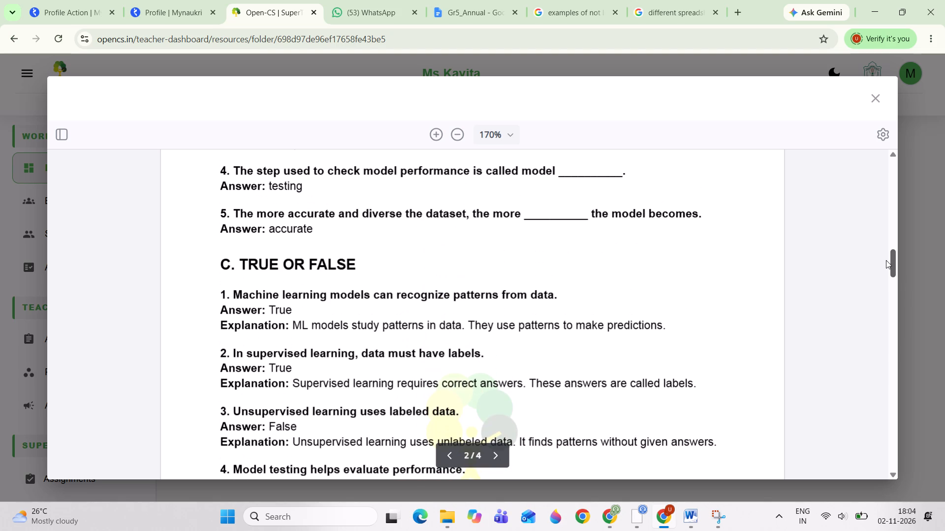
{"action": "left_click_drag", "start_coordinate": [886, 260], "coordinate": [884, 249]}
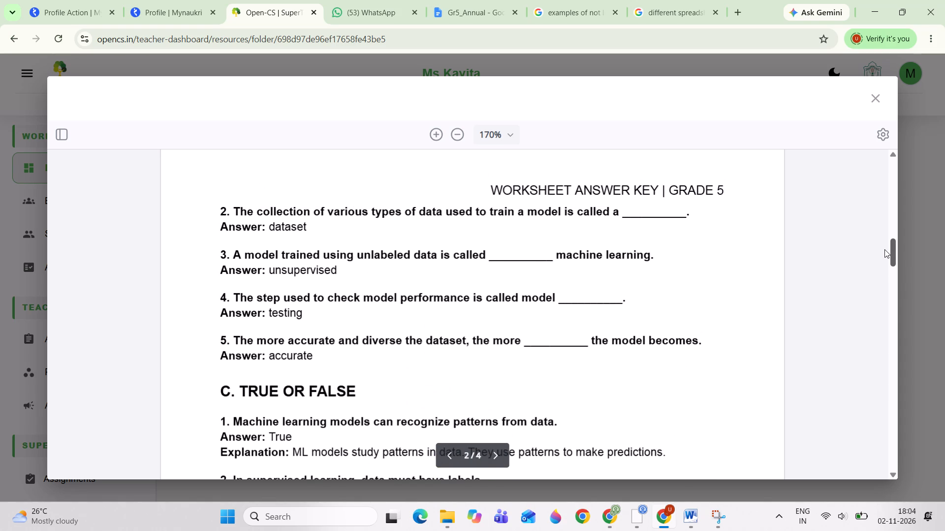
{"action": "left_click_drag", "start_coordinate": [884, 249], "coordinate": [882, 230]}
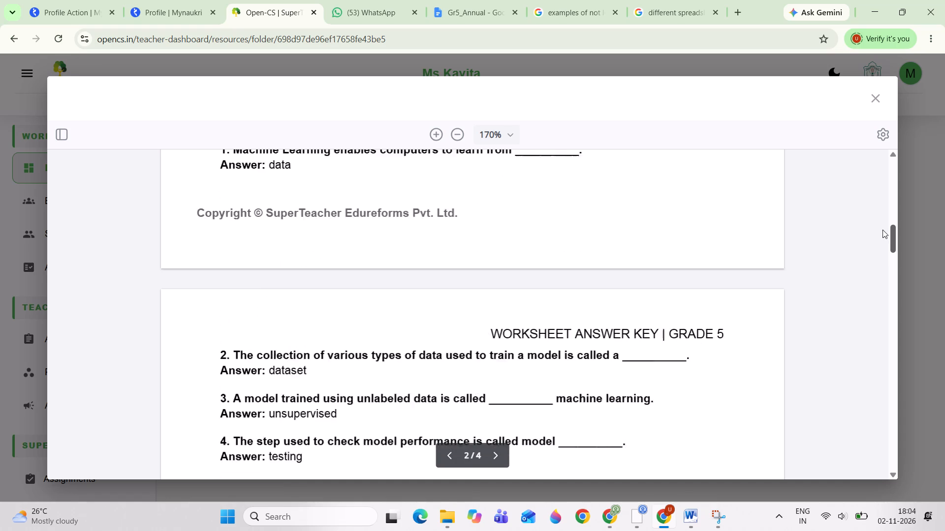
{"action": "left_click_drag", "start_coordinate": [882, 230], "coordinate": [882, 225]}
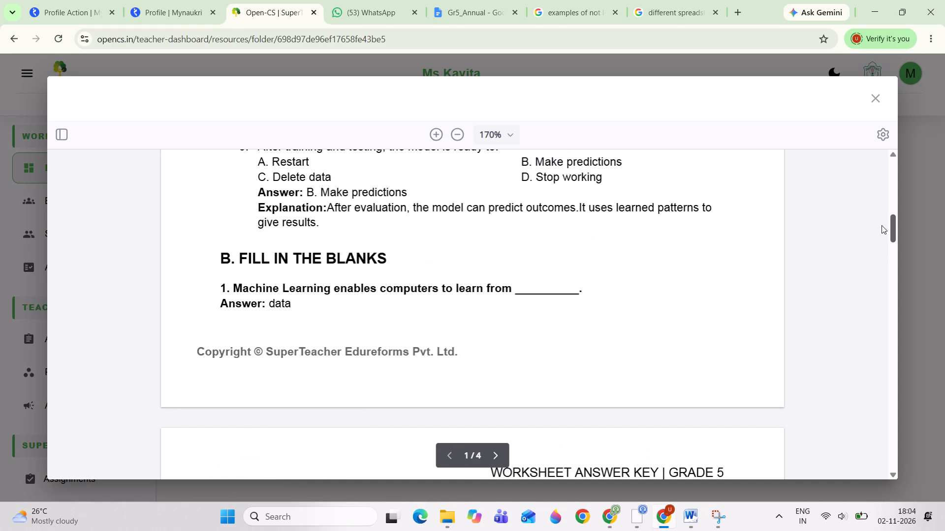
{"action": "left_click_drag", "start_coordinate": [882, 225], "coordinate": [881, 210]}
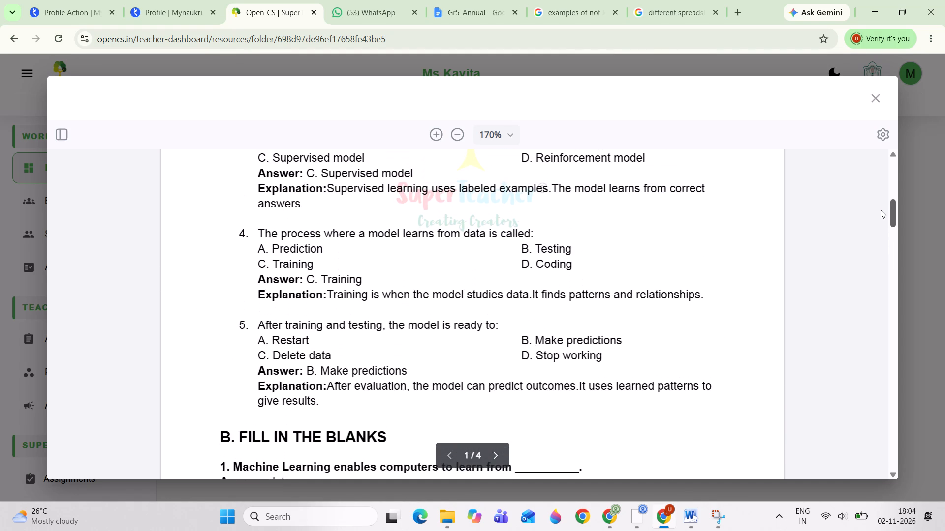
{"action": "left_click_drag", "start_coordinate": [881, 210], "coordinate": [880, 205]}
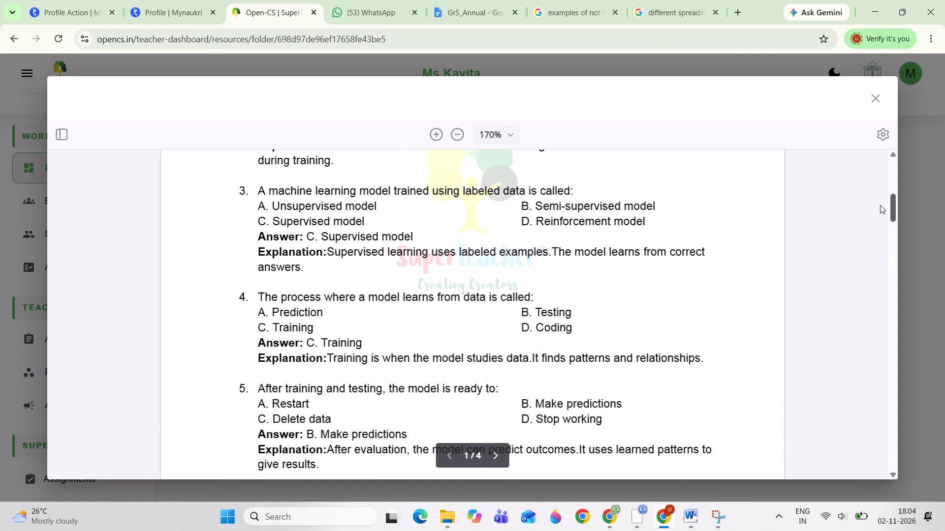
{"action": "left_click_drag", "start_coordinate": [880, 205], "coordinate": [876, 188]}
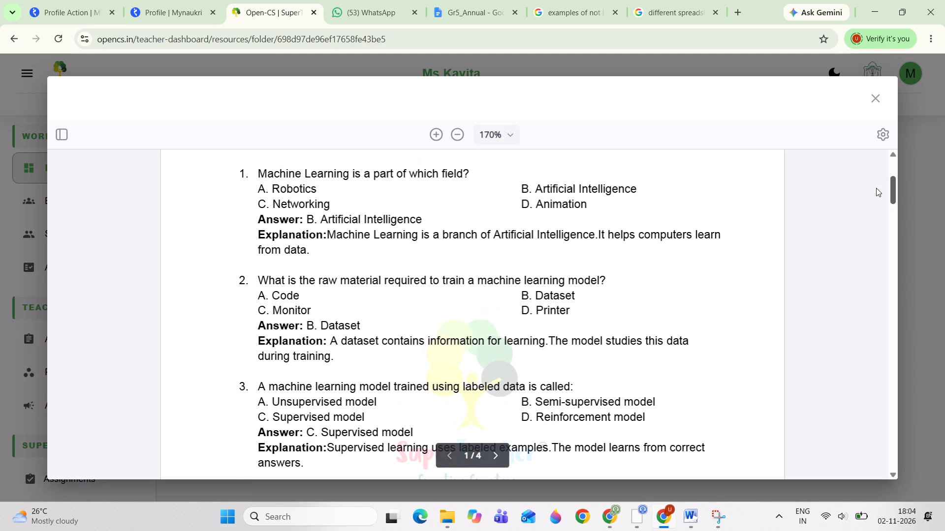
{"action": "left_click_drag", "start_coordinate": [876, 188], "coordinate": [876, 182]}
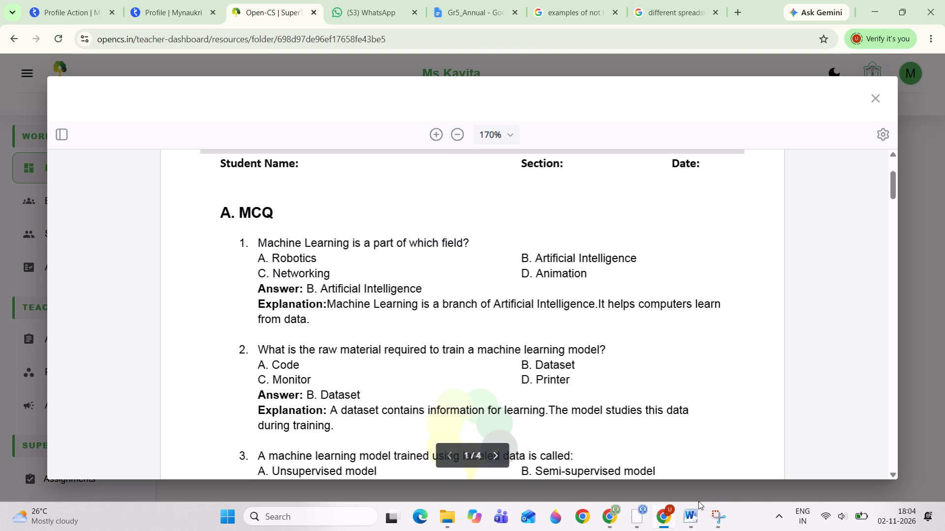
Switch to Word and replace question 5's instruction in Section B with "Fill in the blanks.".
{"action": "left_click", "coordinate": [648, 470]}
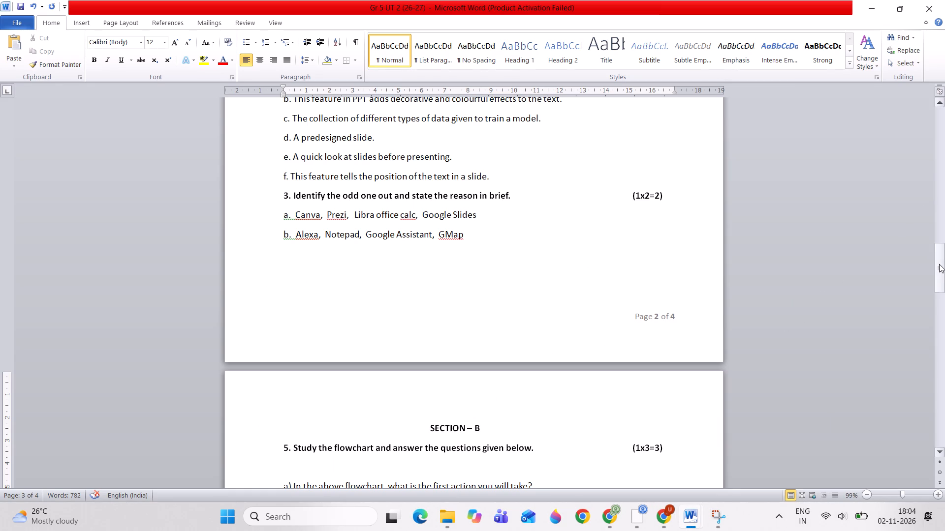
{"action": "left_click_drag", "start_coordinate": [939, 264], "coordinate": [930, 254]}
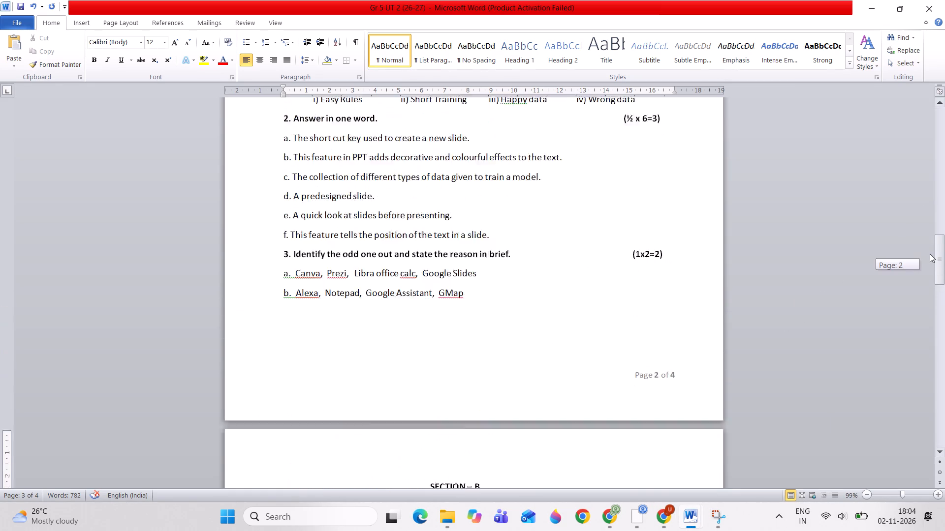
{"action": "left_click_drag", "start_coordinate": [930, 254], "coordinate": [929, 249]}
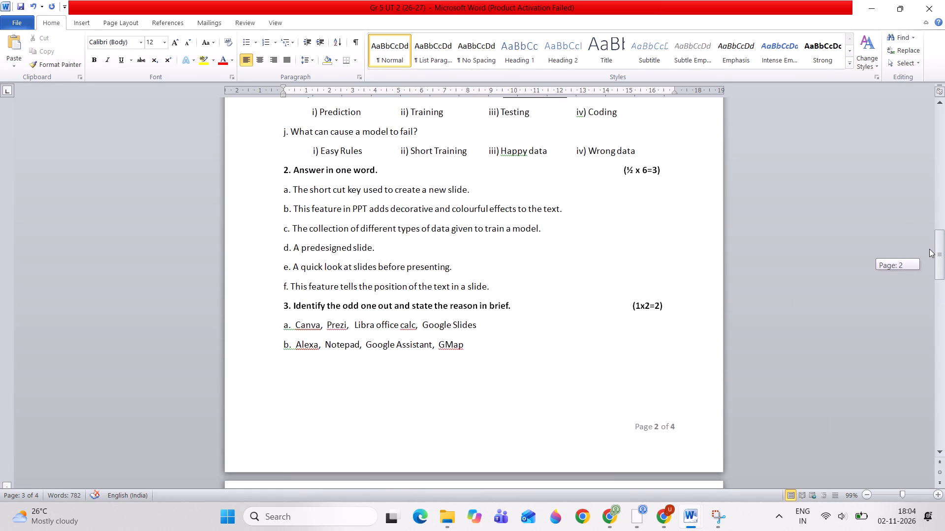
{"action": "left_click_drag", "start_coordinate": [929, 249], "coordinate": [929, 263]}
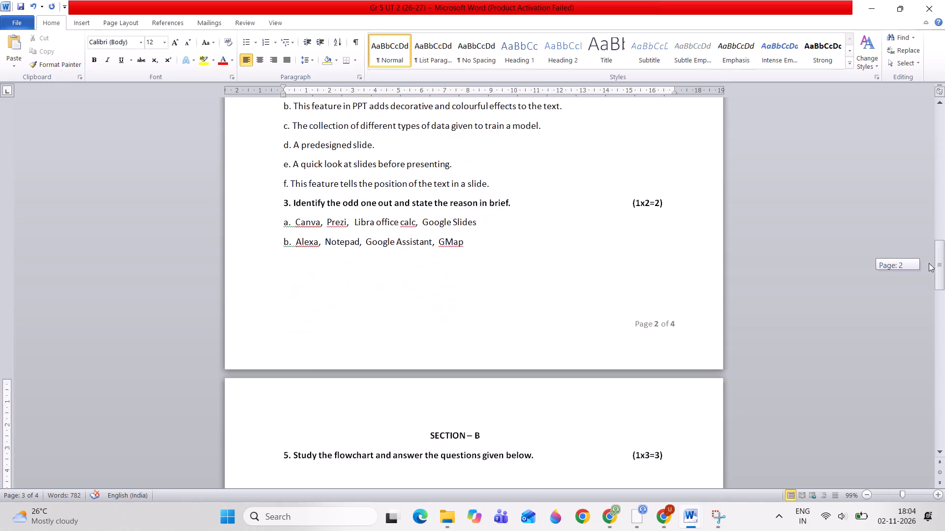
{"action": "left_click_drag", "start_coordinate": [929, 263], "coordinate": [934, 287]}
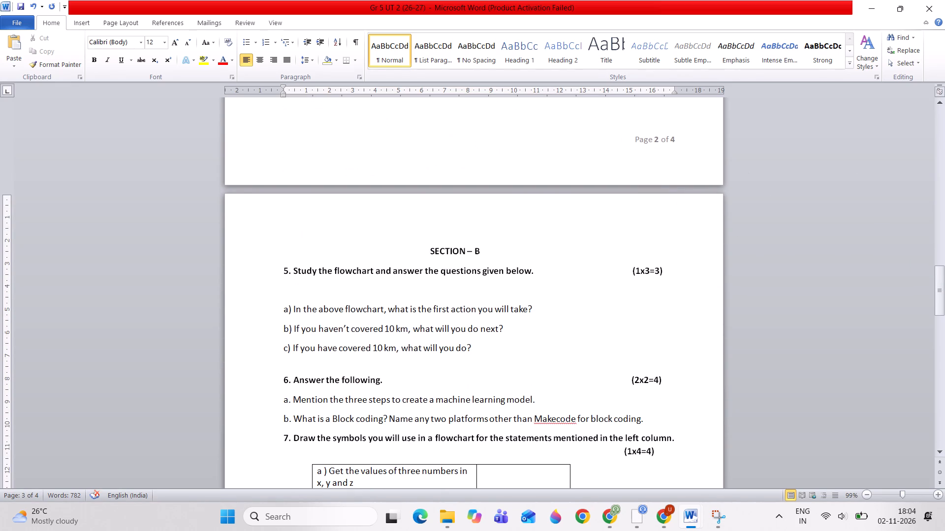
{"action": "left_click", "coordinate": [294, 270]}
{"action": "left_click", "coordinate": [294, 270], "text": "shift"}
{"action": "key", "text": "shift+f"}
{"action": "type", "text": "ill"}
{"action": "key", "text": "BackSpace"}
{"action": "key", "text": "BackSpace"}
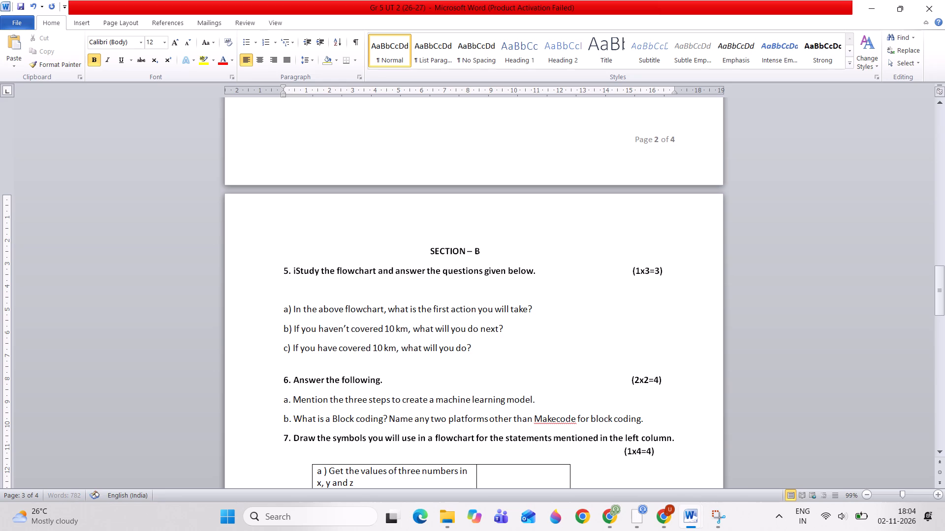
{"action": "key", "text": "BackSpace"}
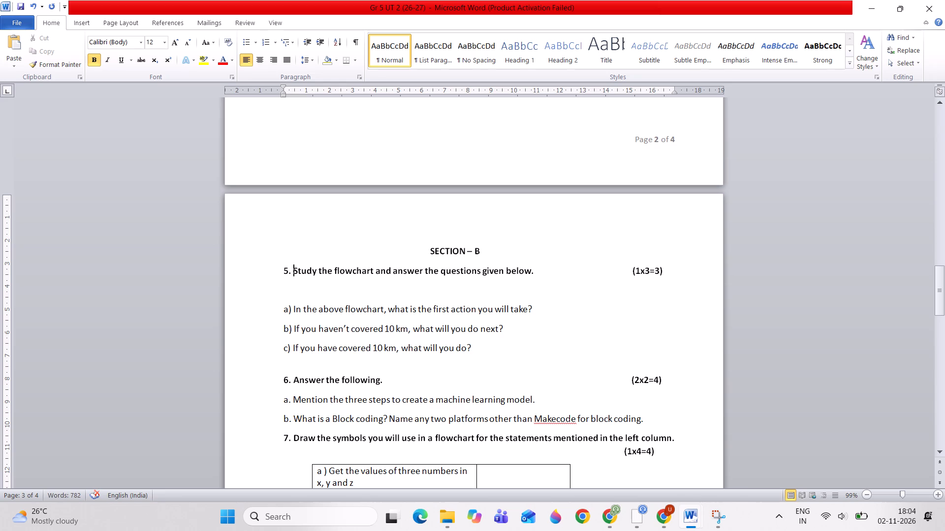
{"action": "type", "text": "Fill in the blanks"}
{"action": "key", "text": "period"}
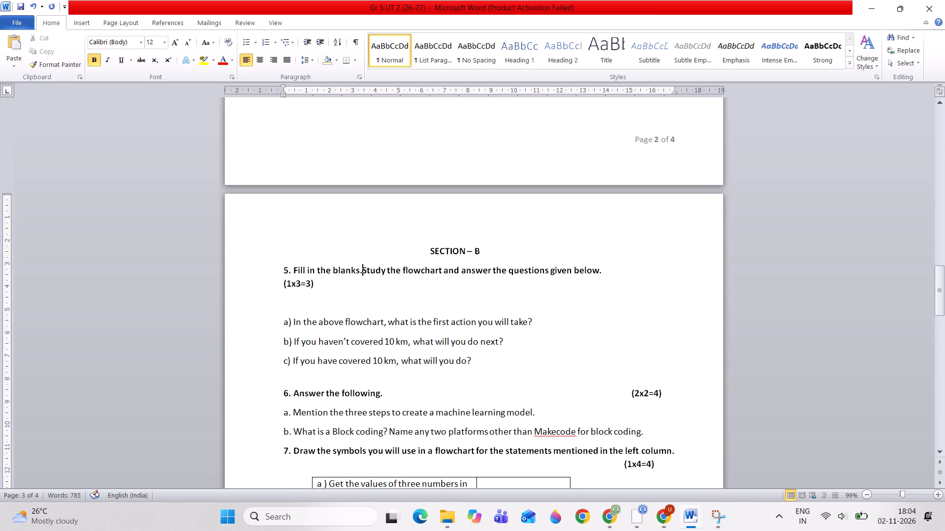
{"action": "key", "text": "Delete"}
{"action": "key", "text": "Delete"}
{"action": "key", "text": "Delete"}
{"action": "key", "text": "Delete"}
{"action": "key", "text": "Delete"}
{"action": "key", "text": "Delete"}
{"action": "key", "text": "Delete"}
{"action": "key", "text": "Delete"}
{"action": "key", "text": "Delete"}
{"action": "key", "text": "Delete"}
{"action": "key", "text": "Delete"}
{"action": "key", "text": "Delete"}
{"action": "key", "text": "Delete"}
{"action": "key", "text": "Delete"}
{"action": "key", "text": "Delete"}
{"action": "key", "text": "Delete"}
{"action": "key", "text": "Delete"}
{"action": "key", "text": "Delete"}
{"action": "key", "text": "Delete"}
{"action": "key", "text": "Delete"}
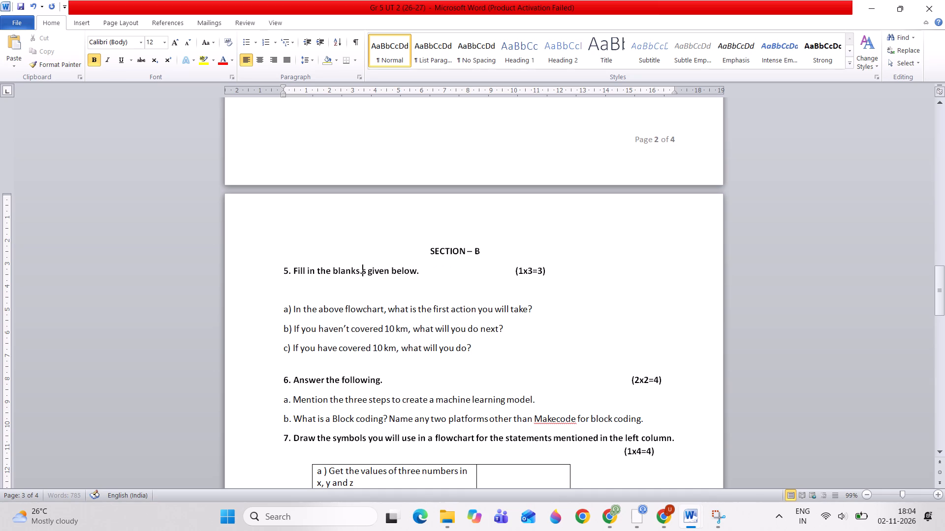
{"action": "key", "text": "Delete"}
{"action": "key", "text": "Delete"}
{"action": "key", "text": "Delete"}
{"action": "key", "text": "Delete"}
{"action": "key", "text": "Delete"}
{"action": "key", "text": "Delete"}
{"action": "key", "text": "Delete"}
{"action": "key", "text": "Delete"}
{"action": "key", "text": "Delete"}
{"action": "key", "text": "Delete"}
{"action": "key", "text": "Delete"}
{"action": "key", "text": "Delete"}
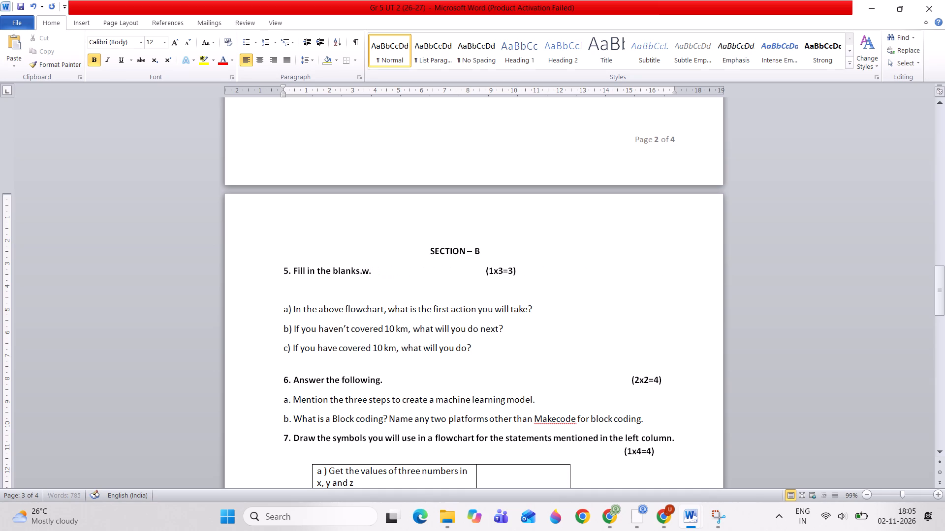
{"action": "key", "text": "Delete"}
{"action": "key", "text": "Delete"}
Shift question 5's (1x3=3) marks label back toward the page's right margin with tab spacing.
{"action": "key", "text": "Tab"}
{"action": "key", "text": "Tab"}
{"action": "key", "text": "Tab"}
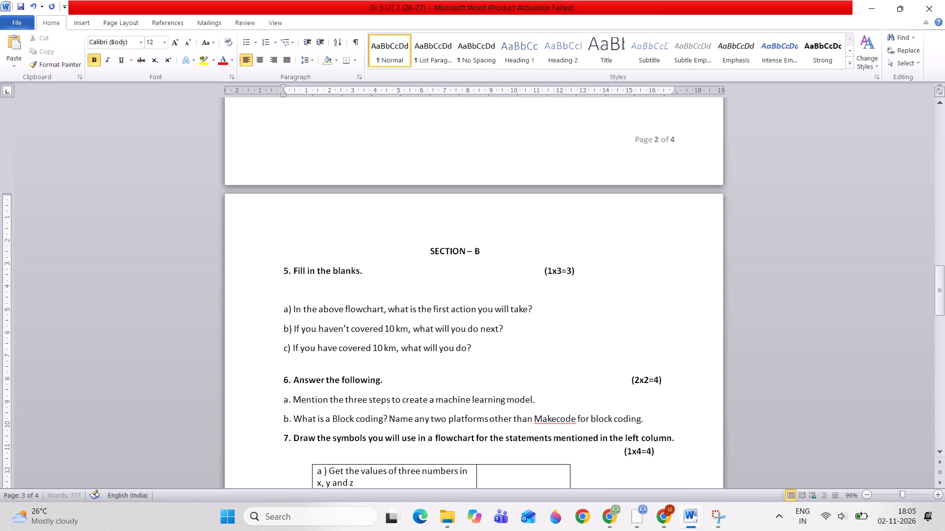
{"action": "key", "text": "Tab"}
{"action": "key", "text": "Tab"}
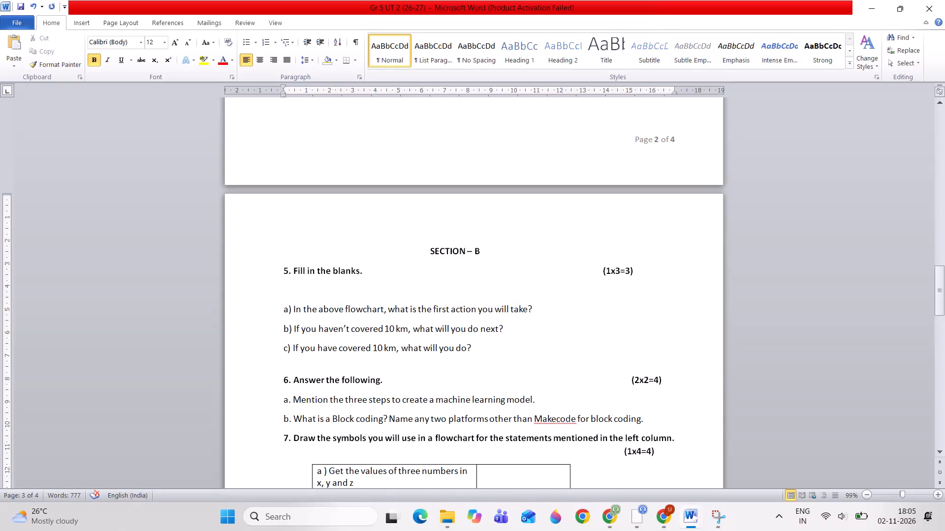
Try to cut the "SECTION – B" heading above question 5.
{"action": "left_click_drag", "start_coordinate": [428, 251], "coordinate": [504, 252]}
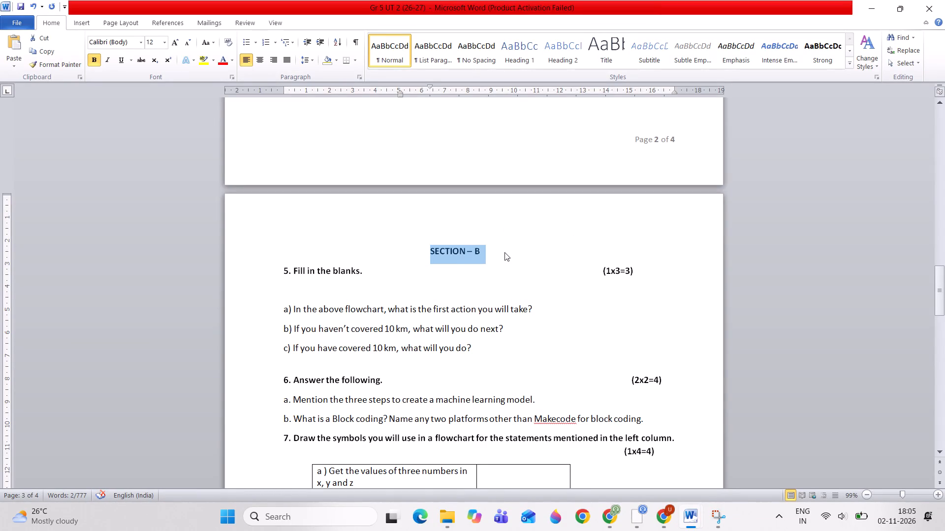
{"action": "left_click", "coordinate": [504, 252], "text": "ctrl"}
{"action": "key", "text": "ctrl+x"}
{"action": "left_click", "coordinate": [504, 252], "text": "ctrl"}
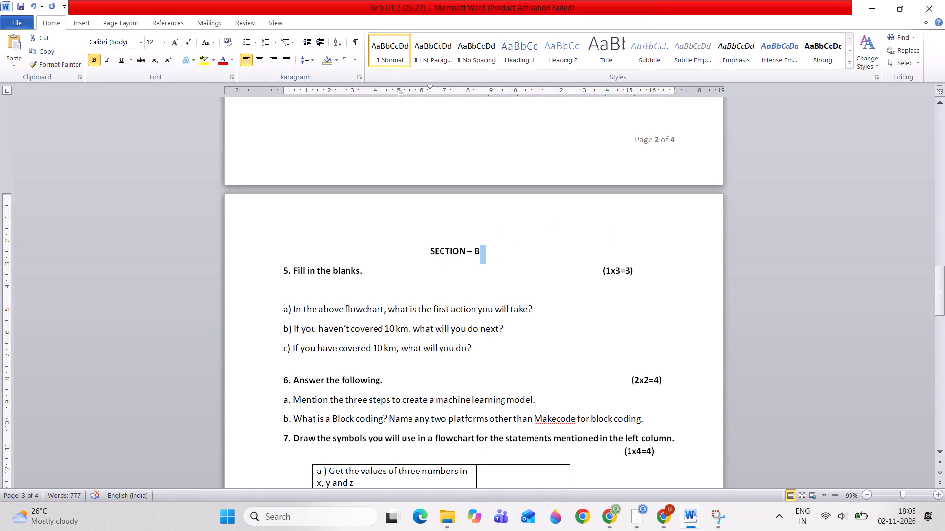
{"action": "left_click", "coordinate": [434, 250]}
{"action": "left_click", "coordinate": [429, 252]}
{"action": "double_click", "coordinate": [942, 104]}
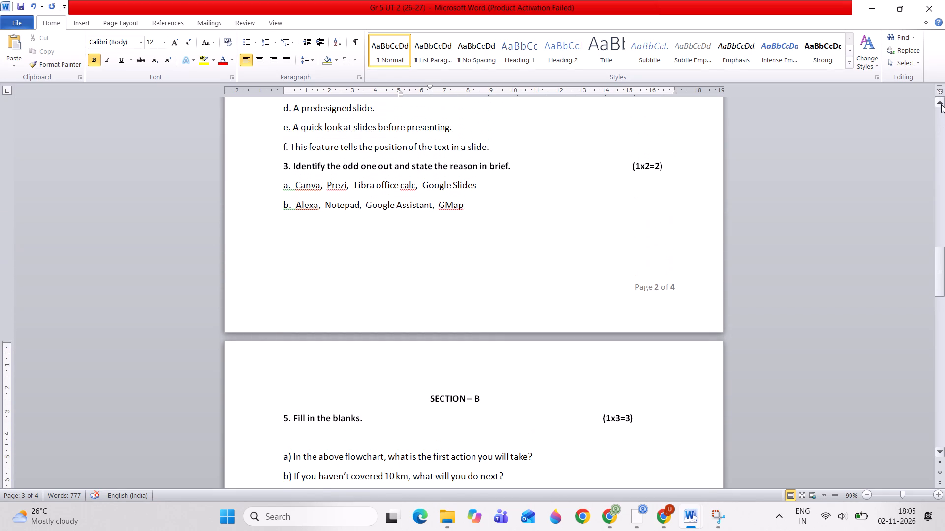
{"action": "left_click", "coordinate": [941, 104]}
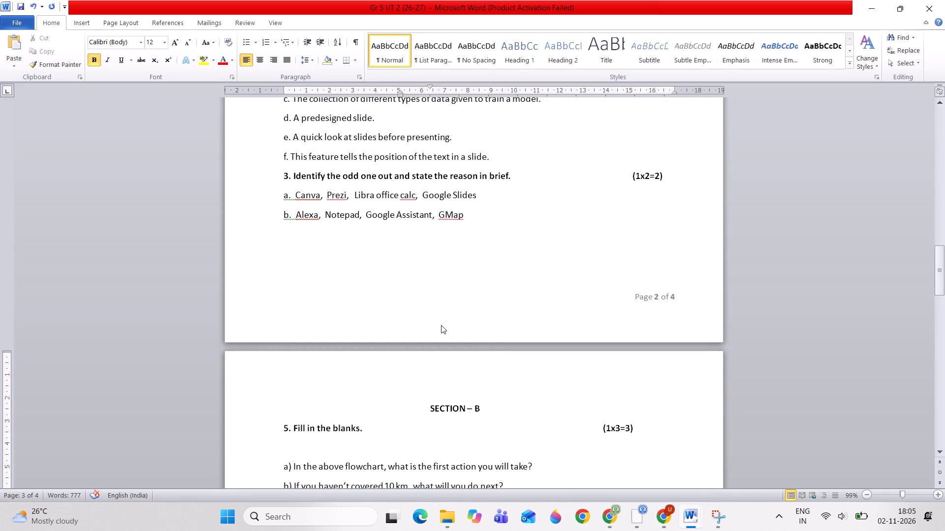
Delete the blank line between question 5's heading and part a.
{"action": "left_click", "coordinate": [297, 456]}
{"action": "key", "text": "Delete"}
{"action": "key", "text": "Delete"}
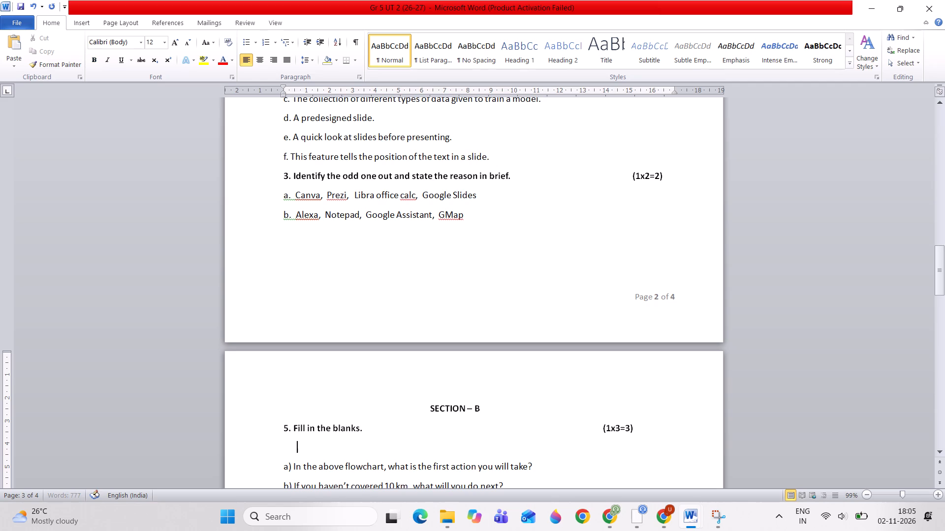
{"action": "key", "text": "Delete"}
{"action": "key", "text": "BackSpace"}
{"action": "key", "text": "BackSpace"}
{"action": "key", "text": "BackSpace"}
{"action": "key", "text": "BackSpace"}
{"action": "key", "text": "BackSpace"}
{"action": "key", "text": "Delete"}
{"action": "key", "text": "Delete"}
{"action": "key", "text": "Delete"}
{"action": "left_click", "coordinate": [644, 429]}
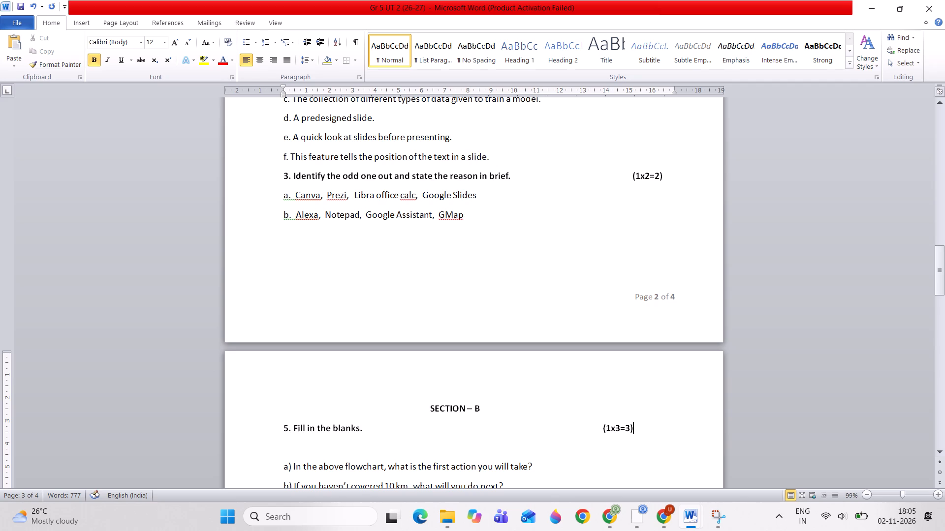
{"action": "key", "text": "Delete"}
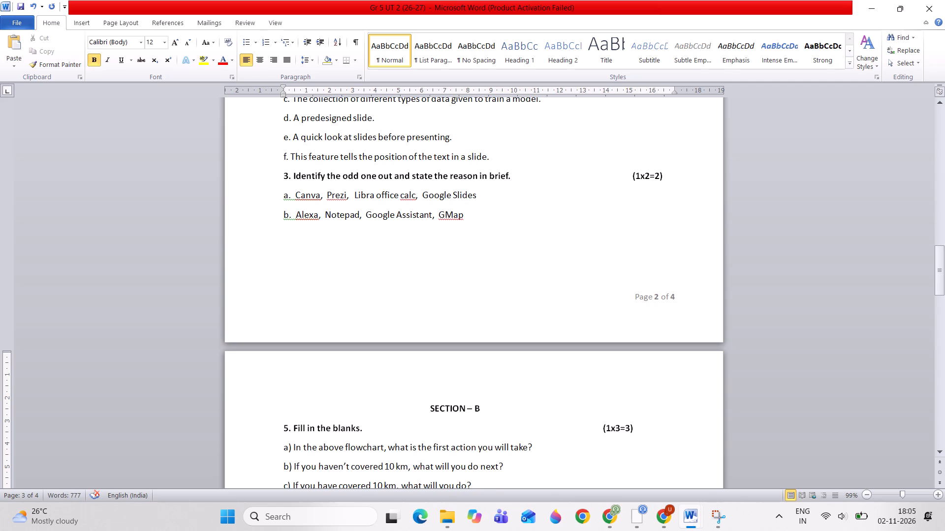
Replace the text of question 5a with "Machine Learning is a part of ____ field.", using a long underscore blank.
{"action": "left_click", "coordinate": [295, 448]}
{"action": "key", "text": "BackSpace"}
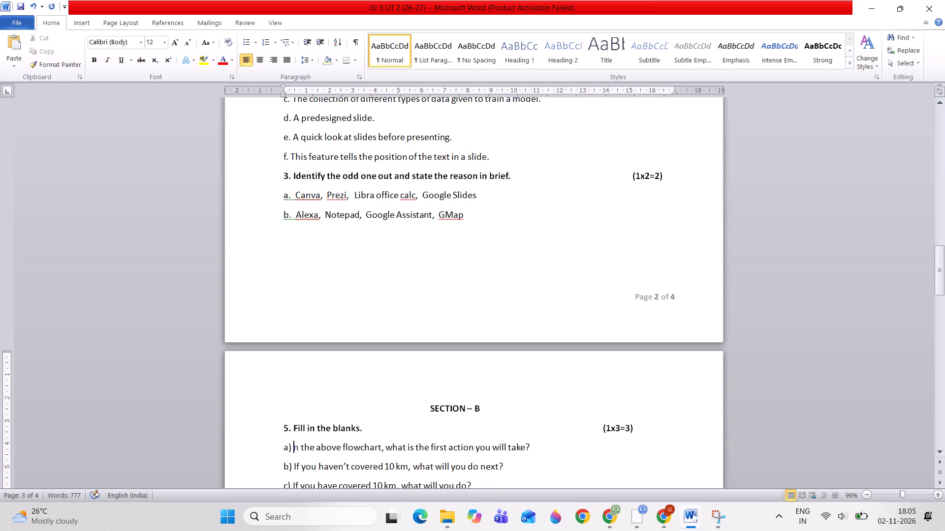
{"action": "type", "text": "Machine Learning is a part of"}
{"action": "key", "text": "space"}
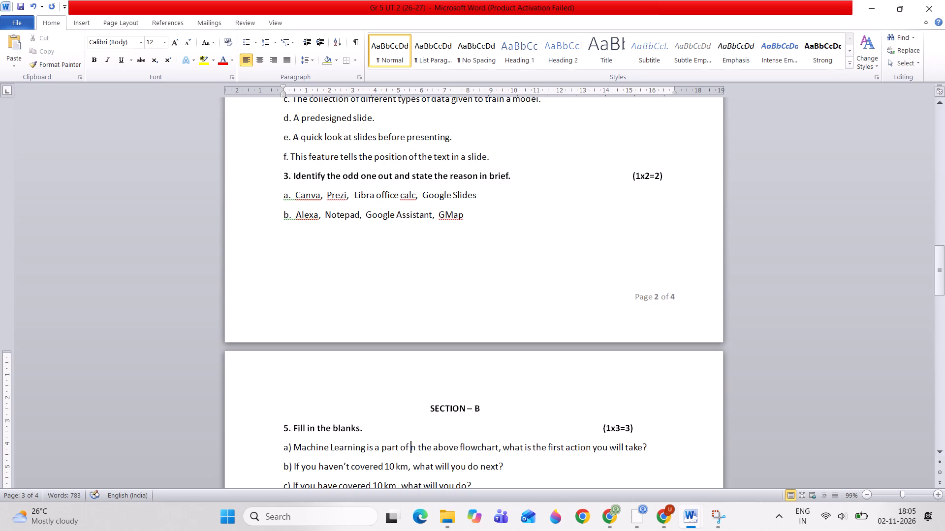
{"action": "key", "text": "space"}
{"action": "key", "text": "shift+underscore"}
{"action": "key", "text": "shift+underscore"}
{"action": "key", "text": "shift+underscore"}
{"action": "key", "text": "shift+underscore"}
{"action": "key", "text": "shift+underscore"}
{"action": "key", "text": "shift+underscore"}
{"action": "key", "text": "shift+underscore"}
{"action": "key", "text": "shift+underscore"}
{"action": "key", "text": "shift+underscore"}
{"action": "key", "text": "shift+underscore"}
{"action": "key", "text": "shift+underscore"}
{"action": "key", "text": "shift+underscore"}
{"action": "key", "text": "shift+underscore"}
{"action": "key", "text": "shift+underscore"}
{"action": "key", "text": "shift+underscore"}
{"action": "key", "text": "shift+underscore"}
{"action": "key", "text": "shift+underscore"}
{"action": "key", "text": "shift+underscore"}
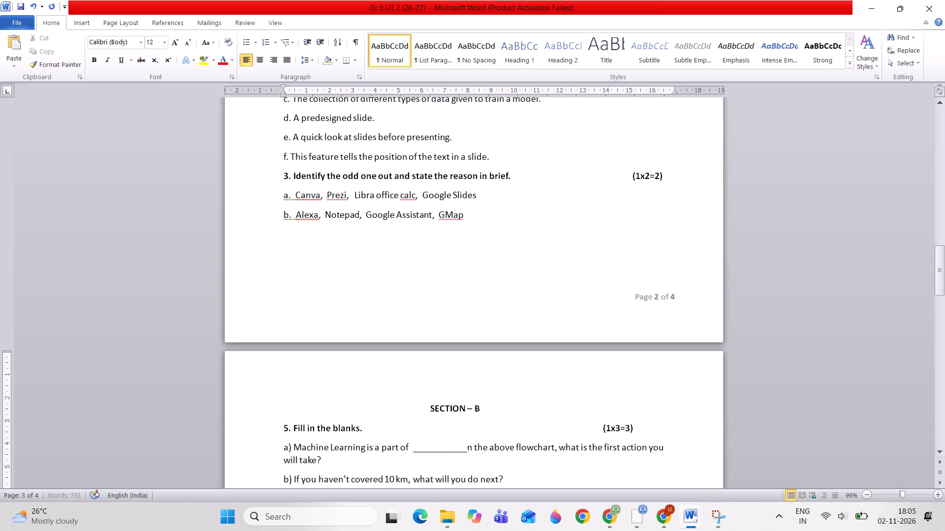
{"action": "type", "text": "field."}
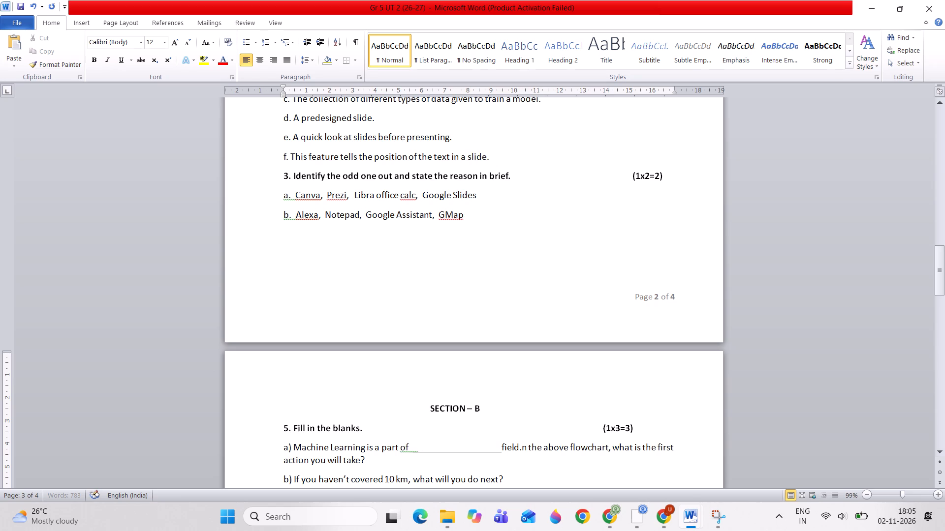
{"action": "key", "text": "Delete"}
{"action": "key", "text": "Delete"}
{"action": "key", "text": "Delete"}
{"action": "key", "text": "Delete"}
{"action": "key", "text": "Delete"}
{"action": "key", "text": "Delete"}
{"action": "key", "text": "Delete"}
{"action": "key", "text": "Delete"}
{"action": "key", "text": "Delete"}
{"action": "key", "text": "Delete"}
{"action": "key", "text": "Delete"}
{"action": "key", "text": "Delete"}
{"action": "key", "text": "Delete"}
{"action": "key", "text": "Delete"}
{"action": "key", "text": "Delete"}
{"action": "key", "text": "Delete"}
{"action": "key", "text": "Delete"}
{"action": "key", "text": "Delete"}
{"action": "key", "text": "Delete"}
{"action": "key", "text": "Delete"}
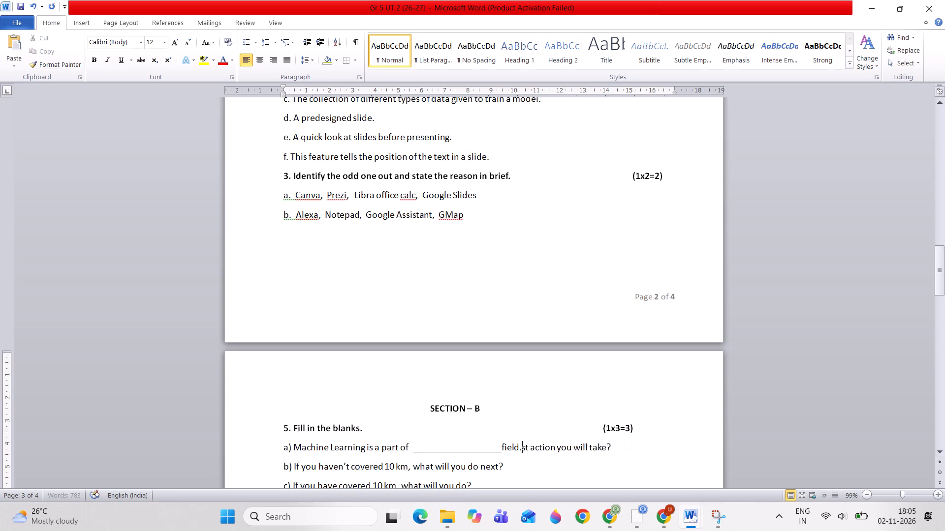
{"action": "key", "text": "Delete"}
{"action": "key", "text": "Delete"}
{"action": "key", "text": "Delete"}
{"action": "key", "text": "Delete"}
{"action": "key", "text": "Delete"}
{"action": "key", "text": "Delete"}
{"action": "key", "text": "Delete"}
{"action": "key", "text": "Delete"}
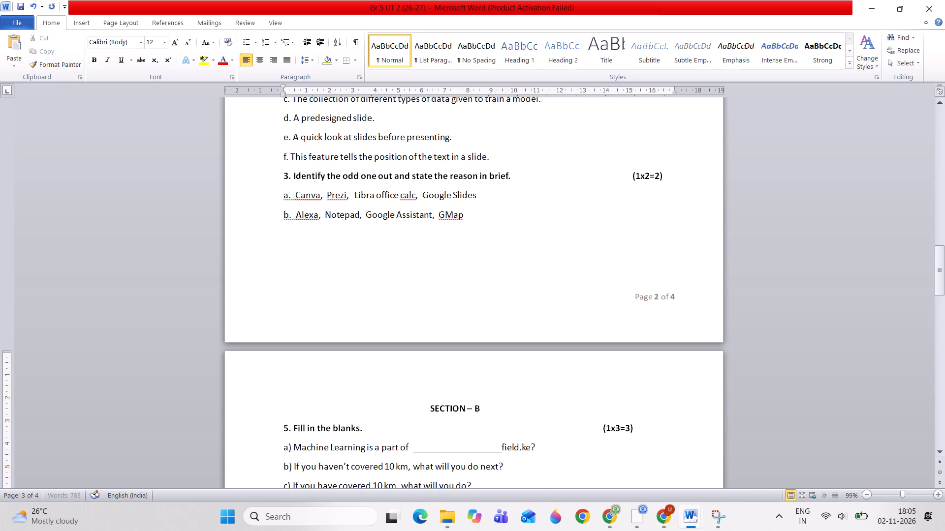
{"action": "key", "text": "Delete"}
{"action": "key", "text": "Delete"}
{"action": "key", "text": "Delete"}
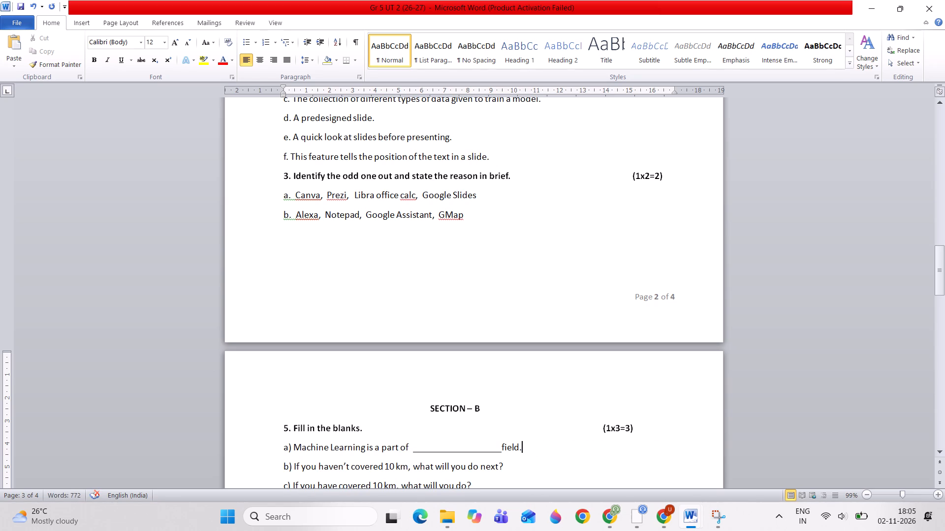
Replace the text of question 5b with "The ____ short cut key is used to duplicate the slide.", using a long underscore blank.
{"action": "left_click", "coordinate": [293, 464]}
{"action": "type", "text": "The"}
{"action": "key", "text": "space"}
{"action": "key", "text": "shift+underscore"}
{"action": "key", "text": "shift+underscore"}
{"action": "key", "text": "shift+underscore"}
{"action": "key", "text": "shift+underscore"}
{"action": "key", "text": "shift+underscore"}
{"action": "key", "text": "shift+underscore"}
{"action": "key", "text": "shift+underscore"}
{"action": "key", "text": "shift+underscore"}
{"action": "key", "text": "shift+underscore"}
{"action": "key", "text": "shift+underscore"}
{"action": "key", "text": "shift+underscore"}
{"action": "key", "text": "shift+underscore"}
{"action": "key", "text": "shift+underscore"}
{"action": "key", "text": "shift+underscore"}
{"action": "key", "text": "shift+underscore"}
{"action": "key", "text": "shift+underscore"}
{"action": "key", "text": "shift+underscore"}
{"action": "key", "text": "shift+underscore"}
{"action": "key", "text": "shift+underscore"}
{"action": "key", "text": "shift+underscore"}
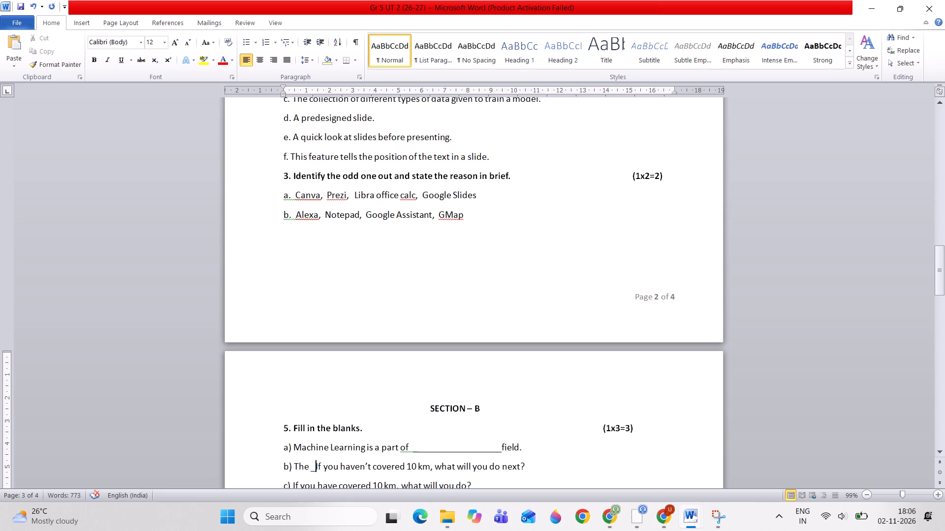
{"action": "type", "text": "short cut key is used o"}
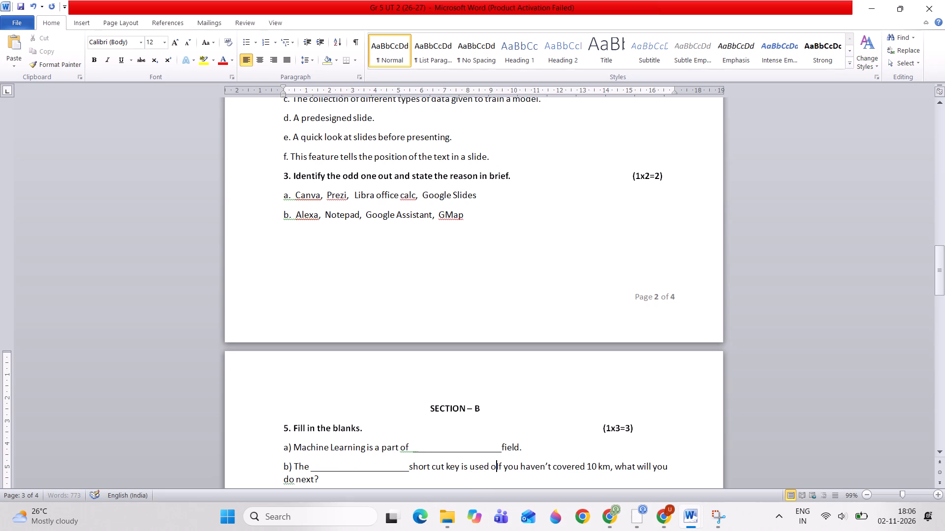
{"action": "key", "text": "BackSpace"}
{"action": "type", "text": "to duplicate the slide."}
{"action": "key", "text": "Delete"}
{"action": "key", "text": "Delete"}
{"action": "key", "text": "Delete"}
{"action": "key", "text": "Delete"}
{"action": "key", "text": "Delete"}
{"action": "key", "text": "Delete"}
{"action": "key", "text": "Delete"}
{"action": "key", "text": "Delete"}
{"action": "key", "text": "Delete"}
{"action": "key", "text": "Delete"}
{"action": "key", "text": "Delete"}
{"action": "key", "text": "Delete"}
{"action": "key", "text": "Delete"}
{"action": "key", "text": "Delete"}
{"action": "key", "text": "Delete"}
{"action": "key", "text": "Delete"}
{"action": "key", "text": "Delete"}
{"action": "key", "text": "Delete"}
{"action": "key", "text": "Delete"}
{"action": "key", "text": "Delete"}
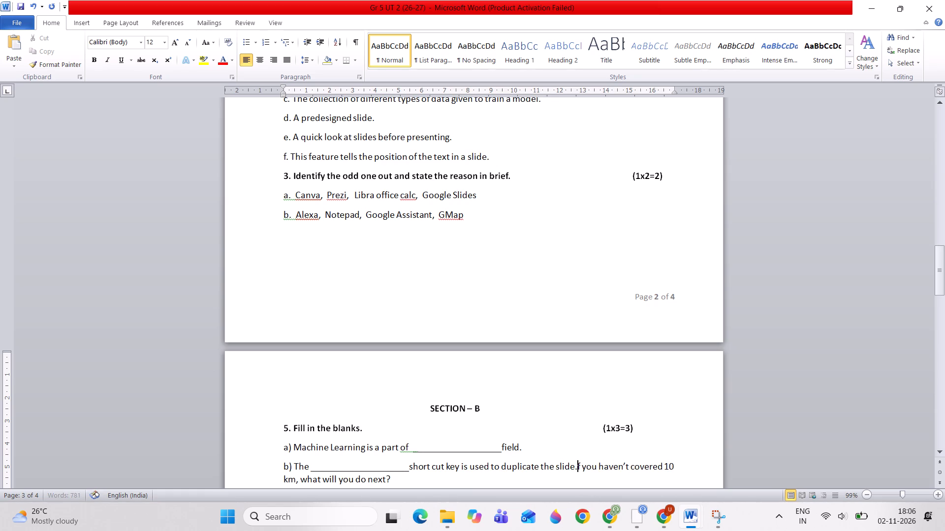
{"action": "key", "text": "Delete"}
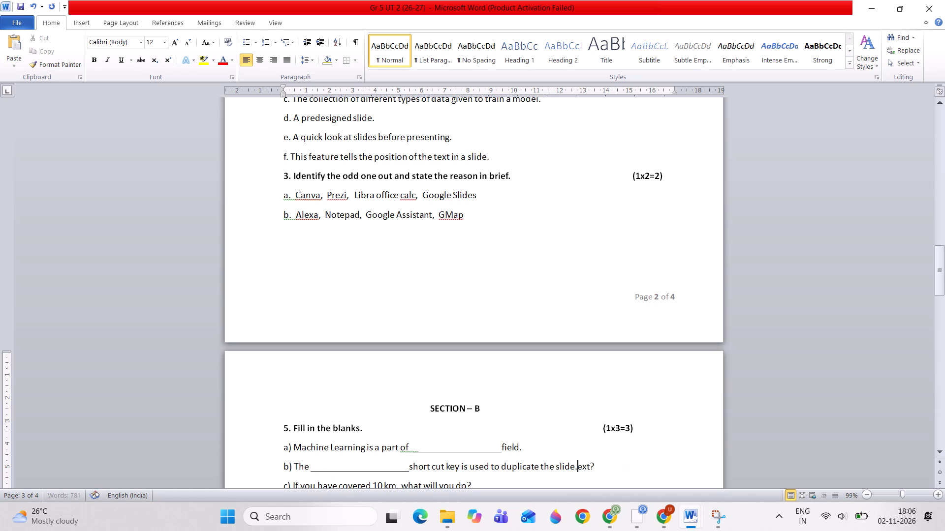
{"action": "key", "text": "Delete"}
{"action": "key", "text": "Delete"}
{"action": "key", "text": "Delete"}
{"action": "key", "text": "Delete"}
Clear the old question text of question 5c, keeping only its "c)" label.
{"action": "key", "text": "Down"}
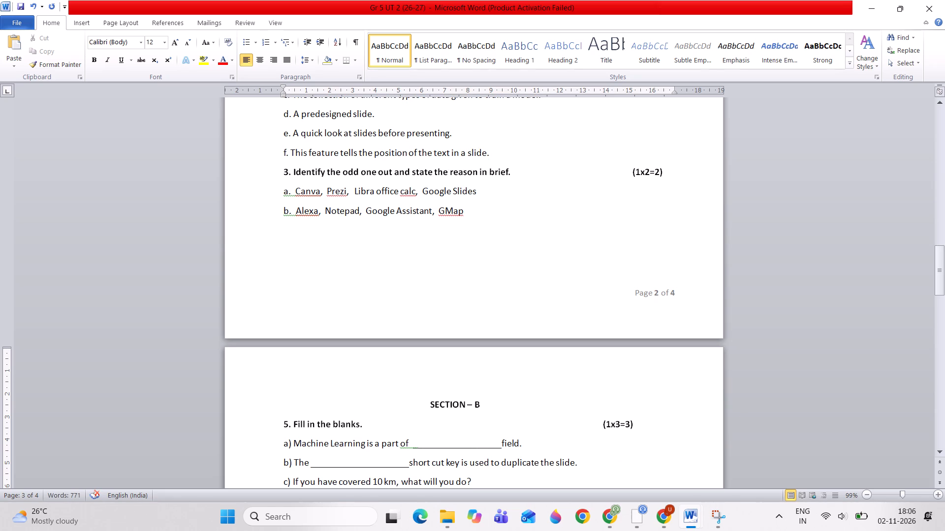
{"action": "key", "text": "BackSpace"}
{"action": "key", "text": "BackSpace"}
{"action": "key", "text": "BackSpace"}
{"action": "key", "text": "BackSpace"}
{"action": "key", "text": "BackSpace"}
{"action": "key", "text": "BackSpace"}
{"action": "key", "text": "BackSpace"}
{"action": "key", "text": "BackSpace"}
{"action": "key", "text": "BackSpace"}
{"action": "key", "text": "BackSpace"}
{"action": "key", "text": "BackSpace"}
{"action": "key", "text": "BackSpace"}
{"action": "key", "text": "BackSpace"}
{"action": "key", "text": "BackSpace"}
{"action": "key", "text": "BackSpace"}
{"action": "key", "text": "BackSpace"}
{"action": "key", "text": "BackSpace"}
{"action": "key", "text": "BackSpace"}
{"action": "key", "text": "BackSpace"}
{"action": "key", "text": "BackSpace"}
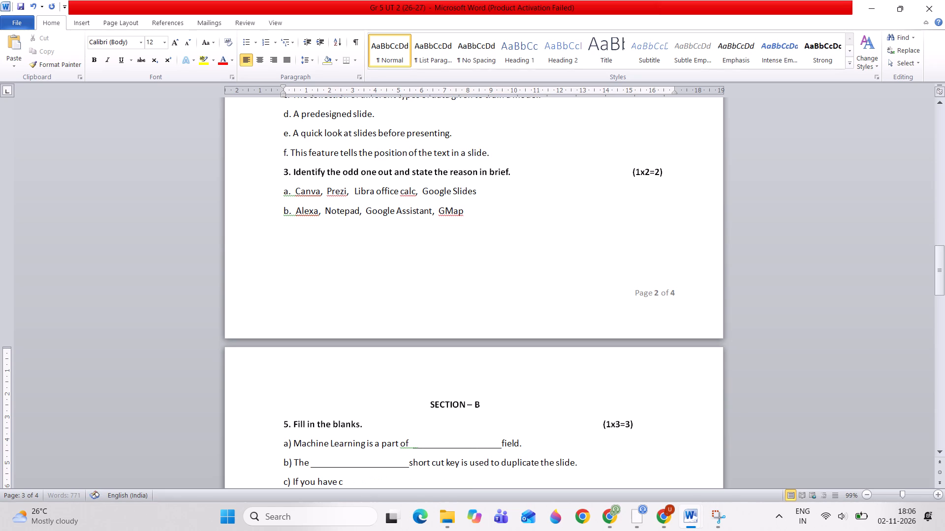
{"action": "key", "text": "BackSpace"}
{"action": "key", "text": "BackSpace"}
{"action": "key", "text": "BackSpace"}
{"action": "key", "text": "BackSpace"}
{"action": "key", "text": "BackSpace"}
{"action": "key", "text": "BackSpace"}
{"action": "key", "text": "BackSpace"}
{"action": "key", "text": "BackSpace"}
{"action": "key", "text": "BackSpace"}
{"action": "key", "text": "BackSpace"}
{"action": "key", "text": "BackSpace"}
{"action": "key", "text": "BackSpace"}
{"action": "key", "text": "BackSpace"}
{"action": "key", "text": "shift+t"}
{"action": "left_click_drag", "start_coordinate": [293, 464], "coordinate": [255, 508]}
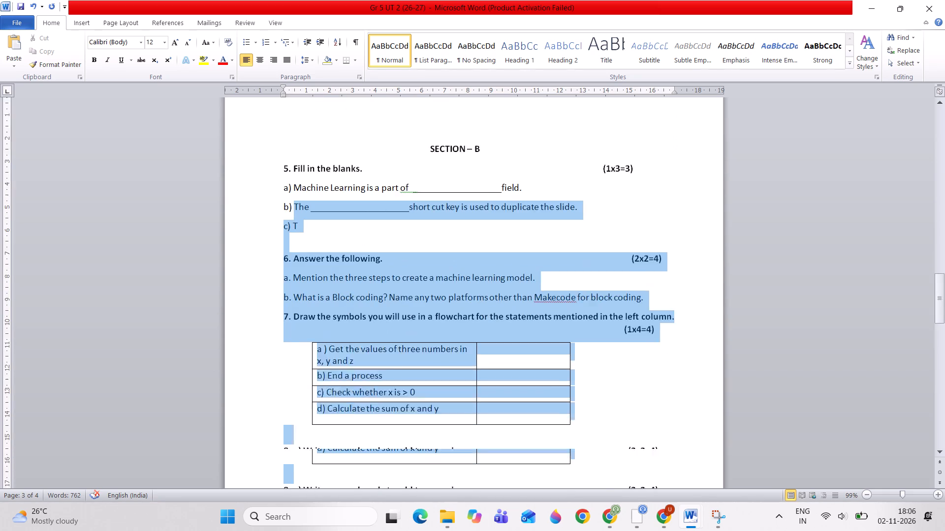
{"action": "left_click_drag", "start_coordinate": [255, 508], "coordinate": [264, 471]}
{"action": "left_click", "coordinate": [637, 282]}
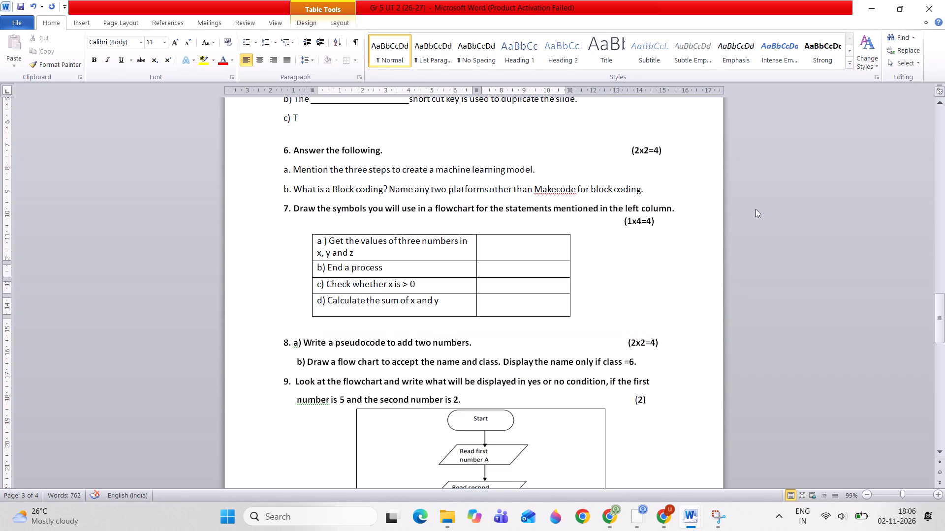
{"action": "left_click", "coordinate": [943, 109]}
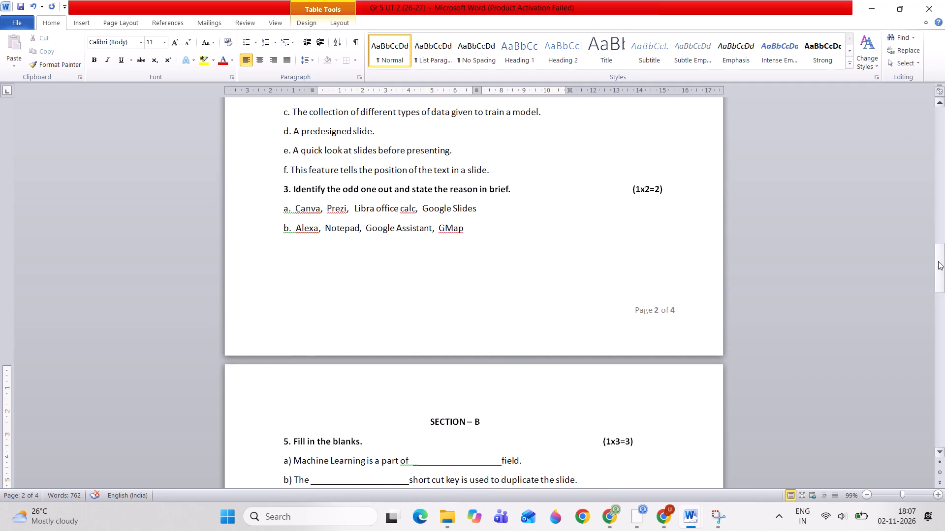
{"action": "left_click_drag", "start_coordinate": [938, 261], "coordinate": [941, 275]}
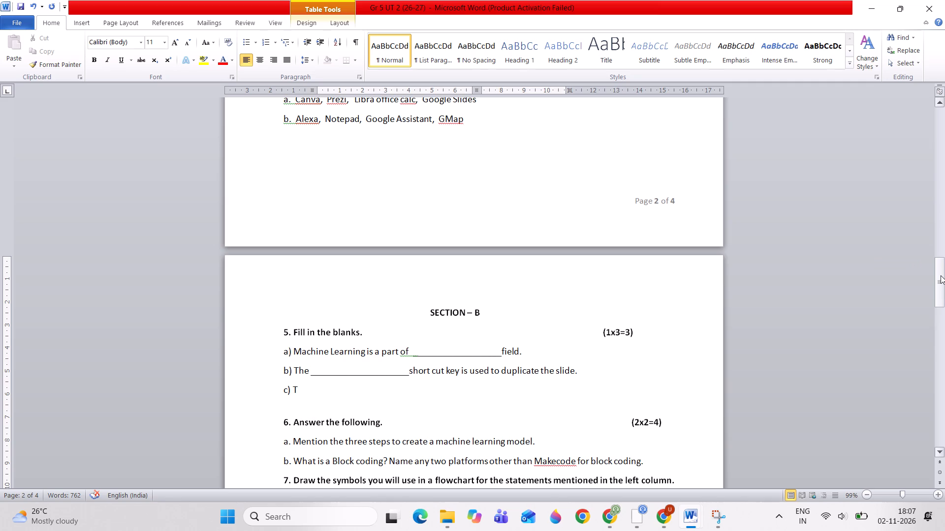
Consult the Grade 5 worksheet answer key in Chrome and write question 5c in Word as "Machine learning enables computers to learn from ____.".
{"action": "key", "text": "alt+Tab"}
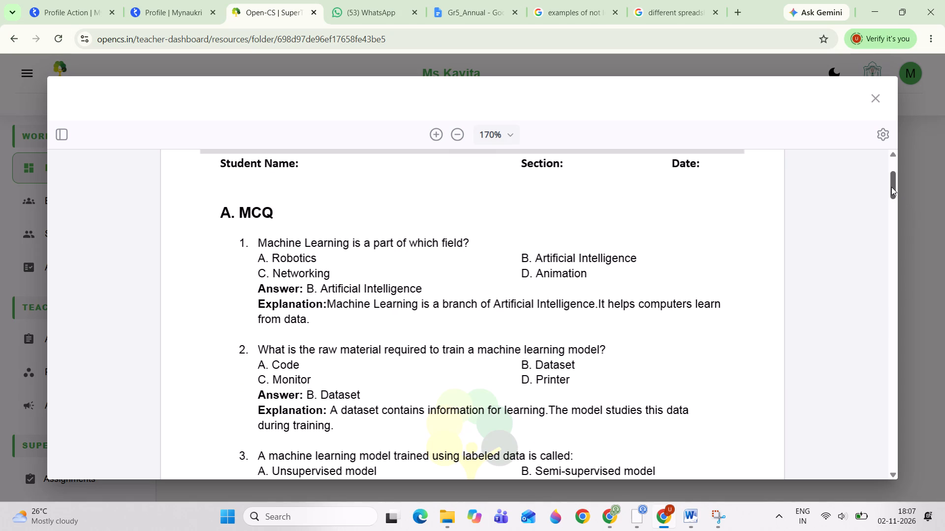
{"action": "left_click_drag", "start_coordinate": [891, 187], "coordinate": [898, 205]}
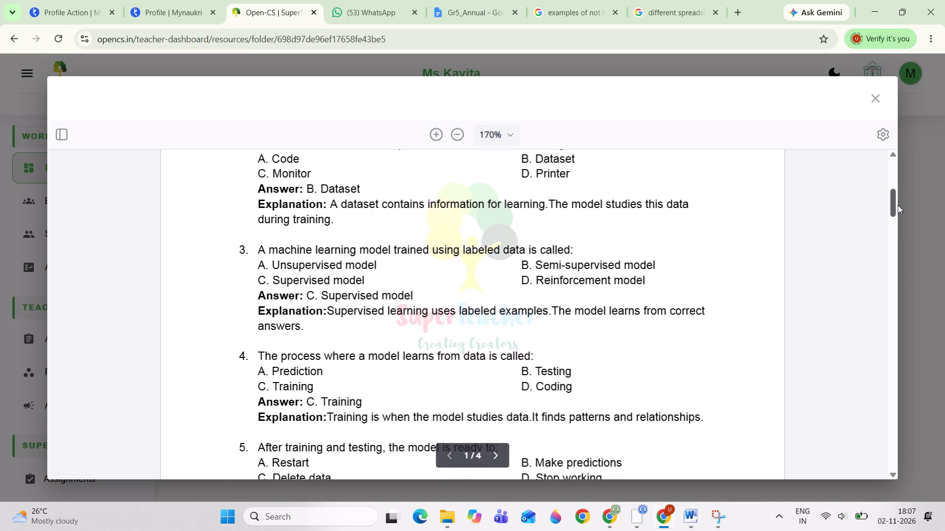
{"action": "left_click_drag", "start_coordinate": [898, 205], "coordinate": [888, 244]}
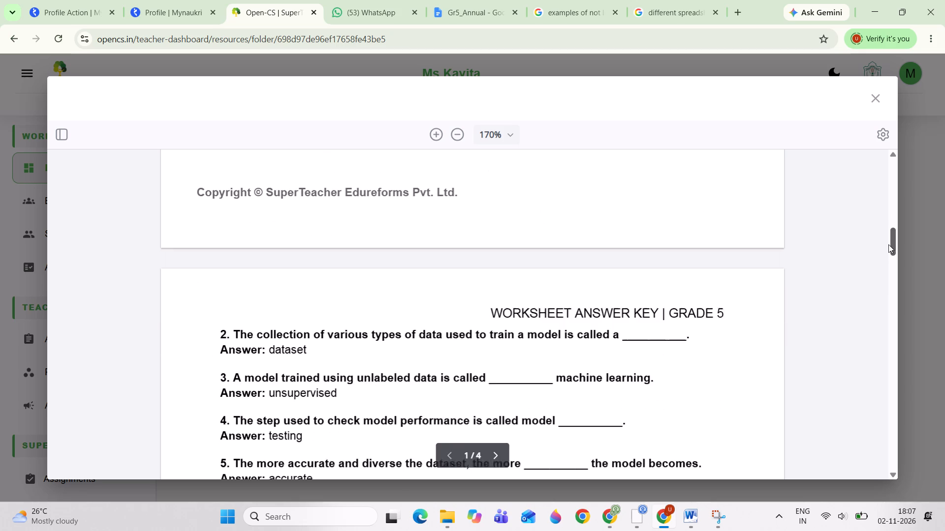
{"action": "left_click_drag", "start_coordinate": [888, 244], "coordinate": [883, 229]}
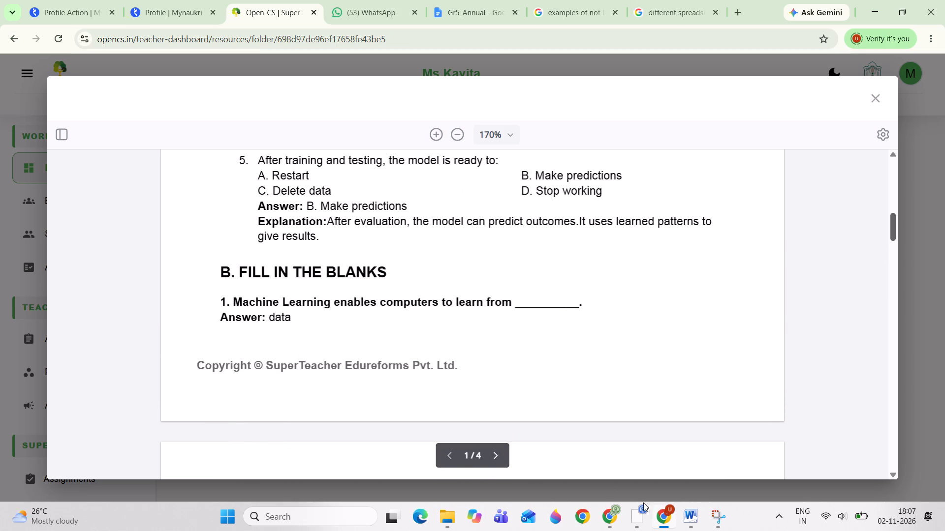
{"action": "left_click", "coordinate": [628, 454]}
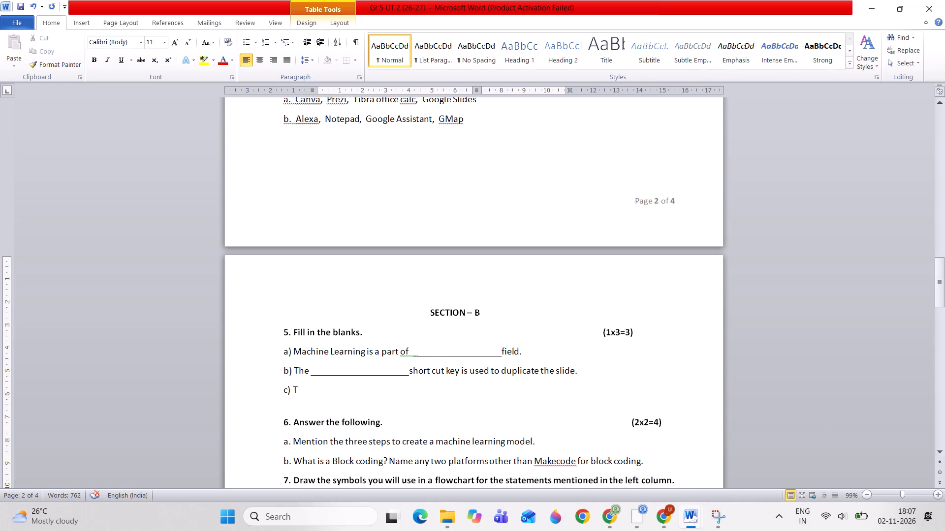
{"action": "left_click", "coordinate": [309, 390]}
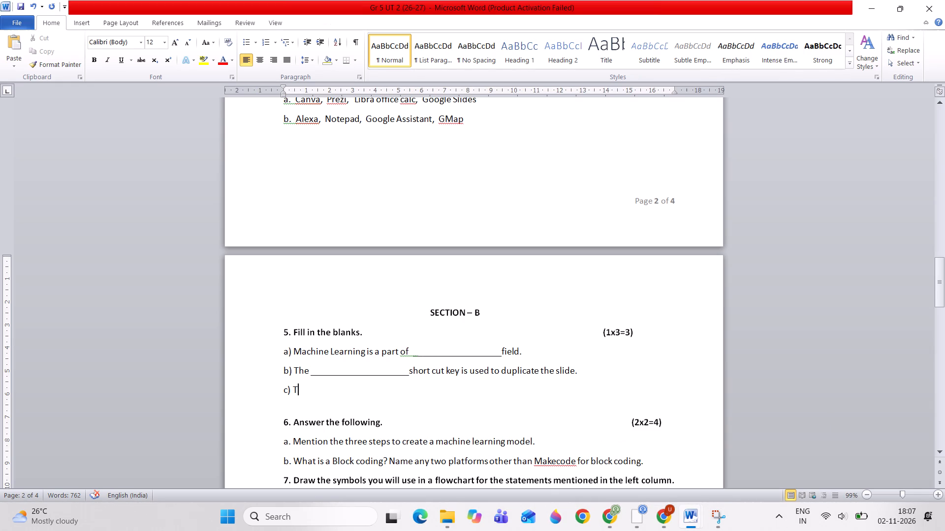
{"action": "key", "text": "BackSpace"}
{"action": "type", "text": "Machine learning enables"}
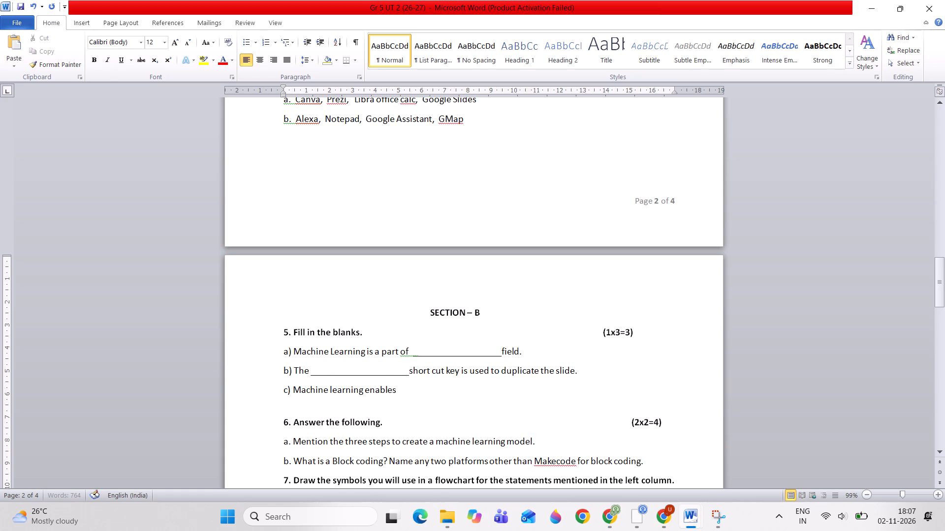
{"action": "key", "text": "space"}
{"action": "key", "text": "alt+Tab"}
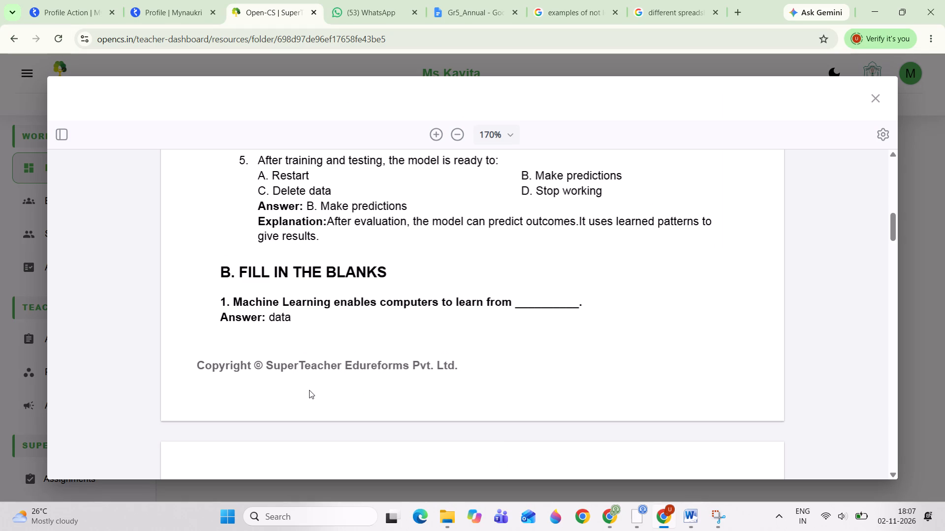
{"action": "key", "text": "alt+Tab"}
{"action": "type", "text": "computers t"}
{"action": "key", "text": "space"}
{"action": "key", "text": "BackSpace"}
{"action": "type", "text": "o learn from"}
{"action": "key", "text": "space"}
{"action": "key", "text": "shift+underscore"}
{"action": "key", "text": "shift+underscore"}
{"action": "key", "text": "shift+underscore"}
{"action": "key", "text": "shift+underscore"}
{"action": "key", "text": "shift+underscore"}
{"action": "key", "text": "shift+underscore"}
{"action": "key", "text": "shift+underscore"}
{"action": "key", "text": "shift+underscore"}
{"action": "key", "text": "shift+underscore"}
{"action": "key", "text": "shift+underscore"}
{"action": "key", "text": "shift+underscore"}
{"action": "key", "text": "shift+underscore"}
{"action": "key", "text": "shift+underscore"}
{"action": "key", "text": "shift+underscore"}
{"action": "key", "text": "shift+underscore"}
{"action": "key", "text": "shift+underscore"}
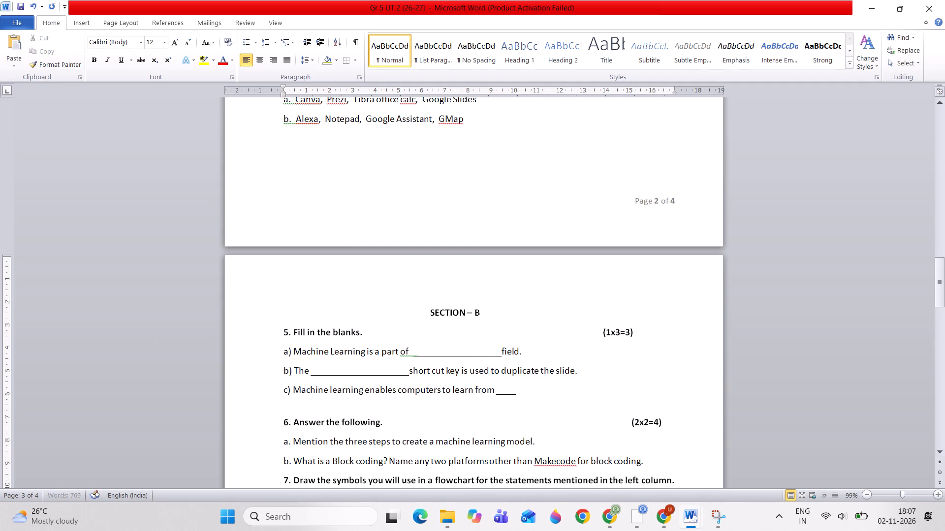
{"action": "key", "text": "period"}
Add a part d below question 5c reading "This tab allows you to add shapes in your slide.".
{"action": "key", "text": "Return"}
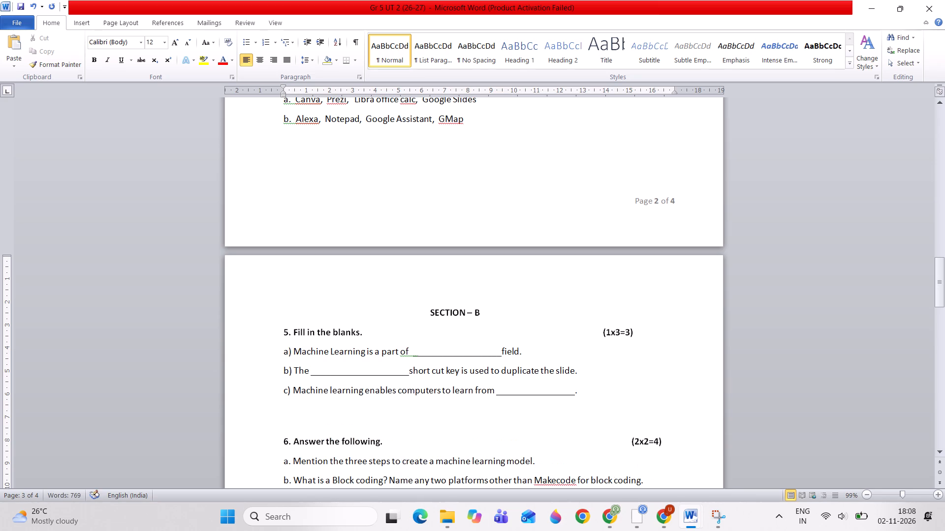
{"action": "key", "text": "d"}
{"action": "type", "text": "."}
{"action": "key", "text": "space"}
{"action": "key", "text": "shift+t"}
{"action": "type", "text": "his tab allows you to"}
{"action": "key", "text": "space"}
{"action": "type", "text": "add"}
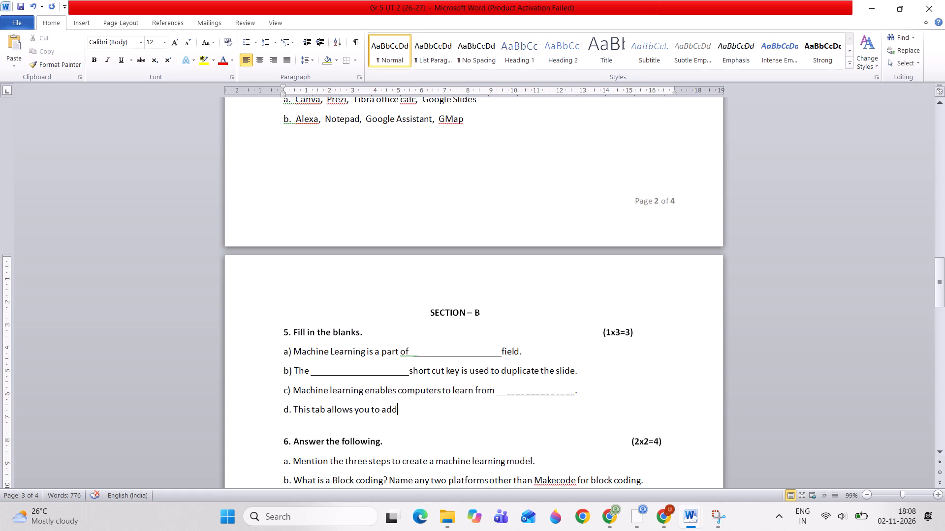
{"action": "key", "text": "space"}
{"action": "type", "text": "shapes t"}
{"action": "key", "text": "BackSpace"}
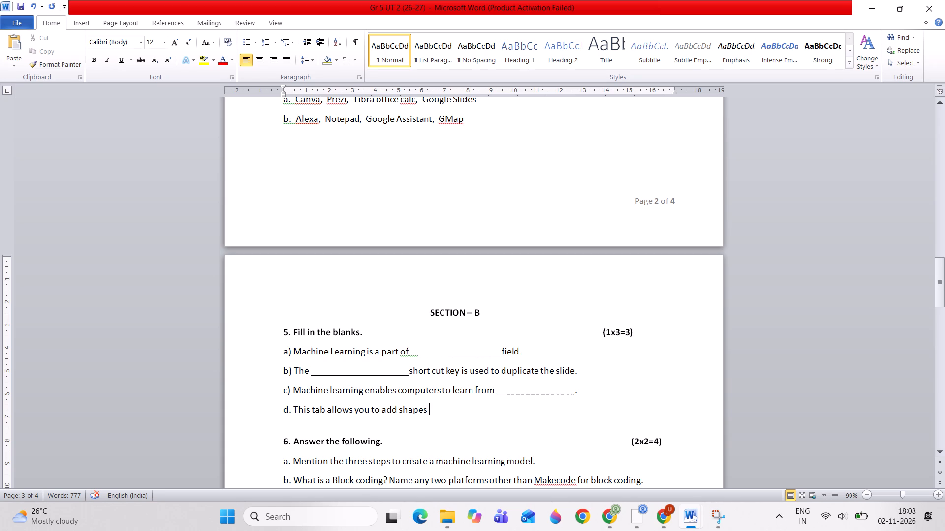
{"action": "type", "text": "in"}
{"action": "key", "text": "space"}
{"action": "type", "text": "your slide."}
Reword question 5d as "The ____ tab allows you to add shapes in your slide.", using a long underscore blank.
{"action": "left_click", "coordinate": [303, 411]}
{"action": "key", "text": "e"}
{"action": "key", "text": "e"}
{"action": "key", "text": "space"}
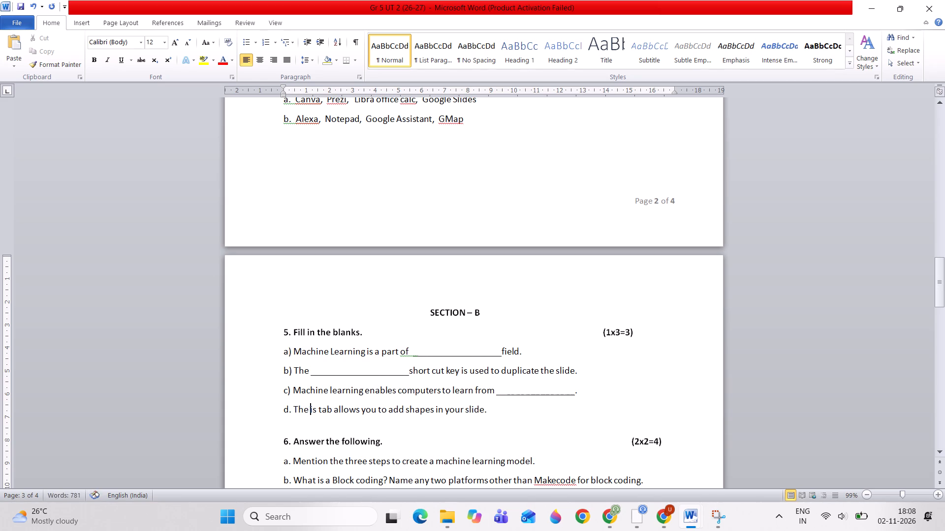
{"action": "type", "text": "_"}
{"action": "key", "text": "Delete"}
{"action": "key", "text": "Delete"}
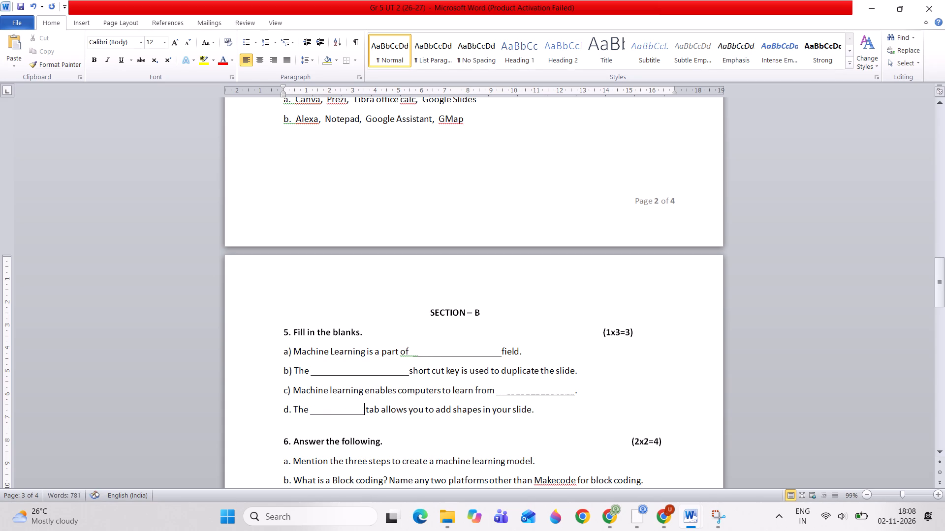
{"action": "key", "text": "Delete"}
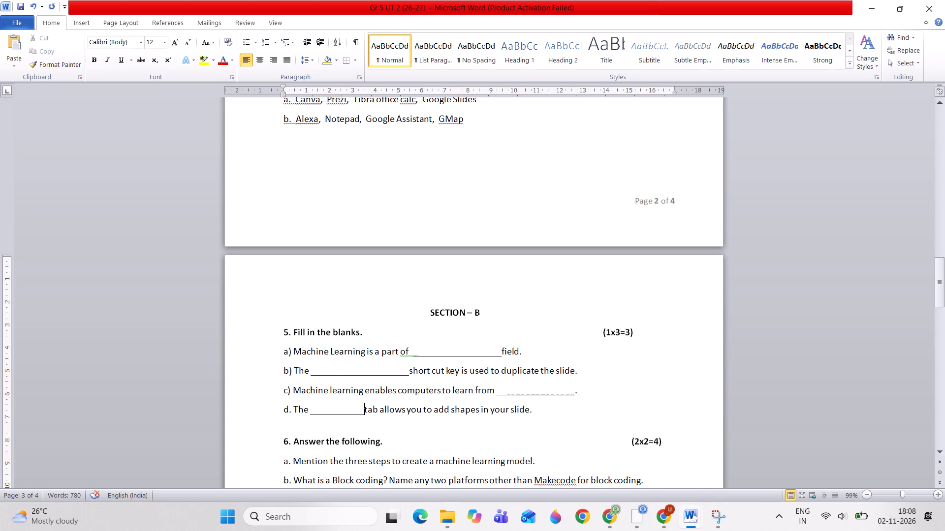
Change the marks beside the question 5 heading to "( ½ x 4=2)".
{"action": "left_click", "coordinate": [610, 333]}
{"action": "type", "text": "/2"}
{"action": "key", "text": "space"}
{"action": "key", "text": "Left"}
{"action": "key", "text": "Left"}
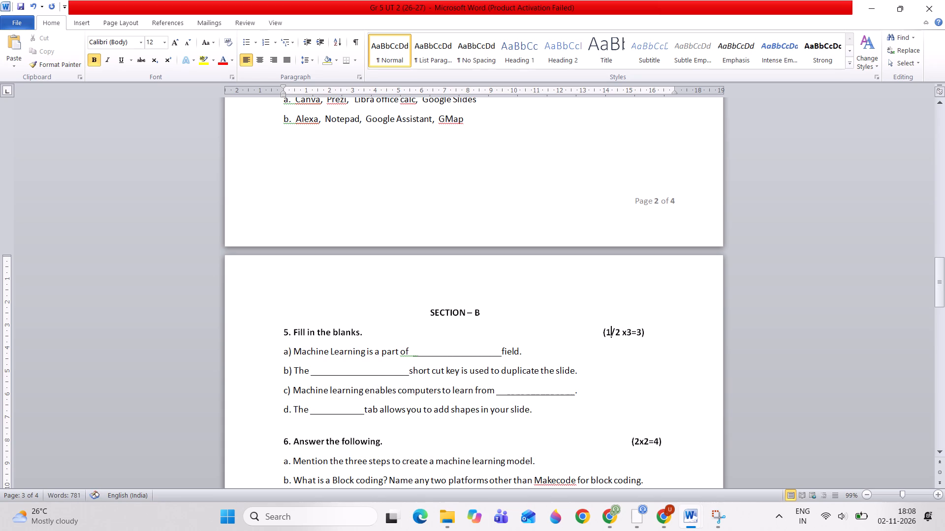
{"action": "key", "text": "Left"}
{"action": "key", "text": "Left"}
{"action": "key", "text": "space"}
{"action": "key", "text": "Right"}
{"action": "key", "text": "Right"}
{"action": "key", "text": "Right"}
{"action": "key", "text": "space"}
{"action": "key", "text": "Delete"}
{"action": "key", "text": "Right"}
{"action": "key", "text": "space"}
{"action": "key", "text": "Delete"}
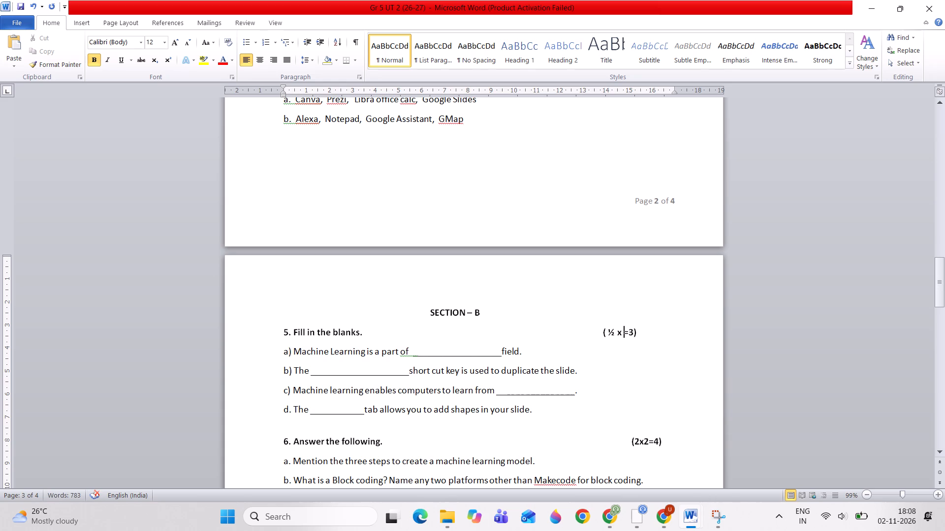
{"action": "key", "text": "4"}
{"action": "key", "text": "Right"}
{"action": "key", "text": "Delete"}
{"action": "key", "text": "2"}
Add a new line below question 5d and start it with the label letter "e".
{"action": "double_click", "coordinate": [941, 104]}
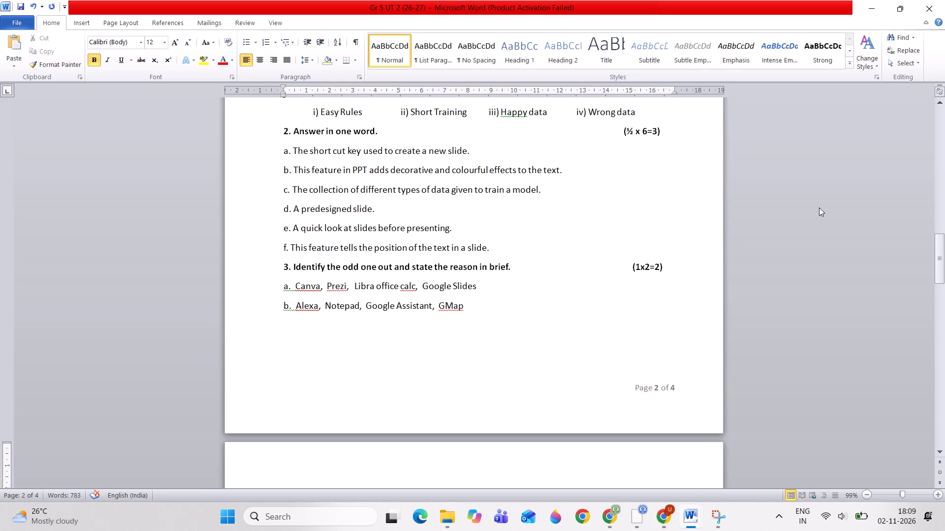
{"action": "left_click_drag", "start_coordinate": [939, 265], "coordinate": [939, 269]}
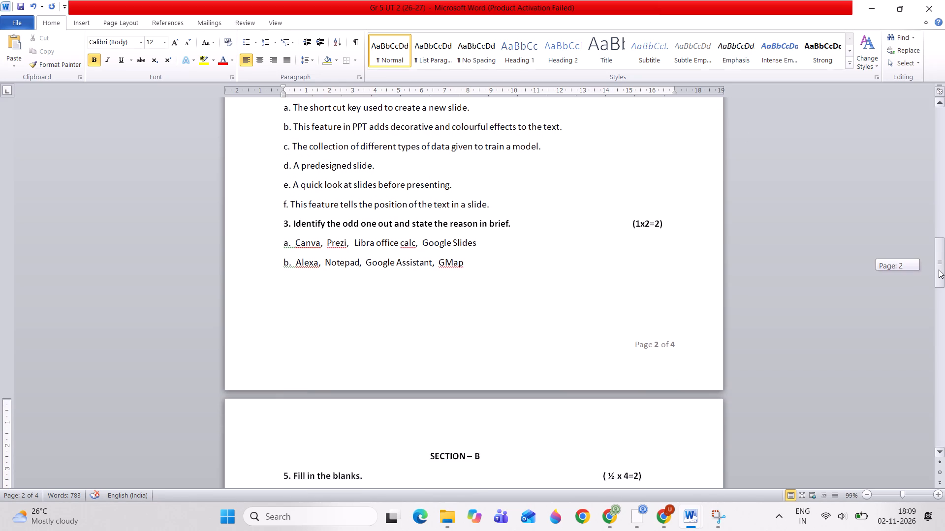
{"action": "left_click_drag", "start_coordinate": [939, 269], "coordinate": [944, 301]}
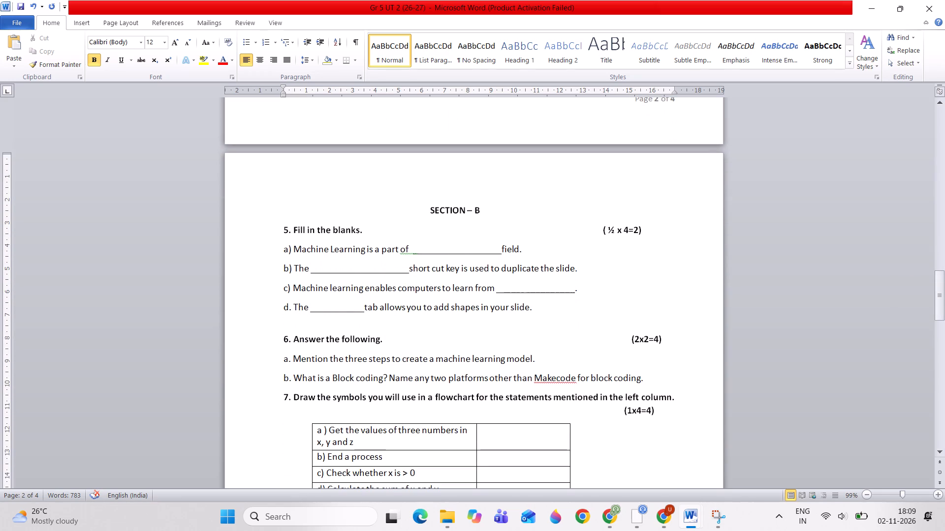
{"action": "left_click", "coordinate": [549, 302]}
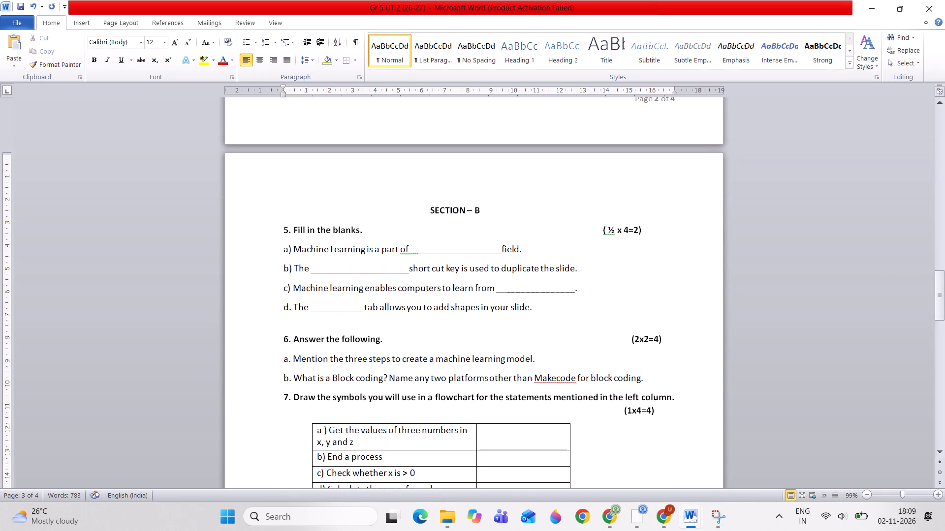
{"action": "key", "text": "Return"}
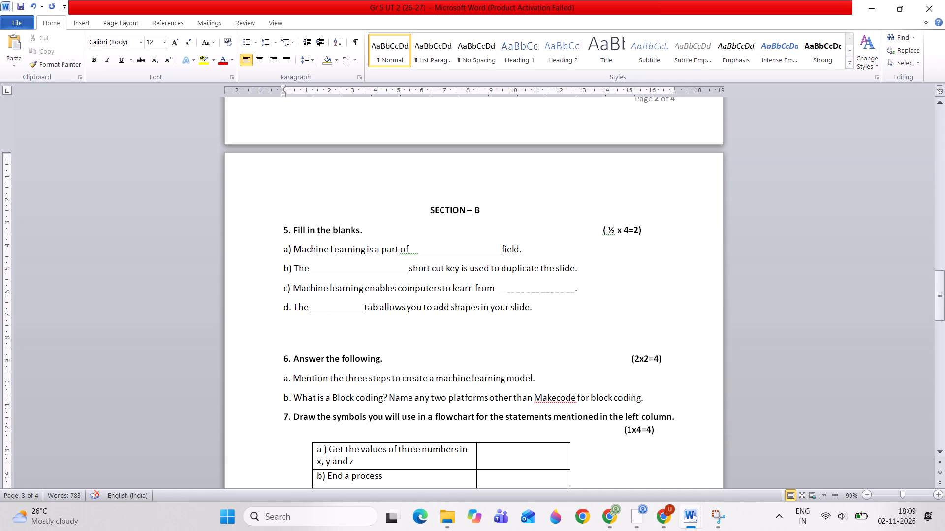
{"action": "key", "text": "e"}
Replace the closing brackets after question 5's first three part letters with full stops, giving "a.", "b." and "c.".
{"action": "key", "text": "Up"}
{"action": "key", "text": "Up"}
{"action": "key", "text": "period"}
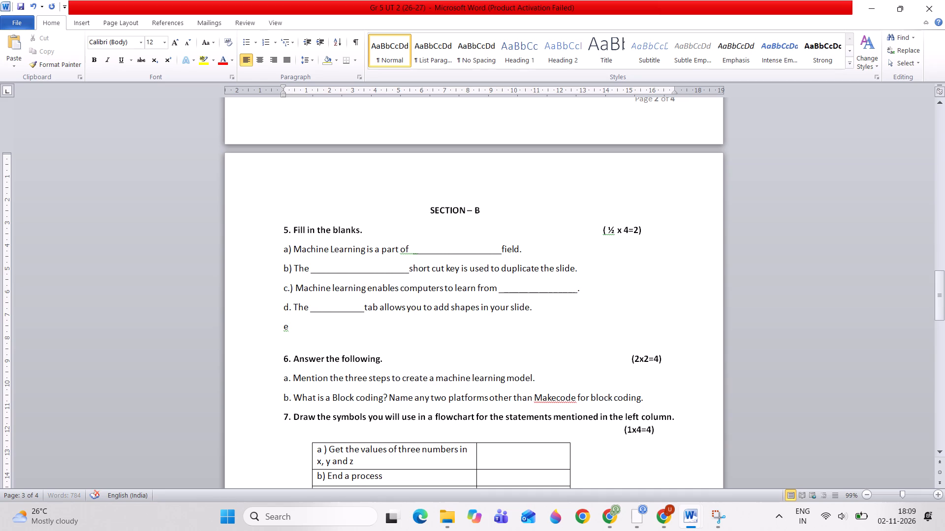
{"action": "key", "text": "Delete"}
{"action": "key", "text": "Up"}
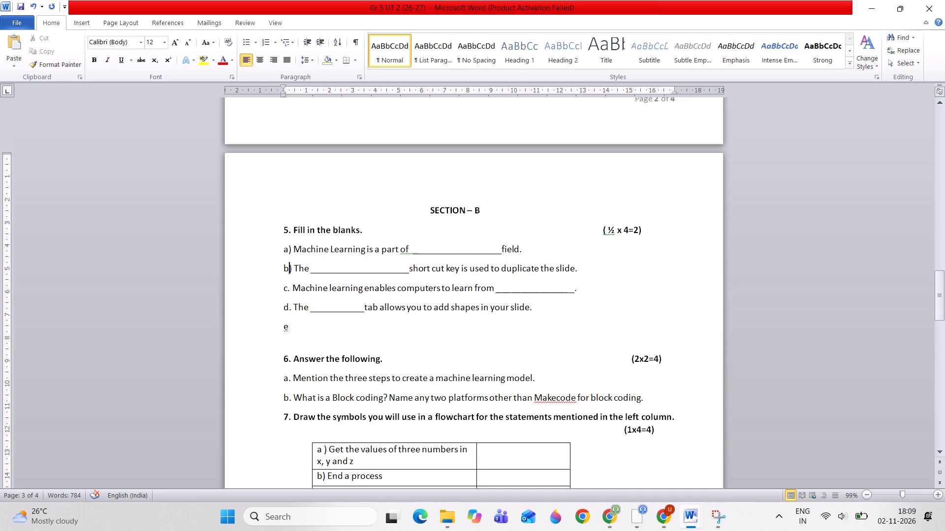
{"action": "key", "text": "period"}
{"action": "key", "text": "Delete"}
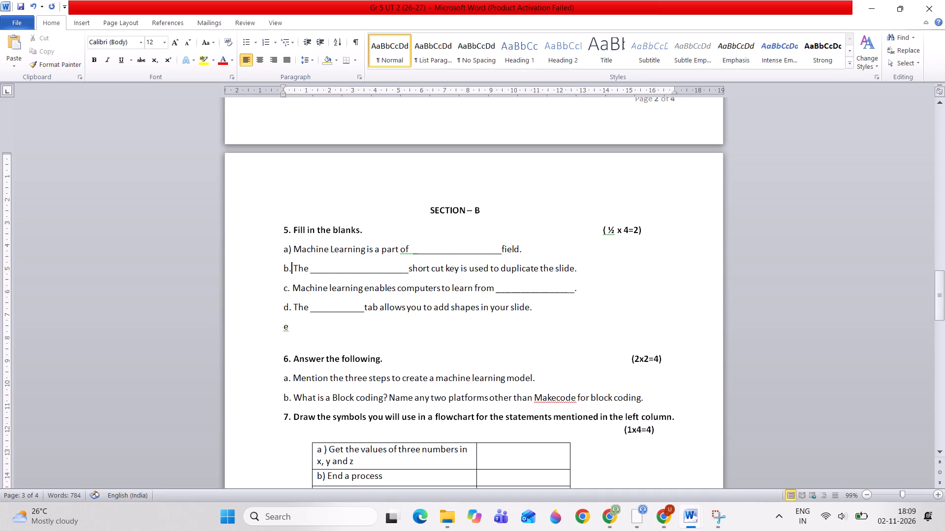
{"action": "key", "text": "Up"}
{"action": "key", "text": "comma"}
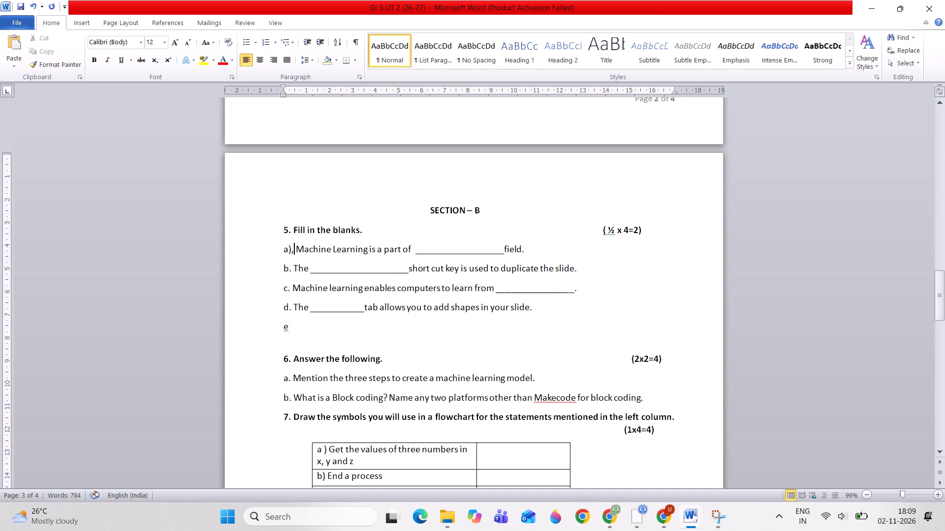
{"action": "key", "text": "BackSpace"}
{"action": "key", "text": "period"}
{"action": "key", "text": "Delete"}
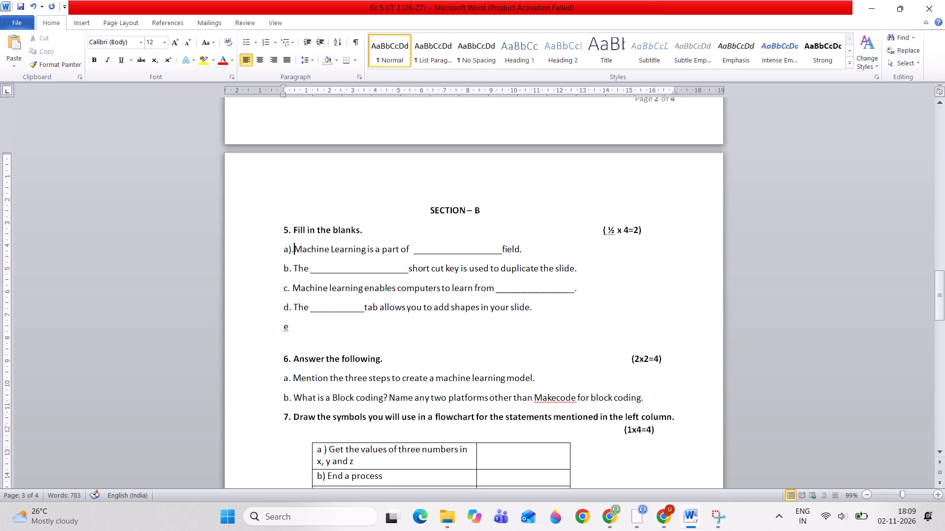
{"action": "key", "text": "space"}
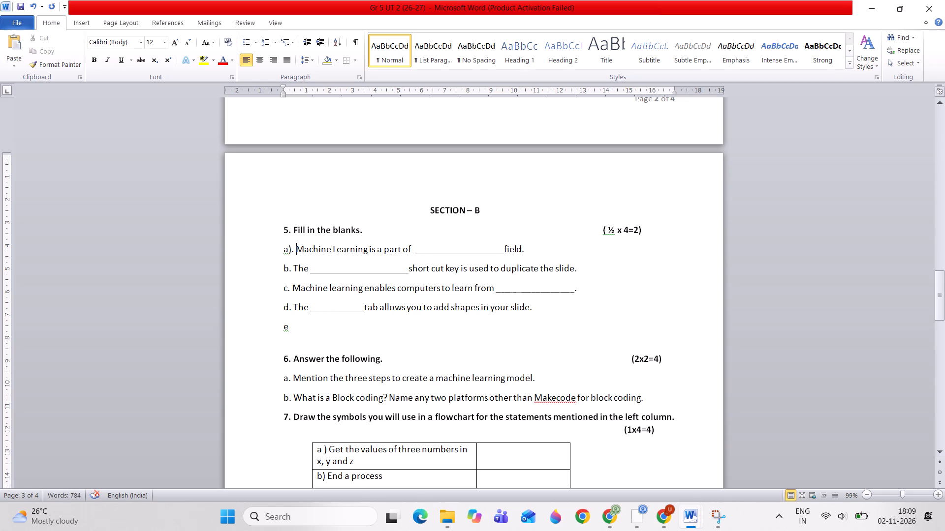
{"action": "left_click", "coordinate": [288, 250]}
{"action": "key", "text": "Delete"}
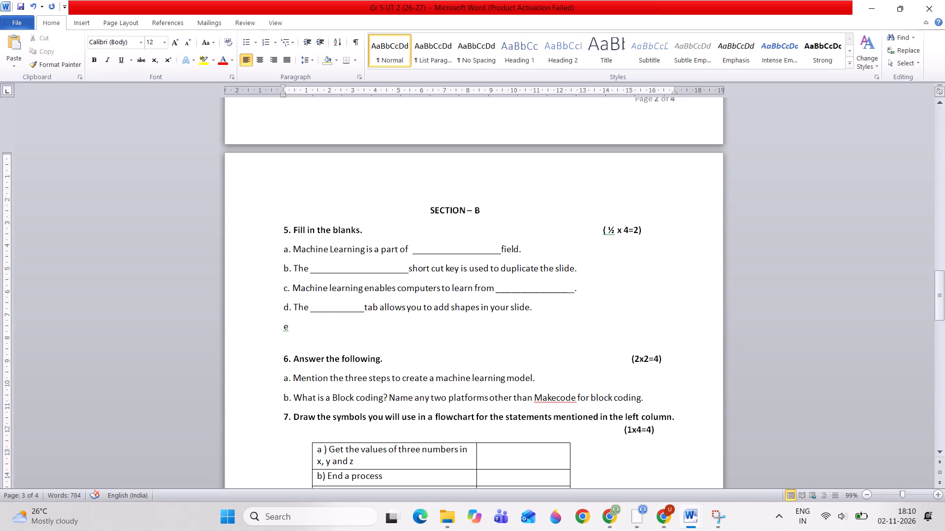
Complete the label as "e." and begin question 5e with "The ____feature", using a long underscore blank.
{"action": "left_click", "coordinate": [298, 327]}
{"action": "type", "text": "."}
{"action": "key", "text": "space"}
{"action": "type", "text": "This feature"}
{"action": "key", "text": "space"}
{"action": "key", "text": "BackSpace"}
{"action": "key", "text": "BackSpace"}
{"action": "key", "text": "BackSpace"}
{"action": "key", "text": "BackSpace"}
{"action": "key", "text": "BackSpace"}
{"action": "key", "text": "BackSpace"}
{"action": "key", "text": "BackSpace"}
{"action": "key", "text": "BackSpace"}
{"action": "key", "text": "BackSpace"}
{"action": "key", "text": "BackSpace"}
{"action": "key", "text": "BackSpace"}
{"action": "type", "text": "e"}
{"action": "key", "text": "space"}
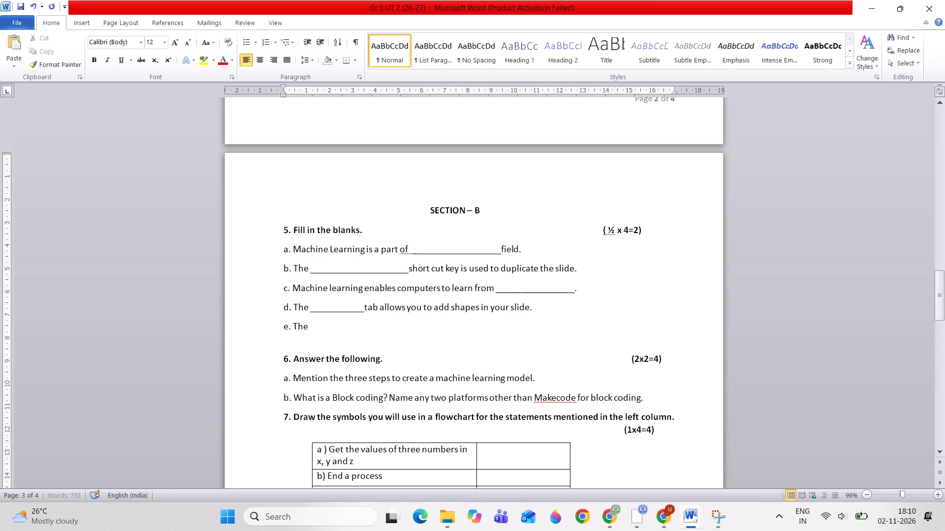
{"action": "key", "text": "shift+underscore"}
{"action": "key", "text": "shift+underscore"}
{"action": "key", "text": "shift+underscore"}
{"action": "key", "text": "shift+underscore"}
{"action": "key", "text": "shift+underscore"}
{"action": "key", "text": "shift+underscore"}
{"action": "key", "text": "shift+underscore"}
{"action": "key", "text": "shift+underscore"}
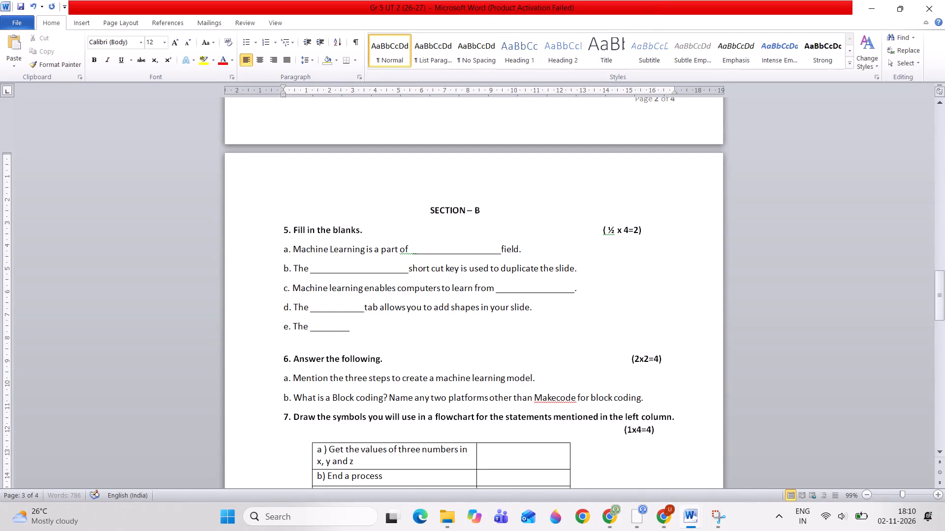
{"action": "type", "text": "_____feature"}
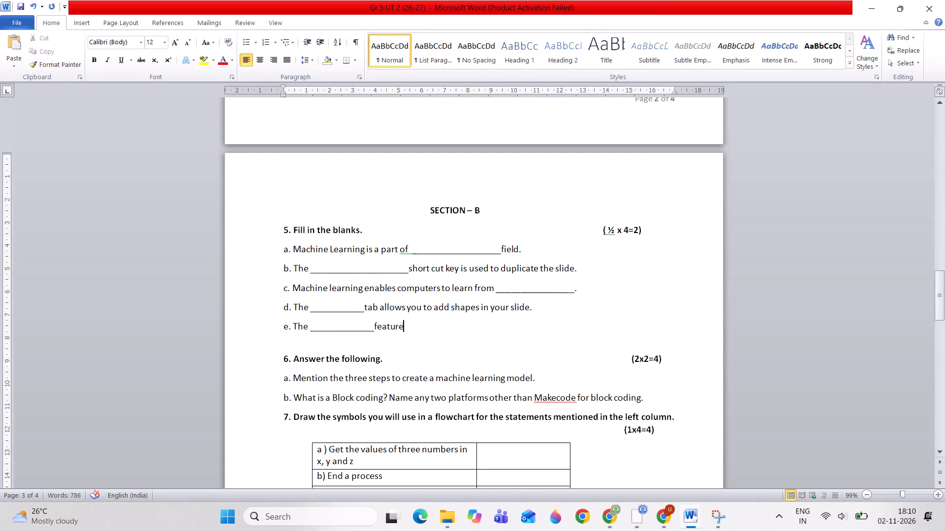
Insert "In PPT, " at the start of question 5e's sentence and make the following "The" lowercase.
{"action": "left_click", "coordinate": [294, 326]}
{"action": "type", "text": "In"}
{"action": "key", "text": "space"}
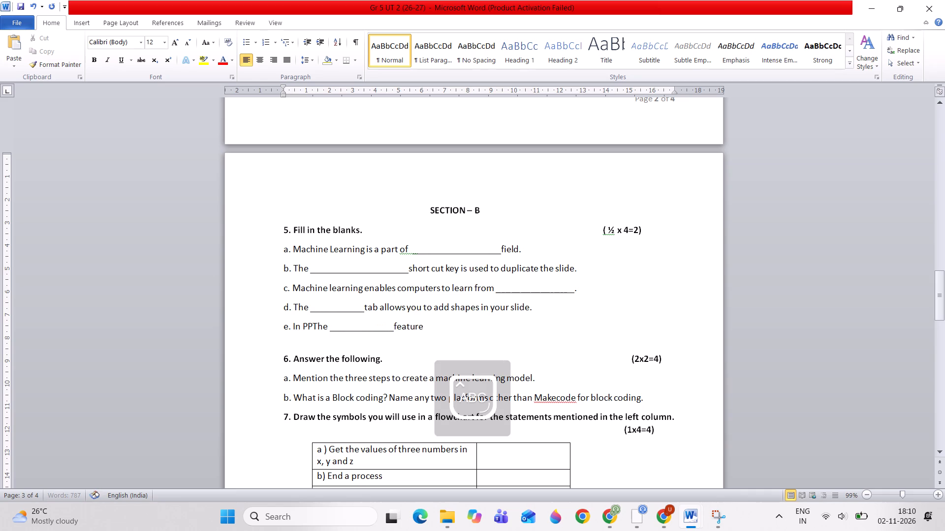
{"action": "type", "text": ", t"}
{"action": "key", "text": "Delete"}
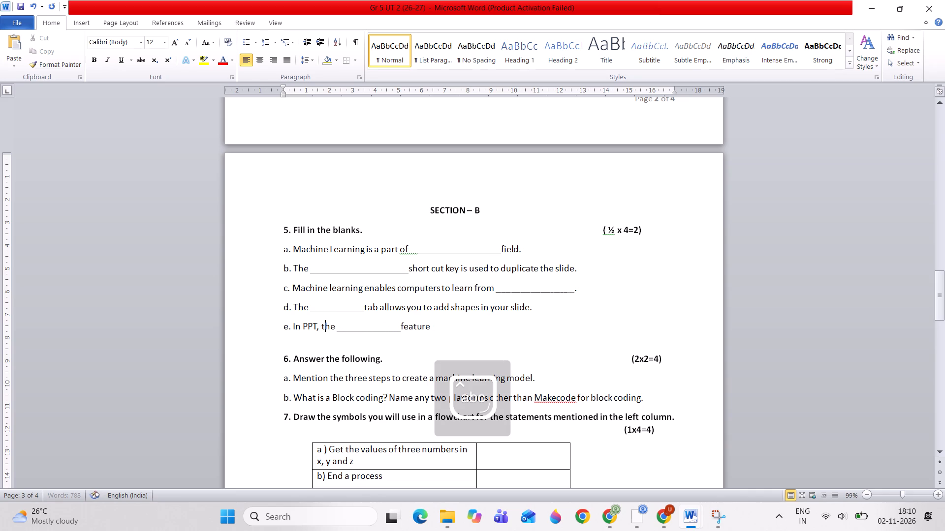
Complete question 5e after "feature" with "allows to have a quick look before presenting.".
{"action": "left_click", "coordinate": [439, 325]}
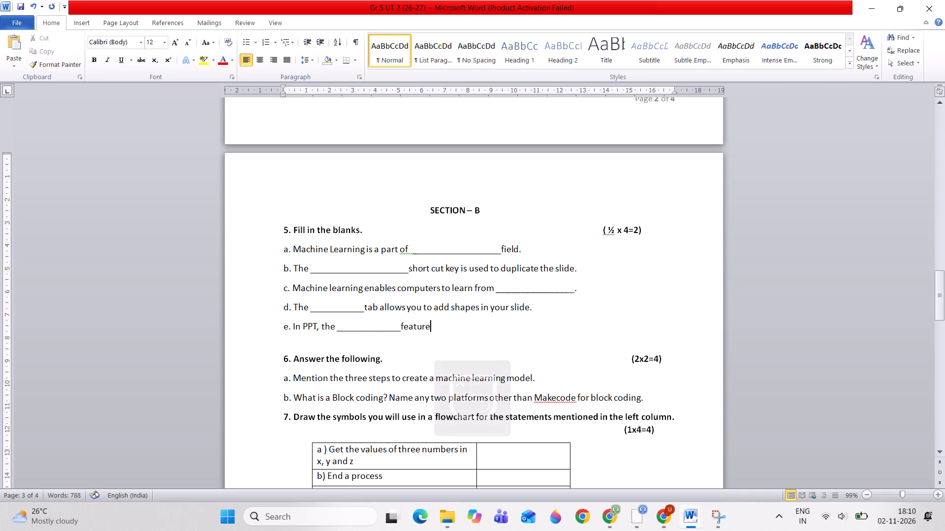
{"action": "key", "text": "space"}
{"action": "type", "text": "allows"}
{"action": "key", "text": "space"}
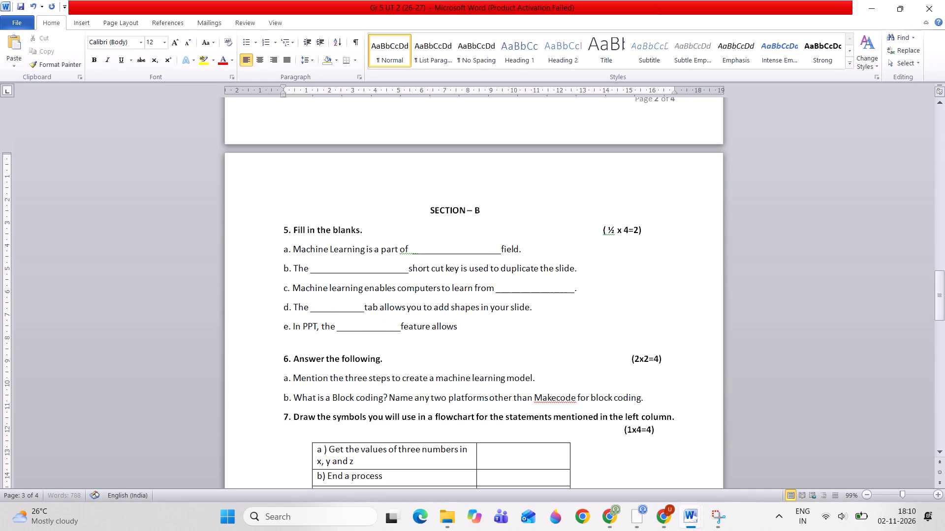
{"action": "key", "text": "alt+Tab"}
{"action": "key", "text": "alt+Tab"}
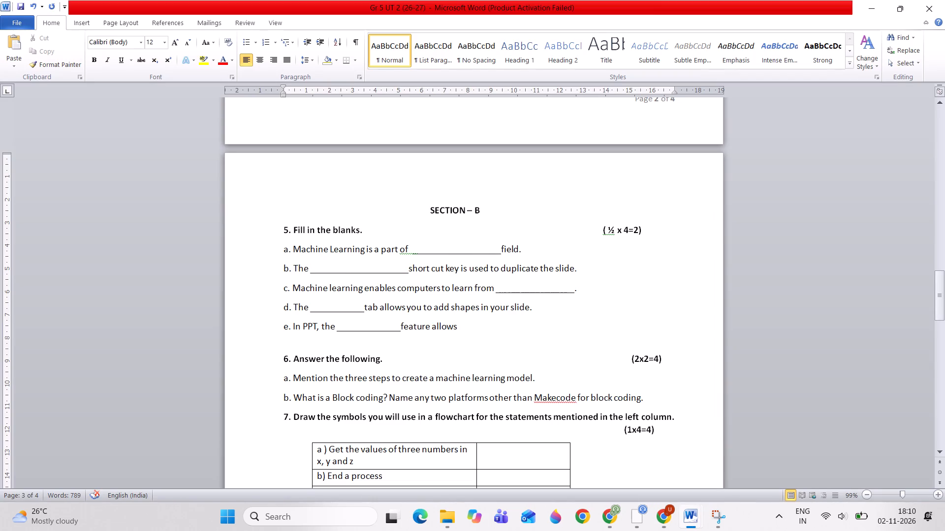
{"action": "left_click", "coordinate": [940, 102]}
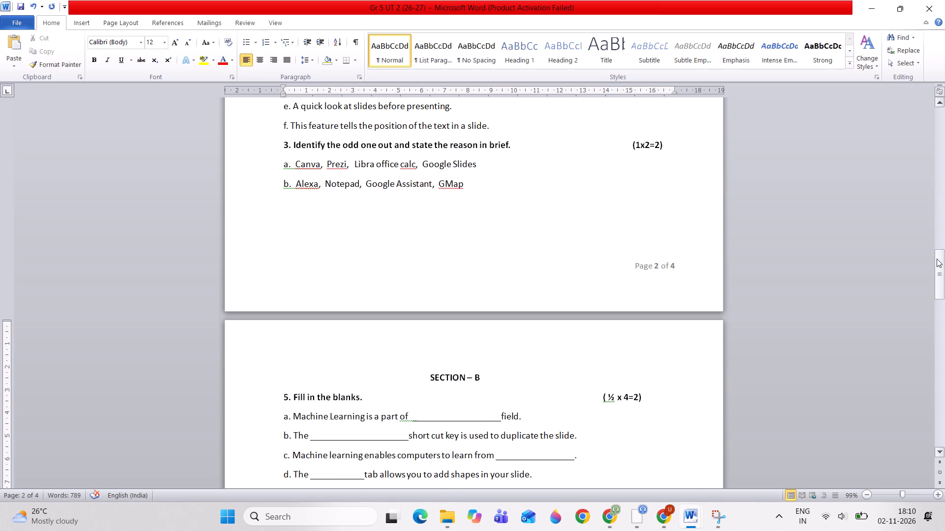
{"action": "left_click_drag", "start_coordinate": [937, 259], "coordinate": [937, 268]}
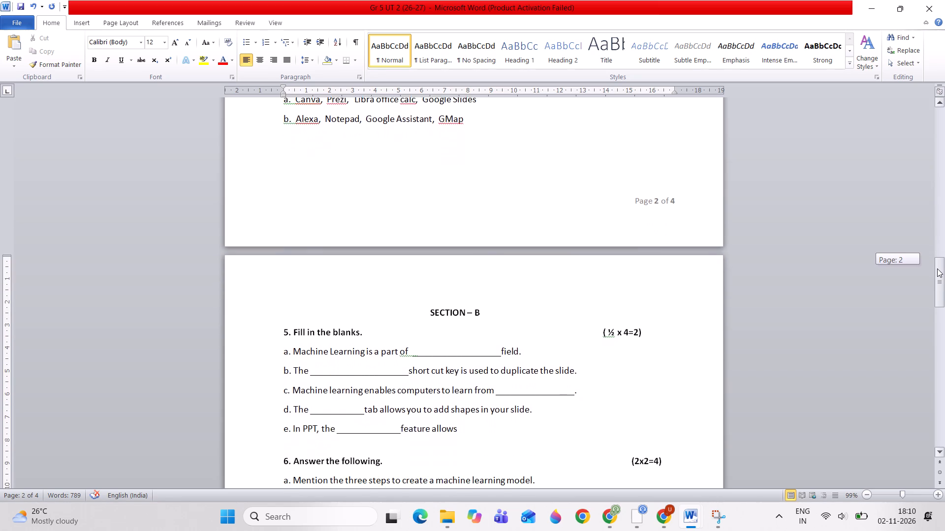
{"action": "left_click_drag", "start_coordinate": [937, 268], "coordinate": [937, 269]}
{"action": "type", "text": "to have a wu"}
{"action": "key", "text": "BackSpace"}
{"action": "key", "text": "BackSpace"}
{"action": "type", "text": "quick look f"}
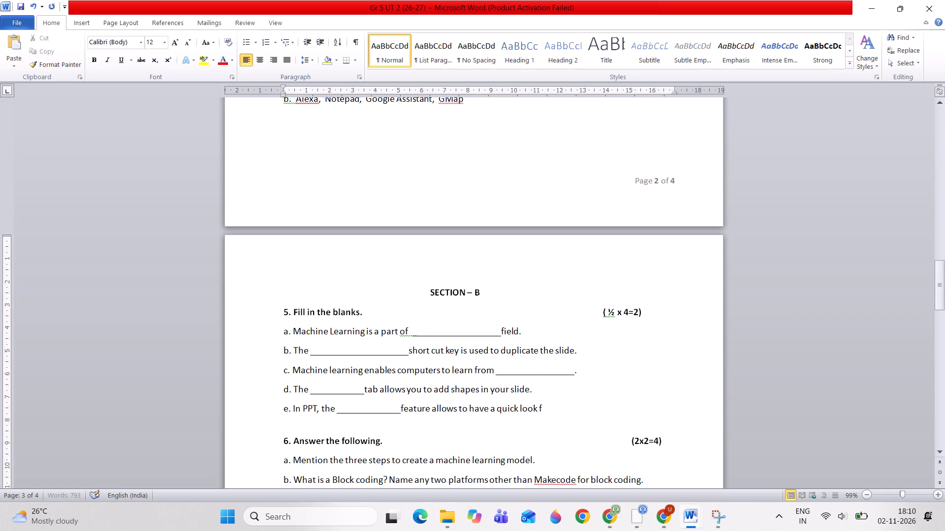
{"action": "key", "text": "BackSpace"}
{"action": "type", "text": "before presenting."}
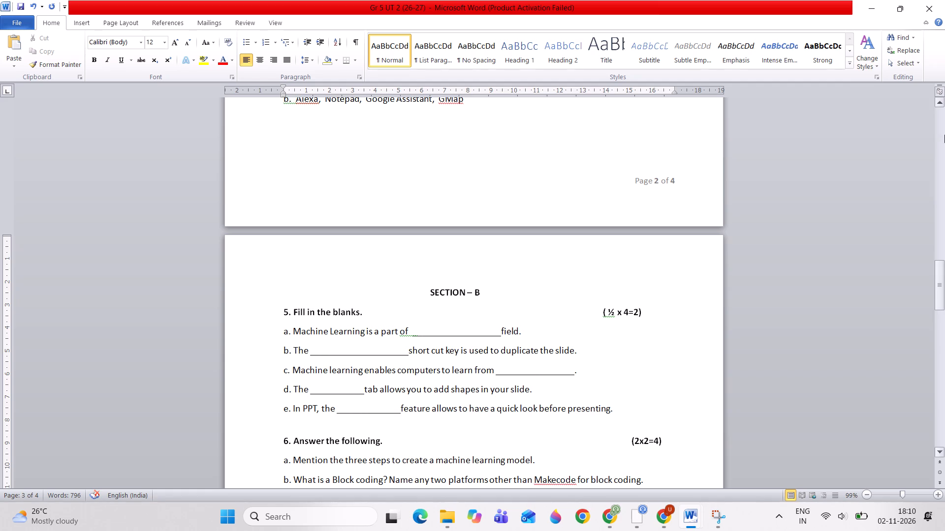
Check the wording of question 2e and insert "at slides" after "quick look" in question 5e.
{"action": "left_click_drag", "start_coordinate": [940, 273], "coordinate": [926, 250]}
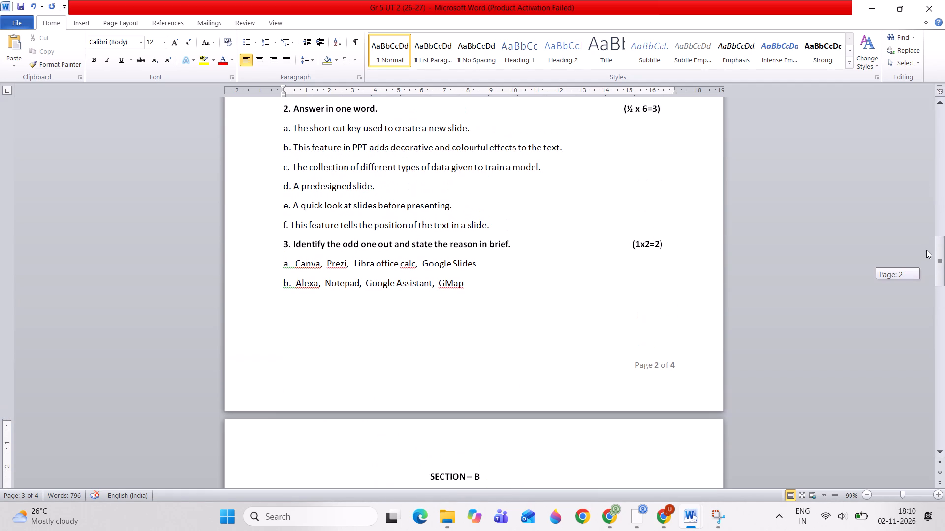
{"action": "left_click_drag", "start_coordinate": [926, 250], "coordinate": [929, 265]}
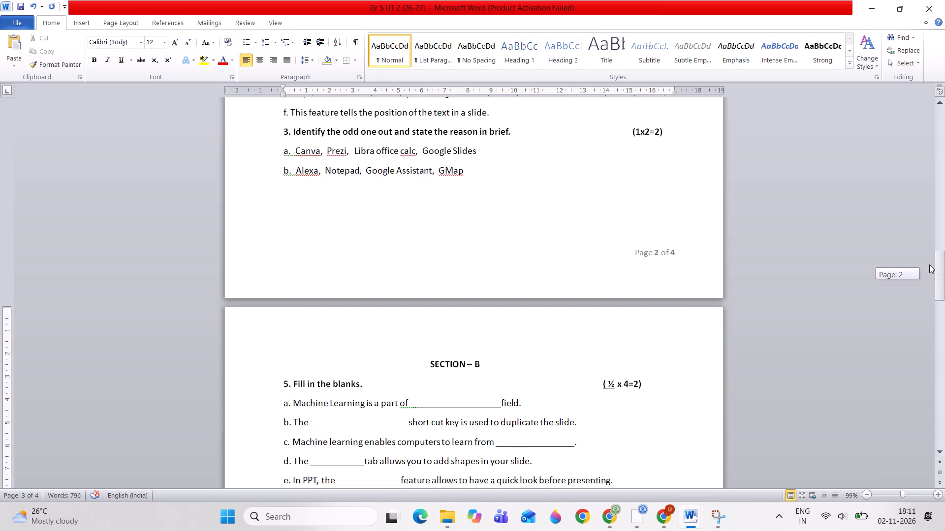
{"action": "left_click_drag", "start_coordinate": [929, 265], "coordinate": [931, 272]}
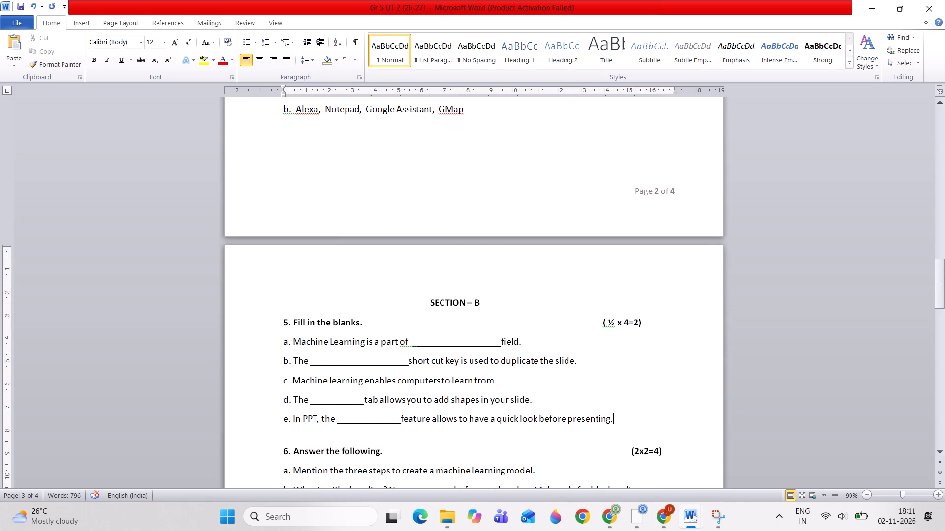
{"action": "left_click", "coordinate": [541, 422]}
{"action": "type", "text": "at slides"}
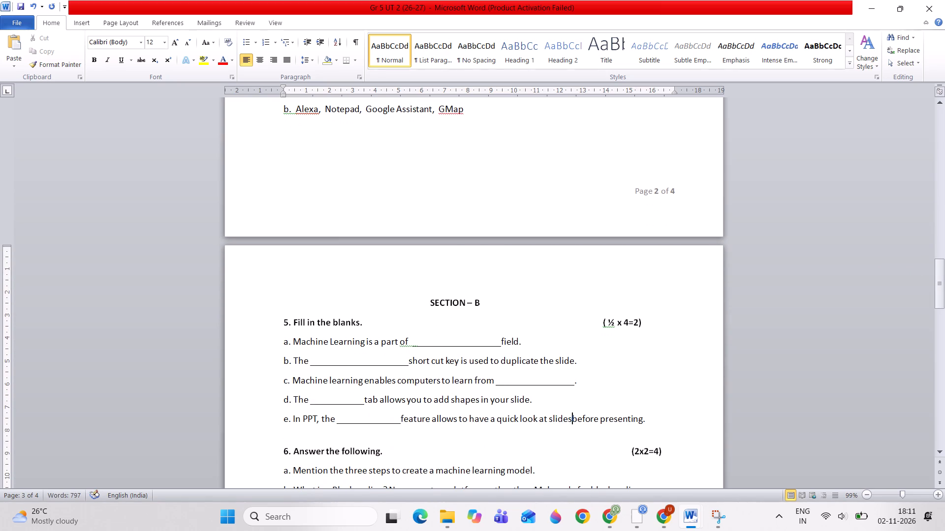
{"action": "key", "text": "space"}
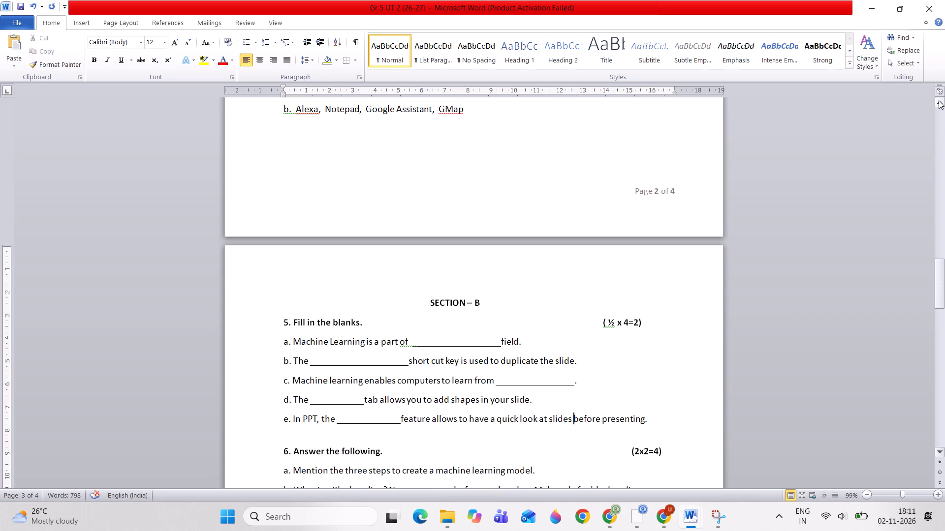
Delete question 2's part e, "A quick look at slides before presenting.".
{"action": "left_click", "coordinate": [939, 100]}
{"action": "left_click", "coordinate": [939, 100]}
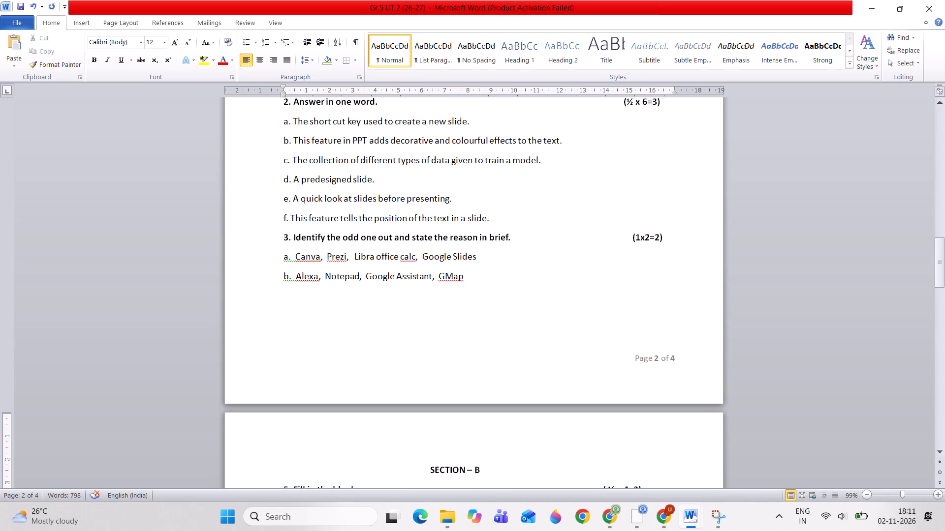
{"action": "left_click_drag", "start_coordinate": [284, 202], "coordinate": [350, 203]}
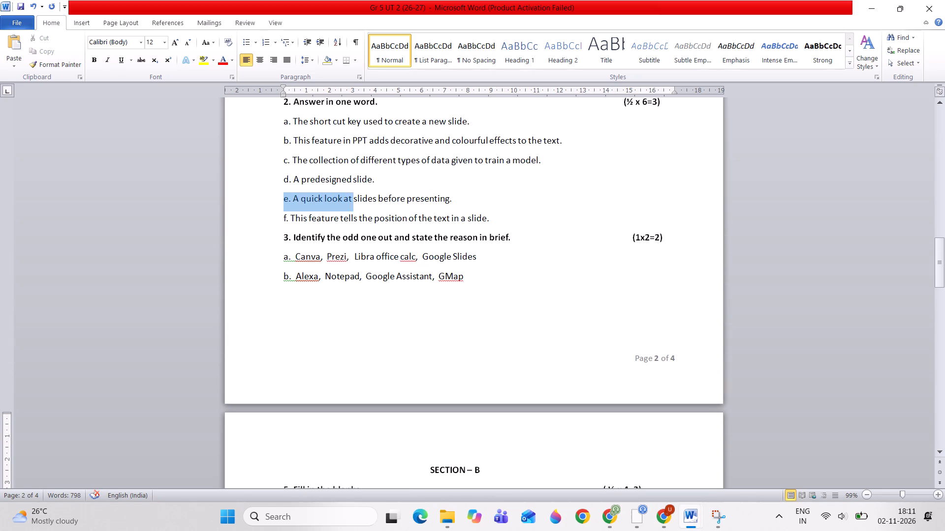
{"action": "left_click_drag", "start_coordinate": [350, 203], "coordinate": [460, 199]}
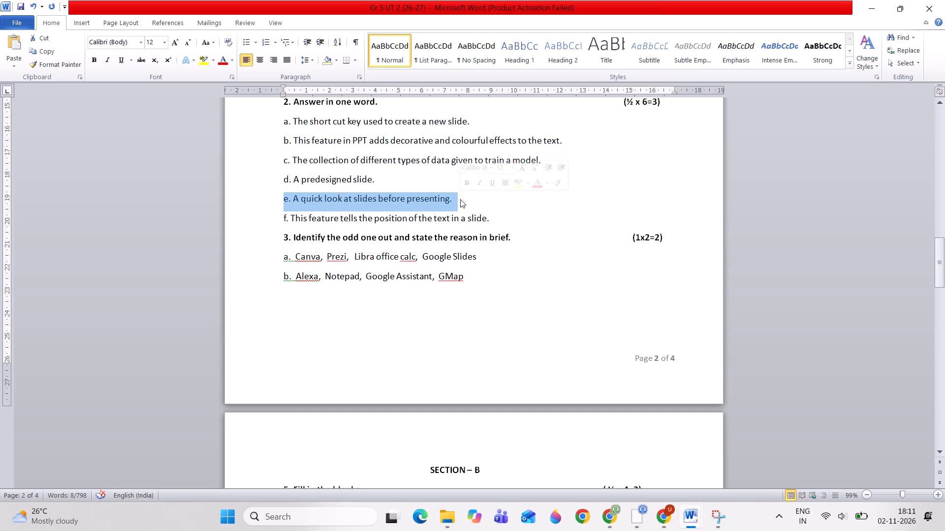
{"action": "key", "text": "Delete"}
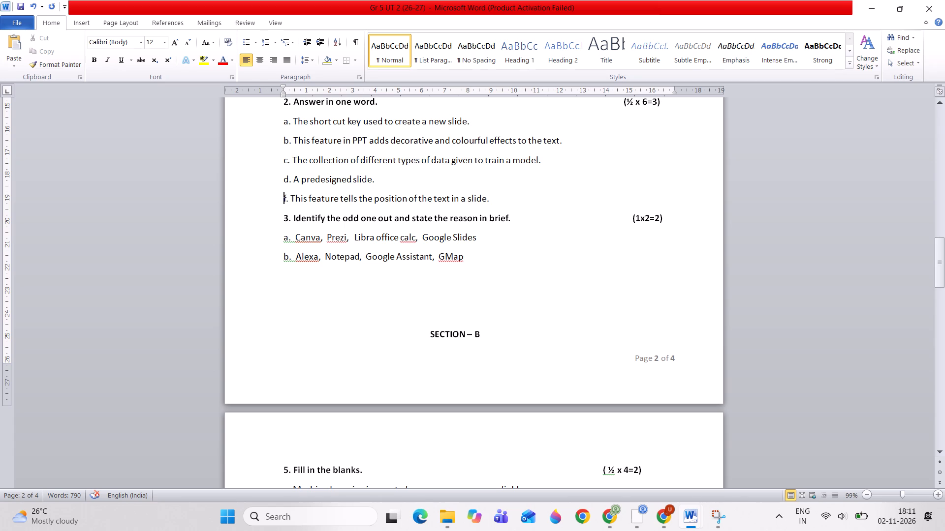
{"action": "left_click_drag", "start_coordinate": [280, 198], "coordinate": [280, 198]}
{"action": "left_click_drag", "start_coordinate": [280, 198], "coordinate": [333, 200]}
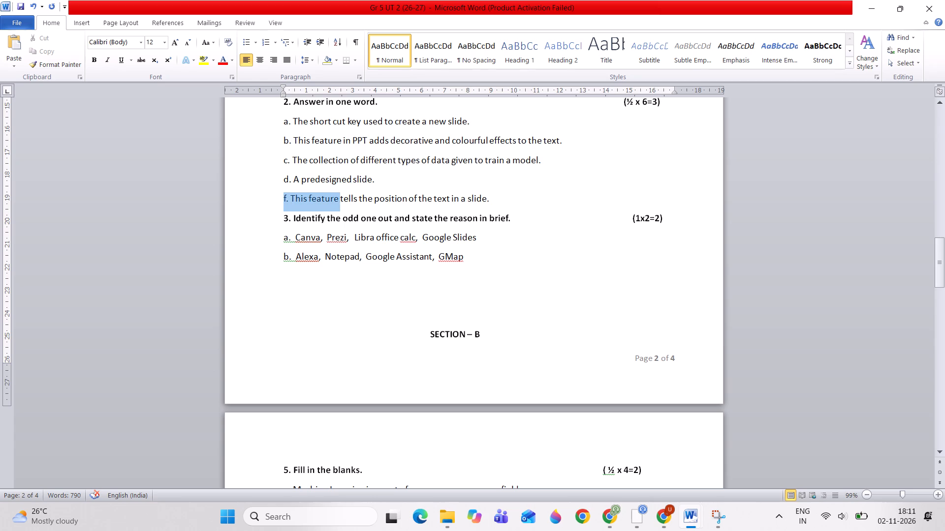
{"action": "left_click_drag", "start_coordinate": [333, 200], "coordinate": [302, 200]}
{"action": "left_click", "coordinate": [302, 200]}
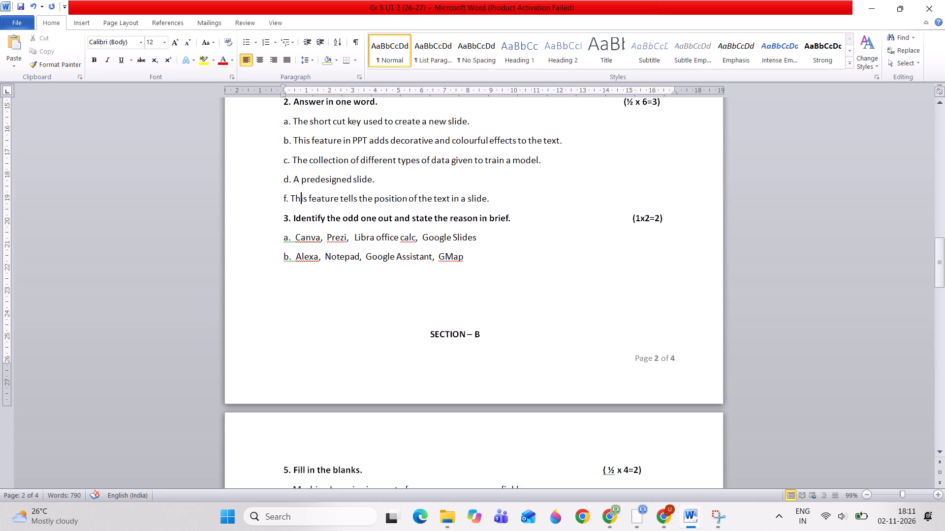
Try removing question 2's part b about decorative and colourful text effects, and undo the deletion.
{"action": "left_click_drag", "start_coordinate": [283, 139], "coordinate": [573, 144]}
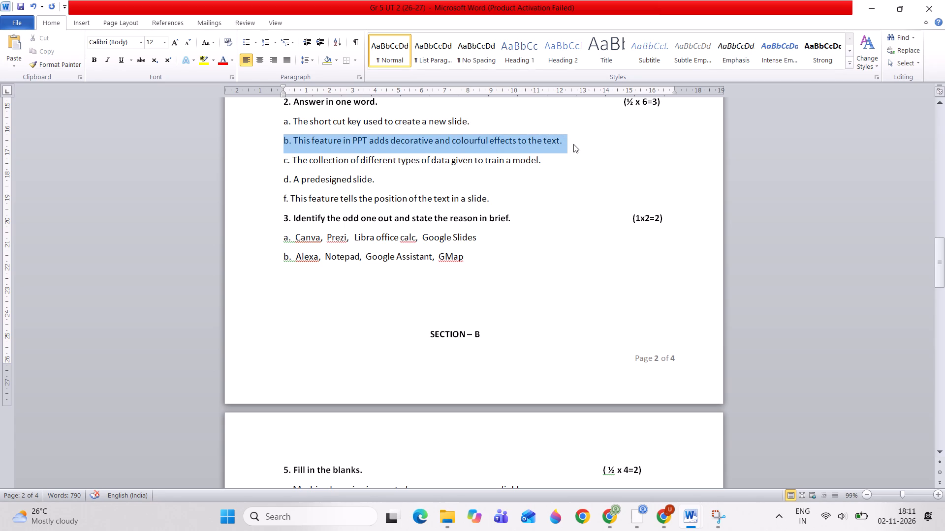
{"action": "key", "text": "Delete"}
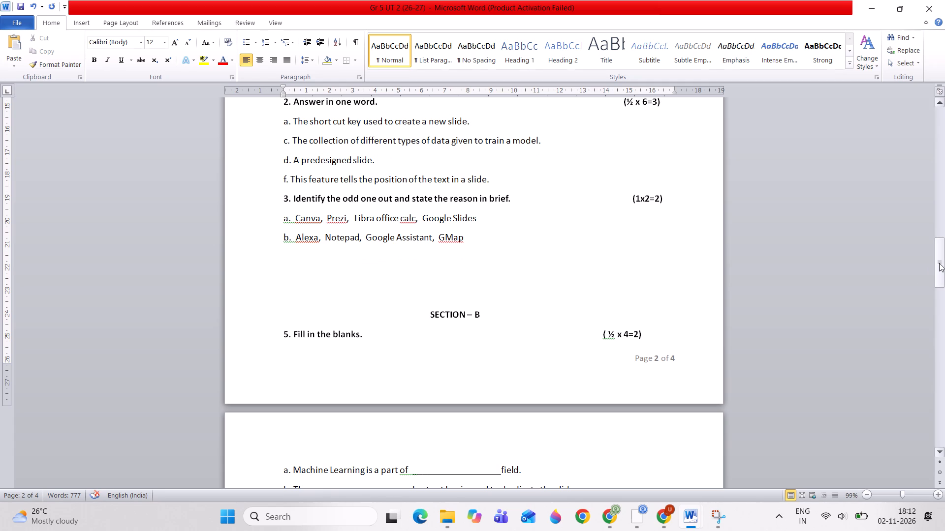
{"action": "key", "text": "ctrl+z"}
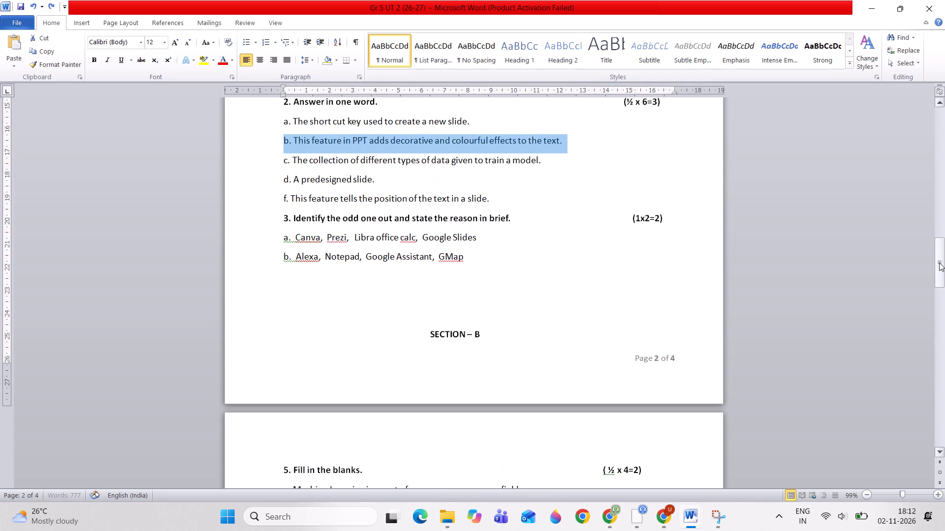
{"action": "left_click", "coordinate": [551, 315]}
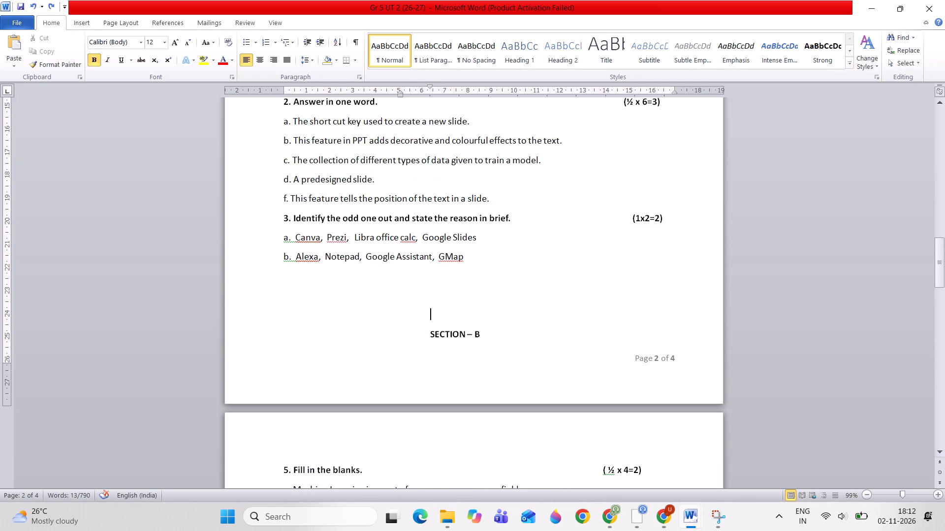
Add a new line below question 5e and start it with "f. The".
{"action": "left_click_drag", "start_coordinate": [939, 265], "coordinate": [940, 288]}
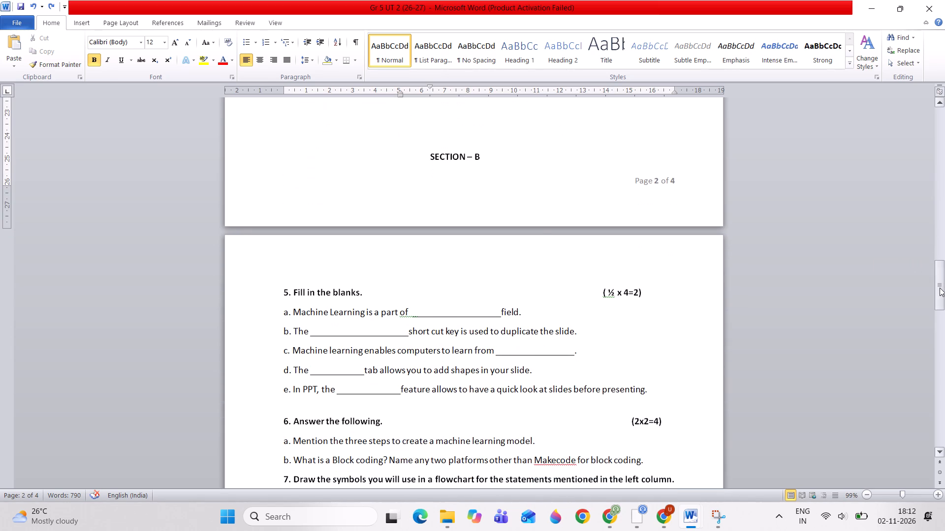
{"action": "left_click", "coordinate": [656, 388]}
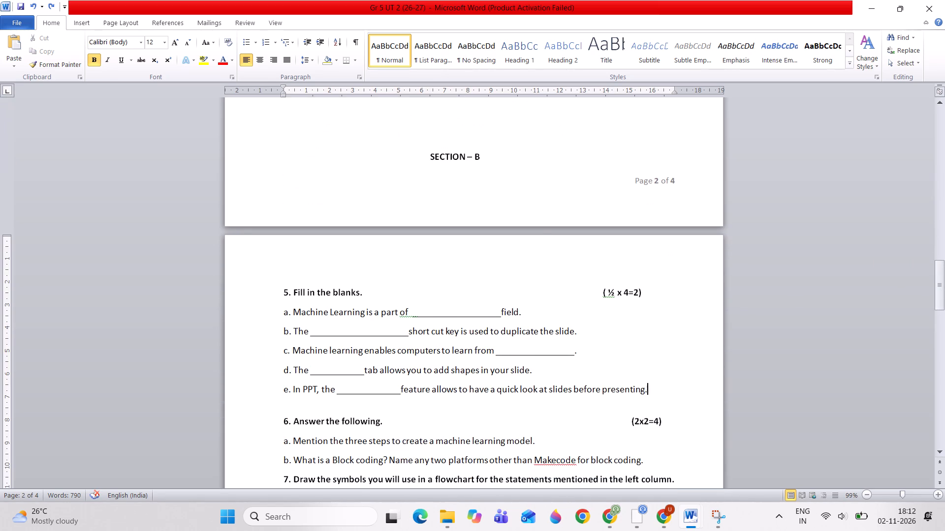
{"action": "key", "text": "Return"}
{"action": "type", "text": "f. It"}
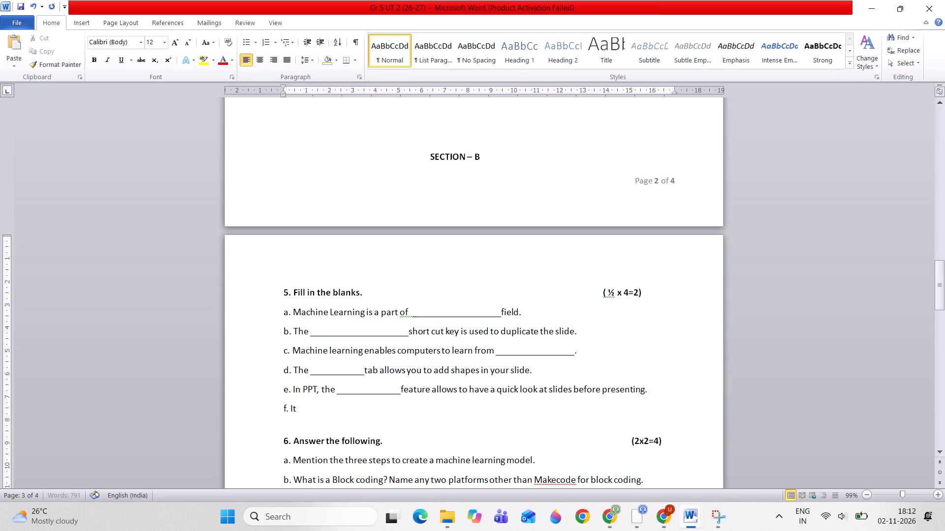
{"action": "key", "text": "BackSpace"}
{"action": "key", "text": "BackSpace"}
{"action": "type", "text": "The"}
{"action": "key", "text": "space"}
Continue question 5f with a long underscore blank followed by "adds decorative".
{"action": "key", "text": "shift+underscore"}
{"action": "key", "text": "shift+underscore"}
{"action": "key", "text": "shift+underscore"}
{"action": "key", "text": "shift+underscore"}
{"action": "key", "text": "shift+underscore"}
{"action": "key", "text": "shift+underscore"}
{"action": "key", "text": "shift+underscore"}
{"action": "key", "text": "shift+underscore"}
{"action": "key", "text": "shift+underscore"}
{"action": "key", "text": "shift+underscore"}
{"action": "key", "text": "shift+underscore"}
{"action": "key", "text": "shift+underscore"}
{"action": "key", "text": "shift+underscore"}
{"action": "key", "text": "shift+underscore"}
{"action": "key", "text": "shift+underscore"}
{"action": "type", "text": "__adds decorate"}
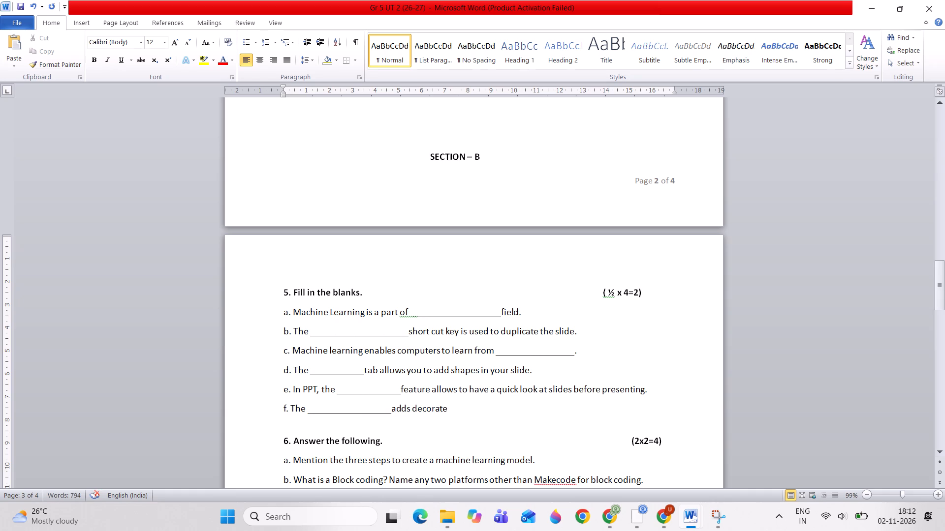
{"action": "key", "text": "BackSpace"}
{"action": "type", "text": "ive"}
Reword question 5f after the blank so it reads "helps to add decorative".
{"action": "left_click", "coordinate": [391, 410]}
{"action": "type", "text": "helps to"}
{"action": "key", "text": "space"}
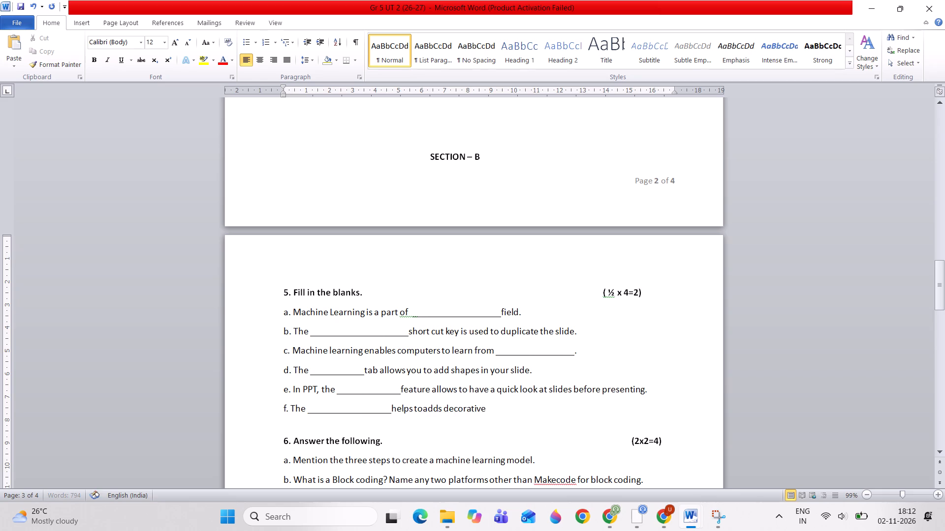
{"action": "key", "text": "Right"}
{"action": "key", "text": "Right"}
{"action": "key", "text": "Right"}
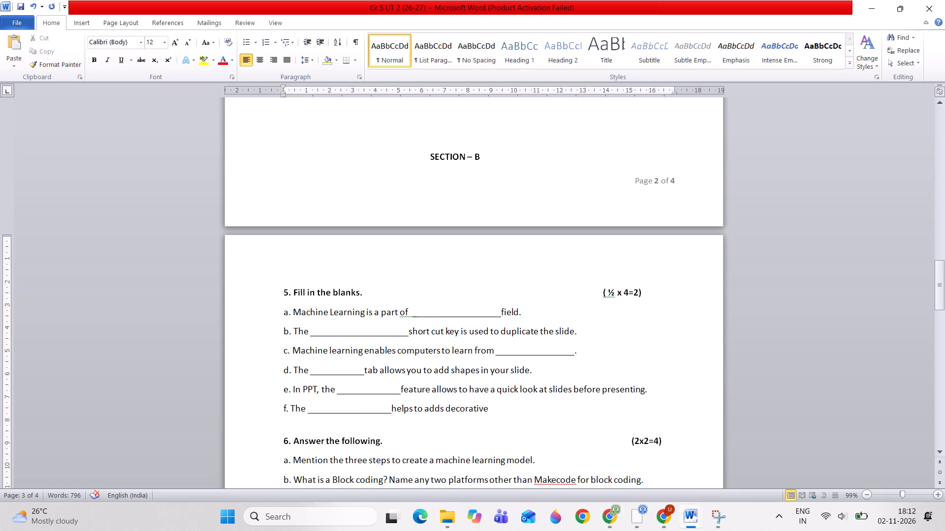
{"action": "key", "text": "Delete"}
{"action": "key", "text": "space"}
Extend question 5f after "decorative" with "and colourful text".
{"action": "left_click", "coordinate": [493, 413]}
{"action": "key", "text": "space"}
{"action": "type", "text": "and colorful"}
{"action": "key", "text": "space"}
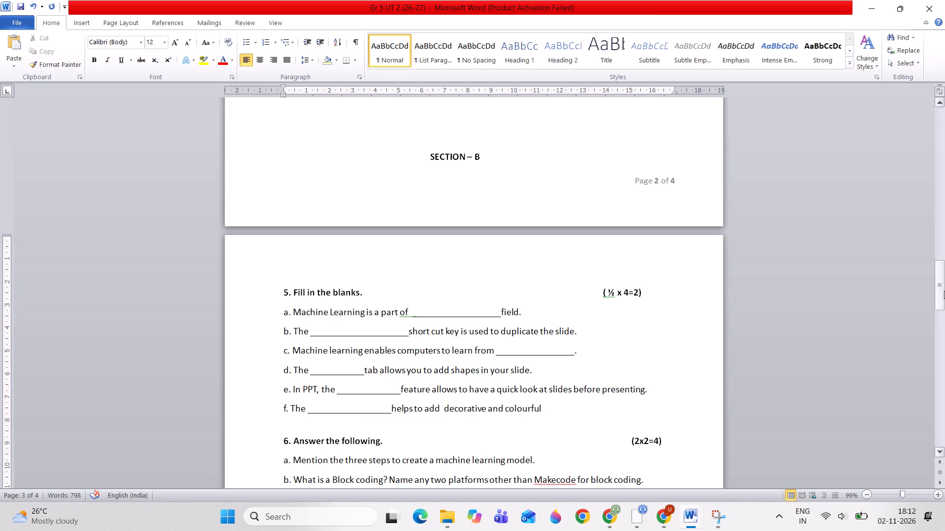
{"action": "type", "text": "tea"}
{"action": "key", "text": "BackSpace"}
{"action": "type", "text": "xt"}
{"action": "key", "text": "space"}
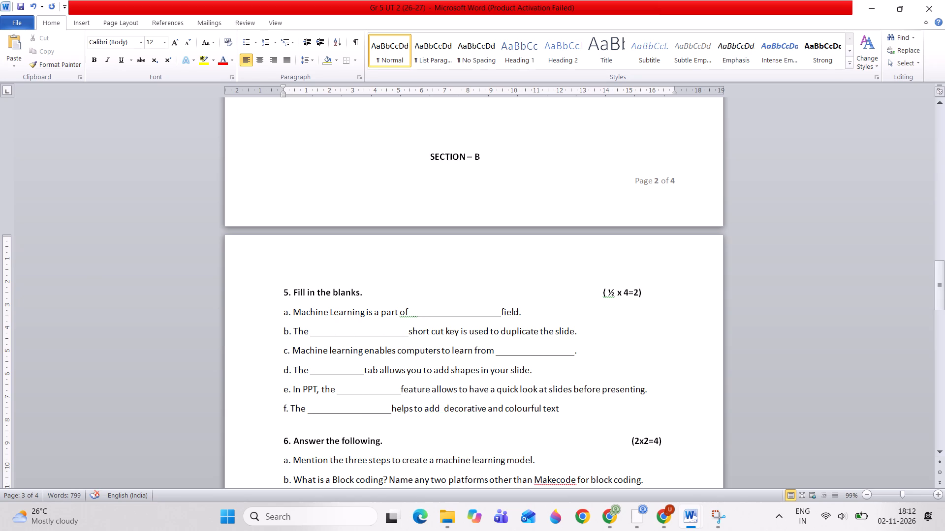
Replace "helps" with "is used" after the blank in question 5f.
{"action": "left_click", "coordinate": [391, 409]}
{"action": "type", "text": "is ud"}
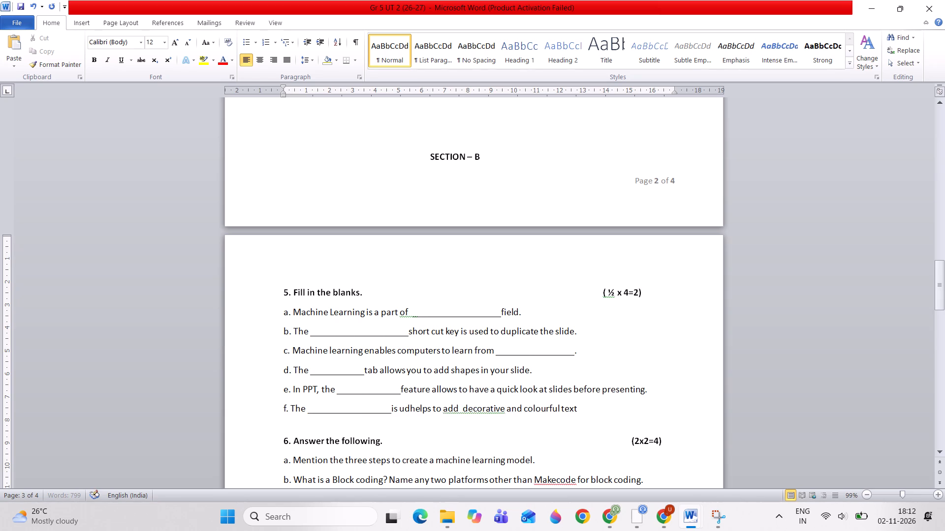
{"action": "key", "text": "BackSpace"}
{"action": "type", "text": "sed"}
{"action": "key", "text": "space"}
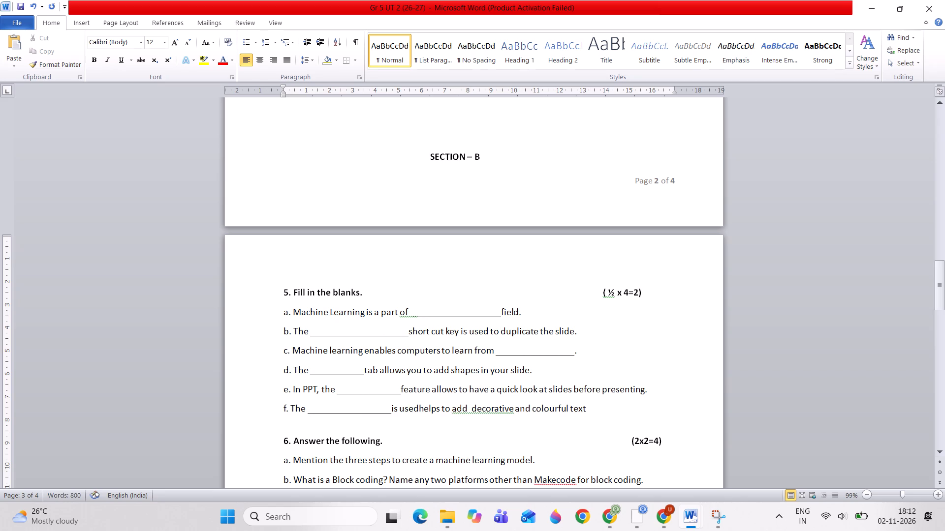
{"action": "key", "text": "Delete"}
{"action": "key", "text": "Delete"}
{"action": "key", "text": "Delete"}
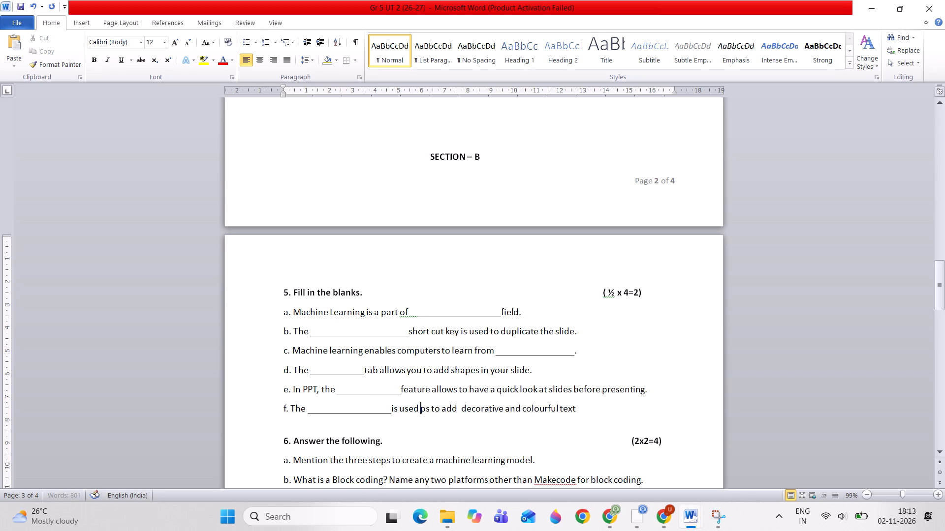
{"action": "key", "text": "Delete"}
{"action": "key", "text": "Delete"}
{"action": "key", "text": "Delete"}
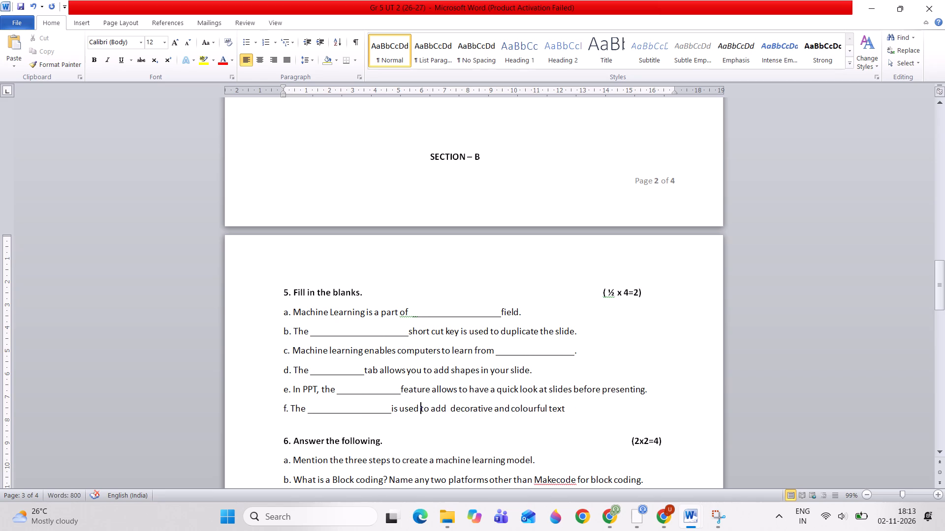
Finish question 5f's sentence with "in a slide.".
{"action": "left_click", "coordinate": [576, 417]}
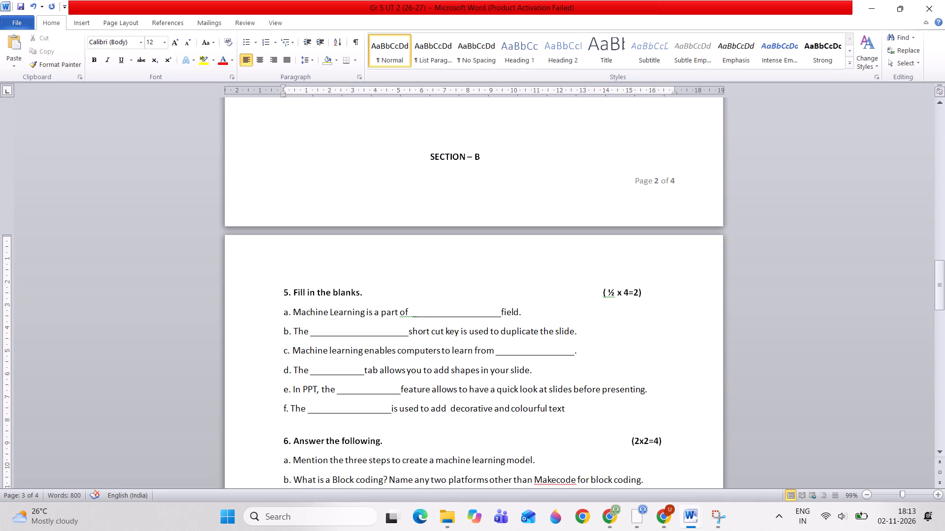
{"action": "left_click", "coordinate": [574, 411]}
{"action": "type", "text": "in a slide."}
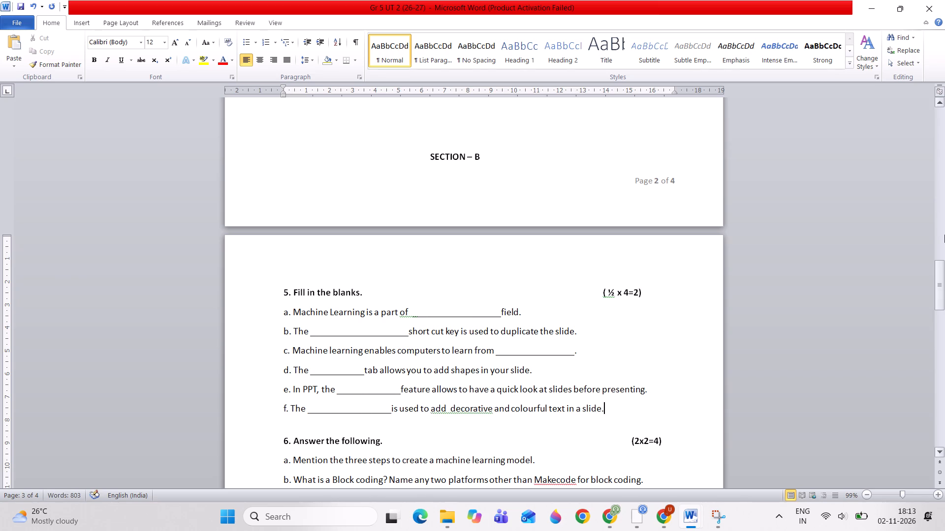
Delete question 2's part b, "This feature in PPT adds decorative and colourful effects to the text.".
{"action": "double_click", "coordinate": [940, 106]}
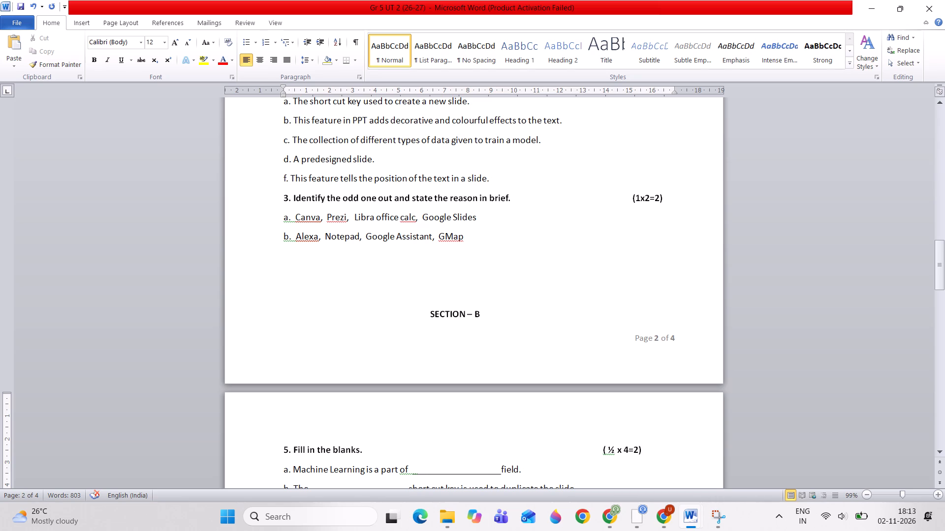
{"action": "left_click_drag", "start_coordinate": [283, 123], "coordinate": [541, 117]}
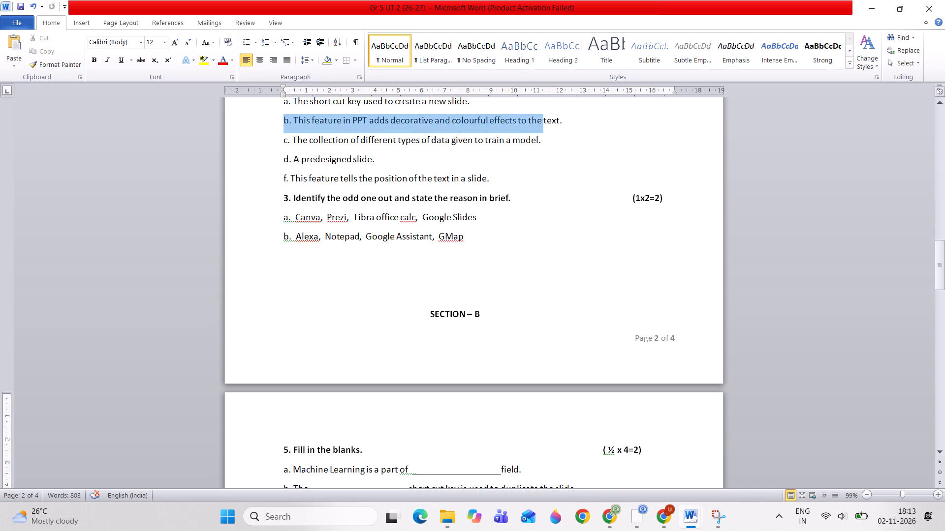
{"action": "left_click_drag", "start_coordinate": [541, 117], "coordinate": [566, 119]}
{"action": "key", "text": "Delete"}
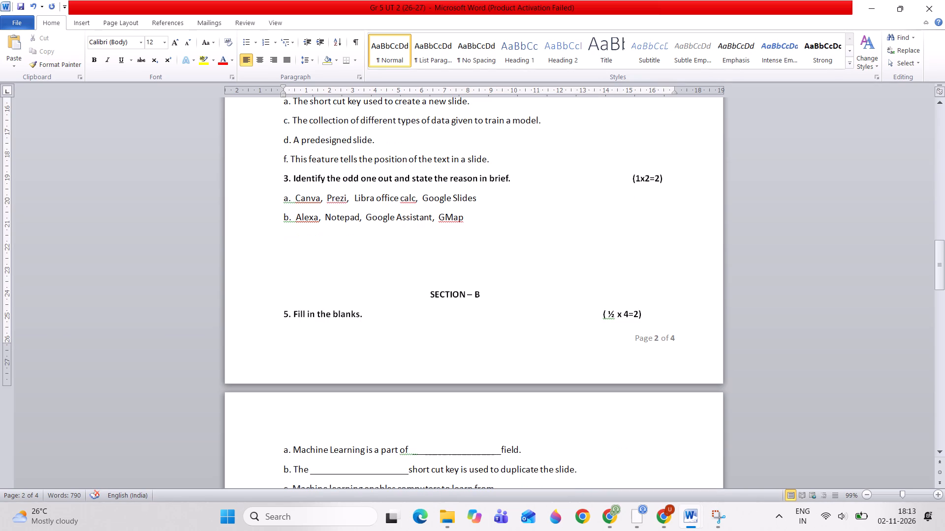
Reletter question 2's remaining parts after a as b, c and d.
{"action": "key", "text": "Delete"}
{"action": "key", "text": "b"}
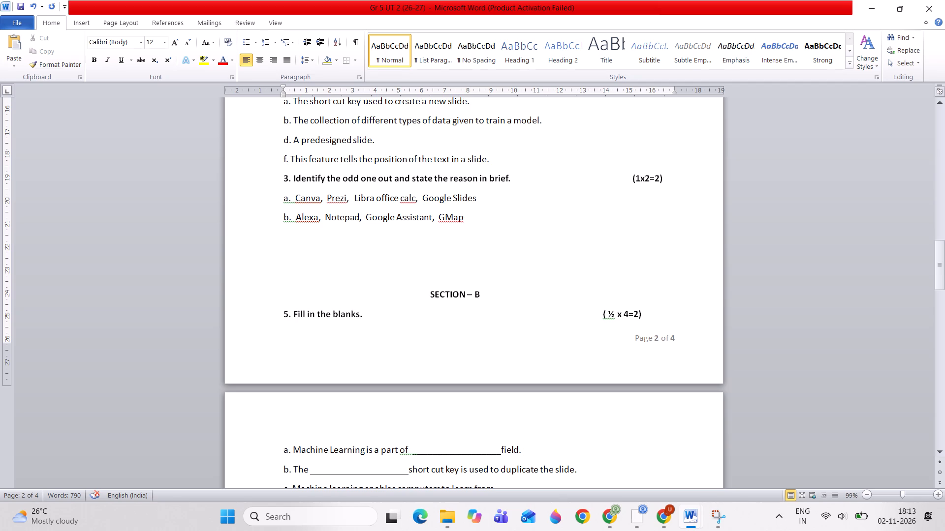
{"action": "left_click", "coordinate": [286, 143]}
{"action": "key", "text": "BackSpace"}
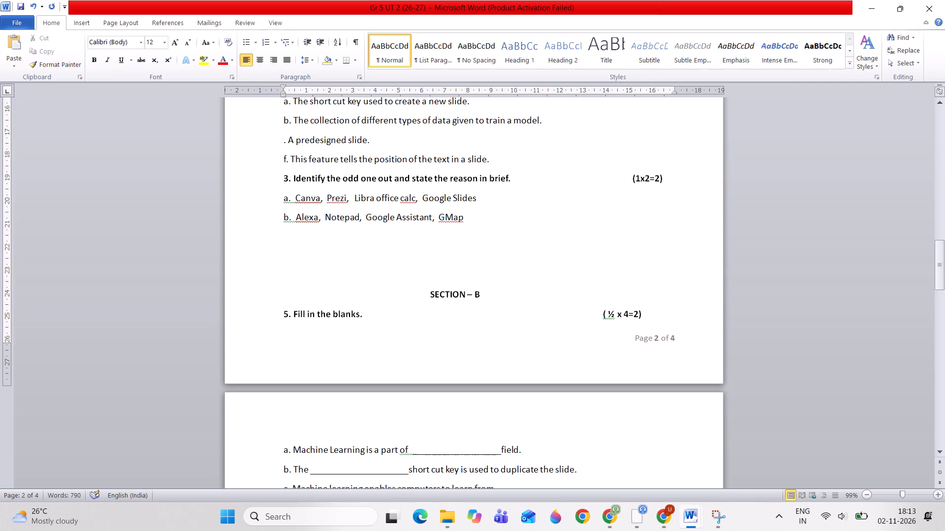
{"action": "key", "text": "c"}
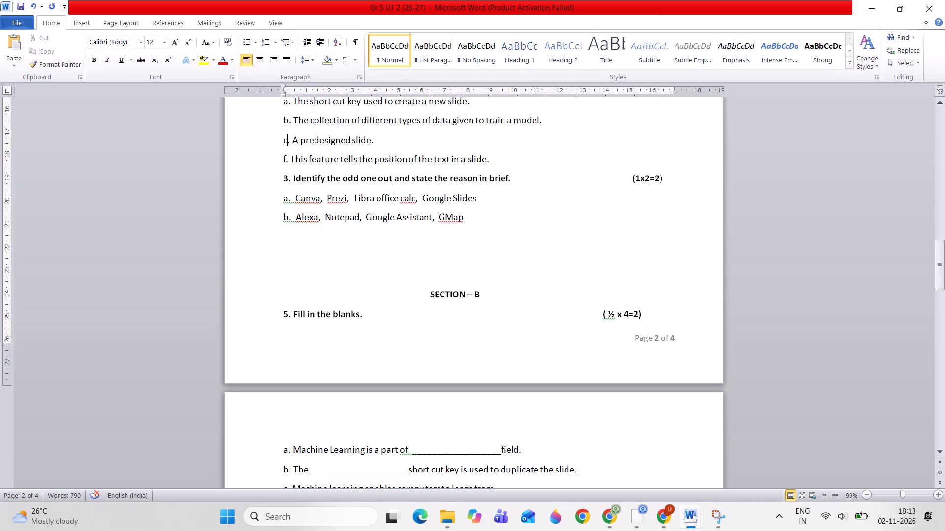
{"action": "left_click", "coordinate": [284, 161]}
{"action": "key", "text": "Delete"}
{"action": "key", "text": "d"}
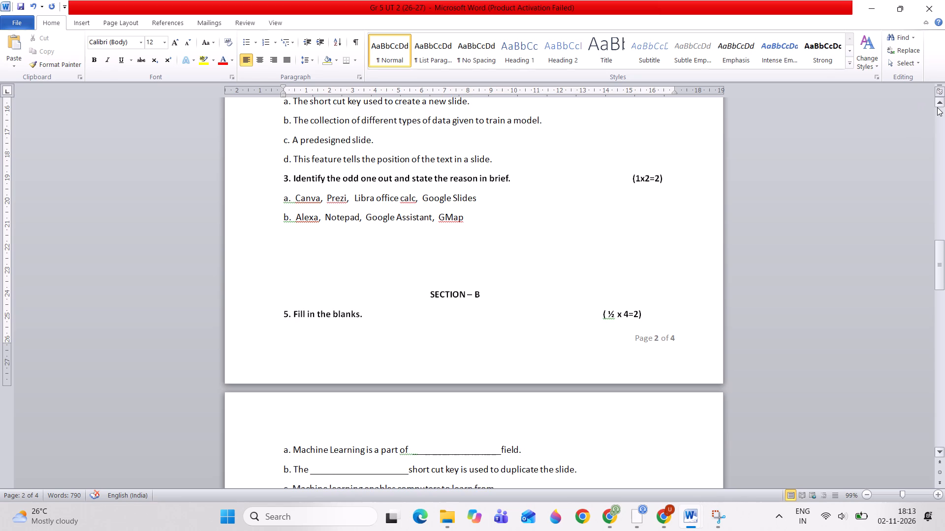
Change question 2's marks to ( 1 x 4=4).
{"action": "left_click_drag", "start_coordinate": [939, 102], "coordinate": [639, 173]}
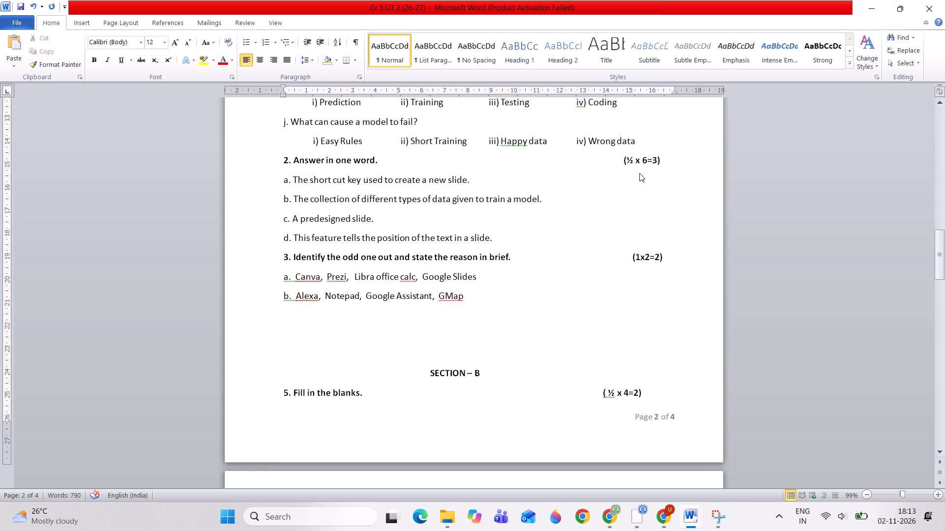
{"action": "left_click_drag", "start_coordinate": [639, 173], "coordinate": [630, 160]}
{"action": "left_click", "coordinate": [630, 160]}
{"action": "key", "text": "BackSpace"}
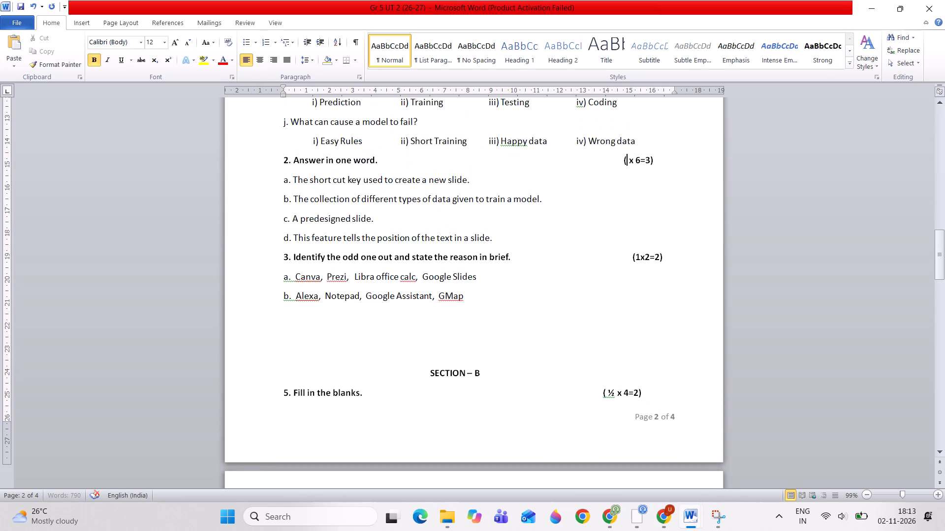
{"action": "key", "text": "space"}
{"action": "type", "text": "1"}
{"action": "key", "text": "Right"}
{"action": "key", "text": "Right"}
{"action": "key", "text": "Right"}
{"action": "key", "text": "Delete"}
{"action": "key", "text": "4"}
{"action": "key", "text": "Right"}
{"action": "key", "text": "Delete"}
{"action": "key", "text": "4"}
Delete the "SECTION – B" heading and surplus blank lines above the Fill in the blanks question.
{"action": "left_click", "coordinate": [305, 336]}
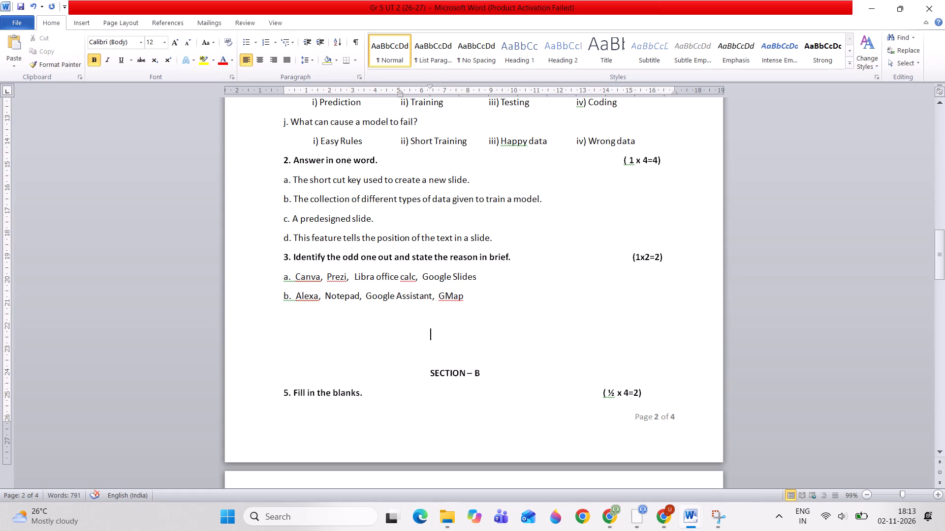
{"action": "left_click_drag", "start_coordinate": [434, 371], "coordinate": [494, 369]}
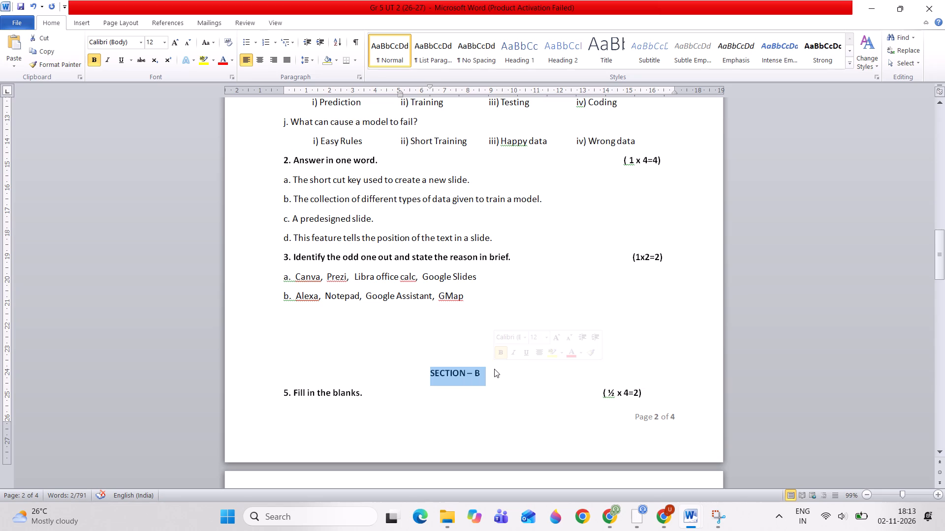
{"action": "key", "text": "Delete"}
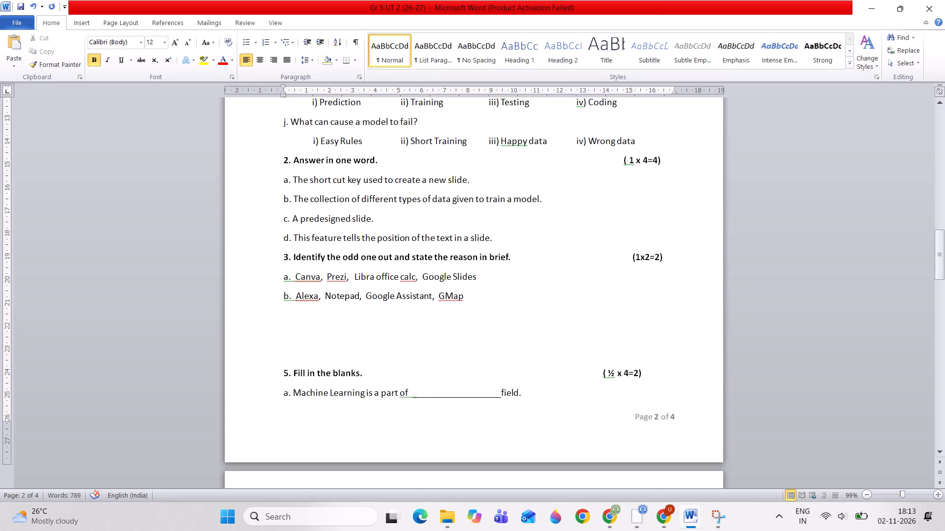
{"action": "left_click", "coordinate": [482, 344]}
{"action": "key", "text": "Delete"}
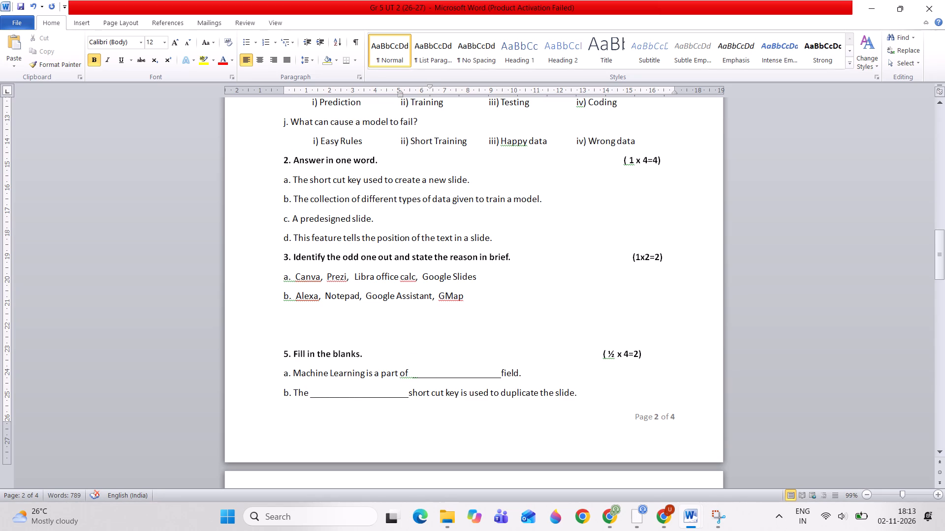
{"action": "key", "text": "Delete"}
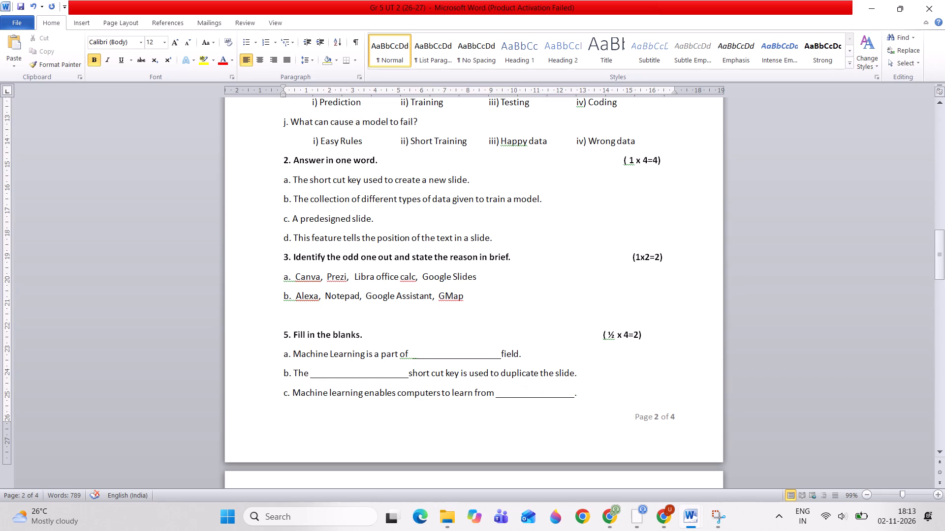
Renumber the Fill in the blanks question as 4.
{"action": "key", "text": "Delete"}
{"action": "key", "text": "4"}
Remove the space after the opening bracket in question 2's marks.
{"action": "left_click", "coordinate": [620, 168]}
{"action": "key", "text": "Right"}
{"action": "key", "text": "Right"}
{"action": "key", "text": "Right"}
{"action": "key", "text": "Right"}
{"action": "key", "text": "BackSpace"}
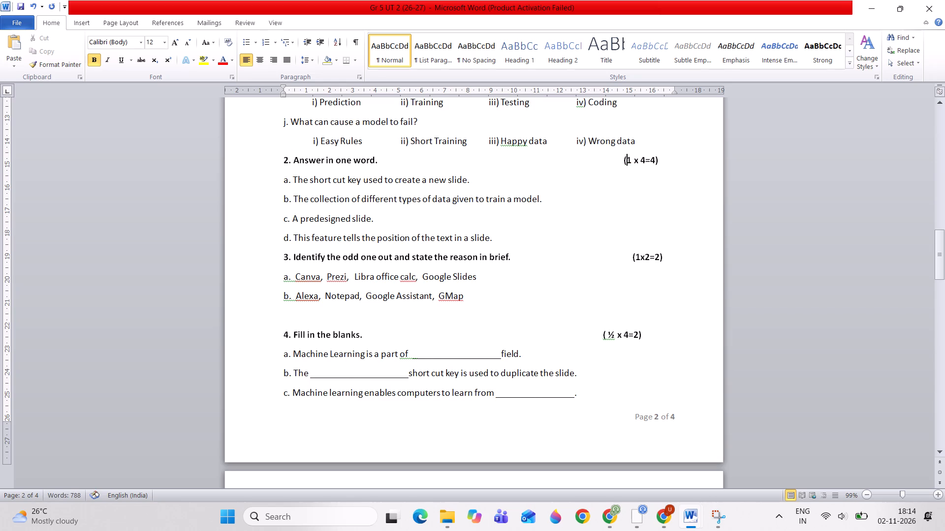
Add spaces before the Fill in the blanks question's marks to line them up with the marks of the questions above.
{"action": "left_click", "coordinate": [600, 339]}
{"action": "key", "text": "space"}
{"action": "key", "text": "space"}
{"action": "key", "text": "space"}
{"action": "key", "text": "space"}
{"action": "key", "text": "space"}
{"action": "key", "text": "space"}
{"action": "key", "text": "space"}
{"action": "key", "text": "space"}
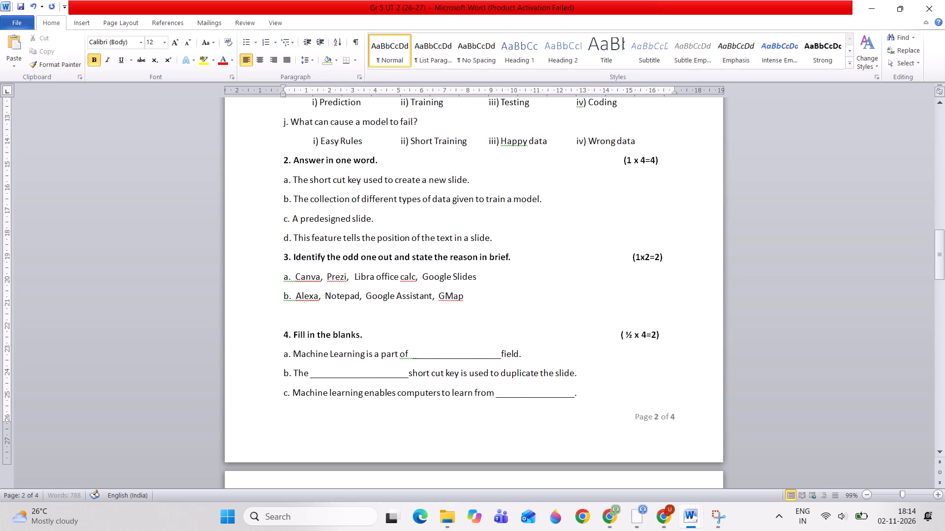
{"action": "key", "text": "space"}
{"action": "key", "text": "space"}
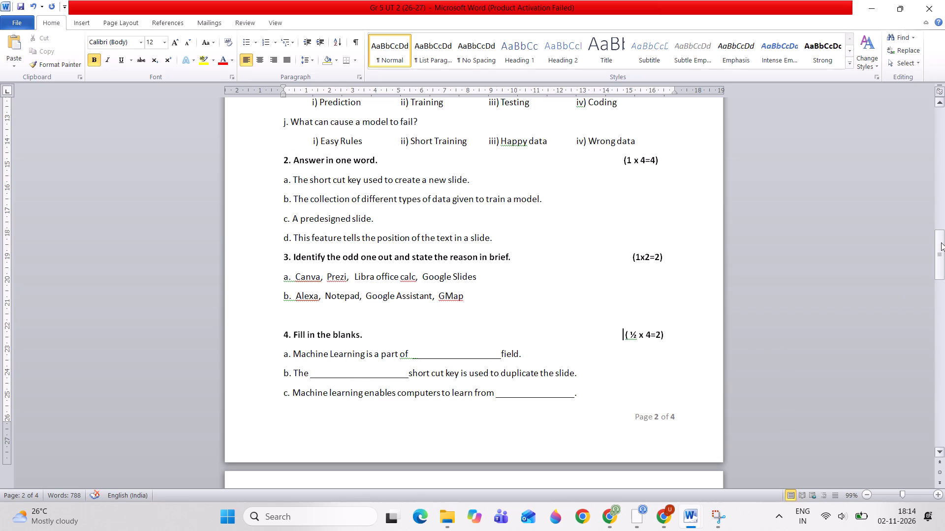
Change the number of items in question 4's marks to 6.
{"action": "left_click_drag", "start_coordinate": [941, 242], "coordinate": [942, 262]}
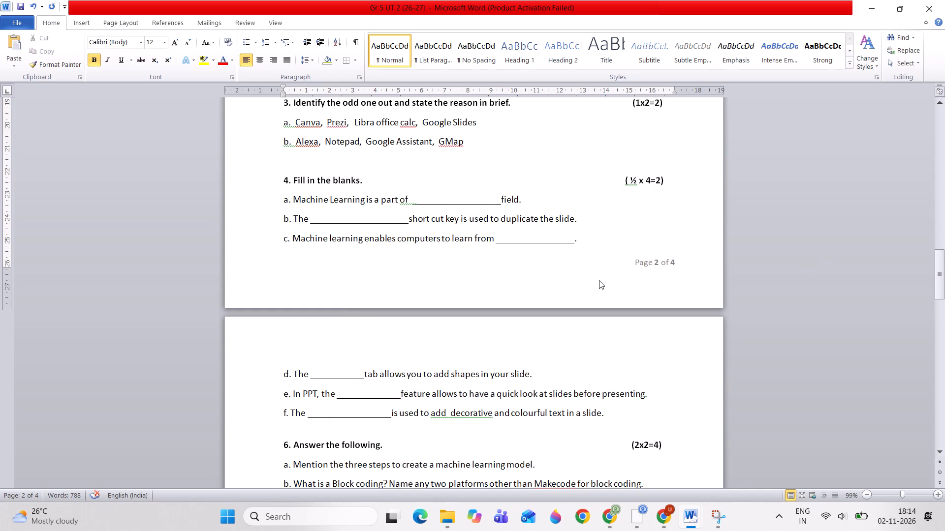
{"action": "left_click", "coordinate": [645, 180]}
{"action": "key", "text": "Delete"}
{"action": "key", "text": "6"}
Delete the extra space before "decorative" in question 4's part f.
{"action": "left_click", "coordinate": [448, 417]}
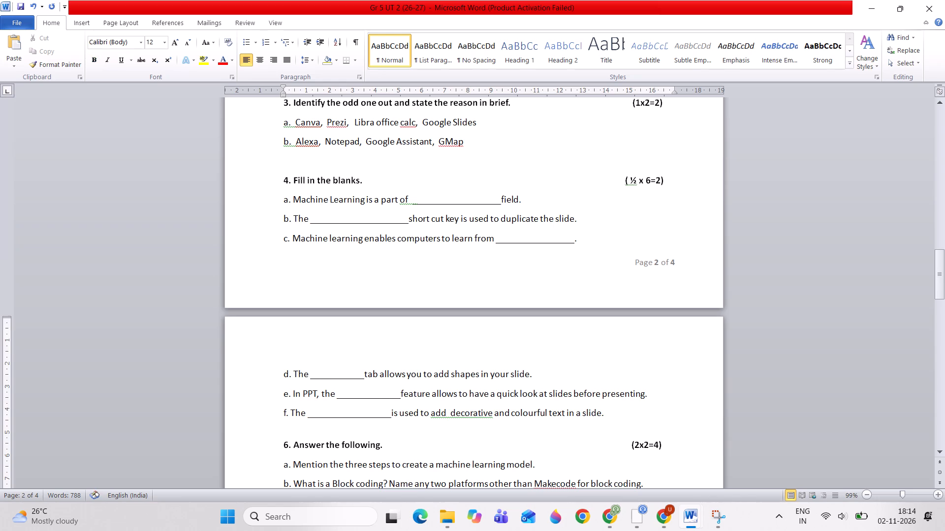
{"action": "key", "text": "Delete"}
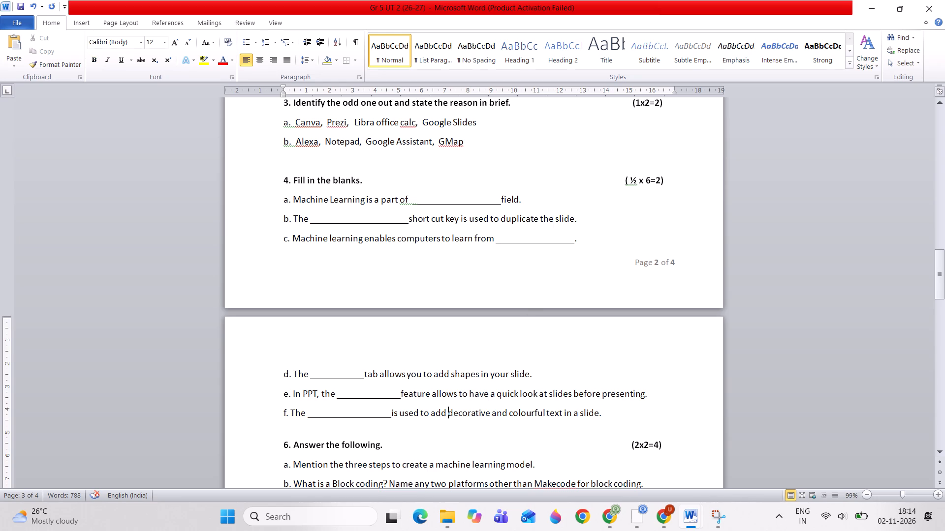
Change the total in question 4's marks to 3.
{"action": "left_click", "coordinate": [661, 182]}
{"action": "key", "text": "BackSpace"}
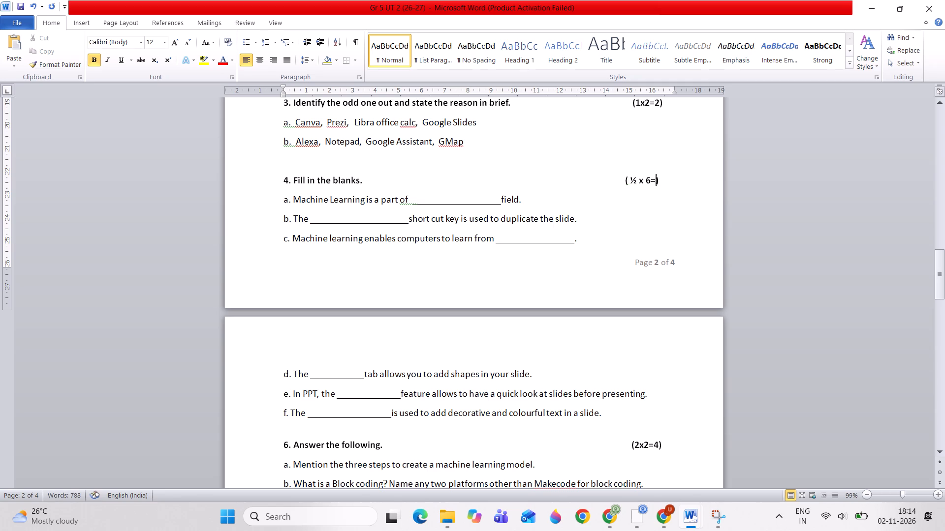
{"action": "key", "text": "3"}
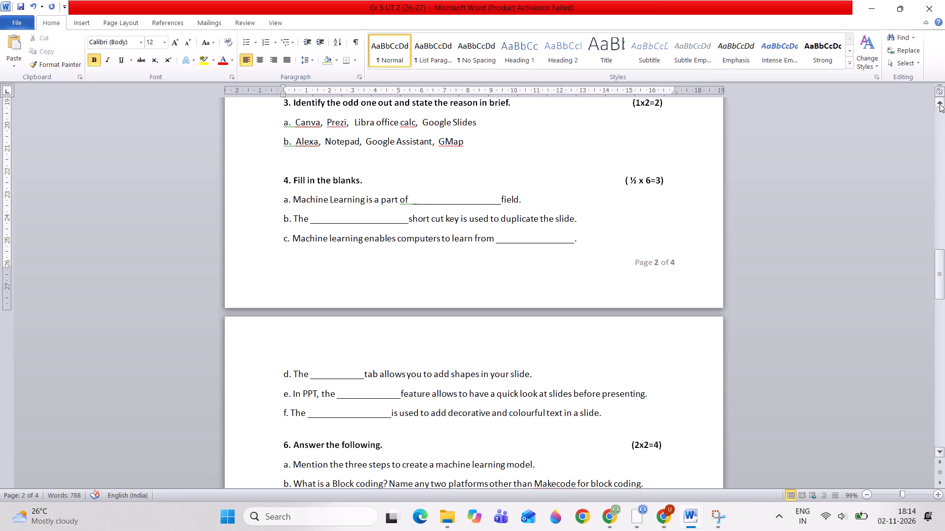
Review the paper from question 2 through the competency-based questions, checking the remaining flowchart and pseudocode questions.
{"action": "double_click", "coordinate": [940, 104]}
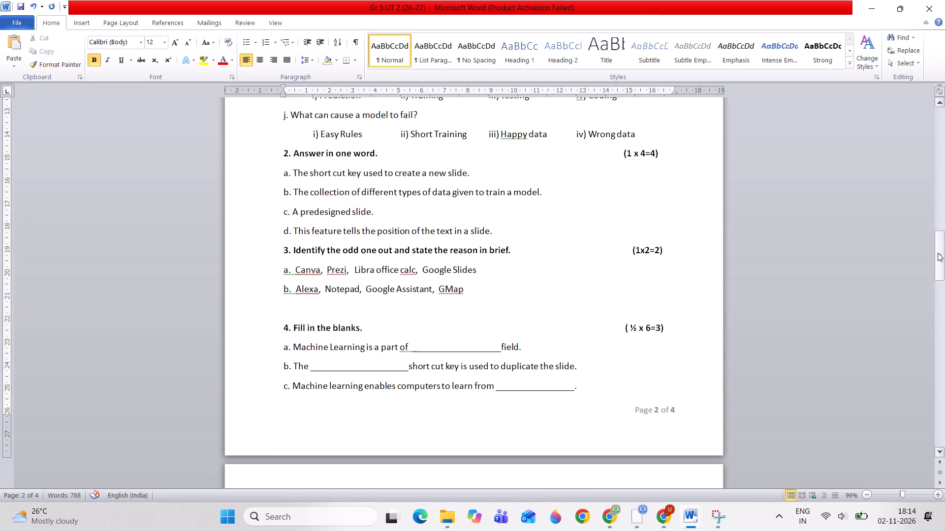
{"action": "left_click_drag", "start_coordinate": [938, 253], "coordinate": [939, 261]}
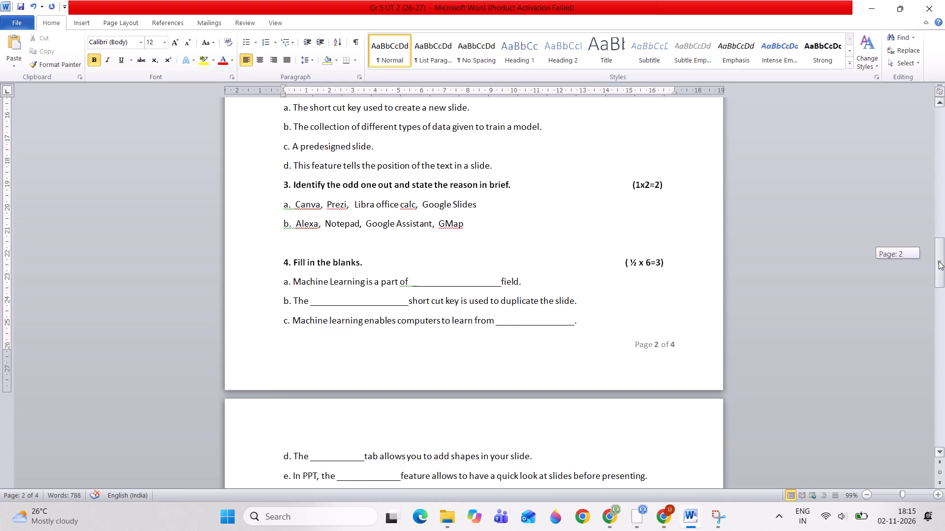
{"action": "left_click_drag", "start_coordinate": [939, 261], "coordinate": [941, 279]}
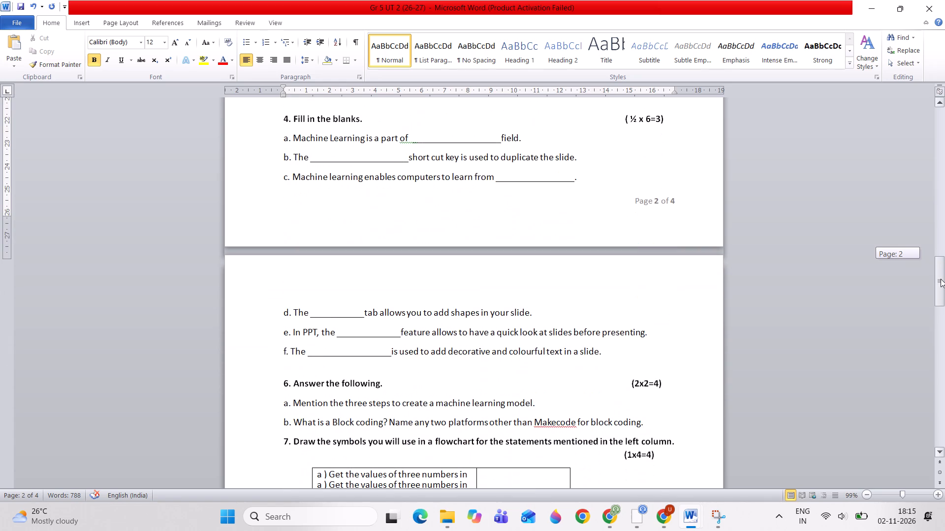
{"action": "left_click_drag", "start_coordinate": [941, 279], "coordinate": [940, 290]}
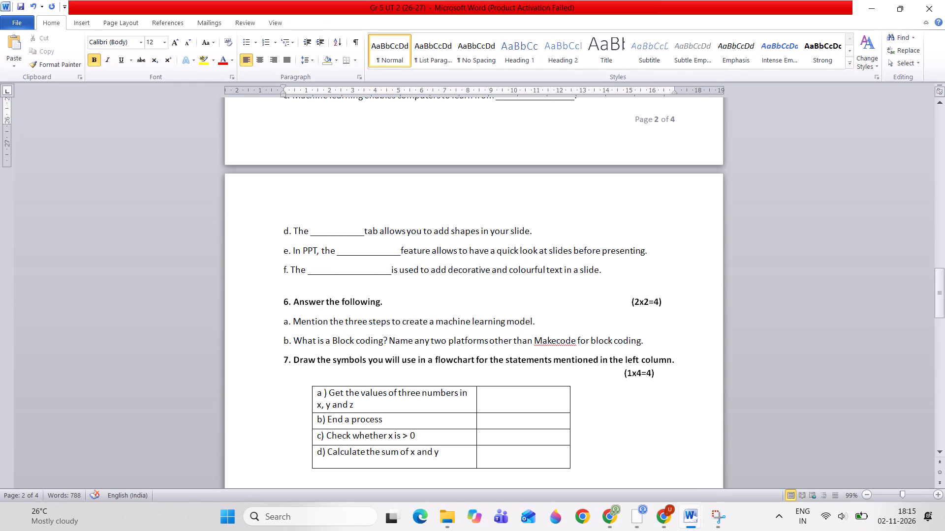
{"action": "left_click_drag", "start_coordinate": [938, 289], "coordinate": [938, 307]}
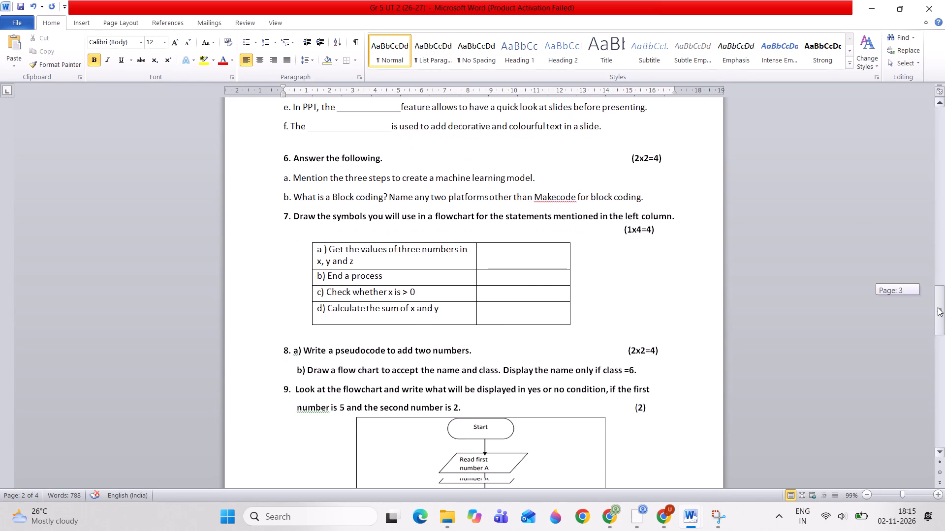
{"action": "left_click_drag", "start_coordinate": [938, 307], "coordinate": [931, 378]}
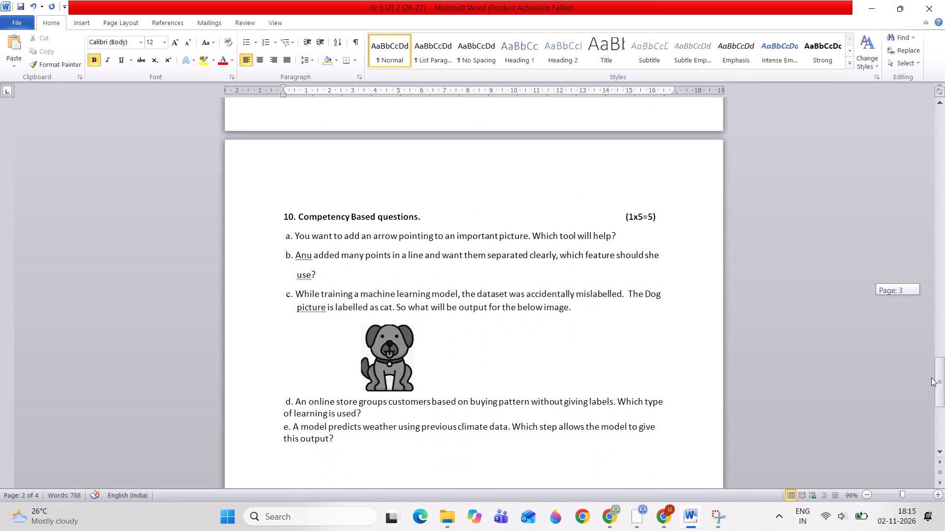
{"action": "left_click_drag", "start_coordinate": [931, 378], "coordinate": [919, 318]}
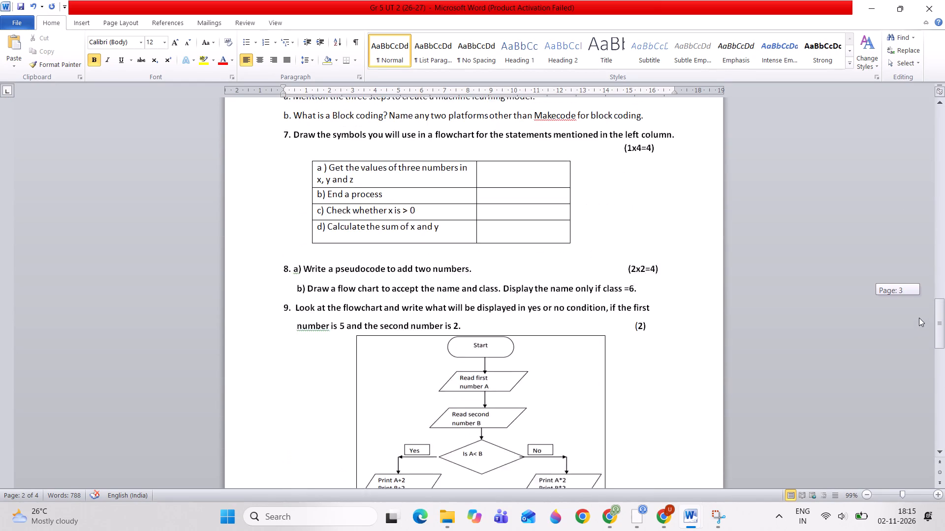
{"action": "left_click_drag", "start_coordinate": [919, 318], "coordinate": [914, 296]}
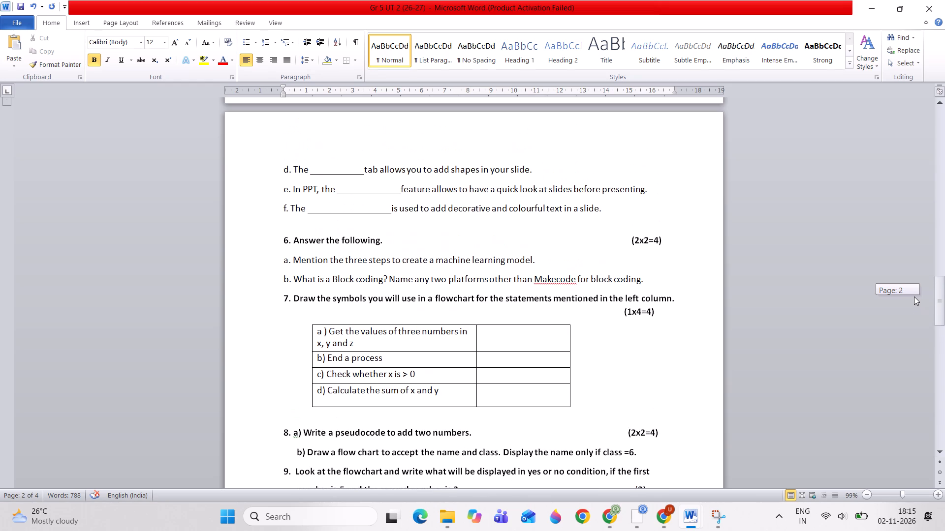
{"action": "left_click_drag", "start_coordinate": [914, 296], "coordinate": [909, 295]}
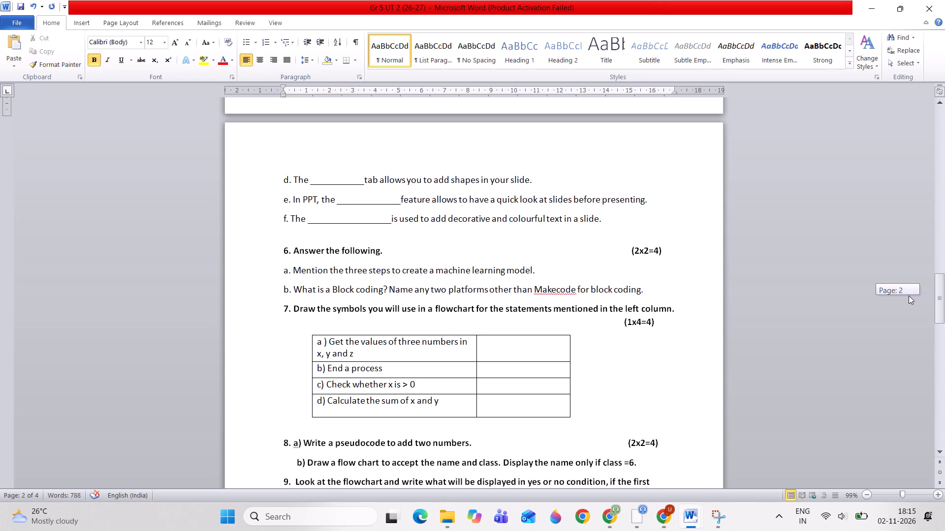
{"action": "left_click_drag", "start_coordinate": [909, 295], "coordinate": [909, 301]}
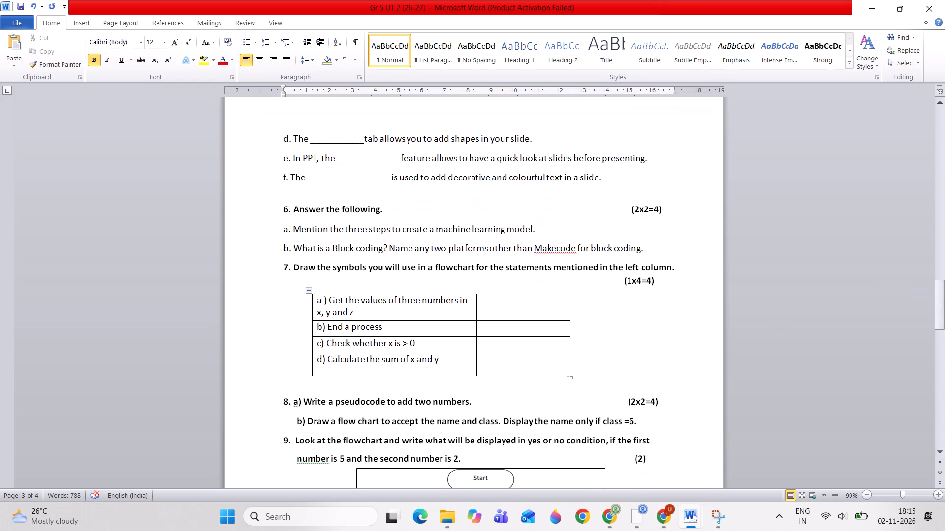
Remove the whole table of flowchart statements under question 7, including its contents.
{"action": "left_click", "coordinate": [311, 292]}
{"action": "key", "text": "Delete"}
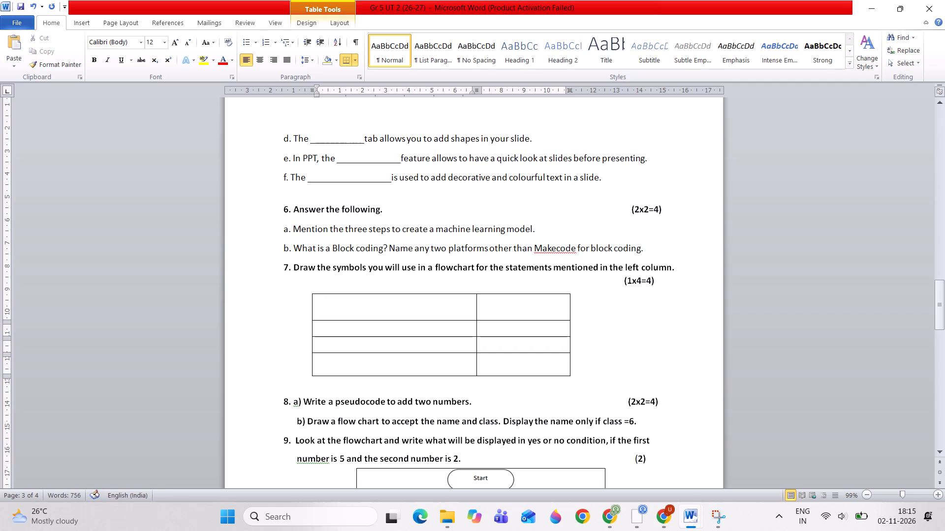
{"action": "left_click", "coordinate": [322, 293]}
{"action": "left_click", "coordinate": [312, 293]}
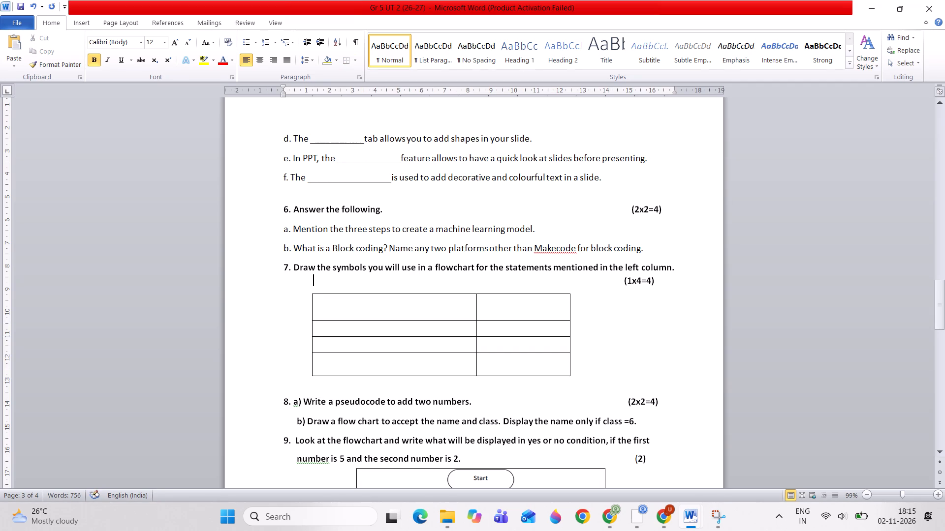
{"action": "left_click", "coordinate": [325, 303]}
{"action": "left_click", "coordinate": [311, 288]}
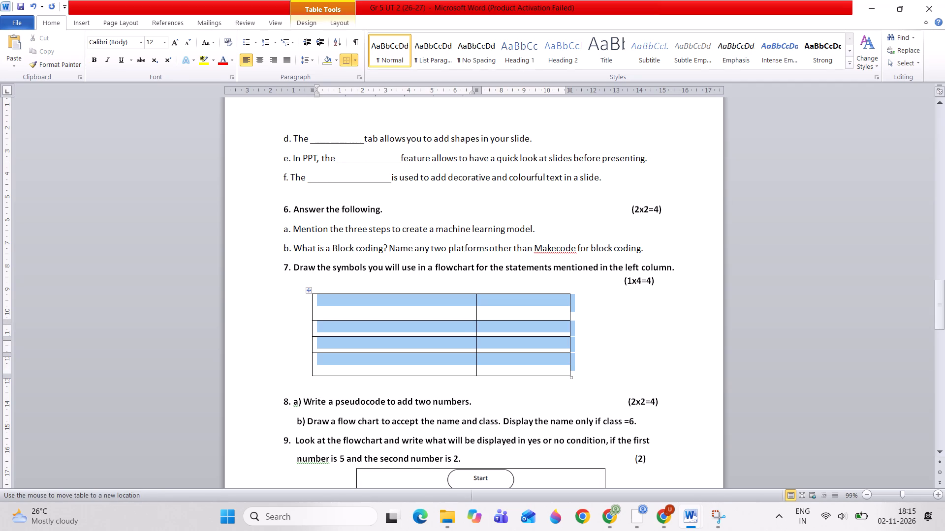
{"action": "right_click", "coordinate": [311, 288]}
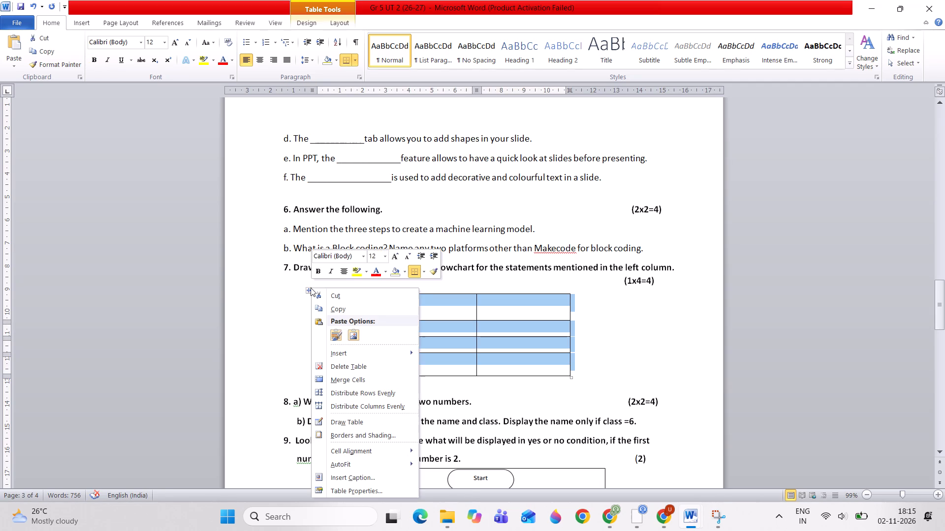
{"action": "left_click", "coordinate": [341, 295]}
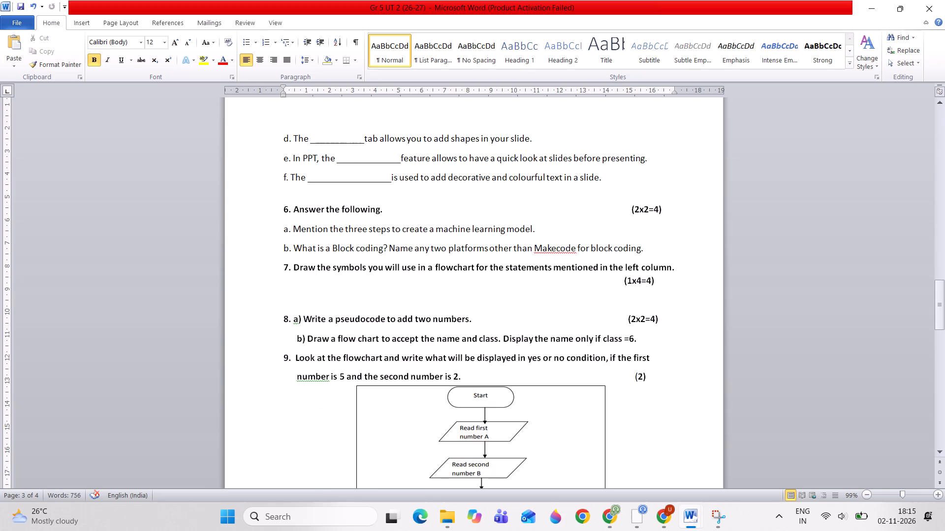
Cut the flowchart picture under question 9.
{"action": "left_click", "coordinate": [405, 396]}
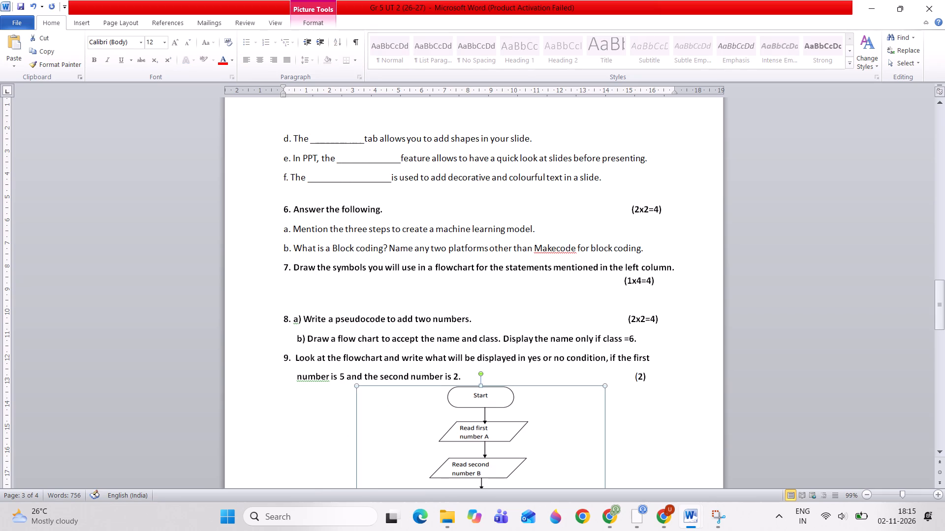
{"action": "left_click", "coordinate": [374, 385]}
{"action": "right_click", "coordinate": [374, 385]}
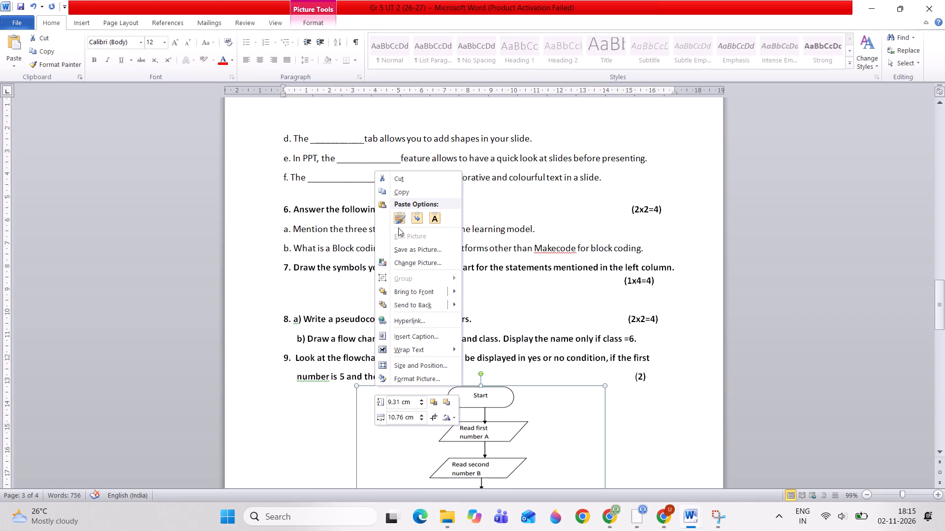
{"action": "left_click", "coordinate": [406, 178]}
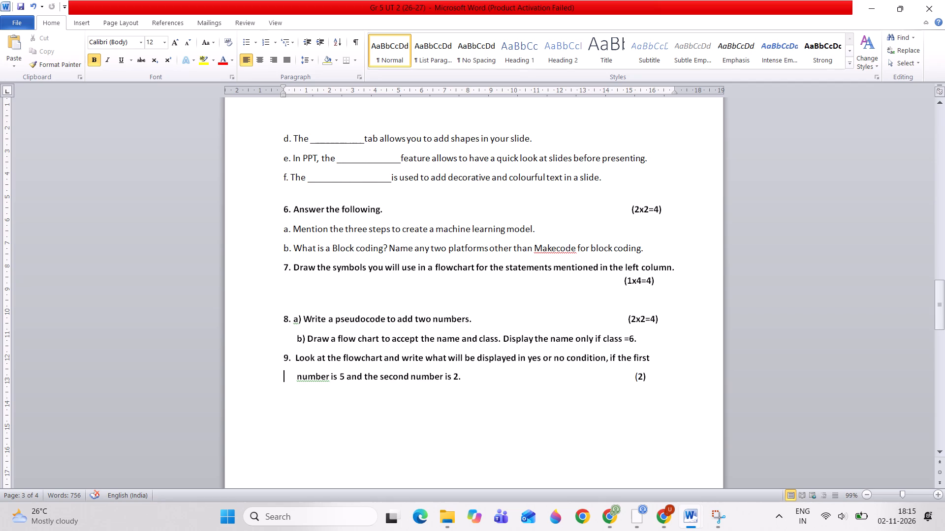
Delete the text of questions 8 and 9 on pseudocode and flowcharts.
{"action": "left_click_drag", "start_coordinate": [280, 316], "coordinate": [481, 377]}
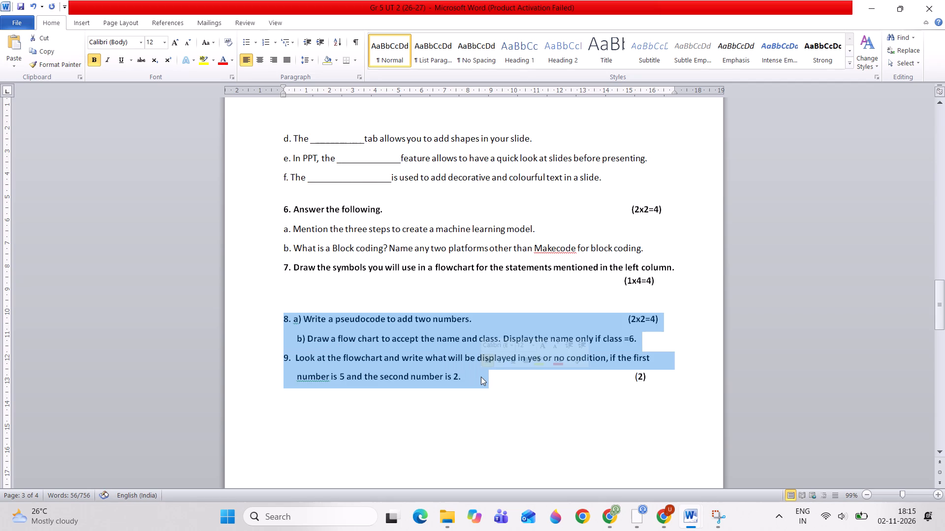
{"action": "key", "text": "Delete"}
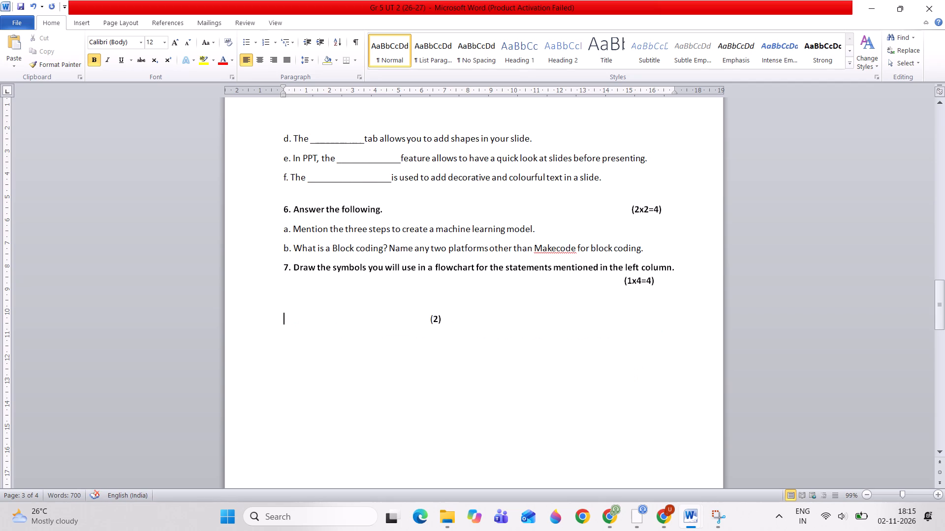
Add an empty line below question 6b, before question 7.
{"action": "left_click", "coordinate": [645, 250]}
{"action": "key", "text": "Return"}
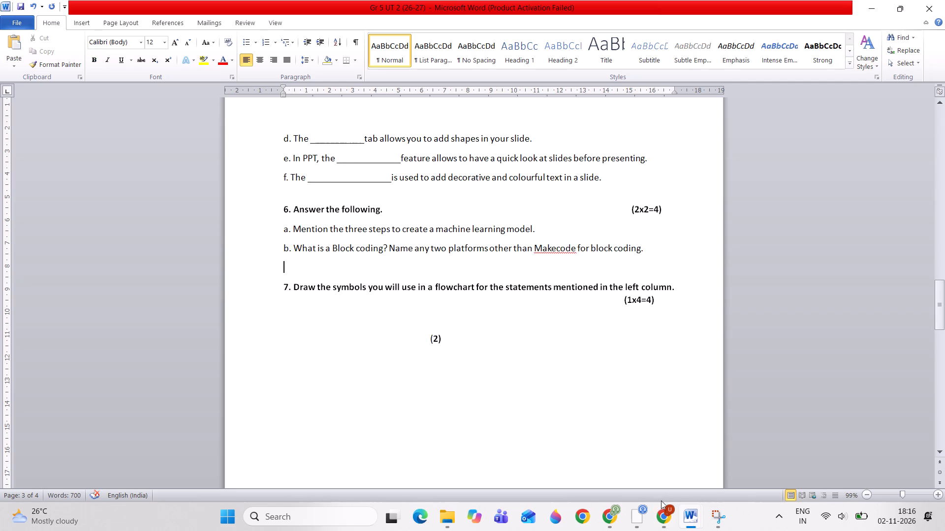
Switch to the browser and look through the Grade 5 Teach a Machine worksheet answer key for question ideas, then close it.
{"action": "left_click", "coordinate": [663, 513]}
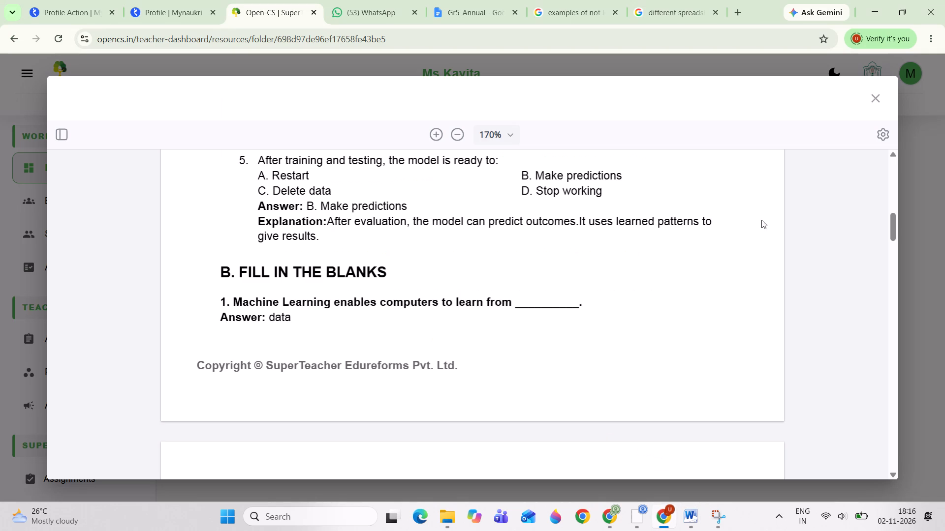
{"action": "left_click_drag", "start_coordinate": [895, 221], "coordinate": [889, 261]}
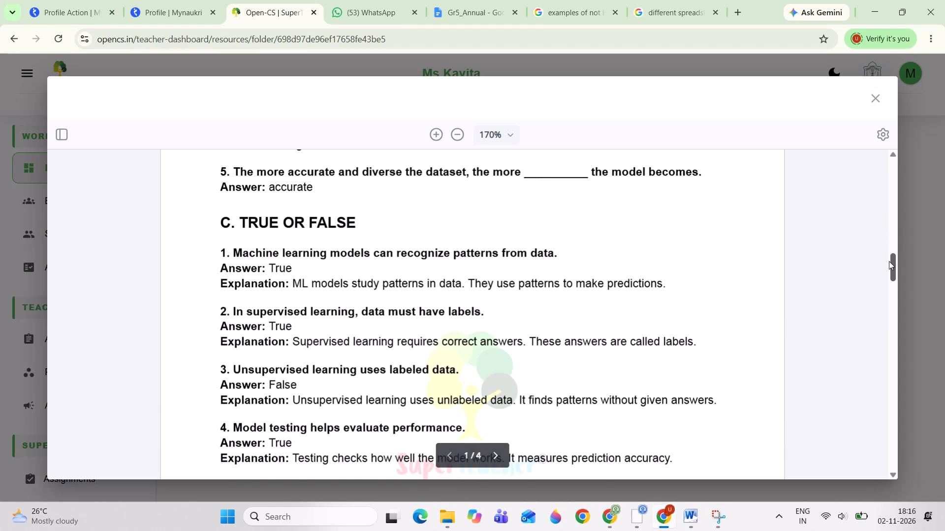
{"action": "left_click_drag", "start_coordinate": [889, 261], "coordinate": [886, 314]}
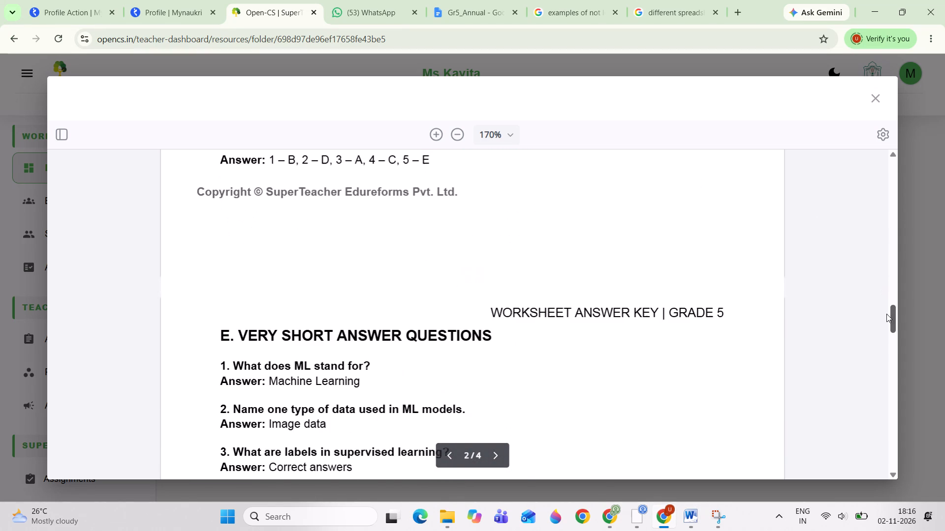
{"action": "left_click_drag", "start_coordinate": [886, 314], "coordinate": [888, 355]}
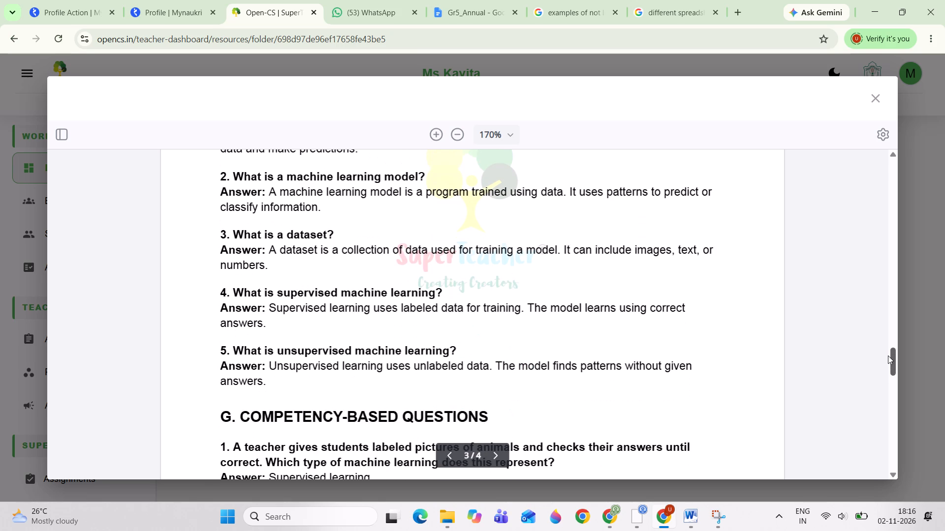
{"action": "left_click_drag", "start_coordinate": [888, 355], "coordinate": [897, 440]}
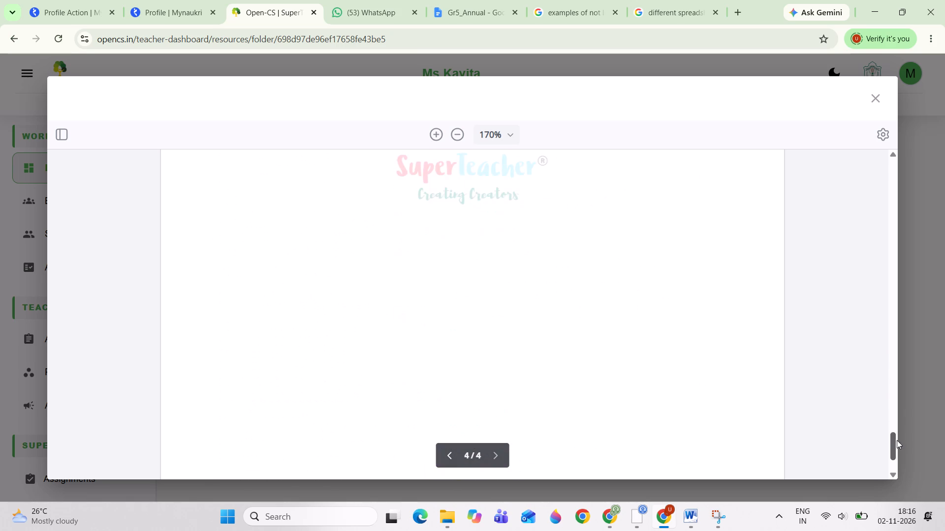
{"action": "left_click_drag", "start_coordinate": [897, 440], "coordinate": [861, 251]}
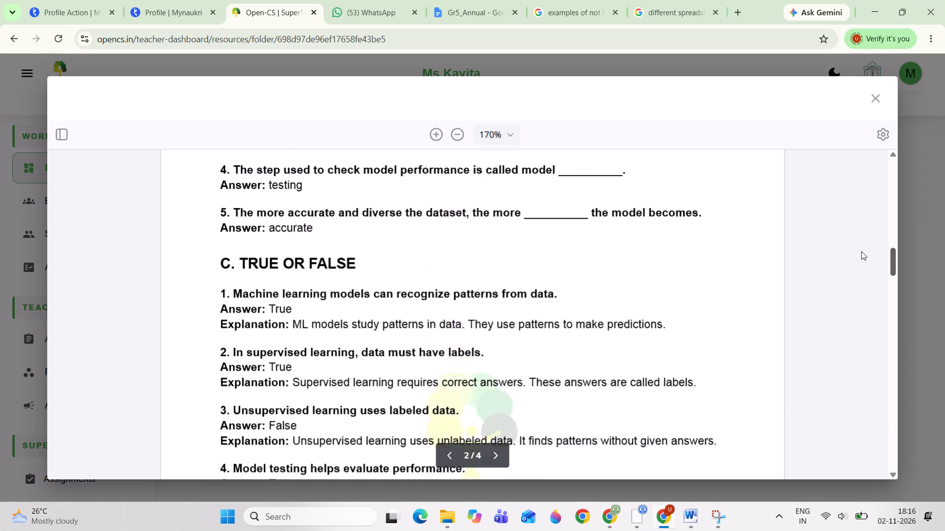
{"action": "left_click_drag", "start_coordinate": [861, 251], "coordinate": [852, 207]}
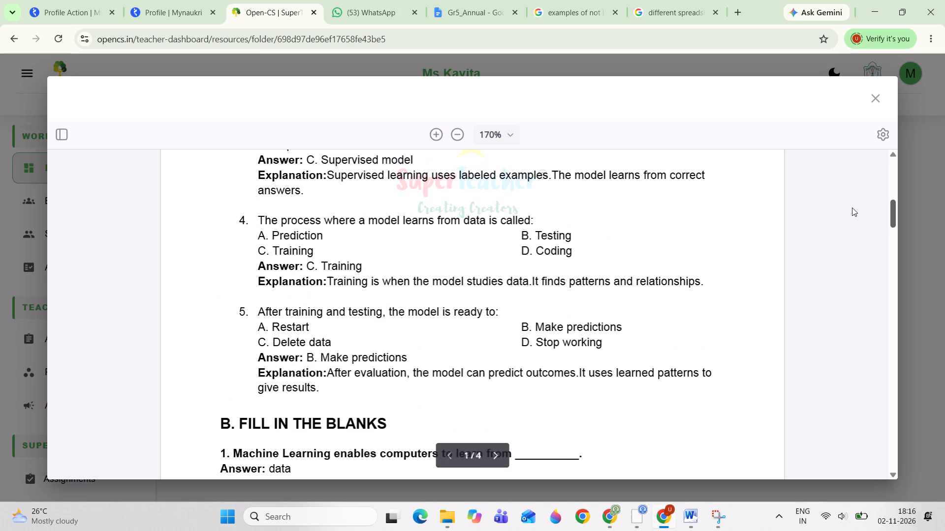
{"action": "left_click_drag", "start_coordinate": [852, 207], "coordinate": [841, 162]}
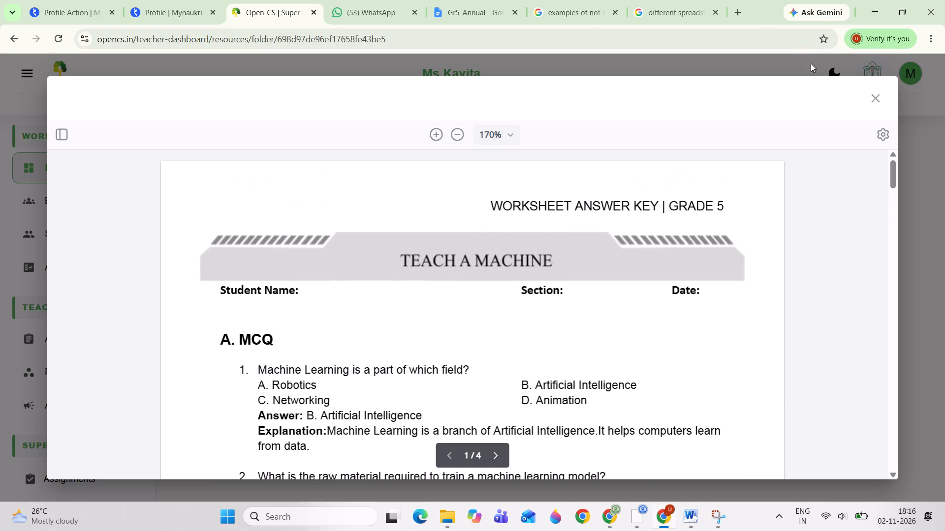
{"action": "left_click", "coordinate": [868, 99]}
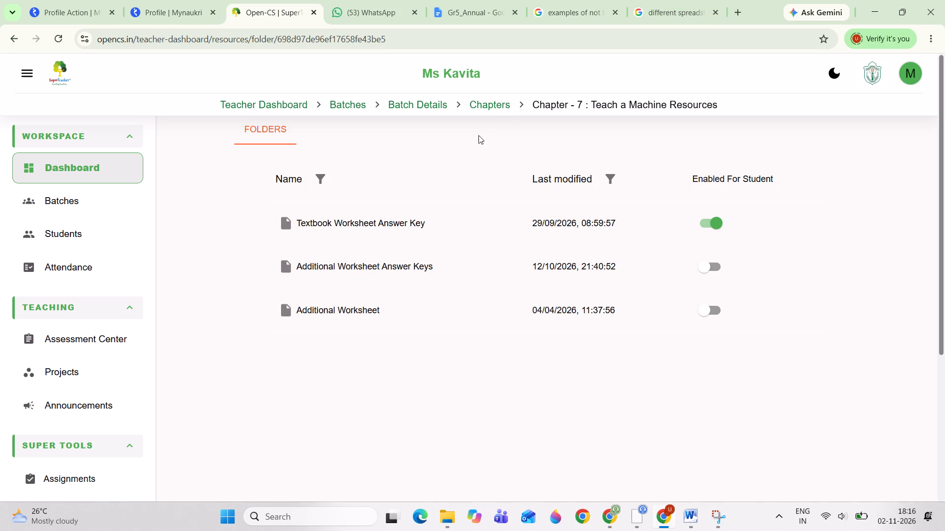
Return to the chapter list and open the ebook of Chapter 7, Teach a Machine.
{"action": "left_click", "coordinate": [490, 109]}
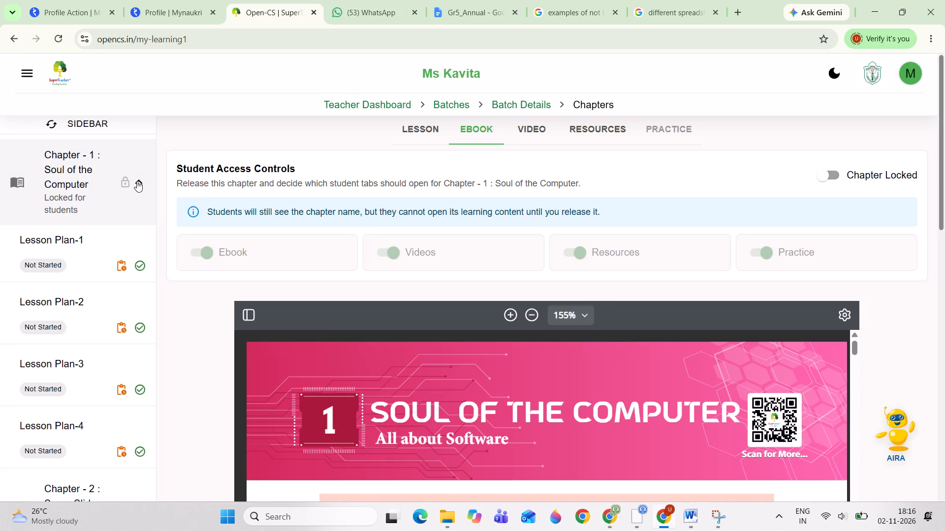
{"action": "left_click", "coordinate": [137, 181]}
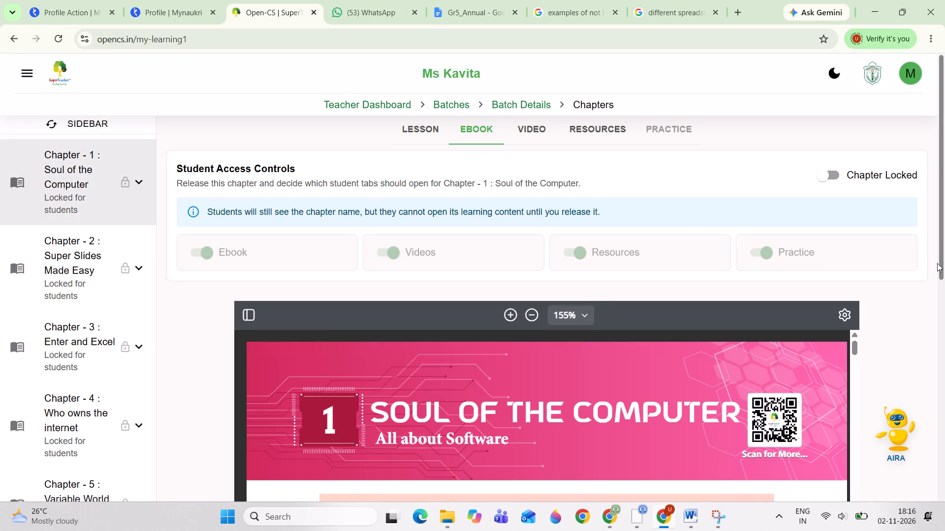
{"action": "left_click_drag", "start_coordinate": [939, 264], "coordinate": [937, 397]}
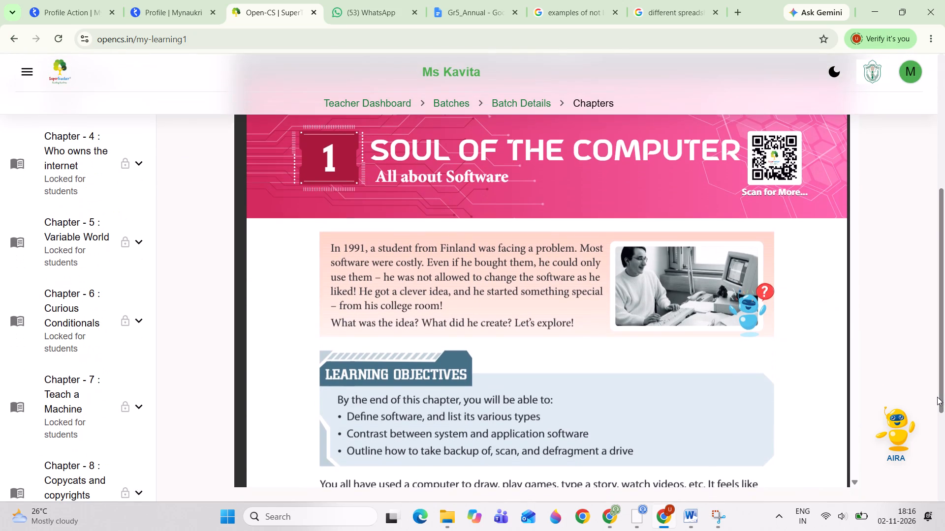
{"action": "left_click", "coordinate": [74, 418]}
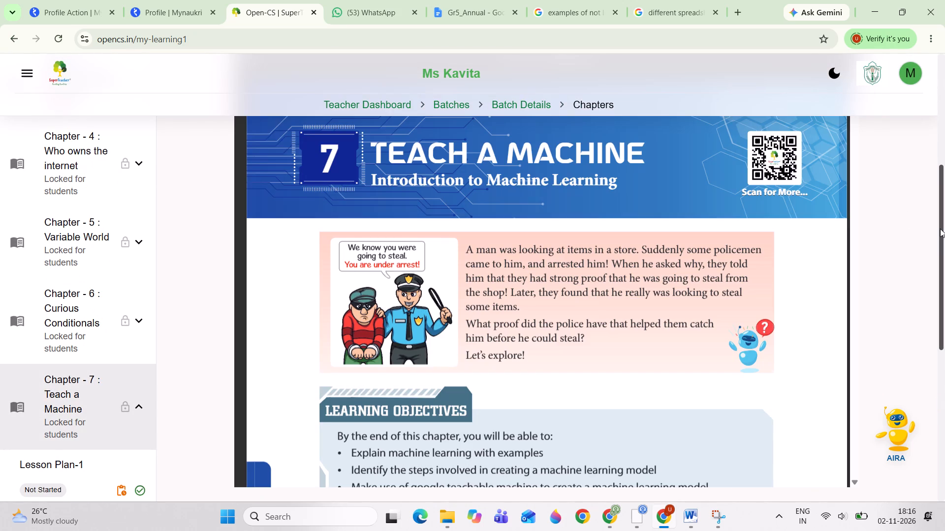
Read the opening pages of the Teach a Machine ebook, through the applications of machine learning diagram on page 103.
{"action": "left_click_drag", "start_coordinate": [940, 229], "coordinate": [934, 288]}
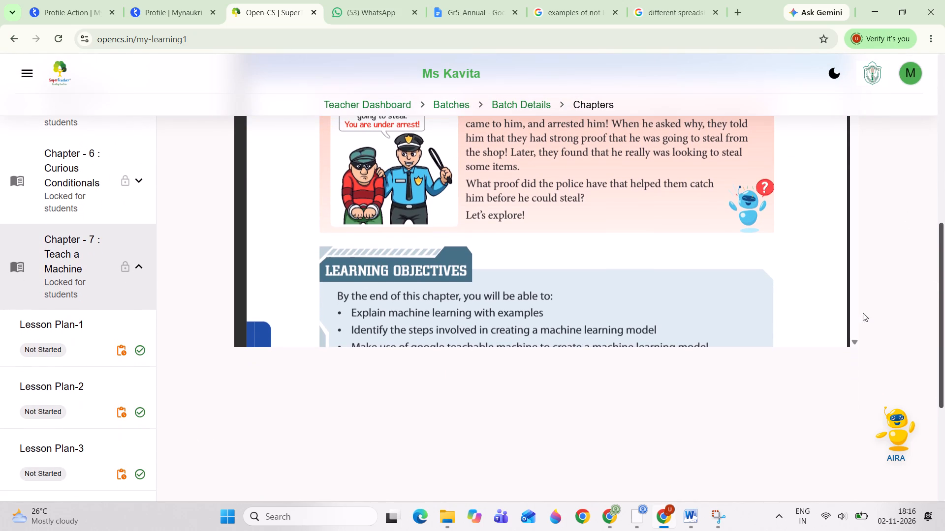
{"action": "left_click", "coordinate": [854, 341]}
{"action": "left_click", "coordinate": [854, 341]}
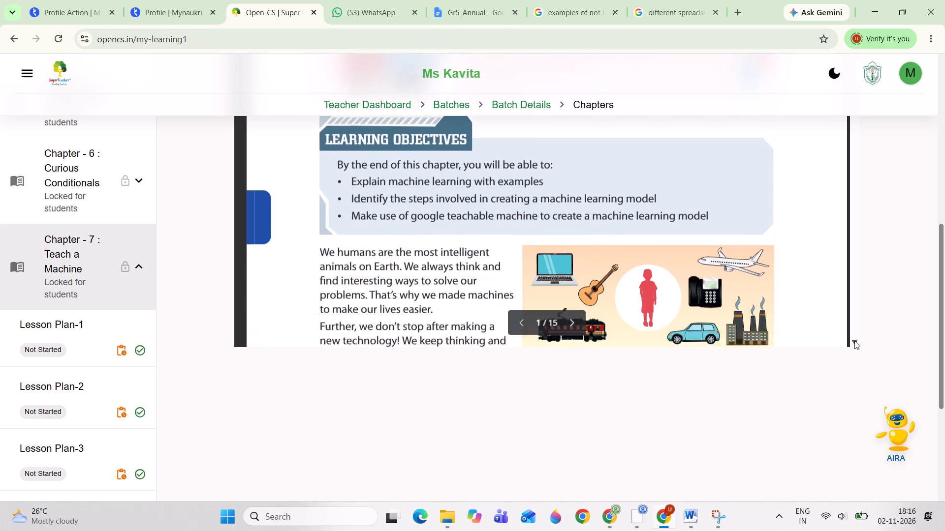
{"action": "triple_click", "coordinate": [854, 341]}
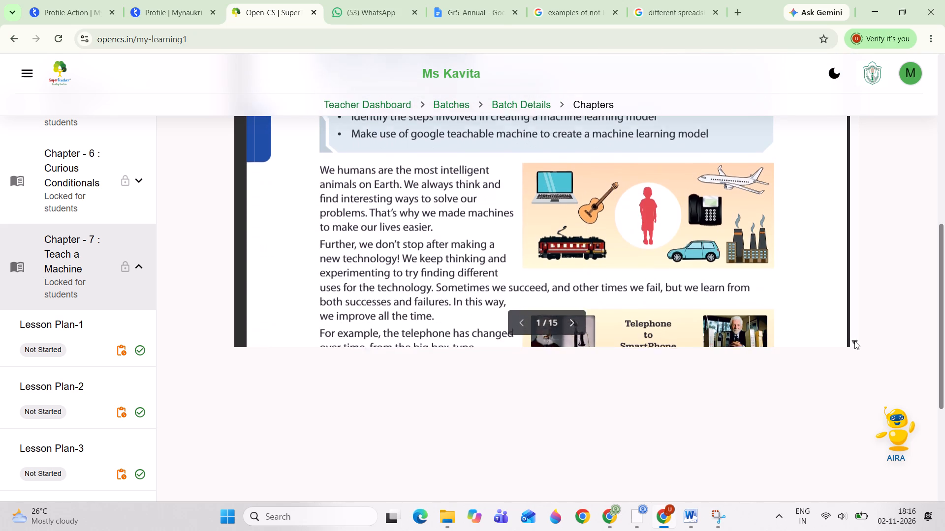
{"action": "left_click", "coordinate": [854, 341]}
{"action": "triple_click", "coordinate": [854, 341]}
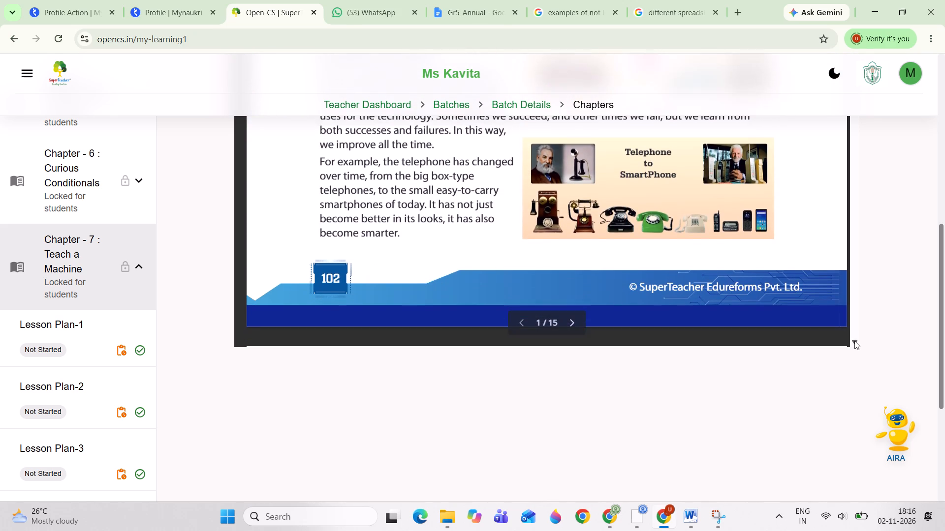
{"action": "double_click", "coordinate": [854, 341]}
{"action": "triple_click", "coordinate": [854, 341]}
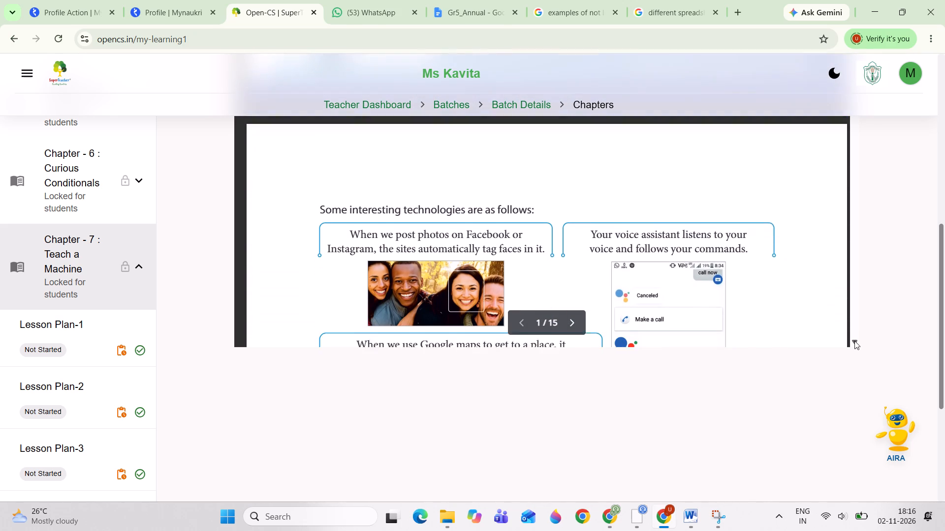
{"action": "left_click", "coordinate": [854, 341]}
{"action": "left_click", "coordinate": [854, 341]}
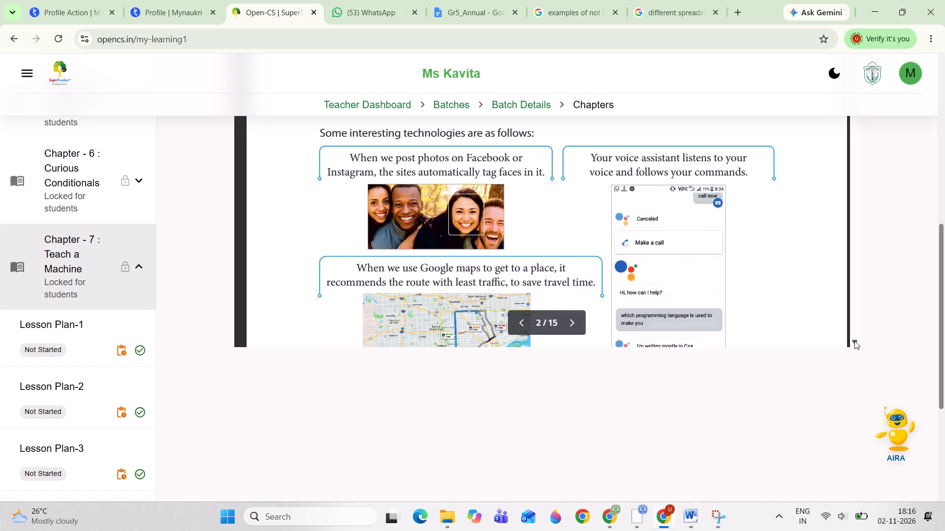
{"action": "left_click", "coordinate": [854, 341]}
{"action": "left_click", "coordinate": [854, 341]}
{"action": "triple_click", "coordinate": [854, 341]}
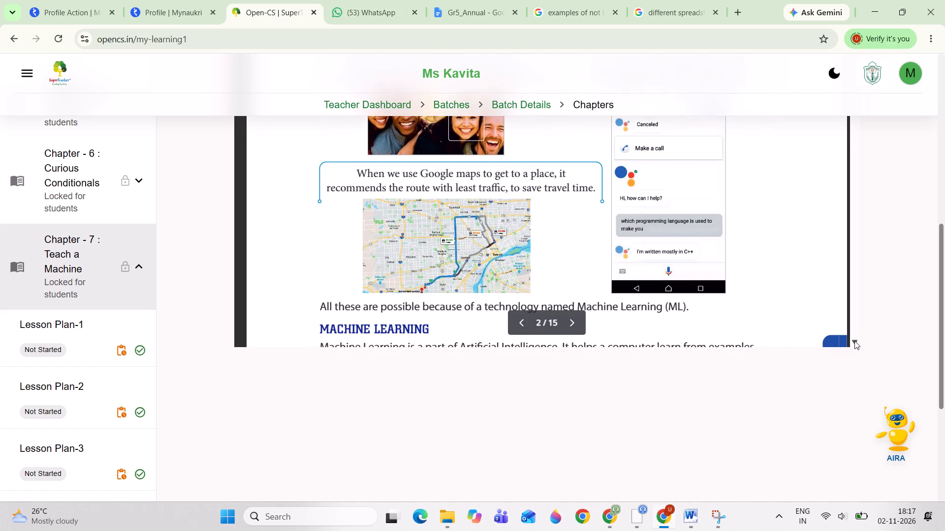
{"action": "triple_click", "coordinate": [854, 341]}
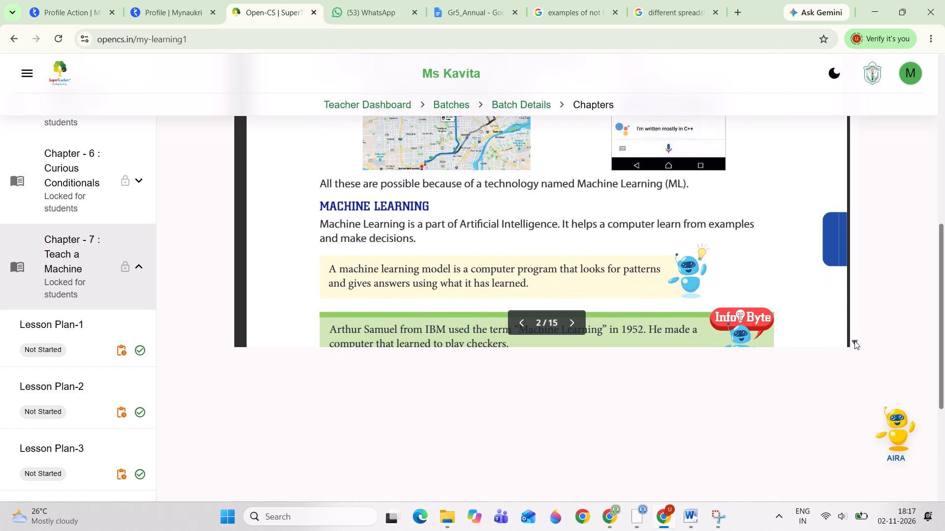
{"action": "left_click", "coordinate": [854, 341]}
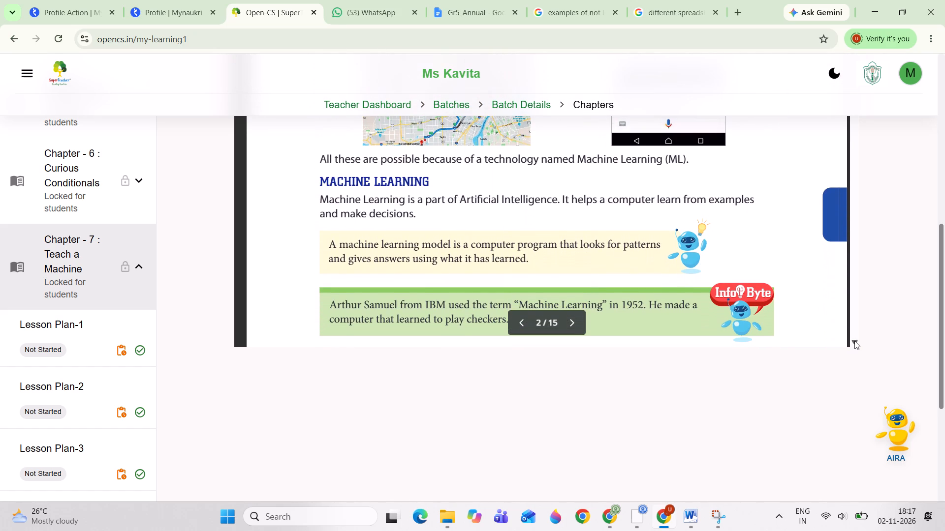
{"action": "left_click", "coordinate": [854, 341]}
{"action": "double_click", "coordinate": [854, 341]}
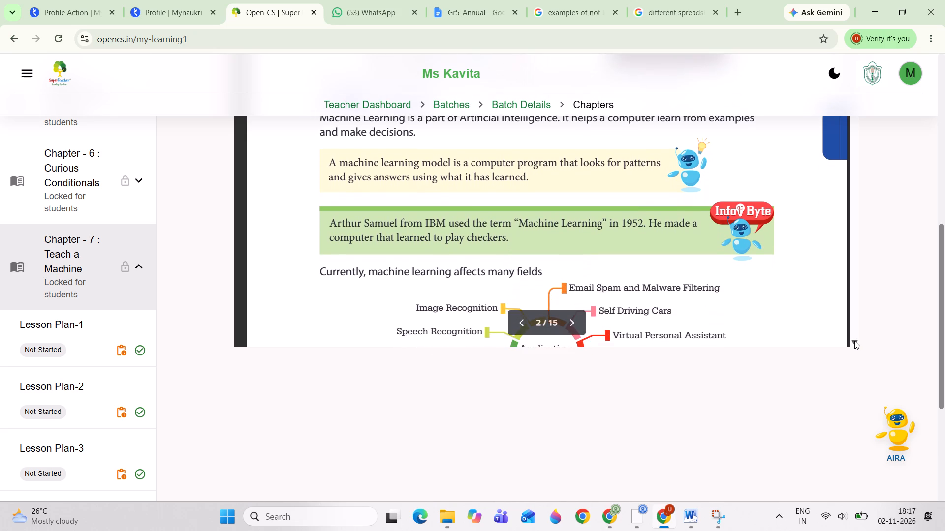
{"action": "left_click", "coordinate": [854, 341]}
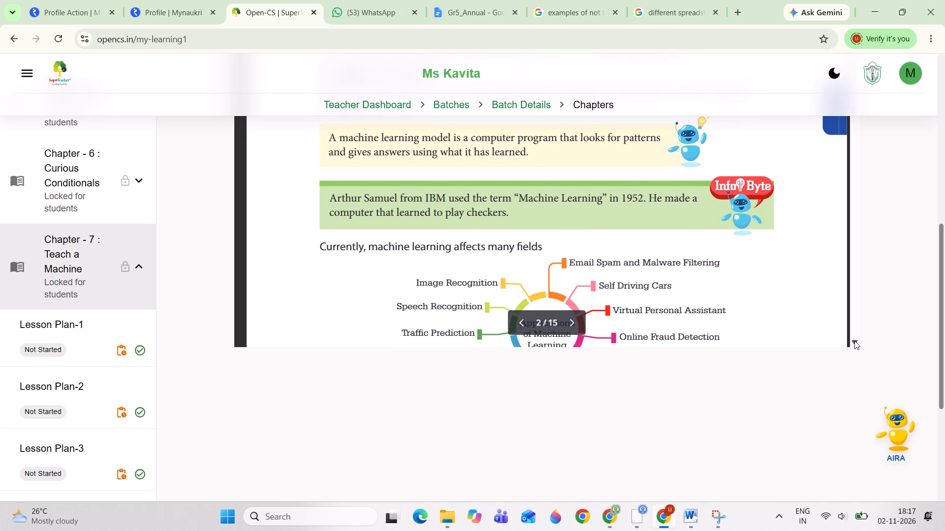
{"action": "left_click", "coordinate": [854, 341]}
{"action": "left_click", "coordinate": [854, 341]}
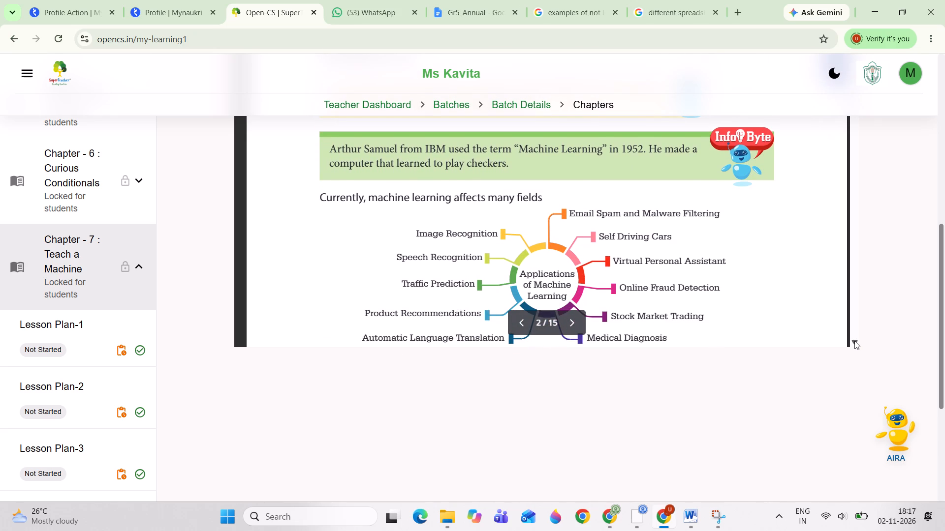
{"action": "left_click", "coordinate": [854, 341]}
{"action": "left_click", "coordinate": [854, 341]}
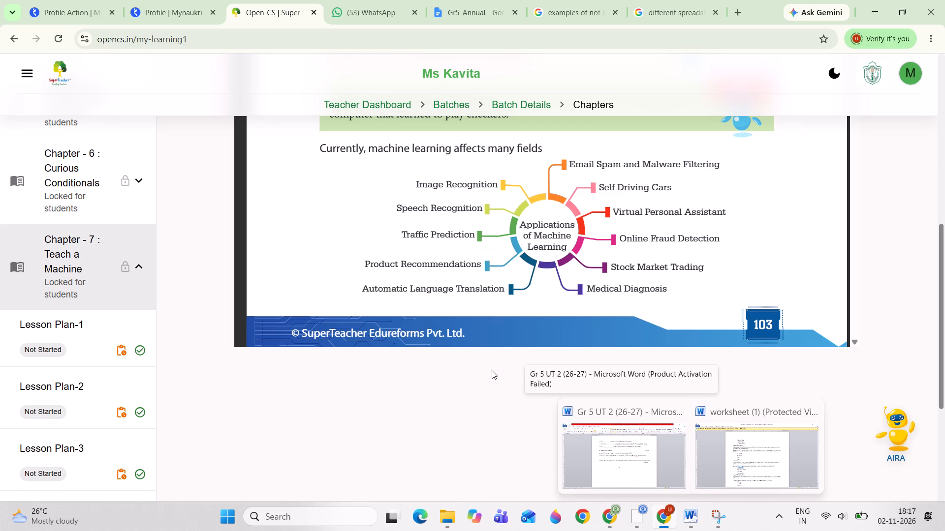
Switch to the Gr 5 UT 2 (26-27) paper in Word and place the cursor at the start of question 6b's text.
{"action": "left_click", "coordinate": [688, 517]}
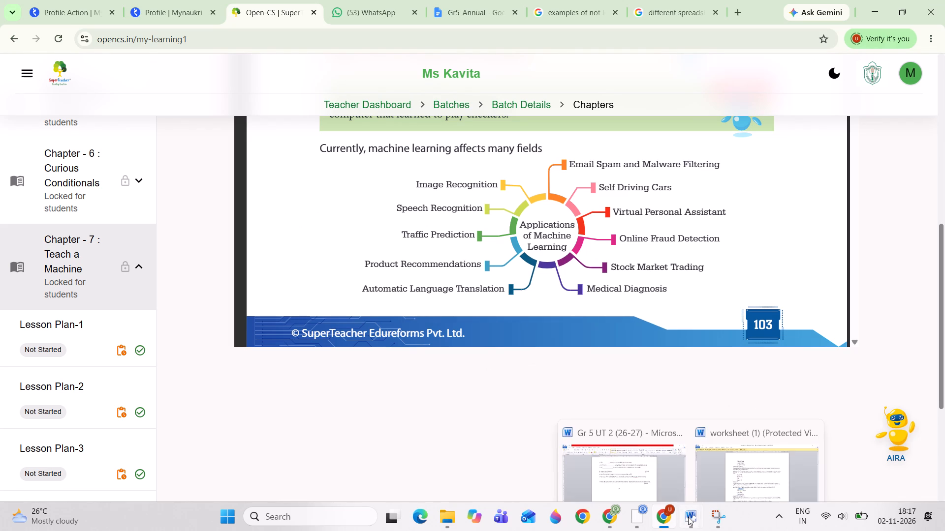
{"action": "left_click", "coordinate": [632, 466]}
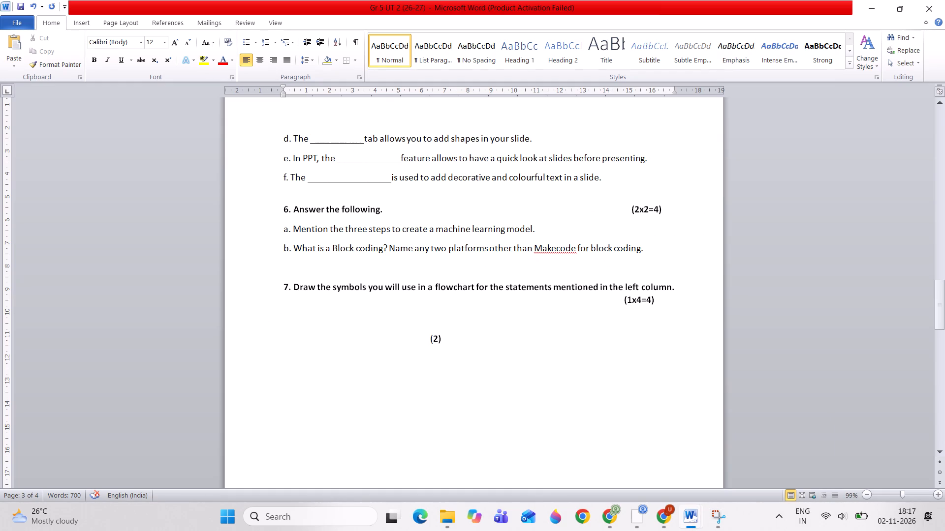
{"action": "left_click", "coordinate": [294, 249]}
{"action": "key", "text": "alt+Tab"}
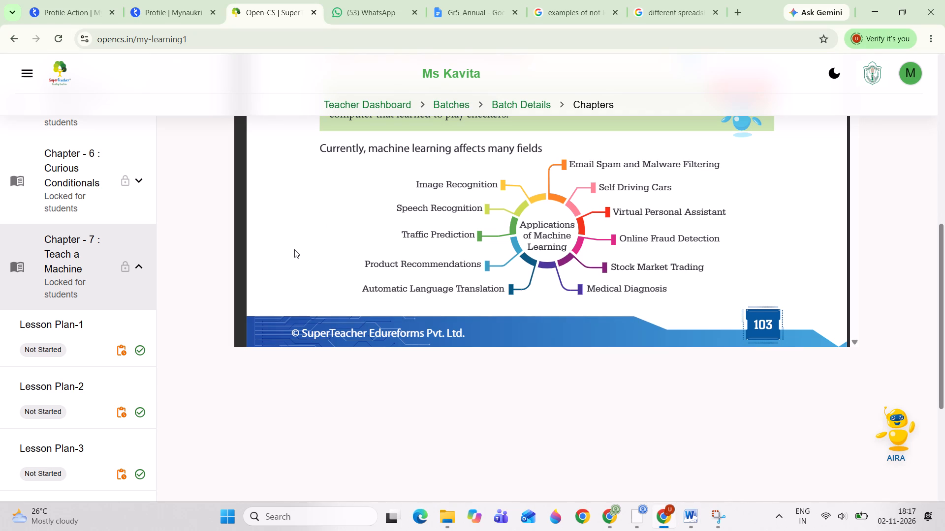
{"action": "key", "text": "alt+Tab"}
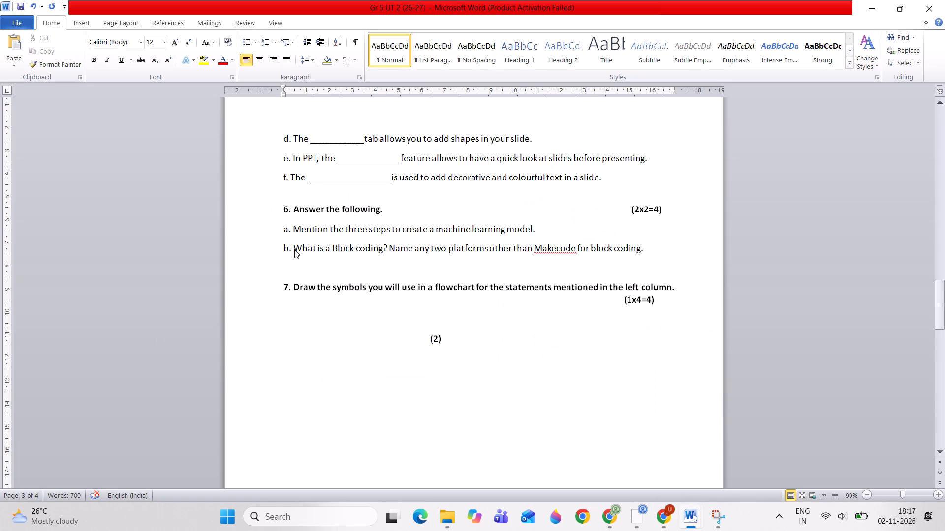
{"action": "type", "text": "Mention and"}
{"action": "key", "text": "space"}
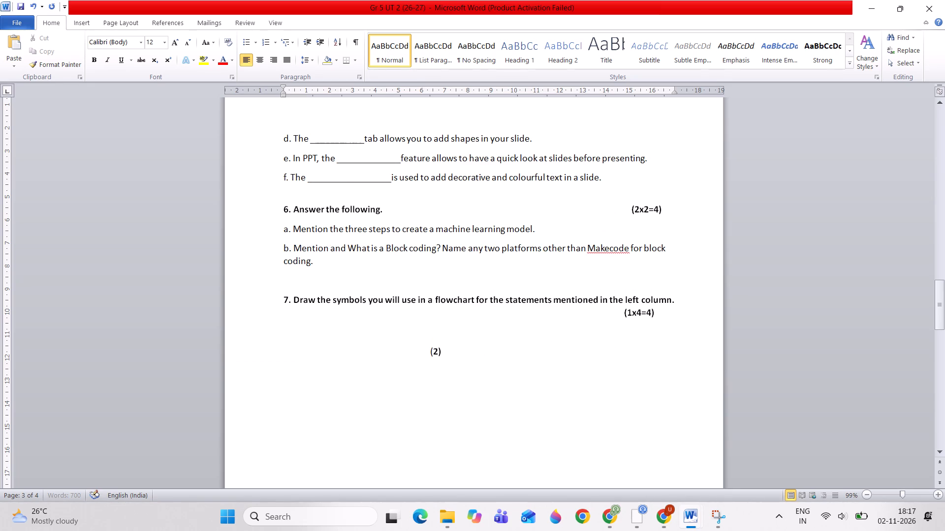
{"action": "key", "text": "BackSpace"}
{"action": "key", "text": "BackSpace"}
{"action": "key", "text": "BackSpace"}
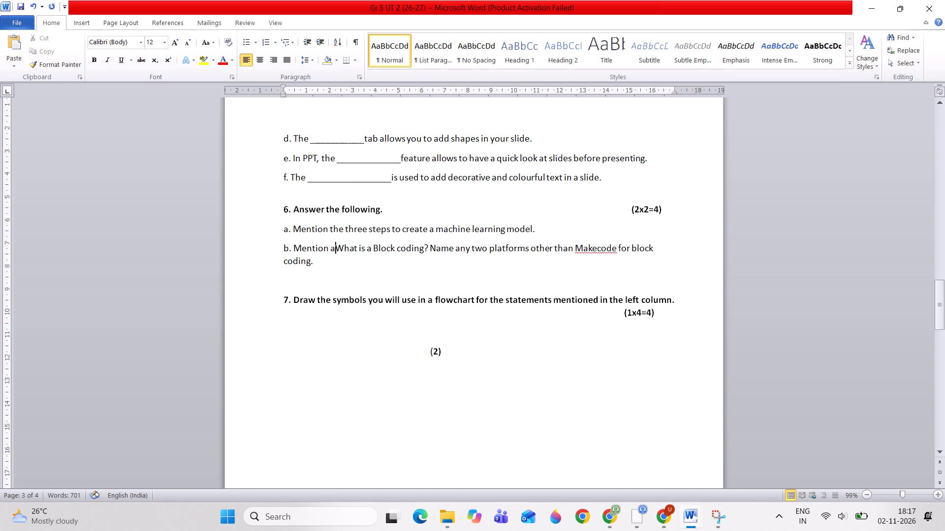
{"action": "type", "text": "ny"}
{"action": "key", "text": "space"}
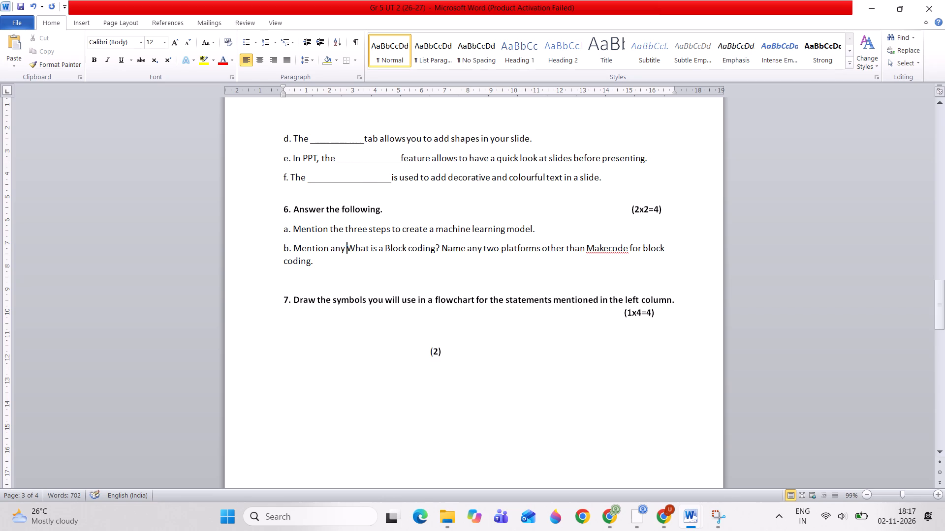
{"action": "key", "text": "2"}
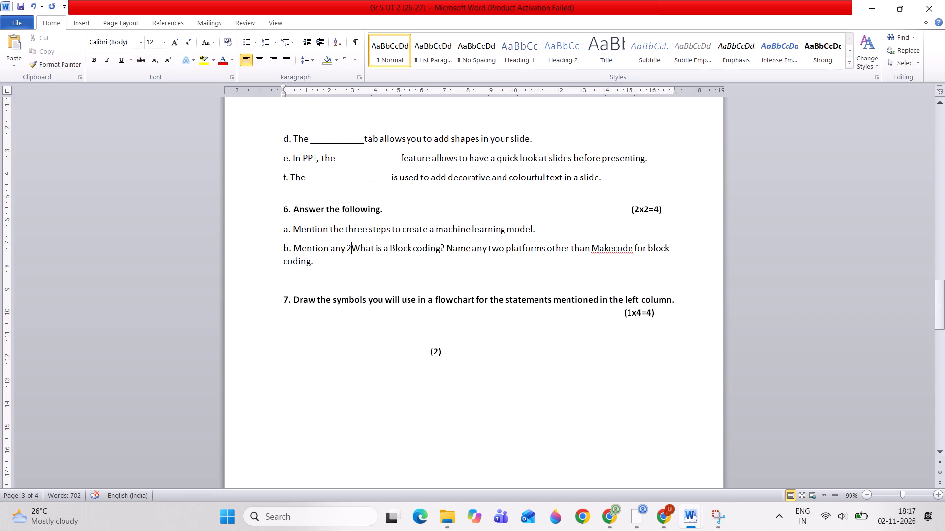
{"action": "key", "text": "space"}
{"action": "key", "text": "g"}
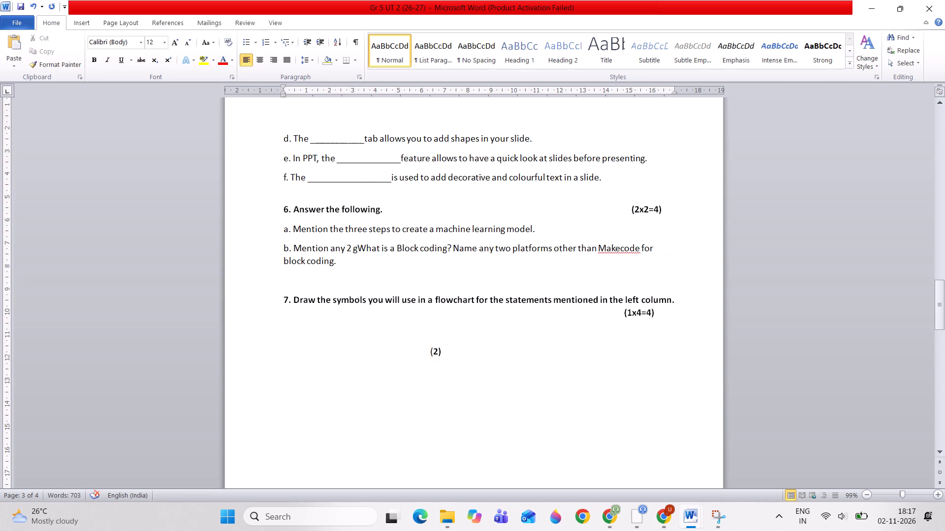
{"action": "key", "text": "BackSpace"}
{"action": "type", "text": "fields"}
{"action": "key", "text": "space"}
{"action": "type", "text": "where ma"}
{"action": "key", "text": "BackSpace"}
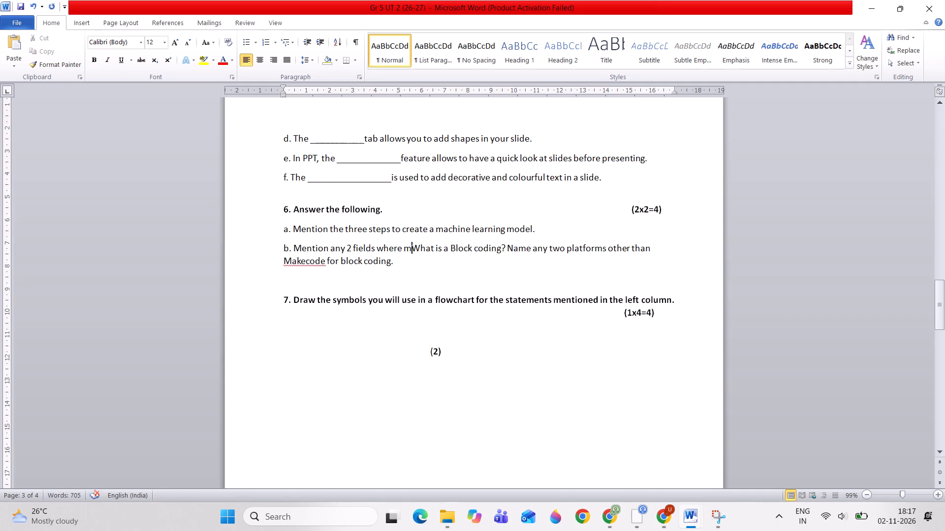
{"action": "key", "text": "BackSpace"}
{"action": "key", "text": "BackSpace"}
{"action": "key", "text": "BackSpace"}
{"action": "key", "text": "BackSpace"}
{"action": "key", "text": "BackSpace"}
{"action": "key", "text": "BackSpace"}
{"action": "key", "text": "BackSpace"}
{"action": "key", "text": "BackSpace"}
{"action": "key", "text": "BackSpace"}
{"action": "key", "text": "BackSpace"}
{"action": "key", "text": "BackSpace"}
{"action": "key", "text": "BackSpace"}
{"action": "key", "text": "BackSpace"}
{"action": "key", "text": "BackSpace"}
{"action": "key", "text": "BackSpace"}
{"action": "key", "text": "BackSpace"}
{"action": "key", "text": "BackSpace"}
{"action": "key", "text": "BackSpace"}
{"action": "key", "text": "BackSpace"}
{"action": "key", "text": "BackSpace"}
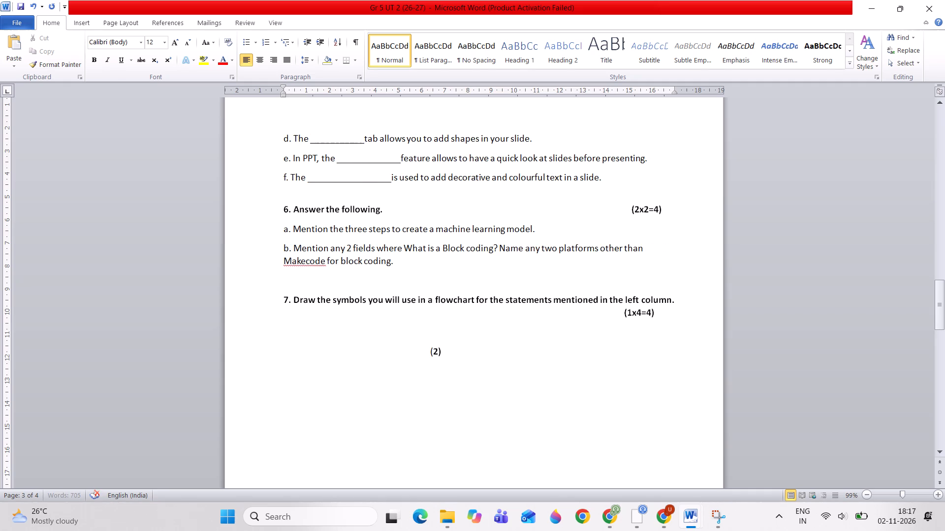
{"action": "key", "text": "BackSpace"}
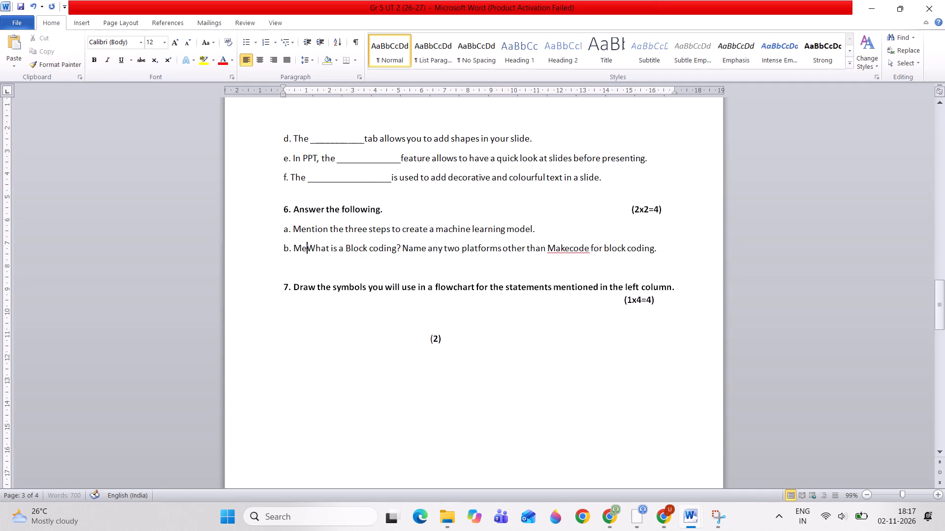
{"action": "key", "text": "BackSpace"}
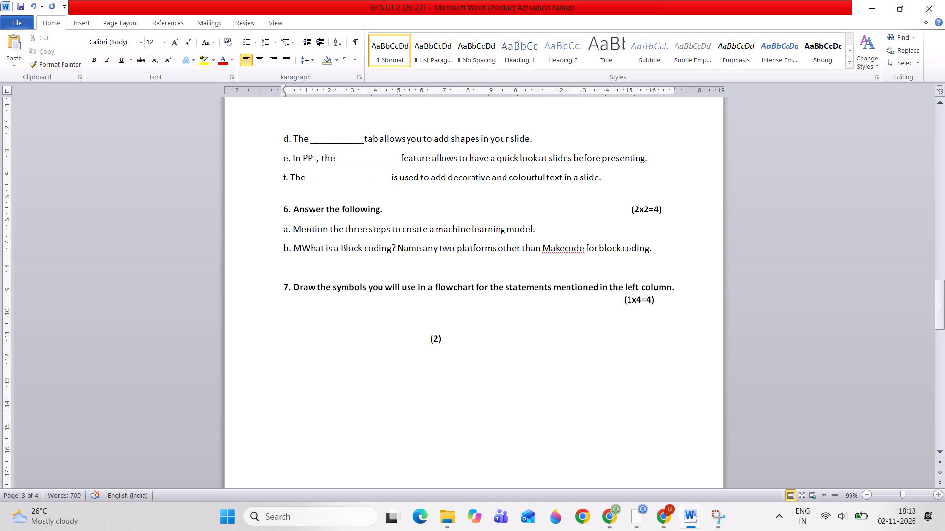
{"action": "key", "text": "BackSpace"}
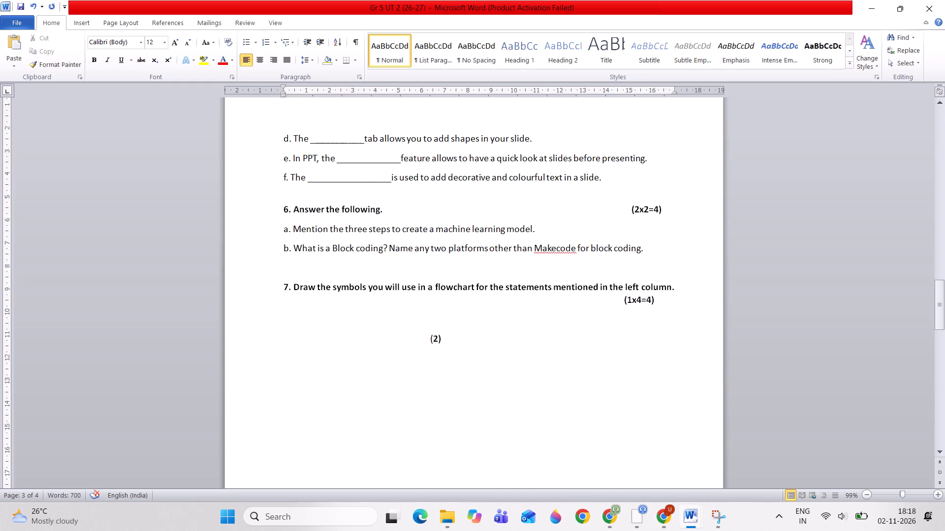
Replace question 6b's block coding text with "Name any 2 fields where Machine Learning model is used?".
{"action": "type", "text": "Name any 2 fields where"}
{"action": "key", "text": "space"}
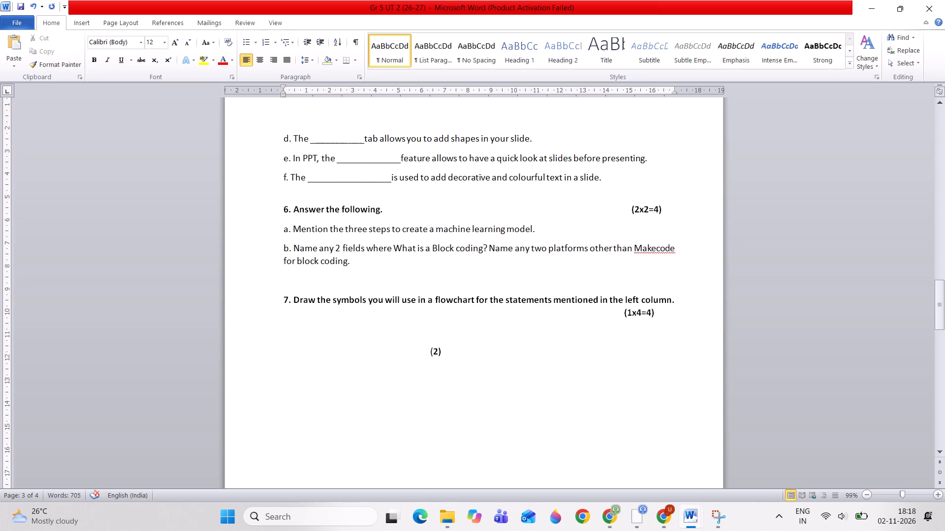
{"action": "type", "text": "Machine l"}
{"action": "key", "text": "BackSpace"}
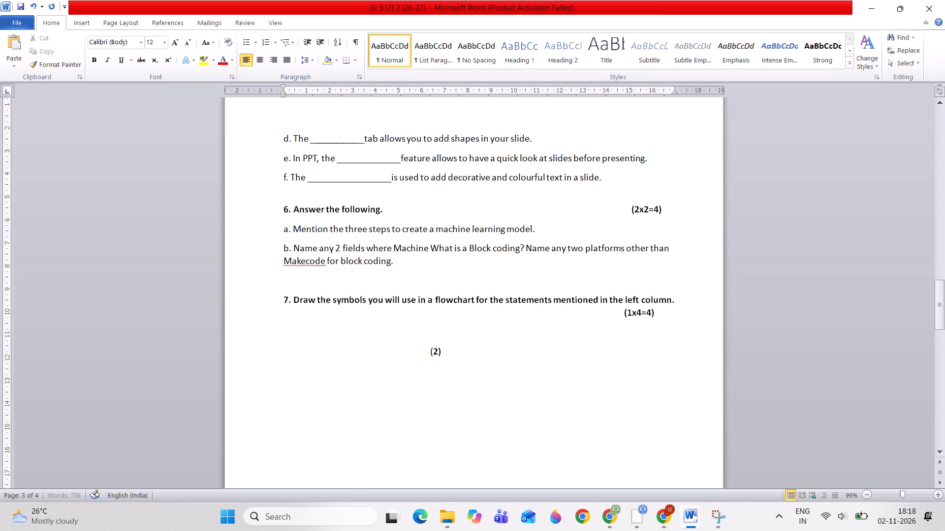
{"action": "type", "text": "Lea"}
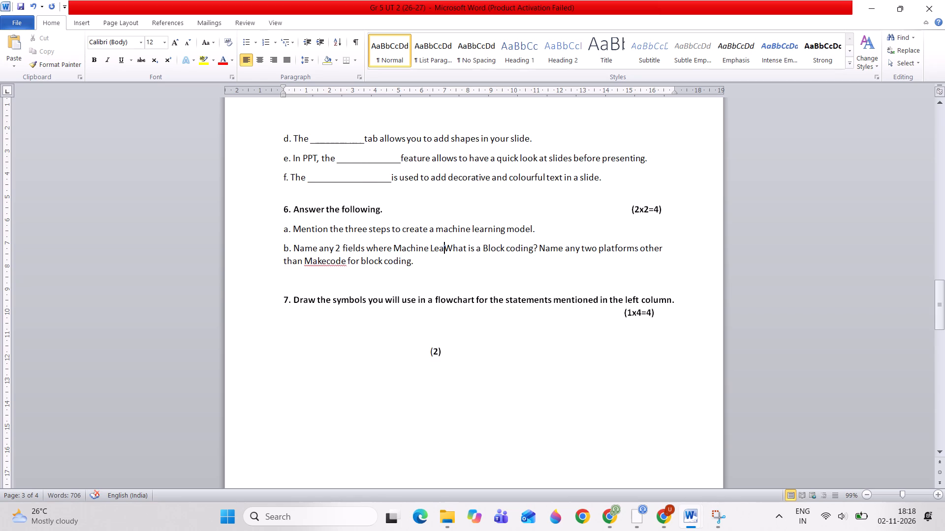
{"action": "type", "text": "rning model is used"}
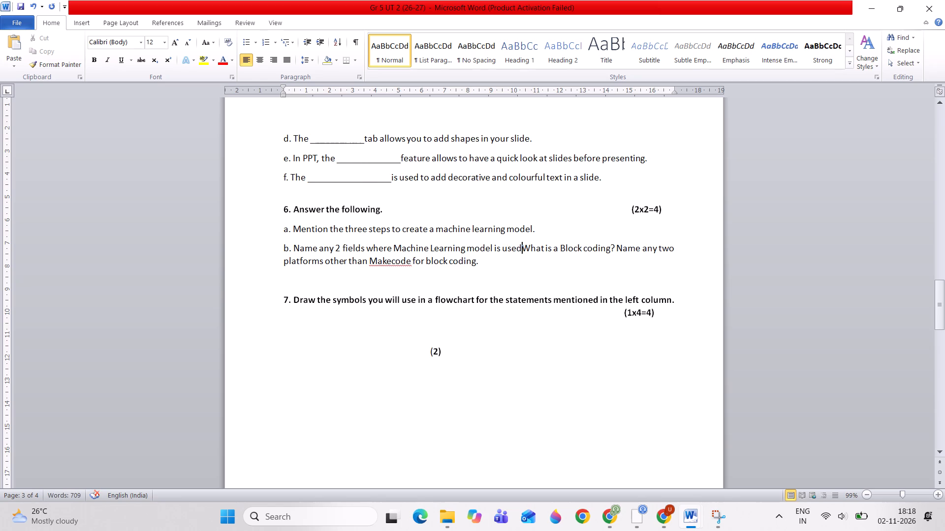
{"action": "key", "text": "shift+question"}
{"action": "key", "text": "Delete"}
{"action": "key", "text": "Delete"}
{"action": "key", "text": "Delete"}
{"action": "key", "text": "Delete"}
{"action": "key", "text": "Delete"}
{"action": "key", "text": "Delete"}
{"action": "key", "text": "Delete"}
{"action": "key", "text": "Delete"}
{"action": "key", "text": "Delete"}
{"action": "key", "text": "Delete"}
{"action": "key", "text": "Delete"}
{"action": "key", "text": "Delete"}
{"action": "key", "text": "Delete"}
{"action": "key", "text": "Delete"}
{"action": "key", "text": "Delete"}
{"action": "key", "text": "Delete"}
{"action": "key", "text": "Delete"}
{"action": "key", "text": "Delete"}
{"action": "key", "text": "Delete"}
{"action": "key", "text": "Delete"}
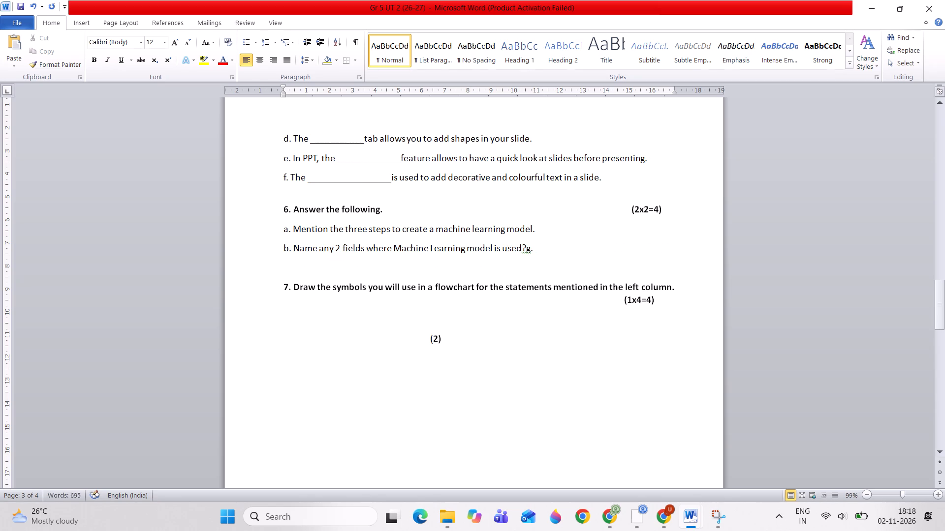
{"action": "key", "text": "Delete"}
In the browser ebook, read from the page 104 machine learning example through the Collection of Data section, then return to the Word paper.
{"action": "key", "text": "alt+Tab"}
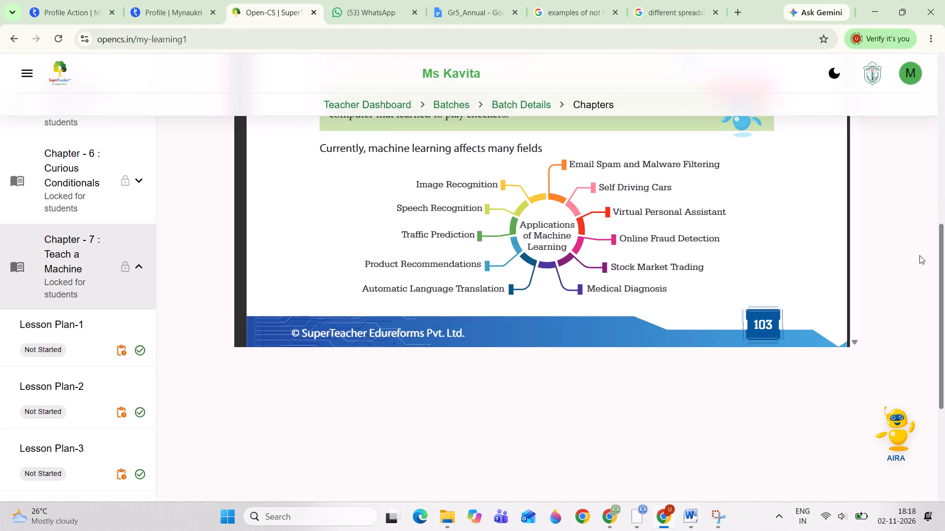
{"action": "left_click", "coordinate": [856, 339]}
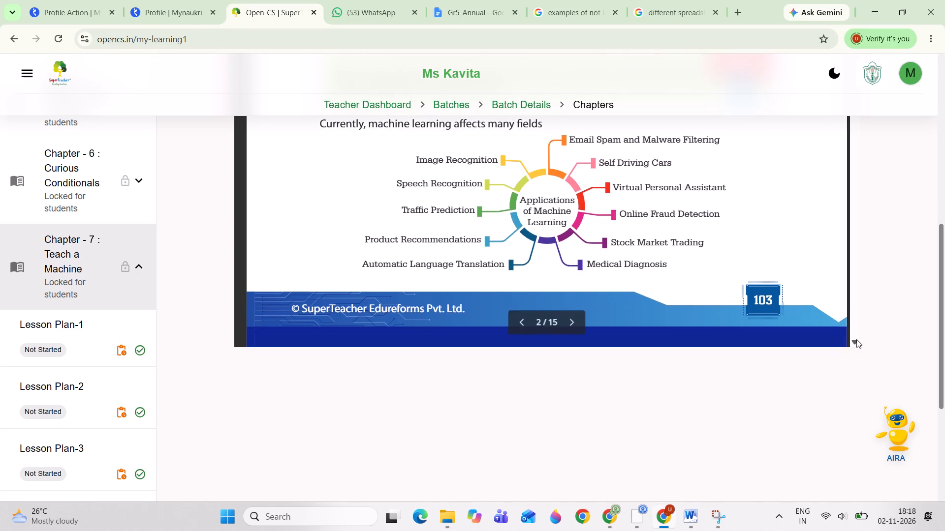
{"action": "left_click", "coordinate": [856, 339]}
{"action": "left_click", "coordinate": [856, 339]}
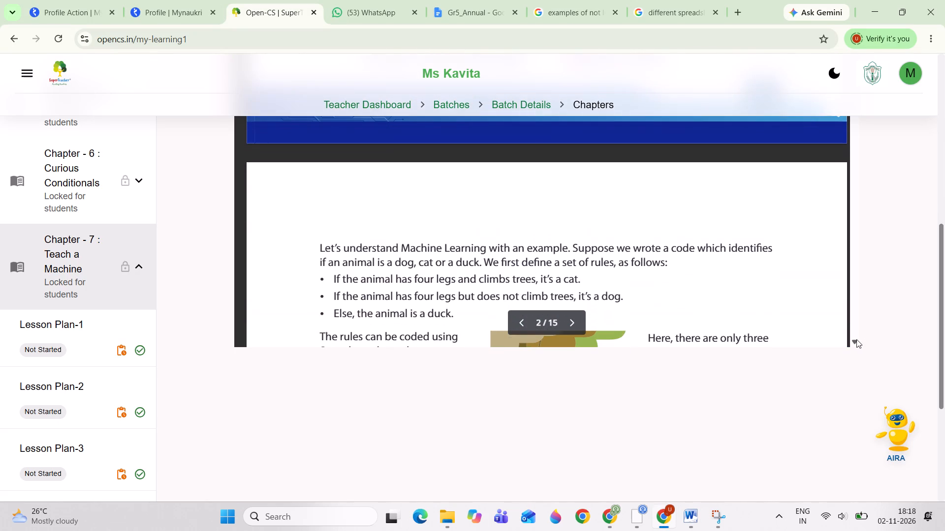
{"action": "triple_click", "coordinate": [856, 339]}
{"action": "triple_click", "coordinate": [856, 339]}
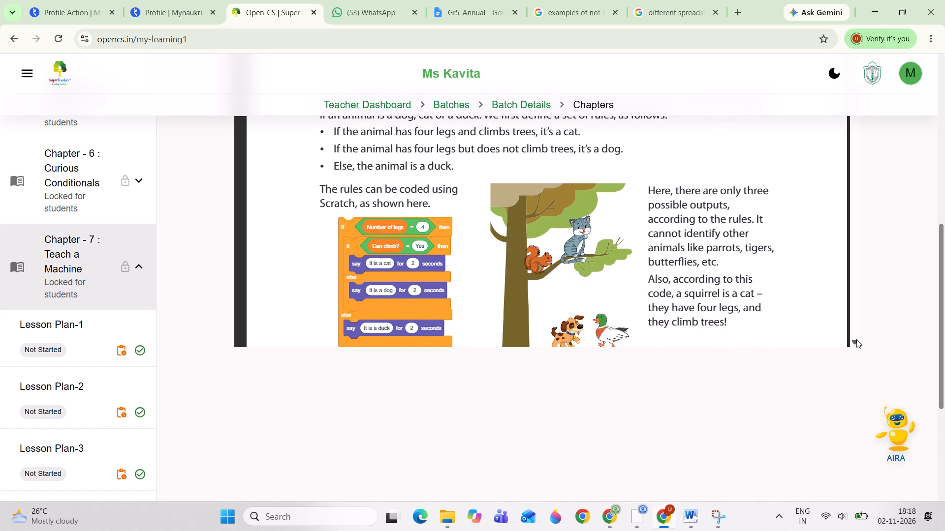
{"action": "triple_click", "coordinate": [856, 339]}
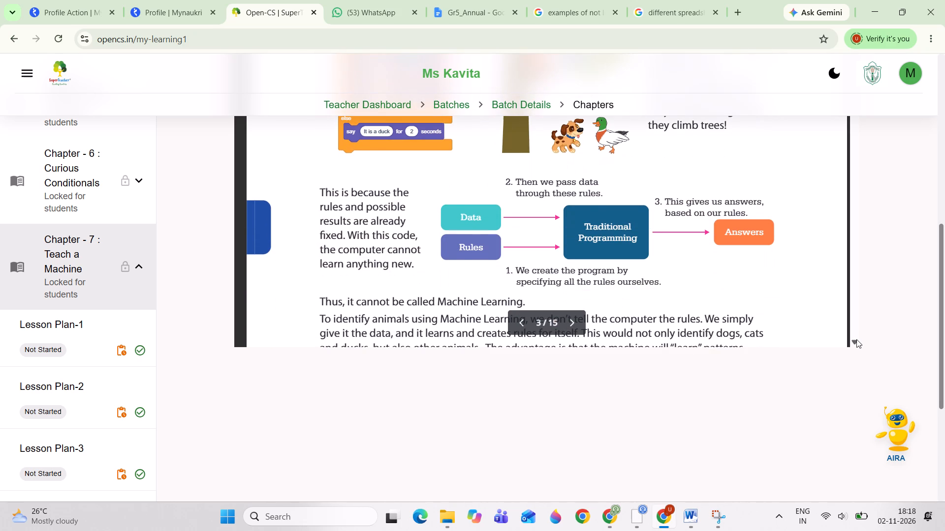
{"action": "triple_click", "coordinate": [856, 339]}
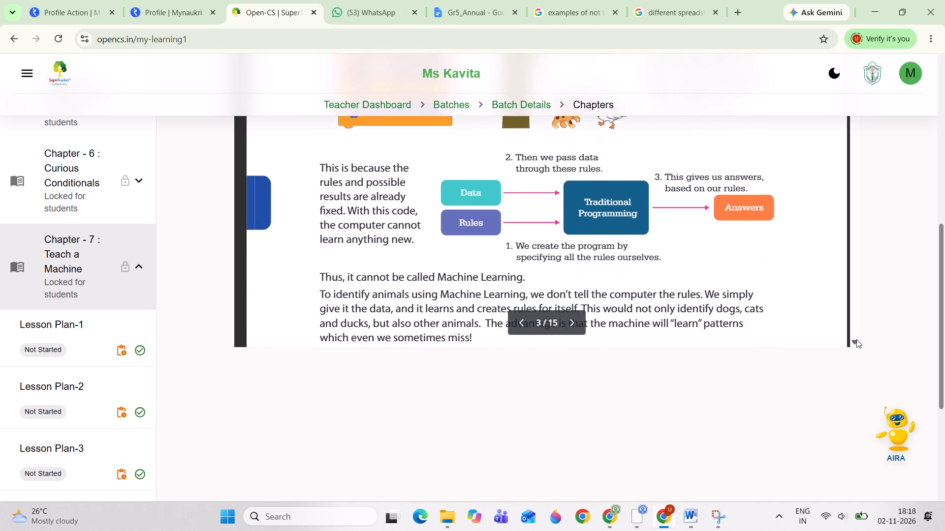
{"action": "double_click", "coordinate": [856, 339]}
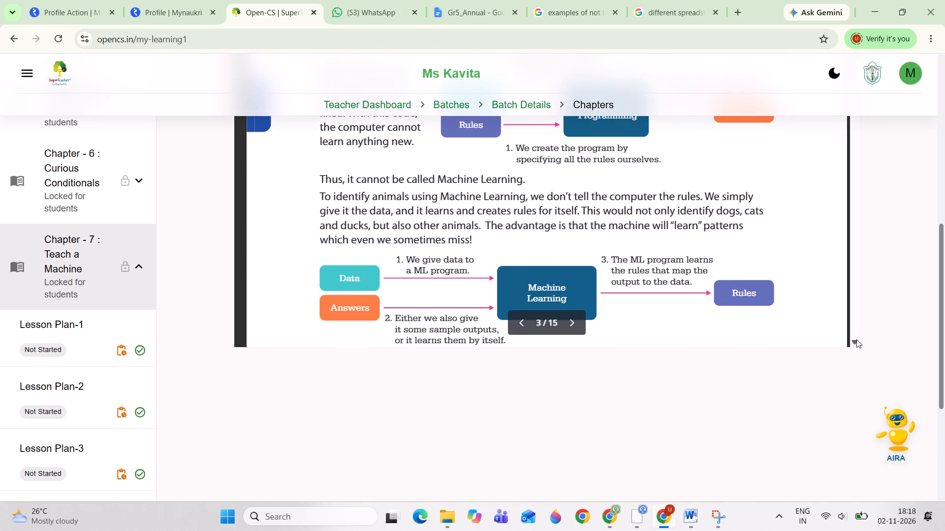
{"action": "double_click", "coordinate": [856, 339]}
{"action": "left_click", "coordinate": [856, 339]}
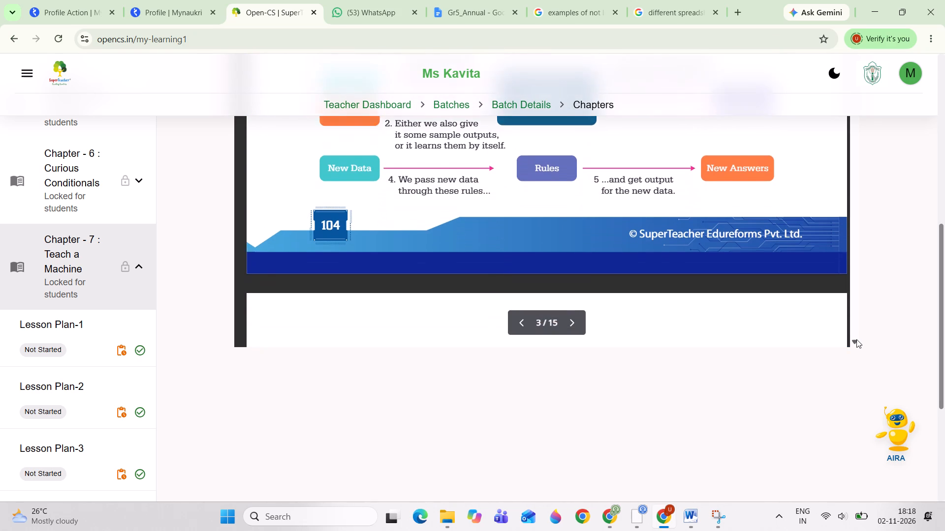
{"action": "left_click", "coordinate": [856, 339]}
{"action": "left_click", "coordinate": [856, 339]}
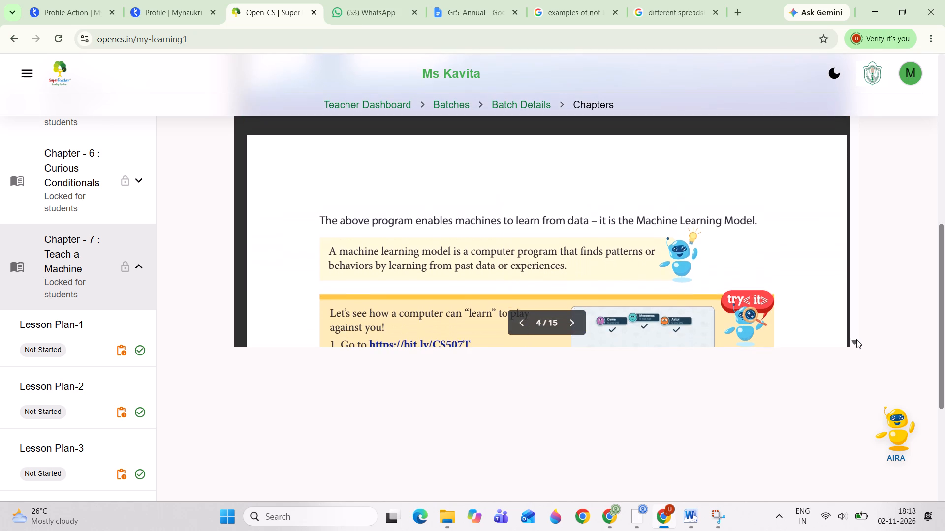
{"action": "left_click", "coordinate": [856, 339]}
{"action": "triple_click", "coordinate": [856, 339]}
{"action": "triple_click", "coordinate": [856, 339]}
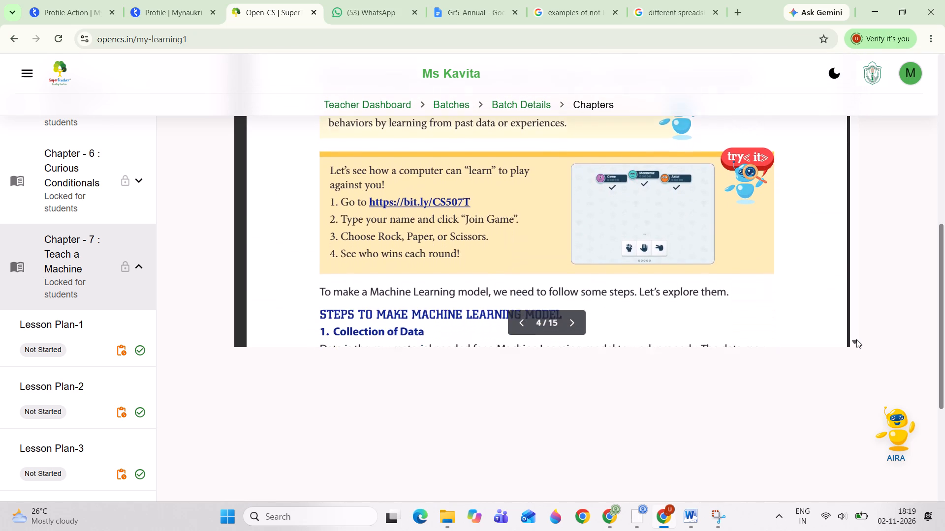
{"action": "triple_click", "coordinate": [856, 339]}
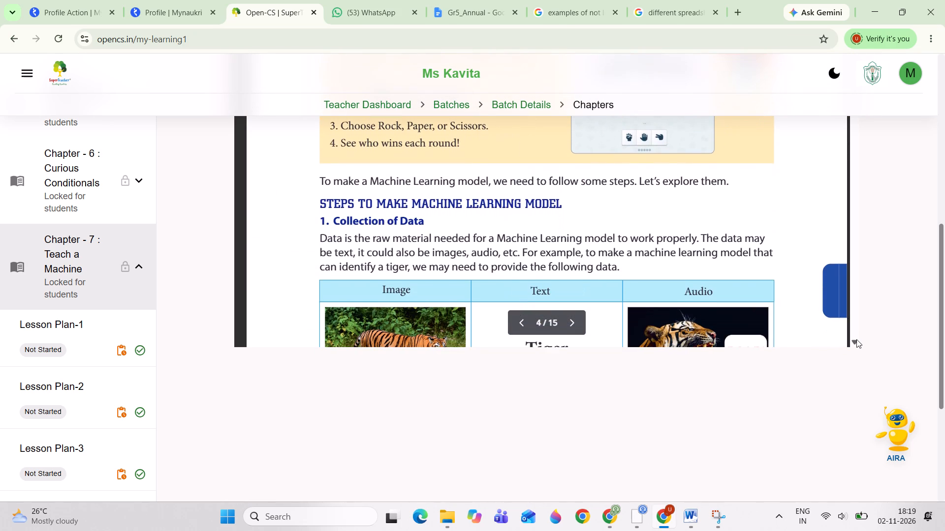
{"action": "left_click", "coordinate": [856, 339]}
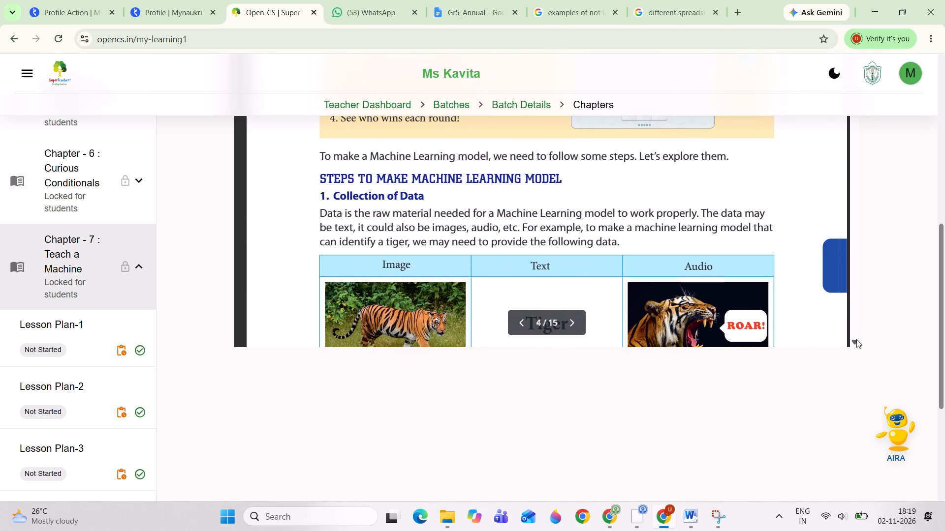
{"action": "left_click", "coordinate": [856, 339]}
{"action": "left_click", "coordinate": [856, 339]}
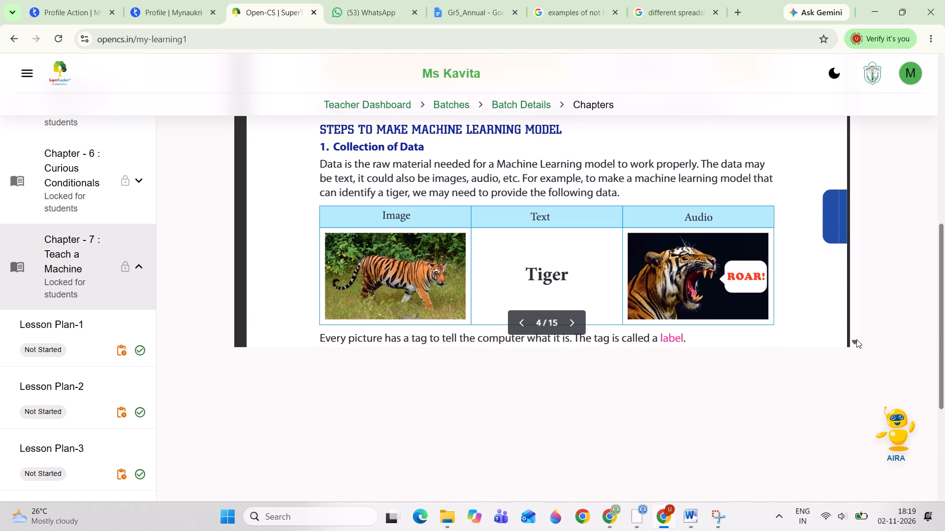
{"action": "left_click", "coordinate": [856, 339]}
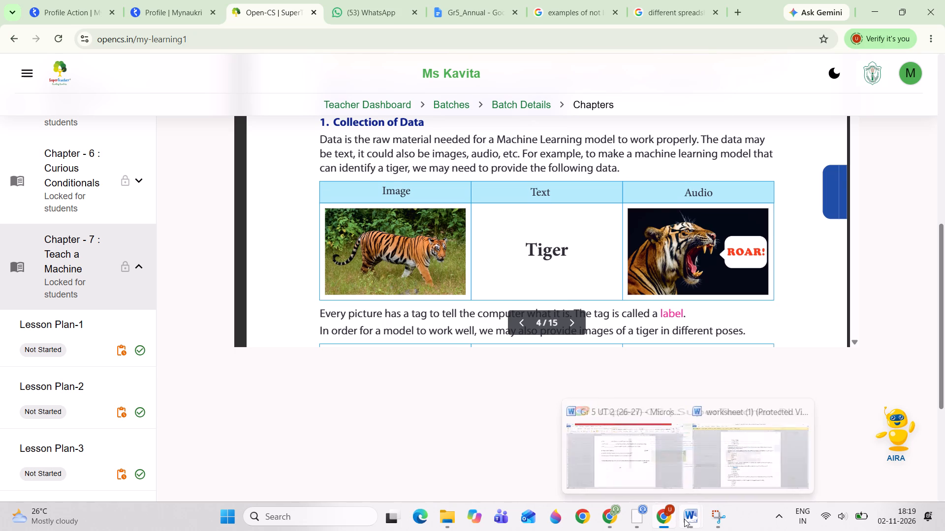
{"action": "left_click", "coordinate": [629, 468]}
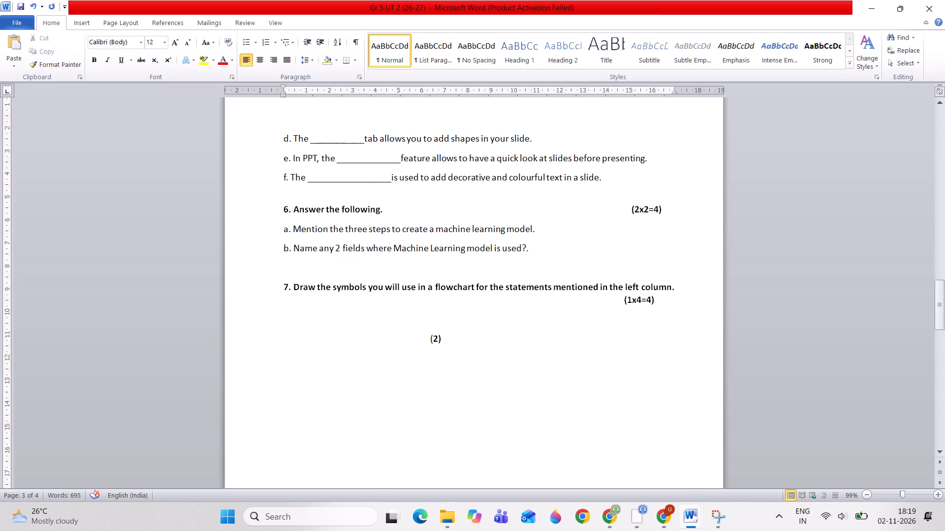
Remove the question mark near the end of question 6b.
{"action": "key", "text": "BackSpace"}
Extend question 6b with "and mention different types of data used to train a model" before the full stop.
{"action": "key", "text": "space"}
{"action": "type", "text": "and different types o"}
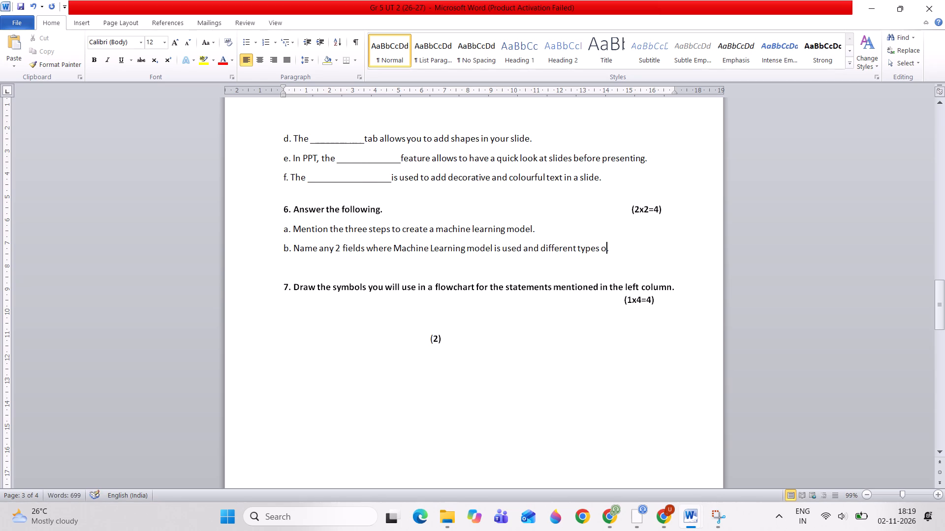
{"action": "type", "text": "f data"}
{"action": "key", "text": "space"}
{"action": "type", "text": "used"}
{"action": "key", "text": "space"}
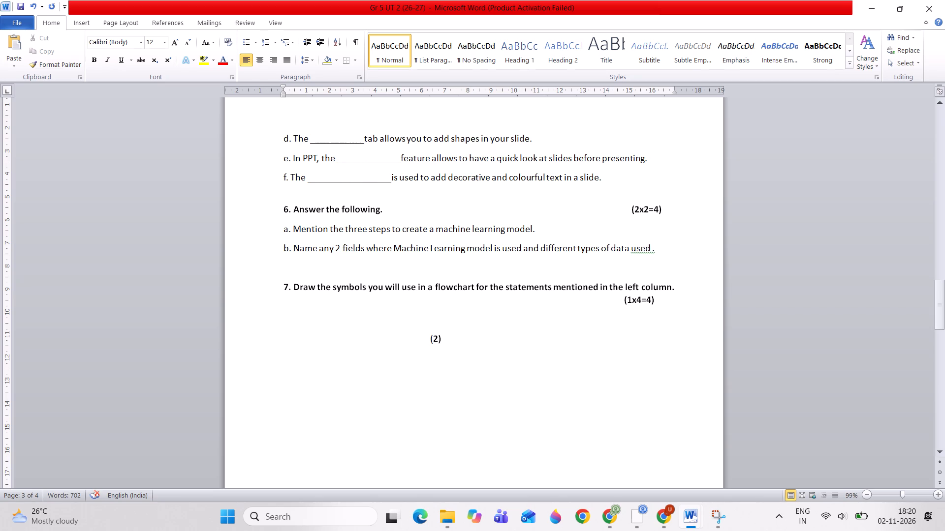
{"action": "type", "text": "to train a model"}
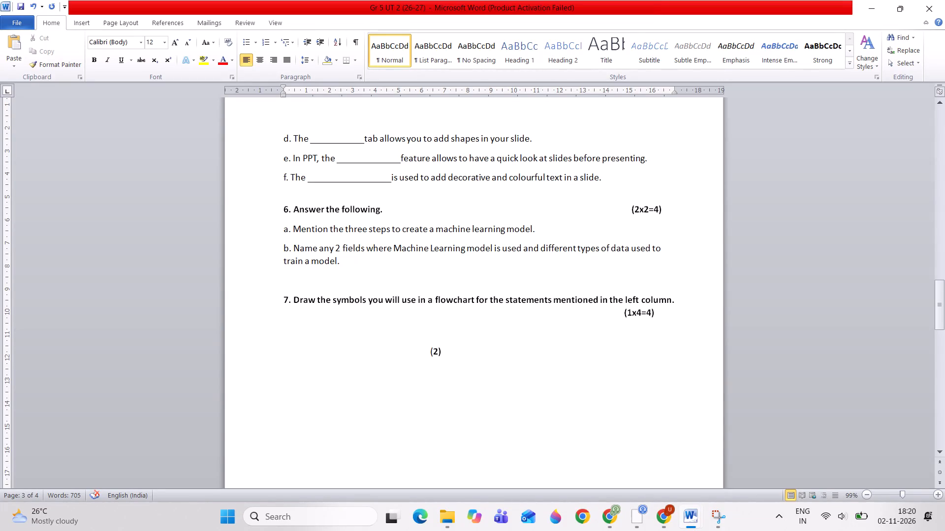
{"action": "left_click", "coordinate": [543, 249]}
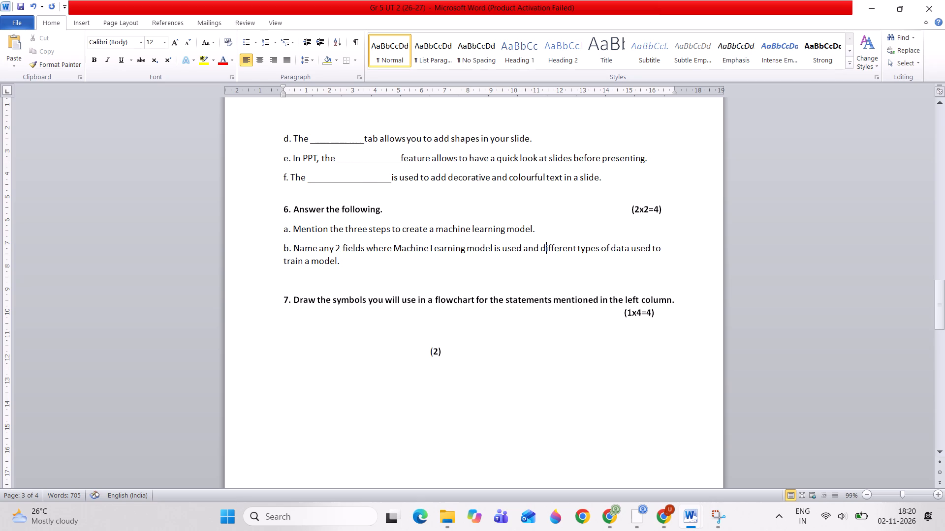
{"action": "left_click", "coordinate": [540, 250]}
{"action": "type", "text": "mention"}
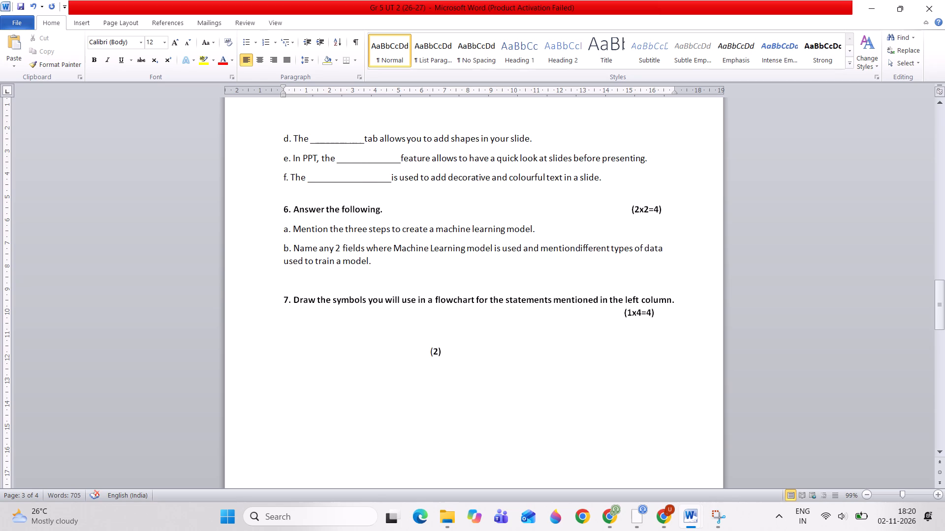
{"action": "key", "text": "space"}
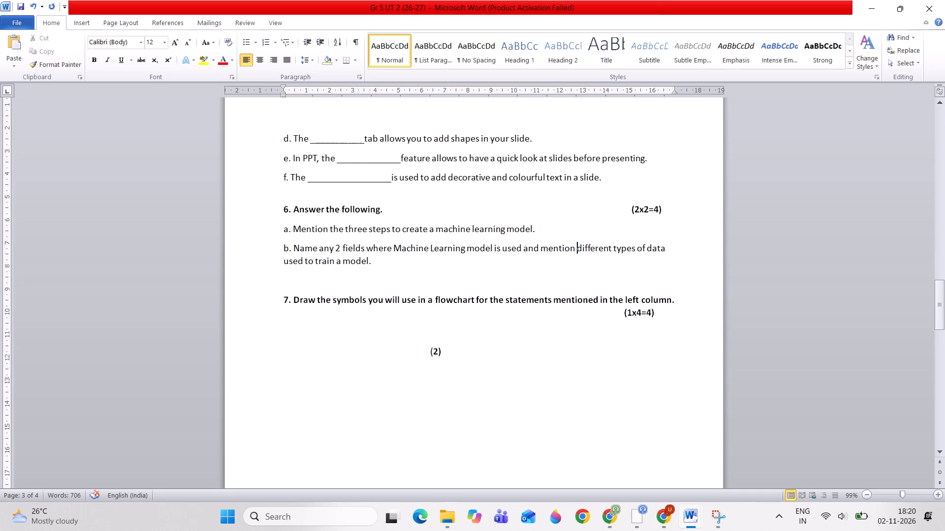
Extend question 6a with "and mention different types of data used to create the model.".
{"action": "left_click", "coordinate": [540, 228]}
{"action": "key", "text": "BackSpace"}
{"action": "key", "text": "space"}
{"action": "type", "text": "and"}
{"action": "key", "text": "space"}
{"action": "type", "text": "mention different types of dat"}
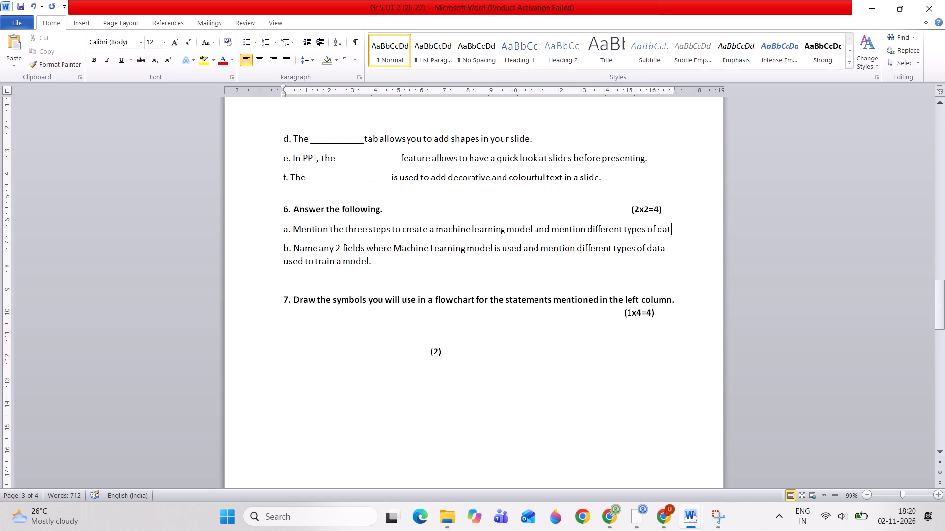
{"action": "key", "text": "a"}
{"action": "key", "text": "space"}
{"action": "type", "text": "used to creat"}
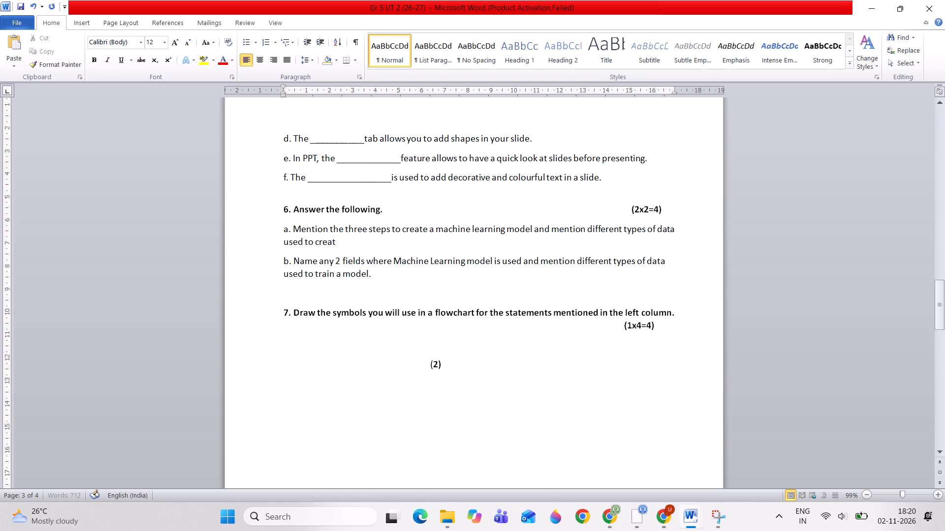
{"action": "key", "text": "space"}
{"action": "key", "text": "BackSpace"}
{"action": "key", "text": "e"}
{"action": "key", "text": "space"}
{"action": "type", "text": "the mode."}
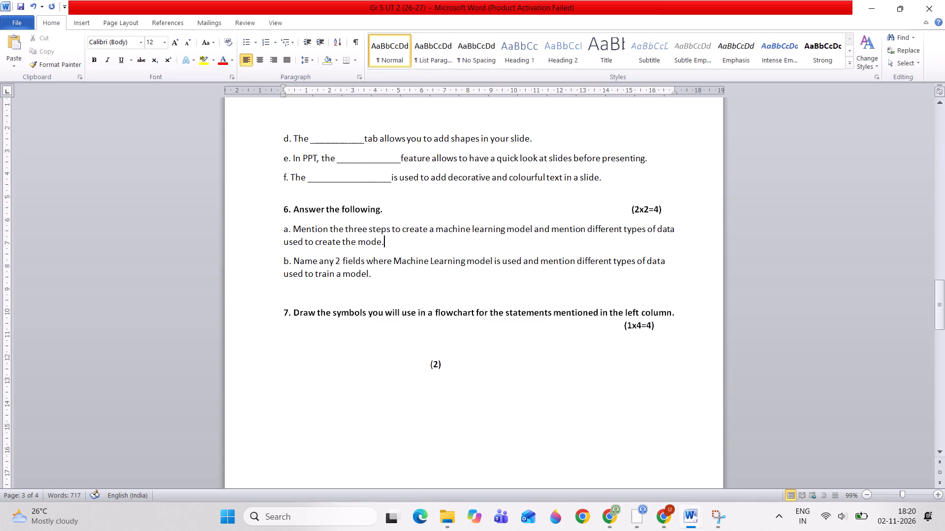
{"action": "key", "text": "BackSpace"}
{"action": "type", "text": "l."}
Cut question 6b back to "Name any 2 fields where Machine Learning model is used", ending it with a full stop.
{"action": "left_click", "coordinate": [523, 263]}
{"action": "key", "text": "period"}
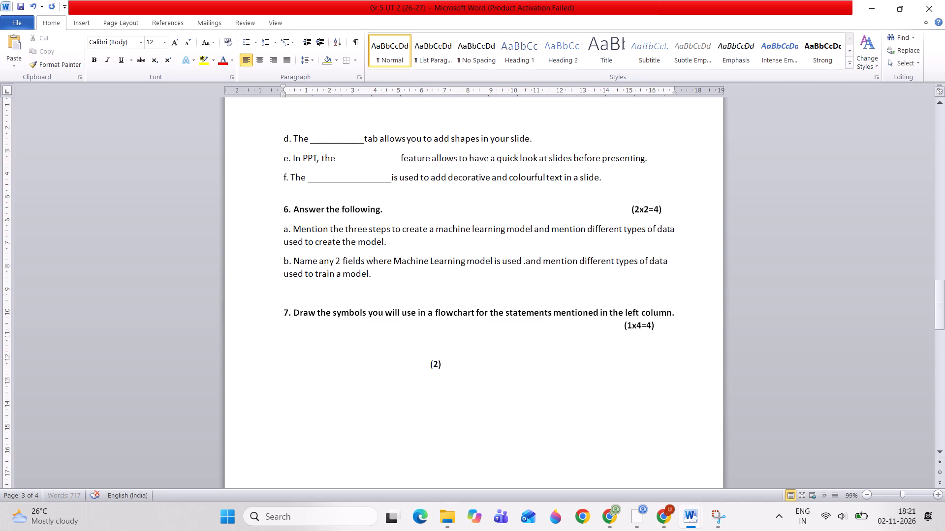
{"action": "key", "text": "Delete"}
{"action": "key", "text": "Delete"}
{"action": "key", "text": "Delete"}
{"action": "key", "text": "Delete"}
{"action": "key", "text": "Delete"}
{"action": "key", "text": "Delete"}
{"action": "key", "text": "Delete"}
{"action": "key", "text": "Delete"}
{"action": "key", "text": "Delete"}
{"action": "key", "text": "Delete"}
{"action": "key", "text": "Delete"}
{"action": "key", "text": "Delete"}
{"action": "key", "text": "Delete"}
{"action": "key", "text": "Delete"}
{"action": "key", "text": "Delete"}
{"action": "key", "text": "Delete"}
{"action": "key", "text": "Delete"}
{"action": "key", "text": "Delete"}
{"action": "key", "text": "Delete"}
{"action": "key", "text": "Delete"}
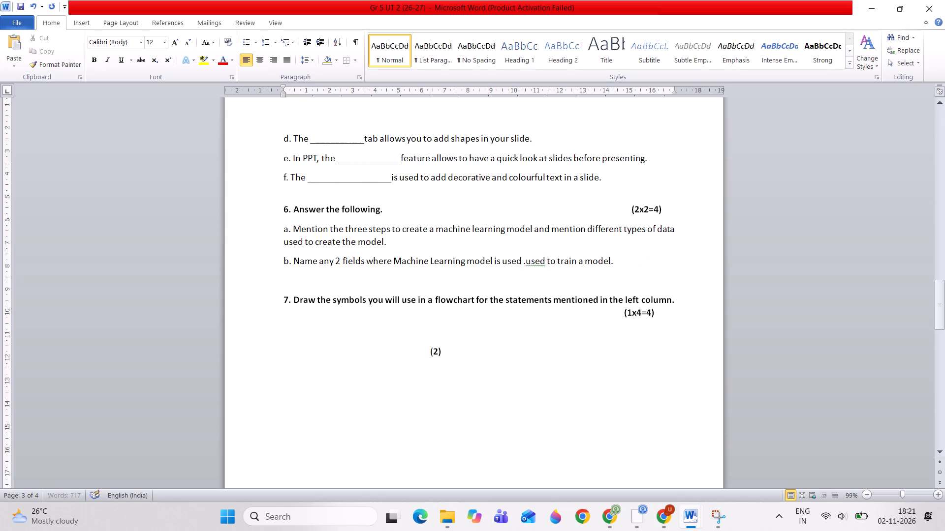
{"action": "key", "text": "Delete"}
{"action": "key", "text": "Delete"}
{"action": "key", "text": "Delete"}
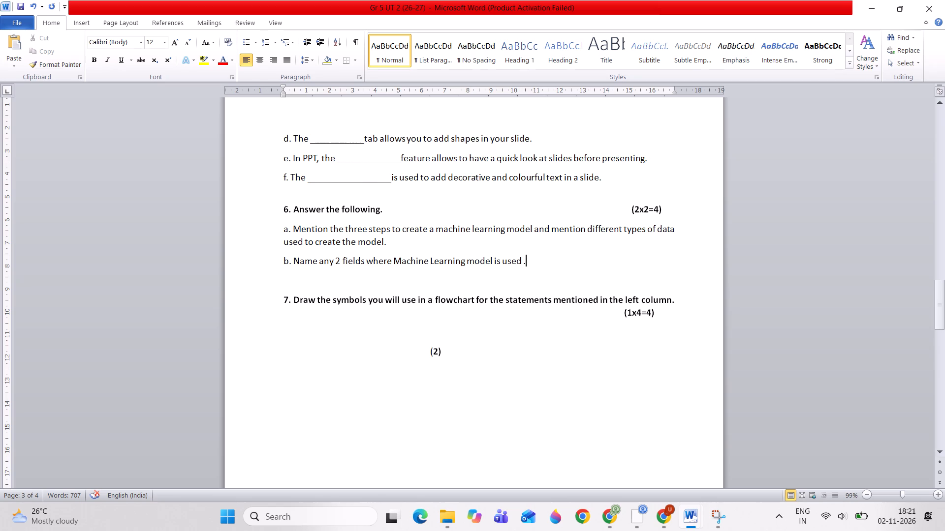
In question 6a, insert a full stop after "machine learning model", ahead of "and mention different types of data".
{"action": "left_click", "coordinate": [535, 228]}
{"action": "key", "text": "BackSpace"}
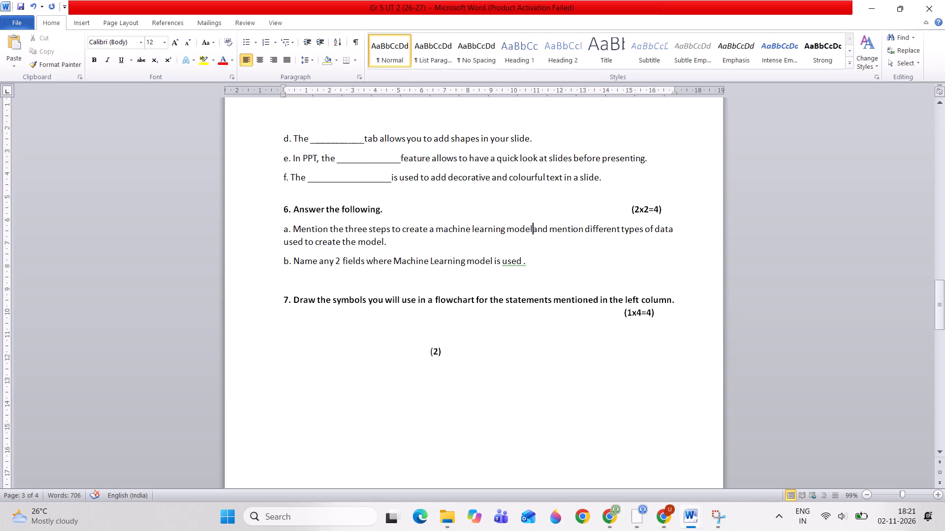
{"action": "key", "text": "period"}
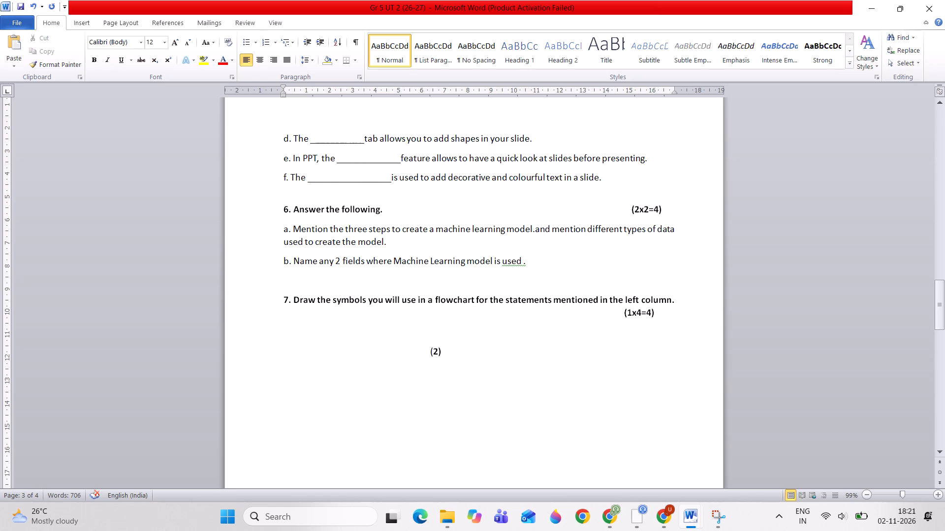
{"action": "key", "text": "space"}
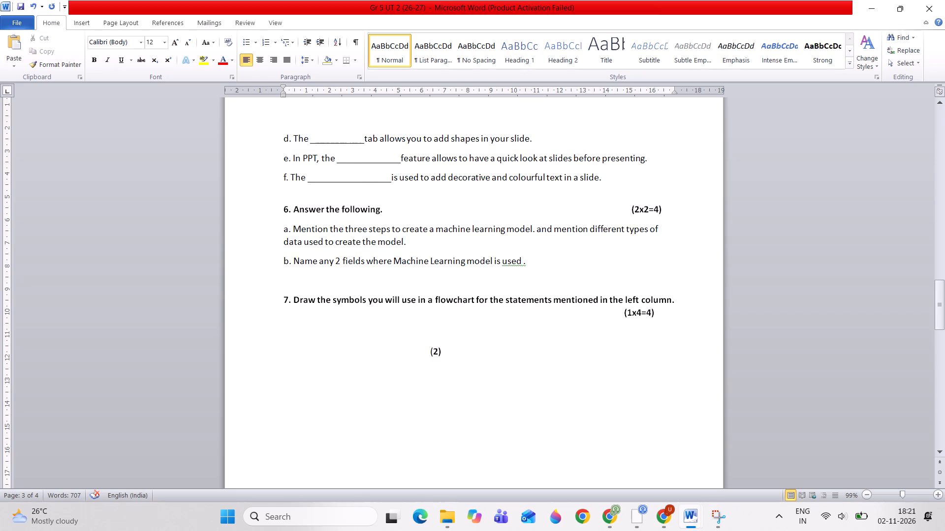
Add item c below question 6b and move 6a's text "and mention different types of data used to create the model." into it.
{"action": "left_click", "coordinate": [538, 261]}
{"action": "key", "text": "Return"}
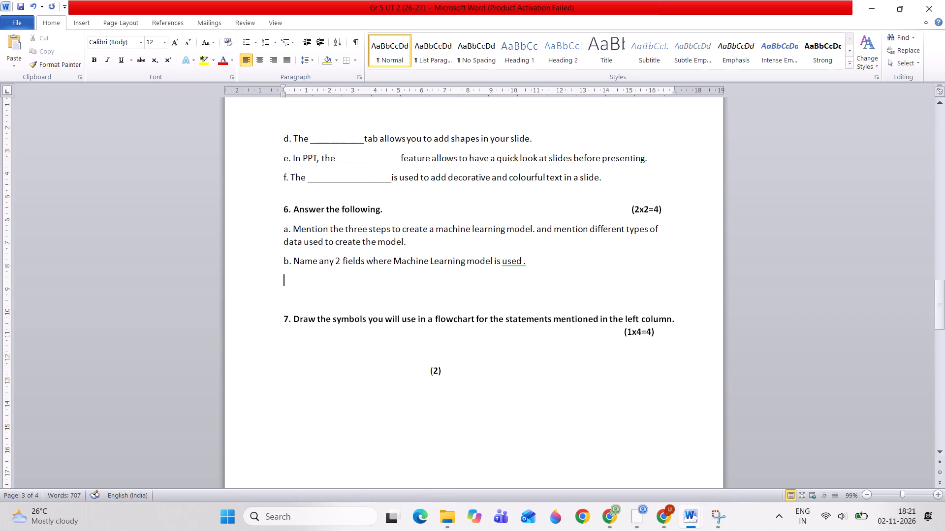
{"action": "key", "text": "c"}
{"action": "key", "text": "period"}
{"action": "key", "text": "space"}
{"action": "left_click_drag", "start_coordinate": [538, 230], "coordinate": [542, 242]}
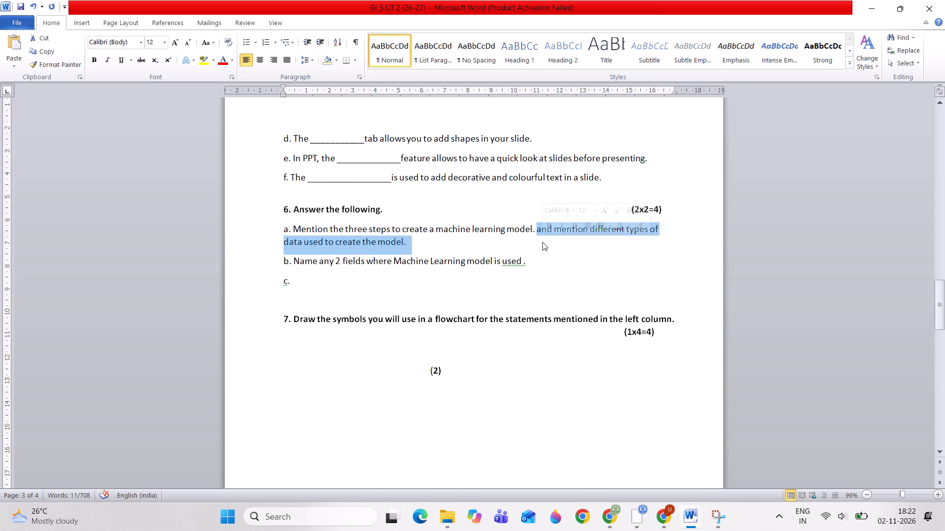
{"action": "key", "text": "ctrl+x"}
{"action": "left_click", "coordinate": [295, 265]}
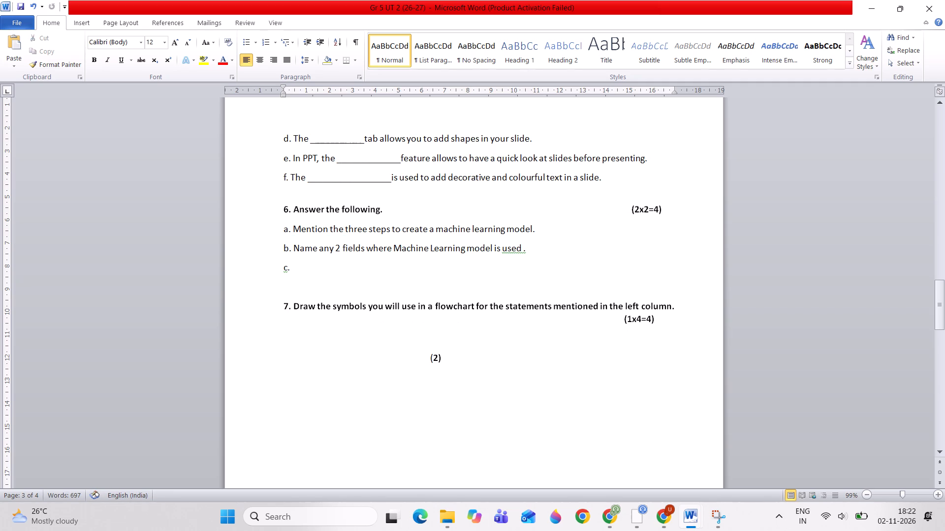
{"action": "key", "text": "ctrl+v"}
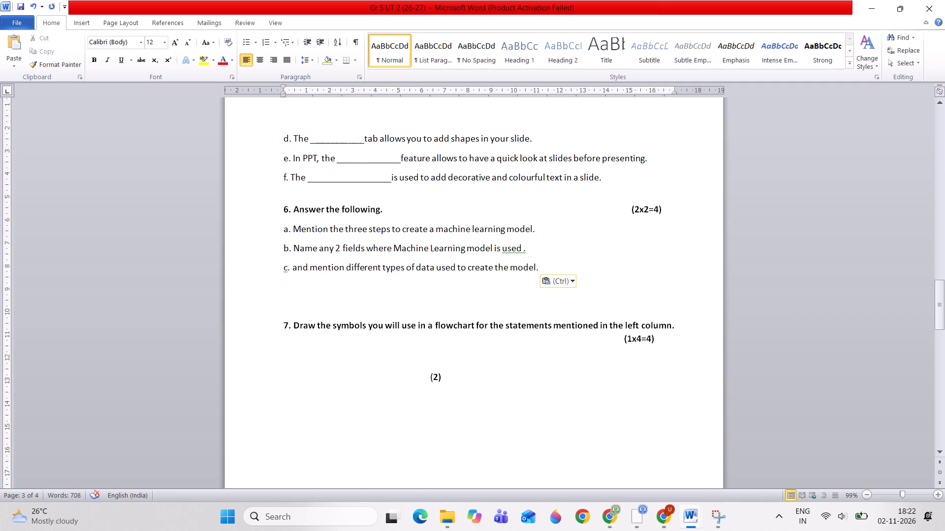
Remove the leading "and" from question 6c and capitalise its opening word as "Mention".
{"action": "left_click", "coordinate": [312, 270]}
{"action": "key", "text": "BackSpace"}
{"action": "key", "text": "BackSpace"}
{"action": "key", "text": "BackSpace"}
{"action": "key", "text": "BackSpace"}
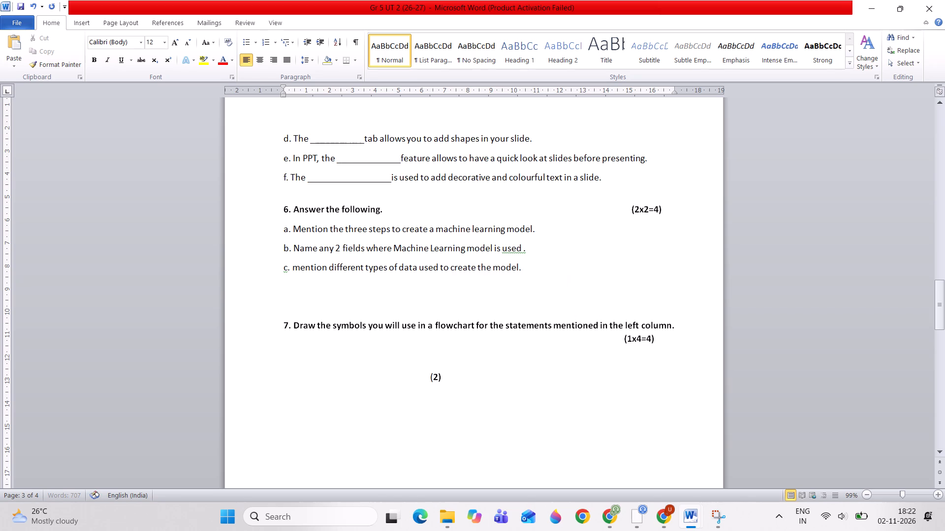
{"action": "key", "text": "shift+m"}
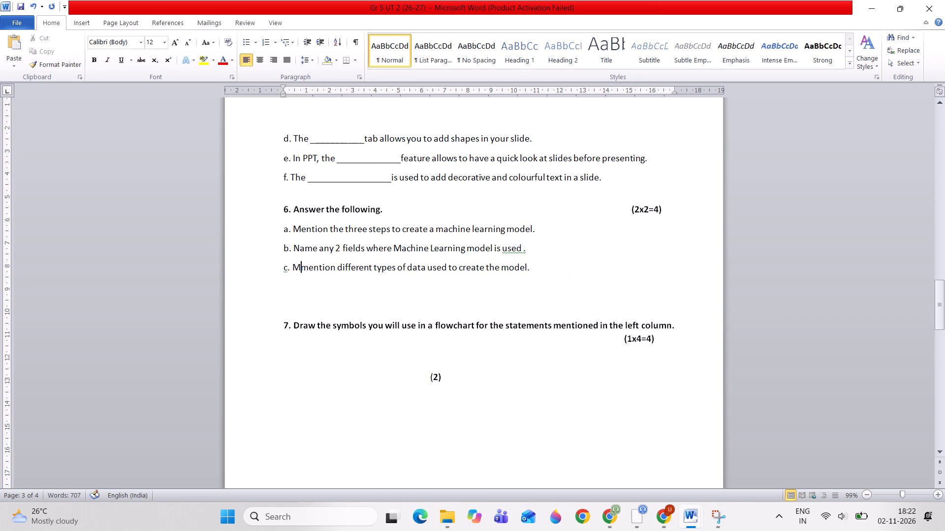
{"action": "key", "text": "Delete"}
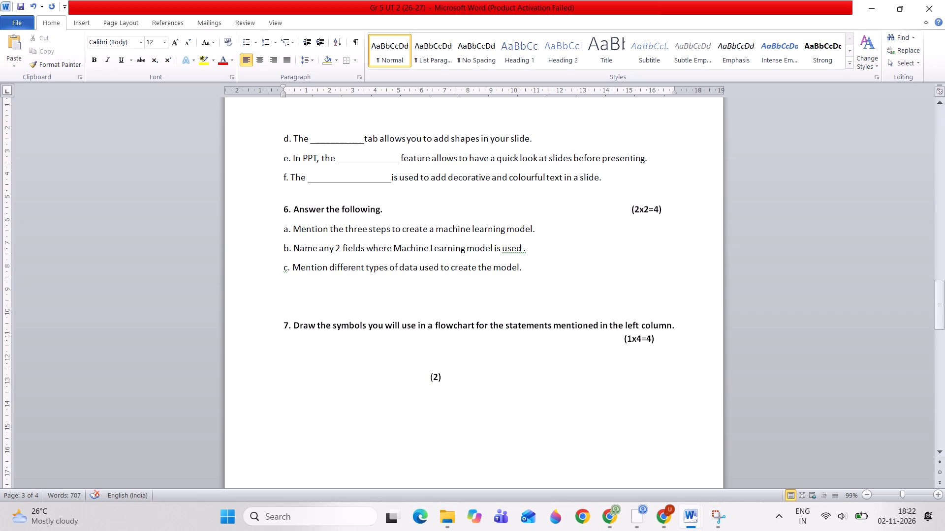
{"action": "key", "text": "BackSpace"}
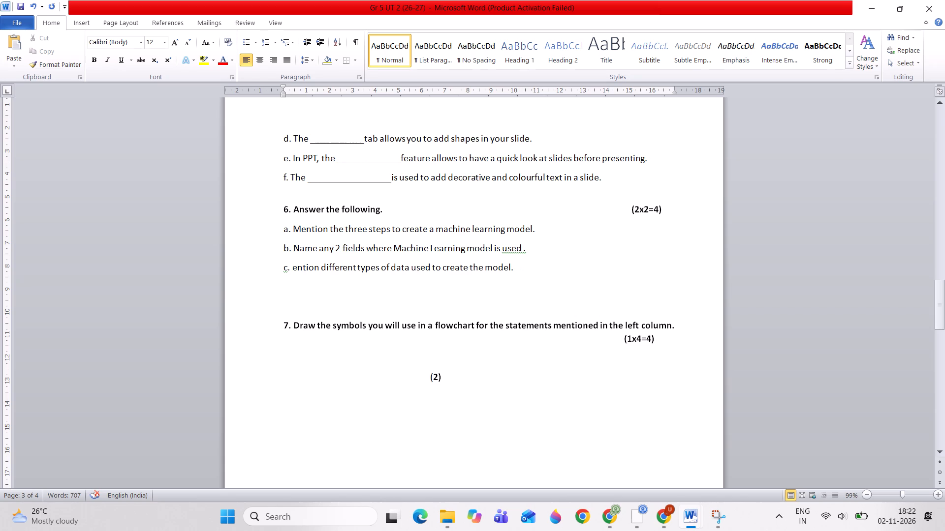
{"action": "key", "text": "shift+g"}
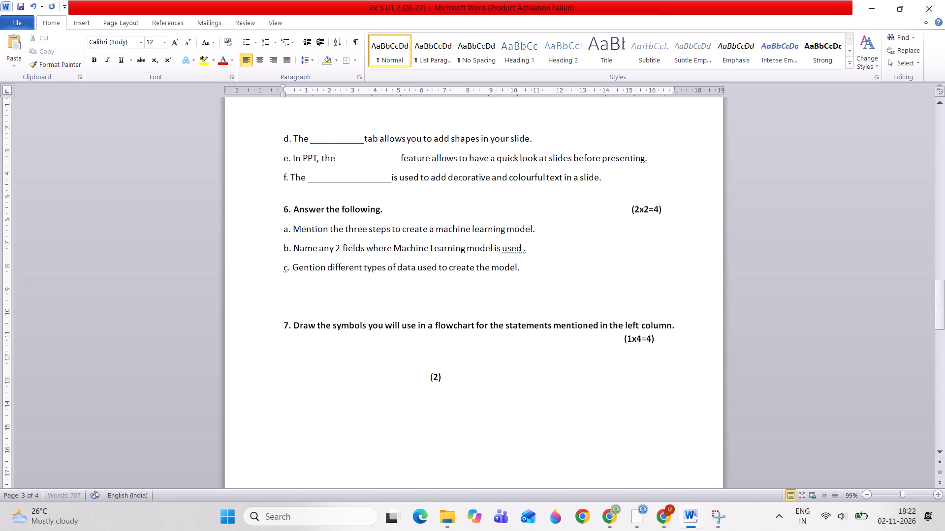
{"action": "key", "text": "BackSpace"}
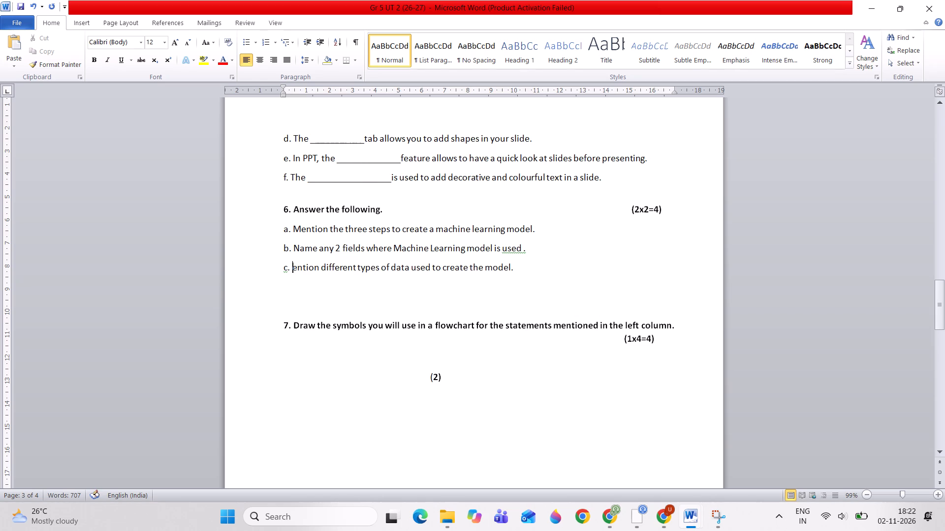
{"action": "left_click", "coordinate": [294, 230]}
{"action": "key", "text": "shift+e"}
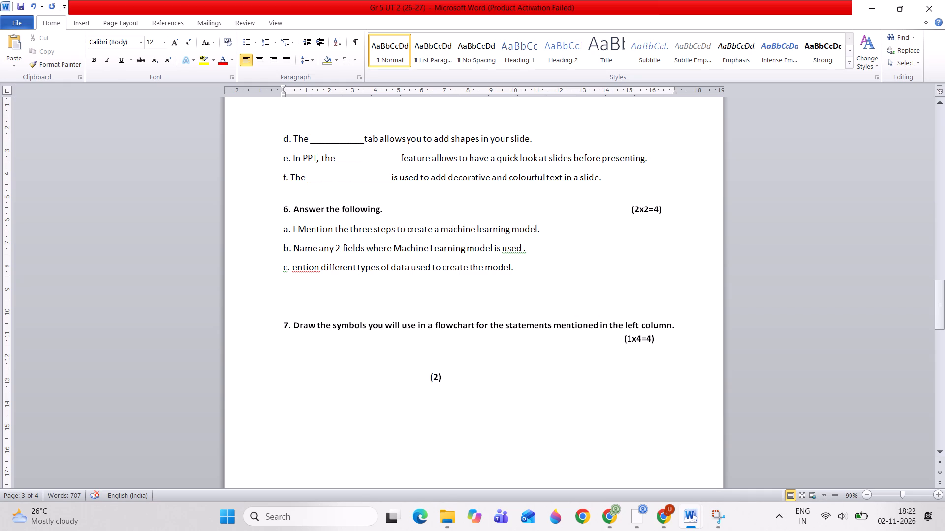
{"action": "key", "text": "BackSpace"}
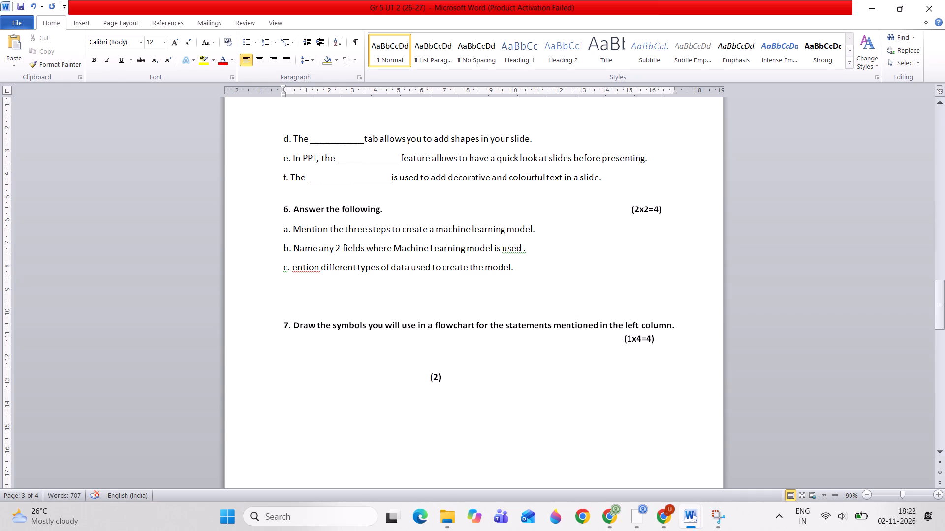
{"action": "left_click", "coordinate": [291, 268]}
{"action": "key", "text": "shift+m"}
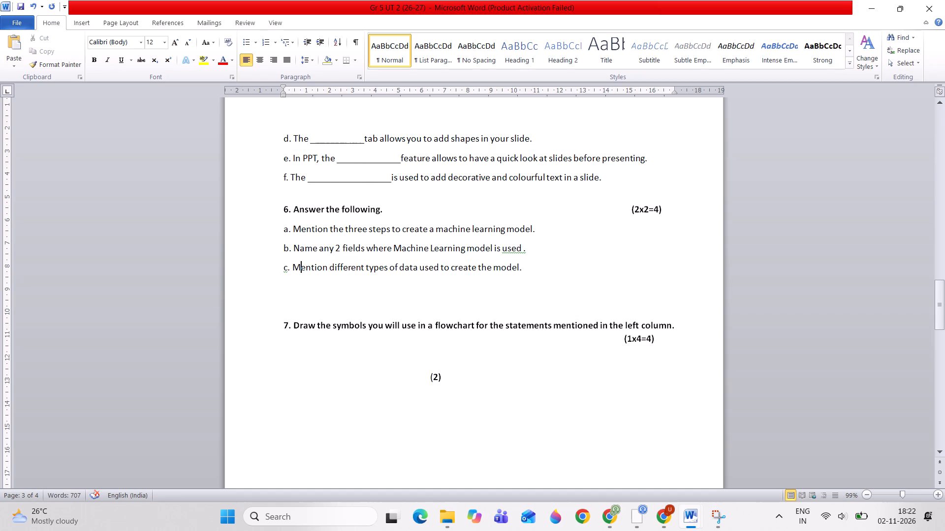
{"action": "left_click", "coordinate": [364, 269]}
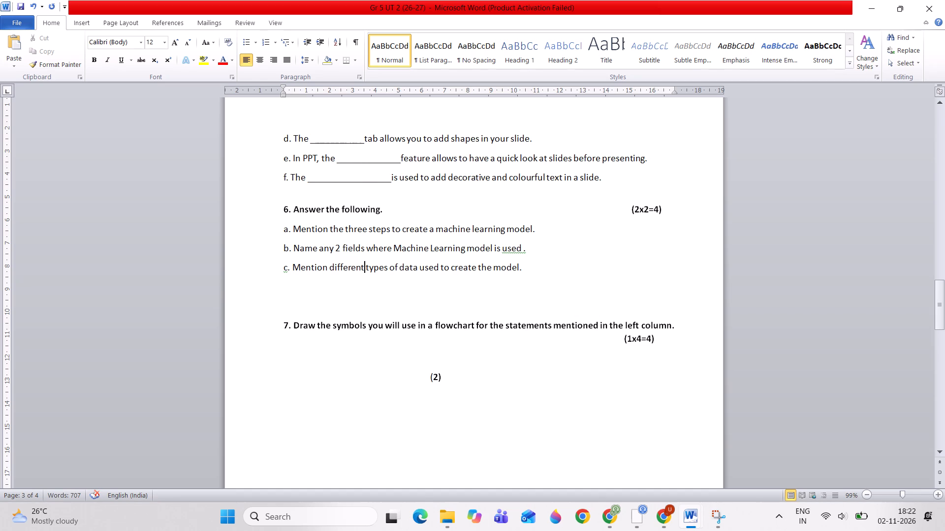
Change the marks allocation beside question 6's heading to (1x3=3).
{"action": "left_click", "coordinate": [635, 211]}
{"action": "key", "text": "Delete"}
{"action": "key", "text": "1"}
{"action": "key", "text": "Right"}
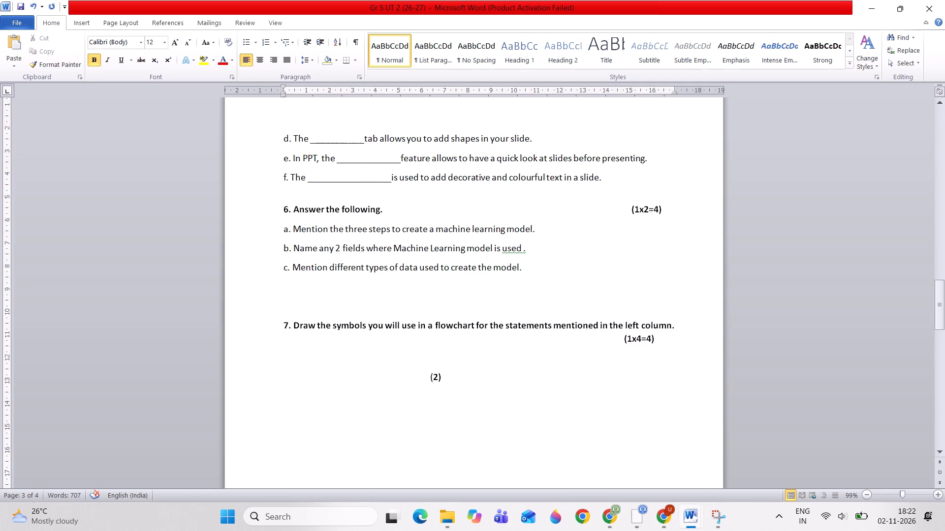
{"action": "key", "text": "Delete"}
{"action": "key", "text": "3"}
{"action": "key", "text": "BackSpace"}
{"action": "key", "text": "3"}
{"action": "key", "text": "Right"}
{"action": "key", "text": "Delete"}
{"action": "key", "text": "3"}
Switch to the Open-CS textbook in Chrome and read Chapter 7's sections on collection of data and training the model.
{"action": "left_click", "coordinate": [667, 465]}
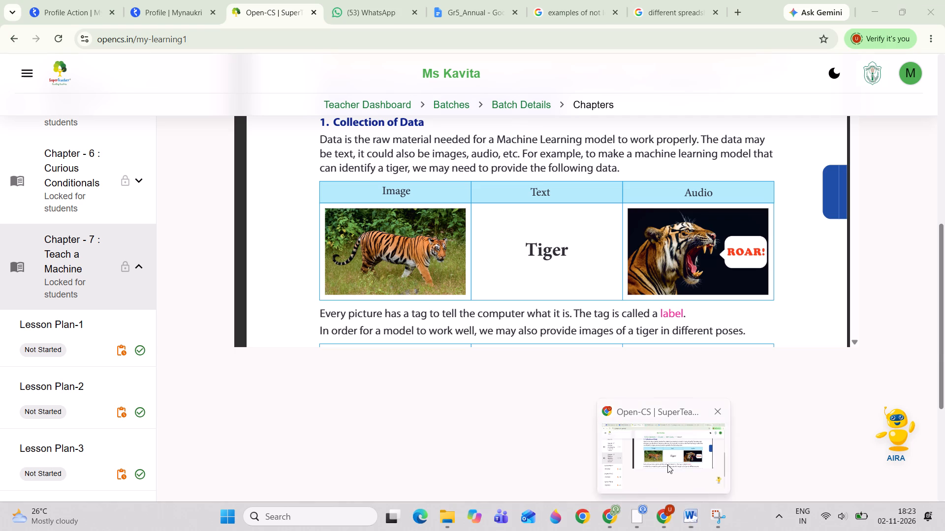
{"action": "double_click", "coordinate": [852, 340]}
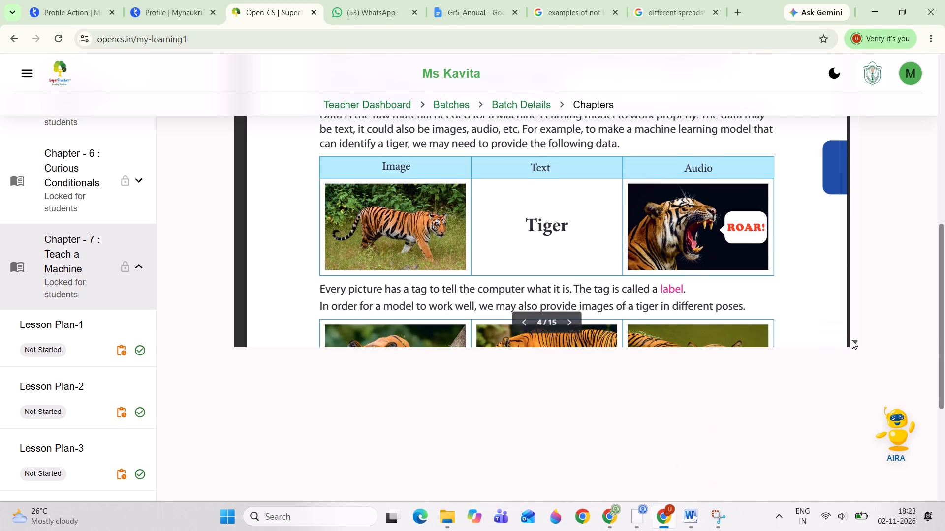
{"action": "triple_click", "coordinate": [852, 340]}
{"action": "triple_click", "coordinate": [852, 340]}
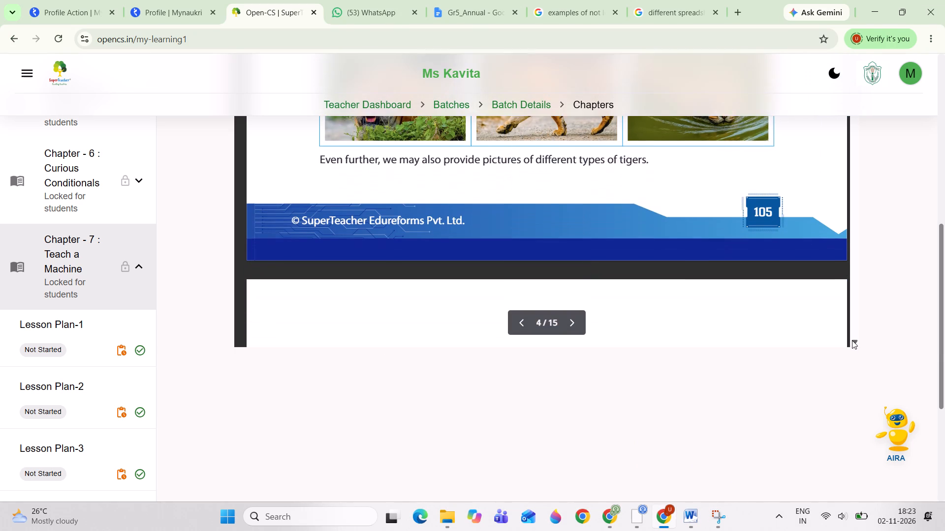
{"action": "double_click", "coordinate": [852, 340]}
{"action": "triple_click", "coordinate": [852, 340]}
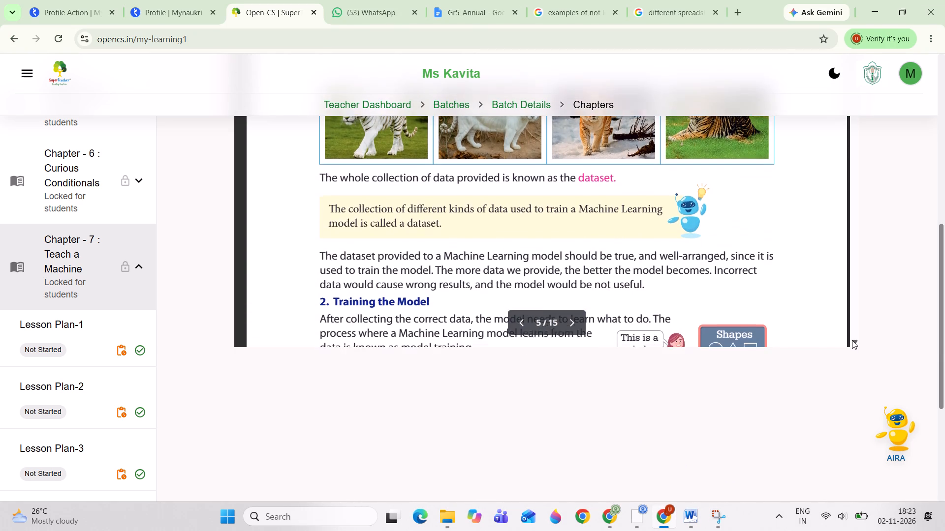
{"action": "triple_click", "coordinate": [852, 340]}
{"action": "double_click", "coordinate": [852, 340]}
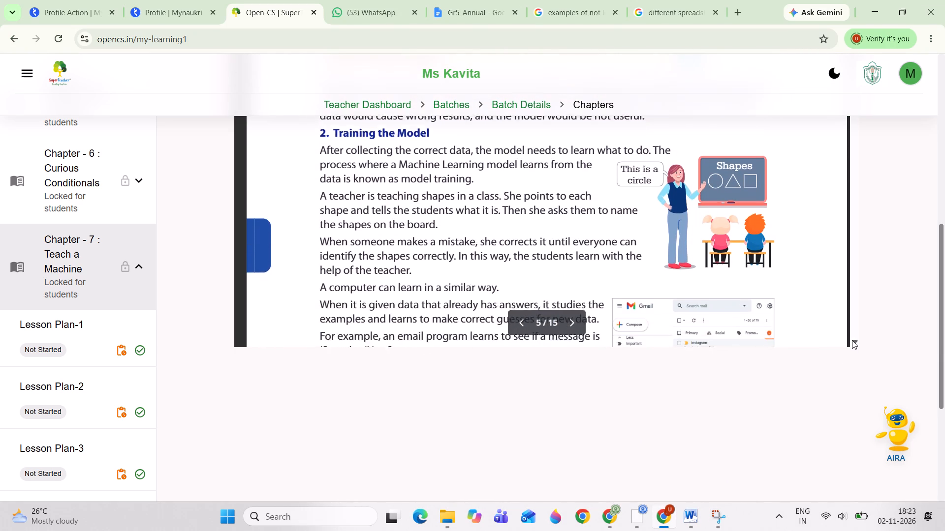
{"action": "double_click", "coordinate": [852, 340]}
{"action": "double_click", "coordinate": [852, 340]}
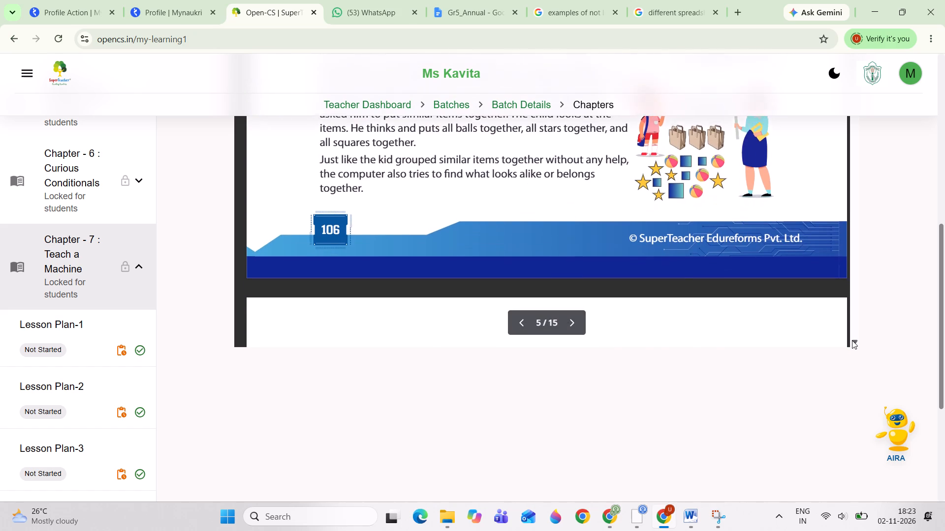
Read on through Chapter 7's sections on model testing, making predictions and Google Teachable Machine.
{"action": "left_click", "coordinate": [852, 341]}
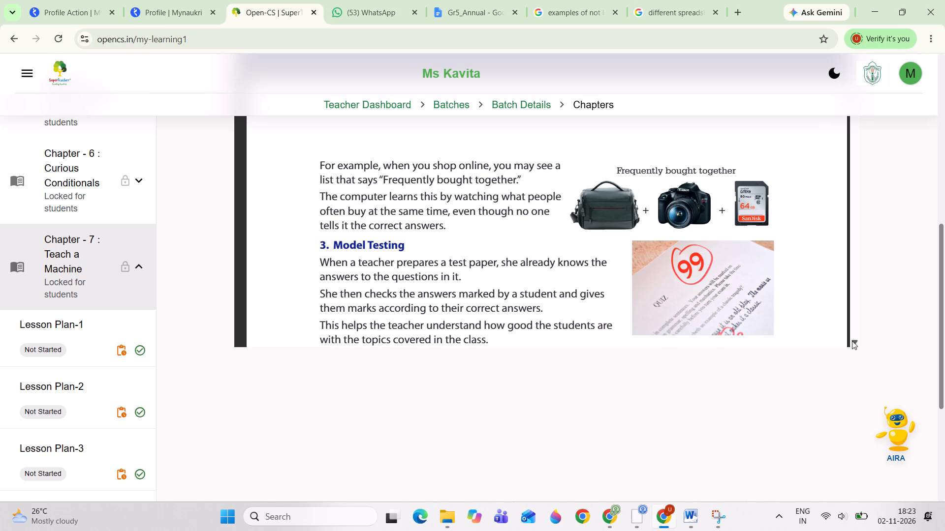
{"action": "left_click", "coordinate": [852, 341]}
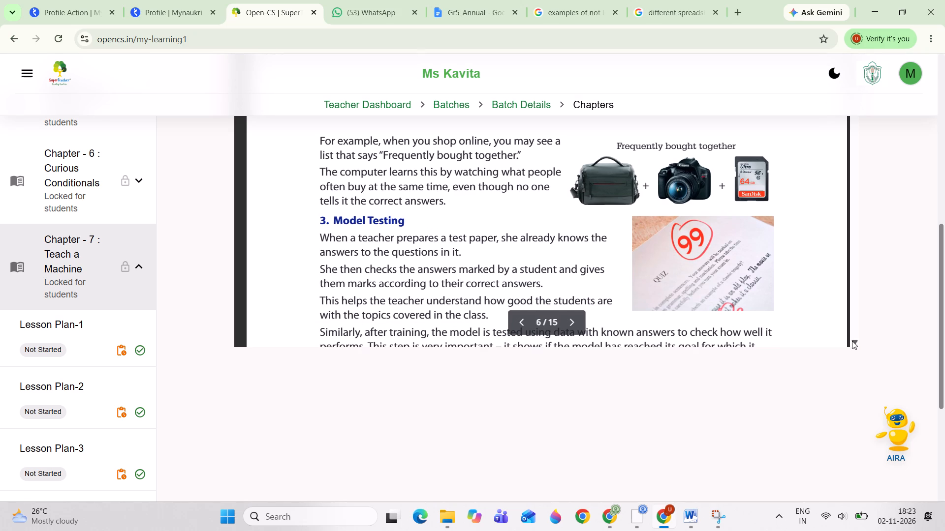
{"action": "left_click", "coordinate": [852, 341]}
{"action": "left_click", "coordinate": [852, 341]}
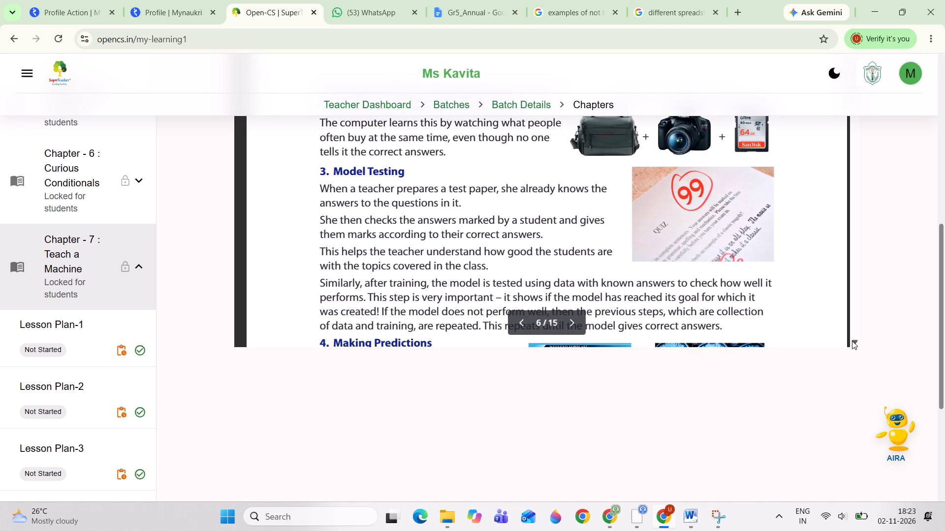
{"action": "triple_click", "coordinate": [852, 341]}
{"action": "double_click", "coordinate": [852, 341]}
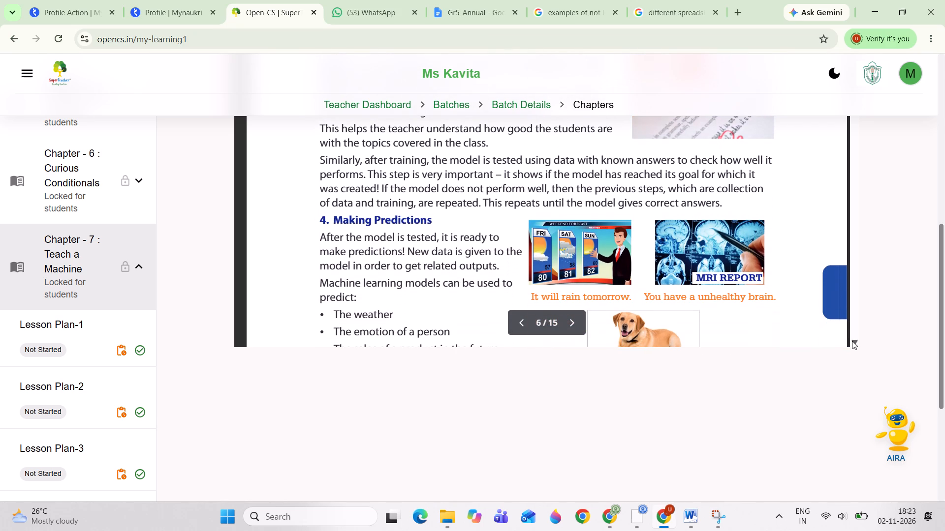
{"action": "left_click", "coordinate": [852, 341]}
{"action": "left_click", "coordinate": [852, 341]}
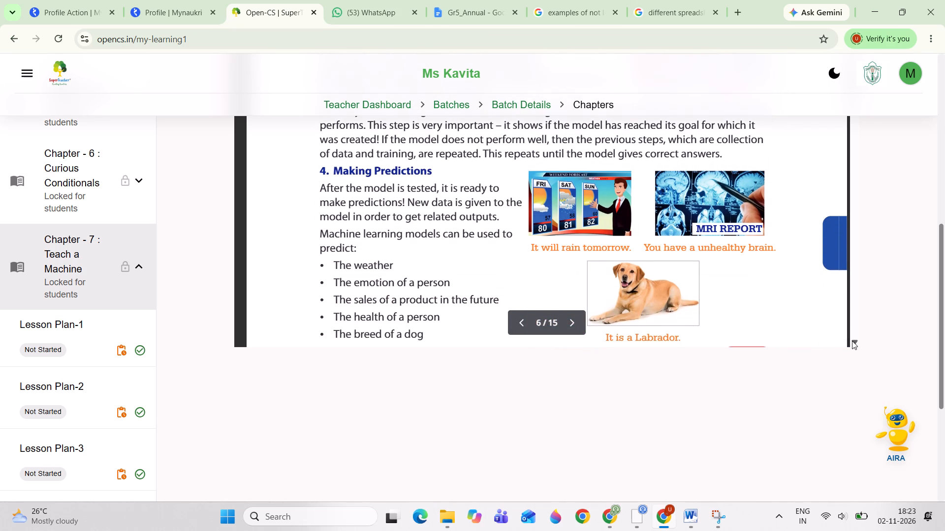
{"action": "left_click", "coordinate": [852, 341]}
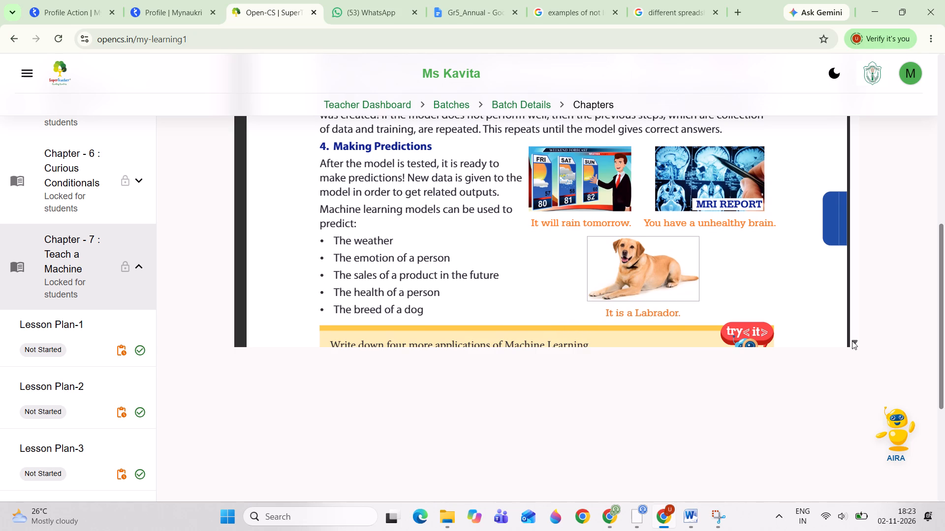
{"action": "left_click", "coordinate": [852, 341]}
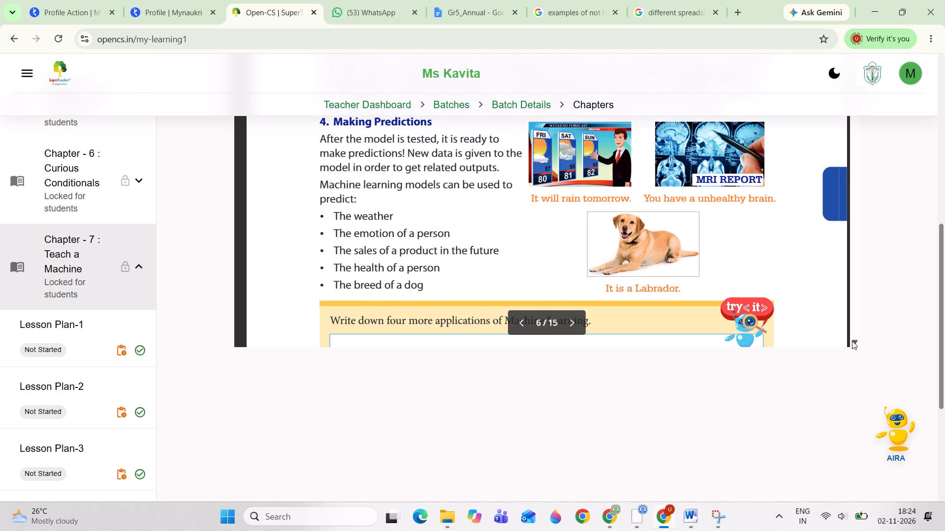
{"action": "double_click", "coordinate": [852, 341]}
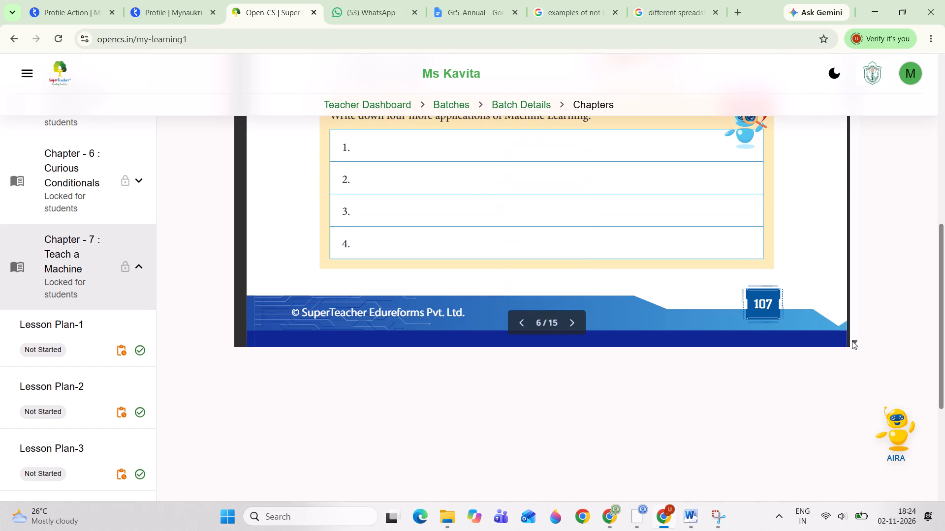
{"action": "double_click", "coordinate": [852, 341]}
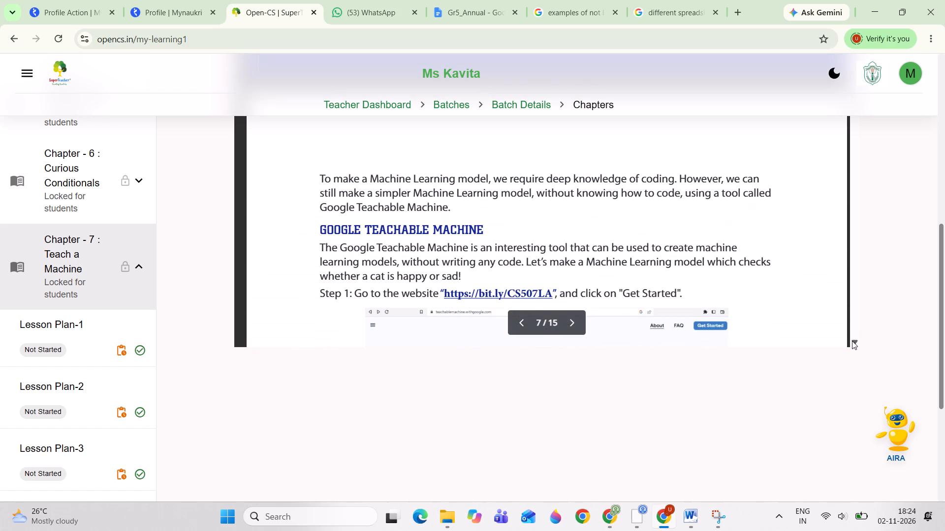
{"action": "left_click", "coordinate": [852, 341]}
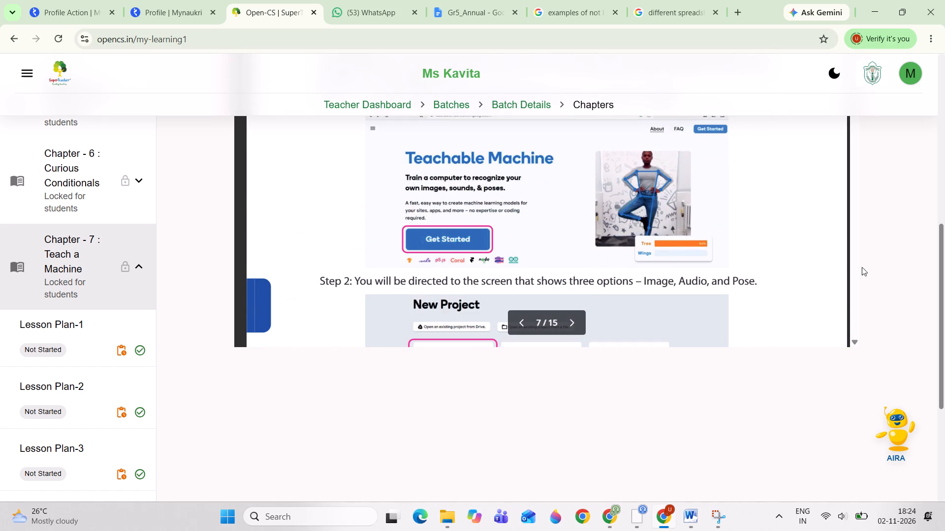
{"action": "left_click", "coordinate": [857, 241]}
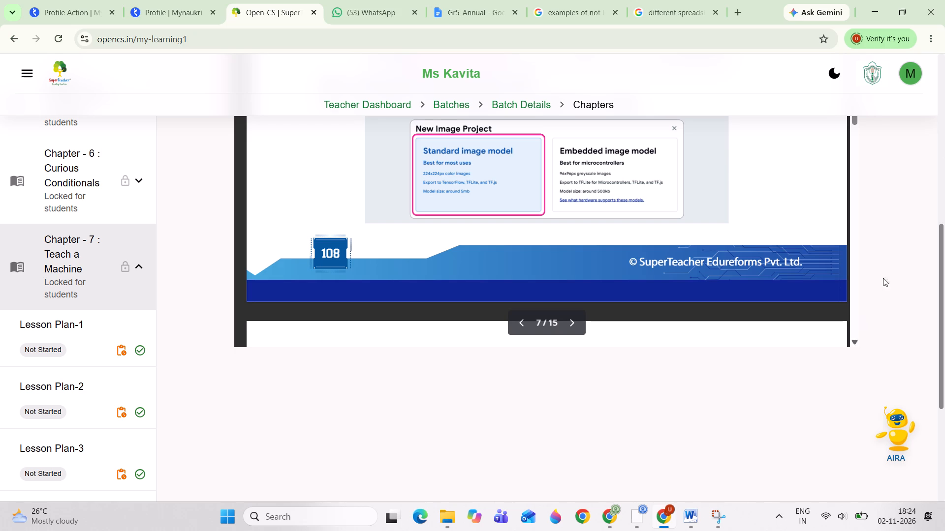
Go back over Chapter 7's steps to make a machine learning model, from collection of data to making predictions.
{"action": "left_click_drag", "start_coordinate": [942, 243], "coordinate": [936, 142]}
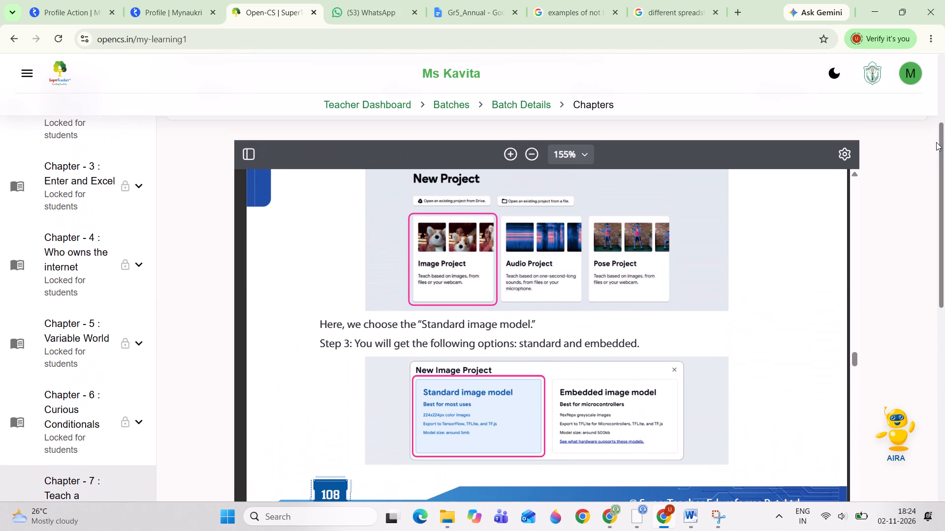
{"action": "right_click_drag", "start_coordinate": [856, 355], "coordinate": [848, 331]}
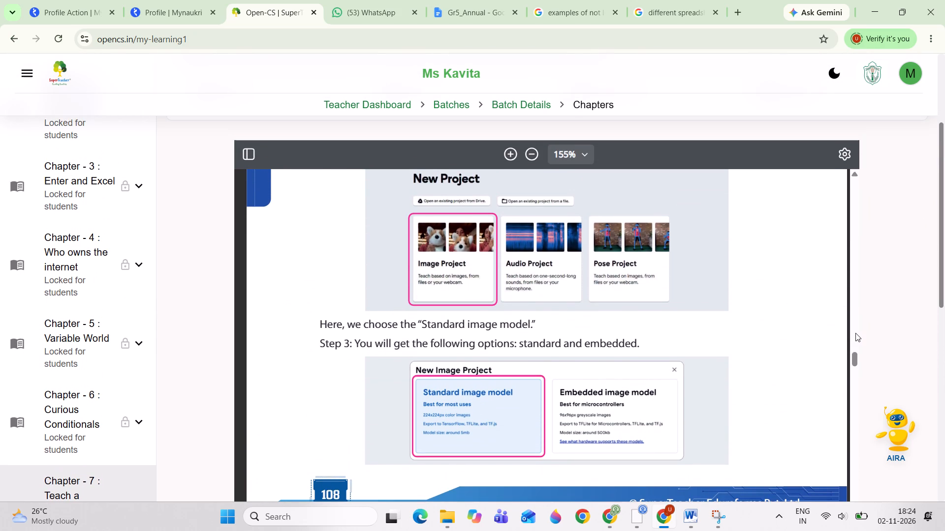
{"action": "left_click", "coordinate": [855, 333]}
{"action": "left_click", "coordinate": [855, 333]}
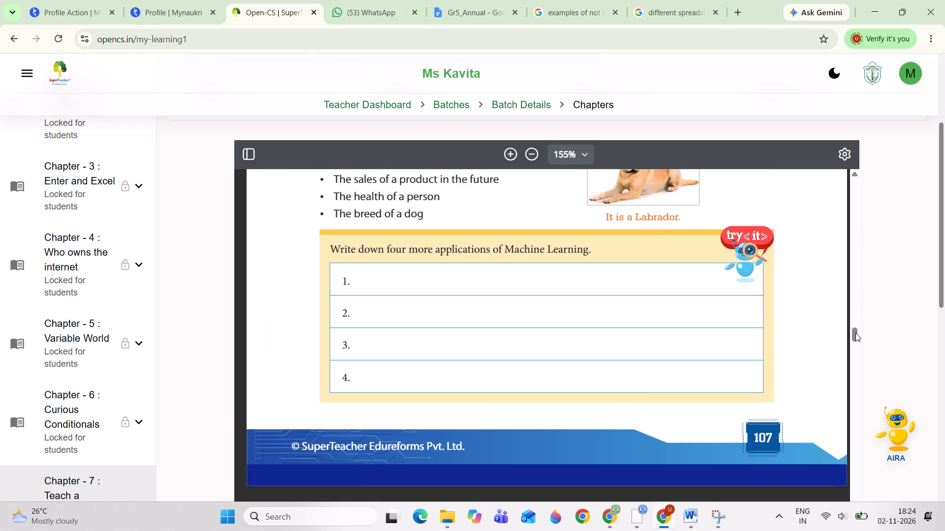
{"action": "left_click_drag", "start_coordinate": [855, 333], "coordinate": [851, 315]}
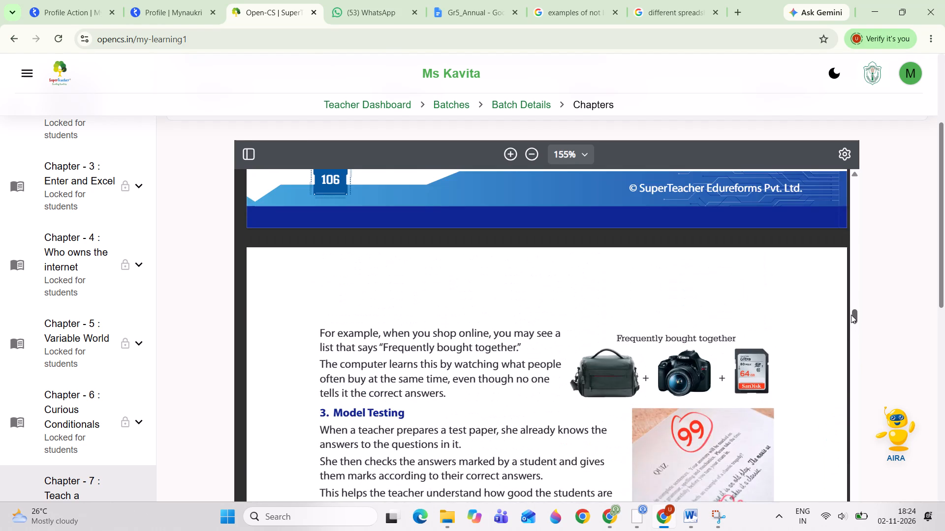
{"action": "left_click_drag", "start_coordinate": [851, 315], "coordinate": [850, 299]}
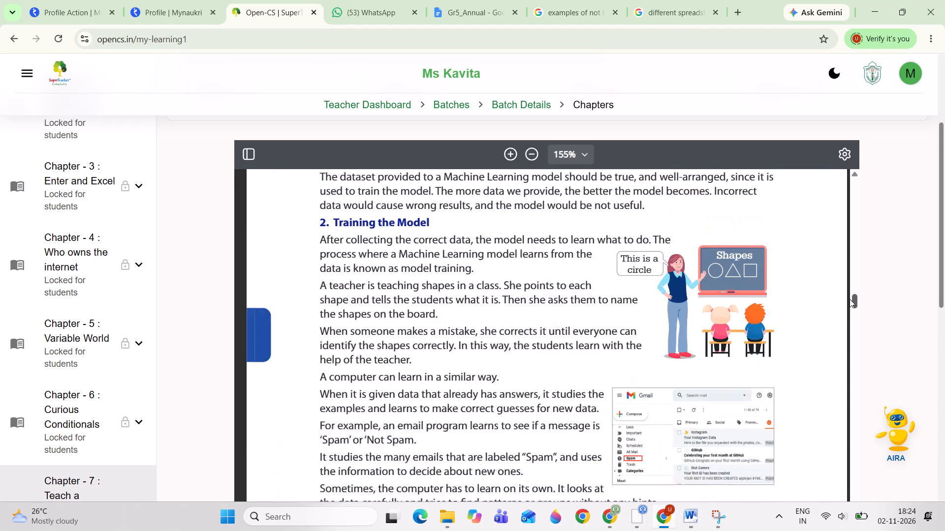
{"action": "left_click_drag", "start_coordinate": [850, 299], "coordinate": [847, 282]}
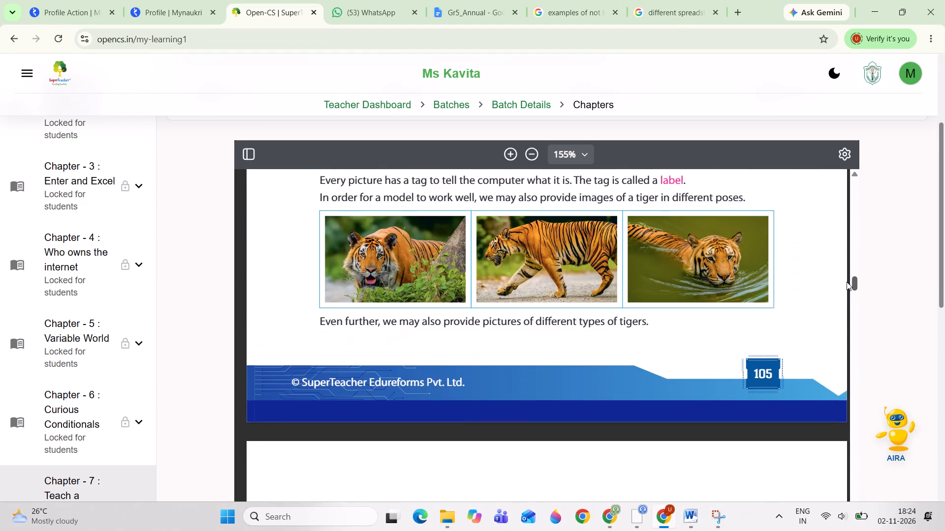
{"action": "left_click_drag", "start_coordinate": [847, 282], "coordinate": [843, 273]}
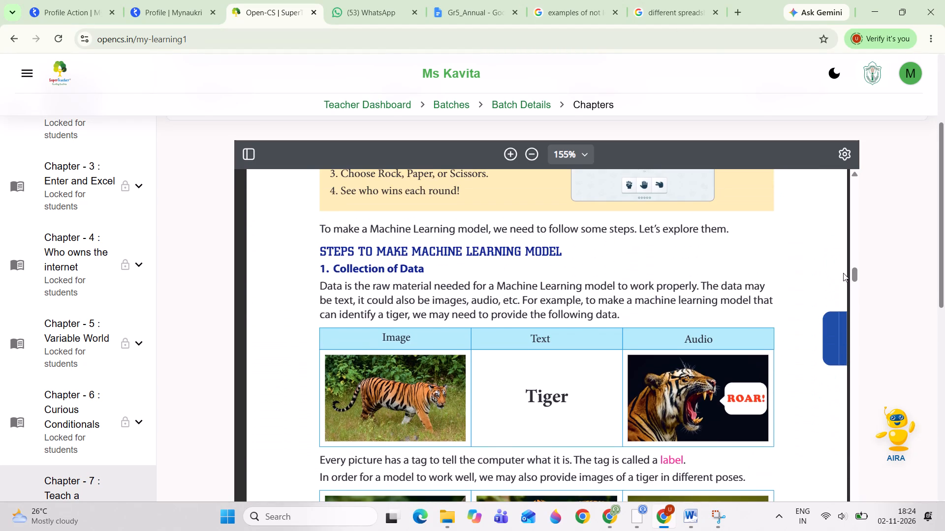
{"action": "left_click_drag", "start_coordinate": [854, 278], "coordinate": [855, 284]}
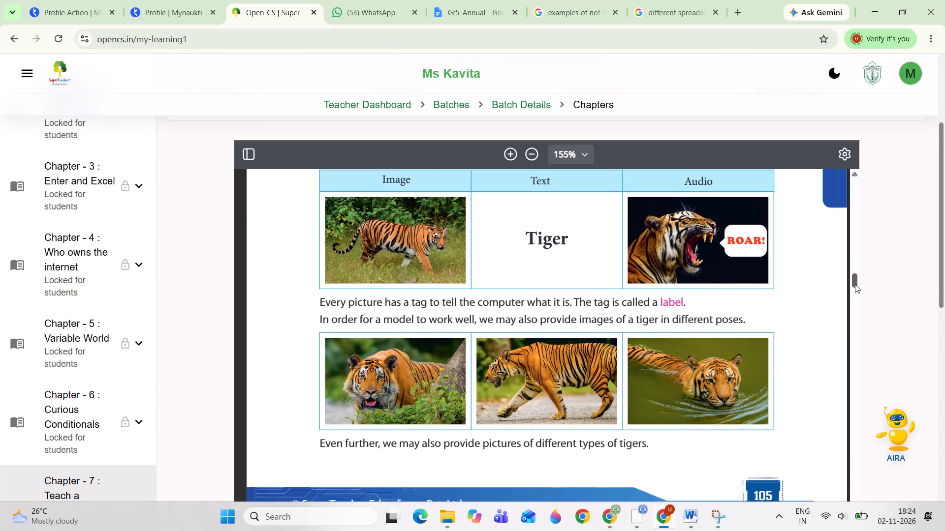
{"action": "left_click_drag", "start_coordinate": [855, 284], "coordinate": [856, 302]}
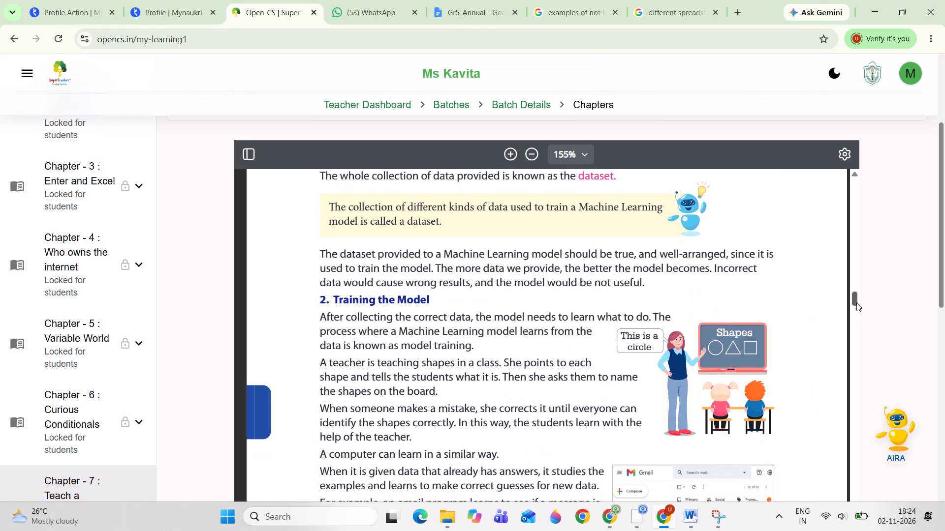
{"action": "left_click_drag", "start_coordinate": [856, 302], "coordinate": [855, 323]}
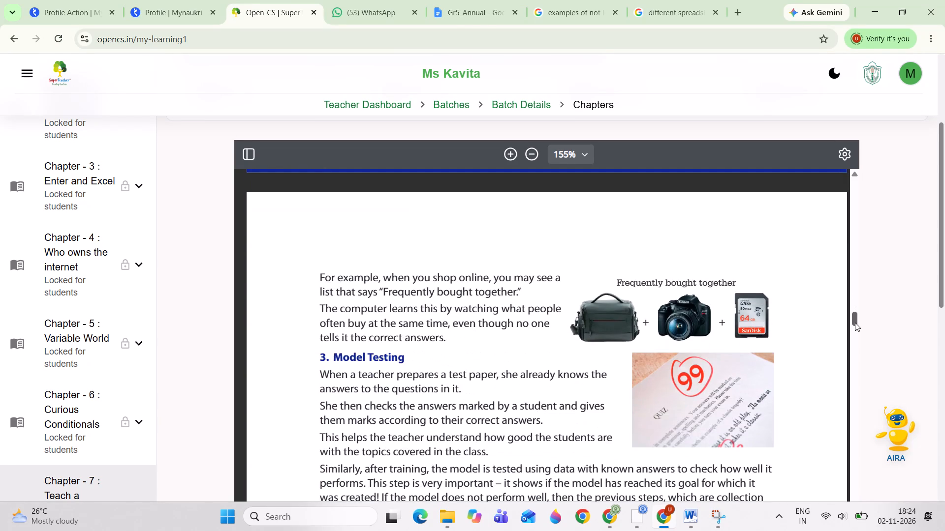
{"action": "left_click_drag", "start_coordinate": [855, 323], "coordinate": [854, 346]}
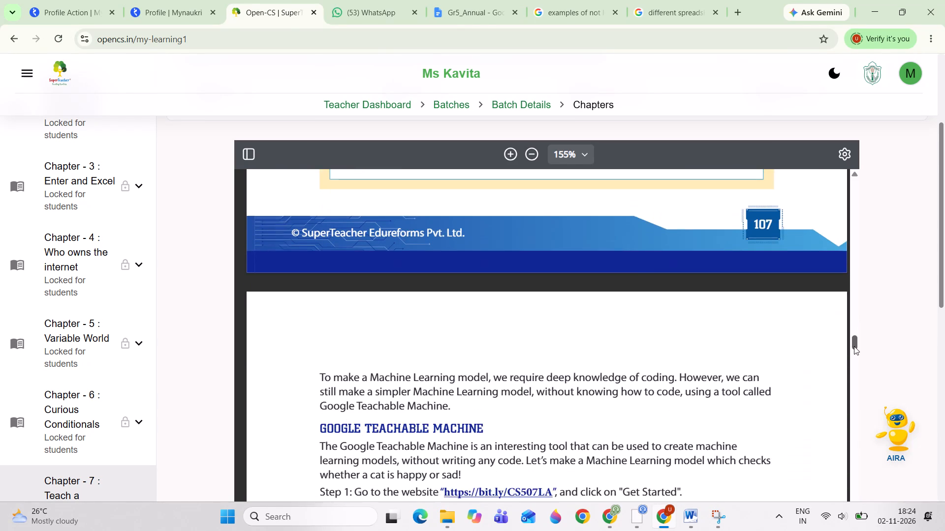
{"action": "left_click_drag", "start_coordinate": [854, 346], "coordinate": [853, 328]}
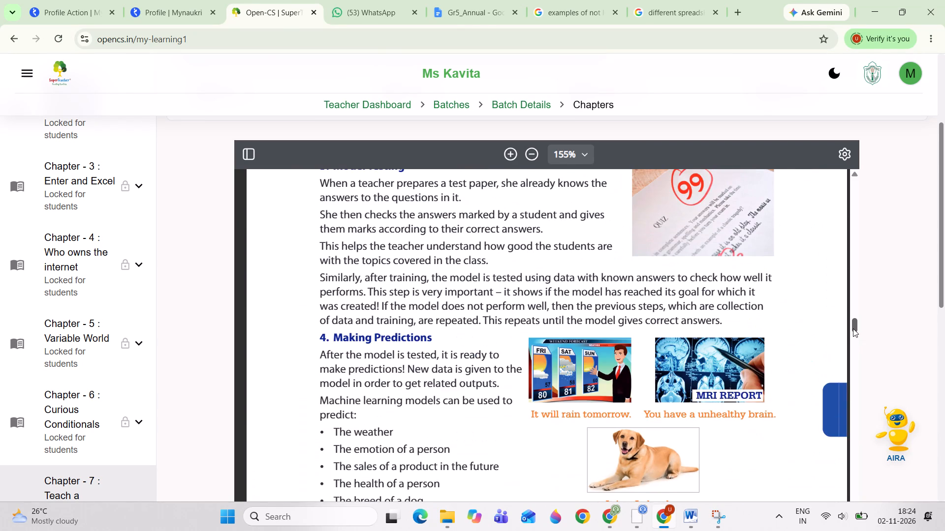
{"action": "left_click_drag", "start_coordinate": [853, 328], "coordinate": [852, 327]}
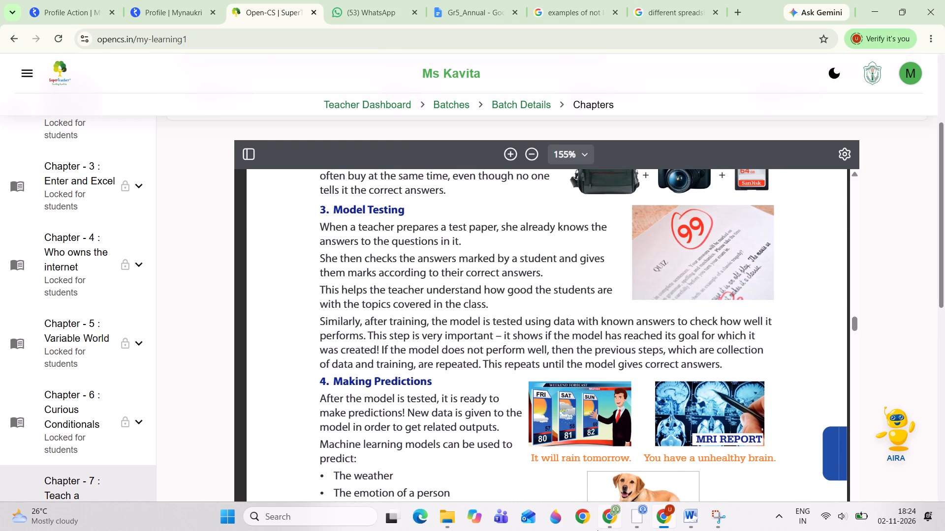
Switch to the Gr 5 UT 2 (26-27) document in Word and change question 6's marks allocation to (2x2=4).
{"action": "left_click", "coordinate": [702, 517]}
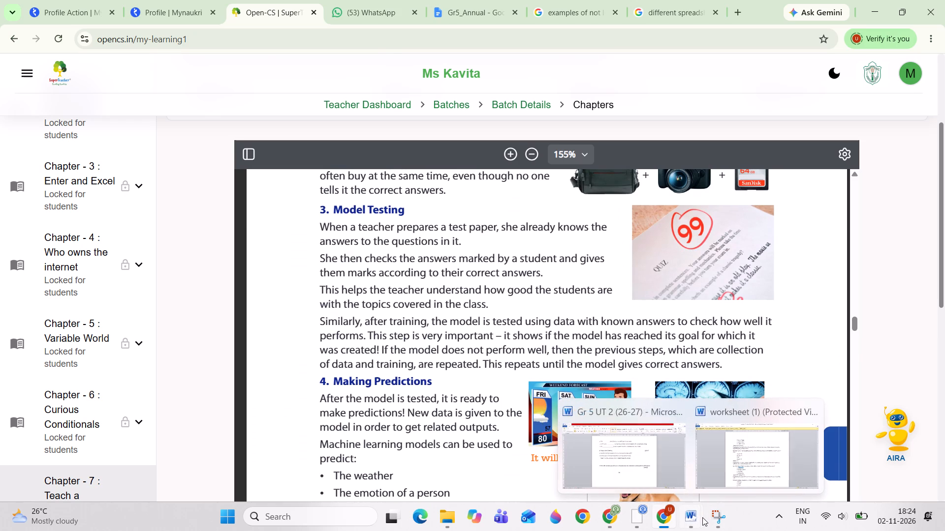
{"action": "left_click", "coordinate": [637, 454]}
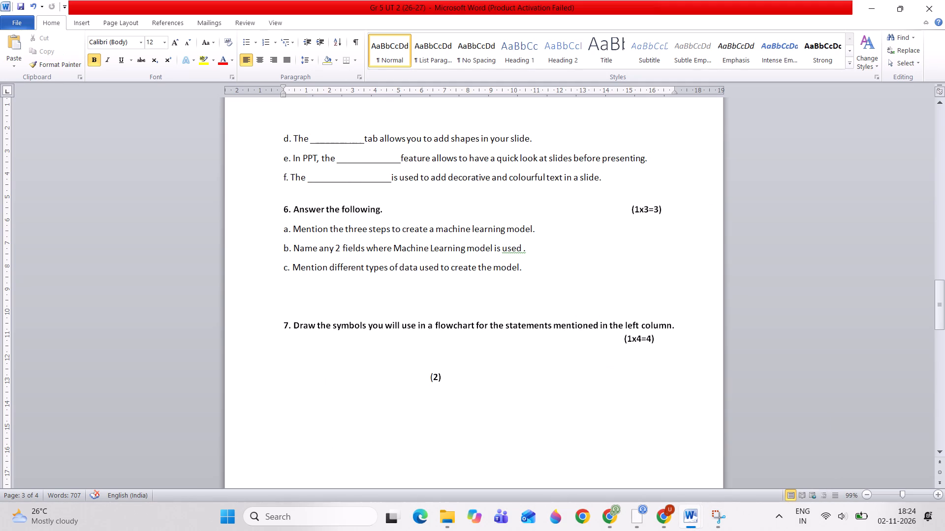
{"action": "left_click", "coordinate": [634, 213]}
{"action": "key", "text": "Delete"}
{"action": "key", "text": "2"}
{"action": "key", "text": "Right"}
{"action": "key", "text": "Delete"}
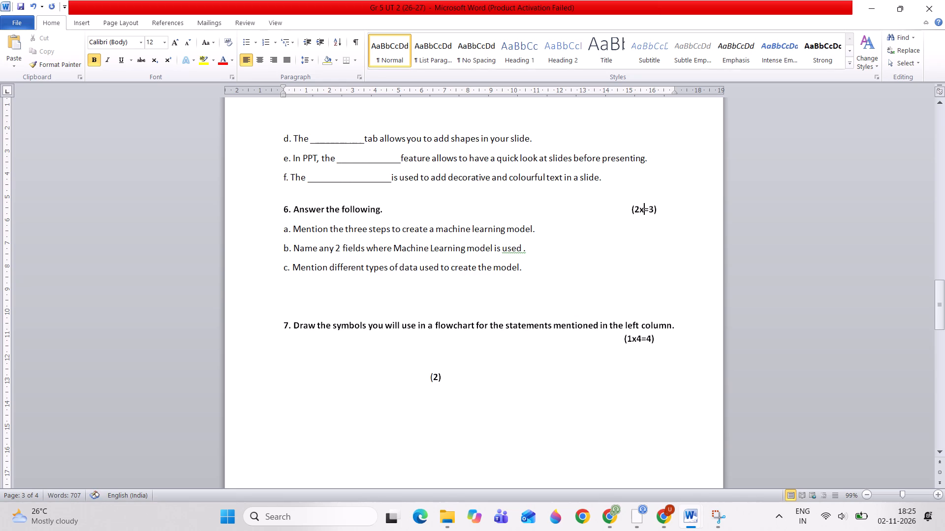
{"action": "key", "text": "2"}
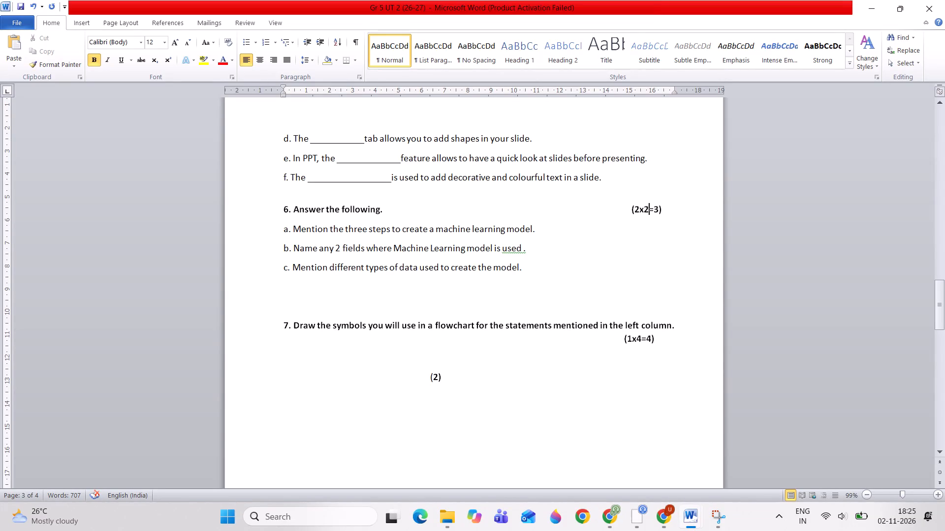
{"action": "left_click", "coordinate": [656, 211]}
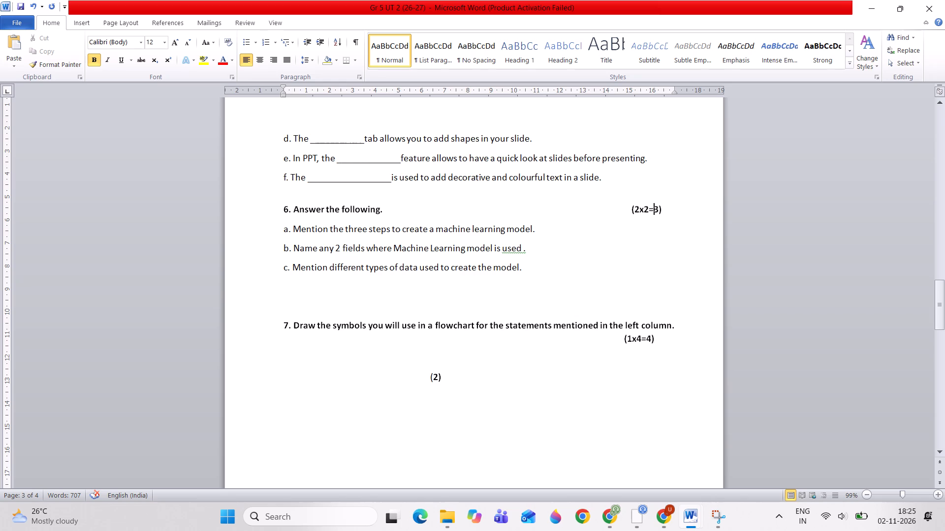
{"action": "key", "text": "Delete"}
{"action": "key", "text": "4"}
In question 6b, replace the closing full stop with "and give" after "Machine Learning model is used".
{"action": "left_click", "coordinate": [525, 250]}
{"action": "key", "text": "BackSpace"}
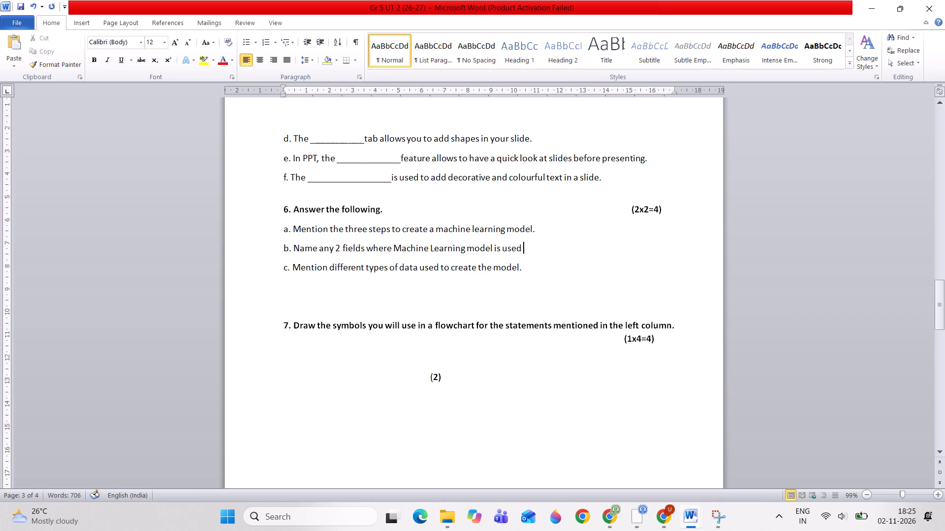
{"action": "key", "text": "space"}
{"action": "type", "text": "and"}
{"action": "key", "text": "space"}
{"action": "key", "text": "BackSpace"}
{"action": "key", "text": "BackSpace"}
{"action": "key", "text": "BackSpace"}
{"action": "key", "text": "BackSpace"}
{"action": "key", "text": "BackSpace"}
{"action": "type", "text": "and give"}
{"action": "key", "text": "space"}
Join question 6c onto the end of 6b, dropping its "c. Mention" so it continues with "different types of data".
{"action": "key", "text": "Delete"}
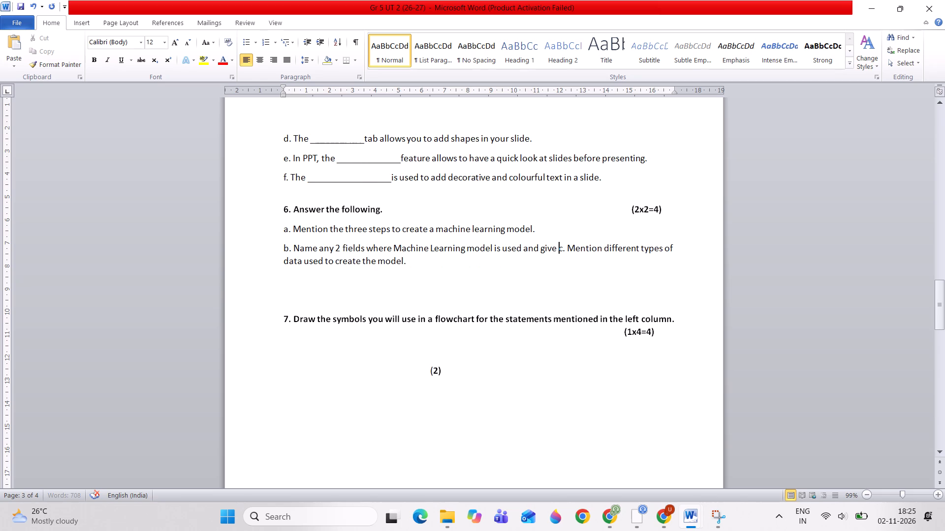
{"action": "key", "text": "Delete"}
{"action": "key", "text": "Delete"}
{"action": "key", "text": "Delete"}
{"action": "key", "text": "Delete"}
{"action": "key", "text": "Delete"}
{"action": "key", "text": "Delete"}
{"action": "key", "text": "Delete"}
{"action": "key", "text": "Delete"}
{"action": "key", "text": "Delete"}
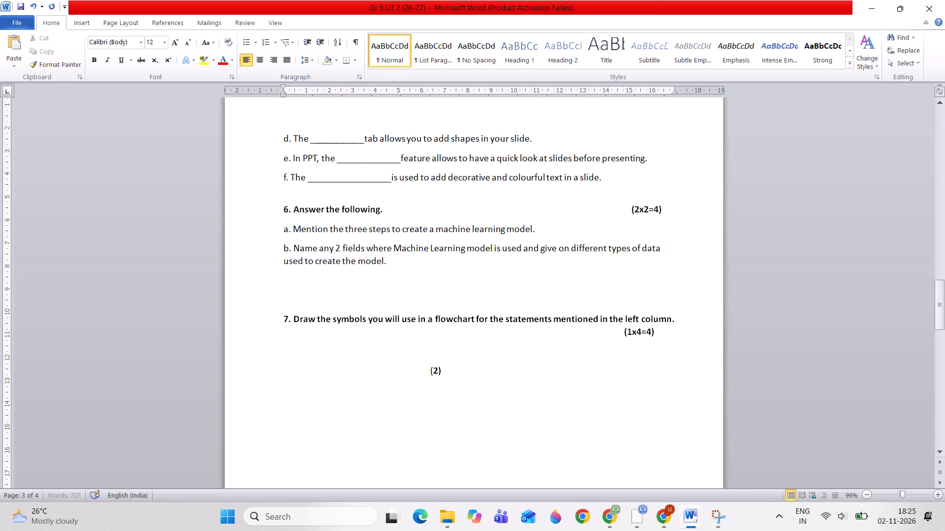
{"action": "key", "text": "Delete"}
{"action": "key", "text": "Delete"}
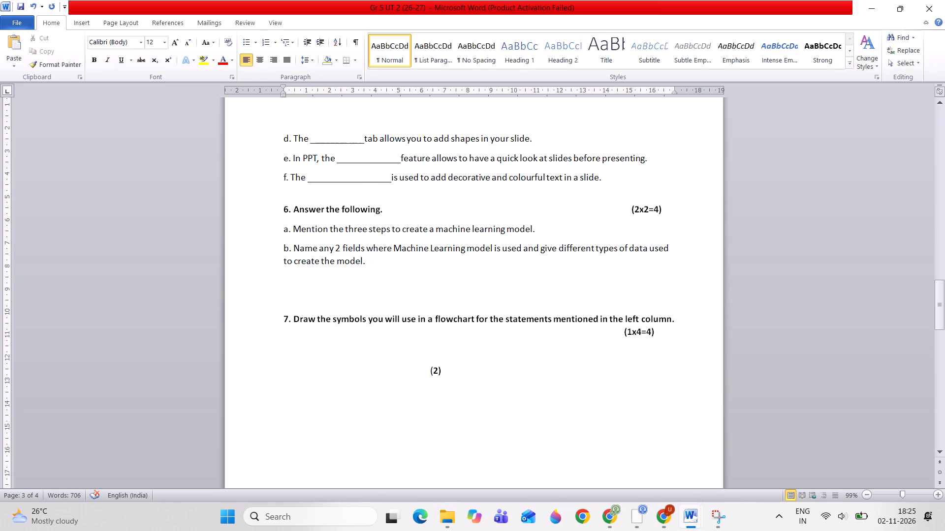
Delete the word "three" from question 6a so it reads "Mention the steps to create a machine learning model.".
{"action": "left_click", "coordinate": [346, 229]}
{"action": "key", "text": "Delete"}
{"action": "key", "text": "Delete"}
{"action": "key", "text": "Delete"}
{"action": "key", "text": "Delete"}
{"action": "key", "text": "Delete"}
{"action": "key", "text": "Delete"}
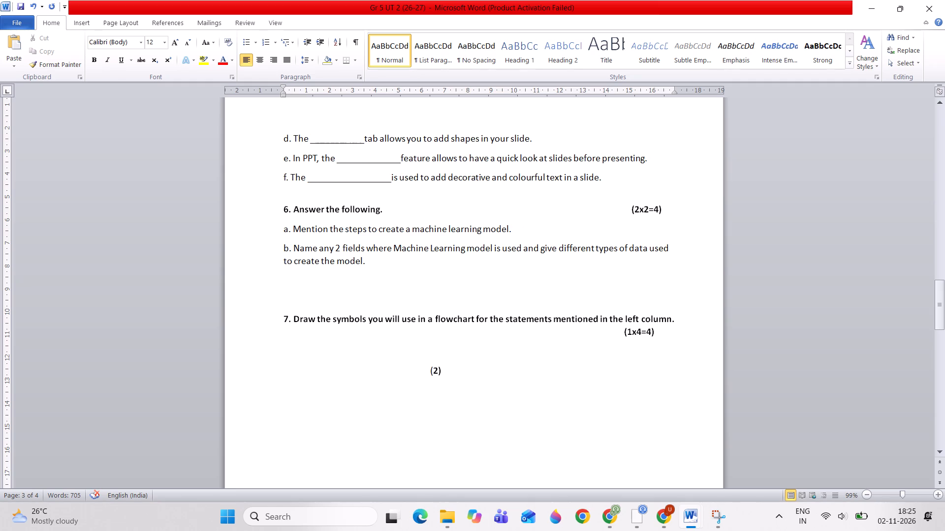
Remove one blank line between question 6b and question 7.
{"action": "left_click", "coordinate": [301, 297]}
{"action": "key", "text": "Delete"}
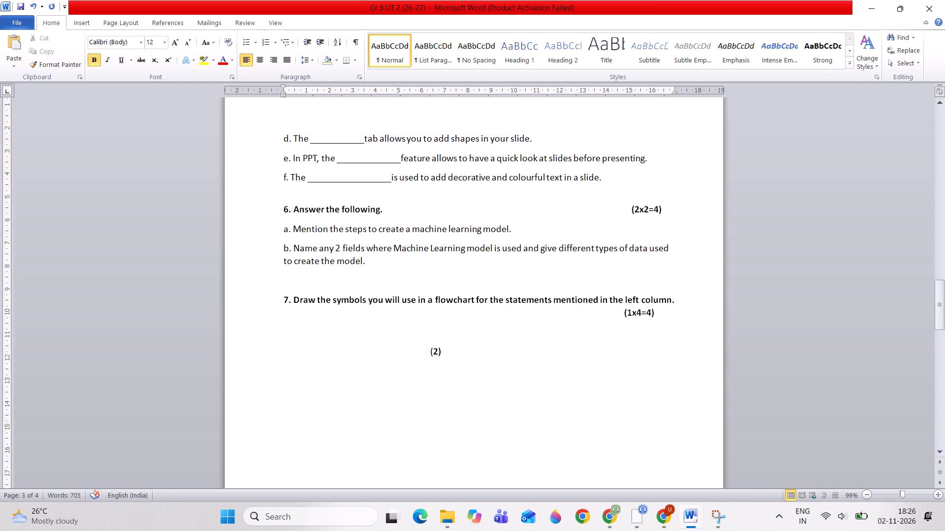
Review the paper from the multiple-choice questions through question 7, checking question order, numbering and marks.
{"action": "left_click", "coordinate": [944, 135]}
{"action": "left_click", "coordinate": [944, 135]}
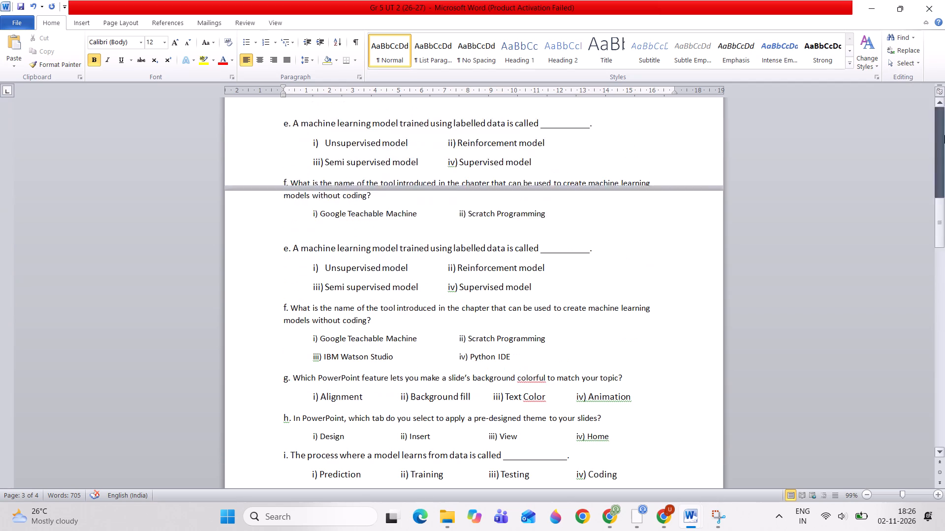
{"action": "left_click_drag", "start_coordinate": [937, 194], "coordinate": [936, 224]}
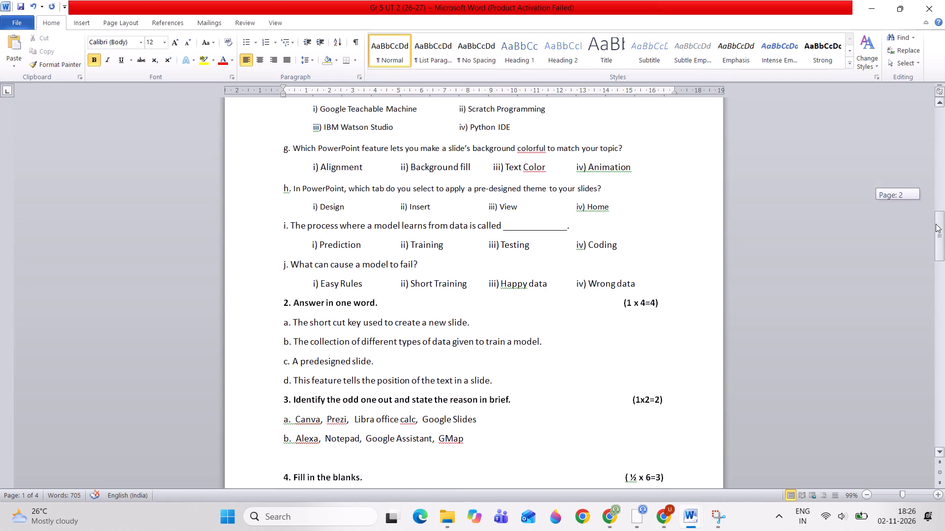
{"action": "left_click_drag", "start_coordinate": [936, 224], "coordinate": [932, 246]}
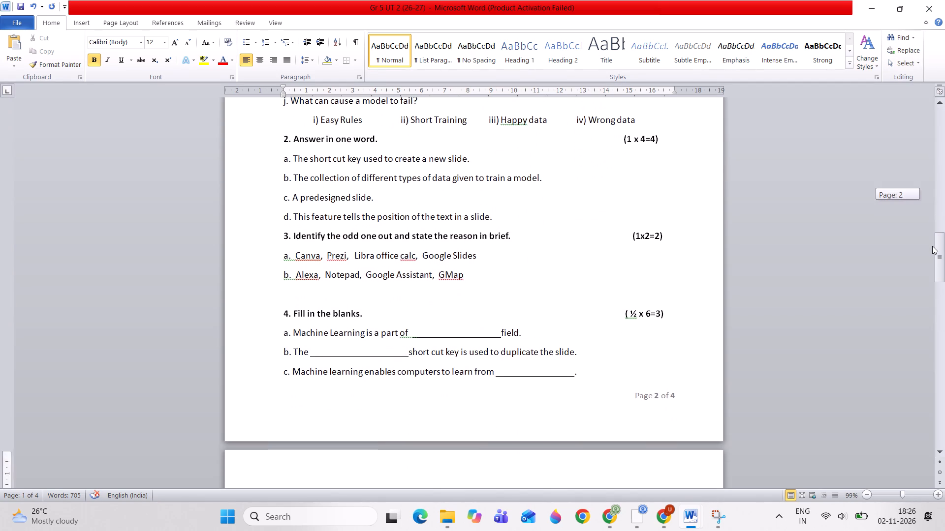
{"action": "left_click_drag", "start_coordinate": [932, 246], "coordinate": [930, 262]}
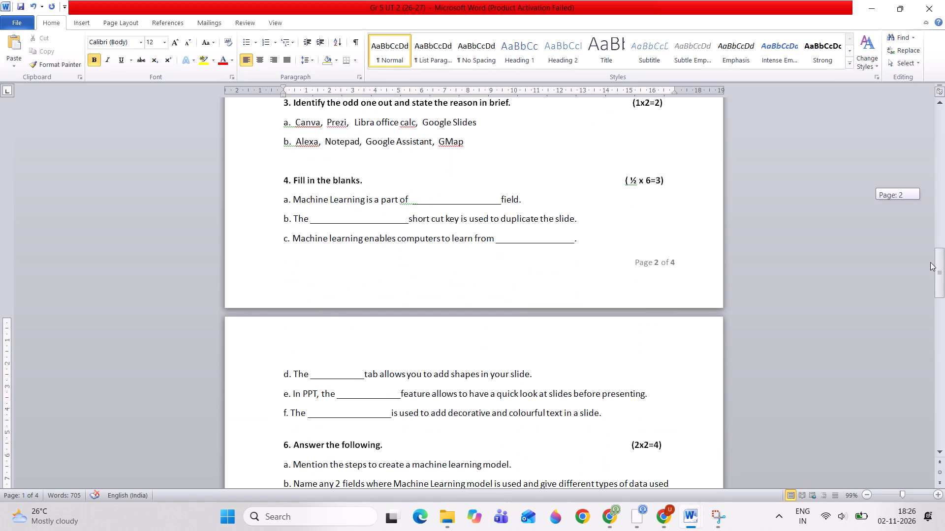
{"action": "left_click_drag", "start_coordinate": [930, 262], "coordinate": [930, 258]}
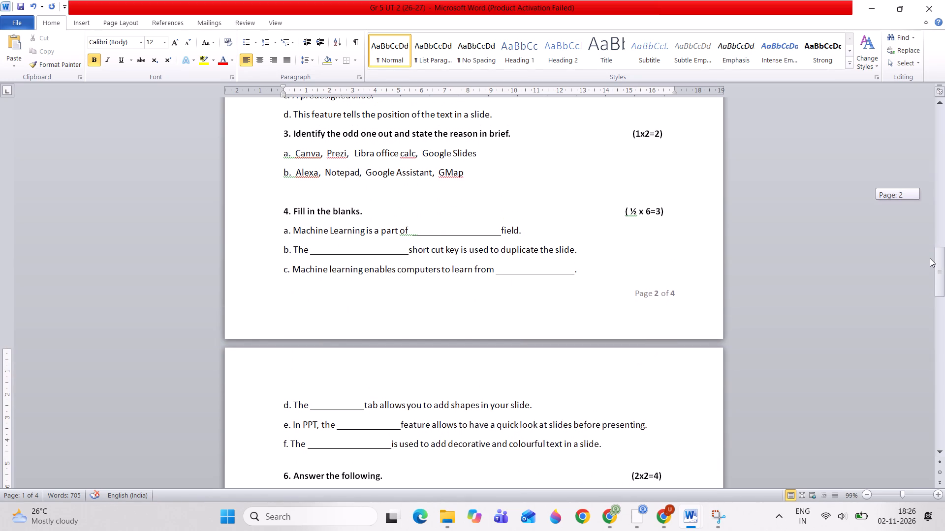
{"action": "left_click_drag", "start_coordinate": [930, 258], "coordinate": [927, 234]}
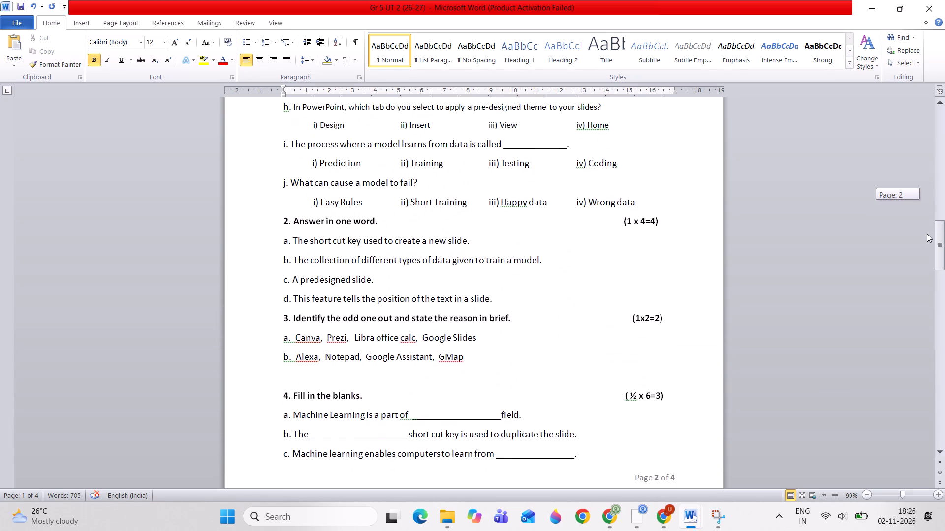
{"action": "left_click_drag", "start_coordinate": [927, 234], "coordinate": [923, 274]}
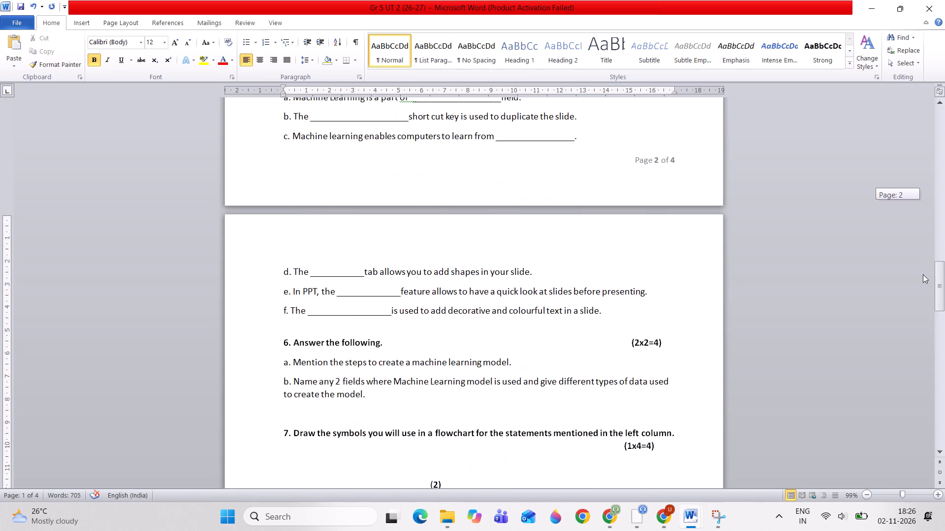
{"action": "left_click_drag", "start_coordinate": [923, 274], "coordinate": [922, 280]}
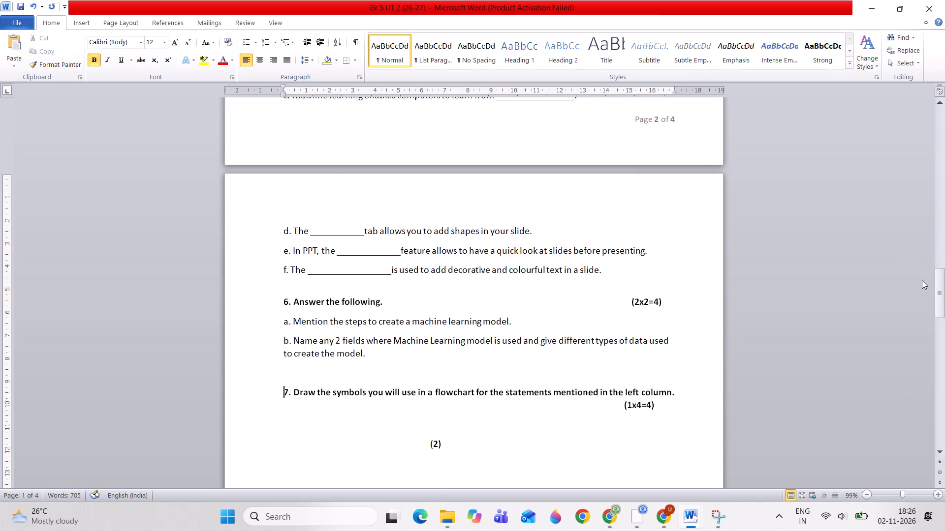
Insert the heading "SECTION - B" on a new line between fill-in-the-blank f and question 6.
{"action": "left_click", "coordinate": [519, 289]}
{"action": "key", "text": "Return"}
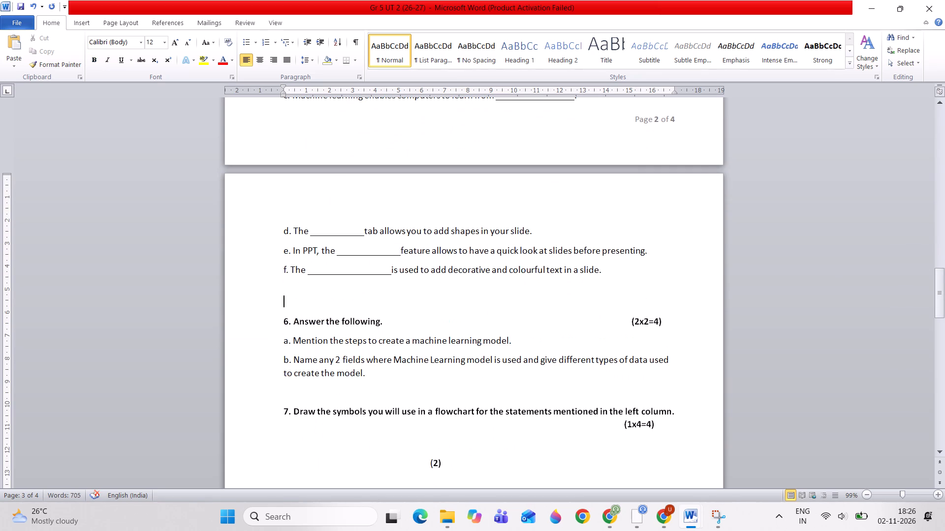
{"action": "key", "text": "Tab"}
{"action": "key", "text": "Tab"}
{"action": "key", "text": "Tab"}
{"action": "key", "text": "Tab"}
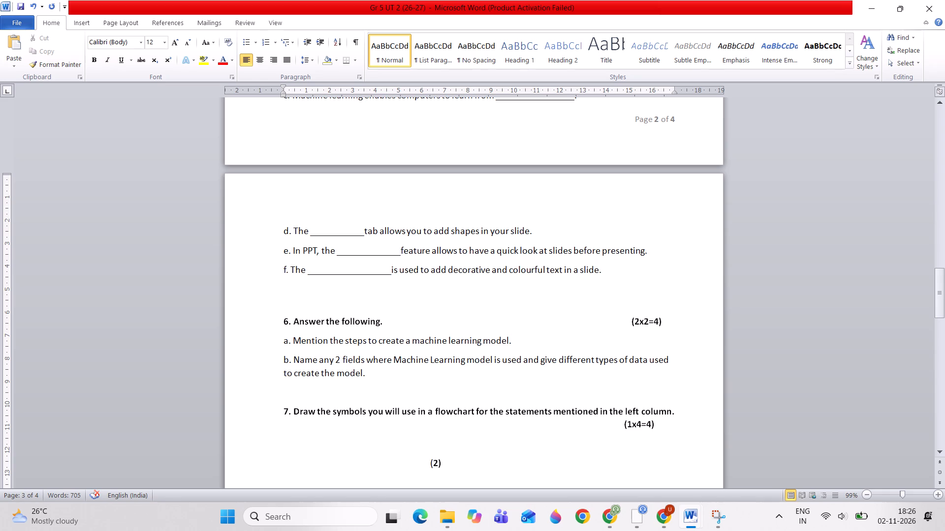
{"action": "type", "text": "SECTION - b"}
{"action": "key", "text": "BackSpace"}
{"action": "key", "text": "b"}
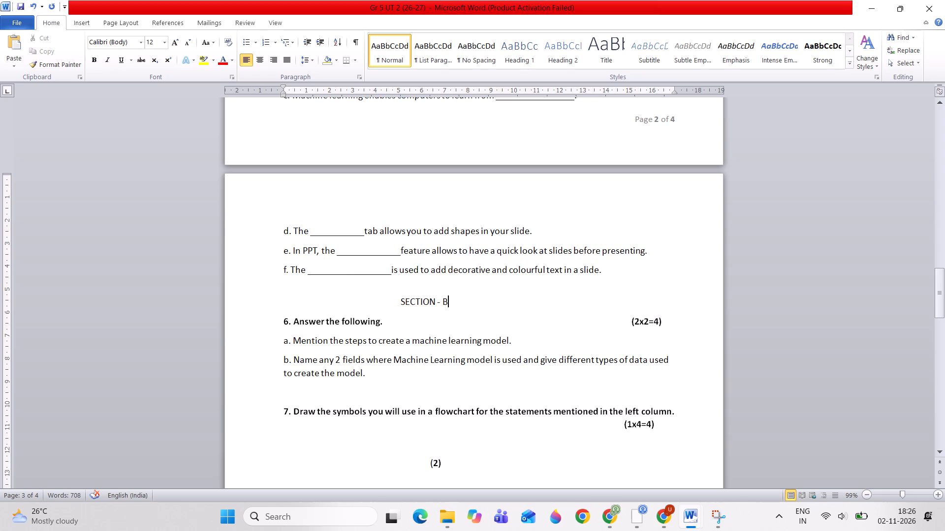
Make the "SECTION - B" heading bold and centre-aligned.
{"action": "left_click_drag", "start_coordinate": [401, 302], "coordinate": [467, 302]}
{"action": "key", "text": "ctrl+b"}
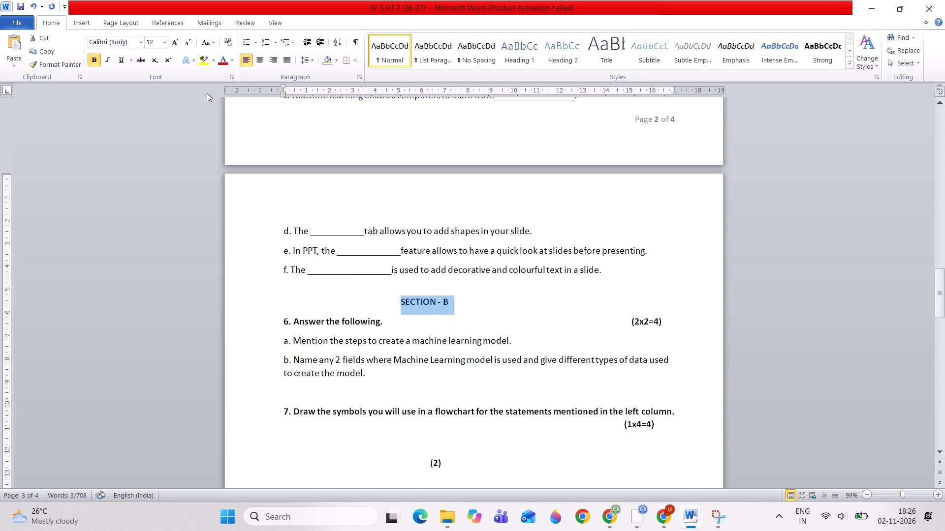
{"action": "left_click", "coordinate": [260, 59]}
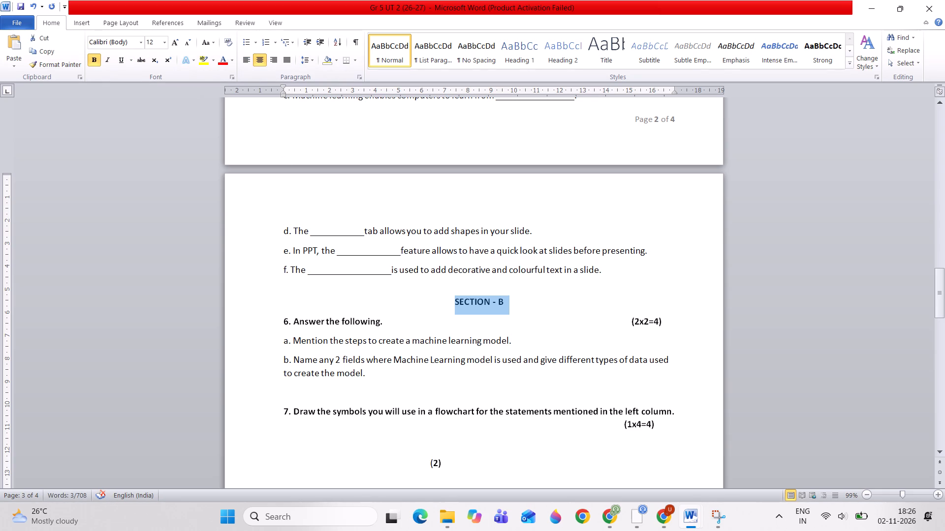
Add a blank line between the "SECTION - B" heading and question 6.
{"action": "left_click", "coordinate": [536, 318]}
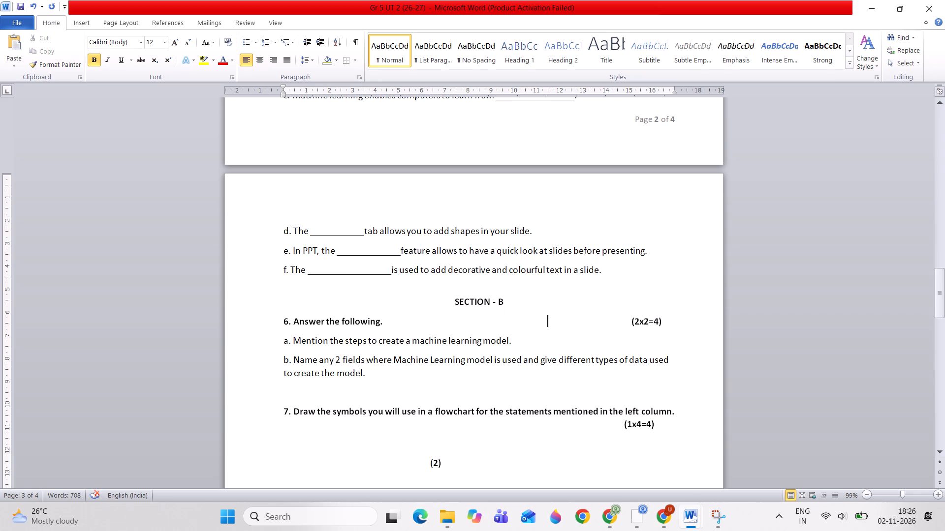
{"action": "left_click", "coordinate": [506, 295]}
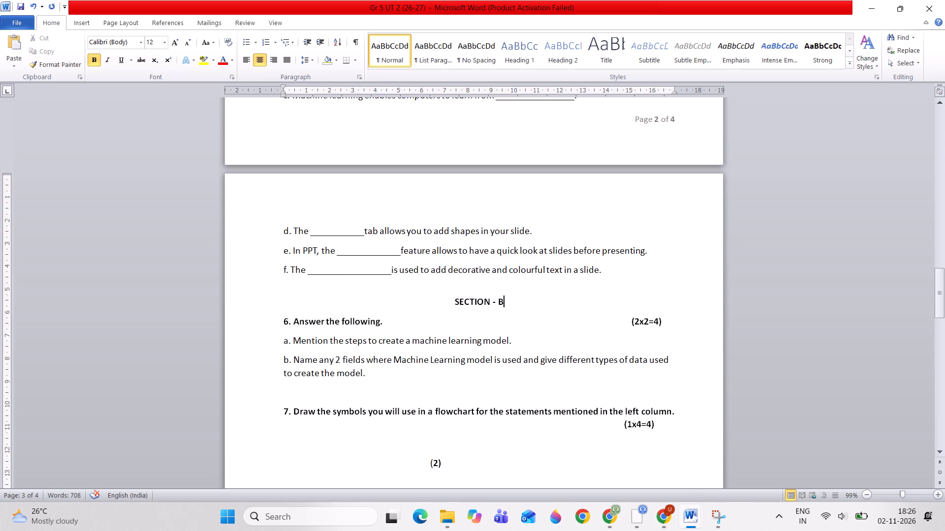
{"action": "key", "text": "Return"}
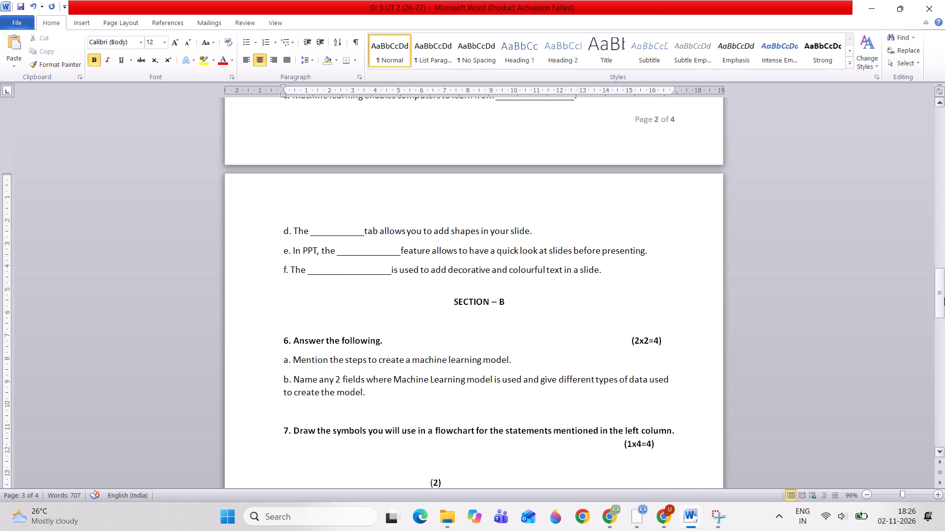
Renumber the "Answer the following." question under the "SECTION – B" heading as 5.
{"action": "left_click_drag", "start_coordinate": [940, 295], "coordinate": [924, 258]}
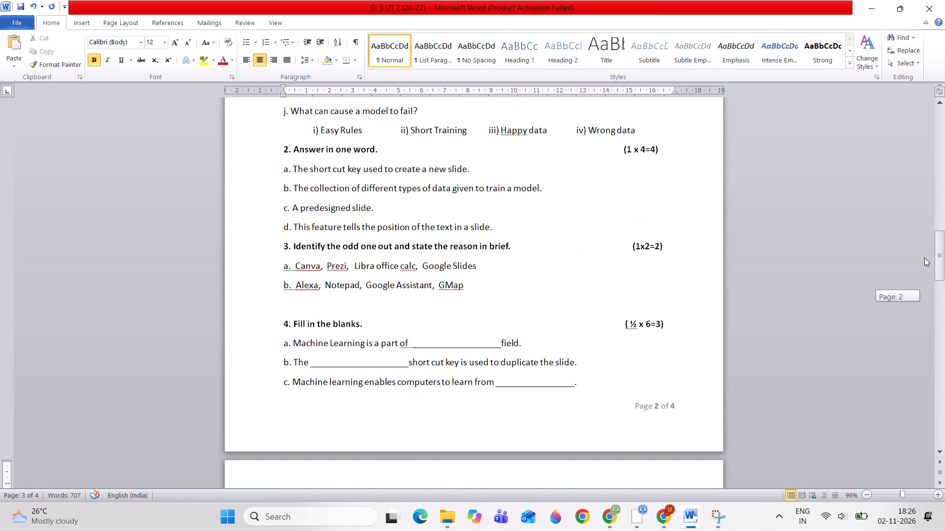
{"action": "left_click_drag", "start_coordinate": [924, 258], "coordinate": [926, 273]}
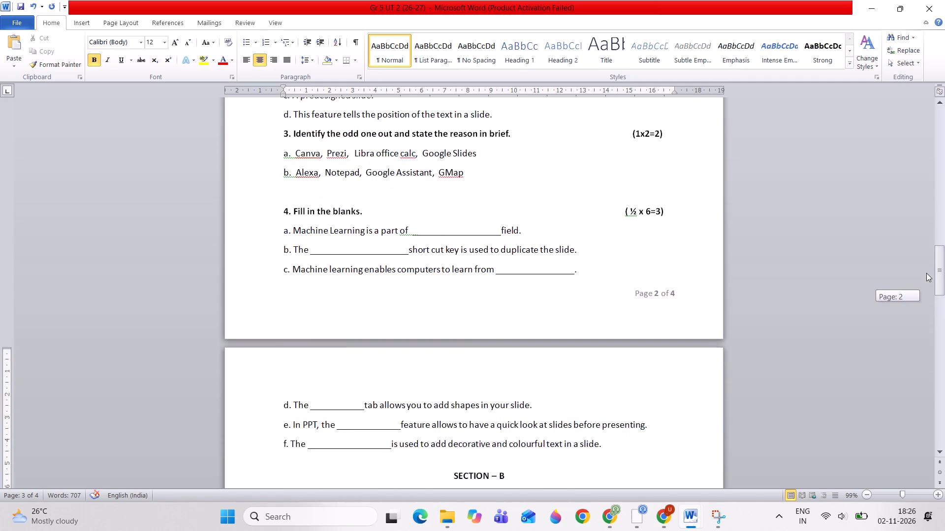
{"action": "left_click_drag", "start_coordinate": [926, 273], "coordinate": [927, 298]}
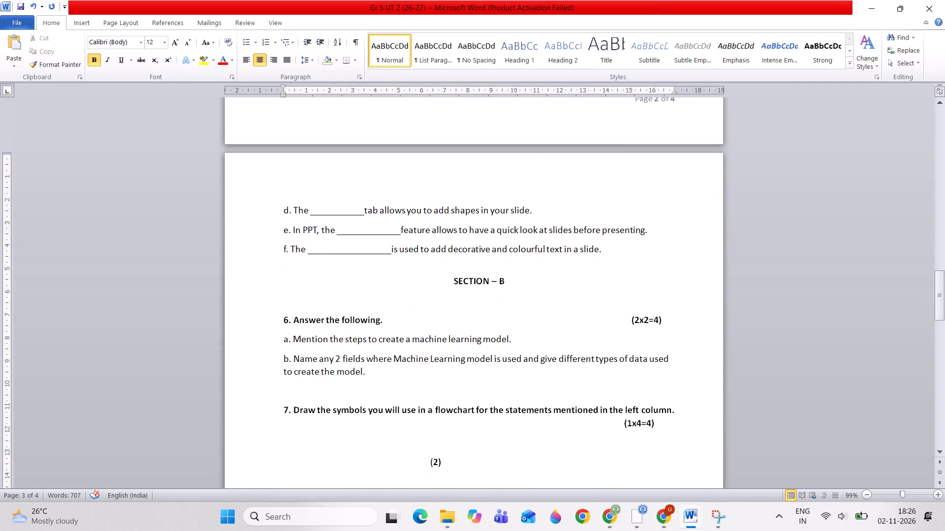
{"action": "left_click", "coordinate": [286, 323]}
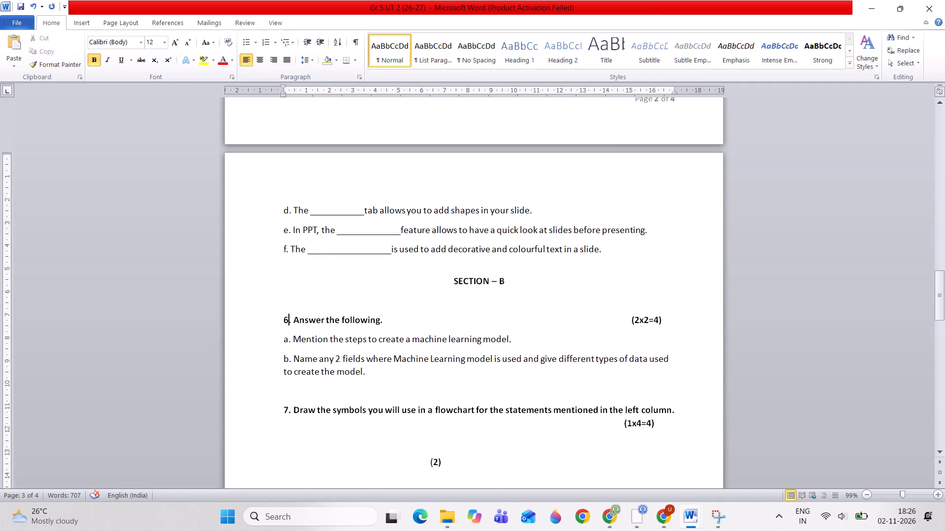
{"action": "key", "text": "BackSpace"}
{"action": "key", "text": "5"}
Delete the flowchart symbols question 7 together with its marks and the stray "(2)" below it.
{"action": "left_click_drag", "start_coordinate": [937, 300], "coordinate": [937, 327]}
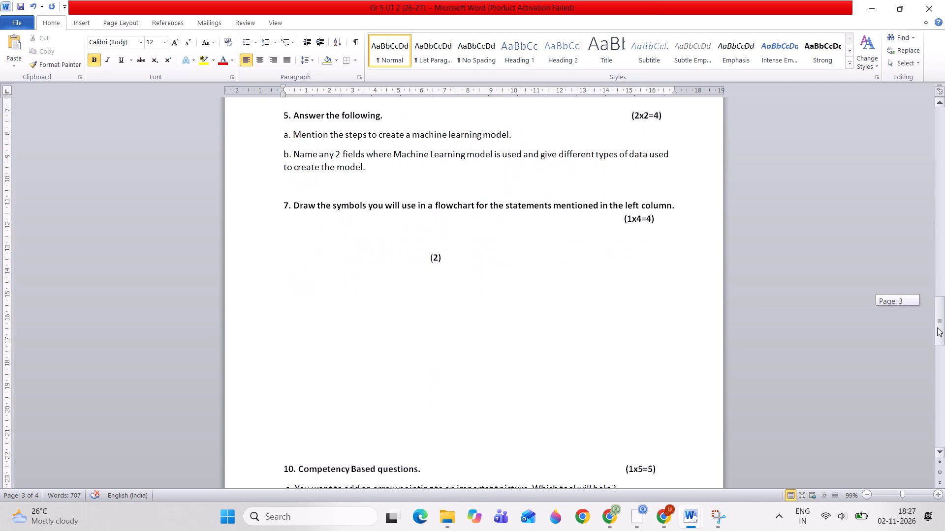
{"action": "left_click_drag", "start_coordinate": [937, 327], "coordinate": [935, 338]}
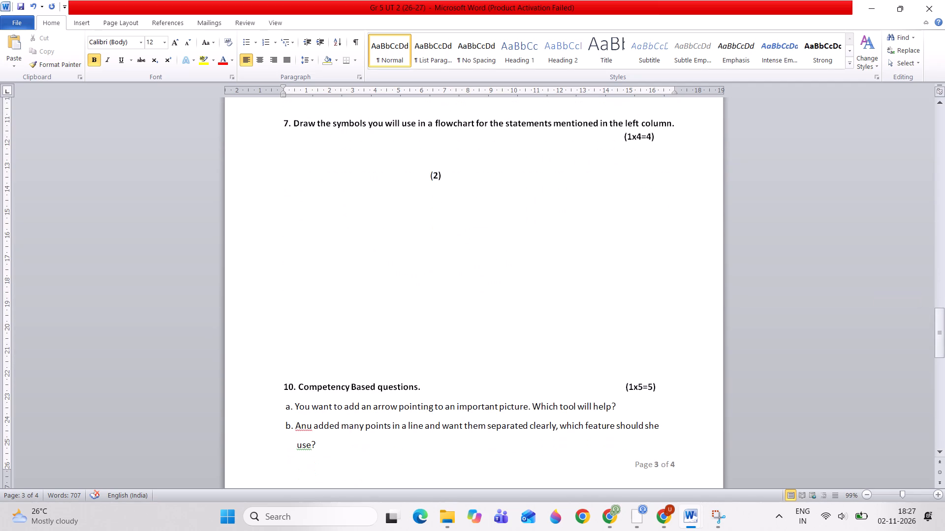
{"action": "left_click_drag", "start_coordinate": [285, 119], "coordinate": [456, 206]}
{"action": "key", "text": "Delete"}
{"action": "key", "text": "Delete"}
{"action": "key", "text": "Delete"}
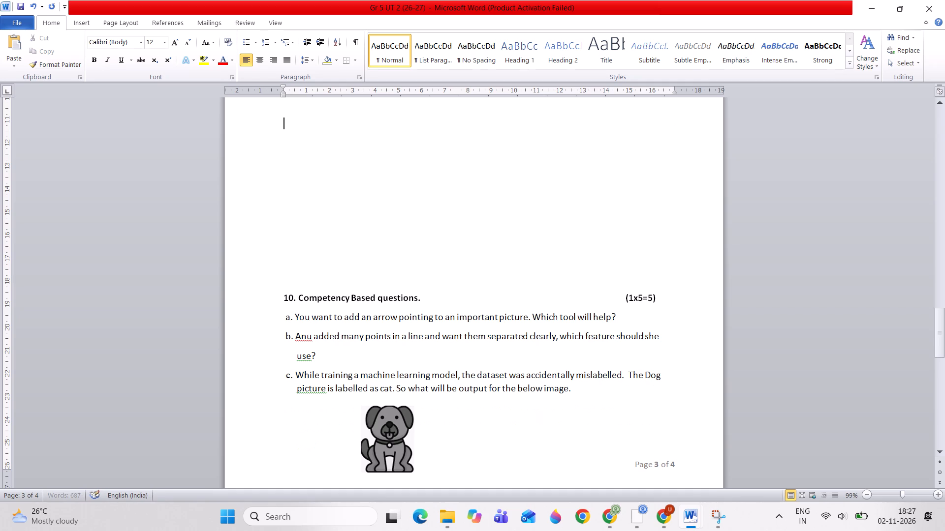
{"action": "key", "text": "Delete"}
{"action": "key", "text": "Delete"}
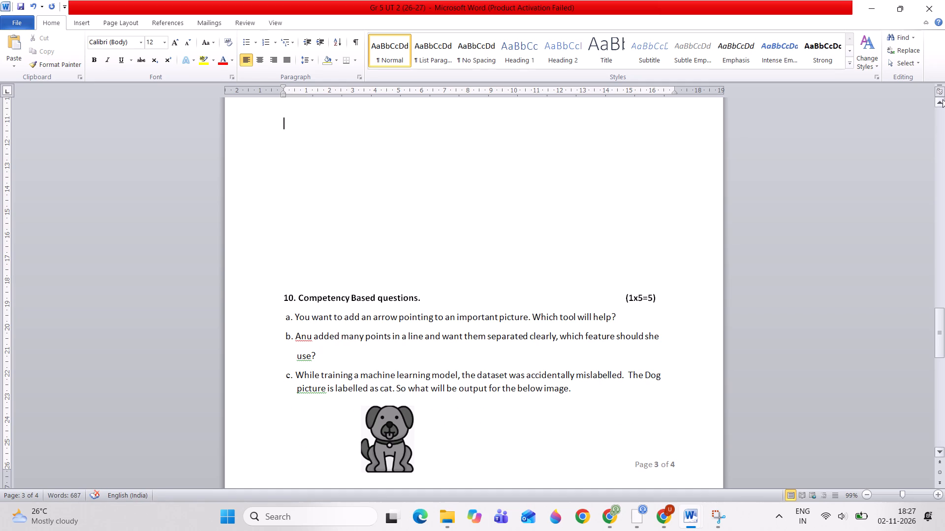
Remove the surplus blank lines between question 5 b and the "Competency Based questions" heading, leaving a small gap.
{"action": "double_click", "coordinate": [941, 99]}
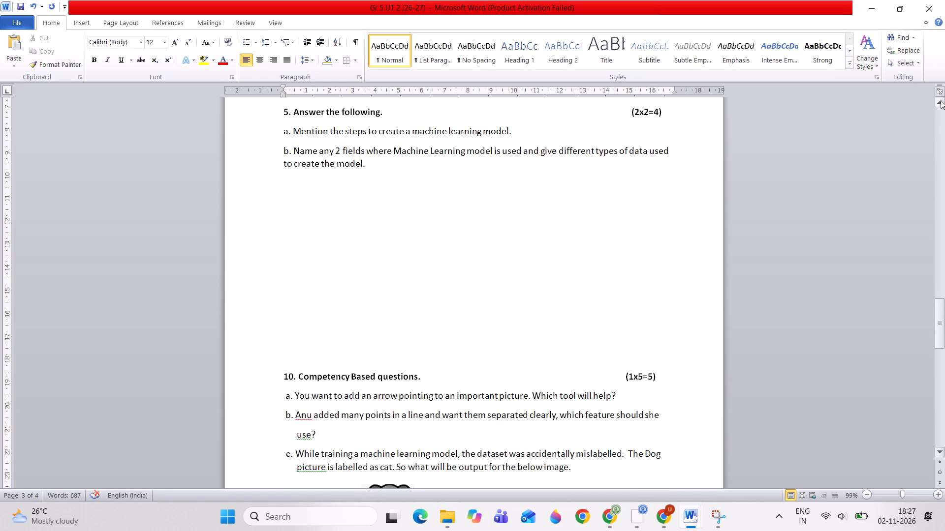
{"action": "double_click", "coordinate": [941, 100]}
{"action": "key", "text": "Delete"}
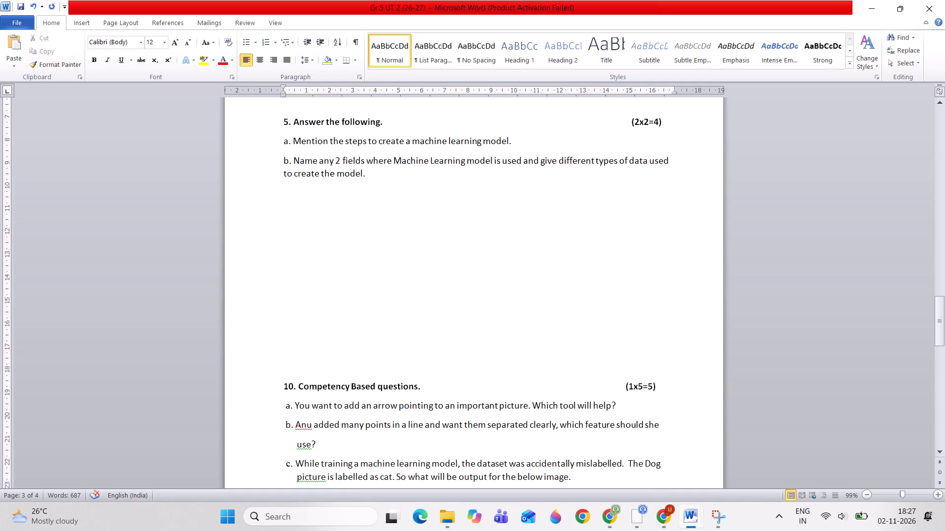
{"action": "key", "text": "Delete"}
{"action": "left_click", "coordinate": [404, 178]}
{"action": "key", "text": "Delete"}
{"action": "key", "text": "Delete"}
{"action": "key", "text": "Delete"}
{"action": "key", "text": "Delete"}
{"action": "key", "text": "Delete"}
{"action": "key", "text": "Delete"}
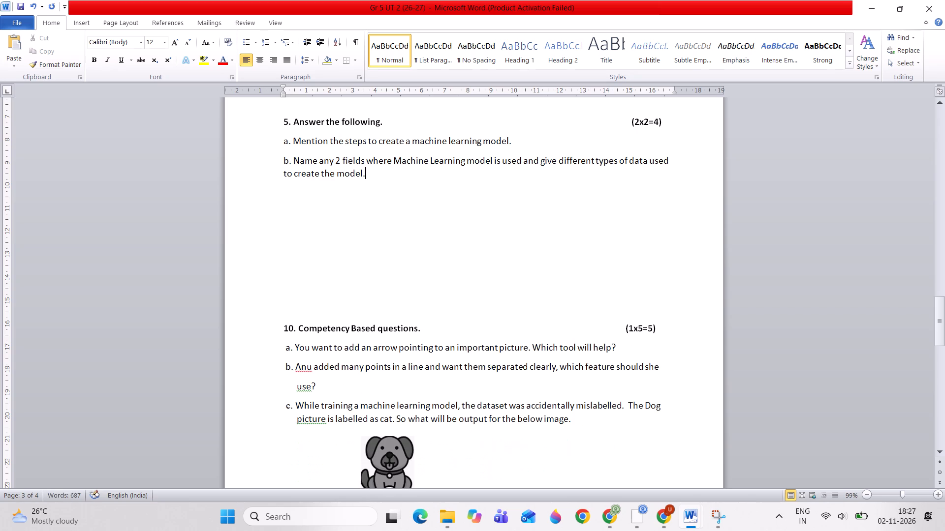
{"action": "key", "text": "space"}
{"action": "key", "text": "Delete"}
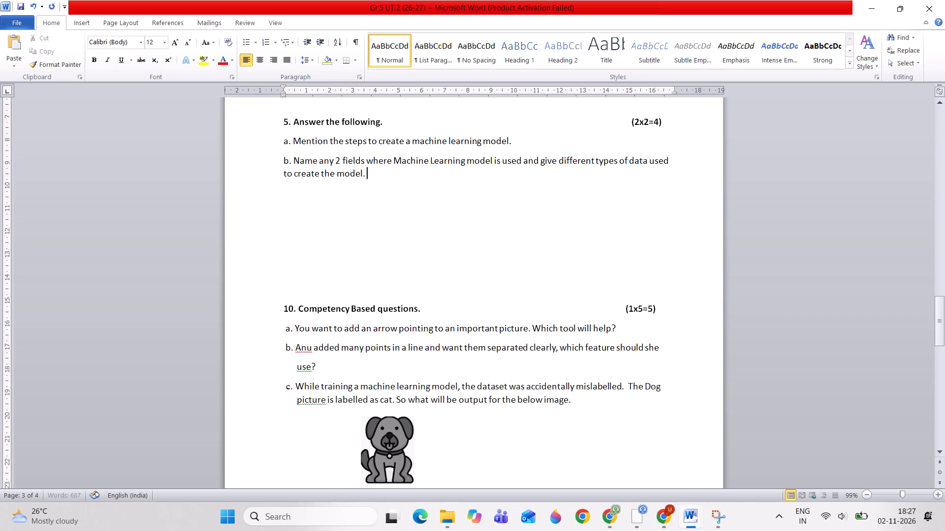
{"action": "key", "text": "Delete"}
{"action": "key", "text": "Delete"}
{"action": "key", "text": "Delete"}
{"action": "key", "text": "Delete"}
{"action": "key", "text": "Delete"}
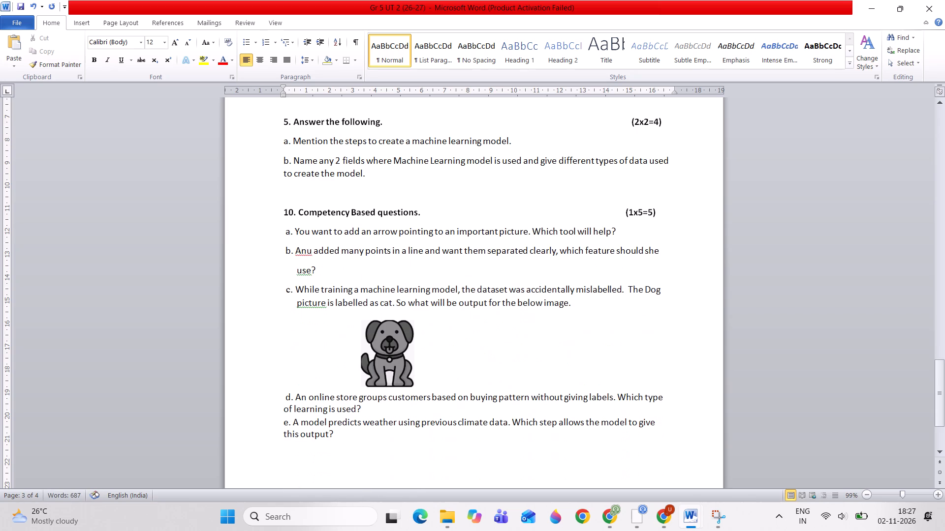
Renumber the "Competency Based questions" heading as 6.
{"action": "left_click", "coordinate": [288, 215]}
{"action": "key", "text": "BackSpace"}
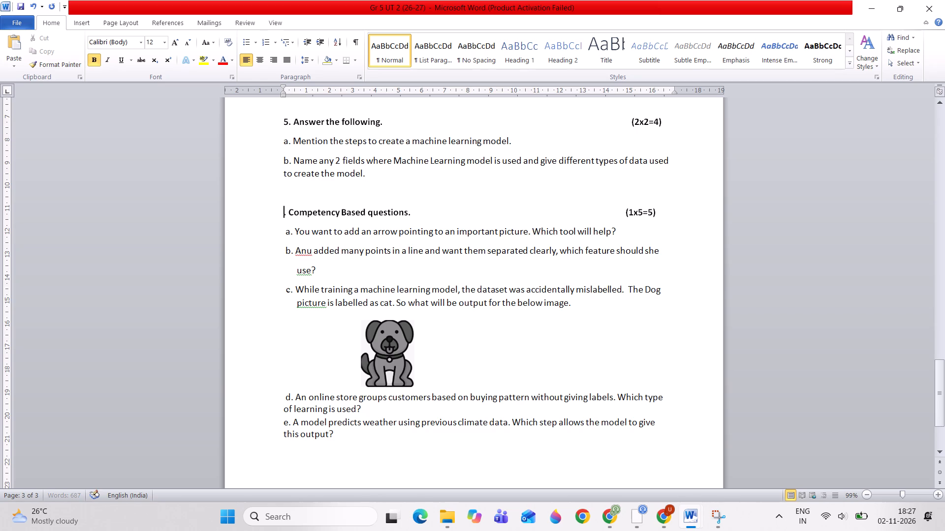
{"action": "key", "text": "Delete"}
{"action": "key", "text": "6"}
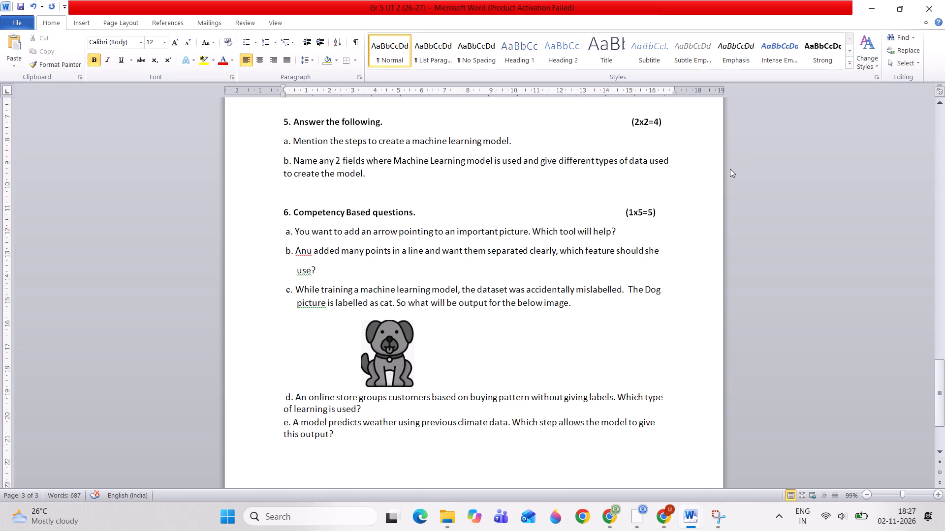
Add a new line below competency question e, above the closing XXXXXX line.
{"action": "left_click_drag", "start_coordinate": [944, 368], "coordinate": [943, 389]}
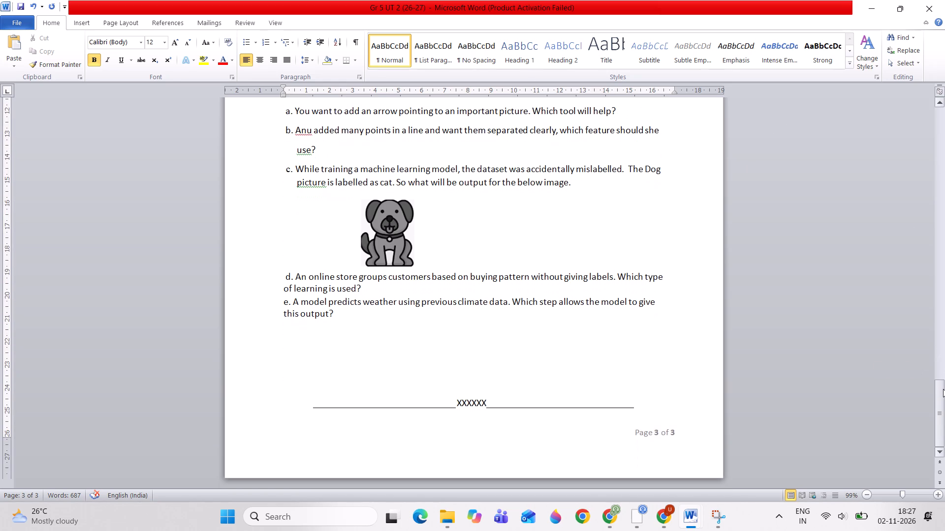
{"action": "left_click", "coordinate": [293, 300]}
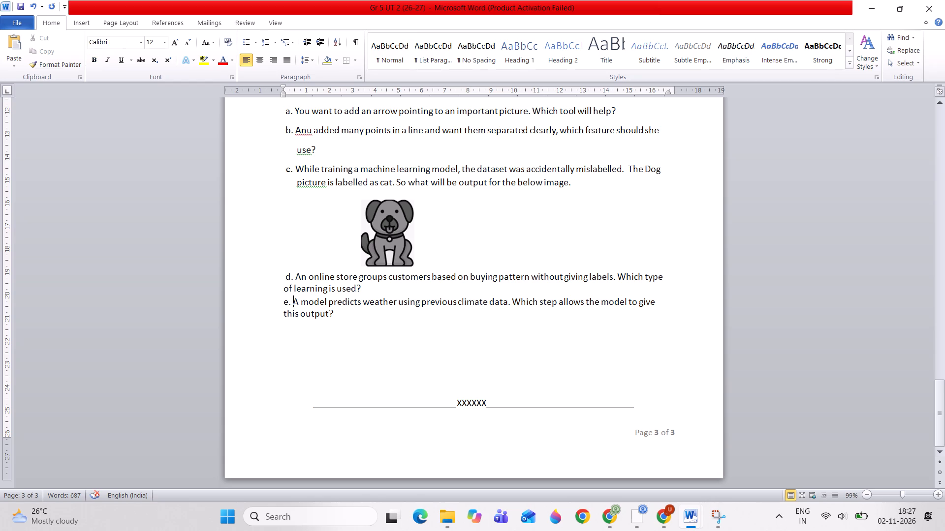
{"action": "left_click", "coordinate": [340, 317]}
{"action": "key", "text": "Return"}
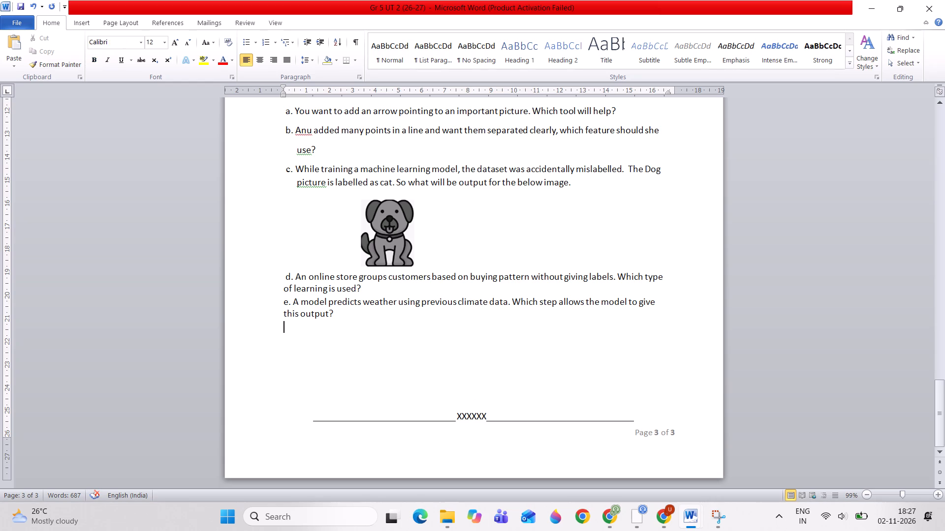
Switch to Chrome and look through the Open-CS chapter from Model Testing to the machine learning applications exercise.
{"action": "key", "text": "alt+Tab"}
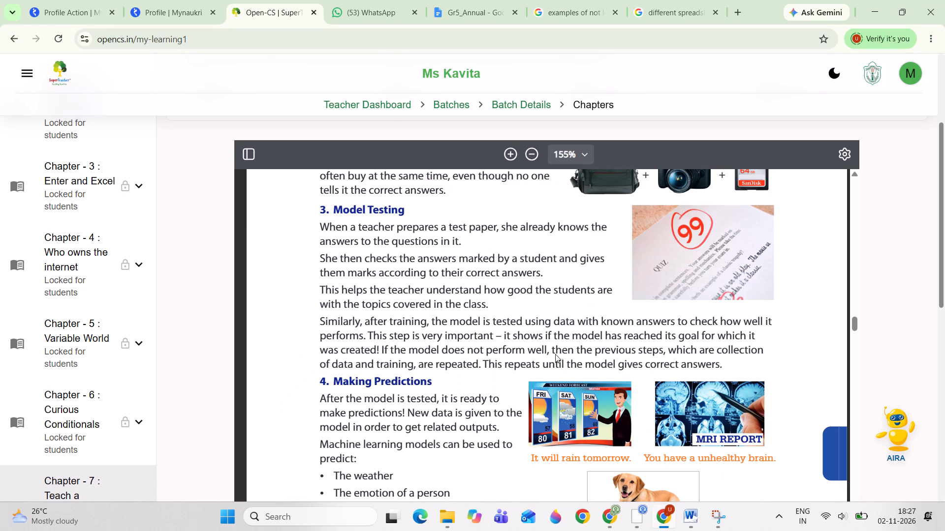
{"action": "left_click_drag", "start_coordinate": [838, 435], "coordinate": [838, 439]}
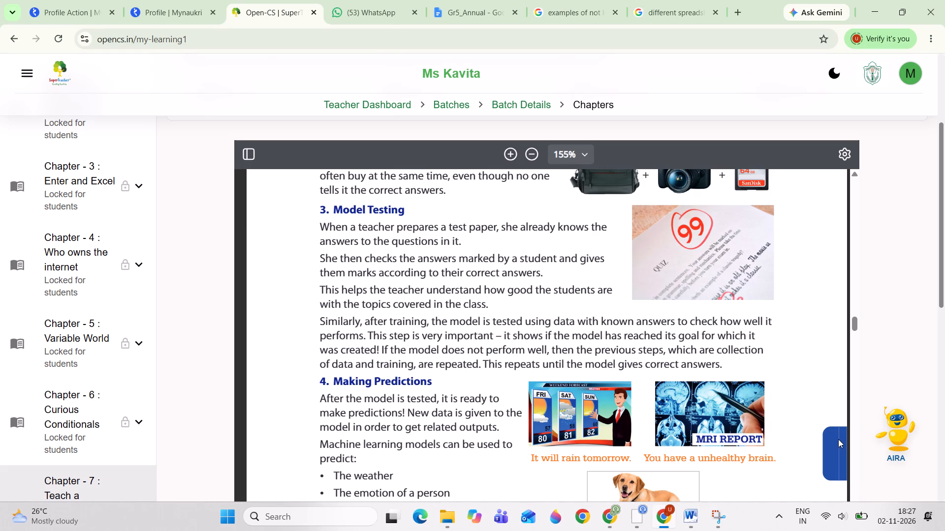
{"action": "left_click_drag", "start_coordinate": [838, 439], "coordinate": [839, 446]}
{"action": "left_click_drag", "start_coordinate": [855, 324], "coordinate": [857, 336]}
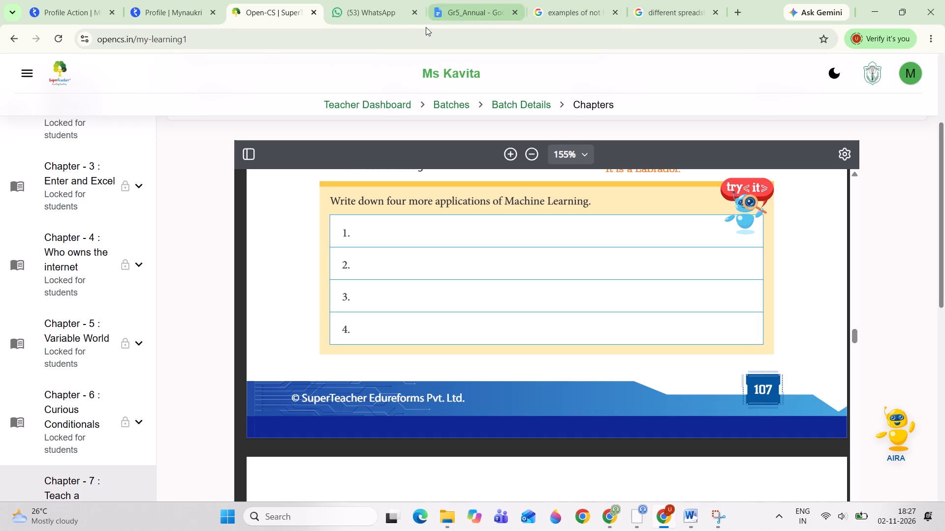
Copy the "Give examples of given Machine learning fields." question with its marks and items a to d from the Gr5_Annual document.
{"action": "left_click", "coordinate": [467, 15]}
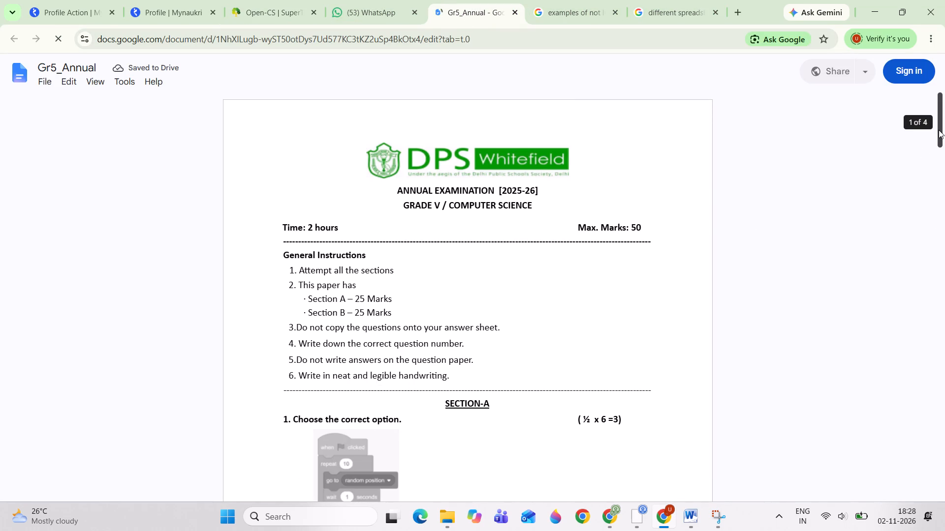
{"action": "left_click_drag", "start_coordinate": [939, 130], "coordinate": [938, 183]}
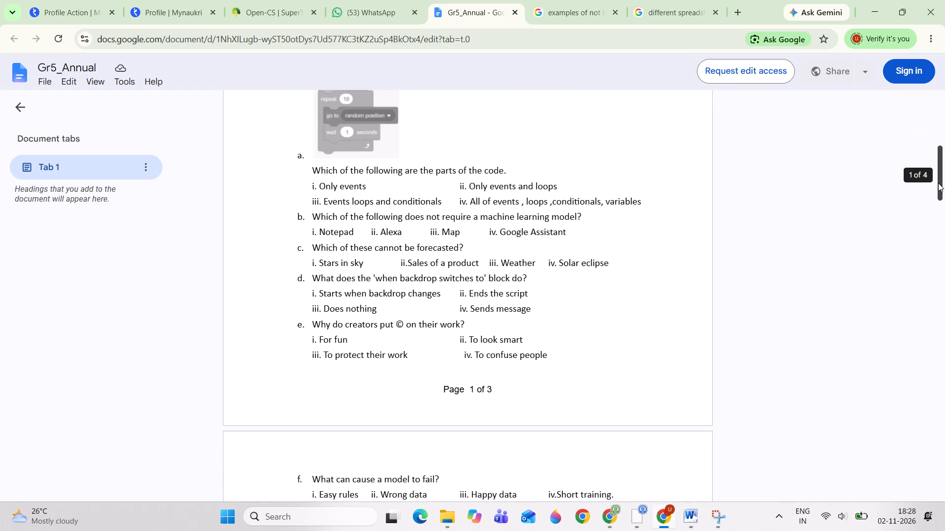
{"action": "left_click_drag", "start_coordinate": [938, 183], "coordinate": [928, 225]}
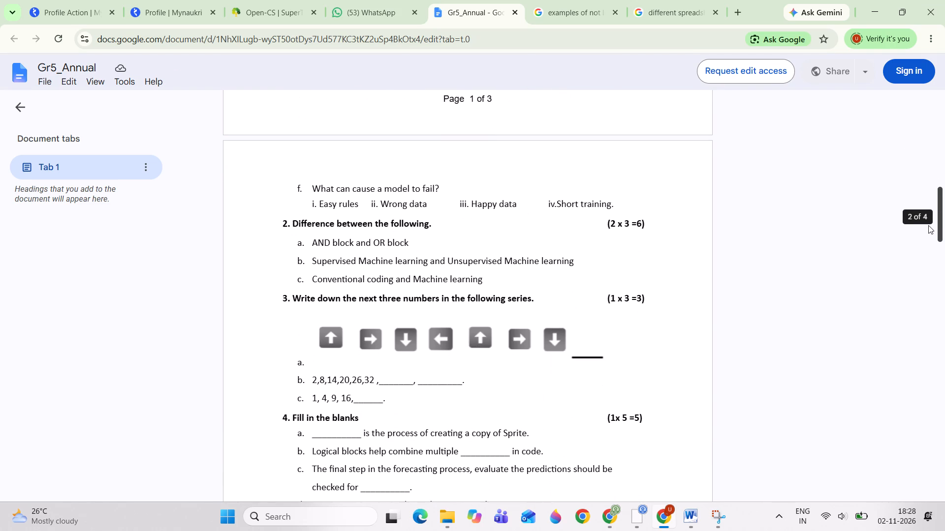
{"action": "left_click_drag", "start_coordinate": [928, 225], "coordinate": [928, 227]}
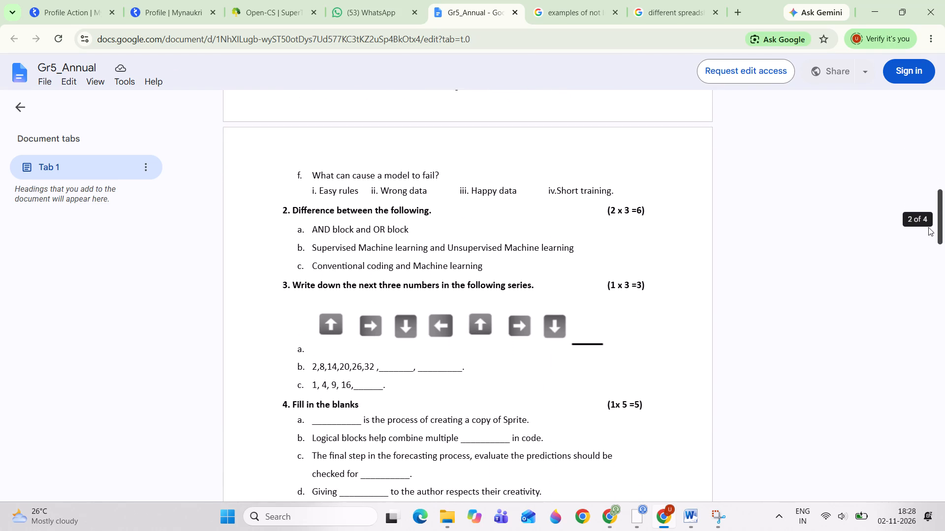
{"action": "left_click_drag", "start_coordinate": [928, 227], "coordinate": [926, 233]}
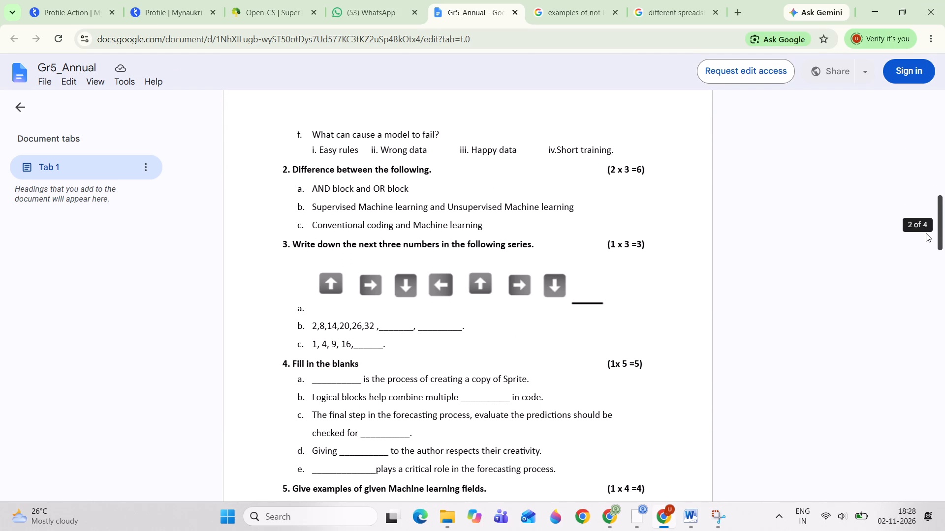
{"action": "left_click_drag", "start_coordinate": [926, 233], "coordinate": [918, 263]}
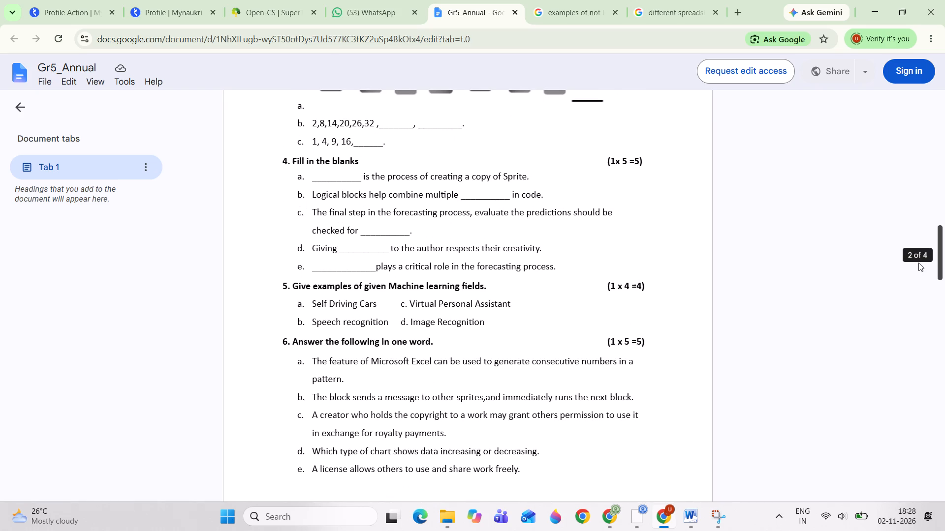
{"action": "left_click_drag", "start_coordinate": [918, 263], "coordinate": [916, 268]}
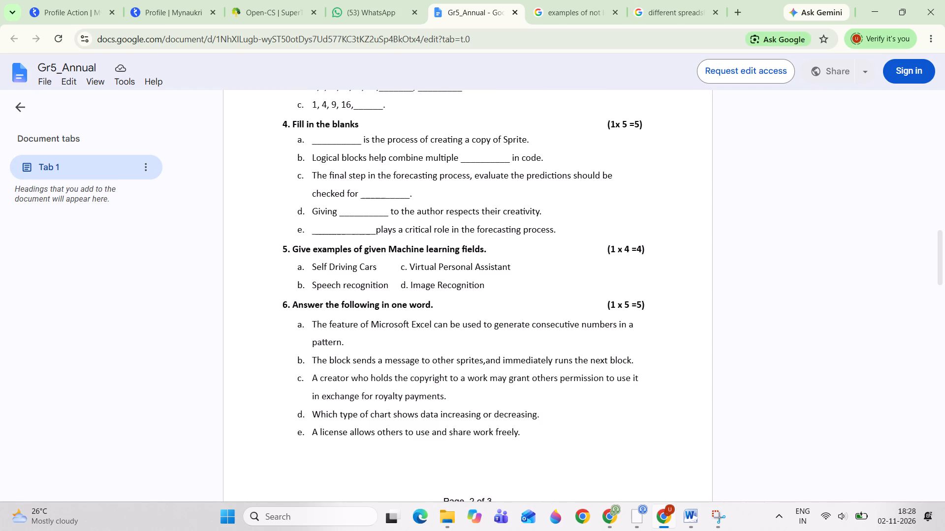
{"action": "left_click_drag", "start_coordinate": [293, 251], "coordinate": [353, 276]}
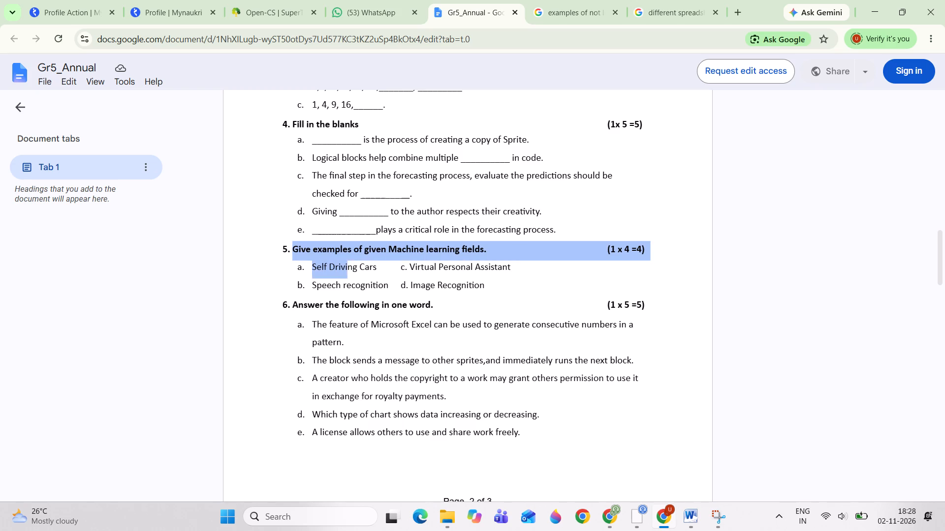
{"action": "left_click_drag", "start_coordinate": [353, 276], "coordinate": [510, 286]}
{"action": "key", "text": "ctrl+c"}
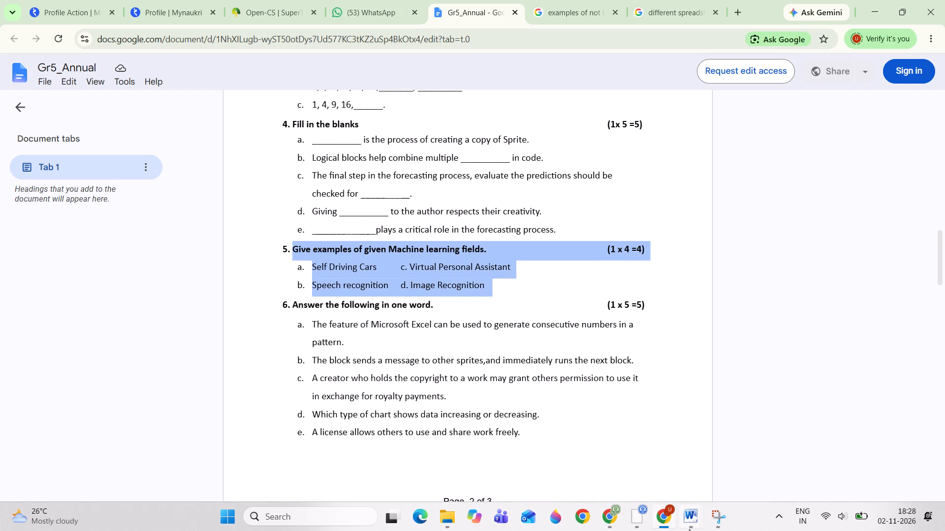
Switch to Word and paste the copied machine learning fields question below competency question e, leaving a blank line between.
{"action": "left_click", "coordinate": [634, 459]}
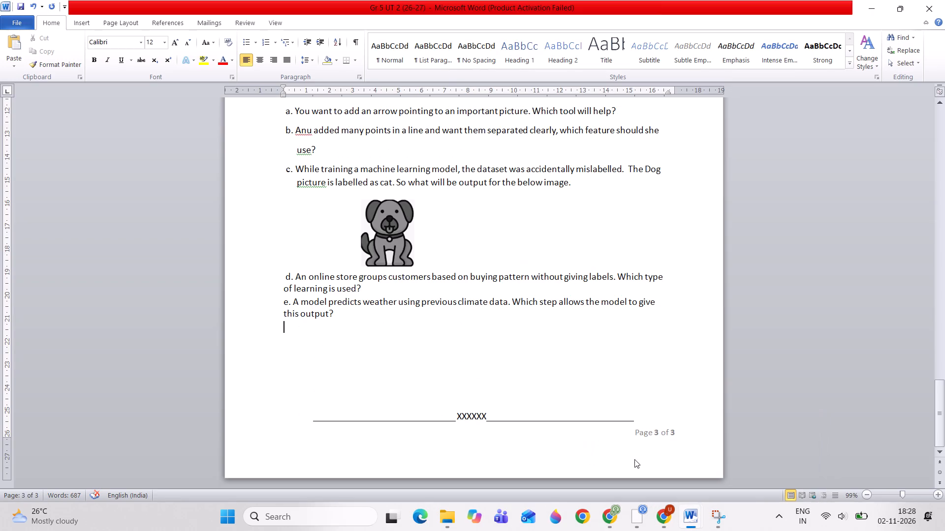
{"action": "key", "text": "Return"}
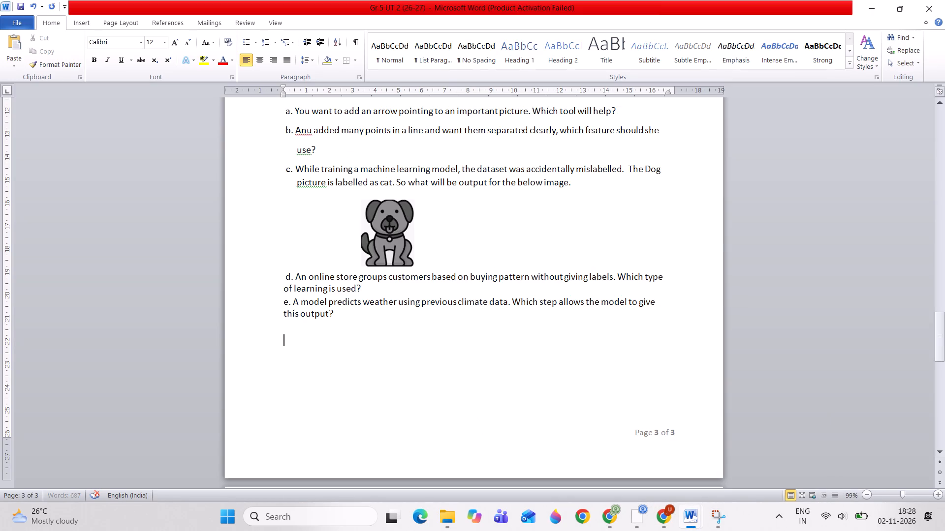
{"action": "key", "text": "ctrl+v"}
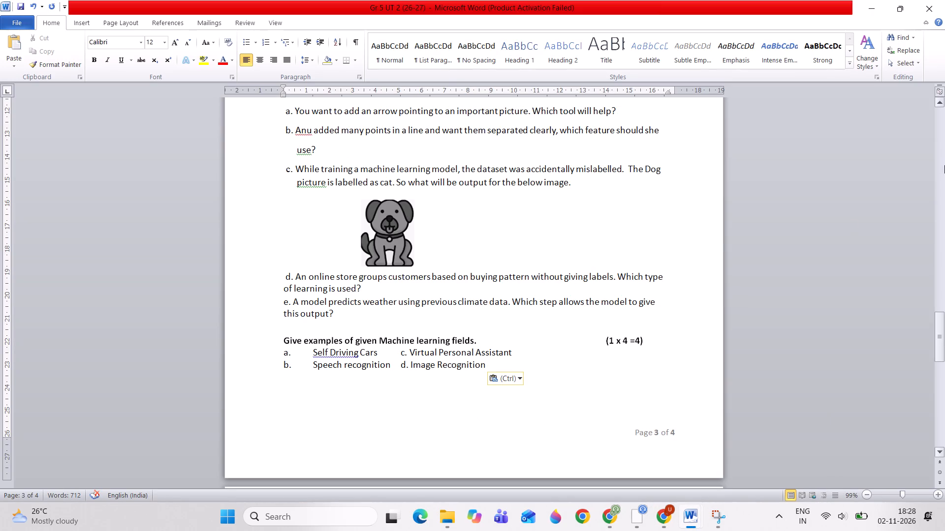
Number the "Give examples of given Machine learning fields." heading as 7.
{"action": "triple_click", "coordinate": [938, 102]}
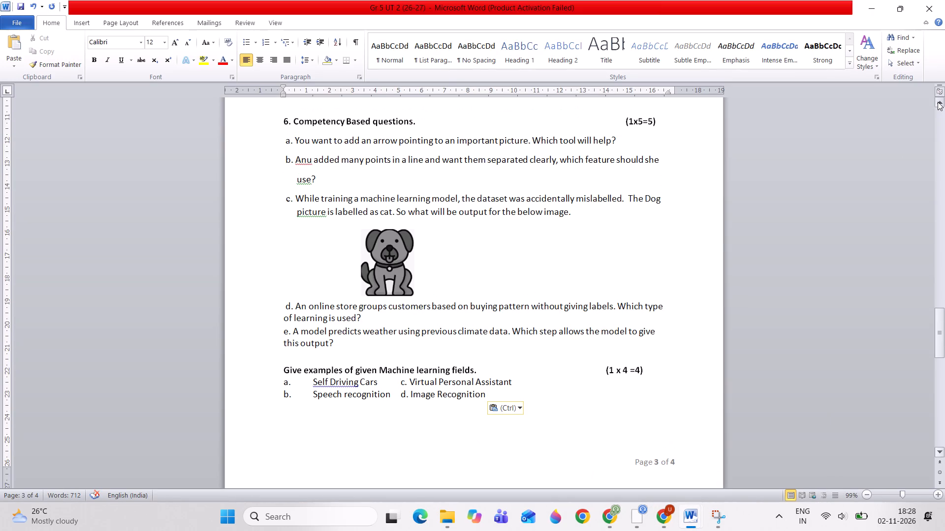
{"action": "left_click", "coordinate": [284, 369]}
{"action": "key", "text": "7"}
{"action": "type", "text": "."}
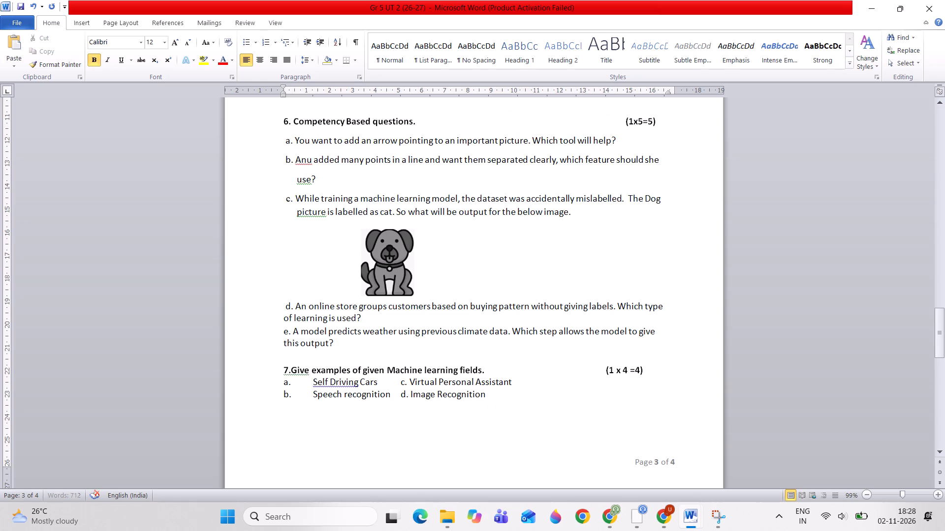
{"action": "key", "text": "space"}
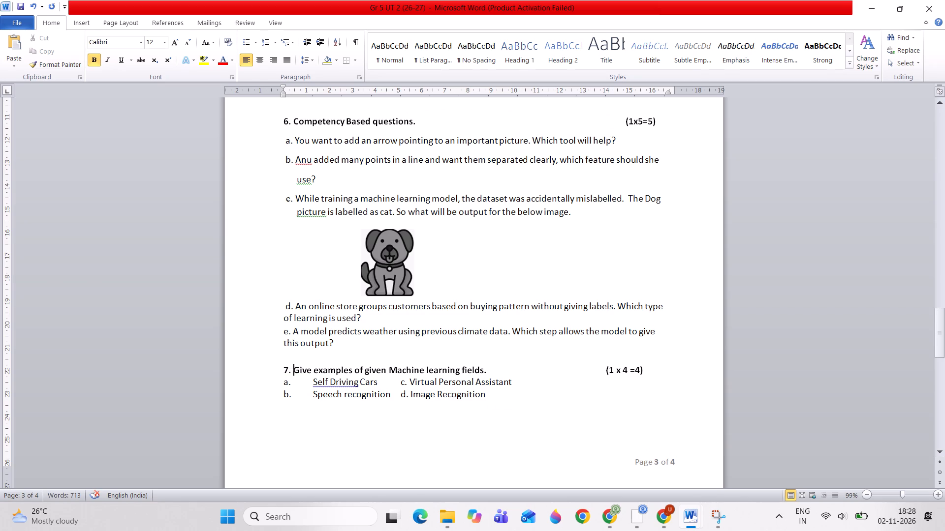
Add space before the (1 x 4 =4) marks of question 7 to move them toward the marks alignment of question 6.
{"action": "left_click", "coordinate": [656, 367]}
{"action": "left_click", "coordinate": [603, 374]}
{"action": "key", "text": "space"}
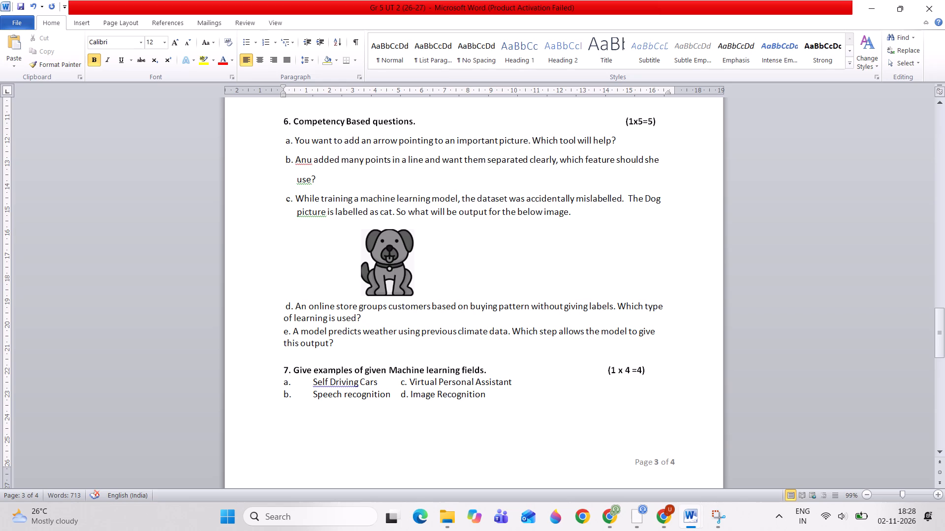
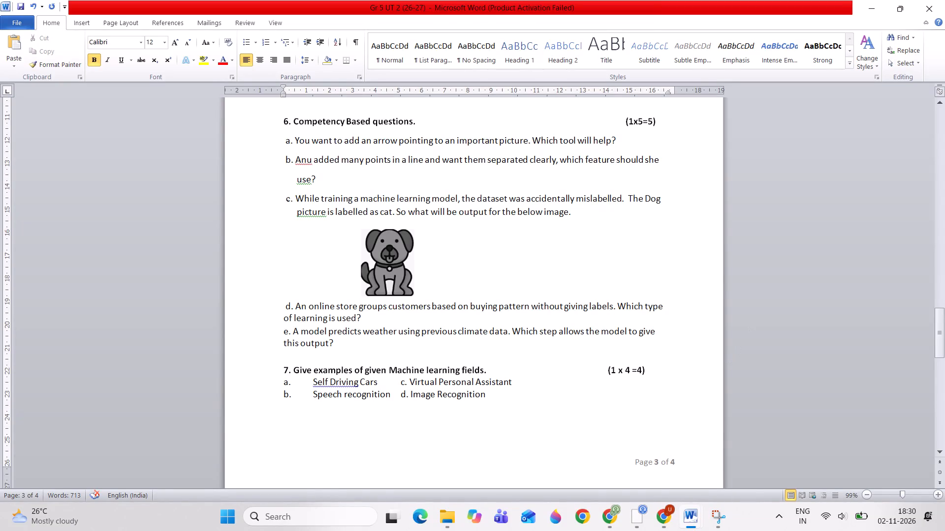
Insert a blank line between the question 7 heading and its item a.
{"action": "left_click", "coordinate": [652, 366]}
{"action": "key", "text": "Return"}
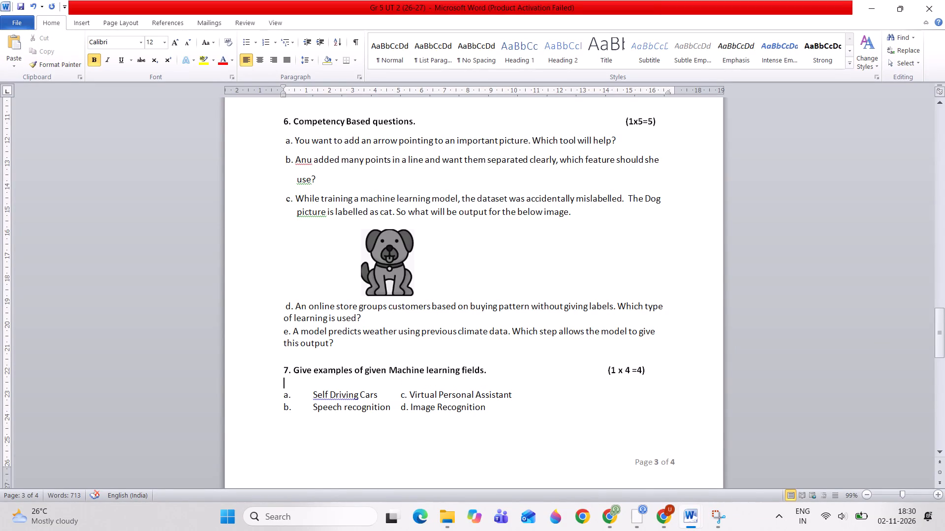
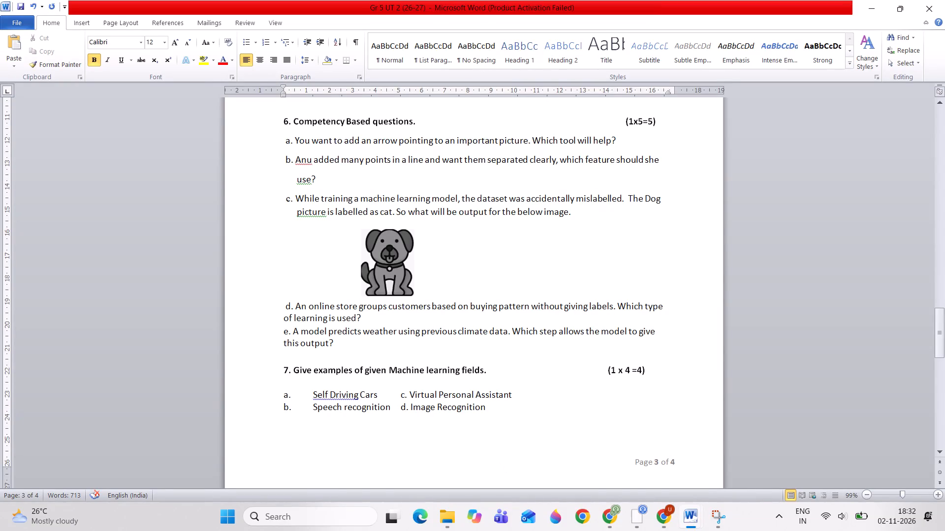
Copy question 7's text with its items a to d from Word, search Google for it in a new Chrome tab, and review the results.
{"action": "left_click_drag", "start_coordinate": [293, 368], "coordinate": [339, 378]}
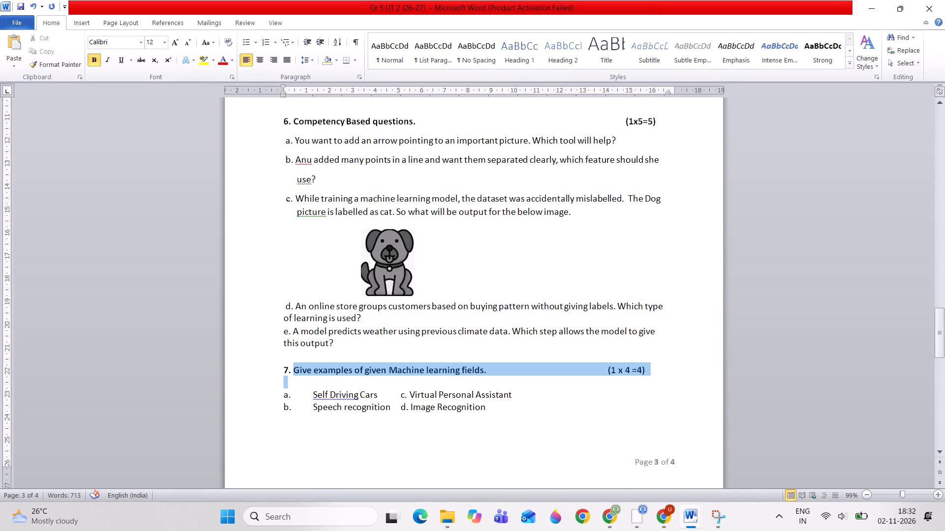
{"action": "left_click_drag", "start_coordinate": [339, 378], "coordinate": [516, 416]}
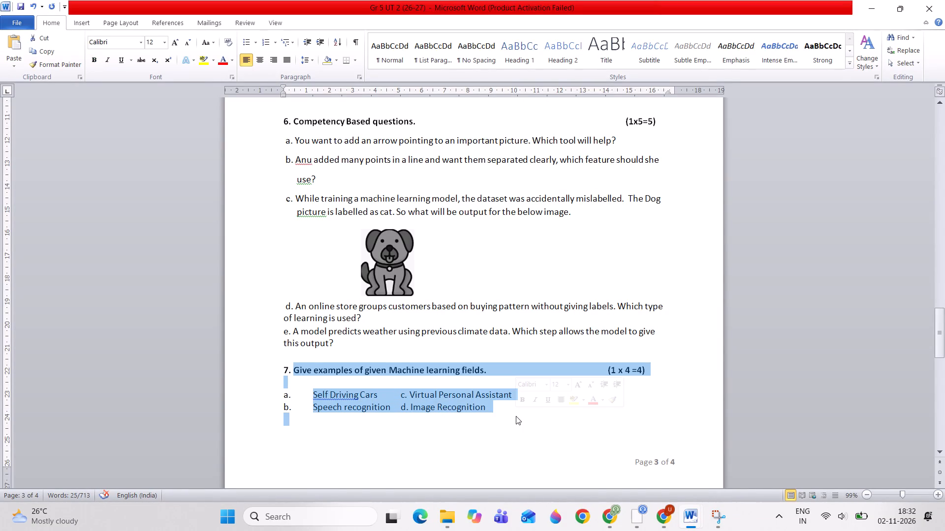
{"action": "key", "text": "ctrl+c"}
{"action": "left_click", "coordinate": [664, 514]}
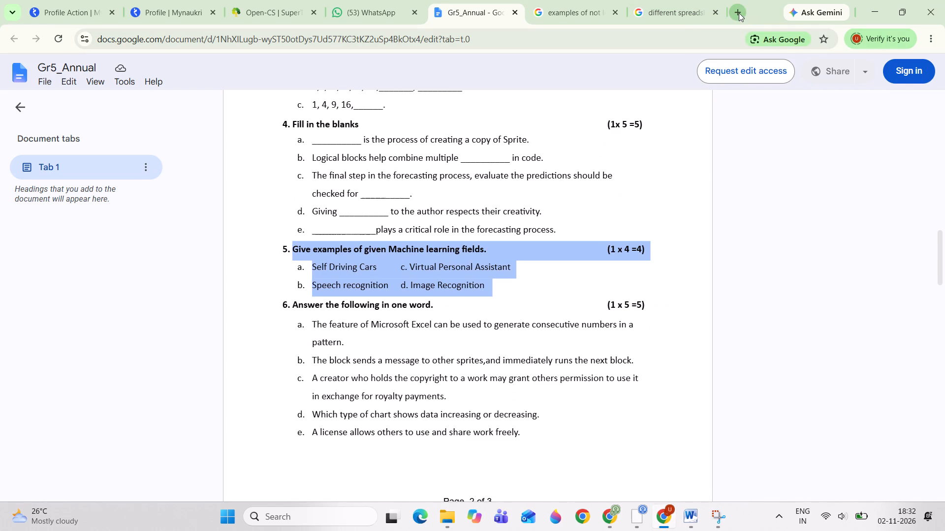
{"action": "left_click", "coordinate": [739, 13]}
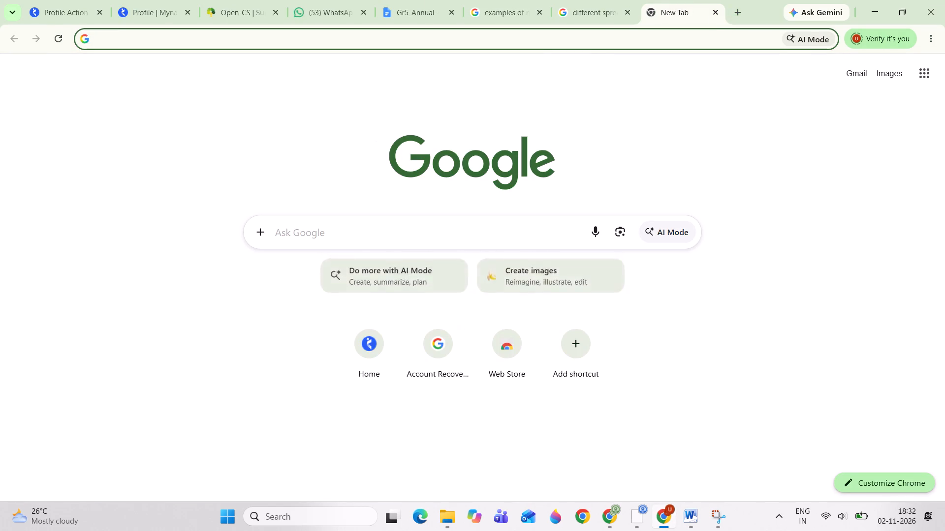
{"action": "left_click", "coordinate": [294, 237]}
{"action": "key", "text": "ctrl+v"}
{"action": "key", "text": "Return"}
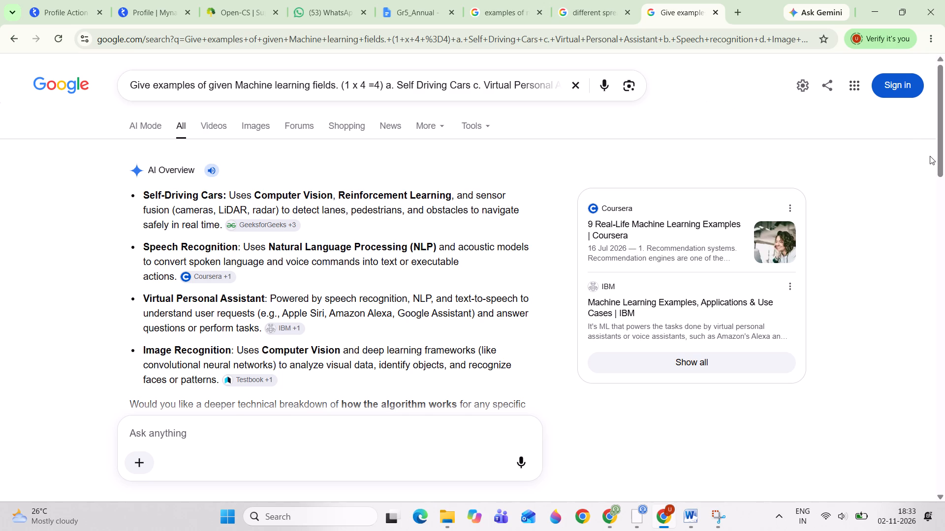
{"action": "left_click_drag", "start_coordinate": [939, 162], "coordinate": [941, 184]}
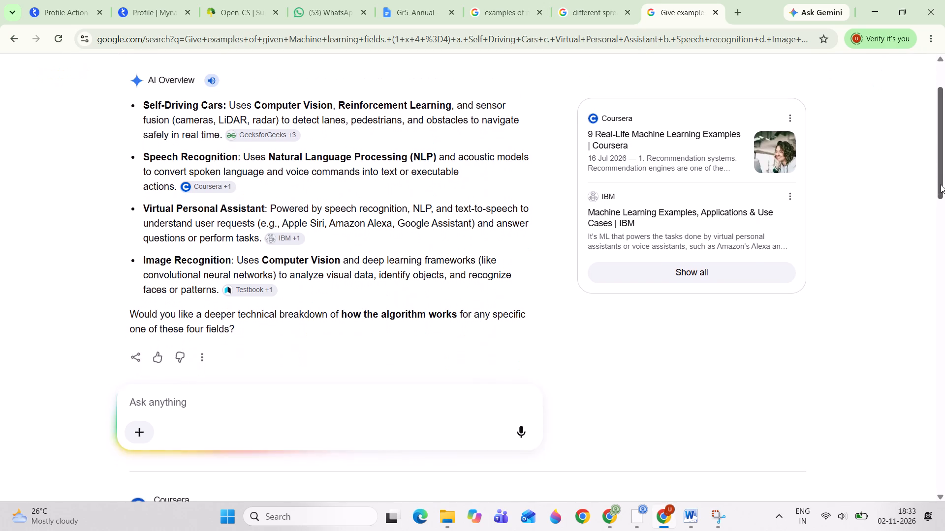
{"action": "left_click_drag", "start_coordinate": [941, 184], "coordinate": [931, 299]}
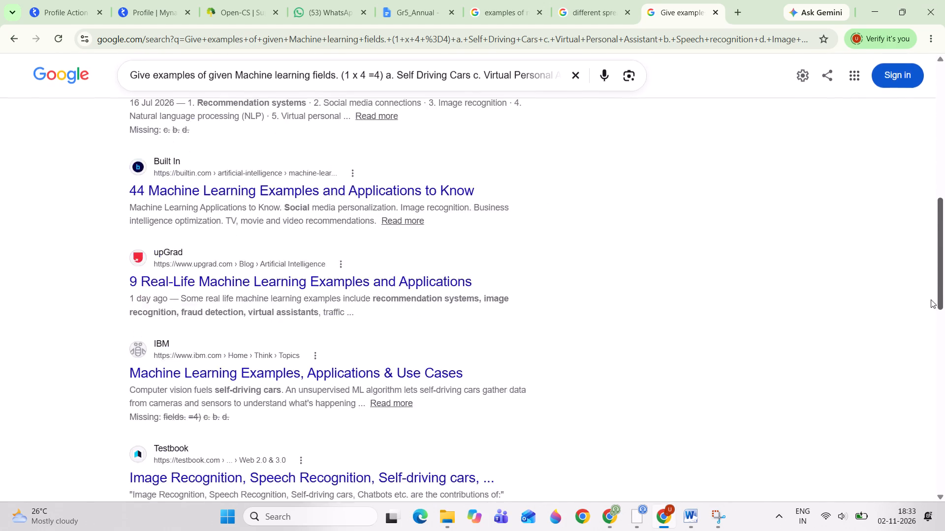
{"action": "left_click_drag", "start_coordinate": [931, 299], "coordinate": [914, 157]}
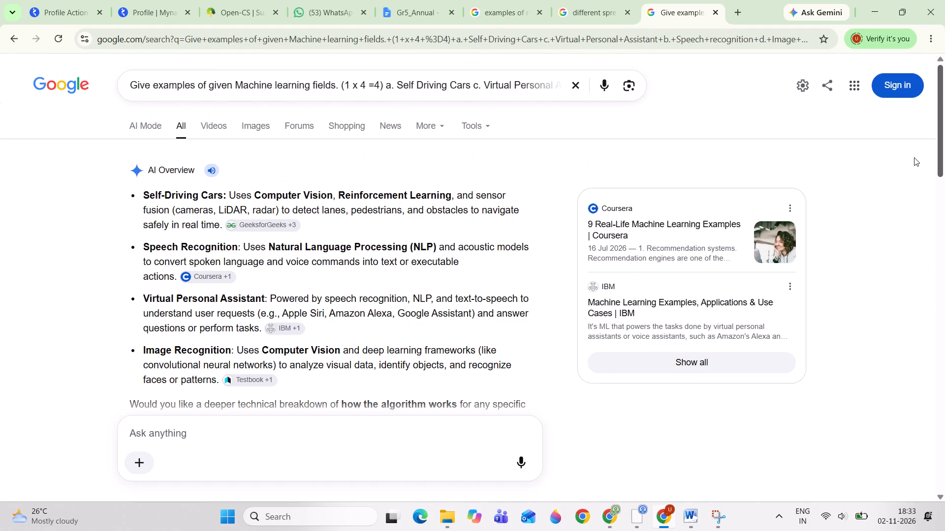
{"action": "left_click_drag", "start_coordinate": [914, 157], "coordinate": [904, 95]}
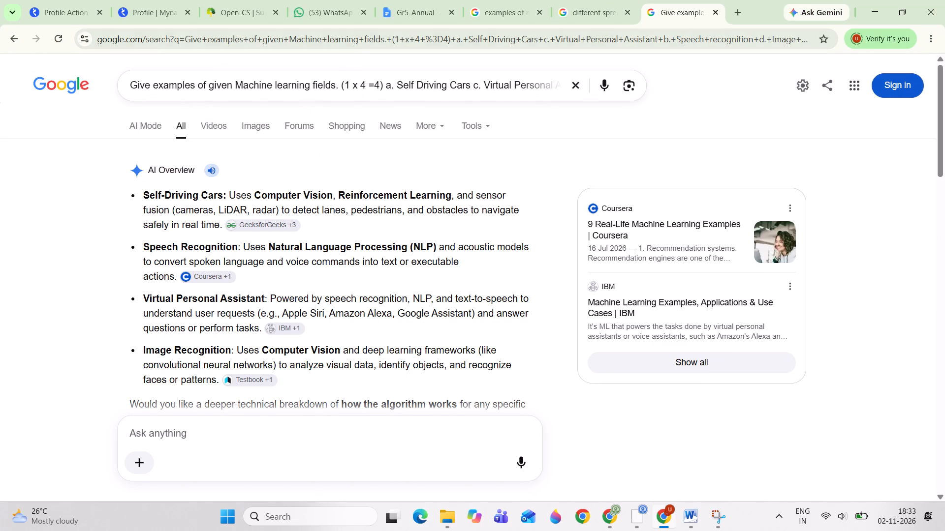
Remove the marks notation "(1 x 4 =4)" from the search query, search again, and review the examples for each machine learning field.
{"action": "left_click_drag", "start_coordinate": [342, 89], "coordinate": [384, 88]}
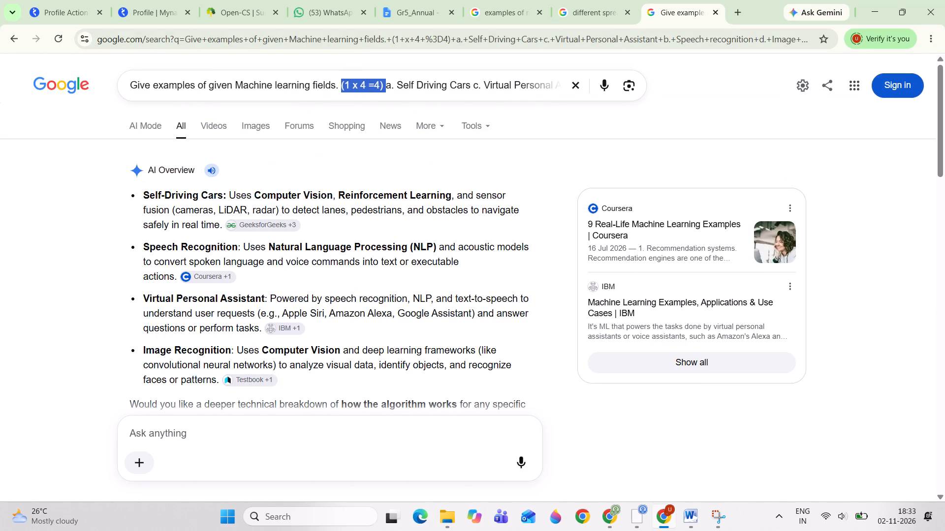
{"action": "key", "text": "Delete"}
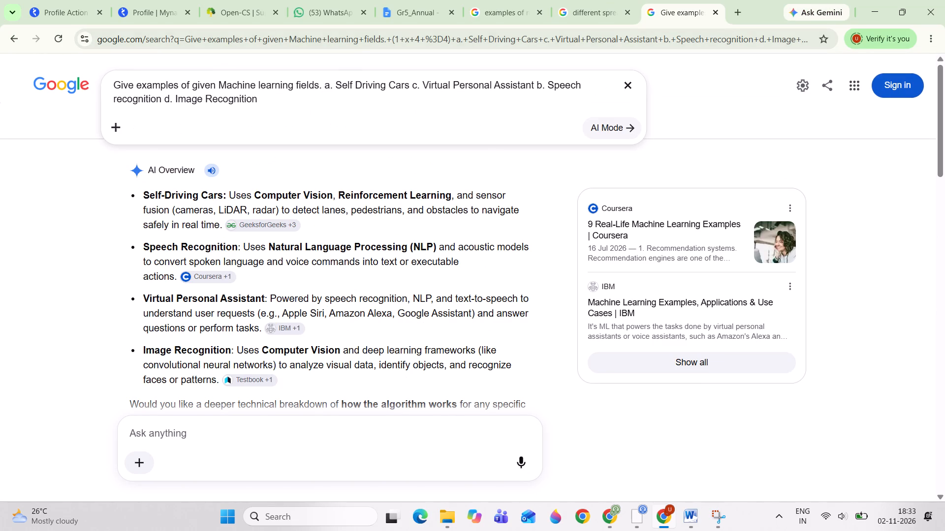
{"action": "key", "text": "Return"}
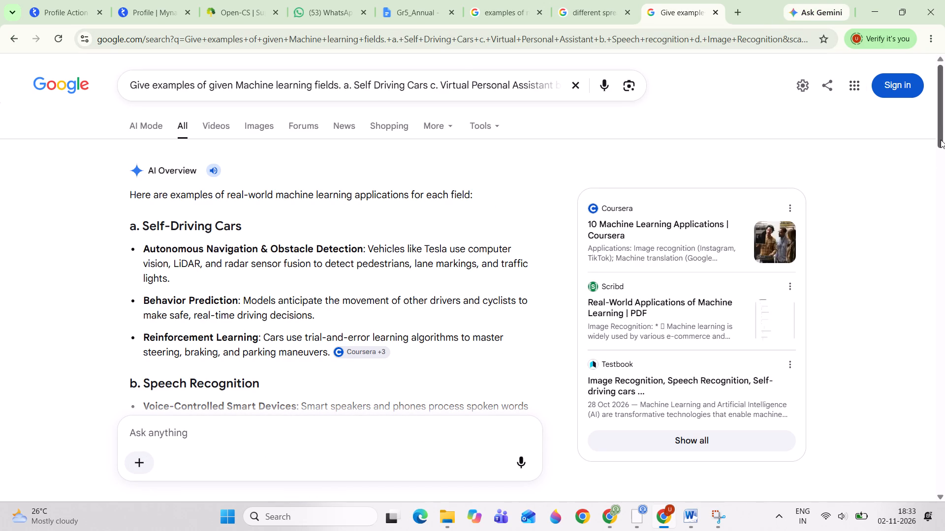
{"action": "left_click_drag", "start_coordinate": [940, 140], "coordinate": [934, 170]}
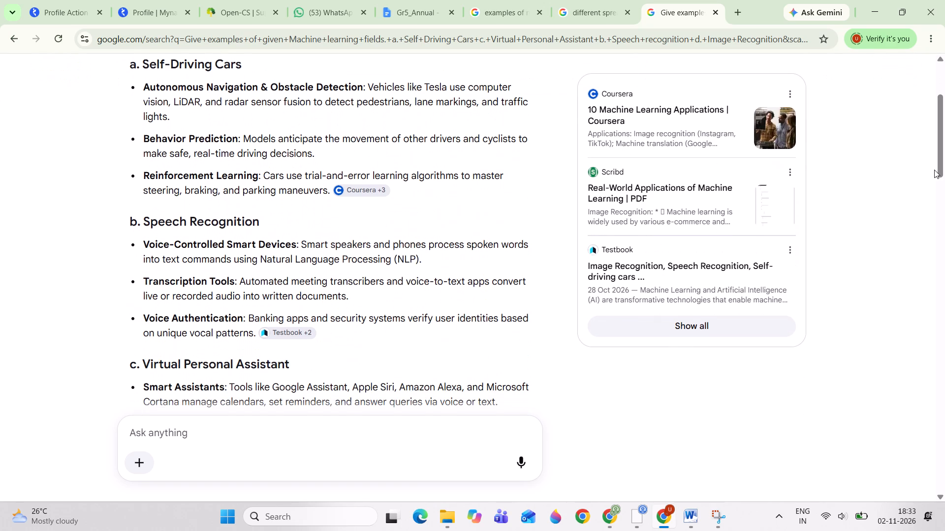
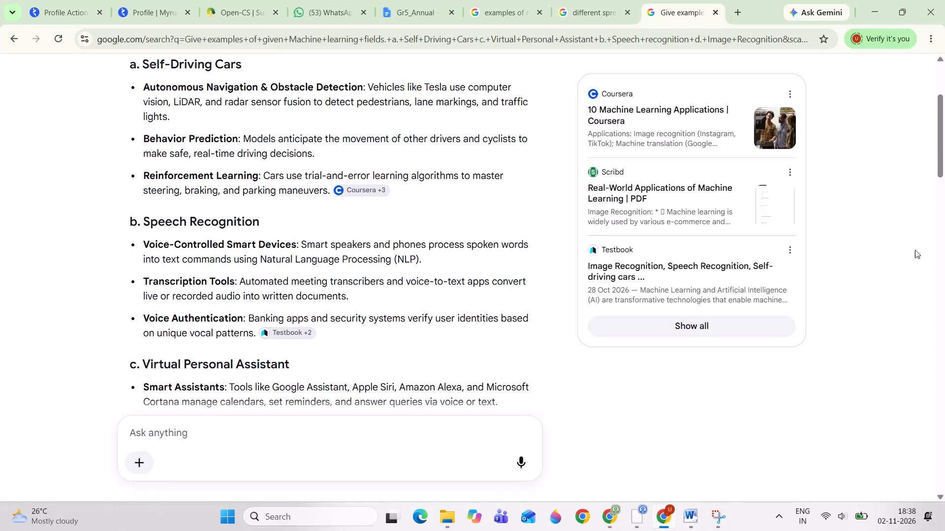
Switch to the Gr 5 UT 2 (26-27) paper in Word and place the cursor on the empty line below question 7.
{"action": "left_click", "coordinate": [687, 525]}
{"action": "left_click", "coordinate": [636, 469]}
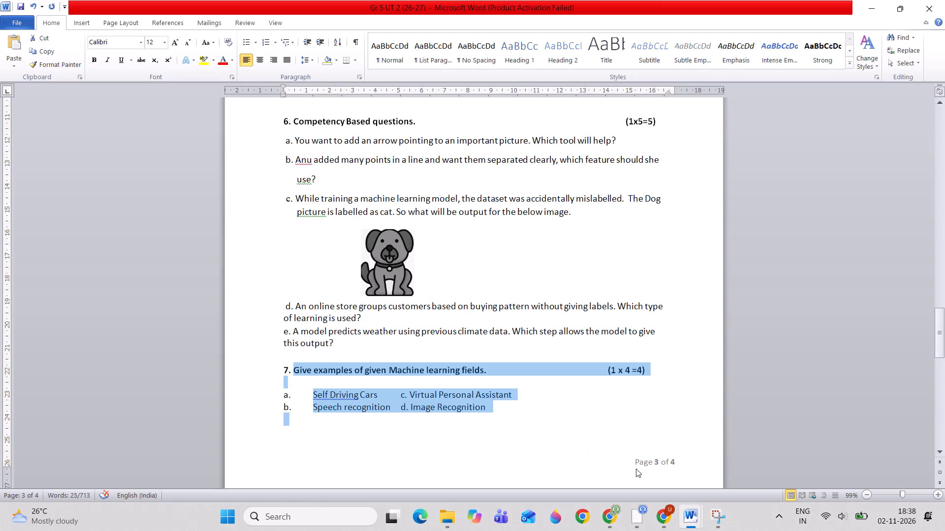
{"action": "left_click", "coordinate": [547, 430]}
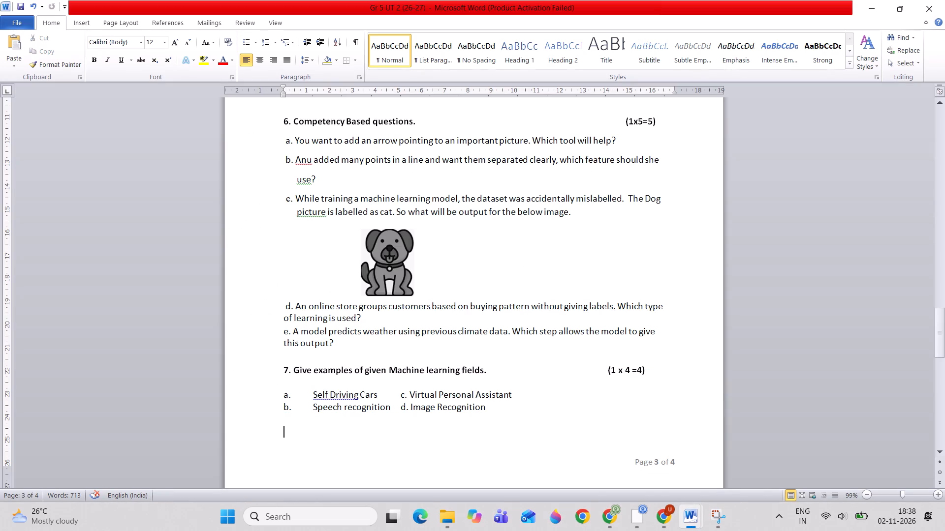
Switch to the Open-CS book in Chrome and look through the Chapter 7 machine learning lesson, from its learning objectives to the recap.
{"action": "left_click", "coordinate": [614, 517]}
{"action": "left_click", "coordinate": [681, 514]}
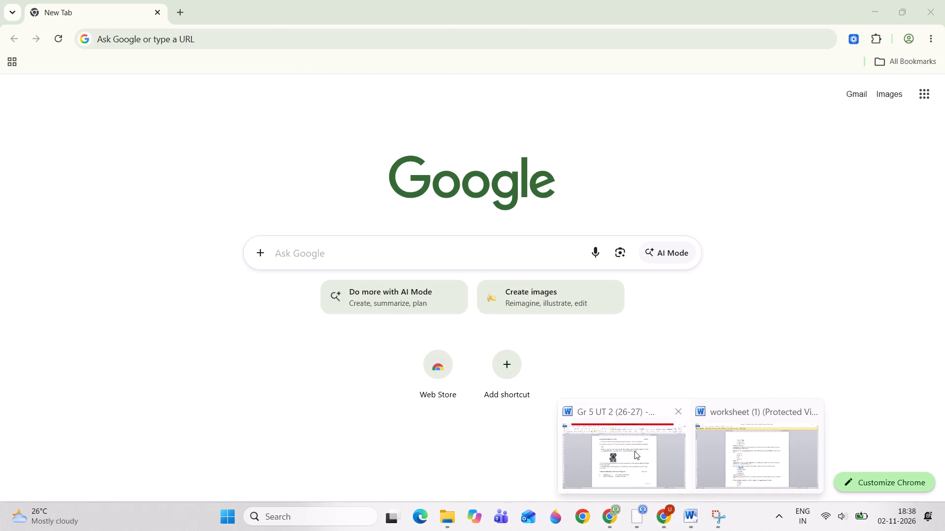
{"action": "left_click", "coordinate": [634, 451]}
{"action": "left_click", "coordinate": [666, 511]}
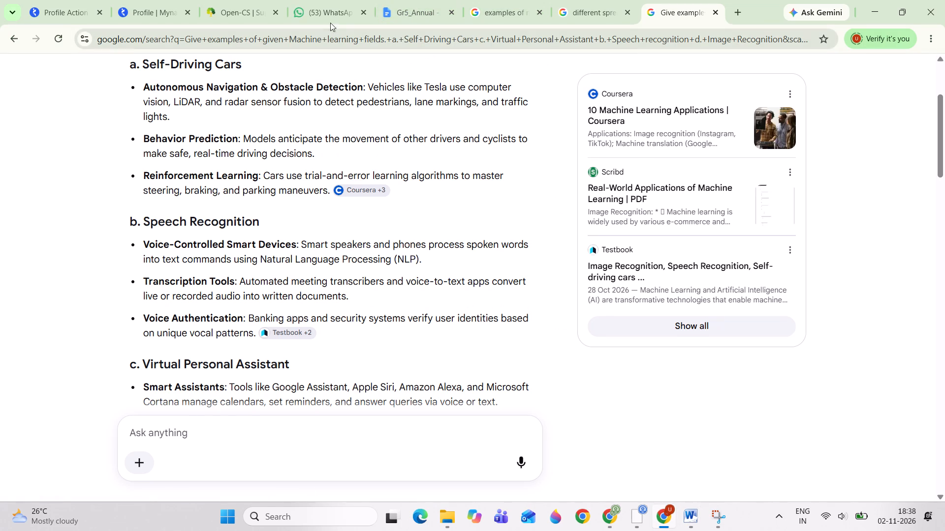
{"action": "left_click", "coordinate": [240, 12]}
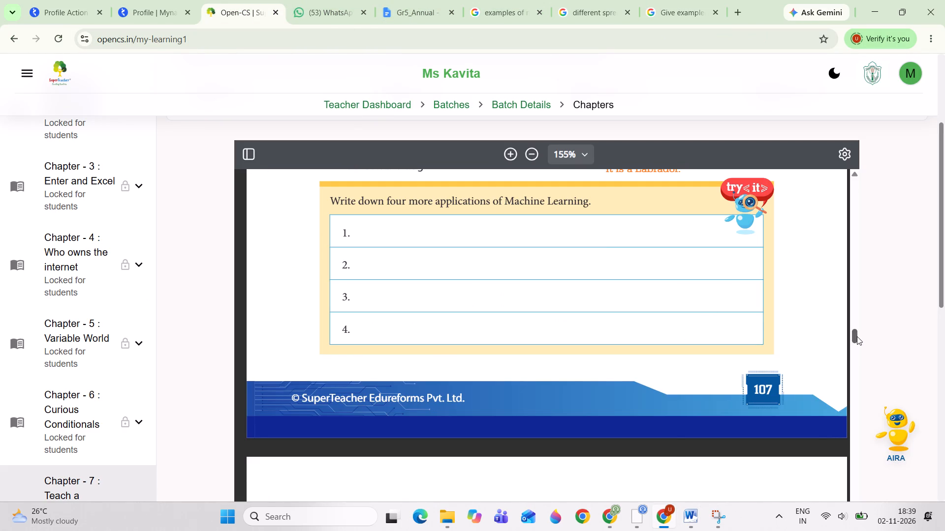
{"action": "left_click_drag", "start_coordinate": [857, 336], "coordinate": [857, 374]}
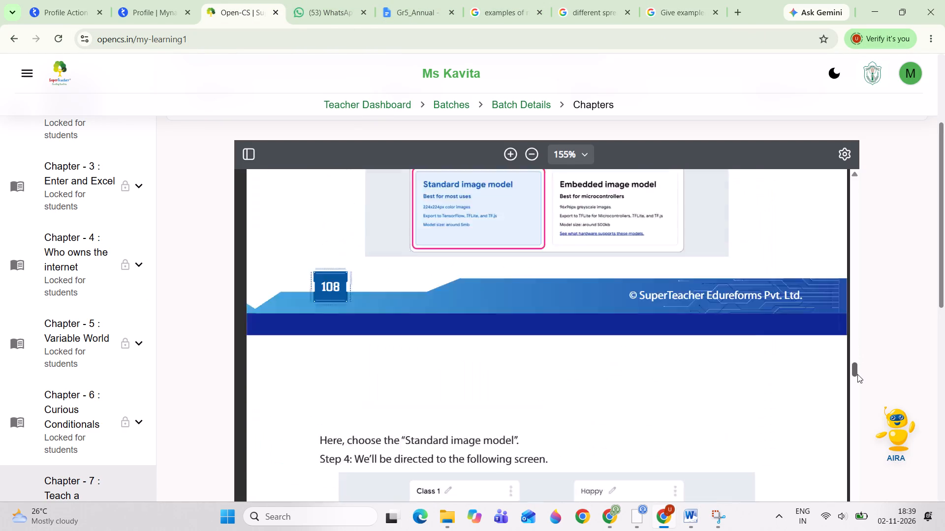
{"action": "left_click_drag", "start_coordinate": [857, 374], "coordinate": [857, 397]}
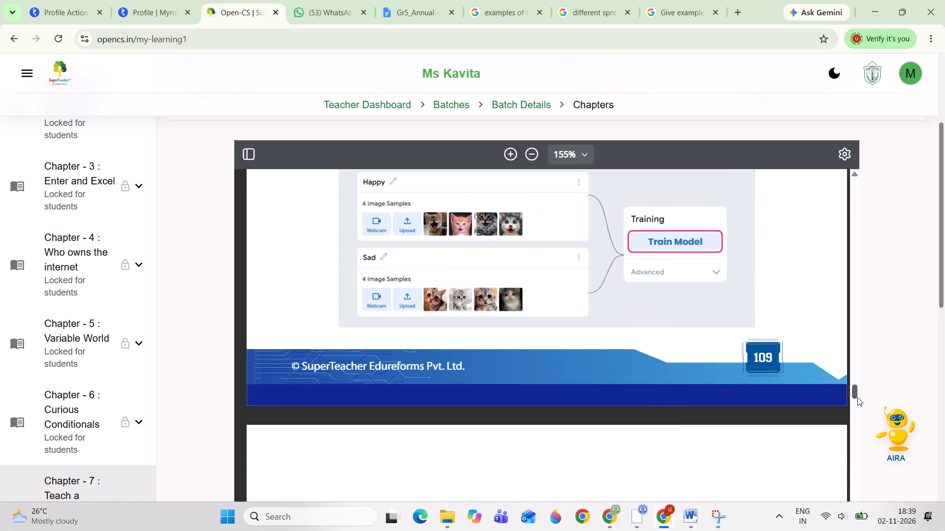
{"action": "left_click_drag", "start_coordinate": [857, 397], "coordinate": [858, 408]}
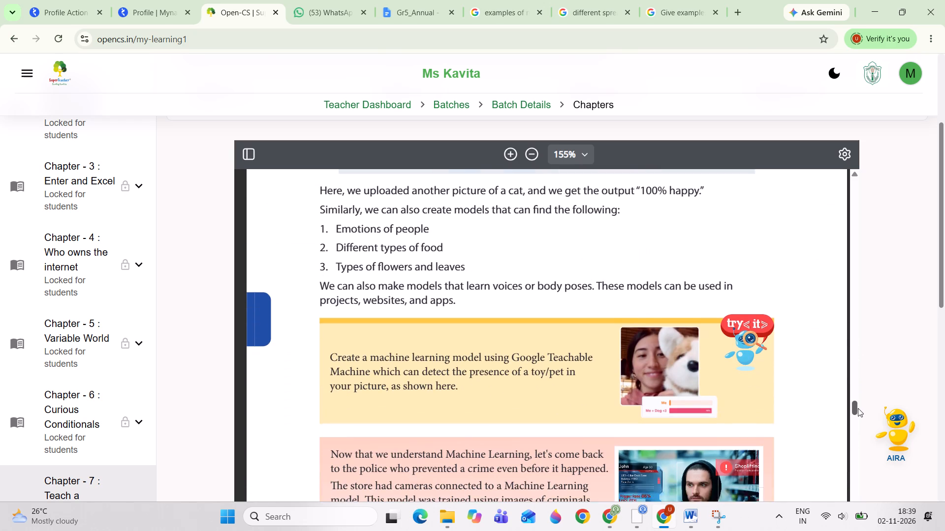
{"action": "left_click_drag", "start_coordinate": [858, 408], "coordinate": [861, 404]}
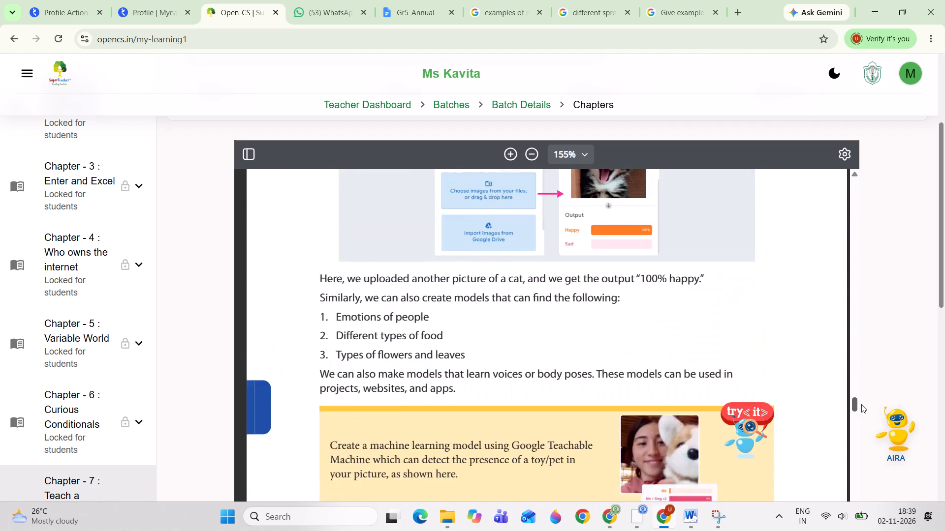
{"action": "left_click_drag", "start_coordinate": [861, 404], "coordinate": [850, 319]}
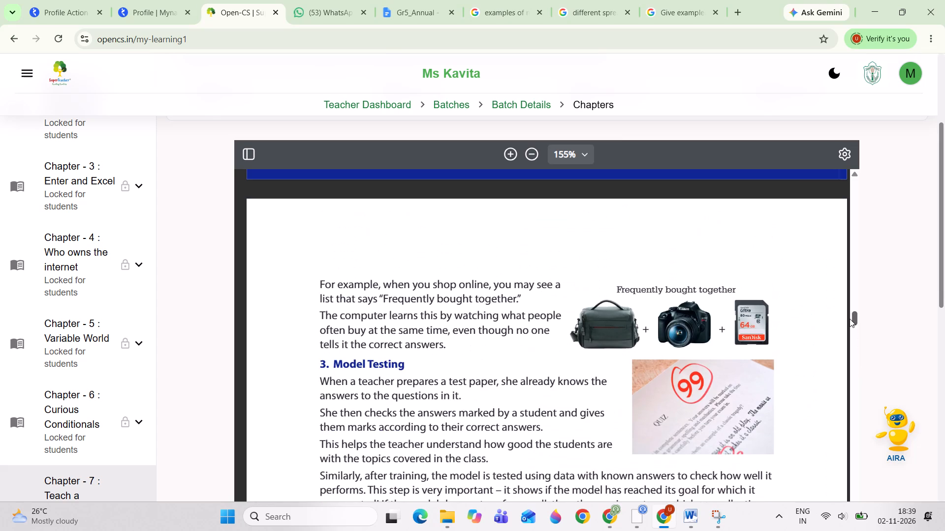
{"action": "left_click_drag", "start_coordinate": [850, 319], "coordinate": [848, 293]}
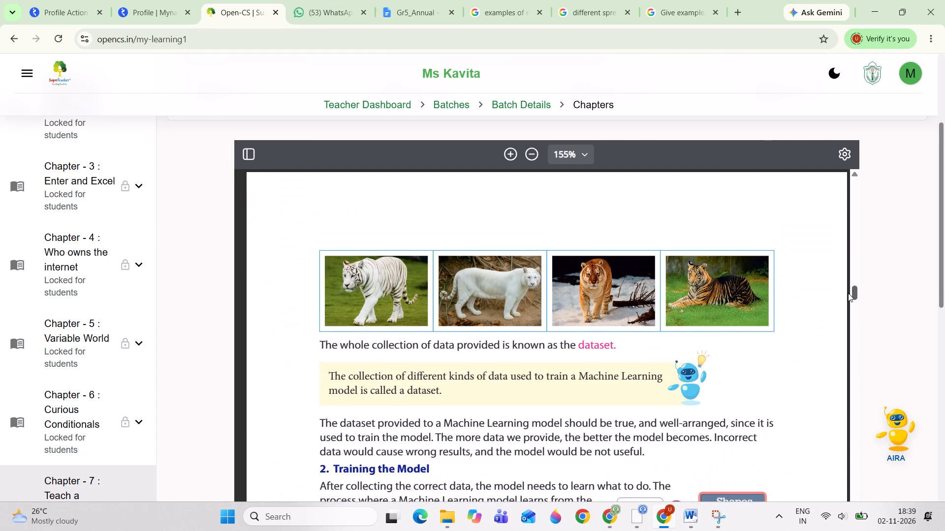
{"action": "left_click_drag", "start_coordinate": [848, 293], "coordinate": [846, 264]}
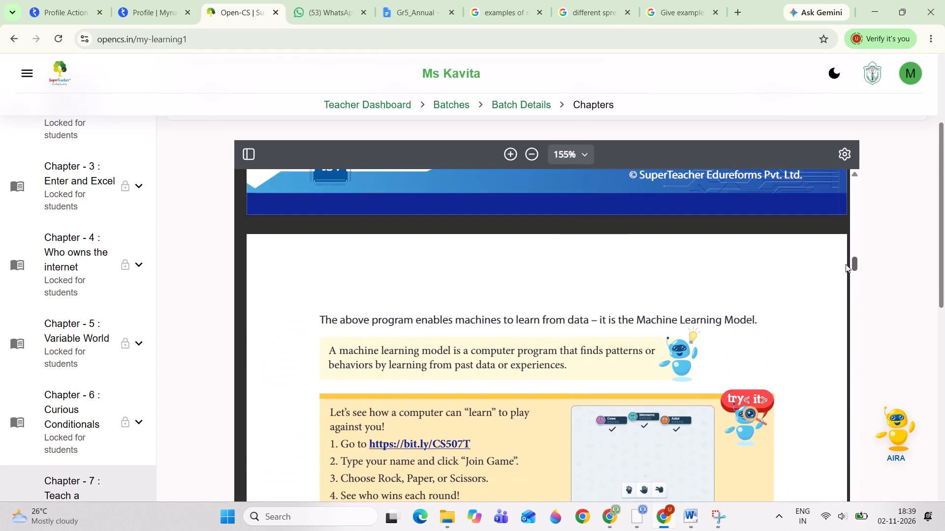
{"action": "left_click_drag", "start_coordinate": [846, 264], "coordinate": [846, 248]}
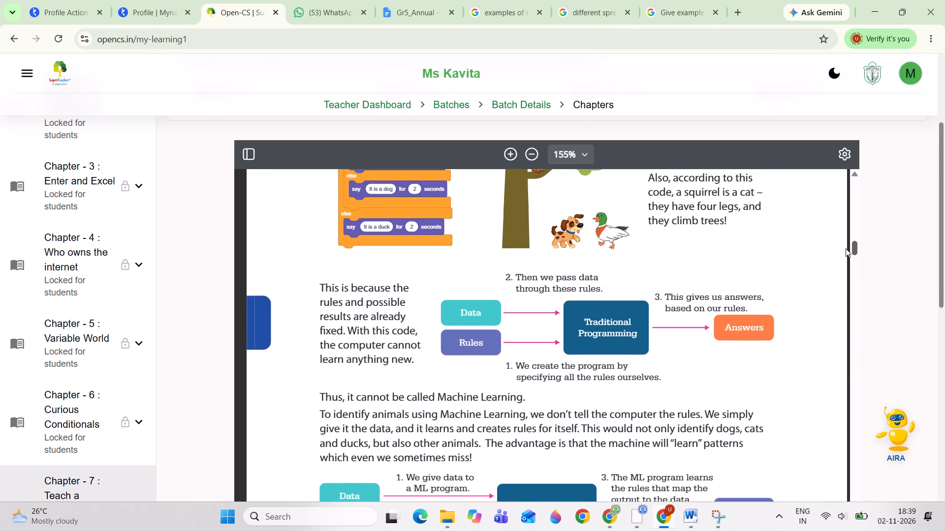
{"action": "left_click_drag", "start_coordinate": [846, 248], "coordinate": [843, 224]}
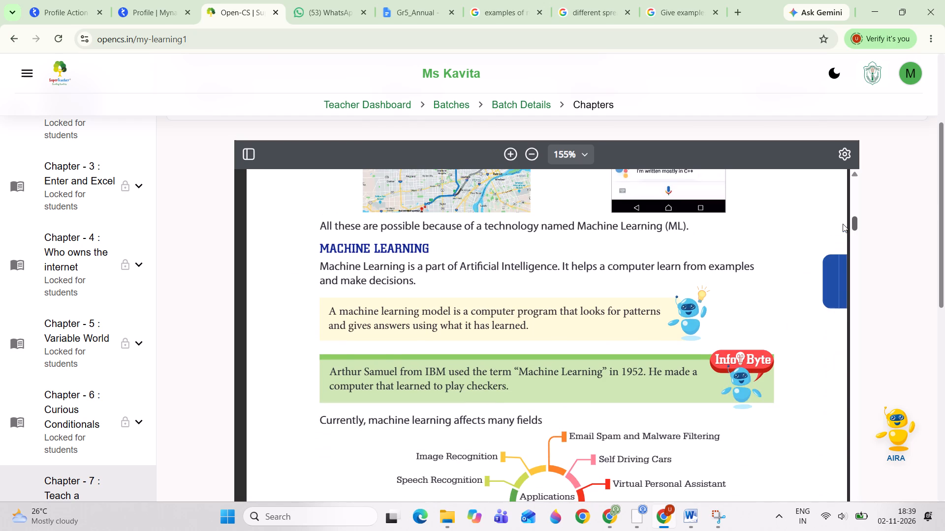
{"action": "left_click_drag", "start_coordinate": [843, 224], "coordinate": [841, 203]}
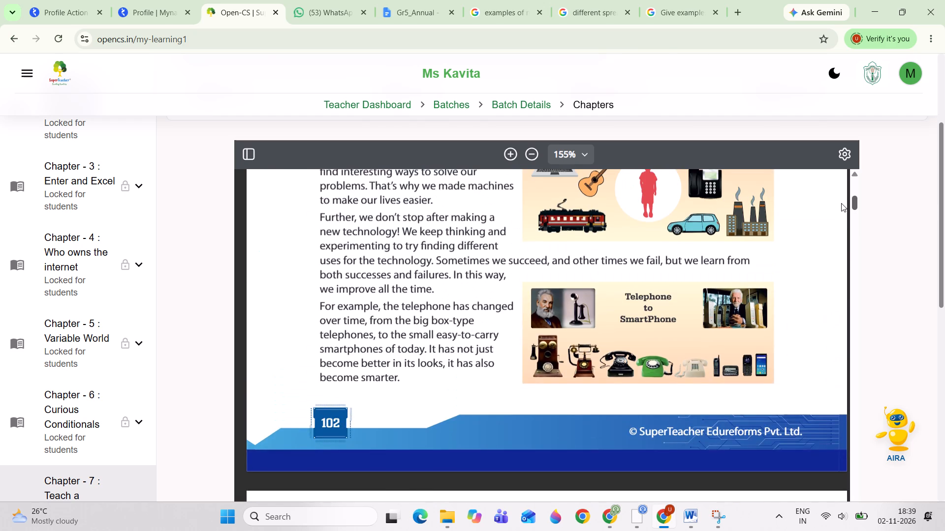
{"action": "left_click_drag", "start_coordinate": [841, 203], "coordinate": [841, 199]}
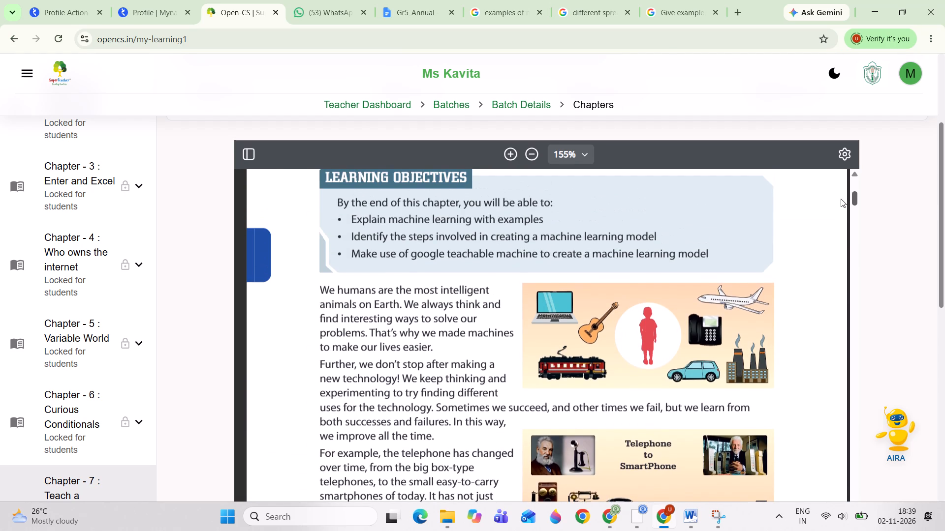
{"action": "left_click_drag", "start_coordinate": [841, 199], "coordinate": [839, 301]}
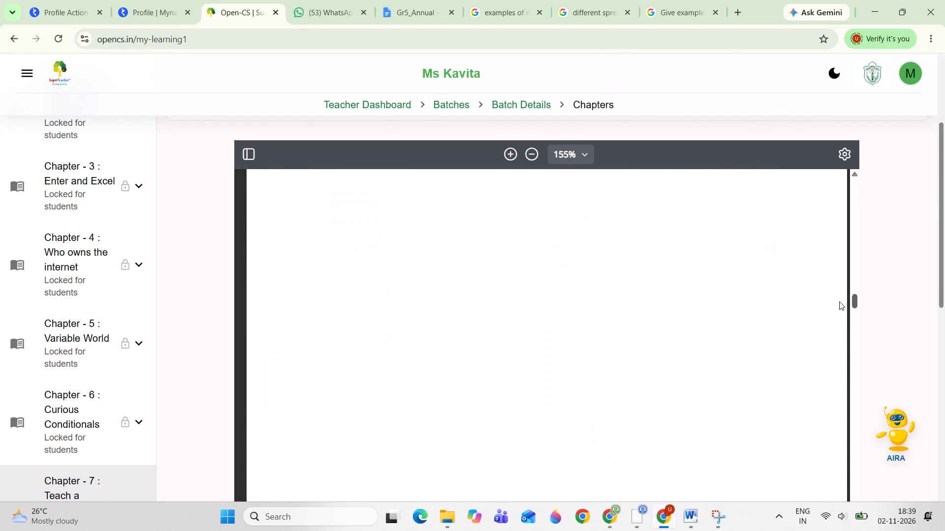
{"action": "left_click_drag", "start_coordinate": [839, 301], "coordinate": [845, 348]}
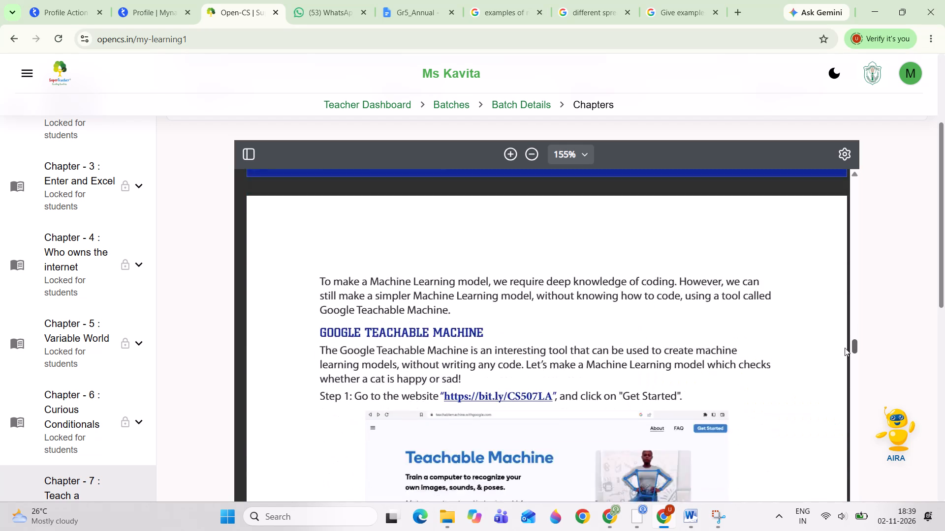
{"action": "left_click_drag", "start_coordinate": [845, 348], "coordinate": [851, 364]}
{"action": "left_click_drag", "start_coordinate": [853, 367], "coordinate": [855, 413]}
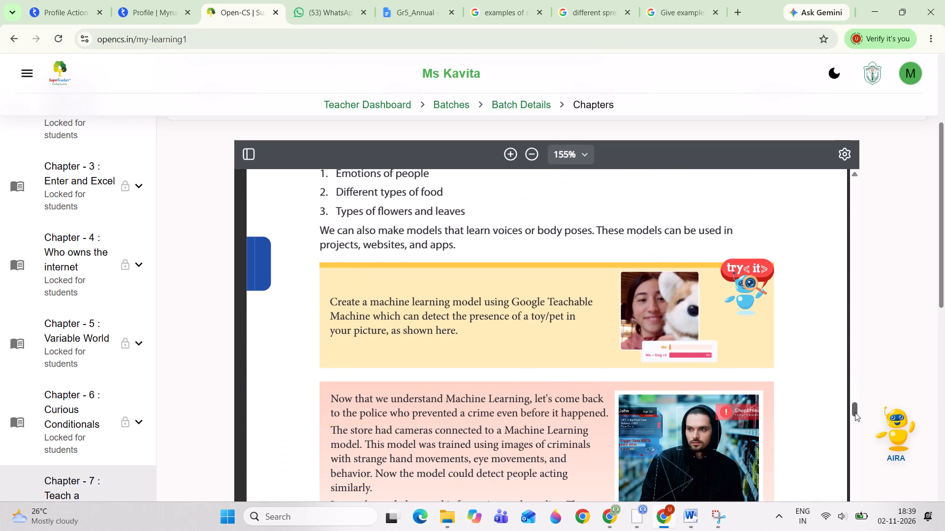
{"action": "left_click_drag", "start_coordinate": [855, 413], "coordinate": [856, 434]}
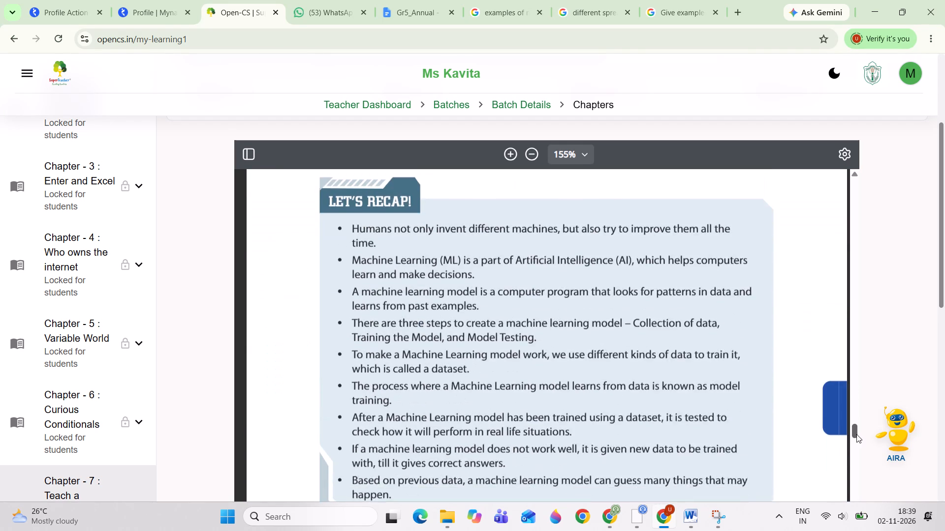
{"action": "left_click_drag", "start_coordinate": [856, 434], "coordinate": [857, 436]}
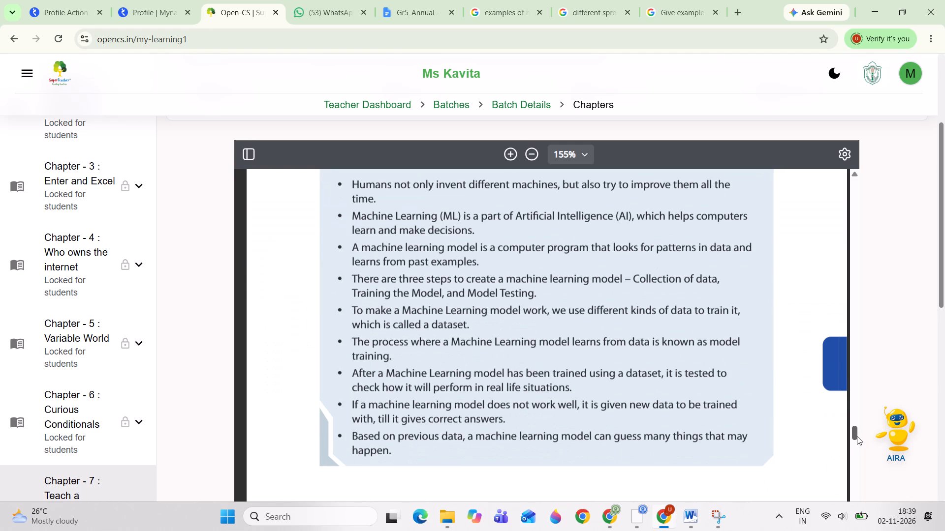
{"action": "left_click_drag", "start_coordinate": [857, 436], "coordinate": [859, 440]}
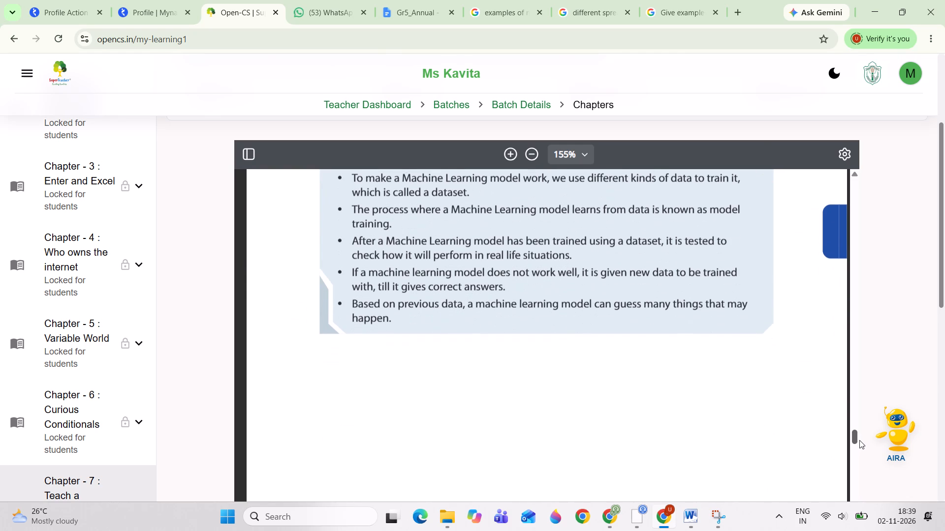
Read through the Chapter 7 worksheet in the Open-CS book, from the multiple choice questions to the competency-based questions.
{"action": "left_click_drag", "start_coordinate": [859, 440], "coordinate": [870, 455]}
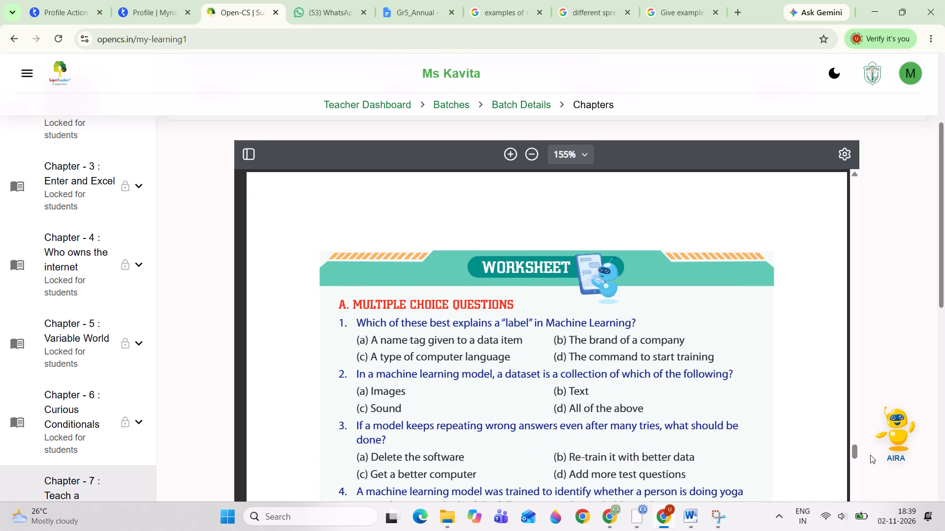
{"action": "left_click_drag", "start_coordinate": [853, 454], "coordinate": [853, 459]}
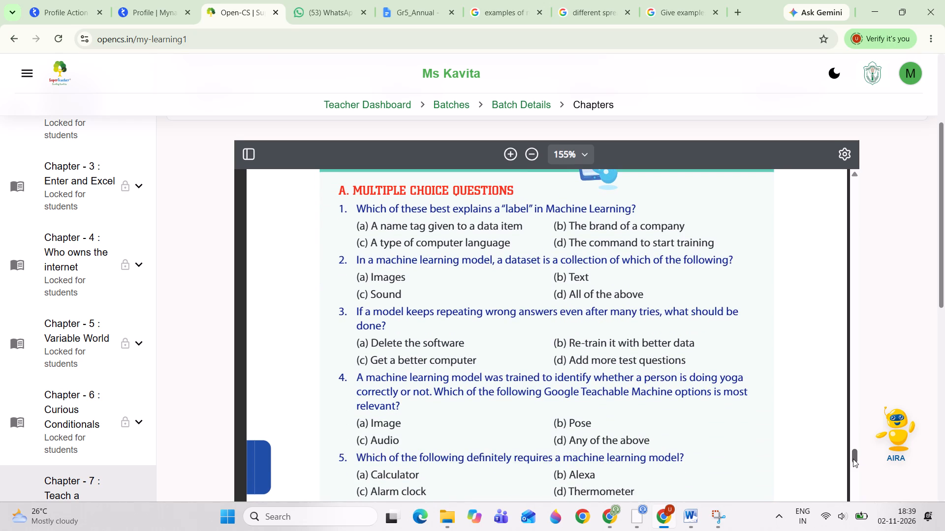
{"action": "left_click_drag", "start_coordinate": [853, 459], "coordinate": [851, 459]}
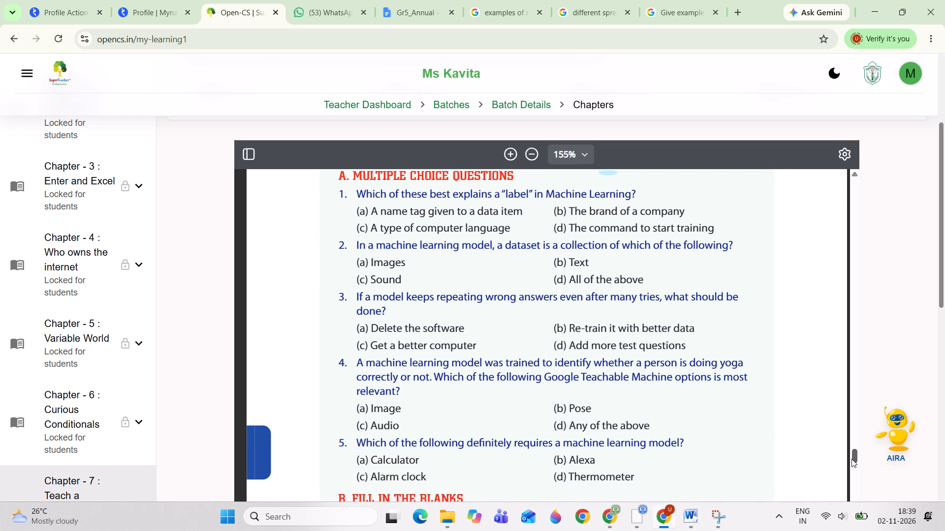
{"action": "left_click_drag", "start_coordinate": [851, 459], "coordinate": [851, 459]}
{"action": "left_click_drag", "start_coordinate": [851, 459], "coordinate": [850, 464]}
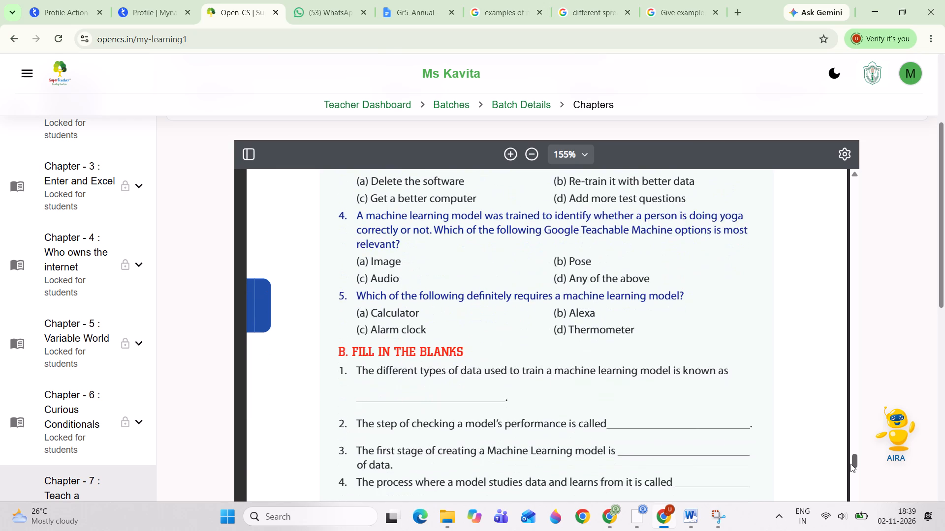
{"action": "left_click_drag", "start_coordinate": [850, 464], "coordinate": [853, 472]}
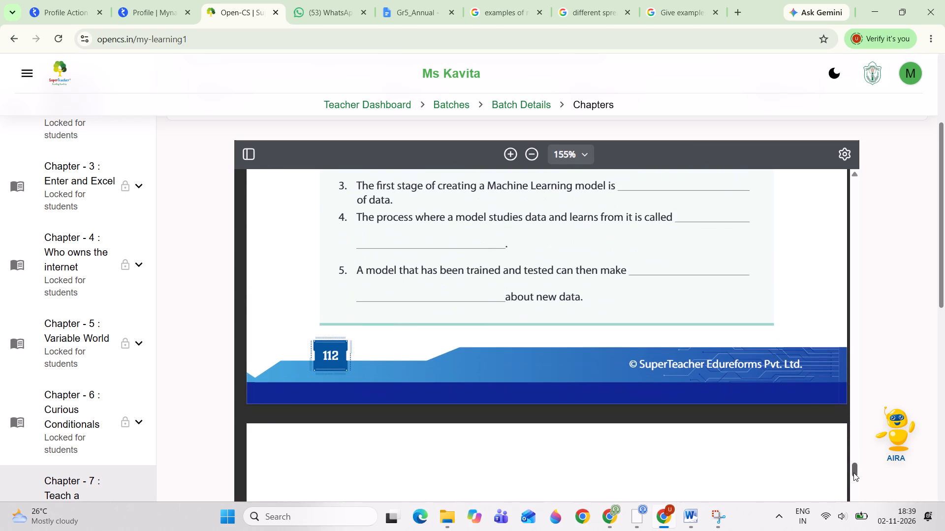
{"action": "left_click_drag", "start_coordinate": [853, 472], "coordinate": [856, 483]}
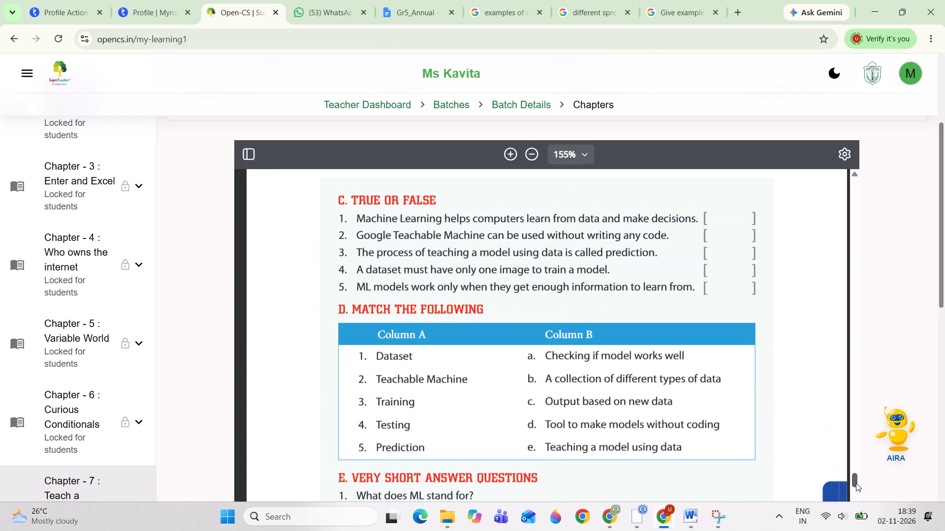
{"action": "left_click_drag", "start_coordinate": [856, 483], "coordinate": [856, 482]}
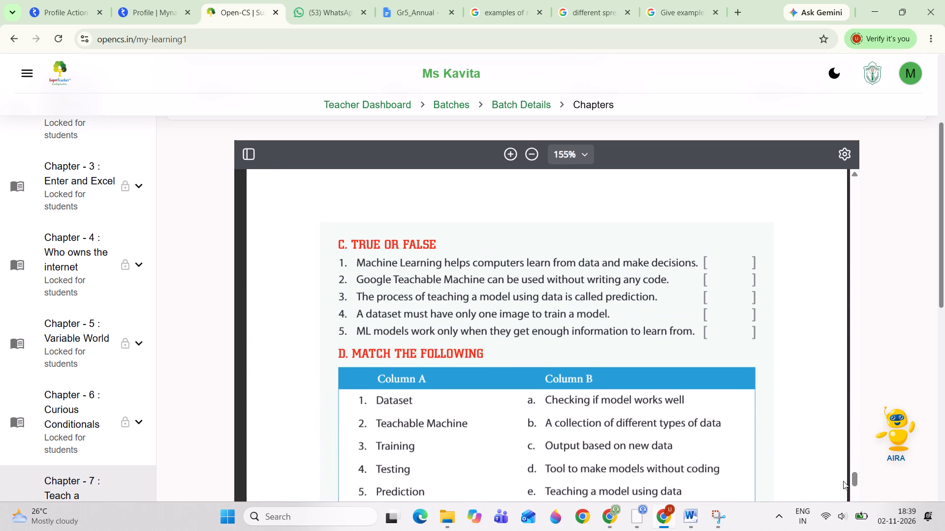
{"action": "left_click_drag", "start_coordinate": [854, 480], "coordinate": [855, 488]}
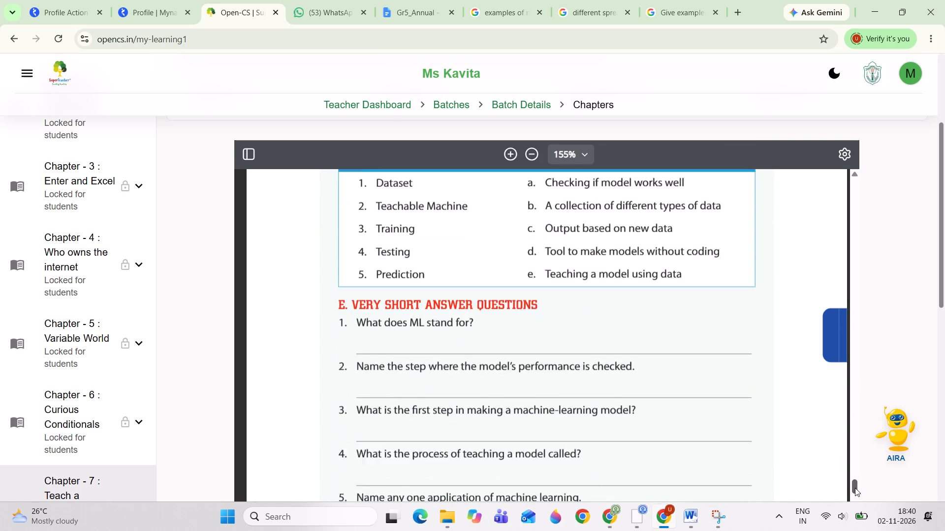
{"action": "left_click_drag", "start_coordinate": [855, 488], "coordinate": [855, 489]}
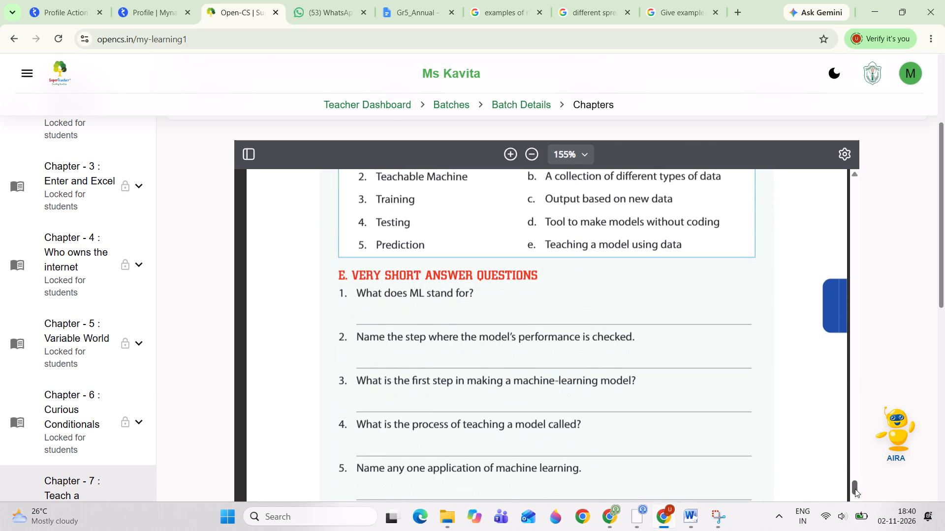
{"action": "left_click_drag", "start_coordinate": [855, 489], "coordinate": [854, 499]}
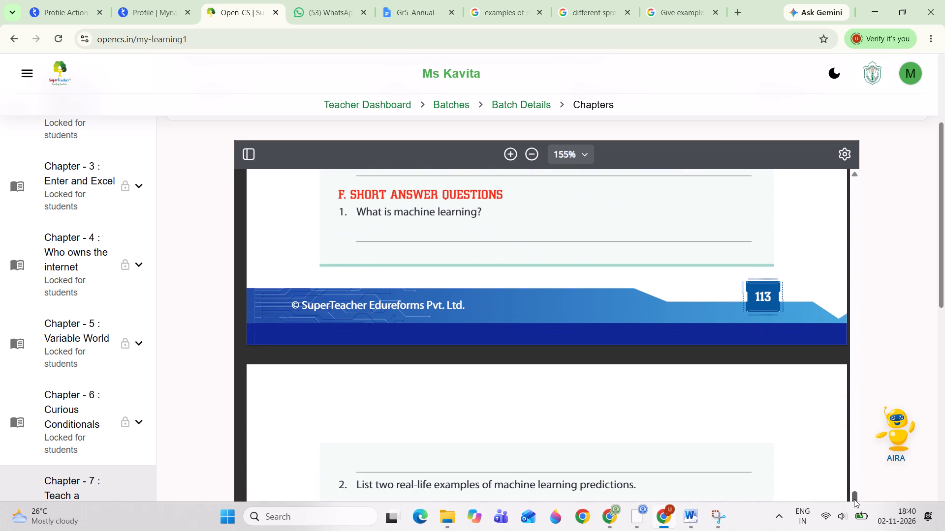
{"action": "left_click_drag", "start_coordinate": [854, 499], "coordinate": [852, 505]}
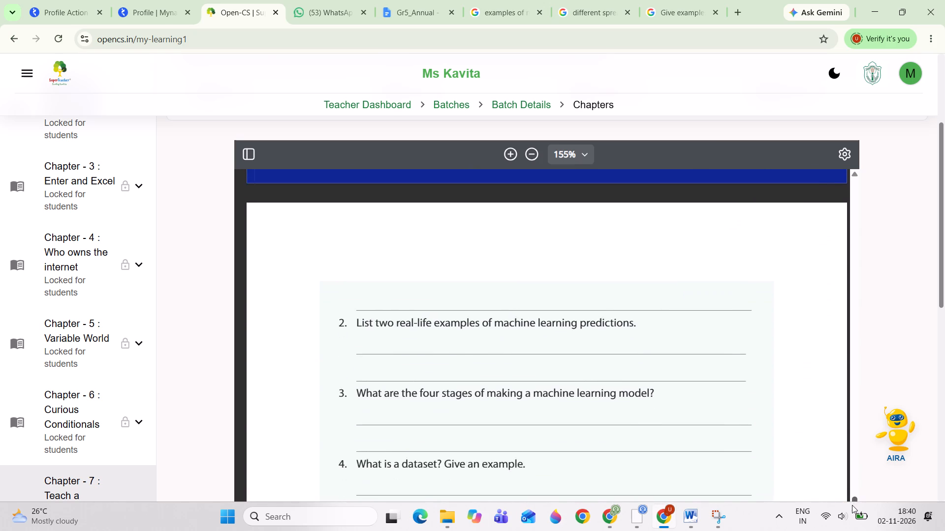
{"action": "left_click_drag", "start_coordinate": [852, 505], "coordinate": [851, 505]}
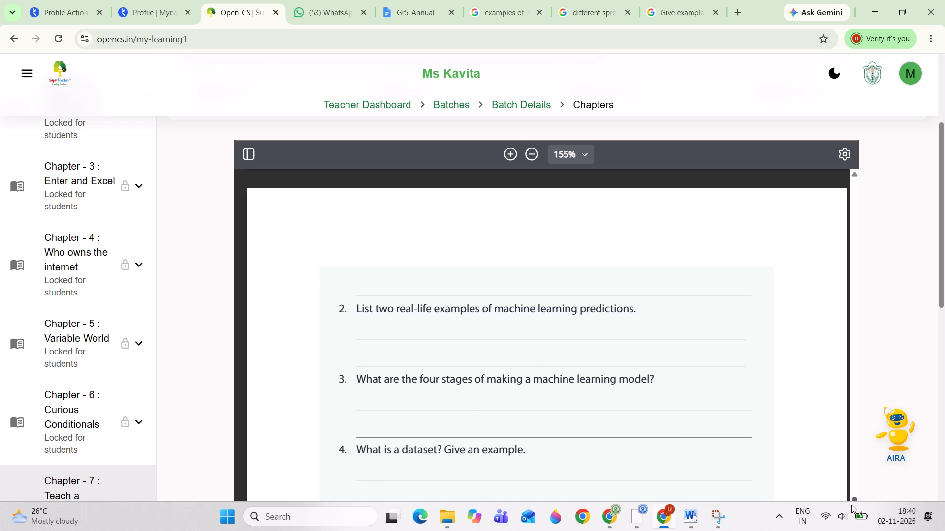
{"action": "left_click_drag", "start_coordinate": [851, 505], "coordinate": [851, 510]}
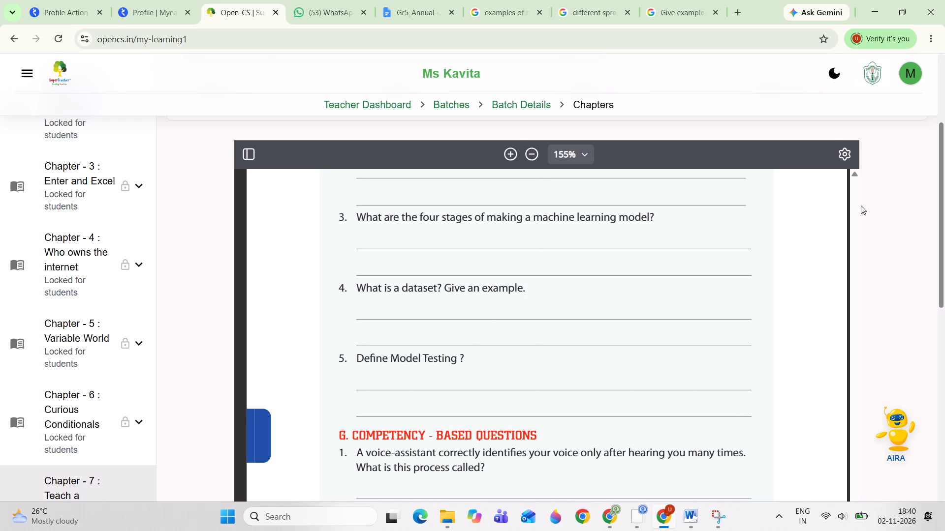
Go back through the worksheet's short answer, matching, true or false and fill-in-the-blanks sections to its first page.
{"action": "left_click", "coordinate": [856, 180]}
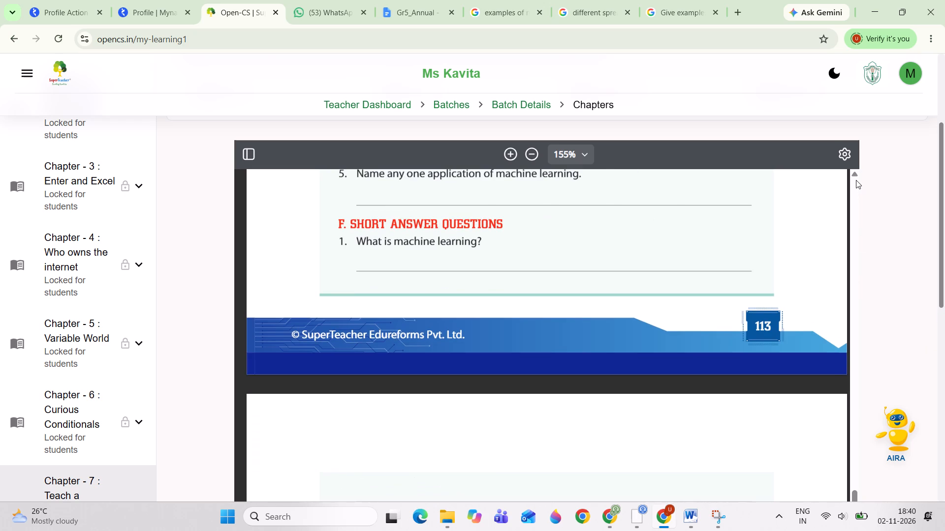
{"action": "left_click", "coordinate": [856, 180]}
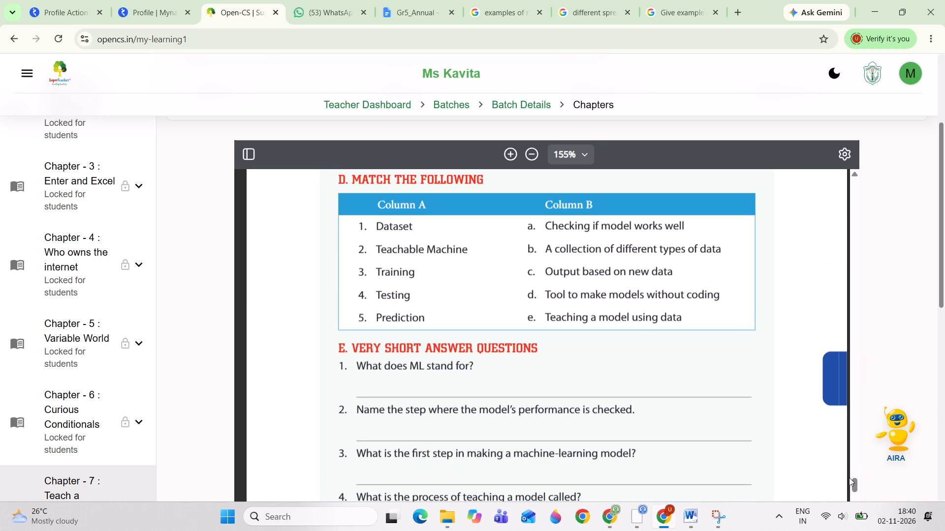
{"action": "left_click", "coordinate": [856, 171]}
{"action": "double_click", "coordinate": [856, 171]}
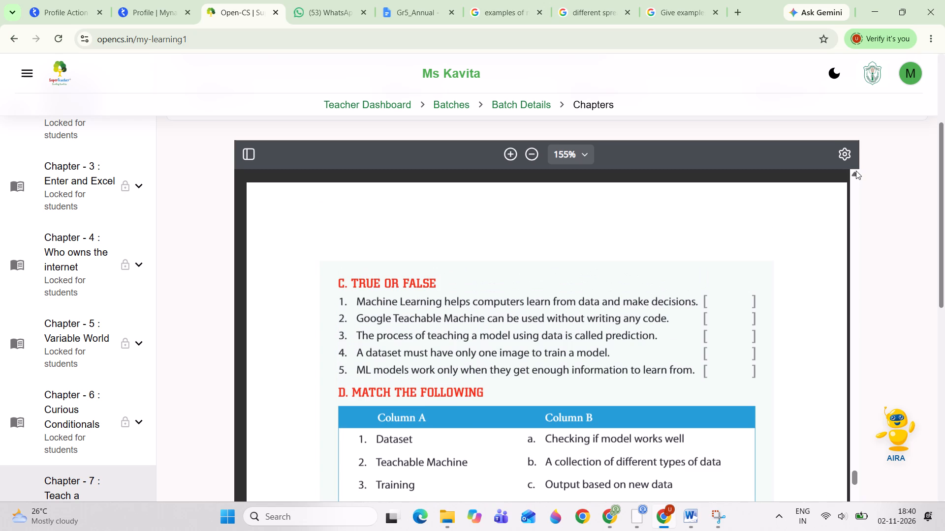
{"action": "double_click", "coordinate": [856, 171]}
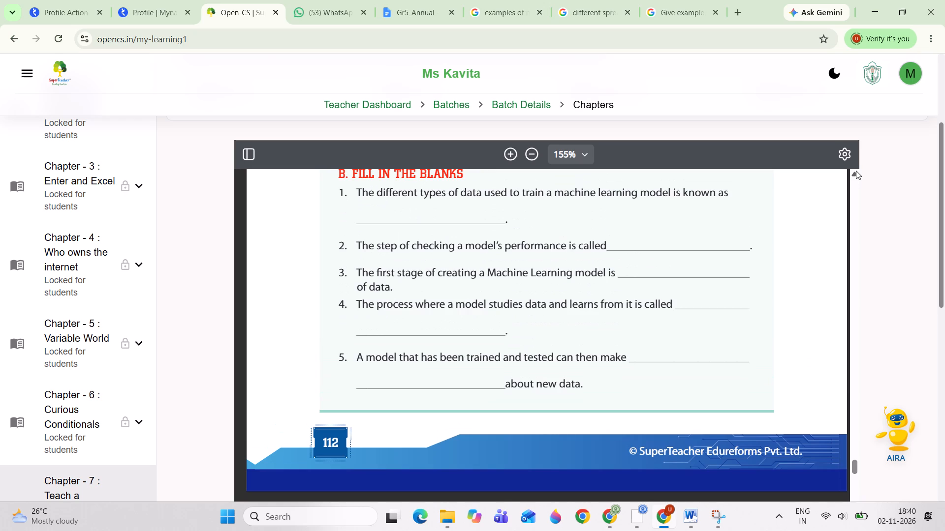
{"action": "triple_click", "coordinate": [856, 171]}
{"action": "triple_click", "coordinate": [856, 171]}
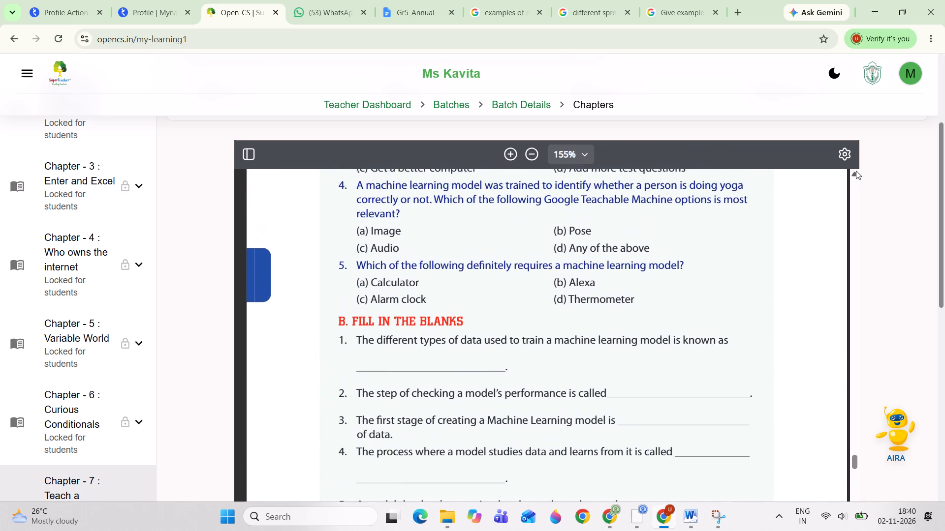
{"action": "left_click", "coordinate": [856, 171]}
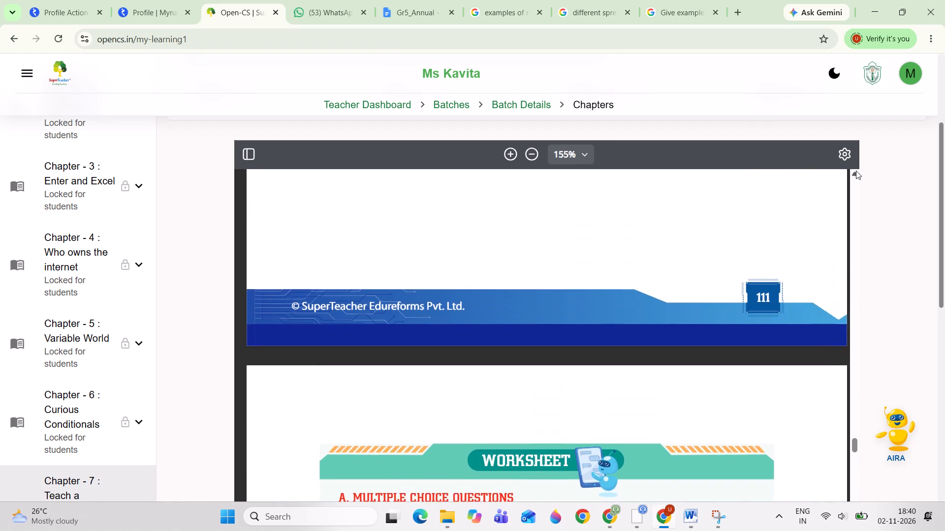
Review the Chapter 7 recap and lesson pages backwards, through Google Teachable Machine and model training, to the applications of machine learning diagram.
{"action": "left_click", "coordinate": [856, 171]}
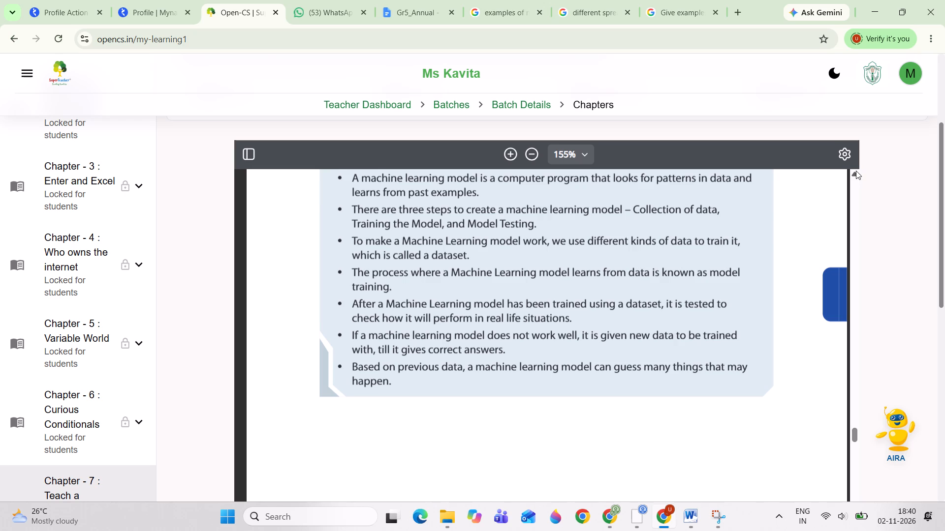
{"action": "double_click", "coordinate": [856, 171]}
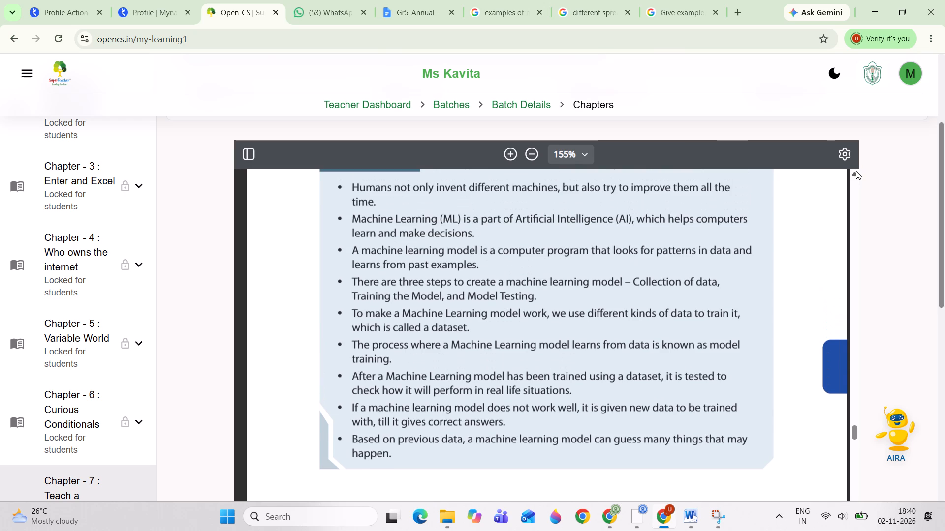
{"action": "left_click", "coordinate": [856, 171]}
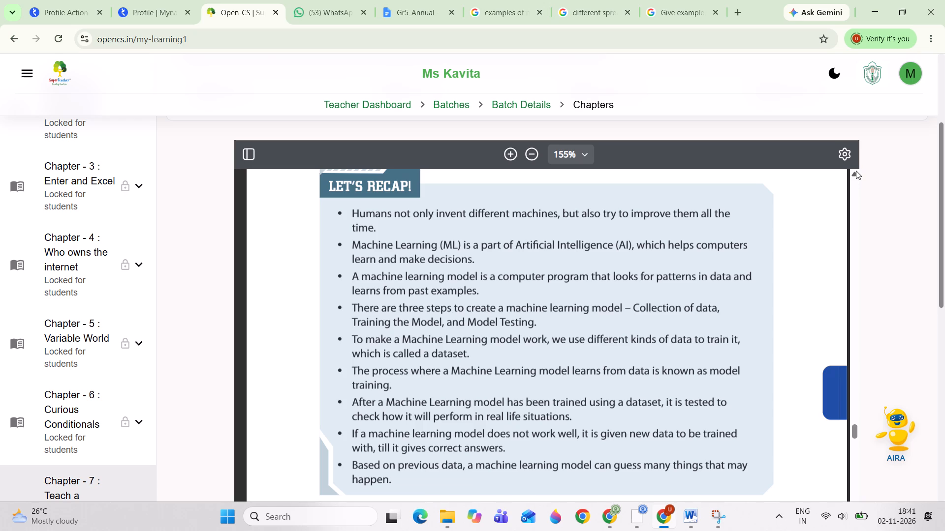
{"action": "triple_click", "coordinate": [856, 171]}
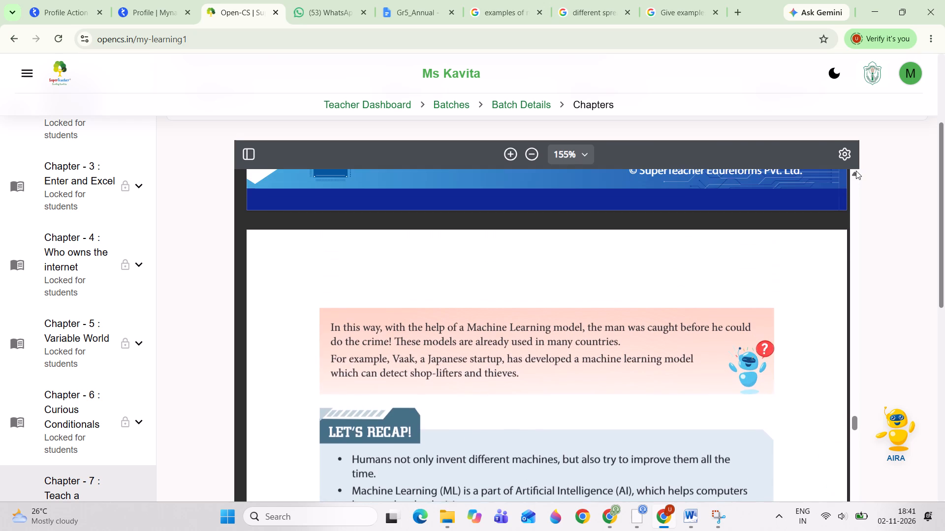
{"action": "left_click", "coordinate": [856, 171]}
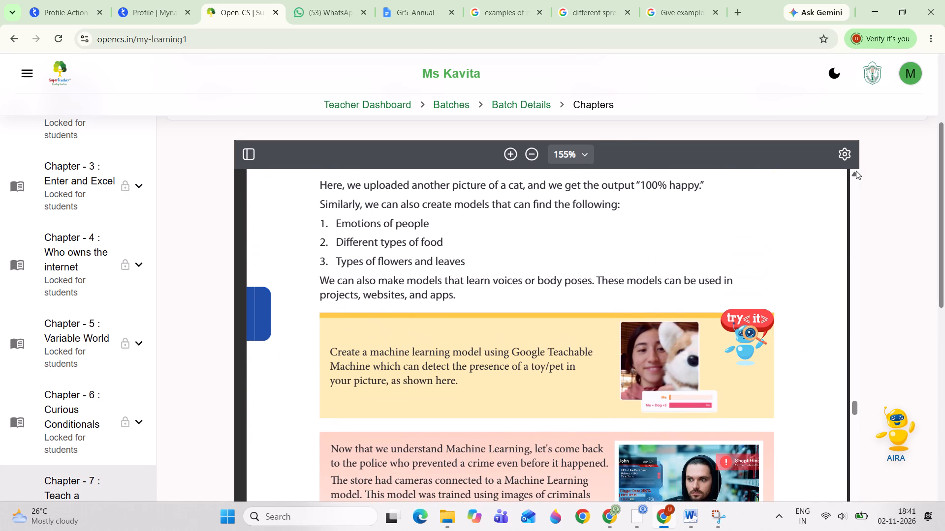
{"action": "left_click", "coordinate": [856, 171]}
{"action": "left_click", "coordinate": [856, 171]}
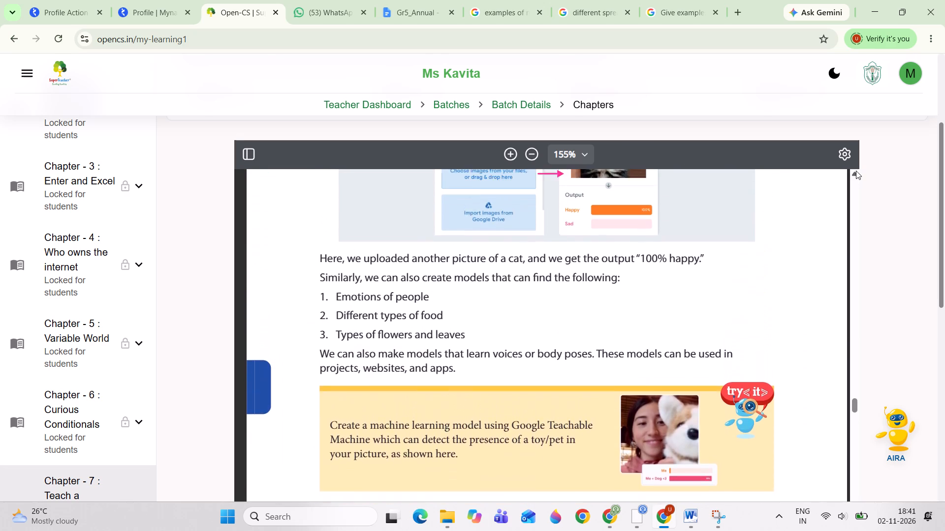
{"action": "left_click", "coordinate": [856, 171]}
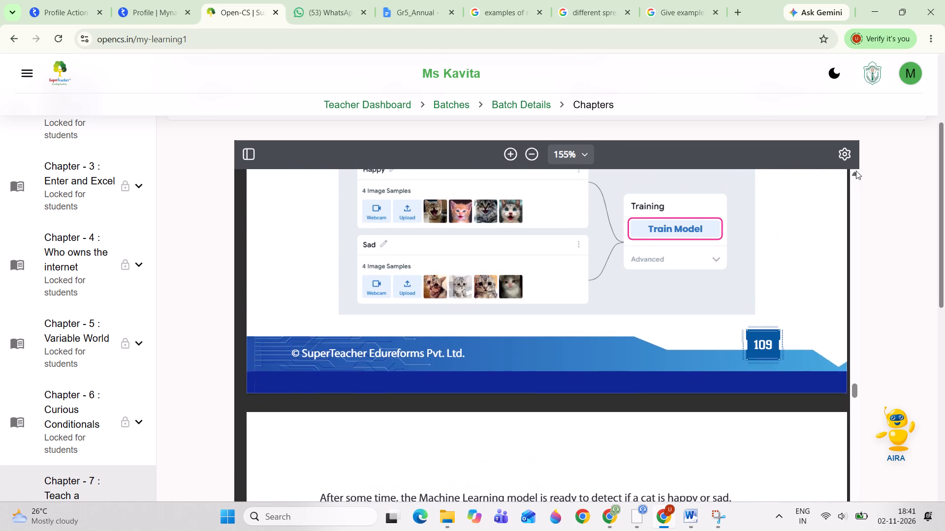
{"action": "left_click", "coordinate": [856, 171]}
{"action": "double_click", "coordinate": [856, 171]}
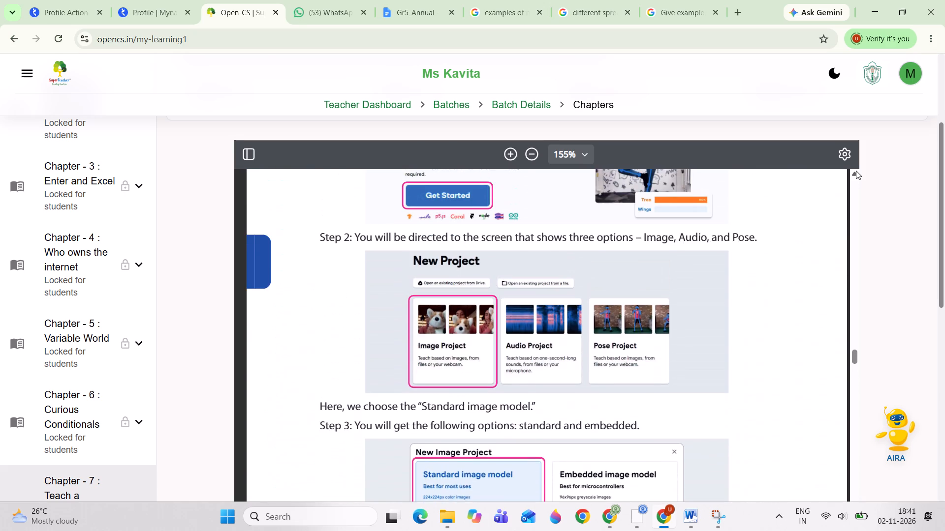
{"action": "left_click", "coordinate": [856, 171]}
{"action": "left_click", "coordinate": [856, 171]}
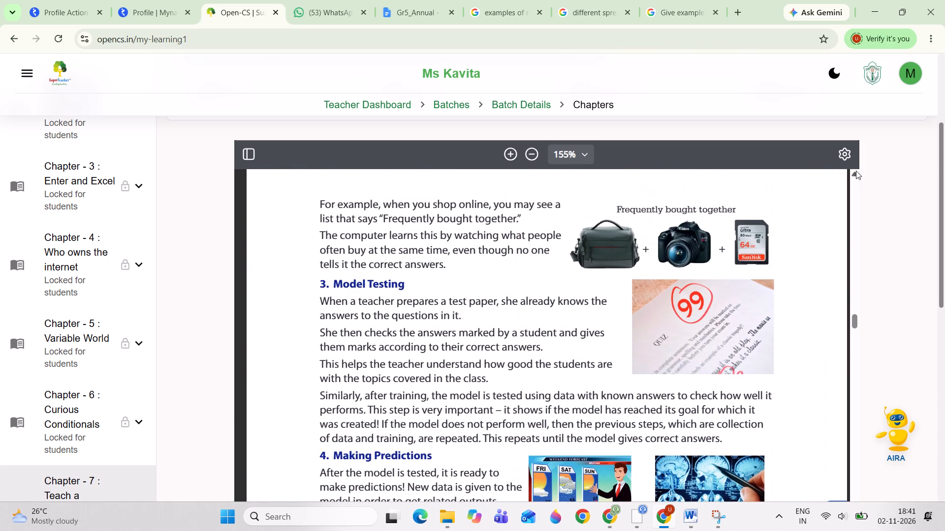
{"action": "left_click", "coordinate": [856, 171]}
{"action": "left_click", "coordinate": [856, 171]}
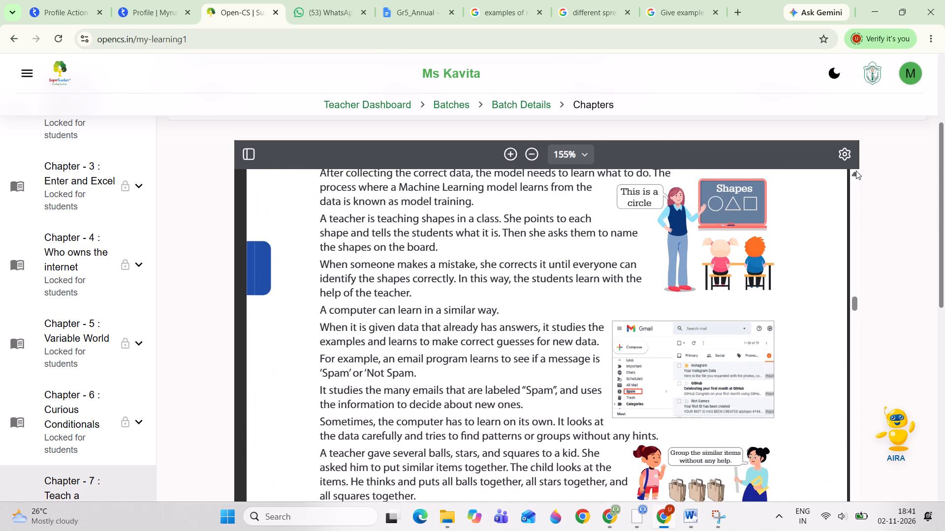
{"action": "left_click", "coordinate": [856, 171]}
{"action": "left_click", "coordinate": [856, 171]}
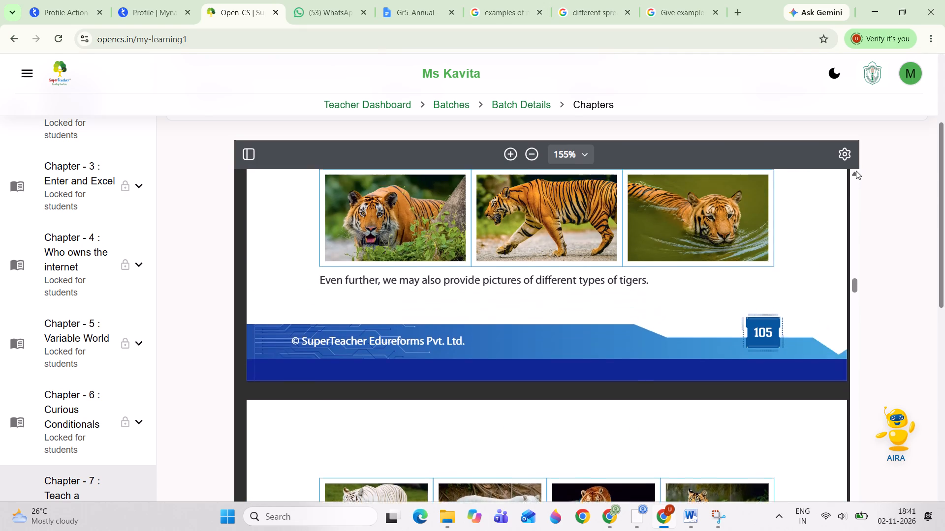
{"action": "left_click", "coordinate": [856, 171]}
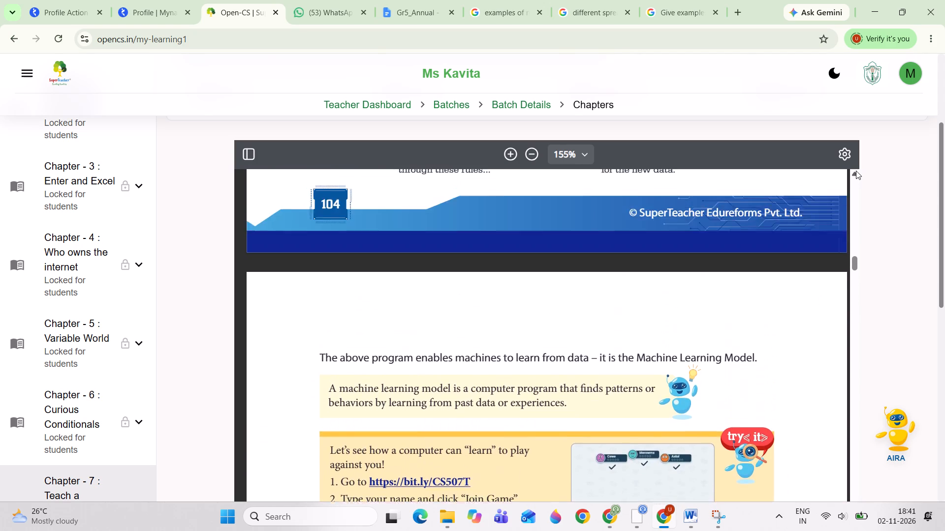
{"action": "left_click", "coordinate": [856, 171]}
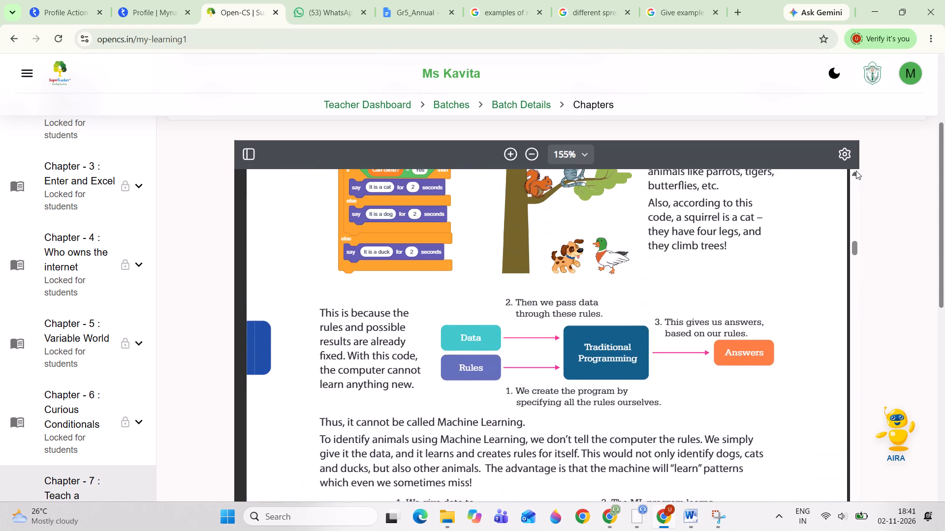
{"action": "left_click", "coordinate": [856, 171]}
{"action": "left_click", "coordinate": [856, 171]}
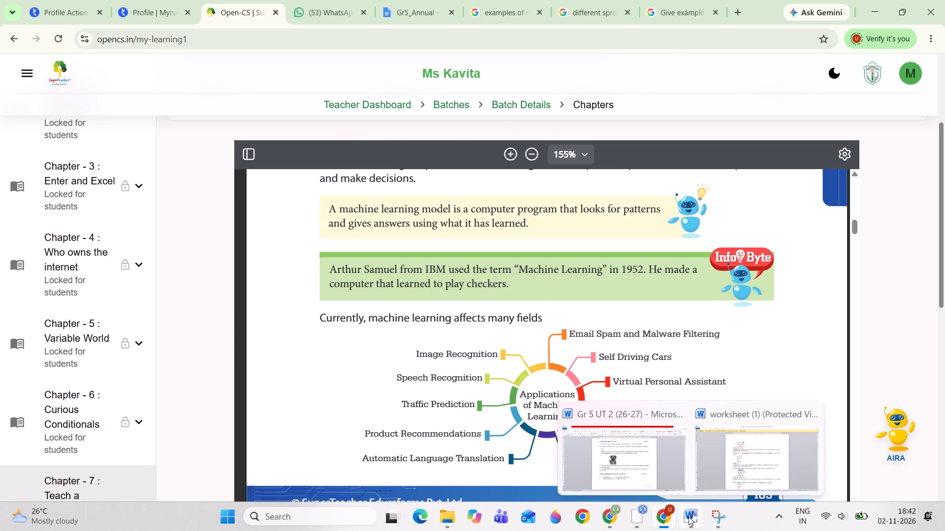
Switch to the Gr 5 UT 2 paper in Word and delete question 7's heading text, marks and four machine learning fields, keeping its number.
{"action": "left_click", "coordinate": [638, 478]}
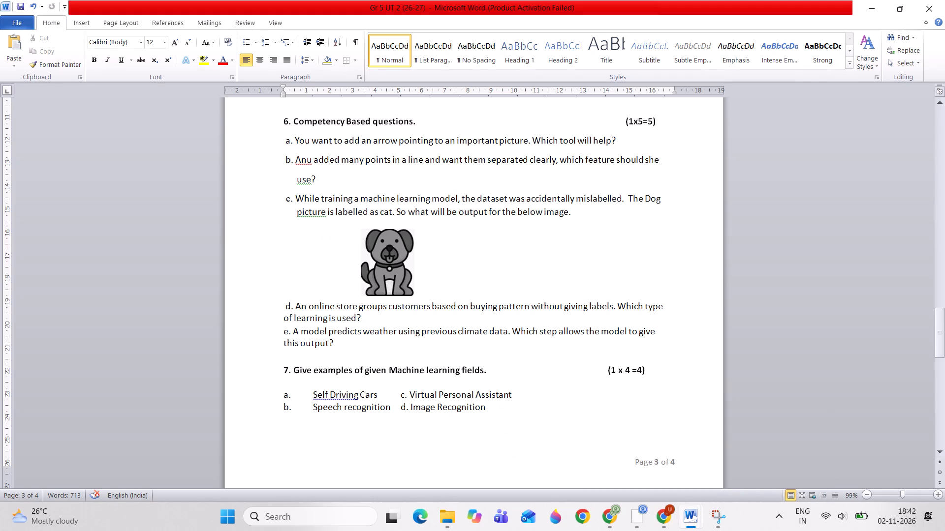
{"action": "left_click_drag", "start_coordinate": [295, 368], "coordinate": [332, 385]}
{"action": "left_click_drag", "start_coordinate": [332, 385], "coordinate": [491, 415]}
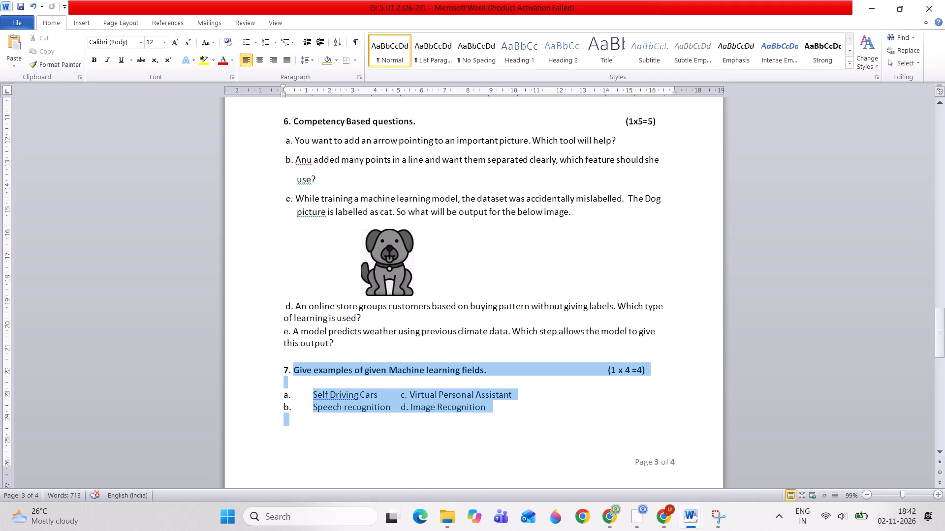
{"action": "left_click_drag", "start_coordinate": [491, 415], "coordinate": [489, 416]}
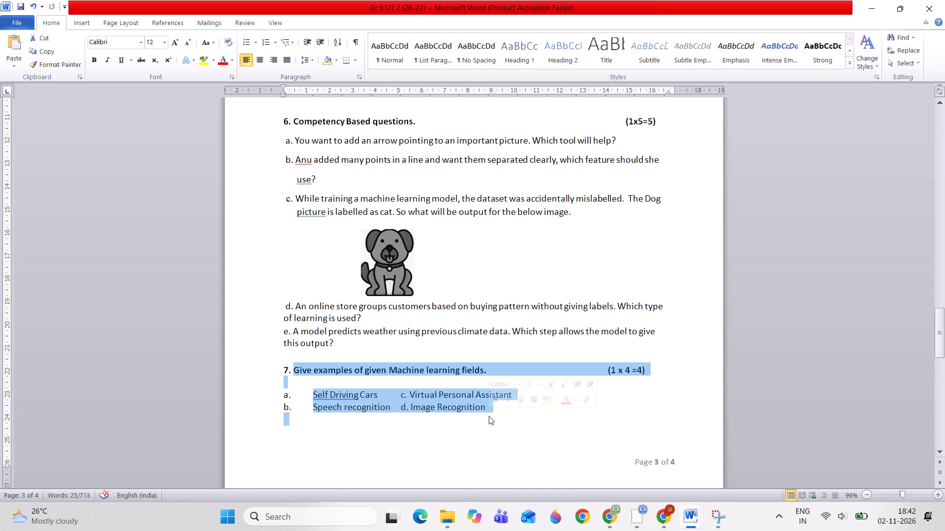
{"action": "key", "text": "Delete"}
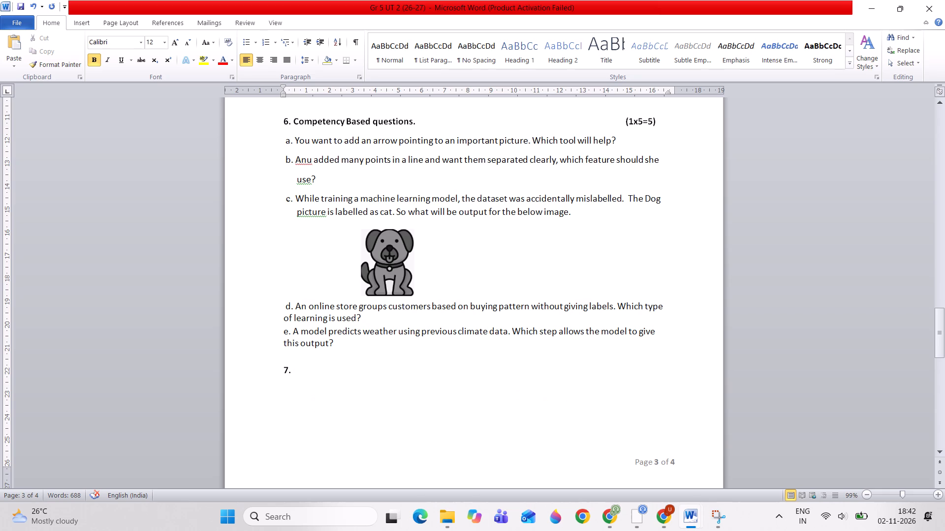
Look back over the paper's earlier questions, from Section B's question 5 to the multiple choice questions, checking against the Open-CS page.
{"action": "left_click", "coordinate": [938, 131]}
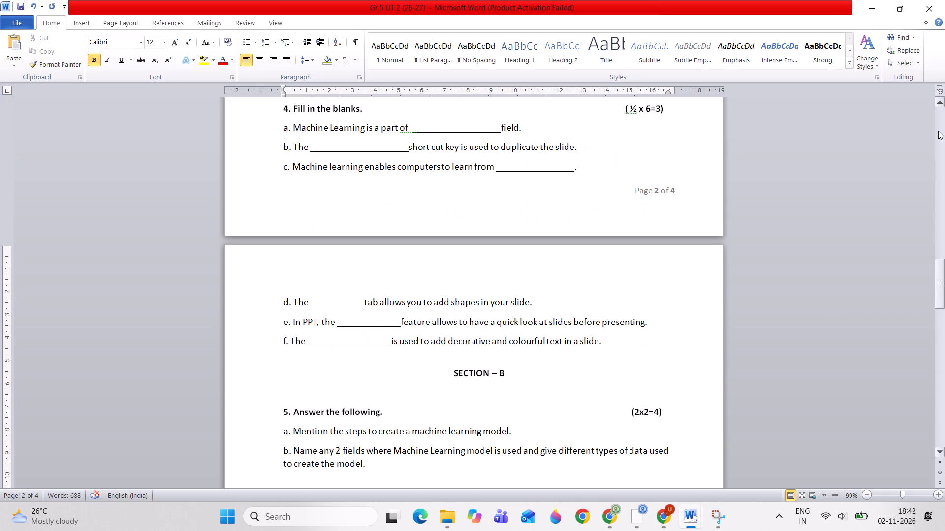
{"action": "left_click", "coordinate": [938, 131]}
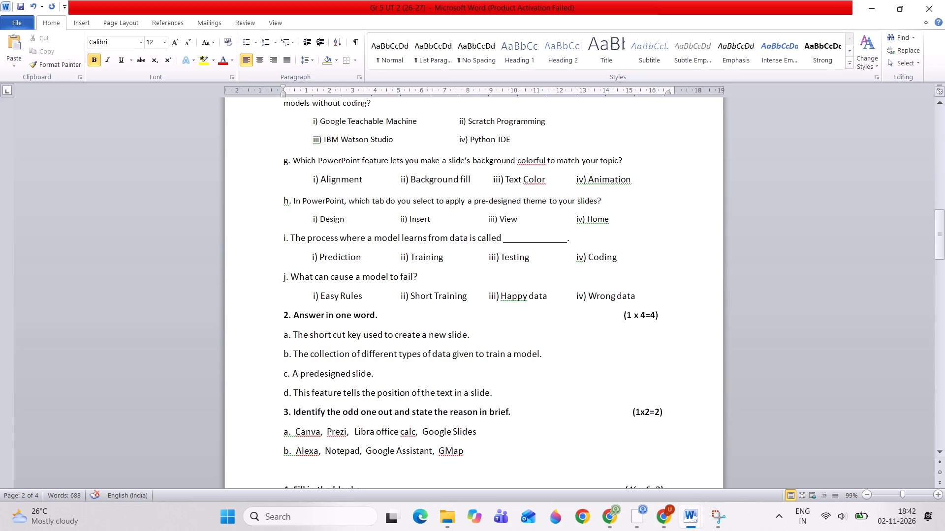
{"action": "key", "text": "alt+Tab"}
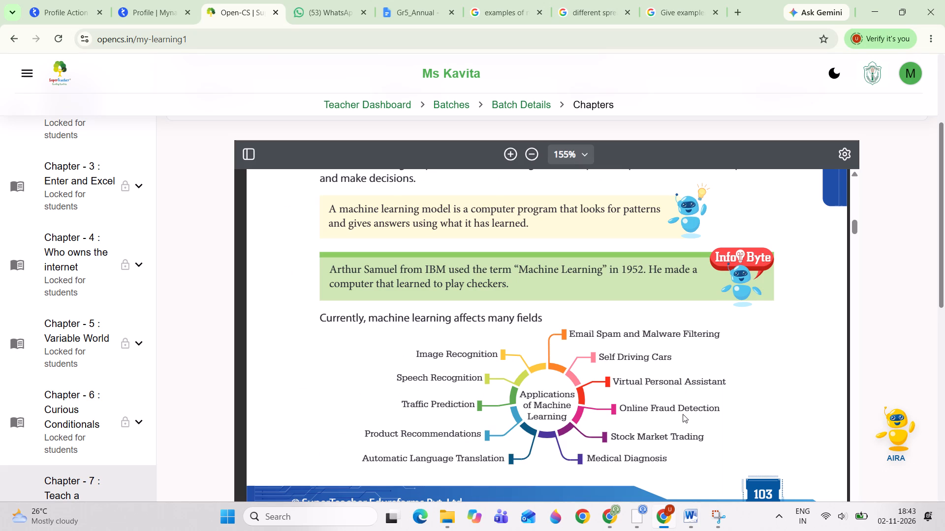
{"action": "key", "text": "alt+Tab"}
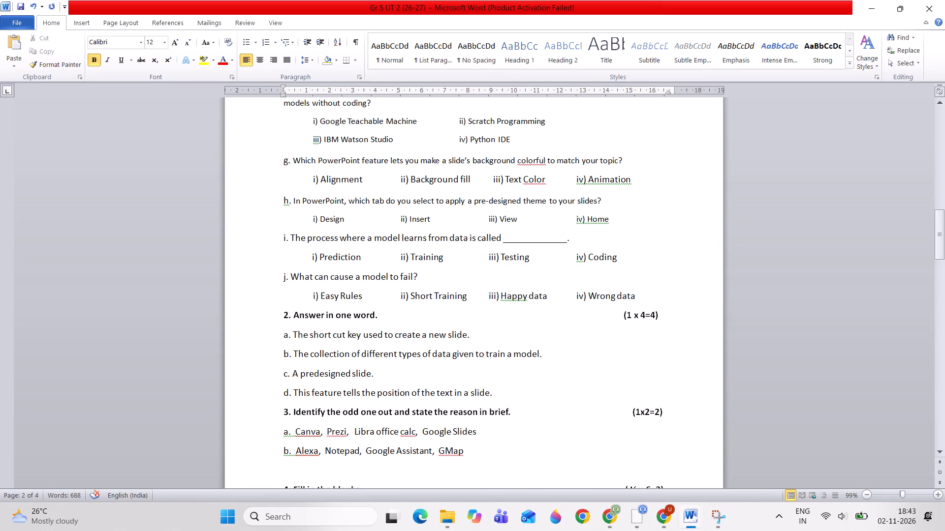
Switch to the Open-CS book in Chrome and reread Chapter 7 from the machine learning introduction through data collection to the dataset and model training.
{"action": "key", "text": "alt+Tab"}
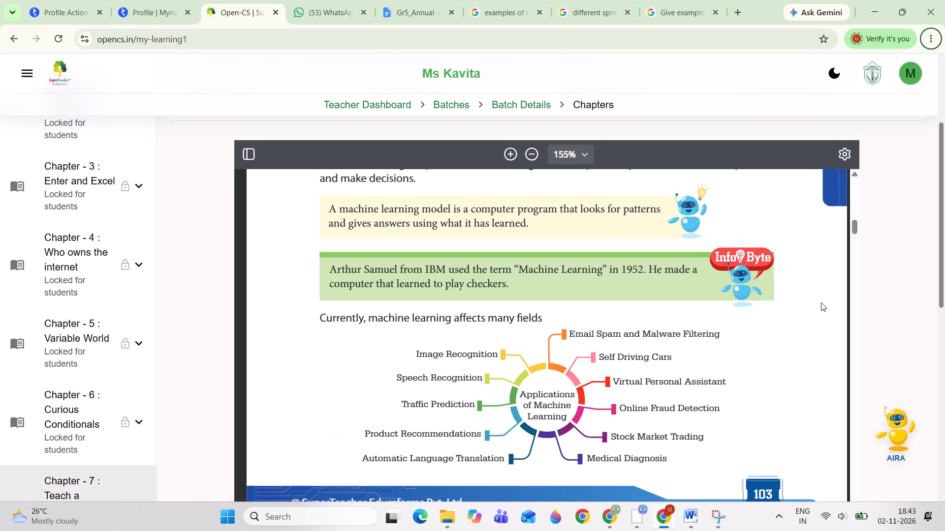
{"action": "left_click", "coordinate": [854, 174]}
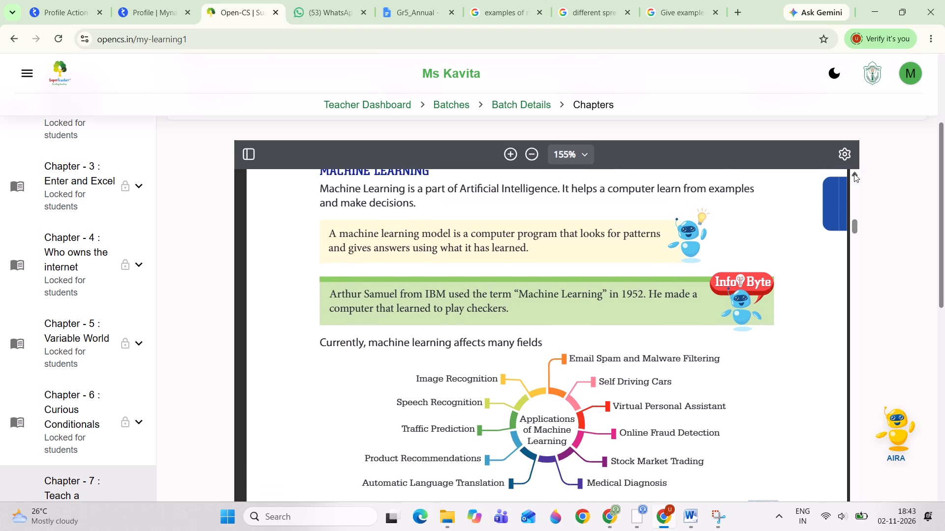
{"action": "double_click", "coordinate": [854, 174]}
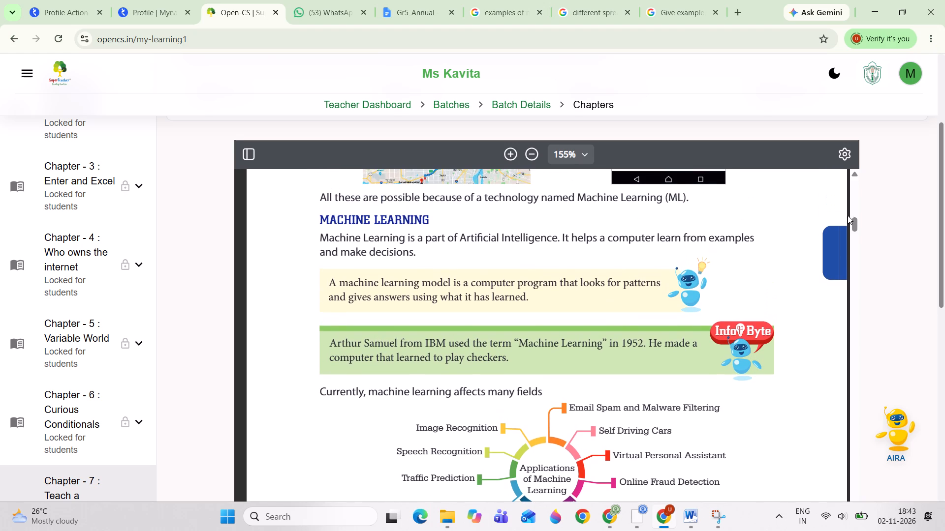
{"action": "left_click_drag", "start_coordinate": [855, 221], "coordinate": [855, 225]}
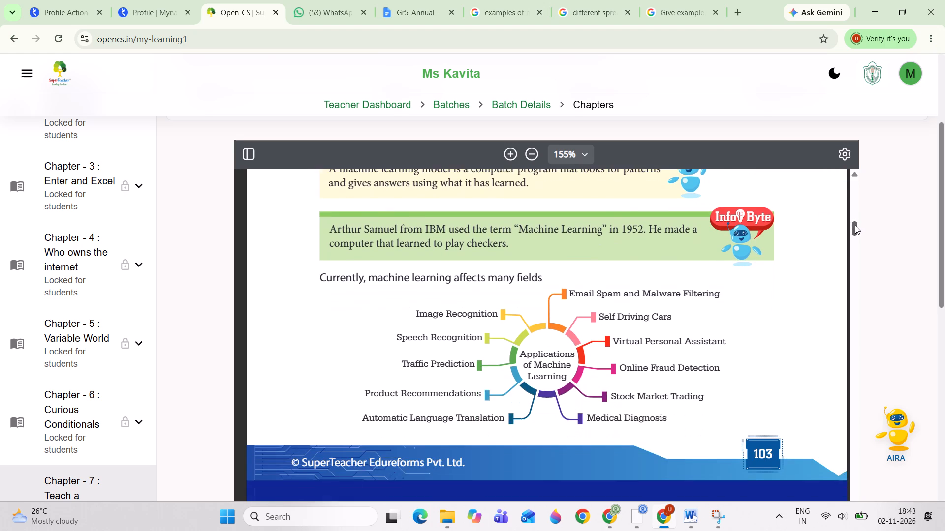
{"action": "left_click_drag", "start_coordinate": [855, 225], "coordinate": [849, 257]}
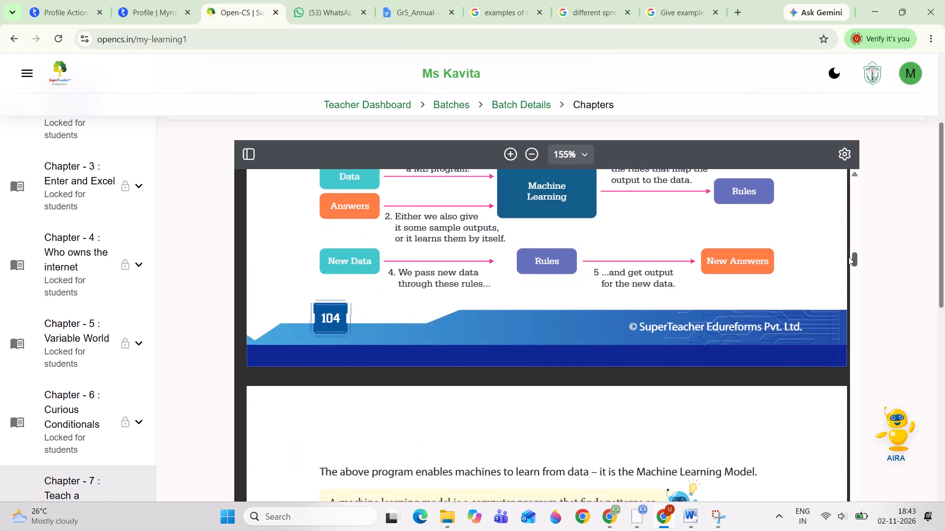
{"action": "left_click_drag", "start_coordinate": [849, 257], "coordinate": [848, 268]}
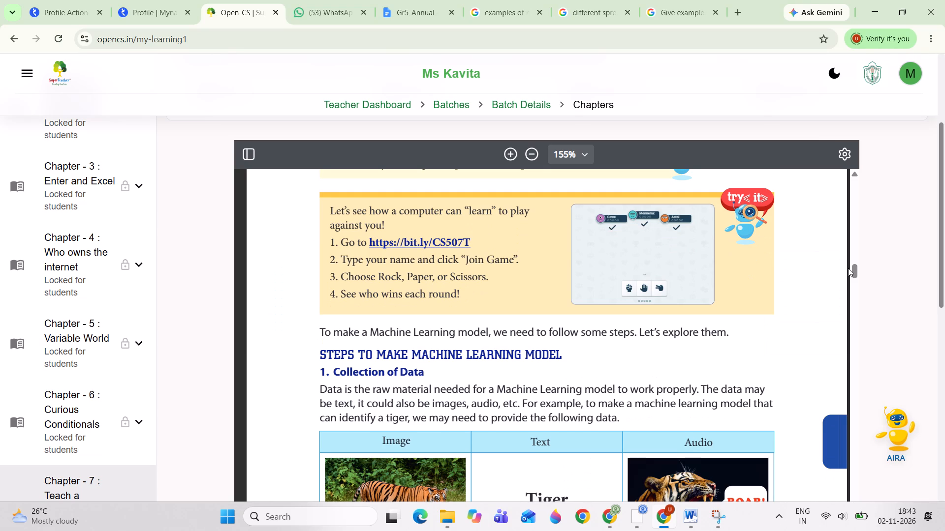
{"action": "key", "text": "Down"}
{"action": "key", "text": "Down"}
{"action": "key", "text": "Down"}
{"action": "key", "text": "Down"}
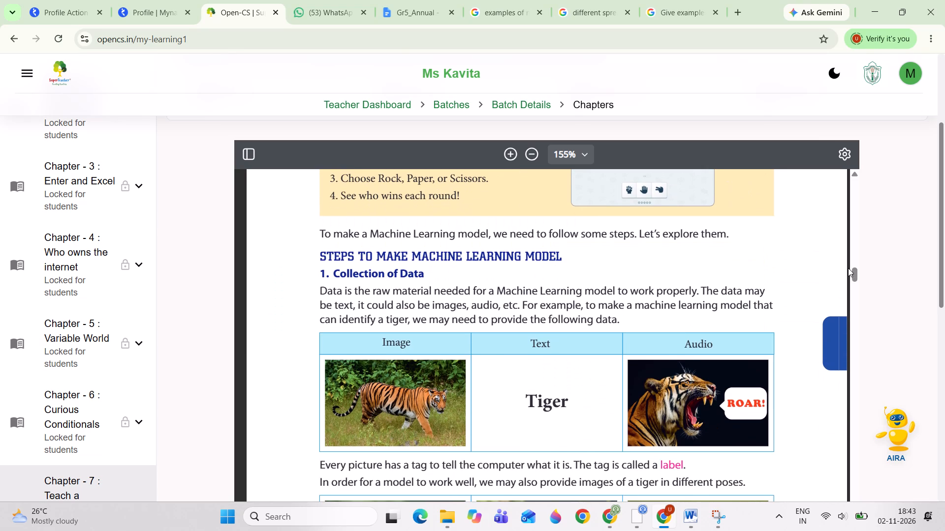
{"action": "key", "text": "Down"}
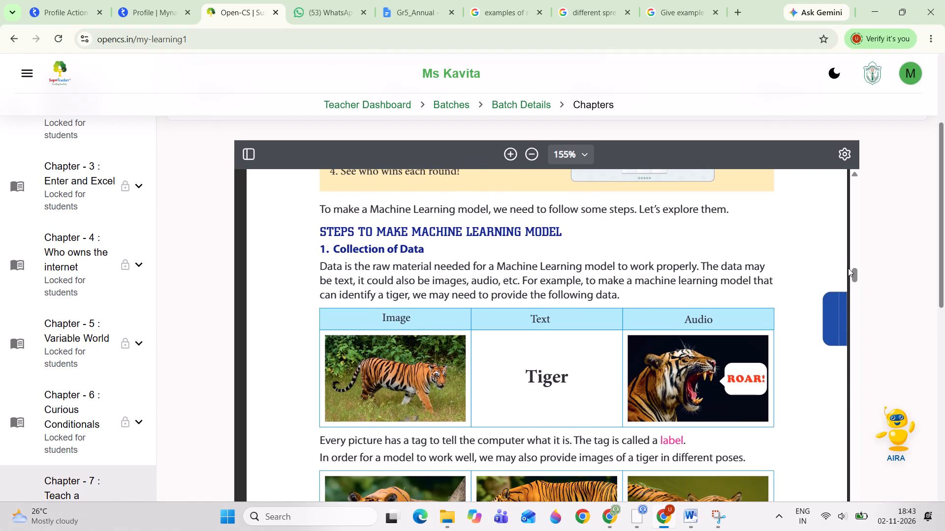
{"action": "key", "text": "Down"}
{"action": "key", "text": "Down"}
{"action": "key", "text": "Down"}
{"action": "key", "text": "Down"}
{"action": "key", "text": "Down"}
{"action": "key", "text": "Down"}
{"action": "key", "text": "Down"}
{"action": "key", "text": "Down"}
{"action": "key", "text": "Down"}
{"action": "key", "text": "Down"}
{"action": "key", "text": "Down"}
{"action": "key", "text": "Down"}
{"action": "key", "text": "Down"}
{"action": "key", "text": "Down"}
{"action": "key", "text": "Down"}
{"action": "key", "text": "Down"}
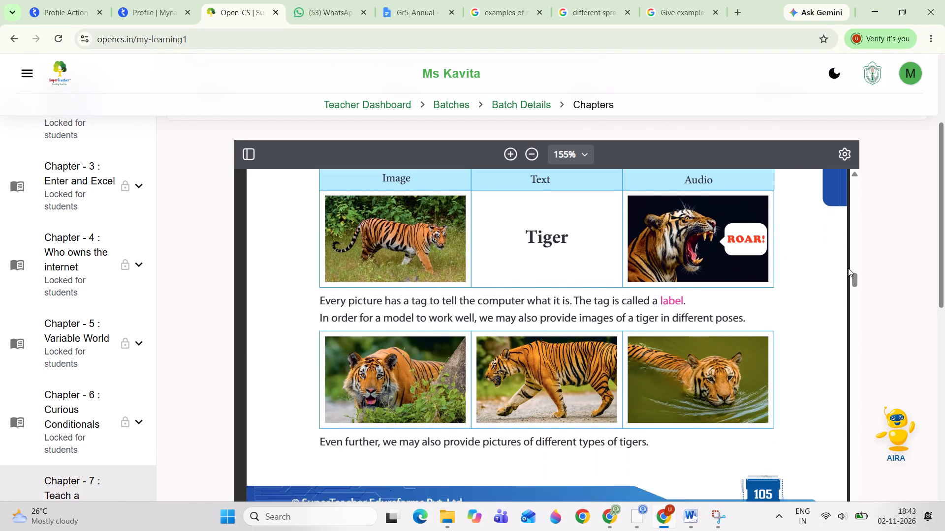
{"action": "key", "text": "Down"}
{"action": "key", "text": "Down"}
{"action": "key", "text": "Down"}
{"action": "key", "text": "Down"}
{"action": "key", "text": "Down"}
{"action": "key", "text": "Down"}
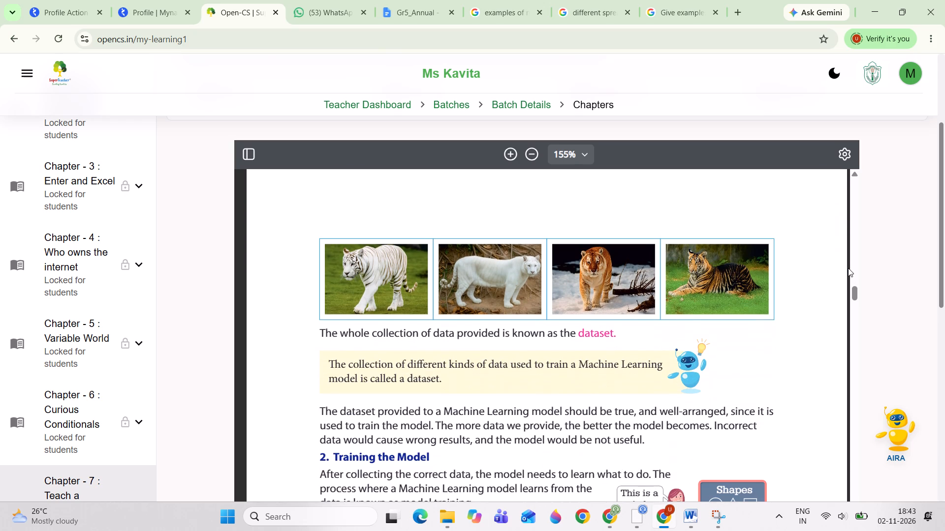
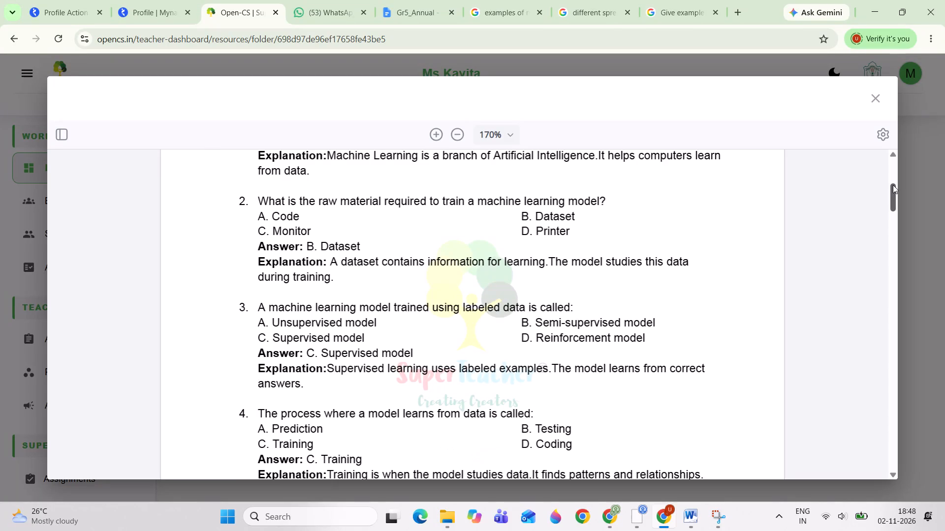
Read through the multiple-choice questions in the open machine learning worksheet answer key, then close it.
{"action": "left_click", "coordinate": [893, 185]}
{"action": "triple_click", "coordinate": [893, 157]}
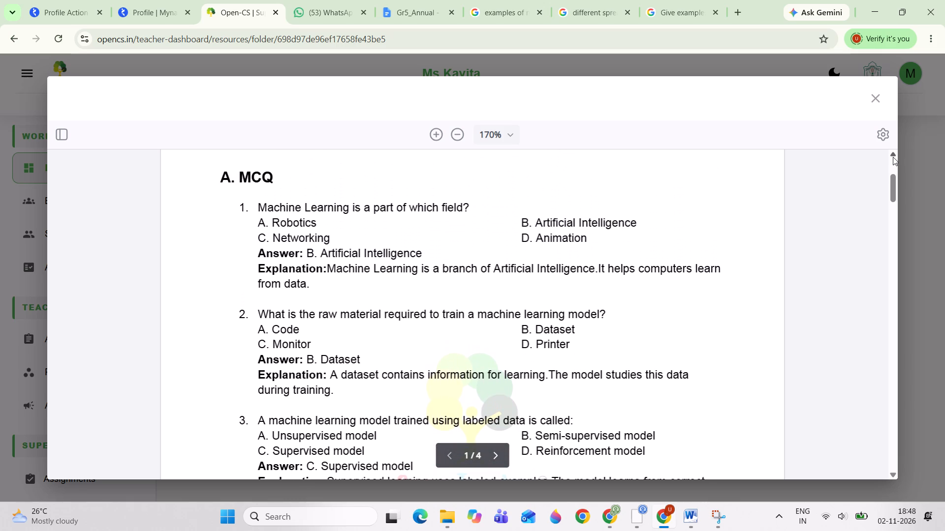
{"action": "left_click_drag", "start_coordinate": [890, 183], "coordinate": [890, 185]}
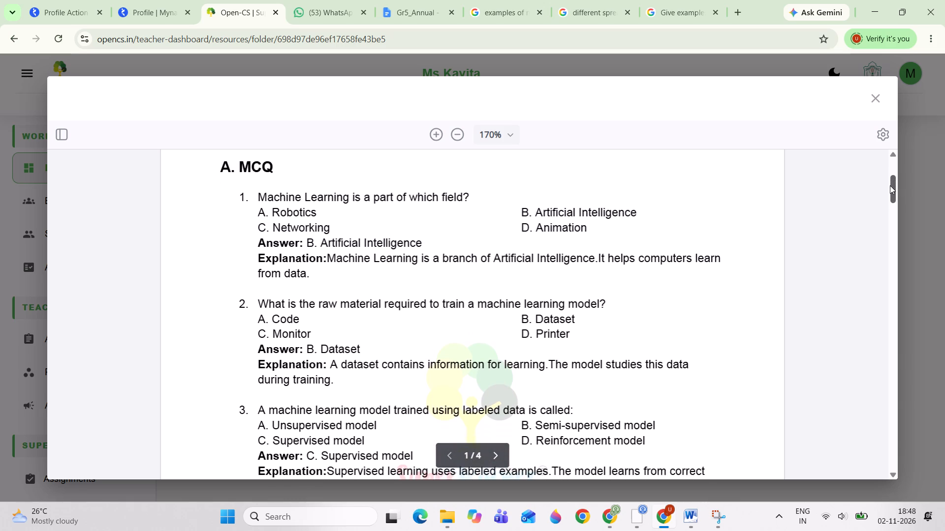
{"action": "left_click_drag", "start_coordinate": [890, 185], "coordinate": [888, 193]}
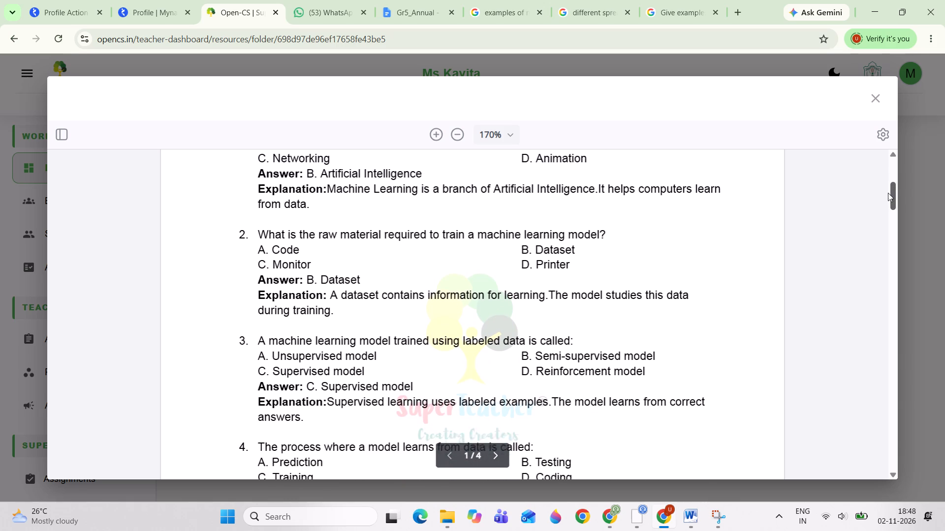
{"action": "left_click_drag", "start_coordinate": [888, 193], "coordinate": [885, 202]}
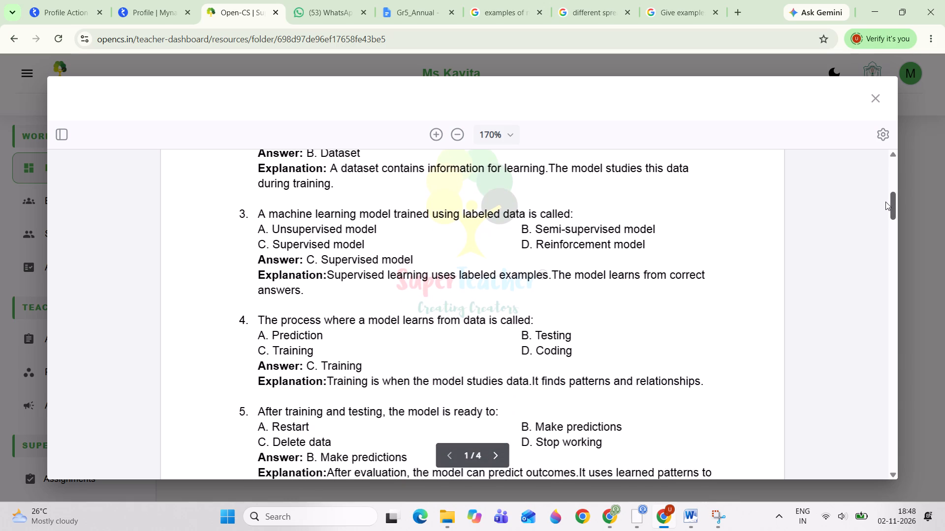
{"action": "left_click_drag", "start_coordinate": [885, 202], "coordinate": [885, 212]}
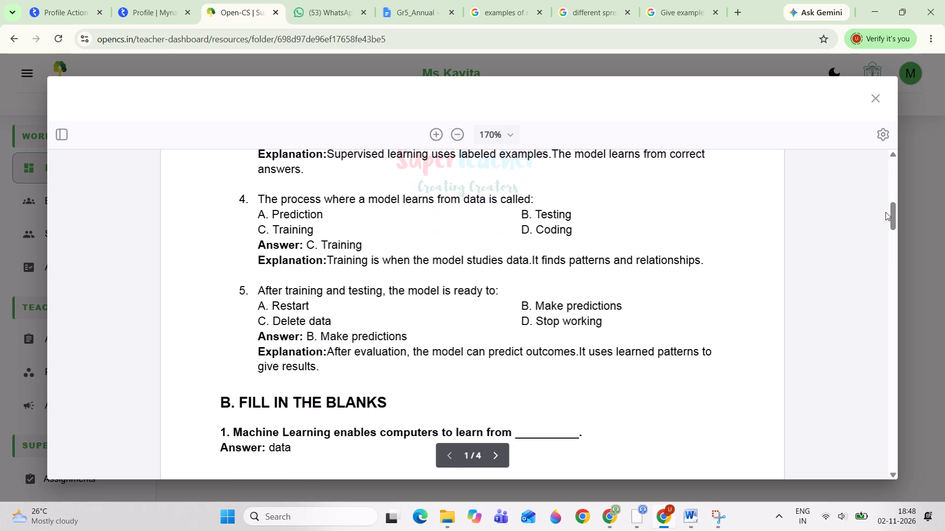
{"action": "left_click", "coordinate": [891, 182]}
{"action": "left_click", "coordinate": [879, 100]}
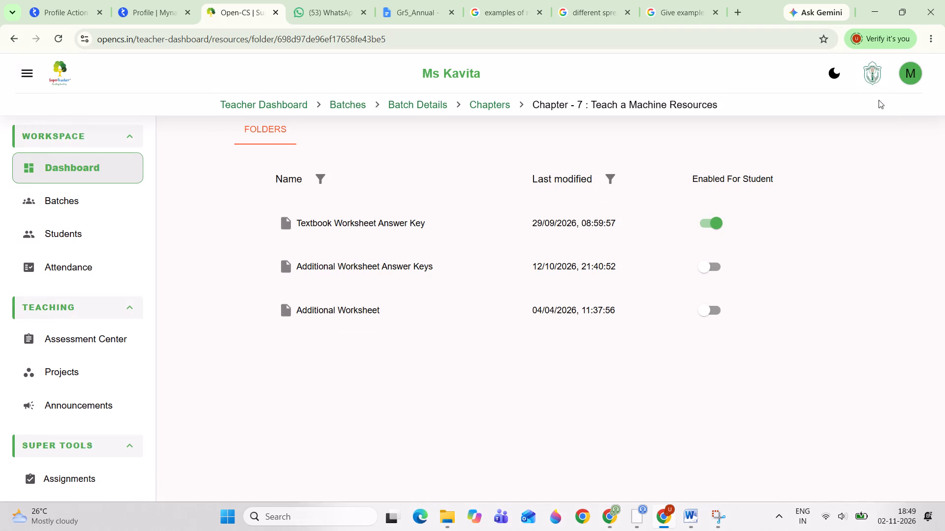
Open the Textbook Worksheet Answer Key and review its multiple-choice, fill-in-the-blank and true/false questions.
{"action": "left_click", "coordinate": [289, 222]}
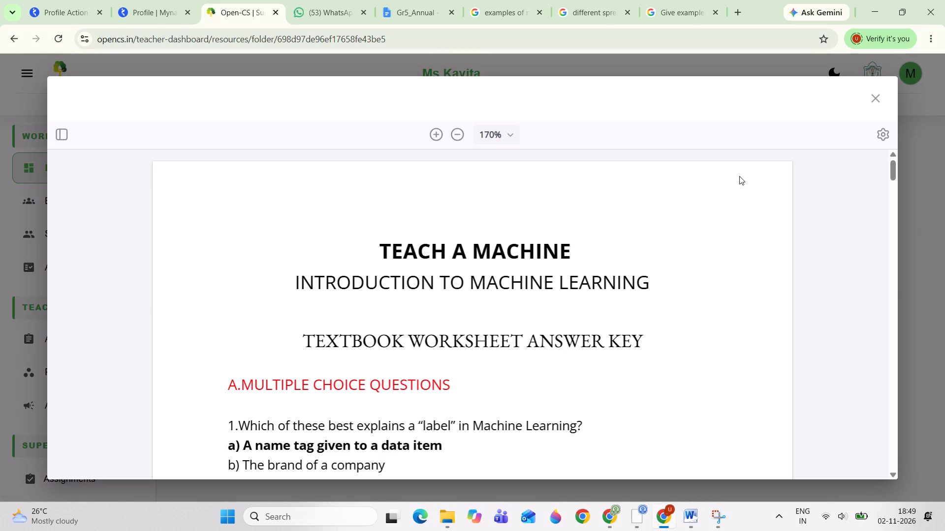
{"action": "left_click_drag", "start_coordinate": [895, 170], "coordinate": [897, 179]}
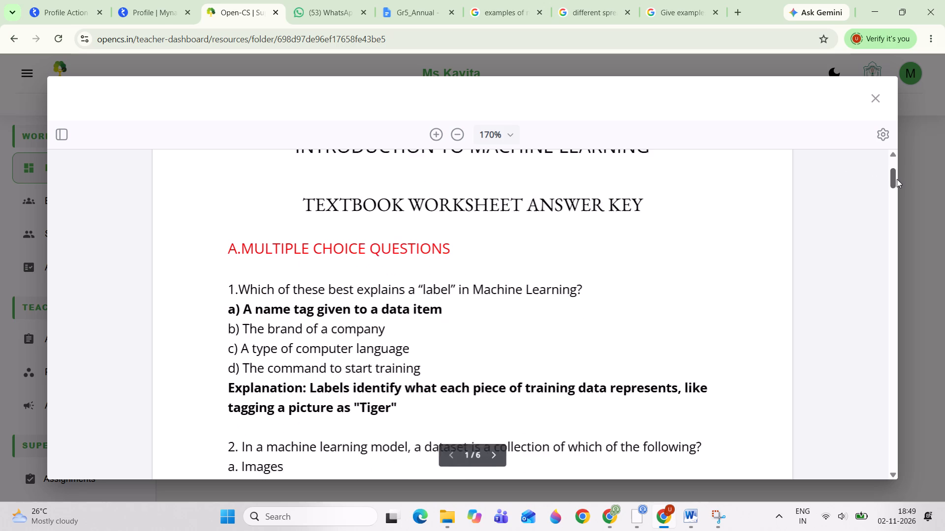
{"action": "left_click_drag", "start_coordinate": [897, 179], "coordinate": [897, 181]}
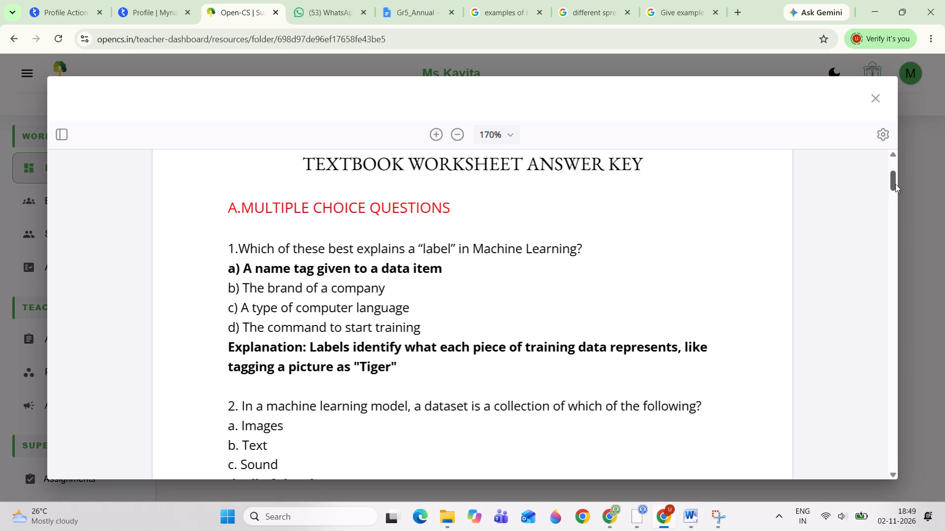
{"action": "left_click_drag", "start_coordinate": [895, 184], "coordinate": [898, 194]}
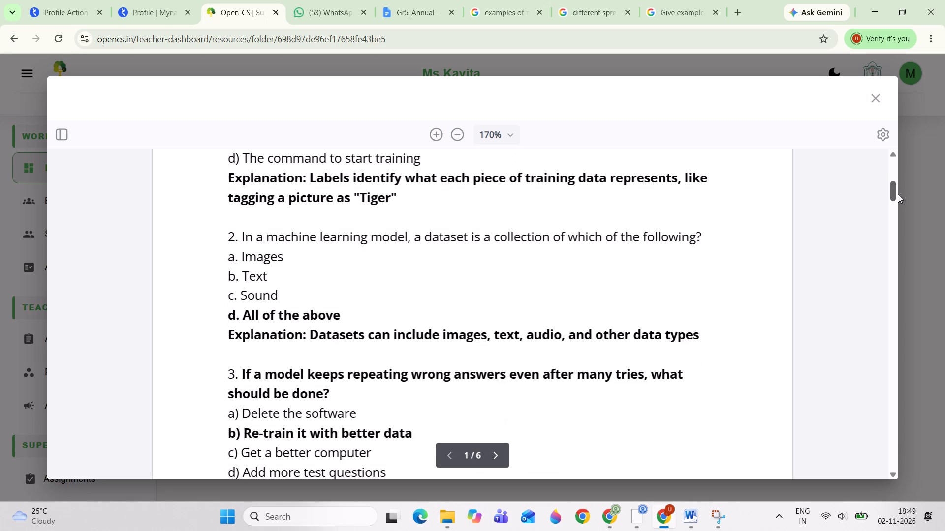
{"action": "left_click_drag", "start_coordinate": [898, 194], "coordinate": [896, 218]}
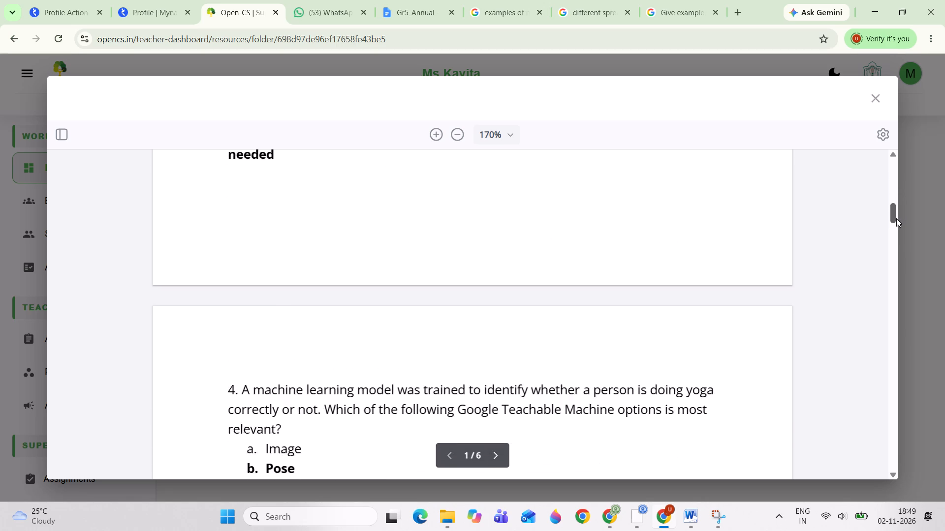
{"action": "left_click_drag", "start_coordinate": [896, 218], "coordinate": [894, 251]}
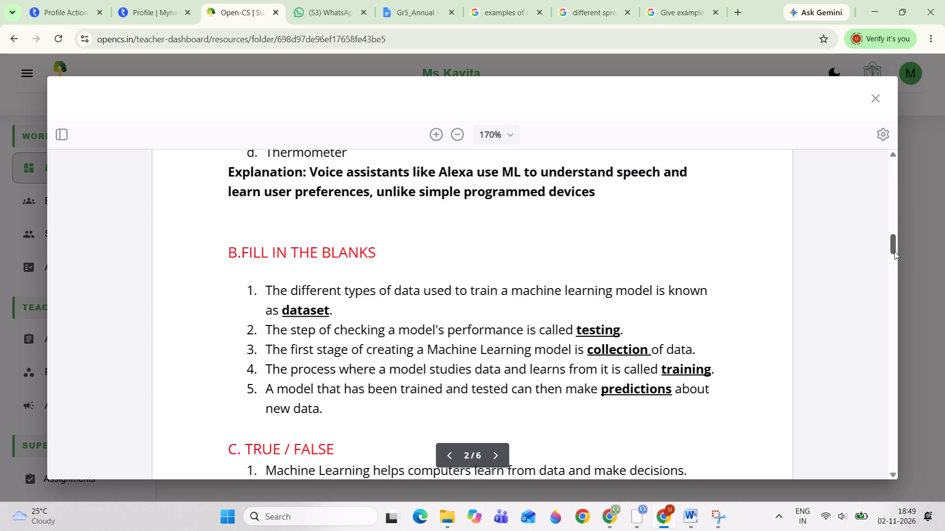
{"action": "left_click_drag", "start_coordinate": [894, 251], "coordinate": [894, 257]}
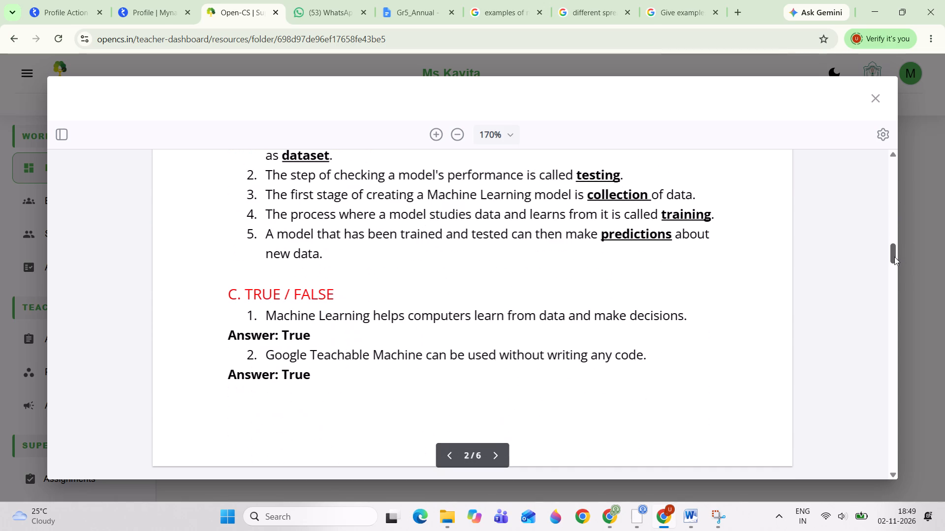
{"action": "left_click_drag", "start_coordinate": [894, 257], "coordinate": [892, 253]}
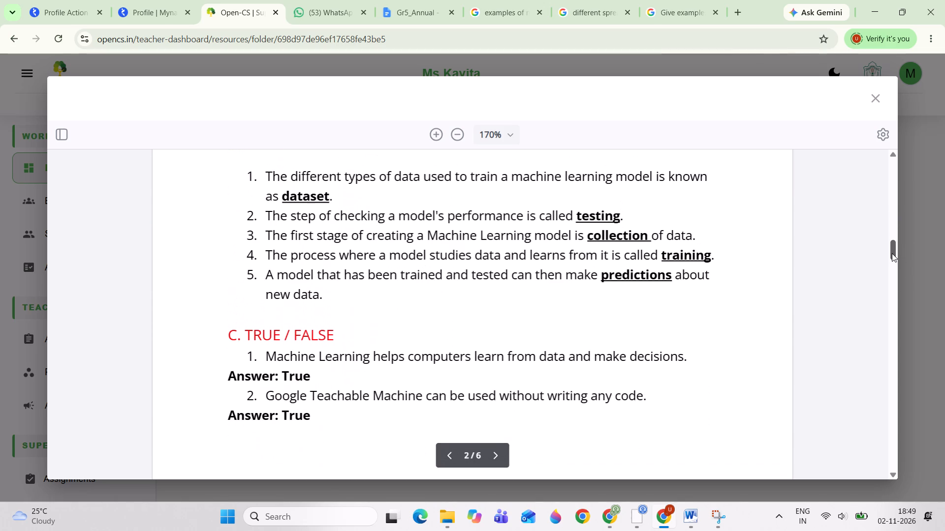
{"action": "left_click_drag", "start_coordinate": [892, 253], "coordinate": [892, 253]}
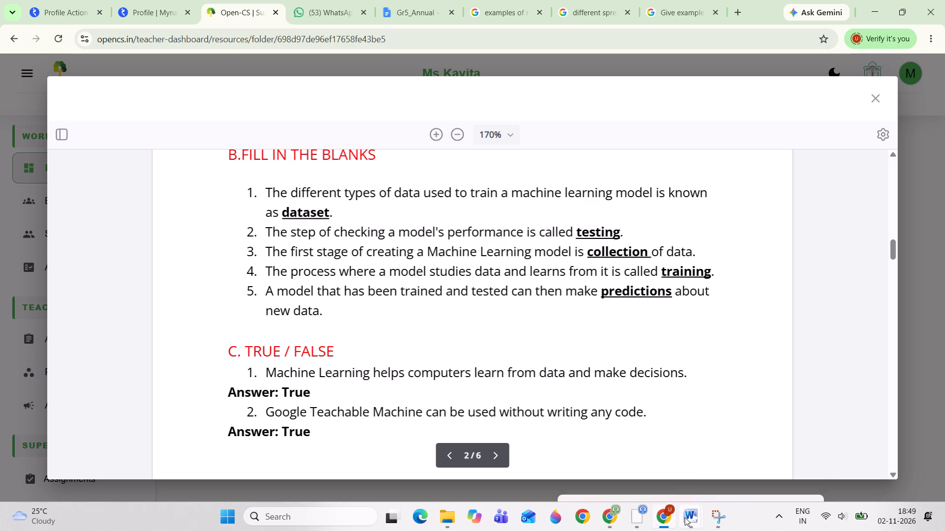
Switch to the Gr 5 UT 2 paper in Word and remove the opening word "A" from question e.
{"action": "left_click", "coordinate": [634, 469]}
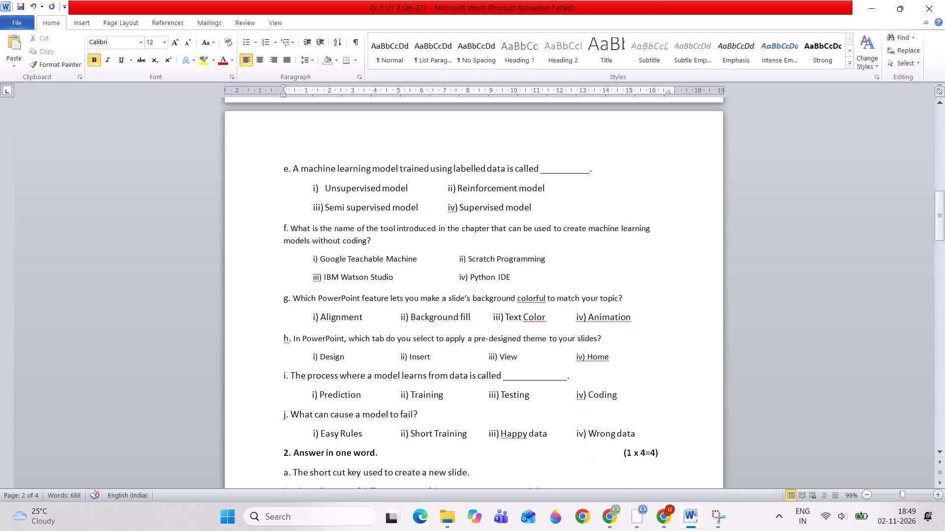
{"action": "left_click", "coordinate": [300, 167]}
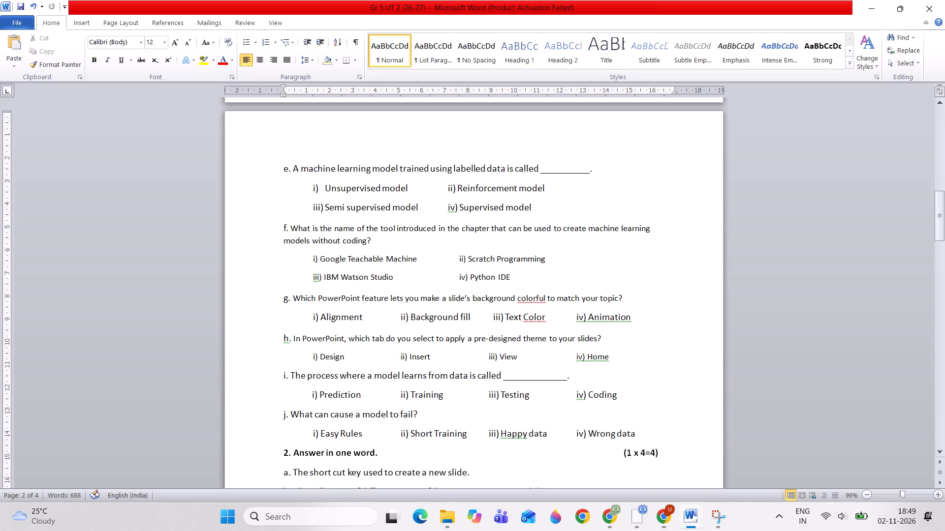
{"action": "key", "text": "BackSpace"}
{"action": "key", "text": "BackSpace"}
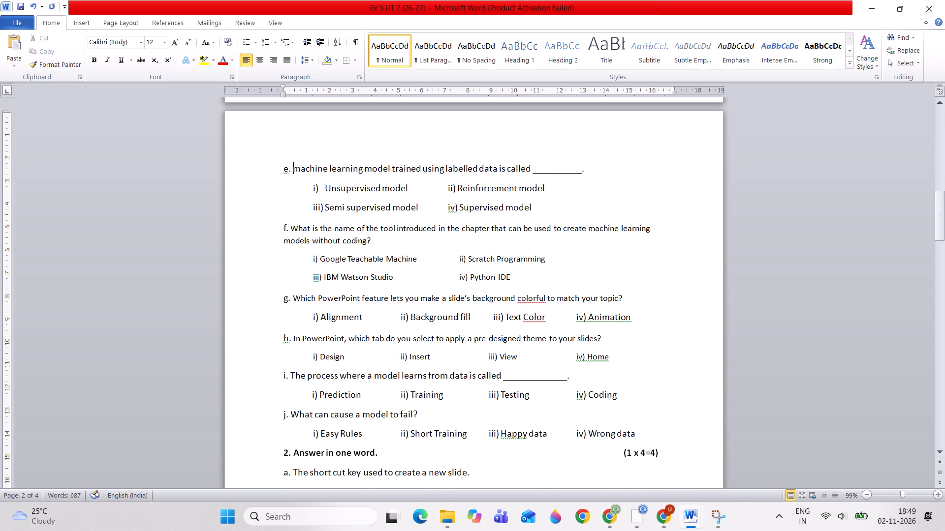
{"action": "key", "text": "alt+Tab"}
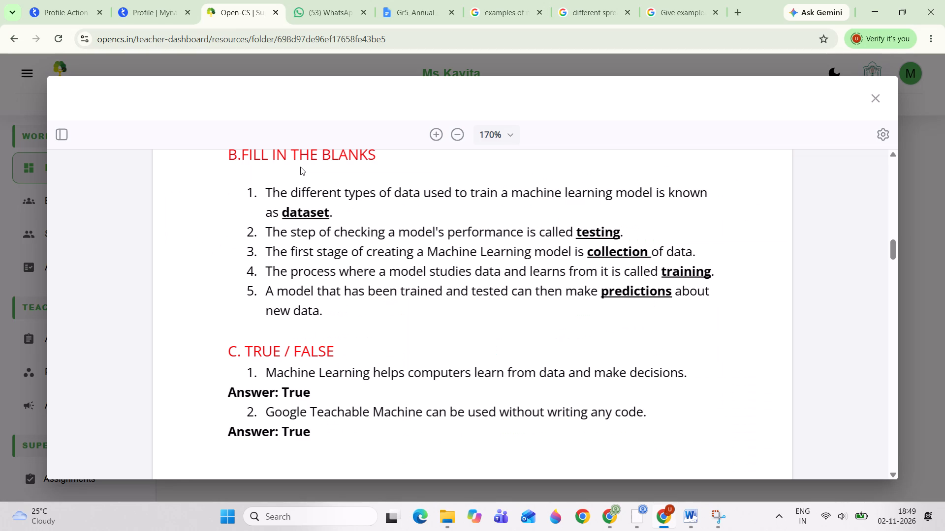
{"action": "key", "text": "alt+Tab"}
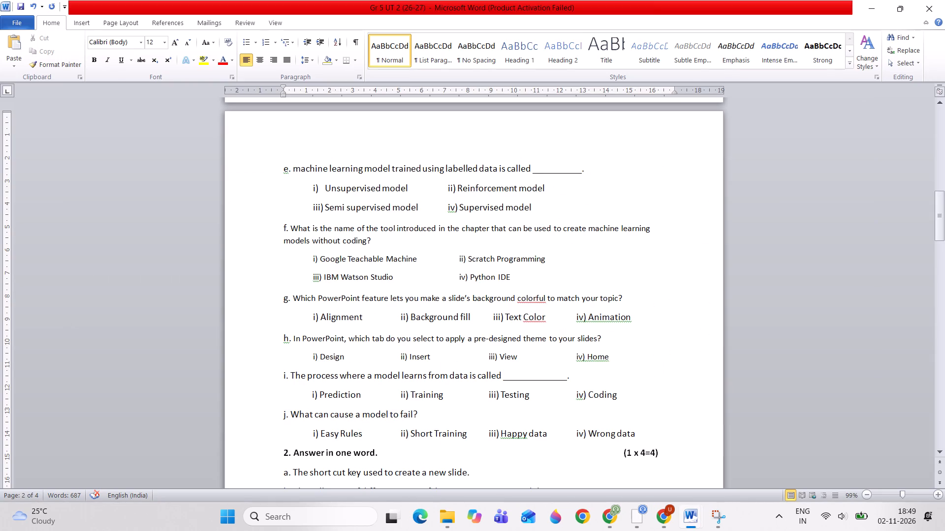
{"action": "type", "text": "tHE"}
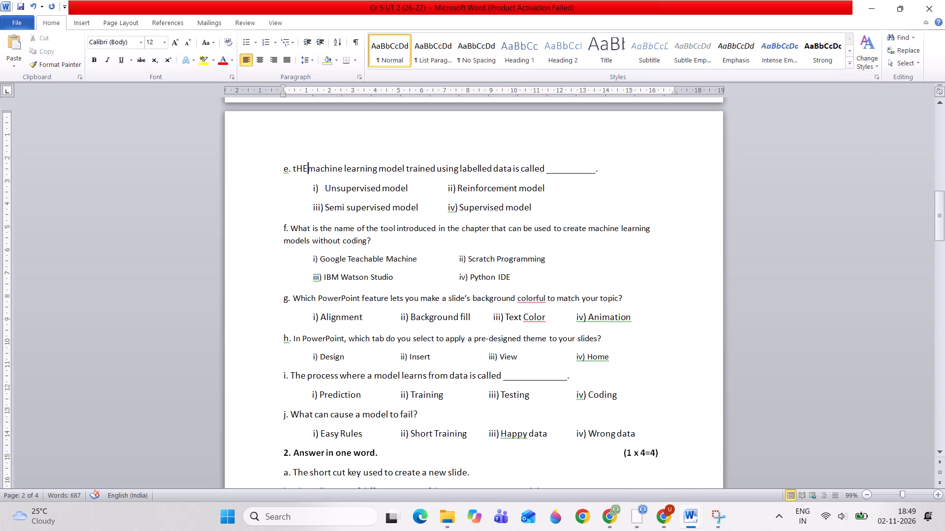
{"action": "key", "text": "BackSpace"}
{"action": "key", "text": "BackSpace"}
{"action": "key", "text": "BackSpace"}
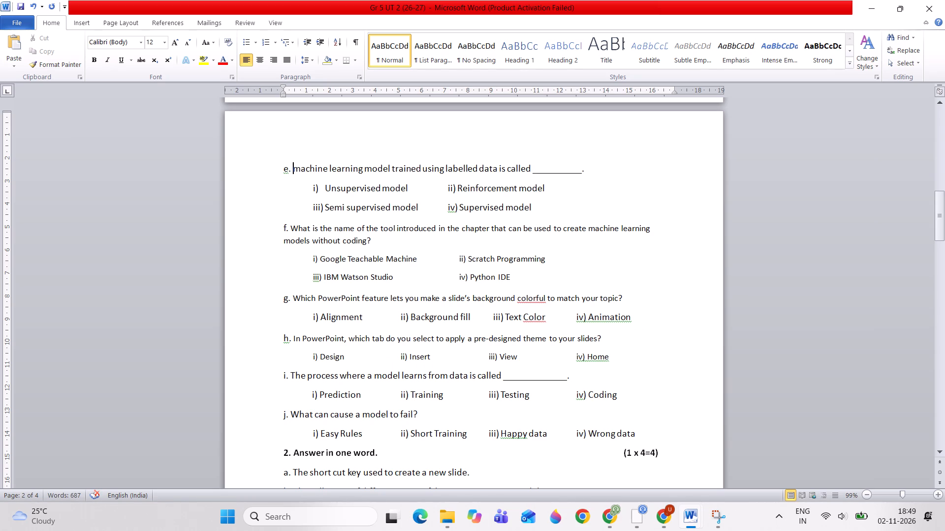
Using the answer key's predictions item as reference, begin question e with "A trained model can make" before the old wording.
{"action": "key", "text": "alt+Tab"}
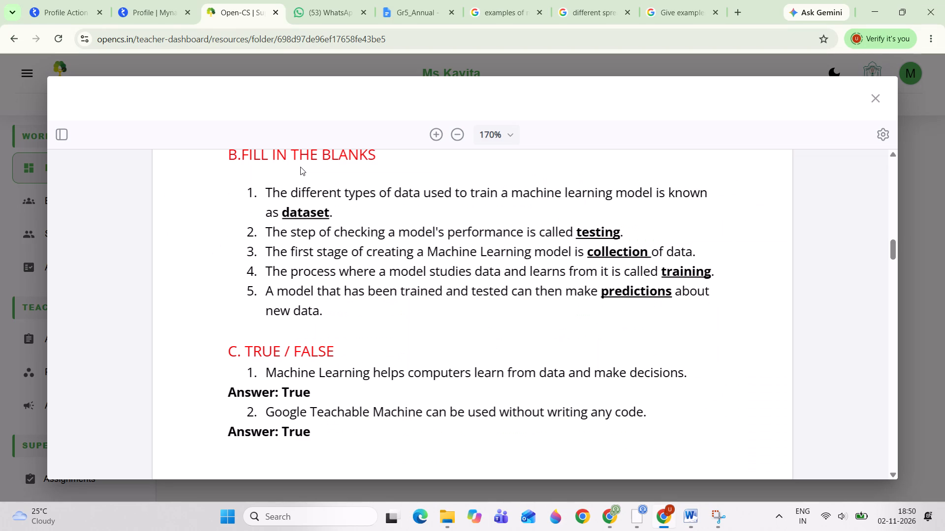
{"action": "key", "text": "alt+Tab"}
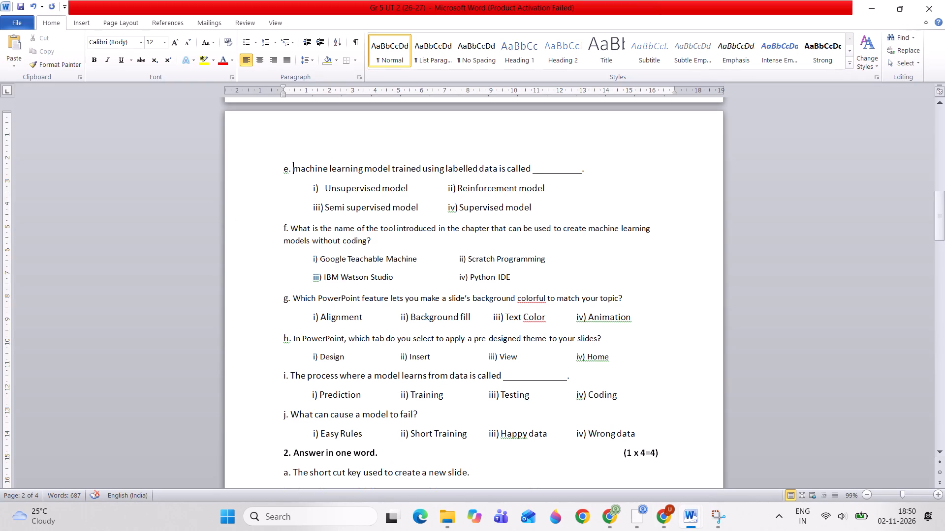
{"action": "key", "text": "shift+a"}
{"action": "key", "text": "BackSpace"}
{"action": "key", "text": "a"}
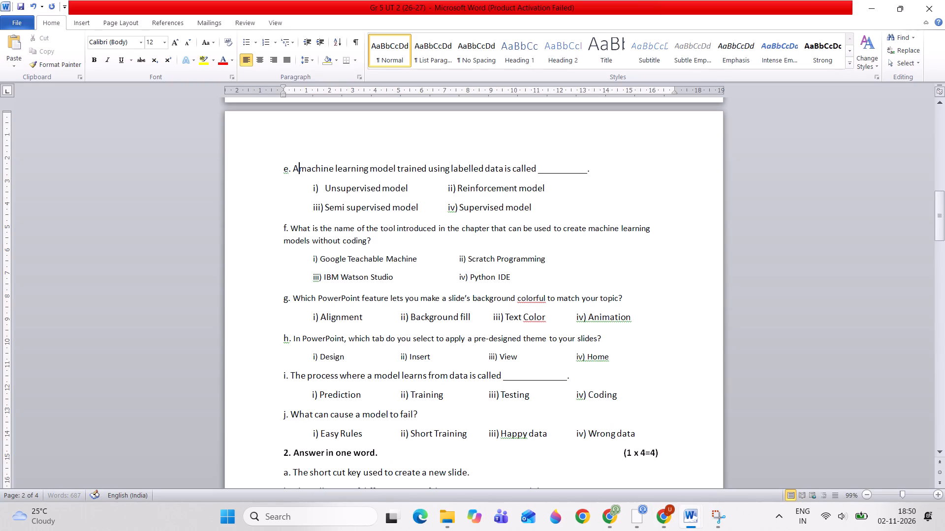
{"action": "key", "text": "space"}
{"action": "type", "text": "trained model"}
{"action": "key", "text": "space"}
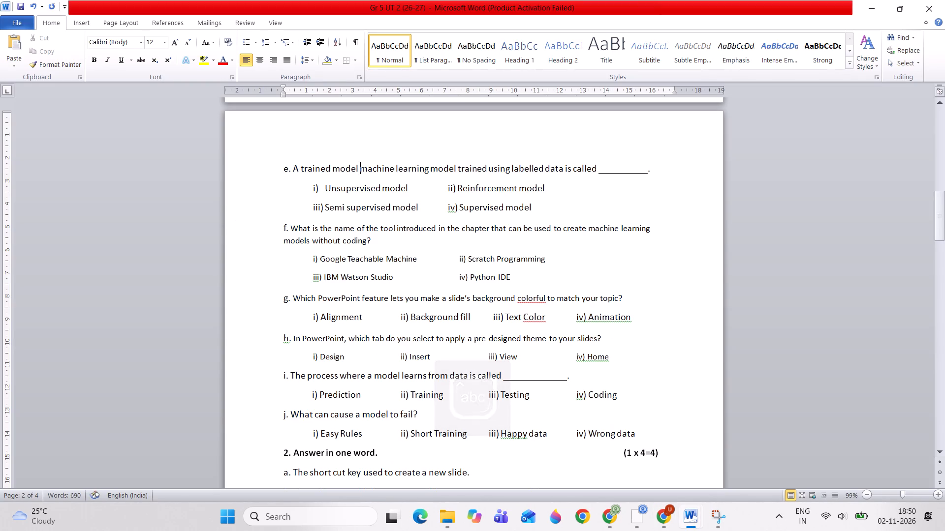
{"action": "key", "text": "alt+Tab"}
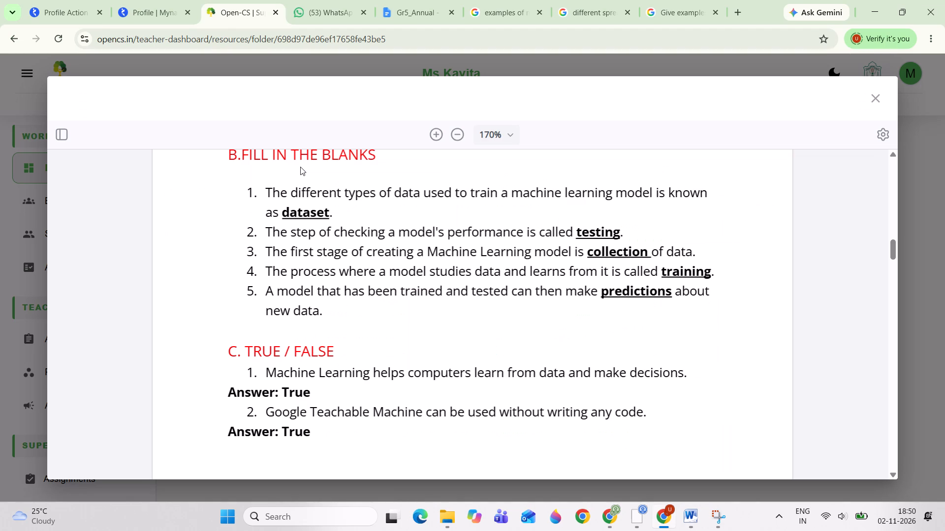
{"action": "key", "text": "alt+Tab"}
{"action": "type", "text": "can make"}
{"action": "key", "text": "space"}
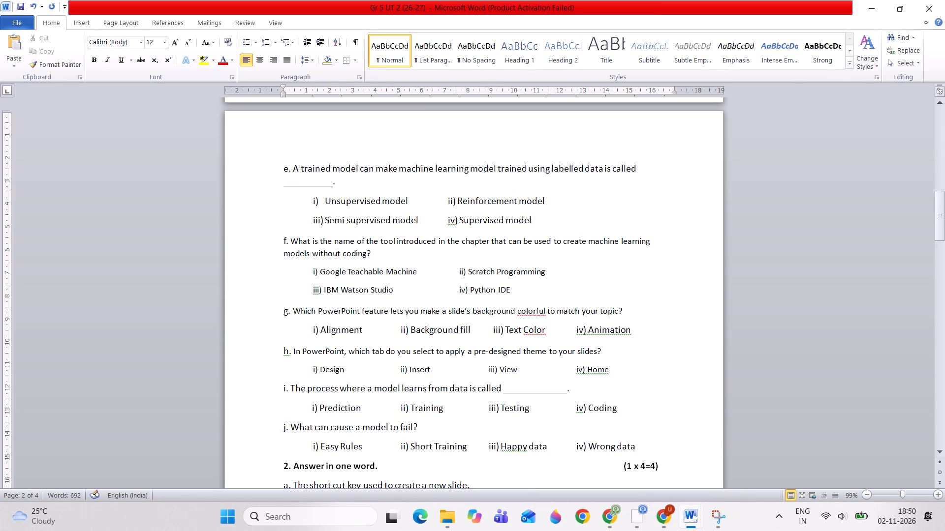
Continue question e's new sentence with a long underscore answer blank followed by "about new data.".
{"action": "key", "text": "alt+Tab"}
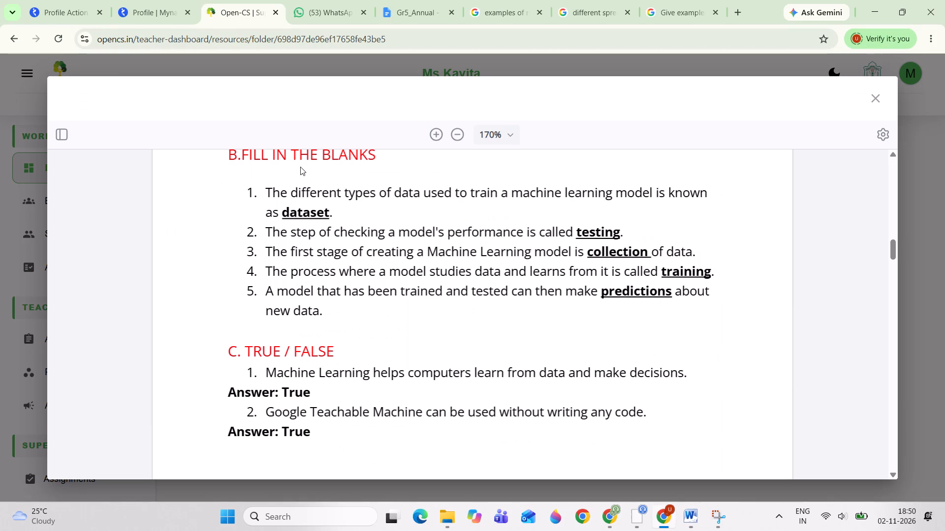
{"action": "key", "text": "alt+Tab"}
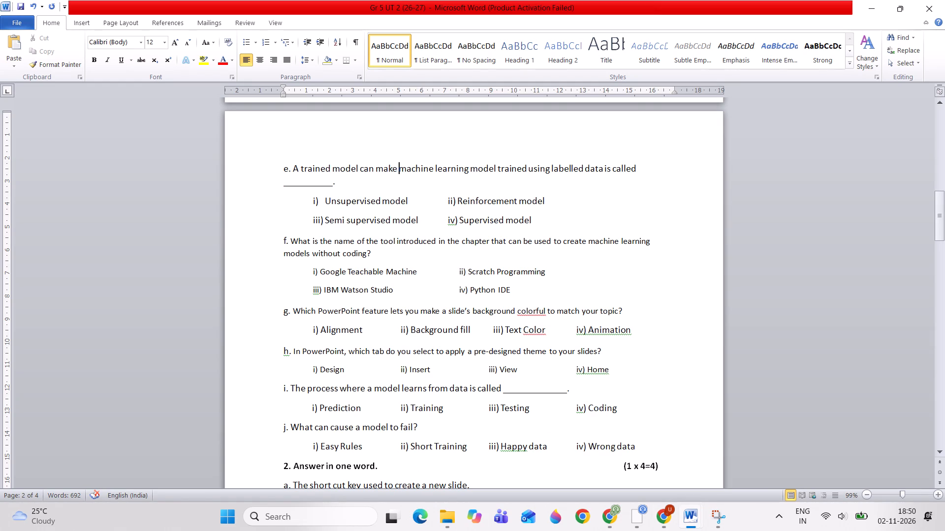
{"action": "key", "text": "shift+underscore"}
{"action": "key", "text": "shift+underscore"}
{"action": "key", "text": "shift+underscore"}
{"action": "key", "text": "shift+underscore"}
{"action": "key", "text": "shift+underscore"}
{"action": "key", "text": "shift+underscore"}
{"action": "key", "text": "shift+underscore"}
{"action": "key", "text": "shift+underscore"}
{"action": "key", "text": "shift+underscore"}
{"action": "key", "text": "shift+underscore"}
{"action": "key", "text": "shift+underscore"}
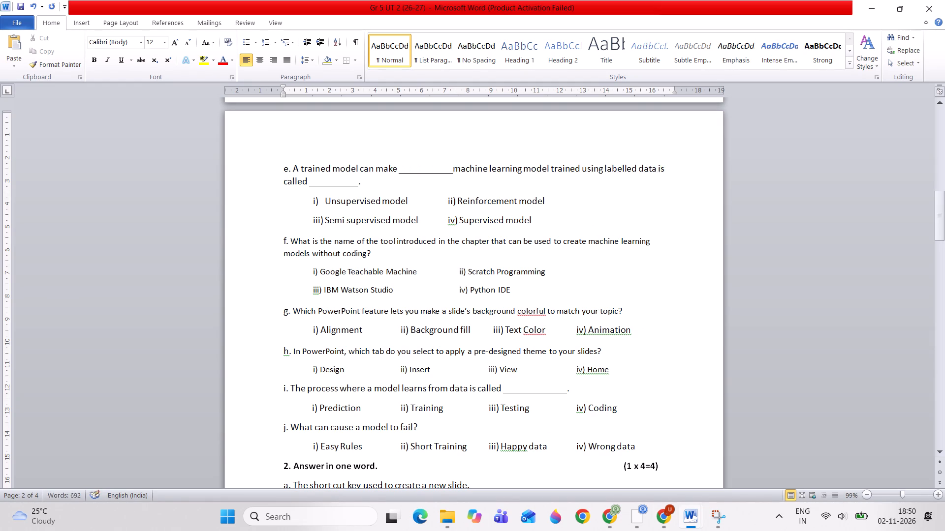
{"action": "type", "text": "__"}
{"action": "type", "text": "about new"}
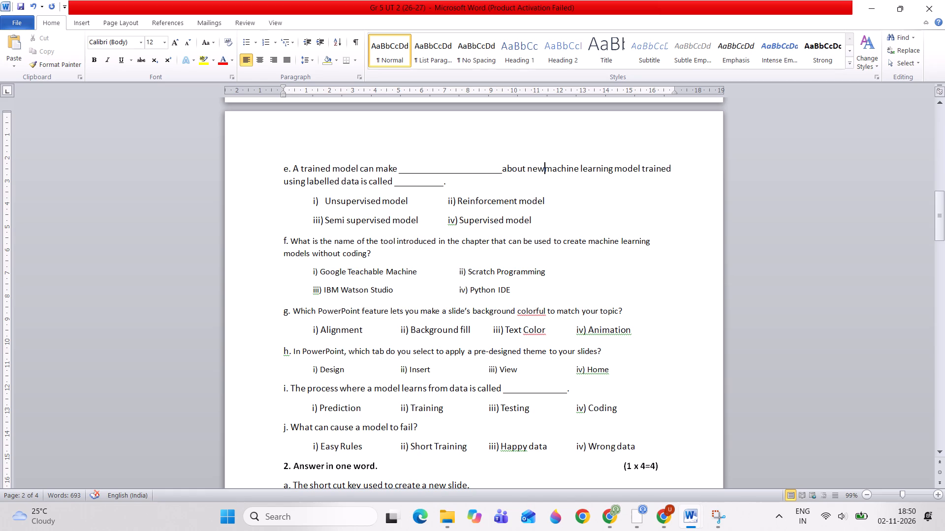
{"action": "key", "text": "space"}
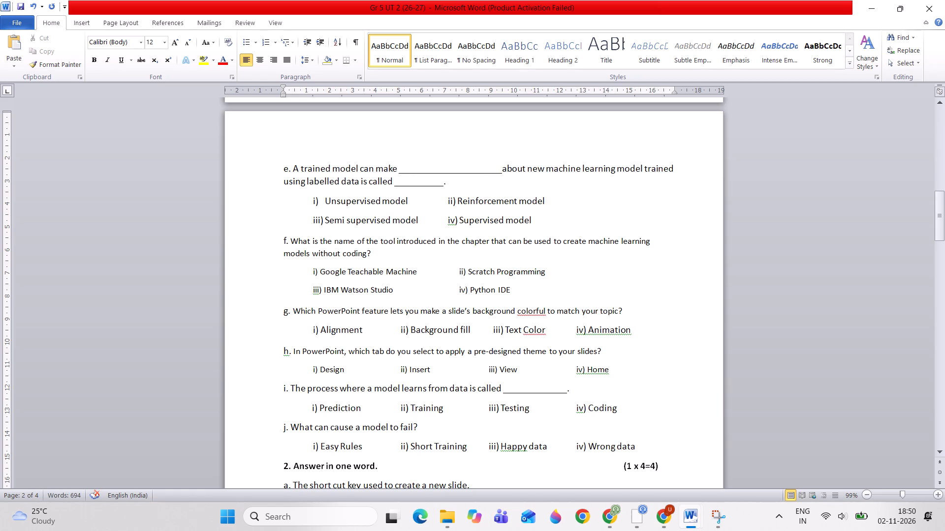
{"action": "type", "text": "data."}
Delete question e's leftover old wording and short blank following "about new data.".
{"action": "key", "text": "Delete"}
{"action": "key", "text": "Delete"}
{"action": "key", "text": "Delete"}
{"action": "key", "text": "Delete"}
{"action": "key", "text": "Delete"}
{"action": "key", "text": "Delete"}
{"action": "key", "text": "Delete"}
{"action": "key", "text": "Delete"}
{"action": "key", "text": "Delete"}
{"action": "key", "text": "Delete"}
{"action": "key", "text": "Delete"}
{"action": "key", "text": "Delete"}
{"action": "key", "text": "Delete"}
{"action": "key", "text": "Delete"}
{"action": "key", "text": "Delete"}
{"action": "key", "text": "Delete"}
{"action": "key", "text": "Delete"}
{"action": "key", "text": "Delete"}
{"action": "key", "text": "Delete"}
{"action": "key", "text": "Delete"}
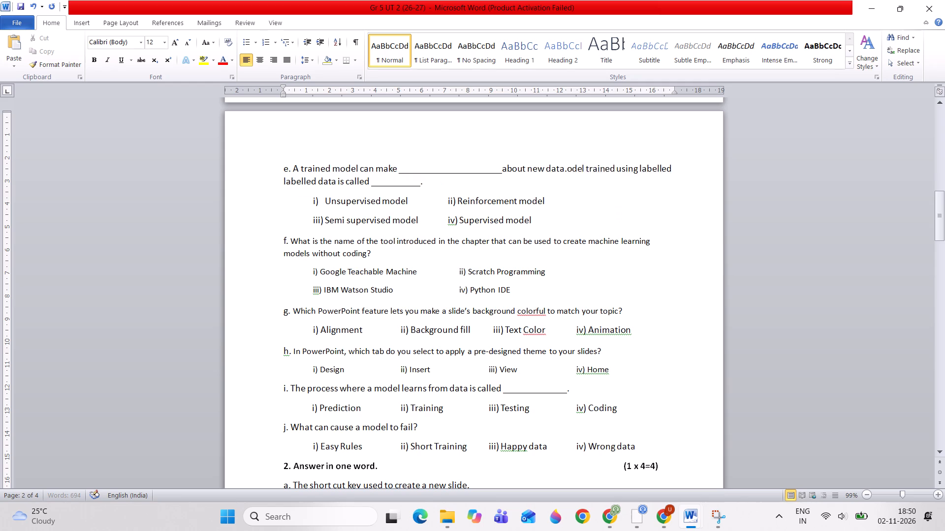
{"action": "key", "text": "Delete"}
{"action": "key", "text": "Delete"}
{"action": "key", "text": "Delete"}
{"action": "key", "text": "Delete"}
{"action": "key", "text": "Delete"}
{"action": "key", "text": "Delete"}
{"action": "key", "text": "Delete"}
{"action": "key", "text": "Delete"}
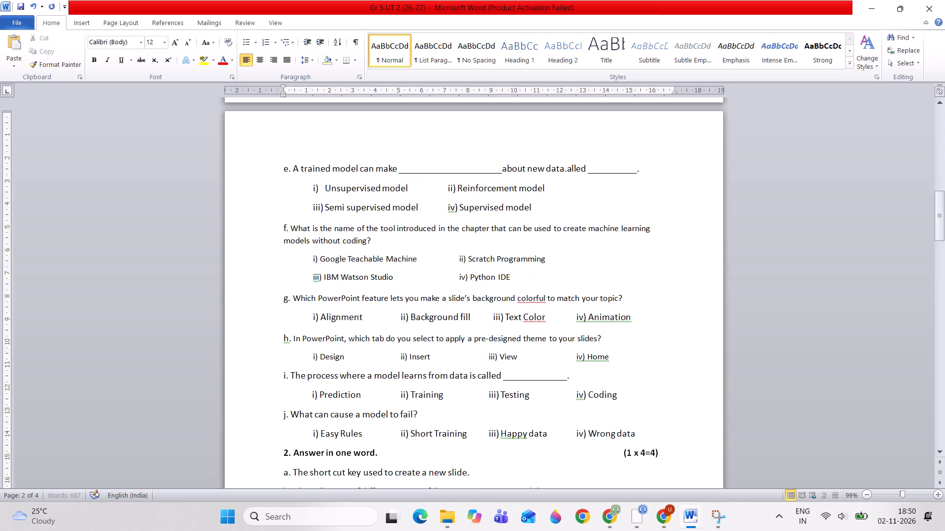
{"action": "key", "text": "Delete"}
{"action": "key", "text": "Delete"}
{"action": "key", "text": "Delete"}
{"action": "key", "text": "Delete"}
{"action": "key", "text": "Delete"}
{"action": "key", "text": "Delete"}
{"action": "key", "text": "Delete"}
{"action": "key", "text": "Delete"}
{"action": "key", "text": "Delete"}
{"action": "key", "text": "Delete"}
{"action": "key", "text": "Delete"}
{"action": "key", "text": "Delete"}
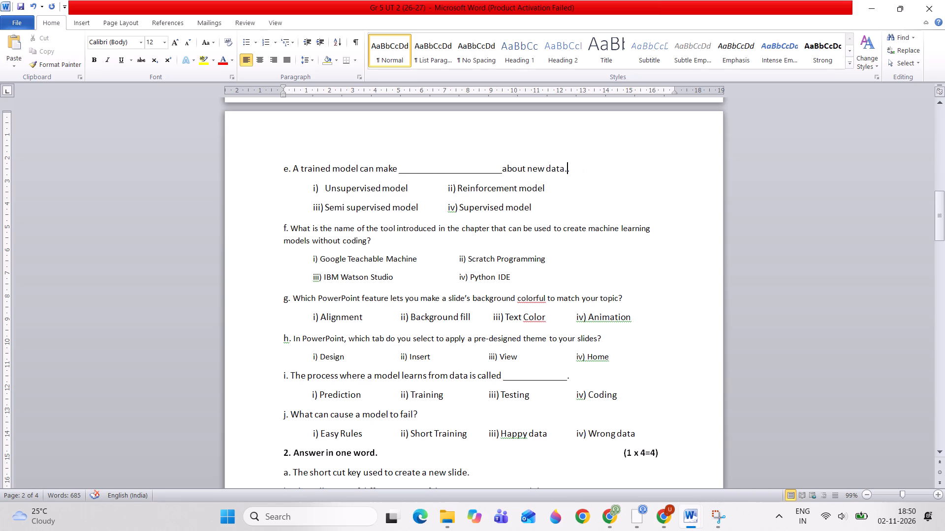
{"action": "key", "text": "Delete"}
Insert "and tested" after "A trained" in question e.
{"action": "left_click", "coordinate": [325, 191]}
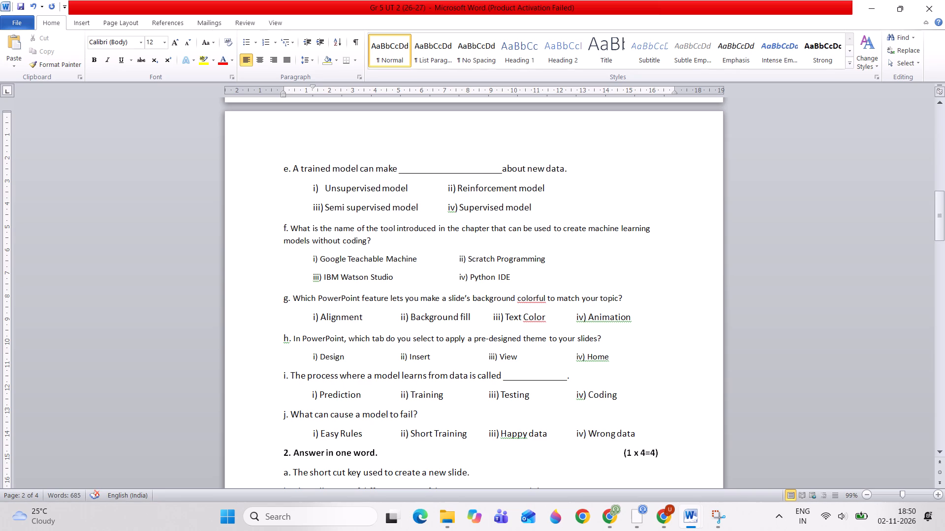
{"action": "left_click", "coordinate": [331, 171]}
{"action": "key", "text": "space"}
{"action": "type", "text": "and tested"}
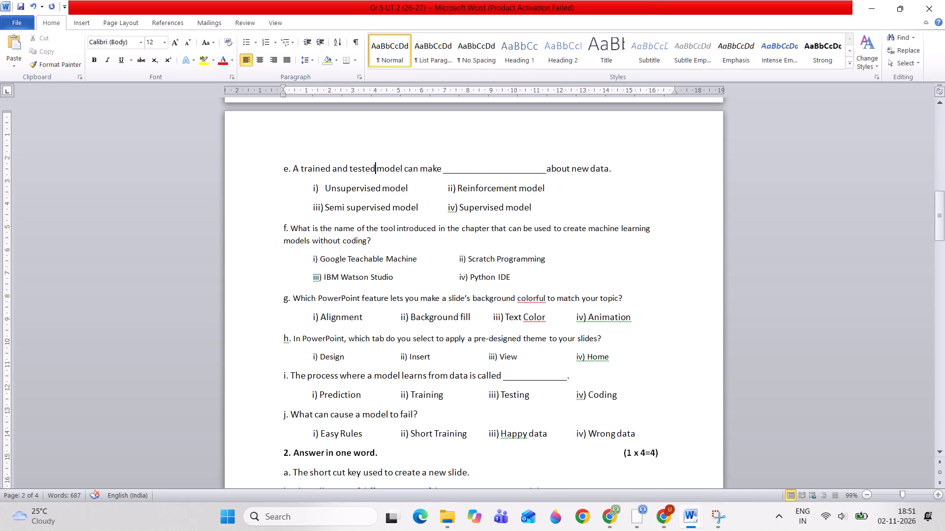
Replace question e's option i with "Assumptions".
{"action": "left_click", "coordinate": [326, 188]}
{"action": "type", "text": "Assumptions"}
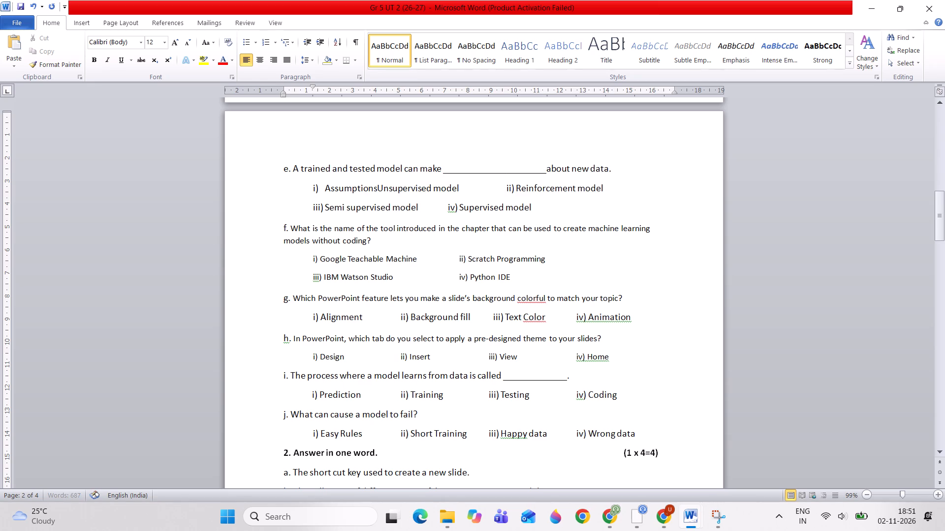
{"action": "key", "text": "Delete"}
{"action": "key", "text": "Delete"}
{"action": "key", "text": "Delete"}
{"action": "key", "text": "Delete"}
{"action": "key", "text": "Delete"}
{"action": "key", "text": "Delete"}
{"action": "key", "text": "Delete"}
{"action": "key", "text": "Delete"}
{"action": "key", "text": "Delete"}
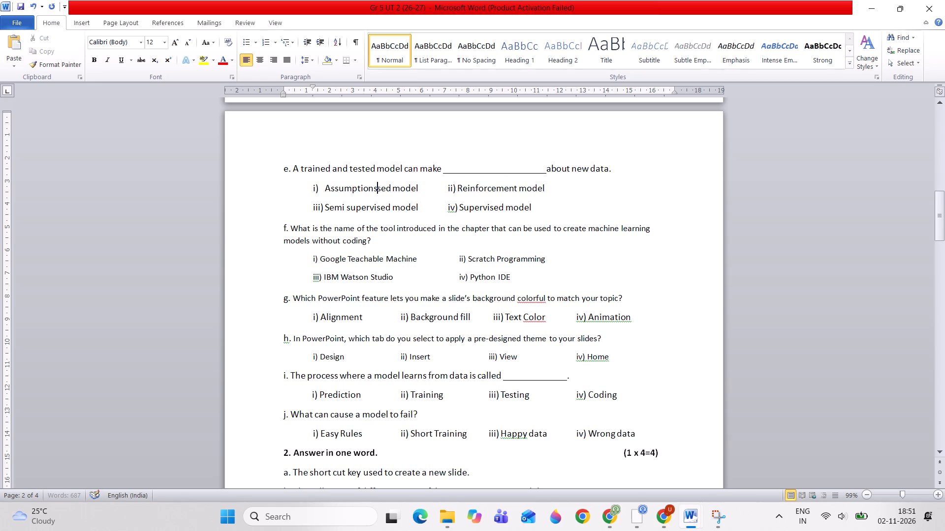
{"action": "key", "text": "Delete"}
{"action": "key", "text": "Delete"}
{"action": "key", "text": "Delete"}
{"action": "key", "text": "Delete"}
{"action": "key", "text": "Delete"}
{"action": "key", "text": "Delete"}
{"action": "key", "text": "Delete"}
{"action": "key", "text": "Delete"}
{"action": "key", "text": "Delete"}
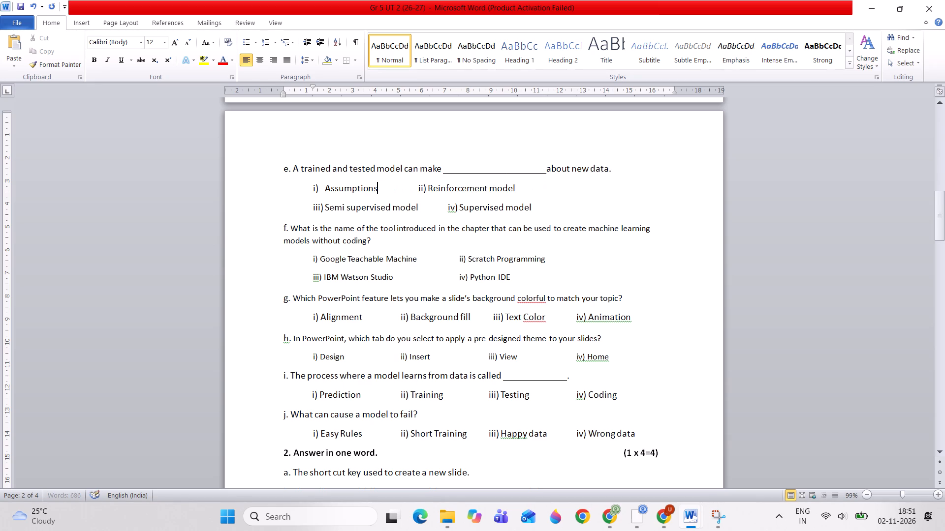
Replace question e's option ii with "Predictions" and bring option iii up onto the same line.
{"action": "left_click", "coordinate": [431, 187]}
{"action": "key", "text": "BackSpace"}
{"action": "type", "text": "Predictions"}
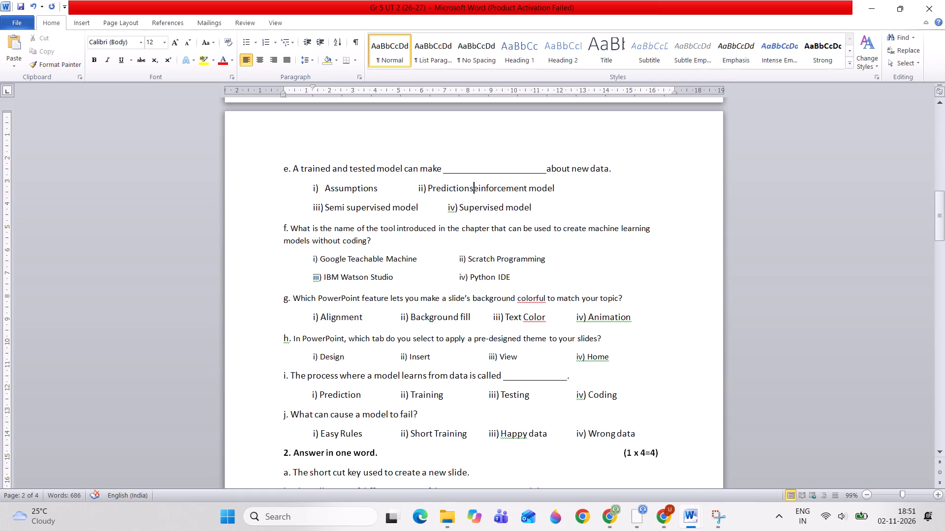
{"action": "key", "text": "Delete"}
{"action": "key", "text": "Delete"}
{"action": "key", "text": "Delete"}
{"action": "key", "text": "Delete"}
{"action": "key", "text": "Delete"}
{"action": "key", "text": "Delete"}
{"action": "key", "text": "Delete"}
{"action": "key", "text": "Delete"}
{"action": "key", "text": "Delete"}
{"action": "key", "text": "Delete"}
{"action": "key", "text": "Delete"}
{"action": "key", "text": "Delete"}
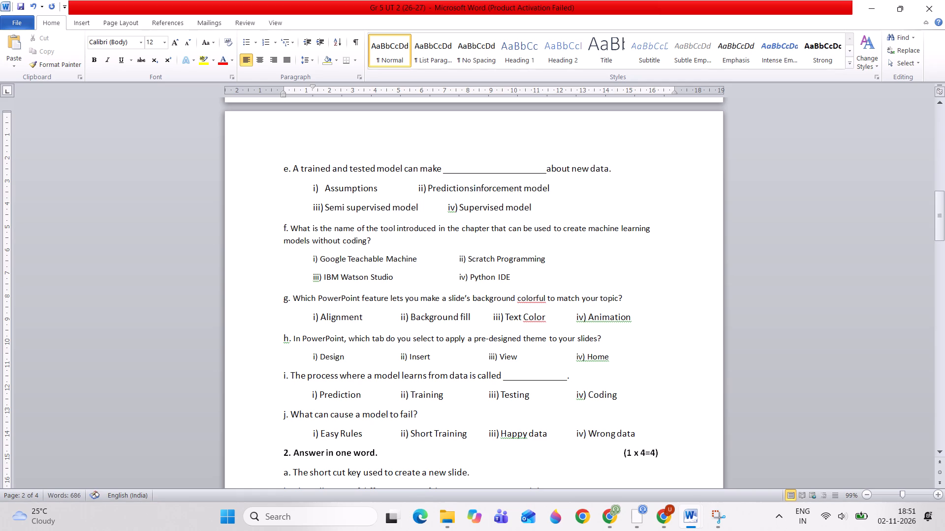
{"action": "key", "text": "Delete"}
{"action": "key", "text": "Delete"}
{"action": "key", "text": "Delete"}
{"action": "key", "text": "Delete"}
{"action": "key", "text": "Delete"}
{"action": "key", "text": "Delete"}
{"action": "key", "text": "Delete"}
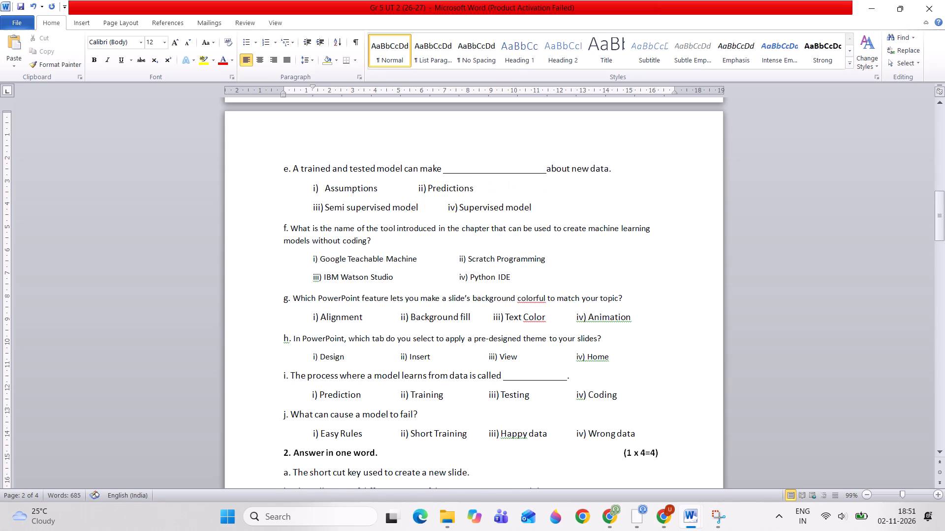
Adjust the spacing between question e's options, tightening the gap before option ii and adding spaces before option iii.
{"action": "key", "text": "space"}
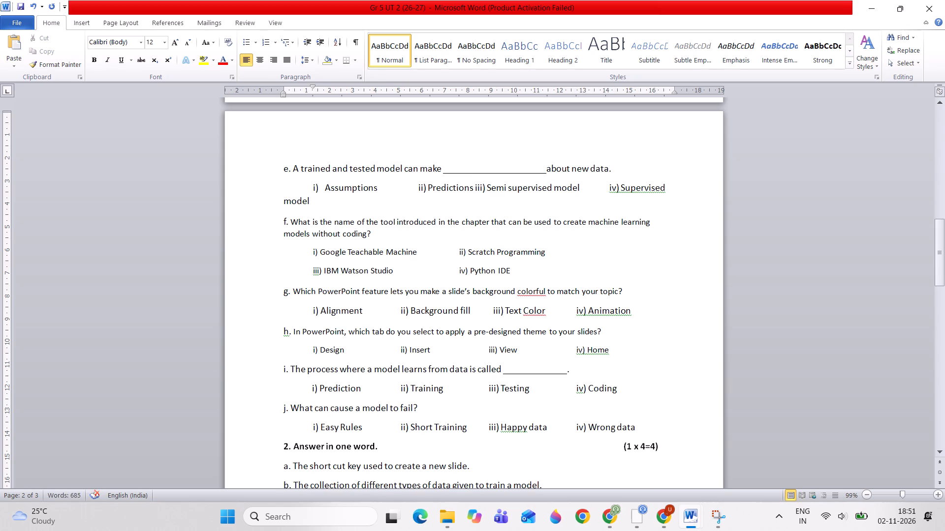
{"action": "key", "text": "space"}
{"action": "key", "text": "space"}
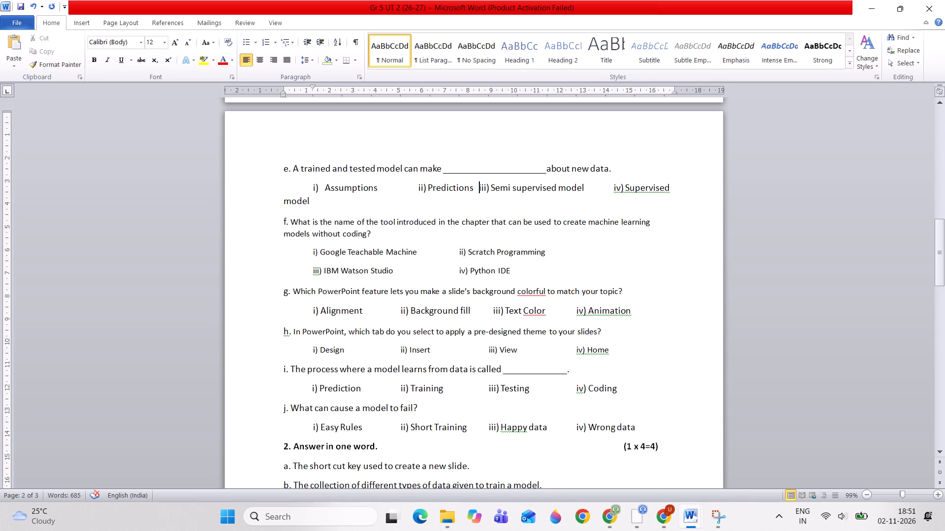
{"action": "left_click", "coordinate": [403, 187]}
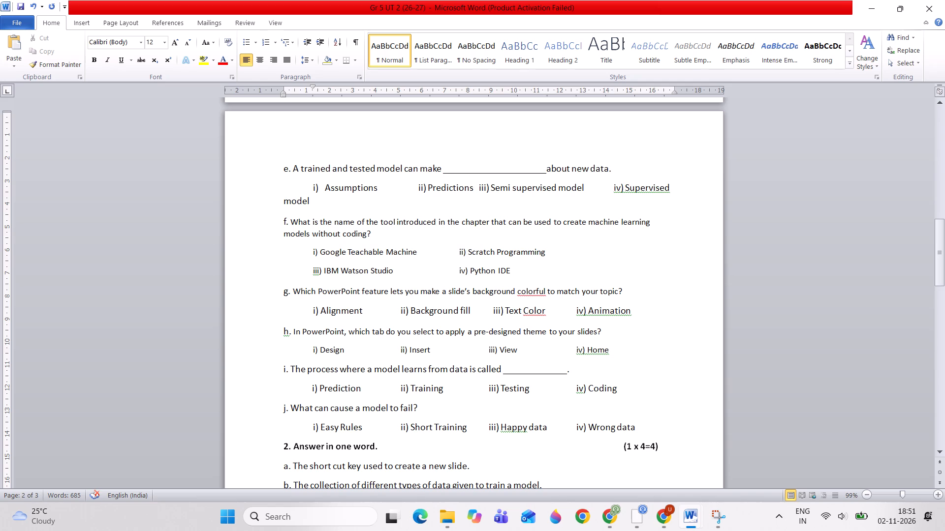
{"action": "left_click", "coordinate": [375, 188]}
{"action": "left_click", "coordinate": [378, 188]}
{"action": "key", "text": "Tab"}
{"action": "key", "text": "Tab"}
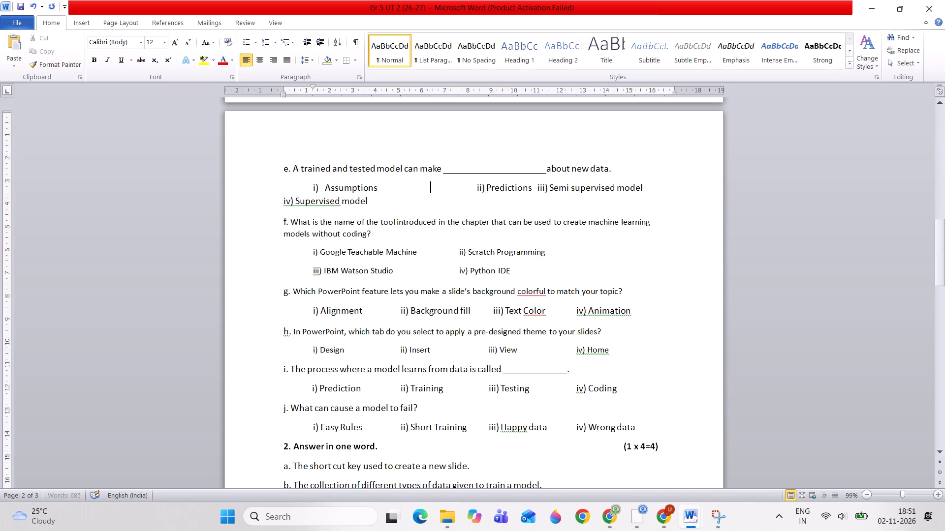
{"action": "key", "text": "Delete"}
{"action": "key", "text": "Delete"}
{"action": "key", "text": "Delete"}
{"action": "key", "text": "Delete"}
{"action": "key", "text": "BackSpace"}
{"action": "key", "text": "BackSpace"}
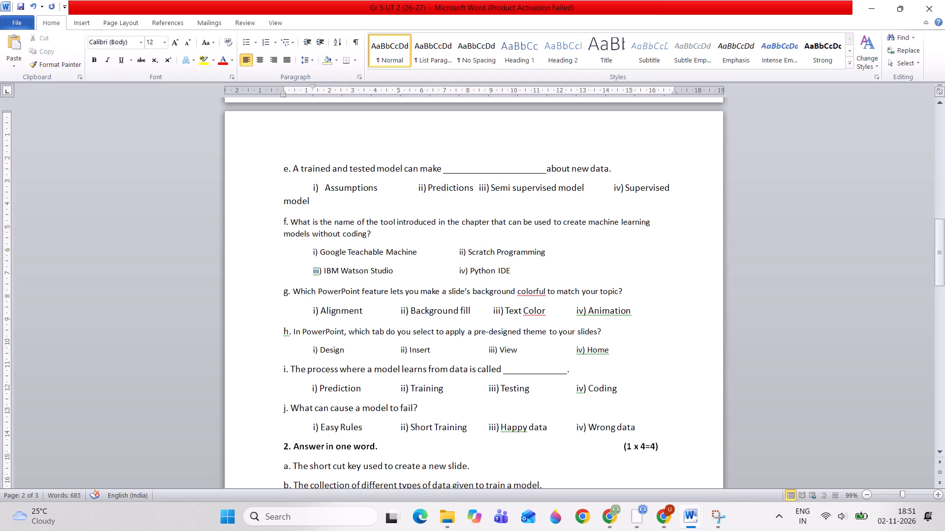
{"action": "key", "text": "Delete"}
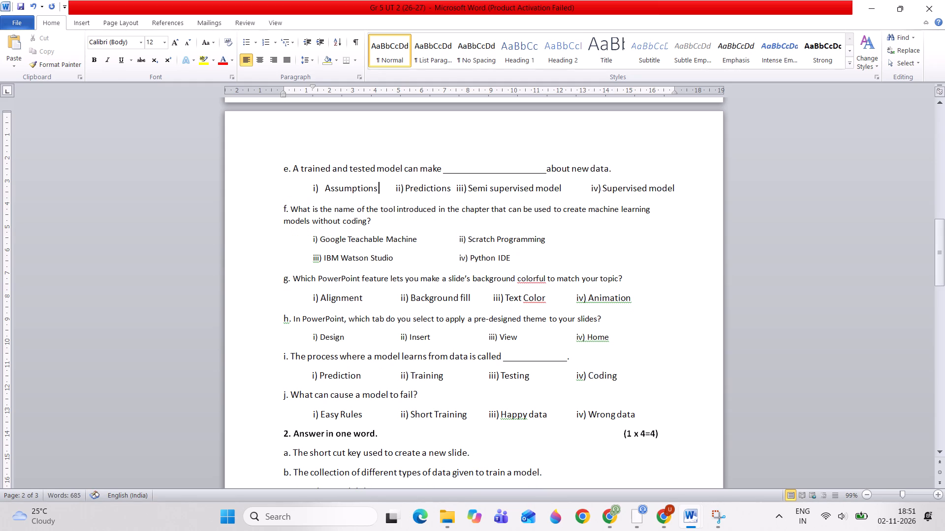
{"action": "left_click", "coordinate": [456, 185]}
{"action": "key", "text": "space"}
{"action": "key", "text": "space"}
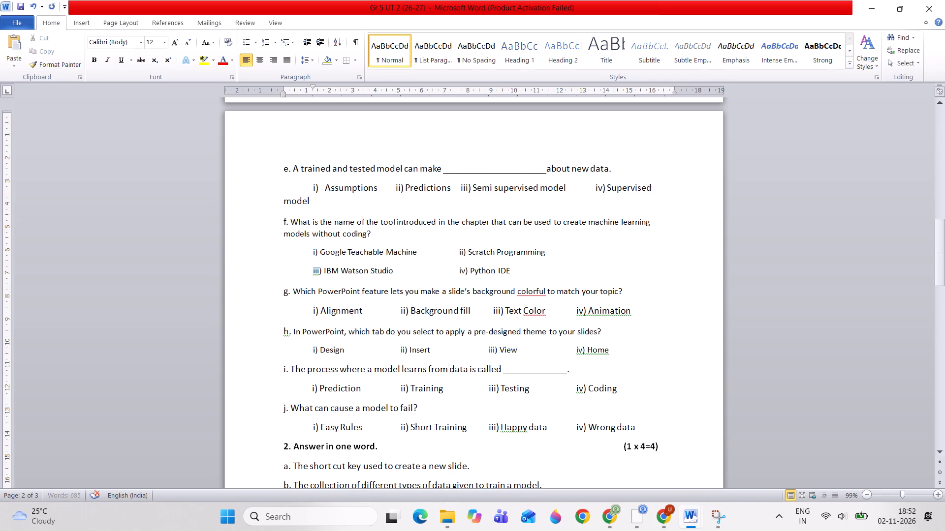
Consult the answer key in Chrome, and back in Word replace question e's option iii with "Process".
{"action": "key", "text": "alt+Tab"}
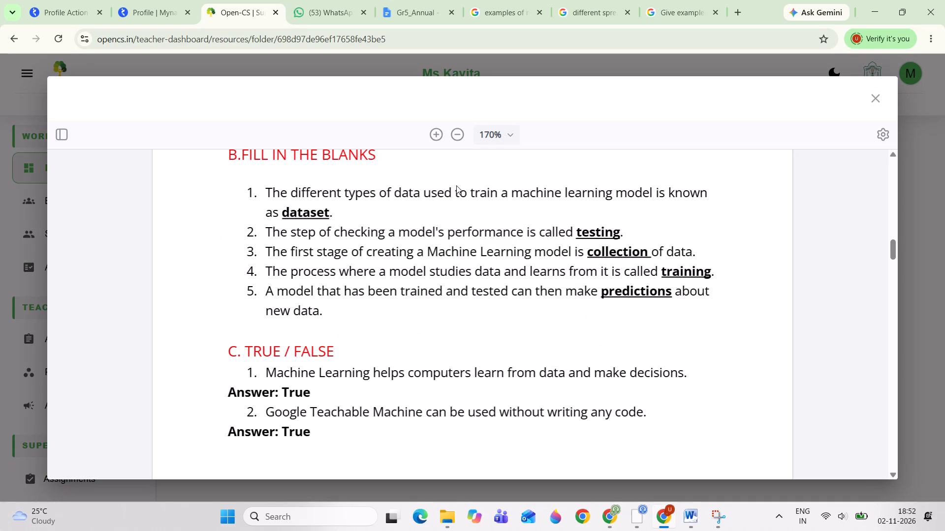
{"action": "key", "text": "alt+Tab"}
{"action": "key", "text": "alt+Tab"}
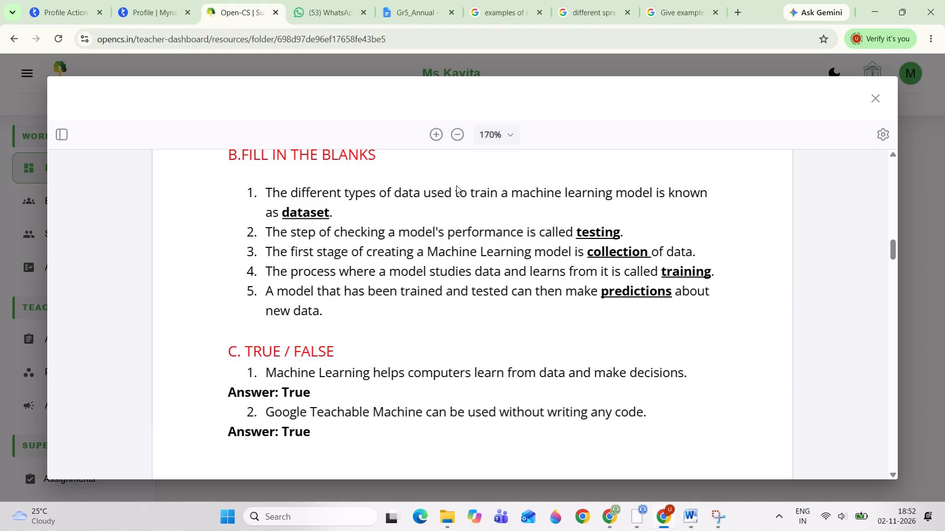
{"action": "key", "text": "alt+Tab"}
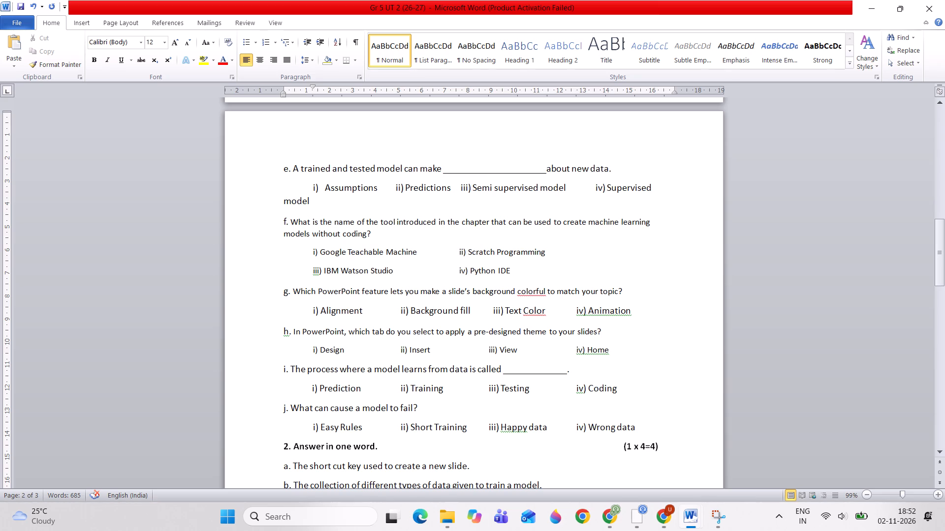
{"action": "left_click", "coordinate": [478, 189]}
{"action": "key", "text": "BackSpace"}
{"action": "type", "text": "Process"}
{"action": "key", "text": "Delete"}
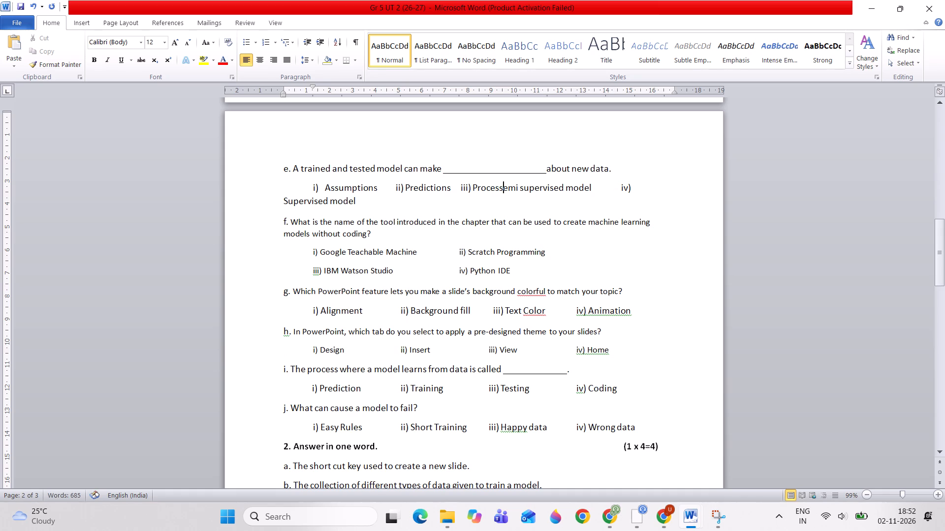
{"action": "key", "text": "Delete"}
{"action": "key", "text": "Delete"}
{"action": "key", "text": "Delete"}
{"action": "key", "text": "Delete"}
{"action": "key", "text": "Delete"}
{"action": "key", "text": "Delete"}
{"action": "key", "text": "Delete"}
{"action": "key", "text": "Delete"}
{"action": "key", "text": "Delete"}
{"action": "key", "text": "Delete"}
{"action": "key", "text": "Delete"}
{"action": "key", "text": "Delete"}
{"action": "key", "text": "Delete"}
{"action": "key", "text": "Delete"}
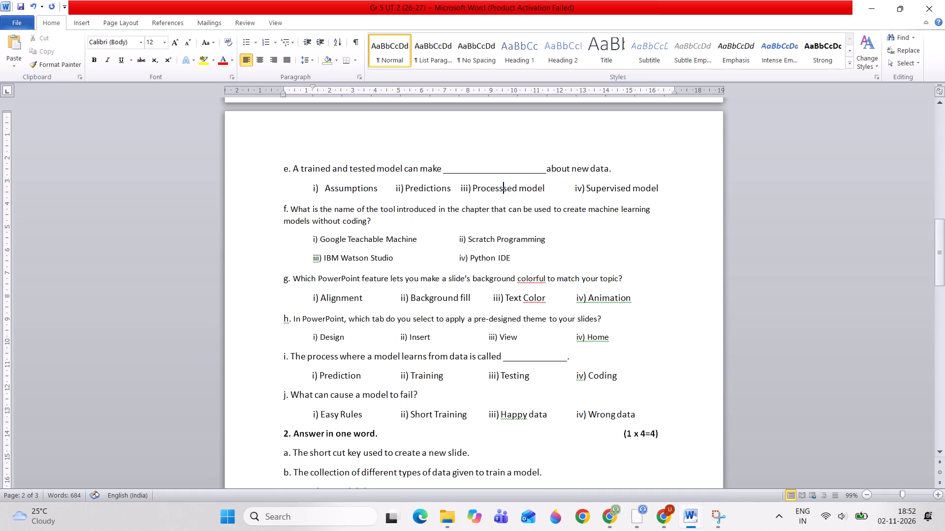
{"action": "key", "text": "Delete"}
{"action": "key", "text": "Delete"}
{"action": "key", "text": "Delete"}
{"action": "key", "text": "Delete"}
{"action": "key", "text": "Delete"}
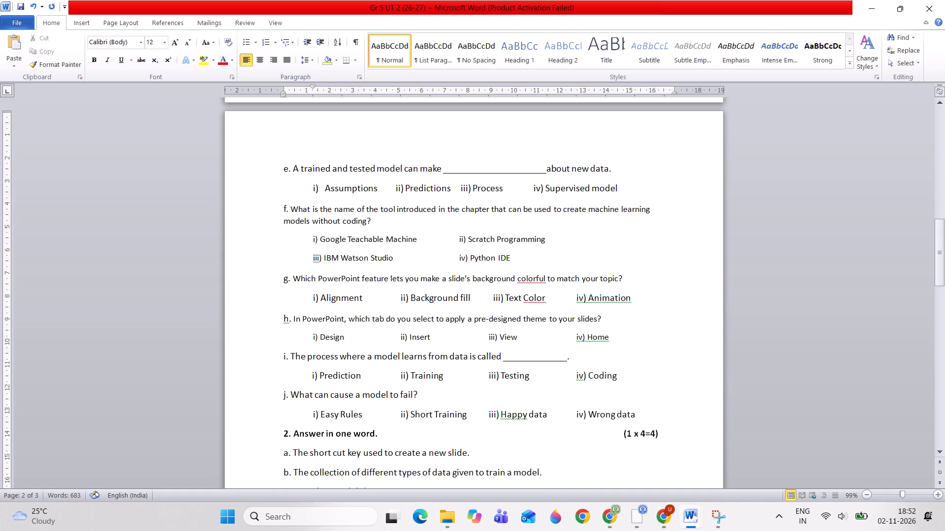
Replace question e's option iv, "Supervised model", with "Labels".
{"action": "left_click", "coordinate": [548, 189]}
{"action": "key", "text": "BackSpace"}
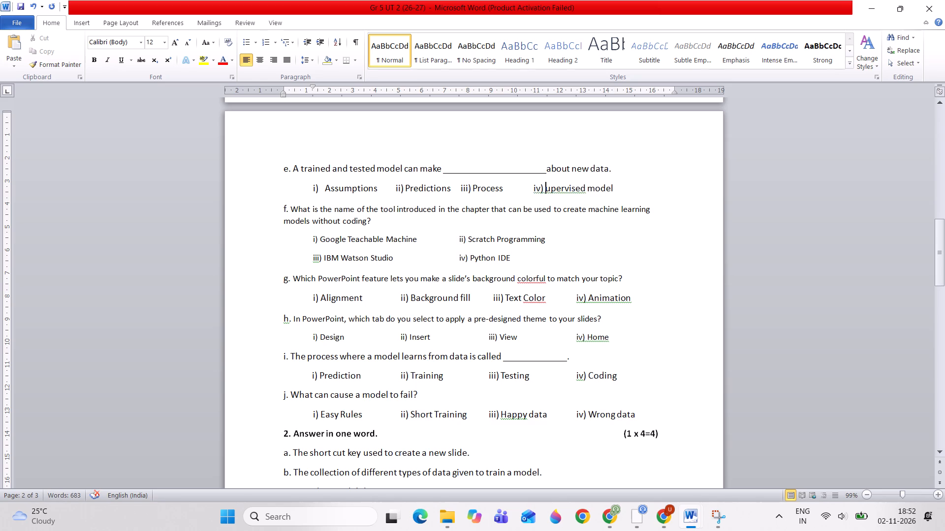
{"action": "key", "text": "space"}
{"action": "type", "text": "Lab"}
{"action": "key", "text": "BackSpace"}
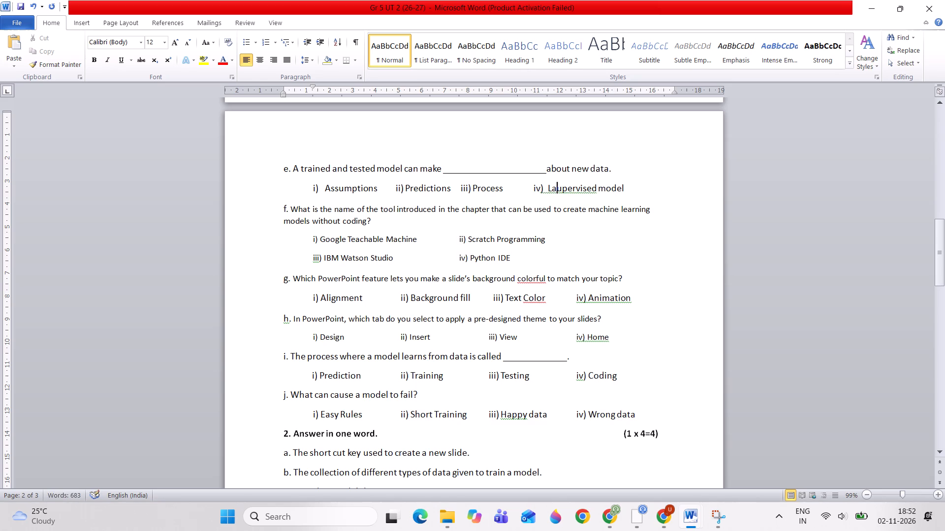
{"action": "key", "text": "BackSpace"}
{"action": "type", "text": "abels"}
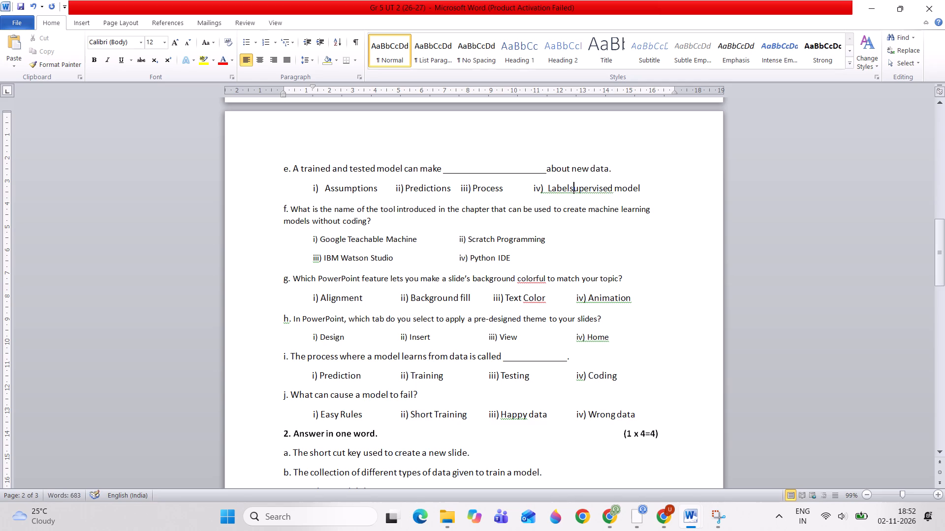
{"action": "key", "text": "Delete"}
{"action": "key", "text": "Delete"}
{"action": "key", "text": "Delete"}
{"action": "key", "text": "Delete"}
{"action": "key", "text": "Delete"}
{"action": "key", "text": "Delete"}
{"action": "key", "text": "Delete"}
{"action": "key", "text": "Delete"}
{"action": "key", "text": "Delete"}
{"action": "key", "text": "Delete"}
{"action": "key", "text": "Delete"}
{"action": "key", "text": "Delete"}
{"action": "key", "text": "Delete"}
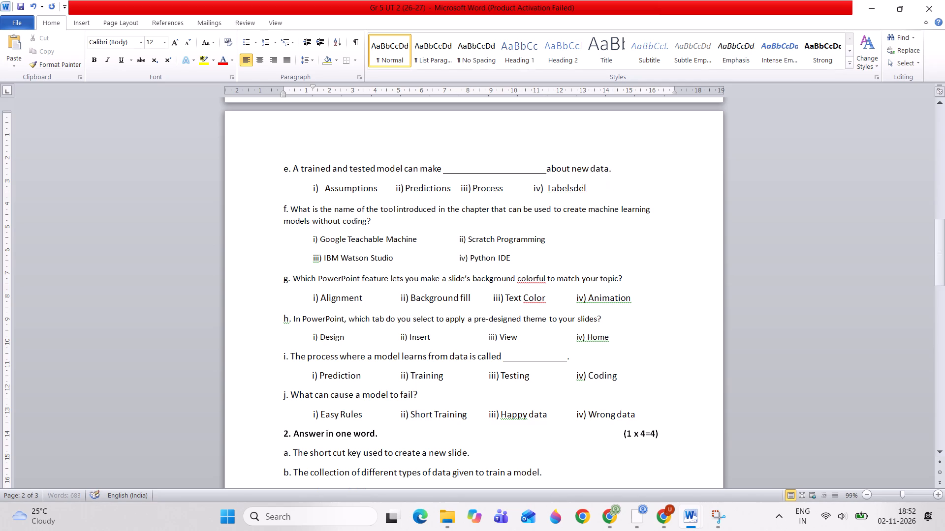
{"action": "key", "text": "Delete"}
{"action": "key", "text": "Delete"}
Widen the gap between question e's options ii and iii by adding ten spaces before option iii.
{"action": "left_click", "coordinate": [461, 187]}
{"action": "key", "text": "space"}
{"action": "key", "text": "space"}
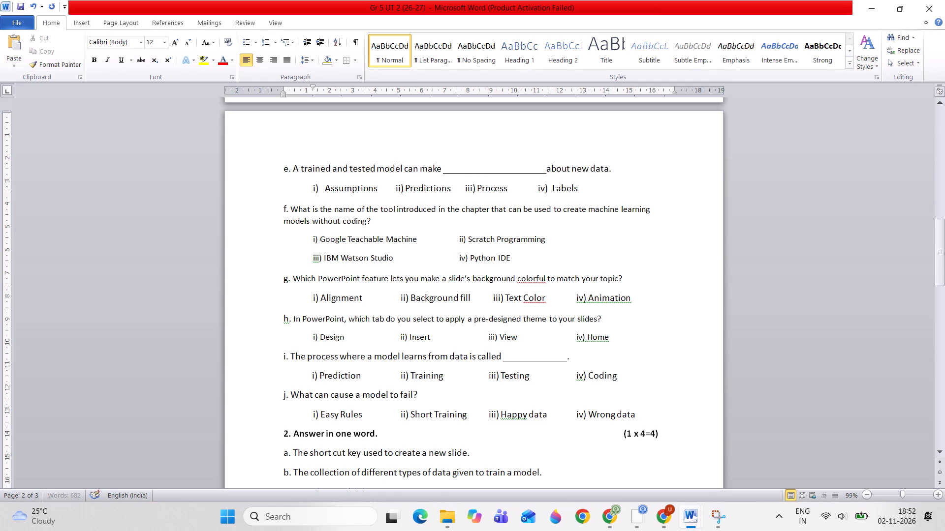
{"action": "key", "text": "space"}
{"action": "key", "text": "space"}
{"action": "key", "text": "space"}
{"action": "key", "text": "space"}
{"action": "key", "text": "space"}
{"action": "key", "text": "space"}
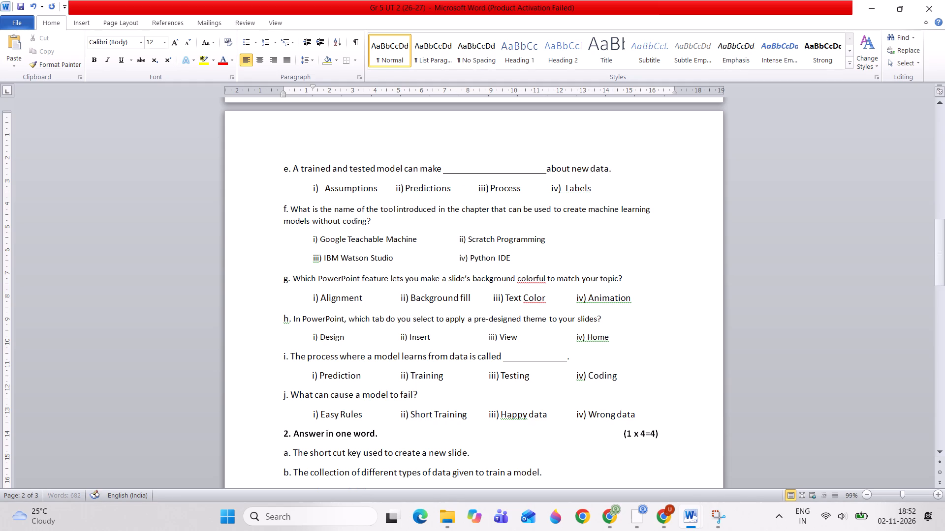
{"action": "key", "text": "space"}
{"action": "key", "text": "space"}
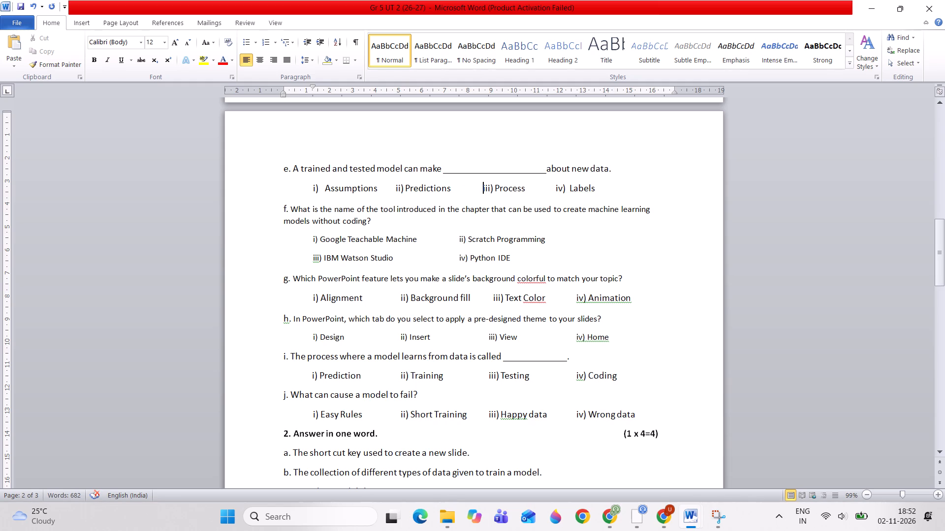
Change question e's option iii to "Processing".
{"action": "left_click", "coordinate": [523, 190]}
{"action": "type", "text": "in"}
{"action": "key", "text": "g"}
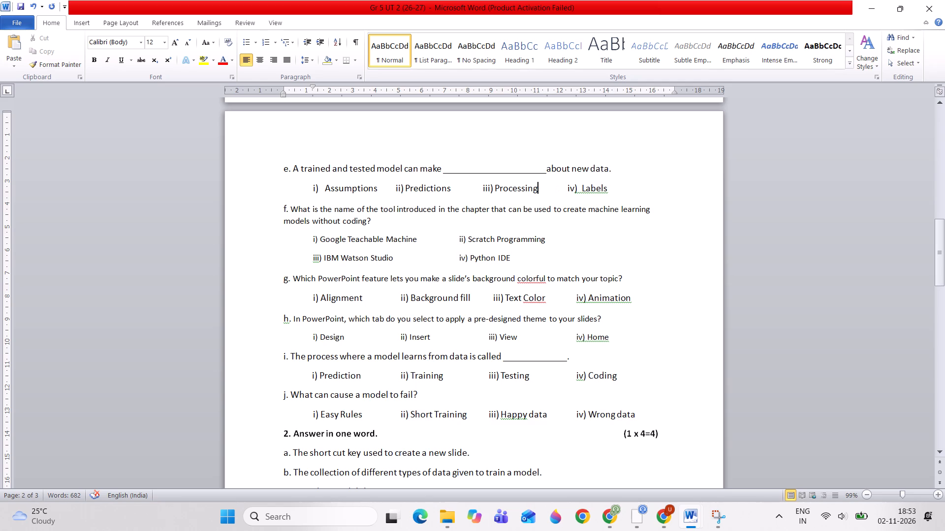
Change question e's option iv to "Labelling" and remove the extra space before the word.
{"action": "left_click", "coordinate": [609, 192]}
{"action": "key", "text": "BackSpace"}
{"action": "type", "text": "lin"}
{"action": "key", "text": "g"}
{"action": "left_click", "coordinate": [579, 188]}
{"action": "key", "text": "Delete"}
{"action": "left_click", "coordinate": [562, 270]}
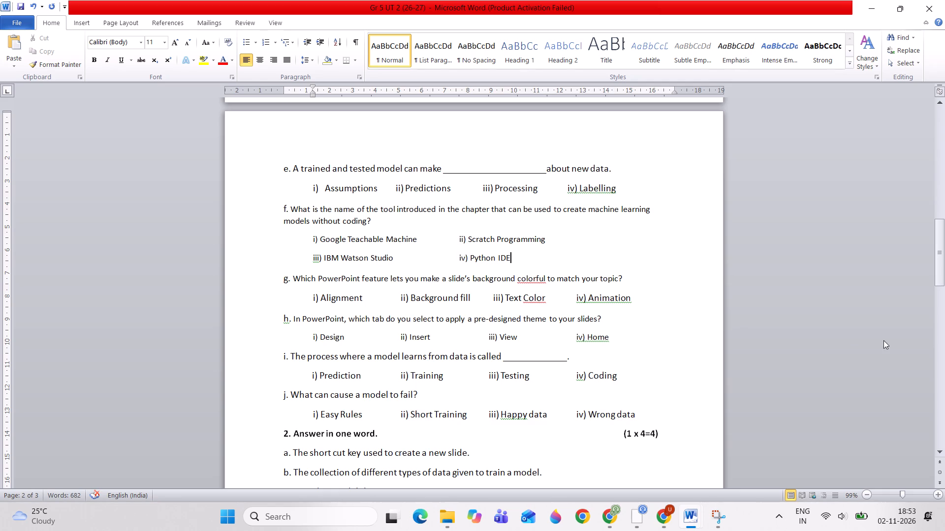
Delete the text of question 6d about the online store grouping customers, keeping its letter d.
{"action": "left_click_drag", "start_coordinate": [942, 250], "coordinate": [943, 260]}
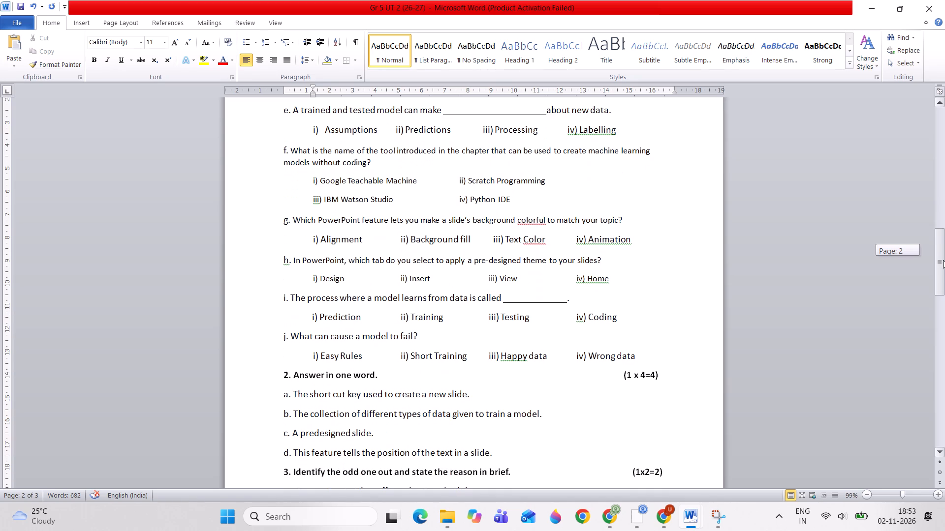
{"action": "left_click_drag", "start_coordinate": [943, 260], "coordinate": [943, 289]}
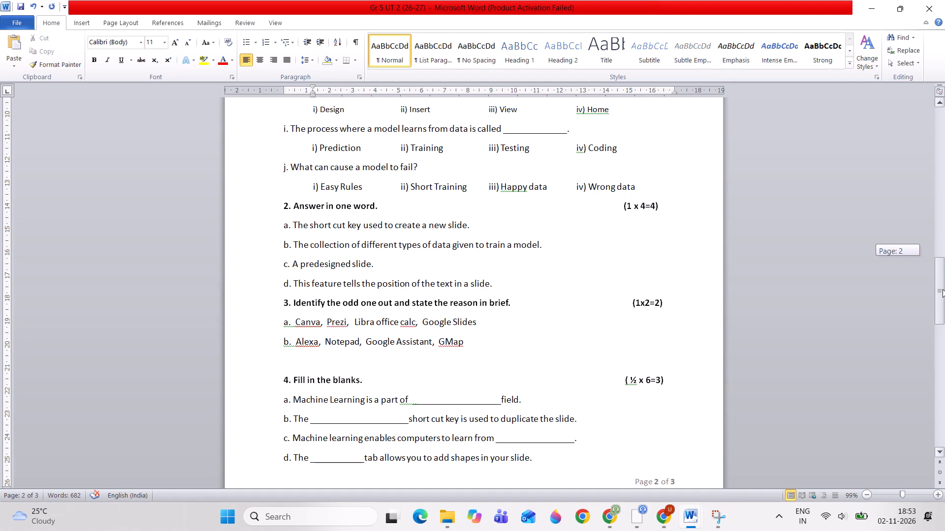
{"action": "left_click_drag", "start_coordinate": [943, 289], "coordinate": [941, 308]}
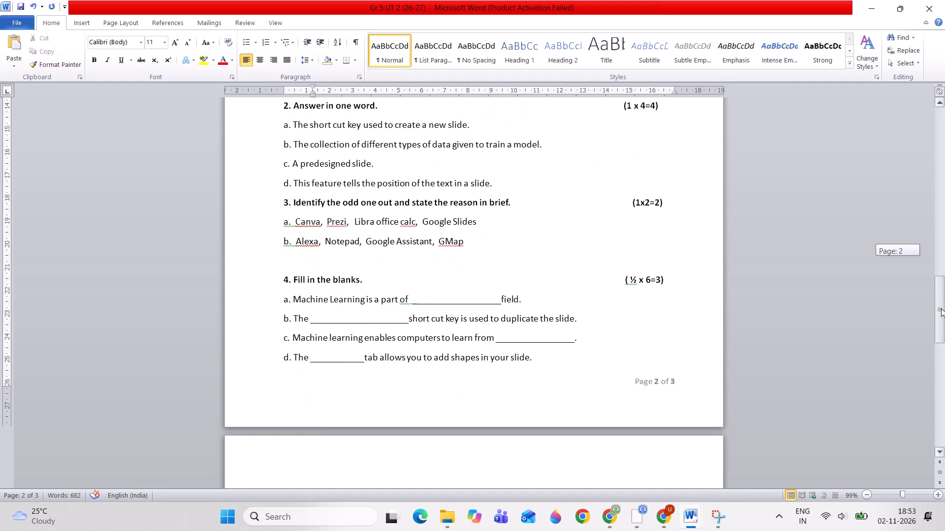
{"action": "left_click_drag", "start_coordinate": [941, 308], "coordinate": [937, 349]}
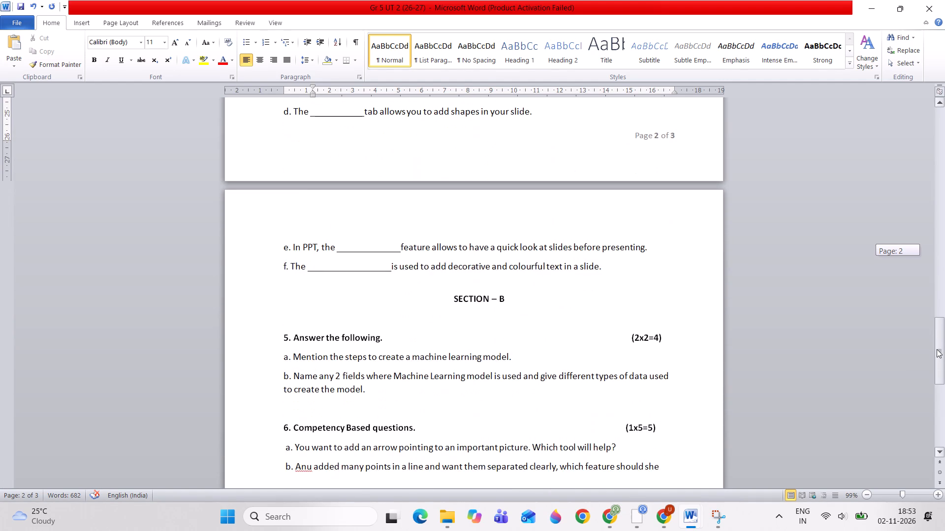
{"action": "left_click_drag", "start_coordinate": [937, 349], "coordinate": [935, 358]}
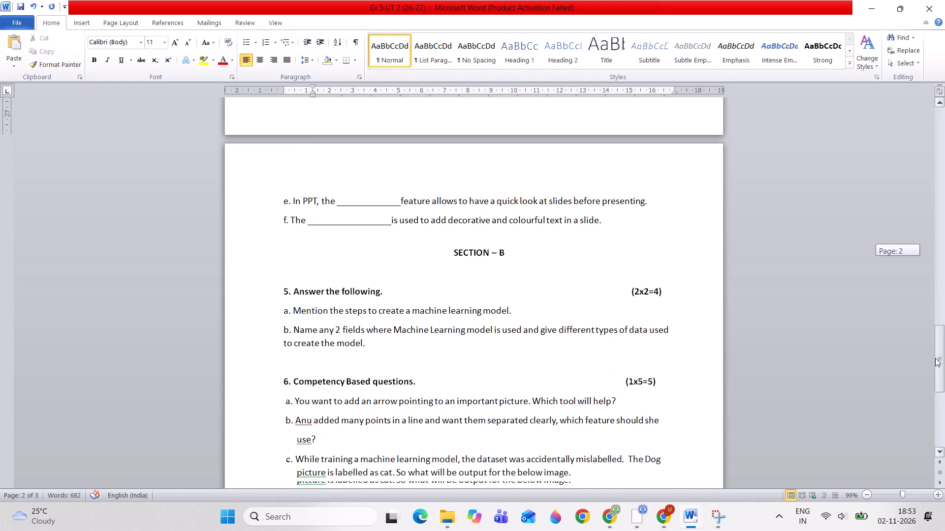
{"action": "left_click_drag", "start_coordinate": [935, 358], "coordinate": [934, 372]}
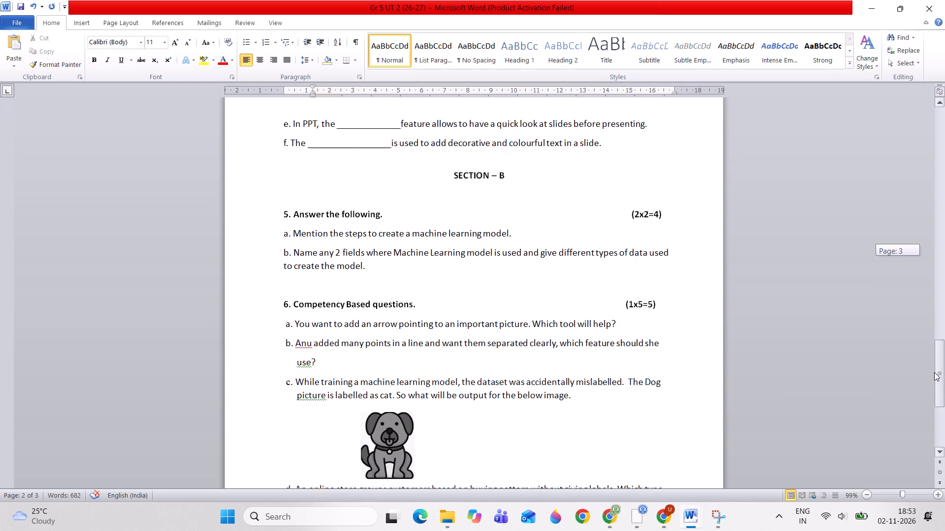
{"action": "left_click_drag", "start_coordinate": [934, 372], "coordinate": [932, 393]}
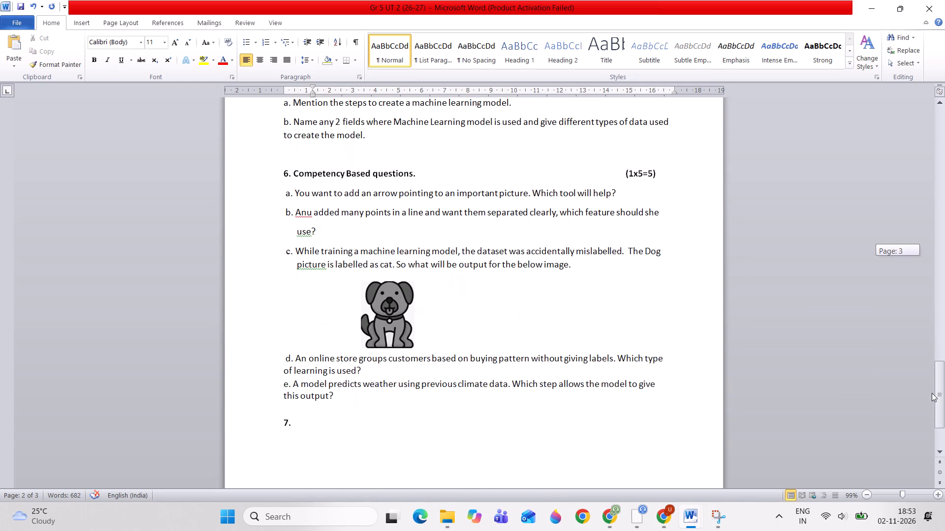
{"action": "left_click_drag", "start_coordinate": [932, 393], "coordinate": [932, 394]}
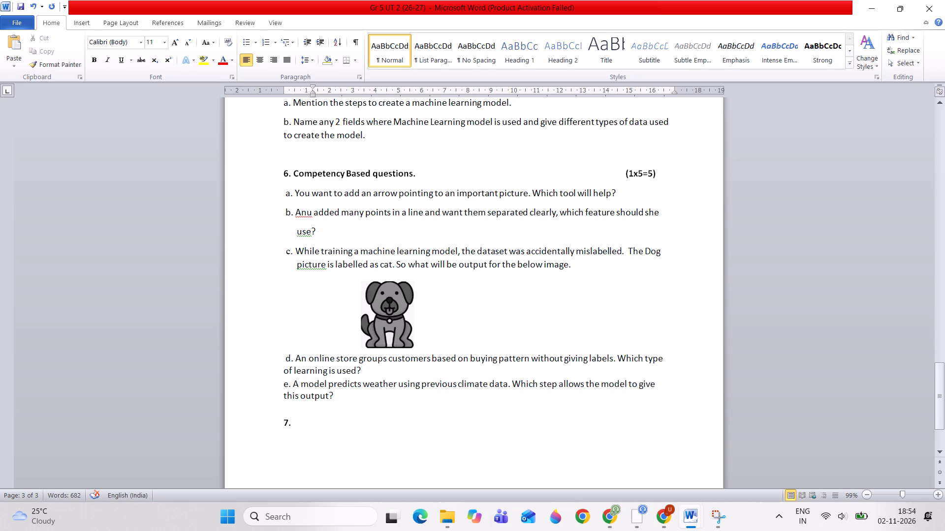
{"action": "left_click_drag", "start_coordinate": [296, 357], "coordinate": [356, 367]}
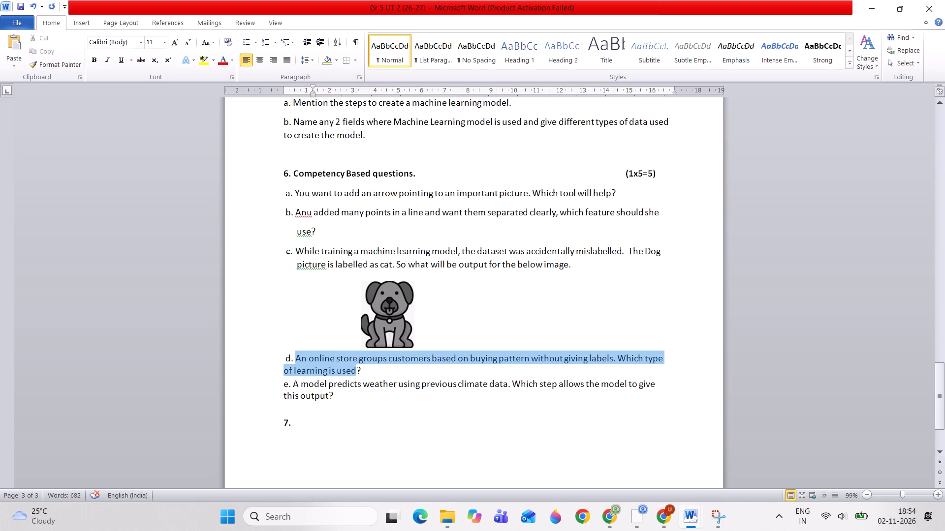
{"action": "left_click_drag", "start_coordinate": [356, 367], "coordinate": [364, 371]}
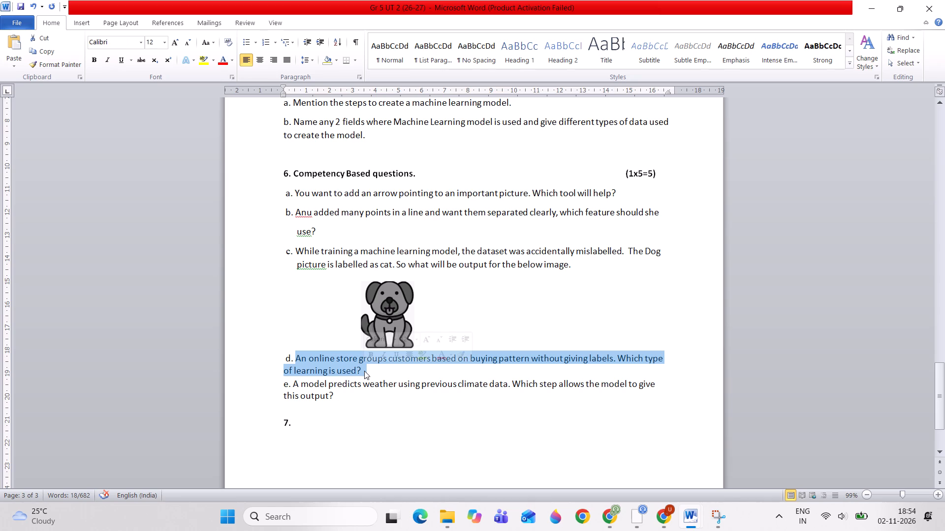
{"action": "key", "text": "Delete"}
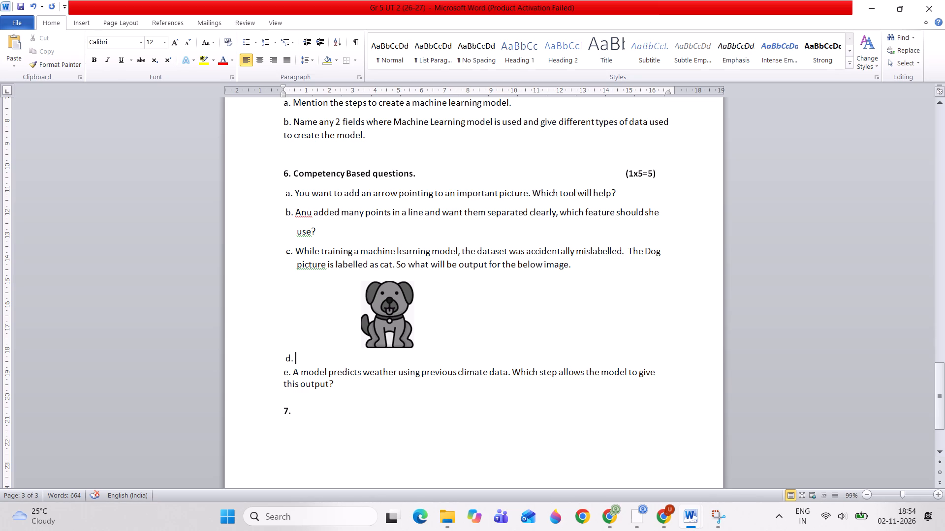
In the browser, read through the Teach a Machine answer key for question 6d ideas, close it, and return to the Word question paper.
{"action": "key", "text": "alt+Tab"}
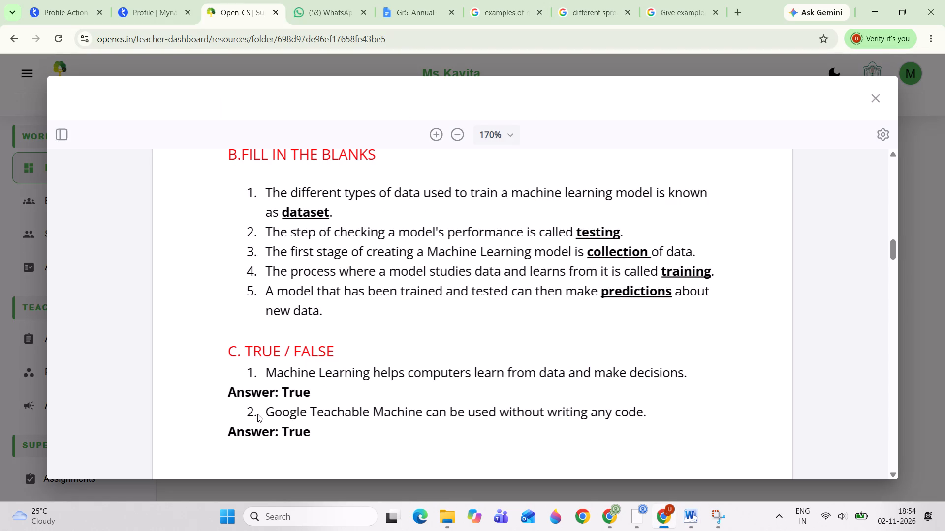
{"action": "left_click_drag", "start_coordinate": [893, 247], "coordinate": [894, 263]}
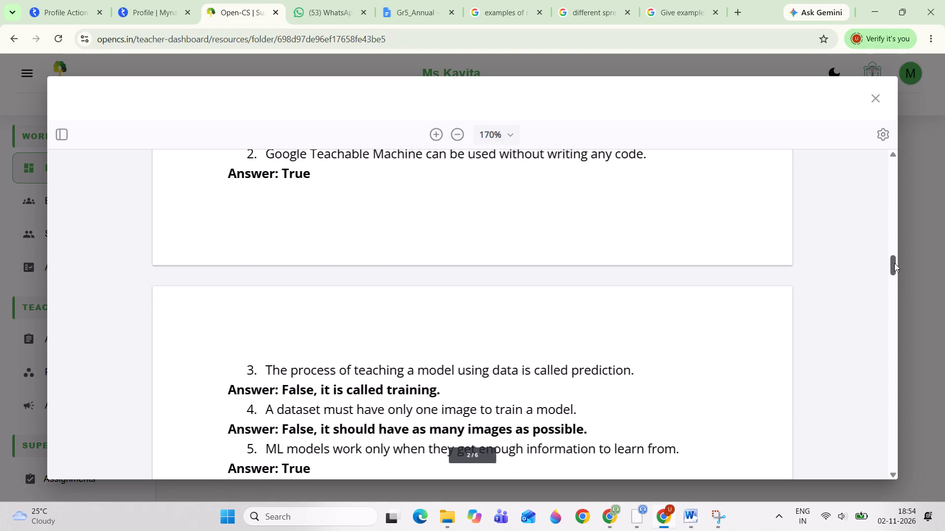
{"action": "left_click_drag", "start_coordinate": [894, 263], "coordinate": [895, 245]}
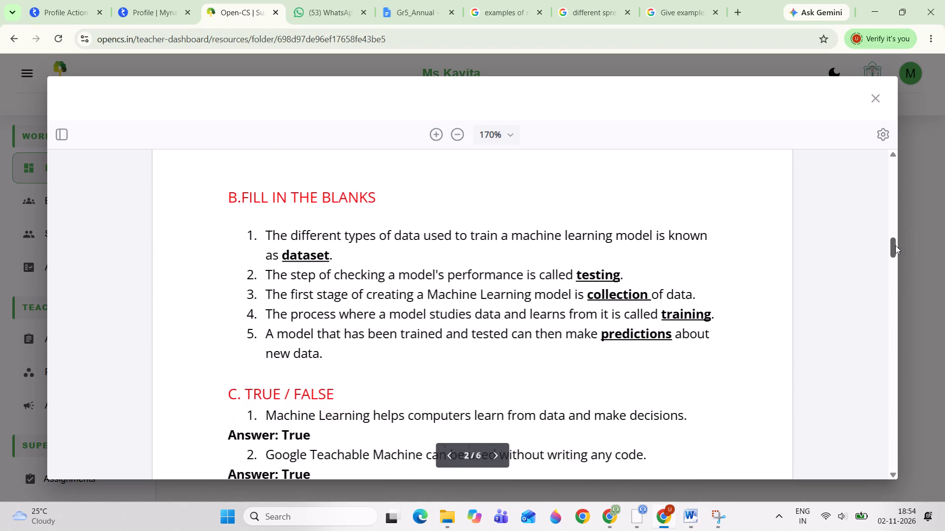
{"action": "left_click_drag", "start_coordinate": [895, 245], "coordinate": [897, 284]}
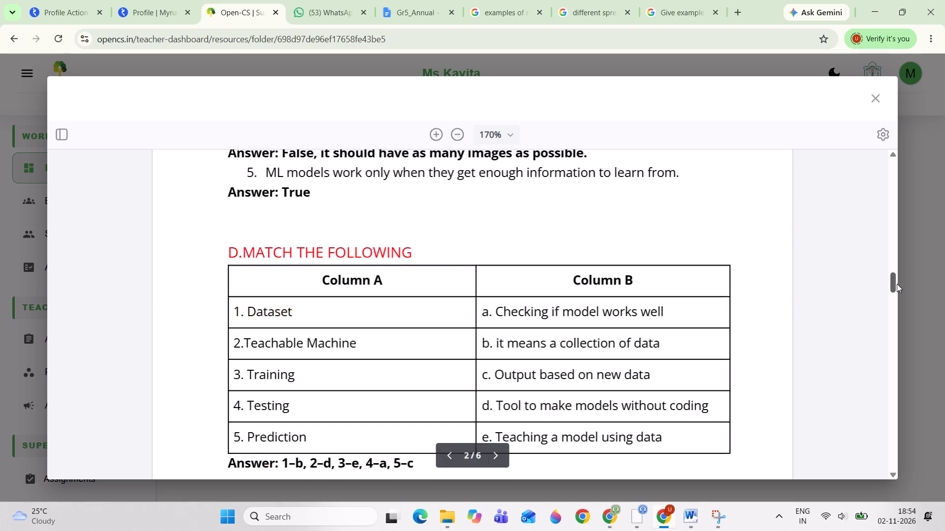
{"action": "left_click_drag", "start_coordinate": [897, 284], "coordinate": [899, 305]}
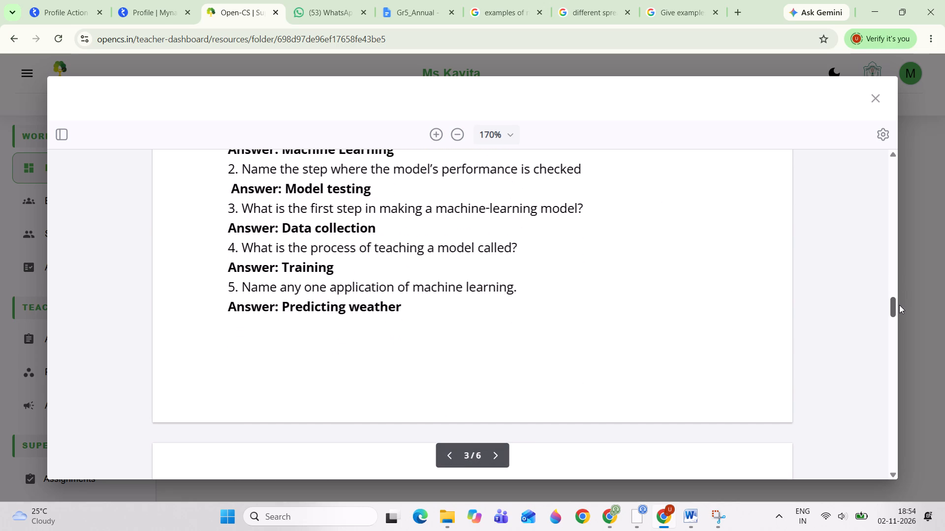
{"action": "left_click_drag", "start_coordinate": [899, 305], "coordinate": [900, 311]}
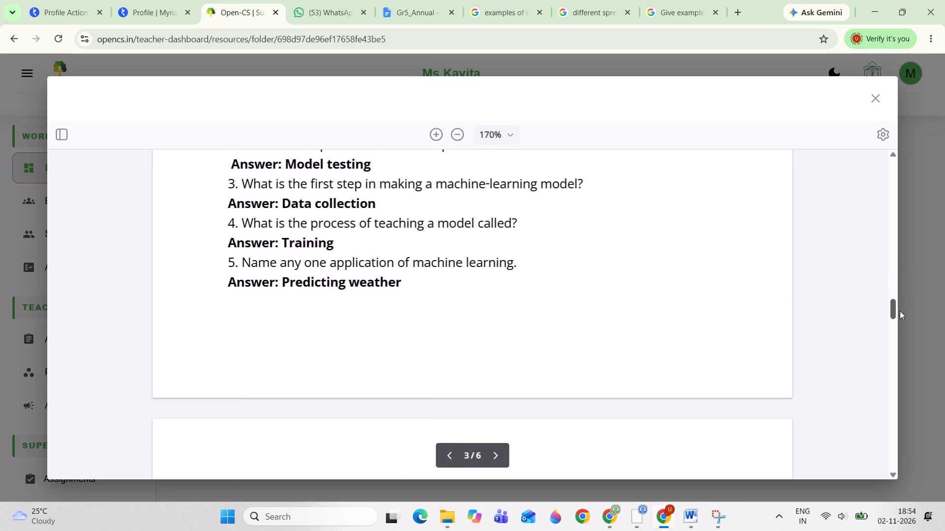
{"action": "left_click_drag", "start_coordinate": [900, 311], "coordinate": [903, 334]}
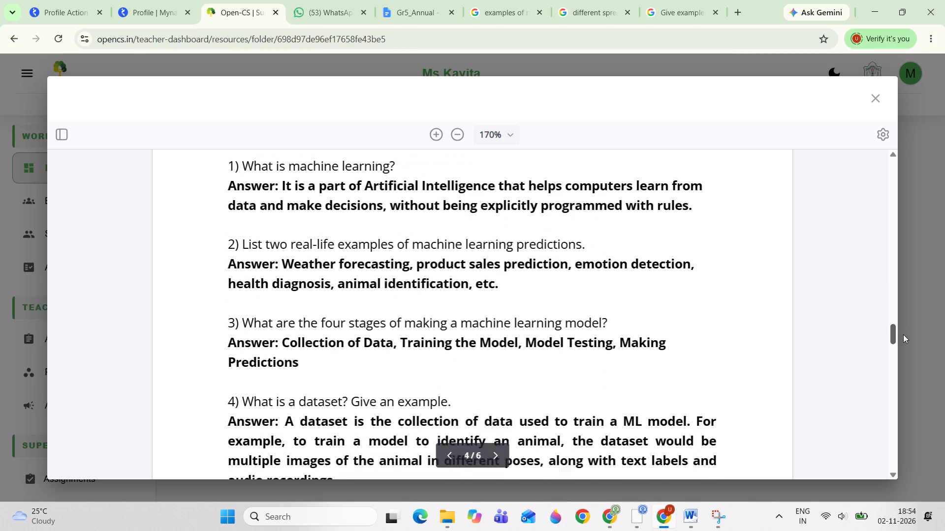
{"action": "left_click_drag", "start_coordinate": [903, 334], "coordinate": [904, 353]}
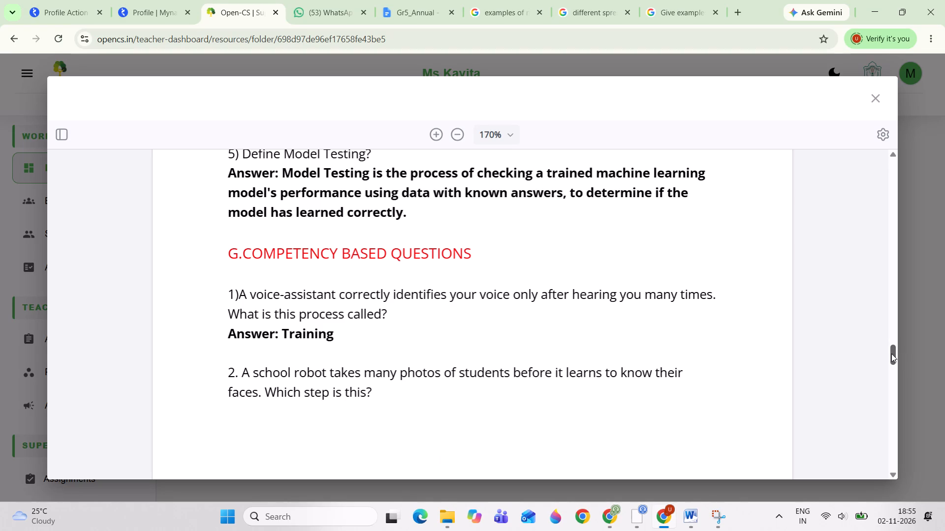
{"action": "left_click_drag", "start_coordinate": [891, 354], "coordinate": [891, 365]}
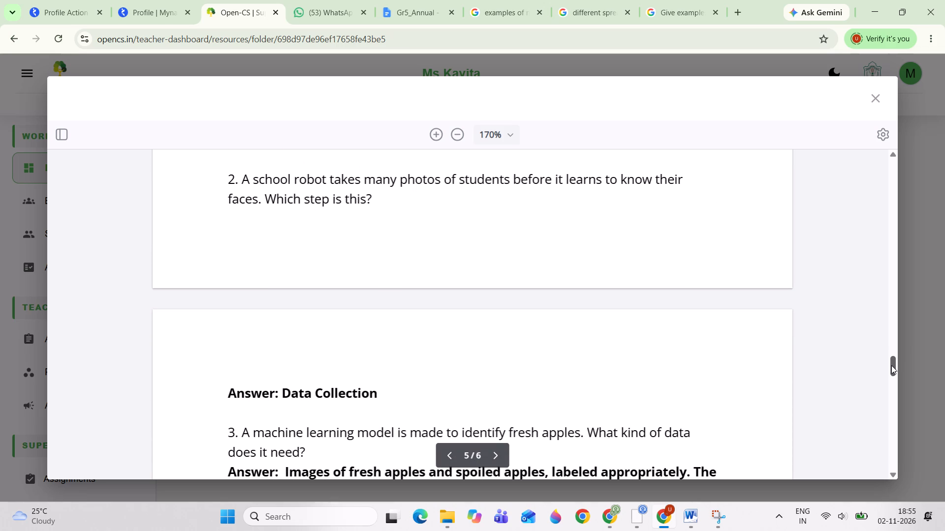
{"action": "left_click_drag", "start_coordinate": [891, 365], "coordinate": [891, 367]}
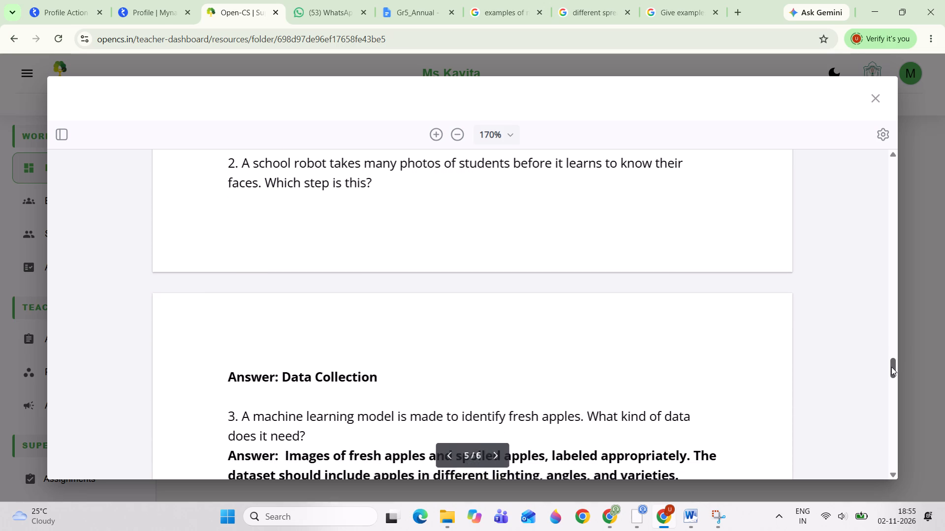
{"action": "left_click_drag", "start_coordinate": [891, 367], "coordinate": [891, 365]}
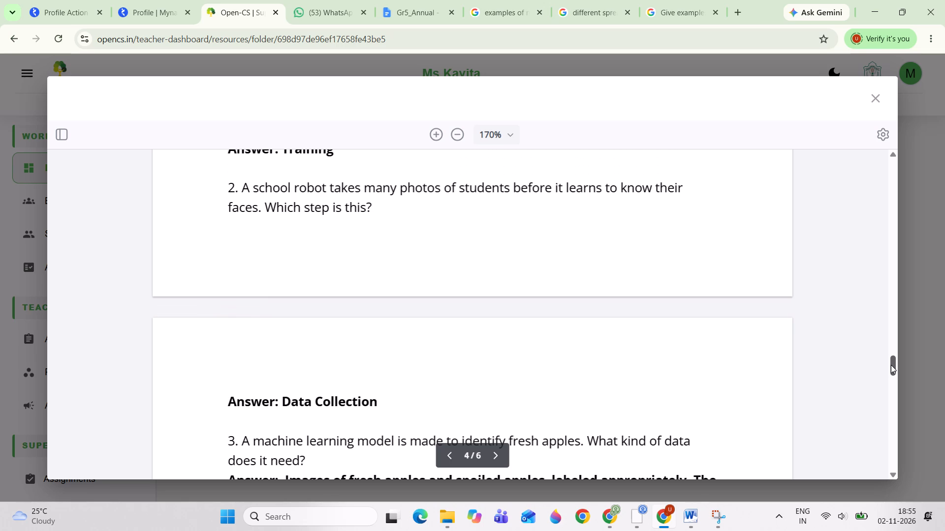
{"action": "left_click_drag", "start_coordinate": [893, 365], "coordinate": [893, 371]}
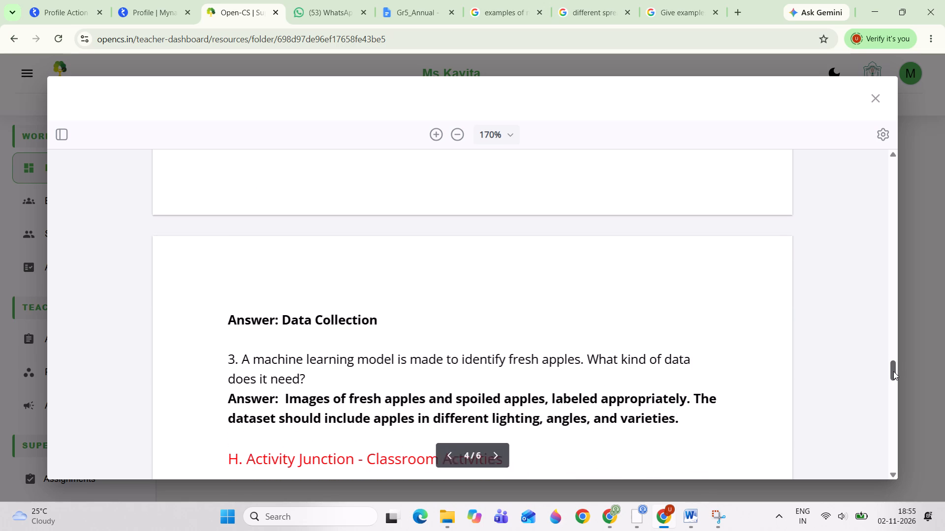
{"action": "left_click_drag", "start_coordinate": [893, 371], "coordinate": [892, 377]}
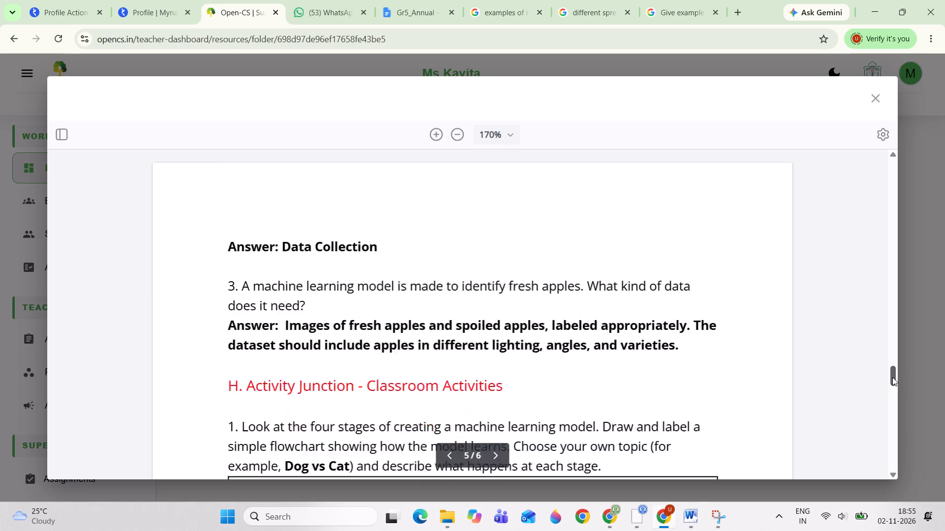
{"action": "left_click_drag", "start_coordinate": [892, 377], "coordinate": [888, 417]}
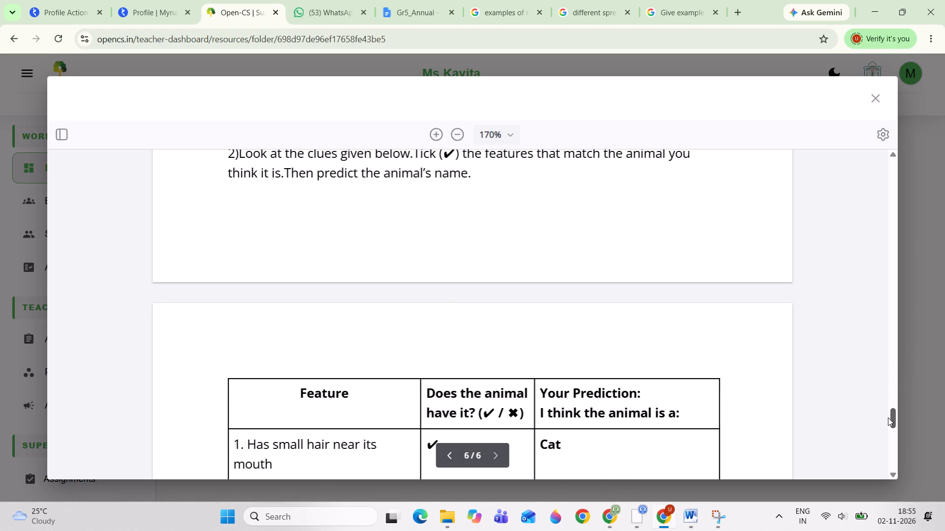
{"action": "left_click_drag", "start_coordinate": [888, 417], "coordinate": [884, 454]}
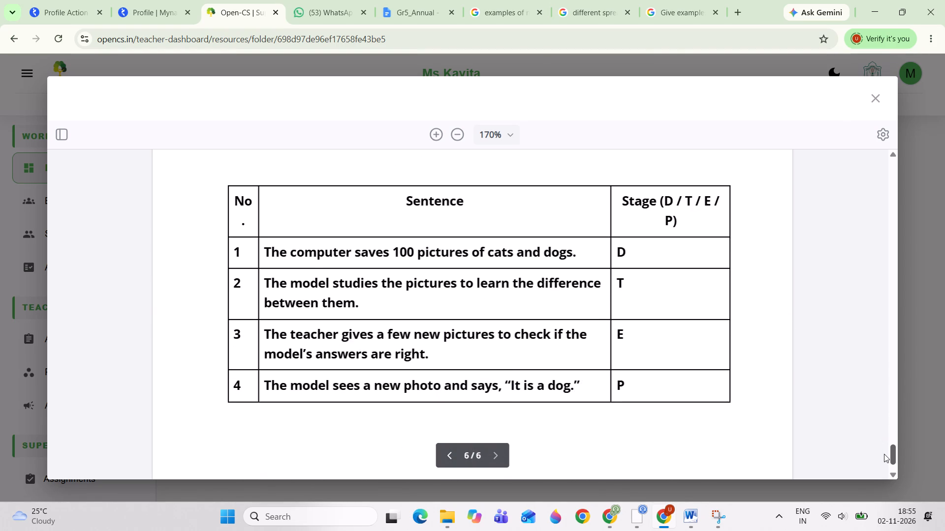
{"action": "left_click_drag", "start_coordinate": [884, 454], "coordinate": [882, 428]}
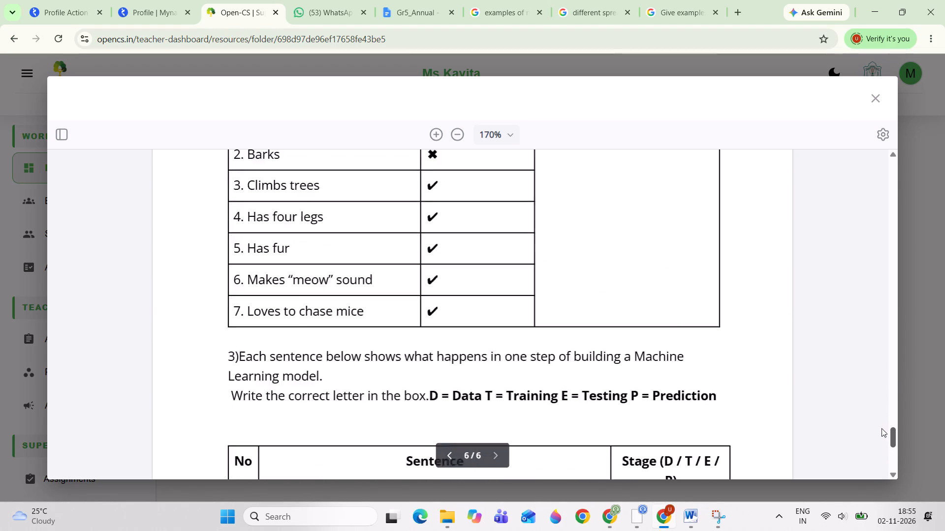
{"action": "left_click_drag", "start_coordinate": [882, 428], "coordinate": [874, 397]}
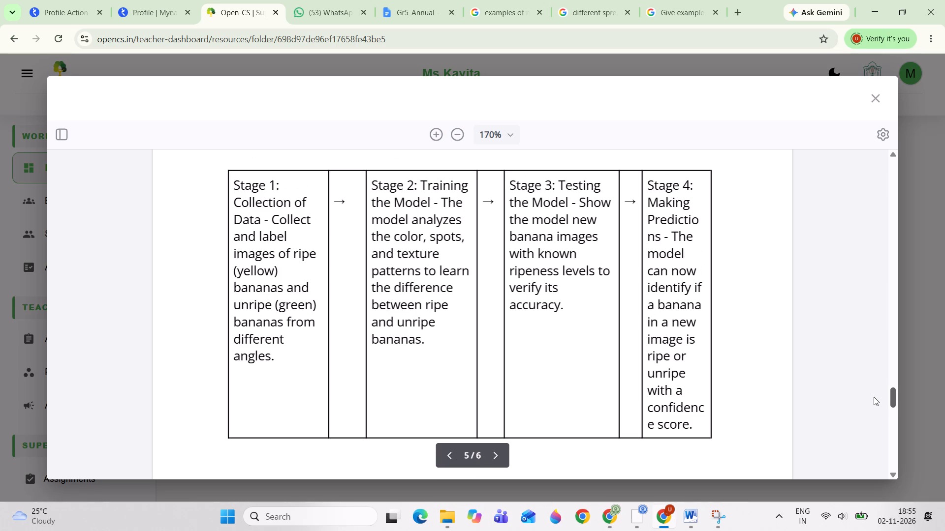
{"action": "left_click_drag", "start_coordinate": [874, 397], "coordinate": [873, 388]}
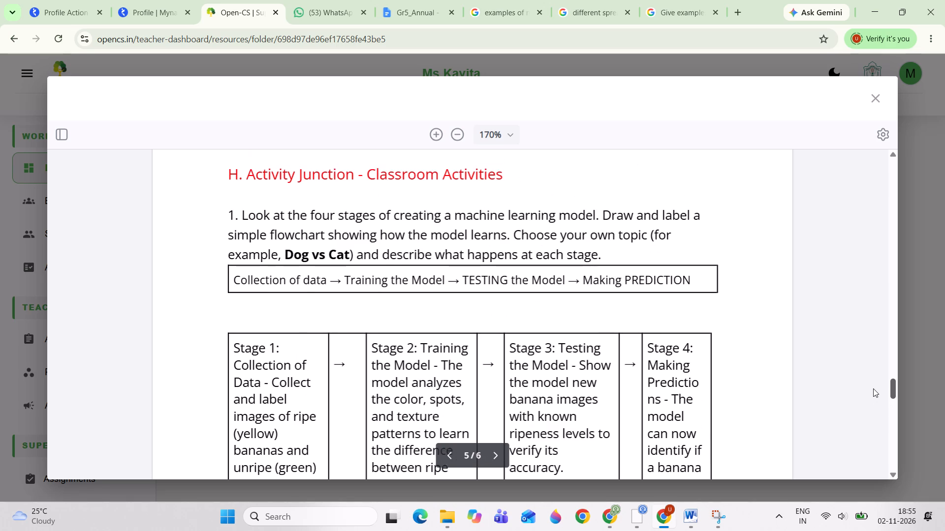
{"action": "left_click_drag", "start_coordinate": [873, 388], "coordinate": [874, 394]}
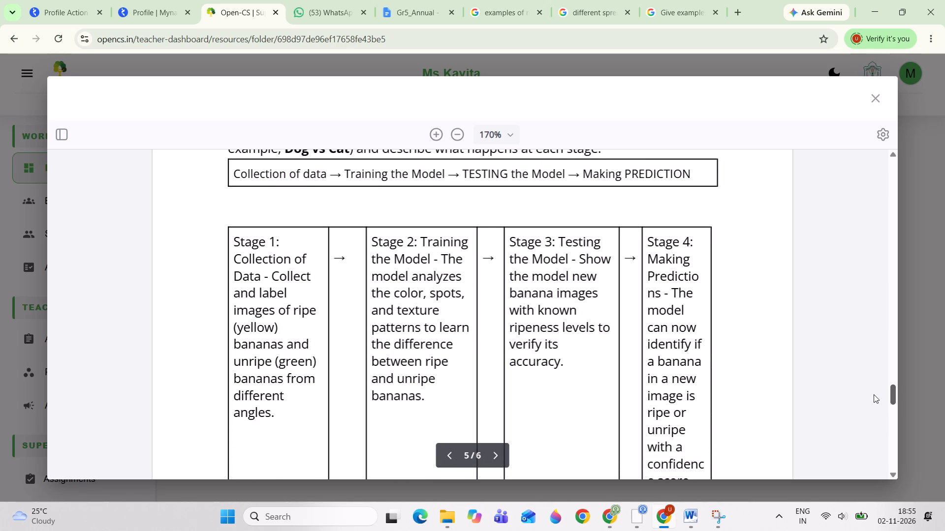
{"action": "left_click_drag", "start_coordinate": [874, 394], "coordinate": [875, 398]}
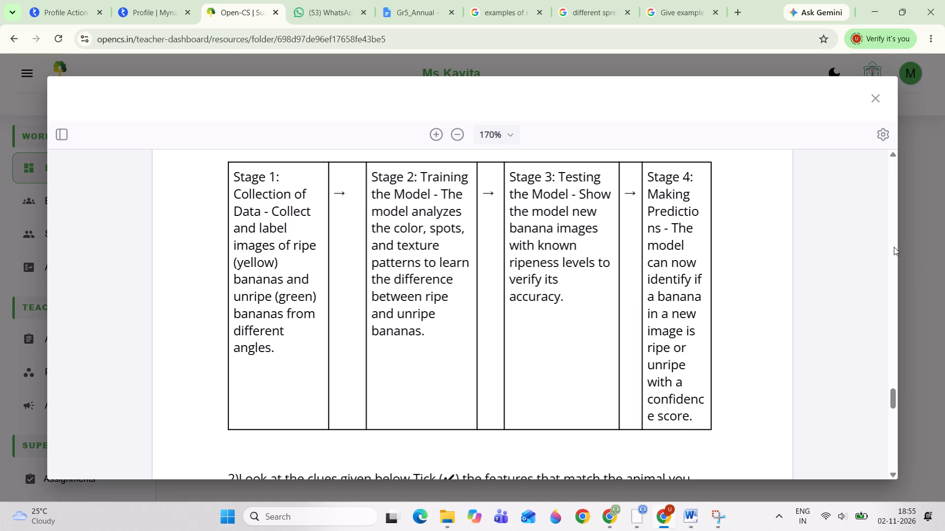
{"action": "left_click", "coordinate": [872, 104]}
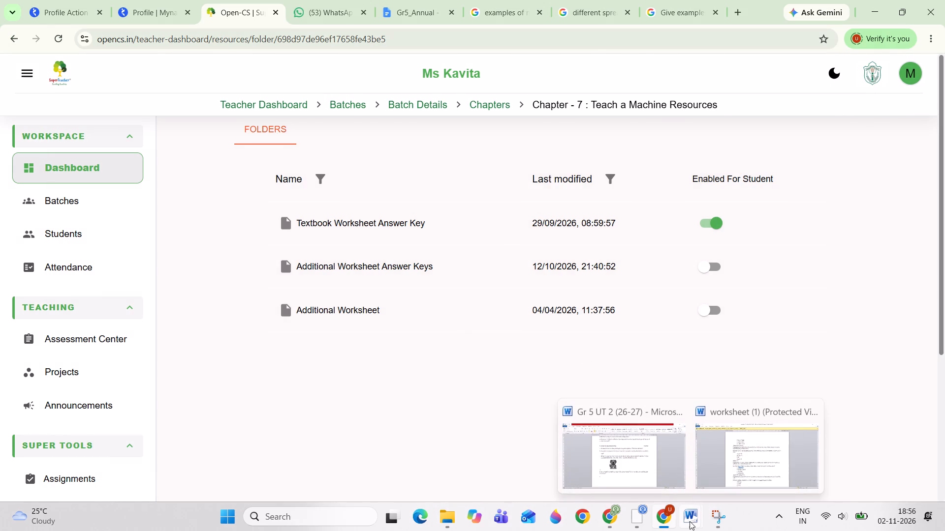
{"action": "left_click", "coordinate": [636, 468]}
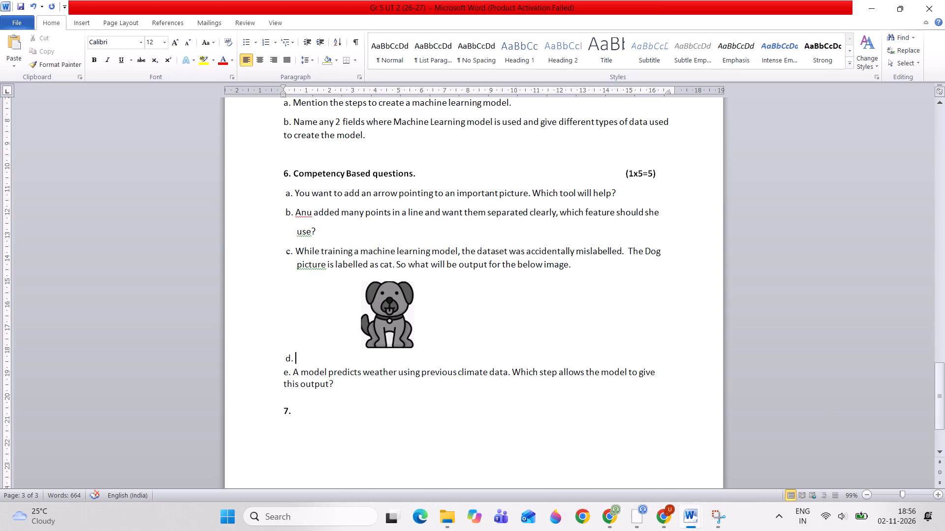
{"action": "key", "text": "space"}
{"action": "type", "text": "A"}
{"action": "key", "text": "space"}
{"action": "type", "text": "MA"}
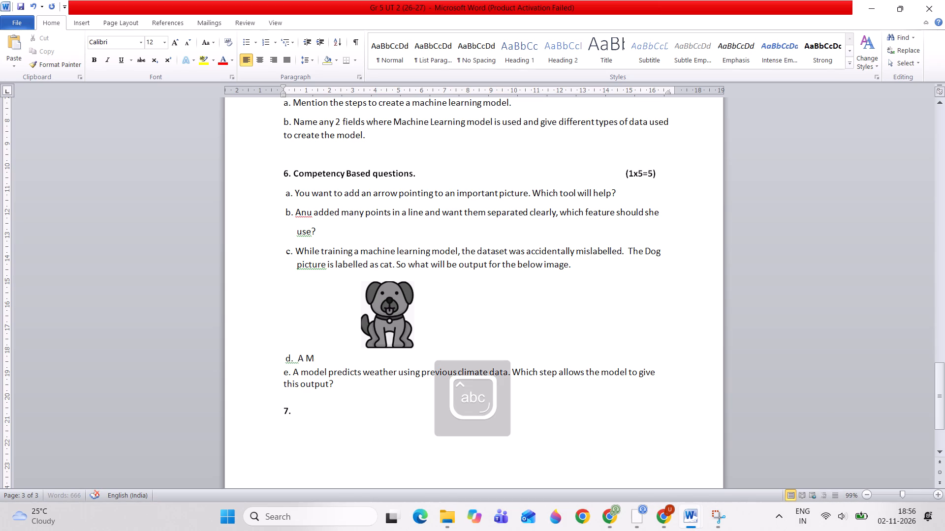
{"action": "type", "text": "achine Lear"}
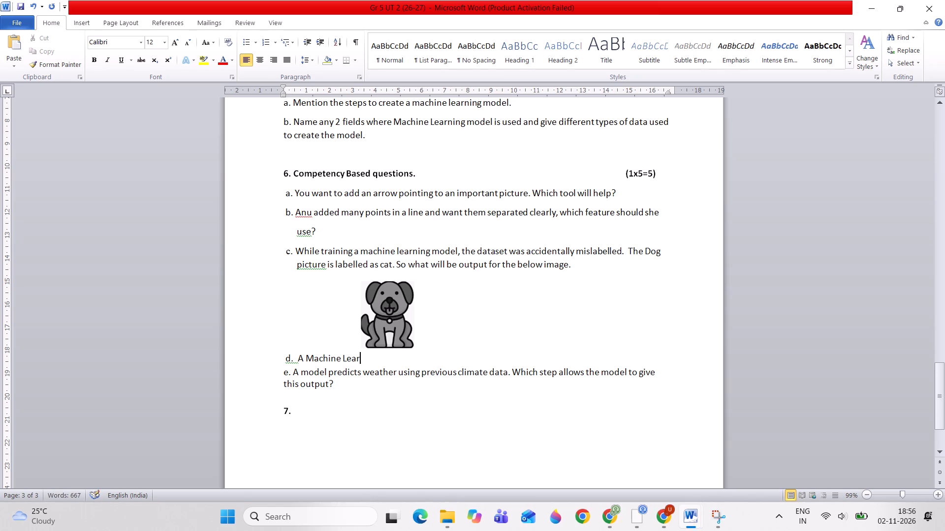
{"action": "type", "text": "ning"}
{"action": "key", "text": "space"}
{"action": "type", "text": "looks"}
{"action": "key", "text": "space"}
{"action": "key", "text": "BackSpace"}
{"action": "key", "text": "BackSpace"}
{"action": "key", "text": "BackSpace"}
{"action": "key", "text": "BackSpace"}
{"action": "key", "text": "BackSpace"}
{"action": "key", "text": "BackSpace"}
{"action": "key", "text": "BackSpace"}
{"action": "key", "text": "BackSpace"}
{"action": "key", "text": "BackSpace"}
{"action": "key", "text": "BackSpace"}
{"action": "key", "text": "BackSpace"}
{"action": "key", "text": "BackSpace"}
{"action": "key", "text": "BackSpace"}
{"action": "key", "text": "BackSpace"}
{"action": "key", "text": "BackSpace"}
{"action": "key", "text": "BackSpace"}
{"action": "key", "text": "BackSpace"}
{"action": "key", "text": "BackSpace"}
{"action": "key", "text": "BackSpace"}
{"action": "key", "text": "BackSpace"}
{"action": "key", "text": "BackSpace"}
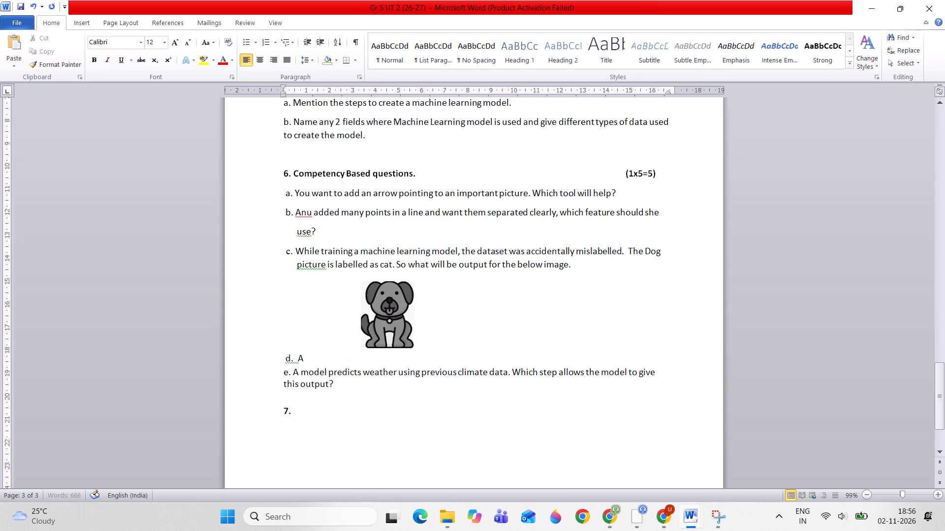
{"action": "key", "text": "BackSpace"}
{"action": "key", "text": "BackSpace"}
Indent question 6e, about the model predicting weather, by one space before its letter.
{"action": "left_click", "coordinate": [283, 374]}
{"action": "key", "text": "space"}
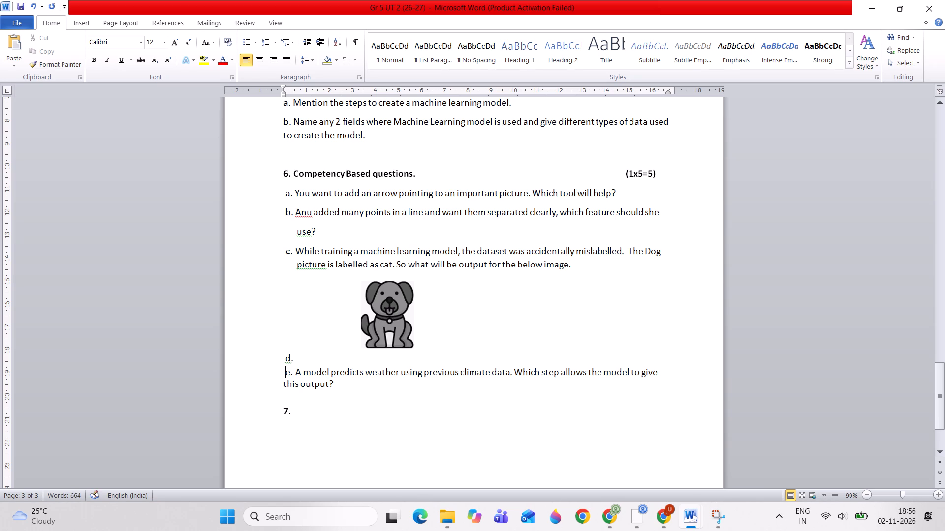
Begin the new text of question 6d, after its letter, with "A box is filled".
{"action": "left_click", "coordinate": [301, 356]}
{"action": "type", "text": "A box"}
{"action": "key", "text": "space"}
{"action": "type", "text": "is fil"}
{"action": "type", "text": "led"}
{"action": "key", "text": "space"}
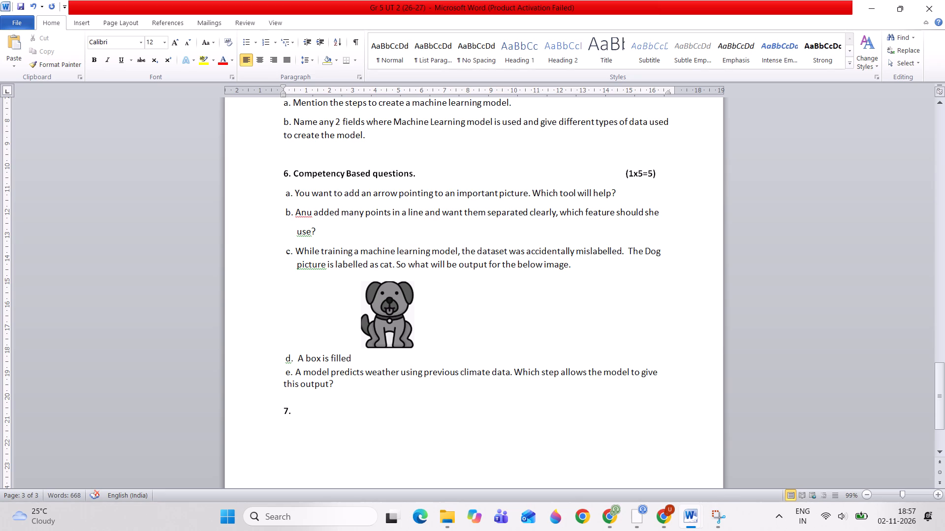
Switch to Chrome, search Google in a new tab for "day to day example of Machine learning to identify patterns", and read the overview's examples.
{"action": "left_click", "coordinate": [668, 521]}
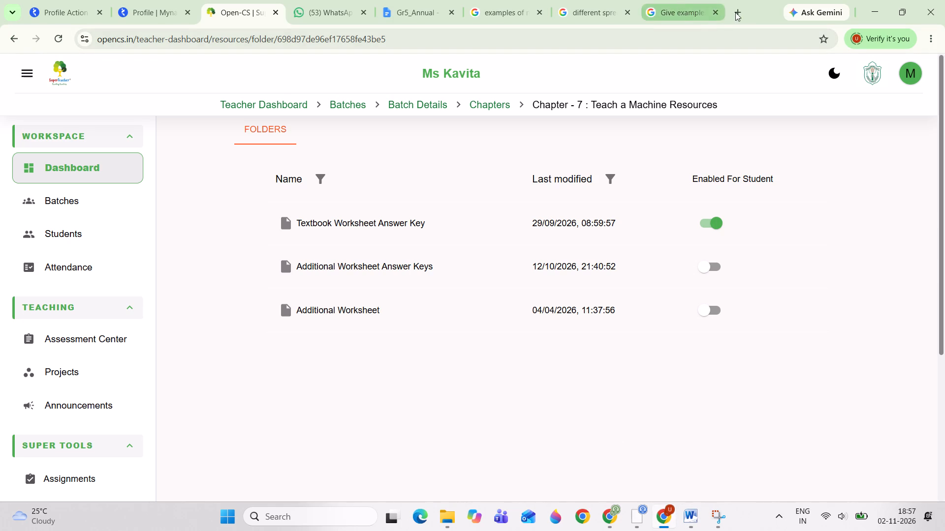
{"action": "left_click", "coordinate": [741, 10]}
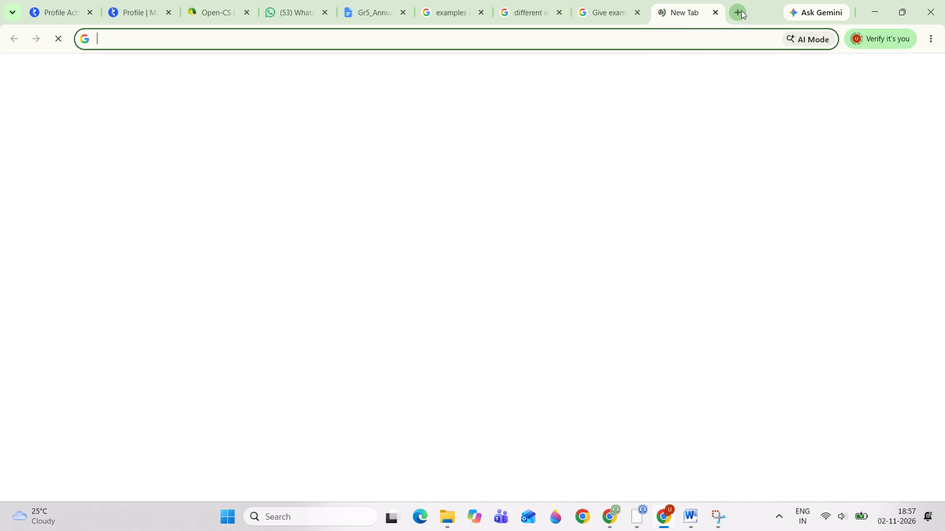
{"action": "left_click", "coordinate": [335, 234]}
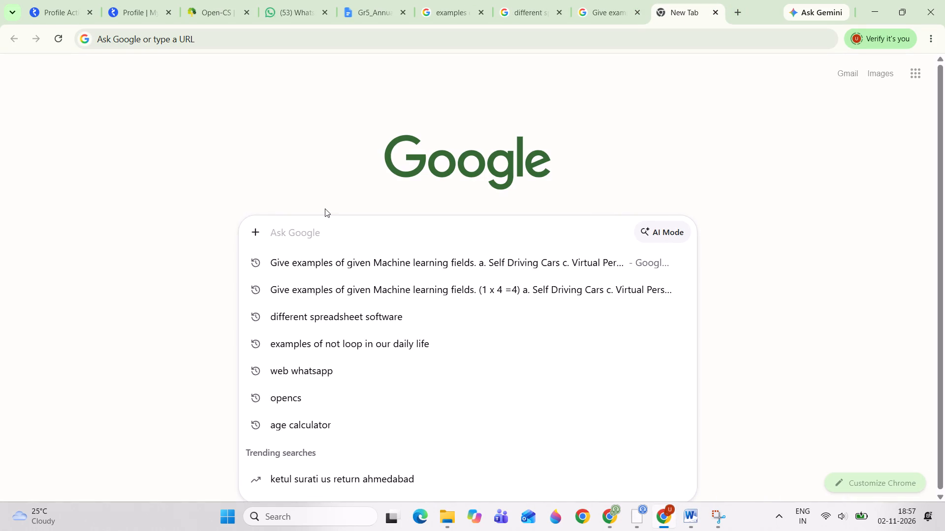
{"action": "type", "text": "day to day example of"}
{"action": "key", "text": "space"}
{"action": "type", "text": "Machine learning"}
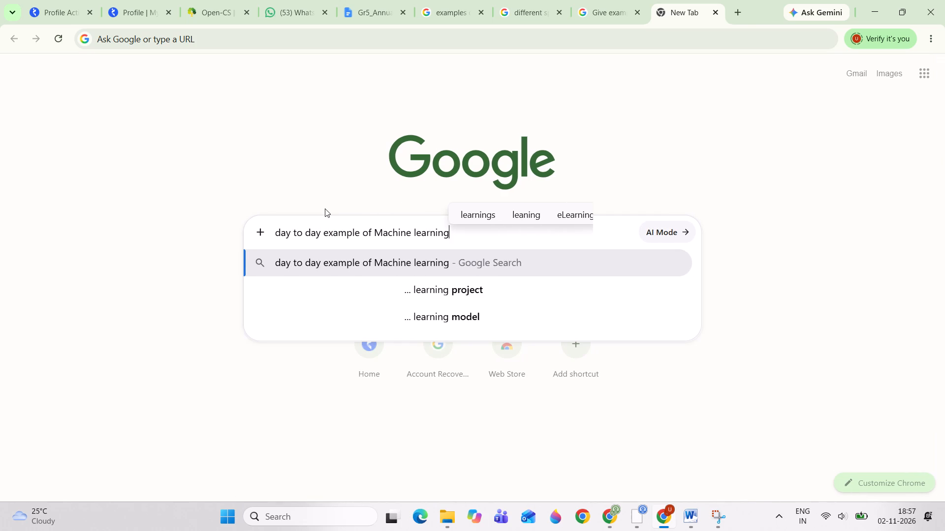
{"action": "key", "text": "space"}
{"action": "type", "text": "to di"}
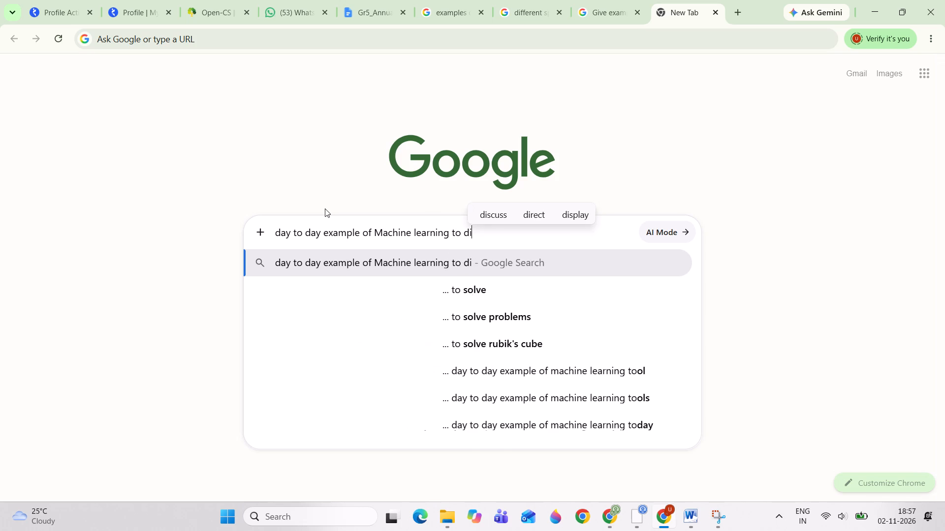
{"action": "key", "text": "BackSpace"}
{"action": "key", "text": "BackSpace"}
{"action": "type", "text": "identify pattersn"}
{"action": "key", "text": "BackSpace"}
{"action": "key", "text": "BackSpace"}
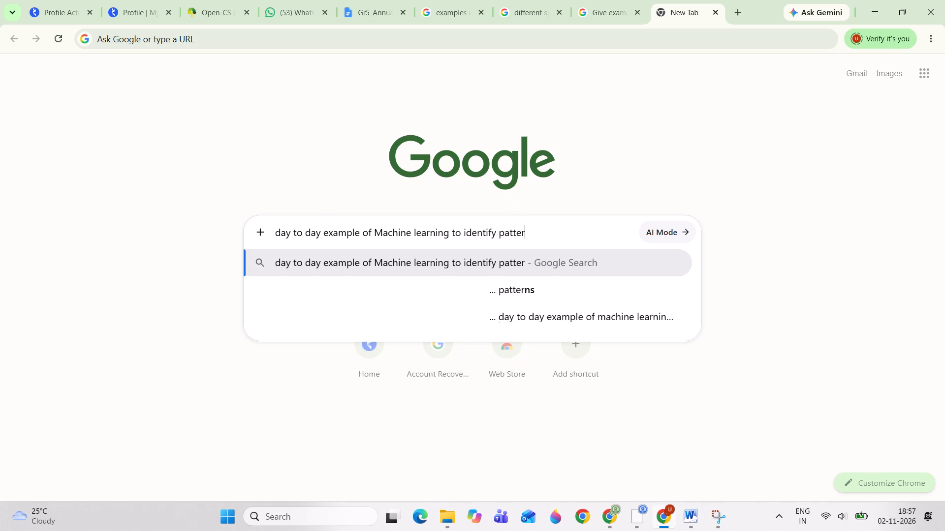
{"action": "type", "text": "ns"}
{"action": "key", "text": "Return"}
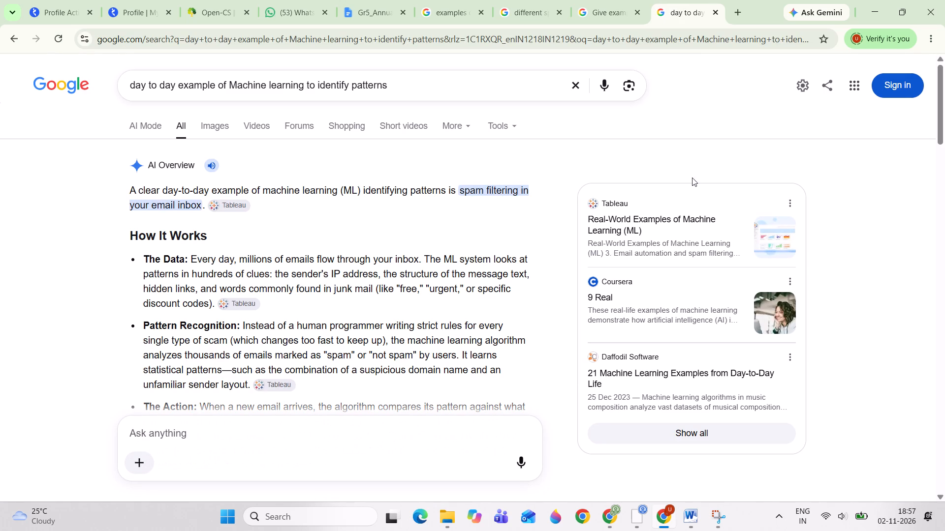
{"action": "left_click_drag", "start_coordinate": [939, 131], "coordinate": [940, 148]}
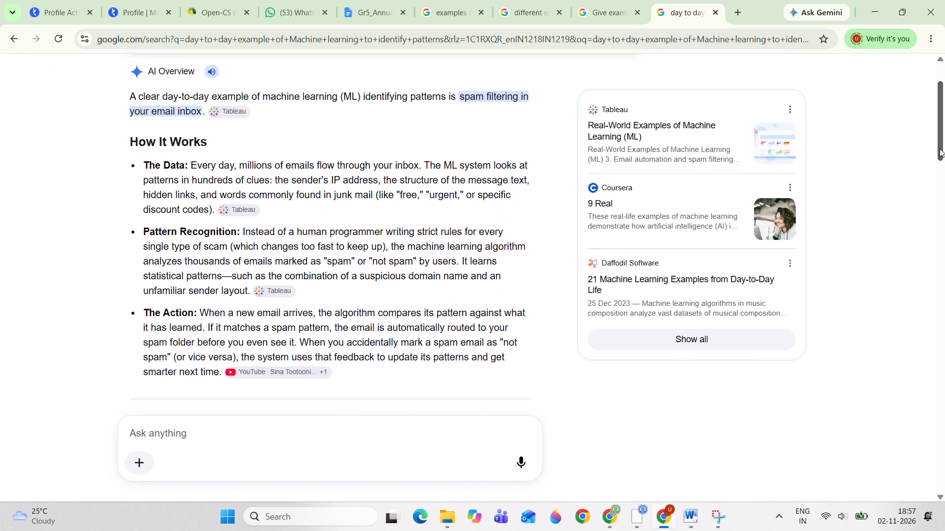
{"action": "left_click_drag", "start_coordinate": [940, 148], "coordinate": [944, 195]}
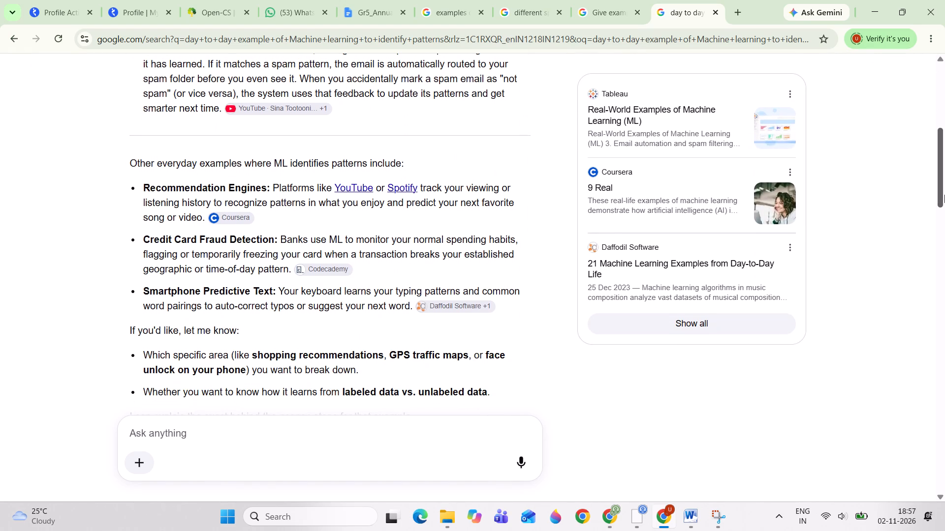
{"action": "left_click_drag", "start_coordinate": [944, 195], "coordinate": [944, 198]}
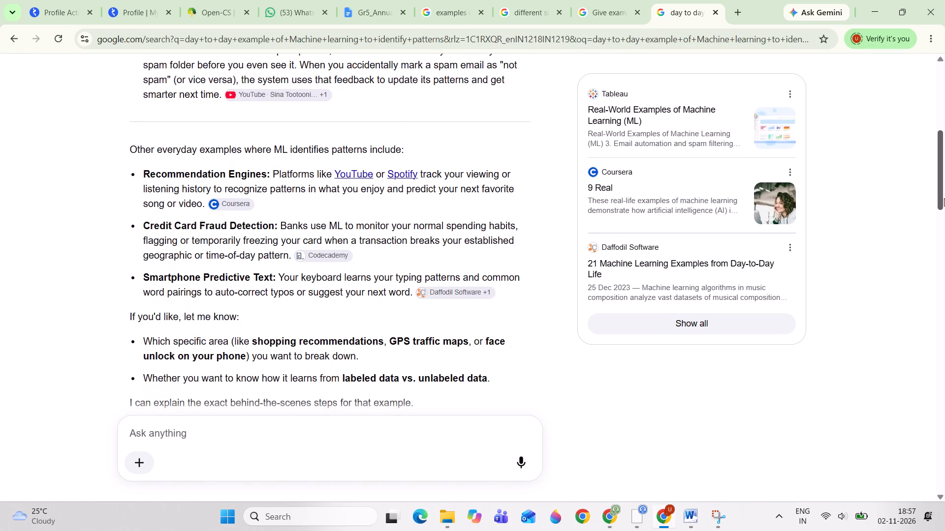
{"action": "left_click_drag", "start_coordinate": [944, 198], "coordinate": [942, 236]}
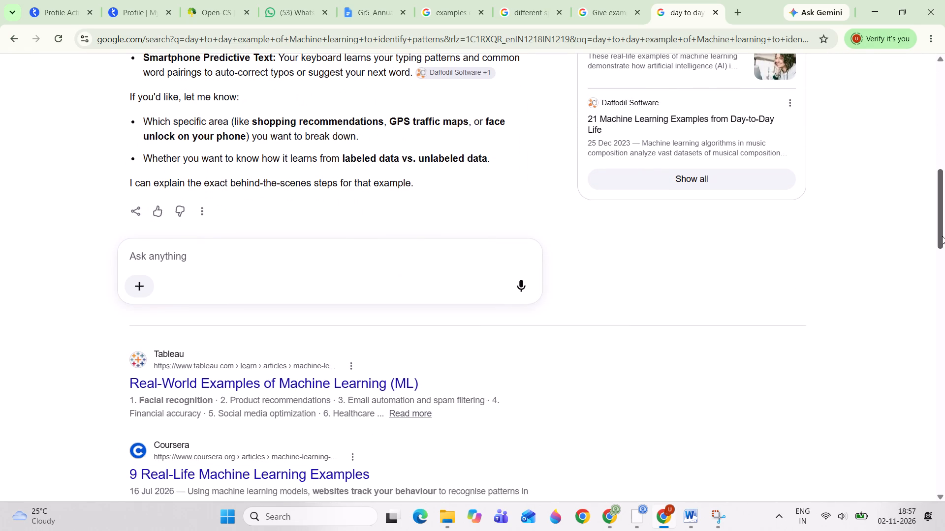
{"action": "left_click_drag", "start_coordinate": [942, 236], "coordinate": [940, 228]}
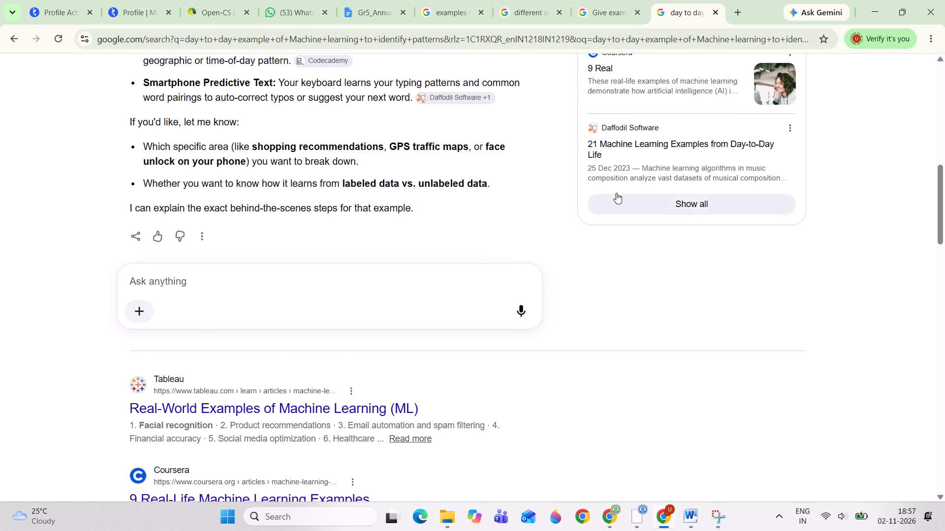
{"action": "left_click", "coordinate": [943, 80]}
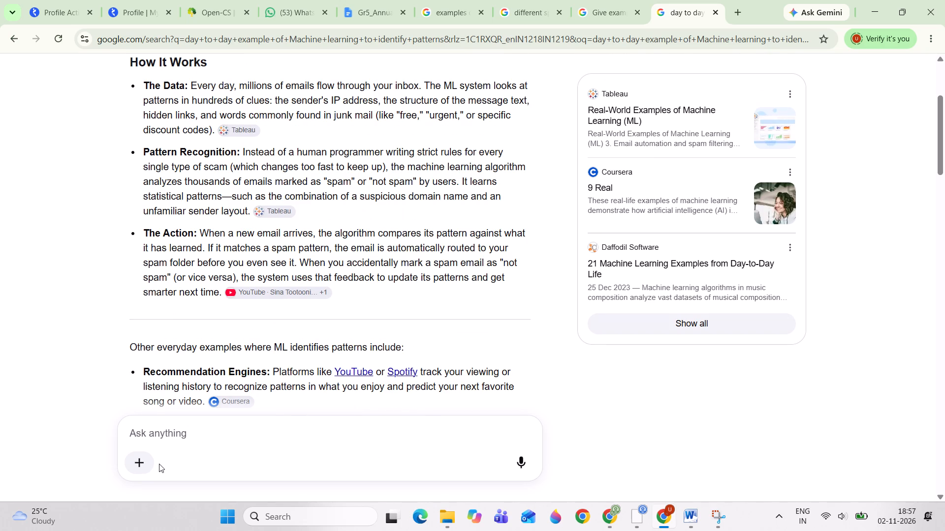
Ask the AI overview the follow-up "like looking for a pattern to sort out the shapes".
{"action": "left_click", "coordinate": [175, 461]}
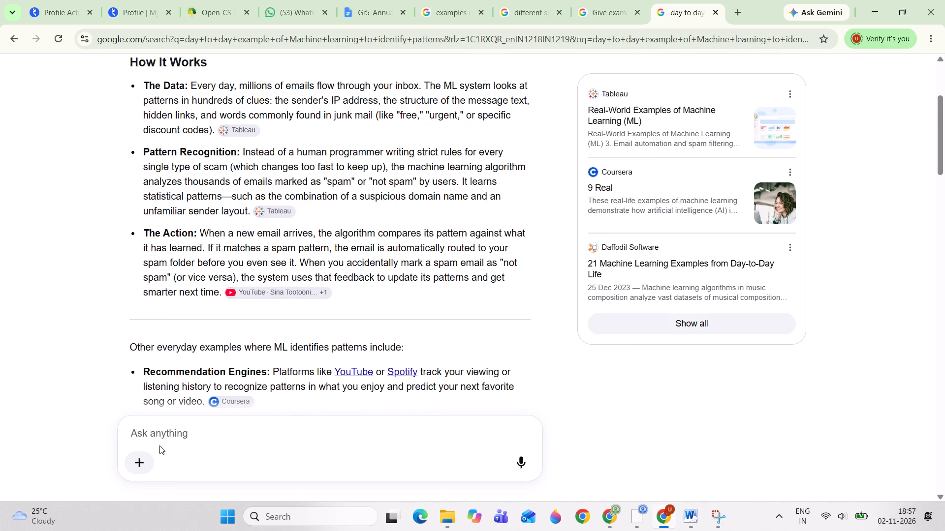
{"action": "type", "text": "sort"}
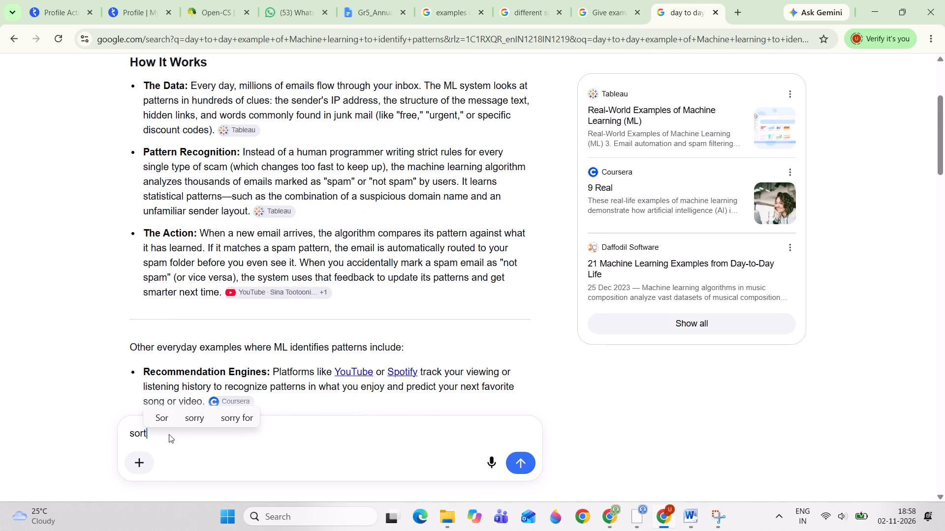
{"action": "key", "text": "BackSpace"}
{"action": "key", "text": "BackSpace"}
{"action": "key", "text": "BackSpace"}
{"action": "key", "text": "BackSpace"}
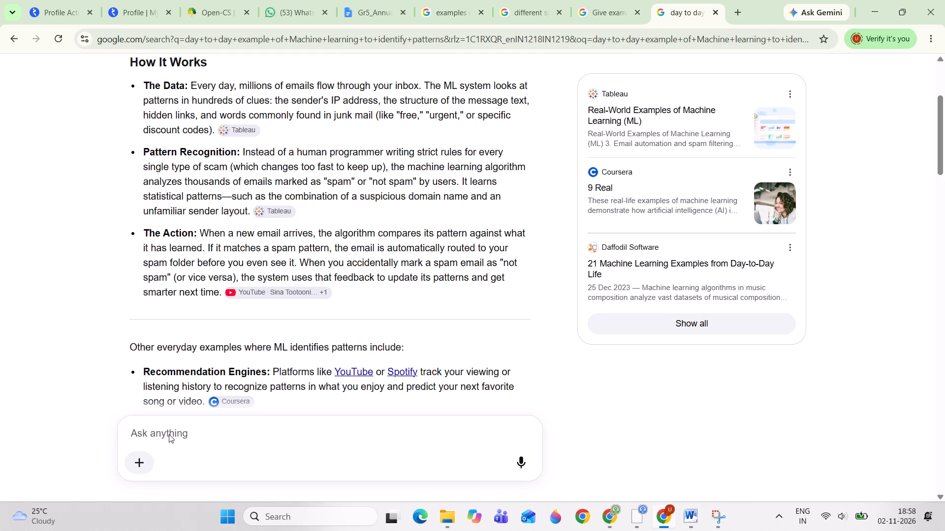
{"action": "type", "text": "like s"}
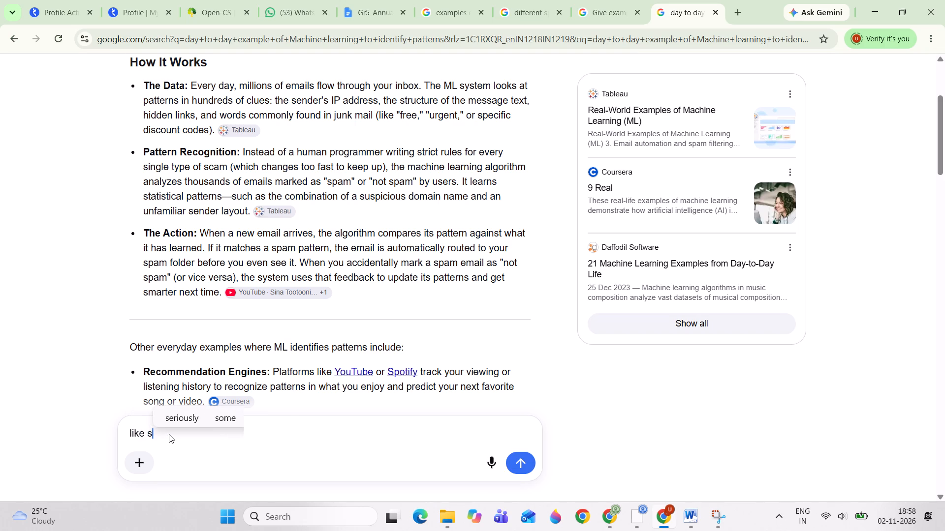
{"action": "key", "text": "BackSpace"}
{"action": "type", "text": "looking for a pattern to"}
{"action": "key", "text": "space"}
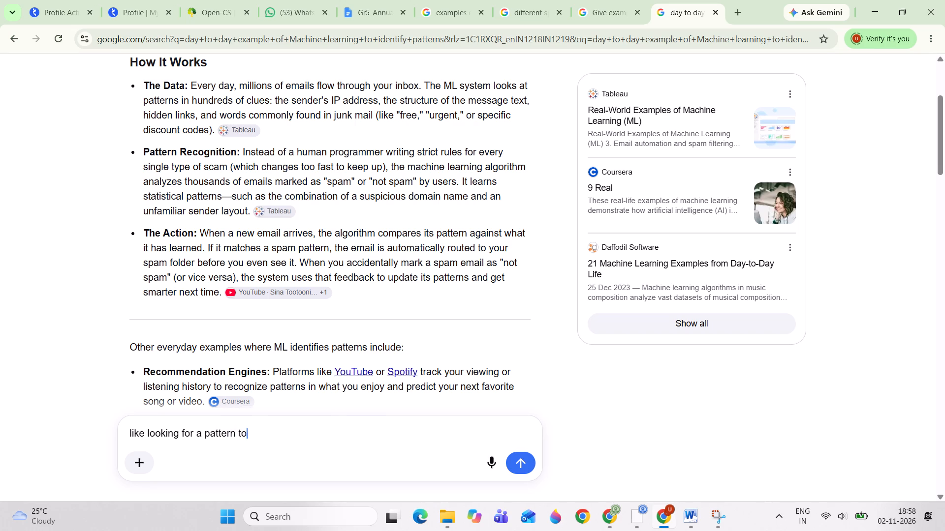
{"action": "type", "text": "sort out the sga"}
{"action": "key", "text": "BackSpace"}
{"action": "key", "text": "BackSpace"}
{"action": "type", "text": "hapes"}
{"action": "key", "text": "Return"}
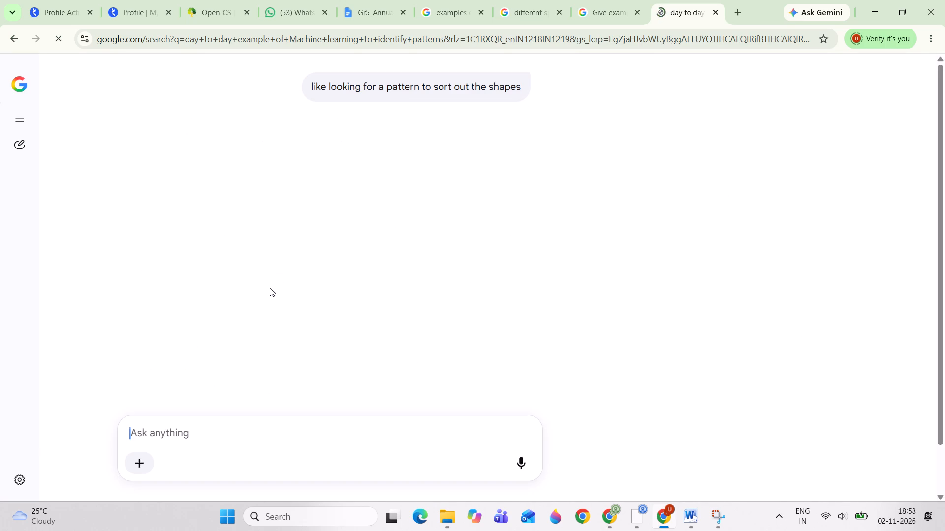
Switch to the Open-CS site and open the ebook of Chapter 7, Teach a Machine, from the chapter list.
{"action": "left_click", "coordinate": [221, 20]}
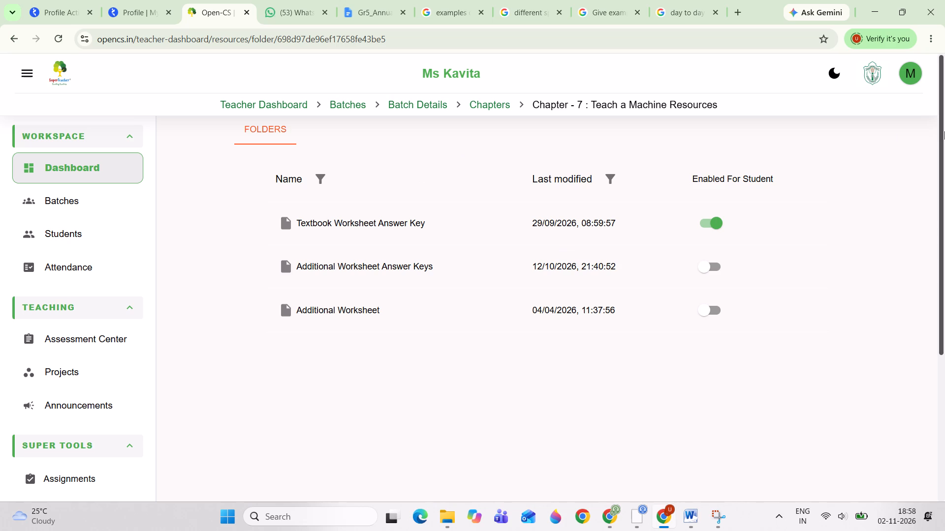
{"action": "left_click_drag", "start_coordinate": [944, 88], "coordinate": [944, 106]}
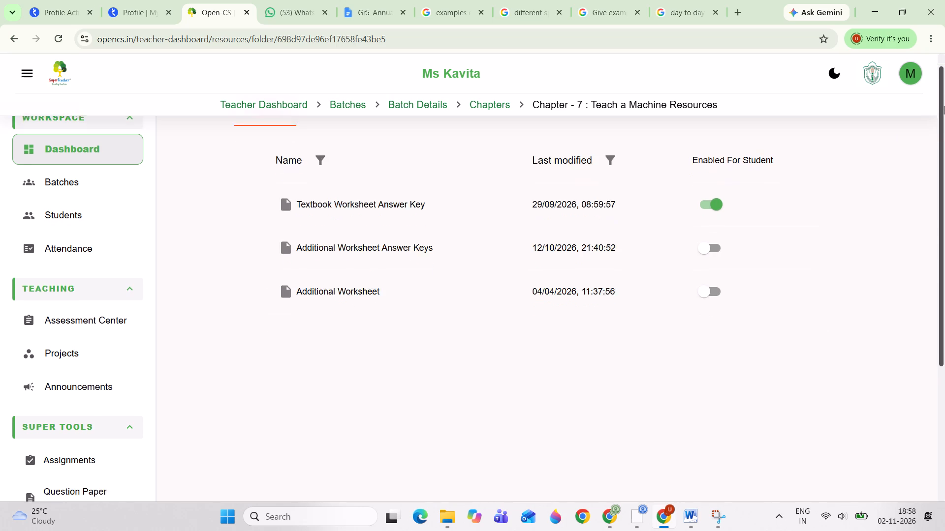
{"action": "left_click_drag", "start_coordinate": [944, 106], "coordinate": [915, 27]}
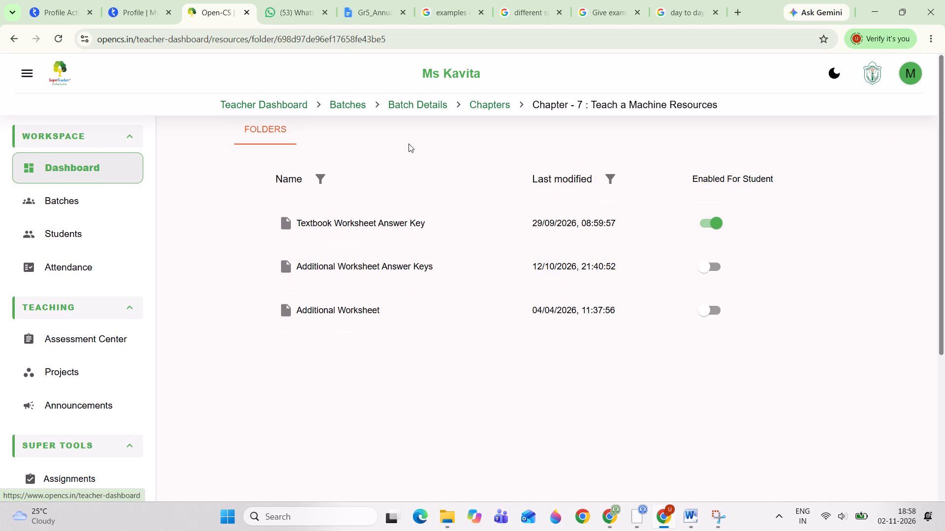
{"action": "left_click", "coordinate": [497, 102]}
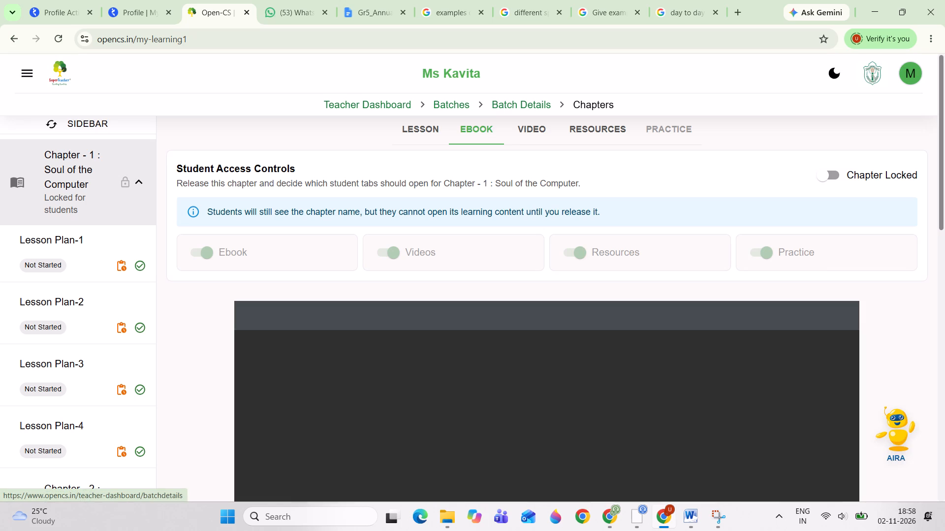
{"action": "left_click", "coordinate": [143, 179]}
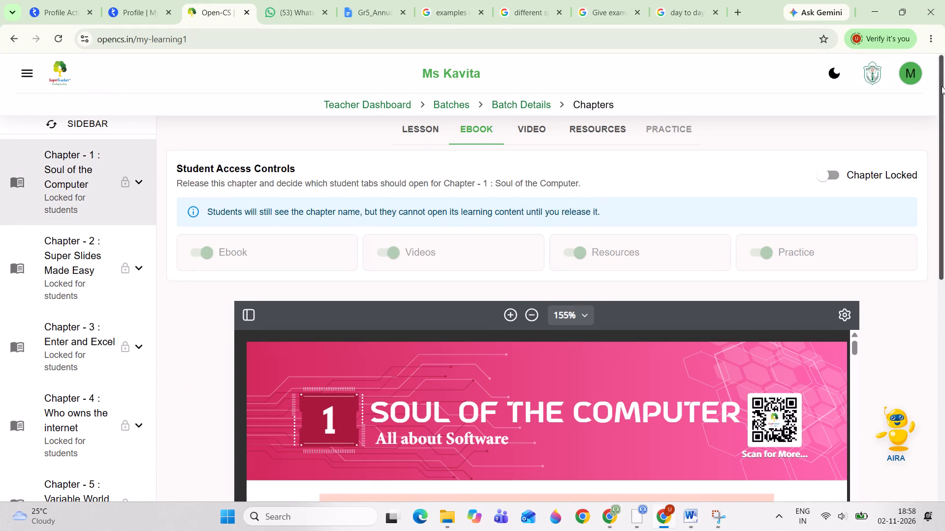
{"action": "left_click_drag", "start_coordinate": [942, 86], "coordinate": [944, 232]}
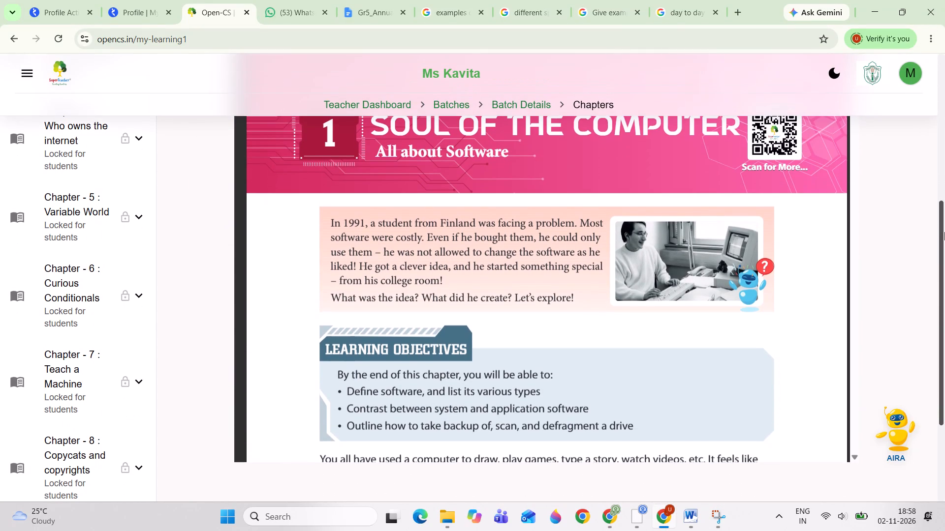
{"action": "left_click", "coordinate": [74, 401]}
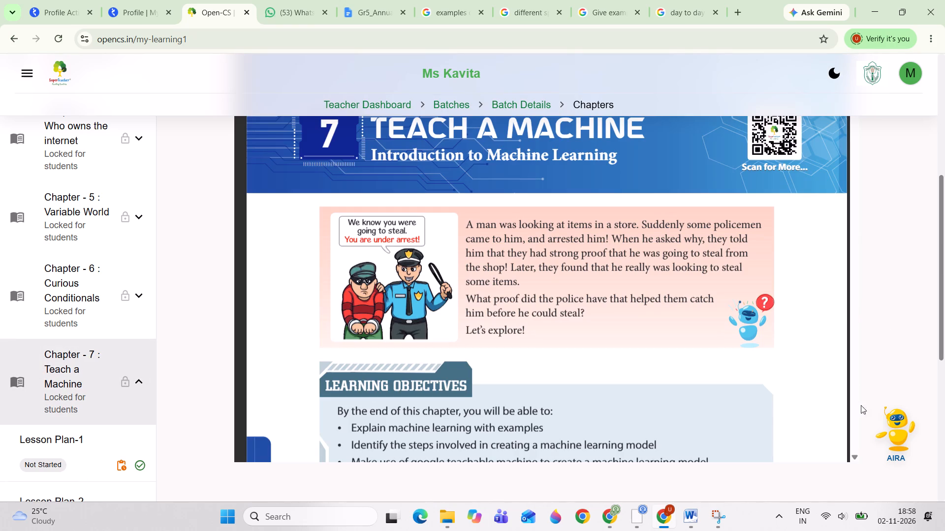
Read through the Chapter 7 ebook to the "Training the Model" section and examine its shape-grouping example.
{"action": "double_click", "coordinate": [855, 455]}
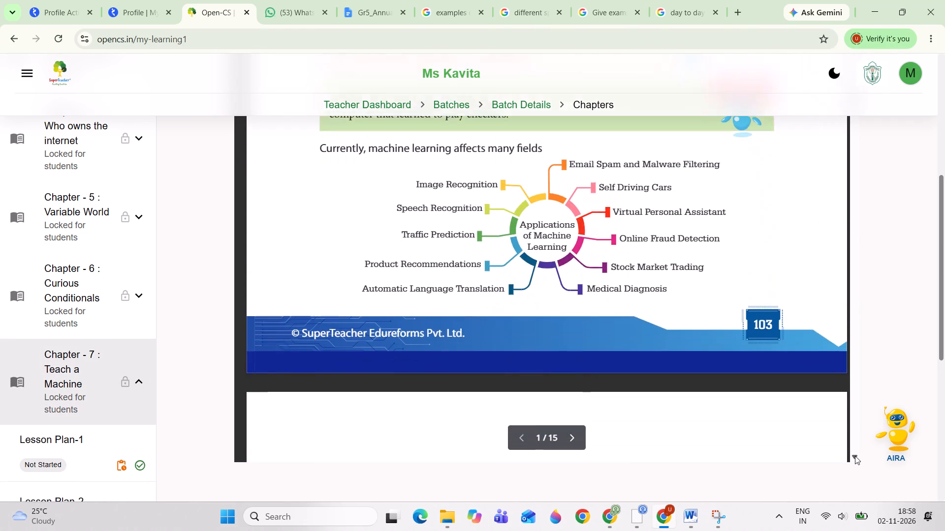
{"action": "left_click", "coordinate": [855, 456]}
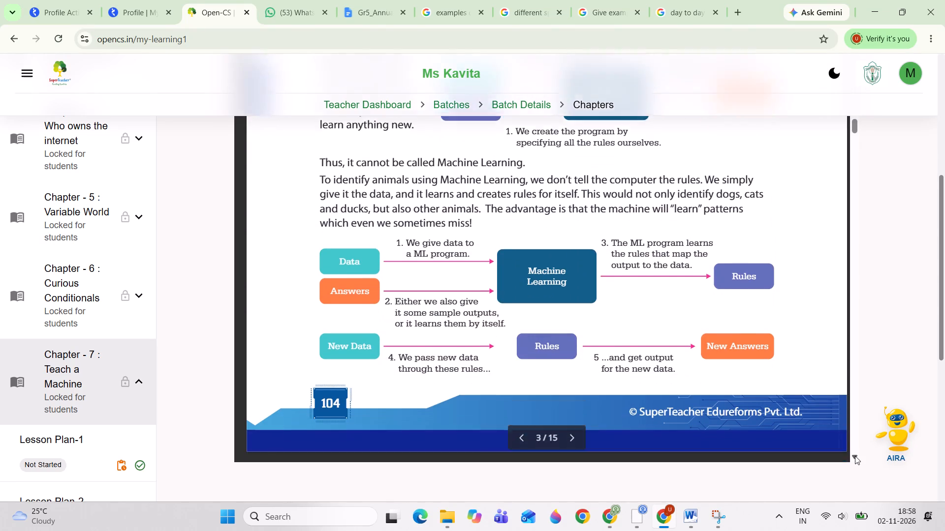
{"action": "left_click", "coordinate": [855, 456]}
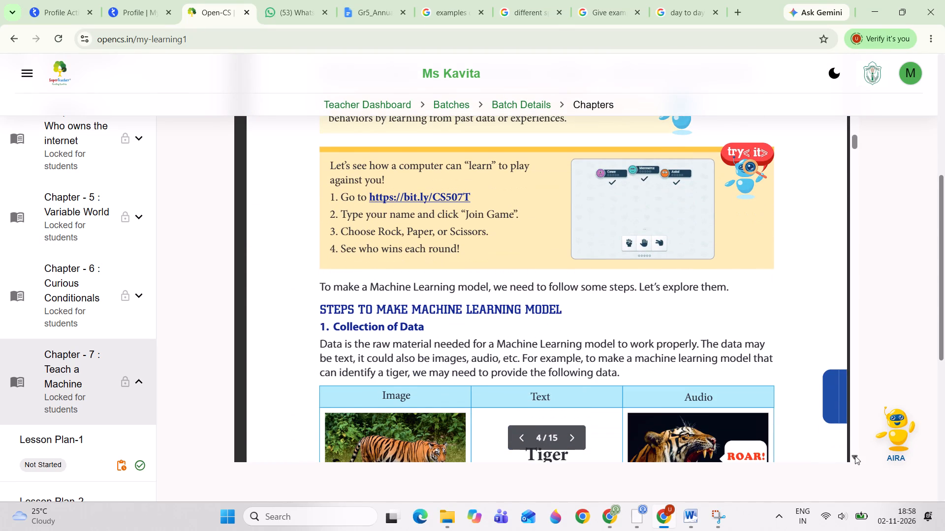
{"action": "left_click", "coordinate": [855, 456]}
{"action": "double_click", "coordinate": [855, 456]}
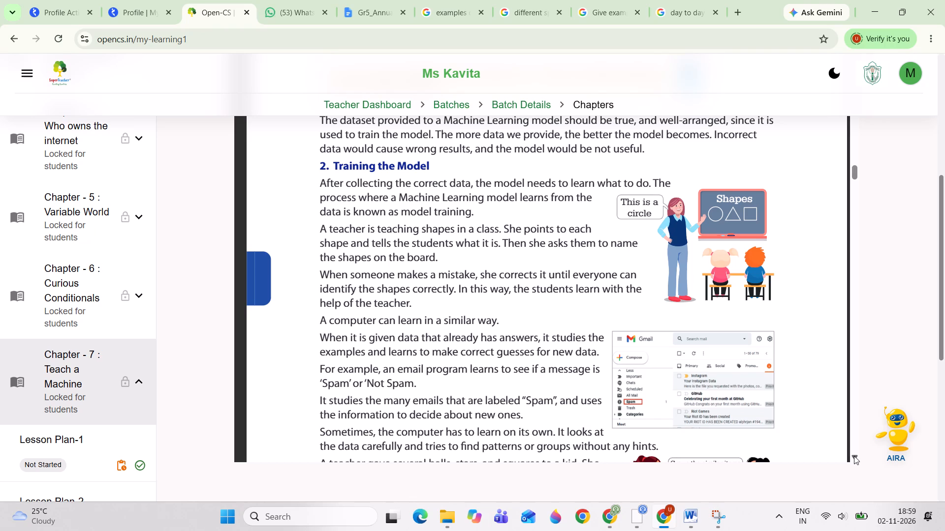
{"action": "left_click", "coordinate": [854, 456]}
{"action": "double_click", "coordinate": [854, 456]}
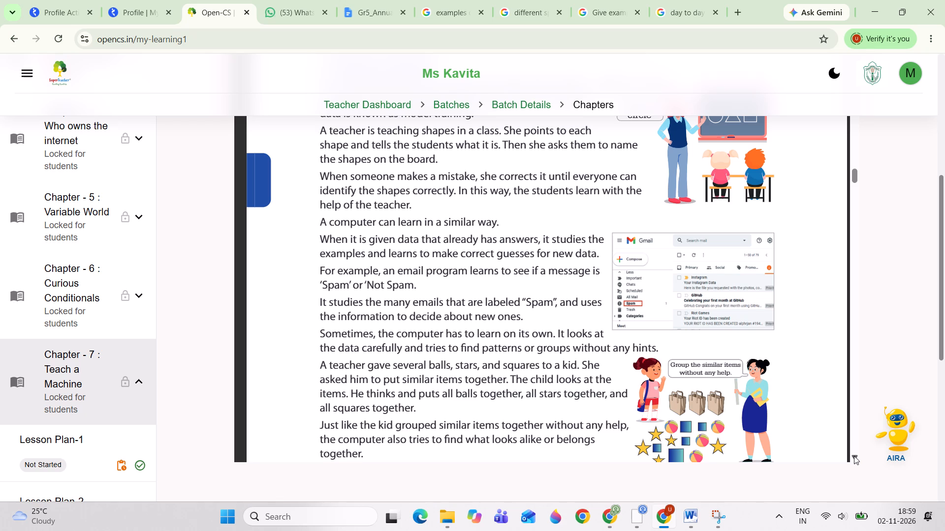
{"action": "left_click", "coordinate": [940, 232]}
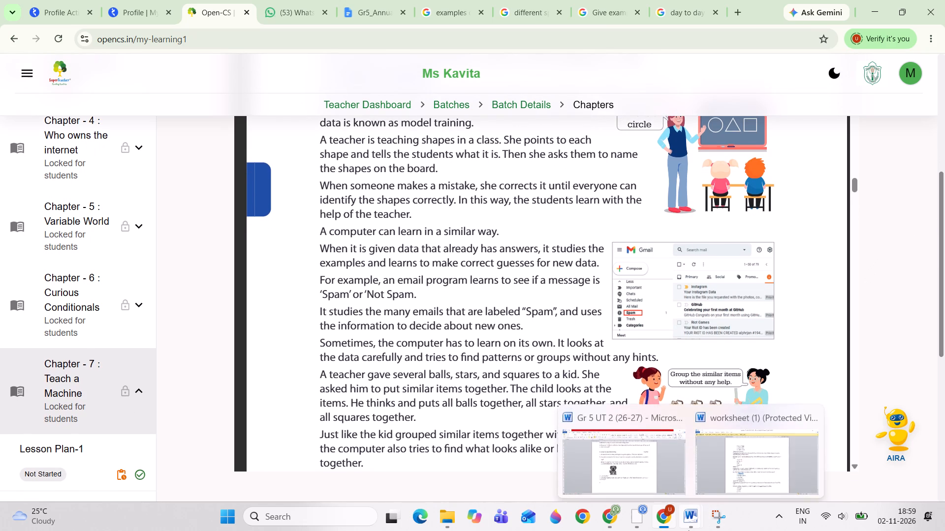
Switch to the Gr 5 UT 2 Word document and continue question 6d with "with different shapes of chocolates.".
{"action": "left_click", "coordinate": [632, 471]}
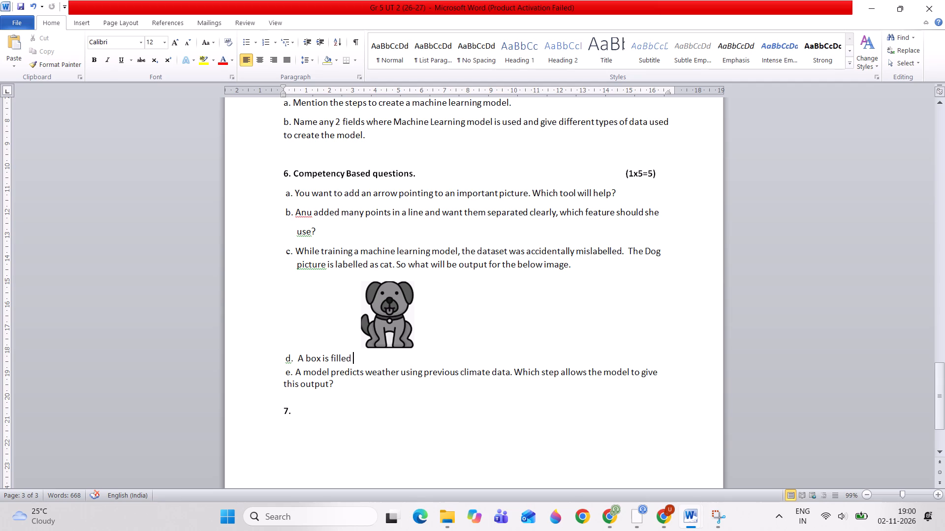
{"action": "triple_click", "coordinate": [365, 357]}
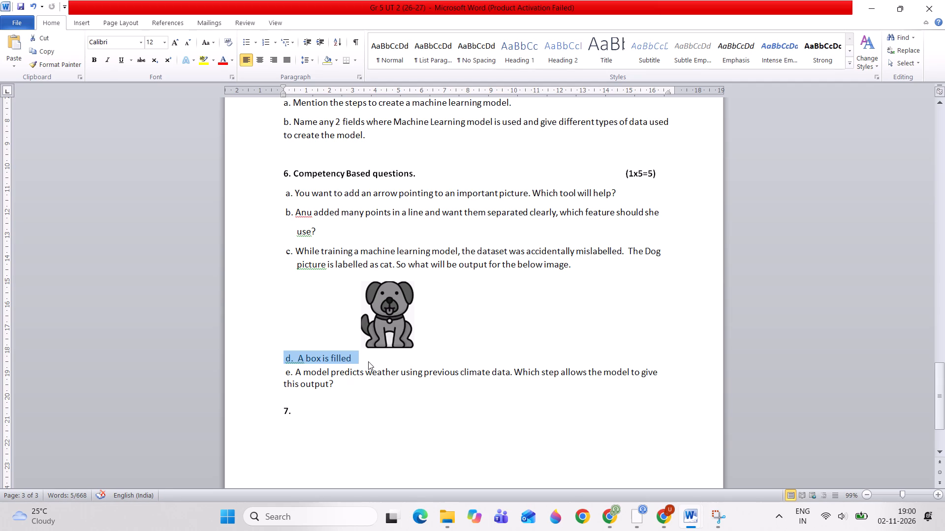
{"action": "left_click", "coordinate": [368, 361]}
{"action": "left_click", "coordinate": [368, 361]}
{"action": "type", "text": "with"}
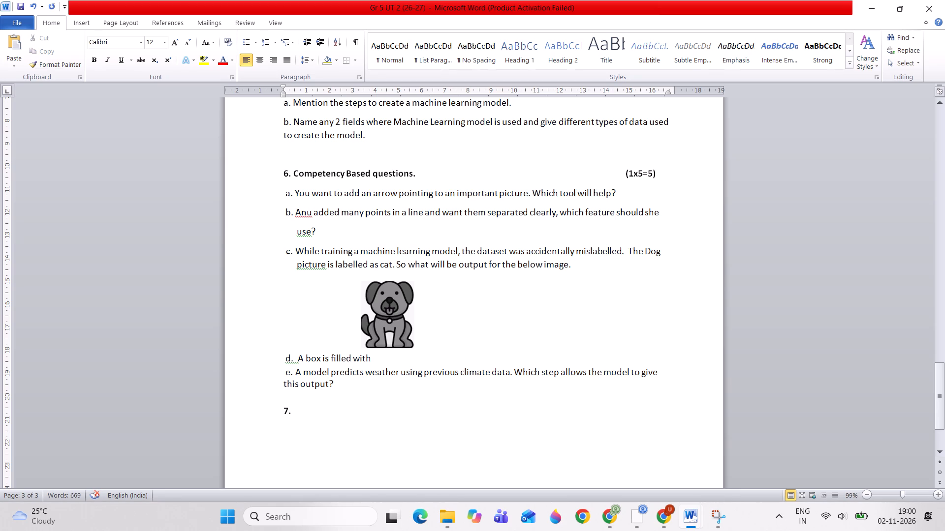
{"action": "key", "text": "space"}
{"action": "type", "text": "different shapes of chocolates."}
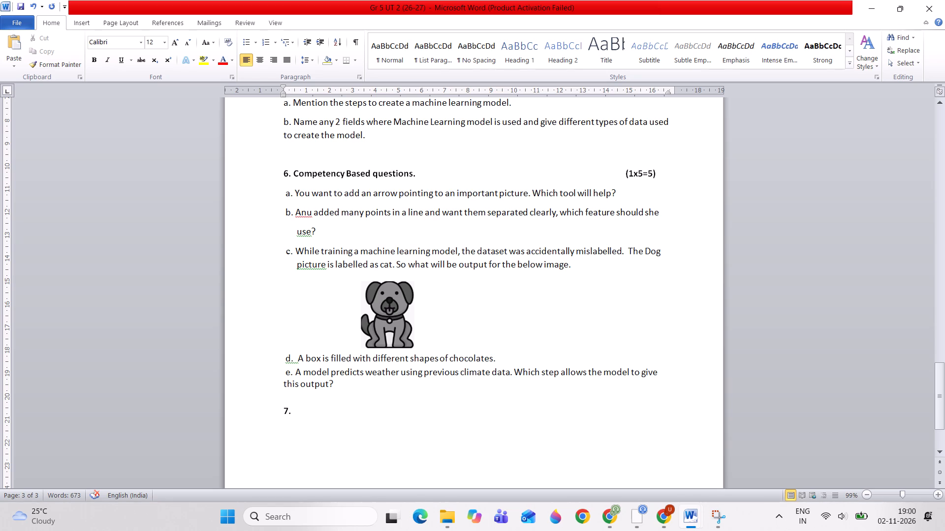
{"action": "key", "text": "space"}
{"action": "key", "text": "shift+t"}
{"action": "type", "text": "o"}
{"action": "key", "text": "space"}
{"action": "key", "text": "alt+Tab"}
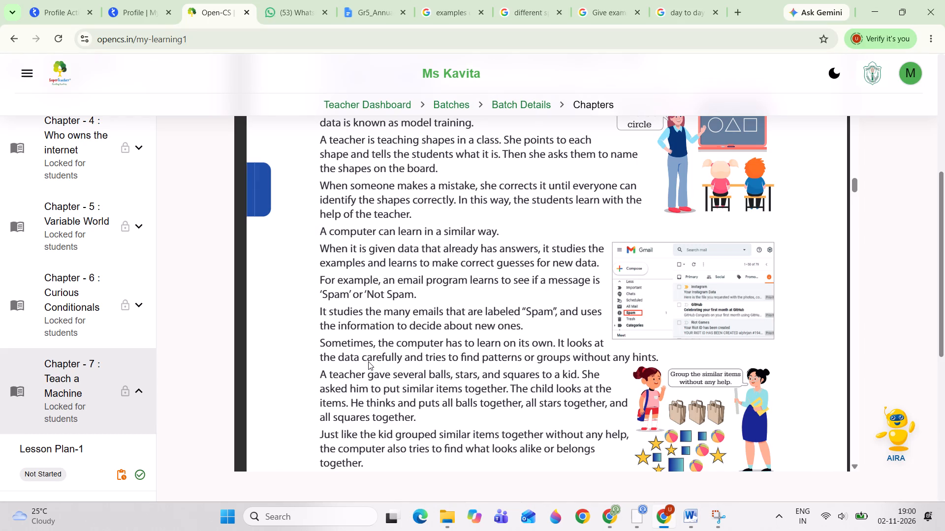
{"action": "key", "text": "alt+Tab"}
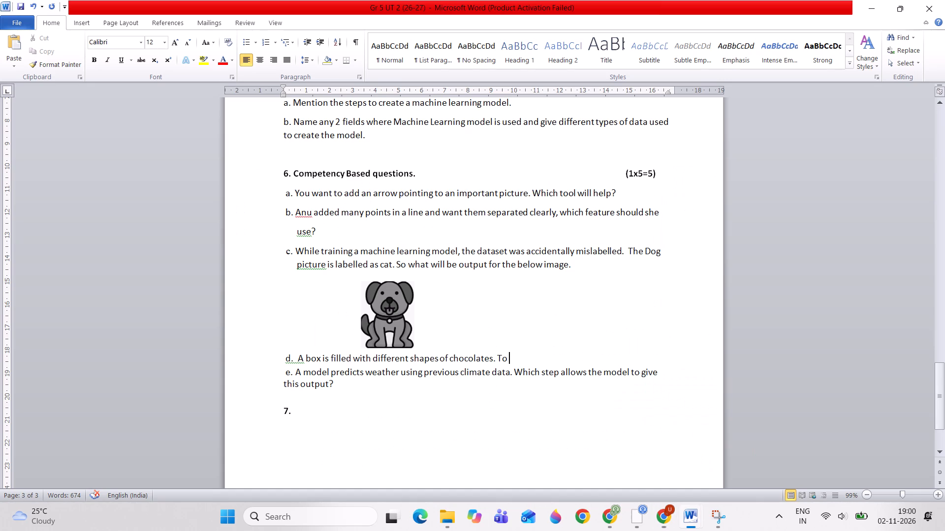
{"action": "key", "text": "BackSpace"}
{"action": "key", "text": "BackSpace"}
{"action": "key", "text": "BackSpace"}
Continue question 6d with "How does the Machine Learning Model gr", consulting the ebook's grouping example for the wording.
{"action": "type", "text": "How does the"}
{"action": "key", "text": "space"}
{"action": "type", "text": "Machine"}
{"action": "key", "text": "space"}
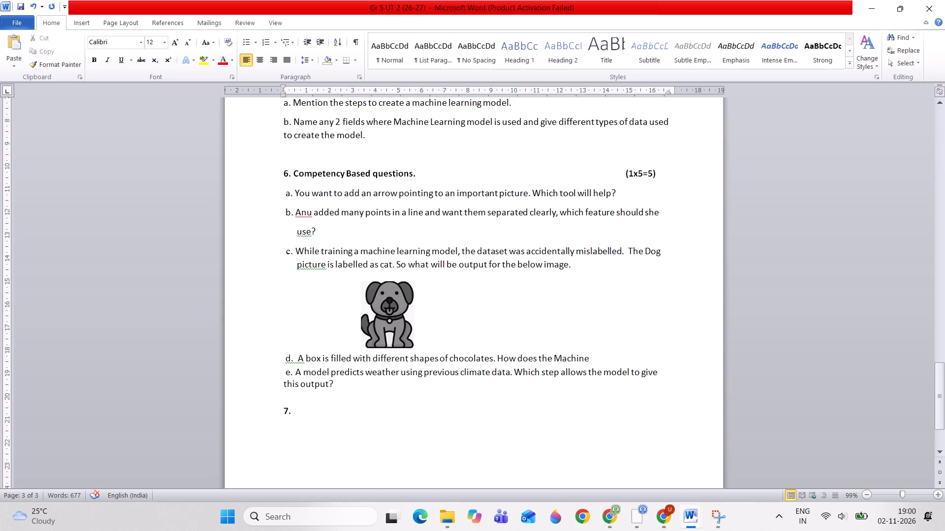
{"action": "type", "text": "Learning"}
{"action": "key", "text": "space"}
{"action": "type", "text": "Model"}
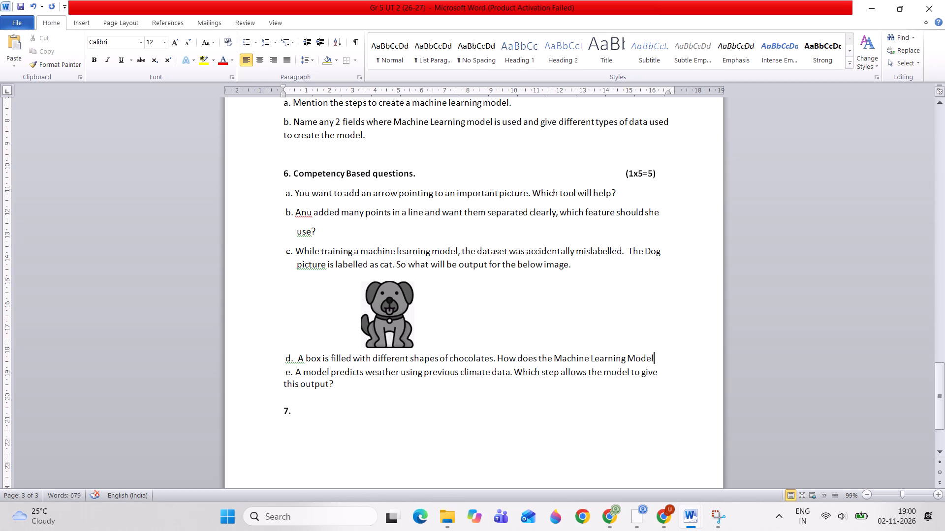
{"action": "key", "text": "space"}
{"action": "key", "text": "alt+Tab"}
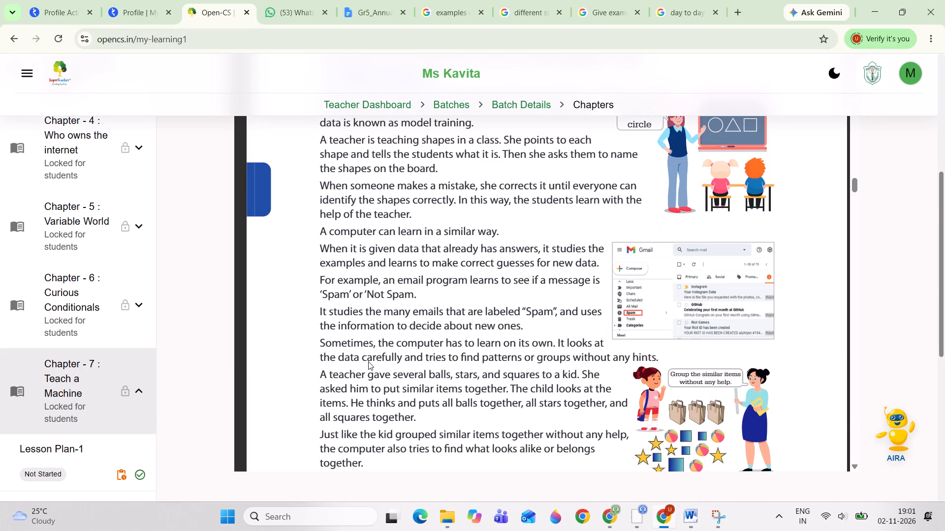
{"action": "key", "text": "alt+Tab"}
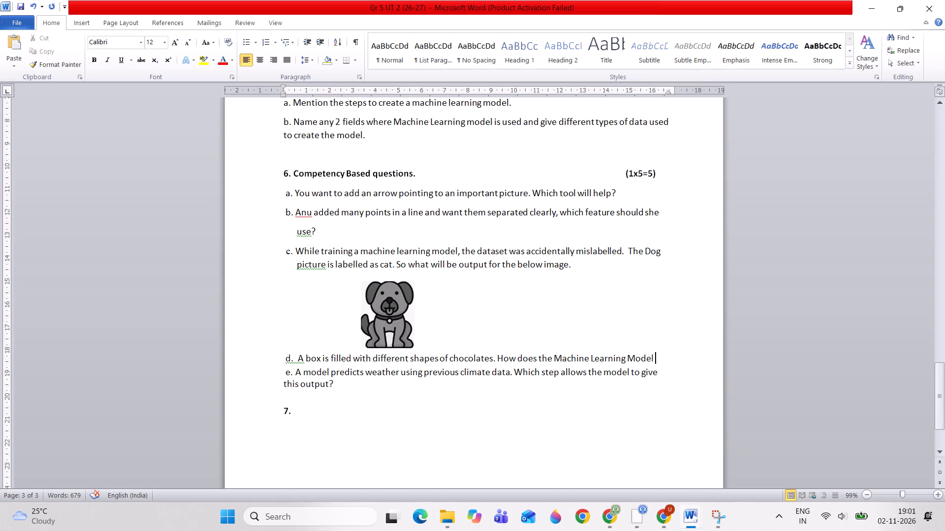
{"action": "type", "text": "grl"}
{"action": "key", "text": "BackSpace"}
Delete the extra space between the letter d and the text of question 6d.
{"action": "left_click", "coordinate": [295, 362]}
{"action": "key", "text": "Delete"}
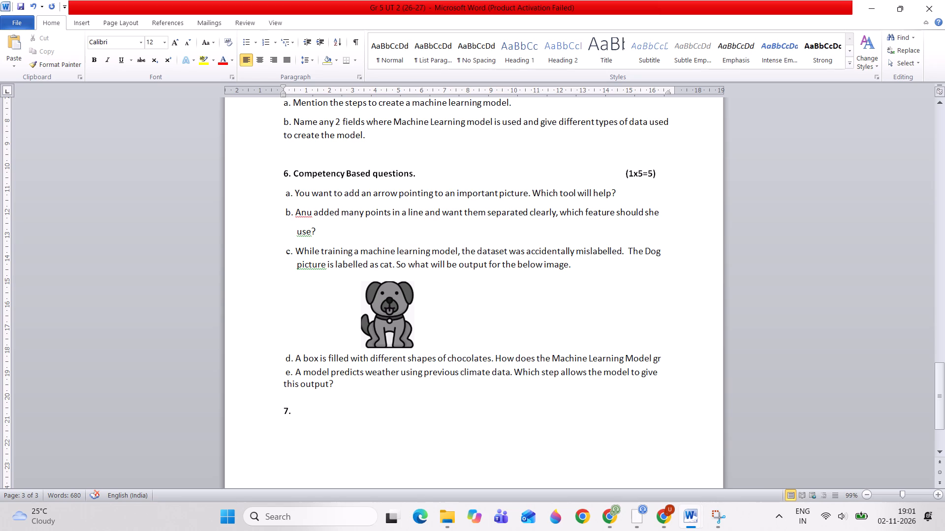
Complete the last word of question 6d as "group" and finish the sentence with "the similar items.".
{"action": "left_click", "coordinate": [666, 356]}
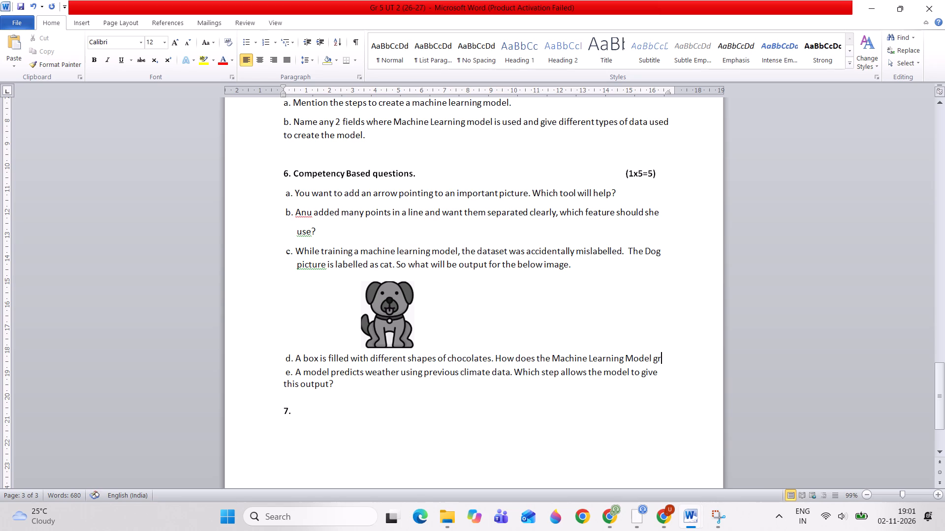
{"action": "left_click", "coordinate": [666, 356]}
{"action": "type", "text": "oup the similar t"}
{"action": "key", "text": "BackSpace"}
{"action": "type", "text": "items."}
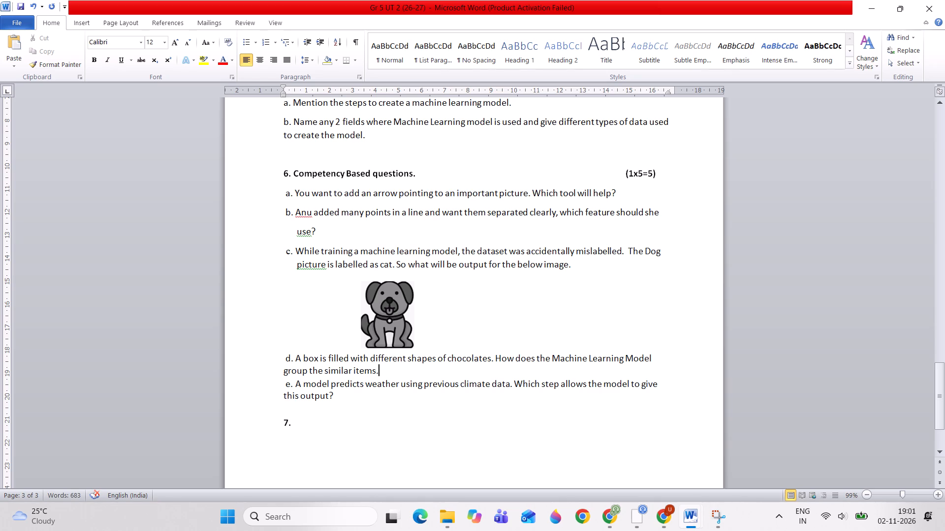
Start "group the similar items." in question 6d on its own line, indented to align with the question text above.
{"action": "left_click", "coordinate": [283, 372]}
{"action": "key", "text": "space"}
{"action": "key", "text": "Tab"}
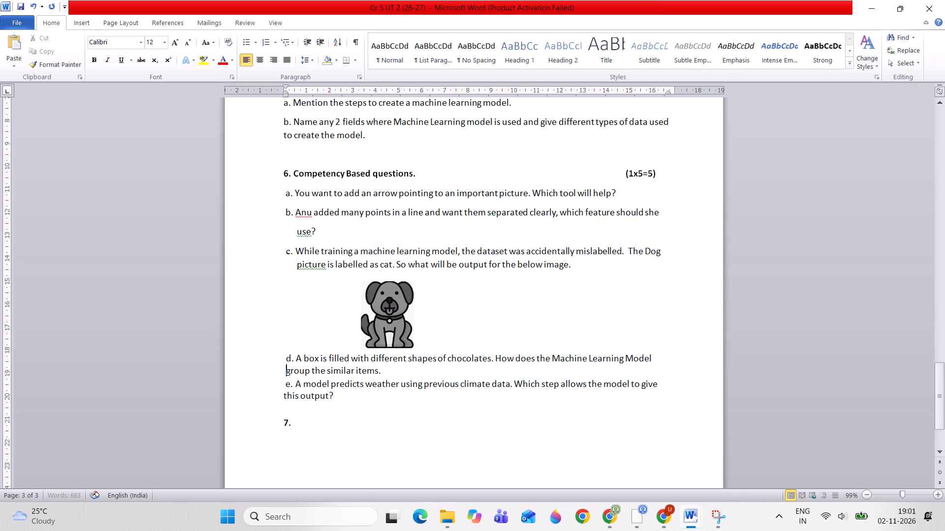
{"action": "key", "text": "space"}
{"action": "key", "text": "Return"}
{"action": "key", "text": "space"}
{"action": "key", "text": "space"}
{"action": "key", "text": "space"}
{"action": "key", "text": "space"}
{"action": "key", "text": "space"}
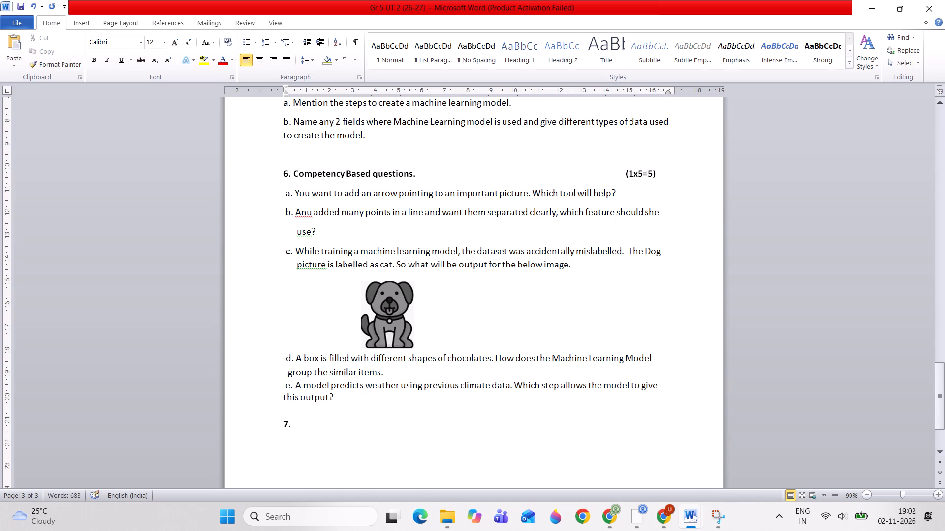
{"action": "key", "text": "BackSpace"}
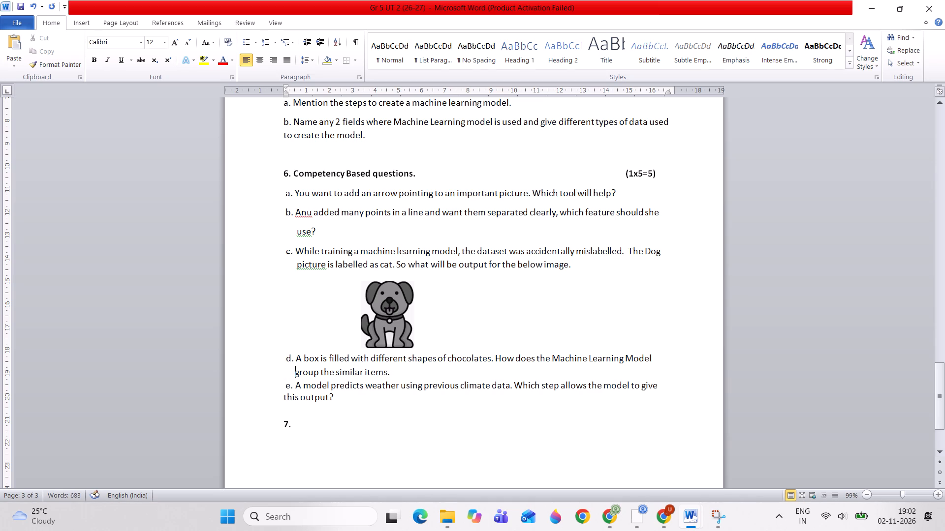
Start "this output?" in question 6e on its own line, indented to align with the question text above.
{"action": "left_click", "coordinate": [283, 395]}
{"action": "key", "text": "Return"}
{"action": "key", "text": "space"}
{"action": "key", "text": "space"}
{"action": "key", "text": "space"}
{"action": "key", "text": "space"}
{"action": "key", "text": "space"}
{"action": "key", "text": "space"}
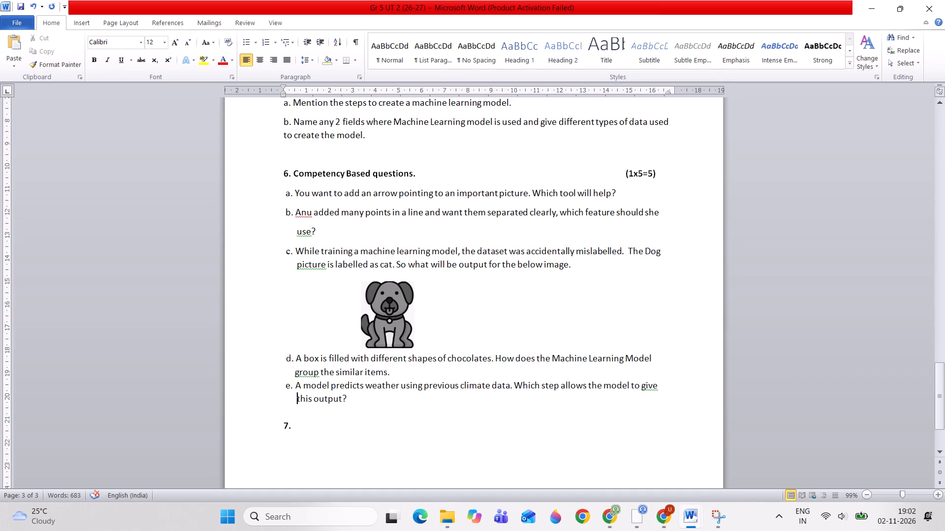
{"action": "key", "text": "BackSpace"}
Review the question paper from the general instructions through sections A and B to the empty question 7, checking questions and marks.
{"action": "left_click", "coordinate": [894, 170]}
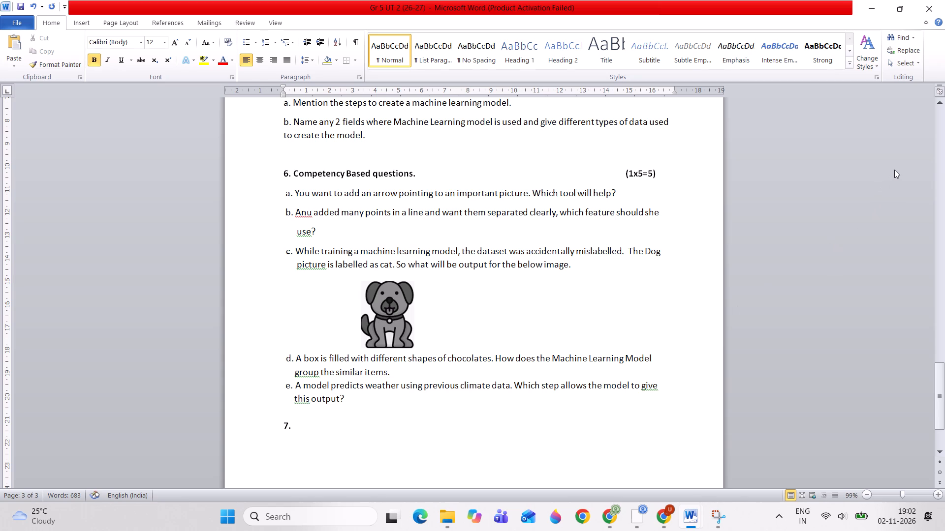
{"action": "triple_click", "coordinate": [941, 121]}
{"action": "left_click", "coordinate": [941, 121]}
{"action": "left_click_drag", "start_coordinate": [941, 121], "coordinate": [944, 140]}
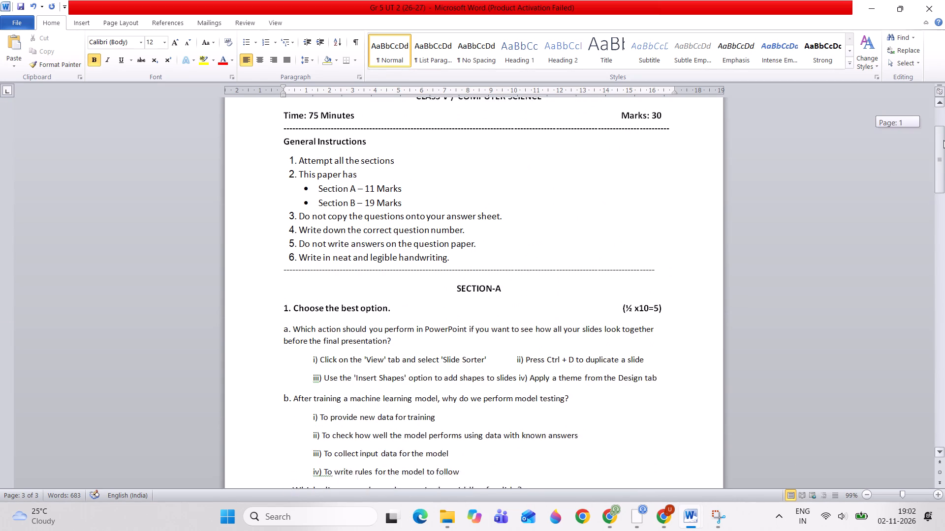
{"action": "left_click_drag", "start_coordinate": [944, 140], "coordinate": [944, 232]}
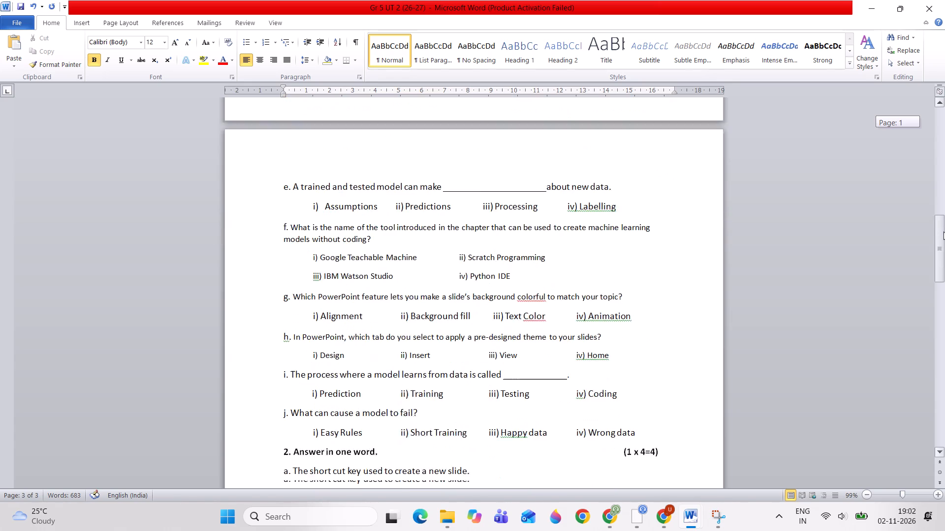
{"action": "left_click_drag", "start_coordinate": [944, 232], "coordinate": [944, 264]}
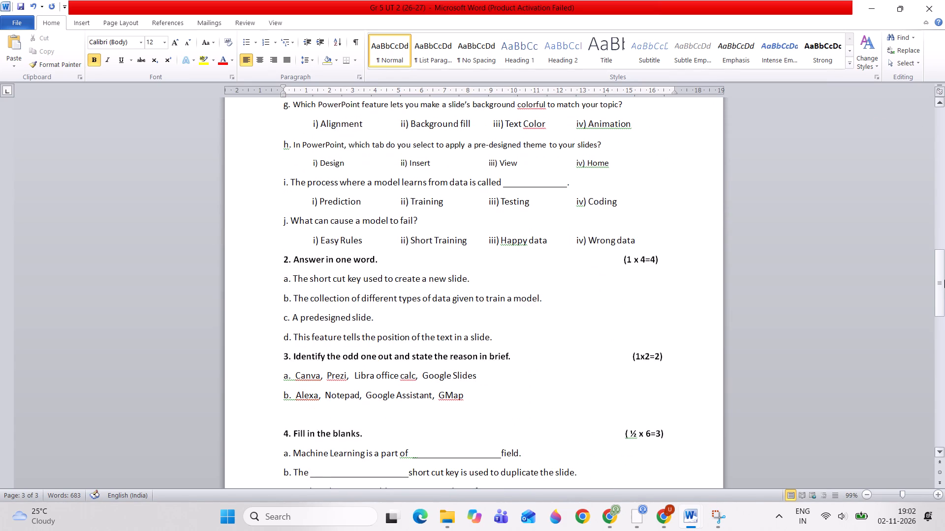
{"action": "left_click_drag", "start_coordinate": [936, 292], "coordinate": [939, 327]}
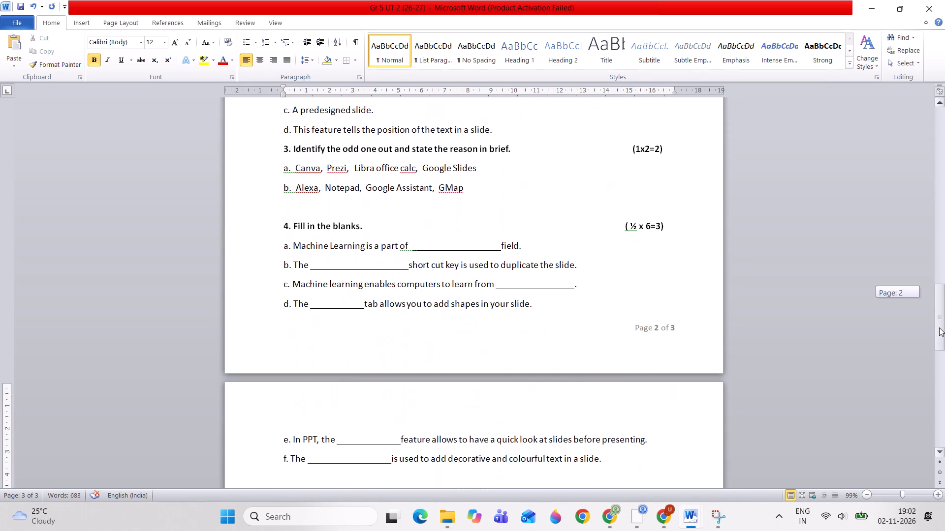
{"action": "left_click_drag", "start_coordinate": [939, 327], "coordinate": [933, 350]}
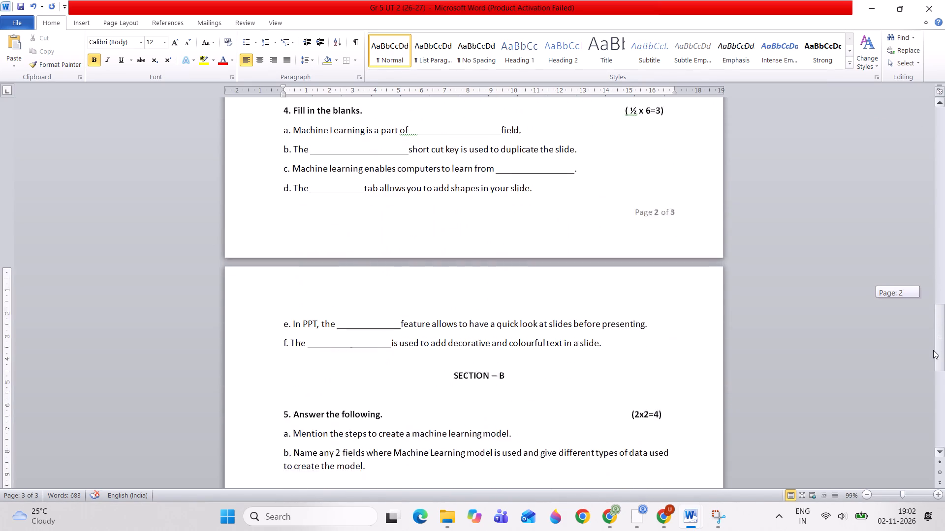
{"action": "left_click_drag", "start_coordinate": [933, 350], "coordinate": [933, 356]}
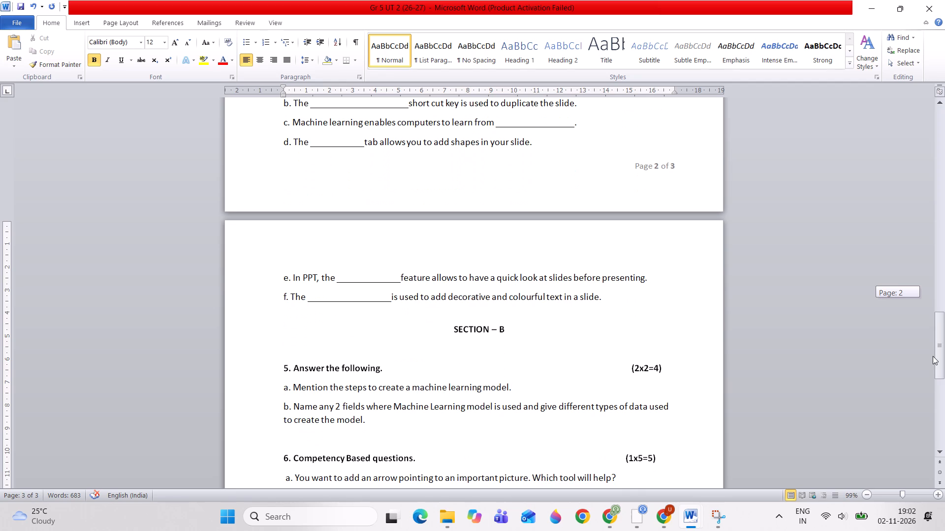
{"action": "left_click_drag", "start_coordinate": [933, 356], "coordinate": [928, 381]}
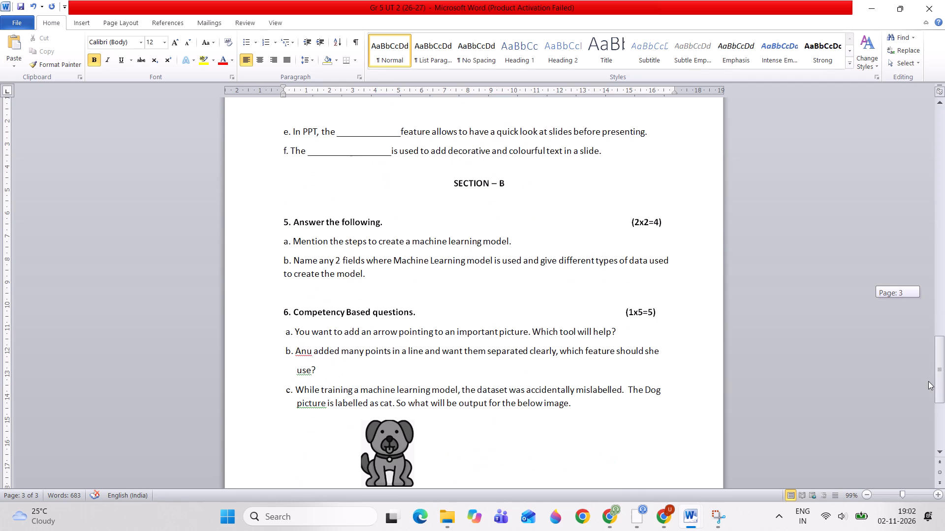
{"action": "left_click_drag", "start_coordinate": [928, 381], "coordinate": [926, 413]}
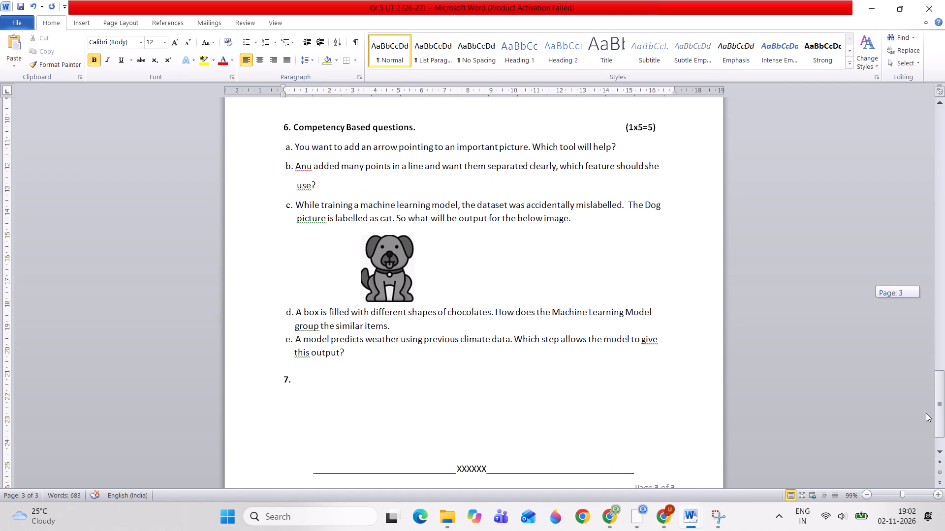
{"action": "left_click_drag", "start_coordinate": [926, 413], "coordinate": [926, 425]}
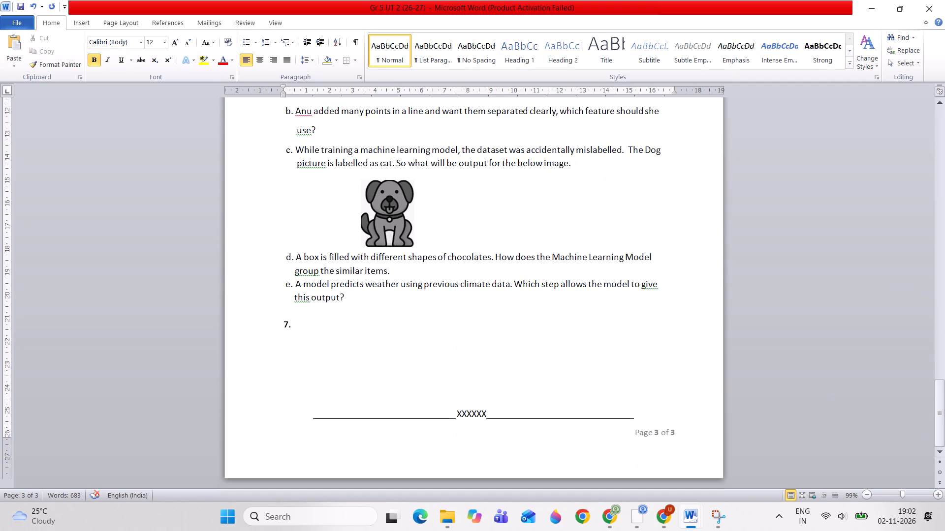
{"action": "left_click", "coordinate": [313, 326]}
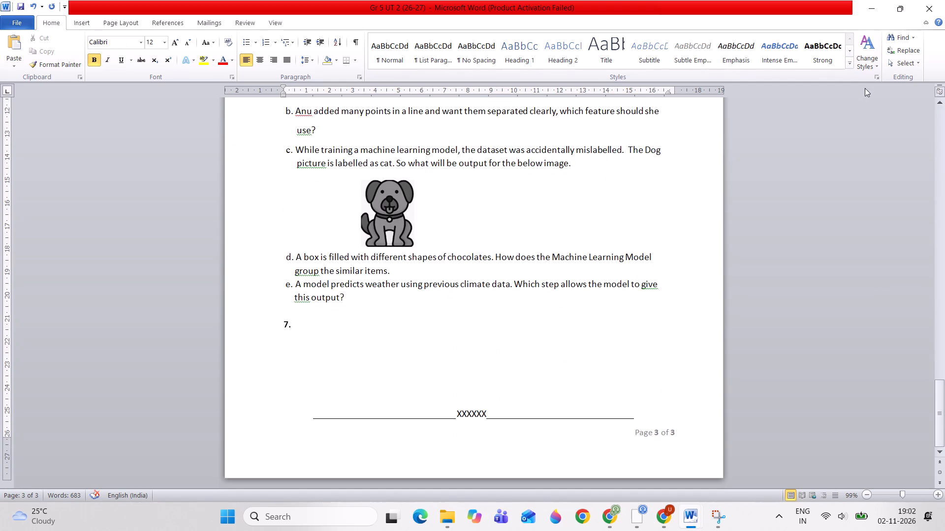
{"action": "left_click", "coordinate": [940, 117]}
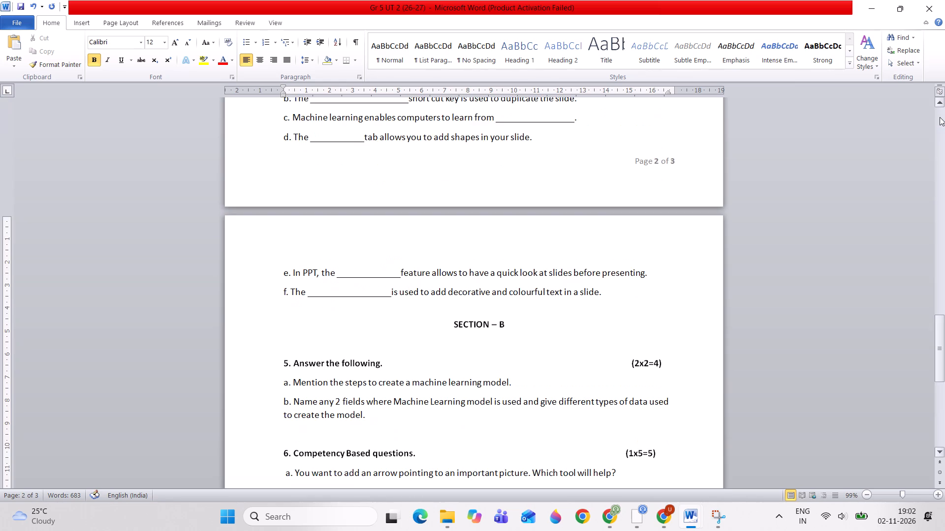
{"action": "left_click", "coordinate": [940, 117]}
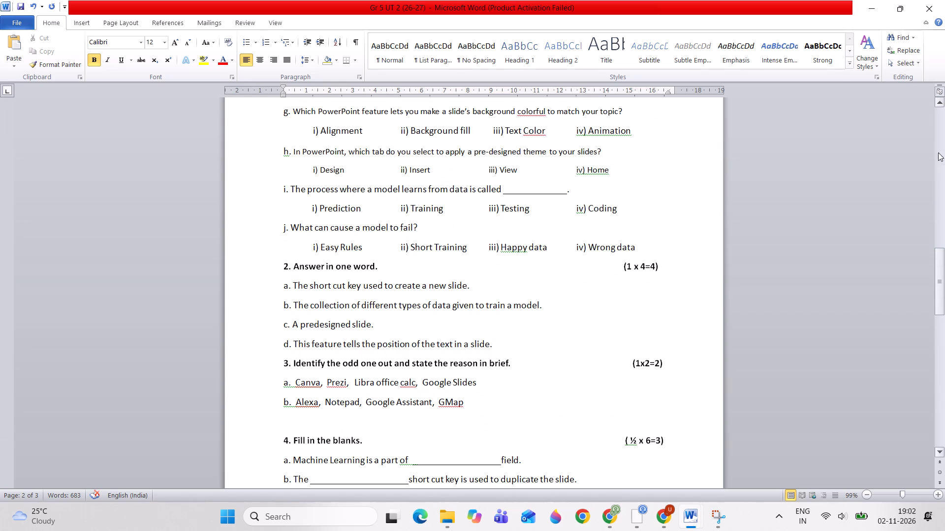
{"action": "left_click_drag", "start_coordinate": [940, 274], "coordinate": [939, 378]}
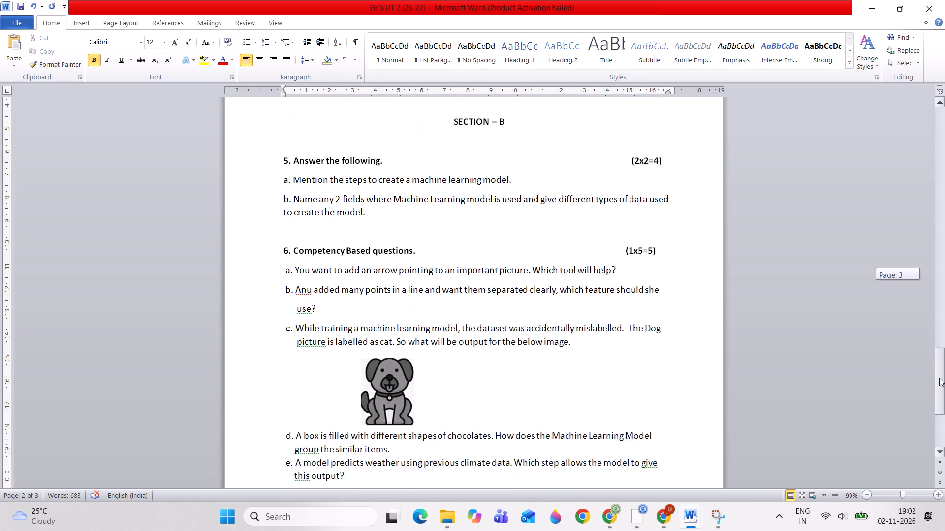
{"action": "left_click_drag", "start_coordinate": [939, 378], "coordinate": [936, 385]}
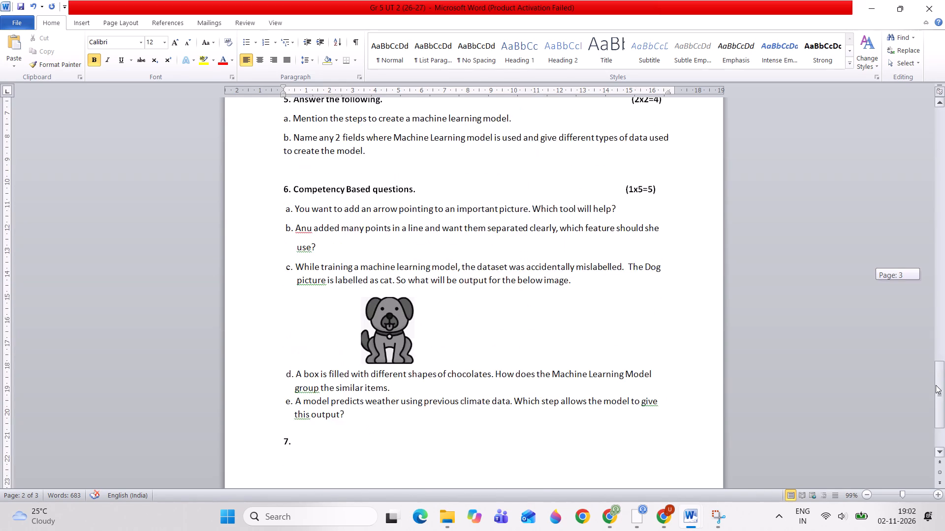
{"action": "left_click_drag", "start_coordinate": [936, 385], "coordinate": [935, 371]}
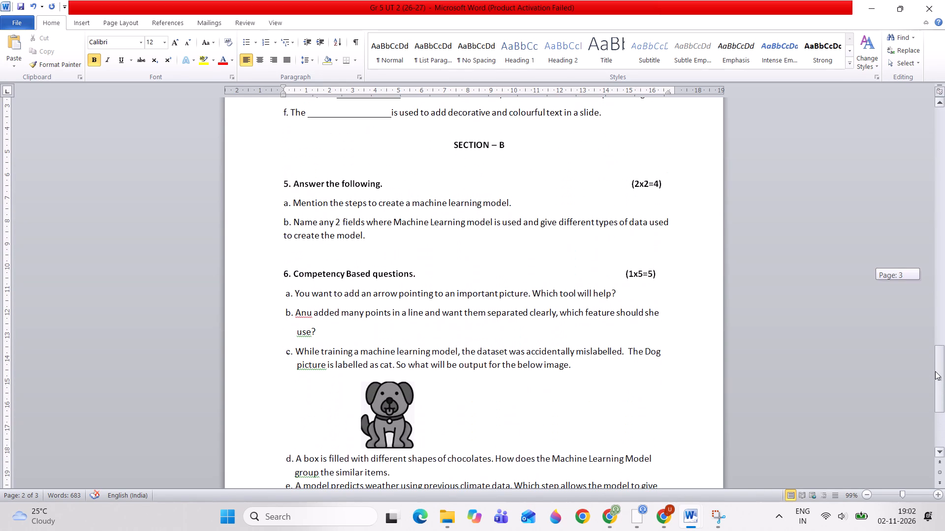
{"action": "left_click_drag", "start_coordinate": [935, 371], "coordinate": [934, 399]}
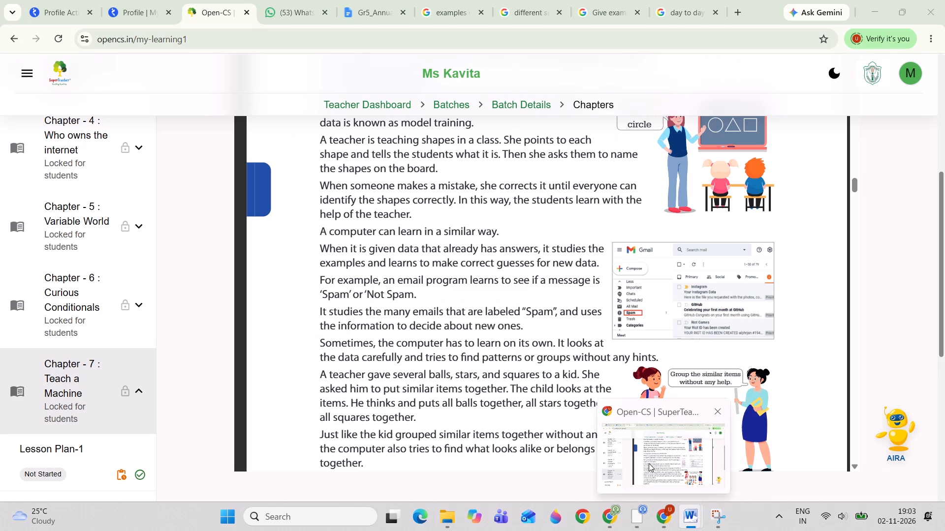
Switch to the Open-CS ebook in Chrome and skim Chapter 7, Teach a Machine, from model training through to the recap.
{"action": "left_click", "coordinate": [649, 463]}
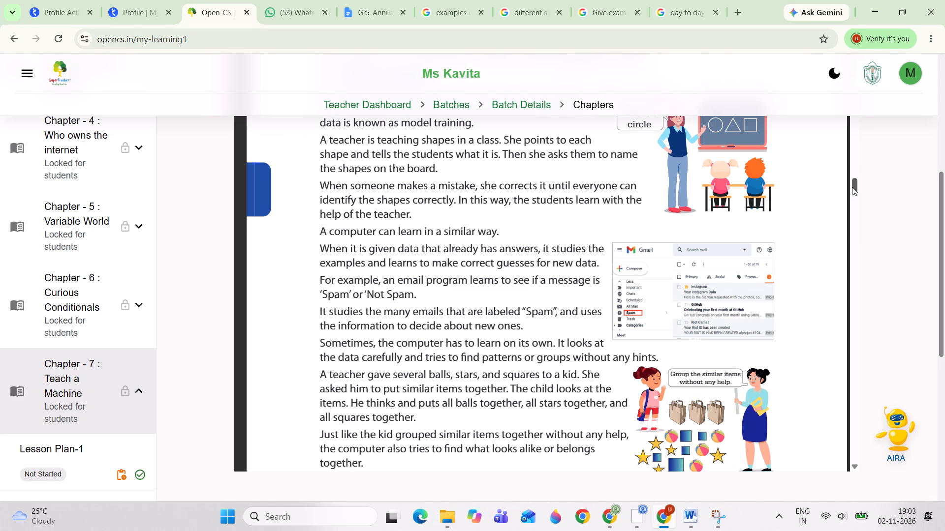
{"action": "left_click_drag", "start_coordinate": [851, 182], "coordinate": [850, 201]}
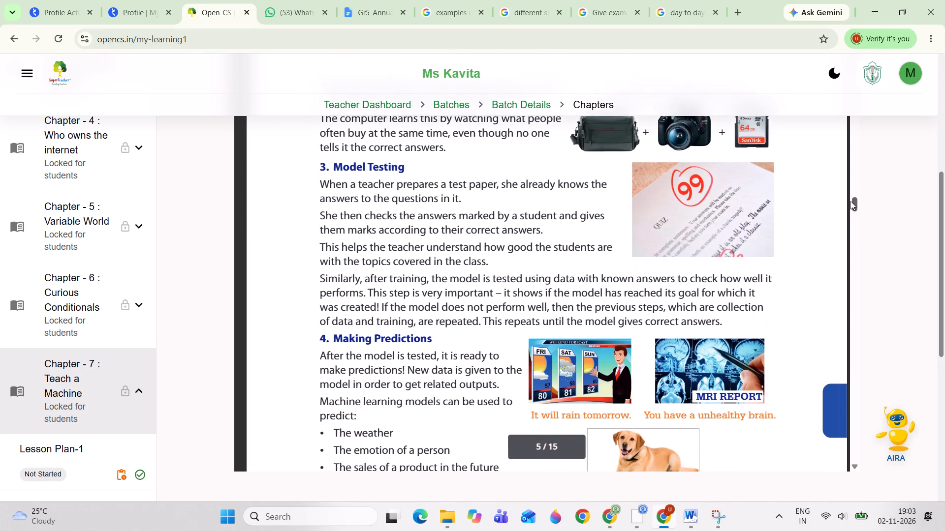
{"action": "left_click_drag", "start_coordinate": [850, 201], "coordinate": [841, 230]}
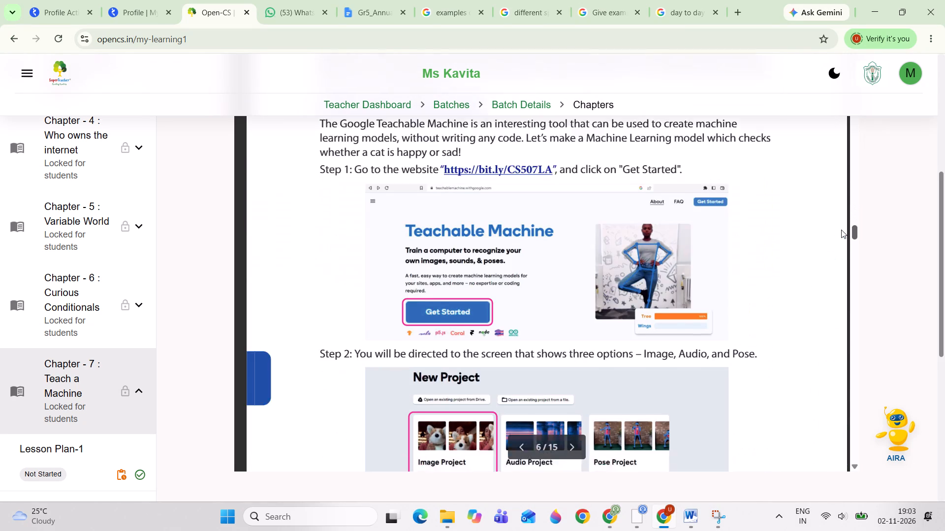
{"action": "left_click_drag", "start_coordinate": [841, 230], "coordinate": [837, 259]}
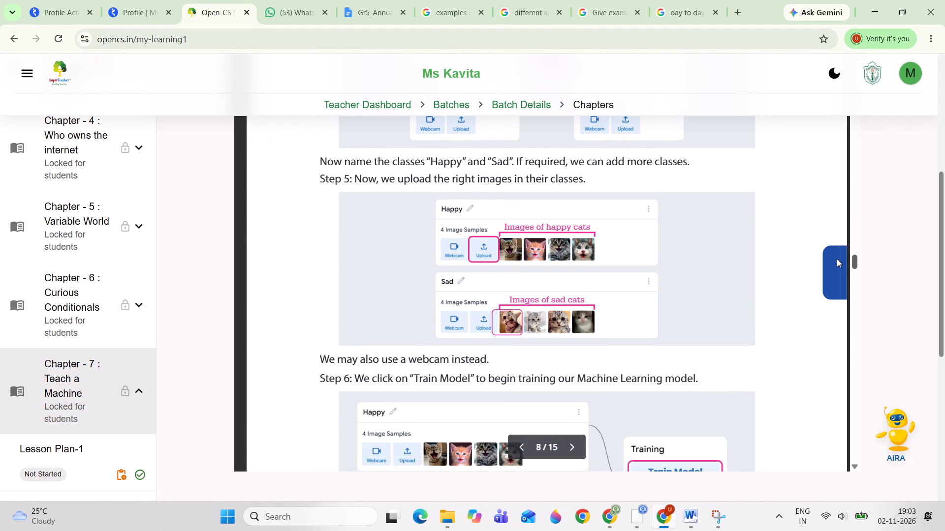
{"action": "left_click_drag", "start_coordinate": [837, 259], "coordinate": [830, 309]}
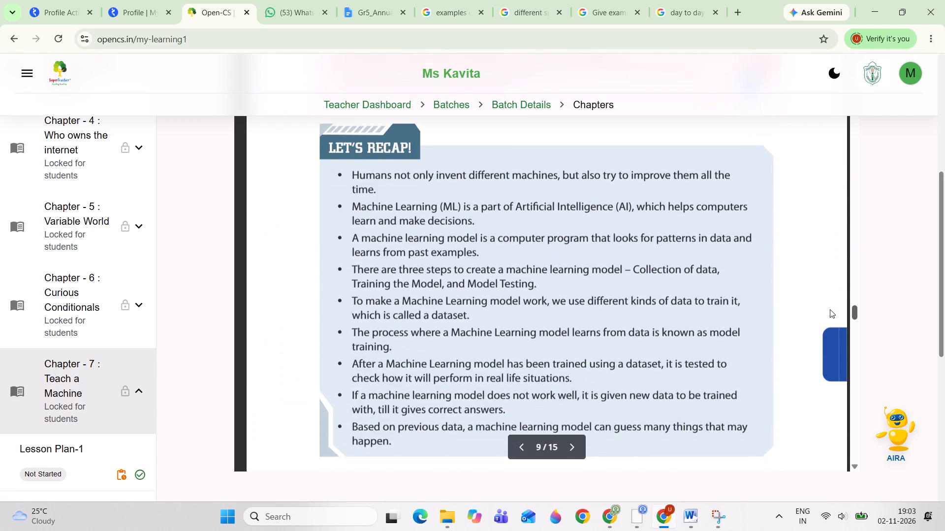
{"action": "left_click_drag", "start_coordinate": [830, 309], "coordinate": [828, 320]}
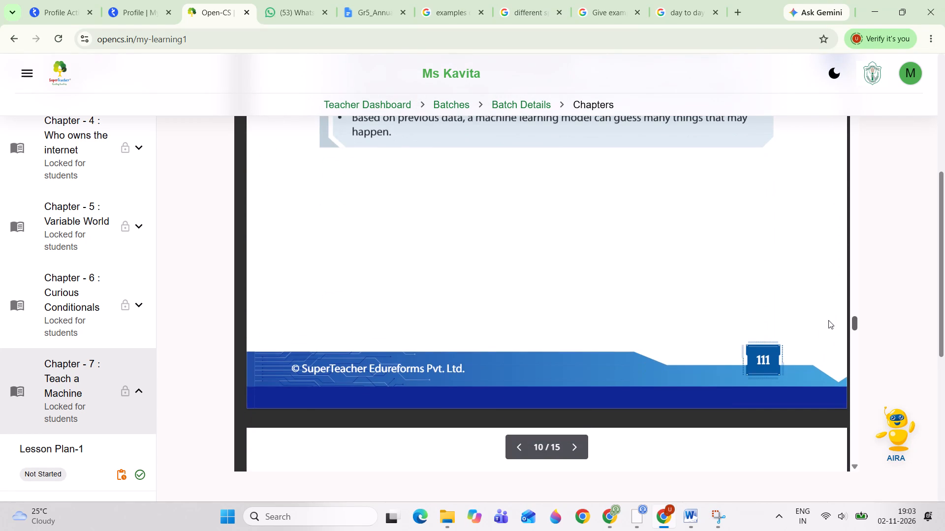
Look through the Chapter 7 worksheet, competency-based questions and lab activities for question ideas for the paper.
{"action": "left_click_drag", "start_coordinate": [828, 320], "coordinate": [828, 333]}
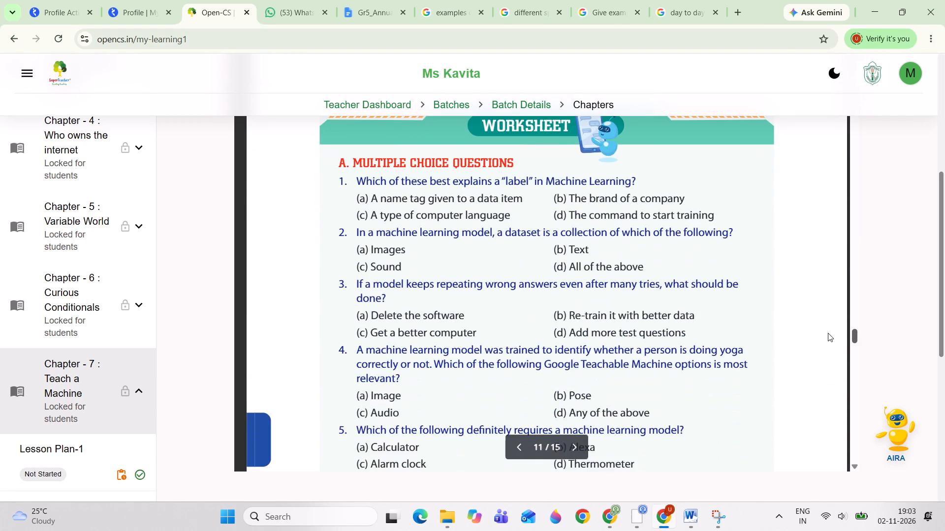
{"action": "left_click_drag", "start_coordinate": [828, 333], "coordinate": [827, 356]}
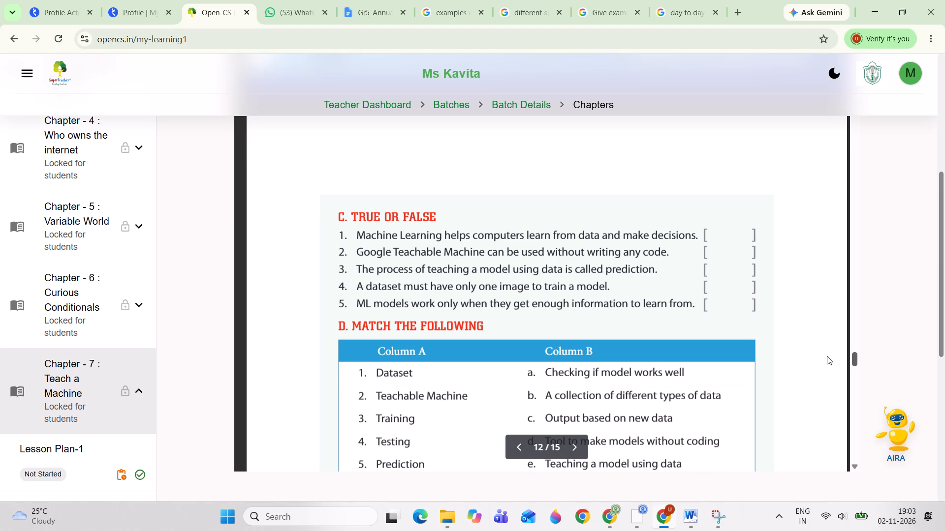
{"action": "left_click_drag", "start_coordinate": [827, 356], "coordinate": [826, 366]}
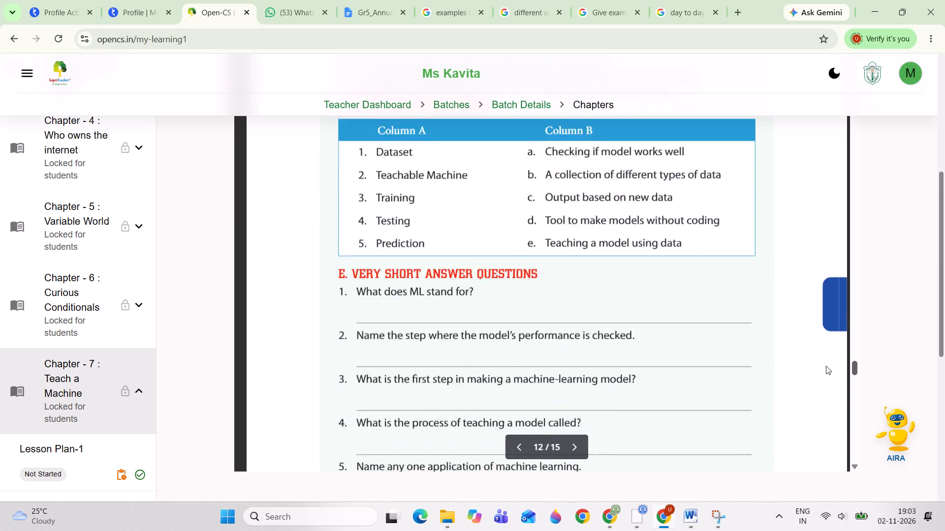
{"action": "left_click_drag", "start_coordinate": [826, 366], "coordinate": [825, 378]}
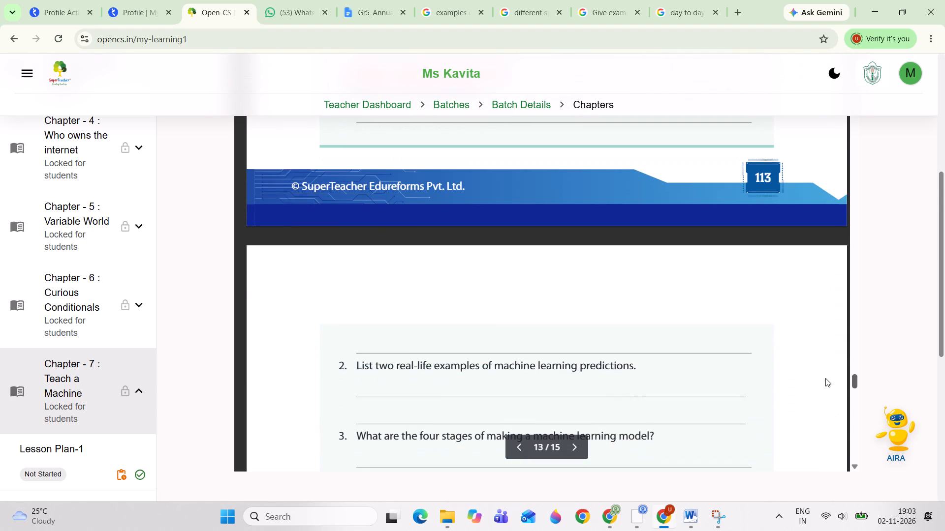
{"action": "left_click_drag", "start_coordinate": [825, 378], "coordinate": [825, 383]}
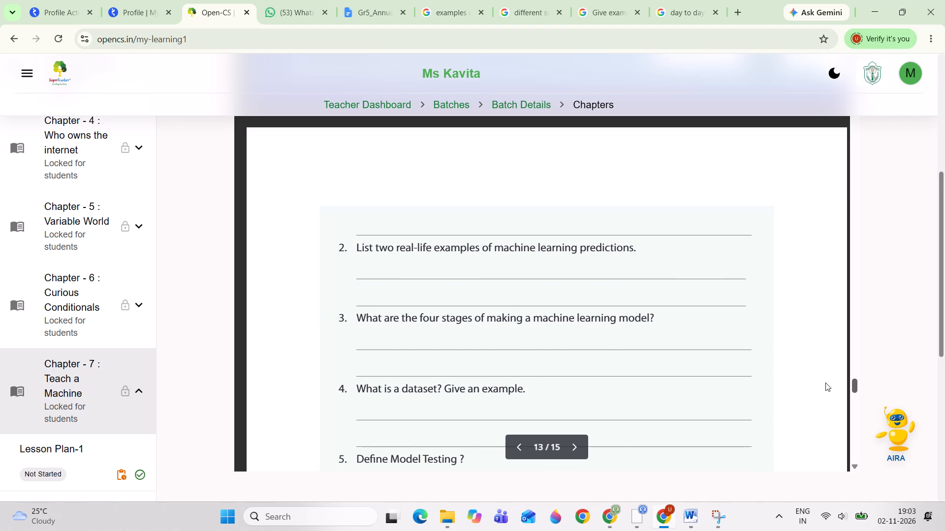
{"action": "left_click_drag", "start_coordinate": [825, 383], "coordinate": [821, 393]}
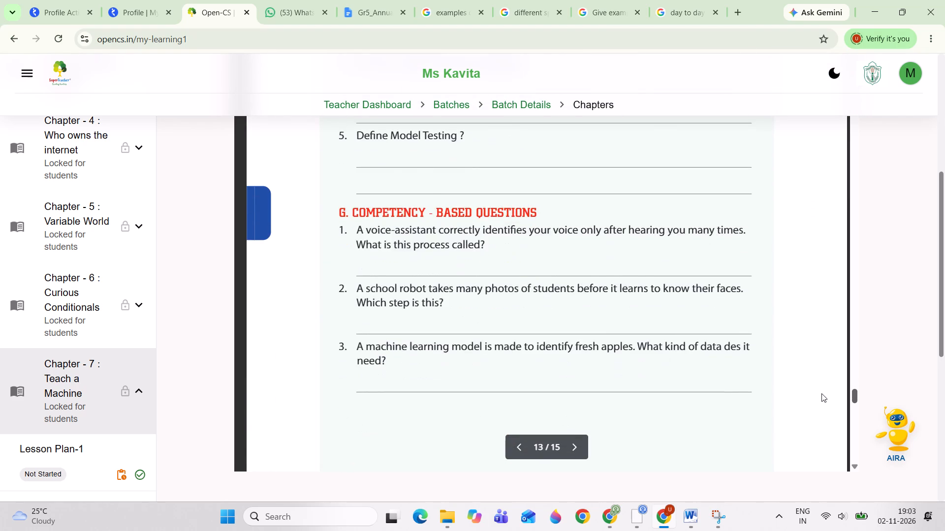
{"action": "left_click_drag", "start_coordinate": [821, 393], "coordinate": [818, 414]}
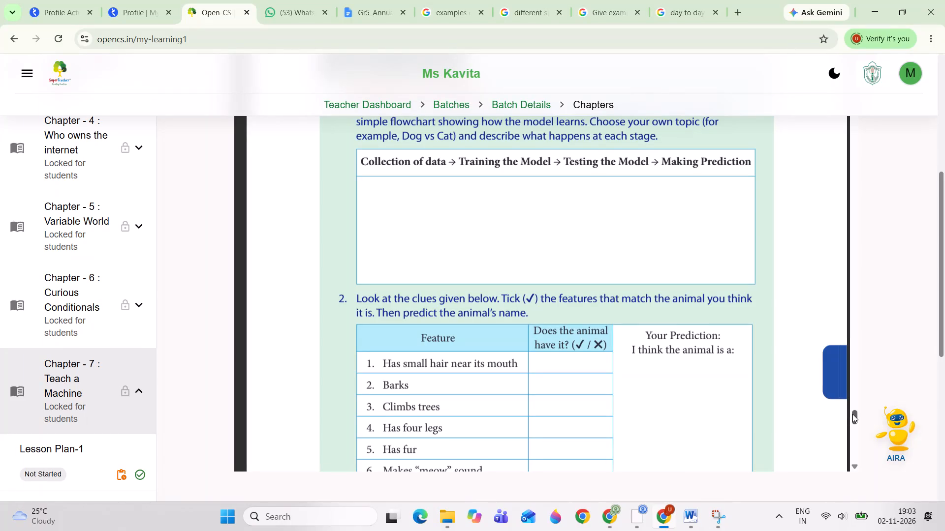
{"action": "left_click_drag", "start_coordinate": [853, 414], "coordinate": [852, 426]}
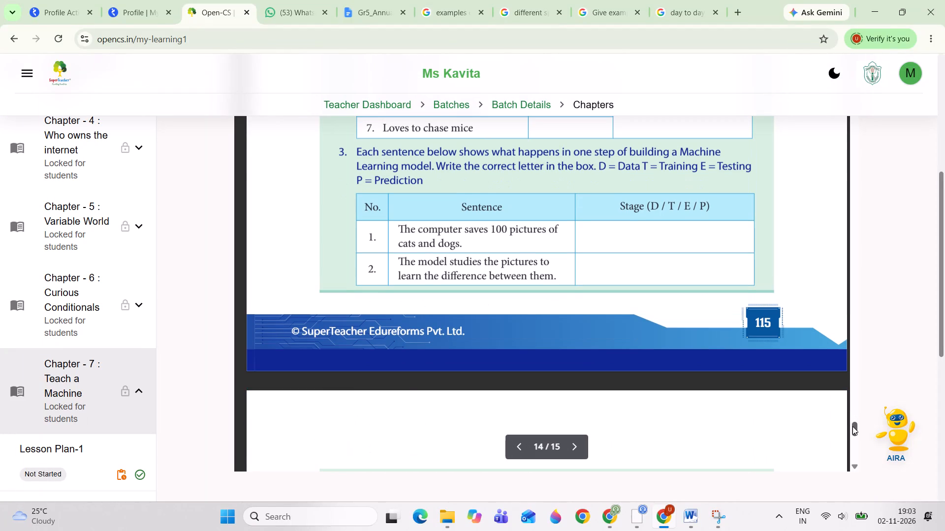
{"action": "left_click_drag", "start_coordinate": [852, 426], "coordinate": [850, 440]}
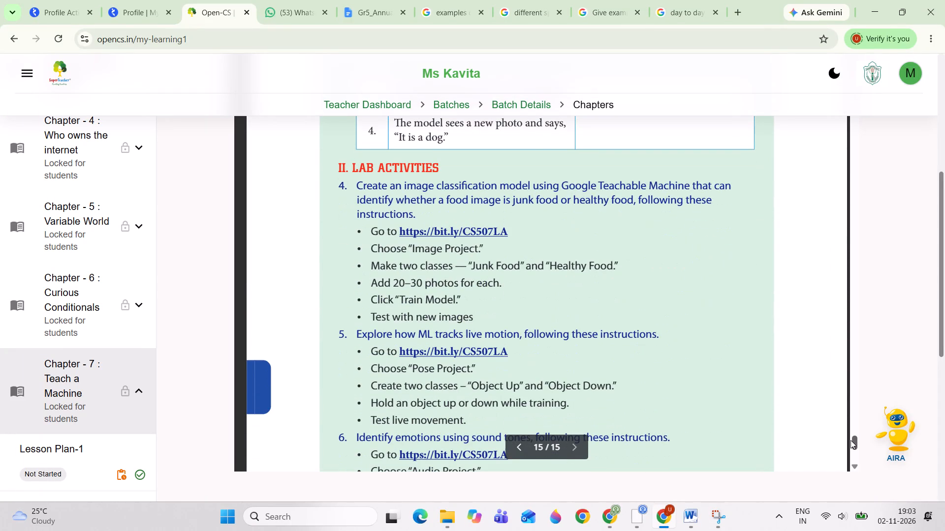
{"action": "left_click_drag", "start_coordinate": [850, 440], "coordinate": [850, 451]}
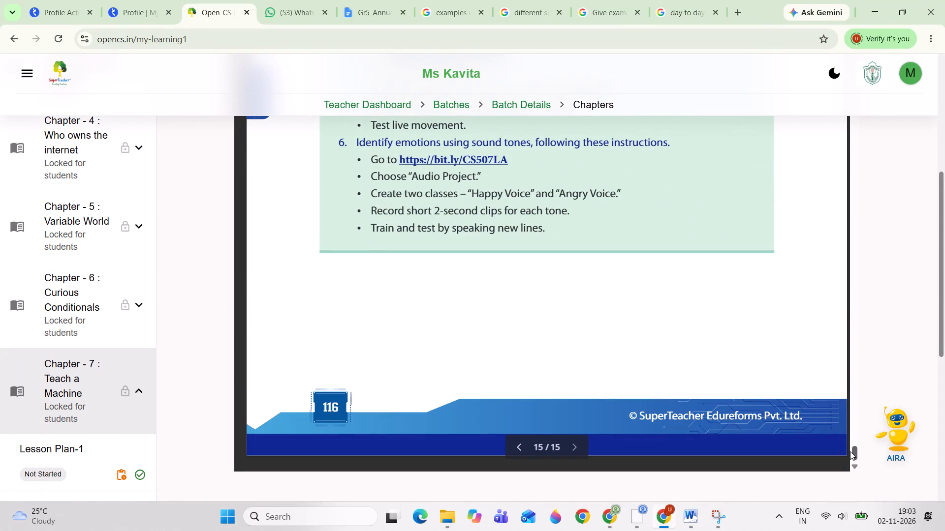
{"action": "left_click_drag", "start_coordinate": [850, 451], "coordinate": [840, 383]}
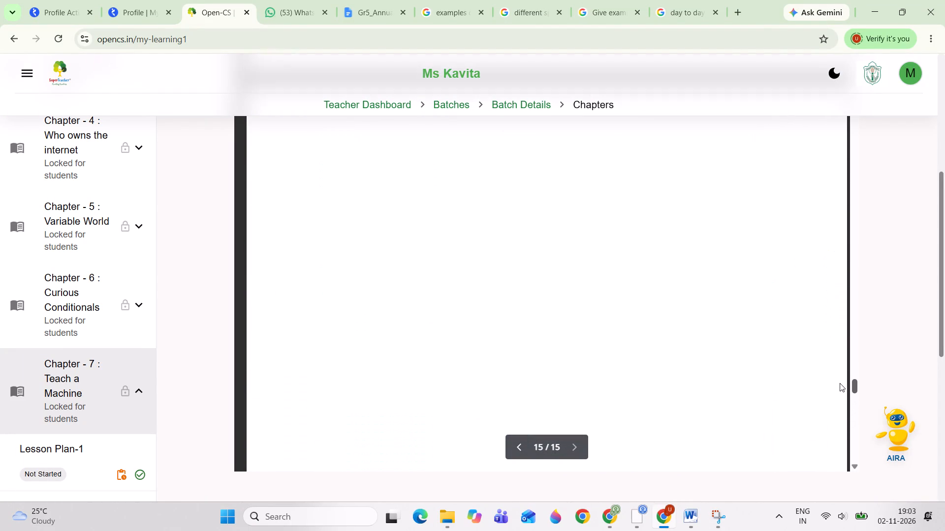
{"action": "left_click_drag", "start_coordinate": [840, 383], "coordinate": [839, 367]}
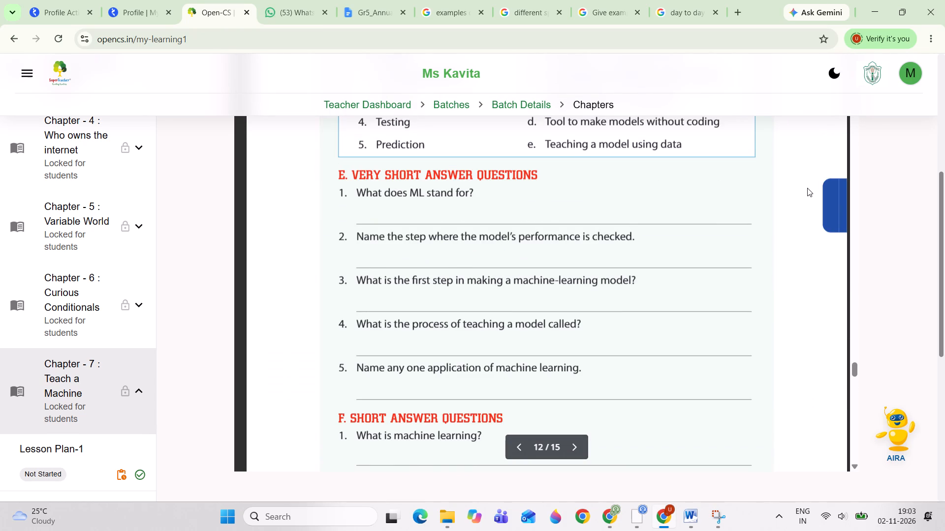
Open the Chapter 2 ebook, Super Slides Made Easy, and examine its pages on presentation software, themes, font style and font case.
{"action": "triple_click", "coordinate": [942, 96]}
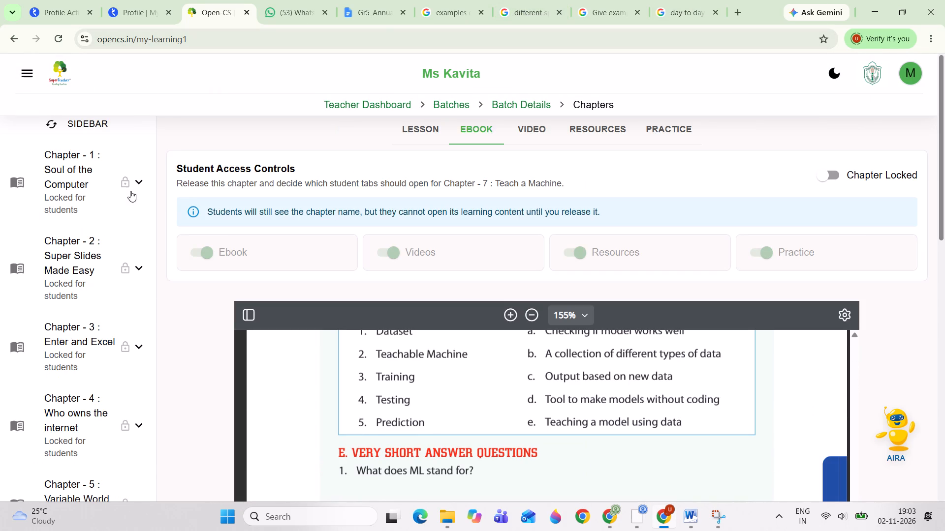
{"action": "left_click", "coordinate": [64, 255]}
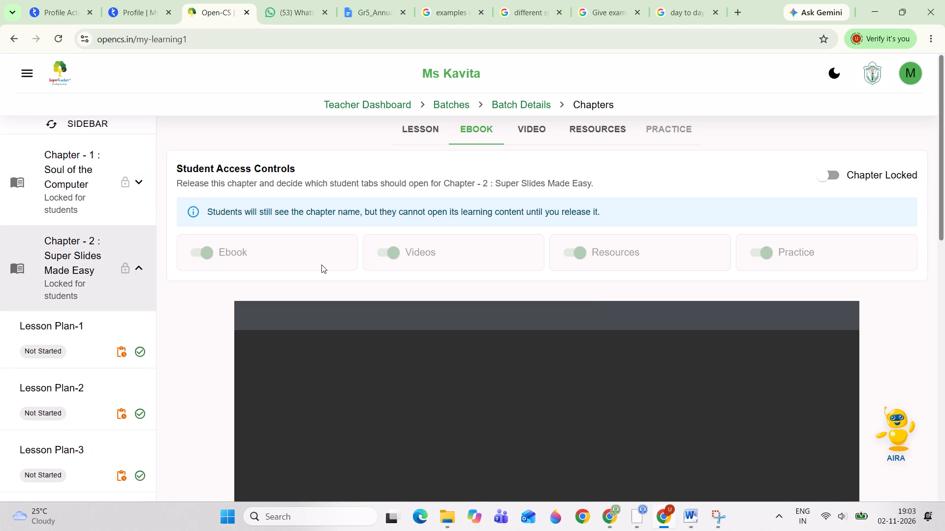
{"action": "left_click_drag", "start_coordinate": [940, 173], "coordinate": [941, 259]}
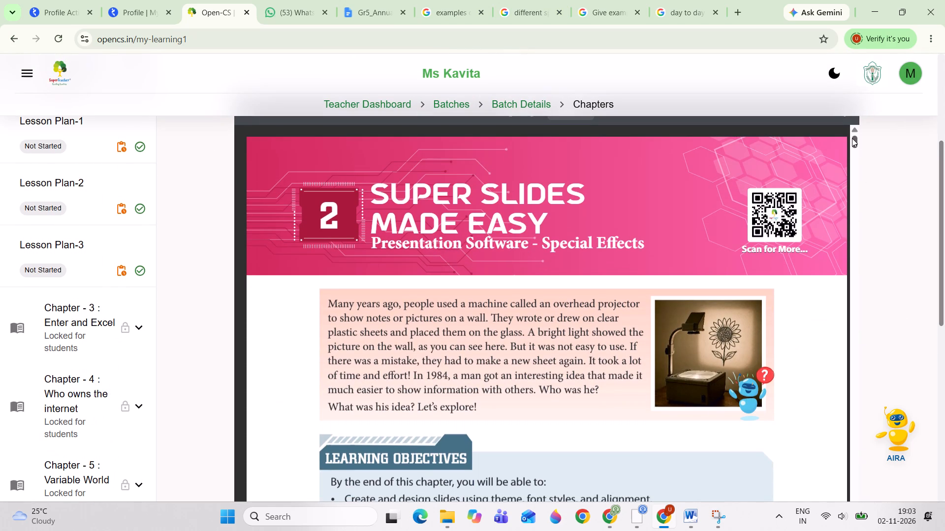
{"action": "left_click_drag", "start_coordinate": [852, 138], "coordinate": [851, 160]}
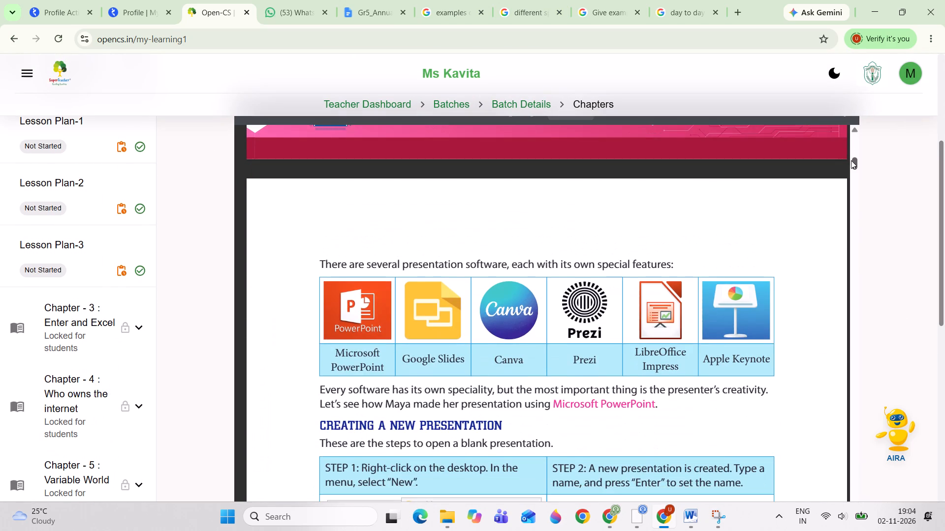
{"action": "left_click_drag", "start_coordinate": [851, 160], "coordinate": [849, 169]}
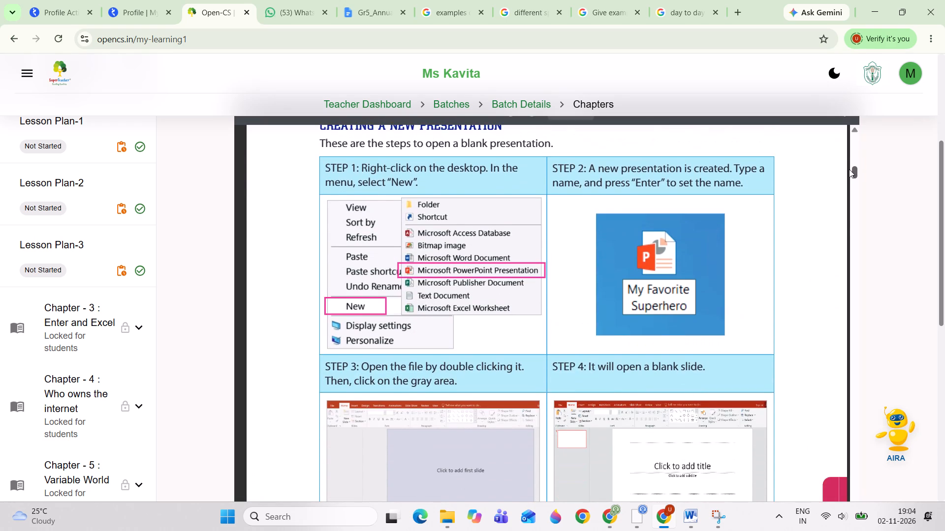
{"action": "left_click_drag", "start_coordinate": [849, 169], "coordinate": [847, 188]}
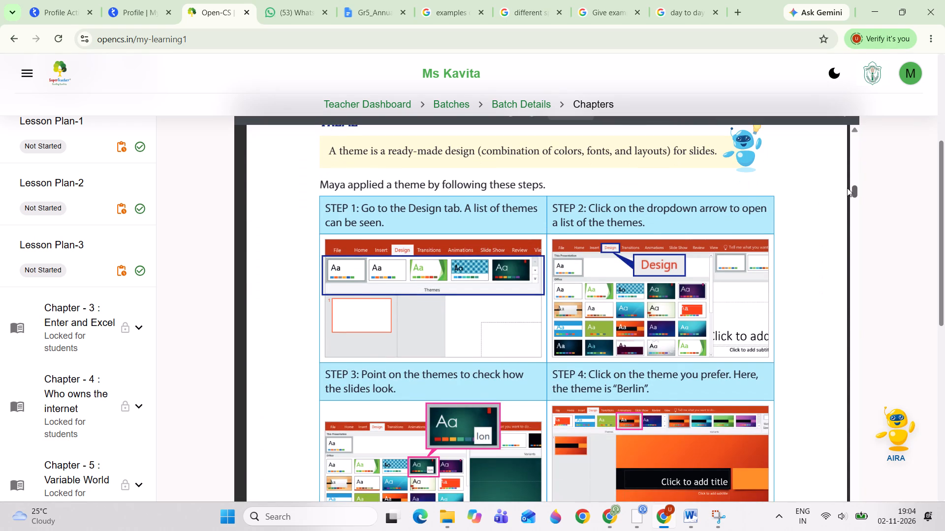
{"action": "left_click_drag", "start_coordinate": [847, 188], "coordinate": [844, 211]}
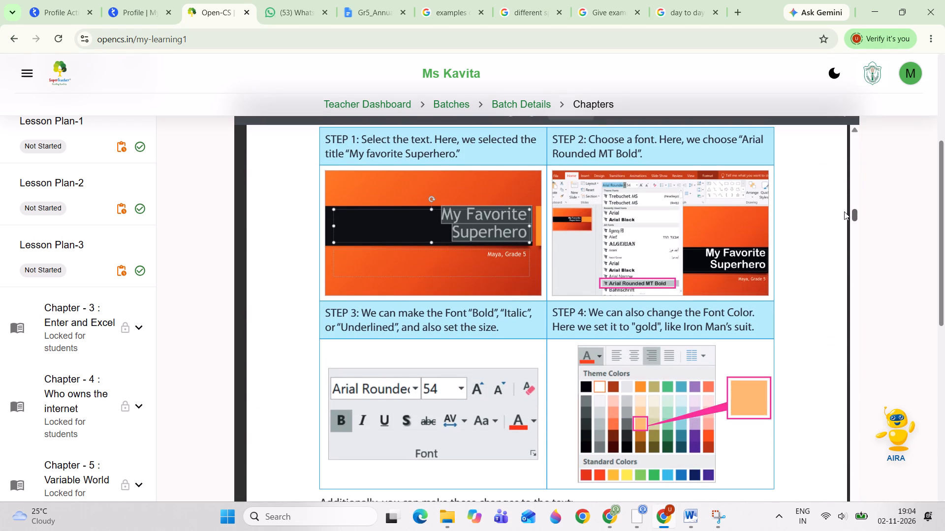
{"action": "left_click_drag", "start_coordinate": [844, 211], "coordinate": [843, 203]}
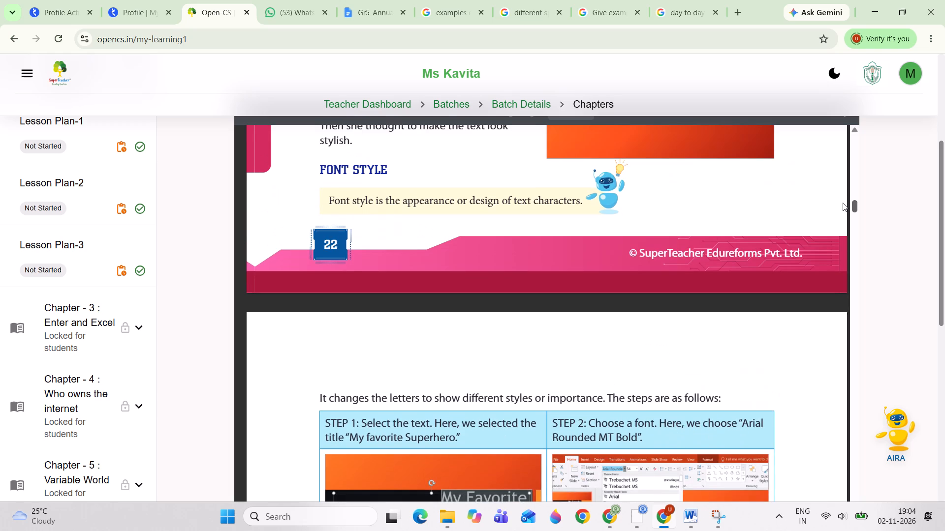
{"action": "left_click_drag", "start_coordinate": [843, 203], "coordinate": [841, 207]}
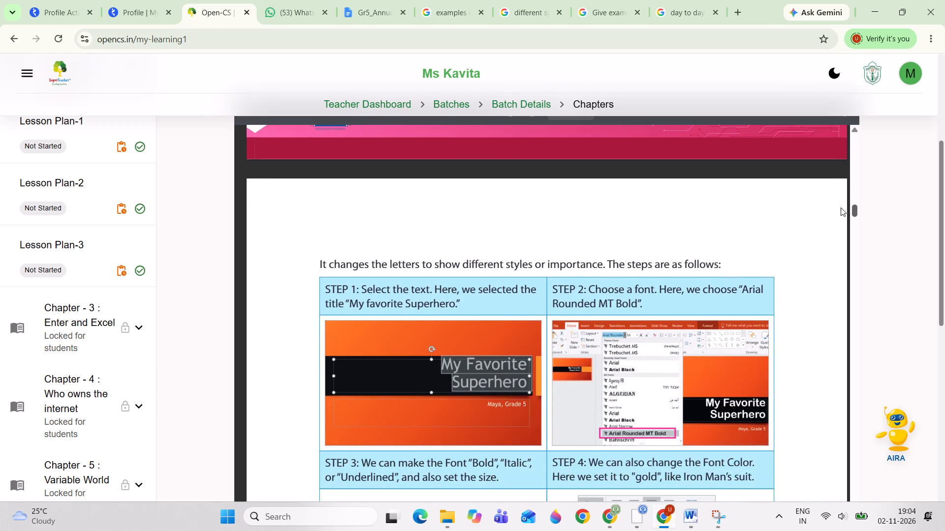
{"action": "left_click_drag", "start_coordinate": [841, 207], "coordinate": [843, 222]}
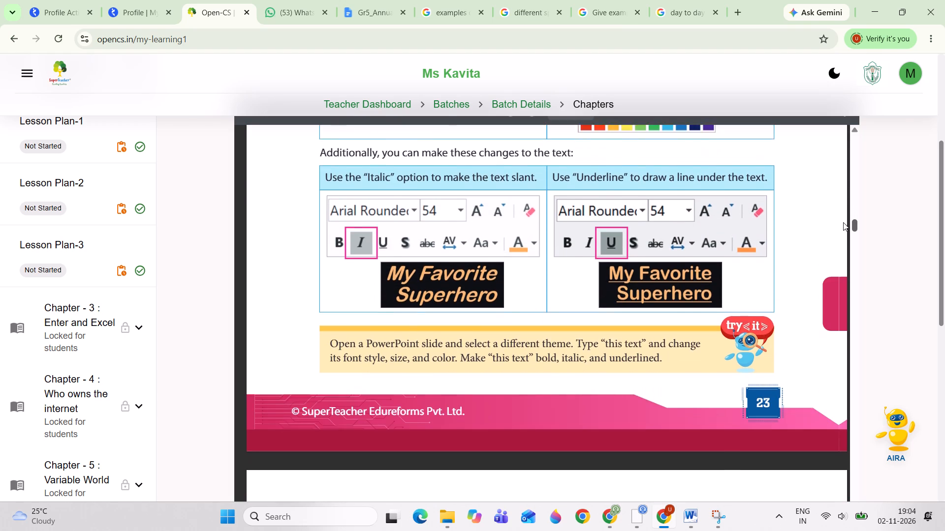
{"action": "left_click_drag", "start_coordinate": [843, 222], "coordinate": [842, 233]}
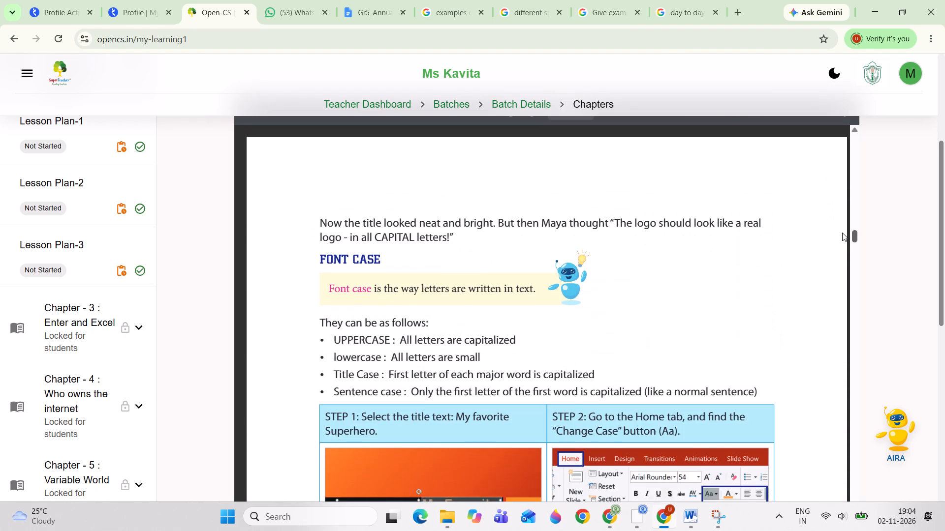
{"action": "left_click_drag", "start_coordinate": [842, 233], "coordinate": [843, 229]}
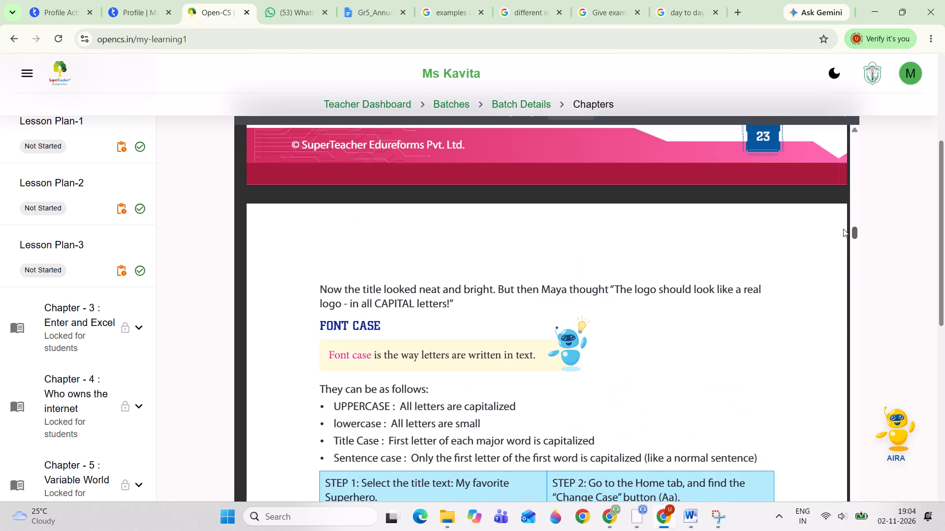
{"action": "left_click_drag", "start_coordinate": [843, 229], "coordinate": [844, 234]}
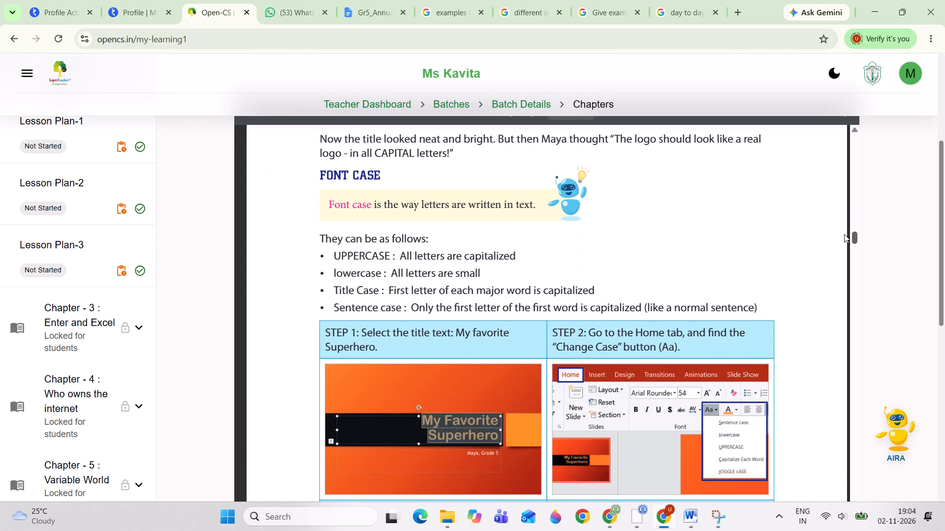
{"action": "left_click_drag", "start_coordinate": [844, 234], "coordinate": [844, 225]}
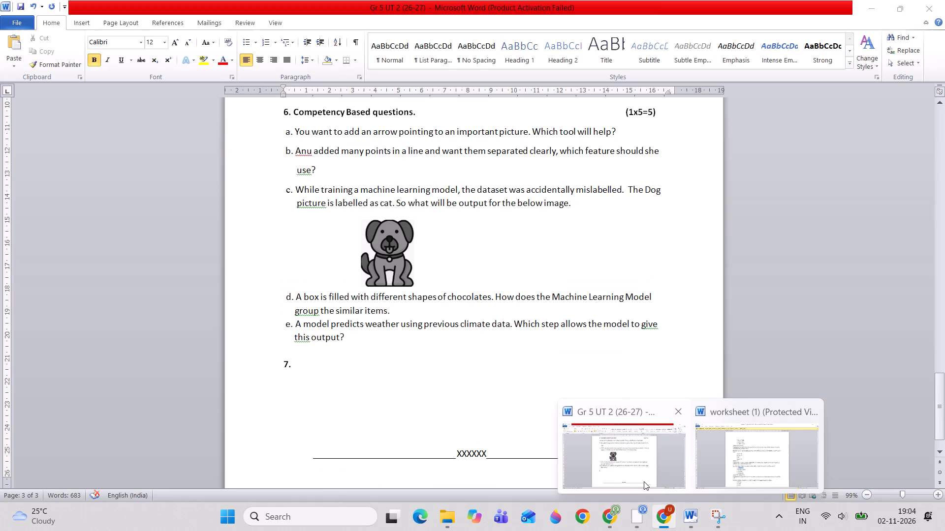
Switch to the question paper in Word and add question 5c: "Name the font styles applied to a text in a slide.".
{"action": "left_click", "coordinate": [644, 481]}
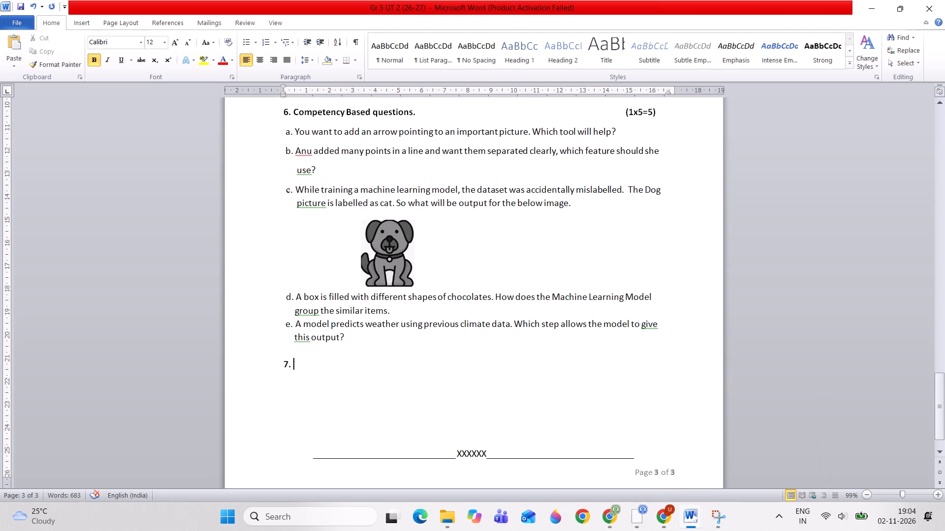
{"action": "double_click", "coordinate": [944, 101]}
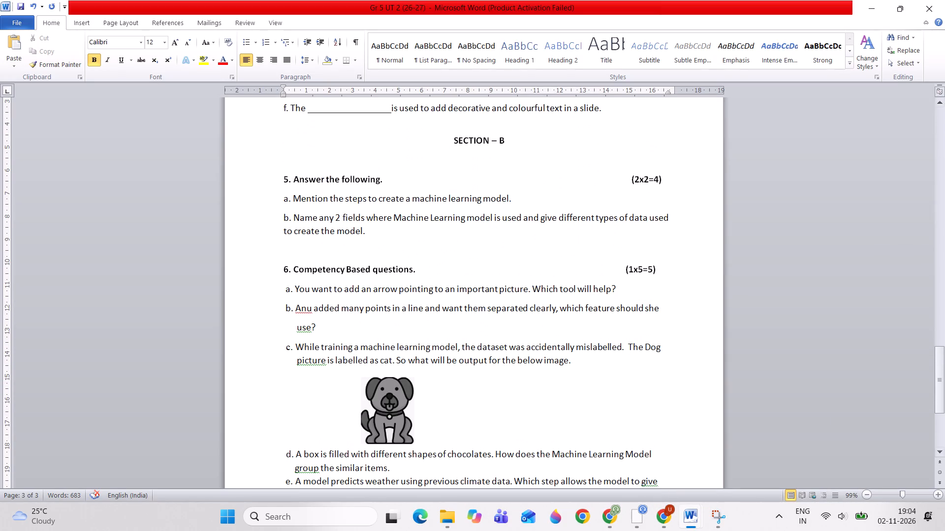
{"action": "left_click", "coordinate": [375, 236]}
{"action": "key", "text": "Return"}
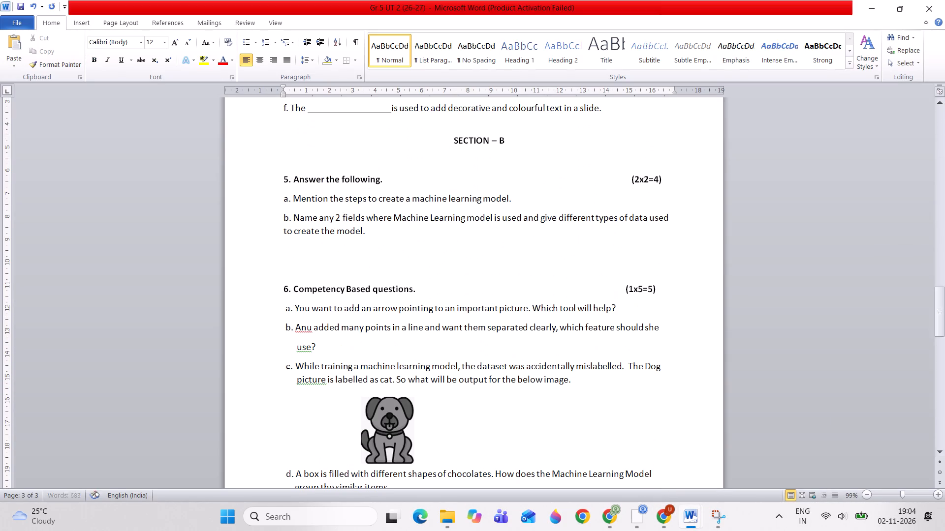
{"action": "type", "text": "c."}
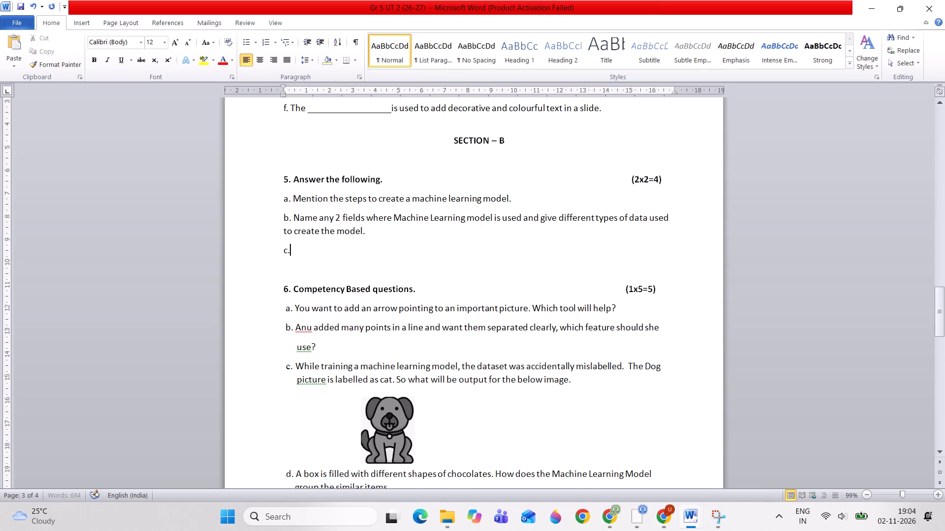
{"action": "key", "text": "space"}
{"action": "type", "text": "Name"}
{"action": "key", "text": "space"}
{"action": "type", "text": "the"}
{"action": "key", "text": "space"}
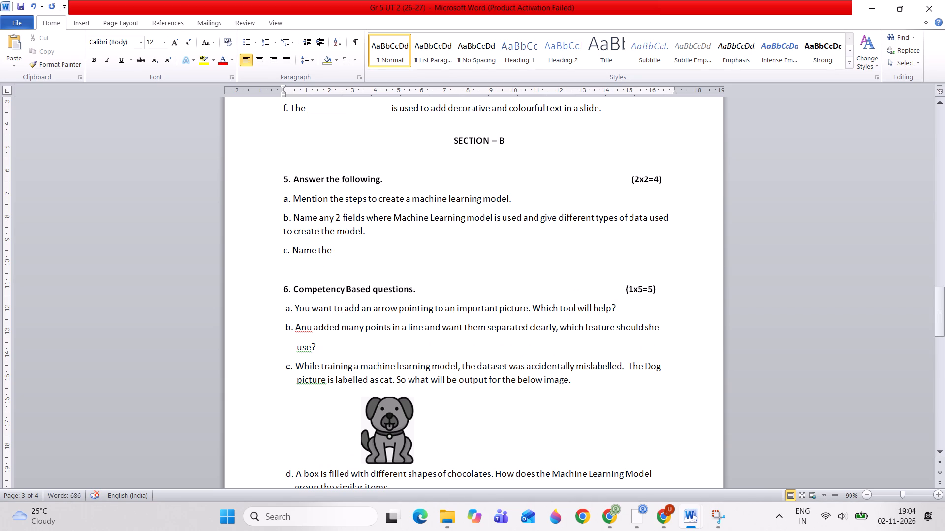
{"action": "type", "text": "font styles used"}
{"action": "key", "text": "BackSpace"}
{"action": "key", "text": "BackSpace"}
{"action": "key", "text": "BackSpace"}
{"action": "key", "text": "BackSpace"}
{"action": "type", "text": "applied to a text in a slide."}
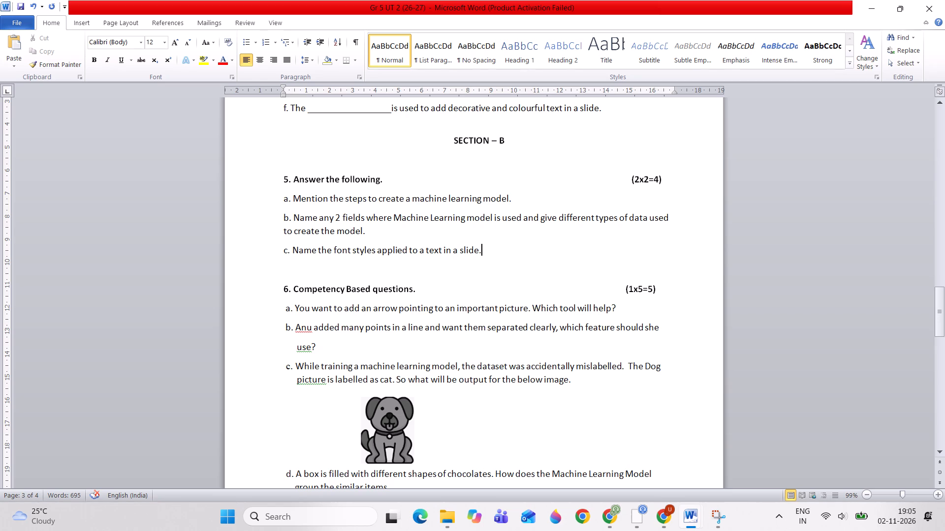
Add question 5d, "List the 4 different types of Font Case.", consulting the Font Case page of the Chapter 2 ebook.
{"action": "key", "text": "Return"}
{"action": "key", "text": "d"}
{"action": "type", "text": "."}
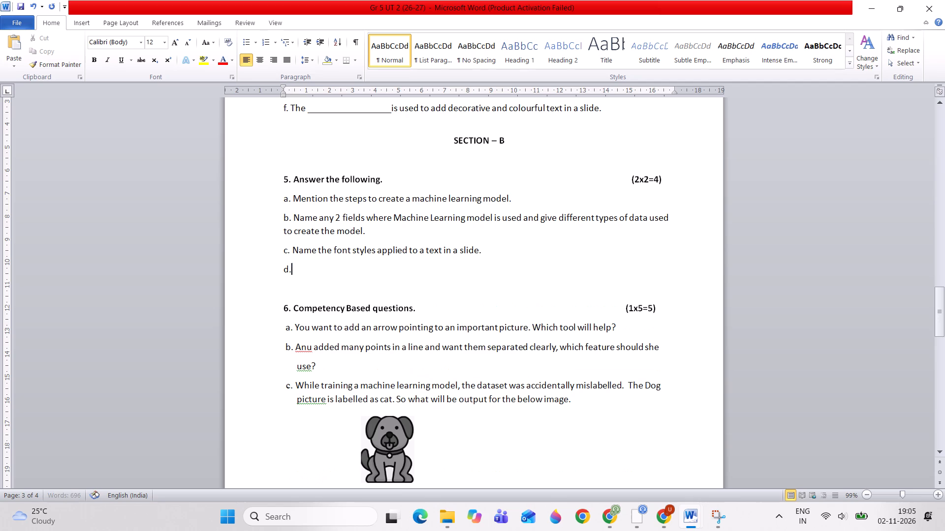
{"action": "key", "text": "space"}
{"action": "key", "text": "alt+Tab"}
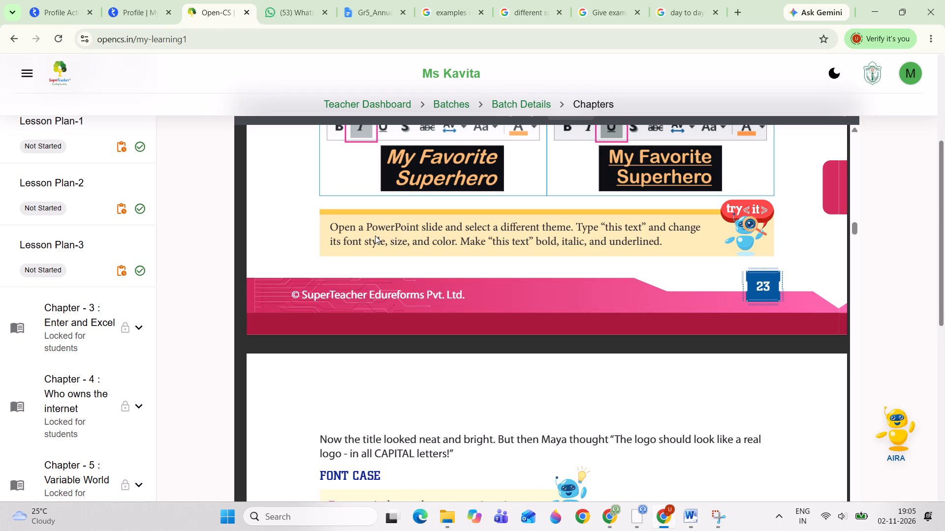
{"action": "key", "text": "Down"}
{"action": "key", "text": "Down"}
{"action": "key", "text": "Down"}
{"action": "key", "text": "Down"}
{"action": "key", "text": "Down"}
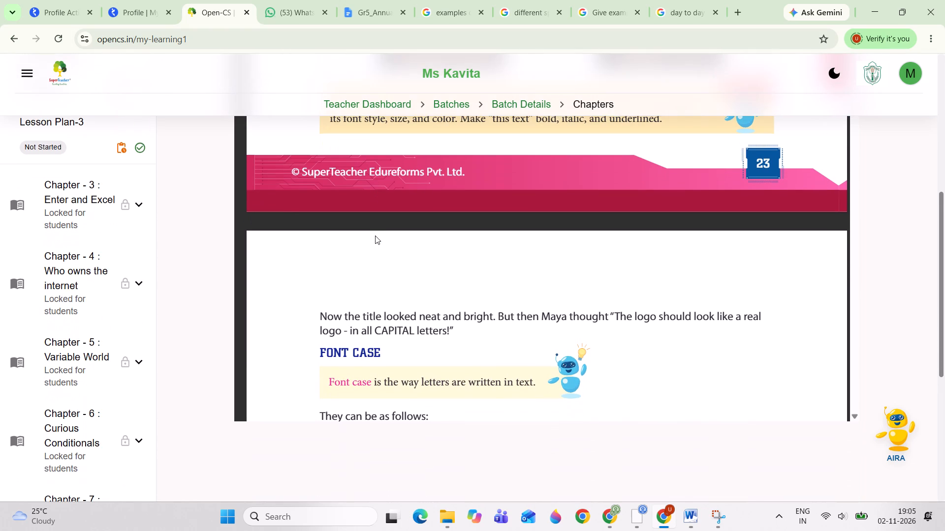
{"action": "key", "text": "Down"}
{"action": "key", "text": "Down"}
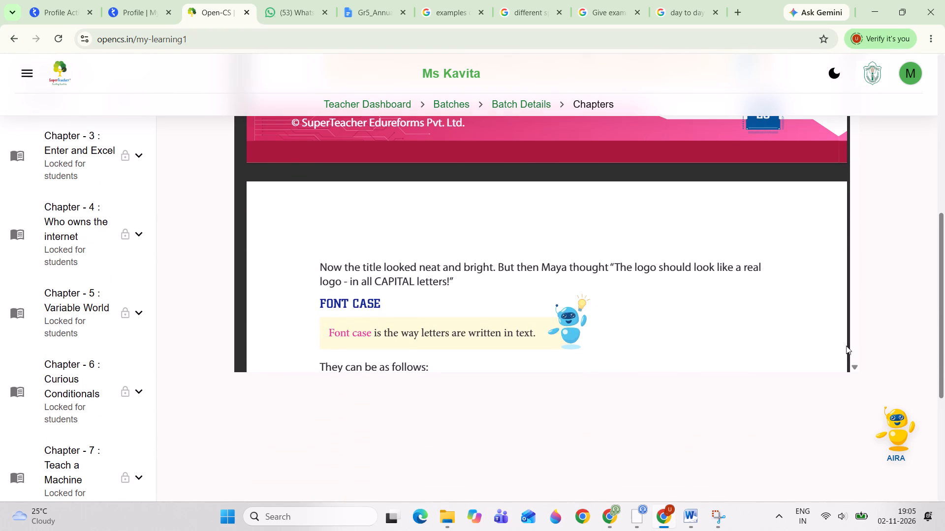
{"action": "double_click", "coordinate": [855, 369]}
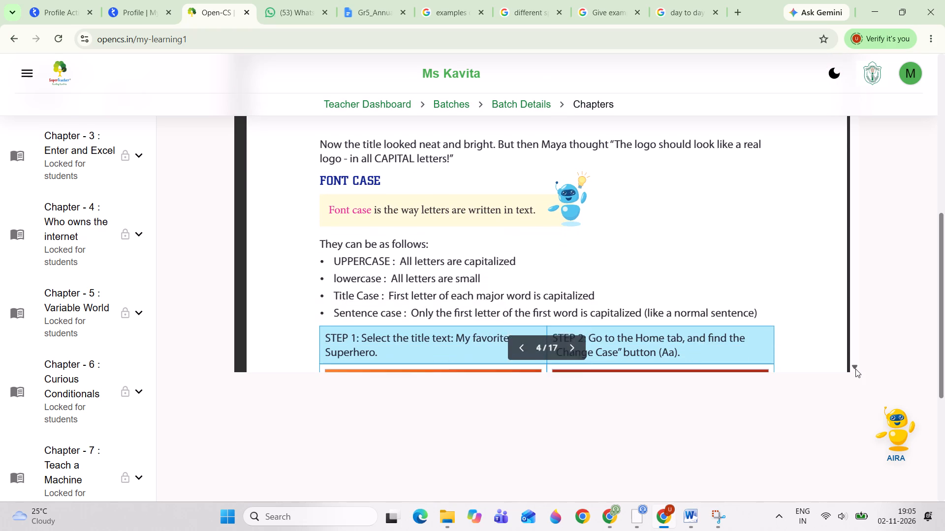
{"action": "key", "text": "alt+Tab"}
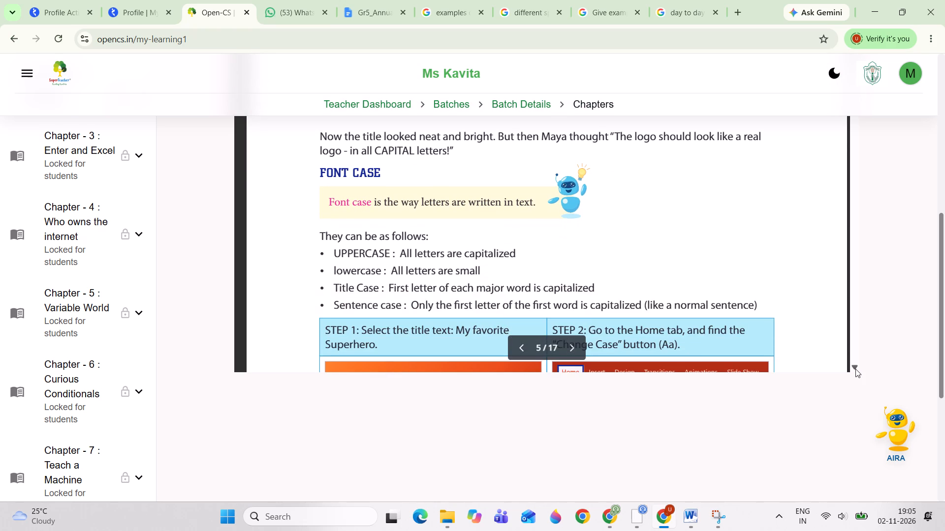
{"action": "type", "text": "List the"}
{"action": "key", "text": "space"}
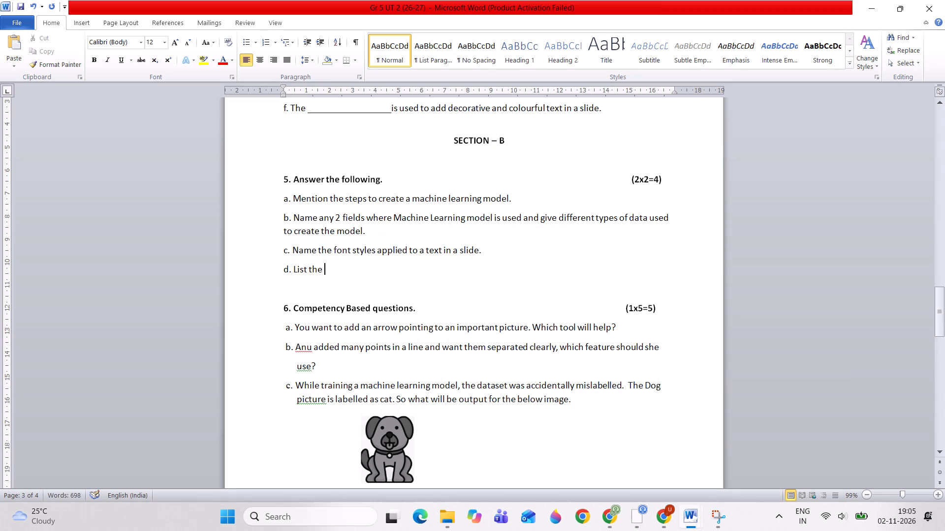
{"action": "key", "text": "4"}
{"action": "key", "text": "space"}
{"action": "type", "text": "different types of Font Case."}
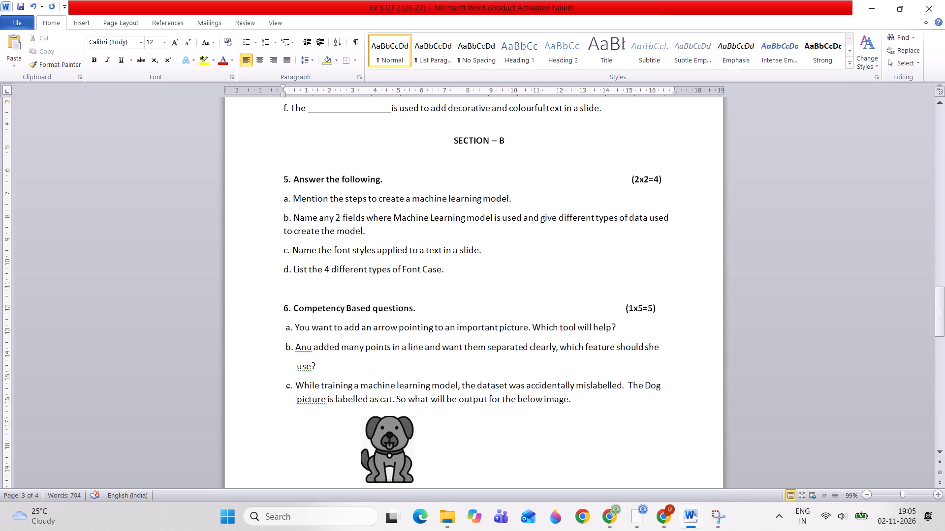
Capture the row of font formatting tools from the ebook's Step 3 picture with Snipping Tool and copy the snip.
{"action": "key", "text": "alt+Tab"}
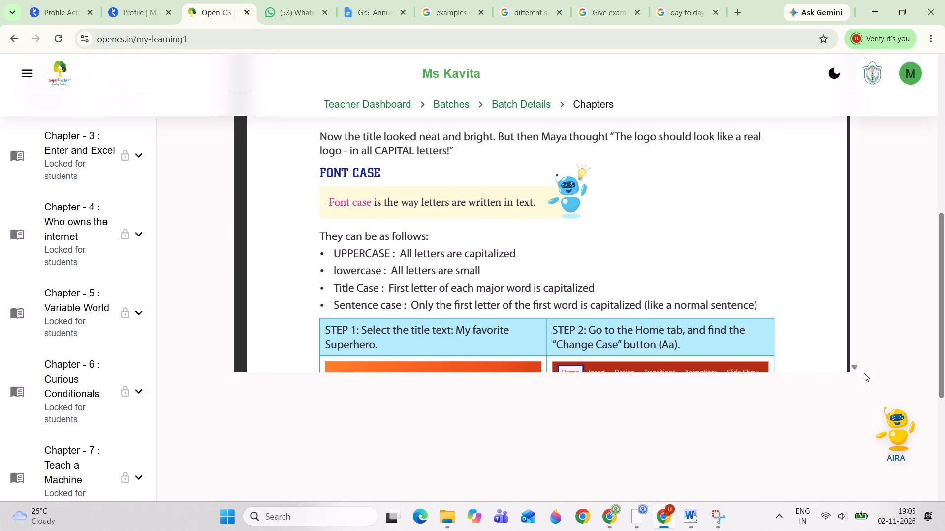
{"action": "left_click", "coordinate": [944, 122]}
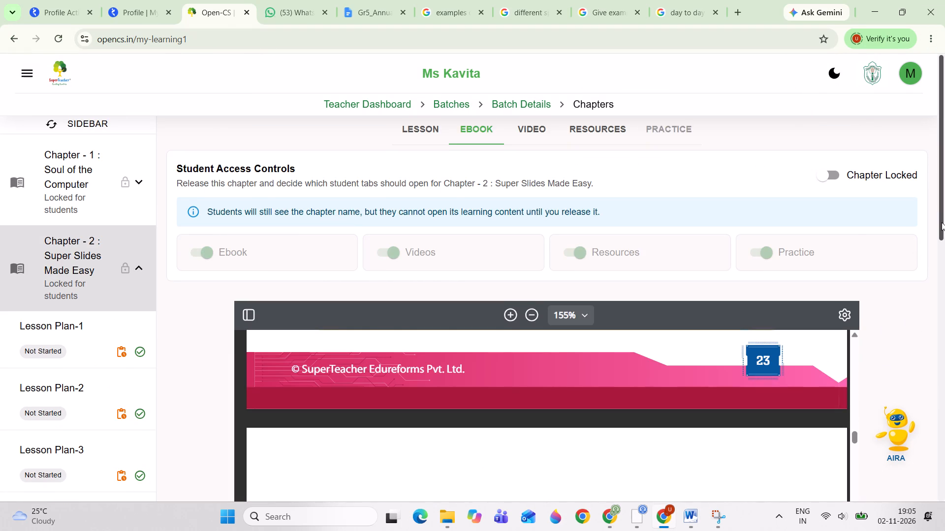
{"action": "left_click_drag", "start_coordinate": [941, 223], "coordinate": [944, 290]}
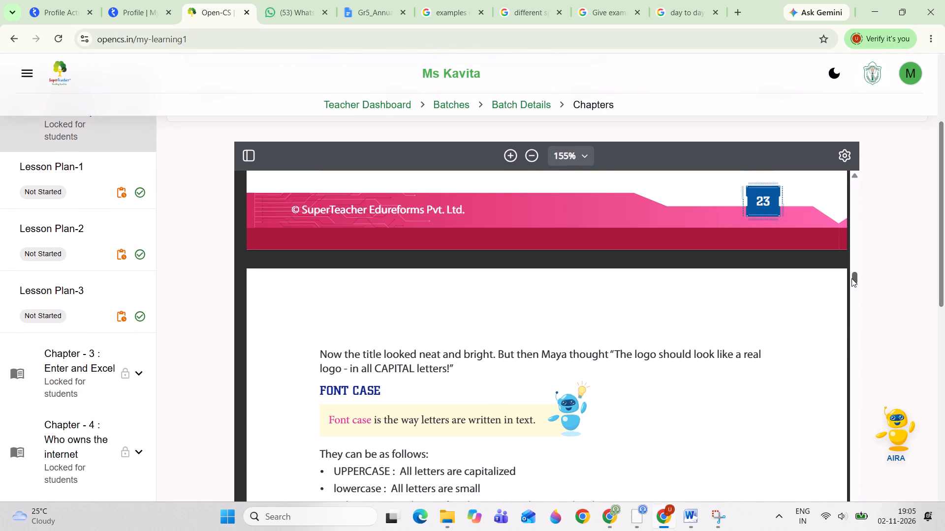
{"action": "left_click_drag", "start_coordinate": [852, 279], "coordinate": [848, 269]}
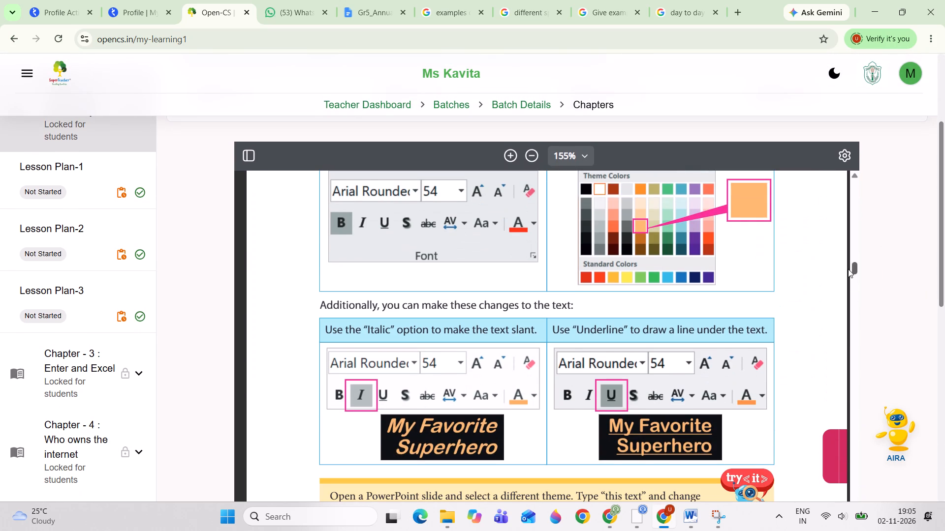
{"action": "left_click_drag", "start_coordinate": [848, 269], "coordinate": [848, 266]}
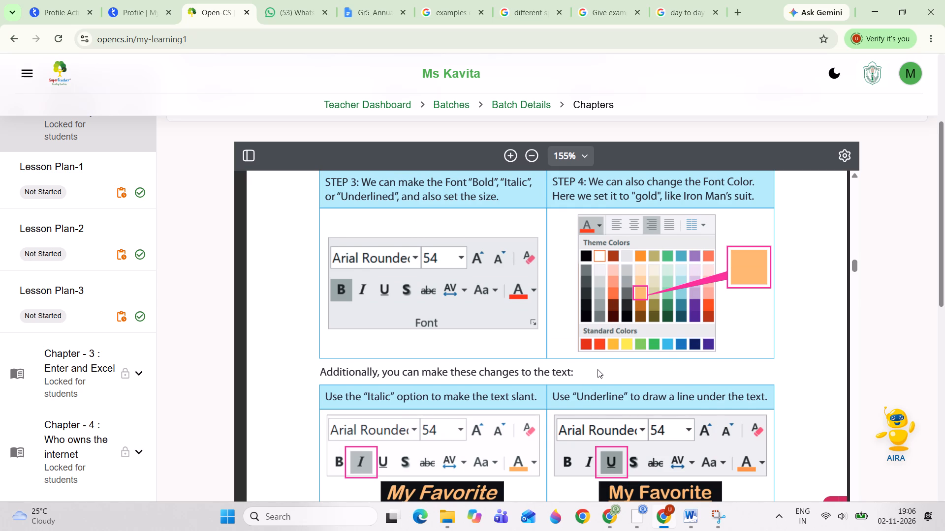
{"action": "left_click", "coordinate": [722, 519]}
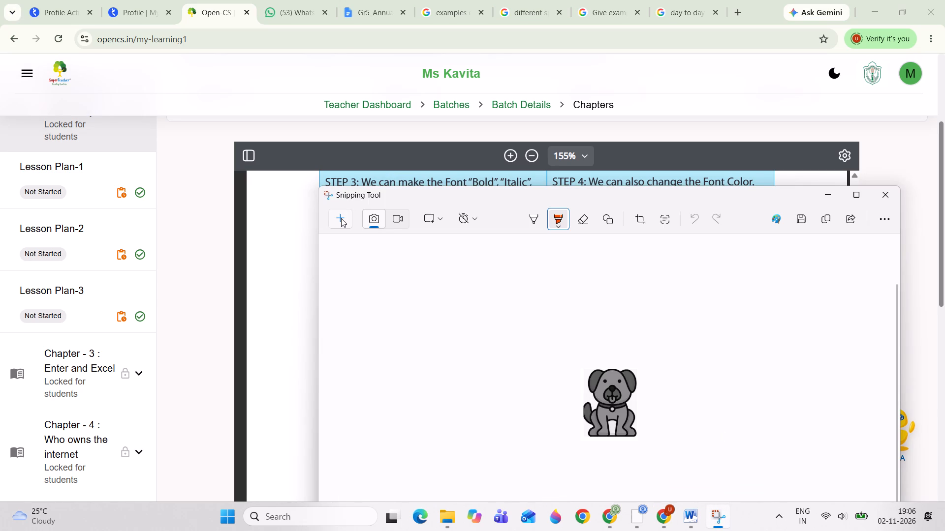
{"action": "left_click", "coordinate": [341, 218]}
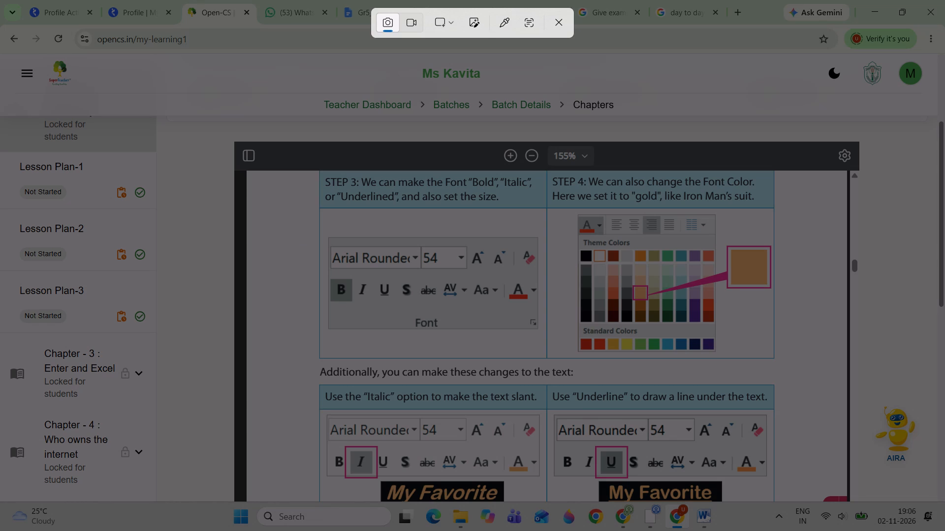
{"action": "left_click_drag", "start_coordinate": [329, 267], "coordinate": [534, 316]}
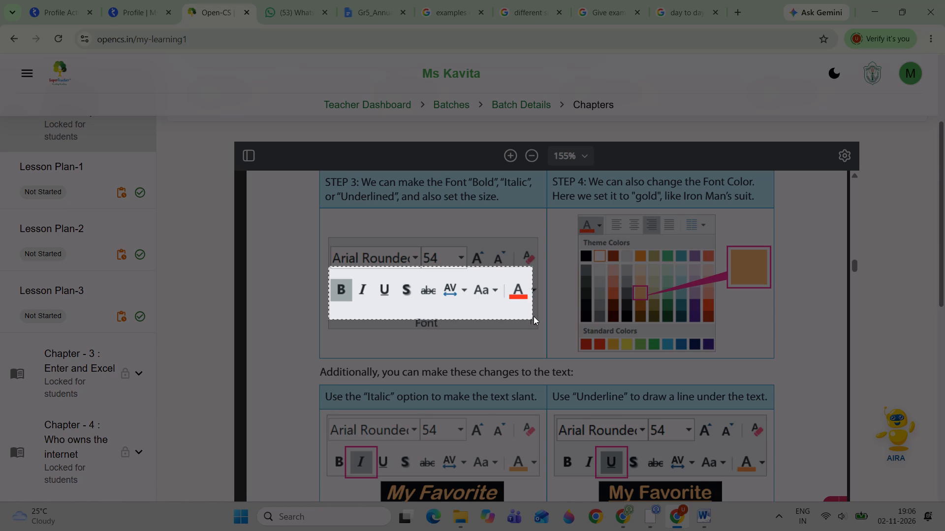
{"action": "left_click_drag", "start_coordinate": [534, 316], "coordinate": [535, 315]}
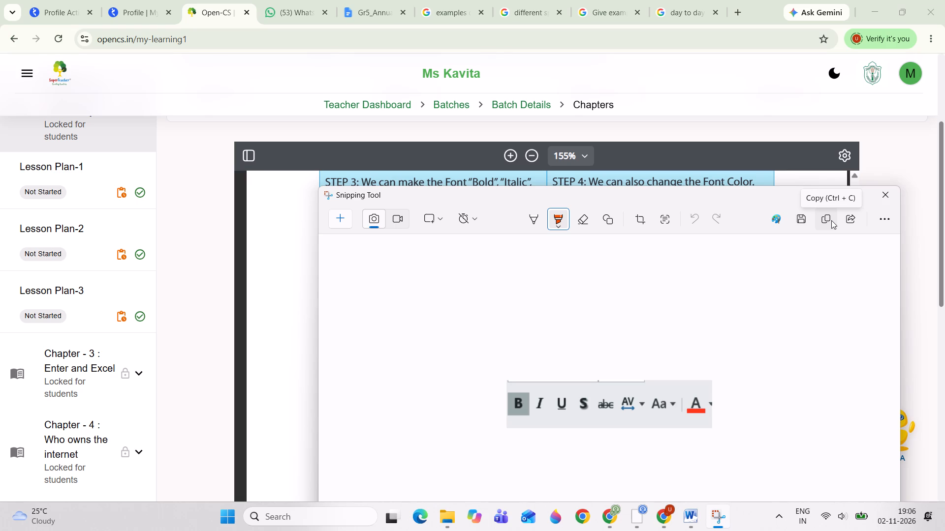
{"action": "left_click", "coordinate": [831, 220]}
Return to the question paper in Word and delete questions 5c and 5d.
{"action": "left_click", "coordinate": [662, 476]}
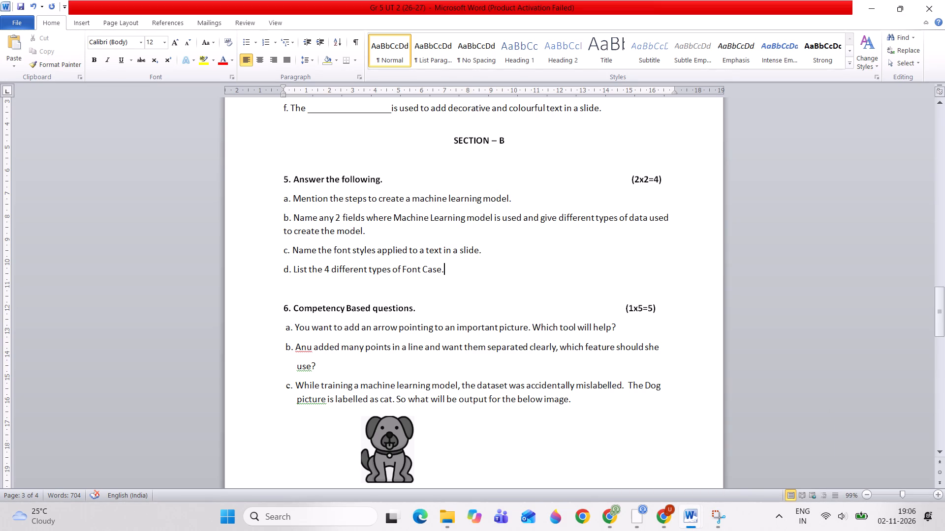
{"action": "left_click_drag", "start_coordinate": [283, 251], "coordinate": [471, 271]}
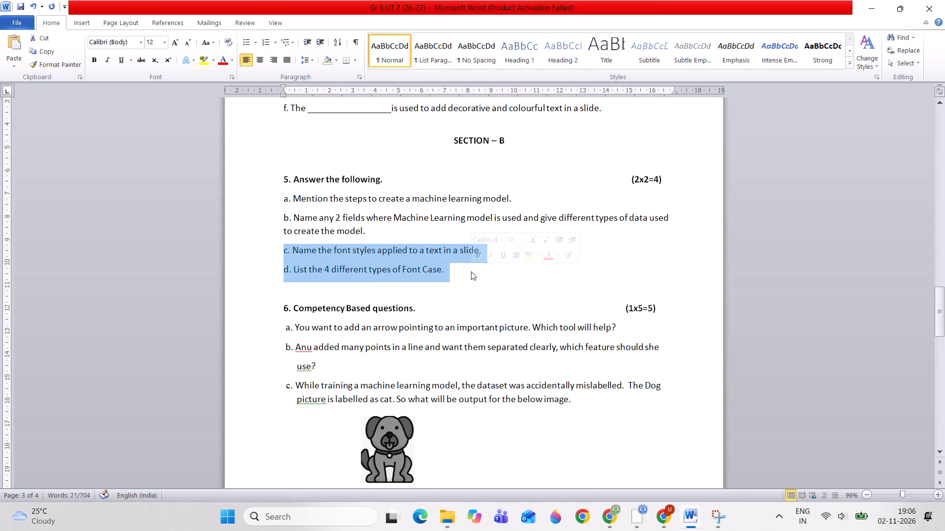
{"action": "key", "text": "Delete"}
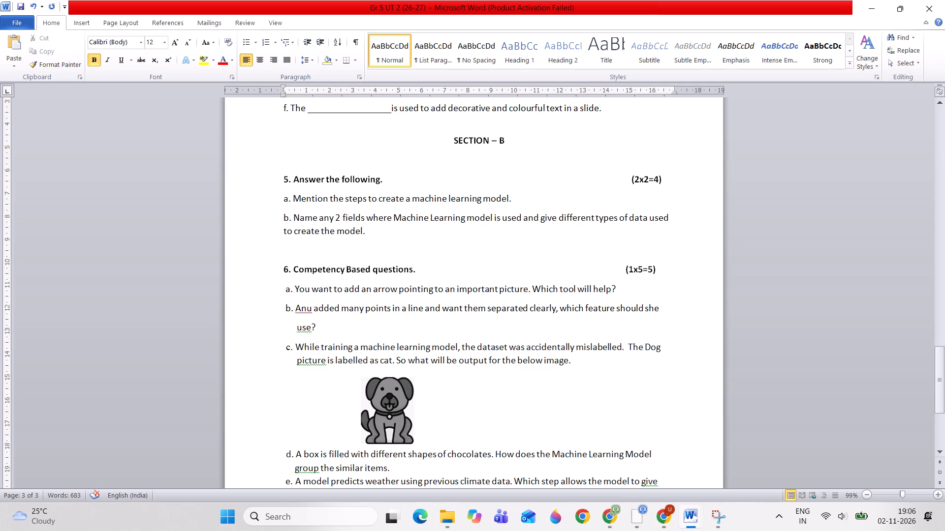
Add the bold question "6. Identify and name the tools applied to a text." below question 5b.
{"action": "type", "text": "6."}
{"action": "key", "text": "space"}
{"action": "type", "text": "Identify ad"}
{"action": "key", "text": "BackSpace"}
{"action": "type", "text": "nd name the"}
{"action": "key", "text": "space"}
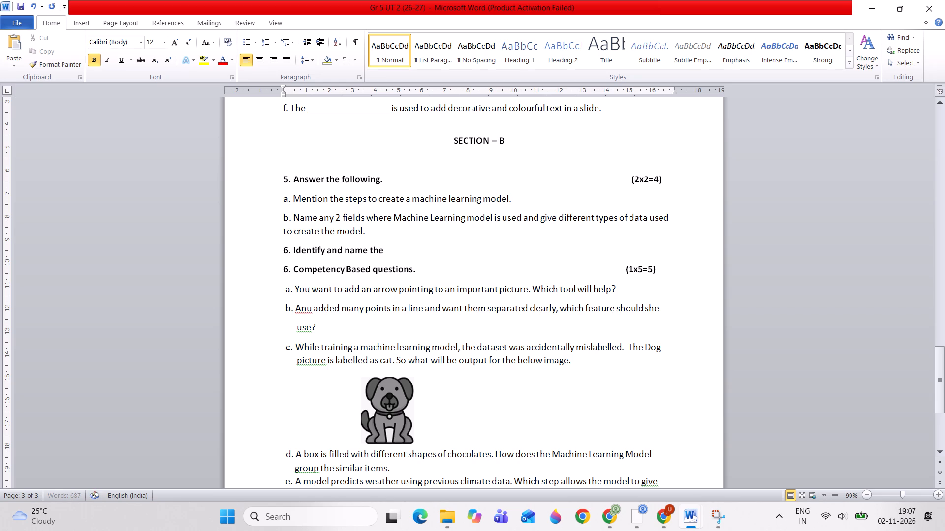
{"action": "type", "text": "tools"}
{"action": "key", "text": "space"}
{"action": "type", "text": "used"}
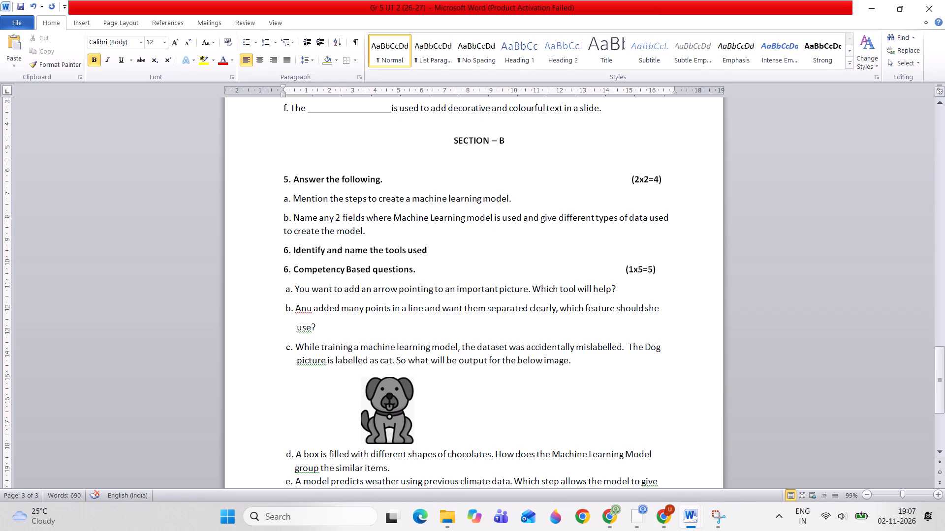
{"action": "key", "text": "BackSpace"}
{"action": "key", "text": "BackSpace"}
{"action": "key", "text": "BackSpace"}
{"action": "key", "text": "BackSpace"}
{"action": "type", "text": "apple"}
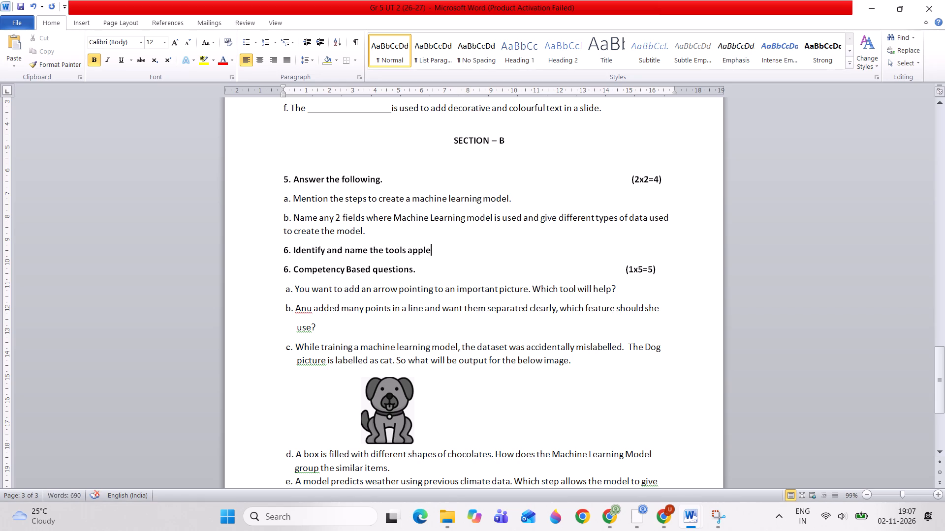
{"action": "key", "text": "BackSpace"}
{"action": "type", "text": "ied to a text."}
{"action": "key", "text": "Return"}
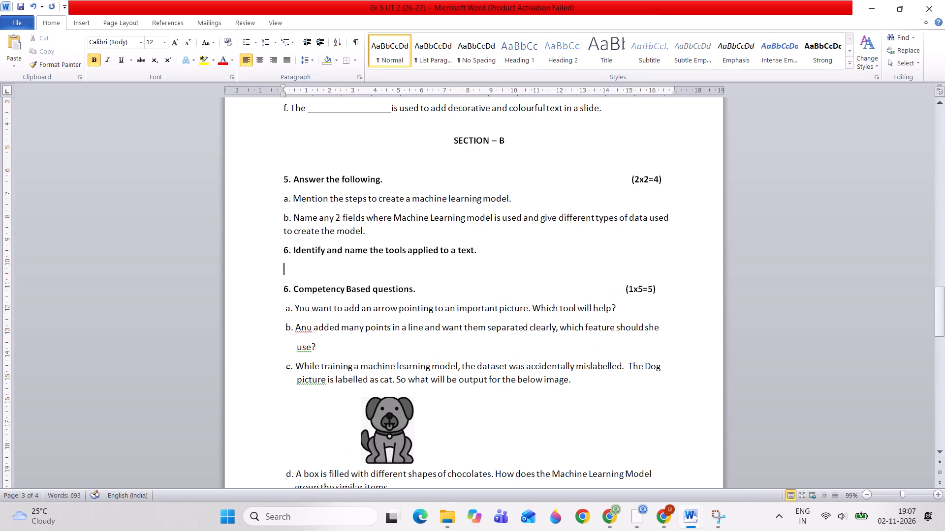
Paste the copied snip of font formatting tools below the new question 6 and set its text wrapping to Tight.
{"action": "key", "text": "Return"}
{"action": "key", "text": "ctrl+v"}
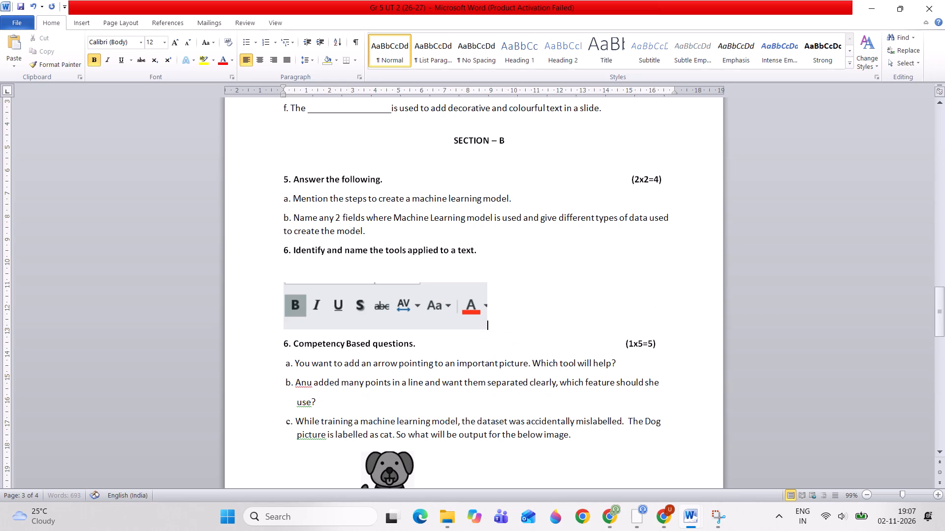
{"action": "left_click", "coordinate": [446, 296]}
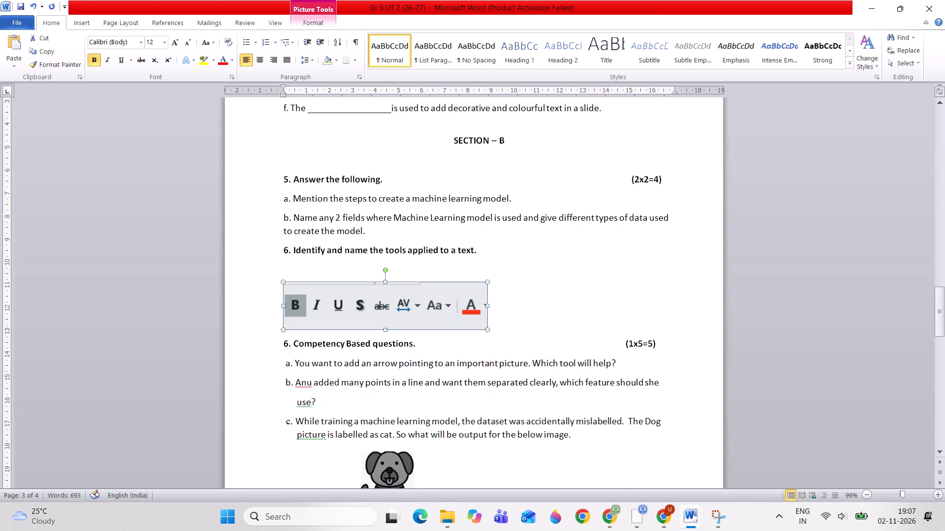
{"action": "right_click", "coordinate": [446, 296]}
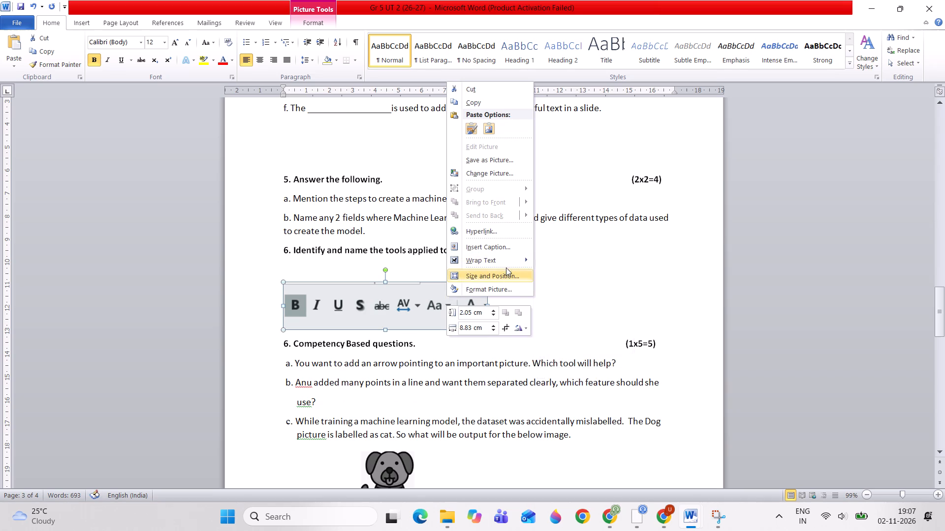
{"action": "left_click", "coordinate": [554, 287]}
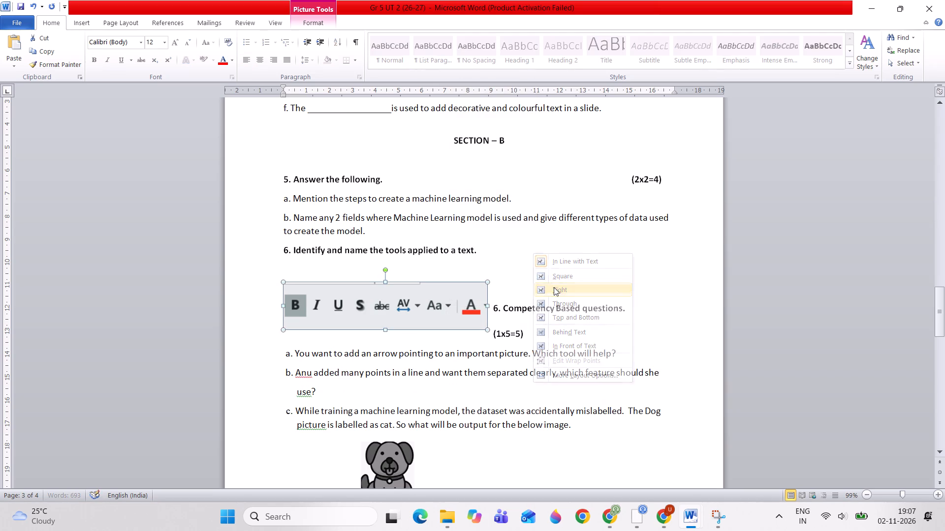
Move the picture just below the "Identify and name the tools" line and push the Competency Based questions heading below it with blank lines.
{"action": "left_click", "coordinate": [492, 311]}
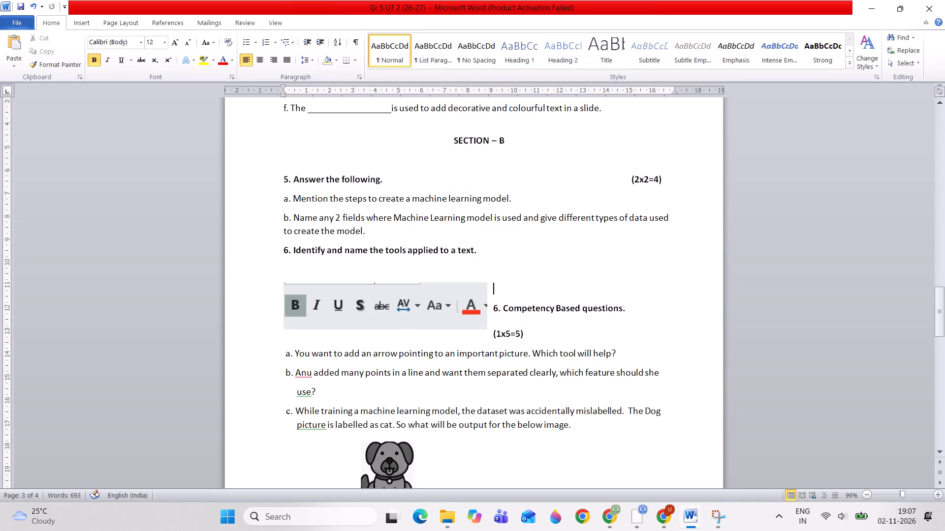
{"action": "key", "text": "Return"}
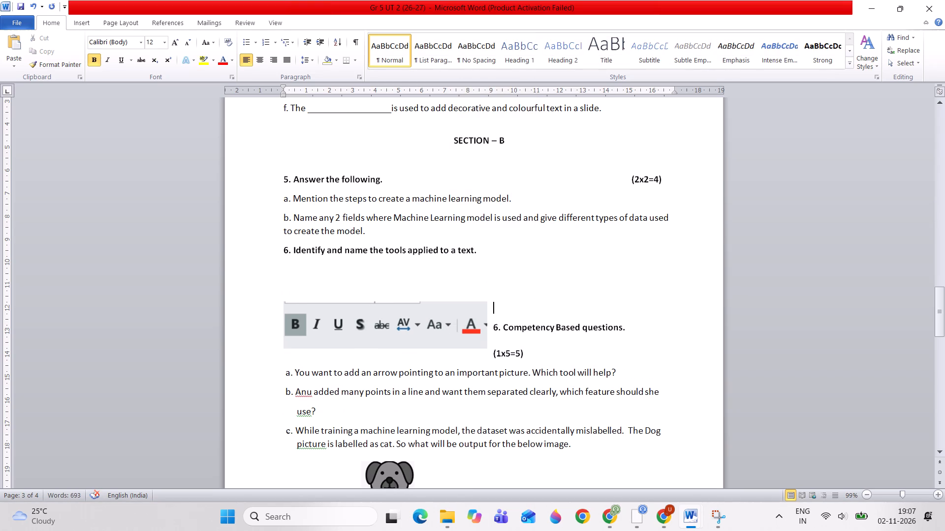
{"action": "left_click_drag", "start_coordinate": [442, 325], "coordinate": [457, 300]}
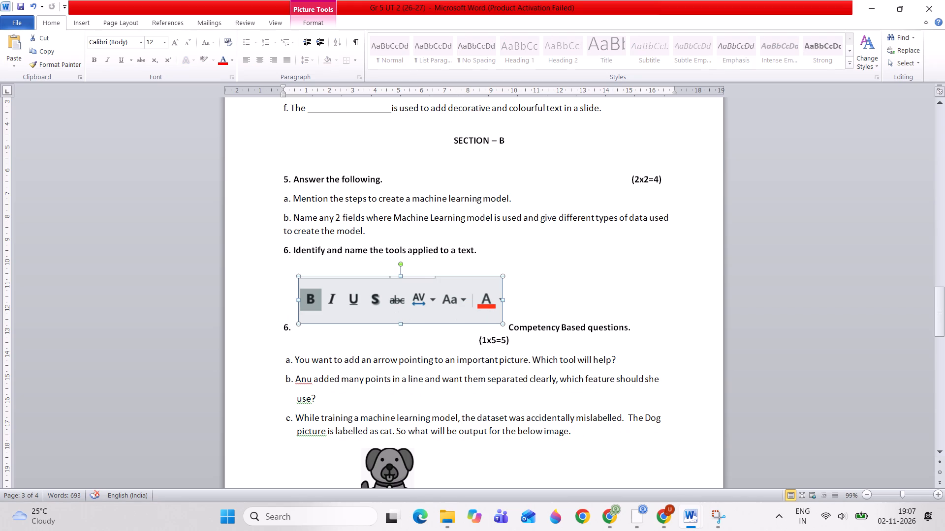
{"action": "left_click", "coordinate": [282, 330]}
{"action": "key", "text": "Return"}
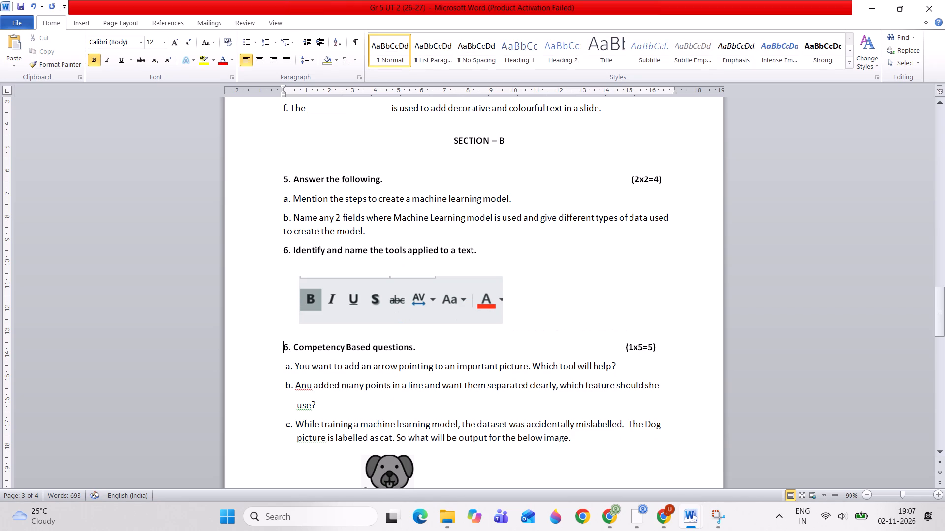
{"action": "key", "text": "Return"}
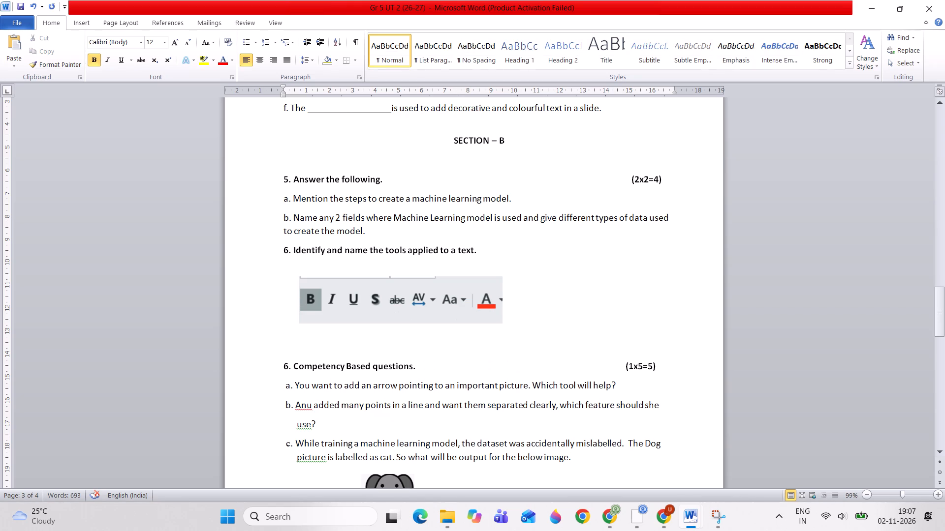
Give the formatting tools picture a black border with a 1½ pt weight.
{"action": "left_click", "coordinate": [333, 312]}
{"action": "double_click", "coordinate": [333, 312]}
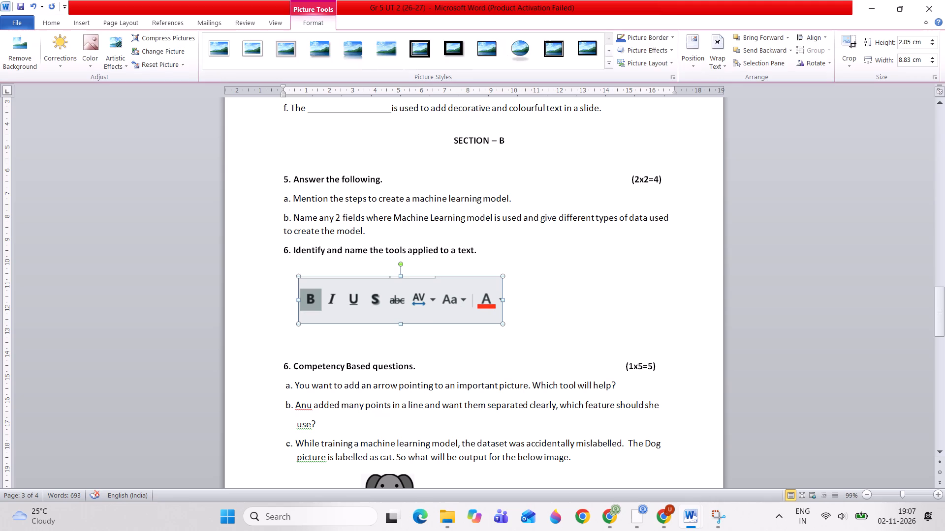
{"action": "left_click", "coordinate": [672, 36]}
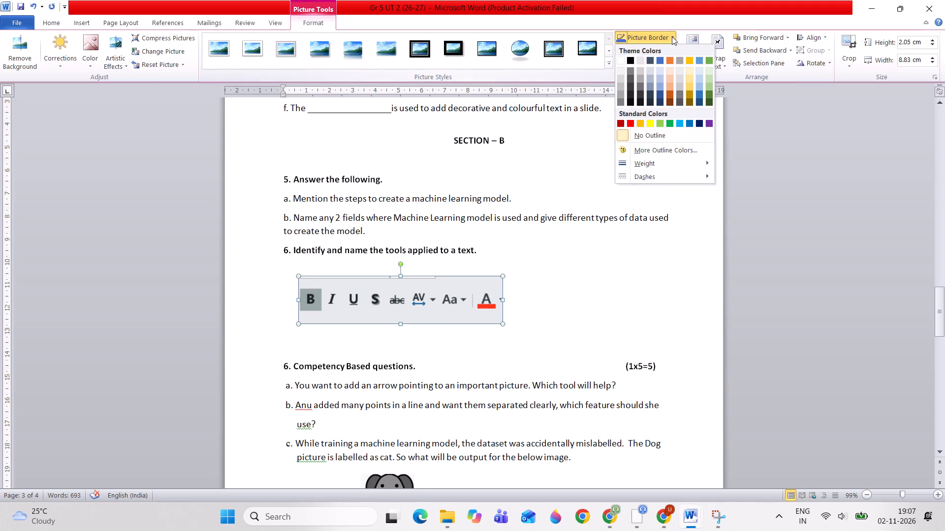
{"action": "left_click", "coordinate": [631, 60]}
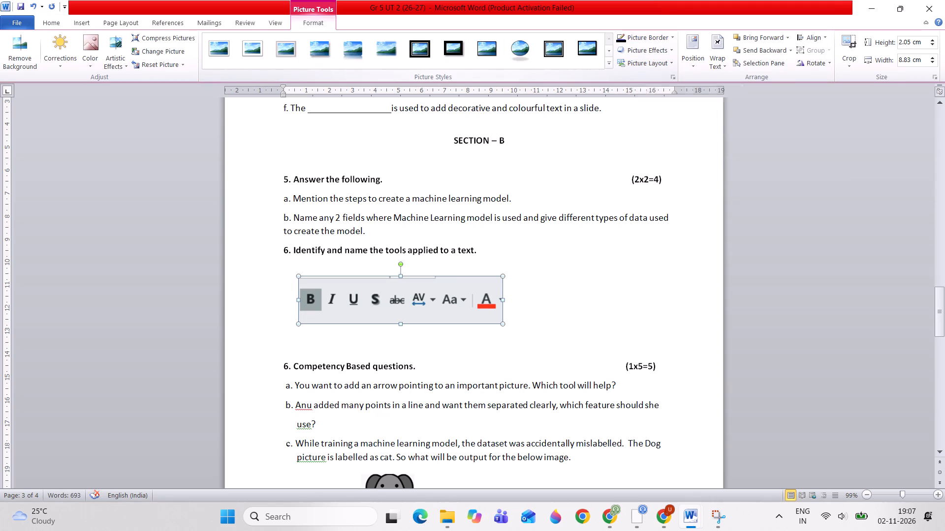
{"action": "left_click", "coordinate": [667, 37]}
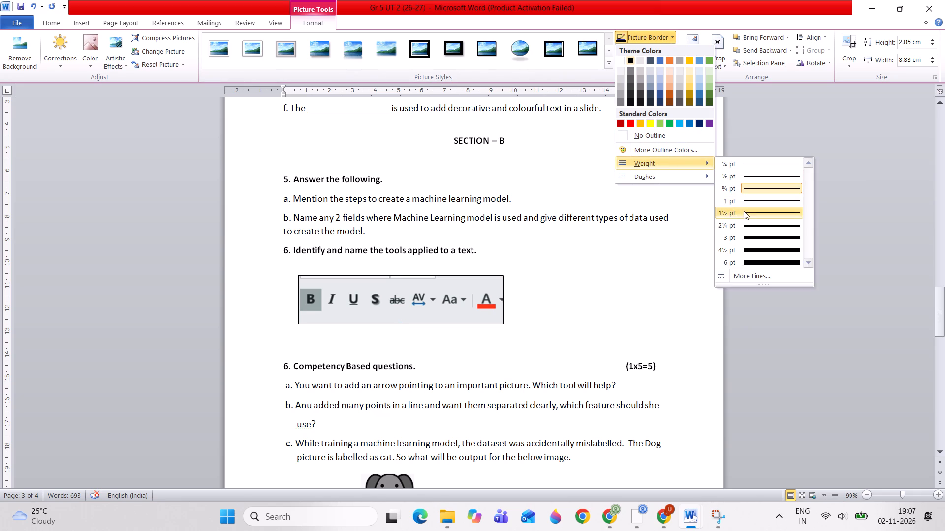
{"action": "left_click", "coordinate": [745, 213]}
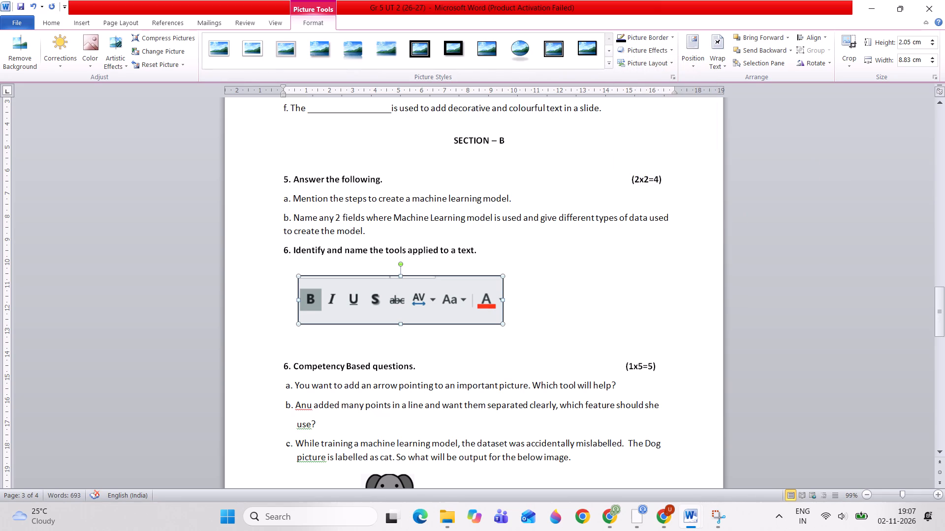
Draw an oval about 1.02 cm high and 1.09 cm wide below the picture's Aa tool and fill it white.
{"action": "left_click", "coordinate": [420, 351]}
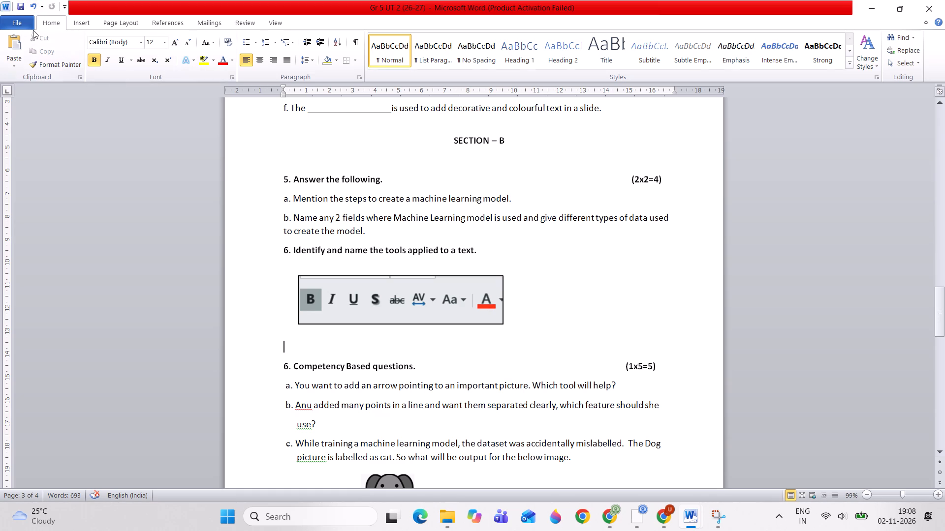
{"action": "left_click", "coordinate": [81, 22]}
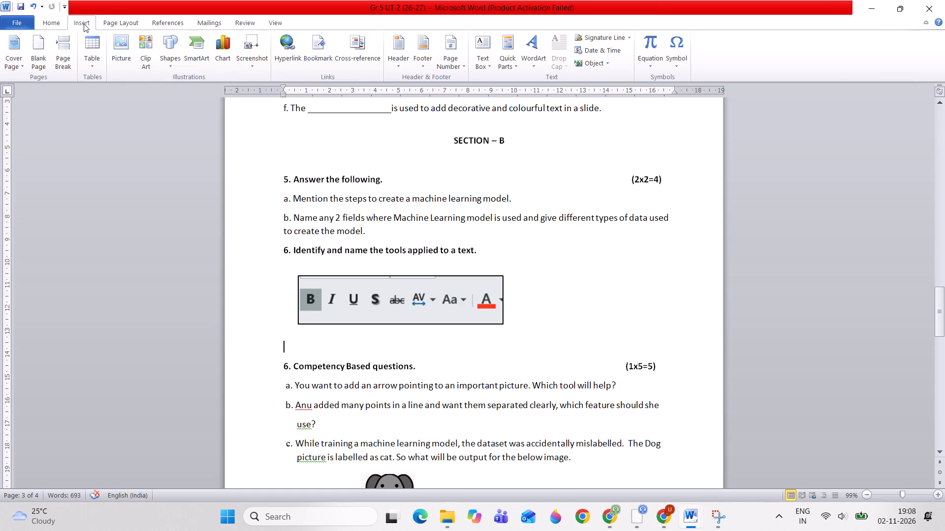
{"action": "left_click", "coordinate": [174, 60]}
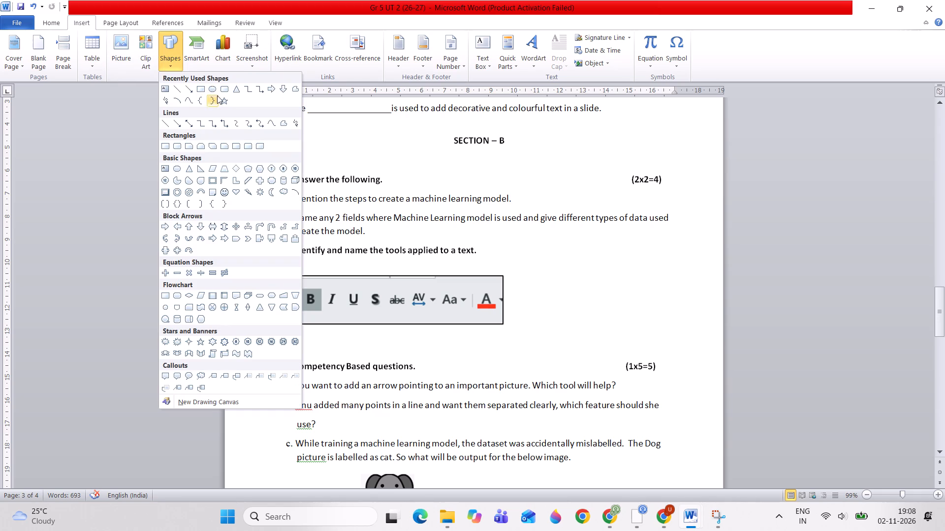
{"action": "left_click", "coordinate": [213, 88]}
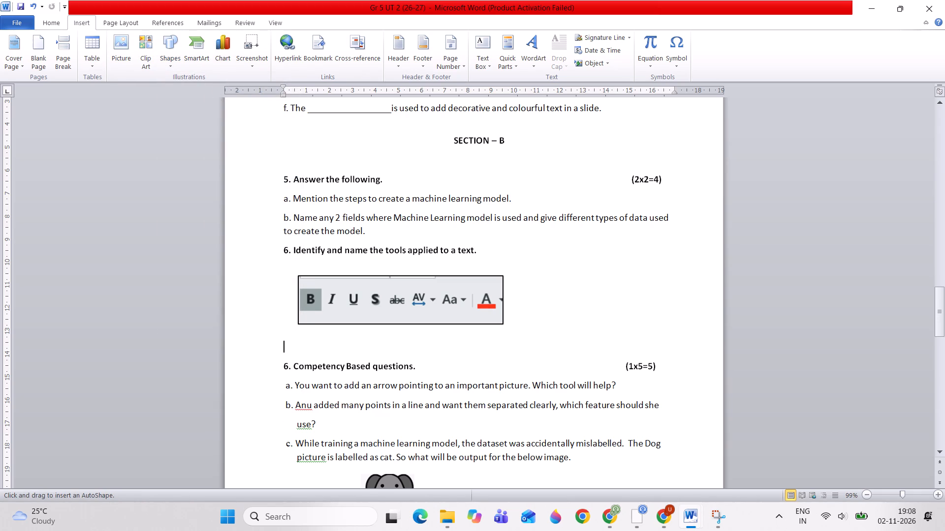
{"action": "left_click_drag", "start_coordinate": [447, 330], "coordinate": [450, 341]}
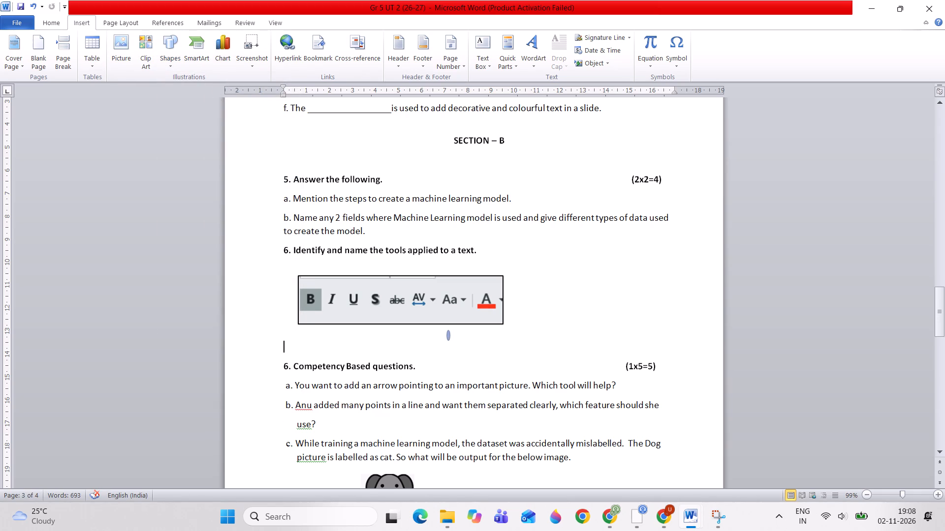
{"action": "left_click_drag", "start_coordinate": [450, 341], "coordinate": [471, 352]}
{"action": "left_click_drag", "start_coordinate": [471, 352], "coordinate": [472, 354]}
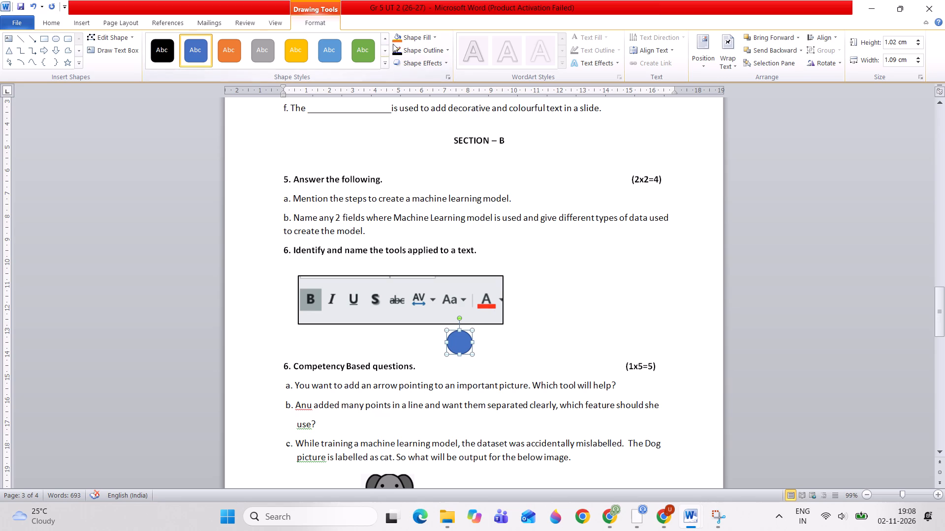
{"action": "left_click", "coordinate": [421, 35]}
{"action": "left_click", "coordinate": [401, 60]}
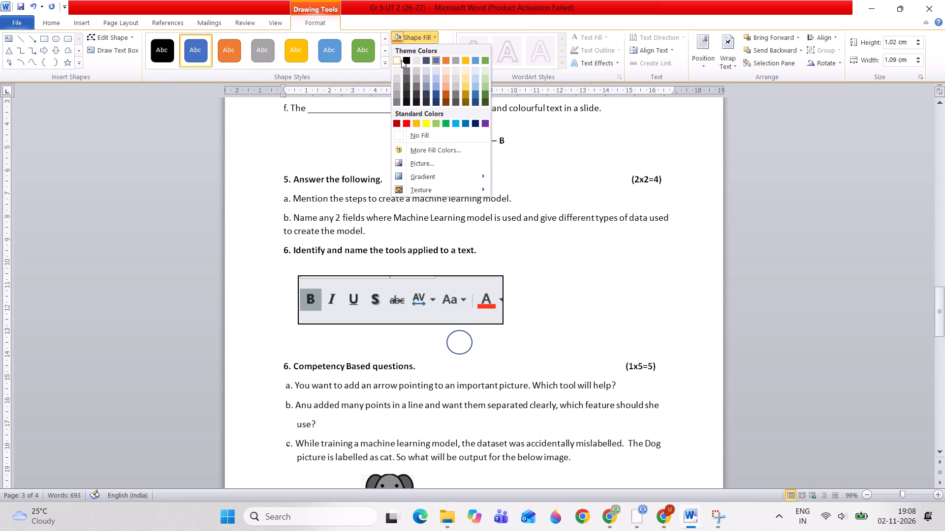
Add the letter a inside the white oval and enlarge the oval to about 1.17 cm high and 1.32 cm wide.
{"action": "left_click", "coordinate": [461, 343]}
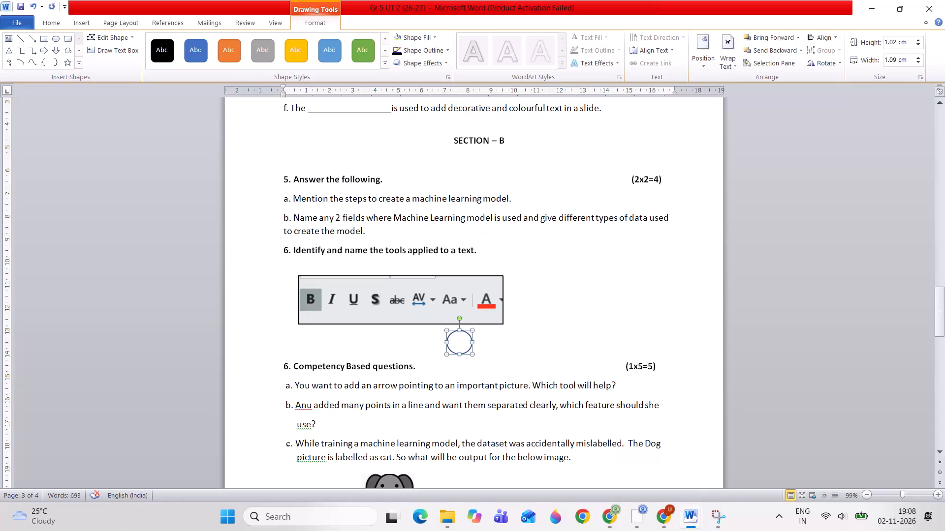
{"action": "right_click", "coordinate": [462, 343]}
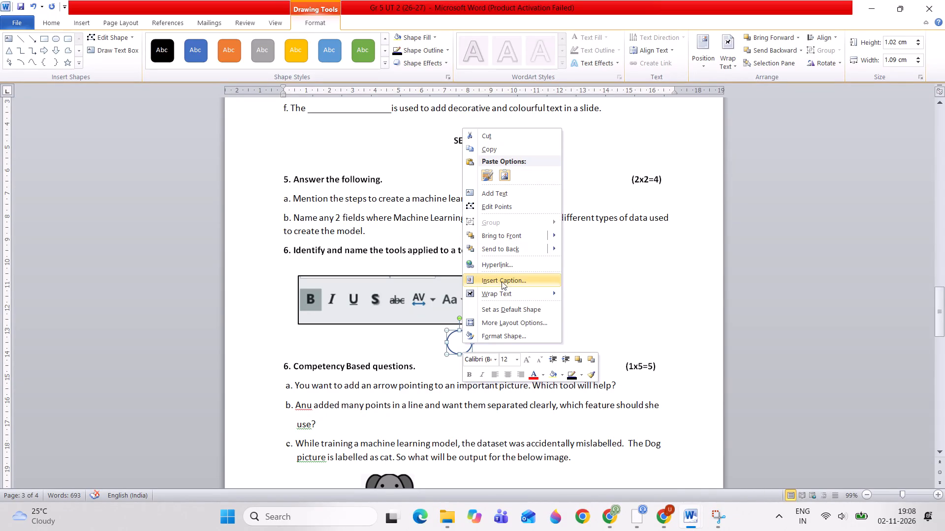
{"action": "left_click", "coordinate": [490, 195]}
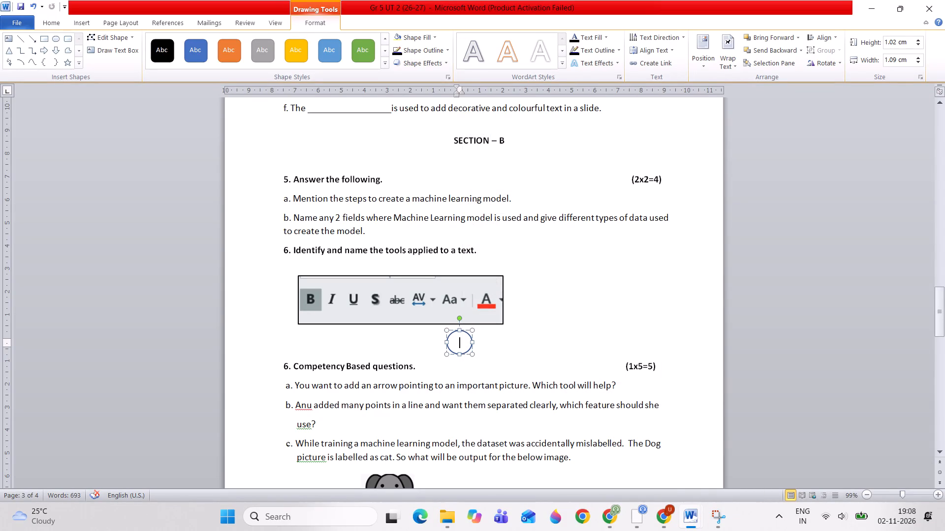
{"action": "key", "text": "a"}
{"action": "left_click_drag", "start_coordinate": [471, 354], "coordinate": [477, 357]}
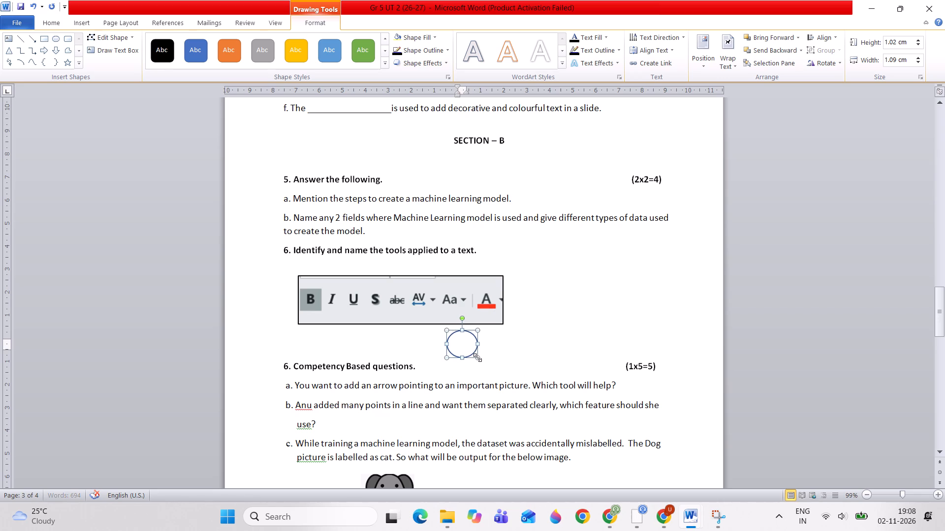
Clear the text from the oval below the formatting tools picture and delete the oval.
{"action": "left_click", "coordinate": [459, 344]}
{"action": "key", "text": "Delete"}
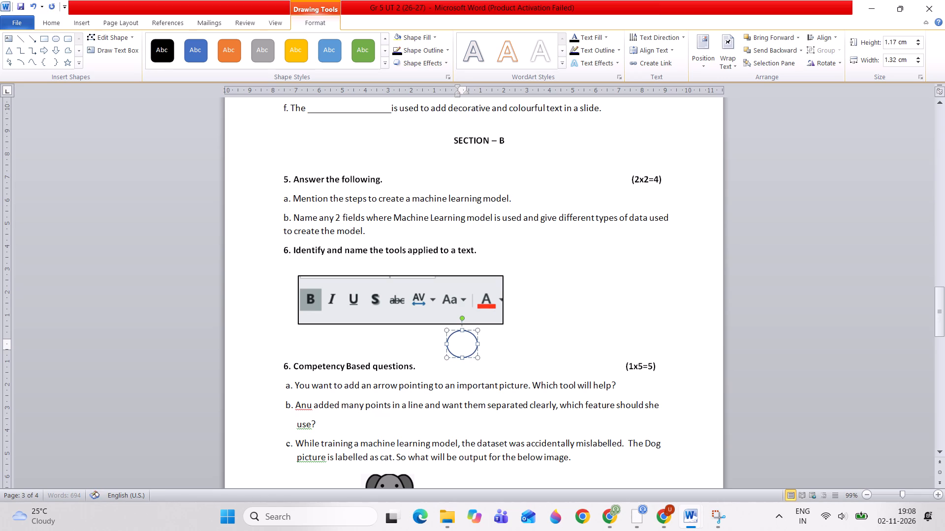
{"action": "key", "text": "Delete"}
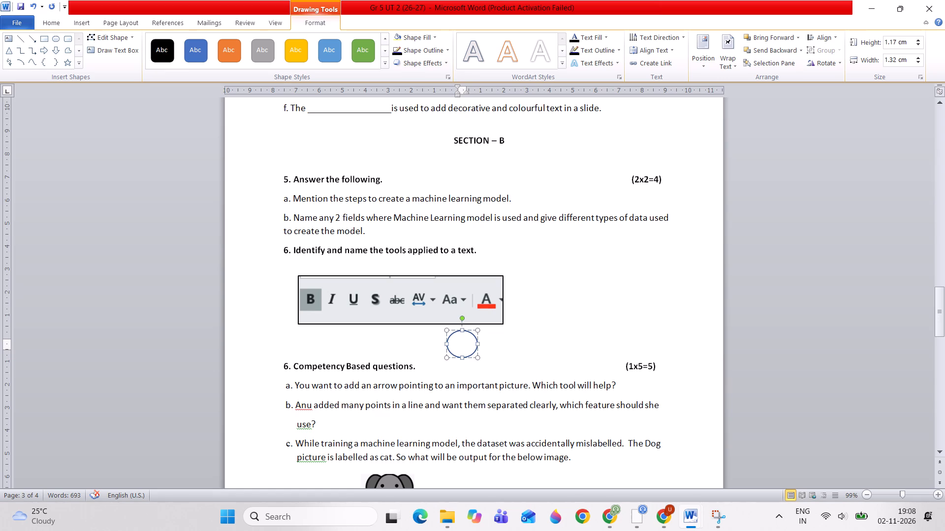
{"action": "left_click", "coordinate": [430, 346]}
{"action": "left_click", "coordinate": [459, 340]}
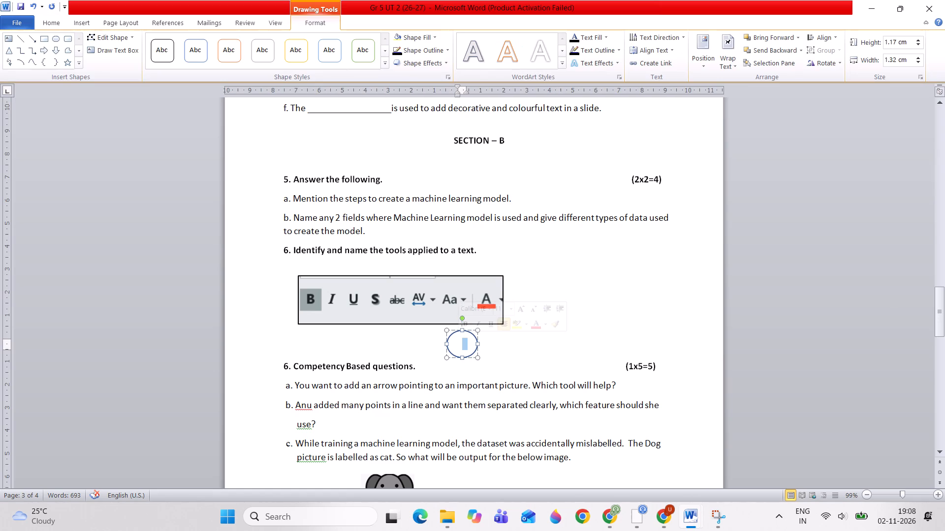
{"action": "key", "text": "Delete"}
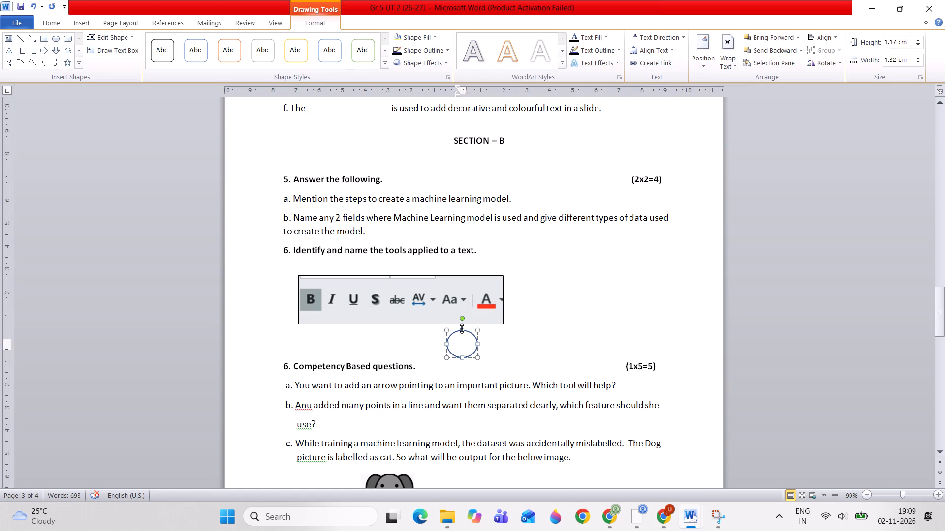
{"action": "left_click", "coordinate": [451, 331]}
{"action": "key", "text": "Delete"}
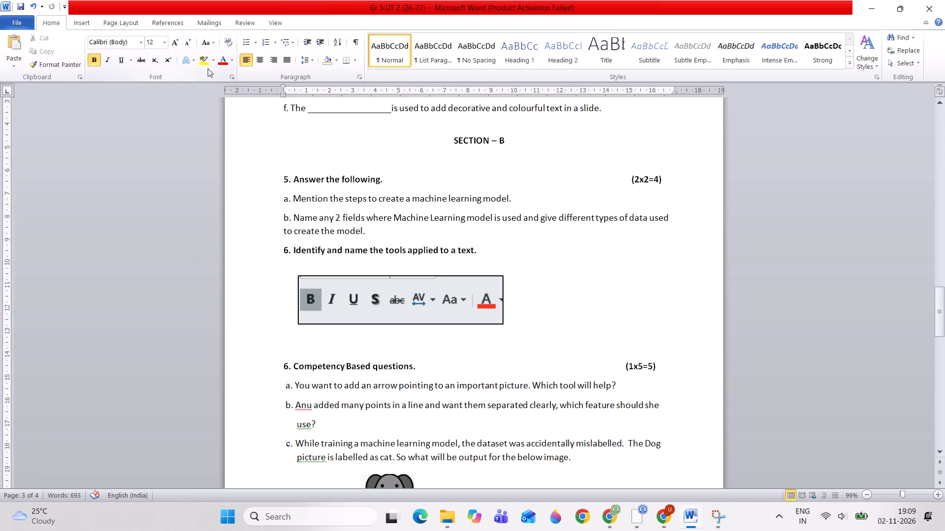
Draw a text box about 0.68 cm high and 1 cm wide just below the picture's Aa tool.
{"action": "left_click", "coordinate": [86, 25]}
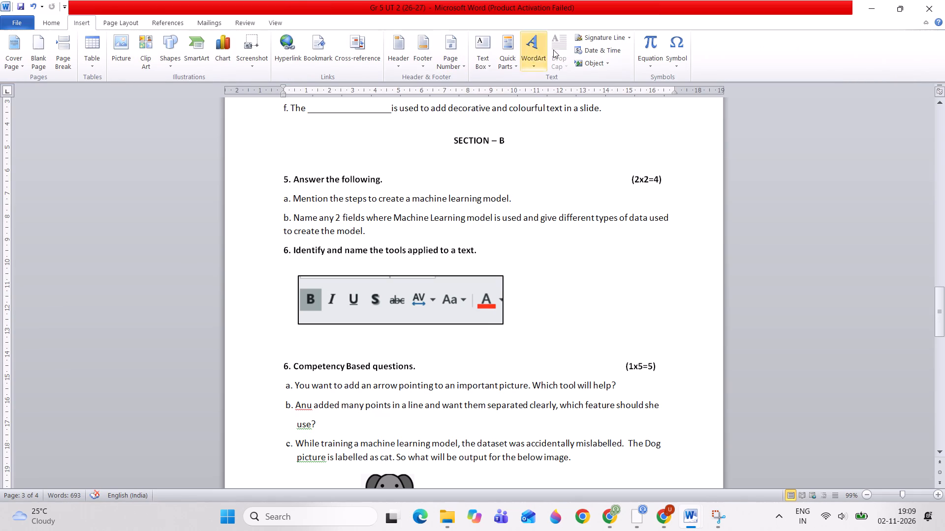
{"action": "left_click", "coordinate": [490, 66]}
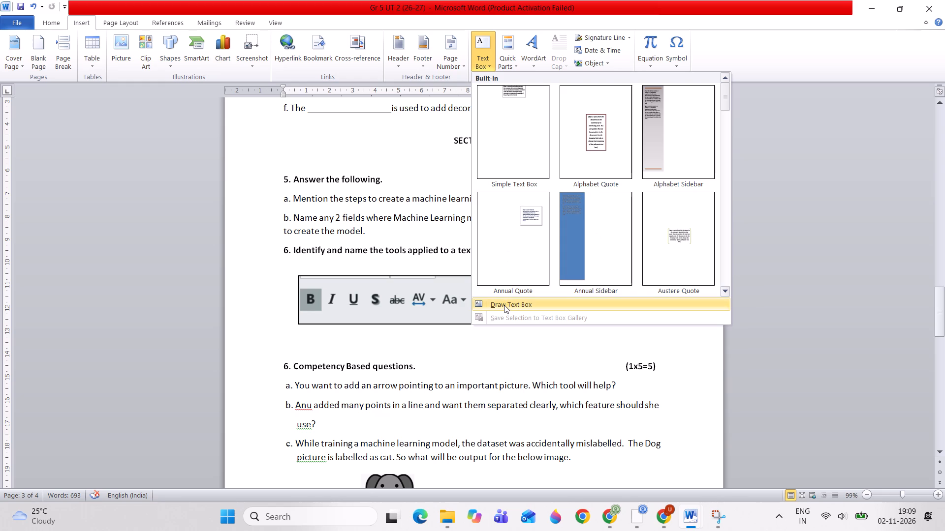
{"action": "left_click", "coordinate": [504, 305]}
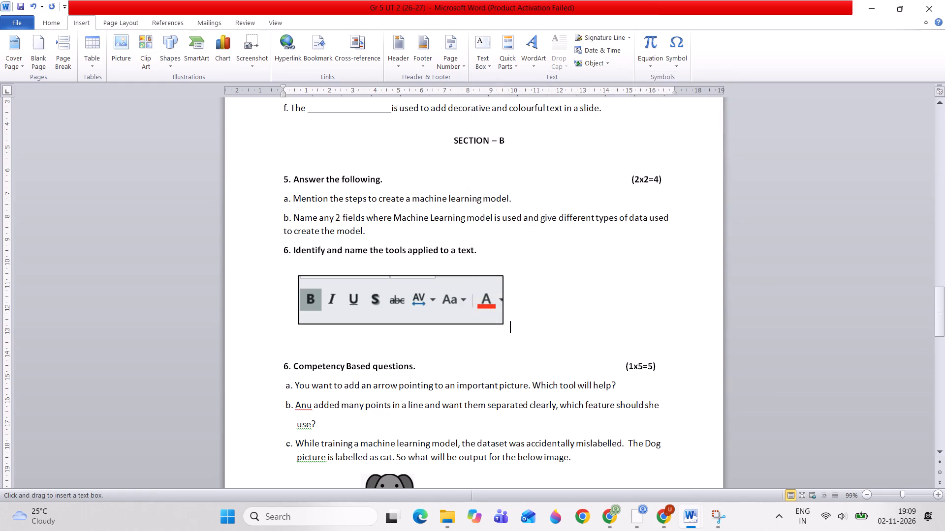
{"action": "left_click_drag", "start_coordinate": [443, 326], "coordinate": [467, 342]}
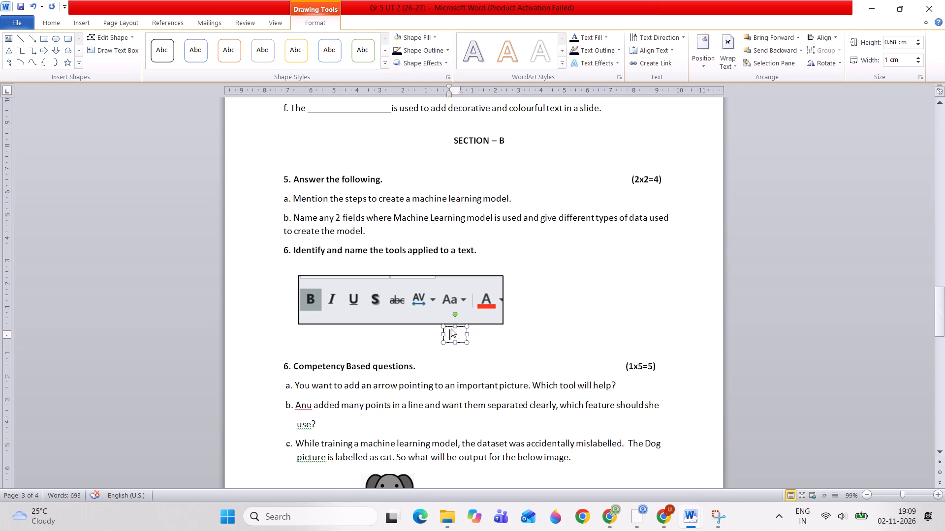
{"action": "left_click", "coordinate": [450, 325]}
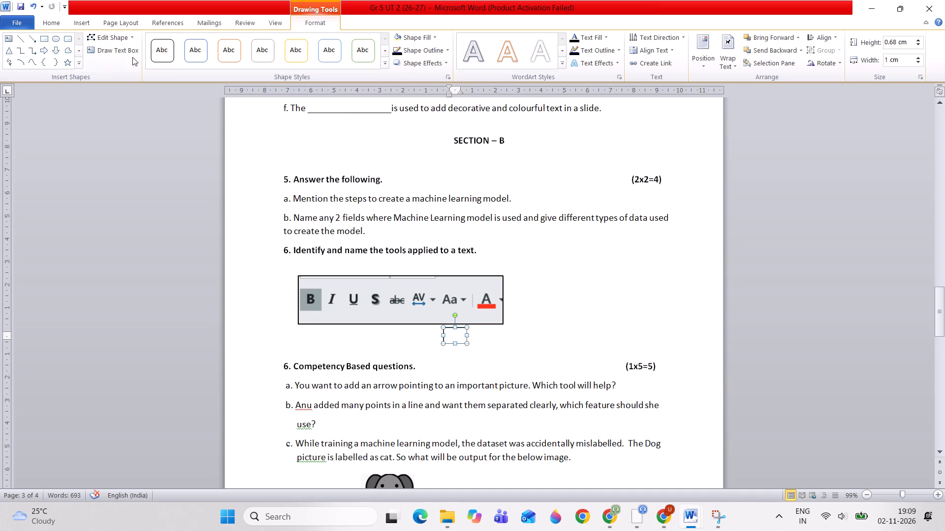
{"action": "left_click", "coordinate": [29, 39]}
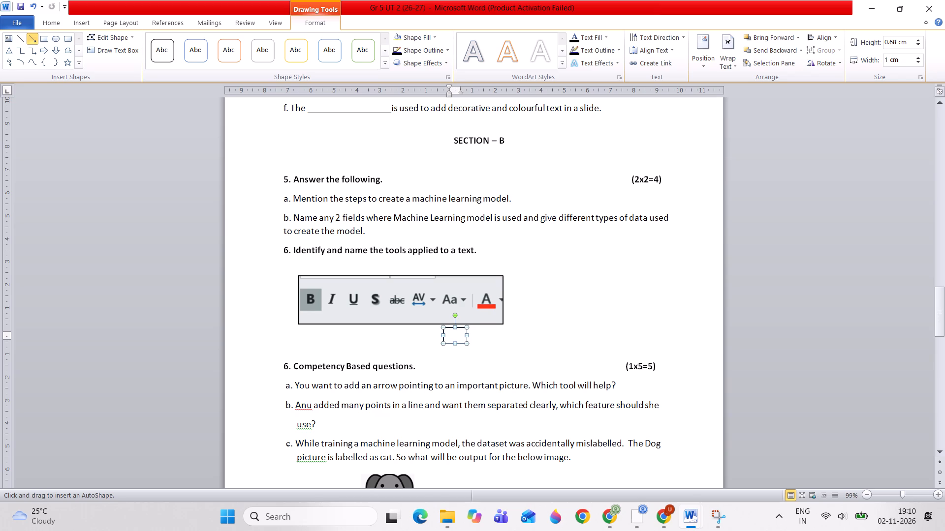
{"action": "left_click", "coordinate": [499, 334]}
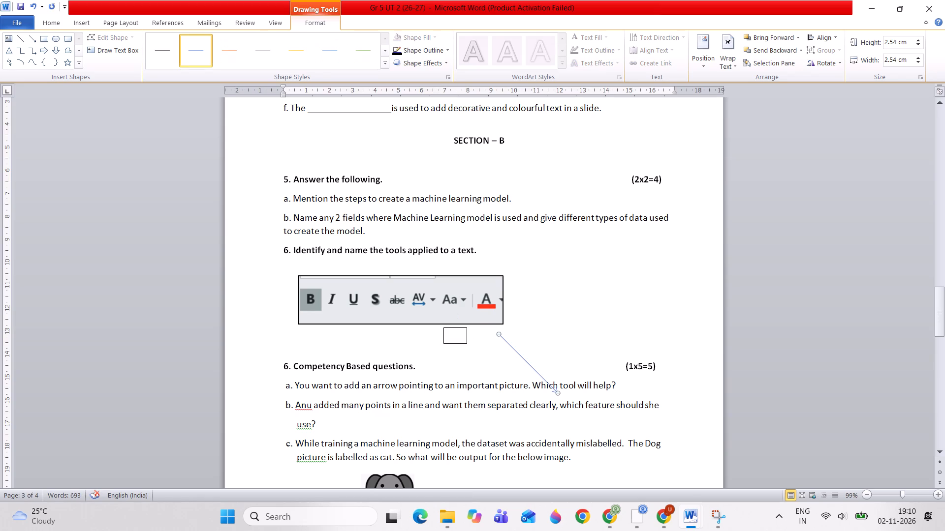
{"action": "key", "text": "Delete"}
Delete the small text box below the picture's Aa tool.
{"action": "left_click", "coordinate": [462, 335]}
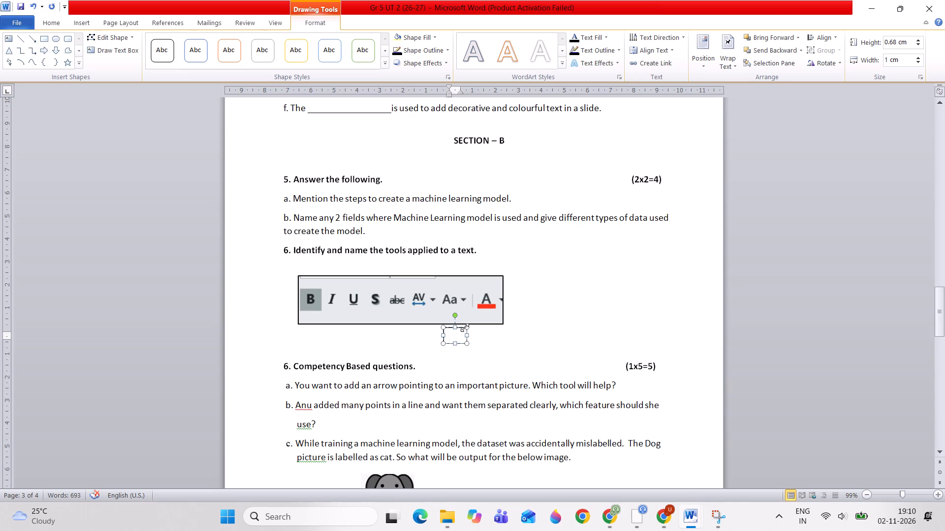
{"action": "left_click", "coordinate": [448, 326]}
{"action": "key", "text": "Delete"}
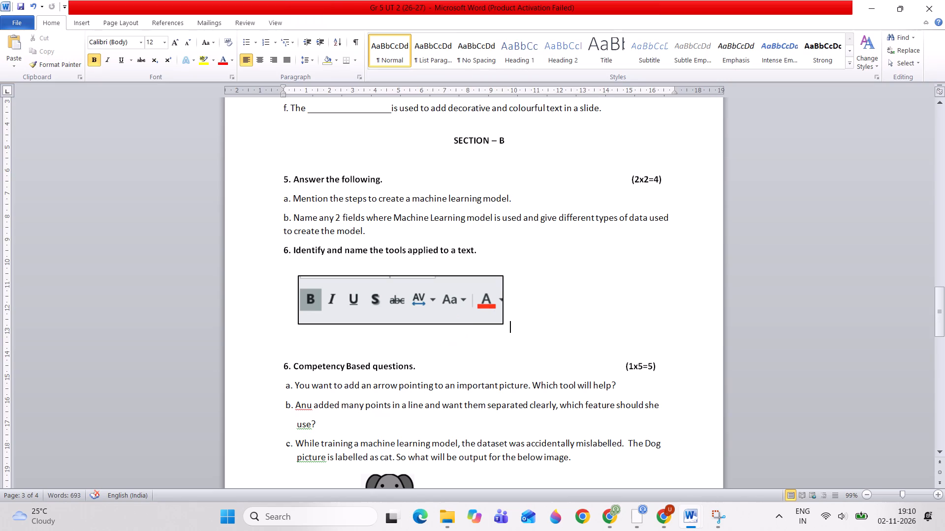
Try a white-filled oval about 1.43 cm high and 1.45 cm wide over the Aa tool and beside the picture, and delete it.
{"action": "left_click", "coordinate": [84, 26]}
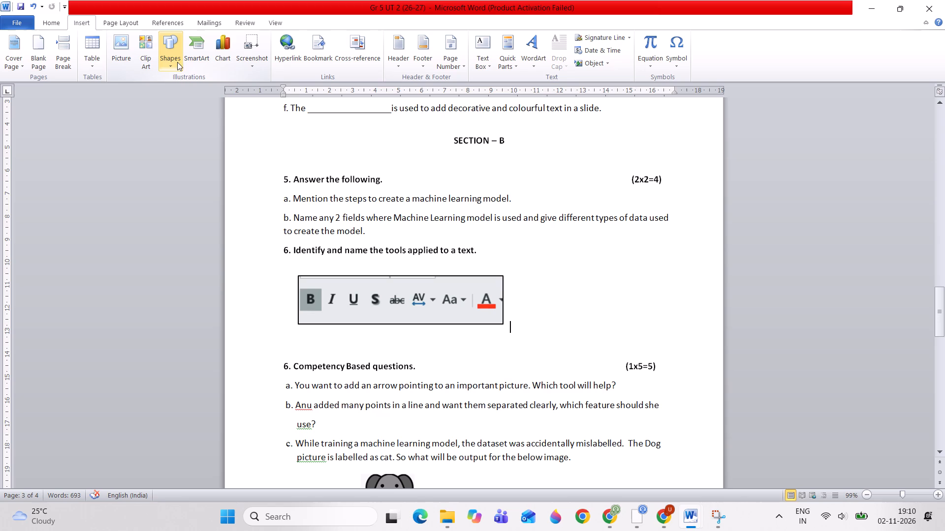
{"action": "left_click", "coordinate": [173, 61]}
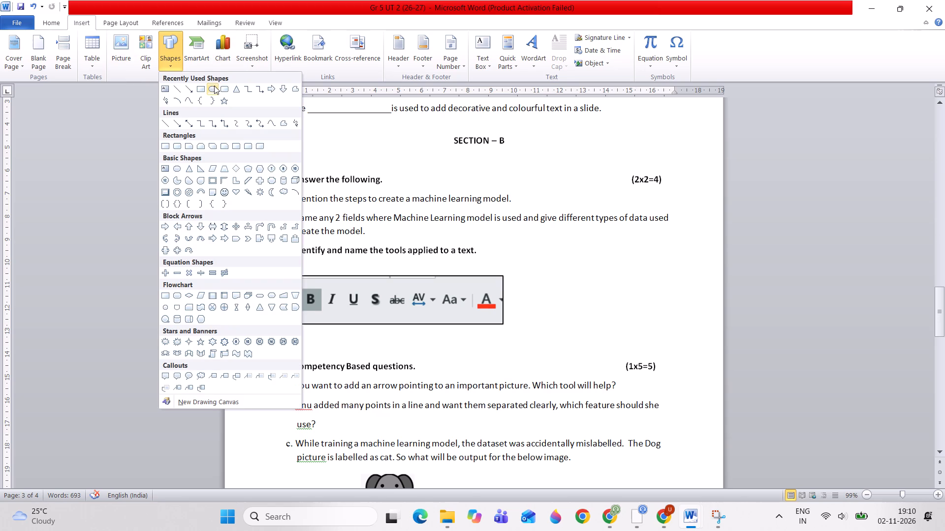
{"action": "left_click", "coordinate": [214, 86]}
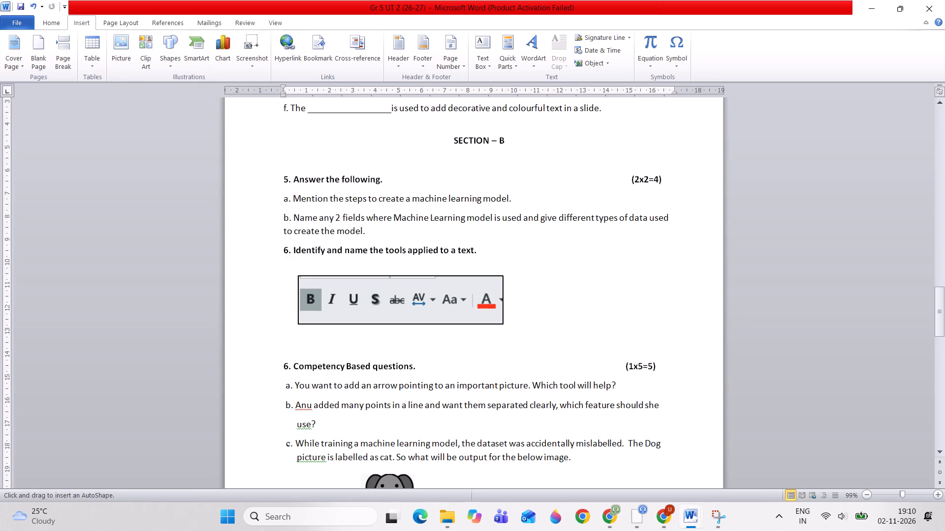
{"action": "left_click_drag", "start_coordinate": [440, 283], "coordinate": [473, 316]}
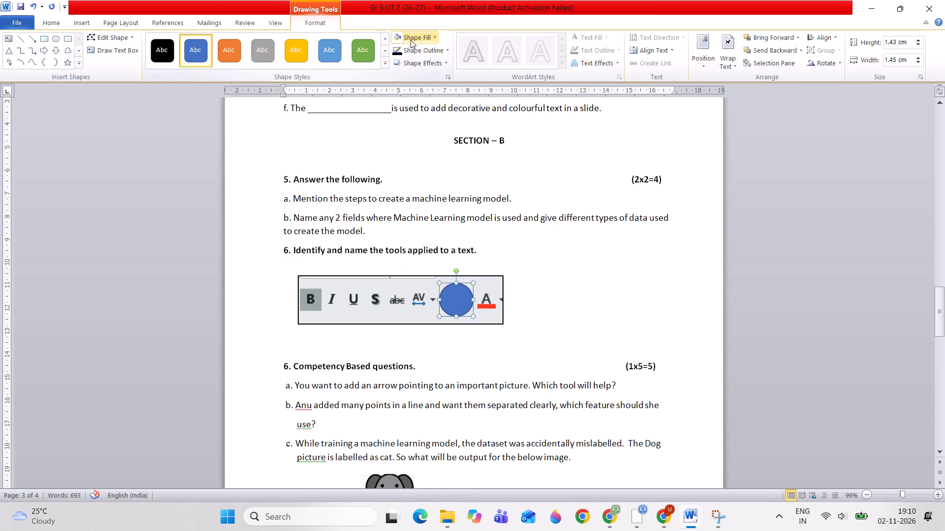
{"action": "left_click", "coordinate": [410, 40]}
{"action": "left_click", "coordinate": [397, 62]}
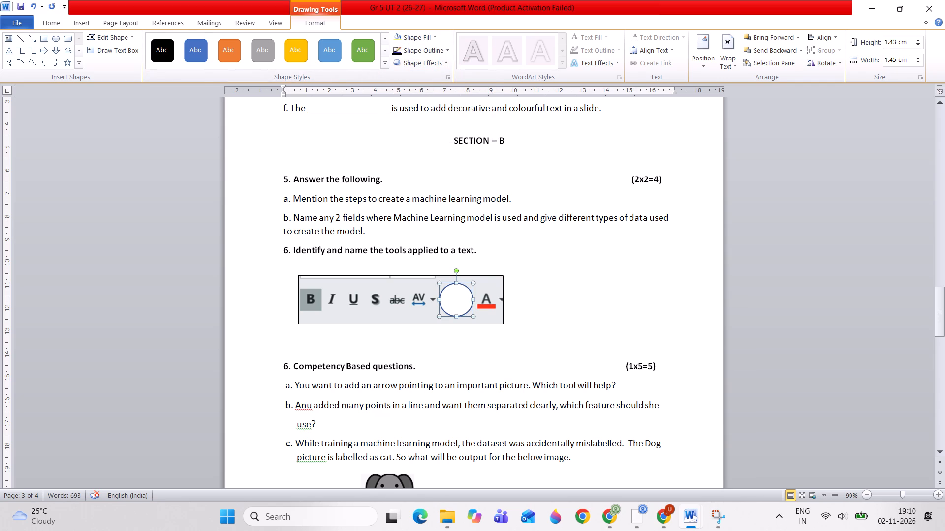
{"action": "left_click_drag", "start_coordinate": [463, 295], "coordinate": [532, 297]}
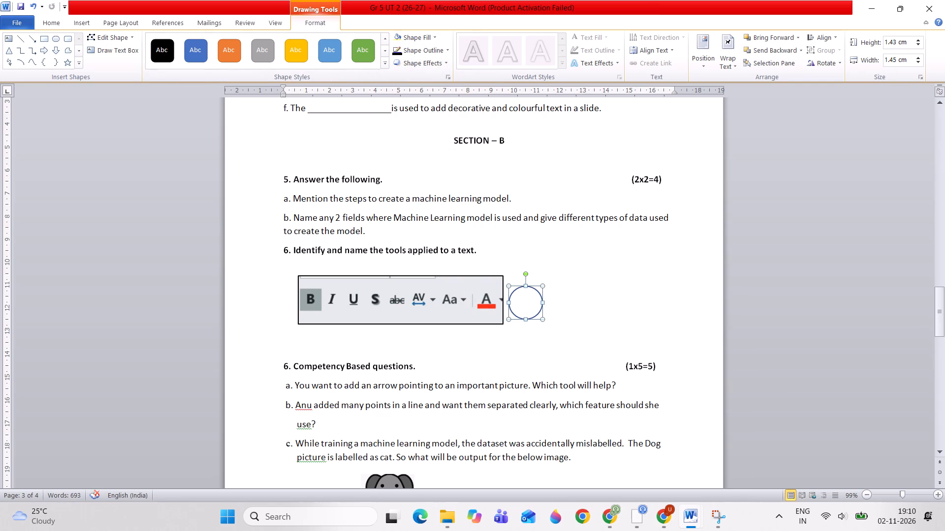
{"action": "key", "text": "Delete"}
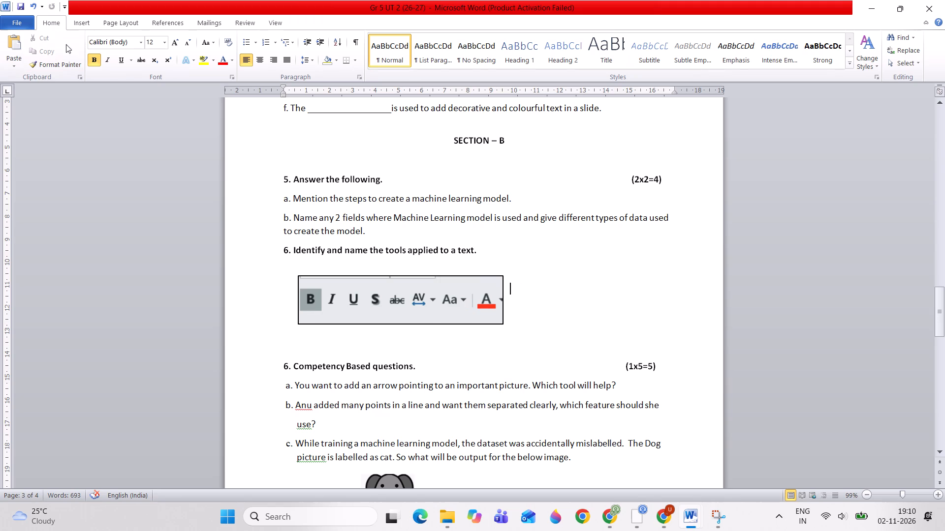
Draw a diagonal arrow about 1.37 cm high and 2.07 cm wide from the Aa tool to below the picture's lower edge.
{"action": "left_click", "coordinate": [75, 24]}
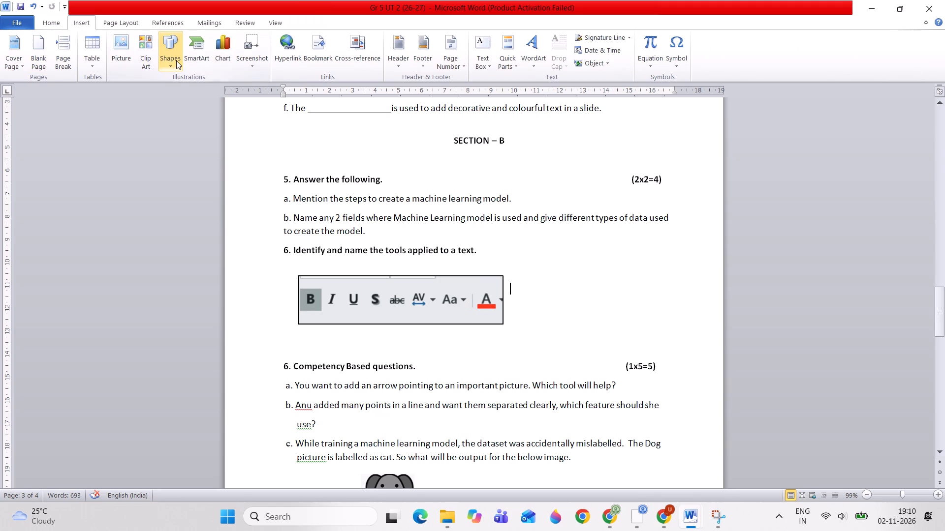
{"action": "left_click", "coordinate": [176, 60]}
{"action": "left_click", "coordinate": [185, 86]}
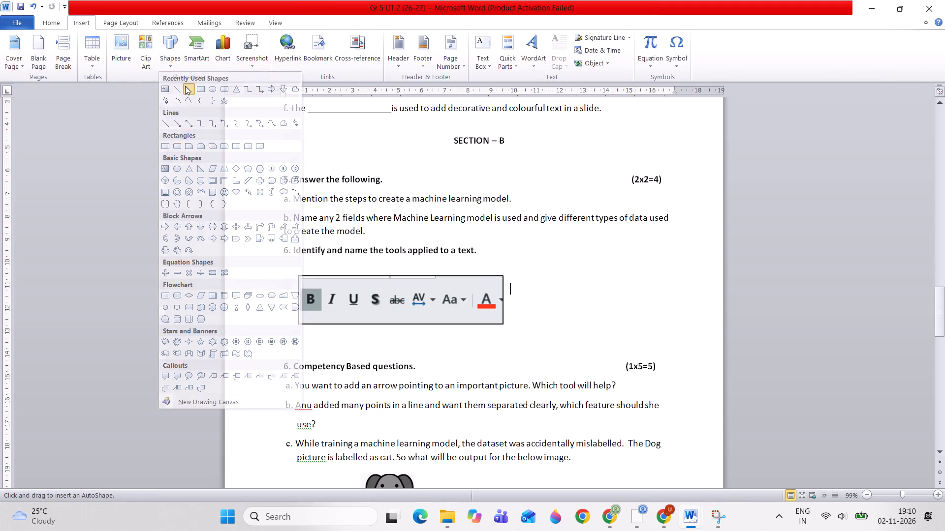
{"action": "left_click_drag", "start_coordinate": [447, 309], "coordinate": [477, 326]}
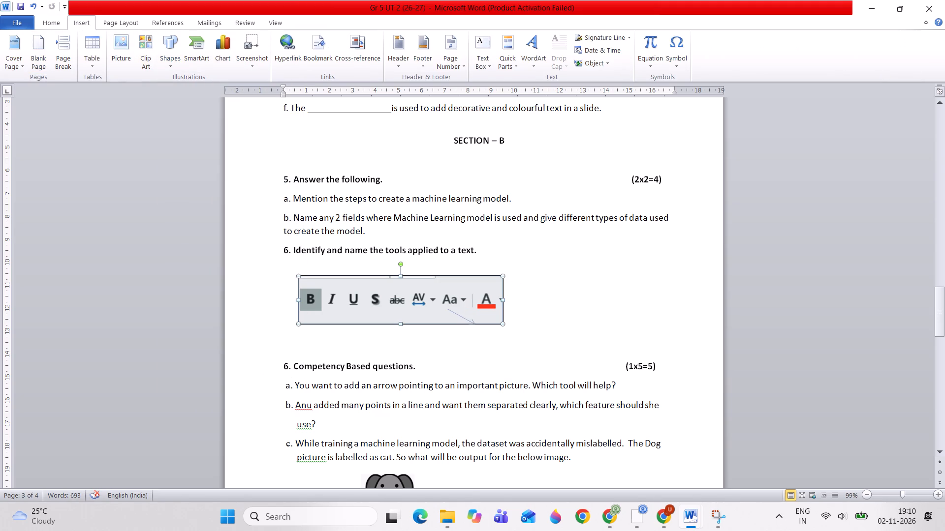
{"action": "left_click_drag", "start_coordinate": [477, 326], "coordinate": [495, 340]}
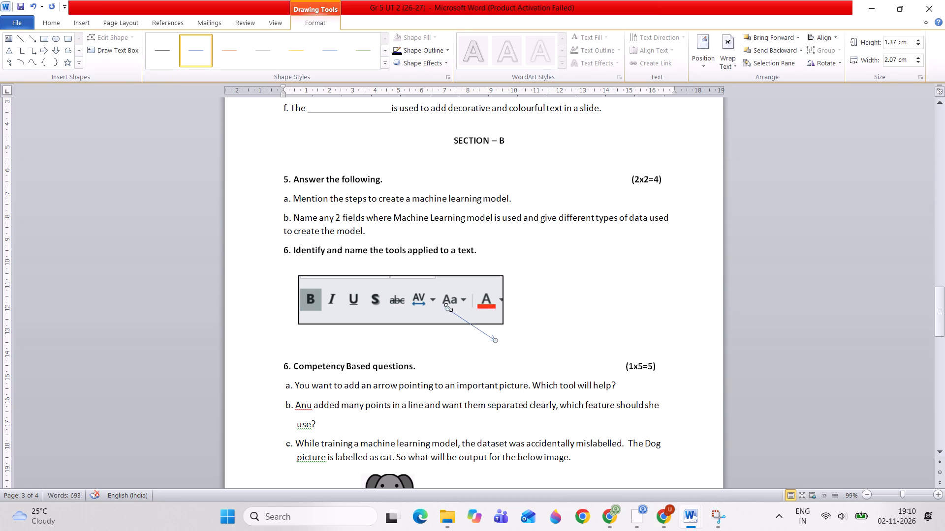
Nudge the formatting tools picture slightly toward the page's right margin.
{"action": "left_click_drag", "start_coordinate": [454, 310], "coordinate": [497, 313]}
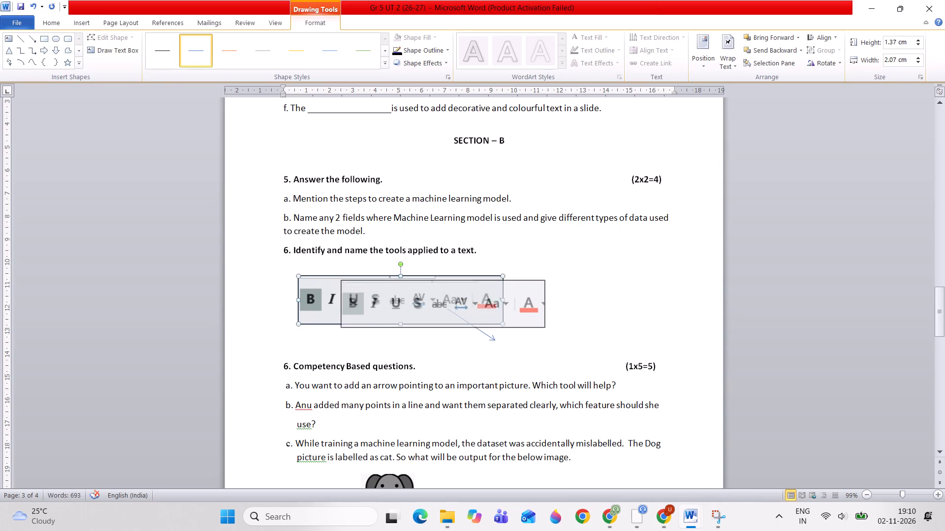
{"action": "left_click_drag", "start_coordinate": [497, 313], "coordinate": [459, 308]}
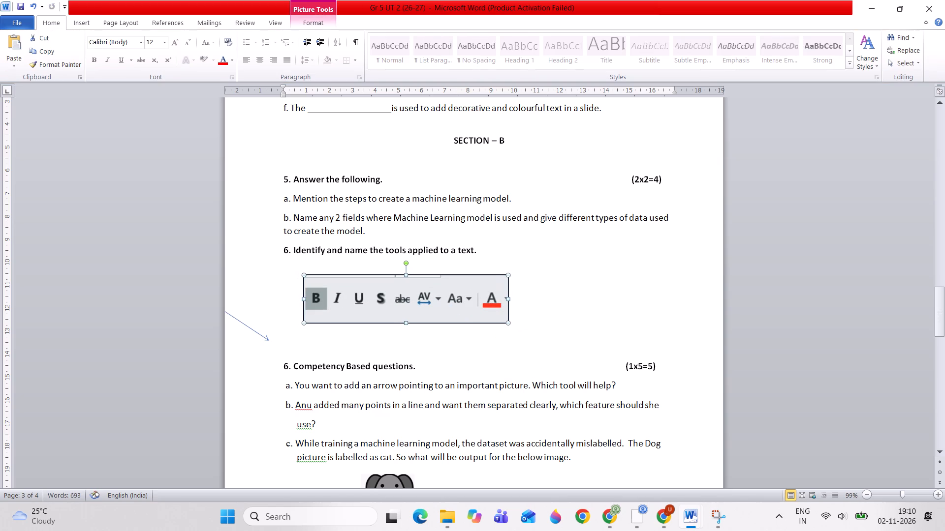
Draw a diagonal arrow about 1.32 cm high and 1.41 cm wide from below the picture, pointing up at the Aa tool.
{"action": "left_click", "coordinate": [83, 19]}
{"action": "left_click", "coordinate": [179, 67]}
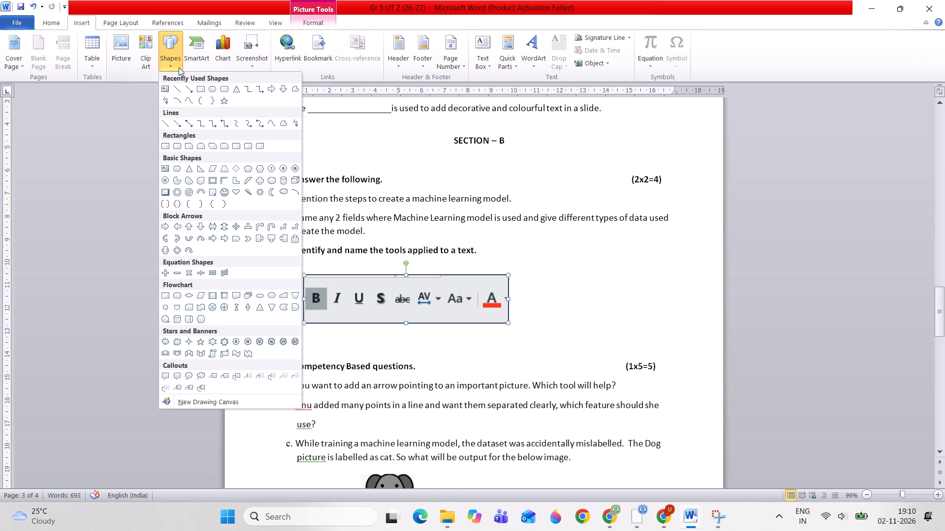
{"action": "left_click", "coordinate": [188, 85]}
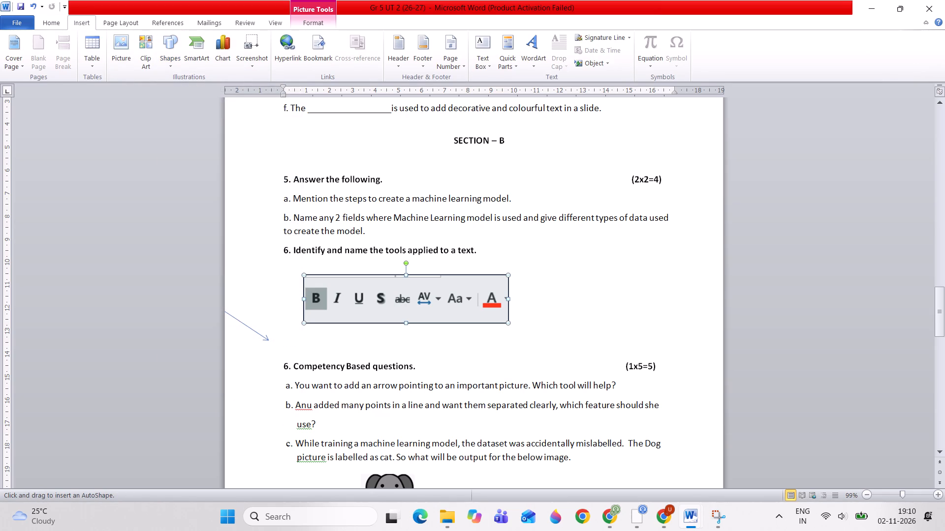
{"action": "left_click_drag", "start_coordinate": [459, 306], "coordinate": [496, 342]}
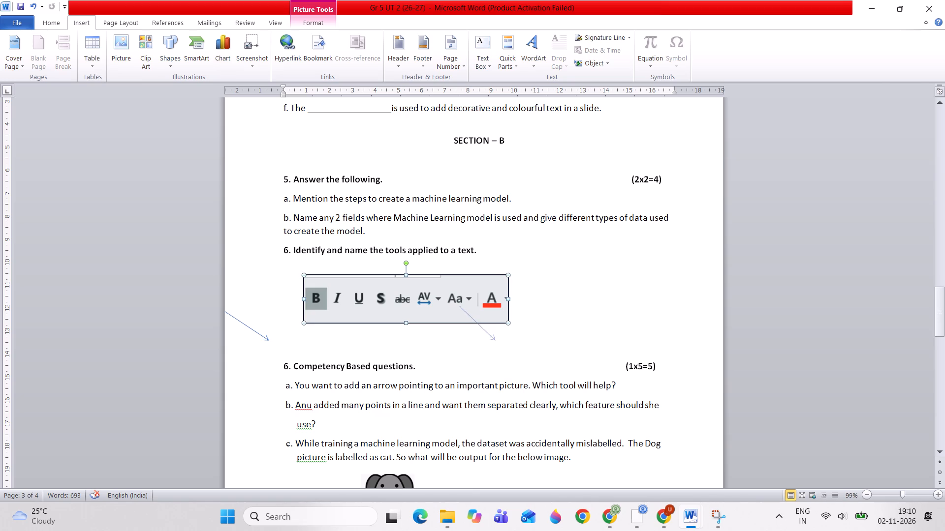
{"action": "left_click_drag", "start_coordinate": [496, 342], "coordinate": [496, 344]}
{"action": "left_click", "coordinate": [496, 344]}
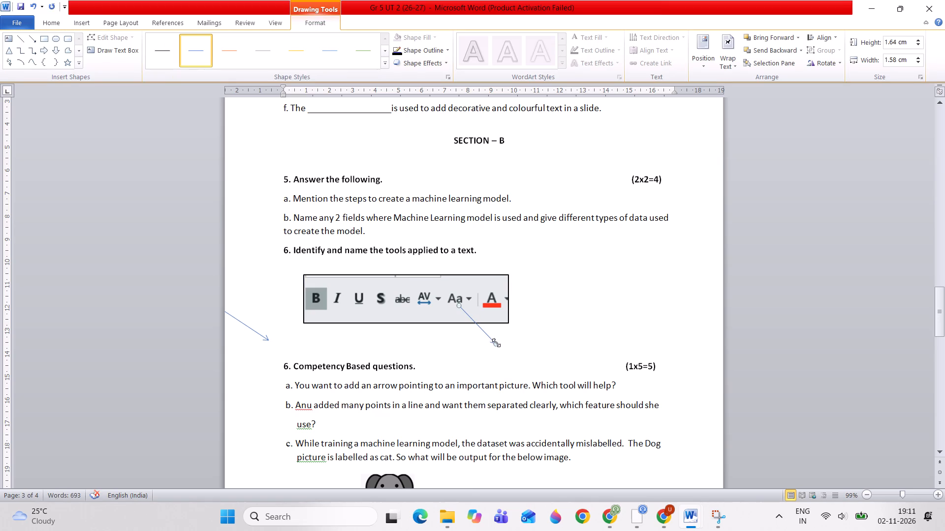
{"action": "left_click_drag", "start_coordinate": [496, 343], "coordinate": [412, 295]}
{"action": "left_click_drag", "start_coordinate": [412, 295], "coordinate": [427, 276]}
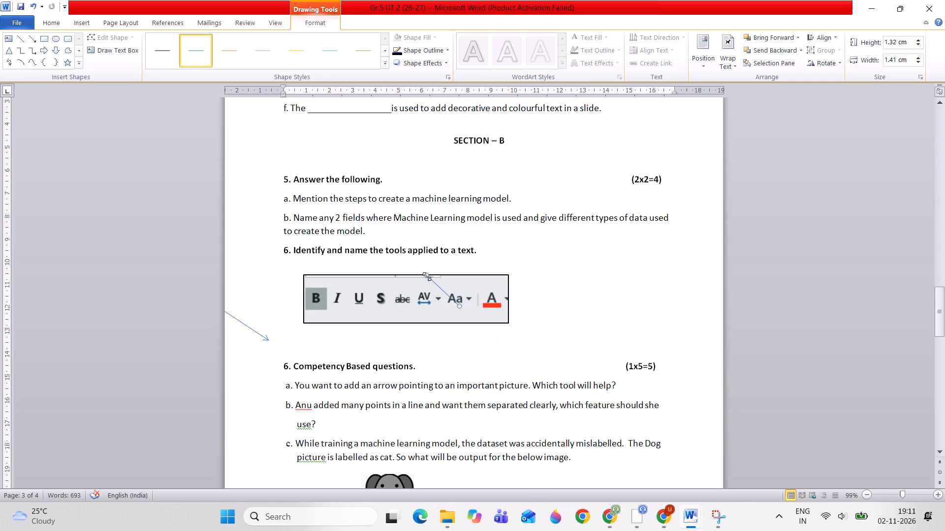
{"action": "left_click_drag", "start_coordinate": [434, 279], "coordinate": [476, 318]}
{"action": "left_click_drag", "start_coordinate": [476, 318], "coordinate": [465, 310]}
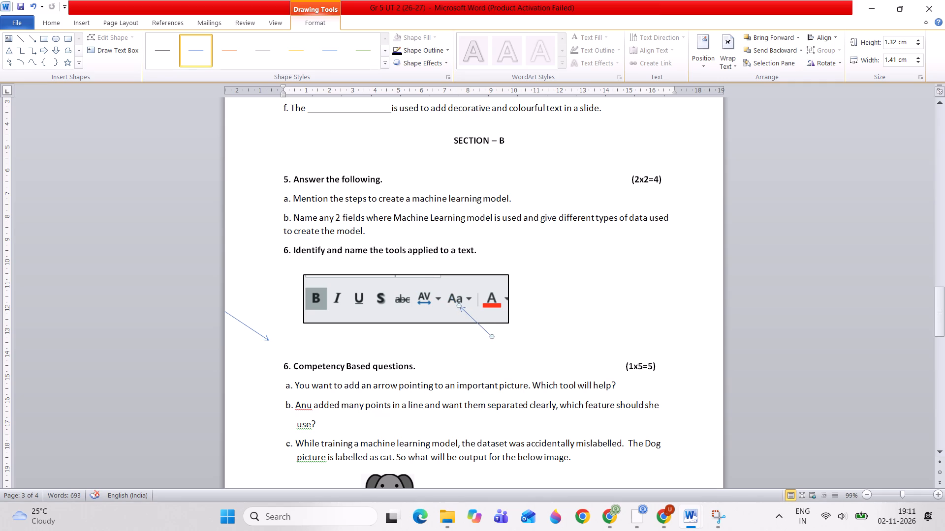
Format the Aa tool's arrow with a 4½ pt line weight and a black outline.
{"action": "double_click", "coordinate": [469, 314]}
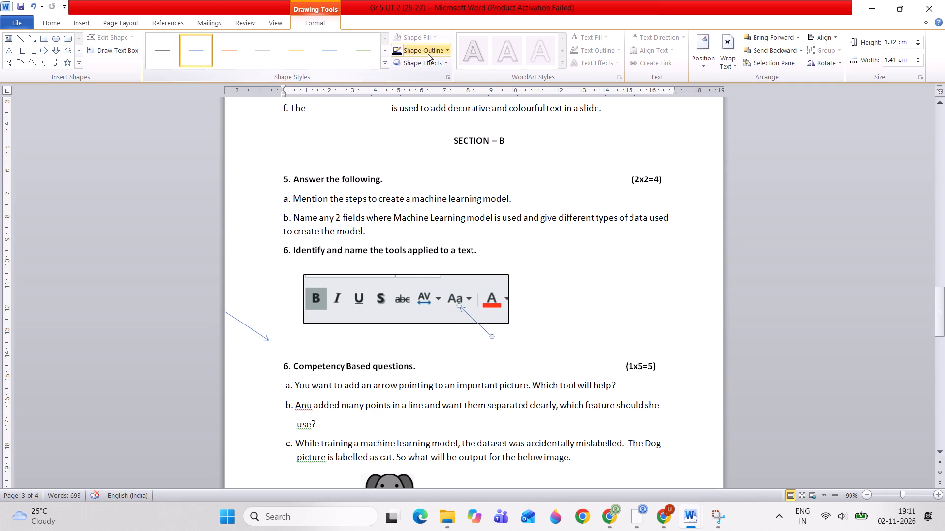
{"action": "left_click", "coordinate": [428, 54]}
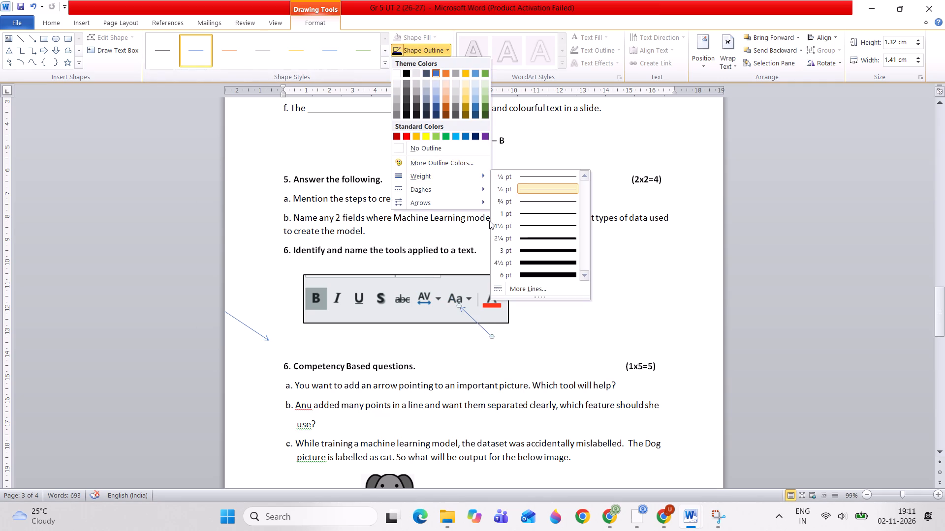
{"action": "left_click", "coordinate": [524, 260]}
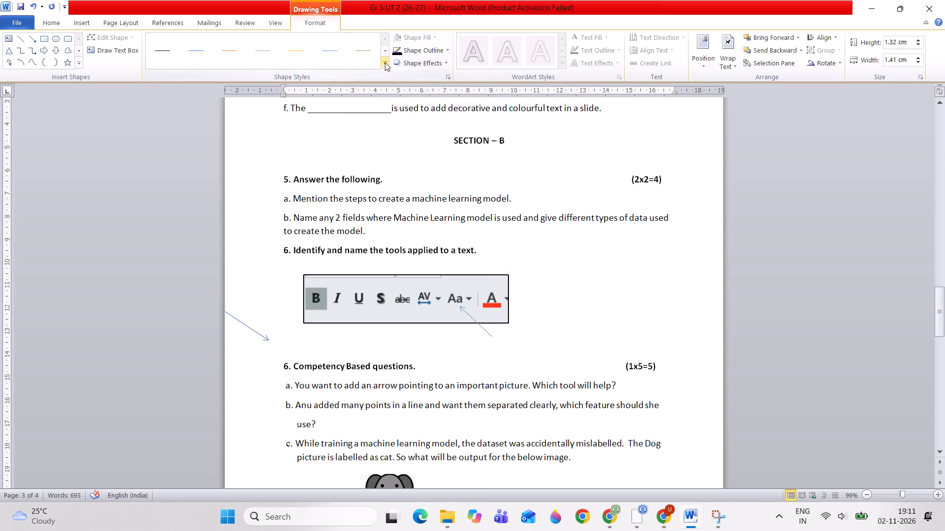
{"action": "double_click", "coordinate": [468, 312]}
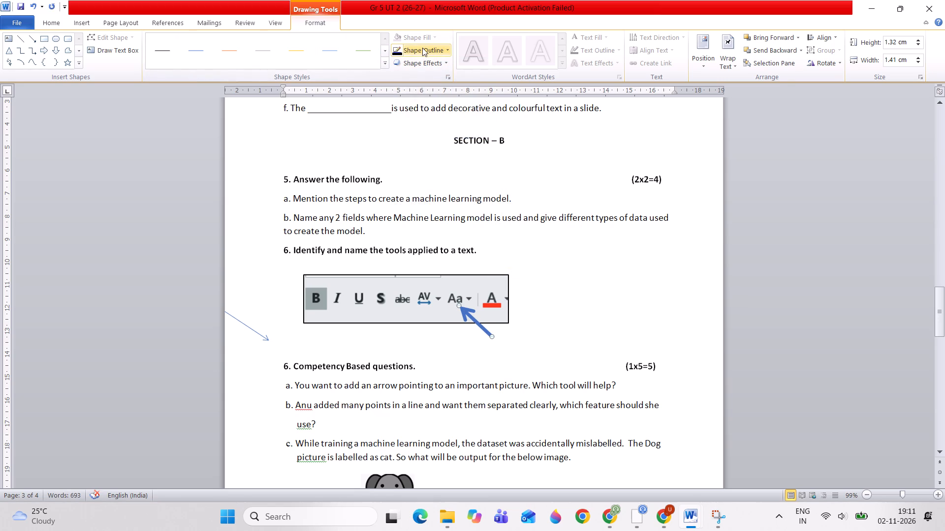
{"action": "left_click", "coordinate": [422, 47]}
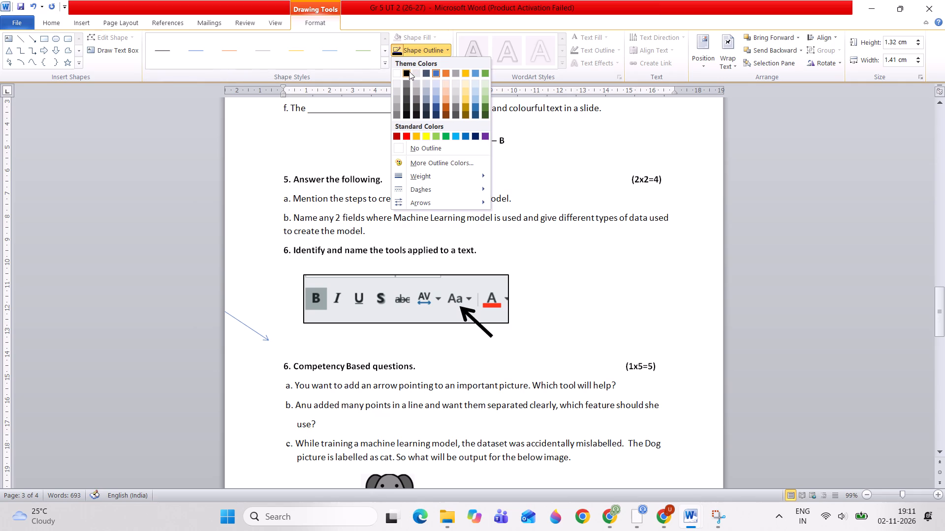
{"action": "left_click", "coordinate": [409, 71]}
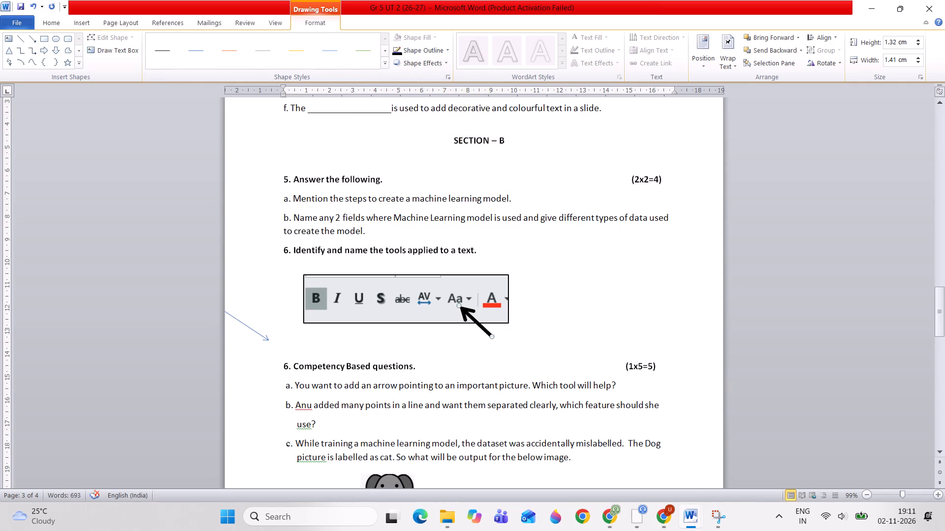
Change "tools" to "tool" in the question 6 heading above the picture.
{"action": "left_click", "coordinate": [405, 252]}
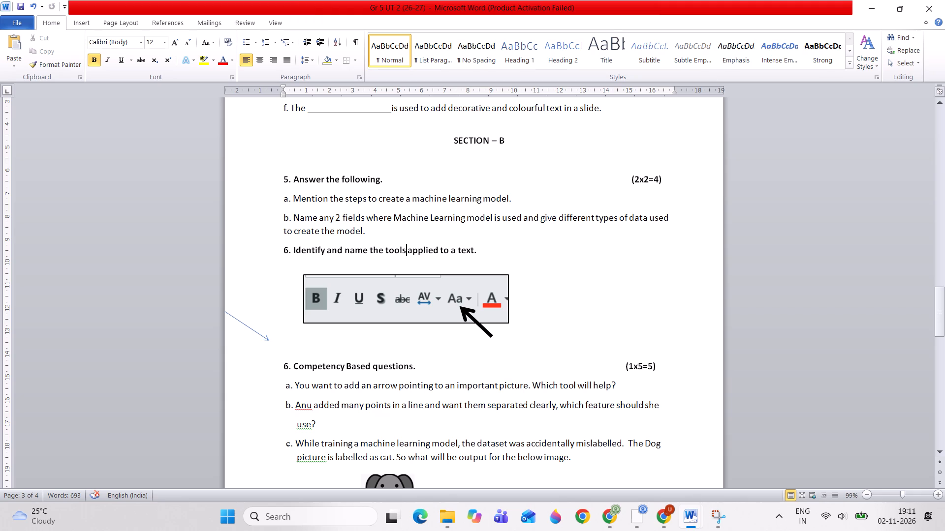
{"action": "key", "text": "BackSpace"}
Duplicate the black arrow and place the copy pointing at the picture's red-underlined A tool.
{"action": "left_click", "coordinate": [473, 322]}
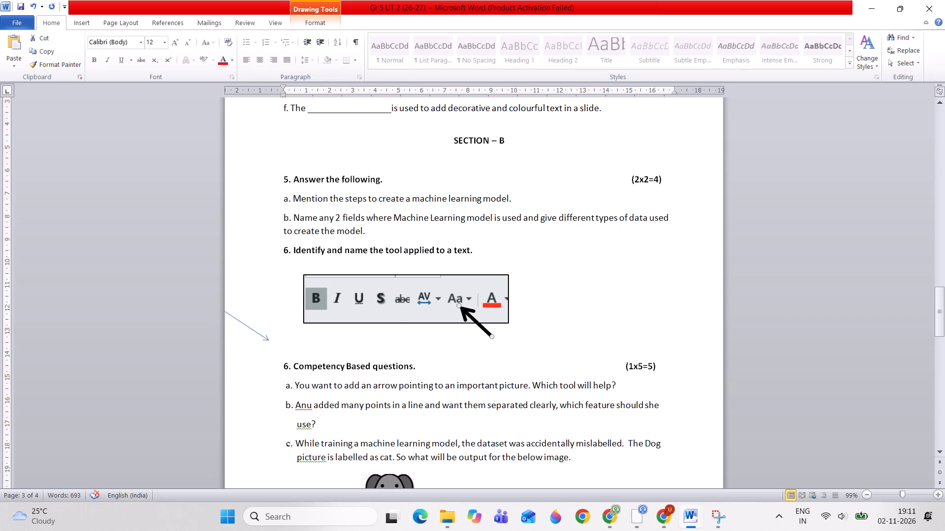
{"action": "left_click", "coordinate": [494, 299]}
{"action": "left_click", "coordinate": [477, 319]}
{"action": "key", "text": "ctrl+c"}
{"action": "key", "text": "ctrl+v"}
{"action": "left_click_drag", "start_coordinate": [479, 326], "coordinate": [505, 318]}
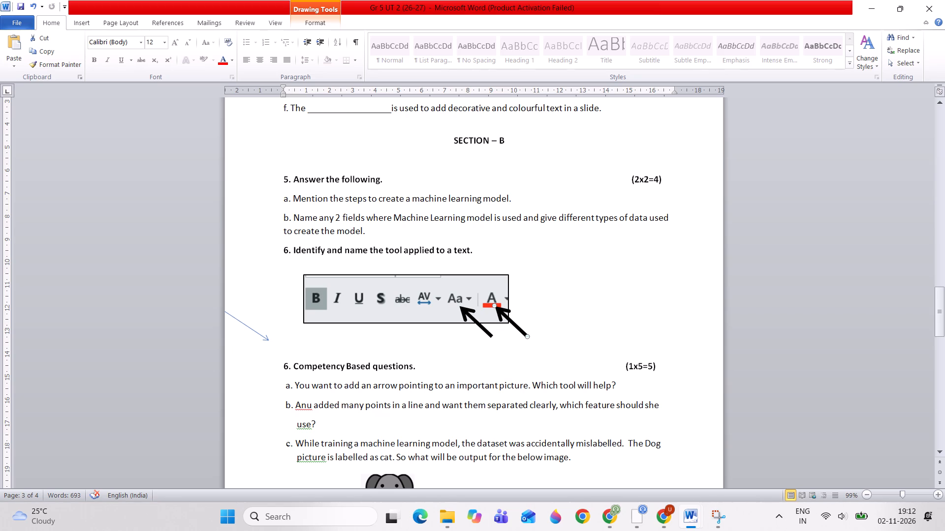
Examine the options offered by Word's own Change Case tool.
{"action": "left_click", "coordinate": [507, 315]}
{"action": "left_click", "coordinate": [282, 170]}
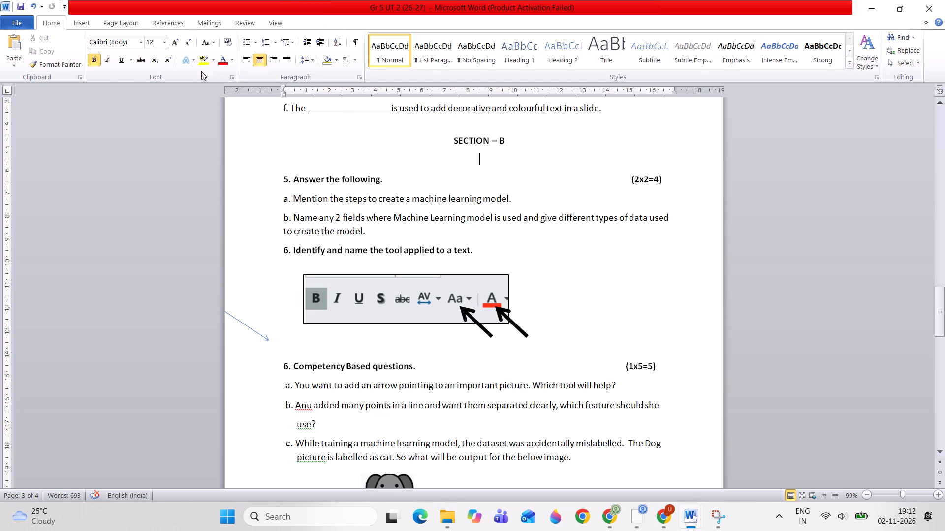
{"action": "left_click", "coordinate": [214, 44]}
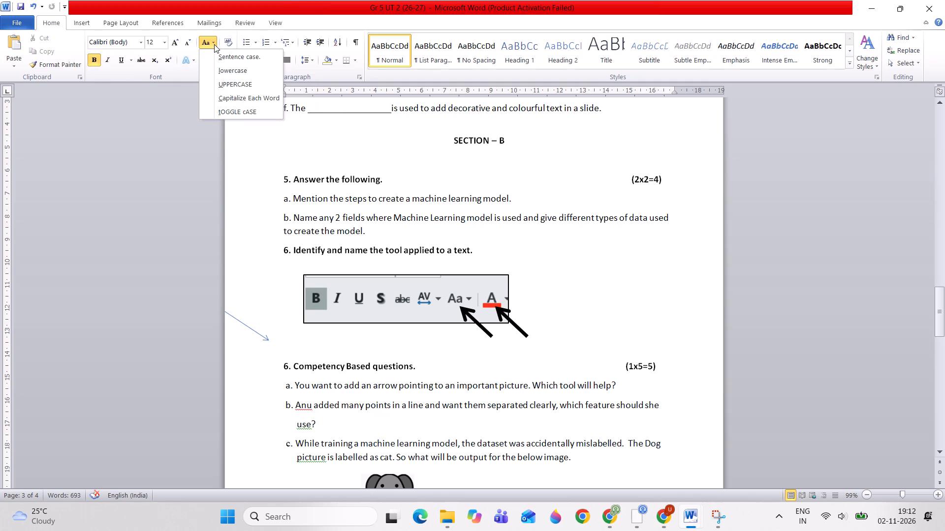
{"action": "left_click", "coordinate": [172, 139]}
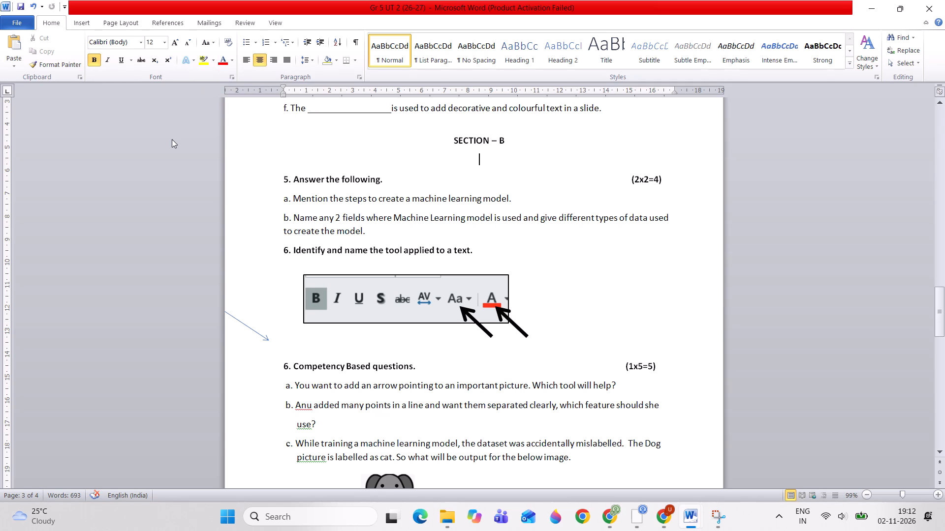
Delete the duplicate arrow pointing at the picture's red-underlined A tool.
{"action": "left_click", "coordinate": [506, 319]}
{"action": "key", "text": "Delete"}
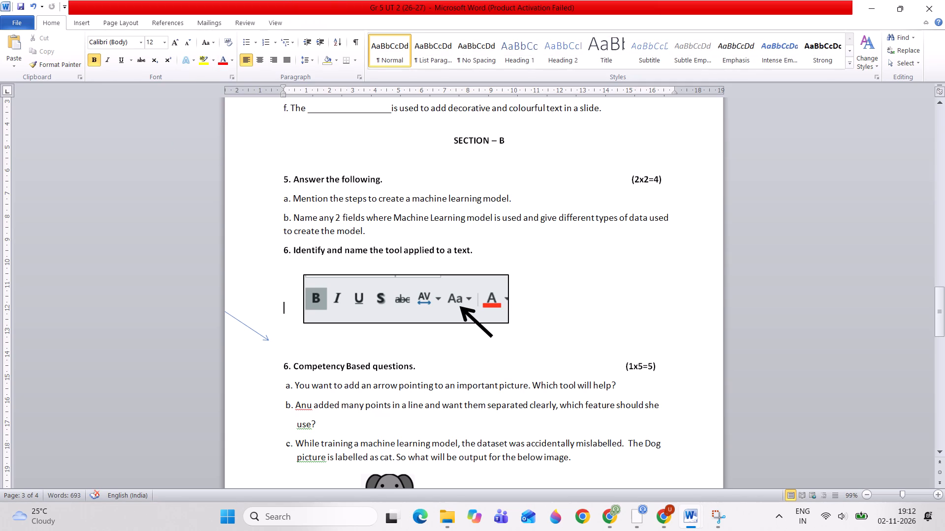
Insert "list the different features use" before "name the tool" in the question 6 heading.
{"action": "left_click", "coordinate": [406, 253]}
{"action": "left_click", "coordinate": [344, 251]}
{"action": "type", "text": "list"}
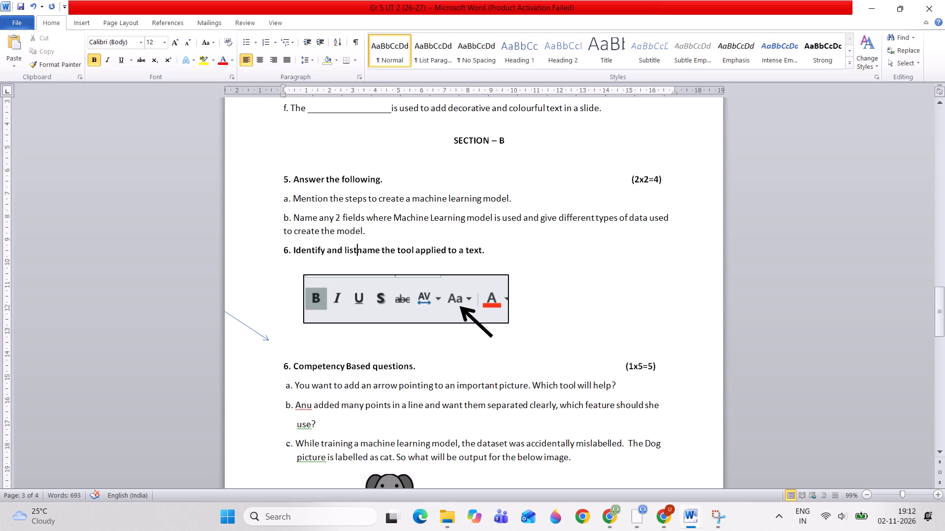
{"action": "key", "text": "space"}
{"action": "type", "text": "the"}
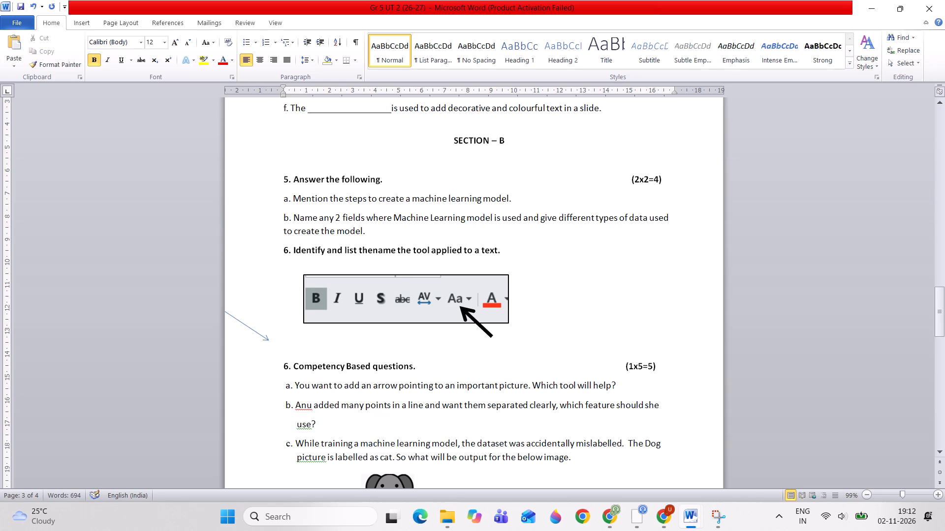
{"action": "key", "text": "space"}
{"action": "type", "text": "different feature"}
{"action": "key", "text": "space"}
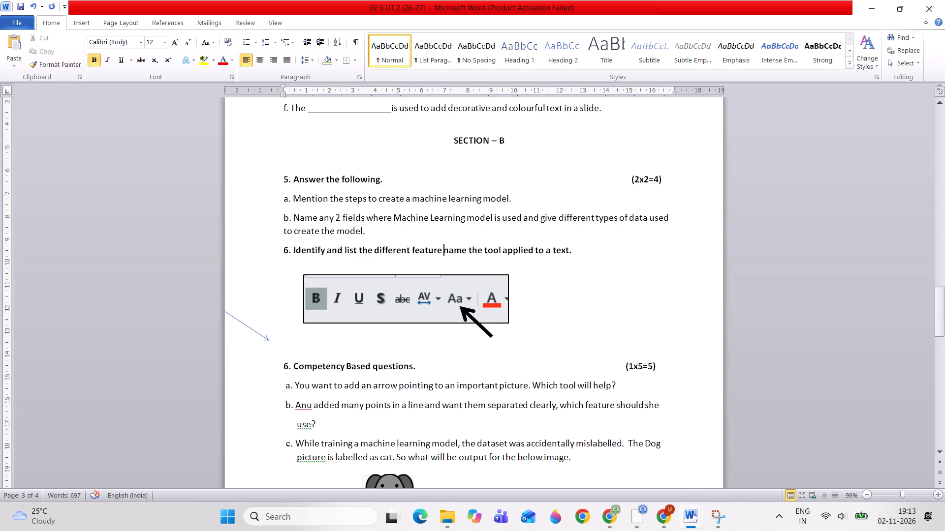
{"action": "key", "text": "BackSpace"}
{"action": "type", "text": "s use"}
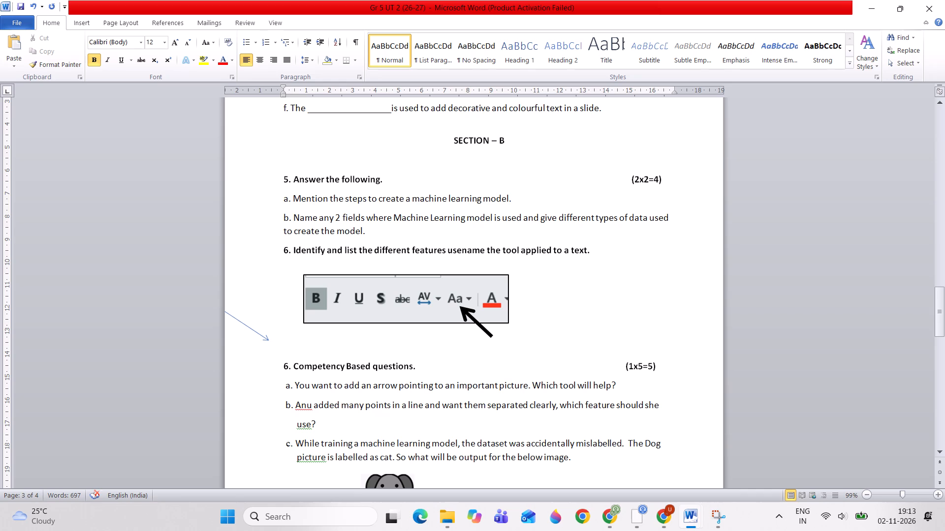
Insert "all" before "the different features" and "the tool" after "Identify" in the question 6 heading.
{"action": "left_click", "coordinate": [358, 253]}
{"action": "type", "text": "all"}
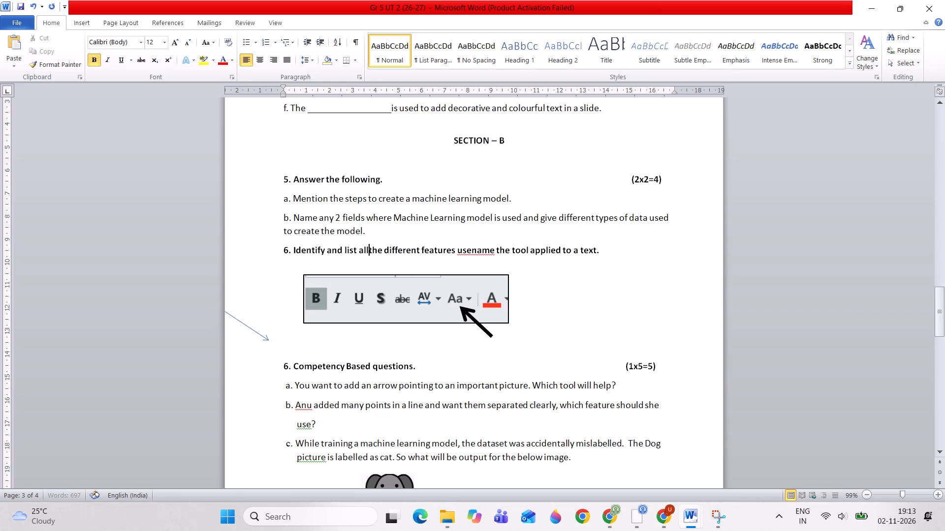
{"action": "key", "text": "space"}
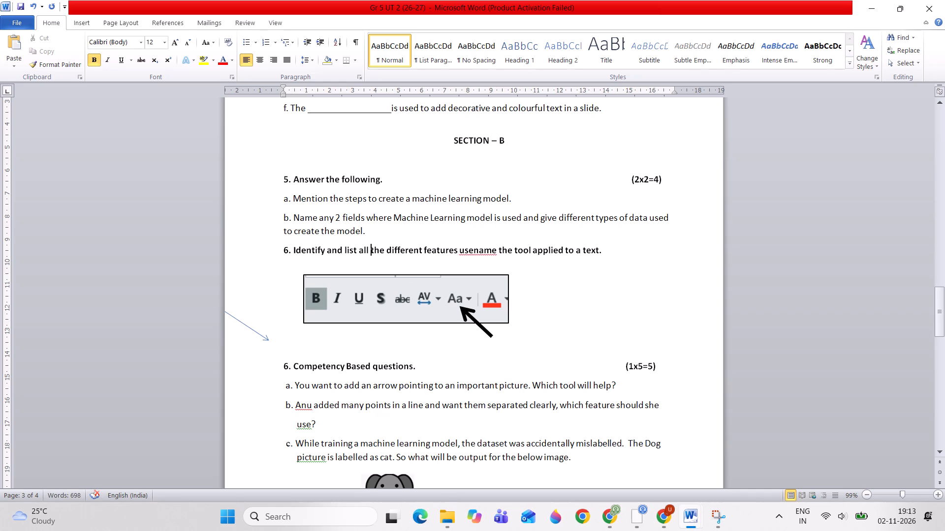
{"action": "left_click", "coordinate": [425, 251]}
{"action": "left_click", "coordinate": [328, 251]}
{"action": "type", "text": "the tool"}
{"action": "key", "text": "space"}
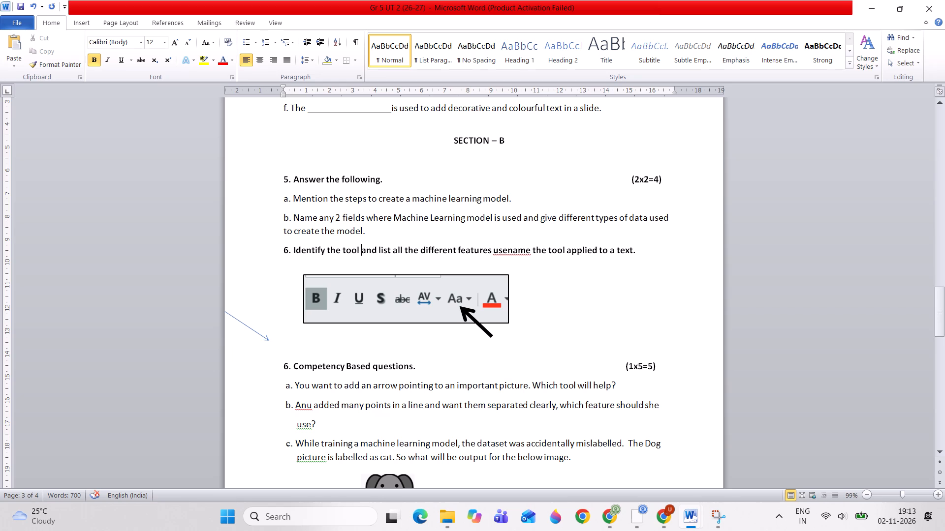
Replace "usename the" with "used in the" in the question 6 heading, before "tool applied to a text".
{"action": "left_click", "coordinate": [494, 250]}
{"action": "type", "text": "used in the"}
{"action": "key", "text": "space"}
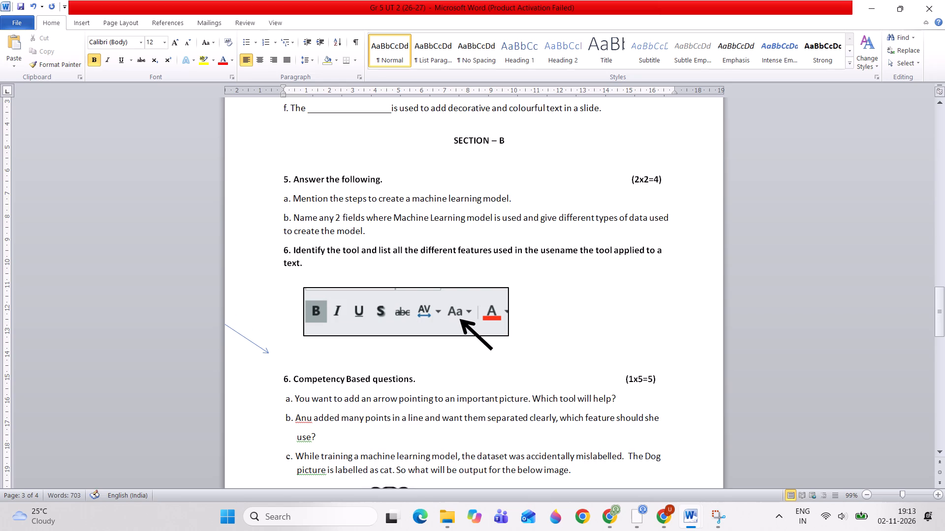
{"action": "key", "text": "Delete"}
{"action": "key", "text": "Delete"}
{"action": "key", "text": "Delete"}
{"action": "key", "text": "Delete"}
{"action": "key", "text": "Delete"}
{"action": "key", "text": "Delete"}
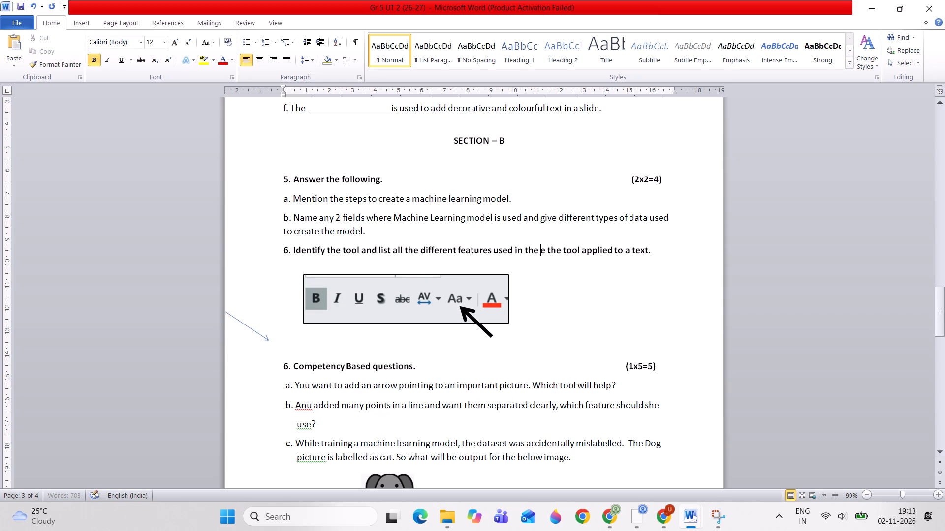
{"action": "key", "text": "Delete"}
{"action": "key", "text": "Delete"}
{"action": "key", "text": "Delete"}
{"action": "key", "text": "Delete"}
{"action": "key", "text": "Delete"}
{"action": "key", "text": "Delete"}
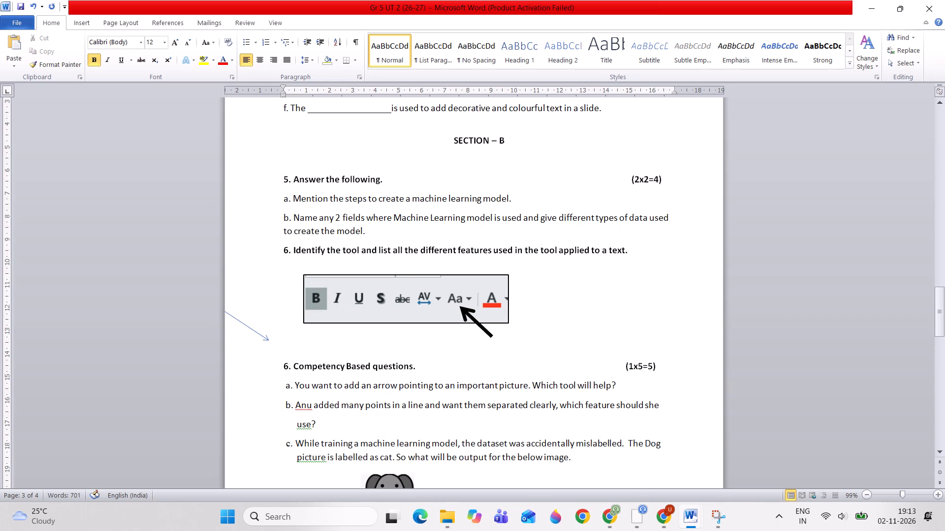
Reword the question 6 heading to read "Identify the tool and list all the options in it.".
{"action": "left_click", "coordinate": [562, 255]}
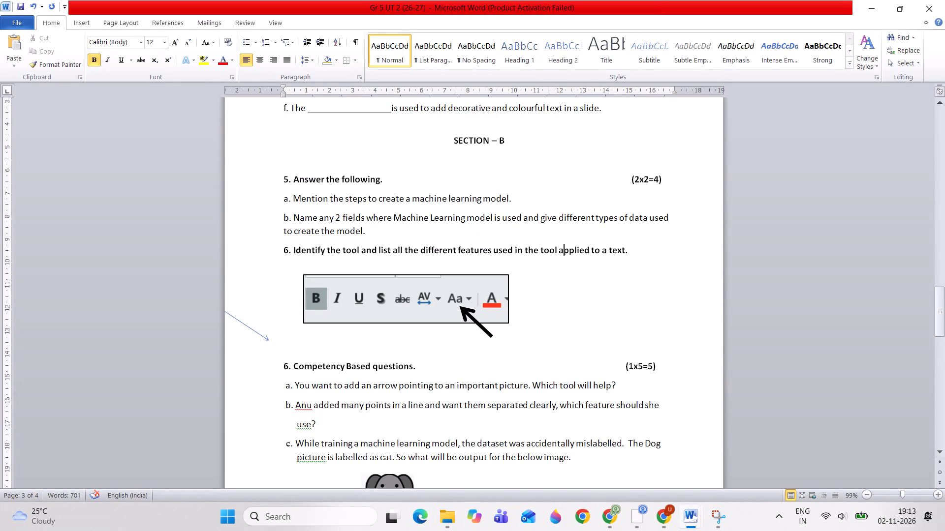
{"action": "key", "text": "BackSpace"}
{"action": "key", "text": "BackSpace"}
{"action": "key", "text": "BackSpace"}
{"action": "key", "text": "BackSpace"}
{"action": "key", "text": "BackSpace"}
{"action": "key", "text": "BackSpace"}
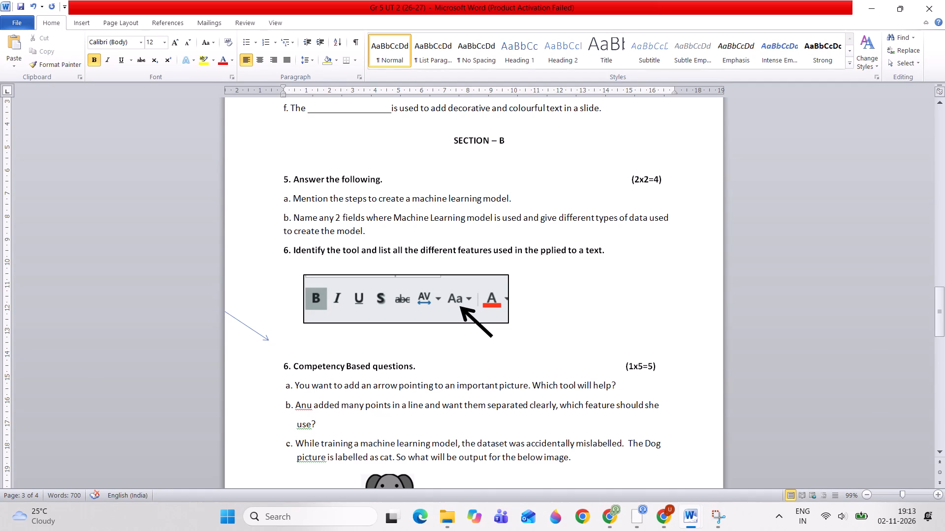
{"action": "left_click", "coordinate": [421, 248]}
{"action": "type", "text": "options"}
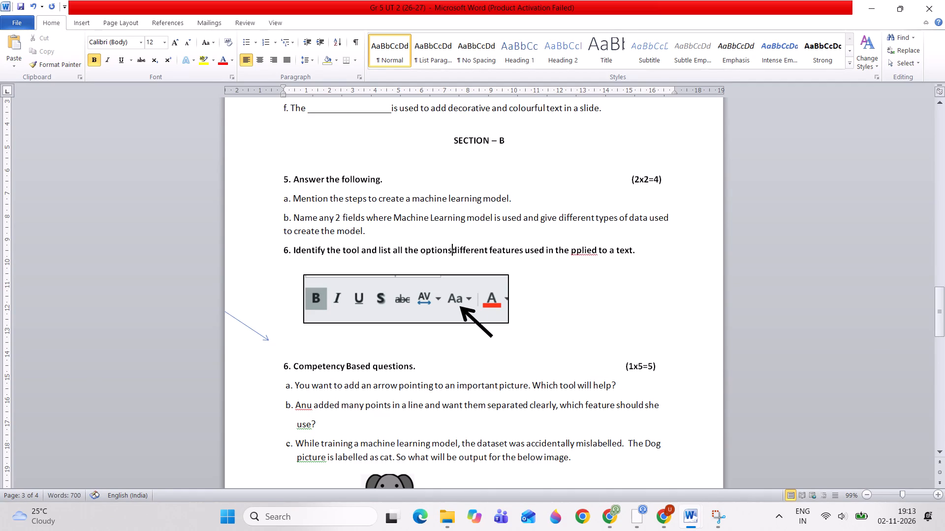
{"action": "key", "text": "space"}
{"action": "type", "text": "used"}
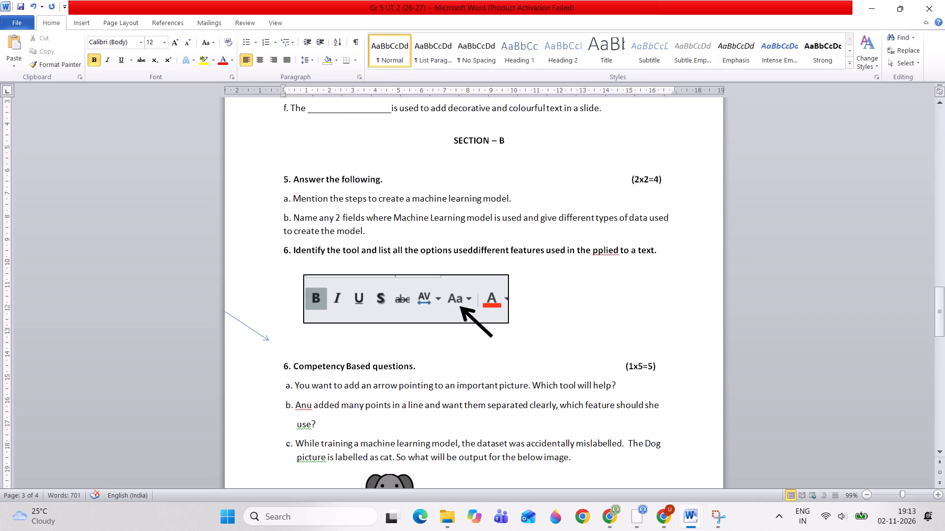
{"action": "key", "text": "BackSpace"}
{"action": "key", "text": "BackSpace"}
{"action": "key", "text": "BackSpace"}
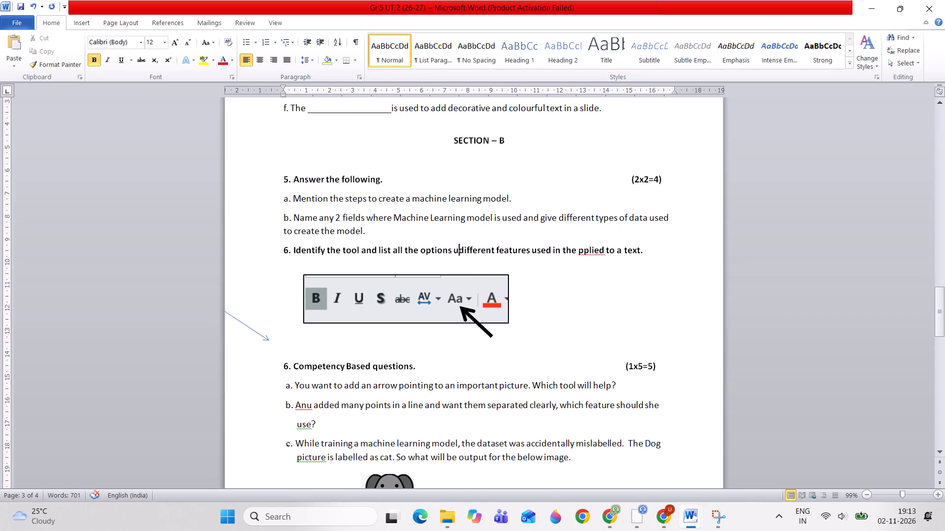
{"action": "key", "text": "BackSpace"}
{"action": "type", "text": "in it"}
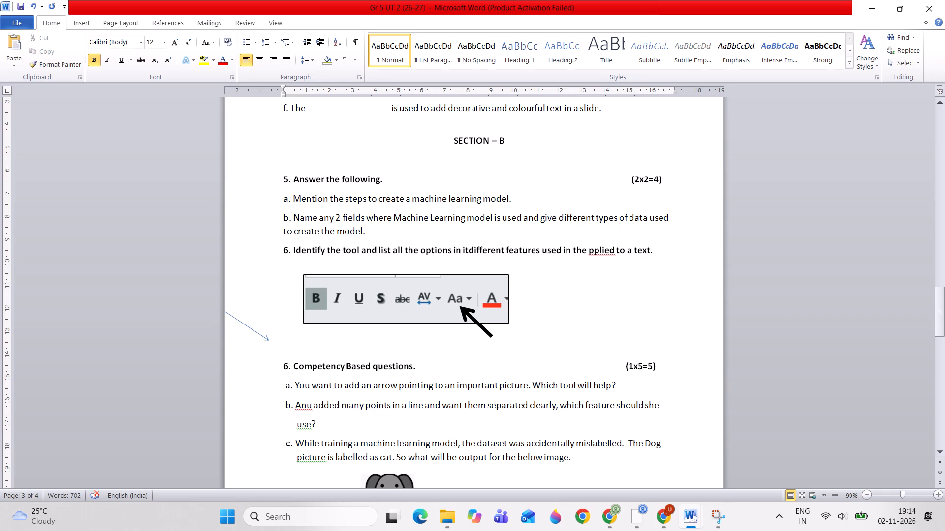
{"action": "key", "text": "space"}
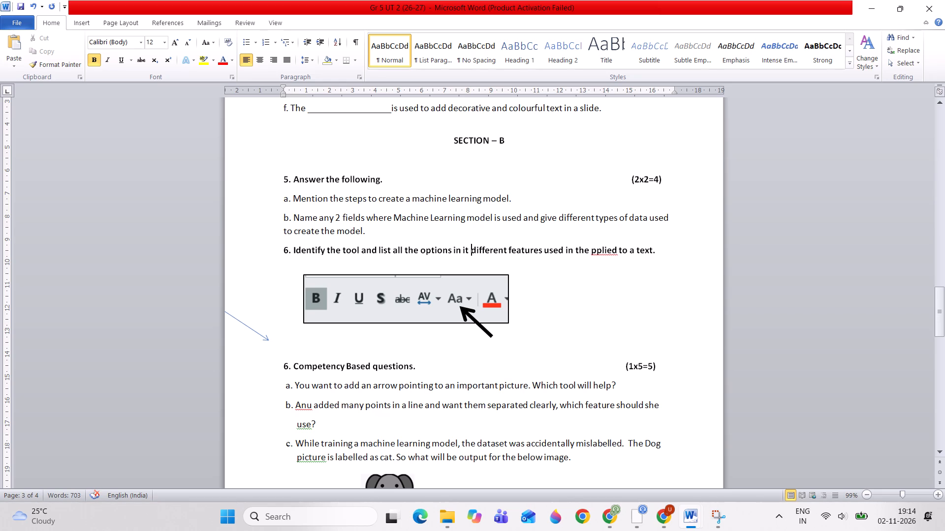
{"action": "key", "text": "Delete"}
{"action": "key", "text": "Delete"}
{"action": "key", "text": "Delete"}
{"action": "key", "text": "Delete"}
{"action": "key", "text": "Delete"}
{"action": "key", "text": "Delete"}
{"action": "key", "text": "Delete"}
{"action": "key", "text": "Delete"}
{"action": "key", "text": "Delete"}
{"action": "key", "text": "Delete"}
{"action": "key", "text": "Delete"}
{"action": "key", "text": "Delete"}
{"action": "key", "text": "Delete"}
{"action": "key", "text": "Delete"}
{"action": "key", "text": "Delete"}
{"action": "key", "text": "Delete"}
{"action": "key", "text": "Delete"}
{"action": "key", "text": "Delete"}
{"action": "key", "text": "Delete"}
{"action": "key", "text": "Delete"}
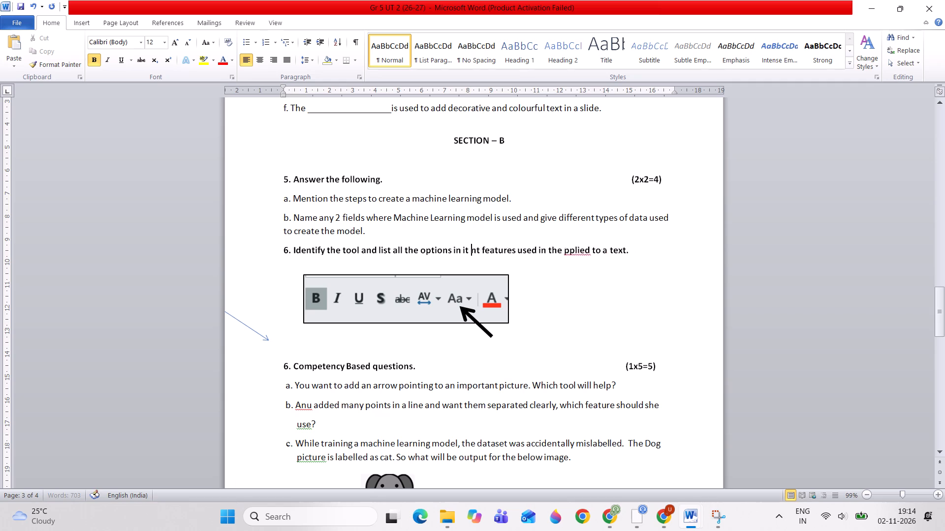
{"action": "key", "text": "Delete"}
{"action": "key", "text": "Delete"}
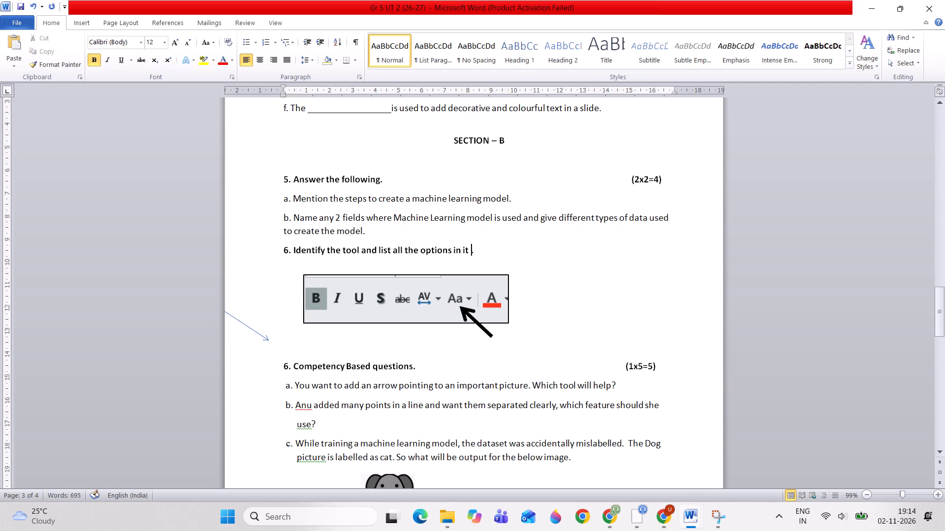
{"action": "key", "text": "BackSpace"}
Review Word's Change Case options, and switch to Chrome to read the Change Case section of the Open-CS textbook chapter.
{"action": "left_click", "coordinate": [485, 253]}
{"action": "left_click", "coordinate": [214, 44]}
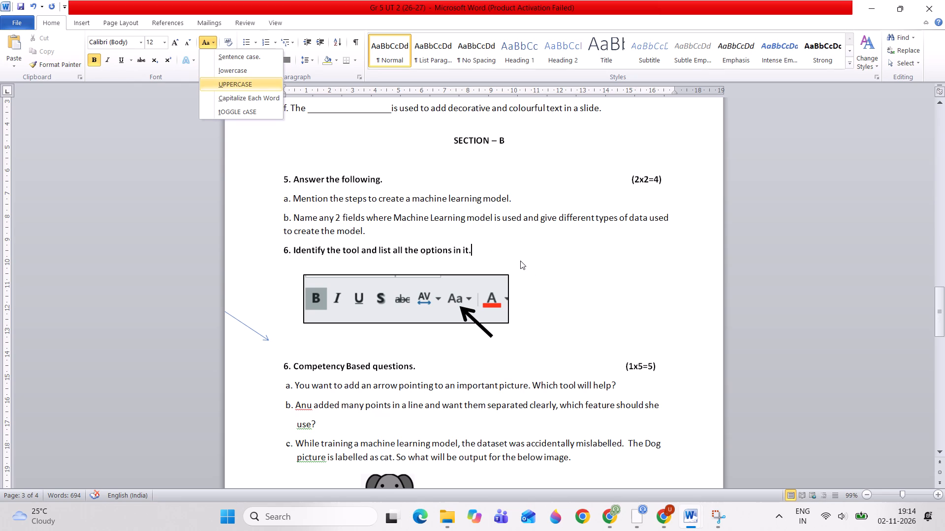
{"action": "key", "text": "space"}
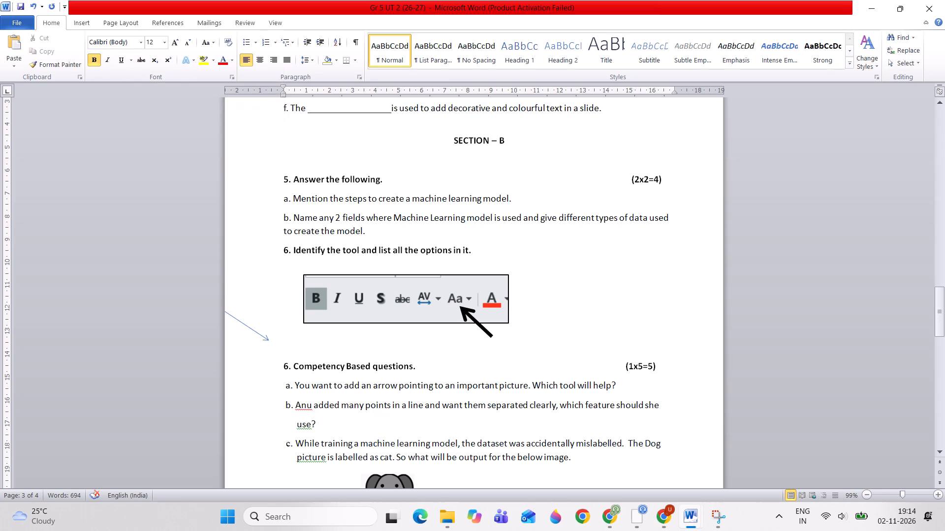
{"action": "left_click", "coordinate": [661, 518]}
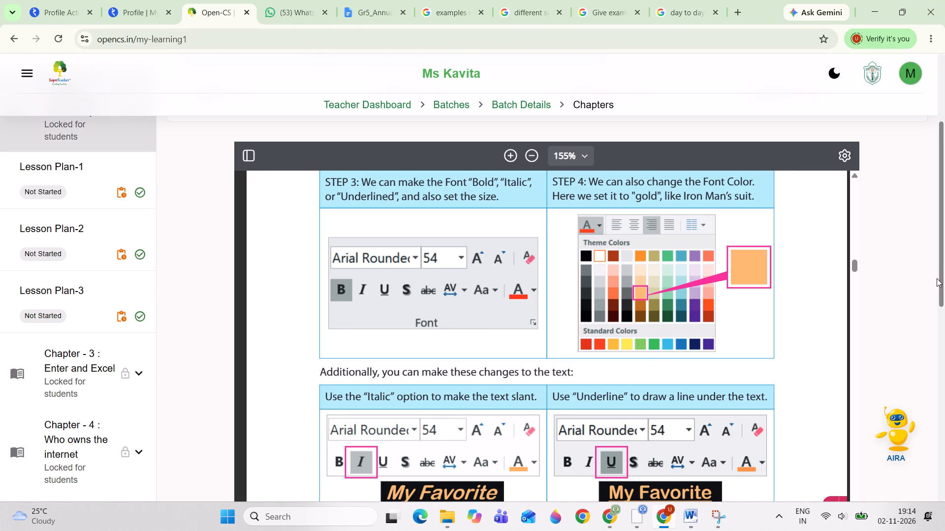
{"action": "left_click_drag", "start_coordinate": [937, 278], "coordinate": [939, 297]}
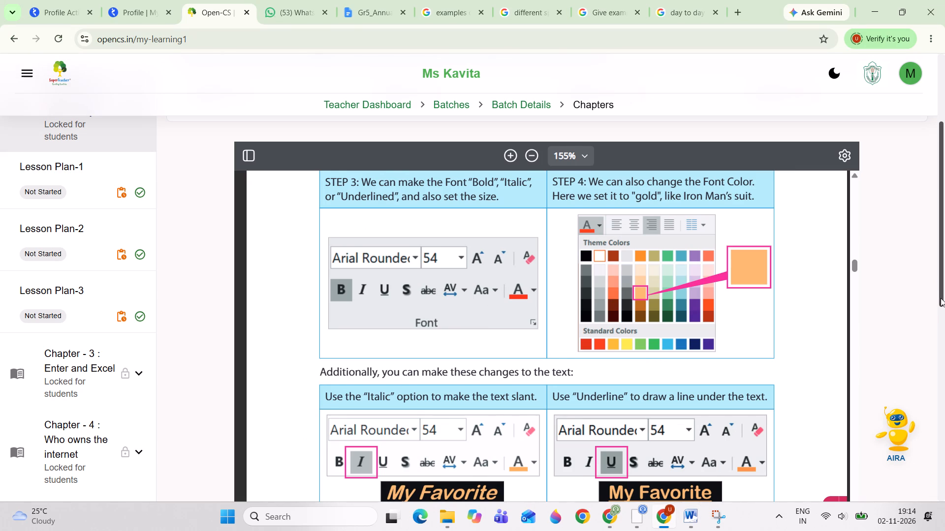
{"action": "left_click_drag", "start_coordinate": [941, 298], "coordinate": [928, 420]}
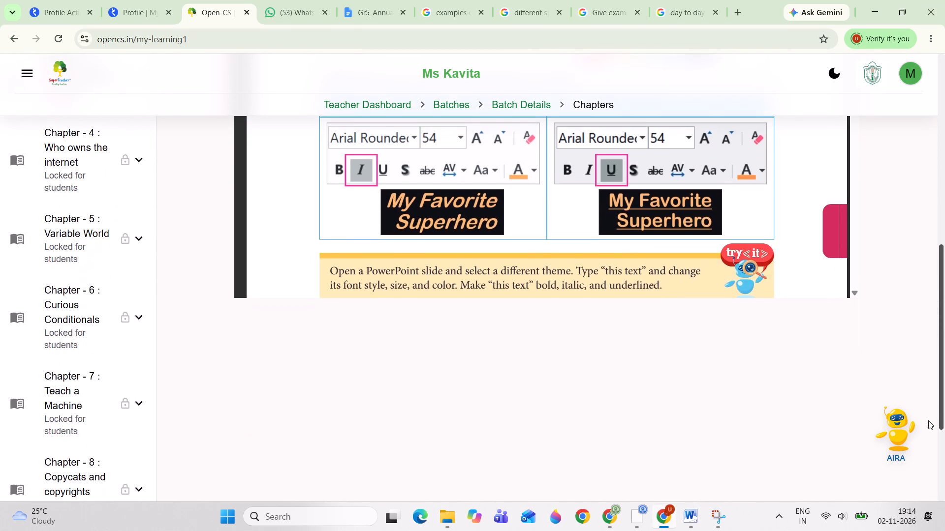
{"action": "left_click_drag", "start_coordinate": [928, 420], "coordinate": [903, 429]}
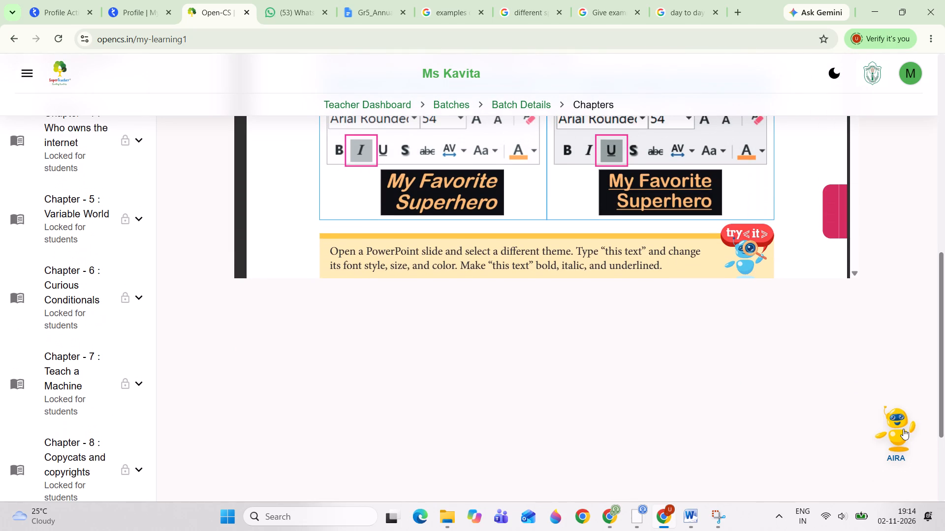
{"action": "left_click", "coordinate": [853, 275]}
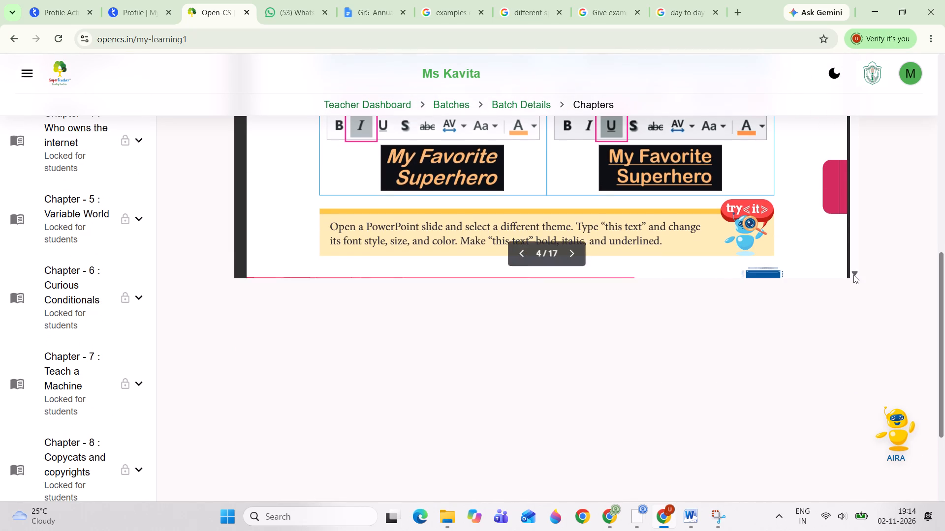
{"action": "left_click", "coordinate": [853, 275]}
{"action": "left_click", "coordinate": [853, 275]}
{"action": "double_click", "coordinate": [853, 275]}
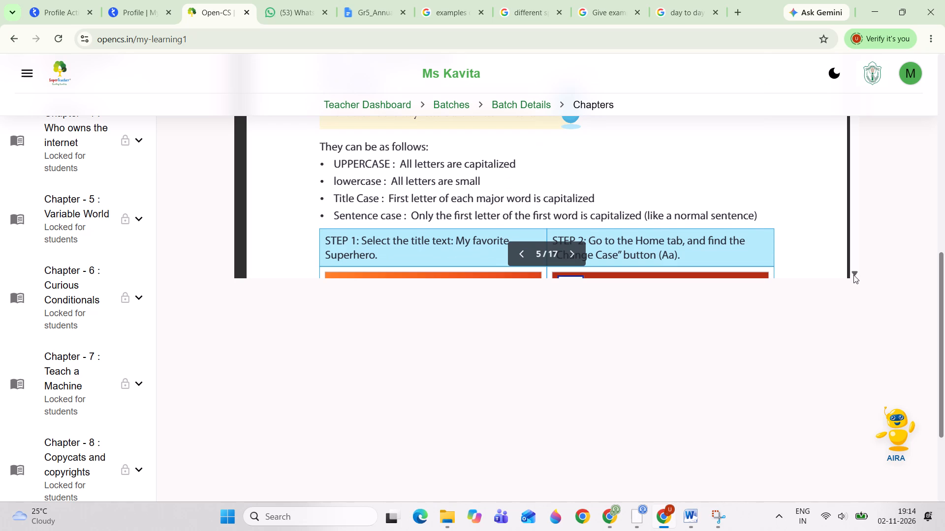
{"action": "triple_click", "coordinate": [853, 275]}
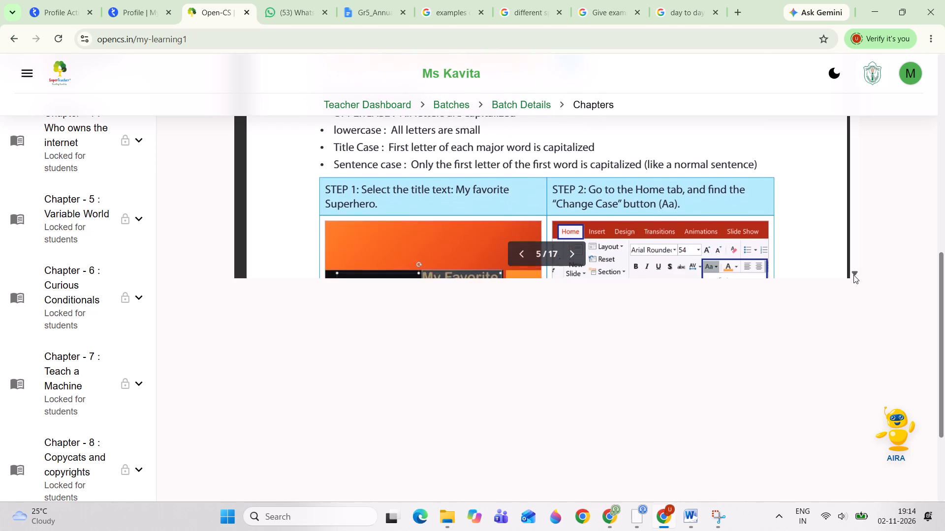
{"action": "left_click", "coordinate": [853, 275]}
{"action": "left_click", "coordinate": [853, 275]}
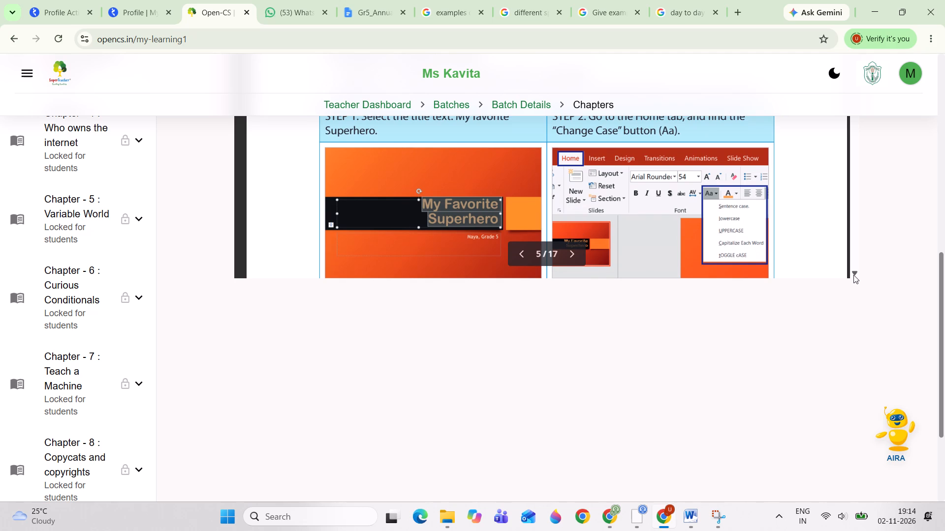
Back in Word, crop the B, I and U tools off the question 6 toolbar picture, making it about 5.87 cm wide.
{"action": "key", "text": "alt+Tab"}
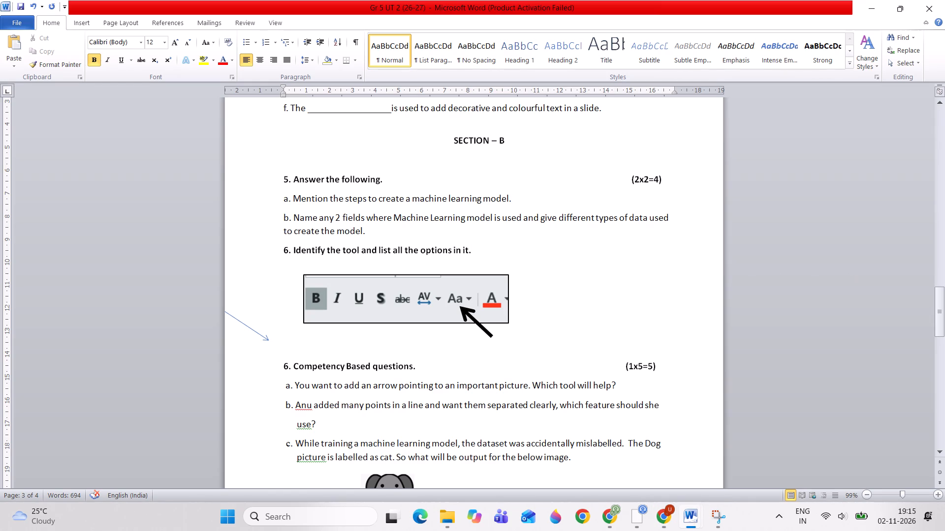
{"action": "double_click", "coordinate": [453, 308]}
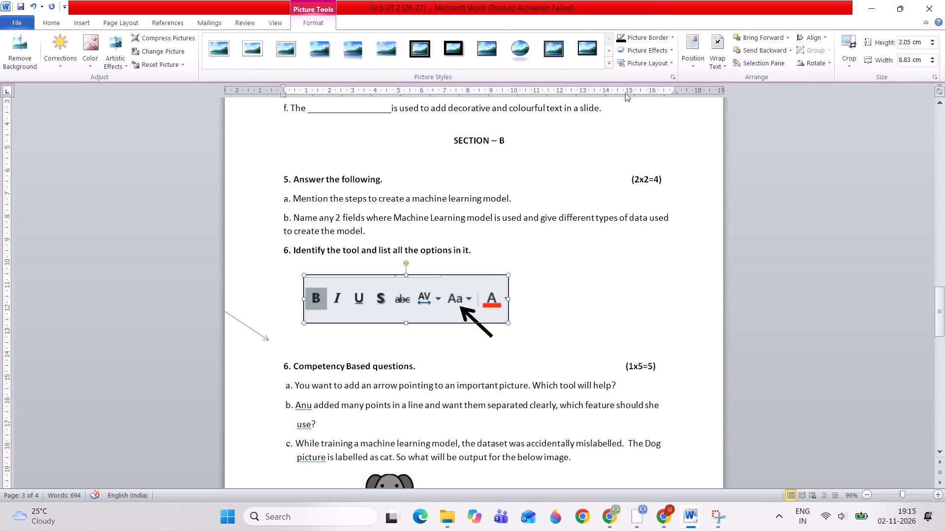
{"action": "left_click", "coordinate": [850, 52]}
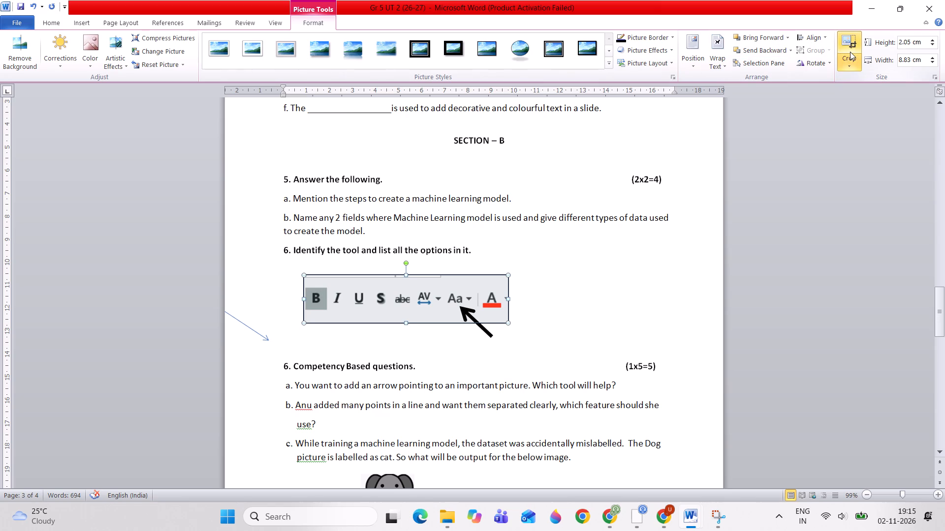
{"action": "left_click", "coordinate": [850, 65]}
{"action": "left_click", "coordinate": [853, 77]}
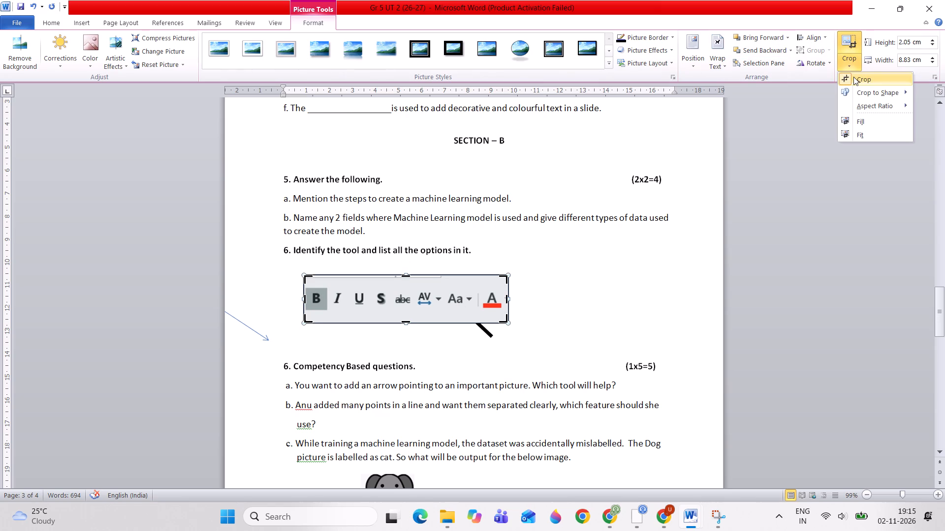
{"action": "left_click", "coordinate": [304, 299]}
{"action": "double_click", "coordinate": [319, 297]}
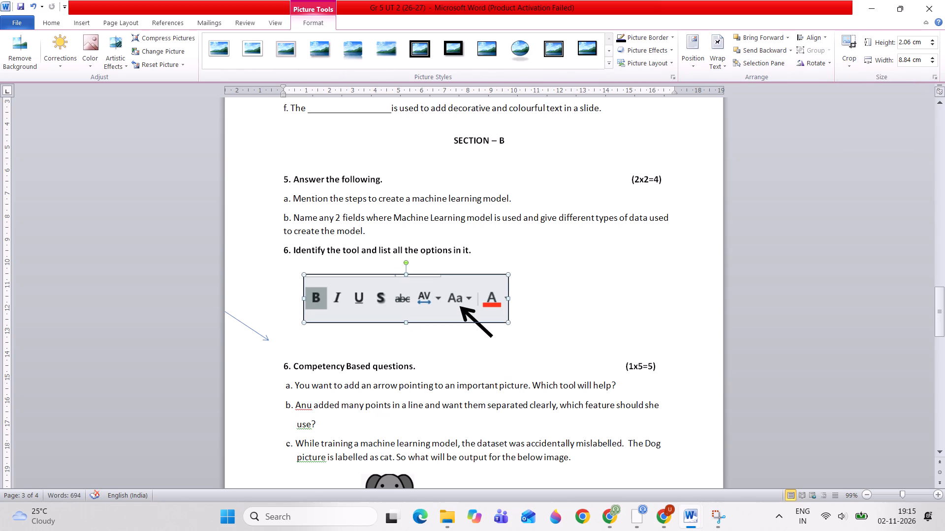
{"action": "left_click", "coordinate": [845, 67]}
{"action": "left_click", "coordinate": [849, 76]}
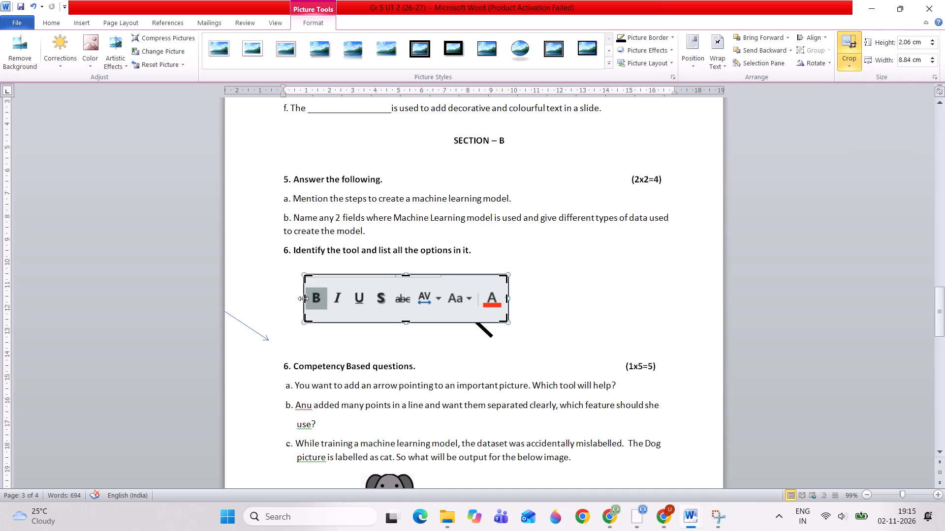
{"action": "left_click_drag", "start_coordinate": [305, 300], "coordinate": [362, 303]}
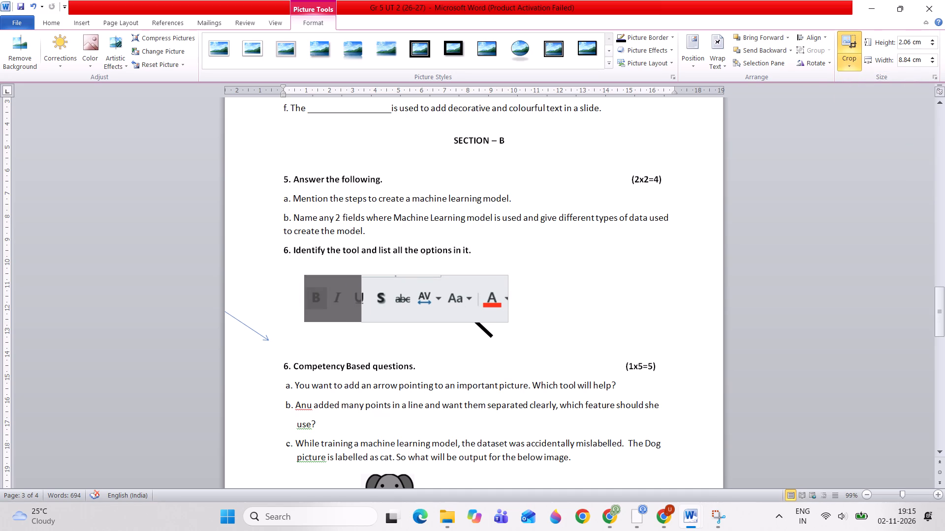
{"action": "left_click_drag", "start_coordinate": [362, 303], "coordinate": [373, 305]}
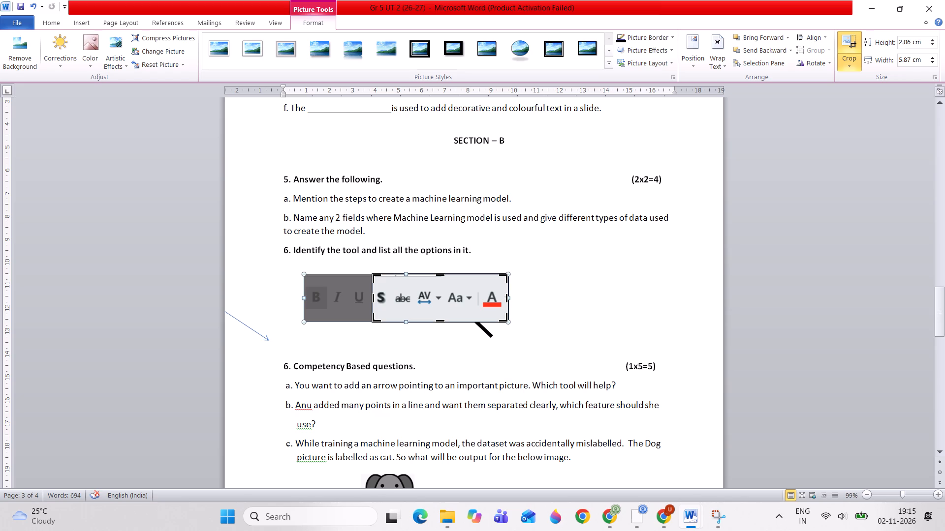
{"action": "left_click", "coordinate": [537, 294]}
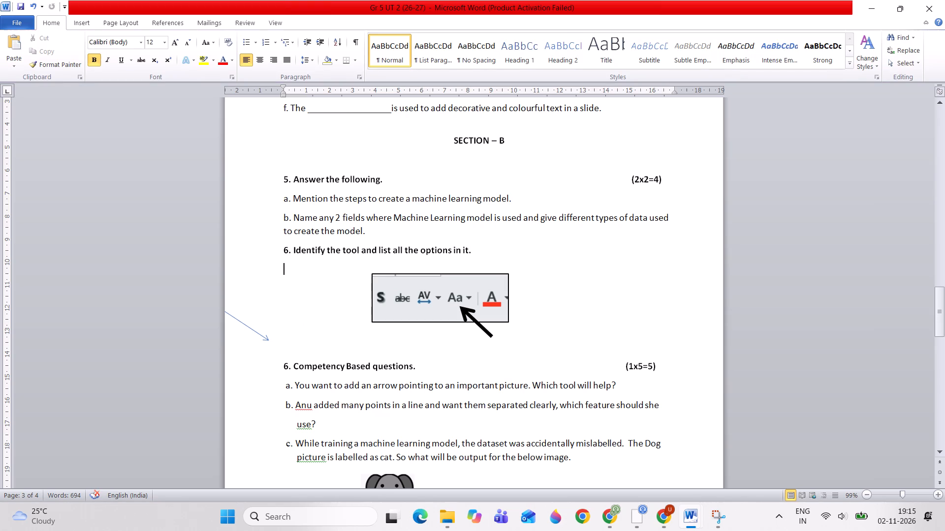
Add the marks "(2)" at the end of the question 6 heading line, spaced out to align with question 5's marks.
{"action": "left_click", "coordinate": [488, 248]}
{"action": "key", "text": "space"}
{"action": "key", "text": "space"}
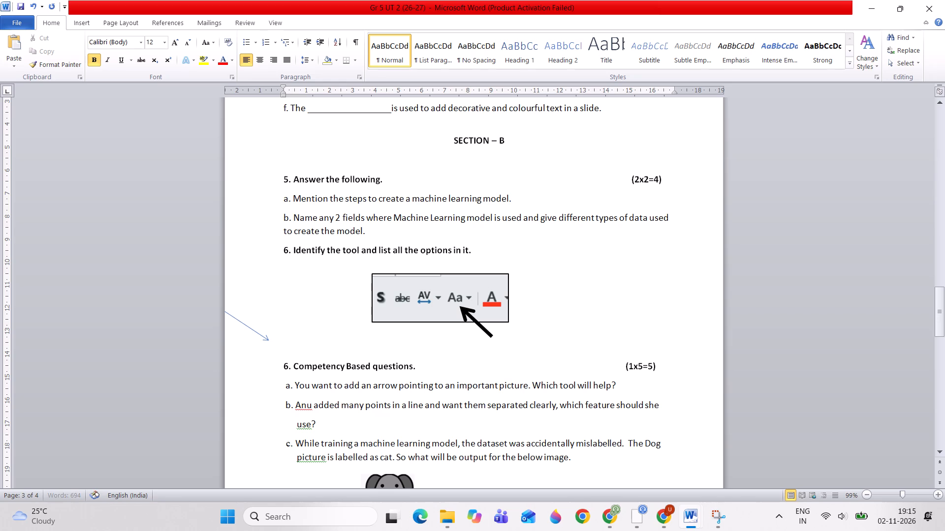
{"action": "key", "text": "space"}
{"action": "key", "text": "space"}
{"action": "key", "text": "space"}
{"action": "key", "text": "space"}
{"action": "key", "text": "space"}
{"action": "key", "text": "space"}
{"action": "key", "text": "space"}
{"action": "key", "text": "space"}
{"action": "key", "text": "space"}
{"action": "key", "text": "space"}
{"action": "key", "text": "space"}
{"action": "key", "text": "space"}
{"action": "key", "text": "space"}
{"action": "key", "text": "space"}
{"action": "key", "text": "space"}
{"action": "key", "text": "space"}
{"action": "key", "text": "space"}
{"action": "key", "text": "space"}
{"action": "key", "text": "space"}
{"action": "key", "text": "space"}
{"action": "key", "text": "space"}
{"action": "key", "text": "space"}
{"action": "key", "text": "space"}
{"action": "key", "text": "space"}
{"action": "key", "text": "space"}
{"action": "key", "text": "space"}
{"action": "key", "text": "space"}
{"action": "key", "text": "space"}
{"action": "key", "text": "space"}
{"action": "key", "text": "space"}
{"action": "key", "text": "space"}
{"action": "key", "text": "space"}
{"action": "key", "text": "space"}
{"action": "key", "text": "space"}
{"action": "key", "text": "space"}
{"action": "key", "text": "space"}
{"action": "key", "text": "space"}
{"action": "key", "text": "space"}
{"action": "key", "text": "space"}
{"action": "key", "text": "space"}
{"action": "key", "text": "space"}
{"action": "key", "text": "space"}
{"action": "key", "text": "space"}
{"action": "key", "text": "space"}
{"action": "key", "text": "space"}
{"action": "key", "text": "space"}
{"action": "key", "text": "space"}
{"action": "key", "text": "space"}
{"action": "key", "text": "space"}
{"action": "key", "text": "space"}
{"action": "key", "text": "space"}
{"action": "key", "text": "space"}
{"action": "key", "text": "space"}
{"action": "key", "text": "space"}
{"action": "key", "text": "space"}
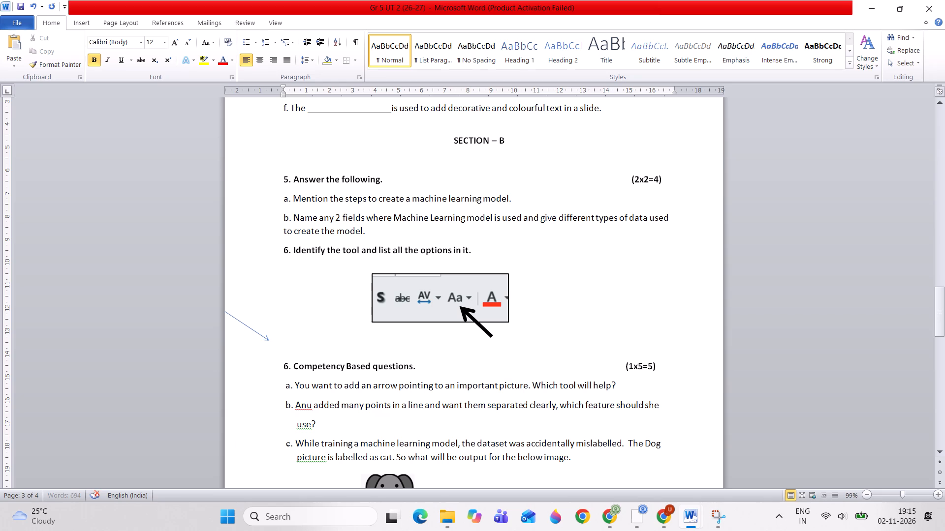
{"action": "key", "text": "space"}
{"action": "key", "text": "space"}
{"action": "key", "text": "space"}
{"action": "key", "text": "space"}
{"action": "key", "text": "space"}
{"action": "key", "text": "space"}
{"action": "key", "text": "space"}
{"action": "key", "text": "space"}
{"action": "key", "text": "space"}
{"action": "key", "text": "space"}
{"action": "key", "text": "space"}
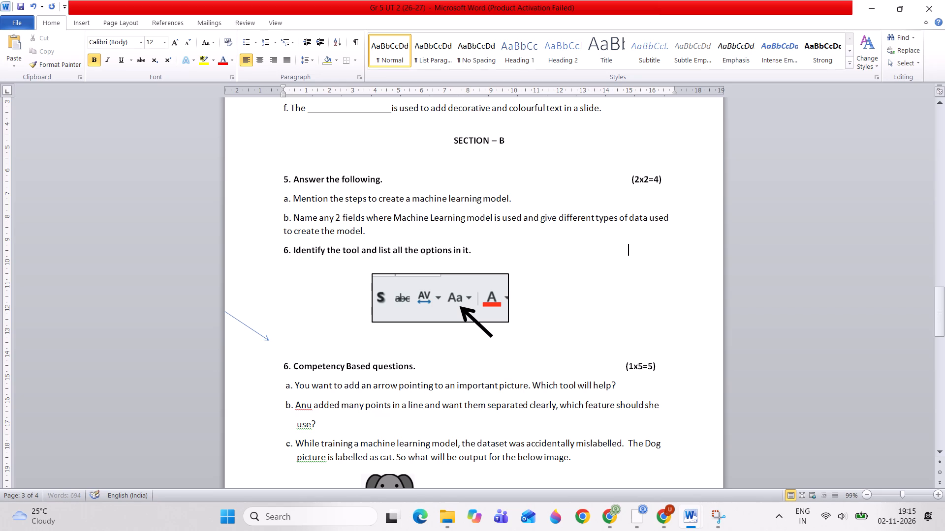
{"action": "key", "text": "space"}
{"action": "key", "text": "shift+parenleft"}
{"action": "key", "text": "2"}
{"action": "key", "text": "shift+parenright"}
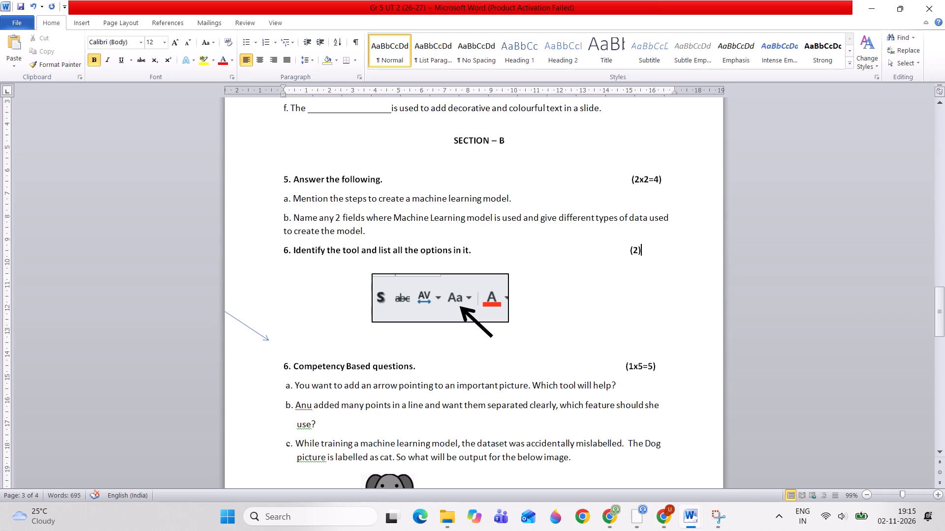
Start a sub-question c under question 5, after sub-question b, with the text "What are the".
{"action": "left_click", "coordinate": [378, 231]}
{"action": "key", "text": "Return"}
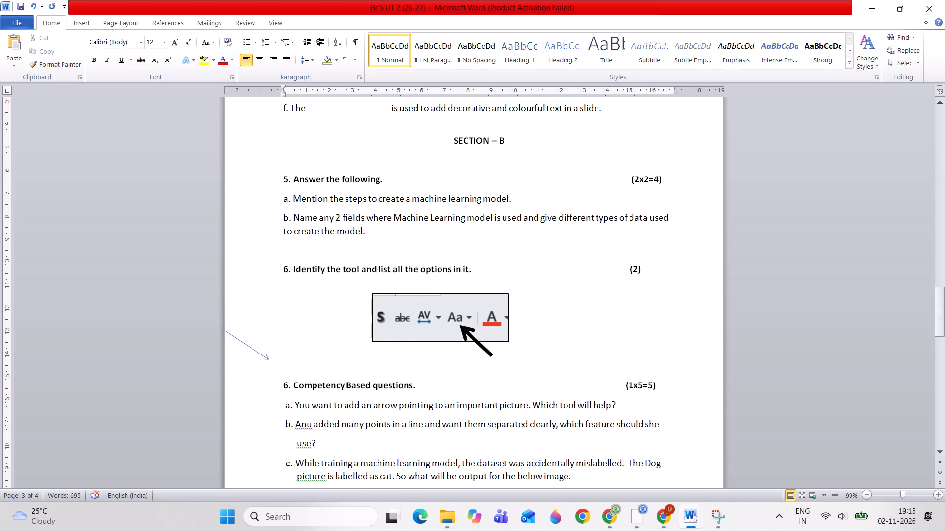
{"action": "type", "text": "c."}
{"action": "key", "text": "space"}
{"action": "type", "text": "What are the"}
{"action": "key", "text": "space"}
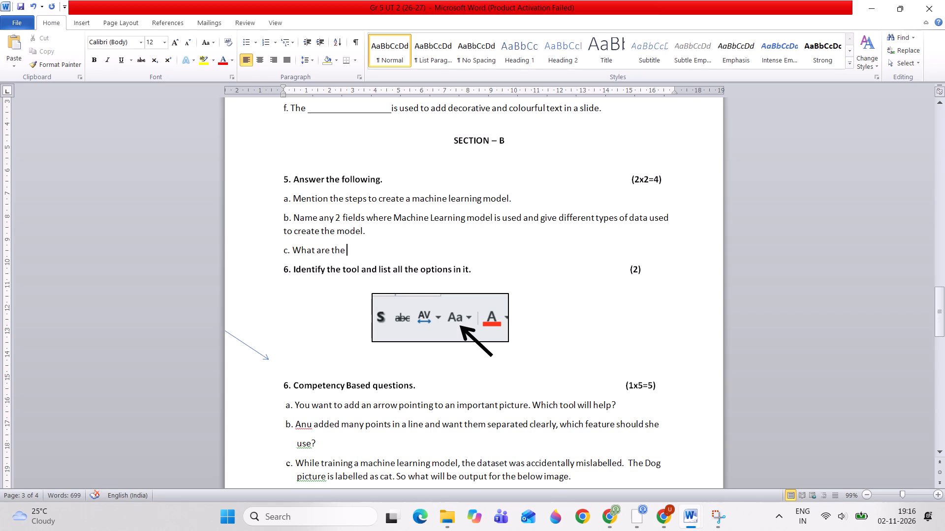
Switch to Chrome and look through the Font Style and Font Case pages of the Open-CS Super Slides Made Easy chapter.
{"action": "key", "text": "alt+Tab"}
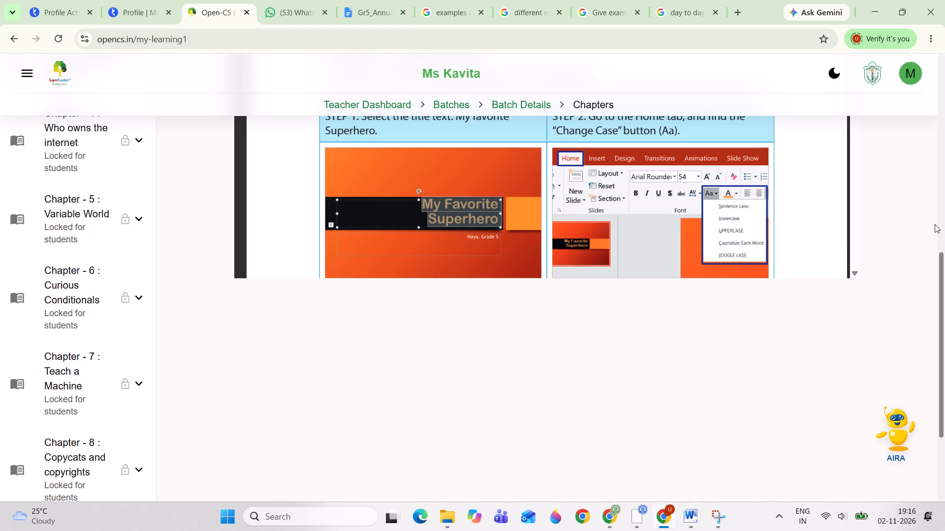
{"action": "left_click_drag", "start_coordinate": [942, 267], "coordinate": [918, 233]}
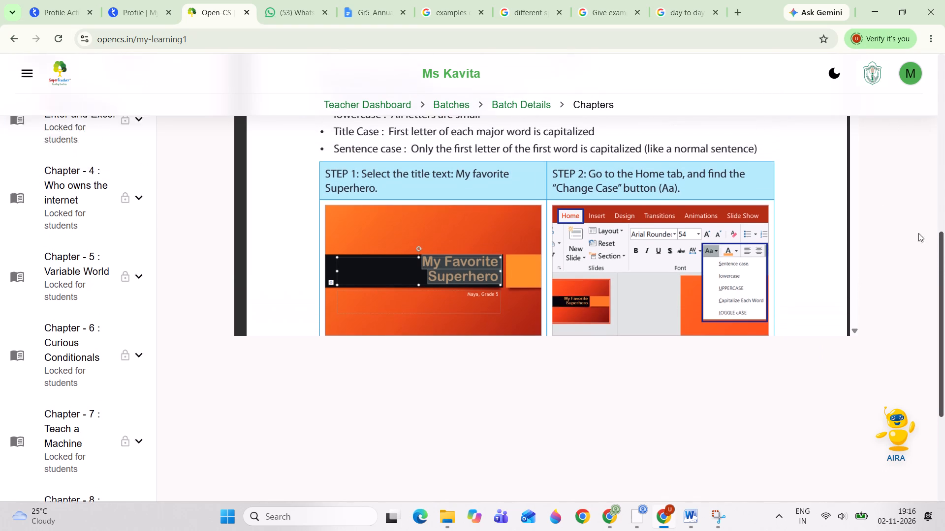
{"action": "left_click_drag", "start_coordinate": [918, 233], "coordinate": [853, 79]}
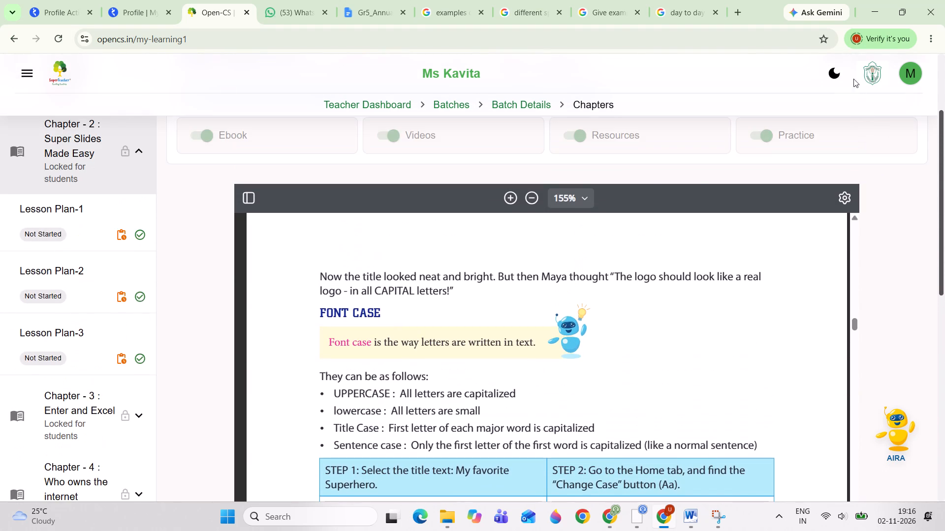
{"action": "left_click_drag", "start_coordinate": [853, 79], "coordinate": [850, 72]}
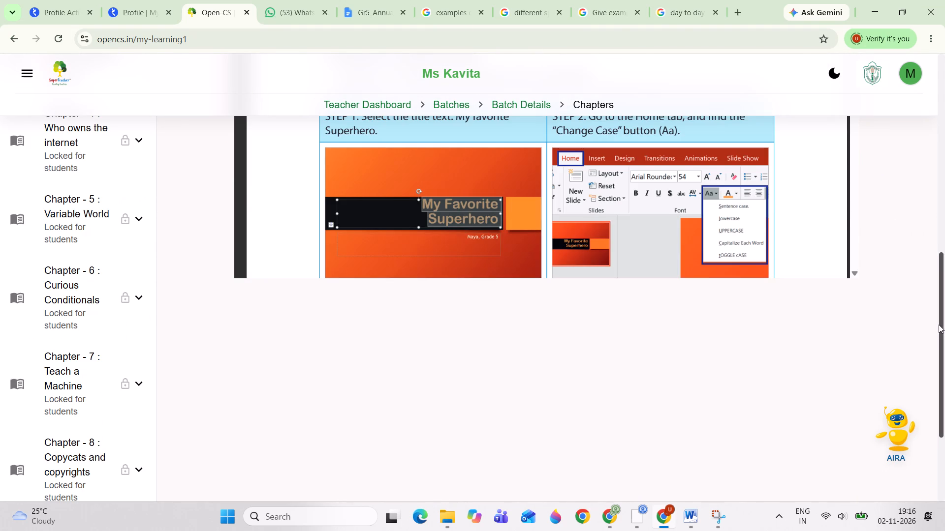
{"action": "left_click_drag", "start_coordinate": [941, 324], "coordinate": [926, 196]}
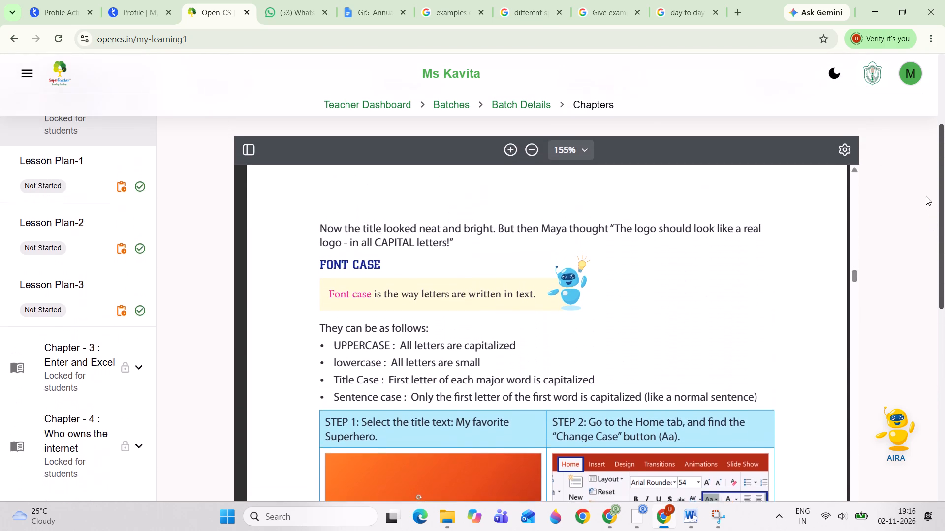
{"action": "left_click_drag", "start_coordinate": [926, 196], "coordinate": [922, 177]}
{"action": "double_click", "coordinate": [854, 214]}
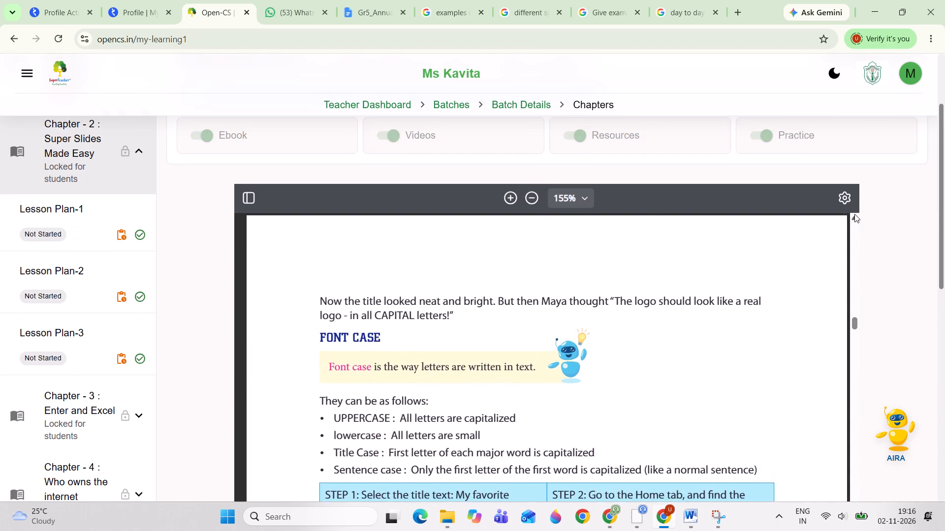
{"action": "triple_click", "coordinate": [854, 214]}
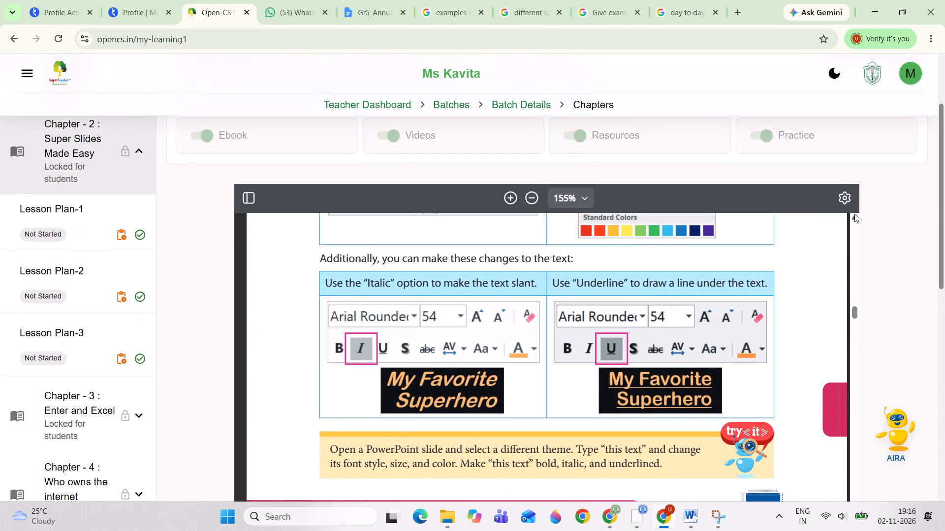
{"action": "left_click", "coordinate": [854, 214]}
{"action": "left_click", "coordinate": [854, 214]}
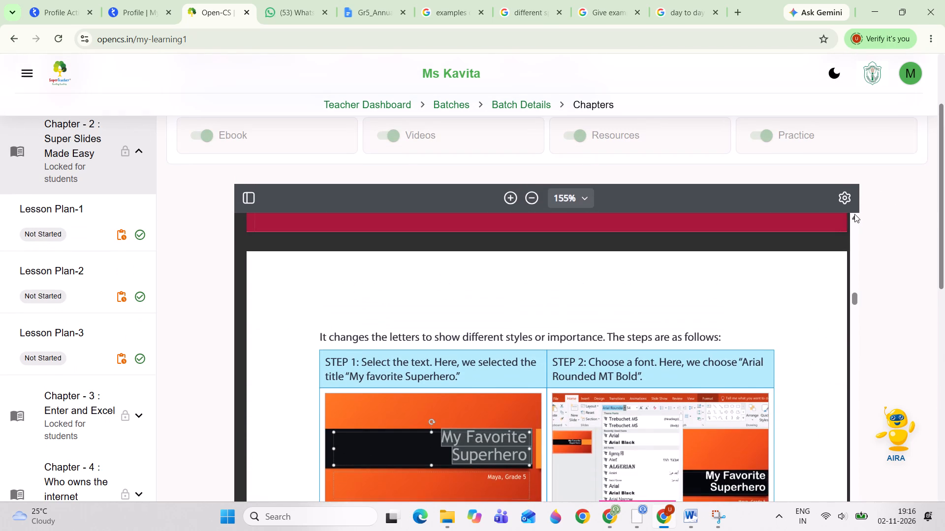
{"action": "left_click", "coordinate": [854, 214]}
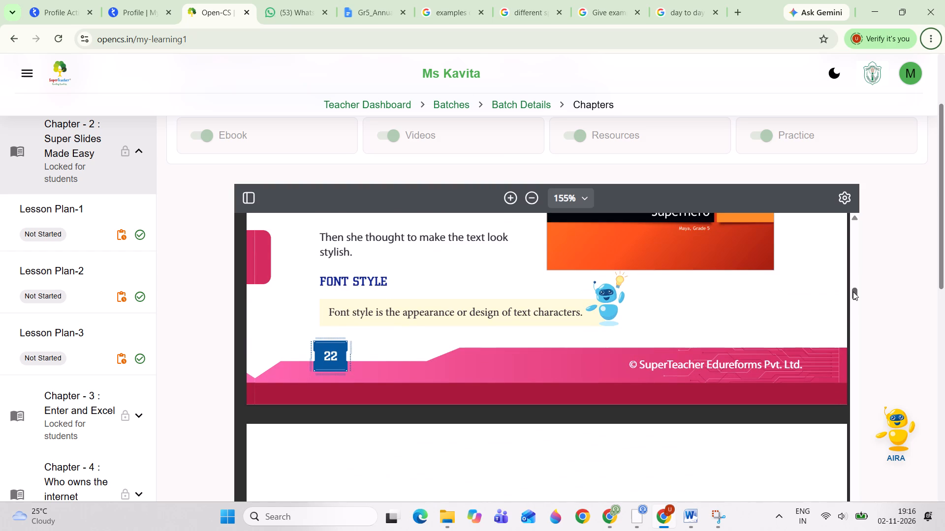
{"action": "left_click_drag", "start_coordinate": [853, 290], "coordinate": [855, 298]}
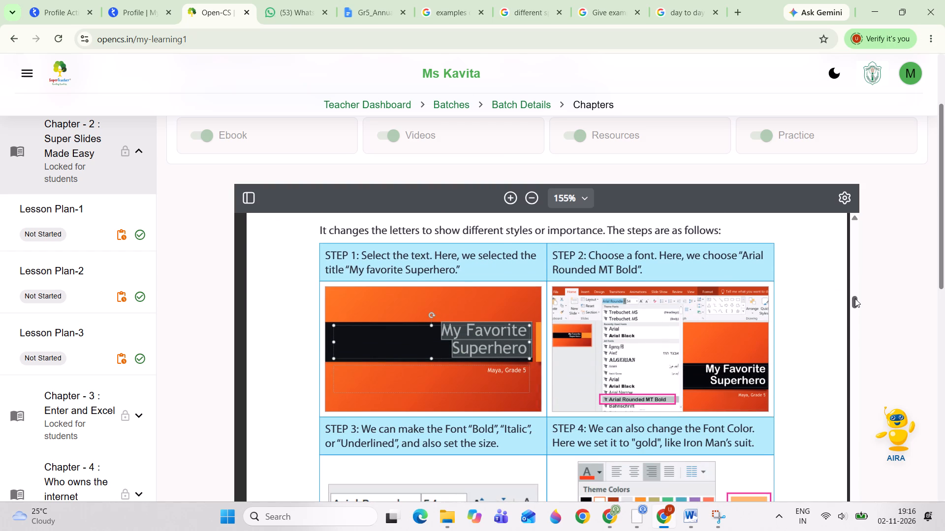
{"action": "left_click_drag", "start_coordinate": [855, 298], "coordinate": [855, 302]}
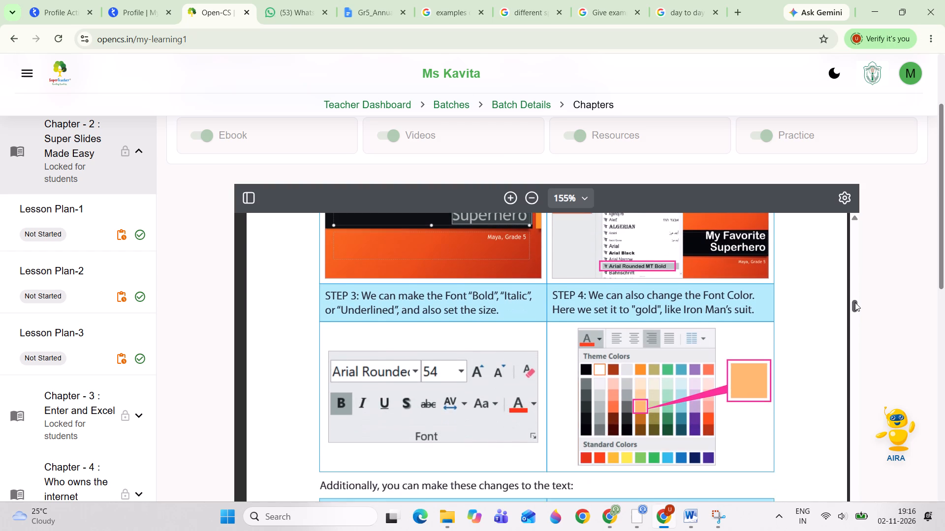
{"action": "left_click_drag", "start_coordinate": [855, 302], "coordinate": [855, 305]}
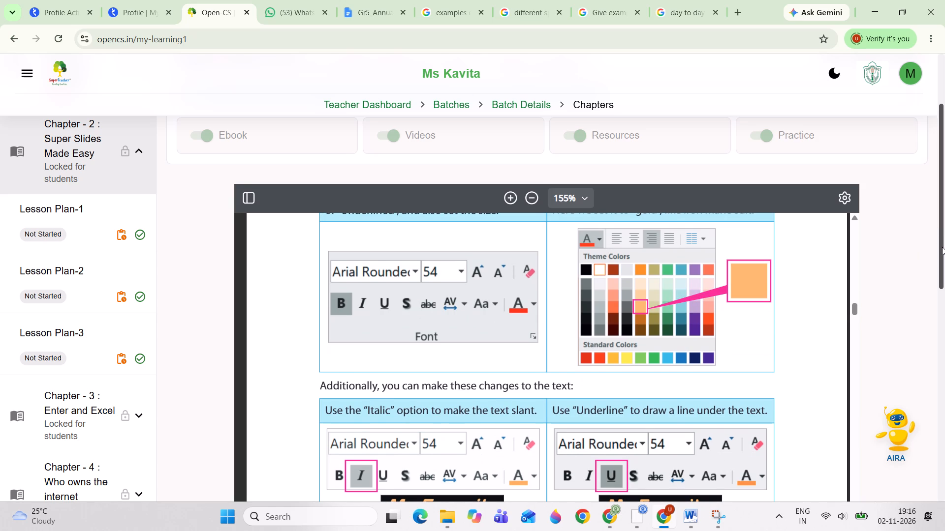
{"action": "left_click_drag", "start_coordinate": [944, 253], "coordinate": [938, 241]}
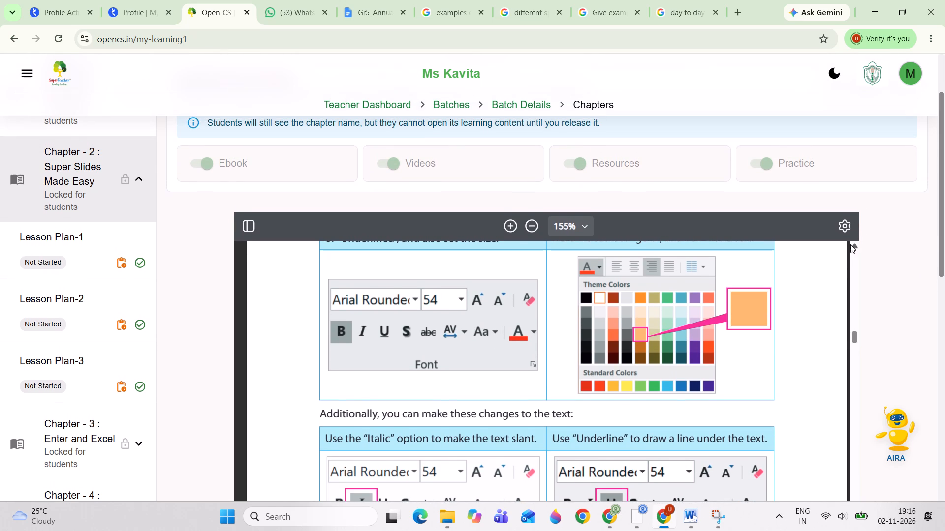
{"action": "left_click", "coordinate": [852, 244]}
{"action": "left_click", "coordinate": [852, 244]}
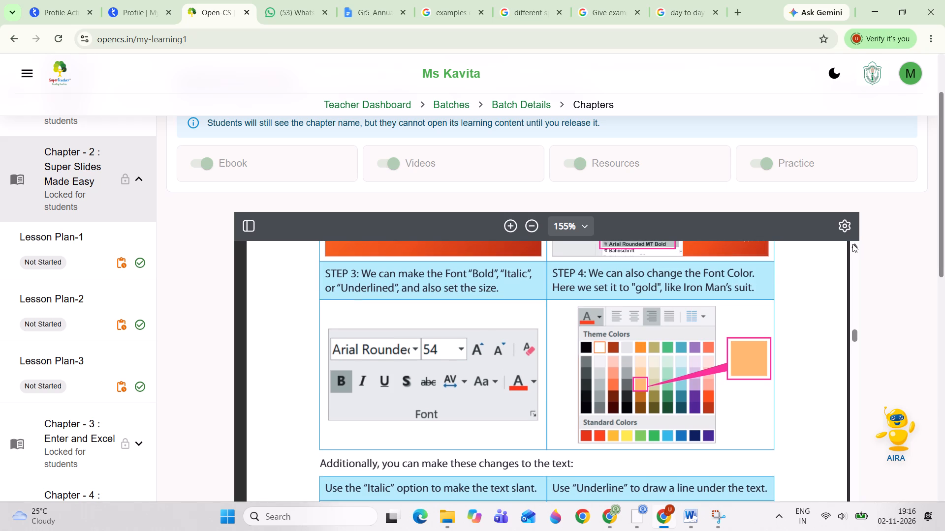
{"action": "left_click", "coordinate": [852, 244]}
{"action": "triple_click", "coordinate": [852, 244]}
{"action": "left_click", "coordinate": [852, 244]}
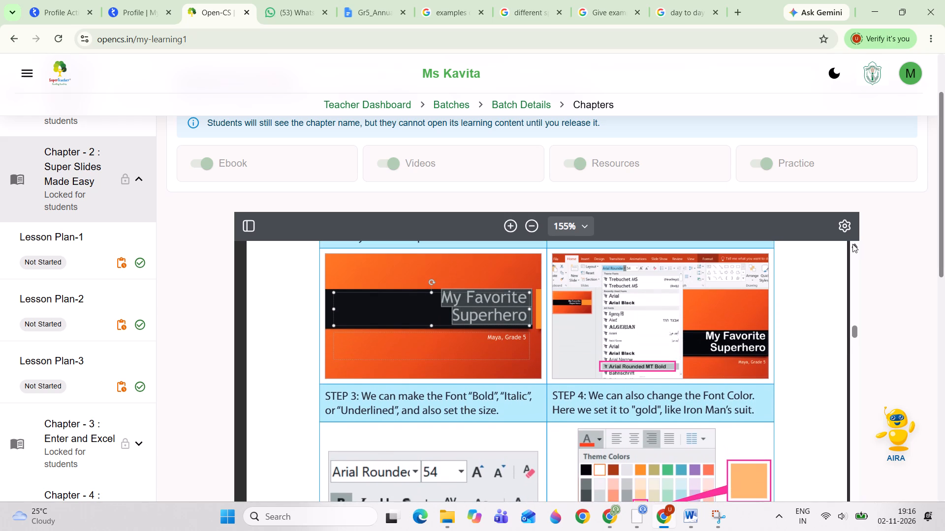
{"action": "double_click", "coordinate": [852, 246]}
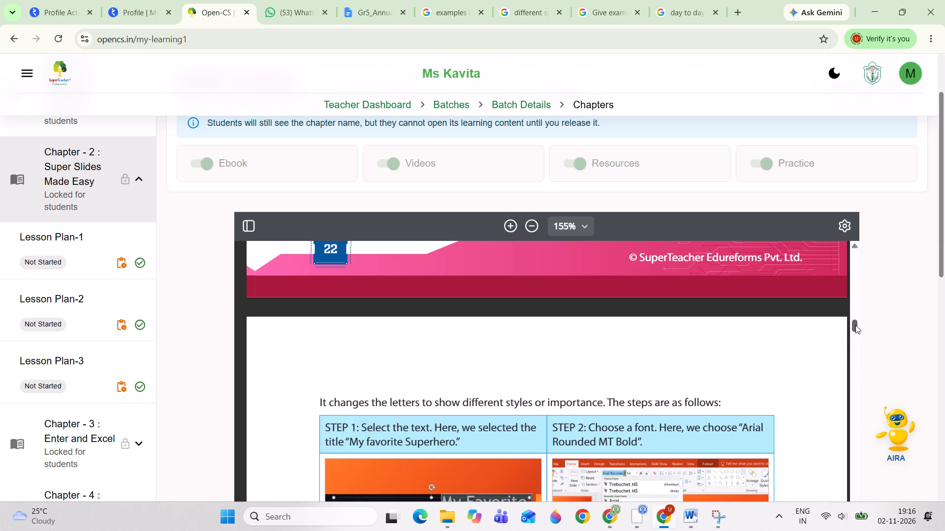
{"action": "left_click_drag", "start_coordinate": [855, 326], "coordinate": [857, 335]}
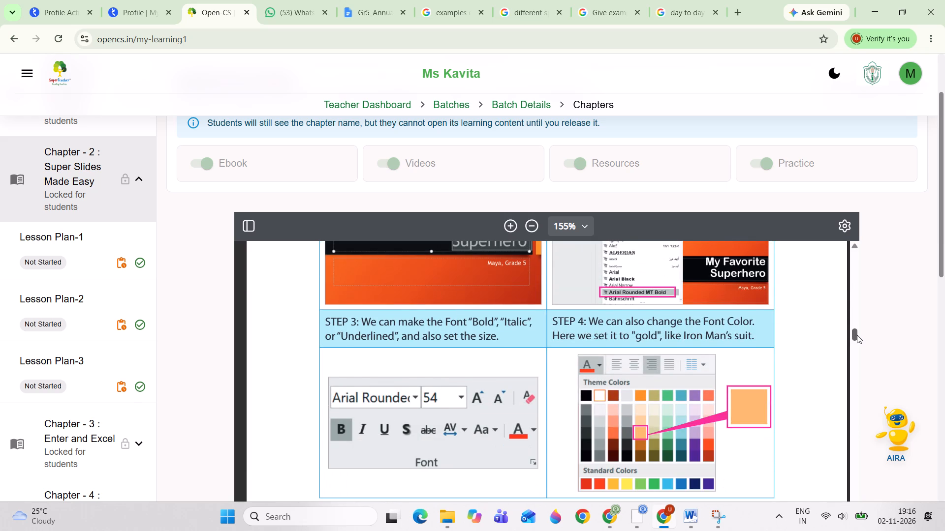
{"action": "left_click_drag", "start_coordinate": [857, 335], "coordinate": [857, 341]}
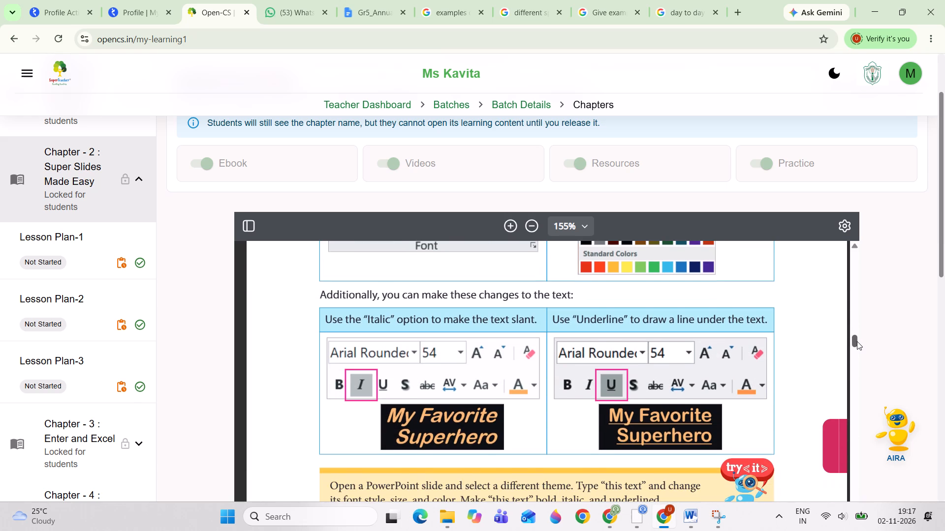
{"action": "left_click_drag", "start_coordinate": [857, 341], "coordinate": [856, 350]}
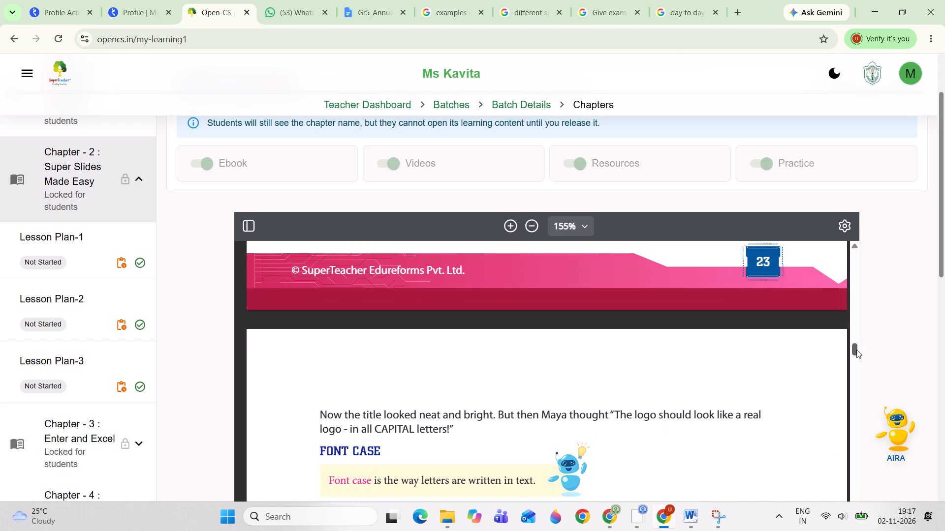
Back in Word, complete sub-question 5c so it reads "What are the 3 Font styles applied to a text.".
{"action": "key", "text": "alt+Tab"}
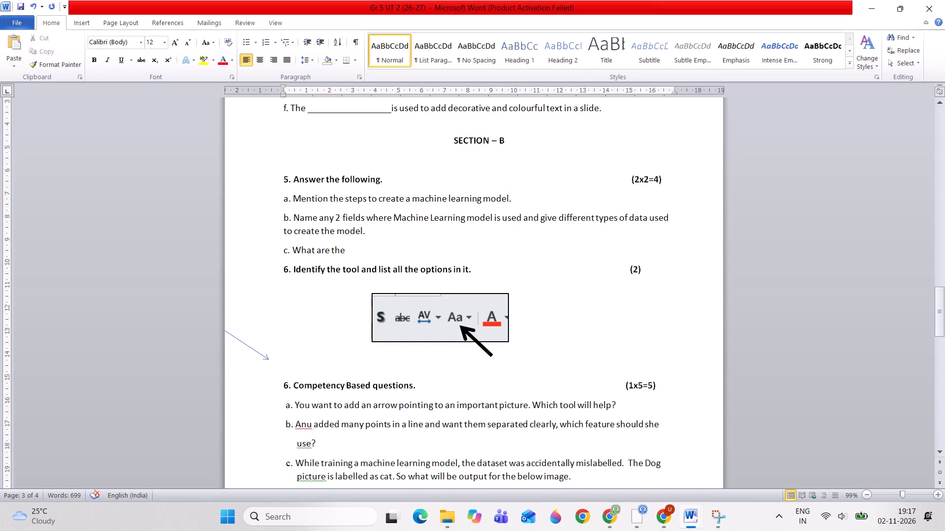
{"action": "type", "text": "3 styple"}
{"action": "key", "text": "BackSpace"}
{"action": "key", "text": "BackSpace"}
{"action": "key", "text": "BackSpace"}
{"action": "type", "text": "les"}
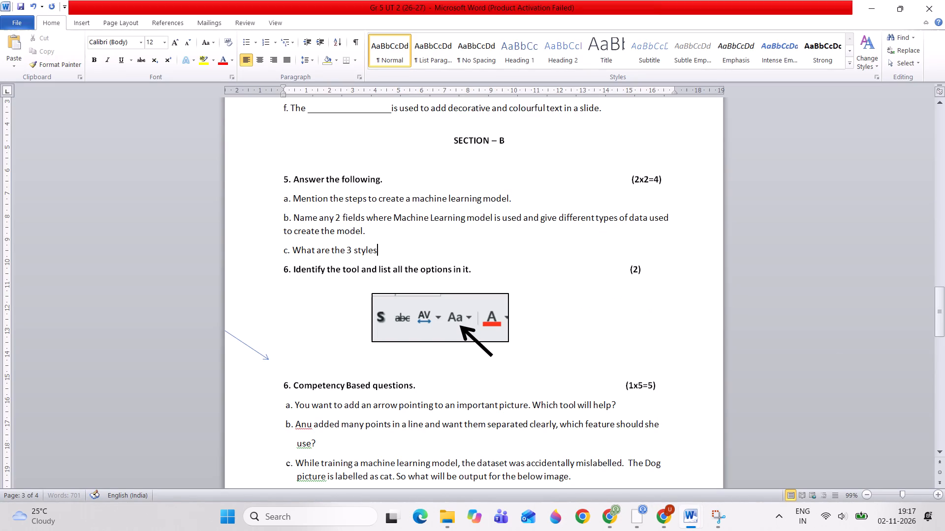
{"action": "left_click", "coordinate": [353, 253]}
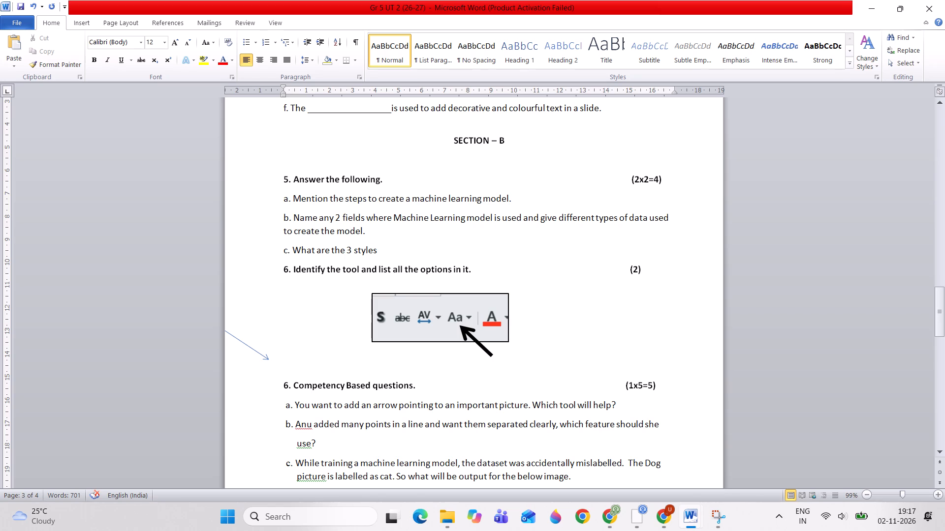
{"action": "type", "text": "Font"}
{"action": "key", "text": "space"}
{"action": "left_click", "coordinate": [403, 252]}
{"action": "key", "text": "space"}
{"action": "type", "text": "applied t"}
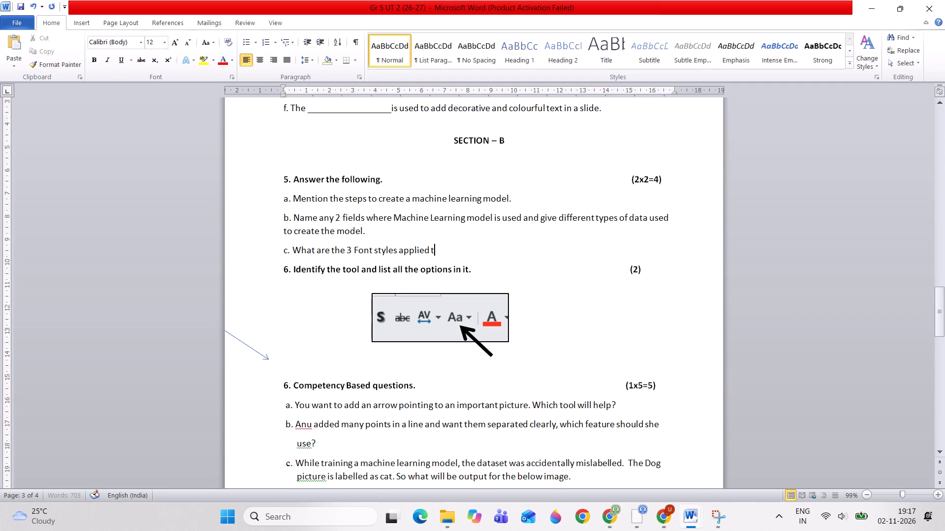
{"action": "type", "text": "o a text."}
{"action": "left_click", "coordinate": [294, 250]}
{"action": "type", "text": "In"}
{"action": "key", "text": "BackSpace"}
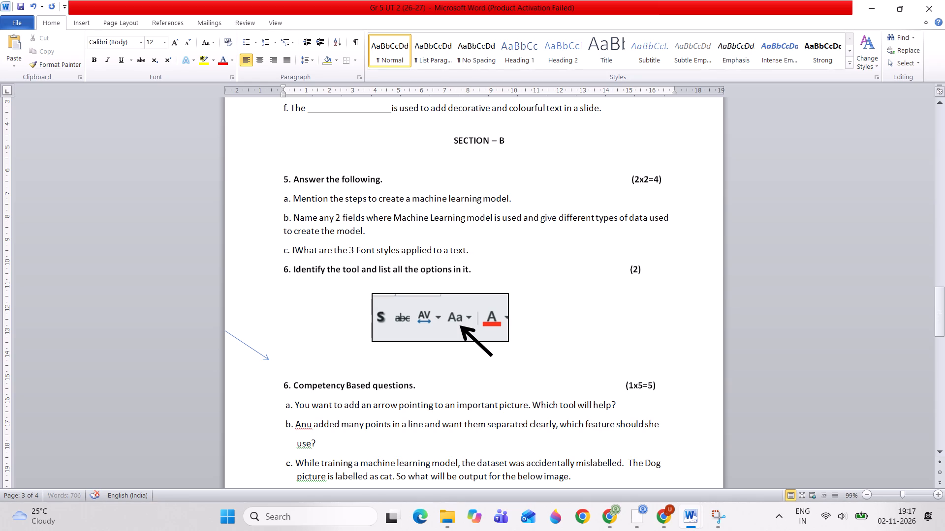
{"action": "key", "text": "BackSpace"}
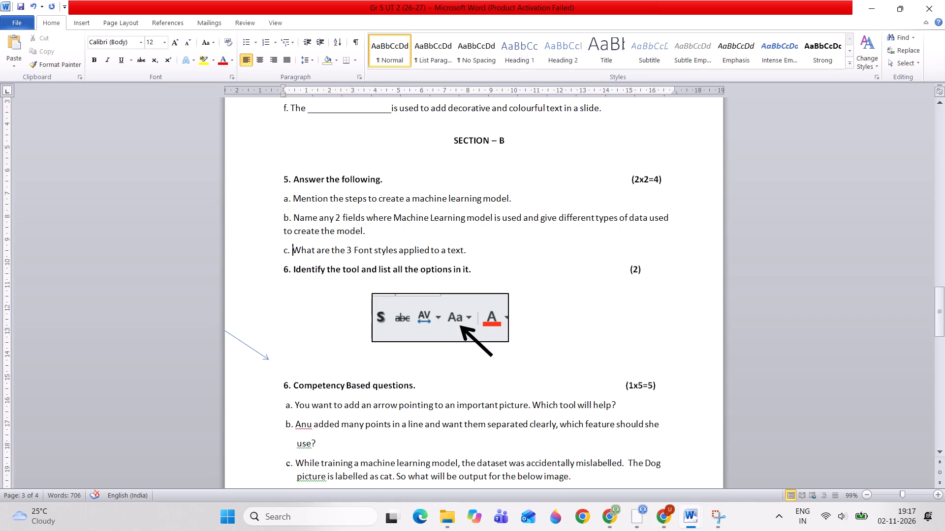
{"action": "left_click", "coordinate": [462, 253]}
Replace "What" at the start of sub-question 5c with "In a slide, which".
{"action": "left_click", "coordinate": [292, 252]}
{"action": "type", "text": "In a slide, which"}
{"action": "key", "text": "Delete"}
{"action": "key", "text": "Delete"}
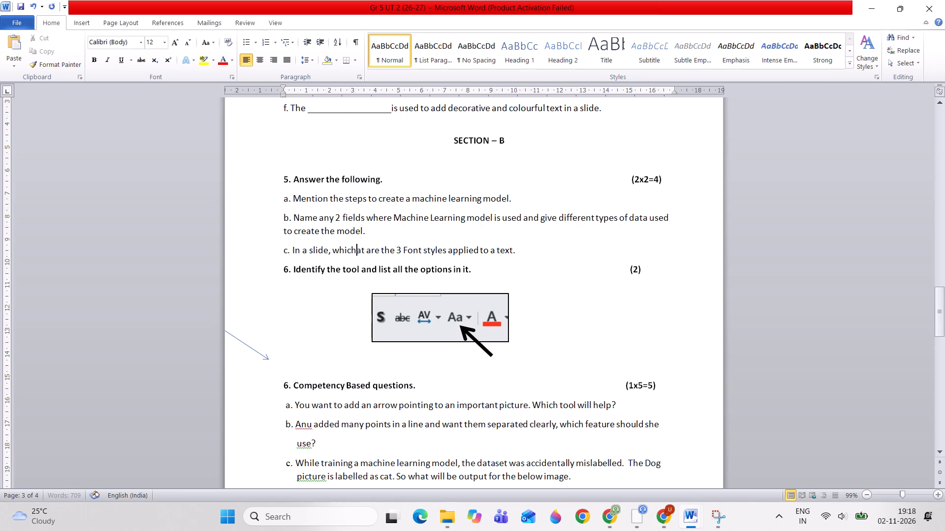
{"action": "key", "text": "Delete"}
{"action": "key", "text": "Delete"}
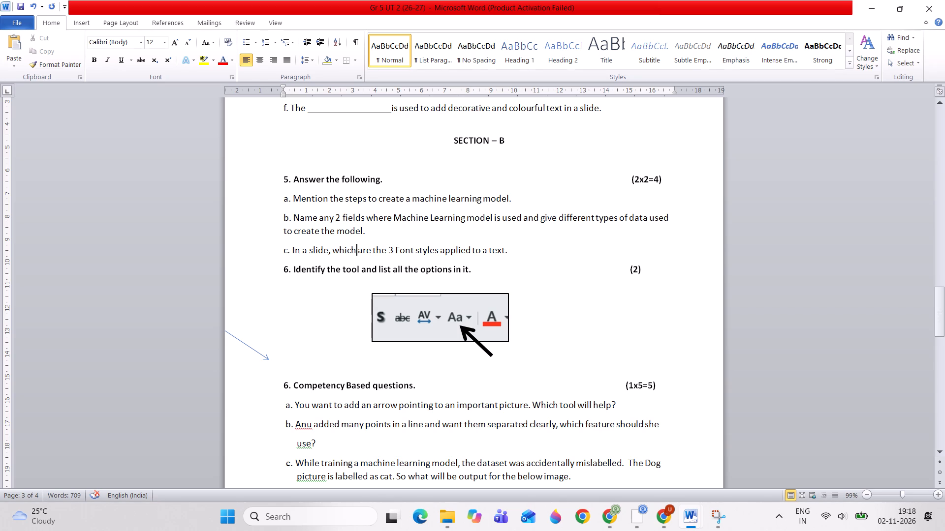
{"action": "left_click", "coordinate": [515, 250]}
Change the multiplier in question 5's marks so they begin "2x3".
{"action": "left_click", "coordinate": [646, 179]}
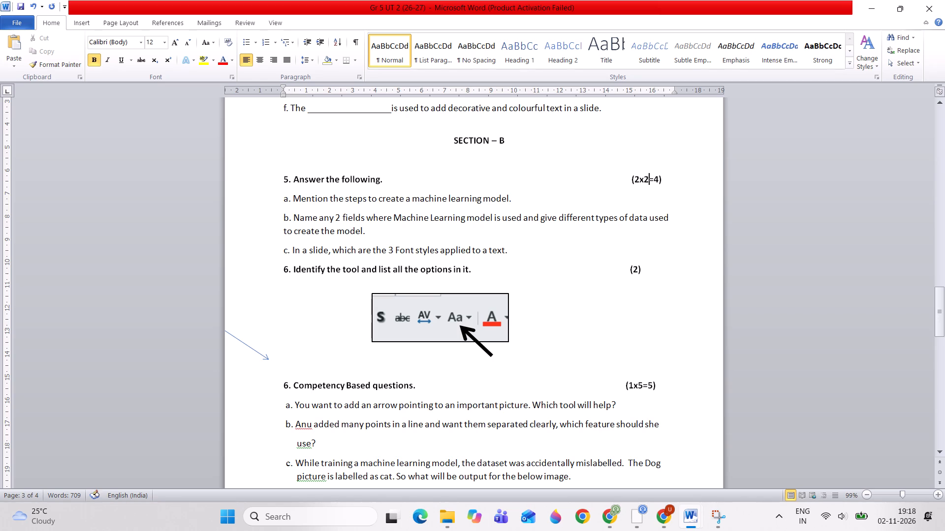
{"action": "key", "text": "BackSpace"}
{"action": "key", "text": "3"}
Shorten sub-question 5c by removing the number 3 and replacing "which are" with "name".
{"action": "left_click", "coordinate": [394, 248]}
{"action": "key", "text": "BackSpace"}
{"action": "key", "text": "BackSpace"}
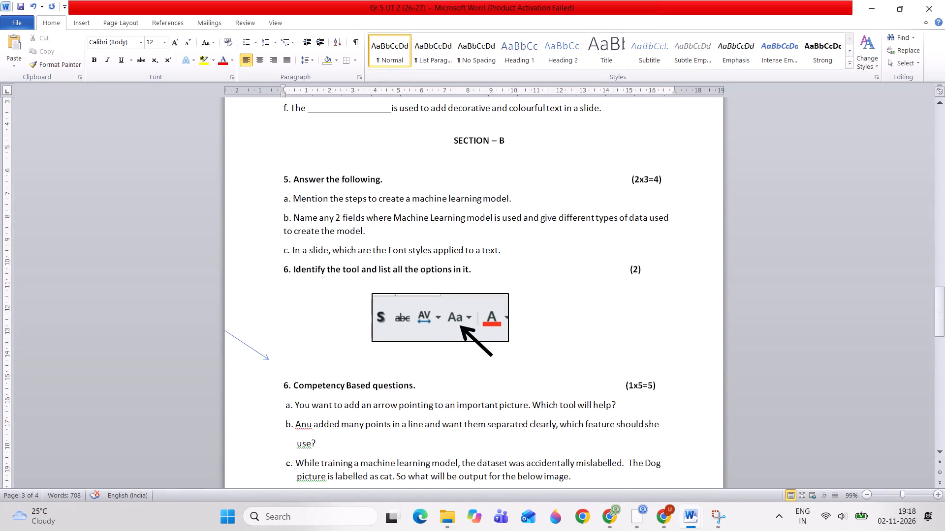
{"action": "left_click", "coordinate": [333, 248]}
{"action": "type", "text": "name"}
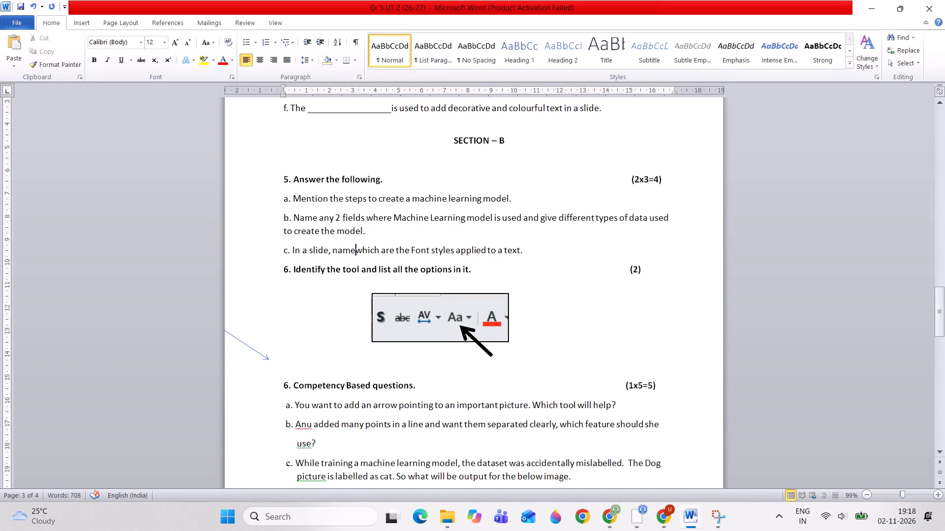
{"action": "key", "text": "Delete"}
{"action": "key", "text": "Delete"}
{"action": "key", "text": "Delete"}
{"action": "key", "text": "Delete"}
{"action": "key", "text": "Delete"}
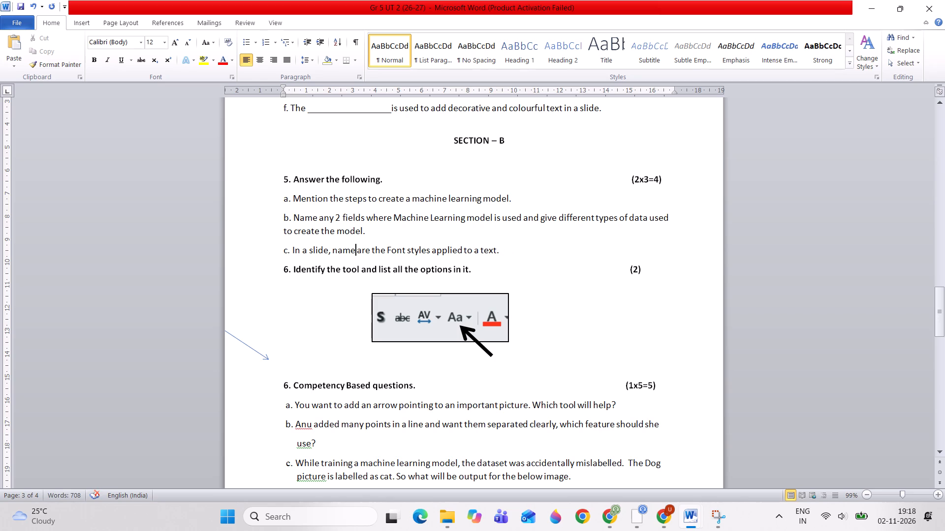
{"action": "key", "text": "Delete"}
{"action": "key", "text": "Delete"}
{"action": "key", "text": "Delete"}
{"action": "key", "text": "Delete"}
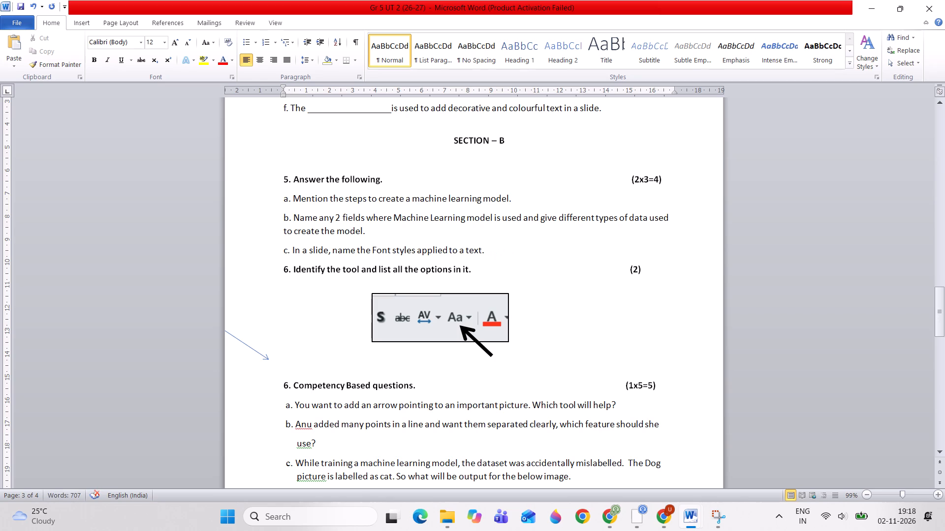
{"action": "key", "text": "space"}
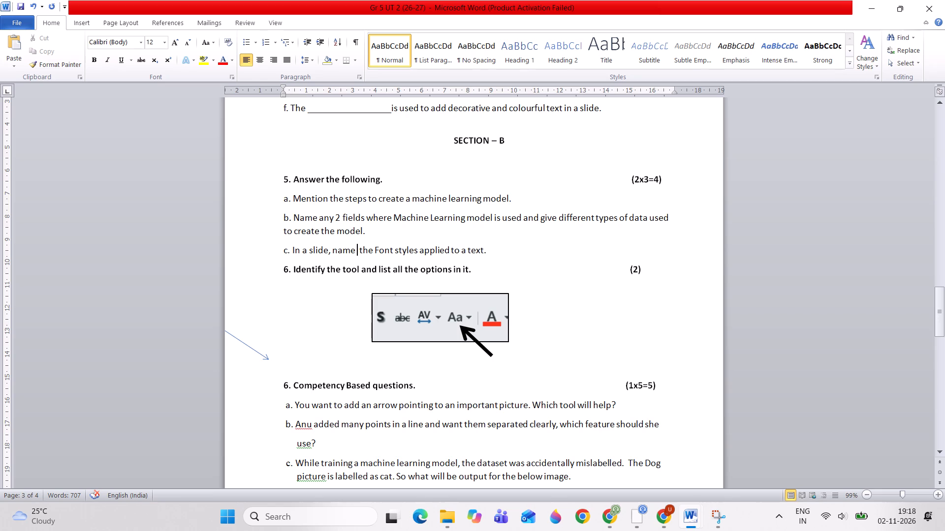
Change "Font" in sub-question 5c to lowercase "font".
{"action": "left_click", "coordinate": [310, 251]}
{"action": "left_click", "coordinate": [310, 251]}
{"action": "left_click", "coordinate": [376, 252]}
{"action": "key", "text": "Delete"}
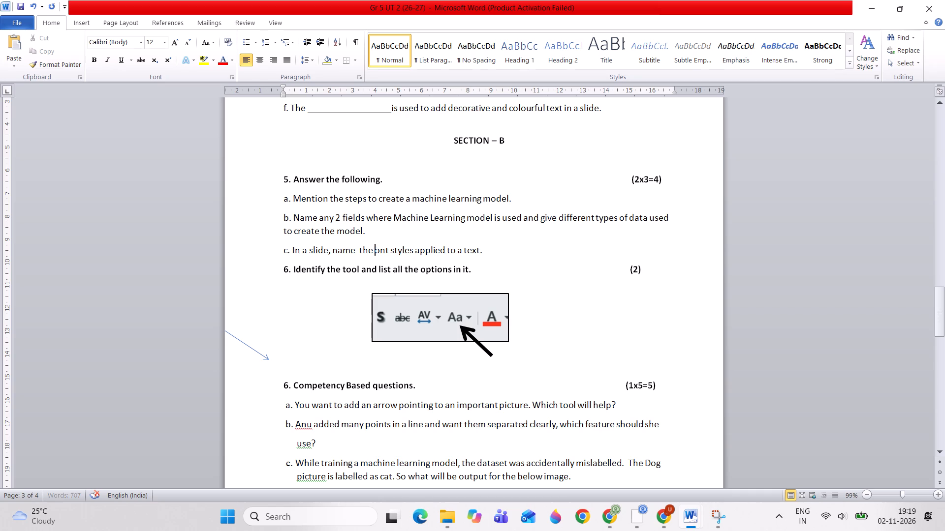
{"action": "key", "text": "f"}
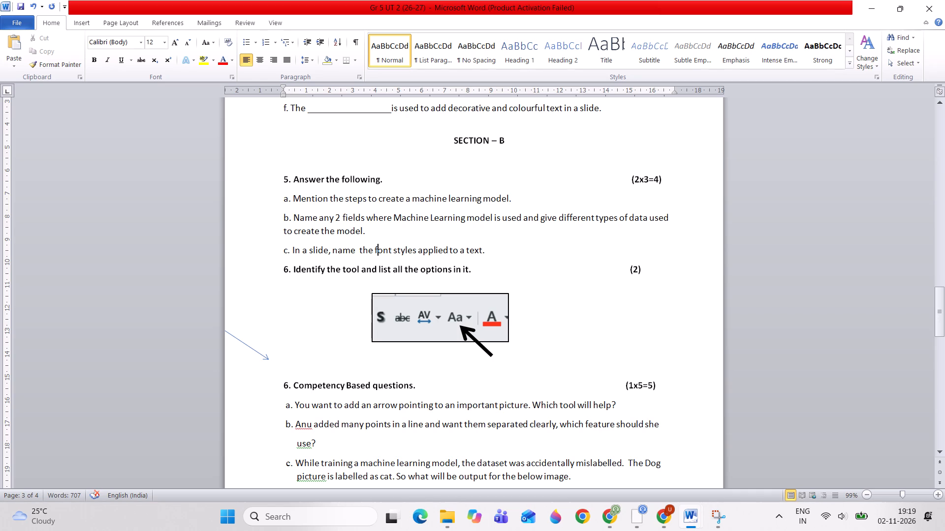
{"action": "left_click", "coordinate": [507, 252]}
Set the total in question 5's marks to 6.
{"action": "left_click", "coordinate": [655, 180]}
{"action": "key", "text": "Delete"}
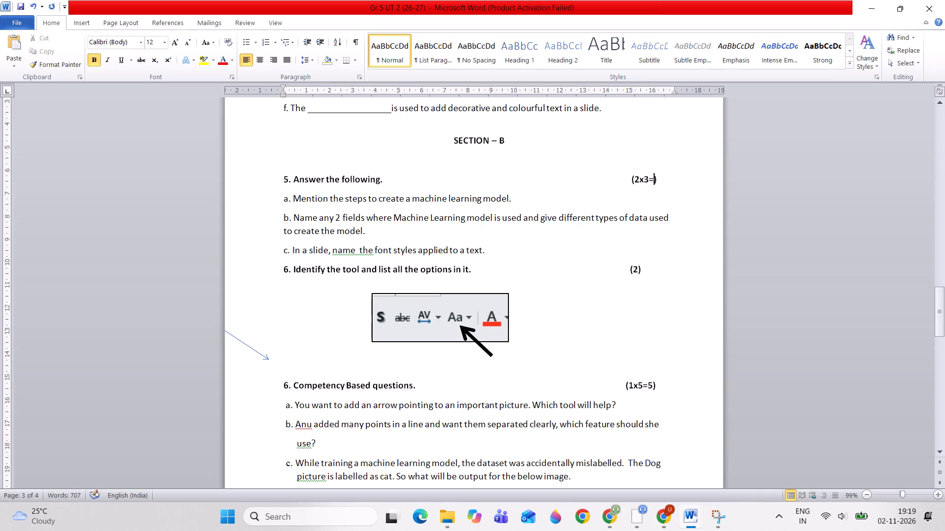
{"action": "key", "text": "6"}
Remove the comma after "slide" and the extra space after "name" in sub-question 5c.
{"action": "left_click", "coordinate": [329, 253]}
{"action": "key", "text": "Delete"}
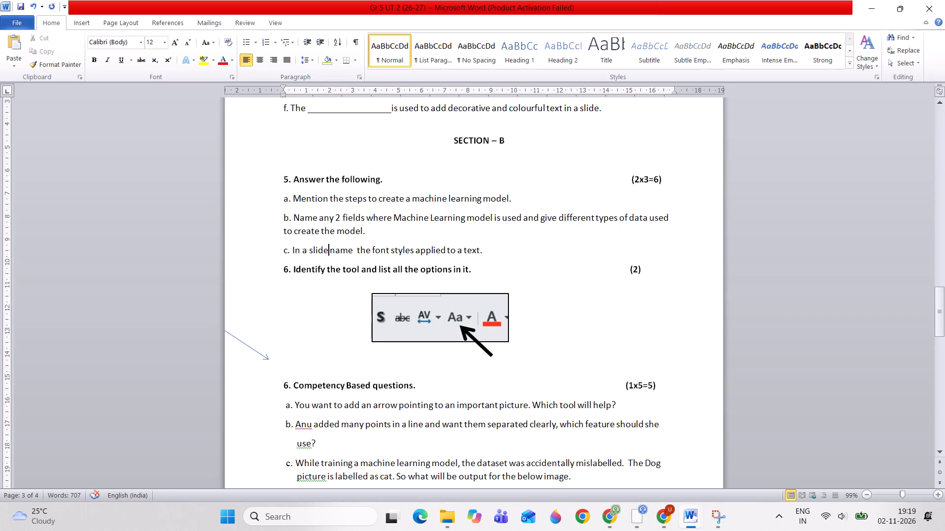
{"action": "left_click", "coordinate": [354, 254]}
{"action": "key", "text": "Delete"}
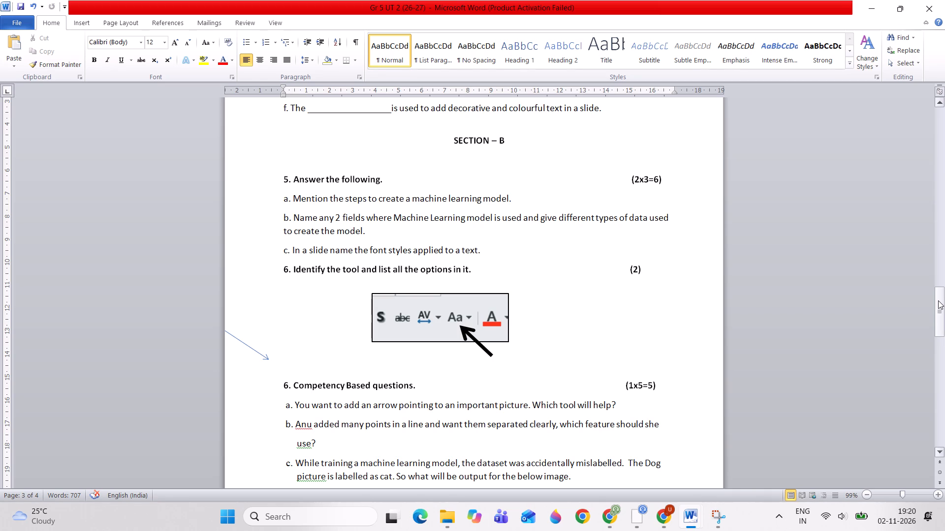
Review the question paper from Section A's question 1 through the competency-based questions, ending at the empty question 7 on the last page.
{"action": "left_click", "coordinate": [944, 144]}
{"action": "left_click", "coordinate": [944, 144]}
{"action": "left_click", "coordinate": [944, 144]}
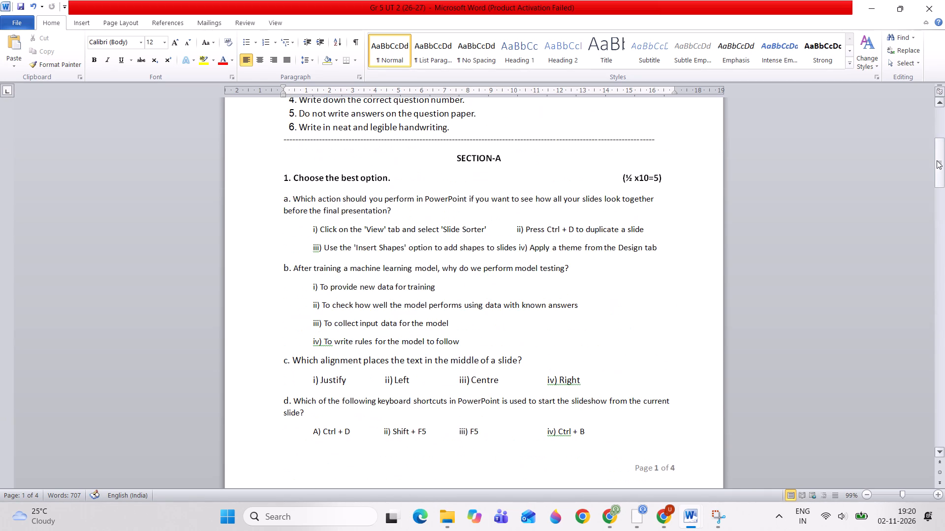
{"action": "left_click_drag", "start_coordinate": [937, 160], "coordinate": [928, 221]}
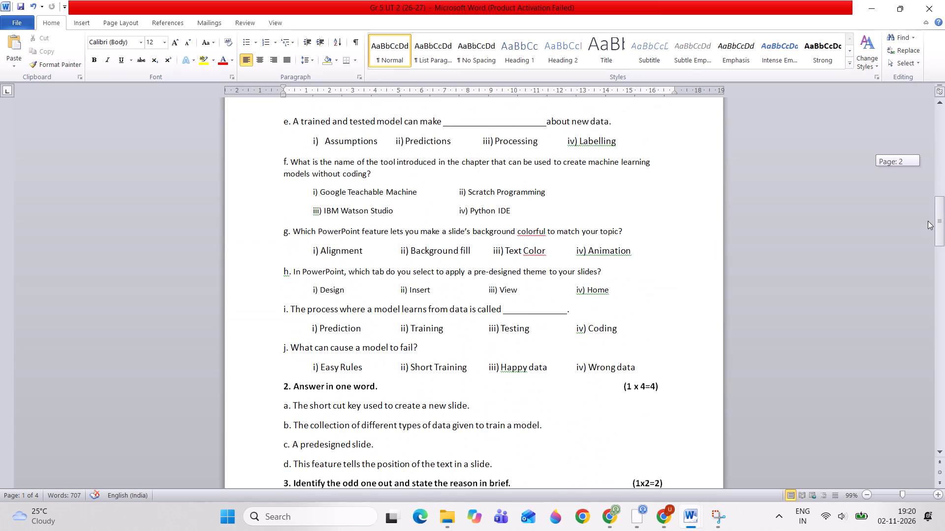
{"action": "left_click_drag", "start_coordinate": [928, 221], "coordinate": [917, 251]}
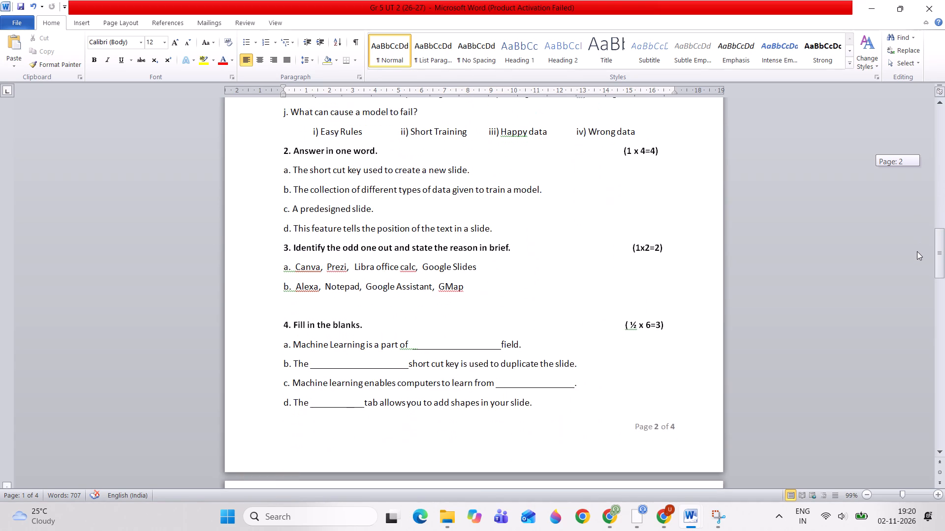
{"action": "left_click_drag", "start_coordinate": [917, 251], "coordinate": [909, 278]}
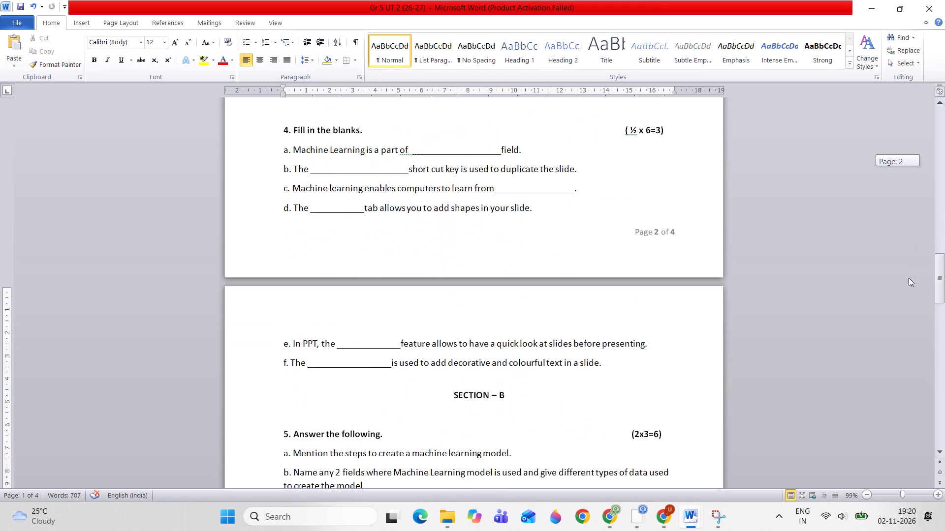
{"action": "left_click_drag", "start_coordinate": [909, 278], "coordinate": [905, 296]}
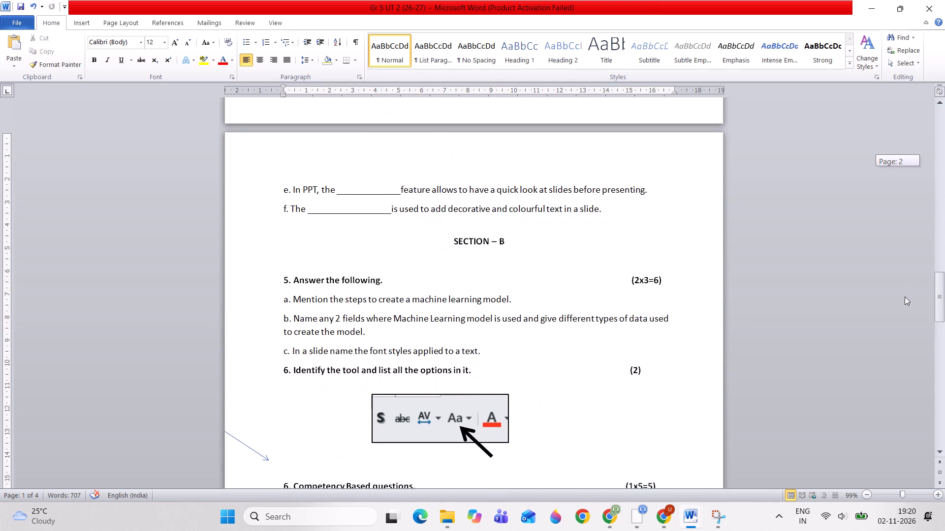
{"action": "left_click_drag", "start_coordinate": [905, 296], "coordinate": [902, 306]}
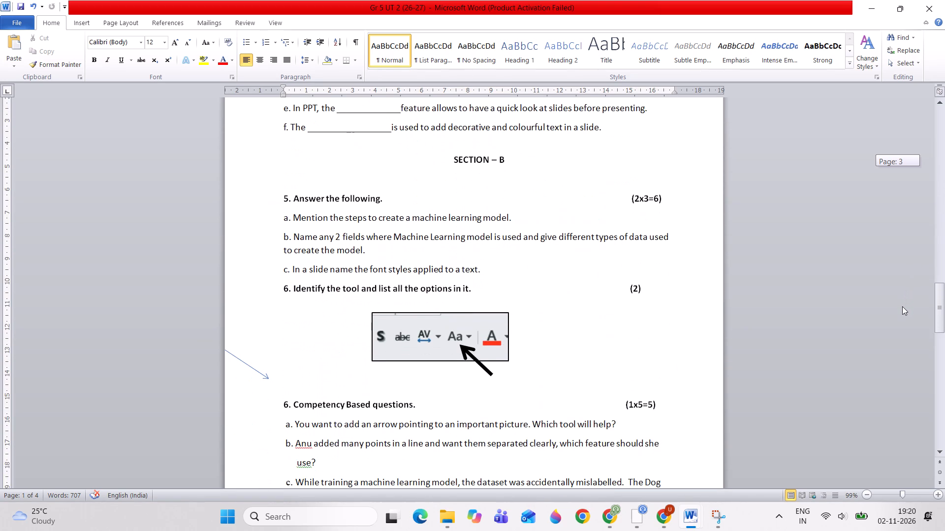
{"action": "left_click_drag", "start_coordinate": [902, 306], "coordinate": [898, 346]}
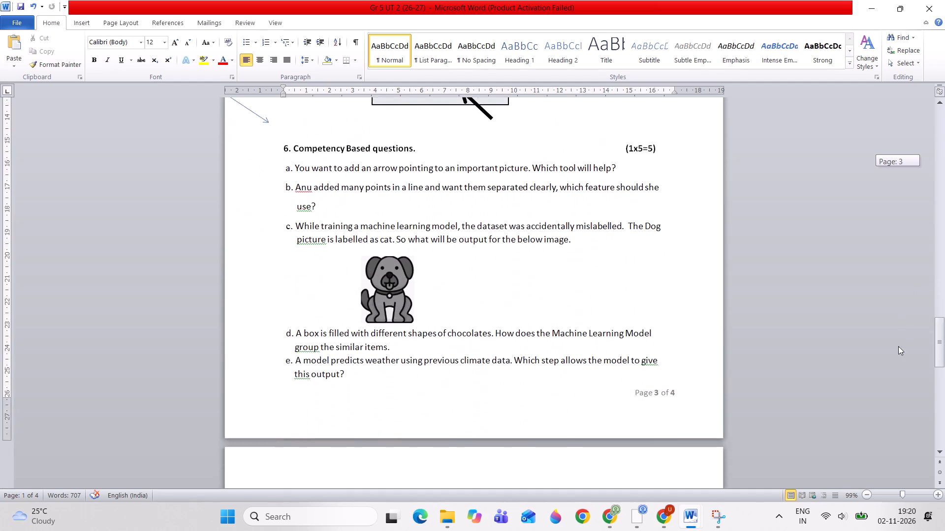
{"action": "left_click_drag", "start_coordinate": [898, 346], "coordinate": [899, 352]}
{"action": "scroll", "coordinate": [899, 352], "scroll_direction": "down", "scroll_amount": 1}
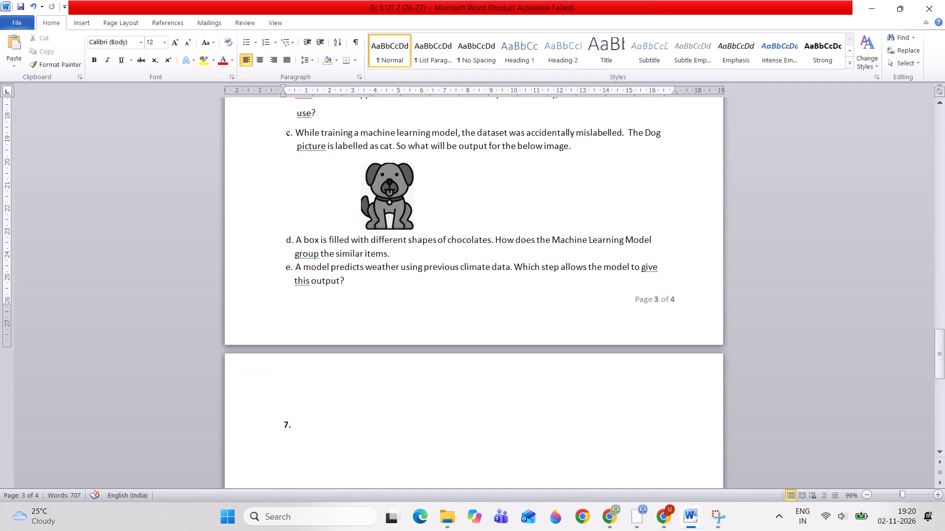
{"action": "left_click", "coordinate": [316, 430]}
Switch to the Chapter 2 e-book in Chrome and read through the Font Case, Alignment, List, background and WordArt topics for question 7 material.
{"action": "key", "text": "alt+Tab"}
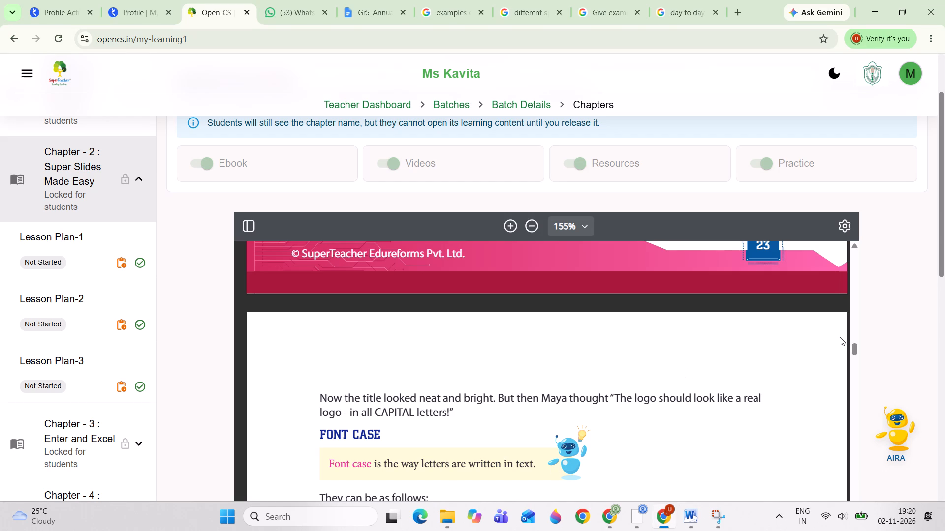
{"action": "left_click_drag", "start_coordinate": [856, 347], "coordinate": [857, 353]}
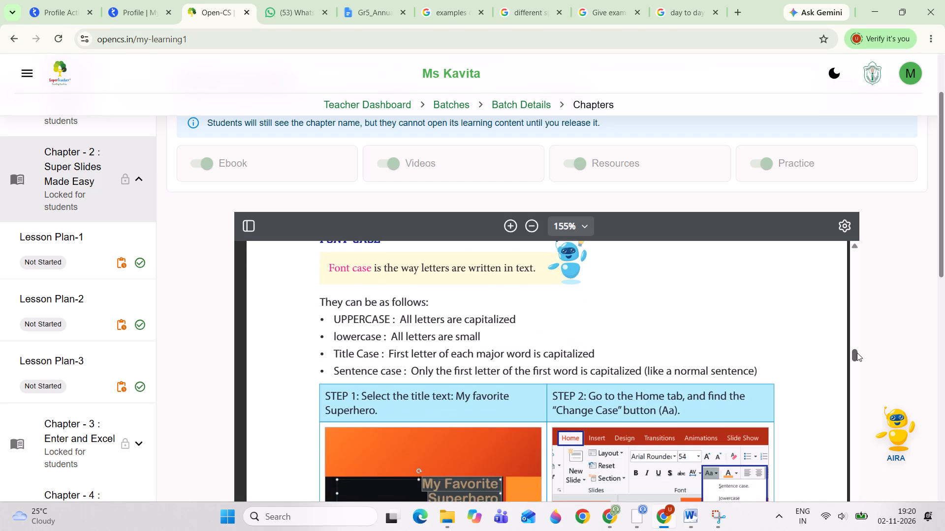
{"action": "left_click_drag", "start_coordinate": [857, 353], "coordinate": [851, 374]}
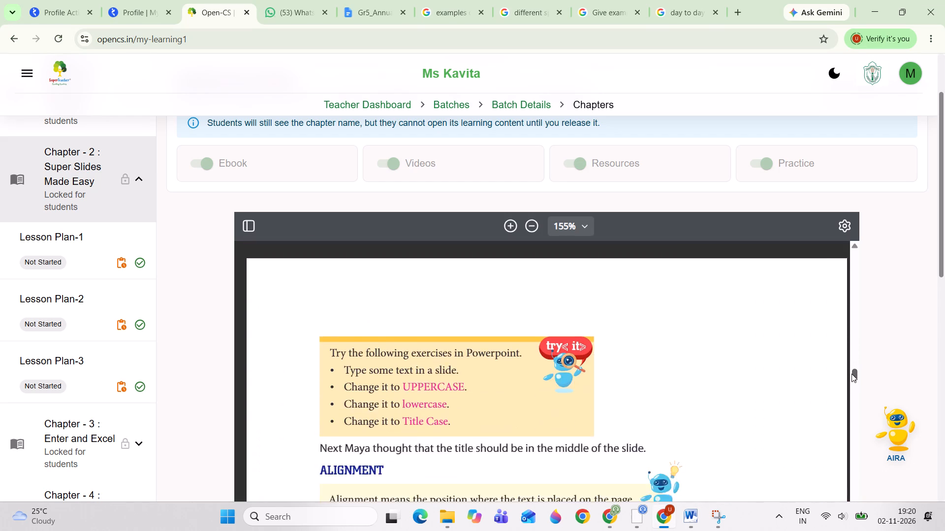
{"action": "left_click_drag", "start_coordinate": [851, 374], "coordinate": [850, 379]}
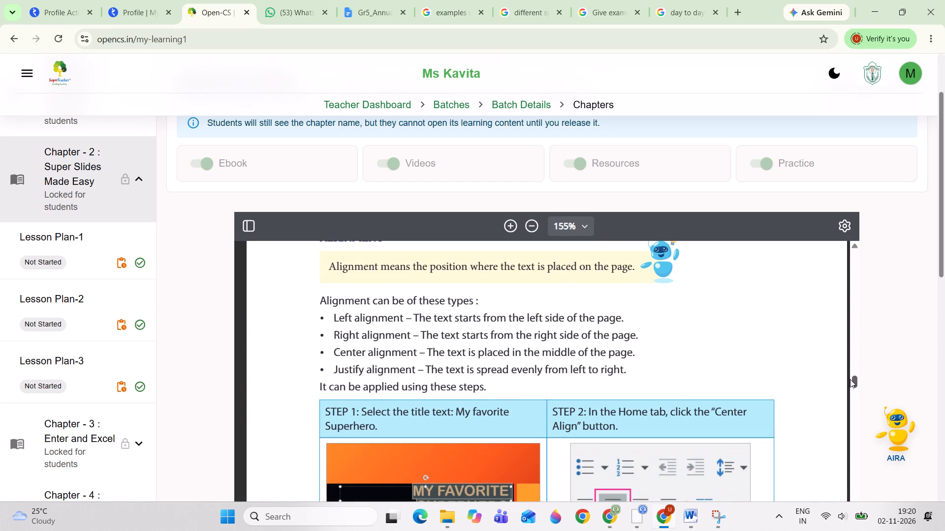
{"action": "left_click_drag", "start_coordinate": [850, 379], "coordinate": [850, 383]}
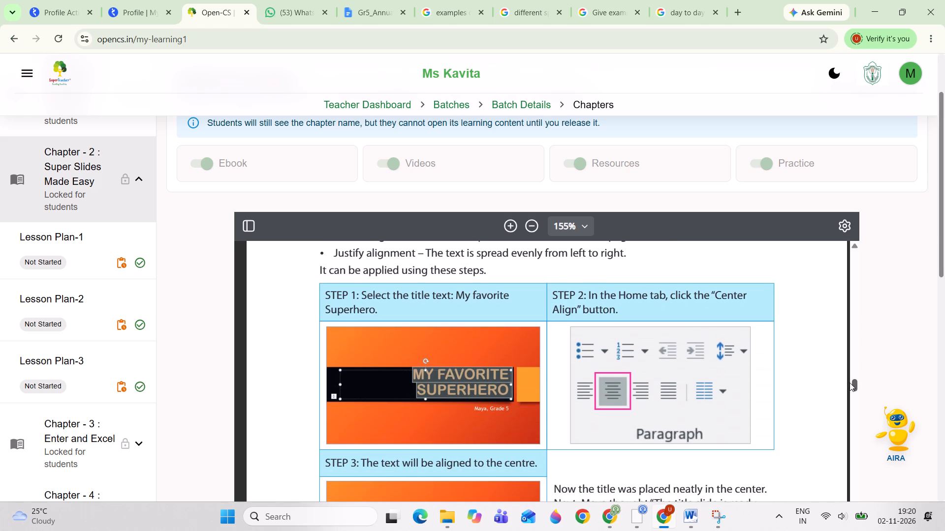
{"action": "left_click_drag", "start_coordinate": [850, 383], "coordinate": [849, 383]}
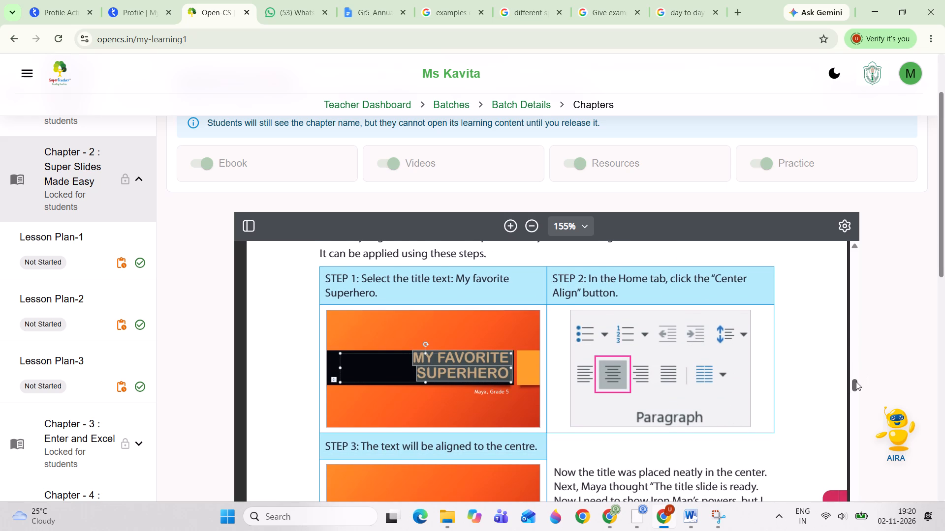
{"action": "left_click", "coordinate": [856, 383]}
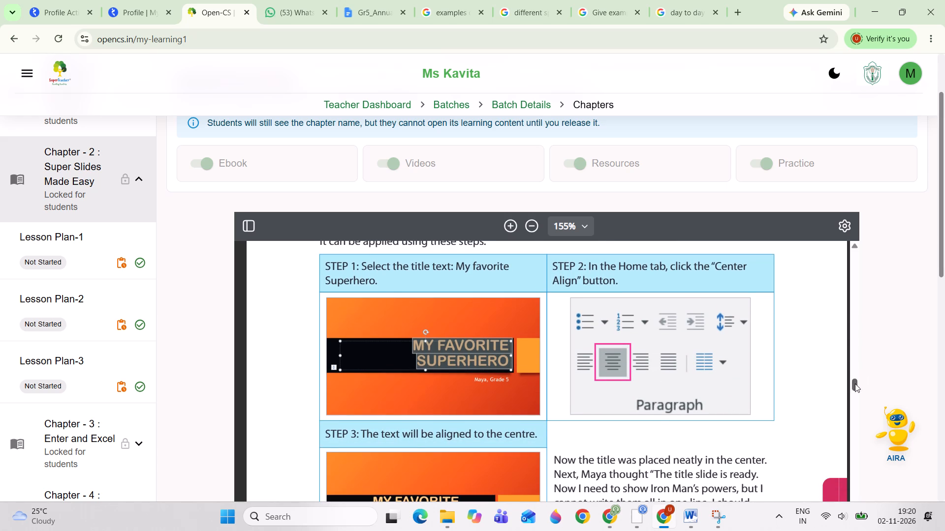
{"action": "left_click_drag", "start_coordinate": [855, 383], "coordinate": [852, 397]}
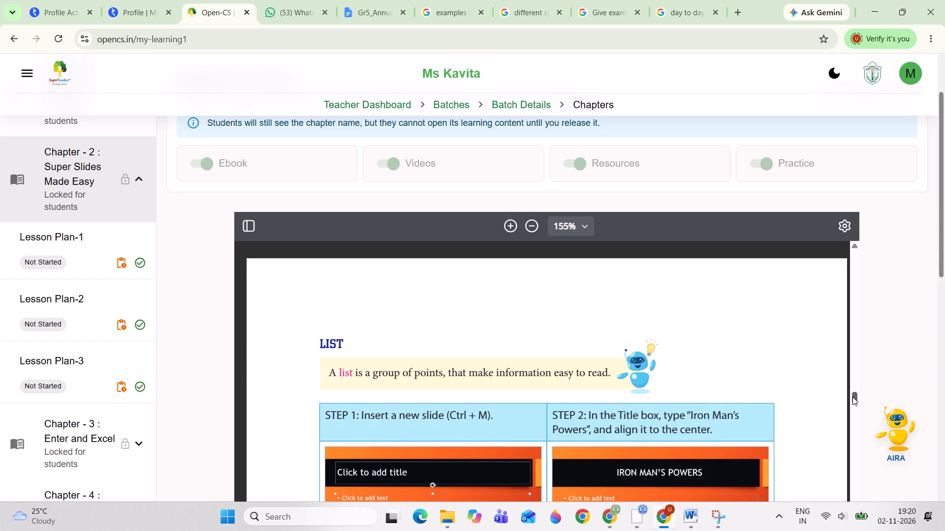
{"action": "left_click_drag", "start_coordinate": [852, 397], "coordinate": [850, 402]}
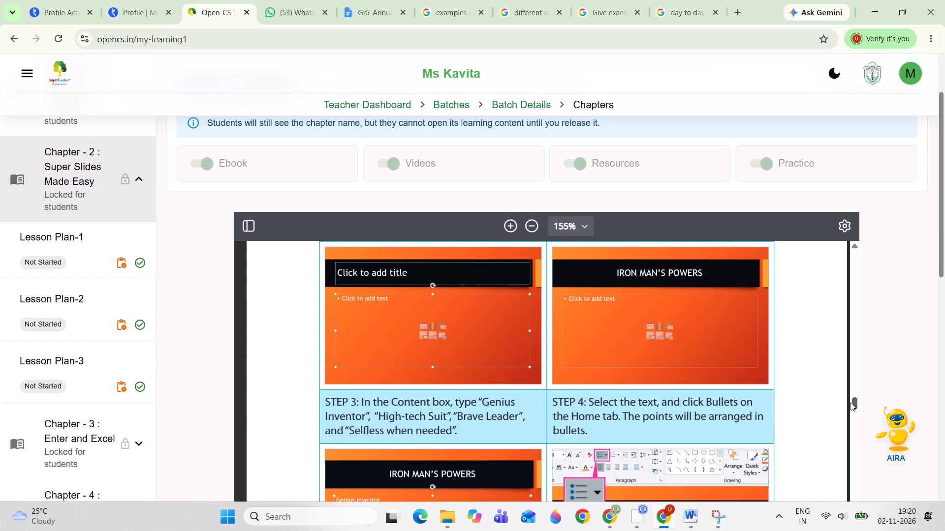
{"action": "left_click_drag", "start_coordinate": [850, 402], "coordinate": [846, 396]}
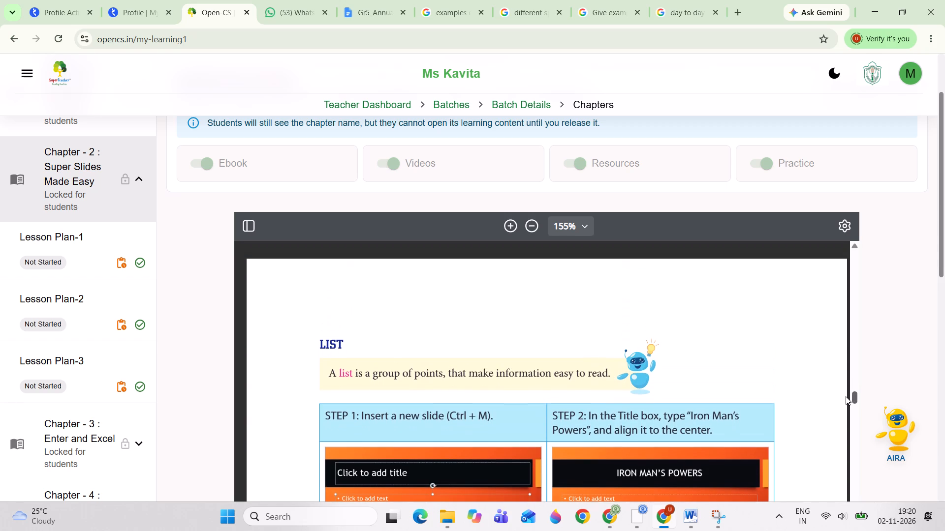
{"action": "left_click_drag", "start_coordinate": [846, 396], "coordinate": [846, 407]}
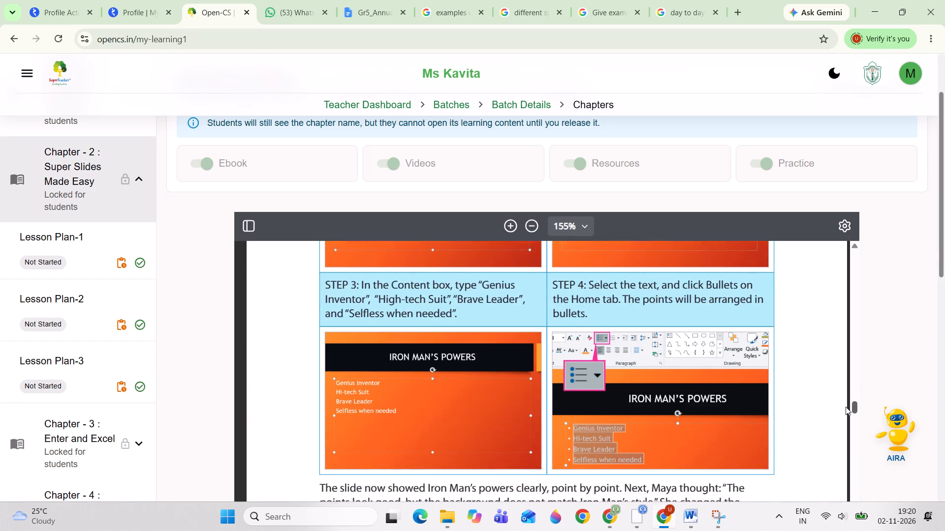
{"action": "left_click_drag", "start_coordinate": [846, 407], "coordinate": [847, 420]}
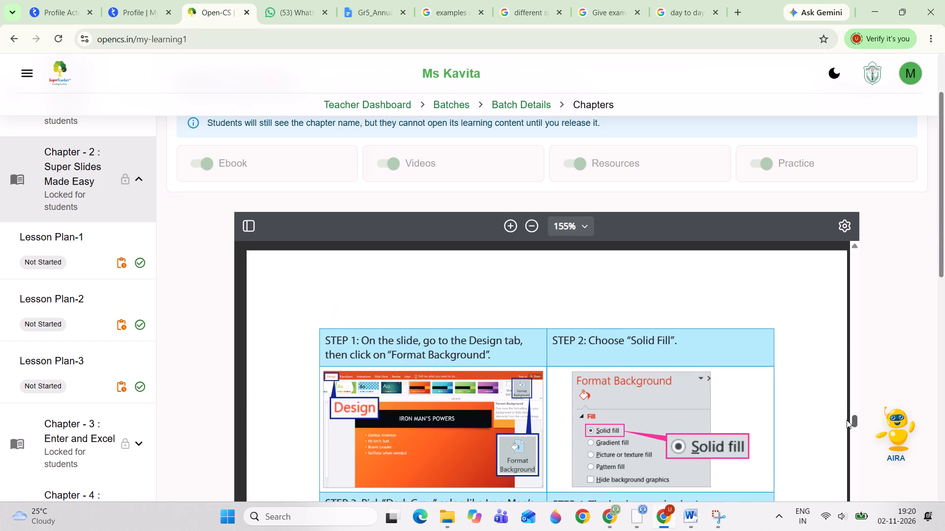
{"action": "left_click_drag", "start_coordinate": [847, 420], "coordinate": [850, 421]}
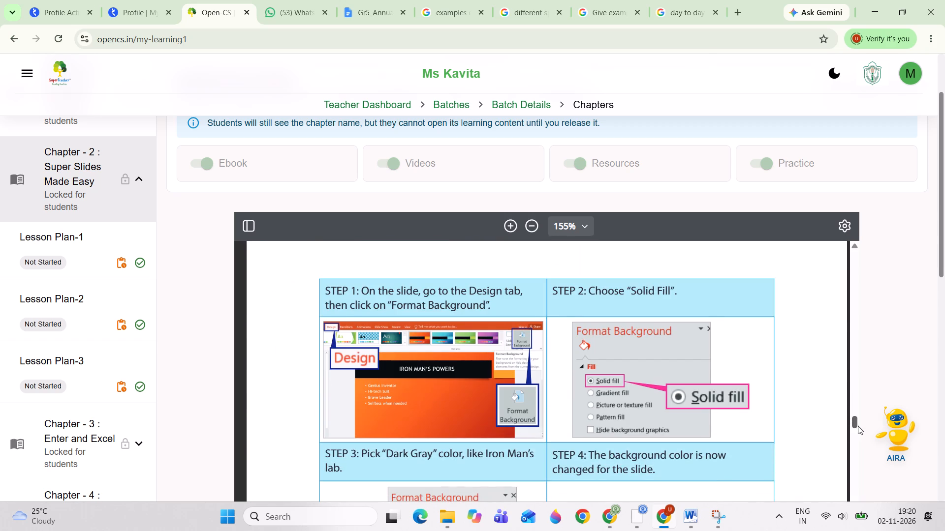
{"action": "left_click_drag", "start_coordinate": [853, 425], "coordinate": [853, 432]}
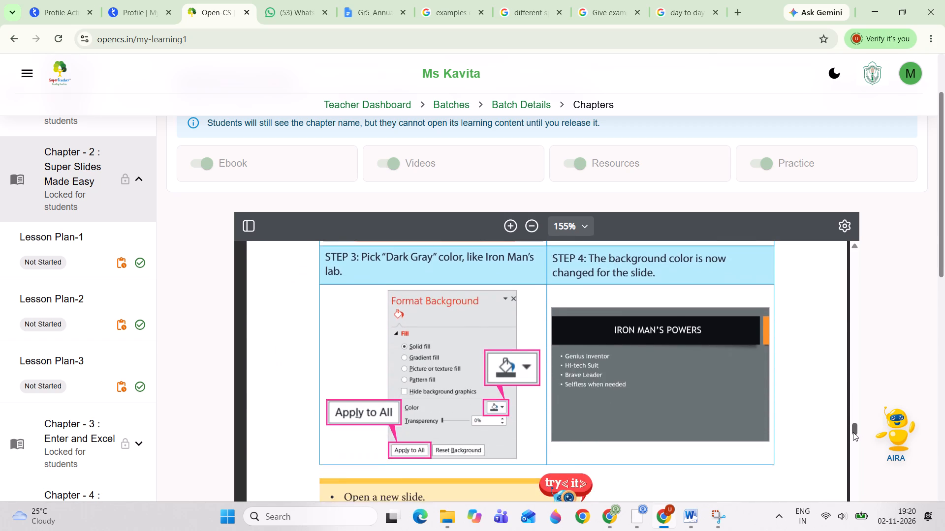
{"action": "left_click_drag", "start_coordinate": [853, 432], "coordinate": [854, 451]}
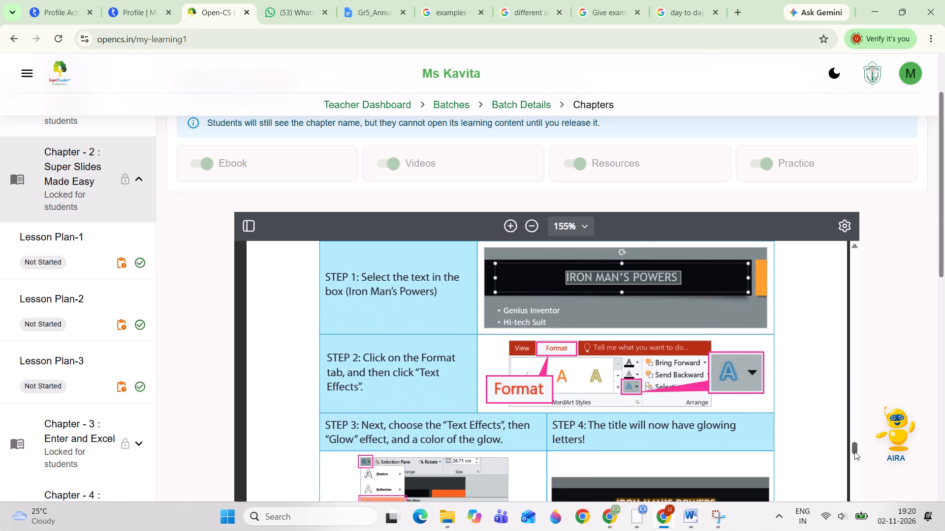
{"action": "left_click_drag", "start_coordinate": [854, 451], "coordinate": [858, 456]}
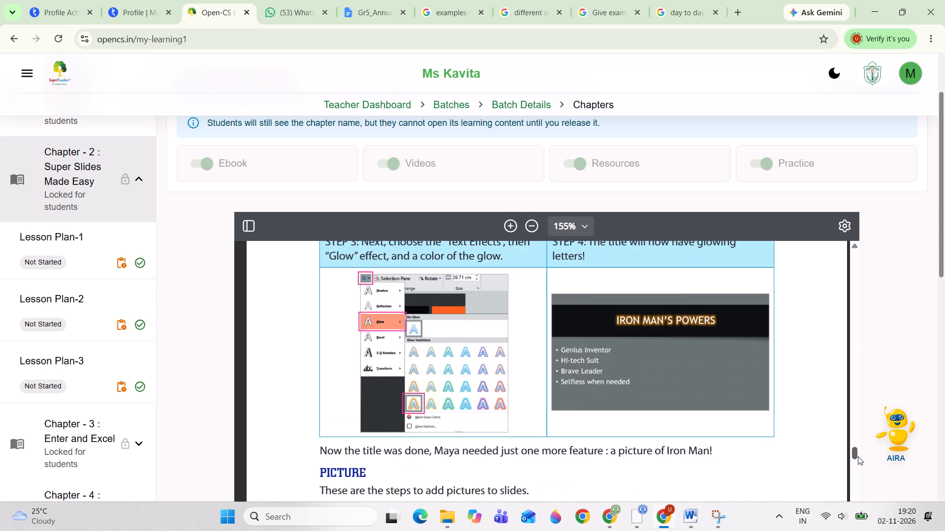
{"action": "left_click_drag", "start_coordinate": [858, 456], "coordinate": [858, 457]}
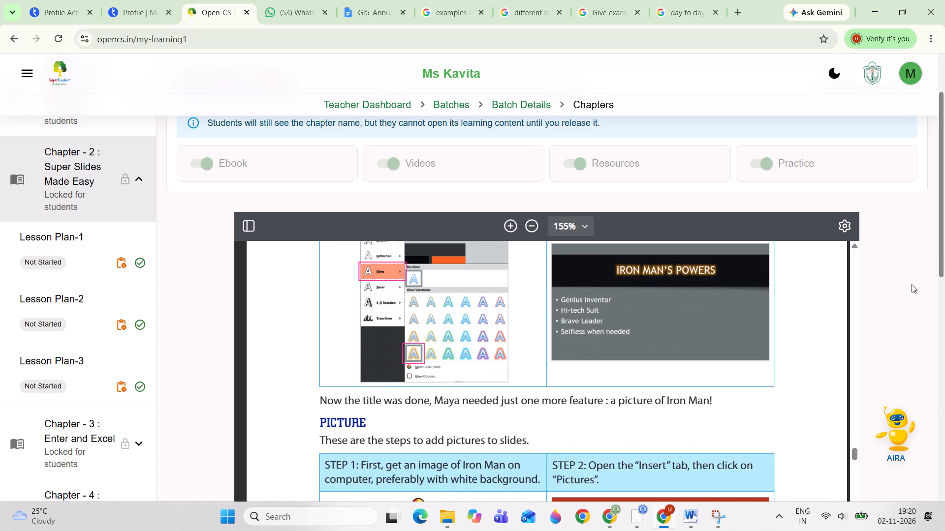
Go back over the WordArt topic in the Chapter 2 e-book, examining its introduction and the steps for adding a glow text effect.
{"action": "left_click", "coordinate": [855, 244]}
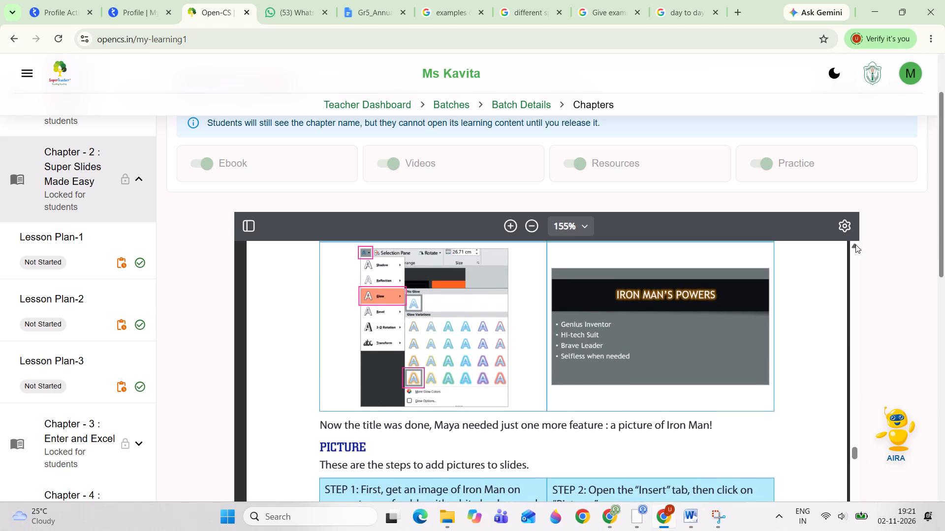
{"action": "left_click", "coordinate": [855, 244]}
{"action": "triple_click", "coordinate": [855, 245]}
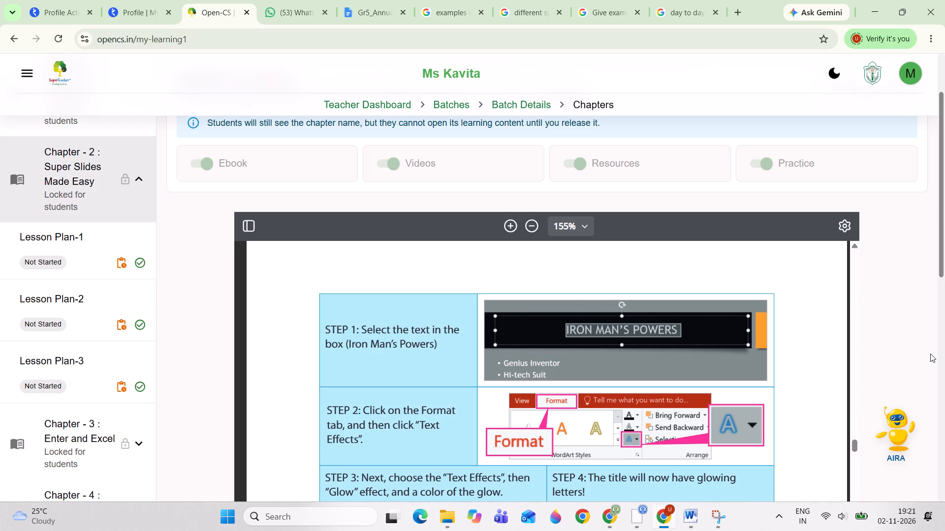
{"action": "left_click_drag", "start_coordinate": [941, 271], "coordinate": [942, 298]}
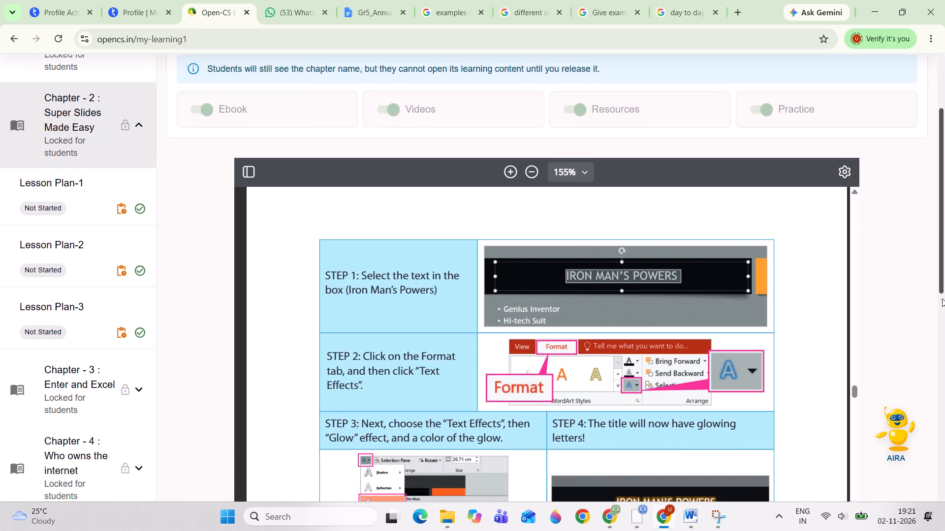
{"action": "left_click_drag", "start_coordinate": [942, 298], "coordinate": [943, 327]}
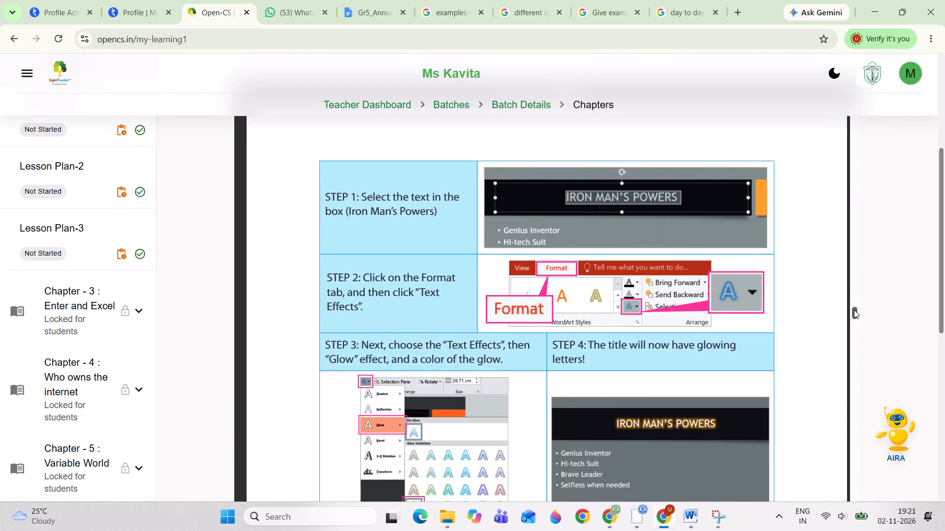
{"action": "left_click_drag", "start_coordinate": [853, 317], "coordinate": [853, 314]}
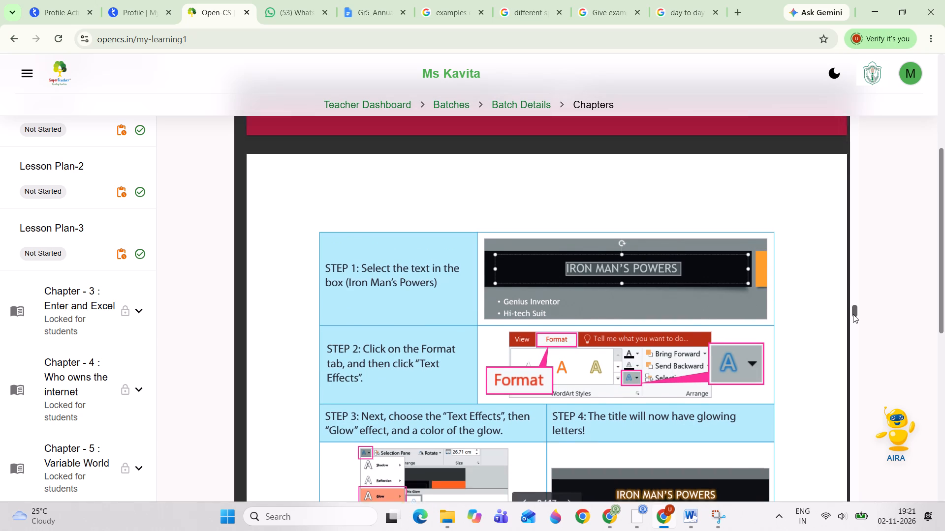
{"action": "left_click_drag", "start_coordinate": [853, 314], "coordinate": [853, 306]}
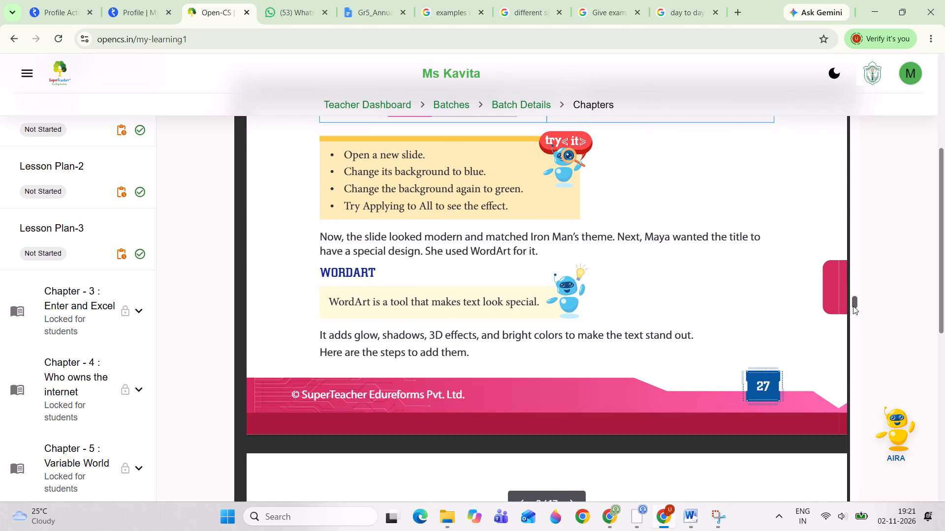
{"action": "left_click_drag", "start_coordinate": [853, 306], "coordinate": [854, 313]}
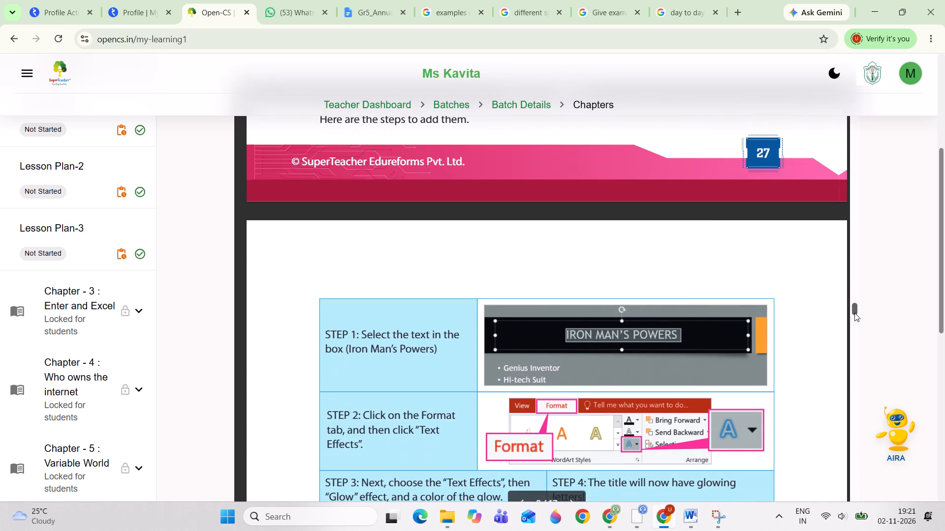
{"action": "left_click_drag", "start_coordinate": [854, 313], "coordinate": [855, 318]}
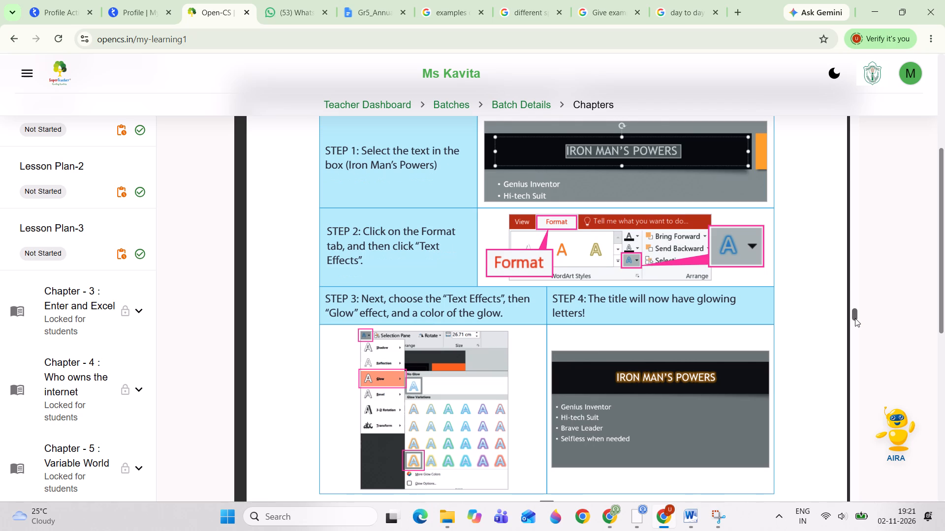
{"action": "left_click_drag", "start_coordinate": [855, 318], "coordinate": [855, 321]}
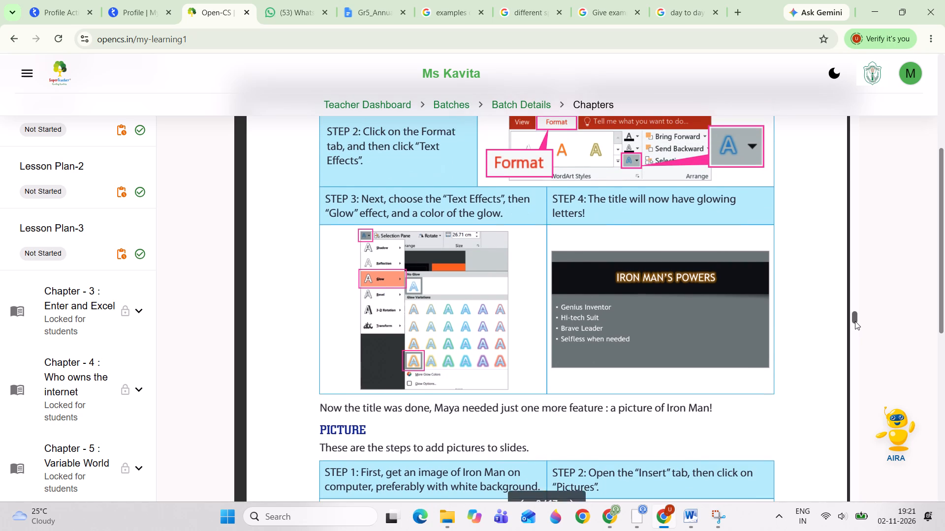
{"action": "left_click_drag", "start_coordinate": [855, 321], "coordinate": [855, 316]}
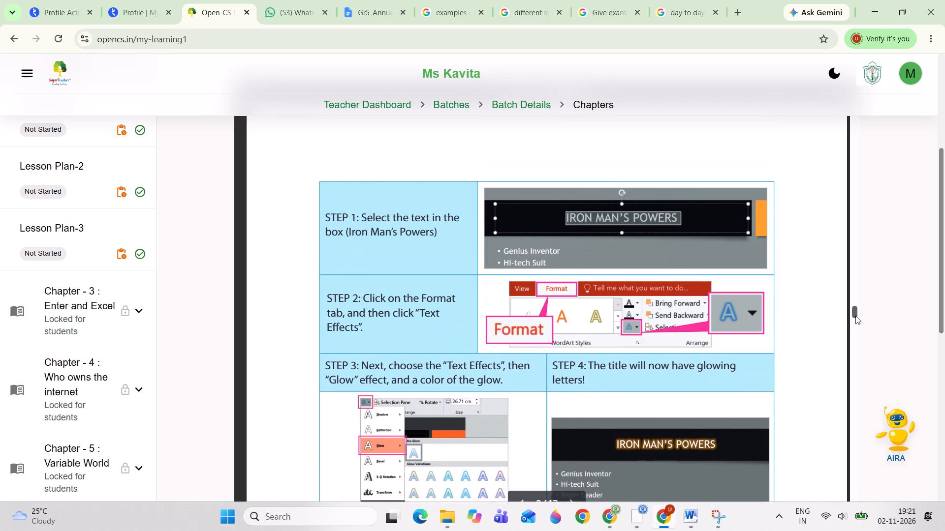
{"action": "left_click_drag", "start_coordinate": [855, 316], "coordinate": [855, 309]}
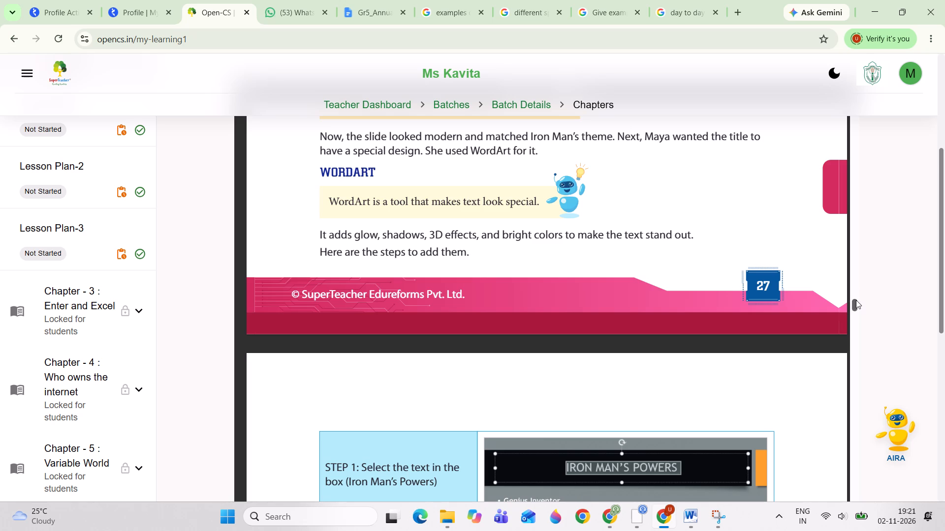
{"action": "left_click_drag", "start_coordinate": [856, 300], "coordinate": [854, 312]}
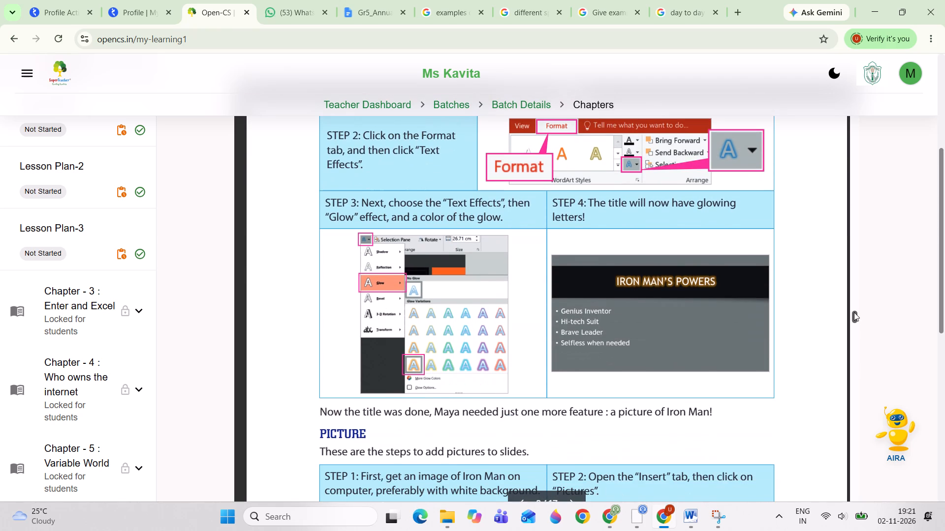
Read on through the Picture, Shapes and Preview topics of the Chapter 2 e-book for question 7 material.
{"action": "left_click_drag", "start_coordinate": [854, 312], "coordinate": [852, 328]}
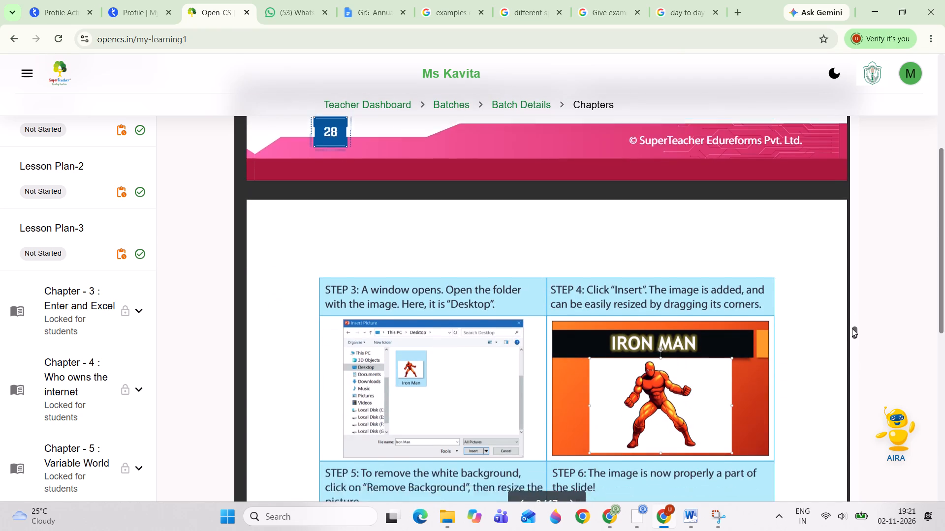
{"action": "left_click_drag", "start_coordinate": [852, 328], "coordinate": [853, 343]}
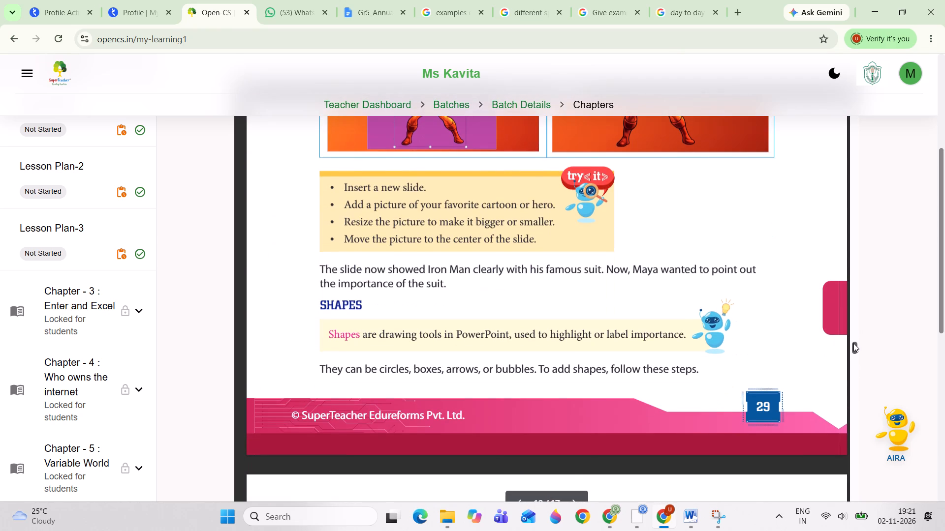
{"action": "left_click_drag", "start_coordinate": [853, 343], "coordinate": [851, 354]}
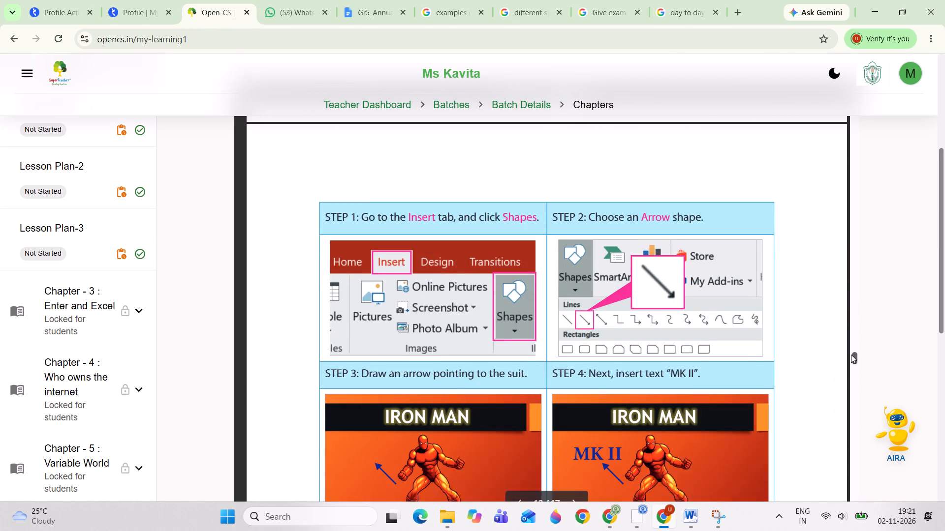
{"action": "left_click_drag", "start_coordinate": [851, 354], "coordinate": [850, 357]}
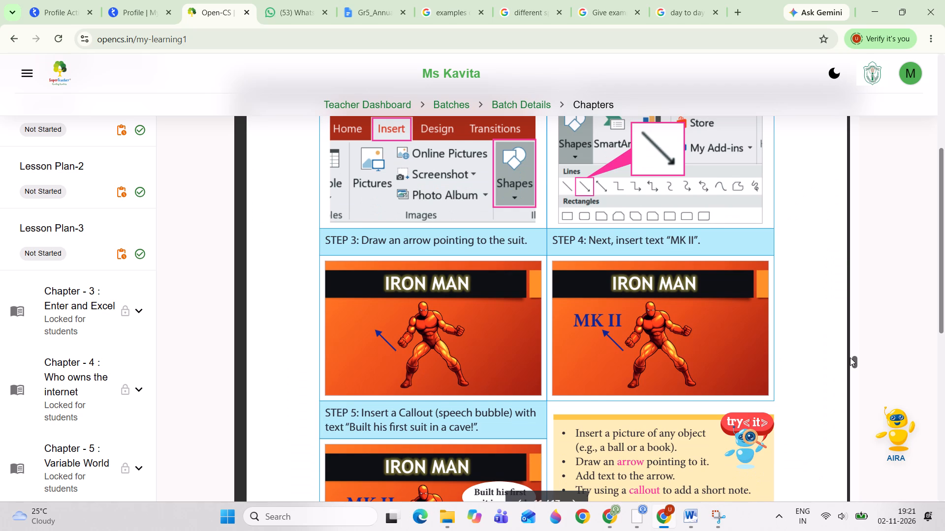
{"action": "left_click_drag", "start_coordinate": [850, 357], "coordinate": [850, 356]}
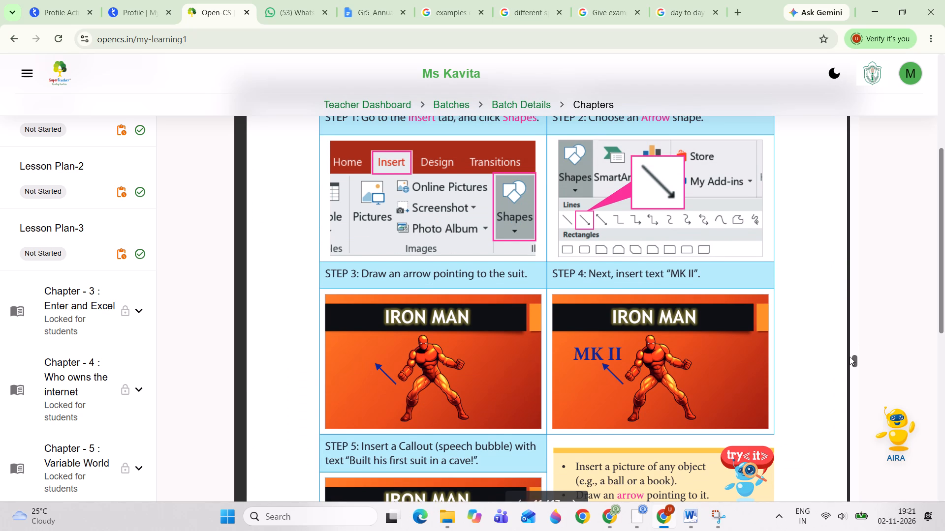
{"action": "left_click_drag", "start_coordinate": [850, 356], "coordinate": [845, 367]}
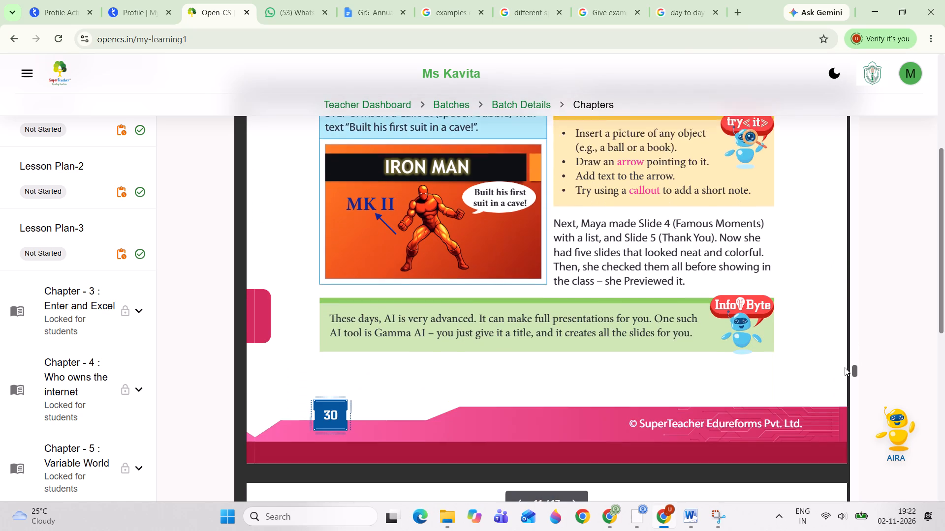
{"action": "left_click_drag", "start_coordinate": [845, 367], "coordinate": [844, 375]}
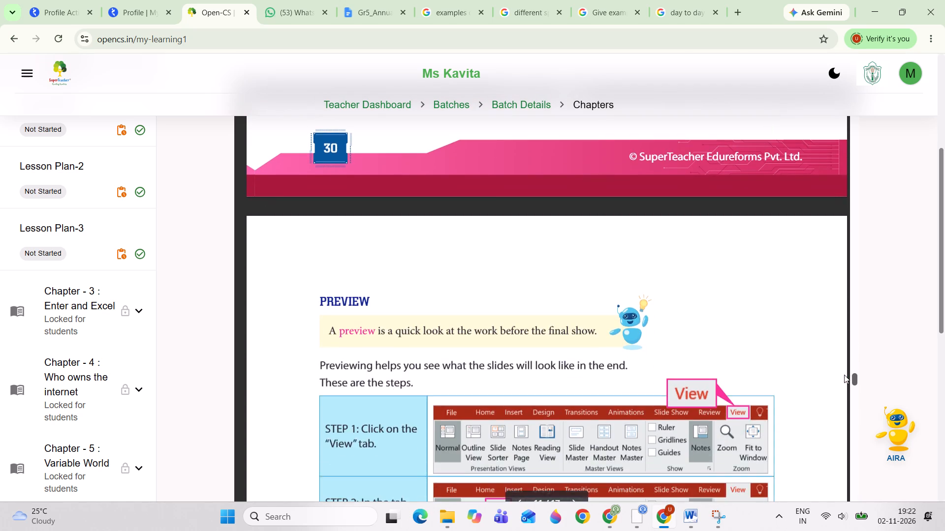
{"action": "left_click_drag", "start_coordinate": [844, 375], "coordinate": [841, 344]}
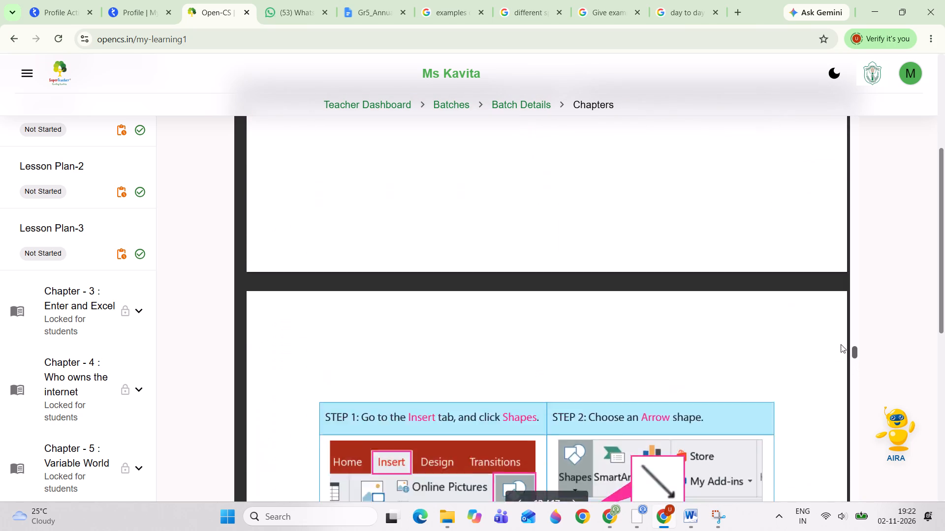
Go back through the Chapter 2 e-book from the Shapes topic to the Alignment steps for question 7 material.
{"action": "left_click_drag", "start_coordinate": [841, 344], "coordinate": [836, 319]}
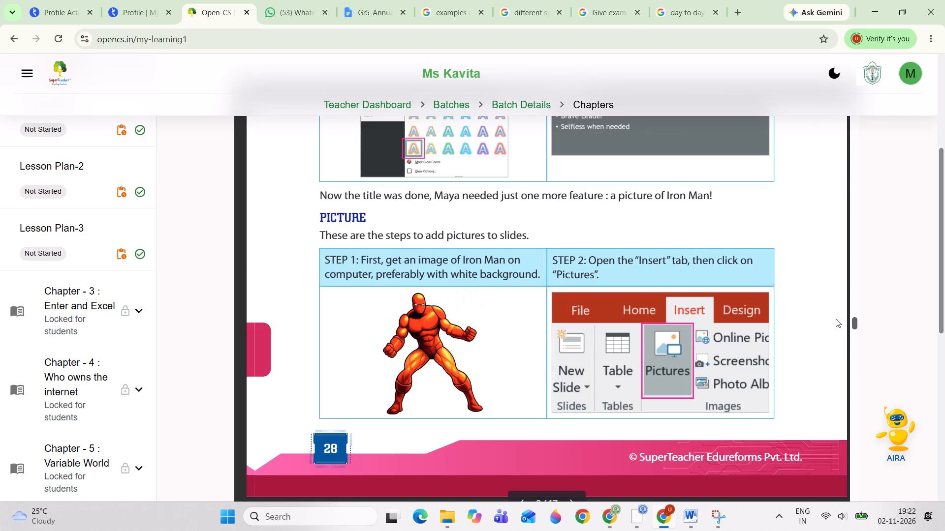
{"action": "left_click_drag", "start_coordinate": [836, 319], "coordinate": [832, 297]}
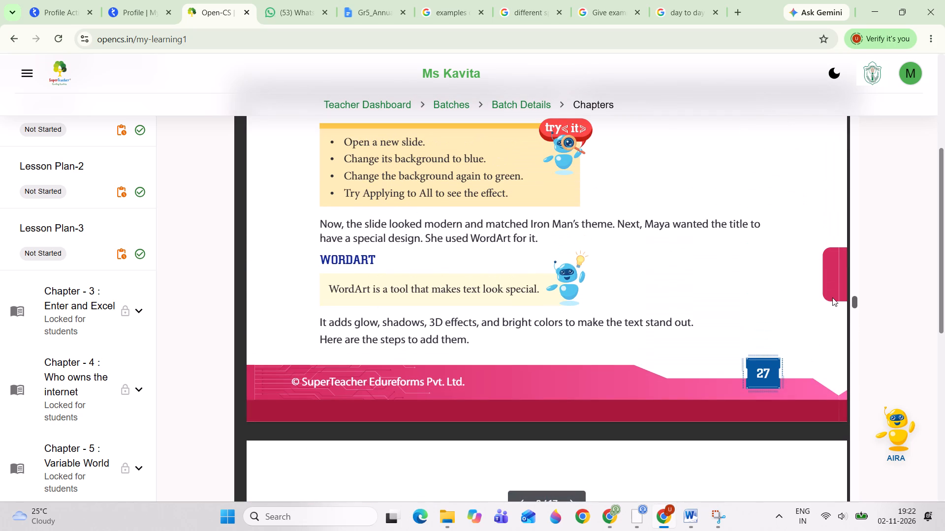
{"action": "left_click_drag", "start_coordinate": [832, 297], "coordinate": [832, 298]}
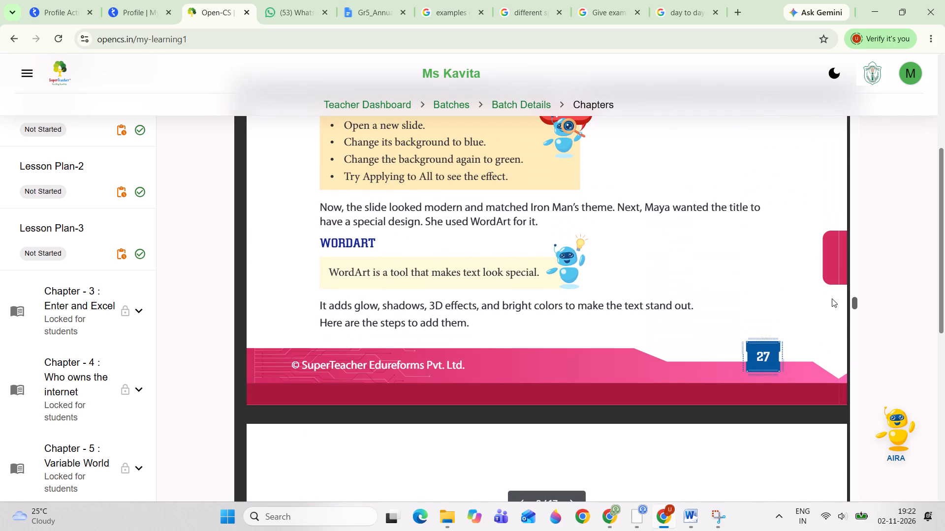
{"action": "left_click_drag", "start_coordinate": [832, 298], "coordinate": [830, 287]}
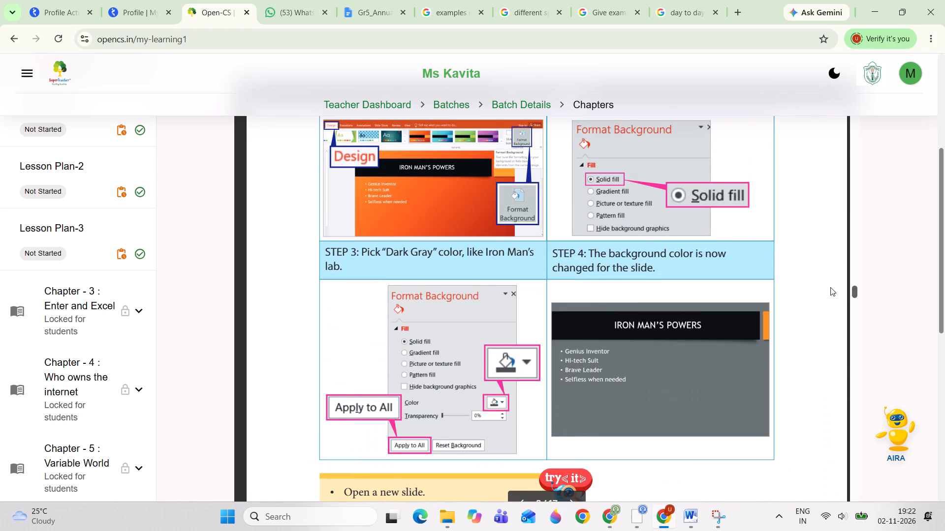
{"action": "left_click_drag", "start_coordinate": [830, 287], "coordinate": [830, 284]}
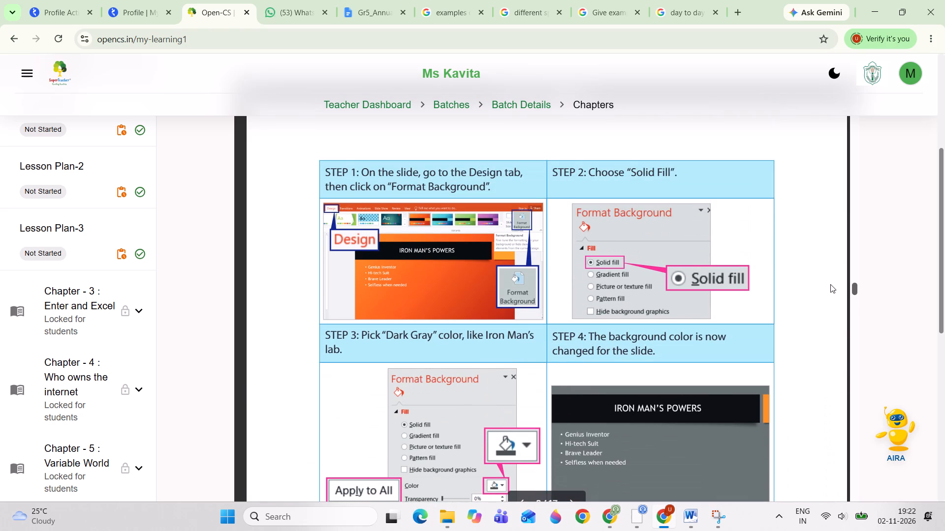
{"action": "left_click_drag", "start_coordinate": [830, 284], "coordinate": [830, 284]}
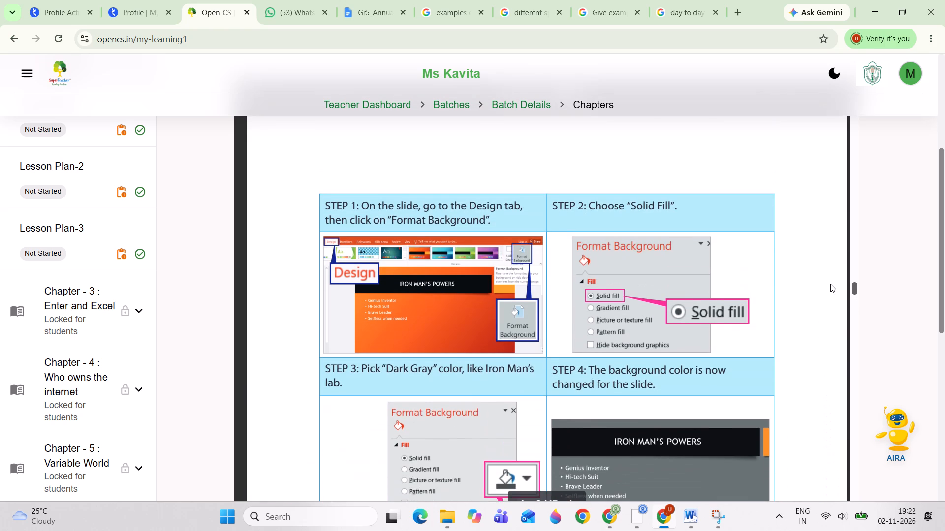
{"action": "left_click_drag", "start_coordinate": [830, 284], "coordinate": [830, 283]}
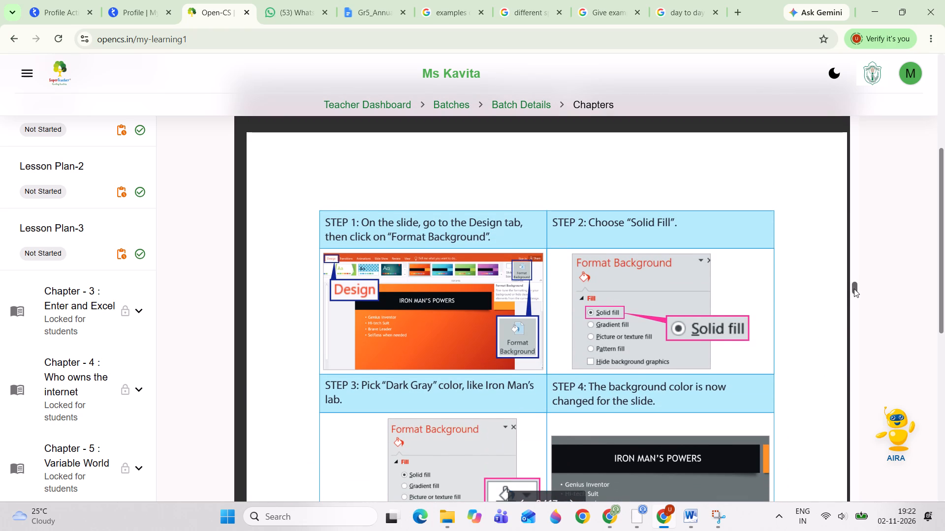
{"action": "left_click_drag", "start_coordinate": [855, 289], "coordinate": [853, 276]}
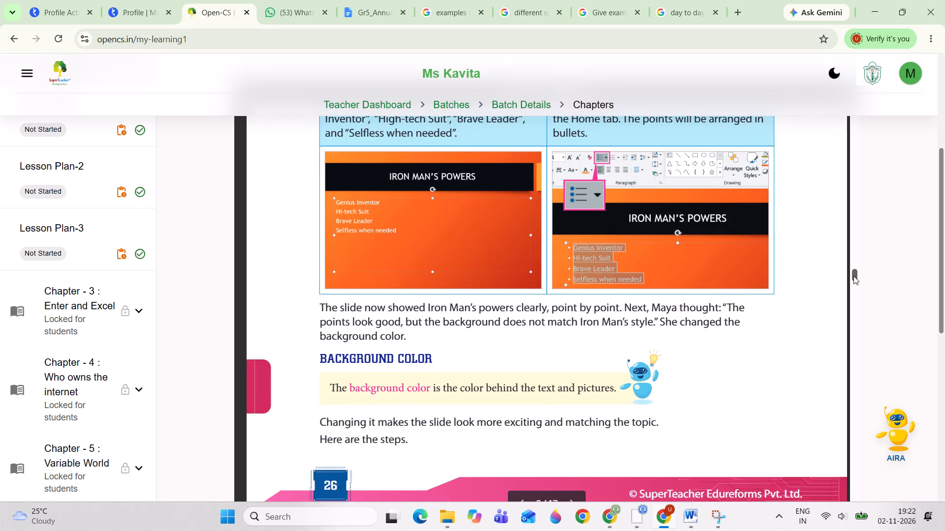
{"action": "left_click_drag", "start_coordinate": [853, 276], "coordinate": [852, 273]}
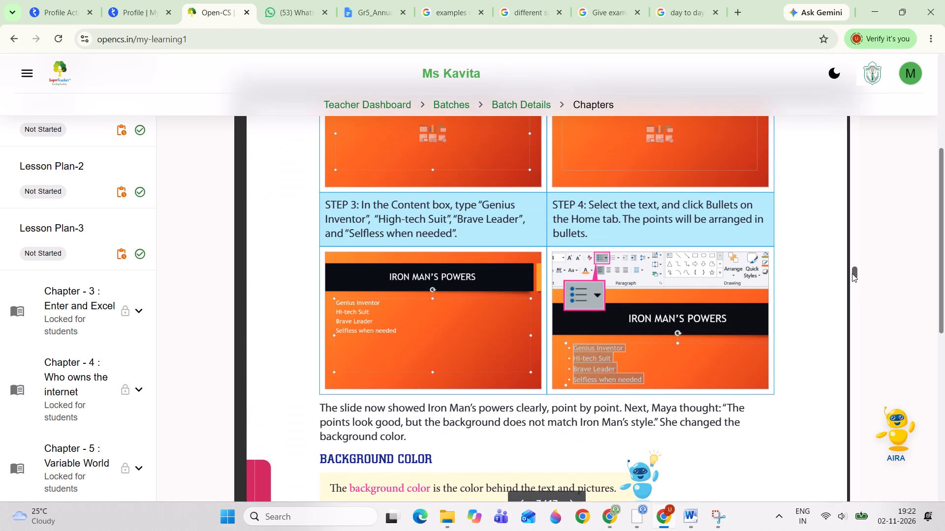
{"action": "left_click_drag", "start_coordinate": [852, 273], "coordinate": [850, 271]}
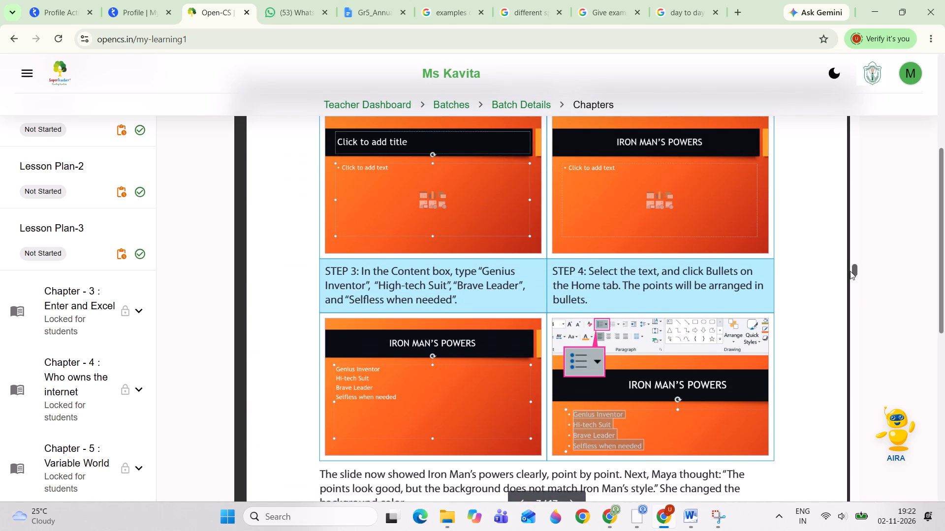
{"action": "left_click_drag", "start_coordinate": [850, 271], "coordinate": [846, 255]}
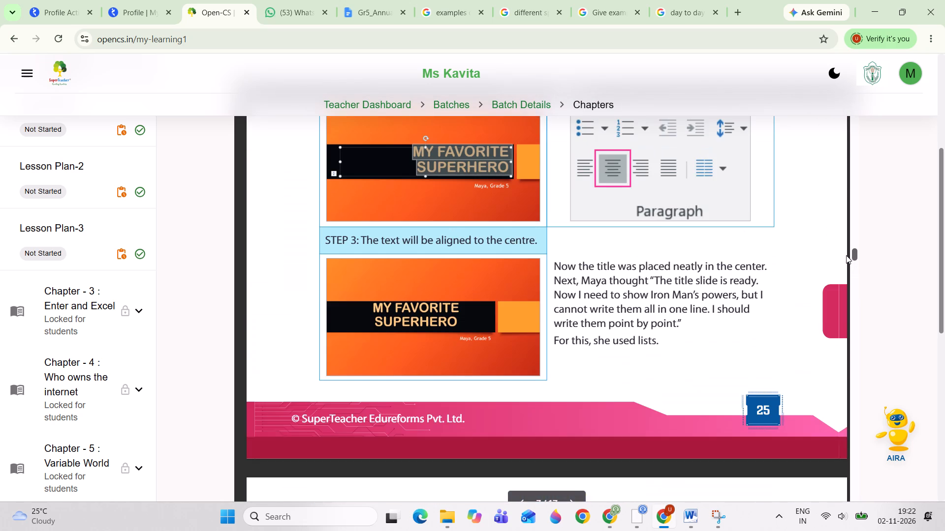
{"action": "left_click_drag", "start_coordinate": [846, 255], "coordinate": [845, 253]}
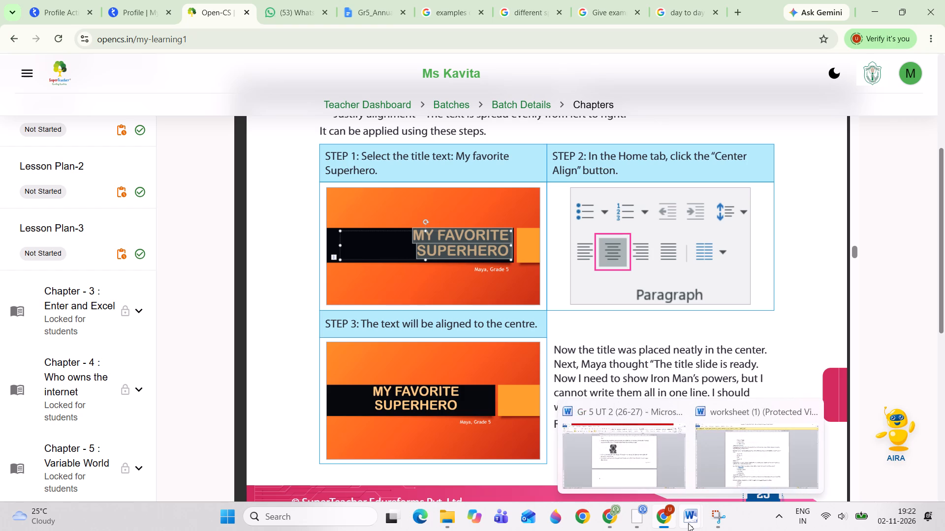
Switch to File Explorer and open the 26-27 folder on the Desktop.
{"action": "left_click", "coordinate": [453, 519]}
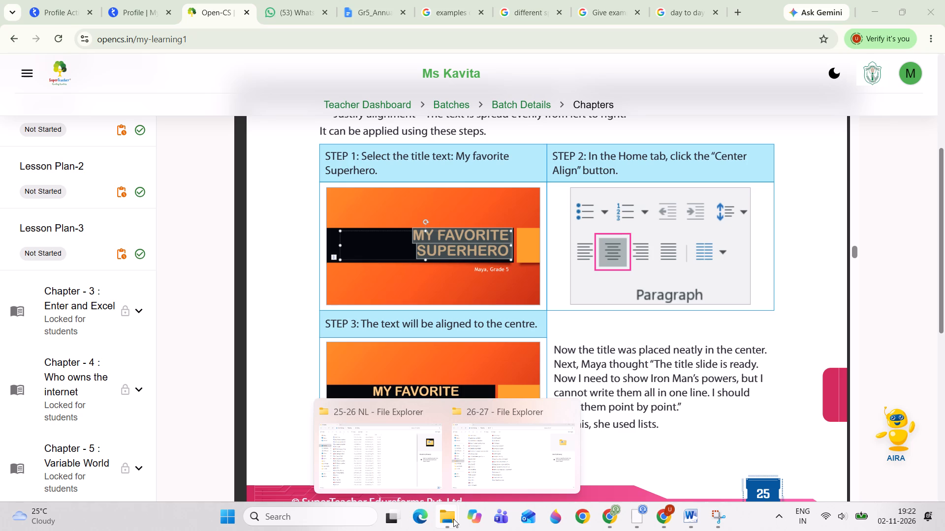
{"action": "left_click", "coordinate": [453, 519]}
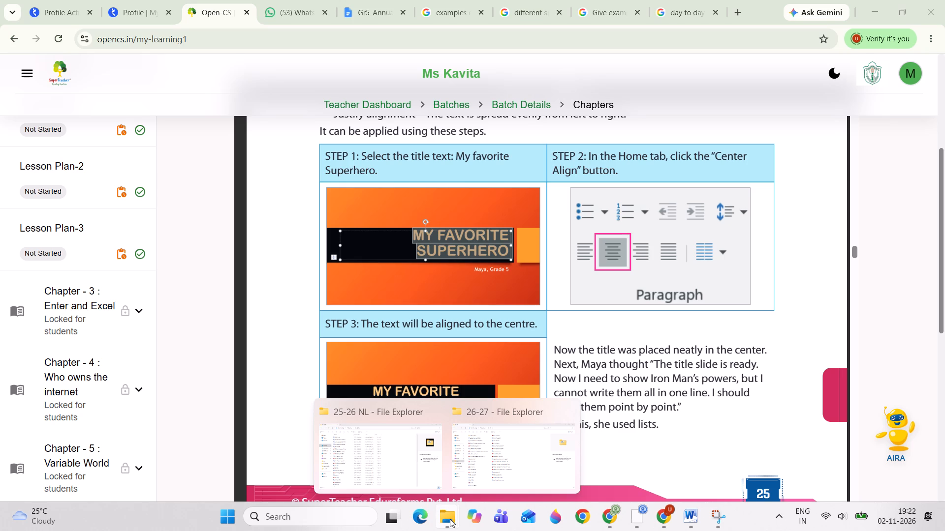
{"action": "left_click", "coordinate": [449, 518]}
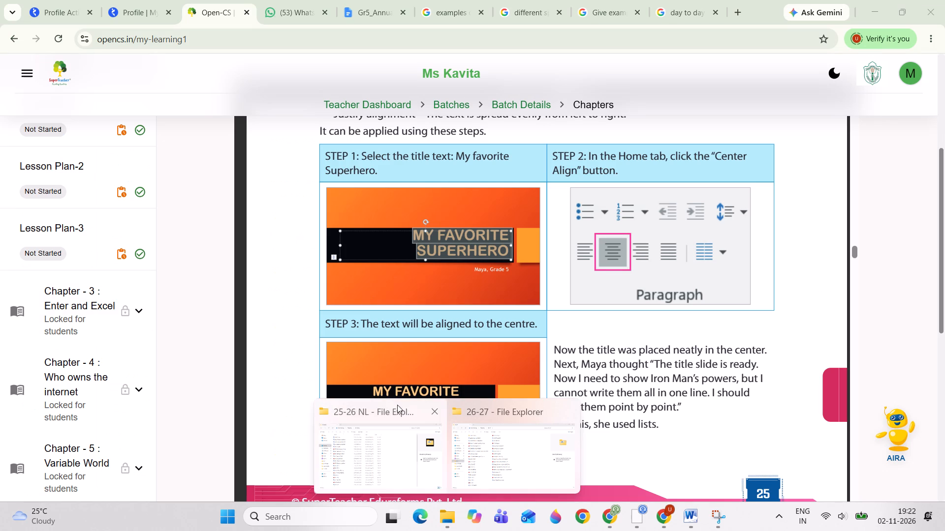
{"action": "left_click", "coordinate": [452, 518]}
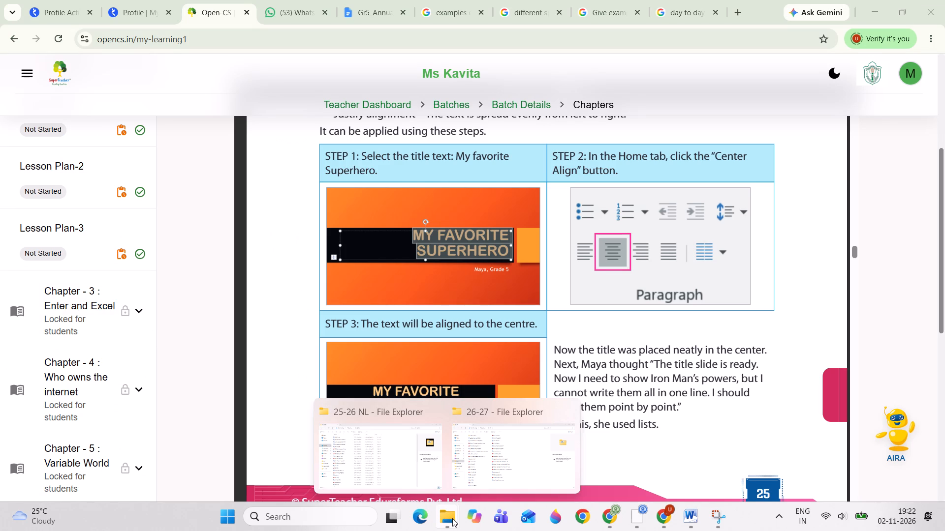
{"action": "left_click", "coordinate": [421, 476]}
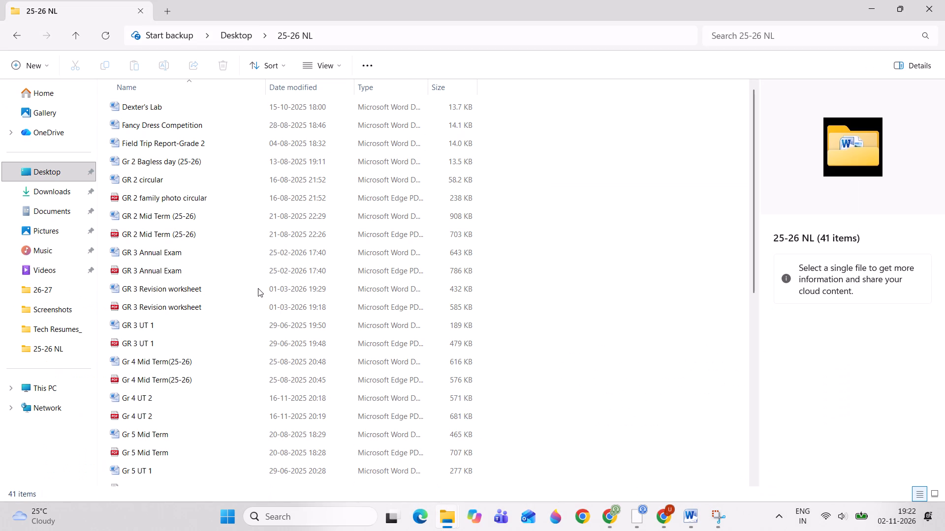
{"action": "left_click", "coordinate": [55, 172]}
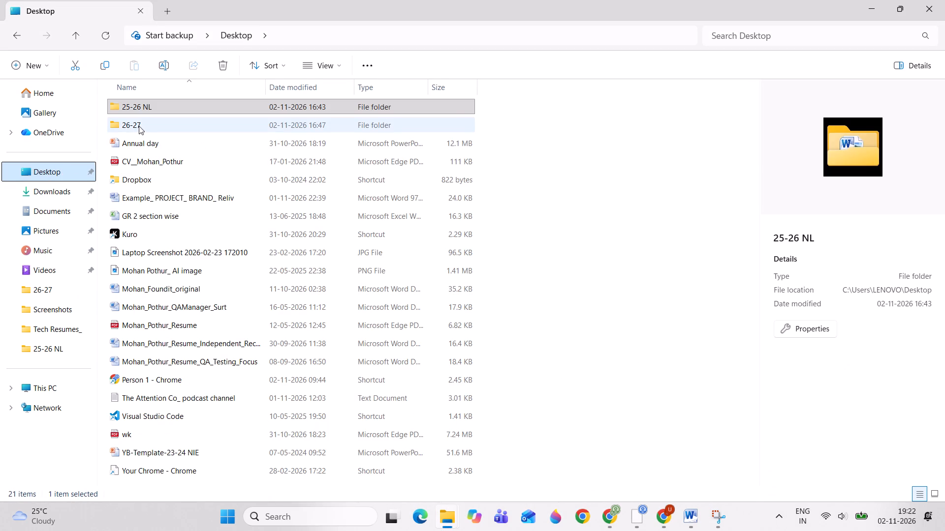
{"action": "double_click", "coordinate": [139, 126]}
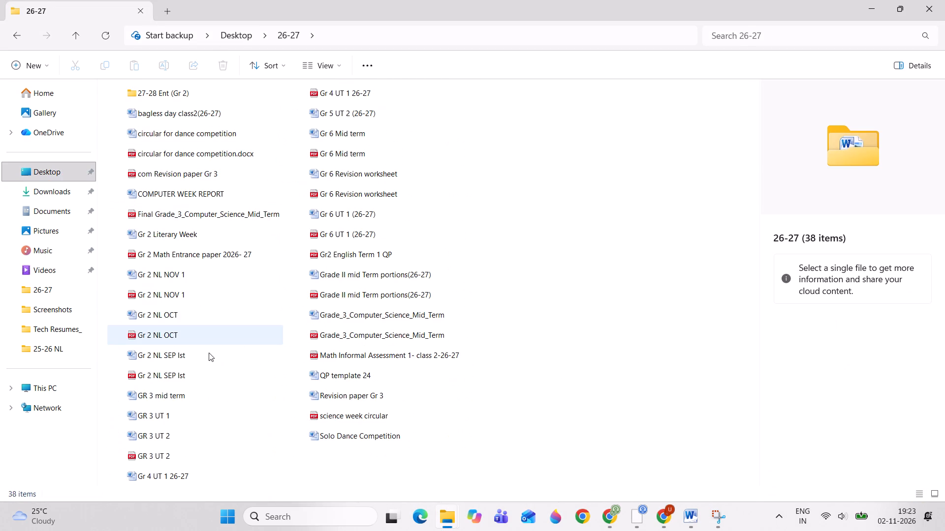
Open the GR 3 mid term document, look through its questions for reusable material, and close it.
{"action": "double_click", "coordinate": [171, 398]}
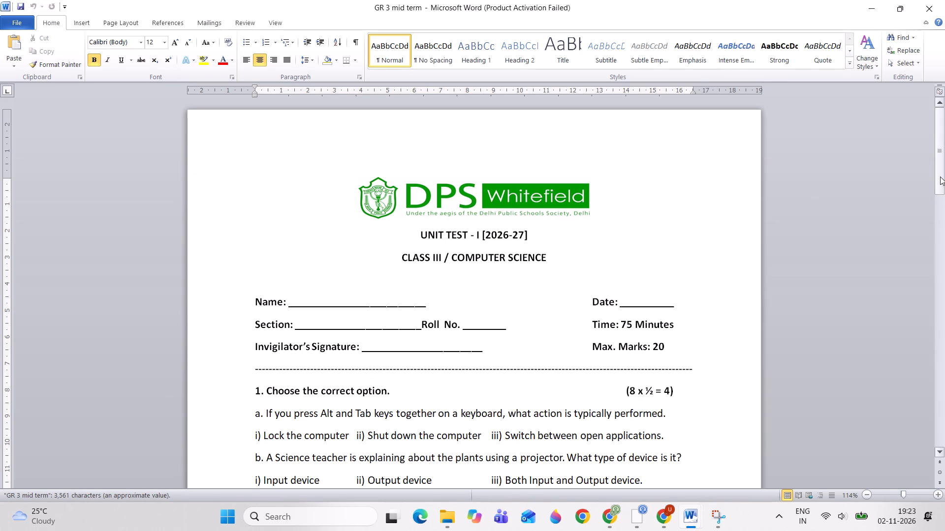
{"action": "left_click_drag", "start_coordinate": [940, 177], "coordinate": [931, 368]}
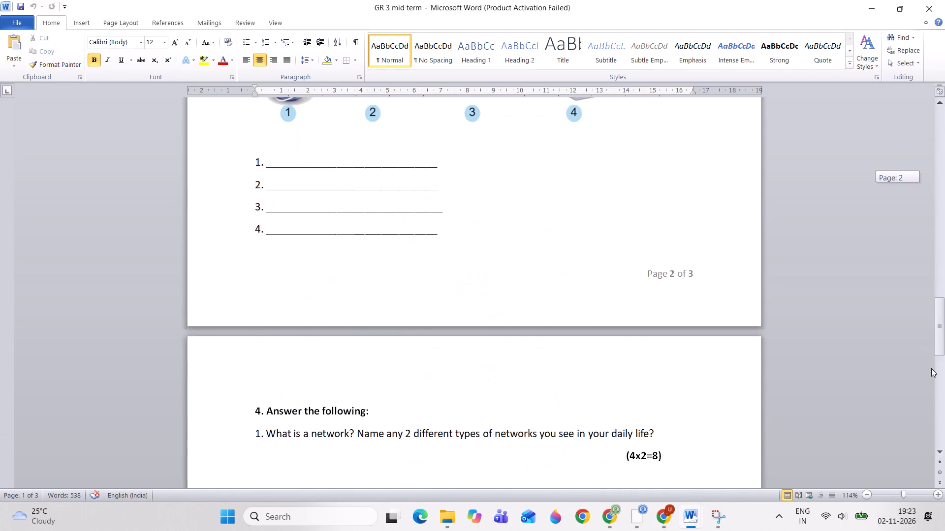
{"action": "left_click_drag", "start_coordinate": [931, 368], "coordinate": [924, 487]}
{"action": "left_click_drag", "start_coordinate": [938, 423], "coordinate": [912, 308]}
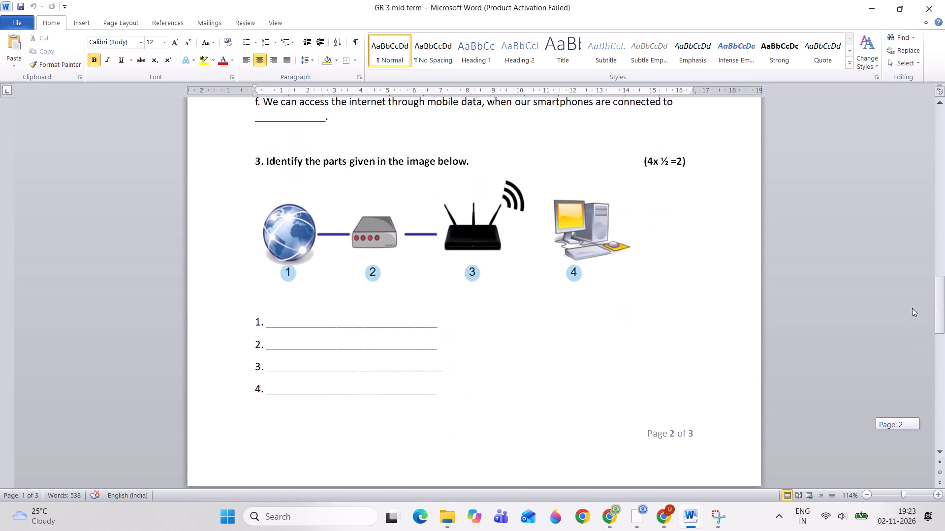
{"action": "left_click_drag", "start_coordinate": [912, 308], "coordinate": [898, 193]}
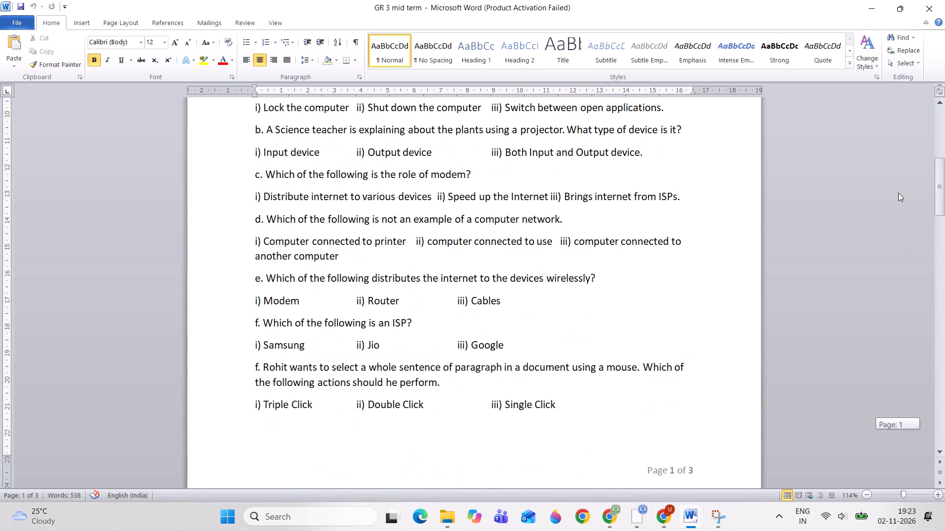
{"action": "left_click_drag", "start_coordinate": [898, 193], "coordinate": [893, 144]}
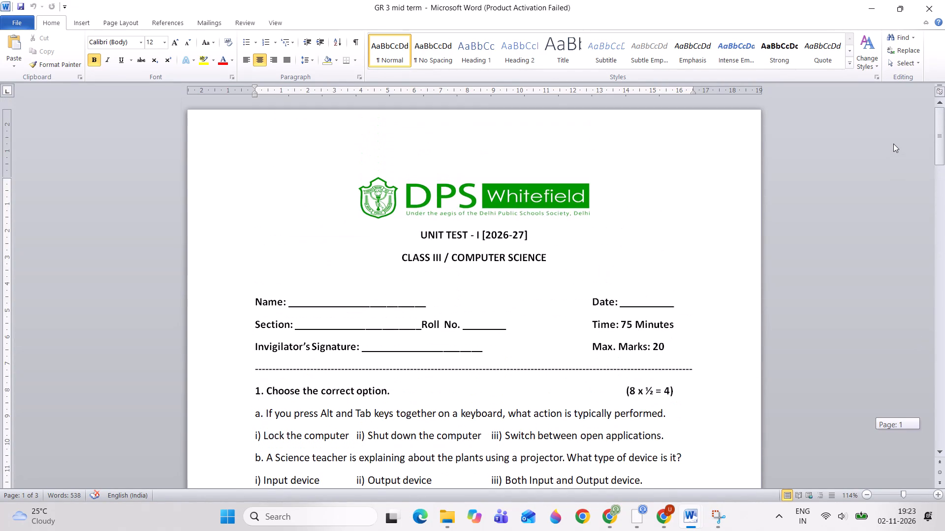
{"action": "left_click_drag", "start_coordinate": [893, 144], "coordinate": [877, 248]}
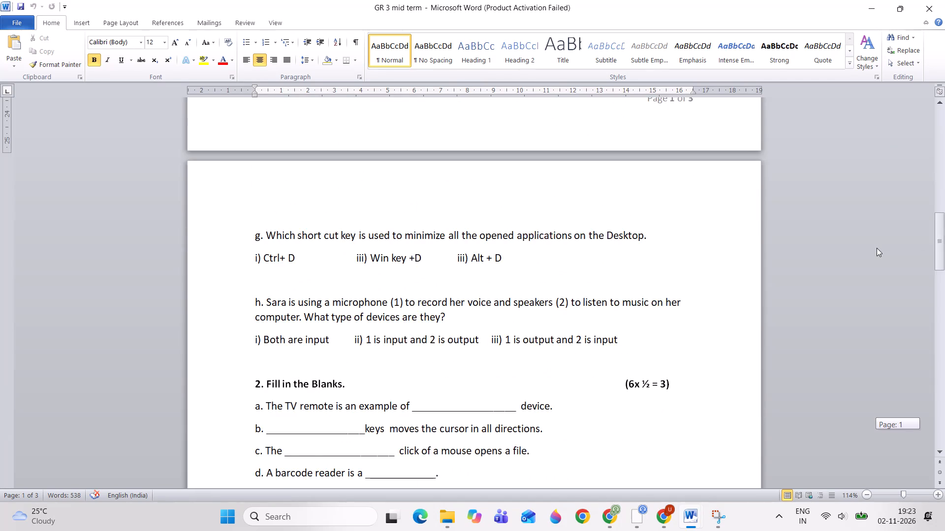
{"action": "left_click_drag", "start_coordinate": [877, 248], "coordinate": [853, 332]}
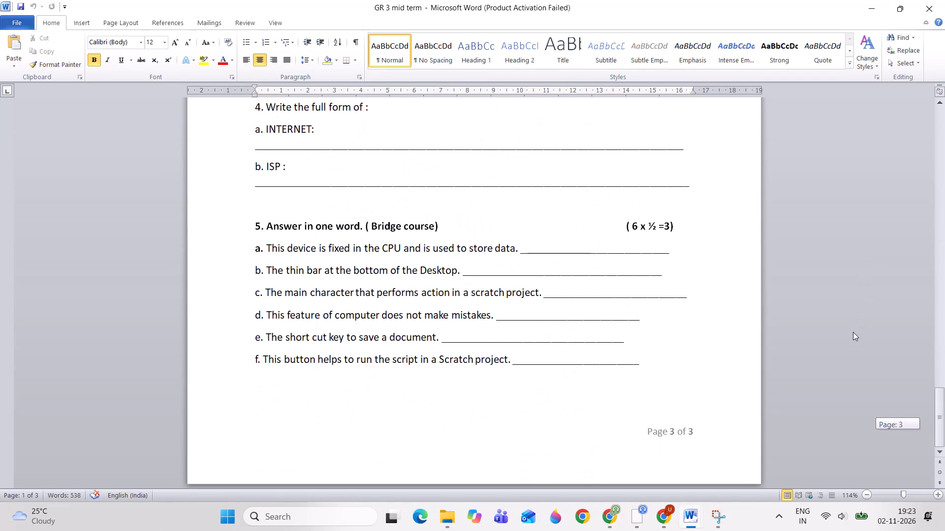
{"action": "left_click_drag", "start_coordinate": [853, 332], "coordinate": [846, 383]}
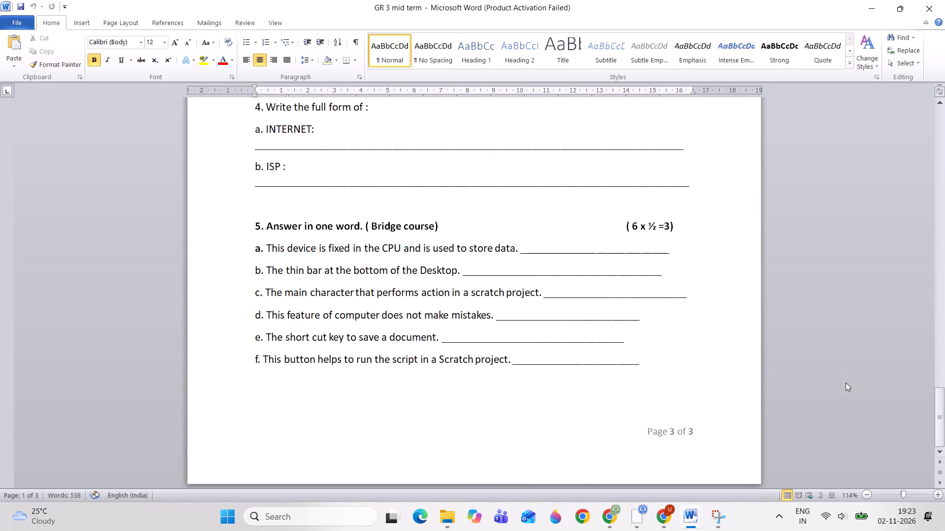
{"action": "left_click", "coordinate": [930, 7]}
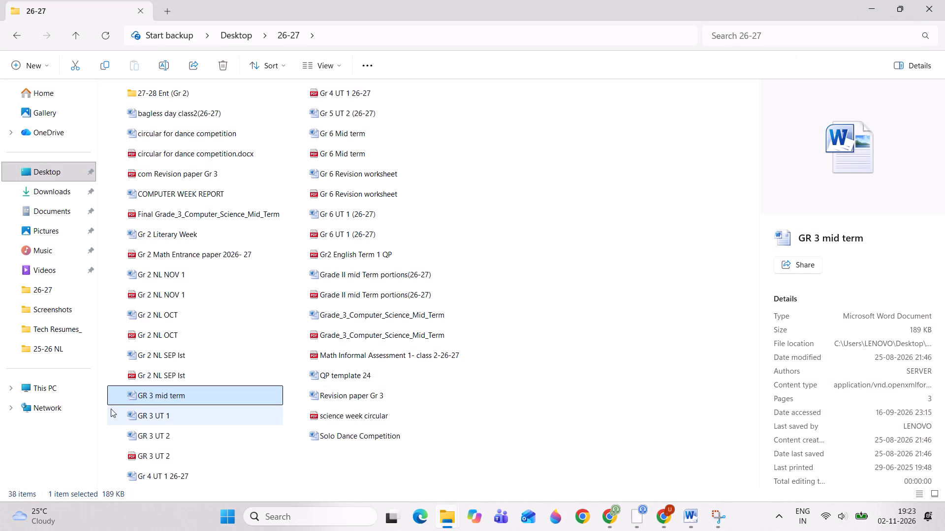
Open the Grade_3_Computer_Science_Mid_Term Word document and find question VI on labelling the alignment options.
{"action": "left_click", "coordinate": [201, 427]}
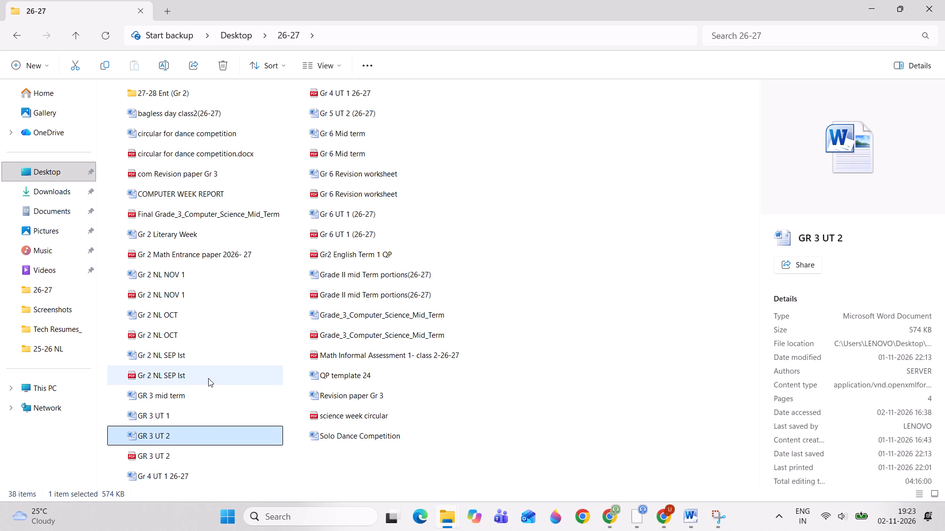
{"action": "left_click", "coordinate": [208, 378]}
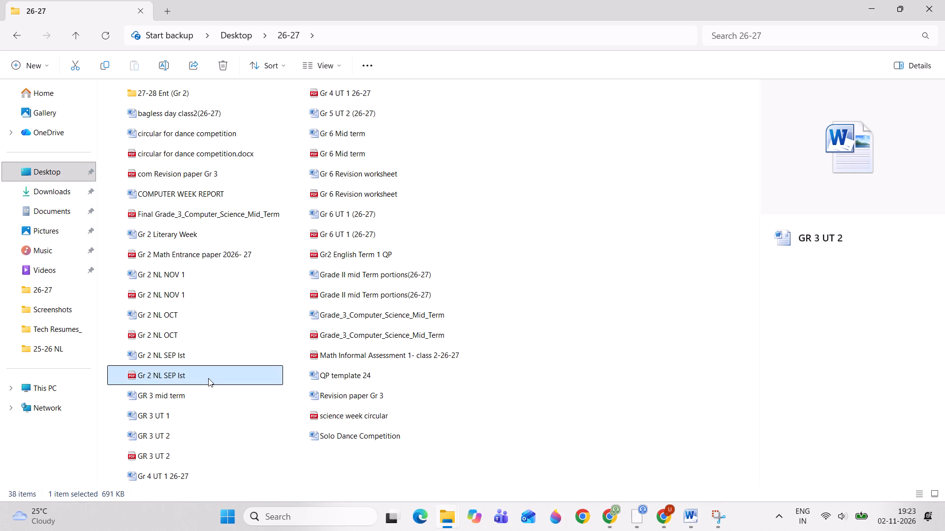
{"action": "double_click", "coordinate": [356, 317]}
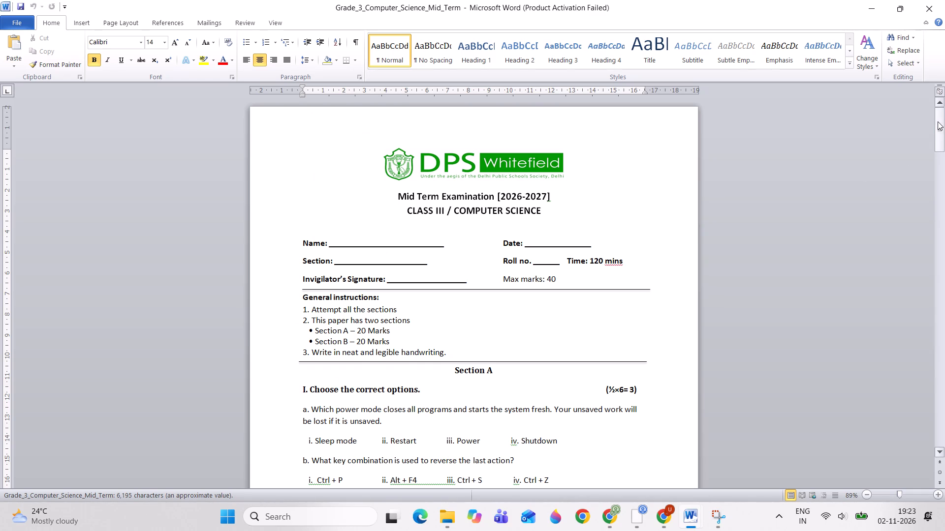
{"action": "left_click_drag", "start_coordinate": [938, 121], "coordinate": [932, 197]}
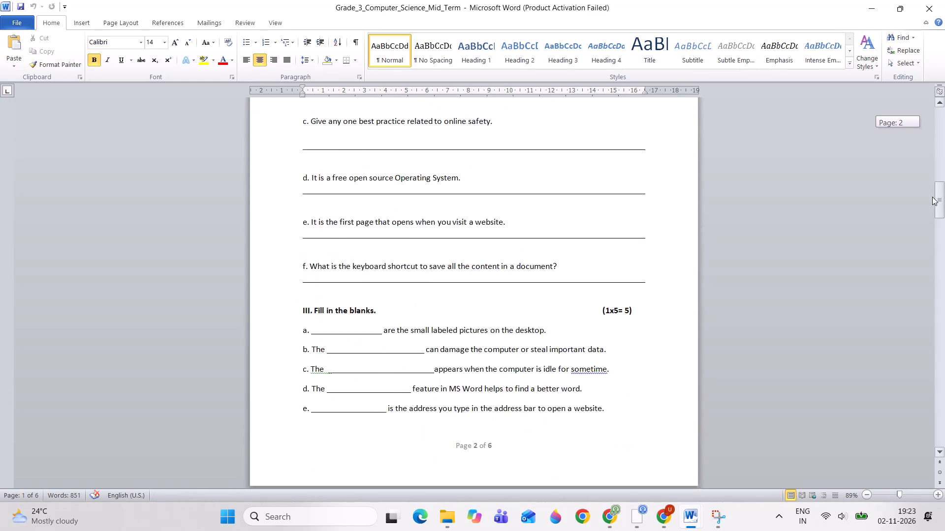
{"action": "left_click_drag", "start_coordinate": [932, 197], "coordinate": [929, 256]}
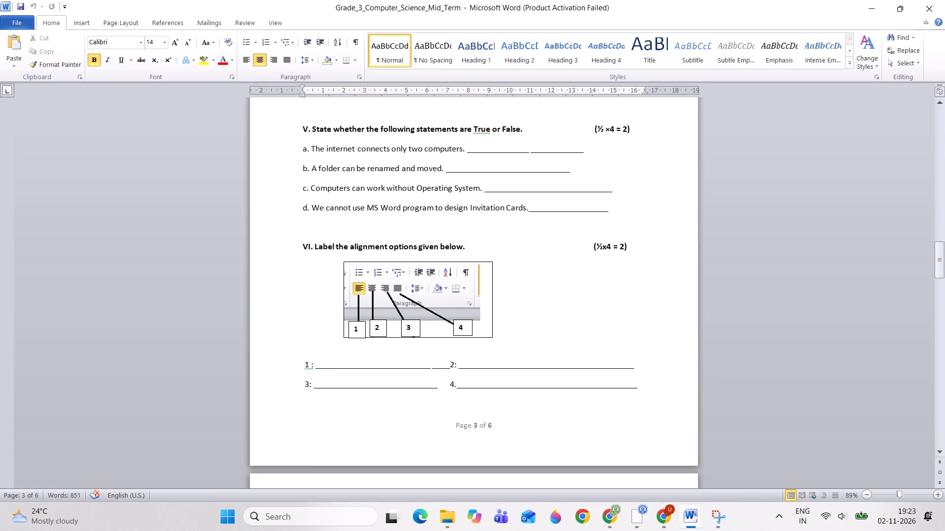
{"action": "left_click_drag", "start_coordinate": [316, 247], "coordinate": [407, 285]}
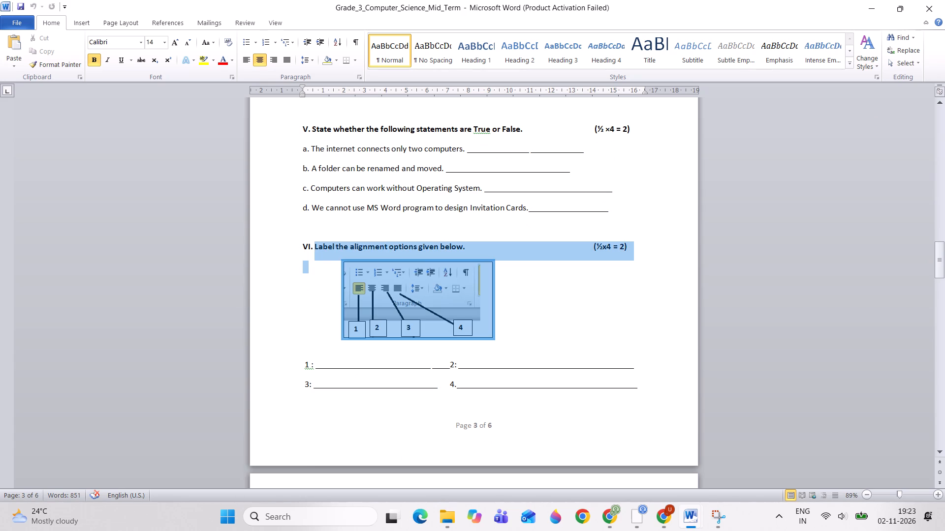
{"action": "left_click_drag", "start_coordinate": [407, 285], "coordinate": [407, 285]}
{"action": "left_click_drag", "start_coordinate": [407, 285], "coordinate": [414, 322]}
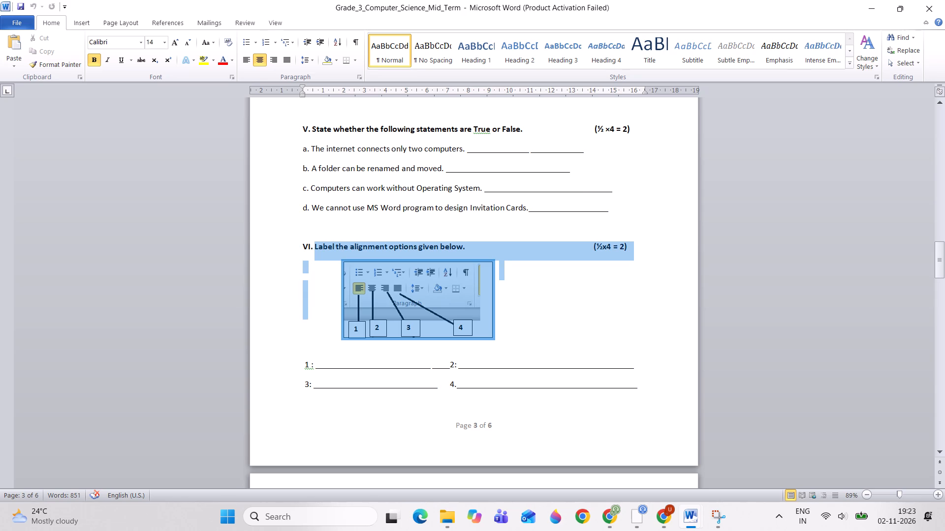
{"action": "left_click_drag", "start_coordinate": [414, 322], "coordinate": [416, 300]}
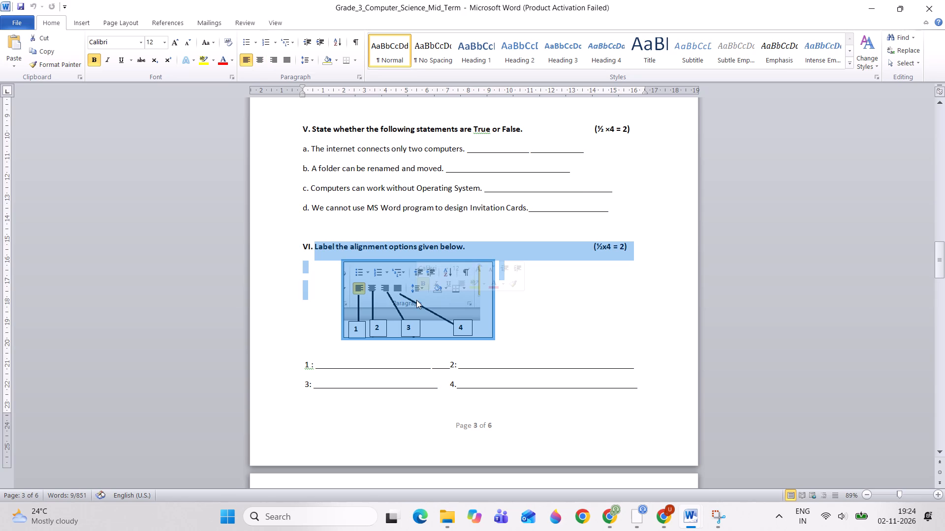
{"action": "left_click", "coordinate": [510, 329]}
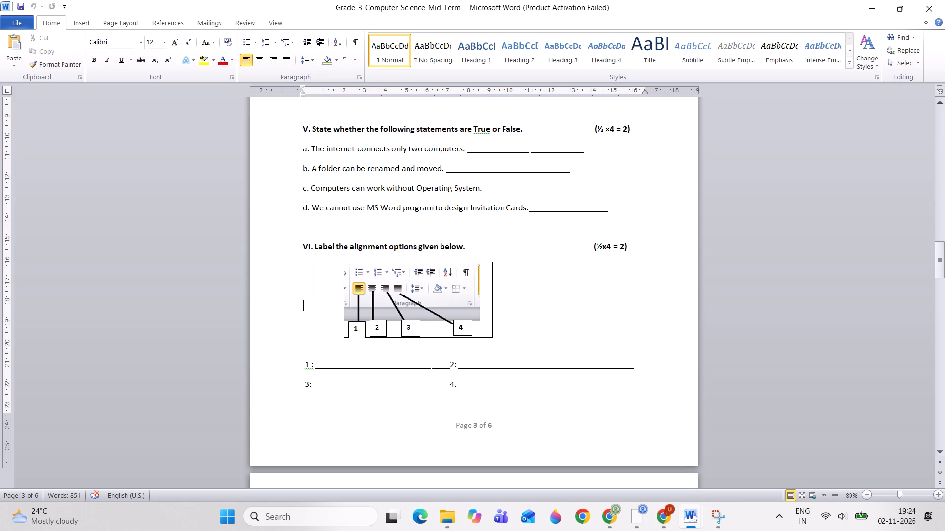
Compare the e-book's Alignment topic in Chrome with alignment question 1c in the Gr 5 UT 2 Word paper.
{"action": "left_click", "coordinate": [658, 523]}
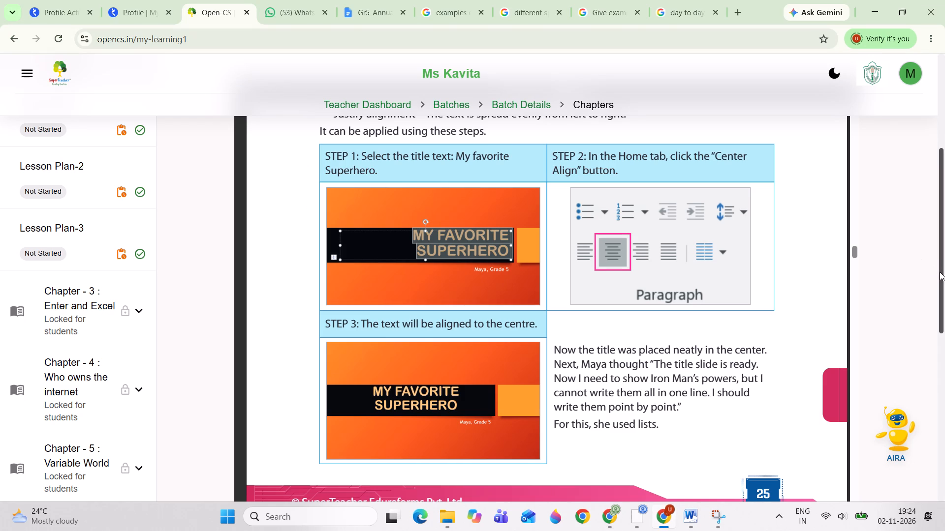
{"action": "left_click_drag", "start_coordinate": [940, 272], "coordinate": [931, 244]}
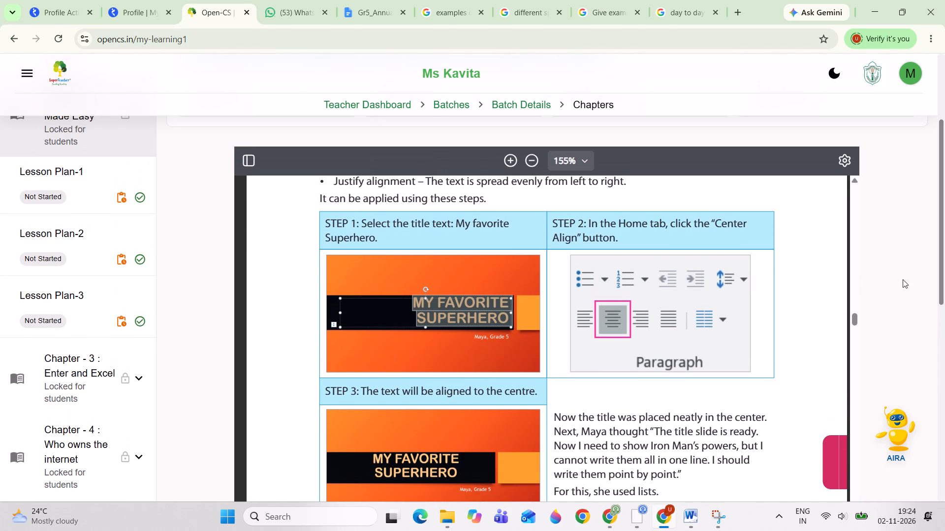
{"action": "right_click_drag", "start_coordinate": [852, 319], "coordinate": [851, 320]}
{"action": "right_click_drag", "start_coordinate": [851, 320], "coordinate": [845, 300]}
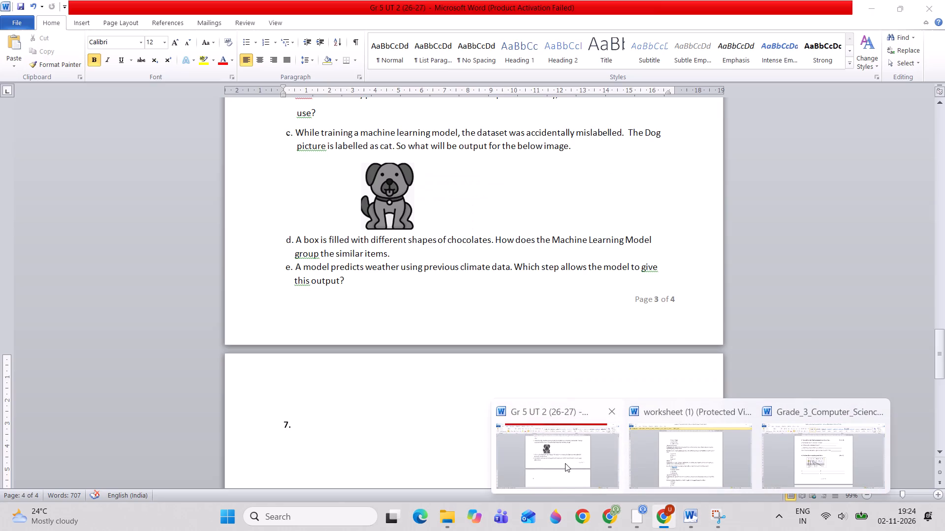
{"action": "left_click", "coordinate": [565, 463]}
{"action": "triple_click", "coordinate": [940, 132]}
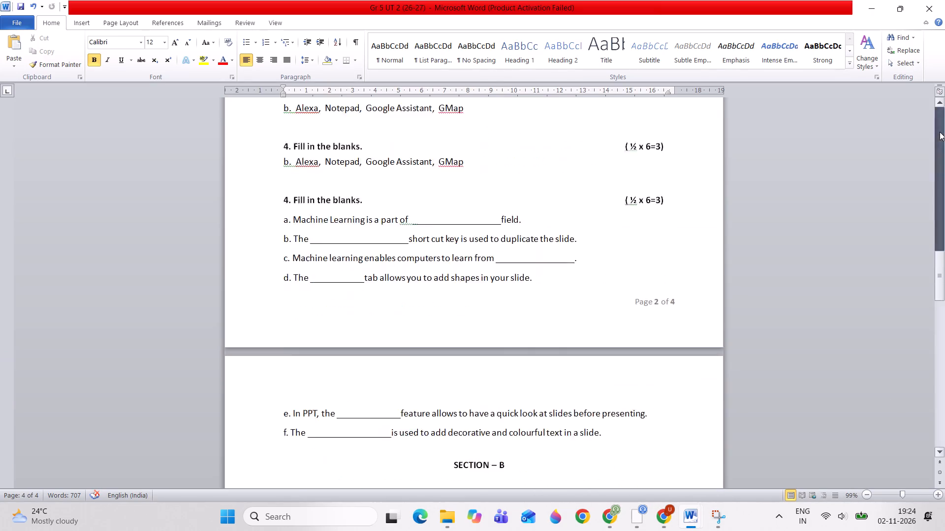
{"action": "left_click", "coordinate": [940, 132]}
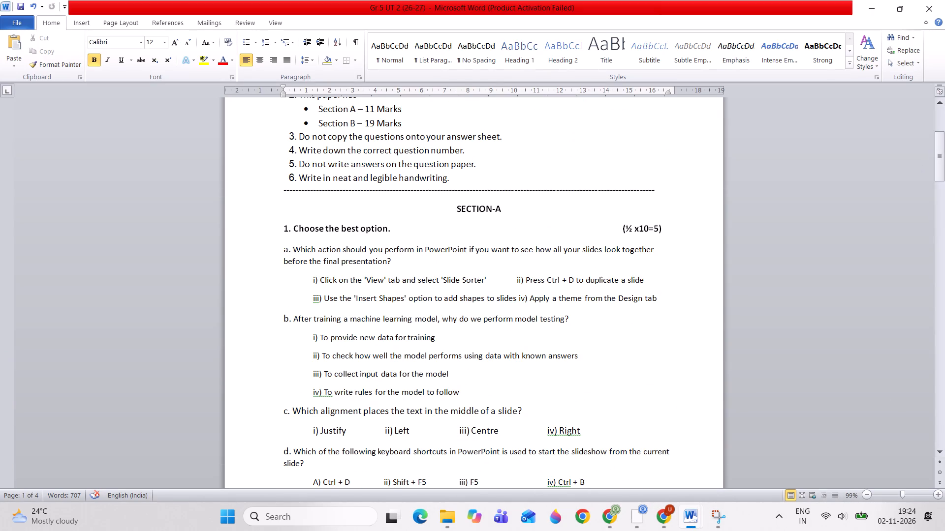
{"action": "key", "text": "alt+Tab"}
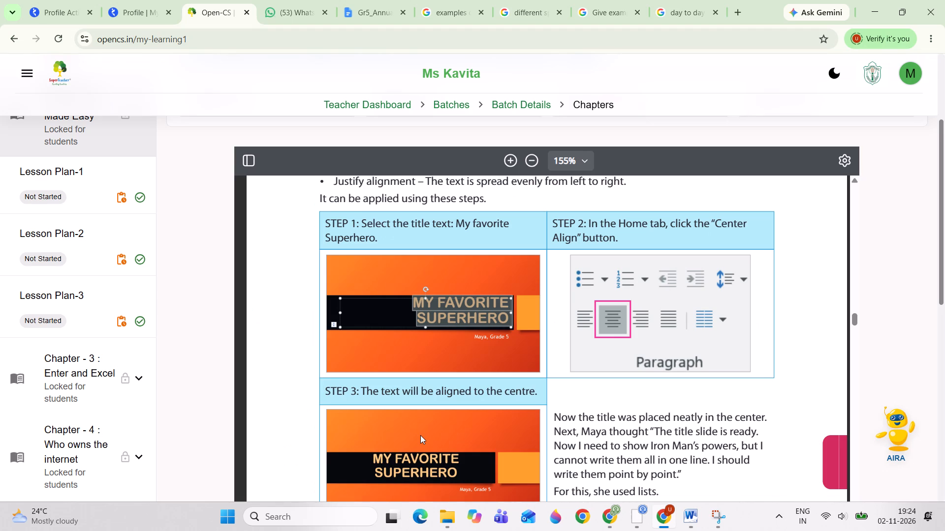
{"action": "key", "text": "alt+Tab"}
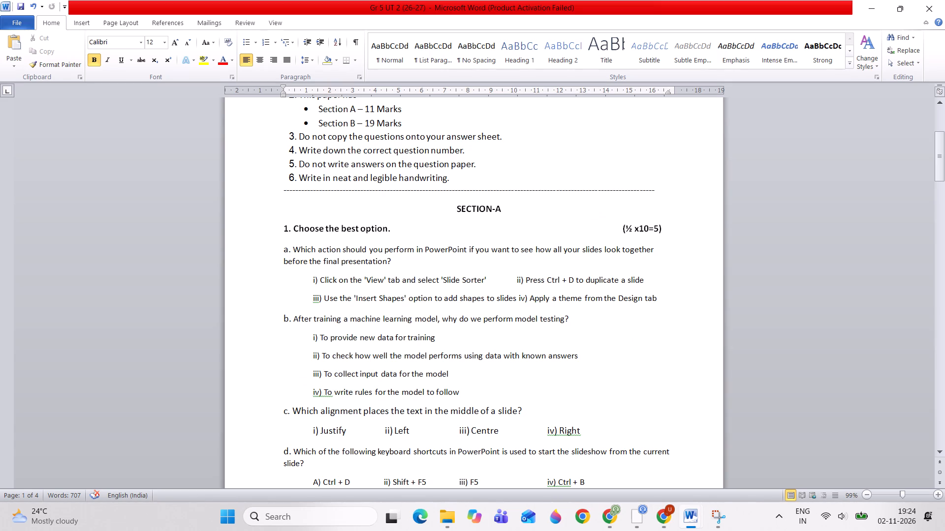
Replace the word "places" with "spreads" in question 1c of the Gr 5 UT 2 paper.
{"action": "left_click", "coordinate": [366, 412]}
{"action": "key", "text": "BackSpace"}
{"action": "type", "text": "spreads"}
{"action": "key", "text": "space"}
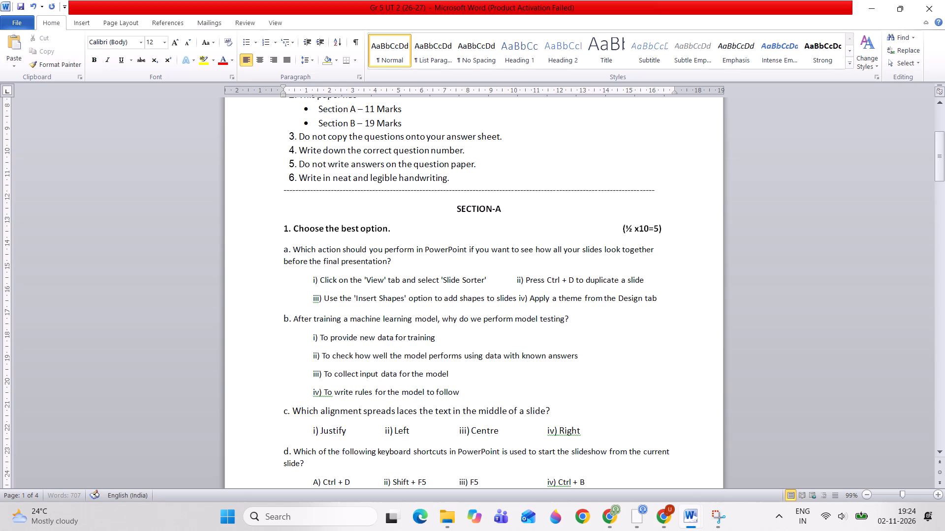
{"action": "key", "text": "Delete"}
{"action": "key", "text": "Delete"}
{"action": "key", "text": "Delete"}
{"action": "key", "text": "Delete"}
{"action": "key", "text": "Delete"}
{"action": "key", "text": "Delete"}
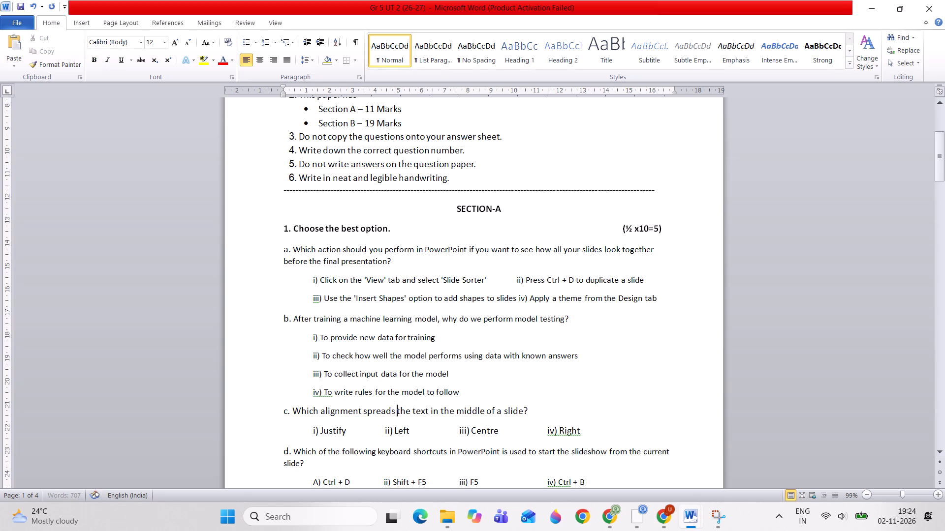
Insert "evenly from left to right" after "the text" in question 1c, following the e-book's justify alignment definition.
{"action": "left_click", "coordinate": [429, 410]}
{"action": "key", "text": "space"}
{"action": "type", "text": "evenly"}
{"action": "key", "text": "space"}
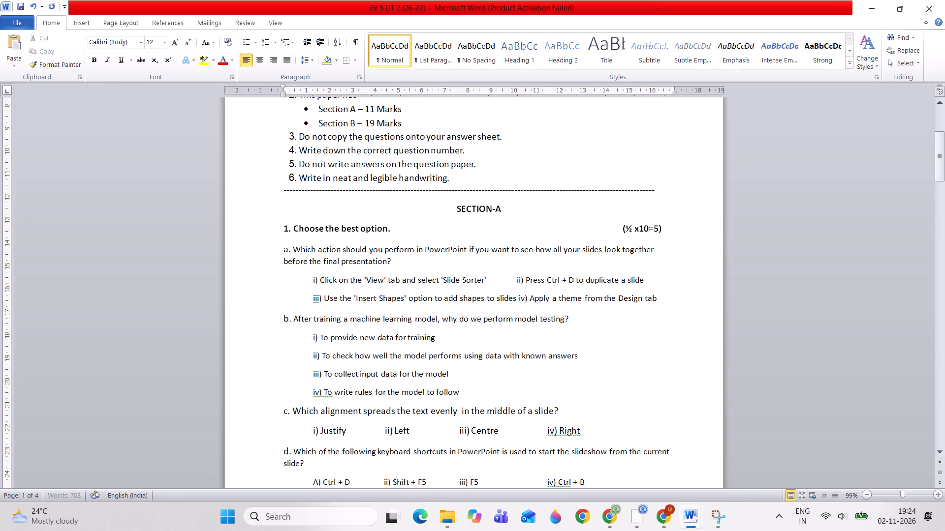
{"action": "key", "text": "alt+Tab"}
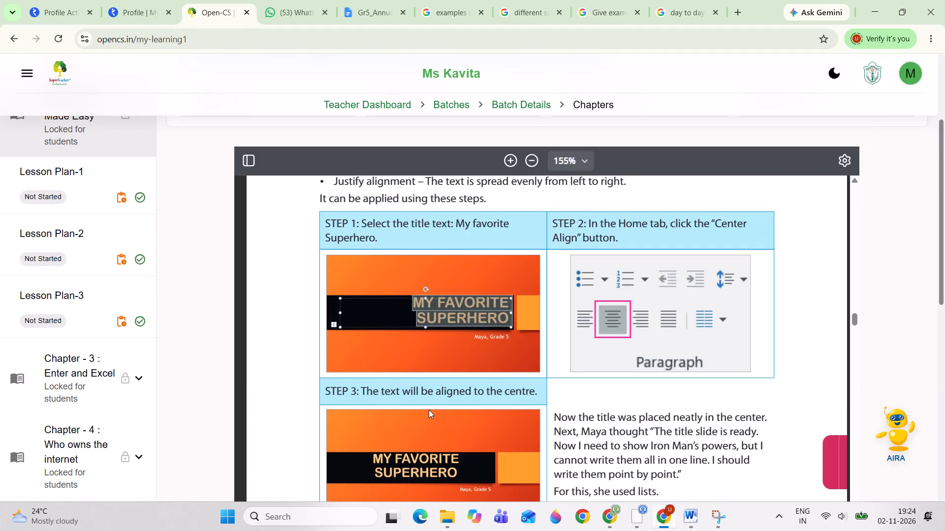
{"action": "key", "text": "alt+Tab"}
{"action": "type", "text": "fro"}
{"action": "type", "text": "m left to right"}
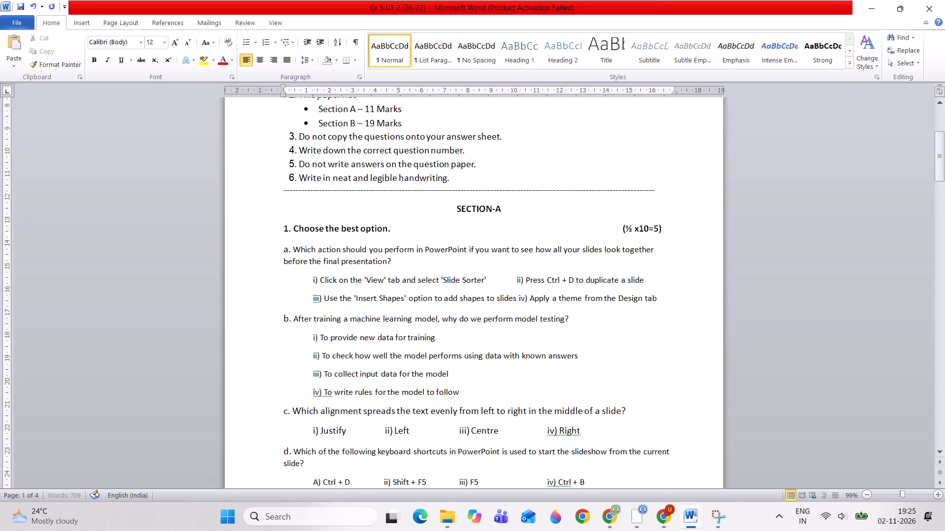
Delete "in the middle of a slide" from question 1c so it ends "from left to right?".
{"action": "key", "text": "period"}
{"action": "key", "text": "Delete"}
{"action": "key", "text": "Delete"}
{"action": "key", "text": "Delete"}
{"action": "key", "text": "Delete"}
{"action": "key", "text": "Delete"}
{"action": "key", "text": "Delete"}
{"action": "key", "text": "Delete"}
{"action": "key", "text": "Delete"}
{"action": "key", "text": "Delete"}
{"action": "key", "text": "Delete"}
{"action": "key", "text": "Delete"}
{"action": "key", "text": "Delete"}
{"action": "key", "text": "Delete"}
{"action": "key", "text": "Delete"}
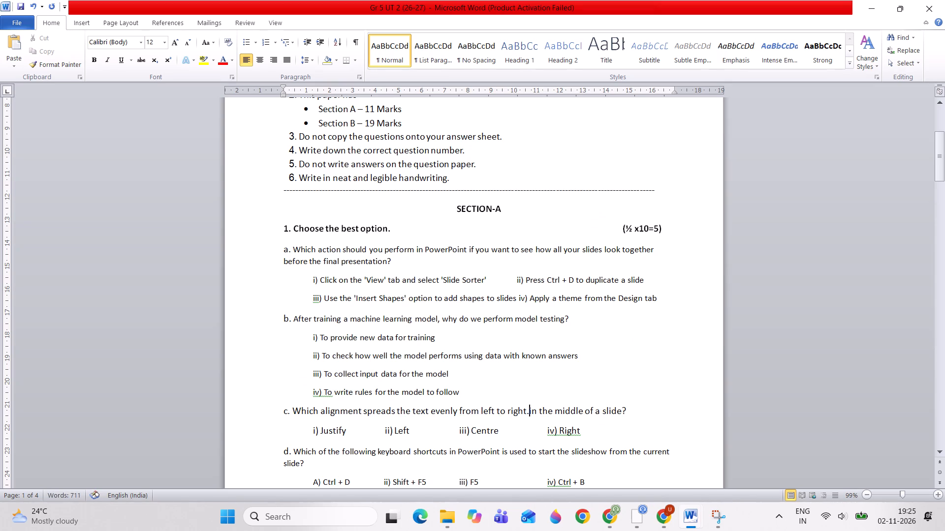
{"action": "key", "text": "Delete"}
{"action": "key", "text": "Delete"}
{"action": "key", "text": "Delete"}
{"action": "key", "text": "Delete"}
{"action": "key", "text": "Delete"}
{"action": "key", "text": "Delete"}
{"action": "key", "text": "Delete"}
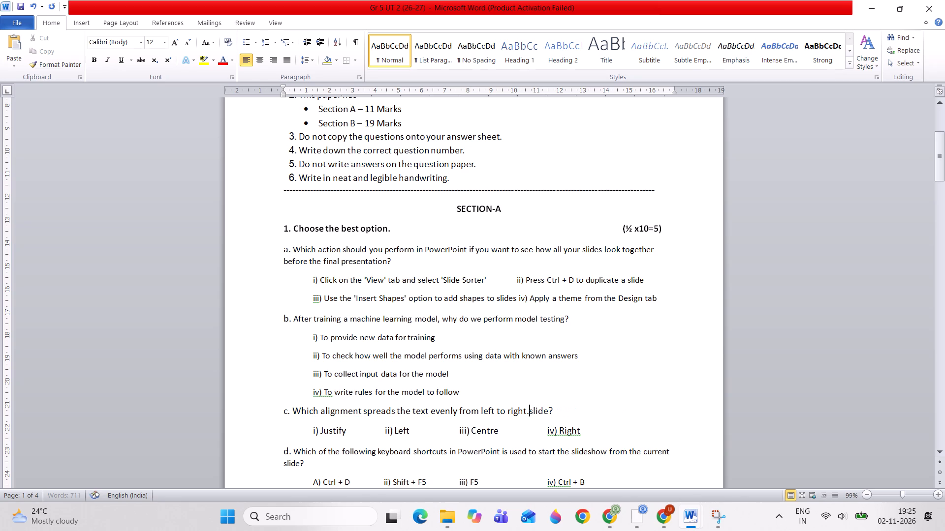
{"action": "key", "text": "Delete"}
{"action": "key", "text": "Delete"}
{"action": "key", "text": "Delete"}
{"action": "key", "text": "Delete"}
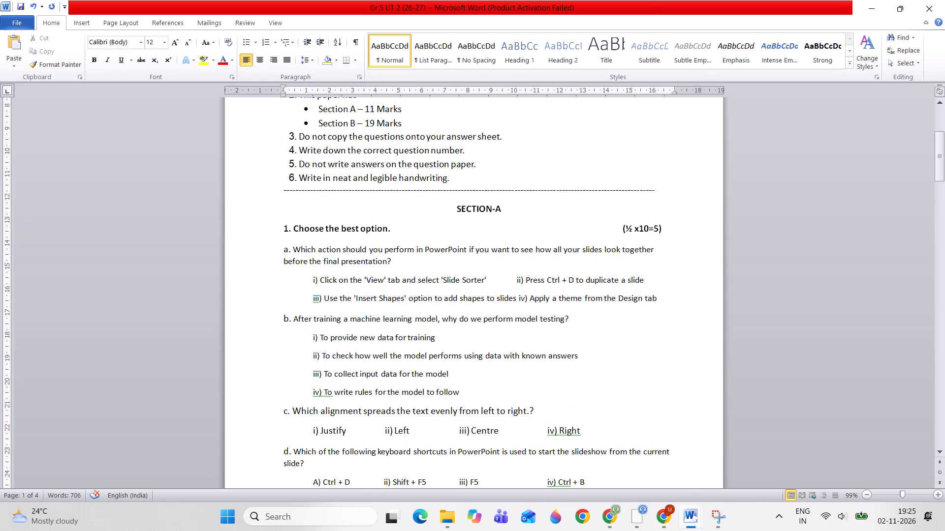
{"action": "key", "text": "BackSpace"}
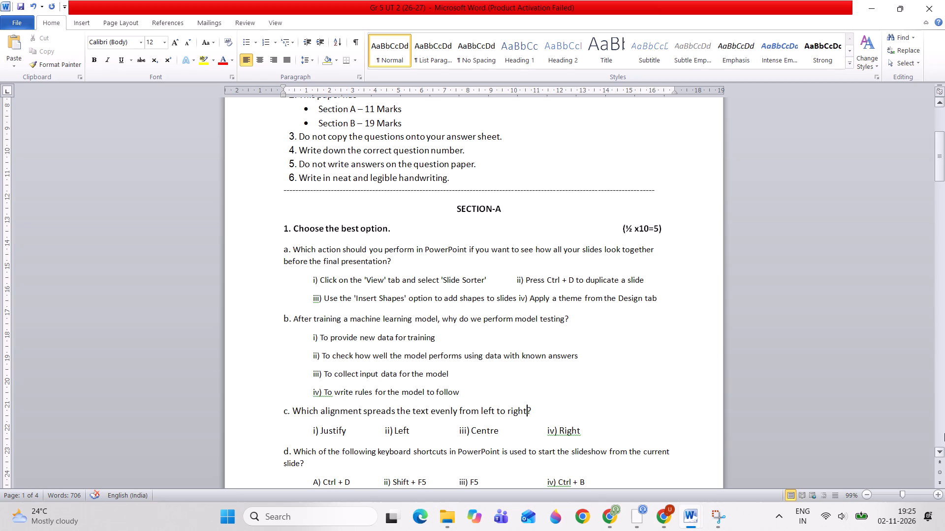
Recheck question 1c against the e-book's justify alignment text, then review the remaining Gr 5 UT 2 questions down to question 7.
{"action": "key", "text": "alt+Tab"}
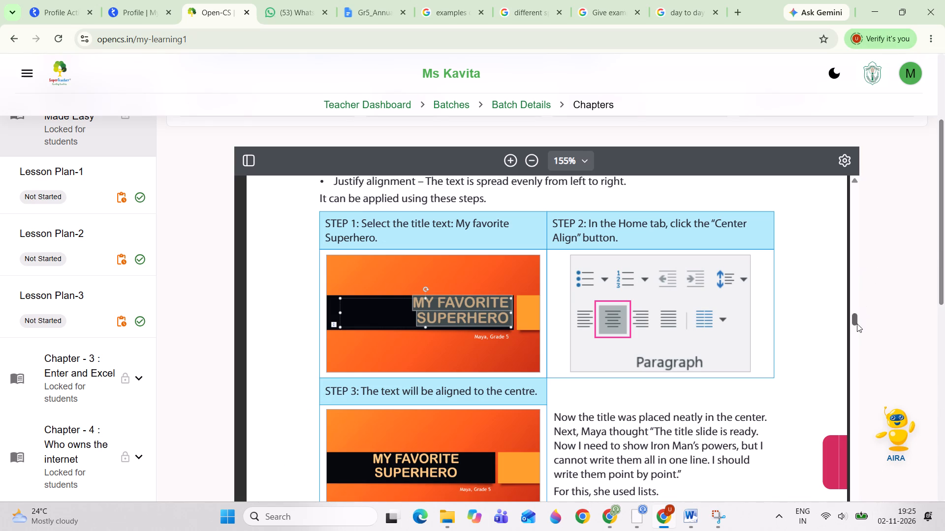
{"action": "key", "text": "alt+Tab"}
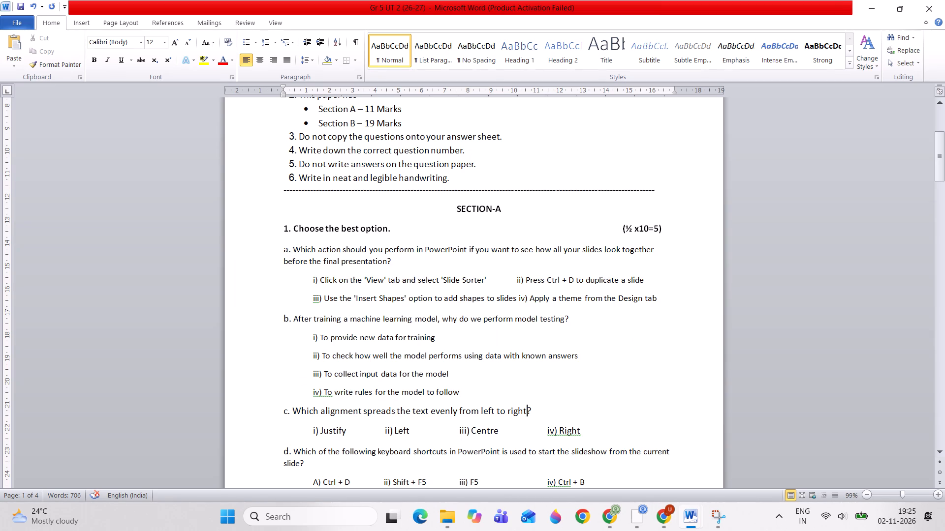
{"action": "left_click", "coordinate": [295, 411]}
{"action": "left_click_drag", "start_coordinate": [939, 159], "coordinate": [937, 281]}
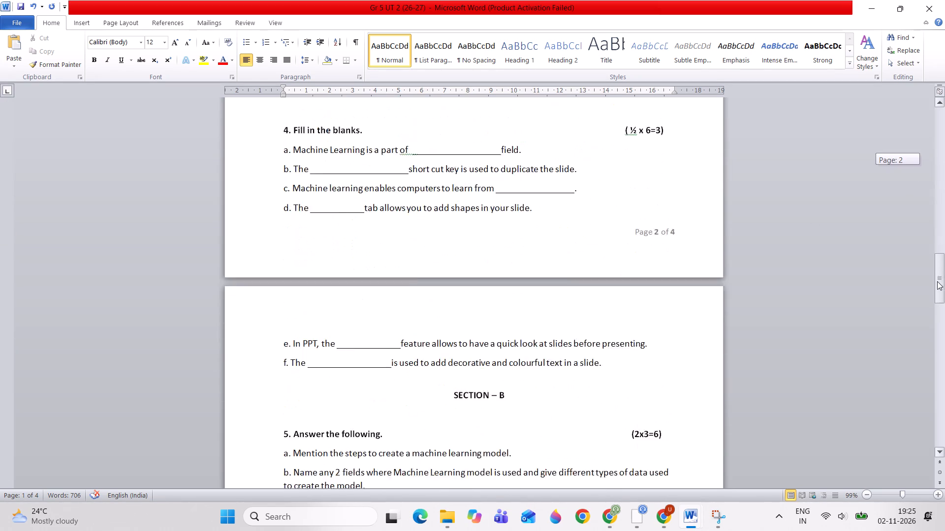
{"action": "left_click_drag", "start_coordinate": [937, 281], "coordinate": [935, 348]}
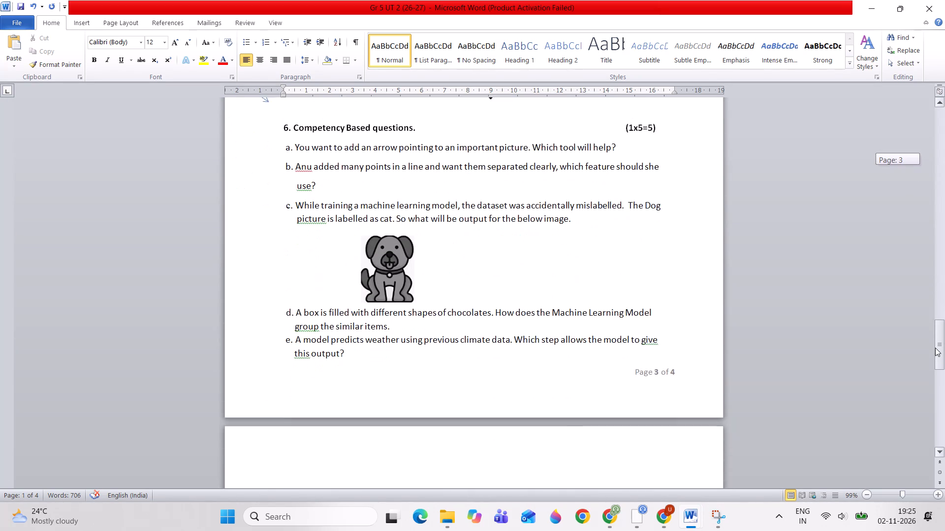
{"action": "left_click_drag", "start_coordinate": [935, 348], "coordinate": [933, 368]}
Examine the e-book in Chrome from the List topic through Let's Recap for question 7 material, then return to question 7 in the Word paper.
{"action": "key", "text": "alt+Tab"}
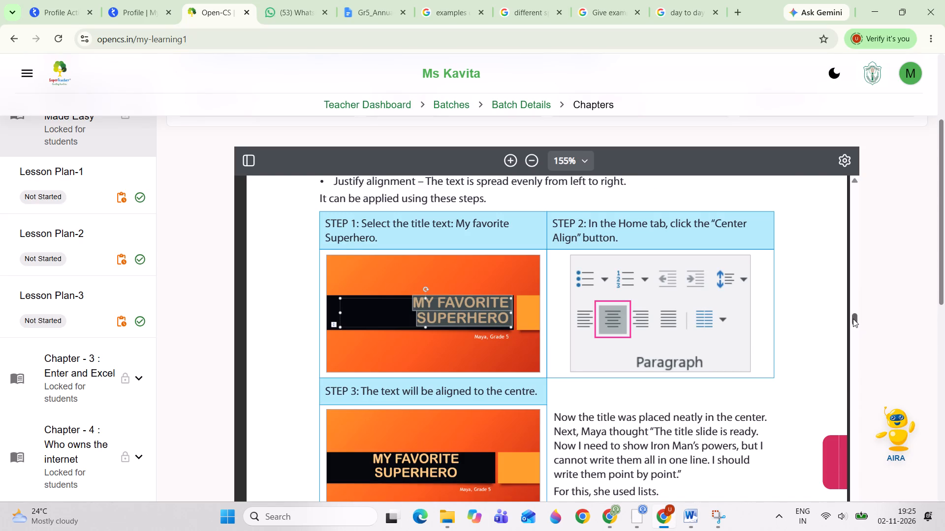
{"action": "left_click_drag", "start_coordinate": [853, 319], "coordinate": [852, 333]}
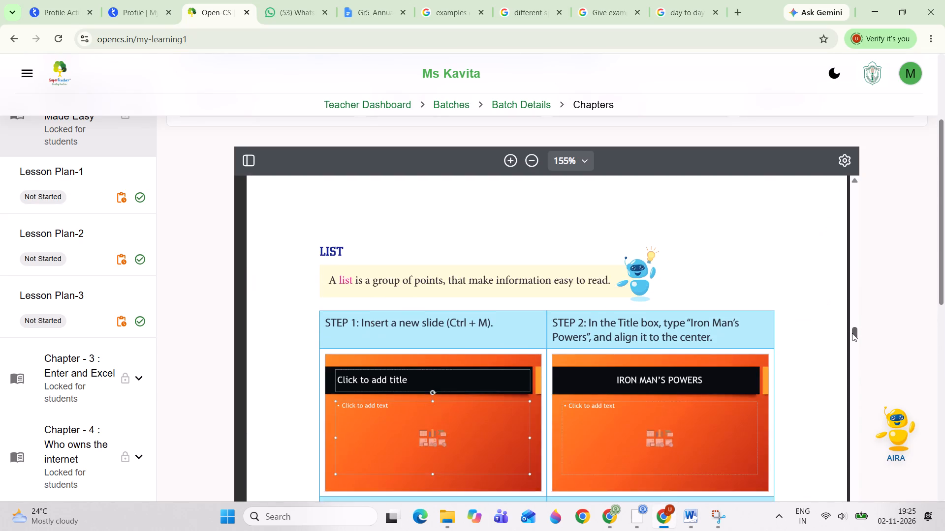
{"action": "left_click_drag", "start_coordinate": [852, 333], "coordinate": [848, 360]}
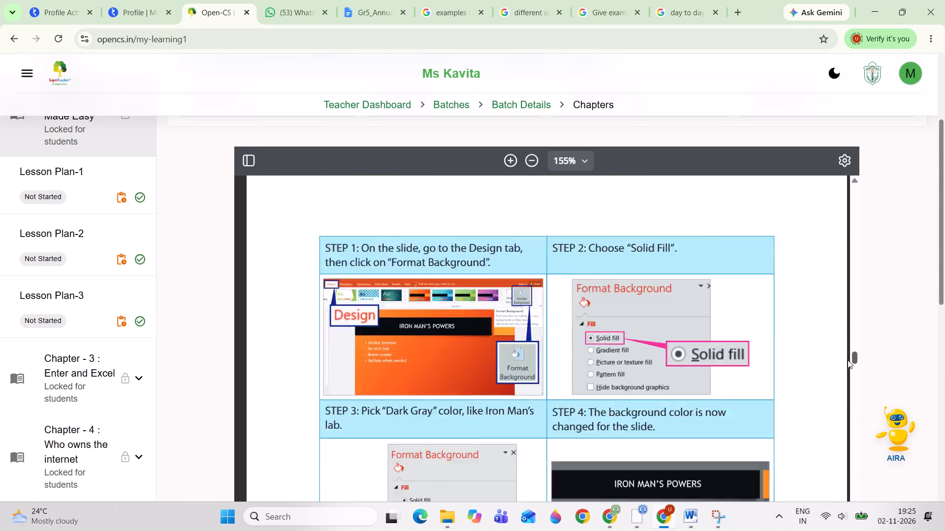
{"action": "left_click_drag", "start_coordinate": [848, 360], "coordinate": [839, 397]}
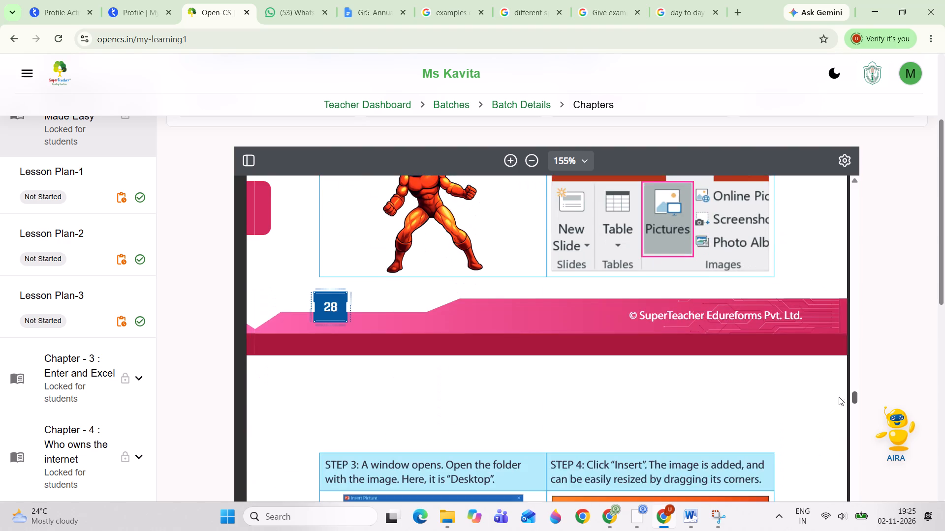
{"action": "left_click_drag", "start_coordinate": [839, 397], "coordinate": [832, 426]}
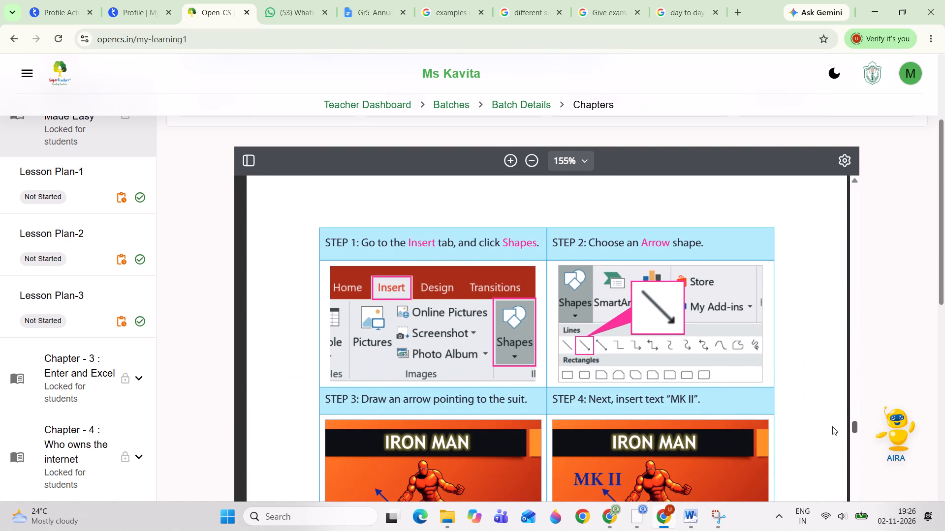
{"action": "left_click_drag", "start_coordinate": [832, 426], "coordinate": [829, 440]}
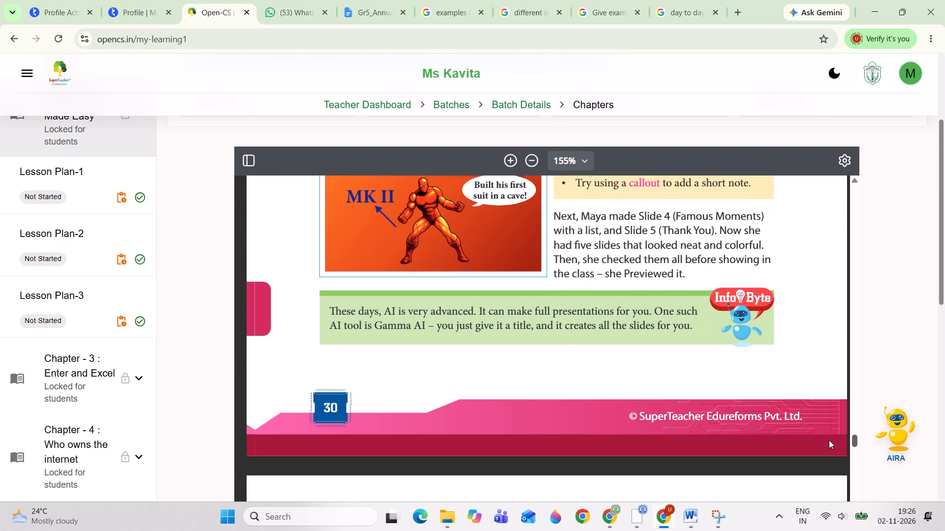
{"action": "left_click_drag", "start_coordinate": [829, 440], "coordinate": [826, 454]}
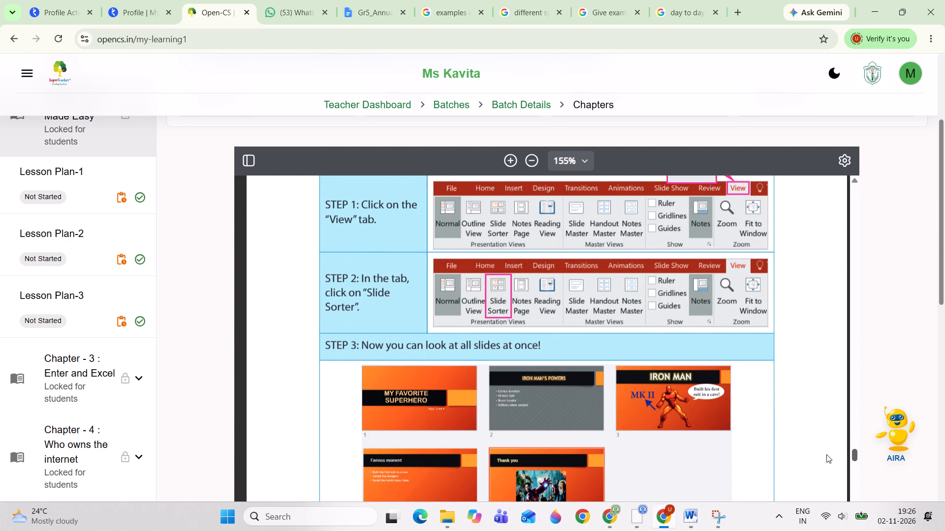
{"action": "left_click_drag", "start_coordinate": [826, 454], "coordinate": [825, 451]}
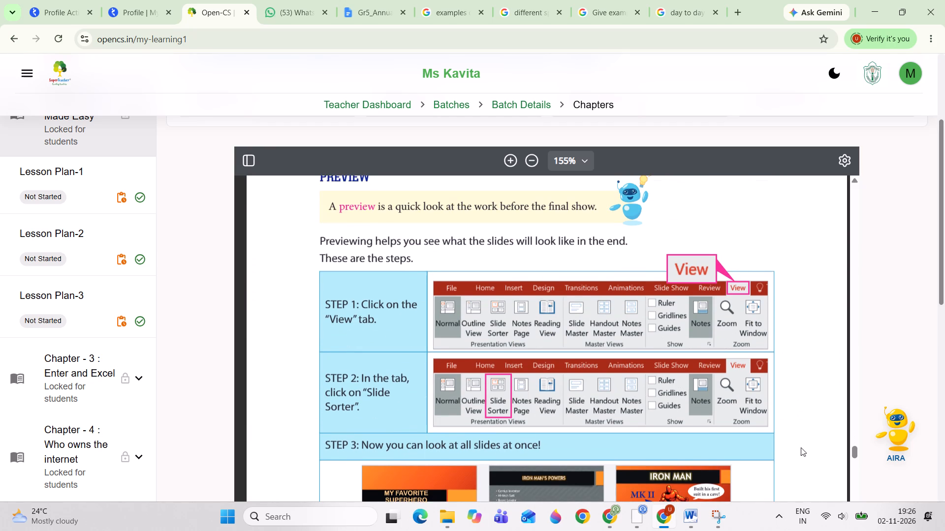
{"action": "left_click_drag", "start_coordinate": [856, 452], "coordinate": [857, 464]}
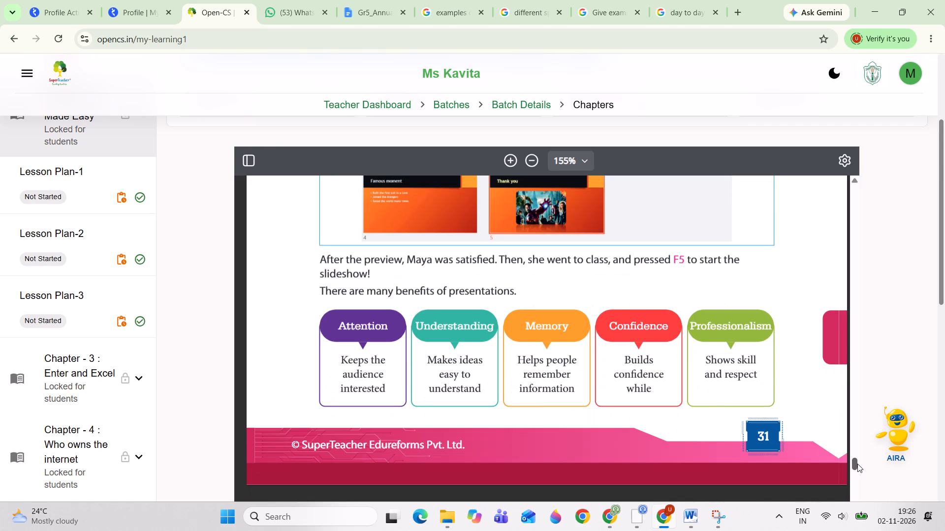
{"action": "left_click_drag", "start_coordinate": [857, 464], "coordinate": [854, 477]}
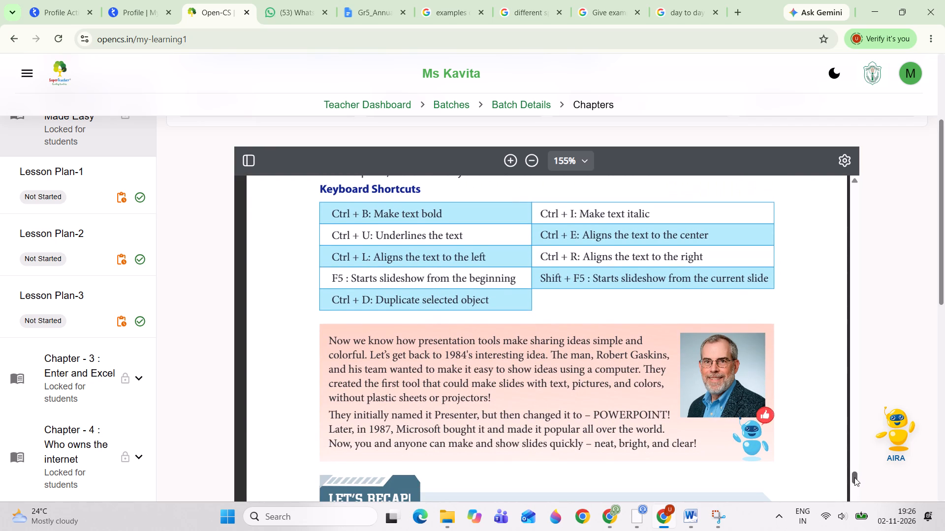
{"action": "left_click_drag", "start_coordinate": [854, 477], "coordinate": [854, 474]}
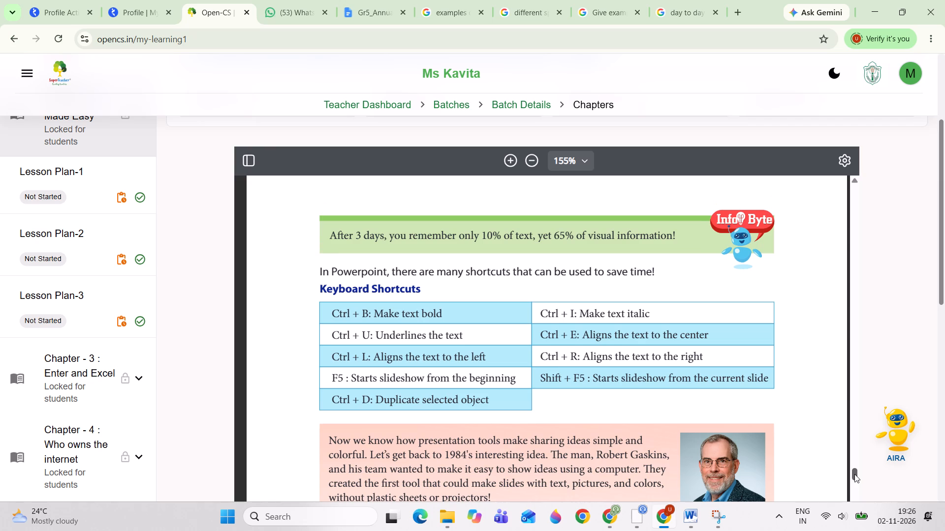
{"action": "left_click_drag", "start_coordinate": [854, 474], "coordinate": [854, 480]}
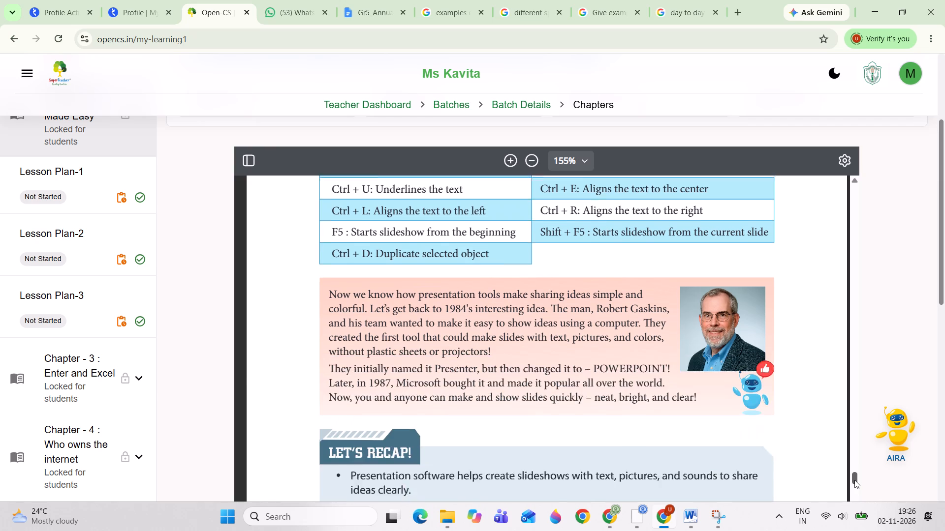
{"action": "left_click_drag", "start_coordinate": [854, 480], "coordinate": [856, 486]}
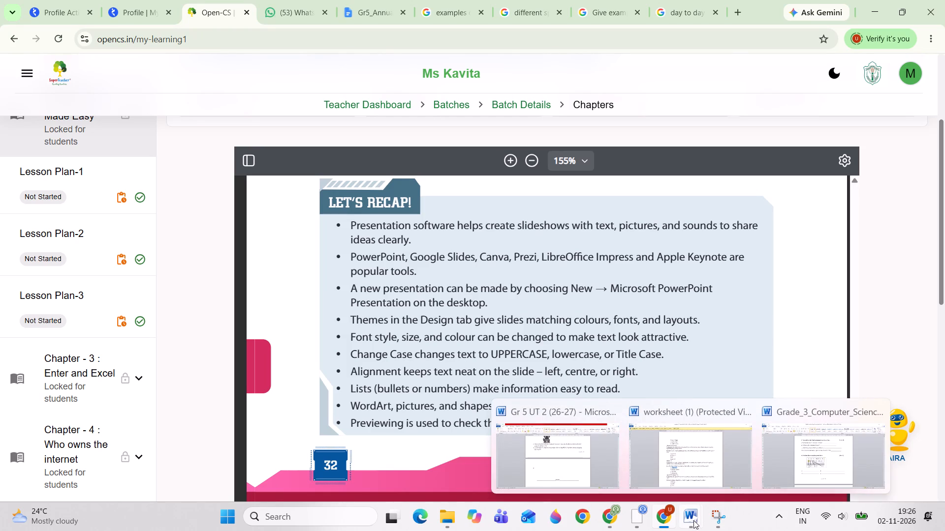
{"action": "left_click", "coordinate": [589, 449]}
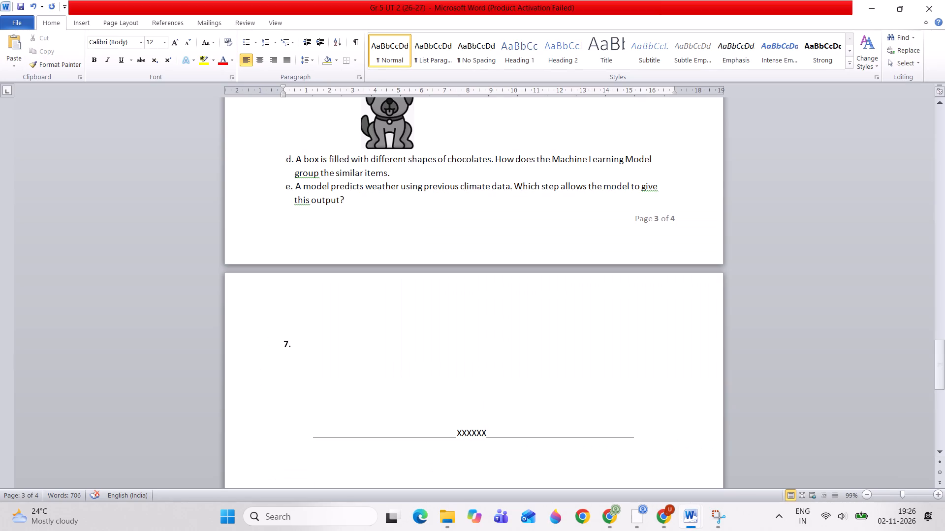
{"action": "left_click", "coordinate": [306, 336]}
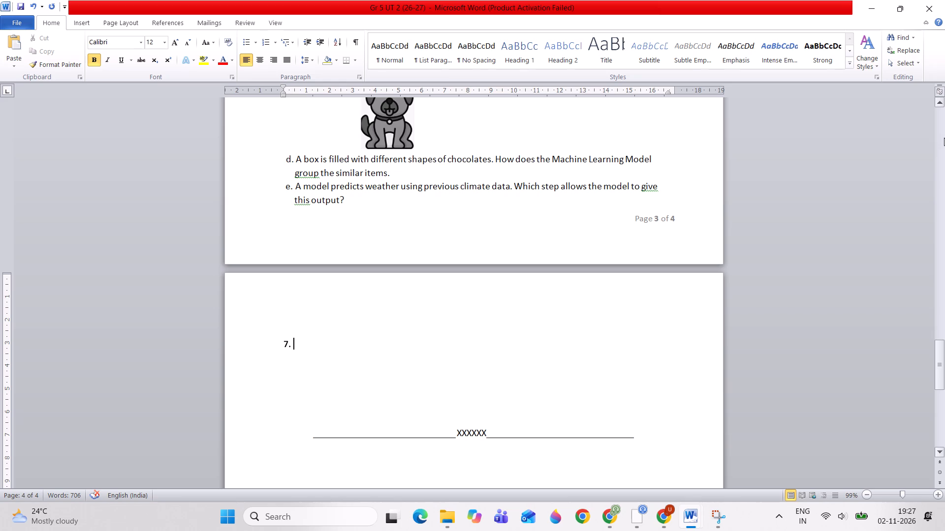
Delete the stray thin blue arrow in the page margin beside the question 6 tool picture.
{"action": "left_click", "coordinate": [944, 138]}
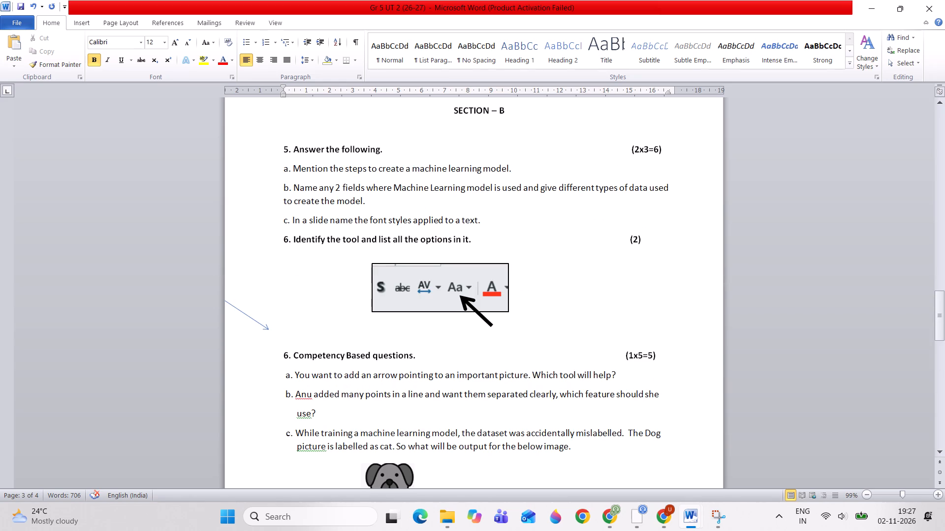
{"action": "left_click", "coordinate": [253, 319]}
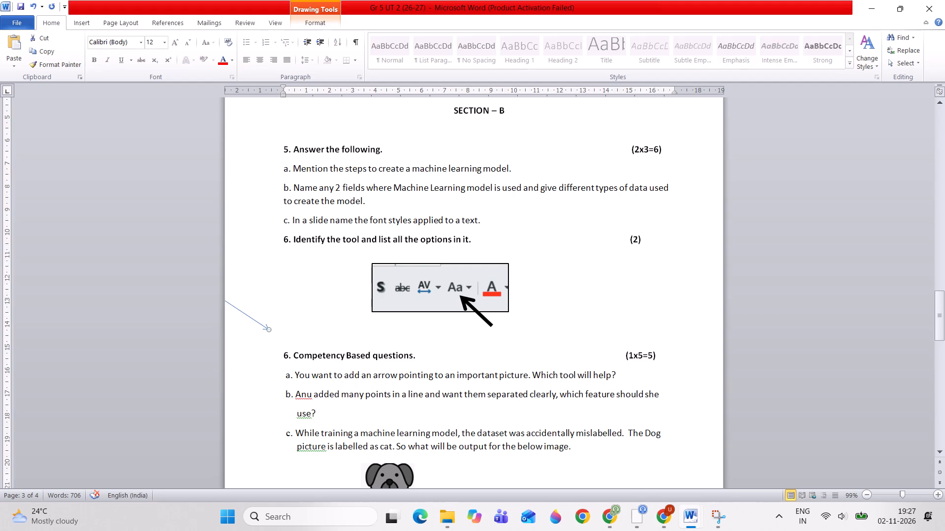
{"action": "key", "text": "Delete"}
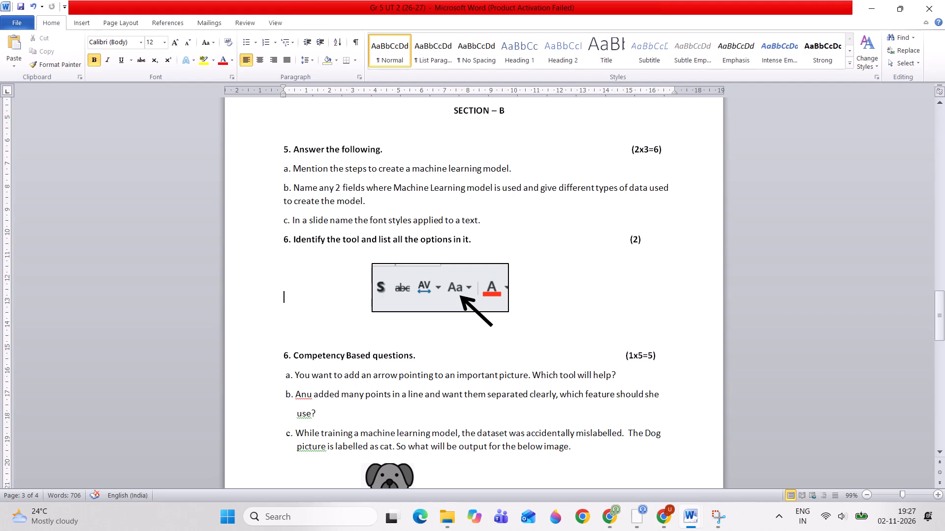
Renumber the "Competency Based questions" heading as 7.
{"action": "left_click", "coordinate": [285, 354]}
{"action": "key", "text": "Delete"}
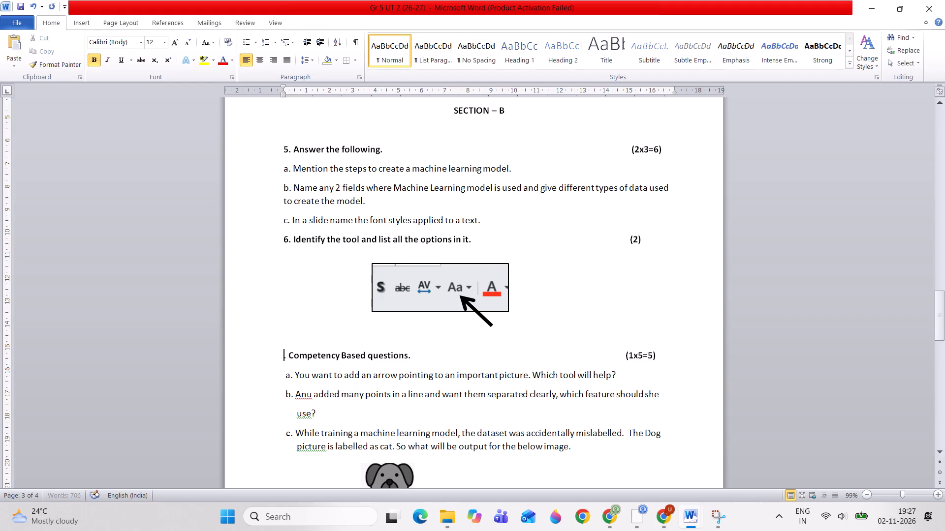
{"action": "key", "text": "7"}
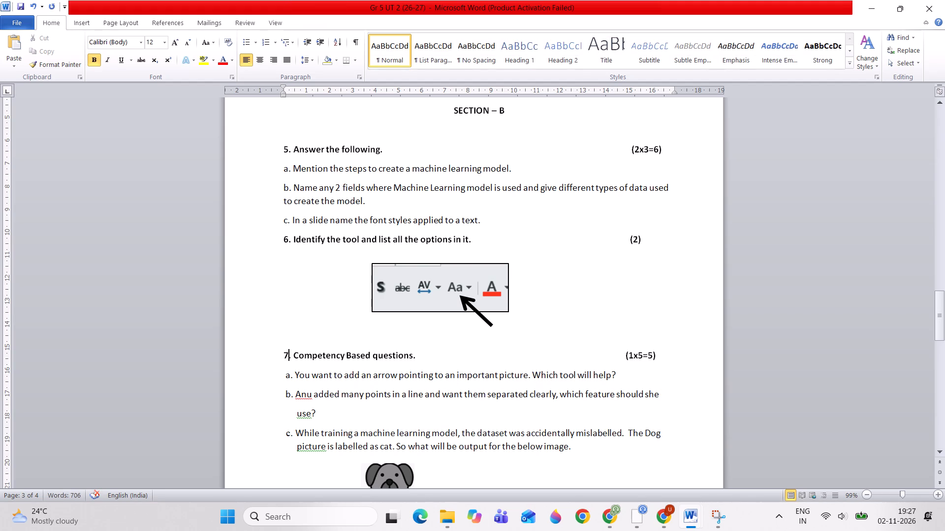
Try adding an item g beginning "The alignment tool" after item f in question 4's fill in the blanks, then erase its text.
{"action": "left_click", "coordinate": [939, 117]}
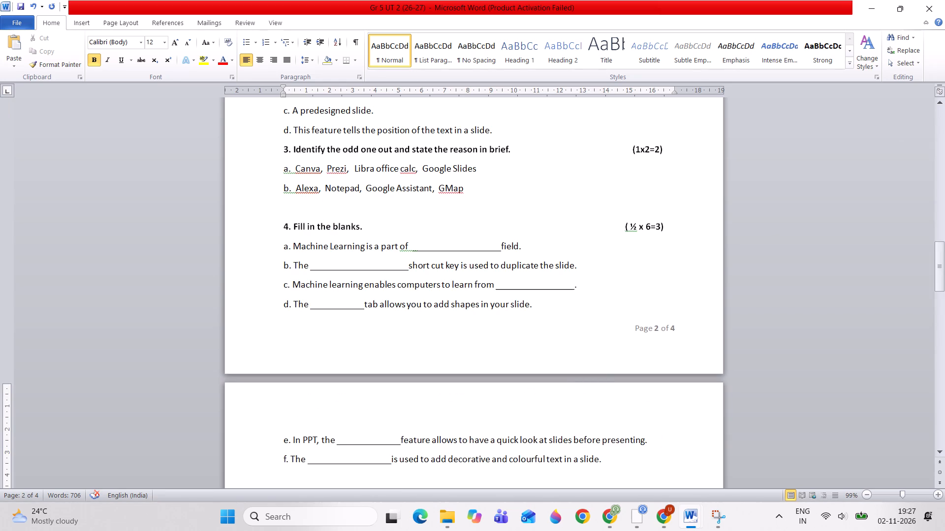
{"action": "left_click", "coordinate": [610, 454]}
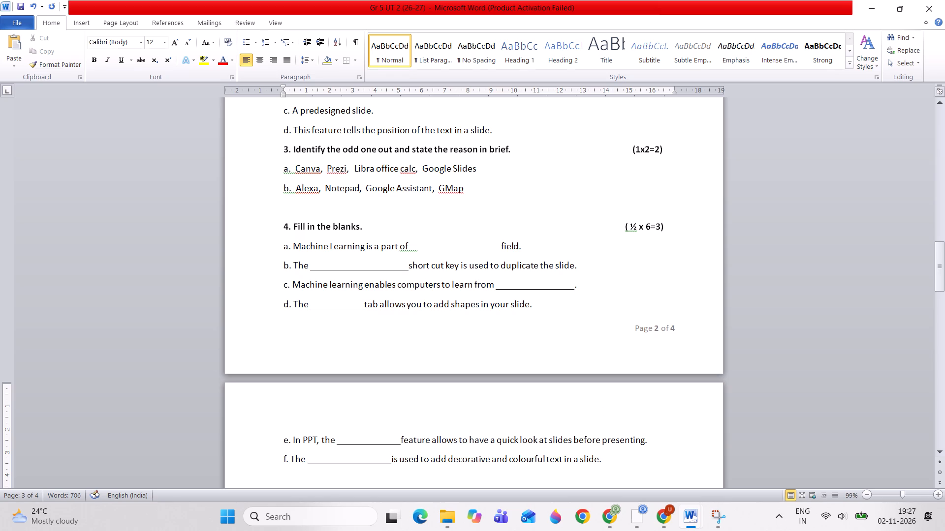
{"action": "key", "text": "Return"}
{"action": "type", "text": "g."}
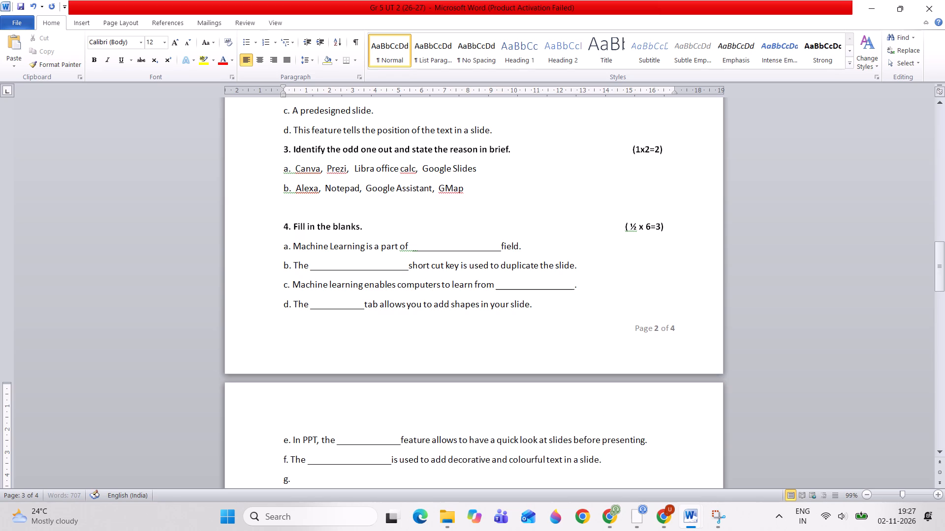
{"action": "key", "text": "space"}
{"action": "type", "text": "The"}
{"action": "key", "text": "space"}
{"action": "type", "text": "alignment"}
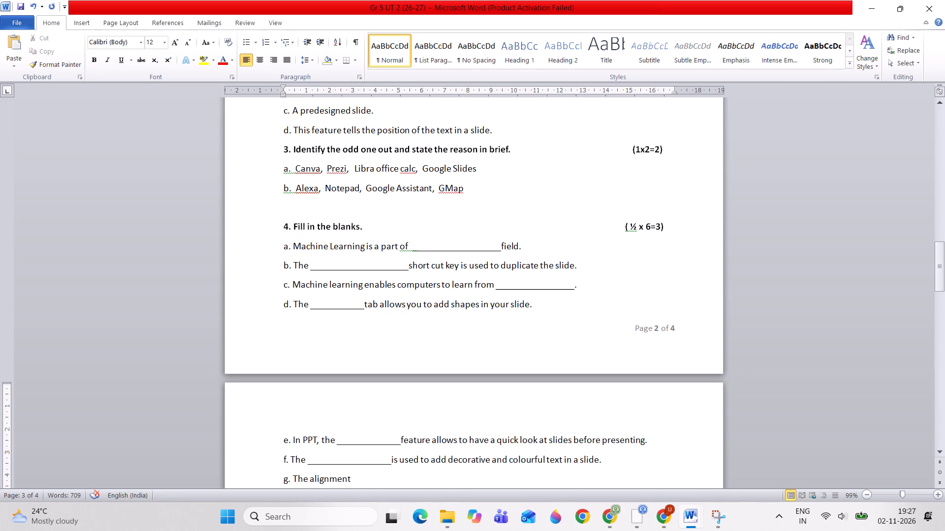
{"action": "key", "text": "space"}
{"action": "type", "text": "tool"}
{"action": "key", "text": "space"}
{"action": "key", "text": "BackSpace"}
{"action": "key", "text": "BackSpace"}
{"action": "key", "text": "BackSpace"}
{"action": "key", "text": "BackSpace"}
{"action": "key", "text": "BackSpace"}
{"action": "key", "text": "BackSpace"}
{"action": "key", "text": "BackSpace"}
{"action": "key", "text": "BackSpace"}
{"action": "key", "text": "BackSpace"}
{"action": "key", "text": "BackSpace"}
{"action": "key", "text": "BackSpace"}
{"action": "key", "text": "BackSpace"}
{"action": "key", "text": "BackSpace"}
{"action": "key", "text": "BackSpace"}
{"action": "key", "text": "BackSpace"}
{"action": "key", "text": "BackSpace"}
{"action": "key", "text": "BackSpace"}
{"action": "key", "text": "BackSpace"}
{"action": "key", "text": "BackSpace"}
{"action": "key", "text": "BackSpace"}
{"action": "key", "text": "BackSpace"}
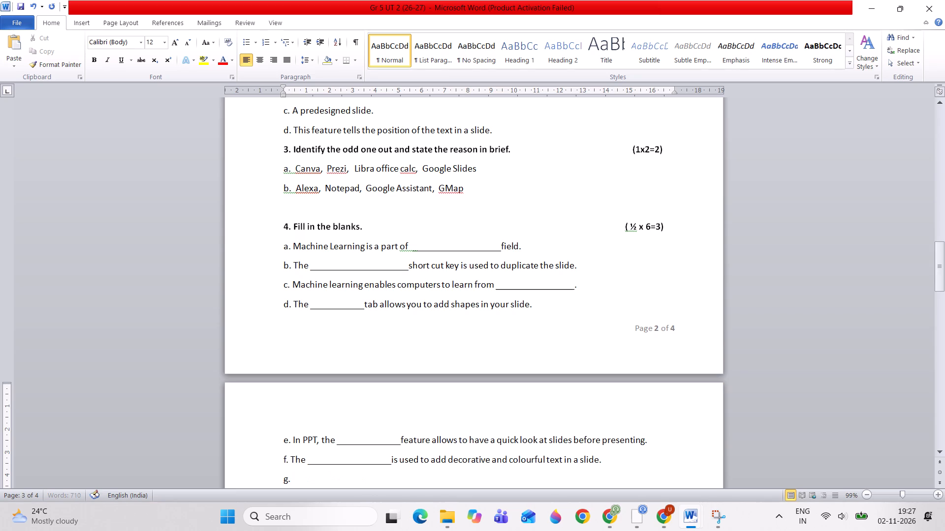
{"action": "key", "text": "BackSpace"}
Remove the blank lines between question 4's item f and the "SECTION – B" heading.
{"action": "key", "text": "Delete"}
{"action": "key", "text": "Delete"}
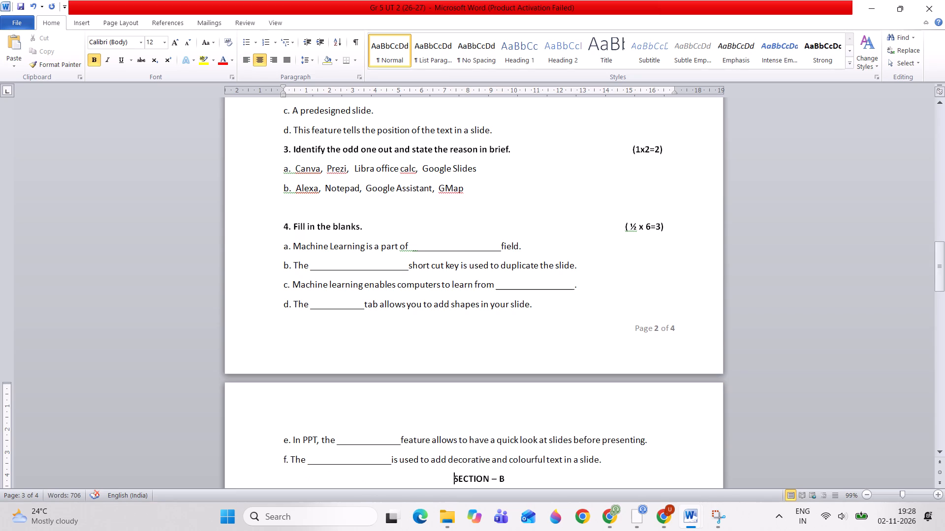
Insert a blank line between item f of question 4 and the "SECTION – B" heading.
{"action": "key", "text": "Return"}
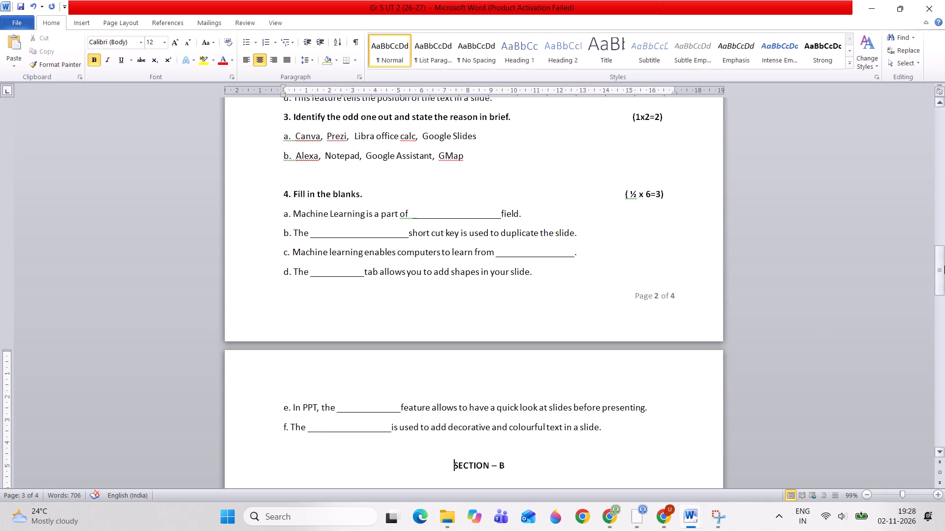
Review the question paper's numbering and content from question 1's multiple-choice items to the empty item 7 on the last page.
{"action": "left_click_drag", "start_coordinate": [939, 263], "coordinate": [940, 278]}
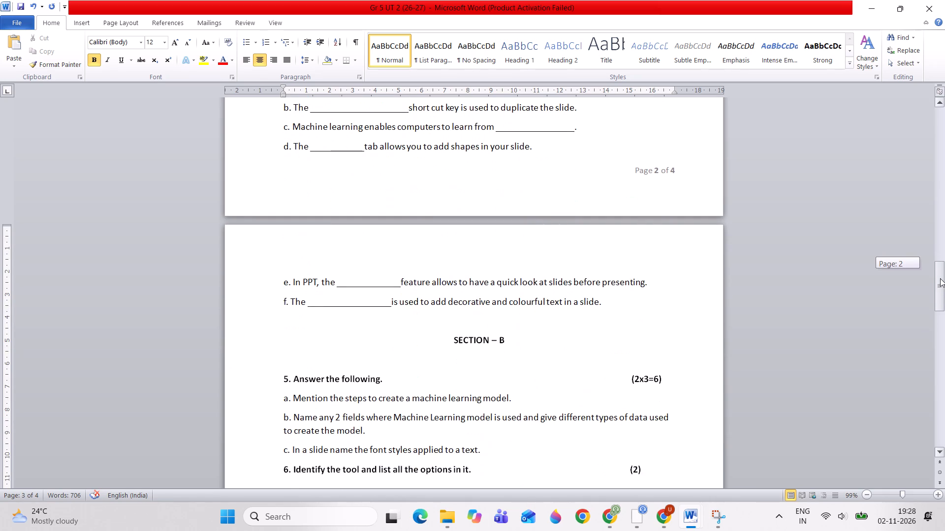
{"action": "left_click_drag", "start_coordinate": [940, 278], "coordinate": [937, 341]}
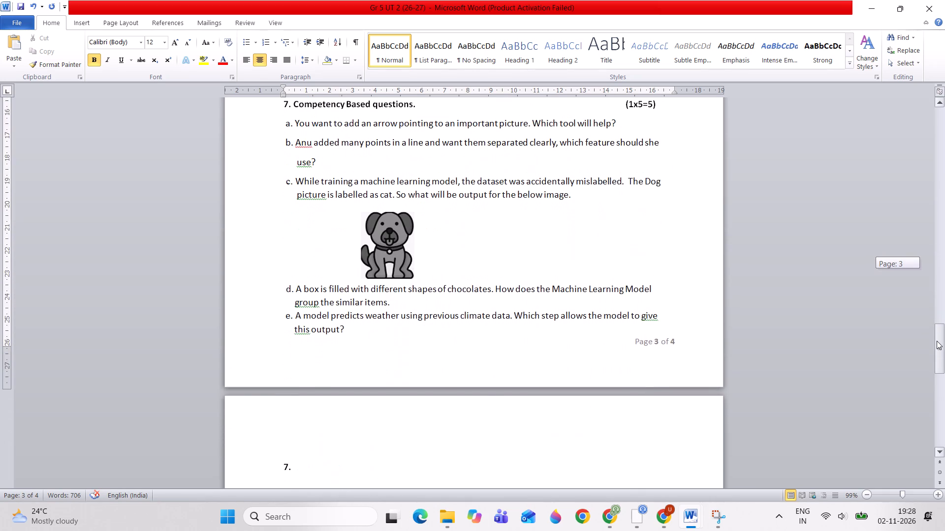
{"action": "left_click_drag", "start_coordinate": [937, 341], "coordinate": [936, 336]}
{"action": "left_click_drag", "start_coordinate": [943, 347], "coordinate": [940, 343]}
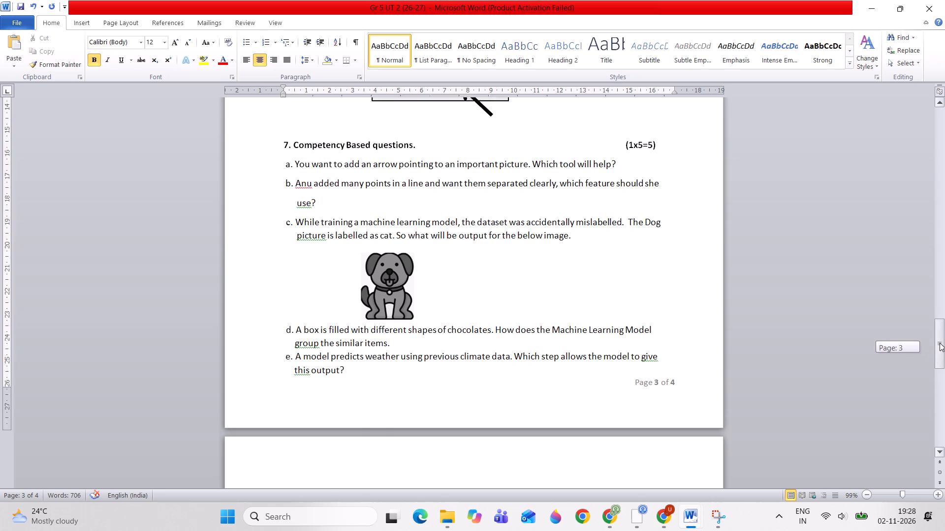
{"action": "left_click_drag", "start_coordinate": [940, 343], "coordinate": [935, 333]}
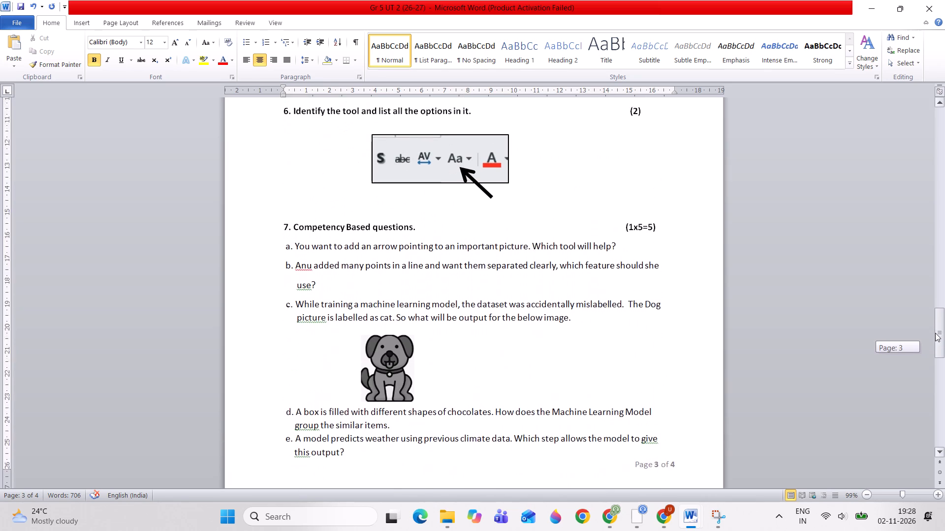
{"action": "left_click_drag", "start_coordinate": [935, 333], "coordinate": [927, 306]}
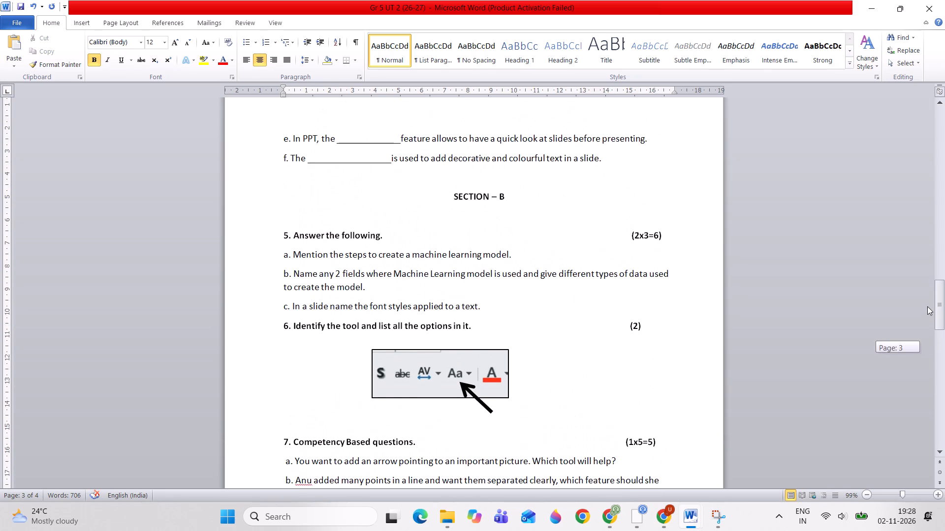
{"action": "left_click_drag", "start_coordinate": [927, 306], "coordinate": [917, 271]}
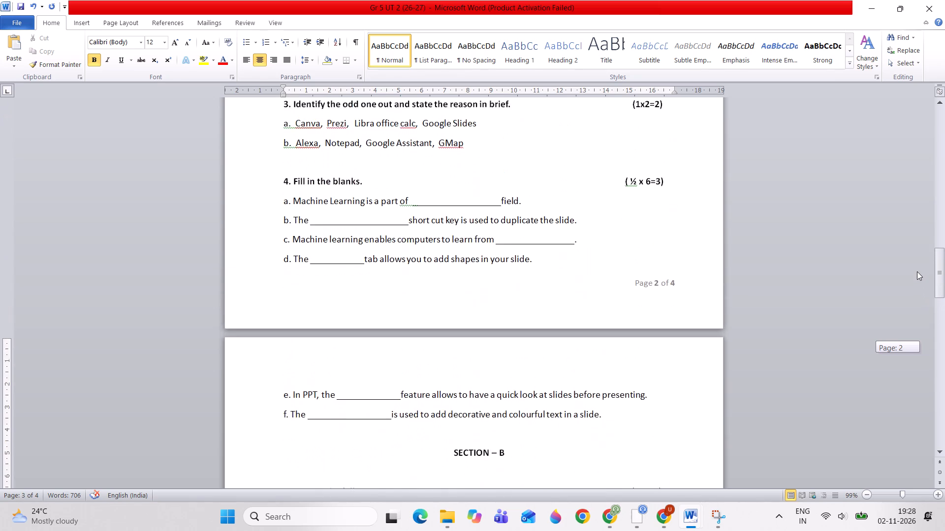
{"action": "left_click_drag", "start_coordinate": [917, 271], "coordinate": [914, 252]}
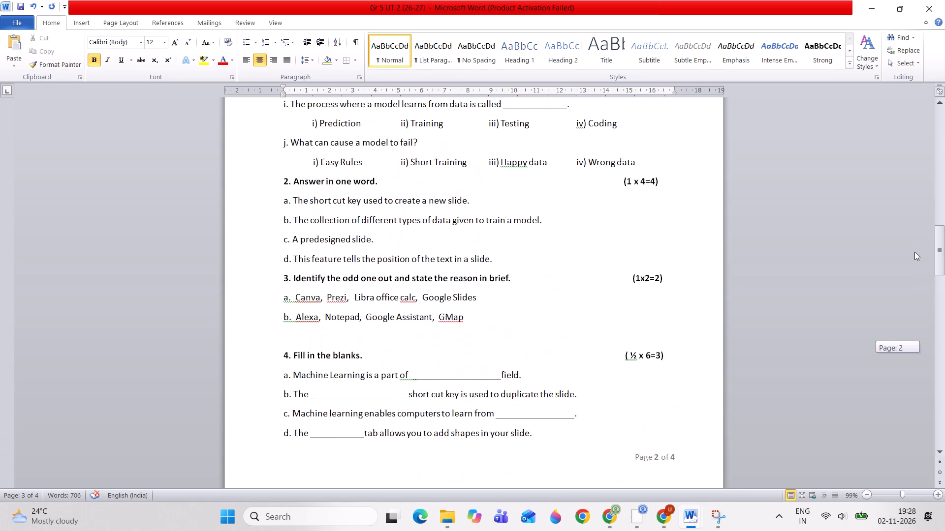
{"action": "left_click_drag", "start_coordinate": [914, 252], "coordinate": [913, 248]}
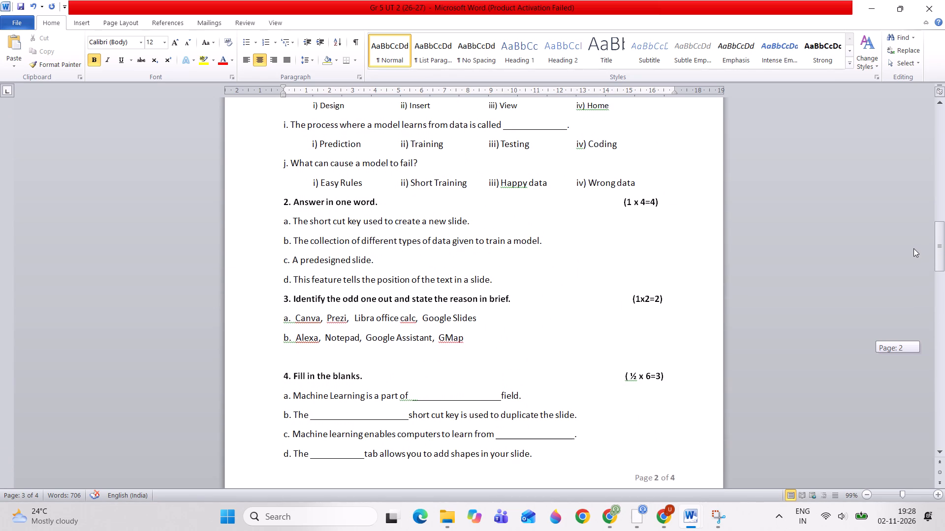
{"action": "left_click_drag", "start_coordinate": [913, 248], "coordinate": [905, 219]}
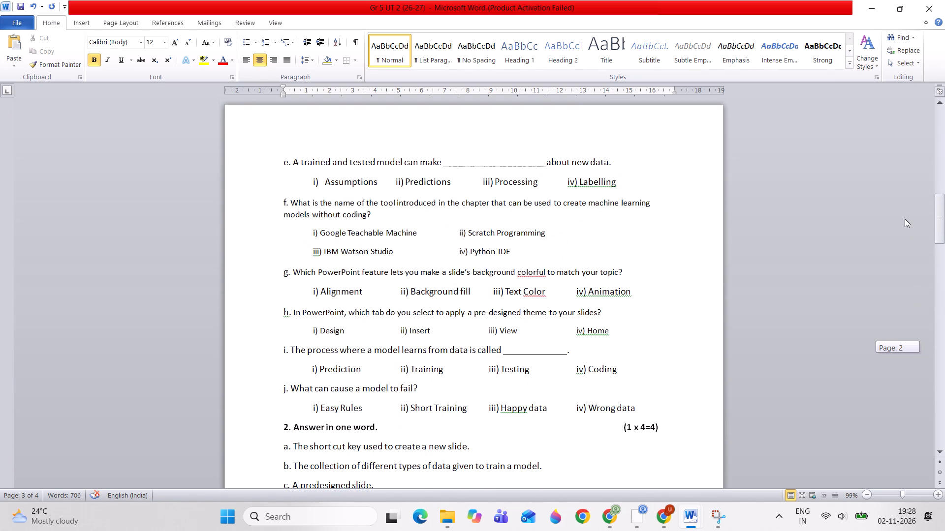
{"action": "left_click_drag", "start_coordinate": [905, 219], "coordinate": [904, 206]}
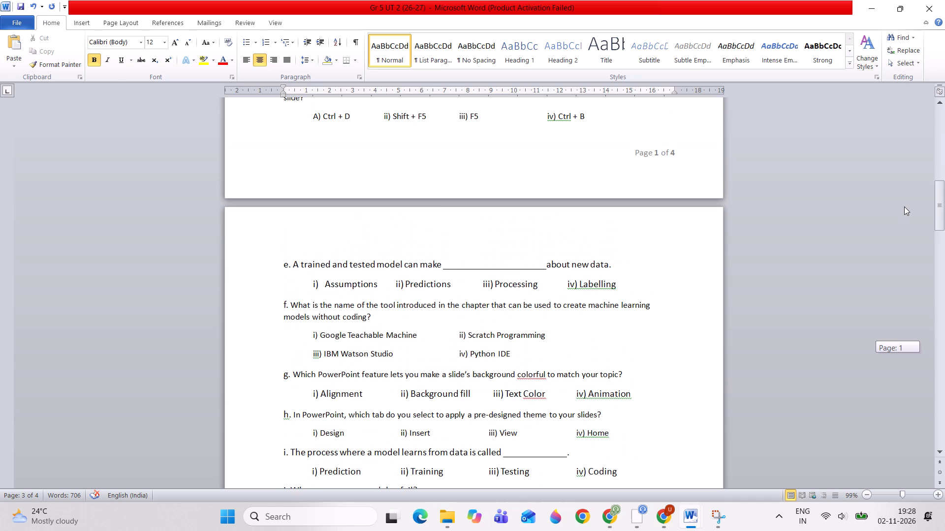
{"action": "left_click_drag", "start_coordinate": [904, 206], "coordinate": [918, 299]}
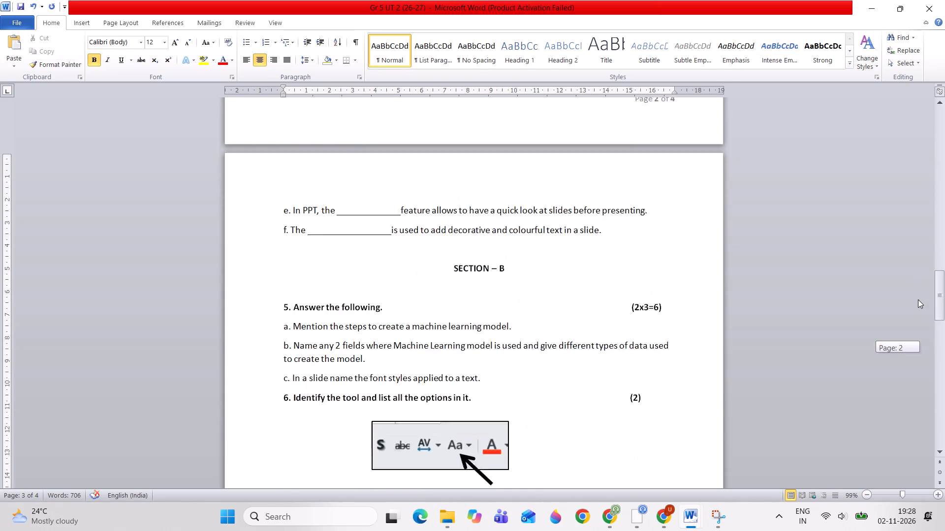
{"action": "left_click_drag", "start_coordinate": [918, 299], "coordinate": [932, 359]}
{"action": "left_click", "coordinate": [325, 391]}
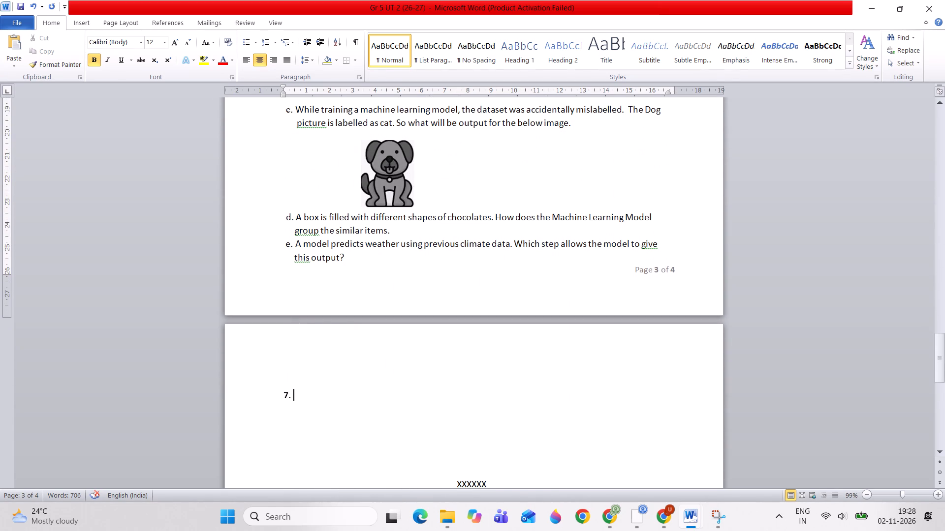
Check the e-book's "Let's Recap!" and worksheet pages in Chrome against Section B of the question paper in Word.
{"action": "key", "text": "alt+Tab"}
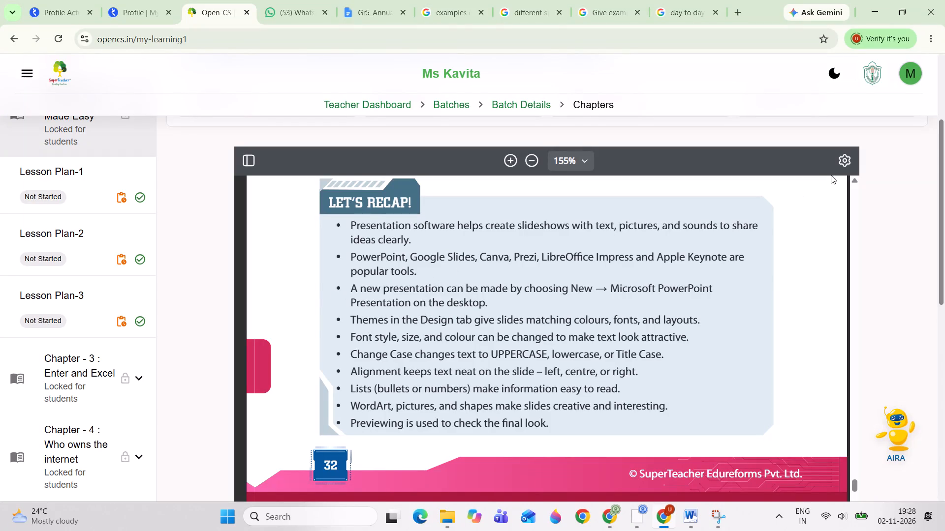
{"action": "left_click", "coordinate": [943, 265]}
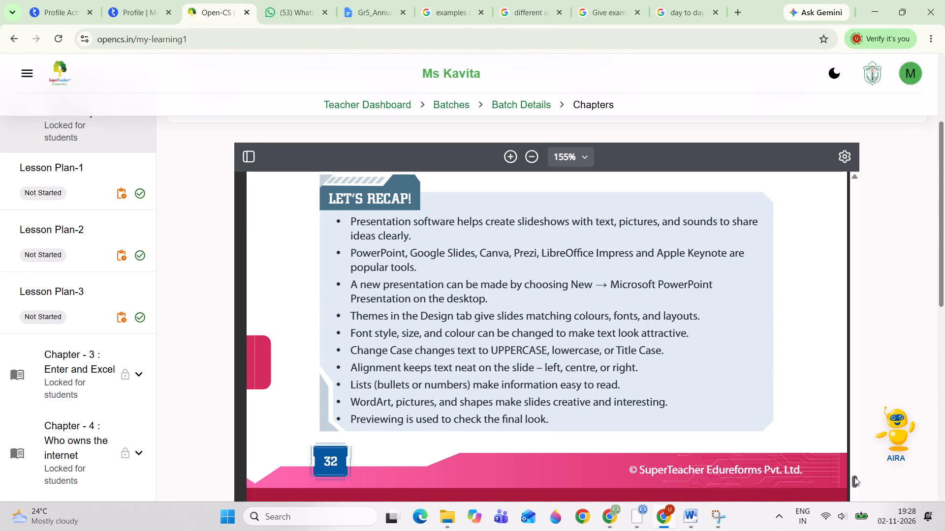
{"action": "left_click_drag", "start_coordinate": [853, 477], "coordinate": [853, 487]}
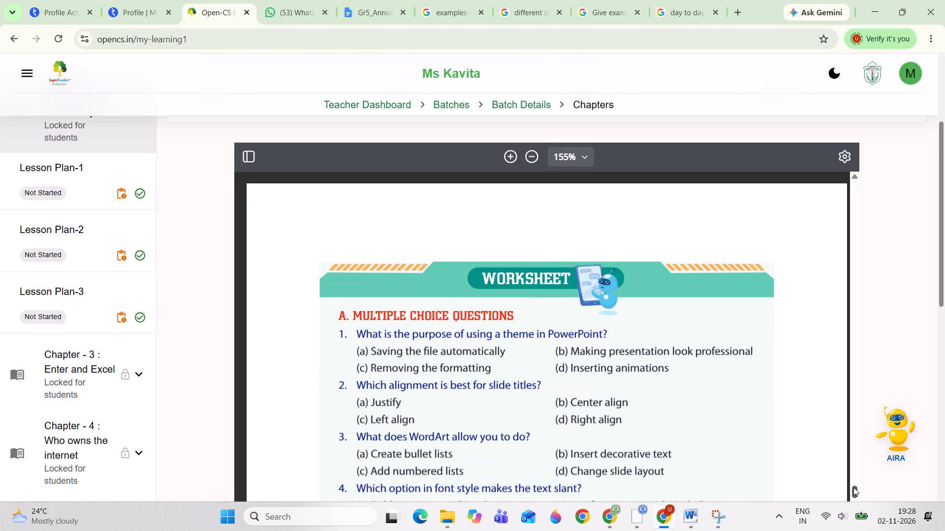
{"action": "left_click_drag", "start_coordinate": [853, 487], "coordinate": [850, 503]}
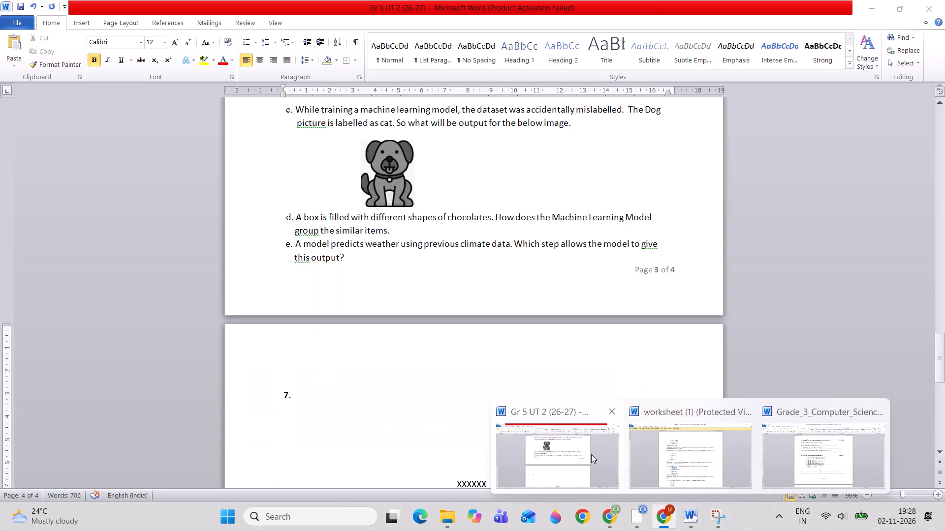
{"action": "left_click", "coordinate": [591, 454]}
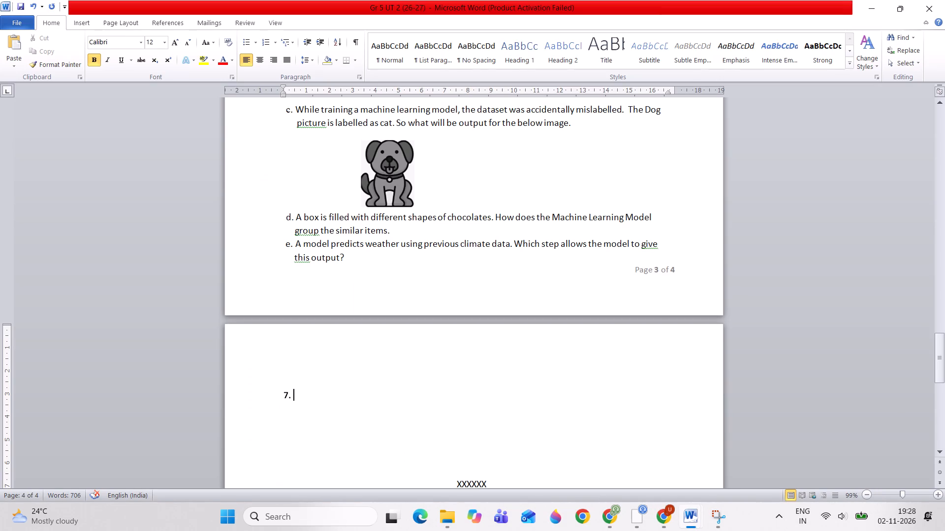
{"action": "key", "text": "alt+Tab"}
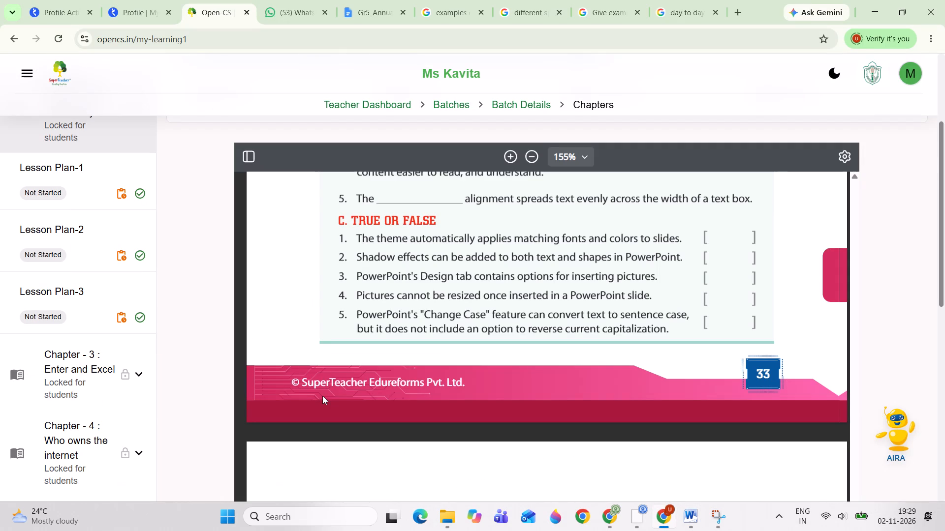
{"action": "key", "text": "alt+Tab"}
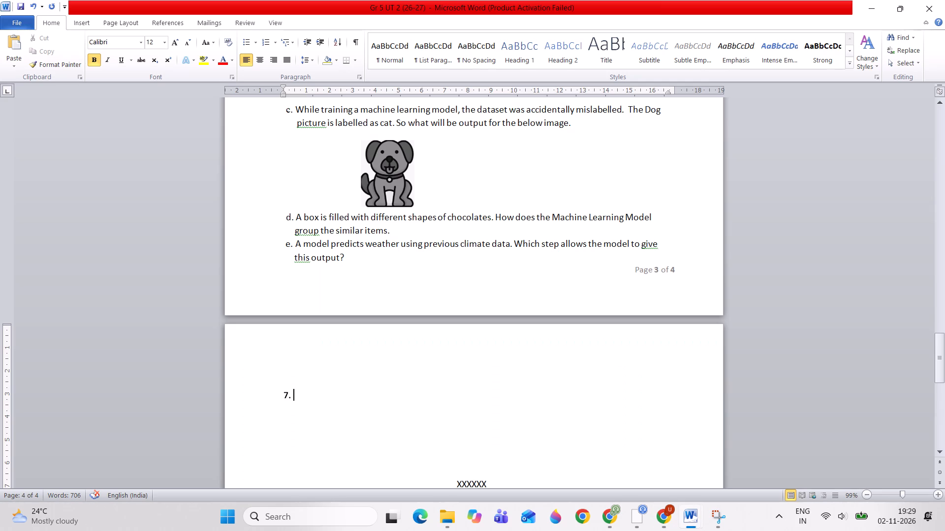
{"action": "left_click", "coordinate": [937, 126]}
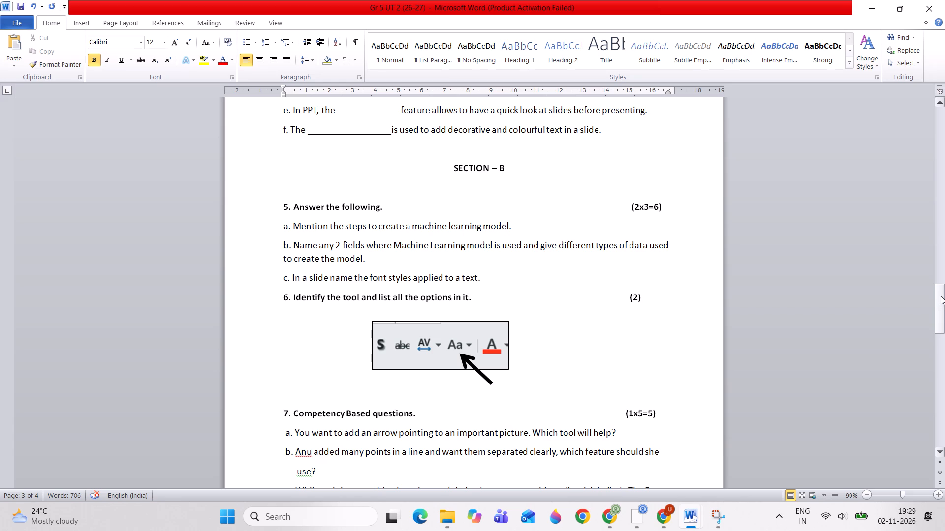
Look back through the Chapter 2 e-book in Chrome from the worksheet to the Format Background pages for question material.
{"action": "key", "text": "alt+Tab"}
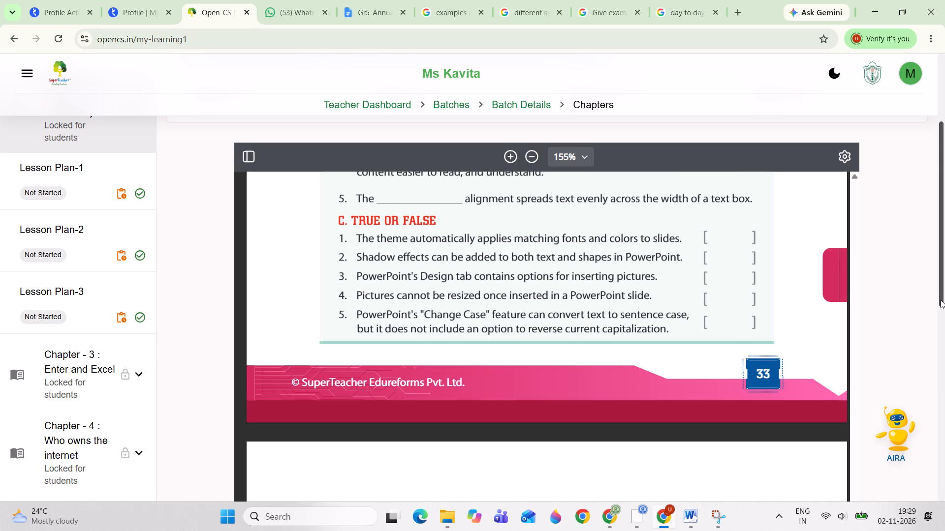
{"action": "left_click", "coordinate": [853, 182]}
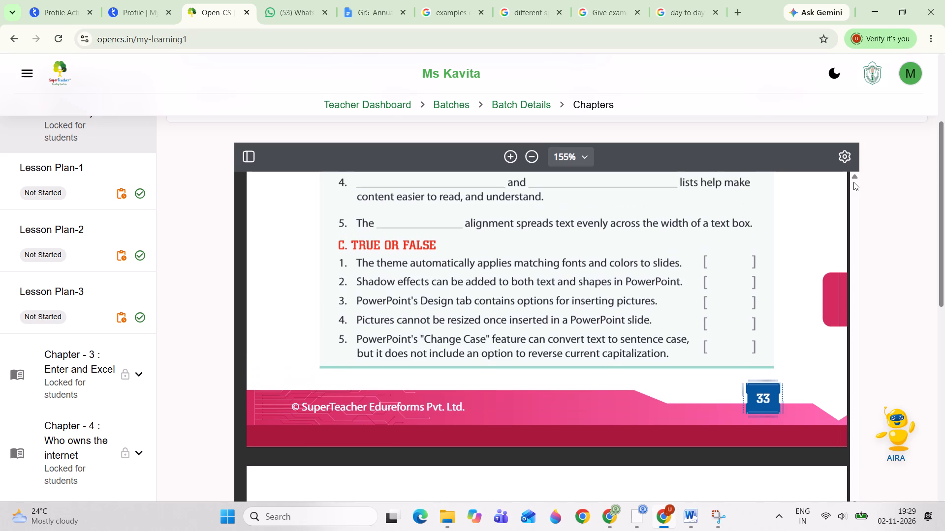
{"action": "left_click", "coordinate": [853, 182]}
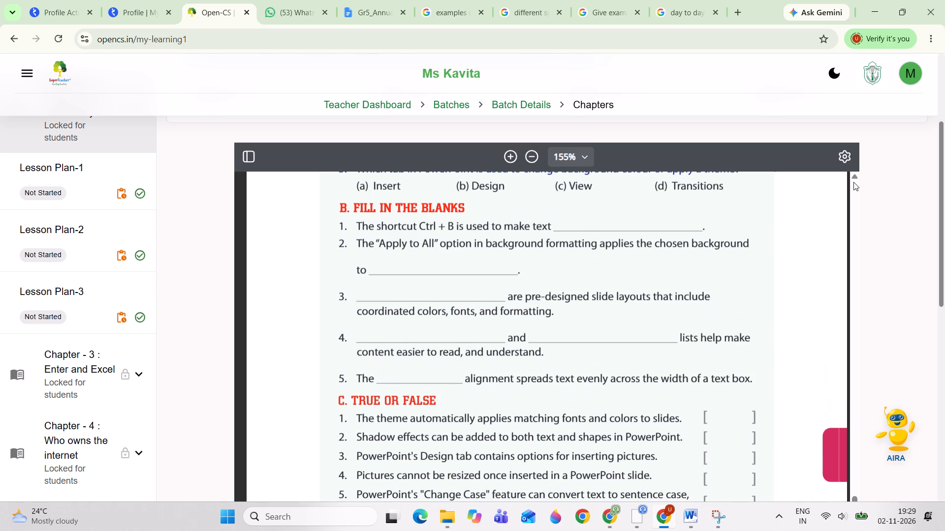
{"action": "left_click", "coordinate": [853, 182]}
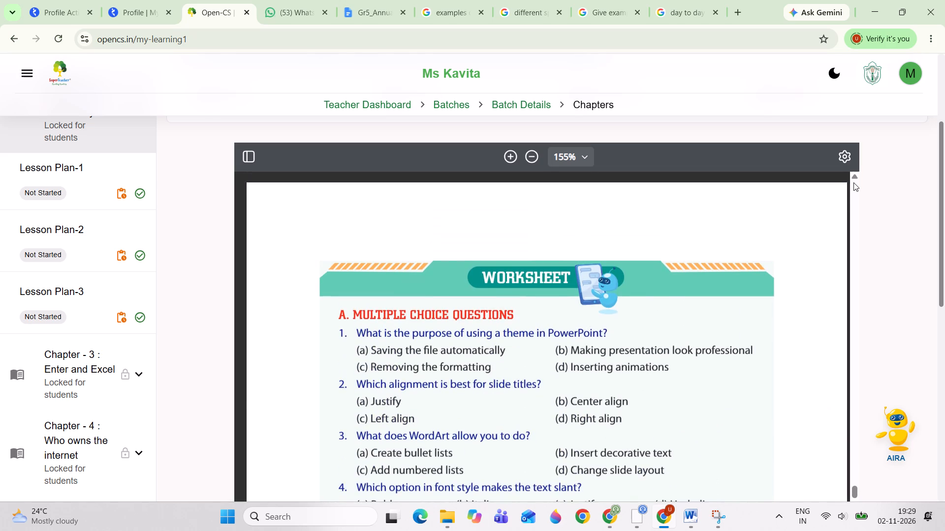
{"action": "triple_click", "coordinate": [853, 182]}
{"action": "left_click", "coordinate": [853, 182]}
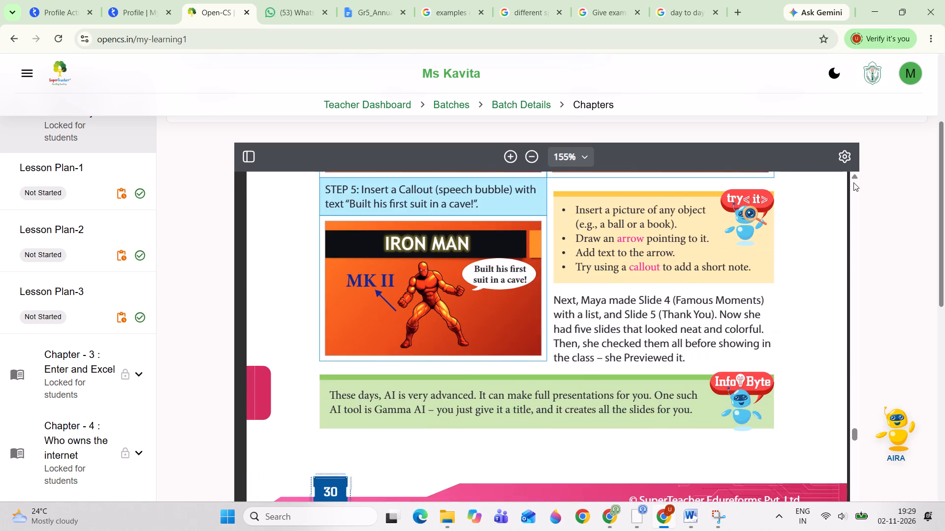
{"action": "left_click", "coordinate": [853, 182]}
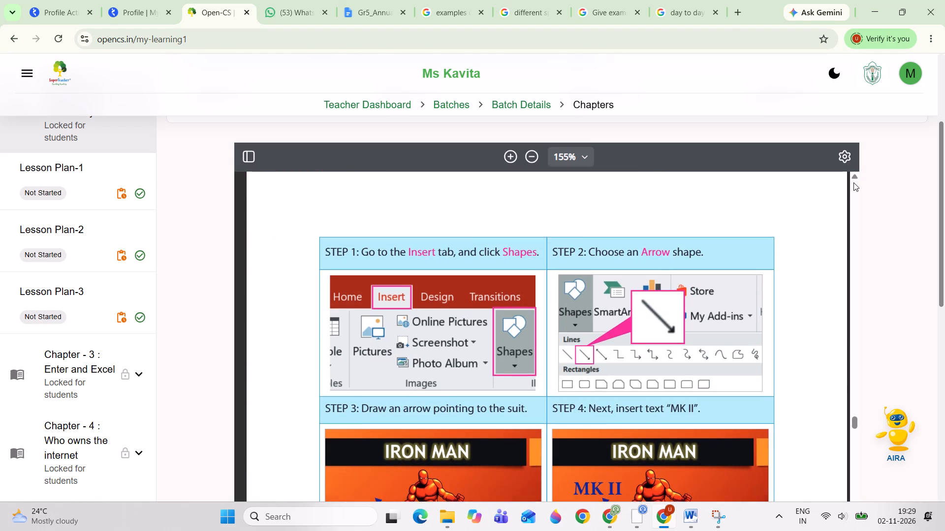
{"action": "left_click", "coordinate": [853, 182]}
{"action": "left_click", "coordinate": [853, 182]}
{"action": "left_click", "coordinate": [853, 182]}
{"action": "left_click", "coordinate": [853, 182]}
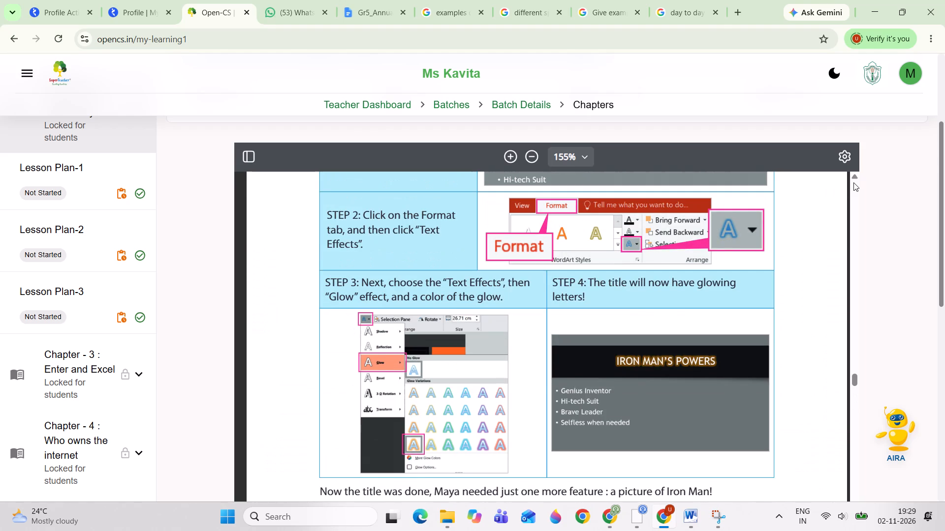
{"action": "left_click", "coordinate": [855, 173]}
{"action": "double_click", "coordinate": [855, 173]}
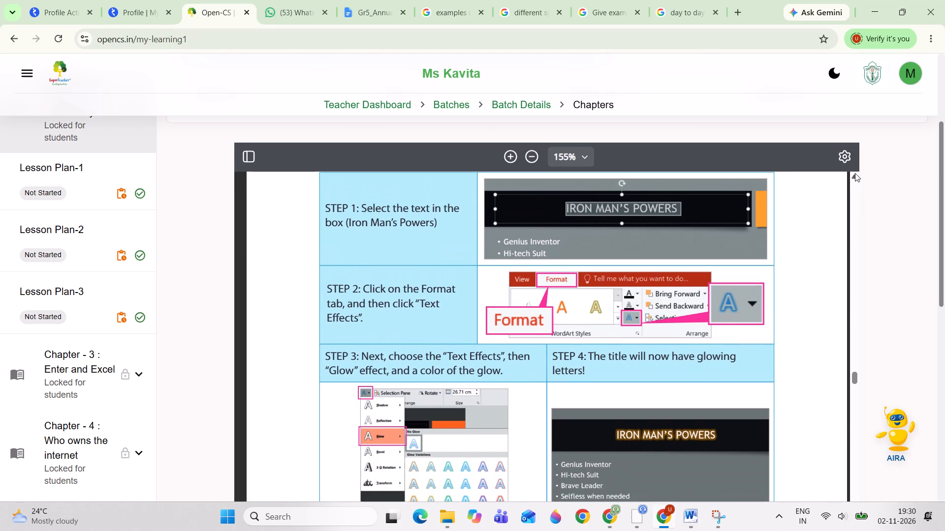
{"action": "left_click", "coordinate": [855, 173]}
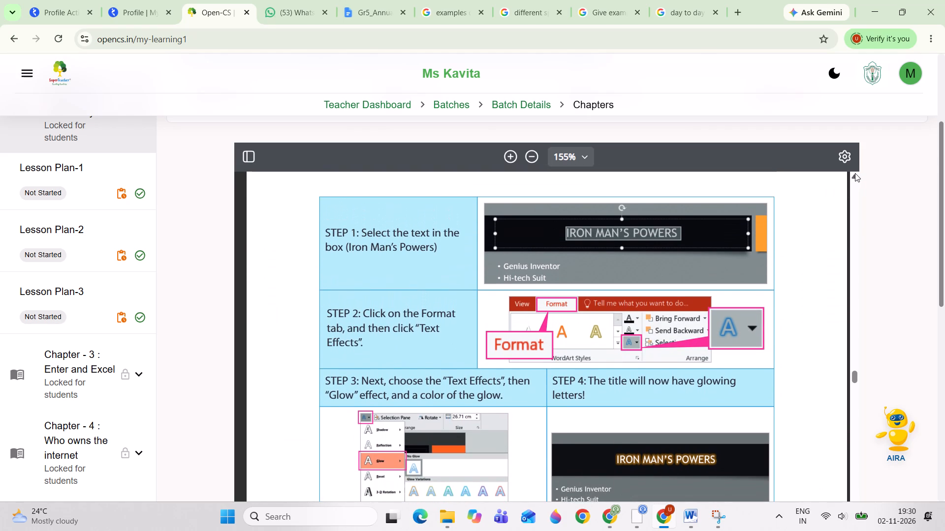
{"action": "left_click", "coordinate": [855, 173]}
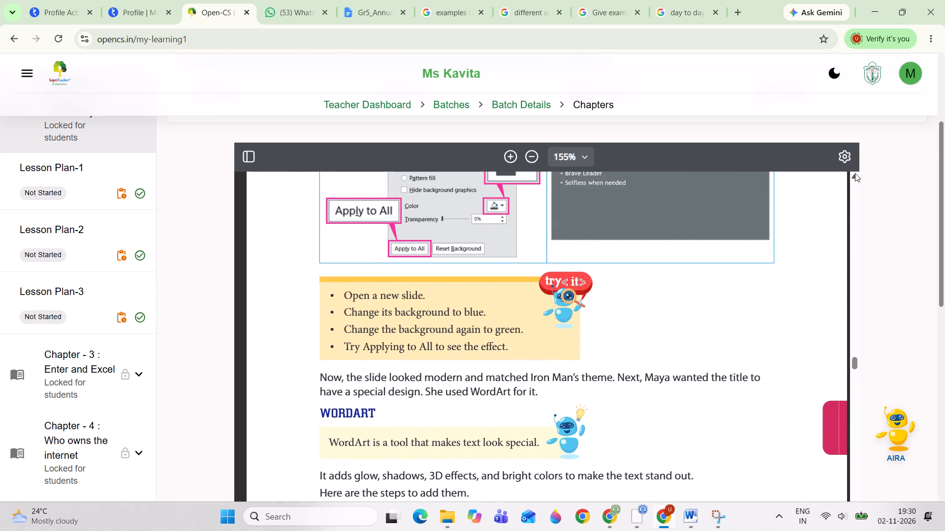
{"action": "left_click", "coordinate": [855, 173]}
{"action": "left_click", "coordinate": [855, 173]}
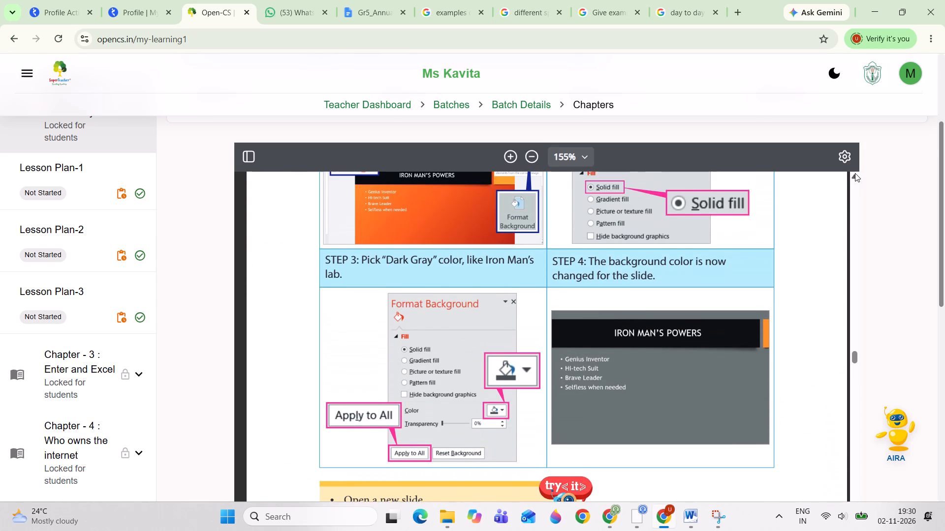
{"action": "left_click", "coordinate": [855, 173]}
{"action": "left_click", "coordinate": [855, 173]}
{"action": "left_click", "coordinate": [855, 173]}
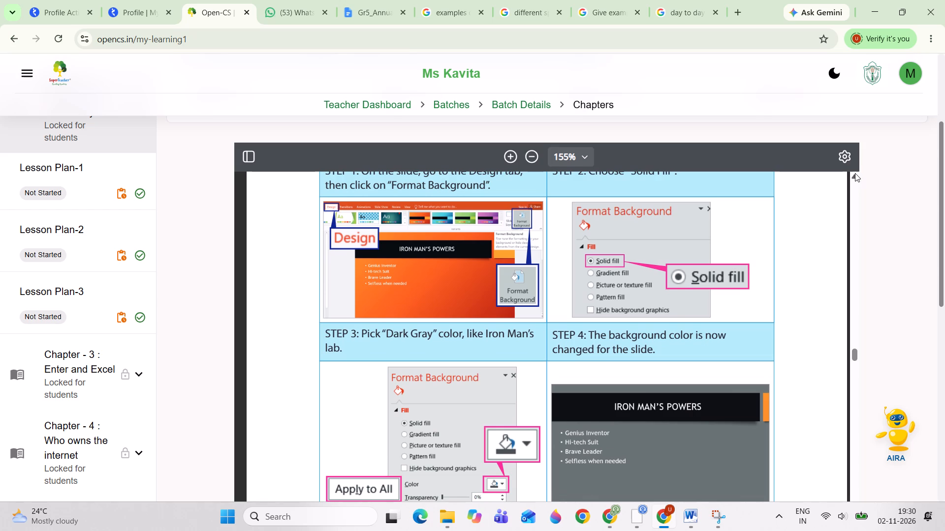
{"action": "left_click", "coordinate": [855, 173]}
{"action": "left_click", "coordinate": [855, 173]}
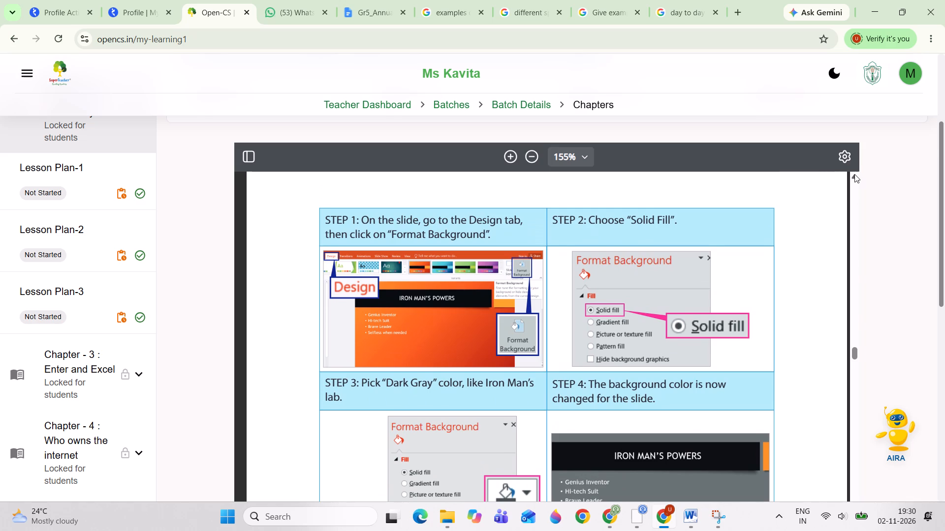
{"action": "left_click", "coordinate": [855, 354]}
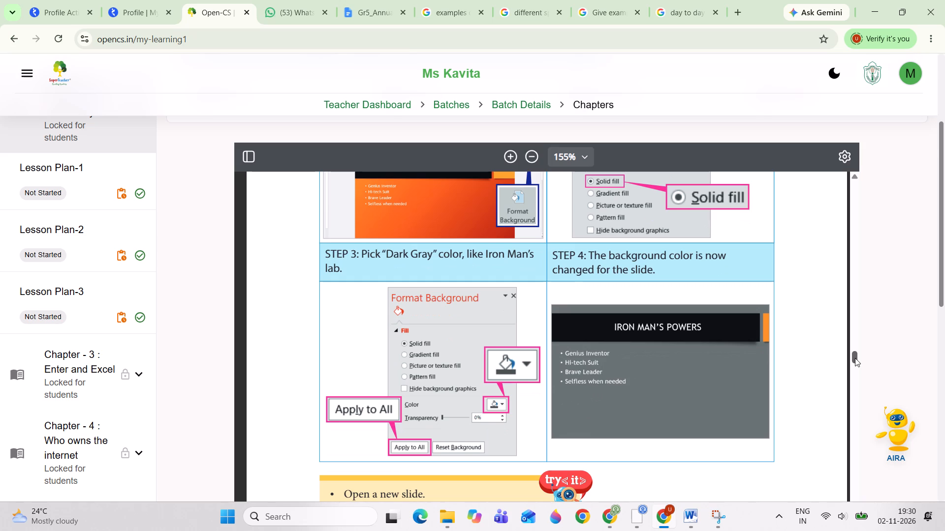
{"action": "key", "text": "alt+Tab"}
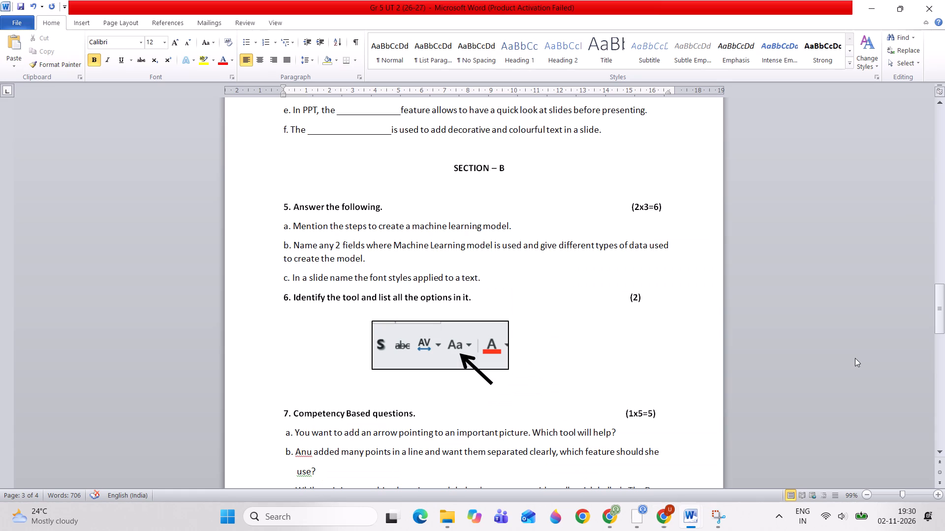
{"action": "left_click", "coordinate": [661, 525]}
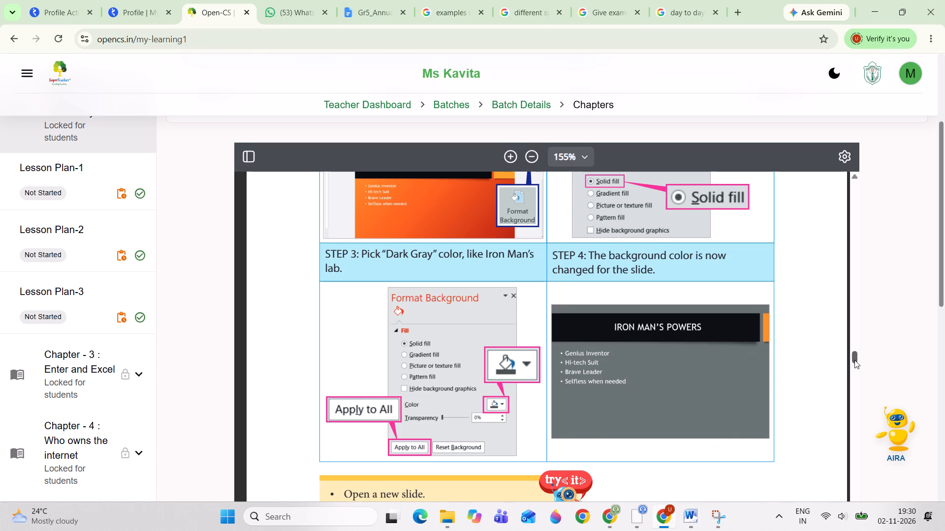
Read the e-book worksheet's multiple-choice, fill-in-the-blanks and true-or-false questions.
{"action": "left_click_drag", "start_coordinate": [854, 360], "coordinate": [845, 432]}
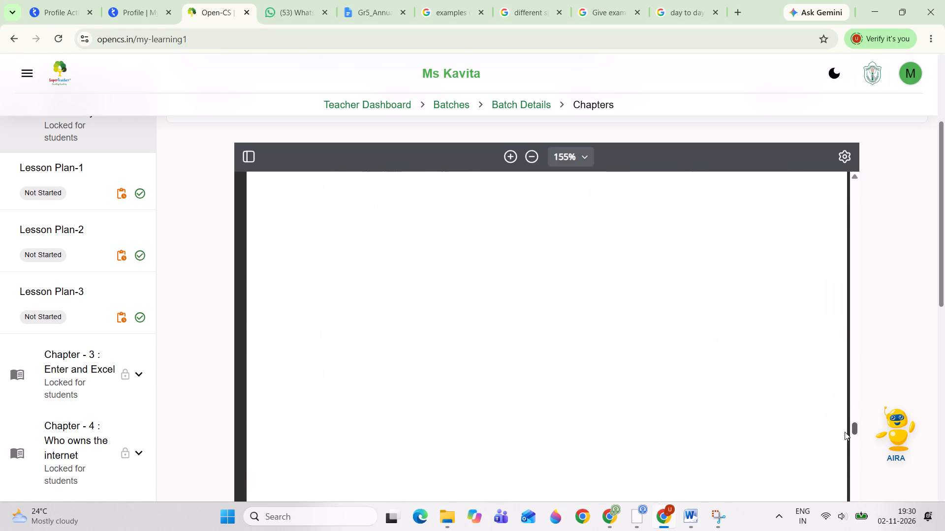
{"action": "left_click_drag", "start_coordinate": [845, 432], "coordinate": [843, 475]}
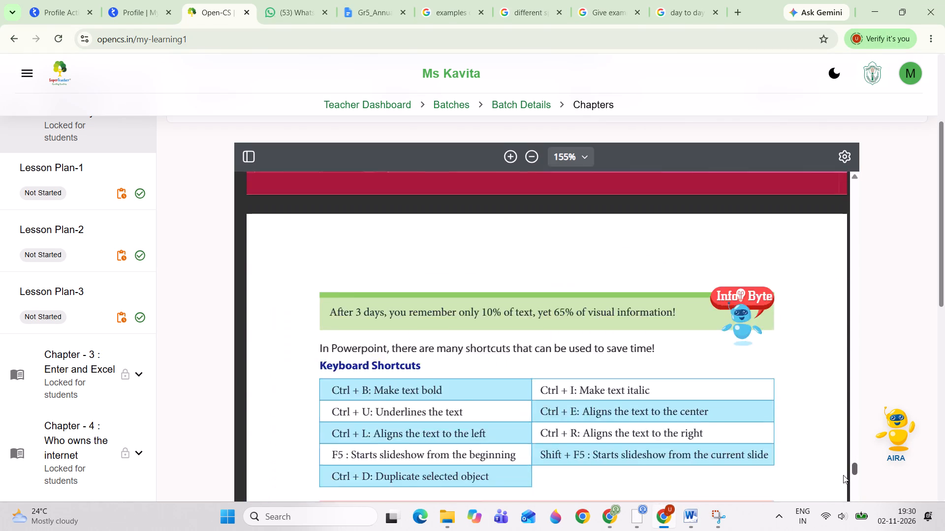
{"action": "left_click_drag", "start_coordinate": [843, 475], "coordinate": [840, 498]}
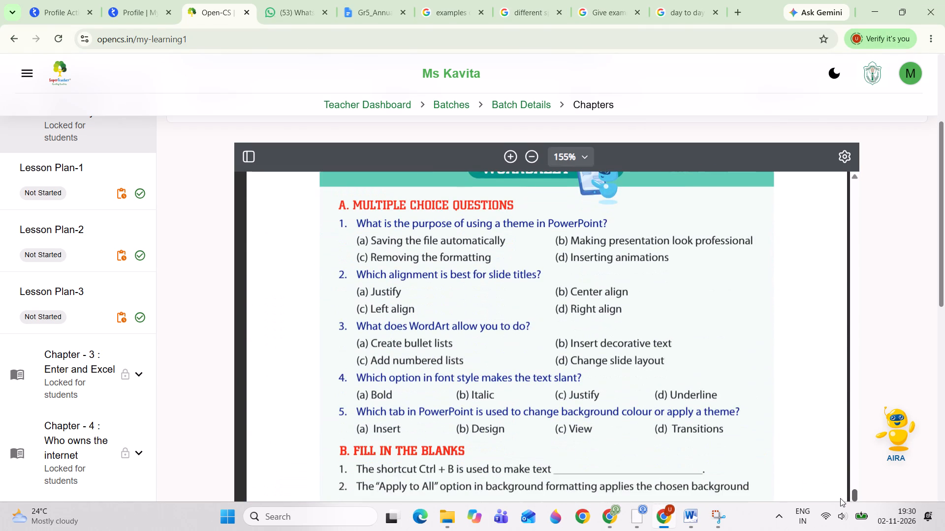
{"action": "left_click_drag", "start_coordinate": [840, 498], "coordinate": [841, 498]}
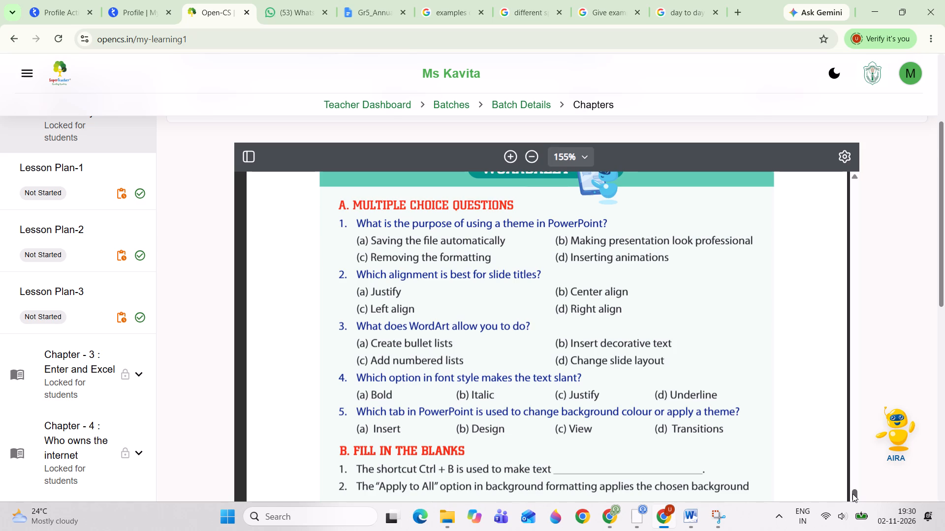
{"action": "left_click_drag", "start_coordinate": [852, 494], "coordinate": [853, 502]}
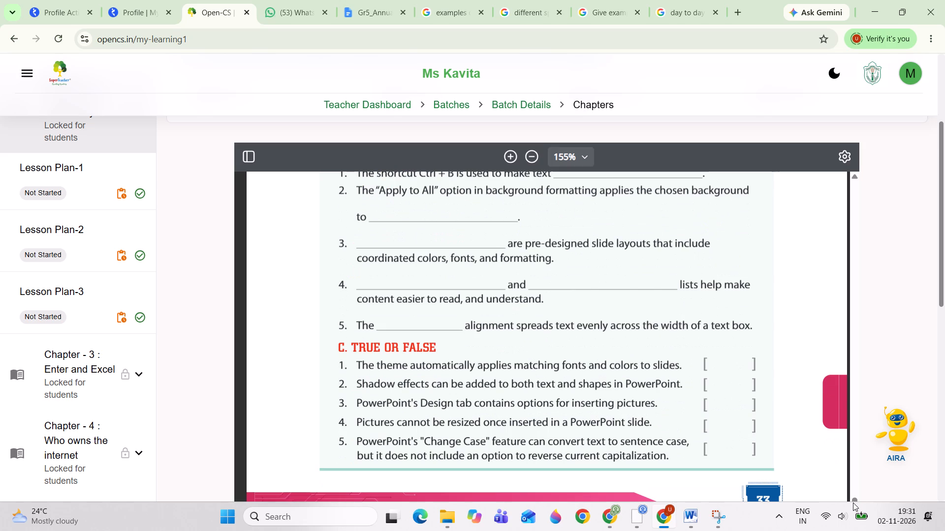
{"action": "double_click", "coordinate": [853, 502]}
{"action": "left_click_drag", "start_coordinate": [853, 502], "coordinate": [850, 485]}
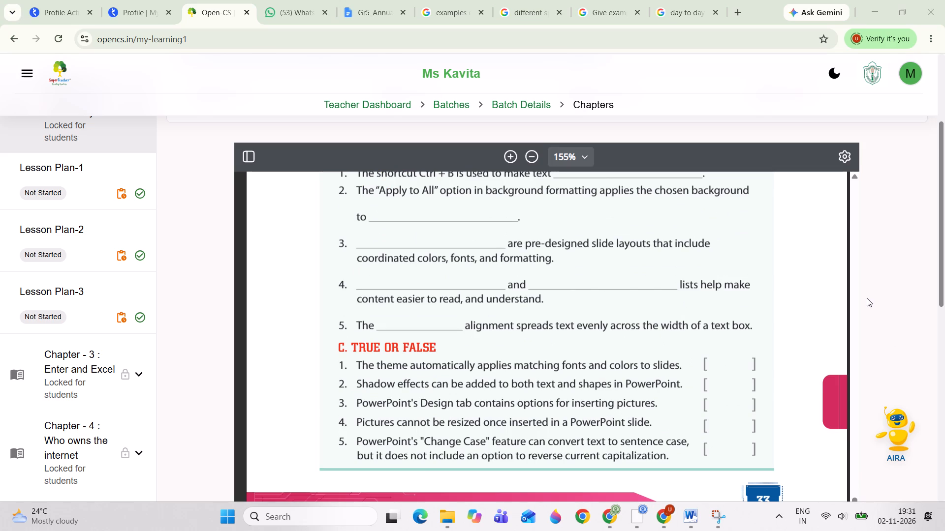
Open the "Additional Worksheet Answer Keys" file in Chapter 2's resources and examine its questions through to the last page.
{"action": "left_click", "coordinate": [943, 83]}
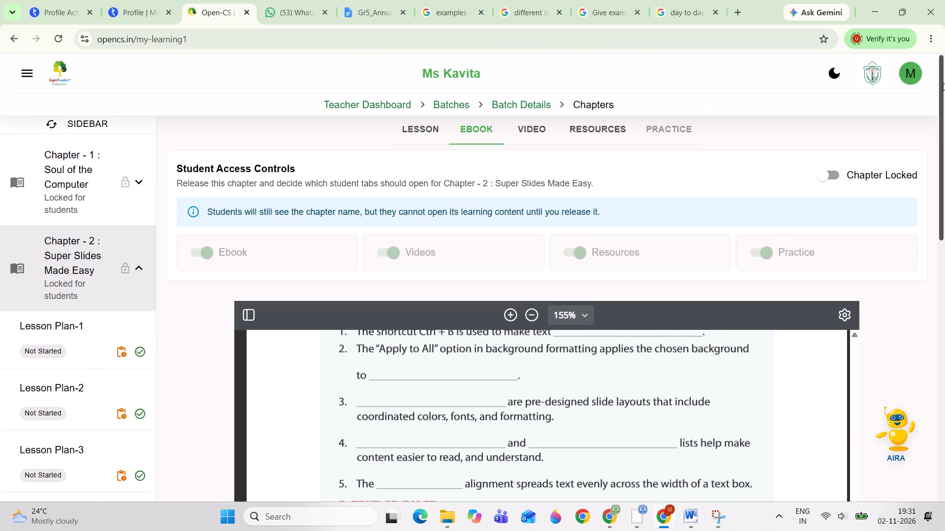
{"action": "left_click", "coordinate": [611, 131]}
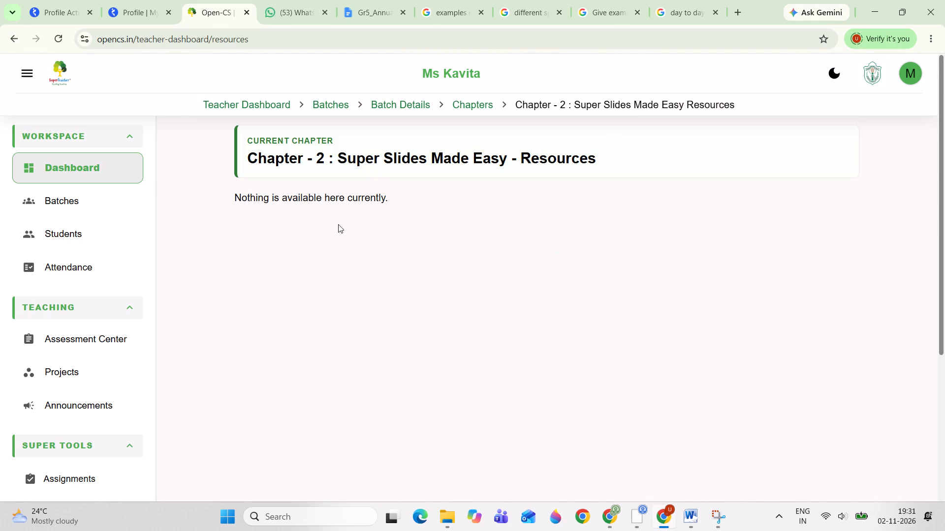
{"action": "left_click", "coordinate": [286, 263]}
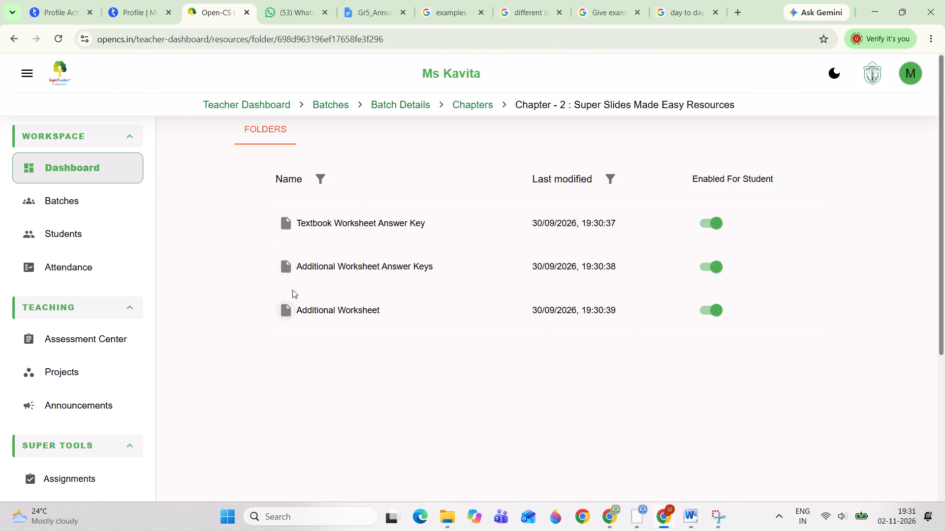
{"action": "left_click", "coordinate": [288, 265]}
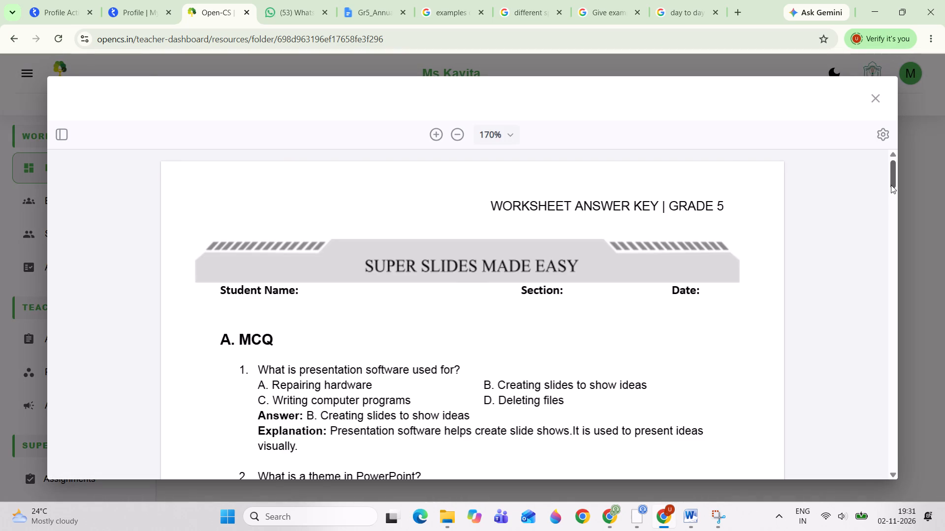
{"action": "left_click_drag", "start_coordinate": [891, 183], "coordinate": [887, 266]}
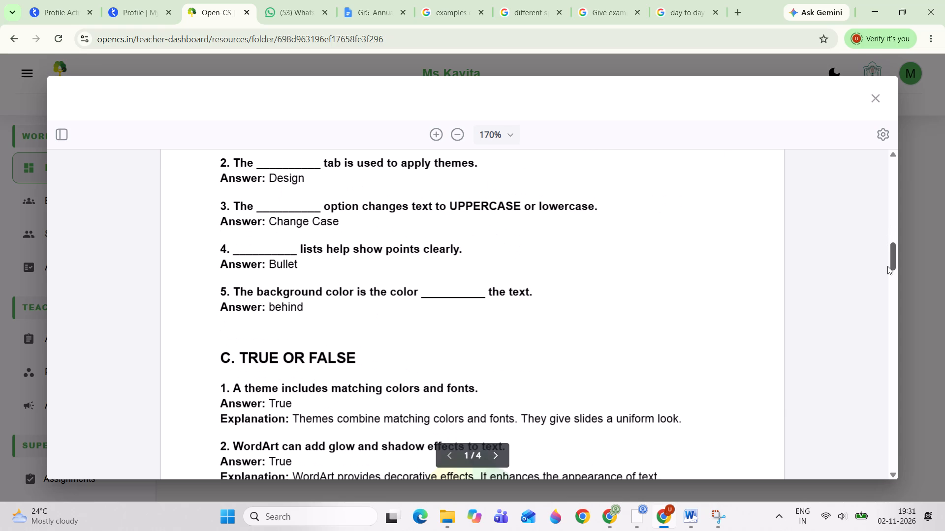
{"action": "left_click_drag", "start_coordinate": [887, 266], "coordinate": [881, 328]}
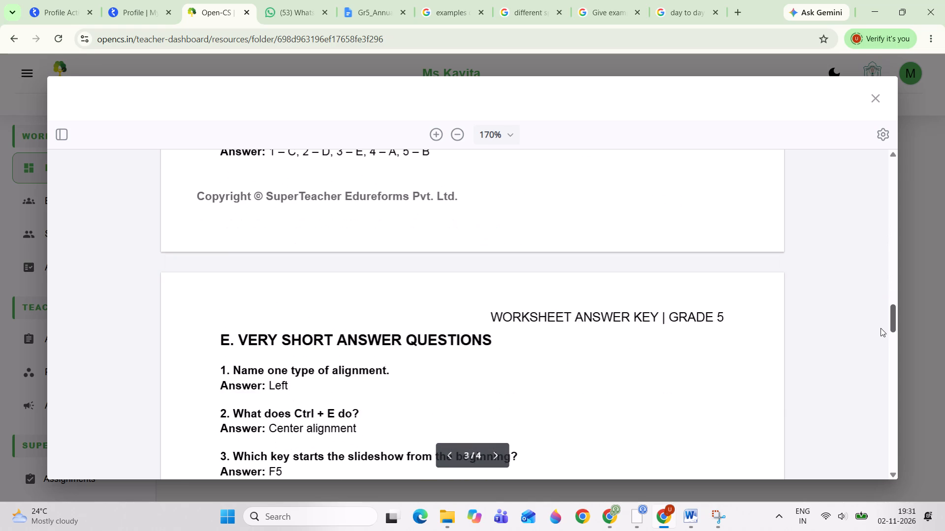
{"action": "left_click_drag", "start_coordinate": [881, 328], "coordinate": [866, 436]}
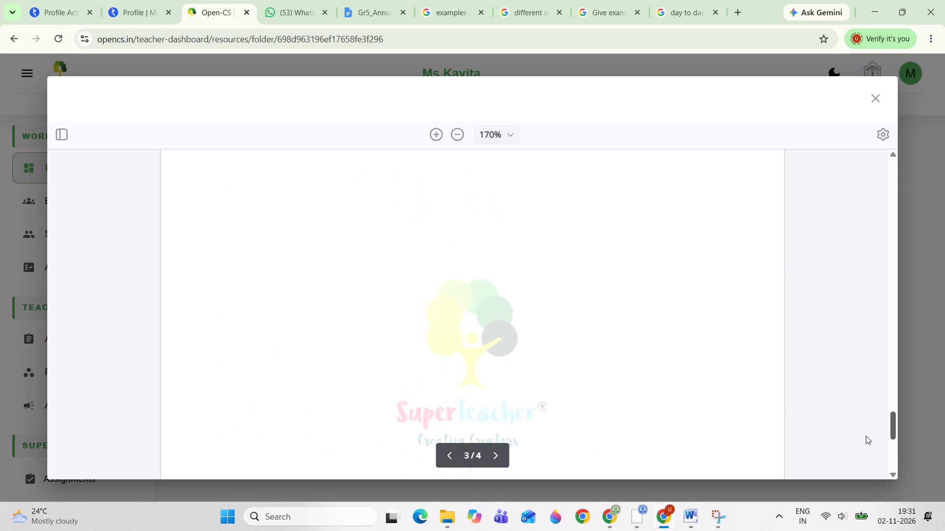
{"action": "left_click_drag", "start_coordinate": [866, 436], "coordinate": [864, 449]}
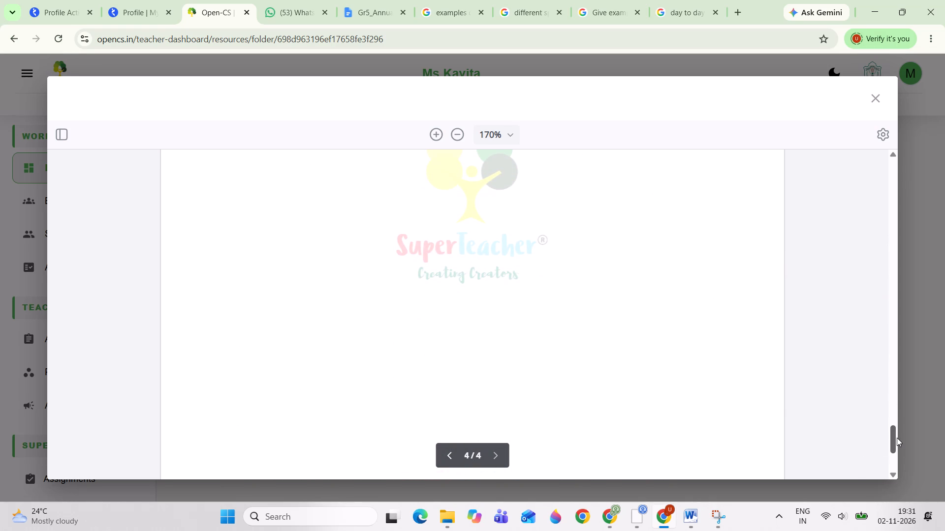
{"action": "left_click_drag", "start_coordinate": [897, 438], "coordinate": [892, 401]}
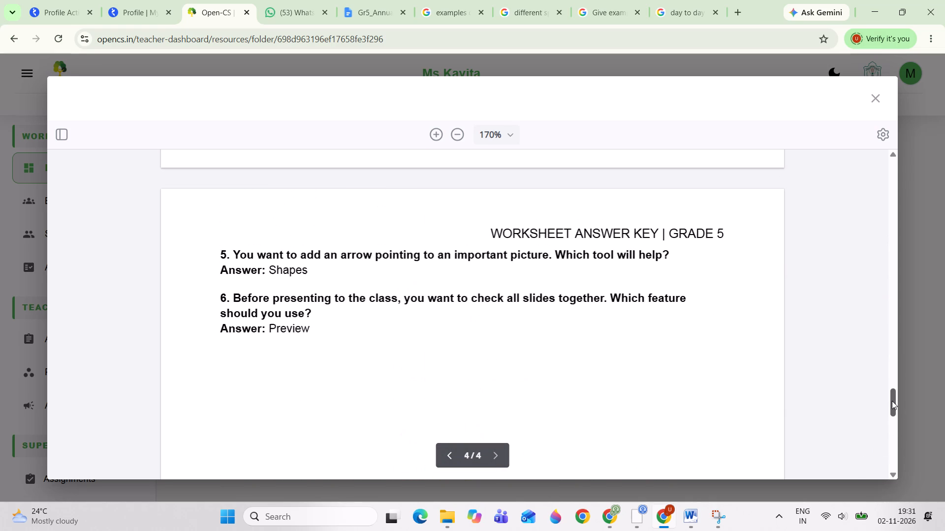
{"action": "left_click_drag", "start_coordinate": [892, 401], "coordinate": [890, 391]}
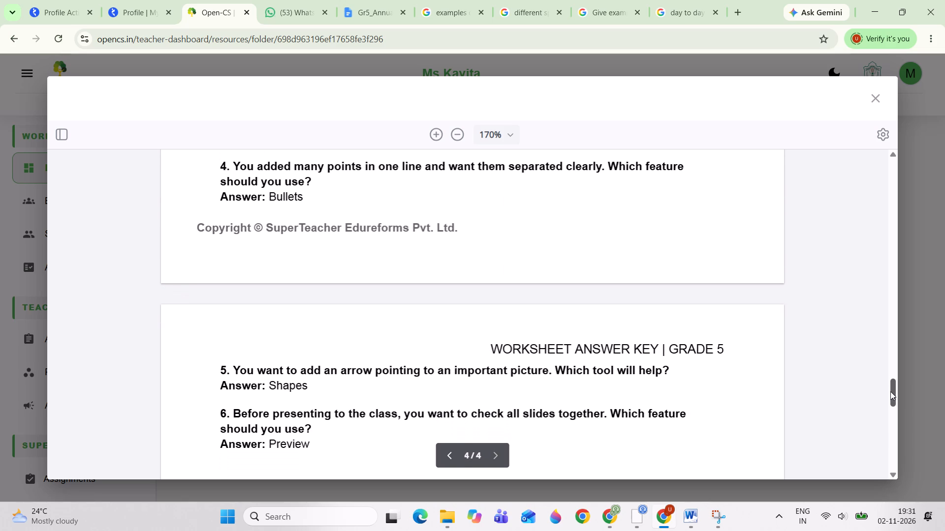
{"action": "left_click_drag", "start_coordinate": [890, 391], "coordinate": [890, 391]}
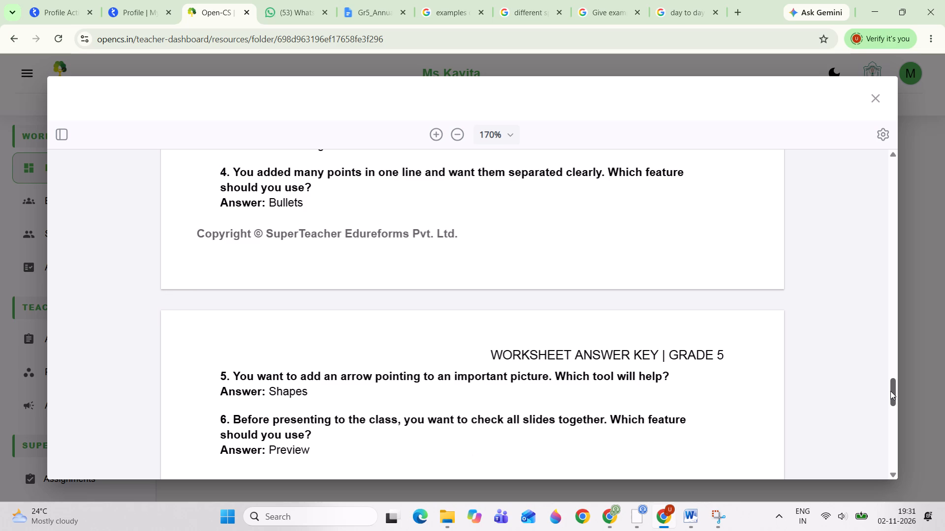
Review Section B of the Grade 5 UT 2 paper in Word through to the leftover number 7 on the last page.
{"action": "key", "text": "alt+Tab"}
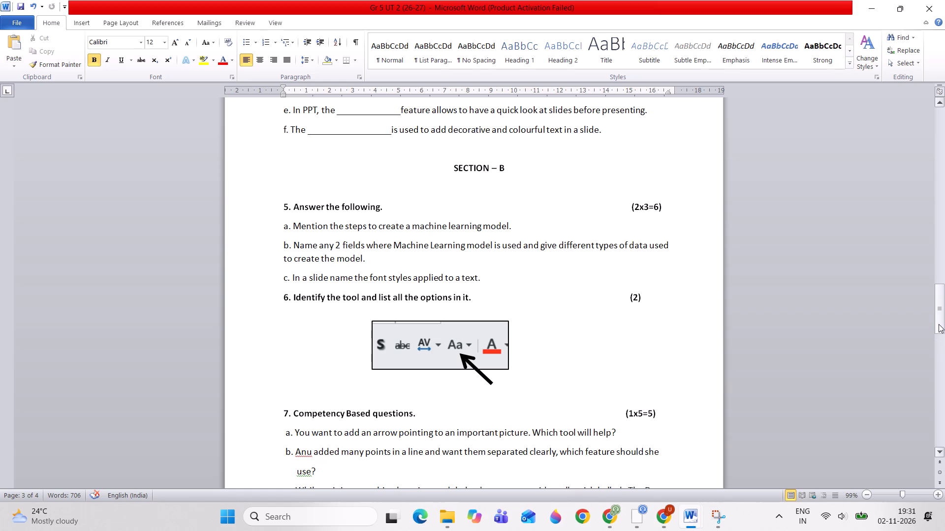
{"action": "left_click_drag", "start_coordinate": [939, 324], "coordinate": [941, 339]}
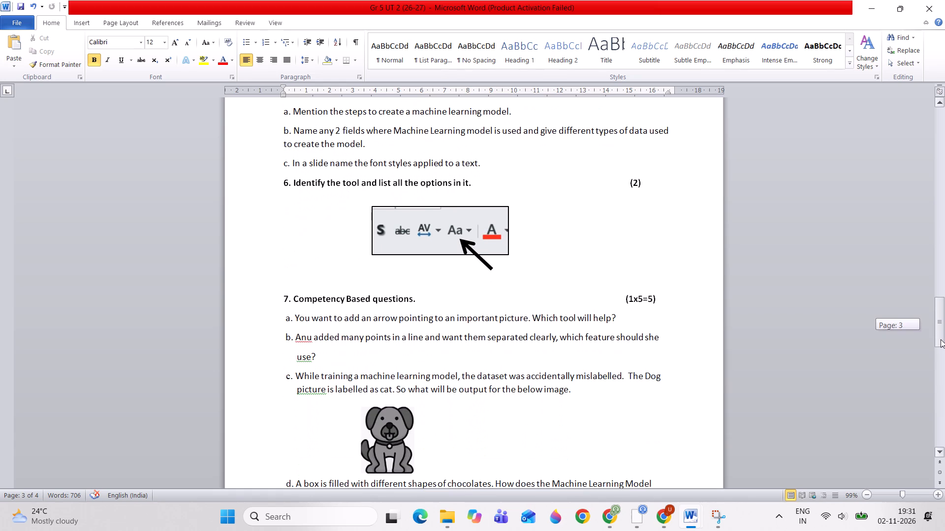
{"action": "left_click_drag", "start_coordinate": [941, 339], "coordinate": [943, 372]}
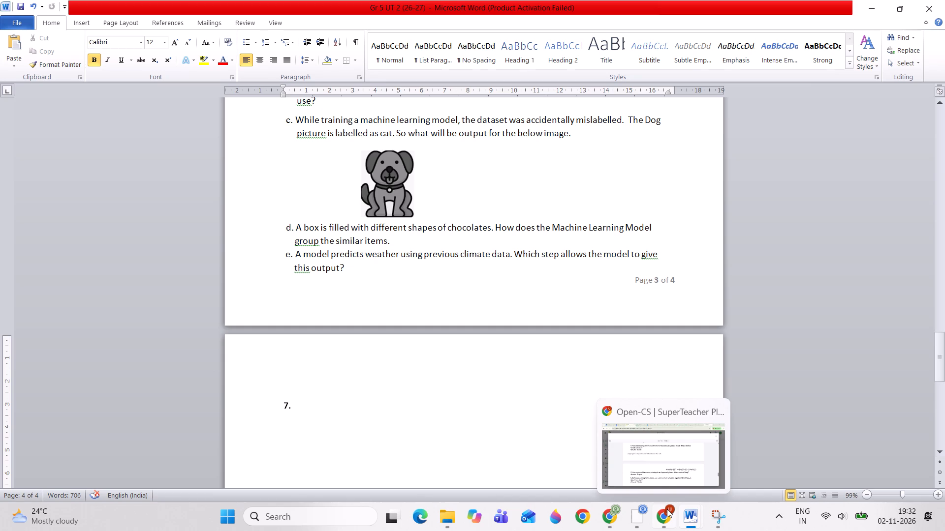
Close the "Additional Worksheet Answer Keys" file in Chrome.
{"action": "left_click", "coordinate": [651, 466]}
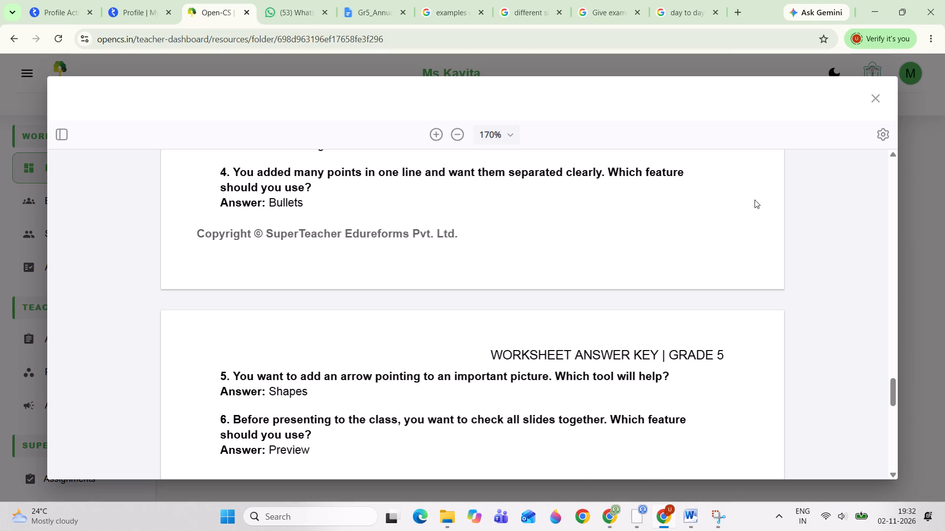
{"action": "left_click", "coordinate": [878, 102]}
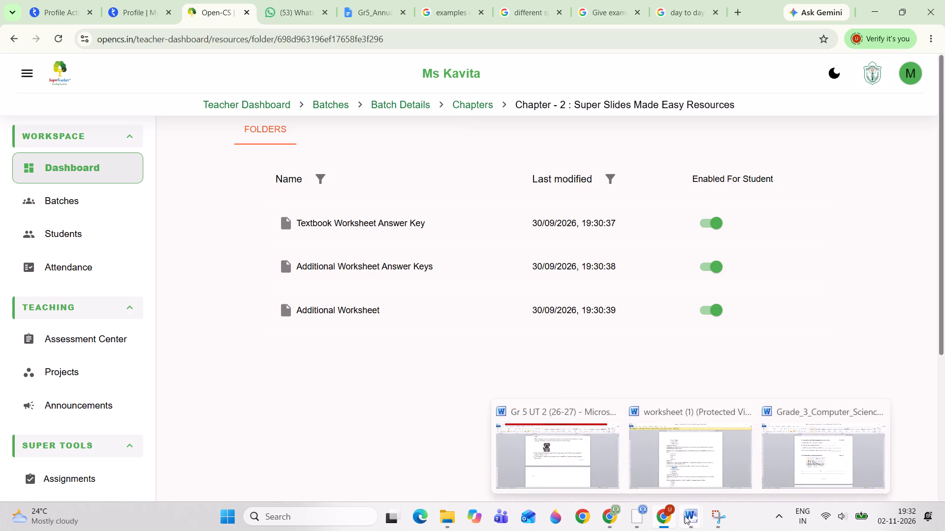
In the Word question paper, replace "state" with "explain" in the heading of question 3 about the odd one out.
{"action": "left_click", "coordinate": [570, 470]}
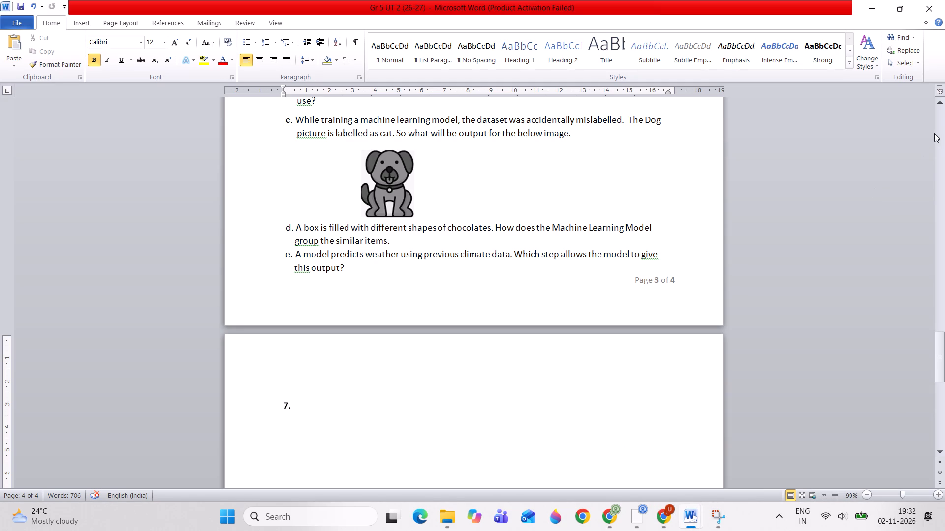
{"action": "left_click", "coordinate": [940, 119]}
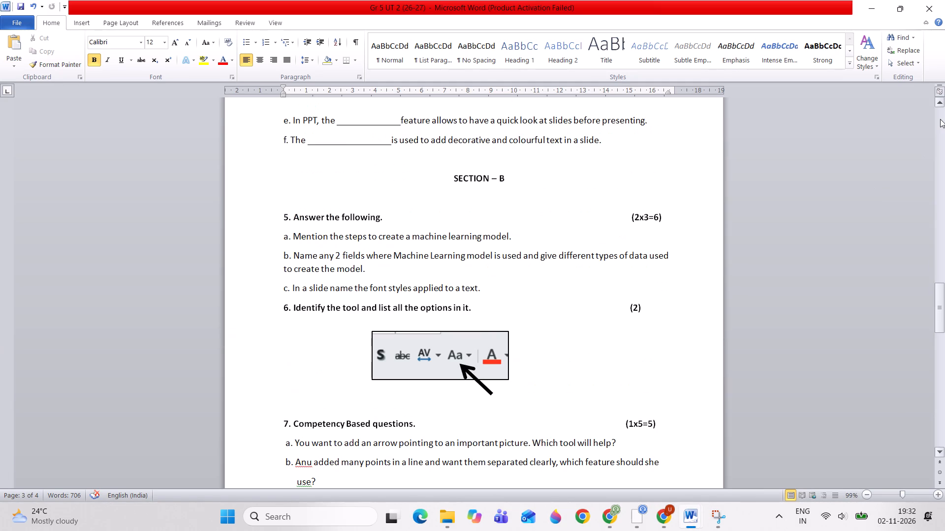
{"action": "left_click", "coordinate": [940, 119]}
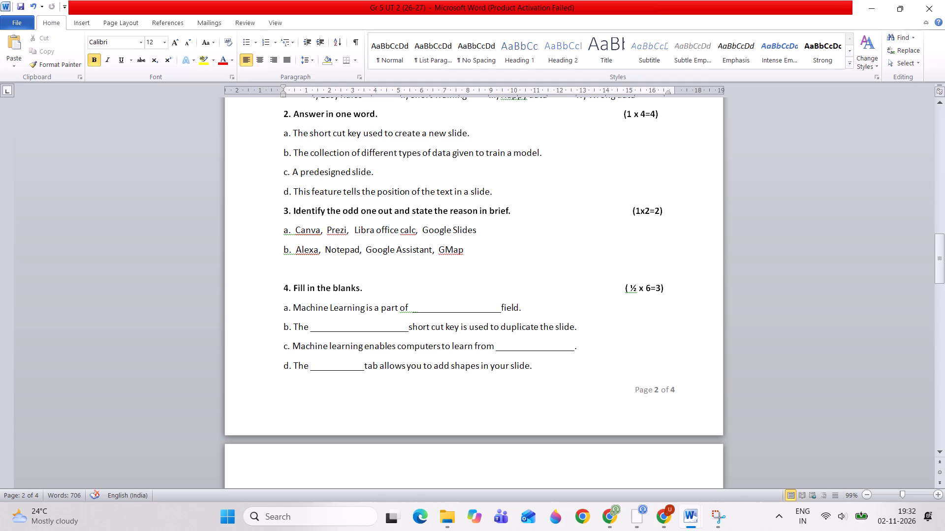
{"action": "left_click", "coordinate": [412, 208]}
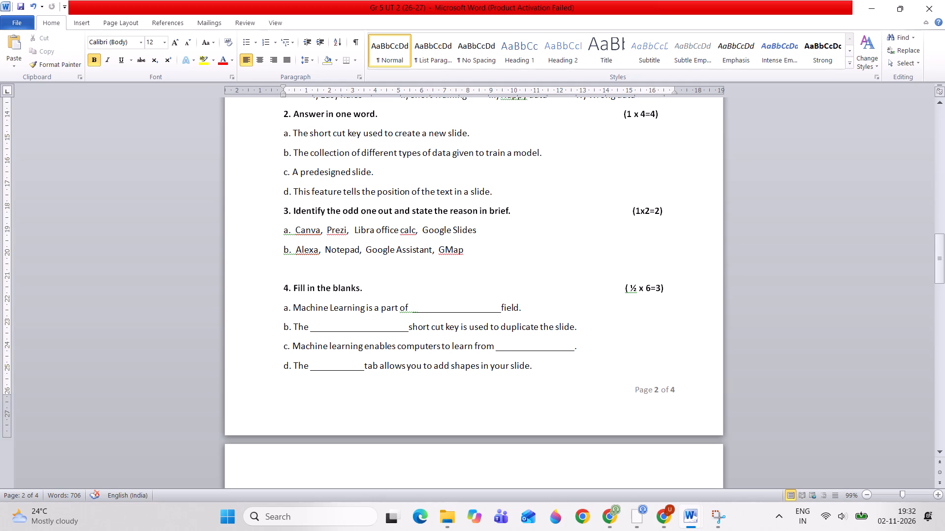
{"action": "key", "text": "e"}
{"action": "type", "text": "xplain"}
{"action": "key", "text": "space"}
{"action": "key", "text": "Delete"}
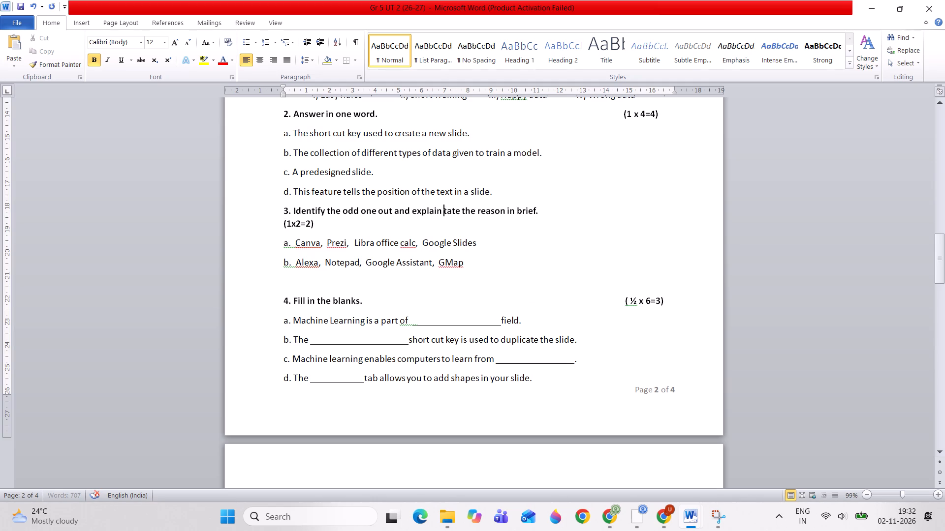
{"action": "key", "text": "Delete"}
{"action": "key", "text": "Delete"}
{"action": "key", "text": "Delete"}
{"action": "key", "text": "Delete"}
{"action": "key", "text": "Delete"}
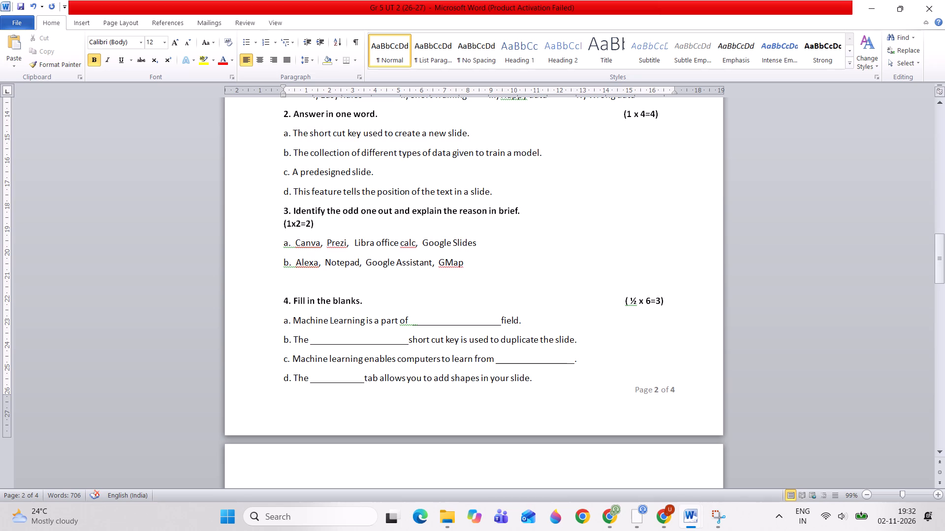
Delete the full stop and the space after "brief" in question 3's heading.
{"action": "left_click", "coordinate": [531, 210]}
{"action": "key", "text": "BackSpace"}
{"action": "key", "text": "BackSpace"}
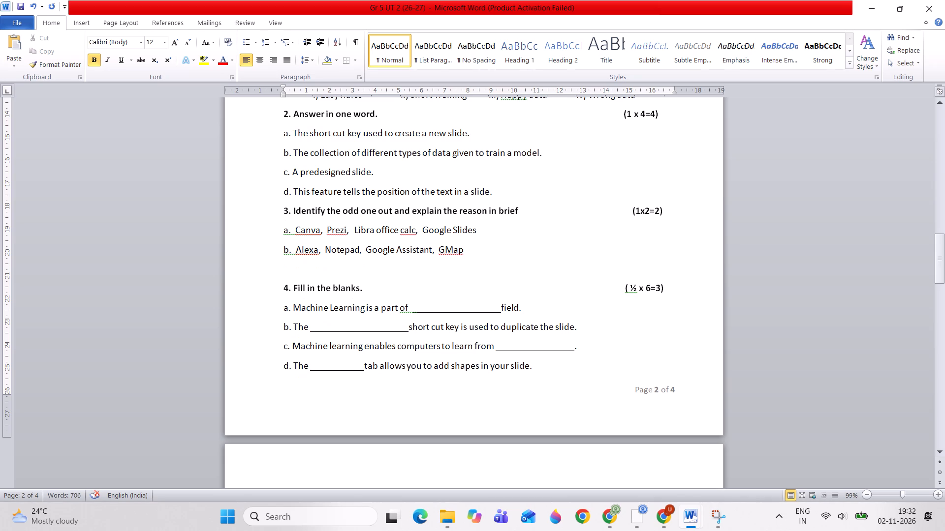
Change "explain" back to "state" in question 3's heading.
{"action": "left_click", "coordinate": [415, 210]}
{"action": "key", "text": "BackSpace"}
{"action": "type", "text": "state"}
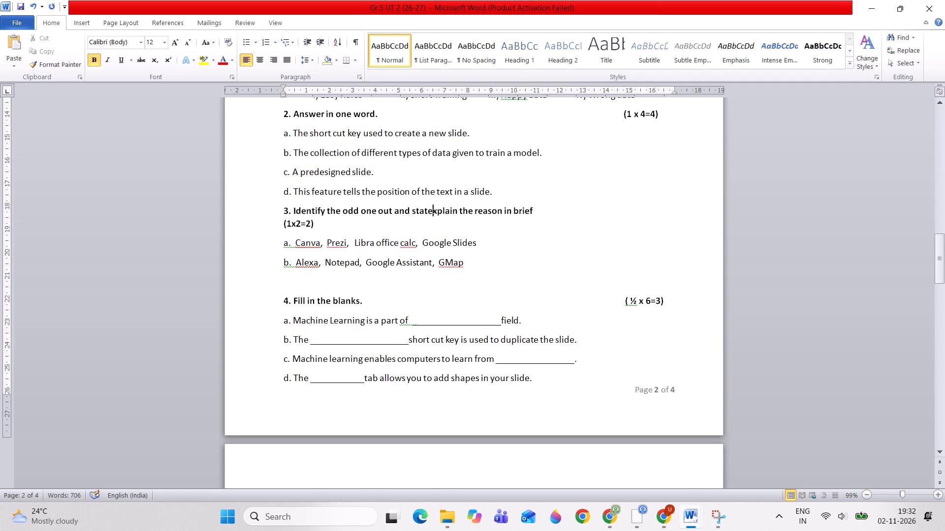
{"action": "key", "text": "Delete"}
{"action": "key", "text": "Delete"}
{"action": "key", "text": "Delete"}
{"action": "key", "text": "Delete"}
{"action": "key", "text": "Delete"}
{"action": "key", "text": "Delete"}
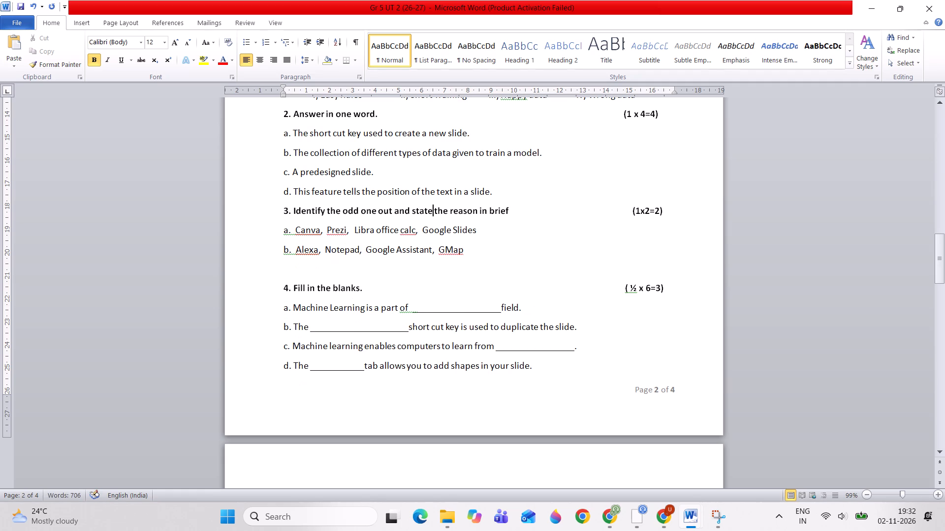
Set the marks for question 3 to (2x2=4).
{"action": "left_click", "coordinate": [638, 209]}
{"action": "key", "text": "BackSpace"}
{"action": "key", "text": "2"}
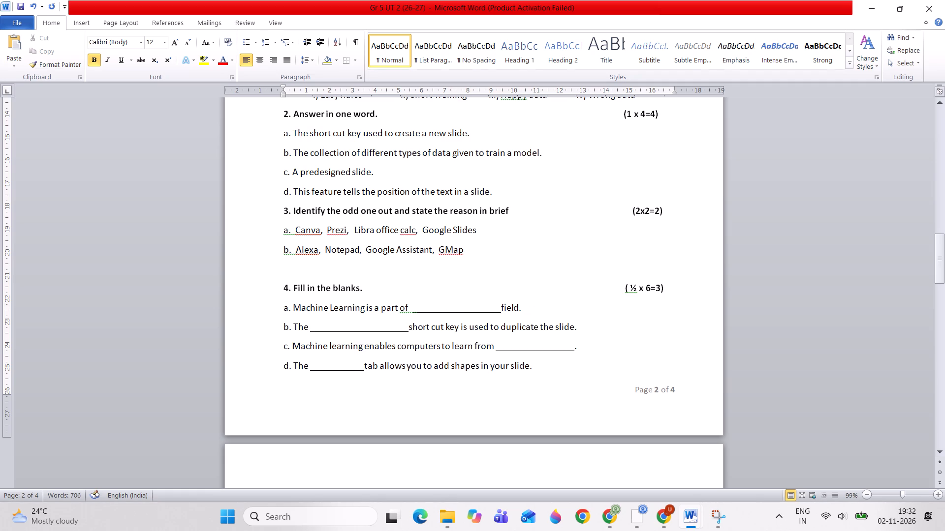
{"action": "left_click", "coordinate": [657, 214]}
{"action": "key", "text": "Delete"}
{"action": "key", "text": "4"}
Remove the spaces around the x in question 2's marks so they read (1x4=4).
{"action": "left_click_drag", "start_coordinate": [937, 270], "coordinate": [921, 245]}
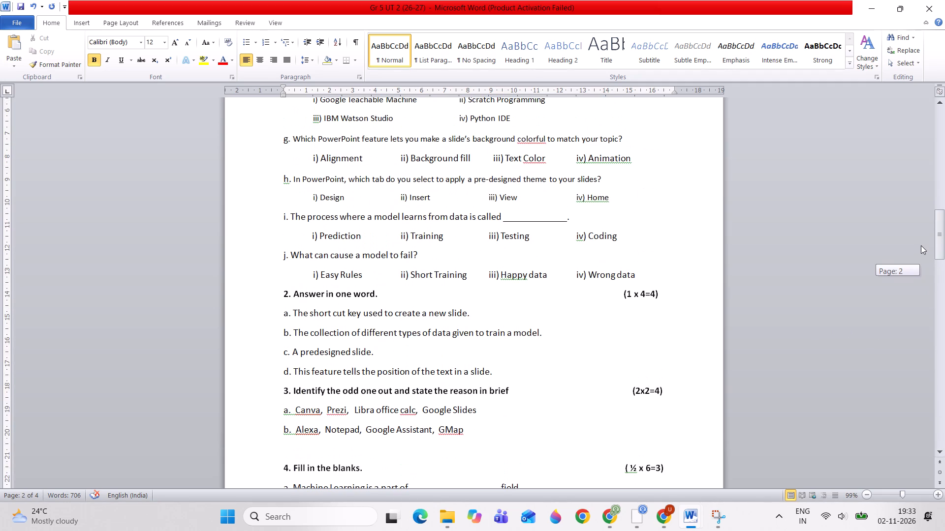
{"action": "left_click_drag", "start_coordinate": [921, 245], "coordinate": [921, 244]}
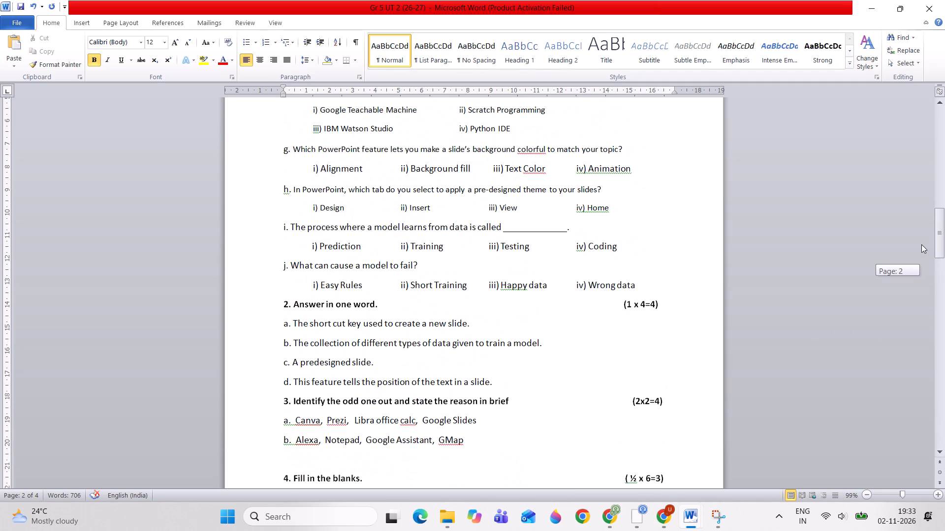
{"action": "left_click_drag", "start_coordinate": [921, 244], "coordinate": [920, 256]}
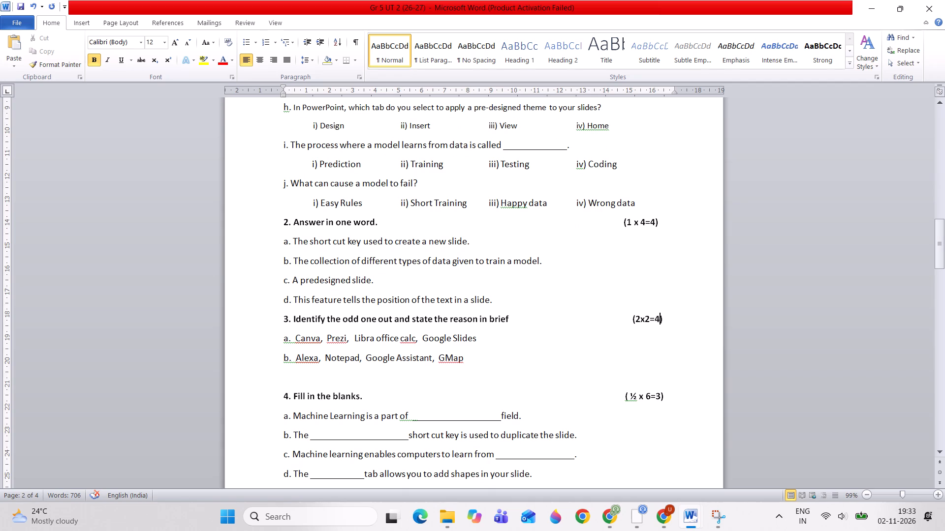
{"action": "left_click", "coordinate": [631, 224]}
{"action": "key", "text": "Delete"}
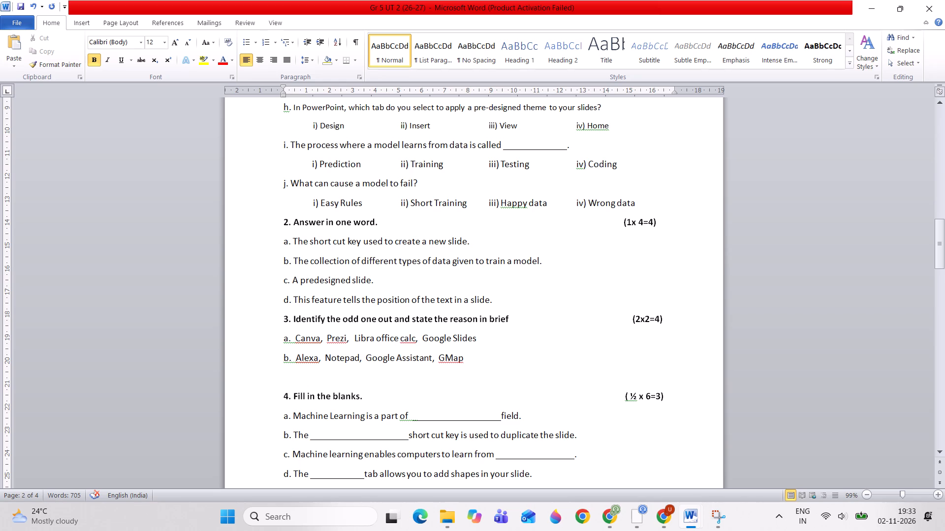
{"action": "left_click", "coordinate": [637, 223]}
{"action": "key", "text": "BackSpace"}
Review the questions and marks from question 2 through the competency-based questions, and return to Section A's questions 2 to 4.
{"action": "right_click_drag", "start_coordinate": [940, 238], "coordinate": [942, 245]}
{"action": "left_click", "coordinate": [941, 233]}
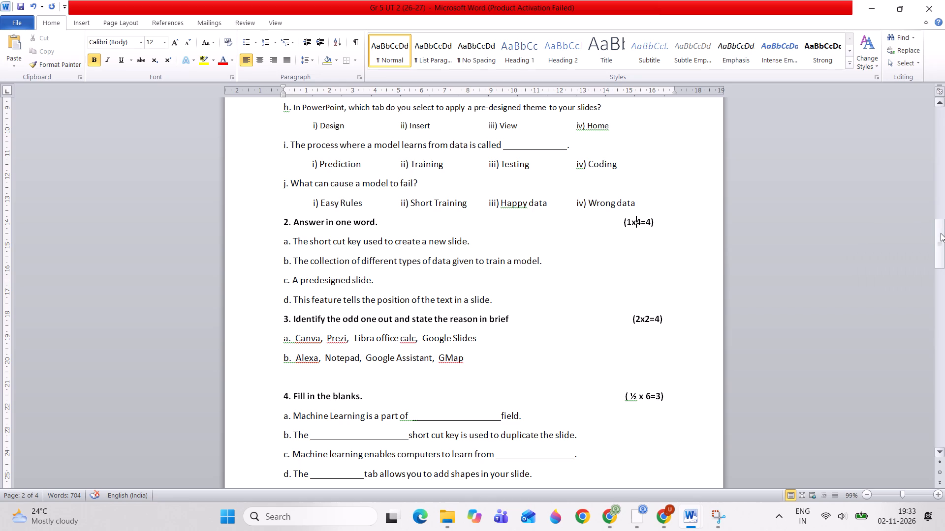
{"action": "left_click_drag", "start_coordinate": [941, 233], "coordinate": [938, 256]}
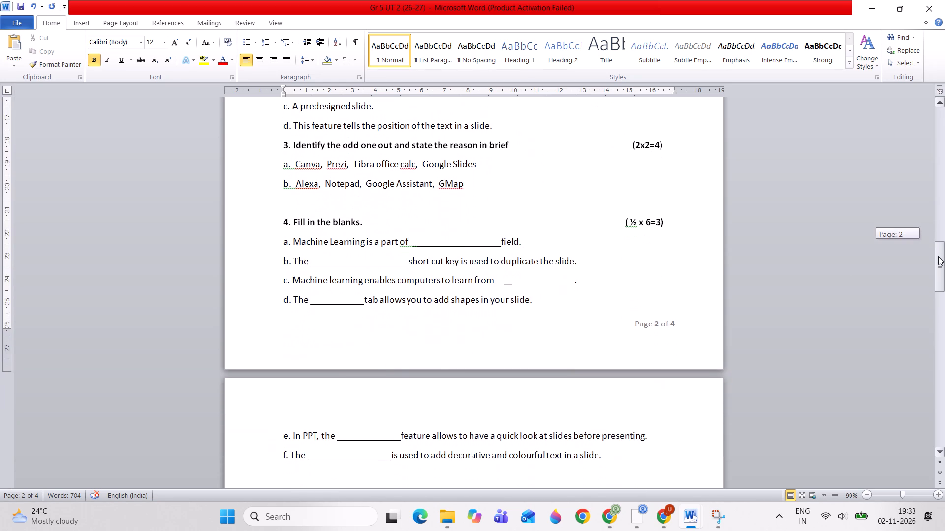
{"action": "left_click_drag", "start_coordinate": [938, 256], "coordinate": [935, 269]}
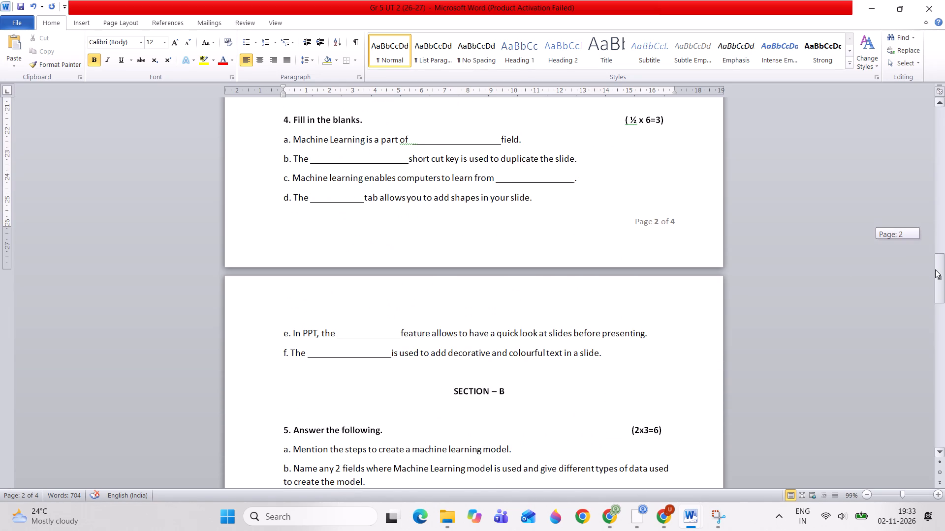
{"action": "left_click_drag", "start_coordinate": [935, 269], "coordinate": [933, 304]}
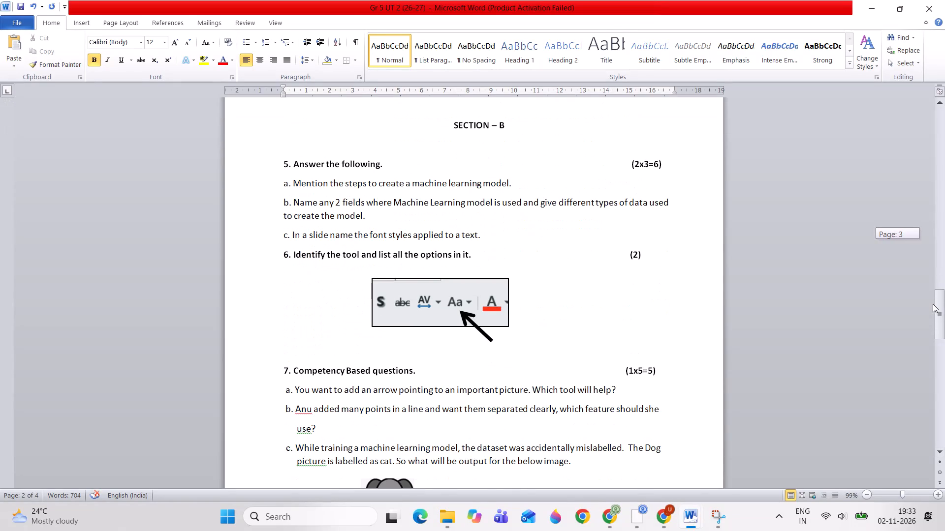
{"action": "left_click_drag", "start_coordinate": [933, 304], "coordinate": [928, 332]}
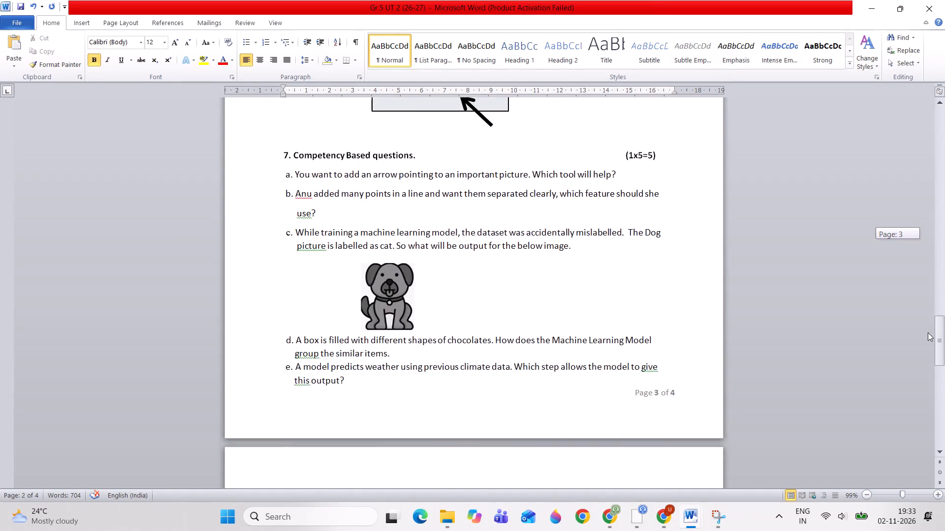
{"action": "left_click_drag", "start_coordinate": [928, 332], "coordinate": [913, 278]}
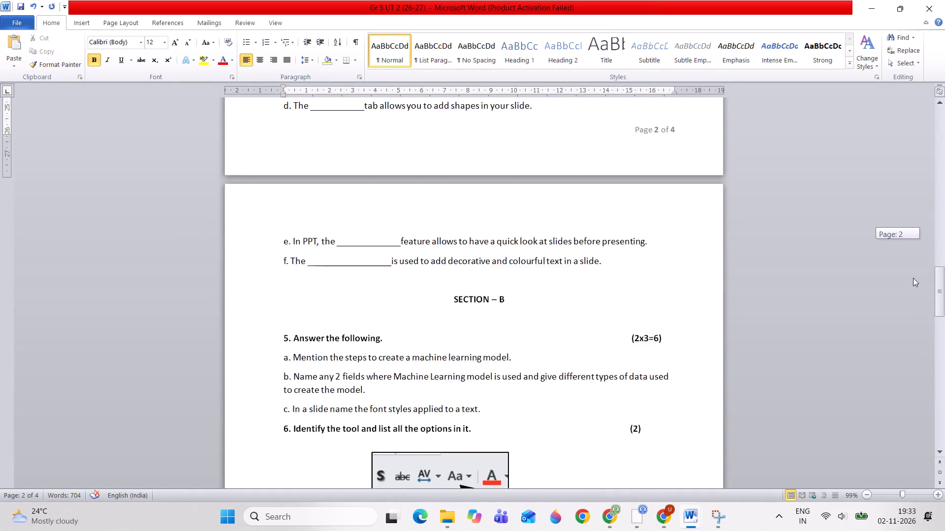
{"action": "left_click_drag", "start_coordinate": [913, 278], "coordinate": [899, 228]}
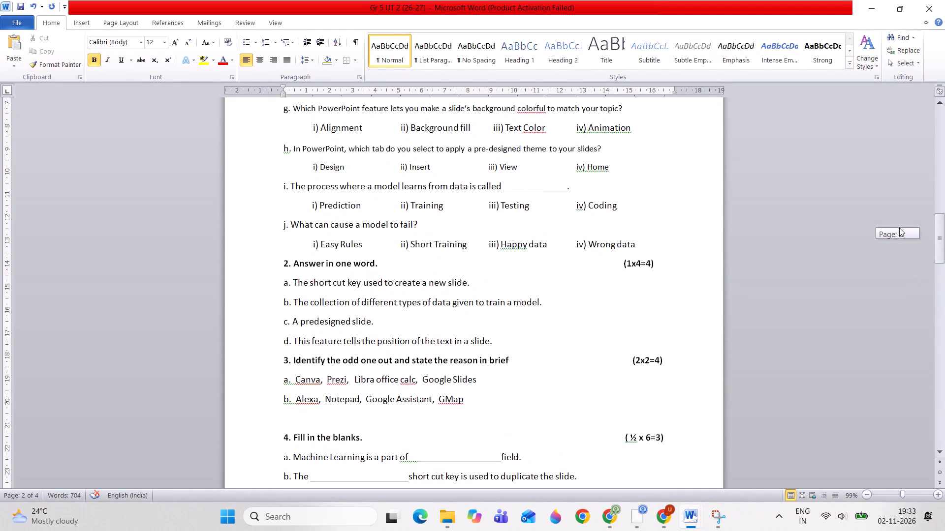
{"action": "left_click_drag", "start_coordinate": [899, 228], "coordinate": [896, 236]}
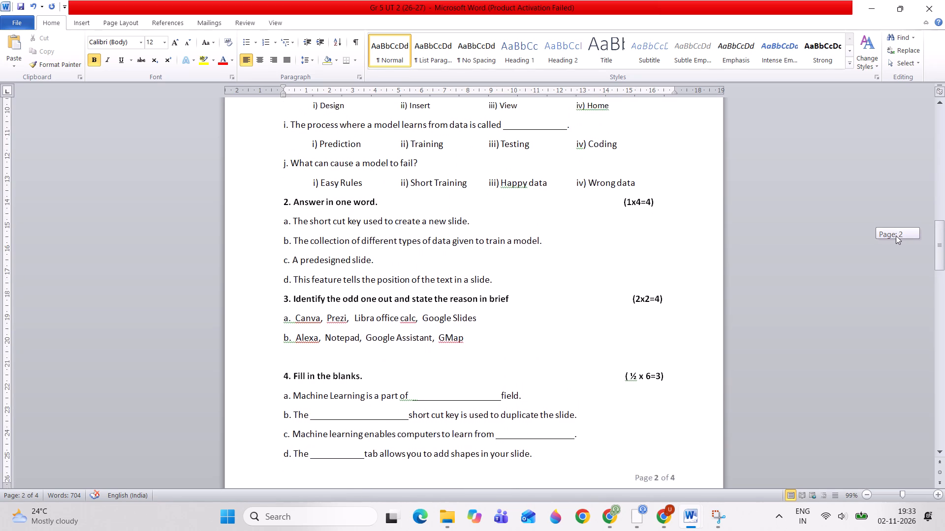
{"action": "left_click_drag", "start_coordinate": [896, 236], "coordinate": [895, 246]}
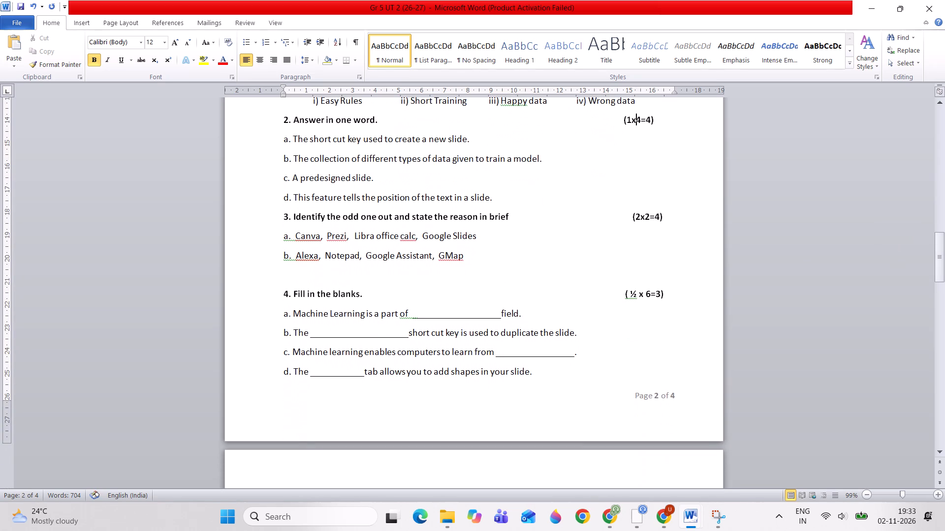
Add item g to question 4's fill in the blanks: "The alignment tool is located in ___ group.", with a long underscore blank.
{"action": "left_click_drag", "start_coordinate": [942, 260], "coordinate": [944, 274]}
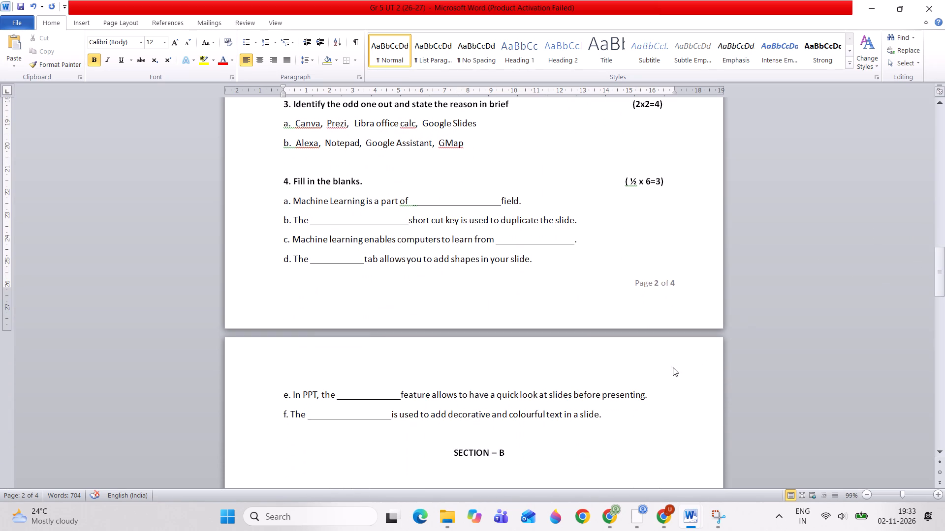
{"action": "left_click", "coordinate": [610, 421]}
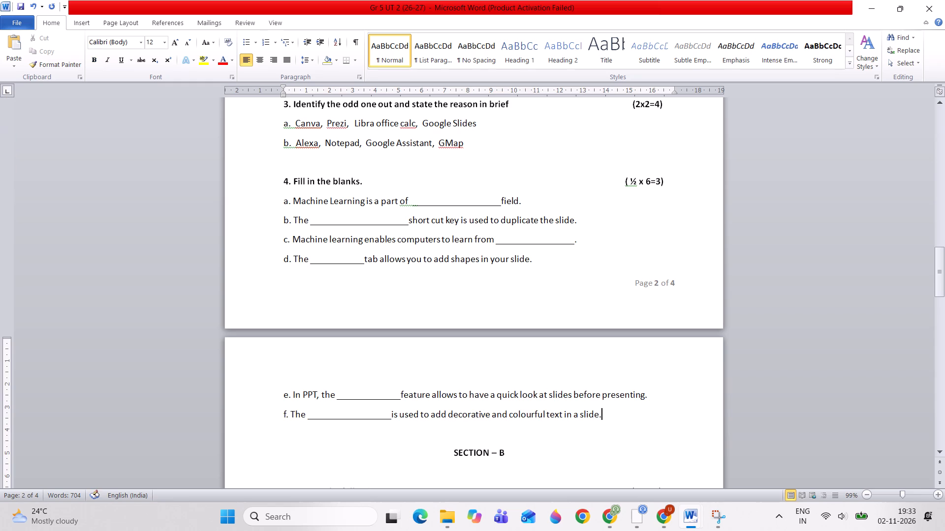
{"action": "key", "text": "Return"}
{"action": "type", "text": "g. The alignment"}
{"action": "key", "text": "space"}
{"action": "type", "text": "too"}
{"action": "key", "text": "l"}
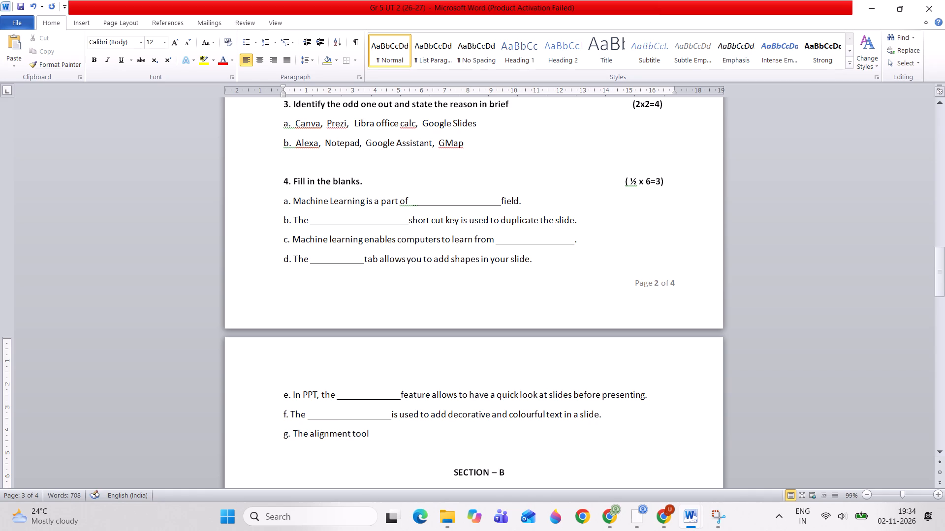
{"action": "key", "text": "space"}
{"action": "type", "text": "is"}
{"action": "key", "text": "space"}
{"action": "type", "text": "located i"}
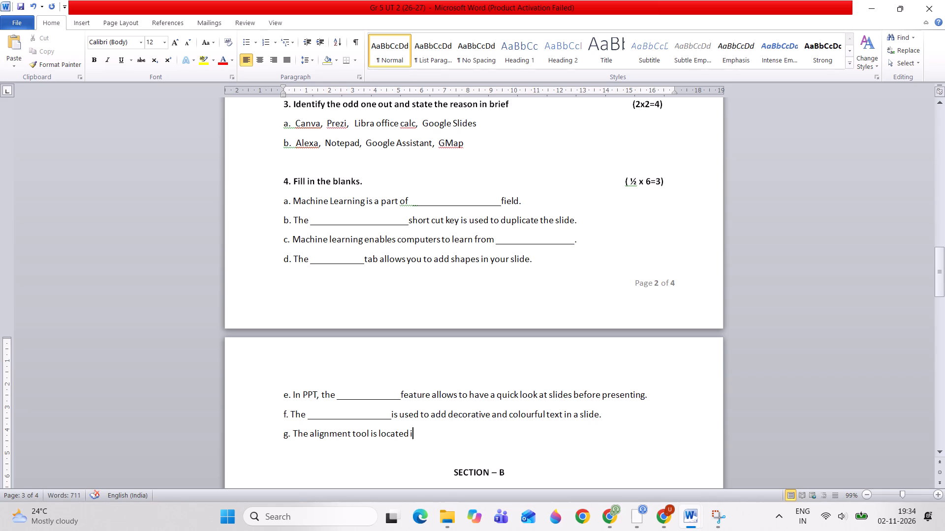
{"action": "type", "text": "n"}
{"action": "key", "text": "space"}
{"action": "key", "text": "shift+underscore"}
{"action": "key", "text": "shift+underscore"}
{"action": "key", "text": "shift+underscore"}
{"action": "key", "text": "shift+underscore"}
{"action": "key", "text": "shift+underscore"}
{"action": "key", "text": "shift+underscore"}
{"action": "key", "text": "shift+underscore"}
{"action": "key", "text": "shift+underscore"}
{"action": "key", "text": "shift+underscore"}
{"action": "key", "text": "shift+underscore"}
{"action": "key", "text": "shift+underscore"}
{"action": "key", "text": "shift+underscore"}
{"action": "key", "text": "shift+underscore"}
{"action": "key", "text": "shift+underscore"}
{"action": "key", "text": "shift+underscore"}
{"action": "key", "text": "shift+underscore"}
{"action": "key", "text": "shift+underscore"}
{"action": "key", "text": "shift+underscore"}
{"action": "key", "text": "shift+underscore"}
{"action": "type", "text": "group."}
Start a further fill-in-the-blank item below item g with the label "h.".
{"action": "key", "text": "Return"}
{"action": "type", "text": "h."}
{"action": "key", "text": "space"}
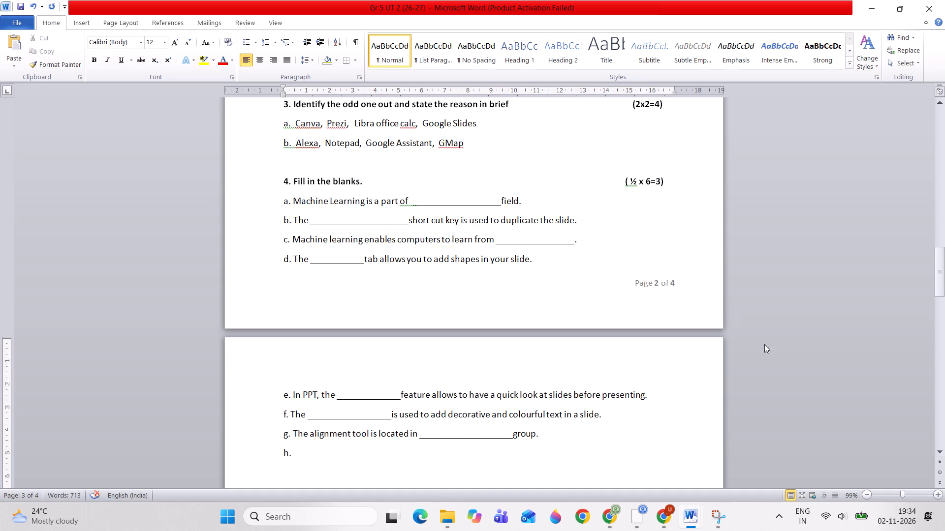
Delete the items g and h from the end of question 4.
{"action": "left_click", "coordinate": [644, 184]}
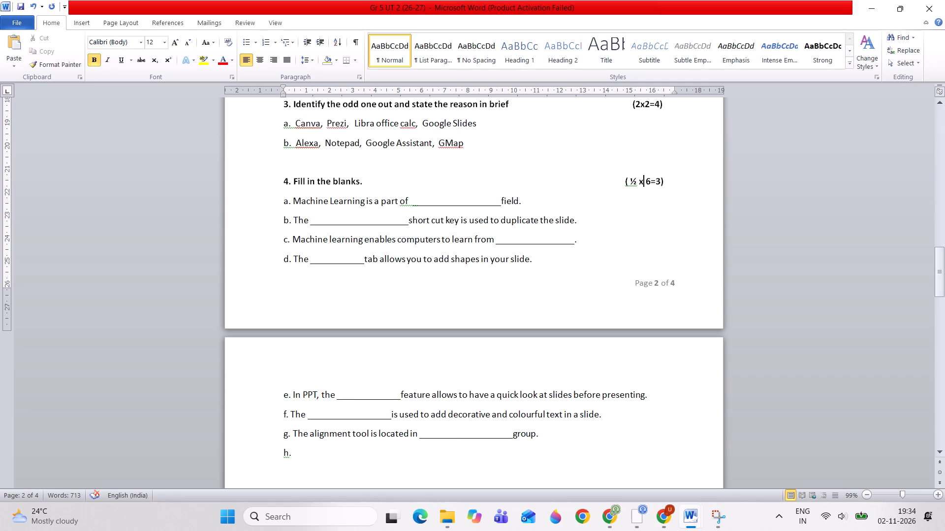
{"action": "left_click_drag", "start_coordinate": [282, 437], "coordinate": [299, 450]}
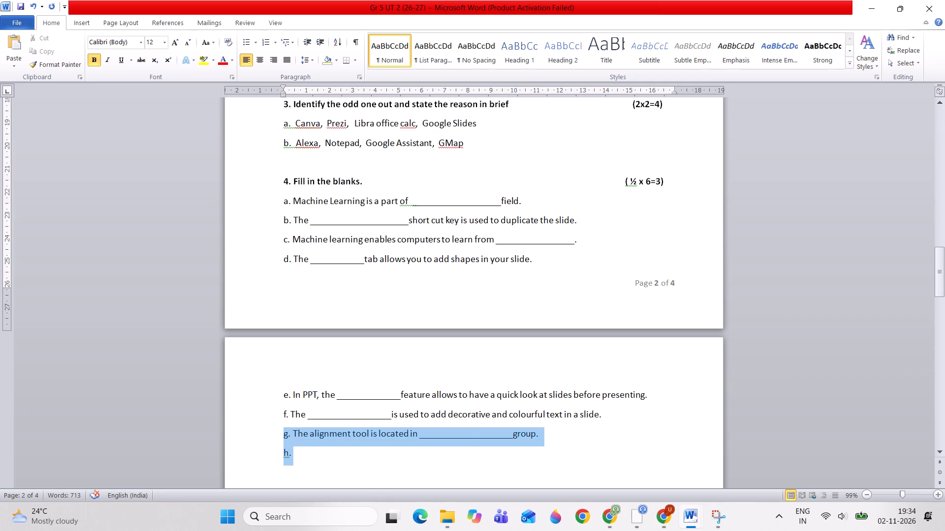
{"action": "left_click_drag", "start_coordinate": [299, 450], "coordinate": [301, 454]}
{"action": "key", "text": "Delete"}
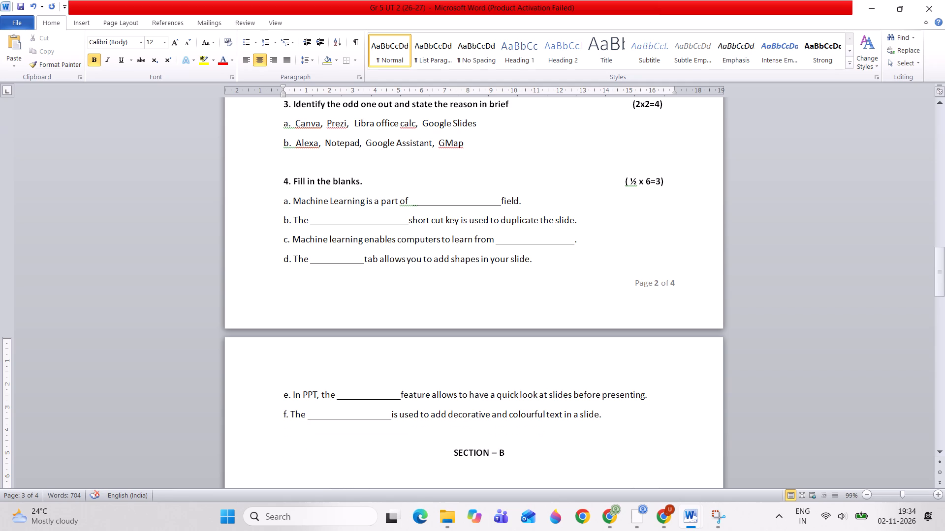
Start a new item labelled "e." below item d of question 2, Answer in one word.
{"action": "left_click", "coordinate": [940, 99]}
{"action": "left_click", "coordinate": [940, 99]}
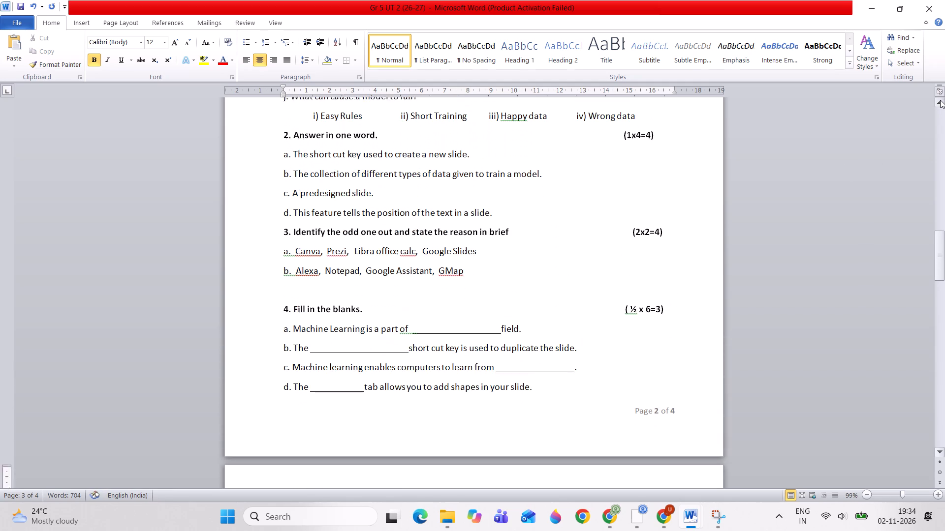
{"action": "left_click", "coordinate": [501, 229]}
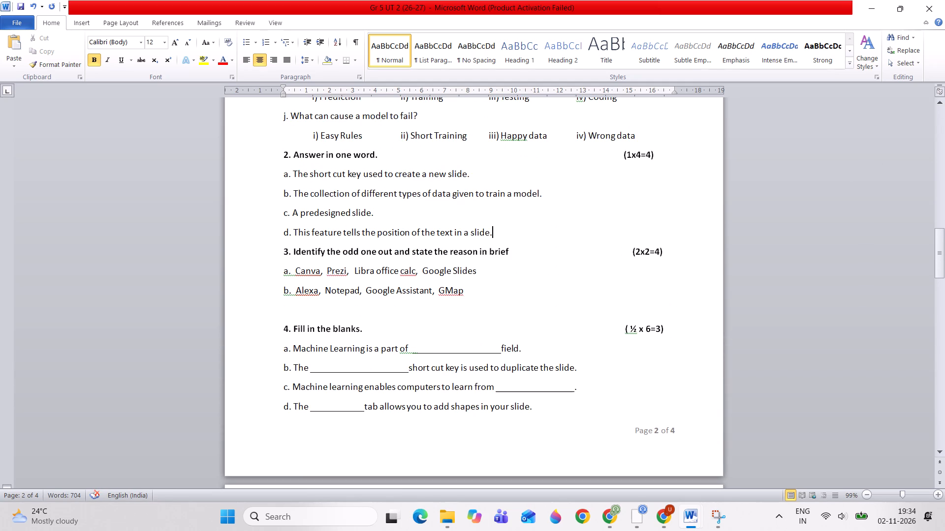
{"action": "key", "text": "Return"}
{"action": "key", "text": "e"}
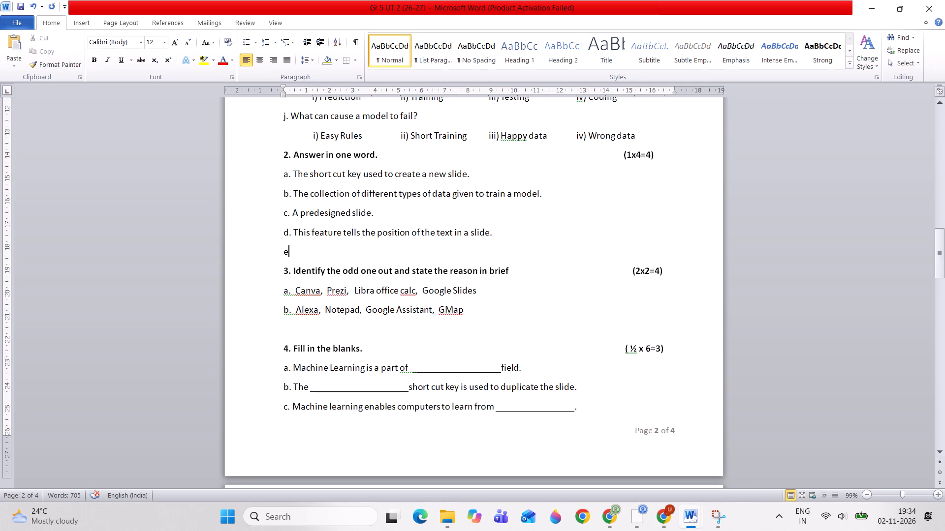
{"action": "type", "text": "."}
{"action": "key", "text": "space"}
Insert a blank line between the last options of question 1 and question 2's heading.
{"action": "left_click_drag", "start_coordinate": [940, 246], "coordinate": [941, 257]}
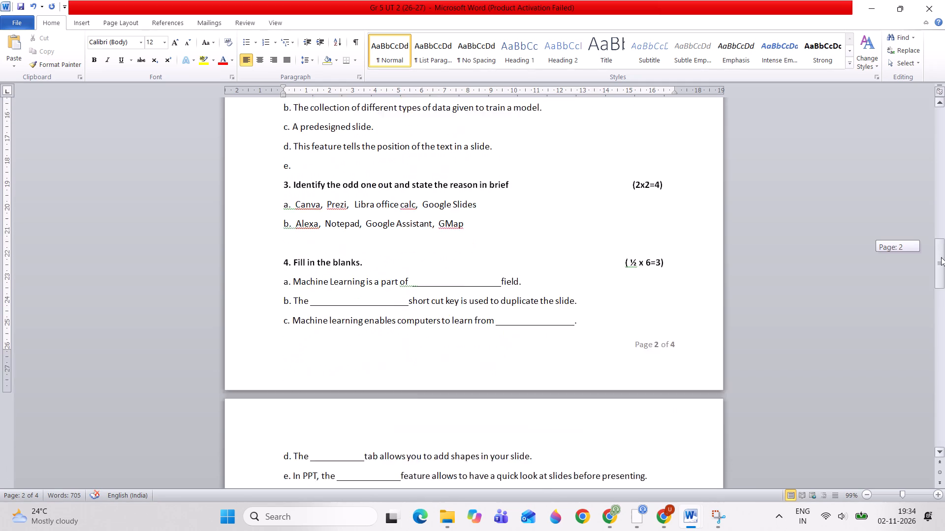
{"action": "left_click_drag", "start_coordinate": [941, 257], "coordinate": [942, 266]}
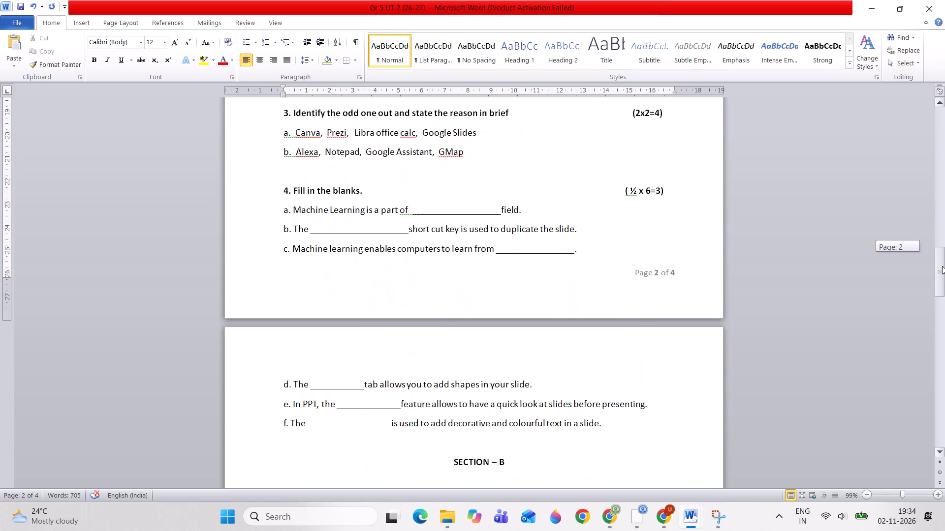
{"action": "left_click_drag", "start_coordinate": [942, 266], "coordinate": [931, 242]}
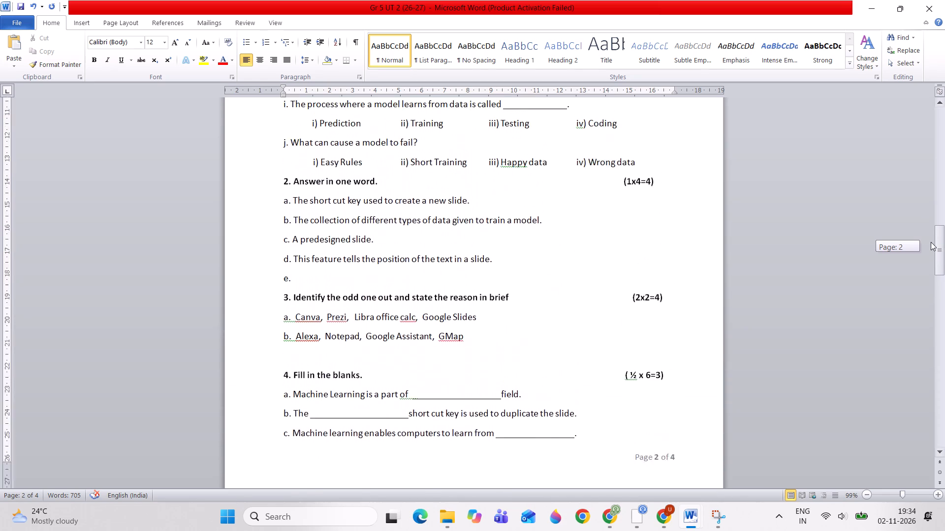
{"action": "left_click_drag", "start_coordinate": [931, 242], "coordinate": [928, 234]}
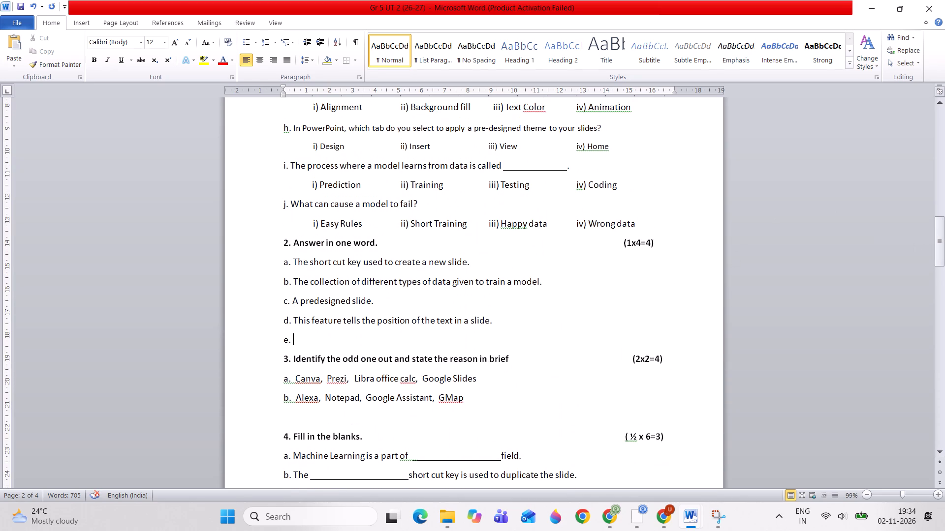
{"action": "left_click", "coordinate": [644, 224]}
{"action": "key", "text": "Return"}
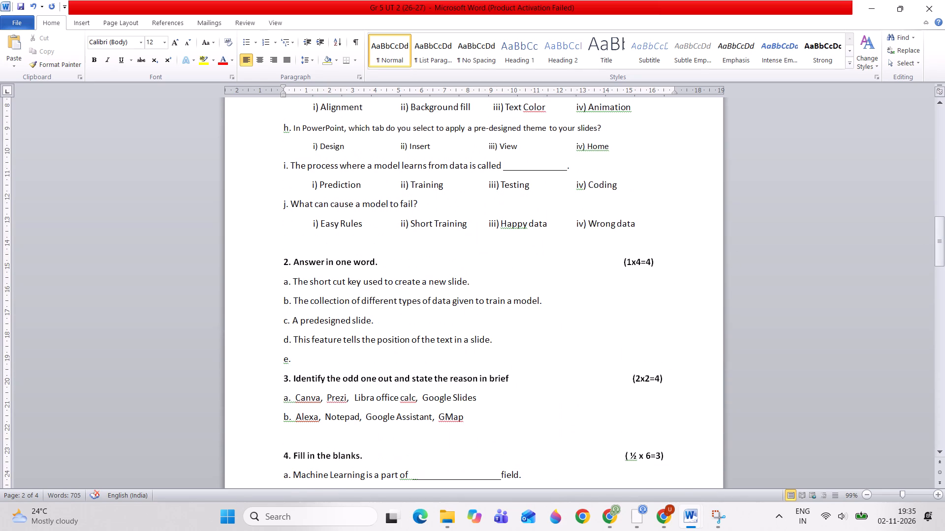
Look through the worksheet document's multiple-choice and Fill In the Blanks sections, questions and answers, for material for item e of question 2.
{"action": "left_click", "coordinate": [659, 517]}
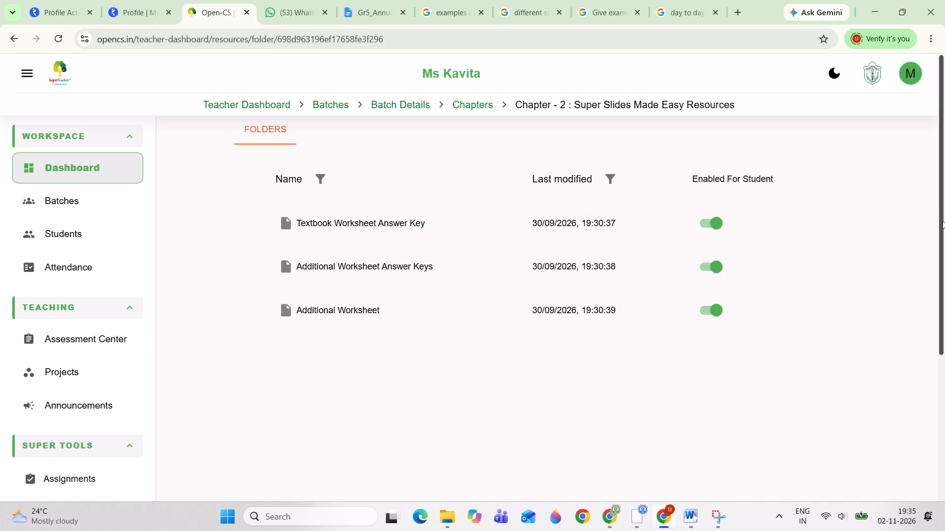
{"action": "left_click_drag", "start_coordinate": [943, 221], "coordinate": [929, 345]}
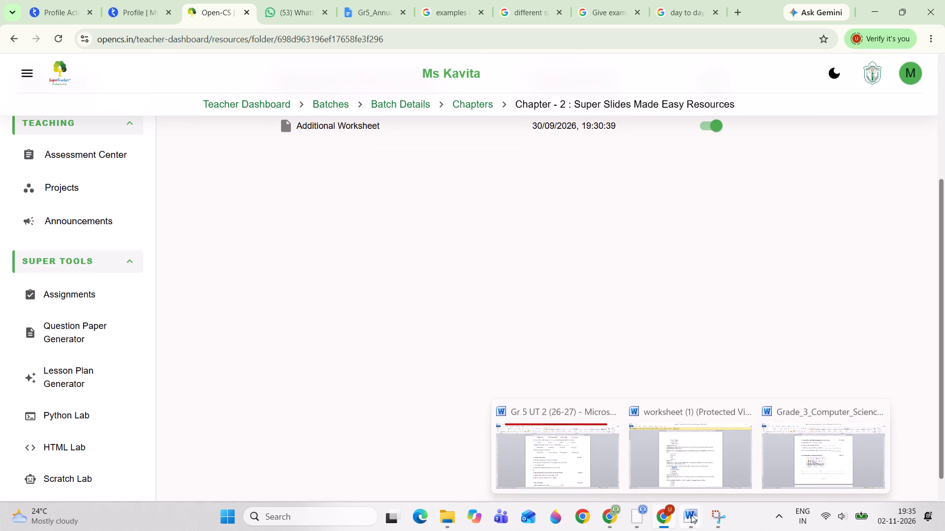
{"action": "left_click", "coordinate": [707, 471]}
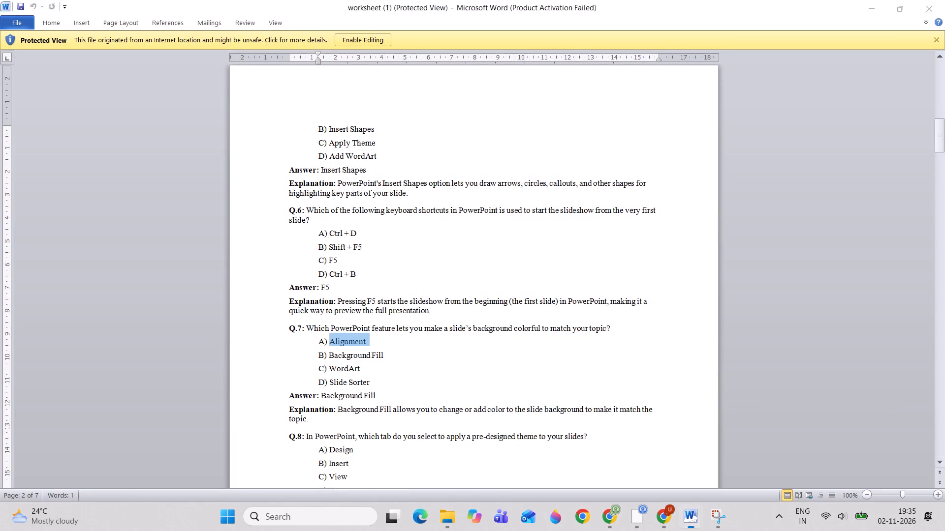
{"action": "left_click", "coordinate": [604, 387]}
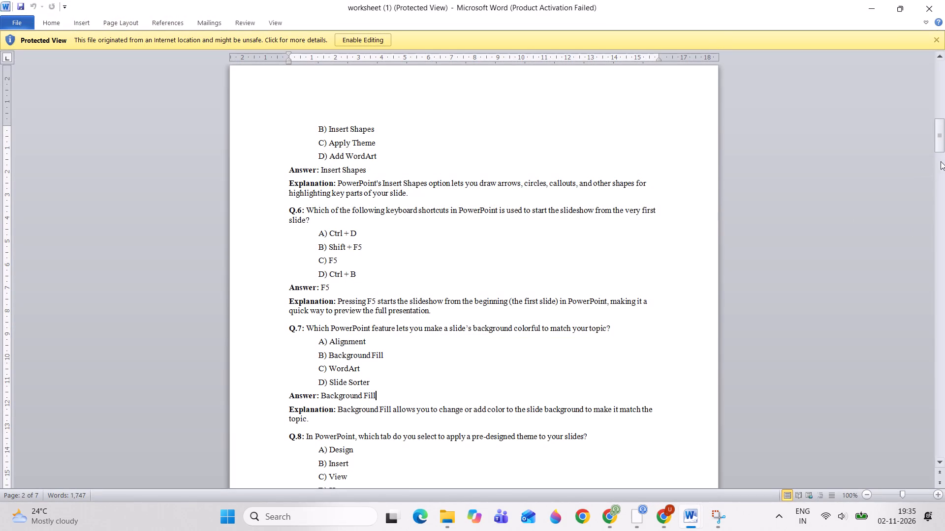
{"action": "left_click_drag", "start_coordinate": [937, 141], "coordinate": [944, 192]}
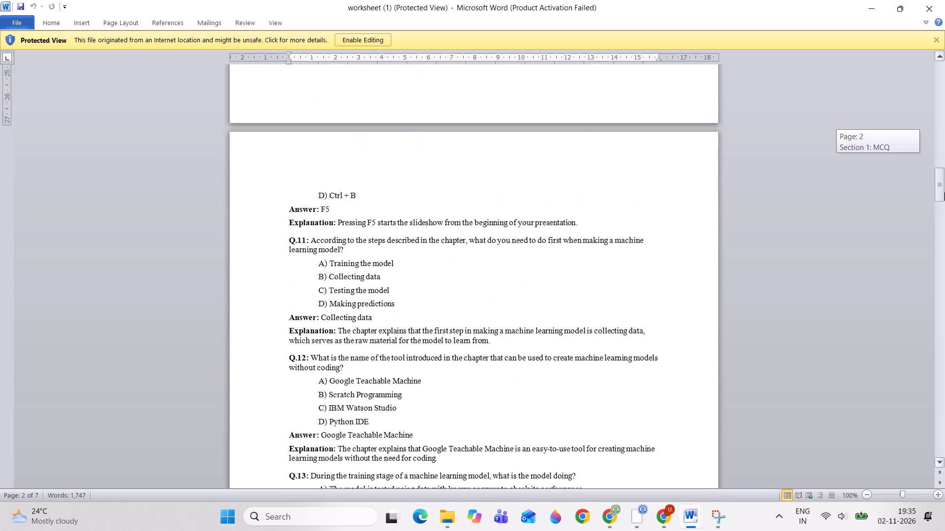
{"action": "left_click_drag", "start_coordinate": [944, 192], "coordinate": [928, 317]}
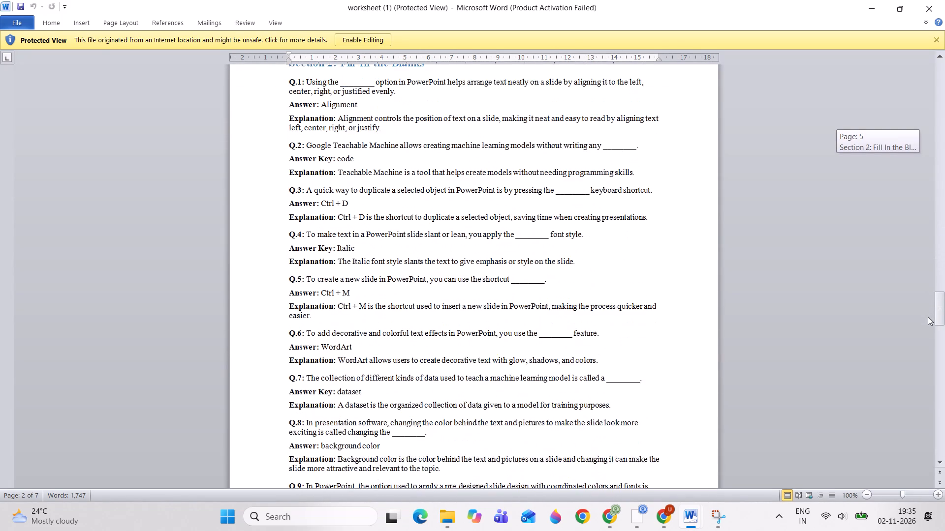
{"action": "left_click_drag", "start_coordinate": [928, 317], "coordinate": [927, 353]}
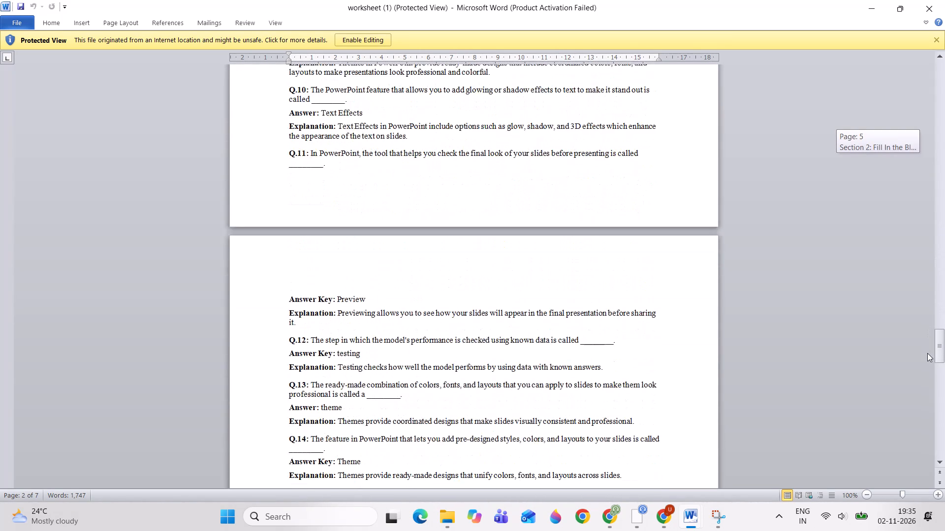
{"action": "left_click_drag", "start_coordinate": [927, 353], "coordinate": [926, 374]}
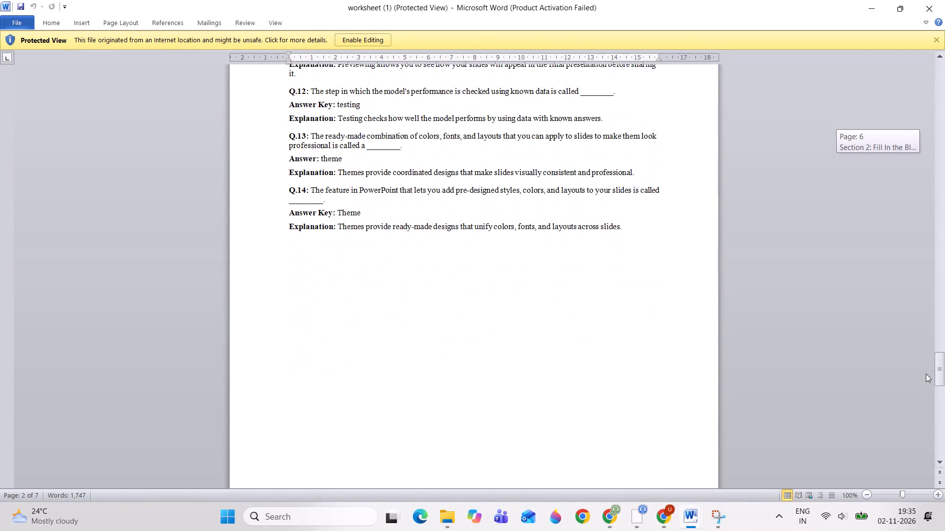
{"action": "left_click_drag", "start_coordinate": [926, 374], "coordinate": [927, 363]}
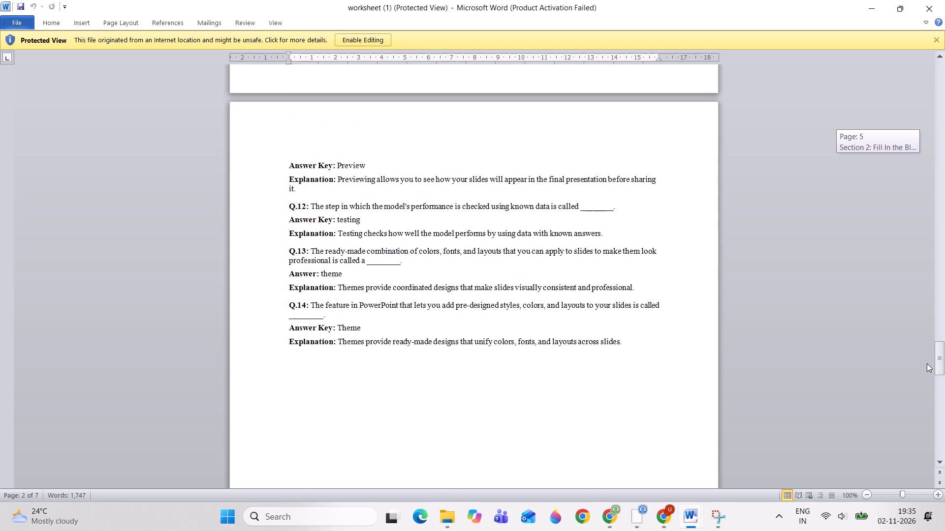
{"action": "left_click_drag", "start_coordinate": [927, 363], "coordinate": [926, 363]}
{"action": "left_click_drag", "start_coordinate": [926, 363], "coordinate": [926, 363]}
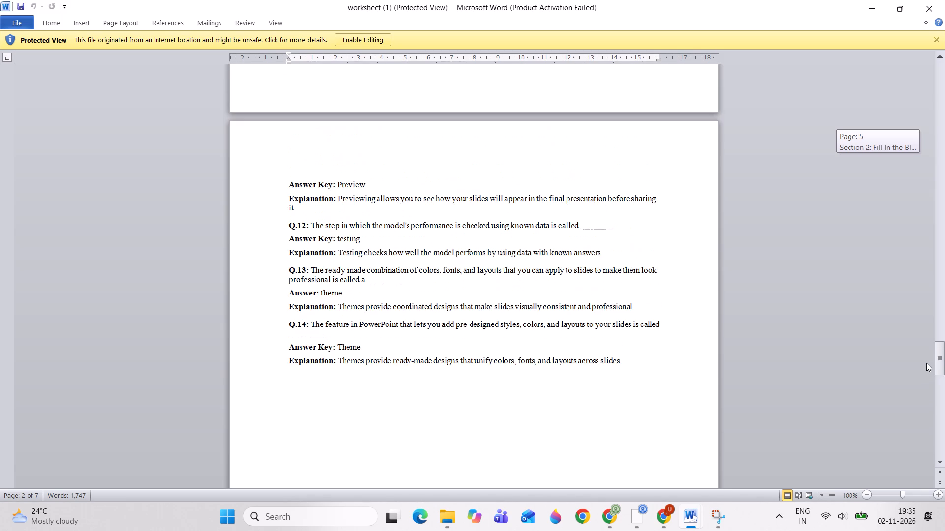
{"action": "left_click_drag", "start_coordinate": [926, 363], "coordinate": [926, 363]}
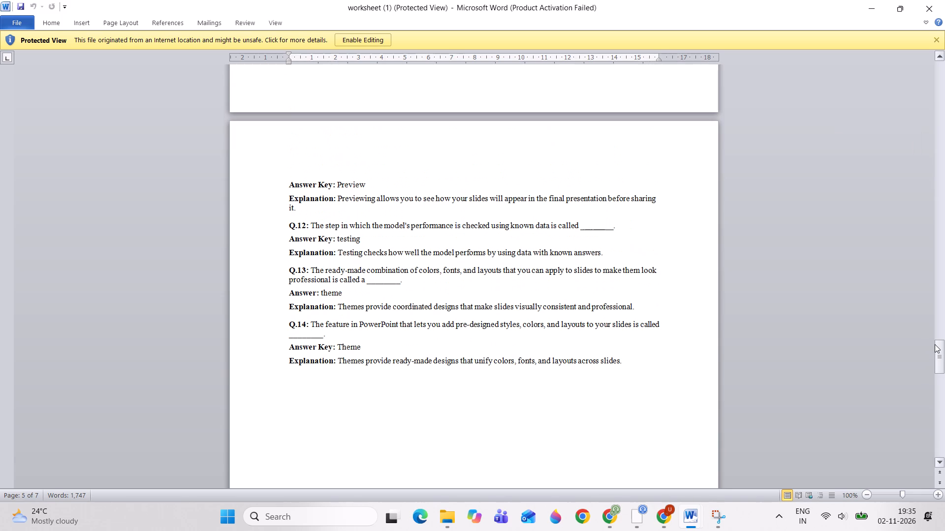
{"action": "left_click_drag", "start_coordinate": [939, 356], "coordinate": [938, 350]}
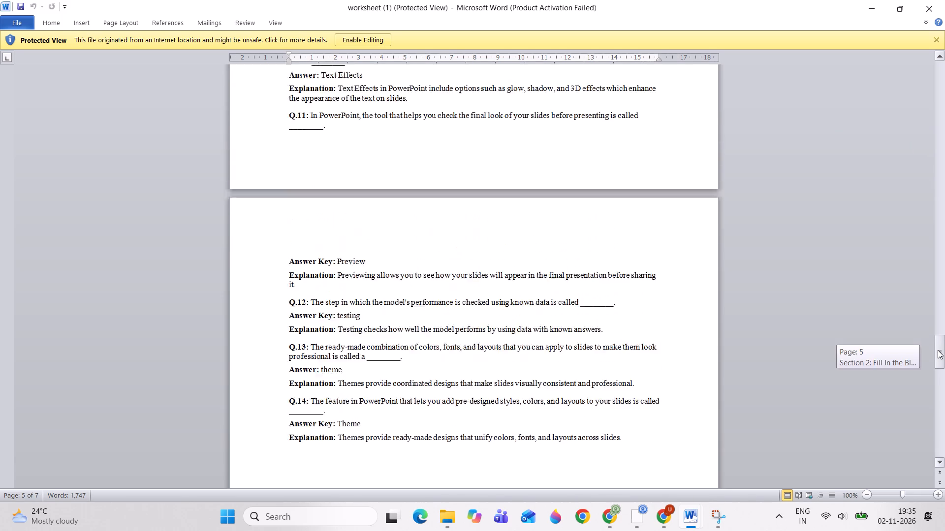
{"action": "left_click_drag", "start_coordinate": [938, 350], "coordinate": [936, 345]}
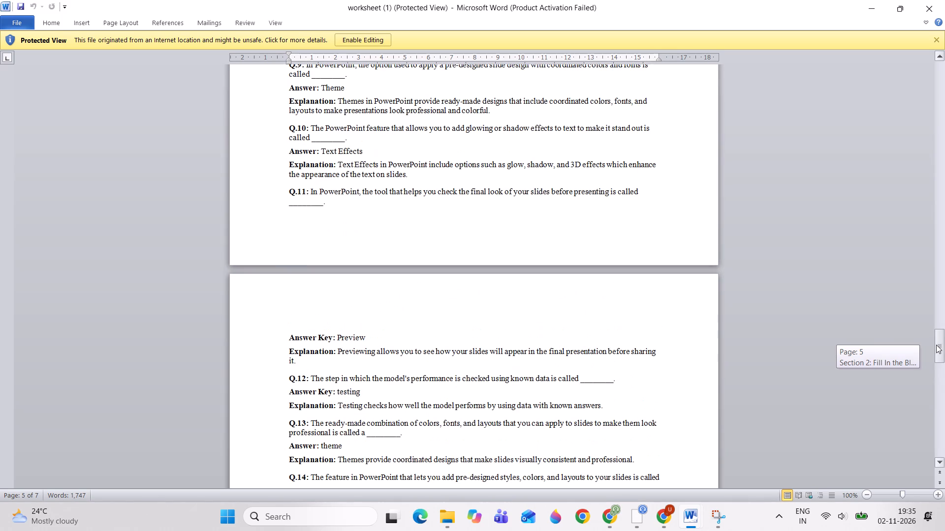
{"action": "left_click_drag", "start_coordinate": [936, 345], "coordinate": [936, 344]}
{"action": "left_click_drag", "start_coordinate": [936, 344], "coordinate": [935, 333]}
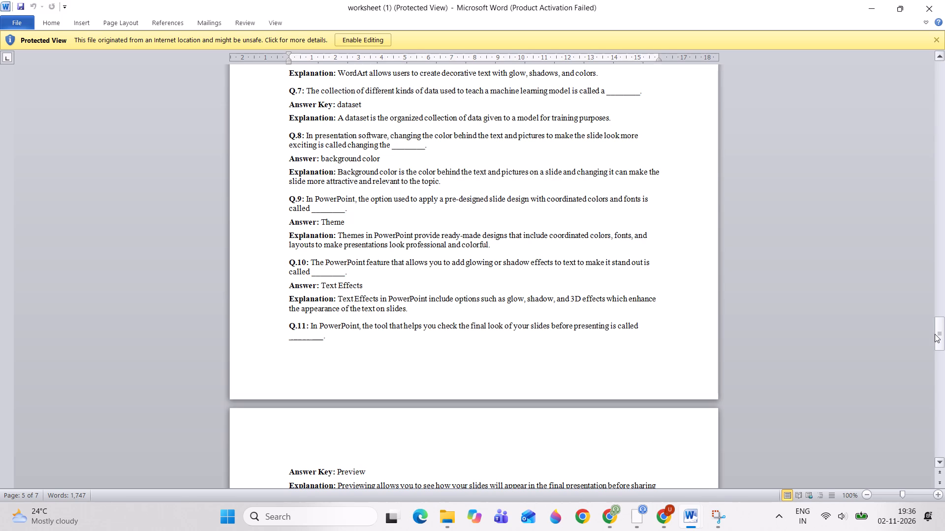
In the Open-CS site in Chrome, leave the resources folder and open the ebook of Chapter 2, Super Slides Made Easy.
{"action": "left_click", "coordinate": [662, 516]}
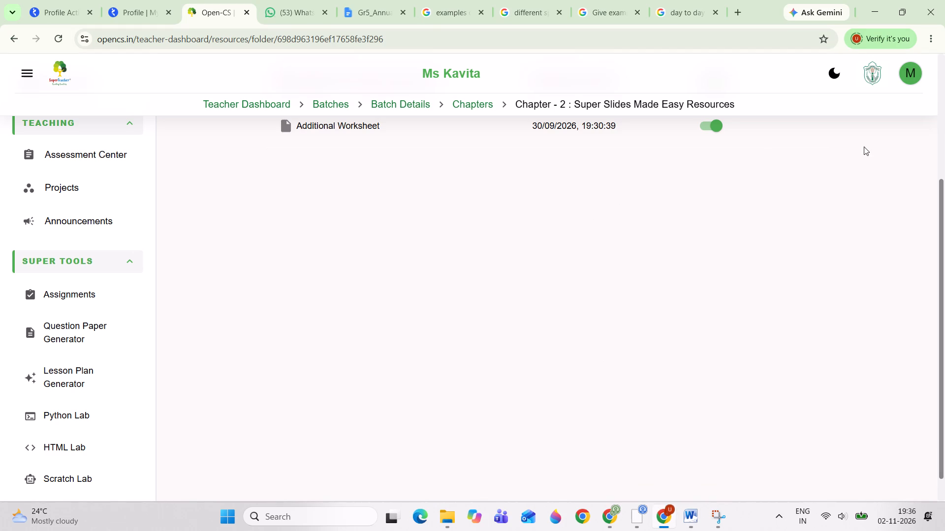
{"action": "left_click", "coordinate": [939, 113]}
{"action": "left_click_drag", "start_coordinate": [939, 113], "coordinate": [593, 148]}
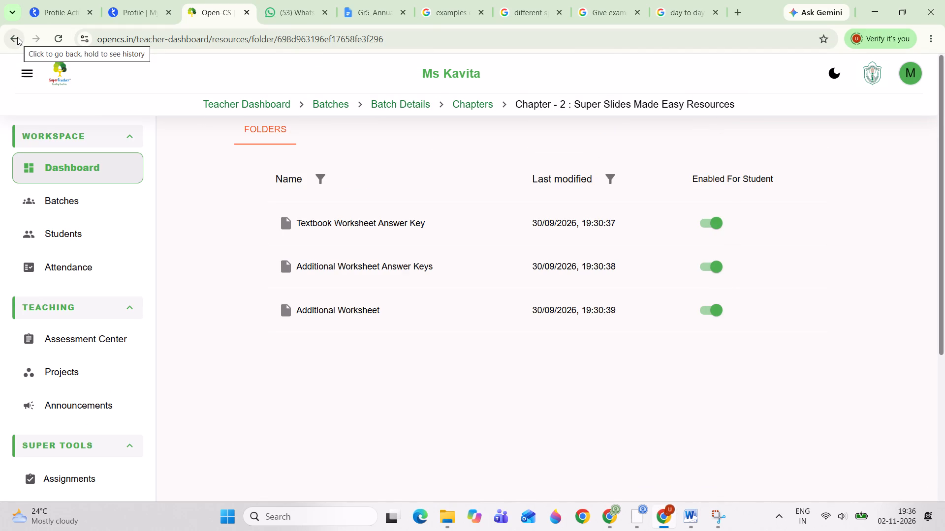
{"action": "left_click", "coordinate": [17, 37]}
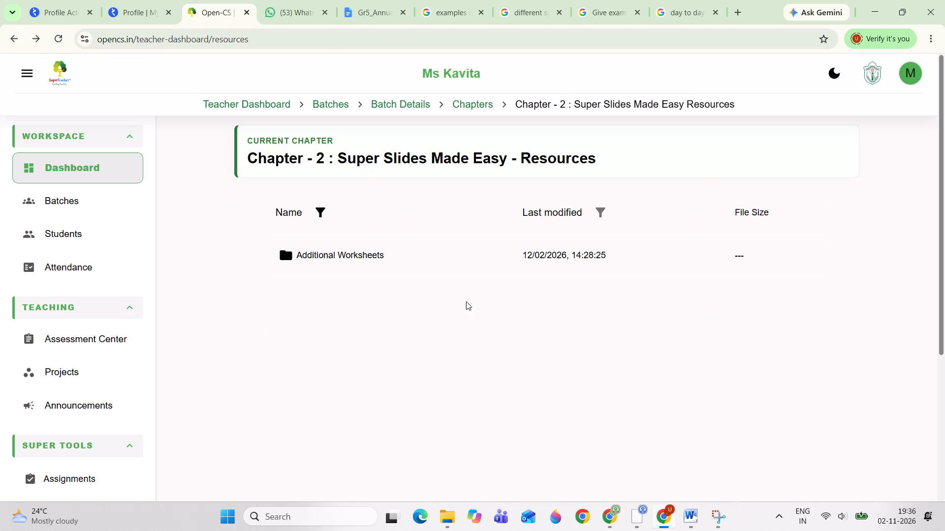
{"action": "left_click", "coordinate": [545, 109]}
{"action": "left_click", "coordinate": [485, 107]}
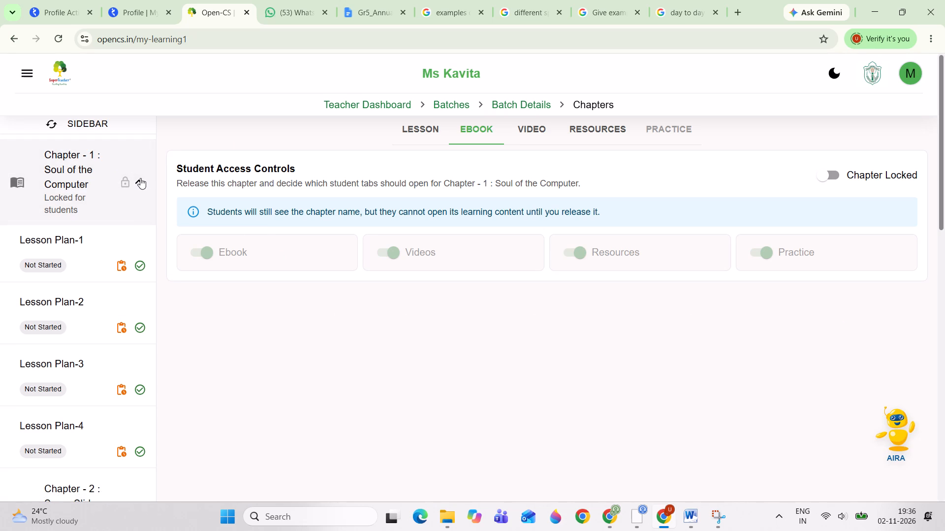
{"action": "left_click", "coordinate": [140, 178]}
{"action": "left_click", "coordinate": [93, 262]}
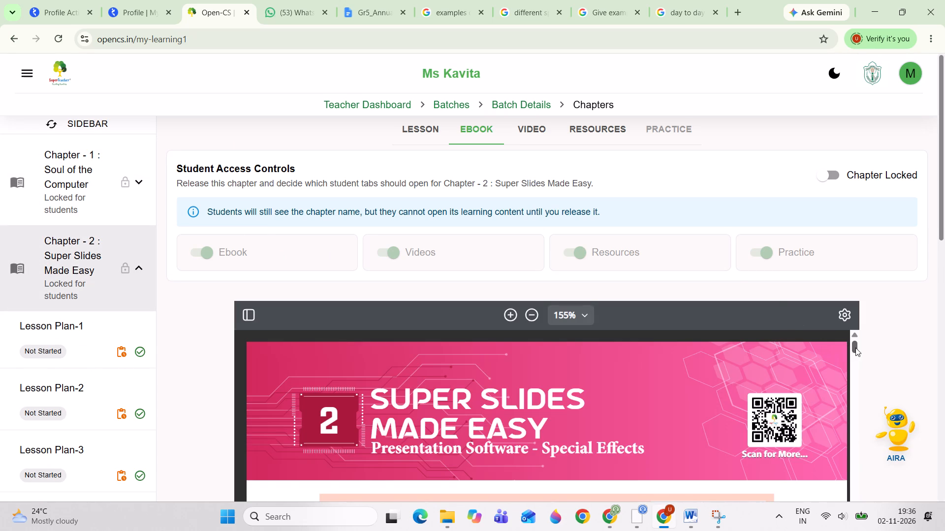
Look through the Chapter 2 ebook from its opening page to the Background Color section for material for item e of question 2.
{"action": "left_click_drag", "start_coordinate": [855, 348], "coordinate": [853, 376]}
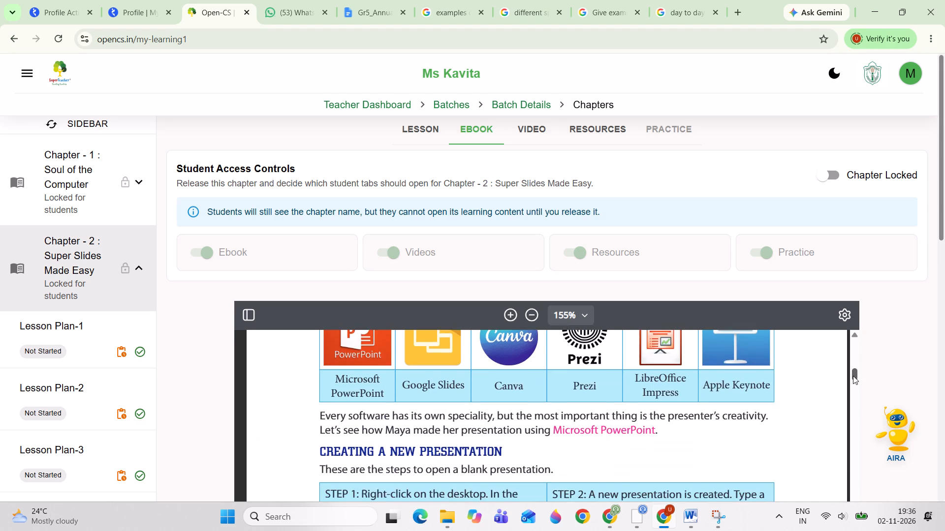
{"action": "left_click_drag", "start_coordinate": [853, 376], "coordinate": [850, 395]}
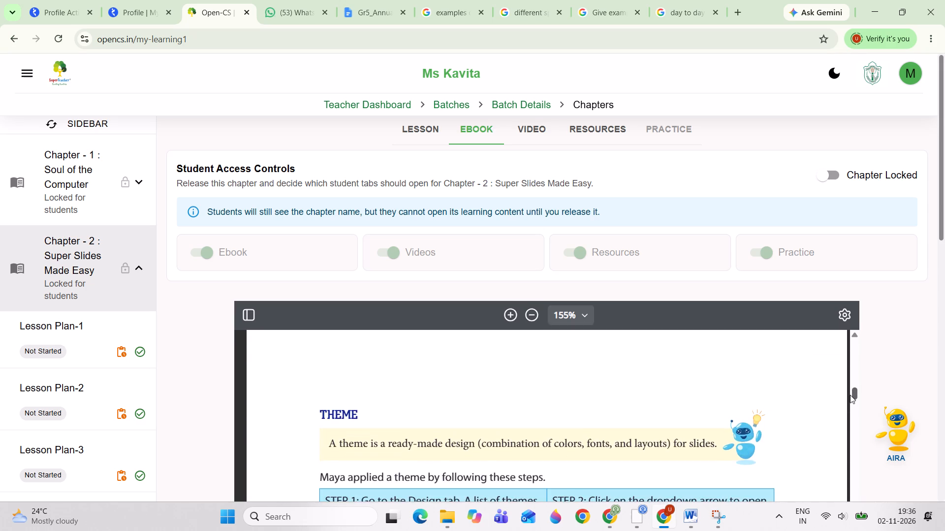
{"action": "left_click_drag", "start_coordinate": [850, 395], "coordinate": [850, 424]}
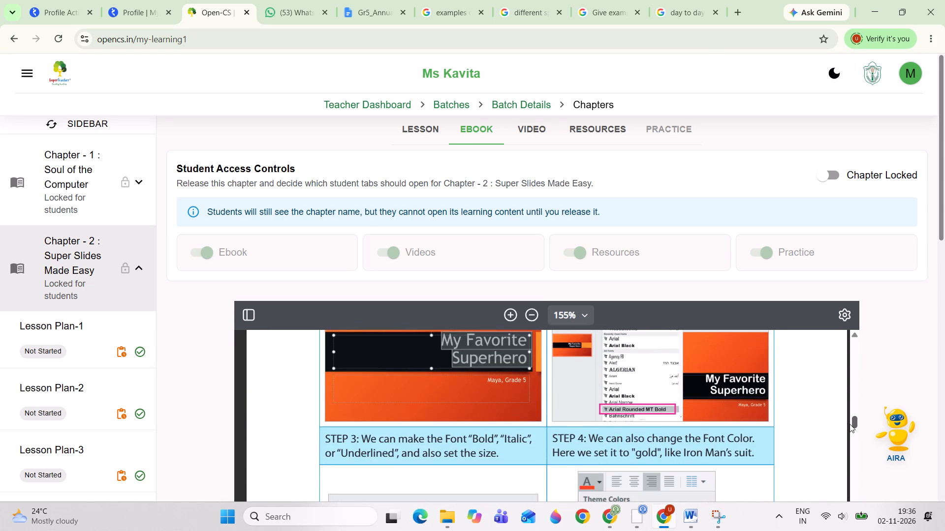
{"action": "left_click_drag", "start_coordinate": [850, 424], "coordinate": [849, 436]}
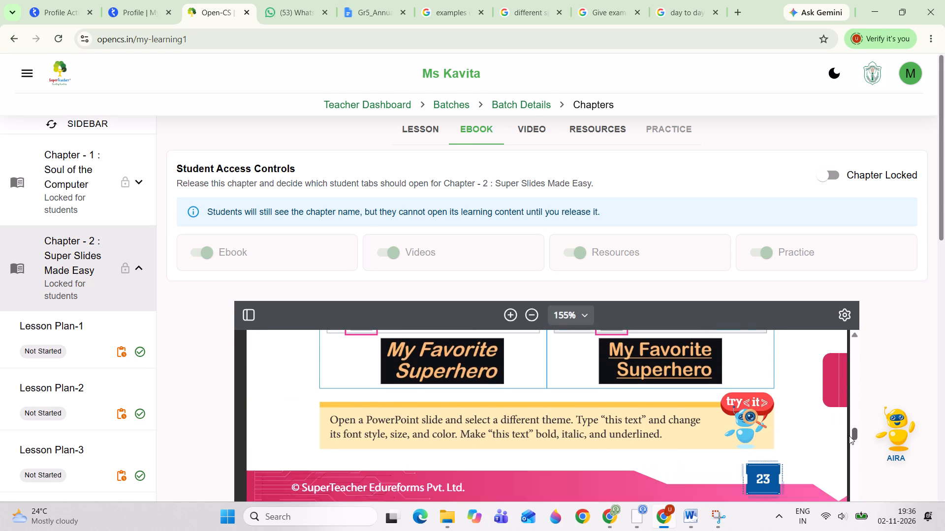
{"action": "left_click_drag", "start_coordinate": [849, 436], "coordinate": [847, 439]}
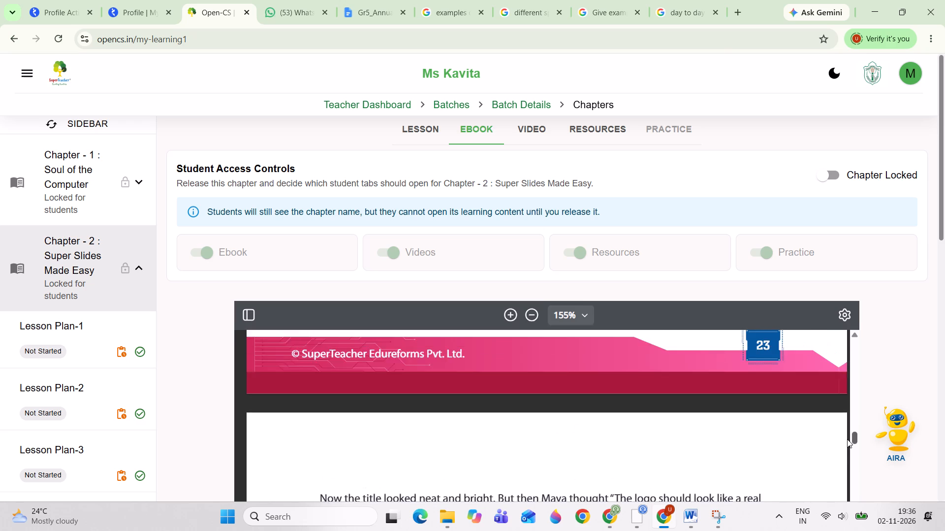
{"action": "left_click_drag", "start_coordinate": [847, 439], "coordinate": [851, 463]}
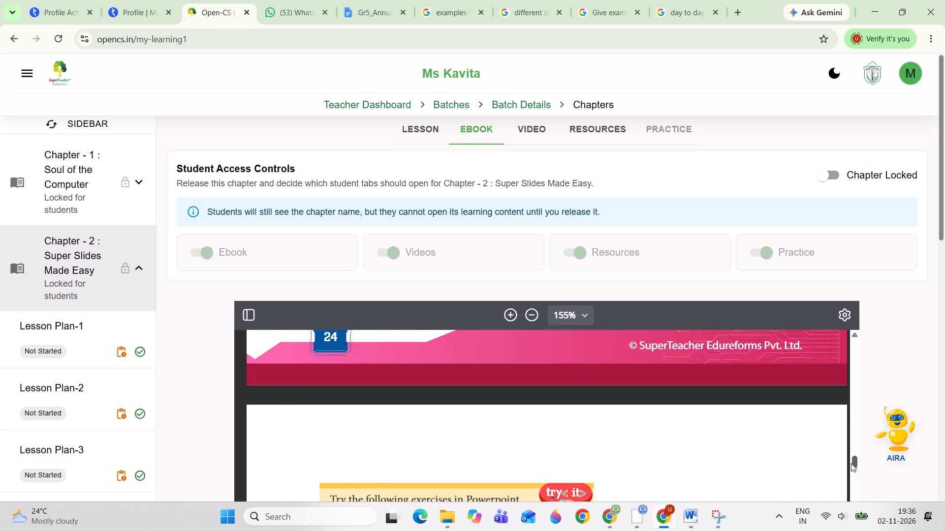
{"action": "left_click_drag", "start_coordinate": [851, 463], "coordinate": [855, 473]}
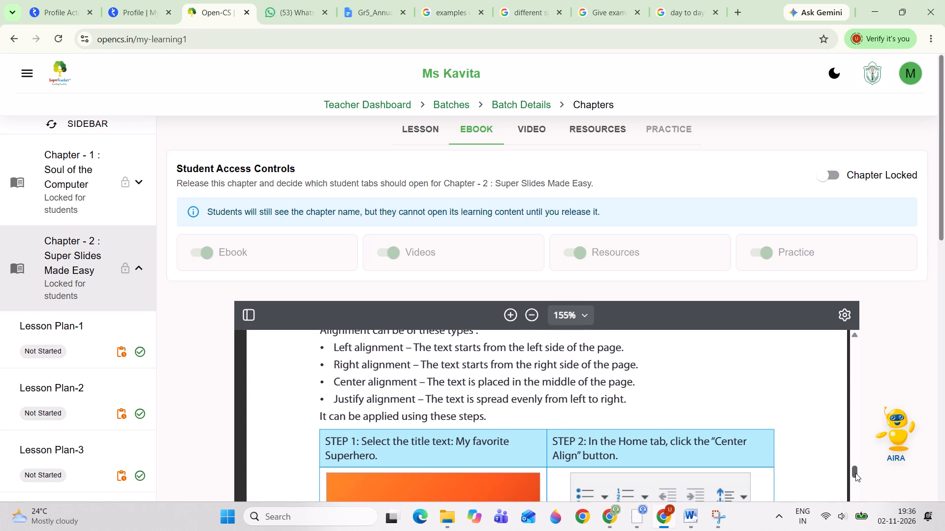
{"action": "left_click_drag", "start_coordinate": [855, 473], "coordinate": [855, 482]}
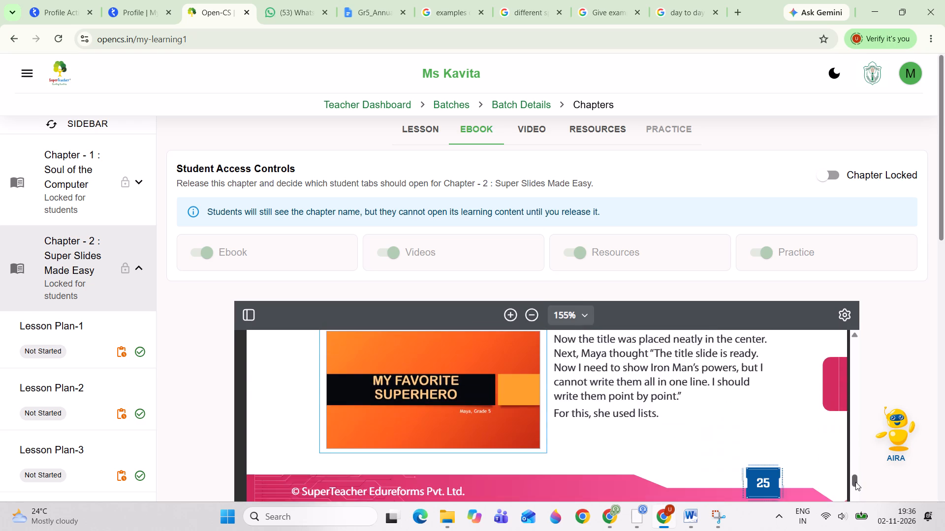
{"action": "left_click_drag", "start_coordinate": [855, 482], "coordinate": [856, 498]}
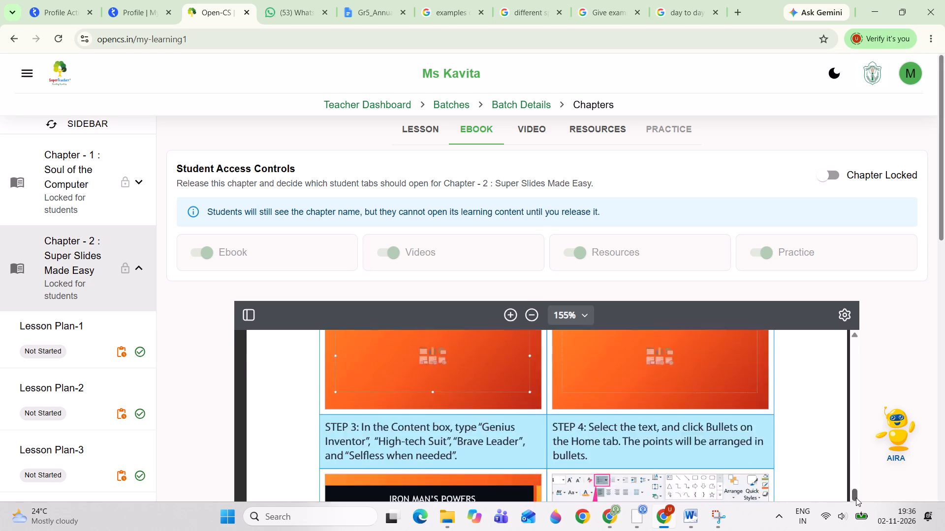
{"action": "left_click_drag", "start_coordinate": [856, 498], "coordinate": [857, 503]}
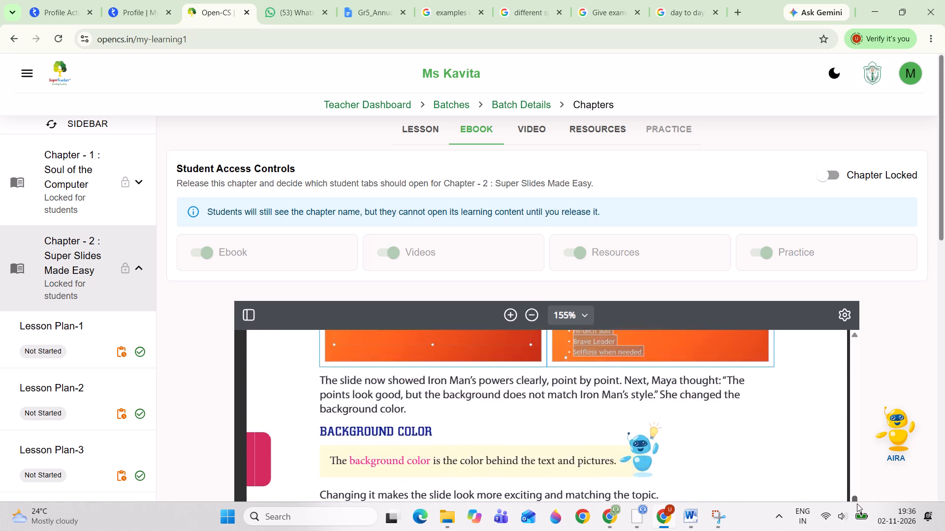
{"action": "left_click_drag", "start_coordinate": [857, 503], "coordinate": [869, 519]}
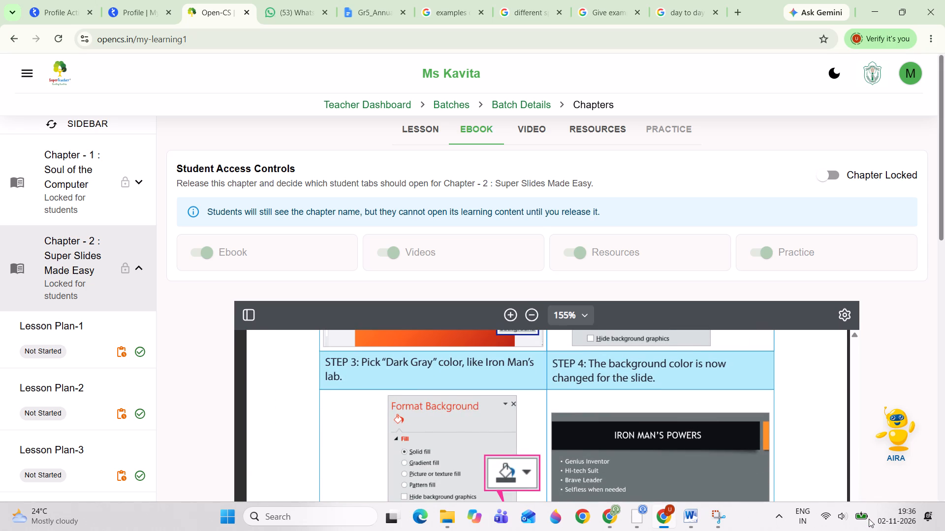
{"action": "left_click_drag", "start_coordinate": [869, 519], "coordinate": [867, 518]}
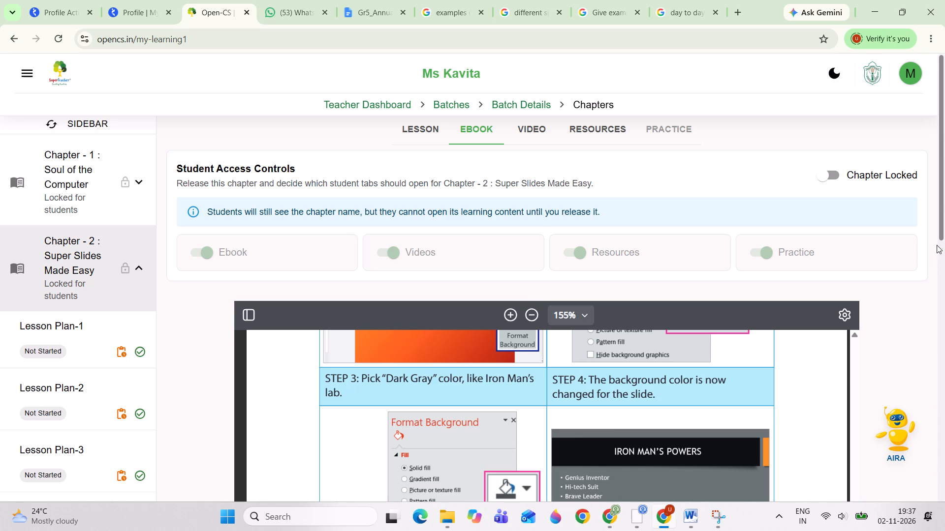
Read on through the ebook's WordArt, Picture, Shapes and Preview sections to the Keyboard Shortcuts table.
{"action": "left_click_drag", "start_coordinate": [942, 231], "coordinate": [932, 306]}
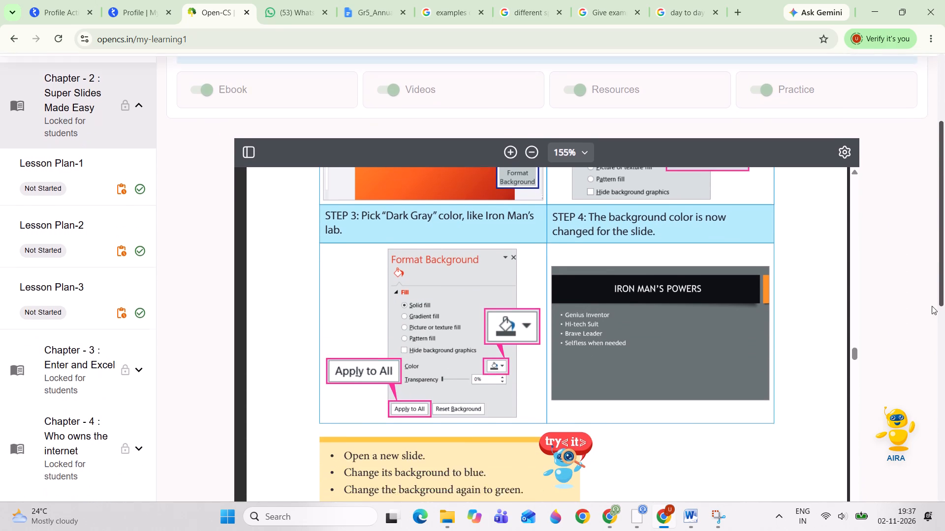
{"action": "left_click_drag", "start_coordinate": [932, 306], "coordinate": [935, 368]}
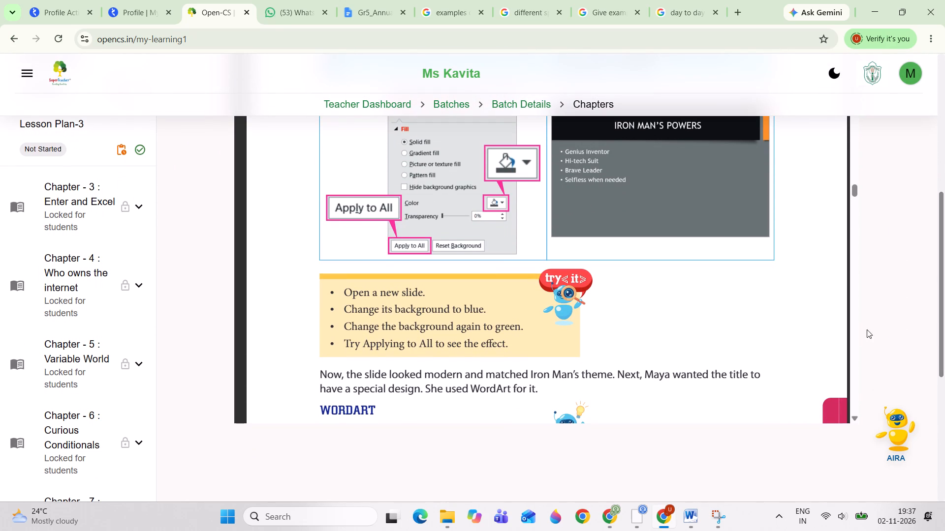
{"action": "double_click", "coordinate": [854, 420]}
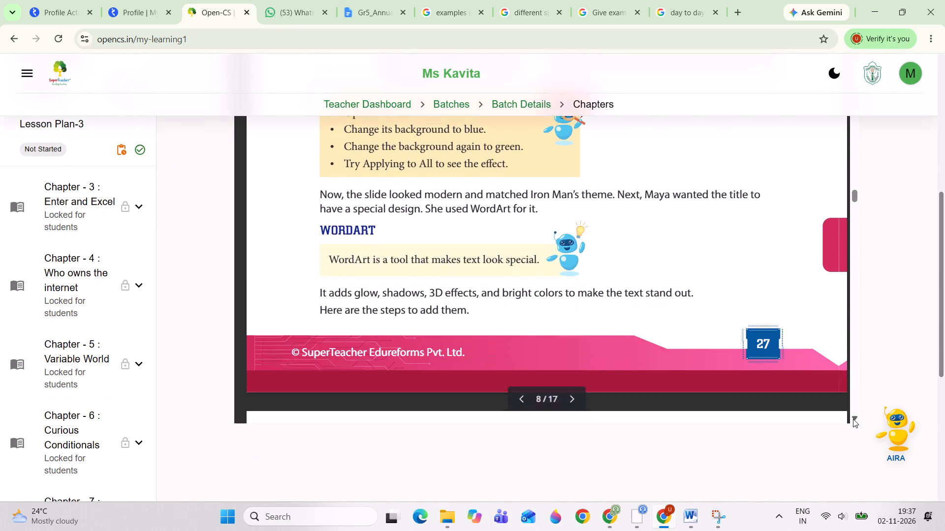
{"action": "left_click", "coordinate": [853, 419]}
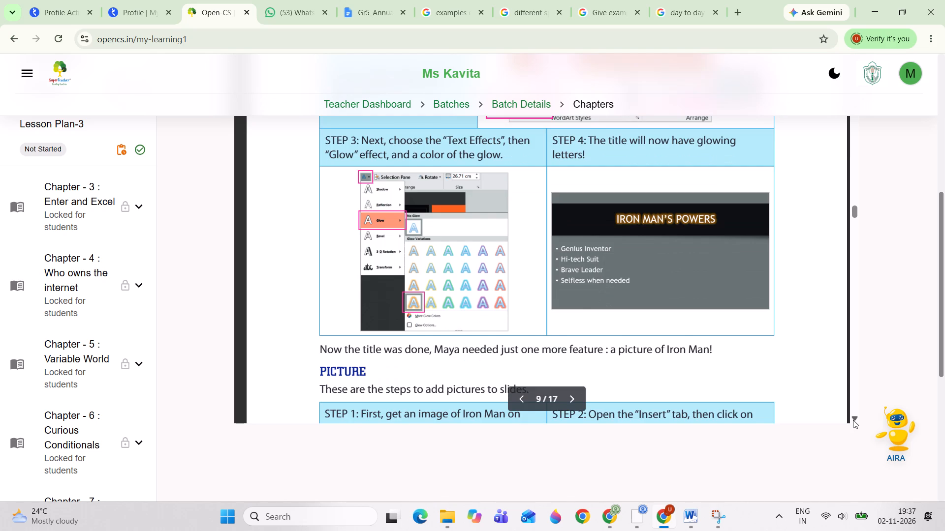
{"action": "left_click", "coordinate": [853, 420]}
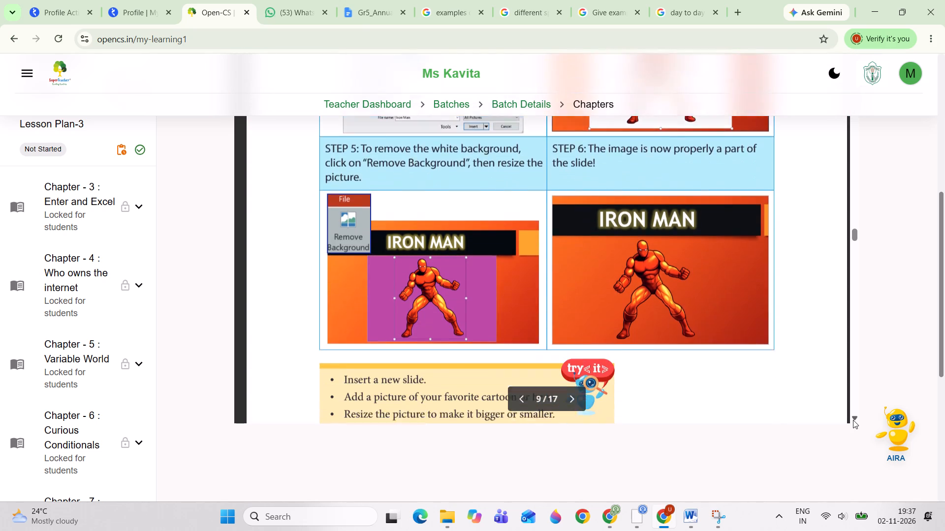
{"action": "left_click", "coordinate": [853, 420]}
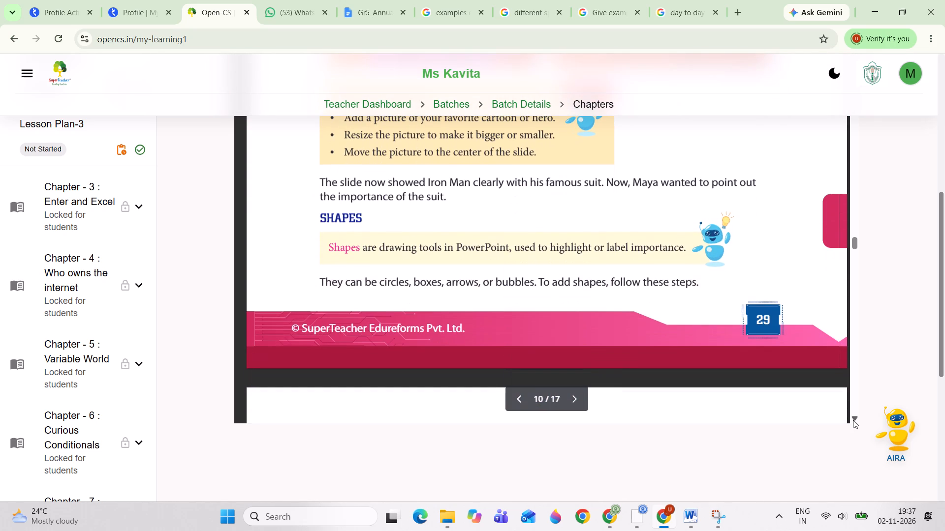
{"action": "left_click", "coordinate": [853, 420]}
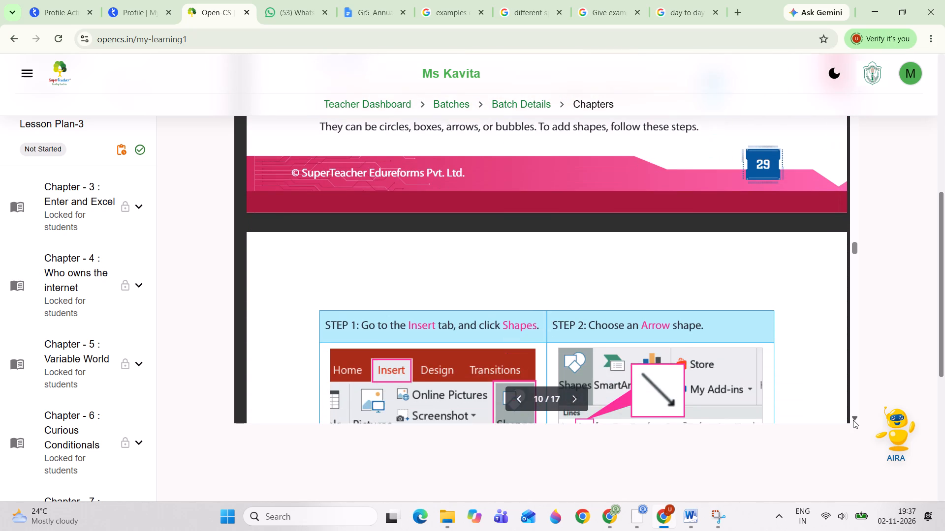
{"action": "left_click", "coordinate": [853, 420]}
{"action": "left_click", "coordinate": [853, 420]}
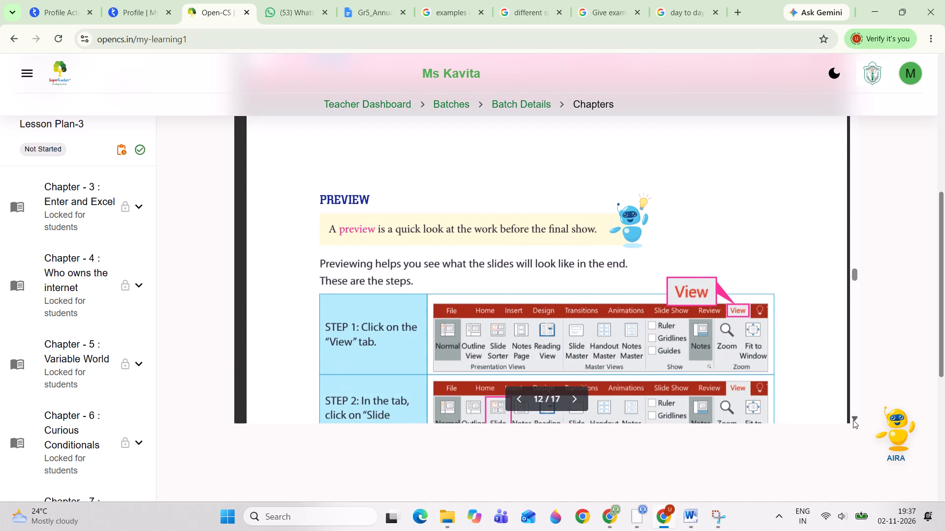
{"action": "left_click", "coordinate": [853, 420]}
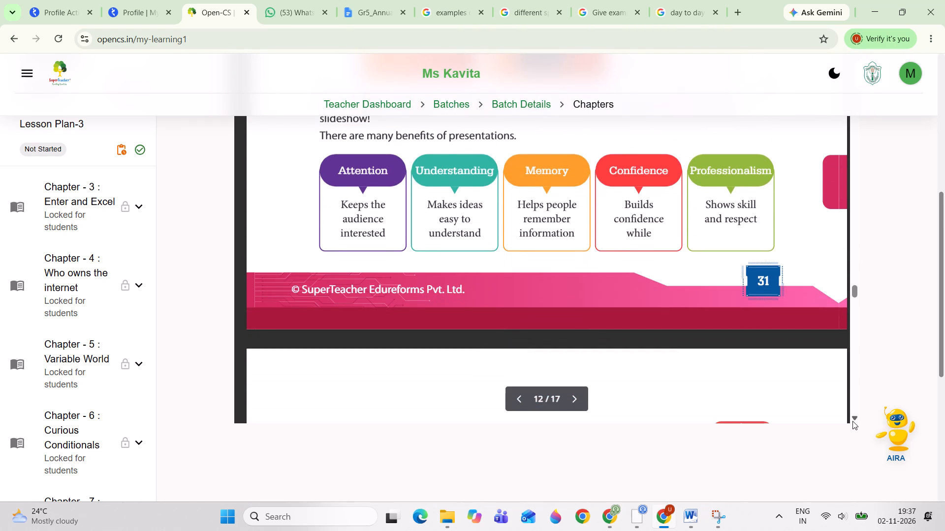
{"action": "left_click", "coordinate": [852, 421]}
{"action": "double_click", "coordinate": [852, 421]}
{"action": "left_click", "coordinate": [852, 421]}
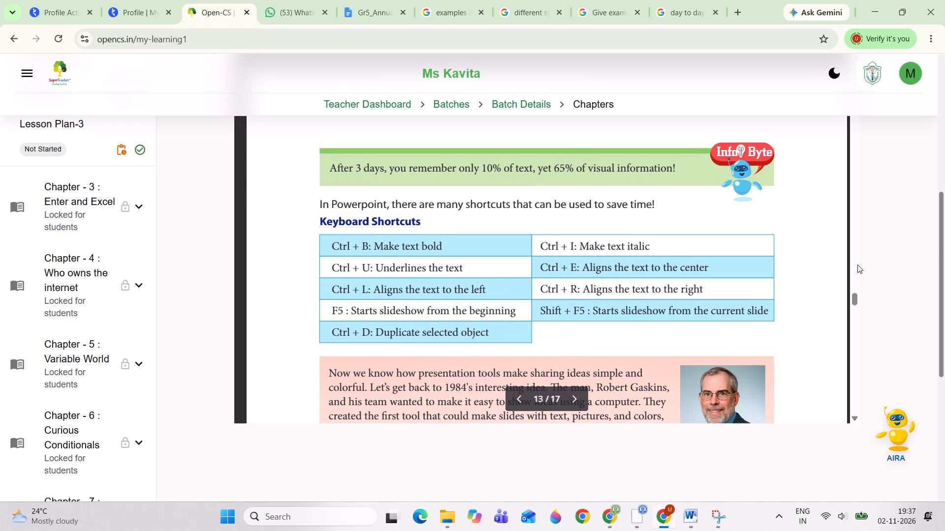
Go back through the ebook's presentation benefits and Preview steps to the Info Byte and Shapes activity on page 30.
{"action": "left_click_drag", "start_coordinate": [944, 264], "coordinate": [942, 255]}
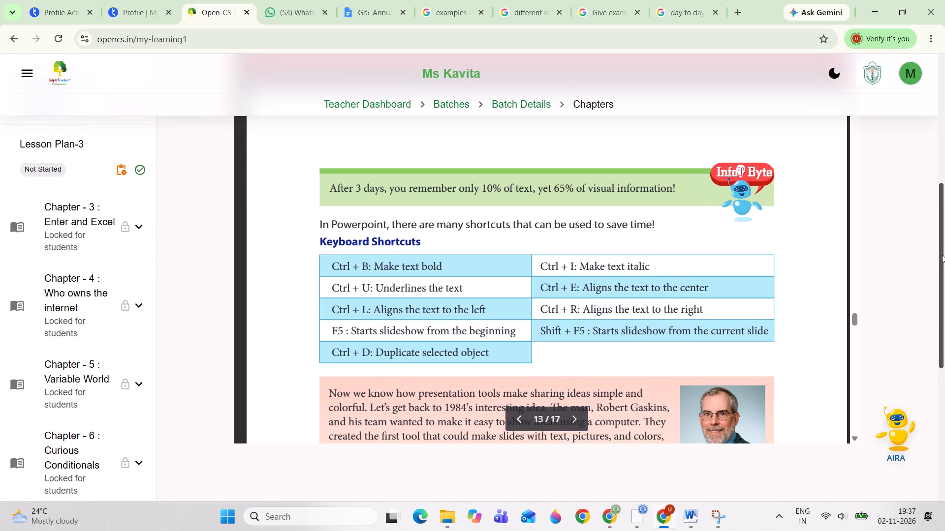
{"action": "left_click_drag", "start_coordinate": [942, 255], "coordinate": [928, 171]}
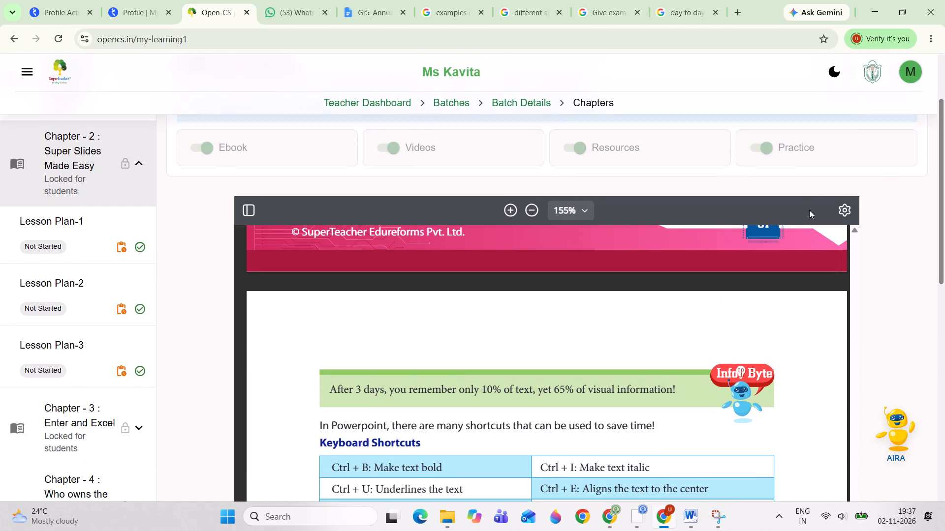
{"action": "double_click", "coordinate": [860, 229]}
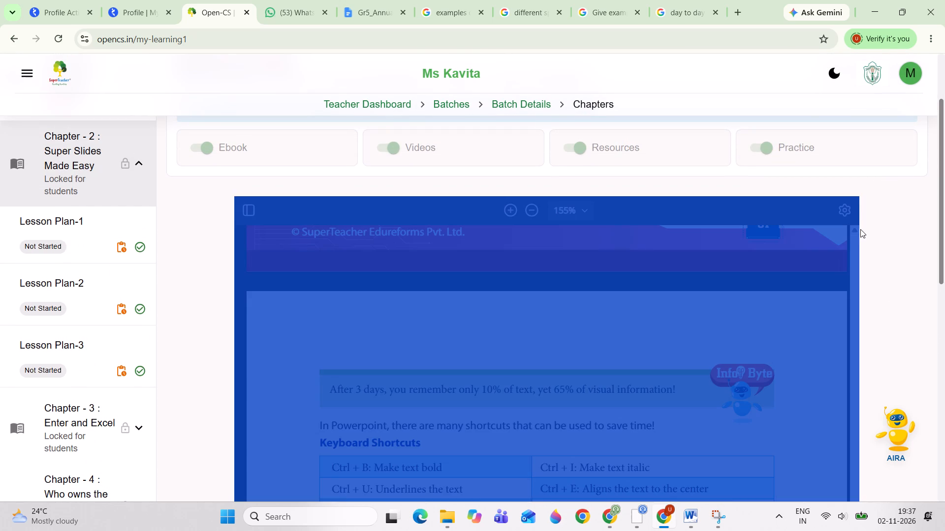
{"action": "left_click", "coordinate": [855, 231]}
{"action": "left_click", "coordinate": [855, 231]}
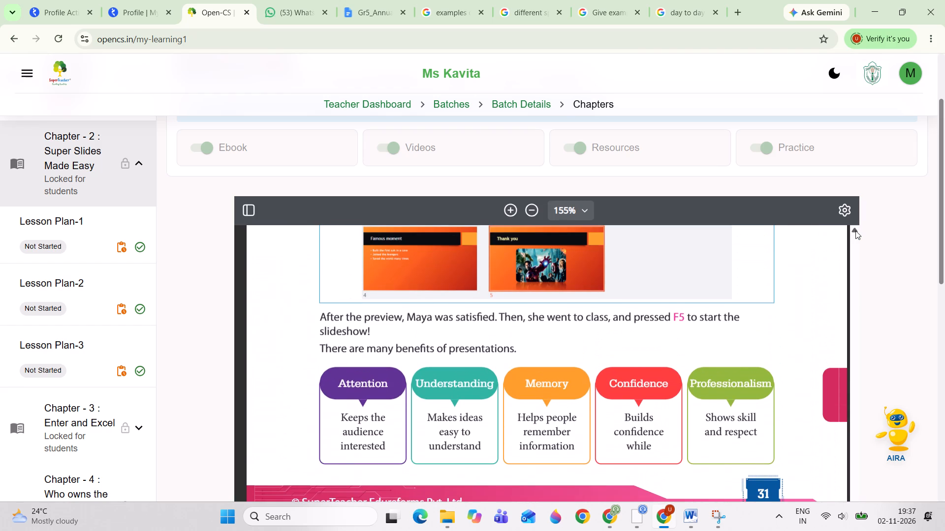
{"action": "left_click", "coordinate": [855, 231]}
{"action": "double_click", "coordinate": [855, 231]}
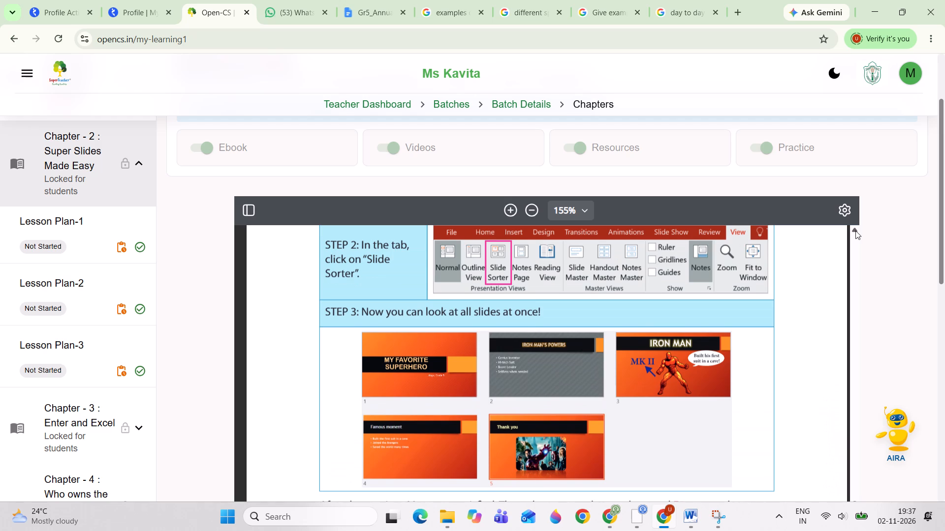
{"action": "left_click", "coordinate": [855, 231]}
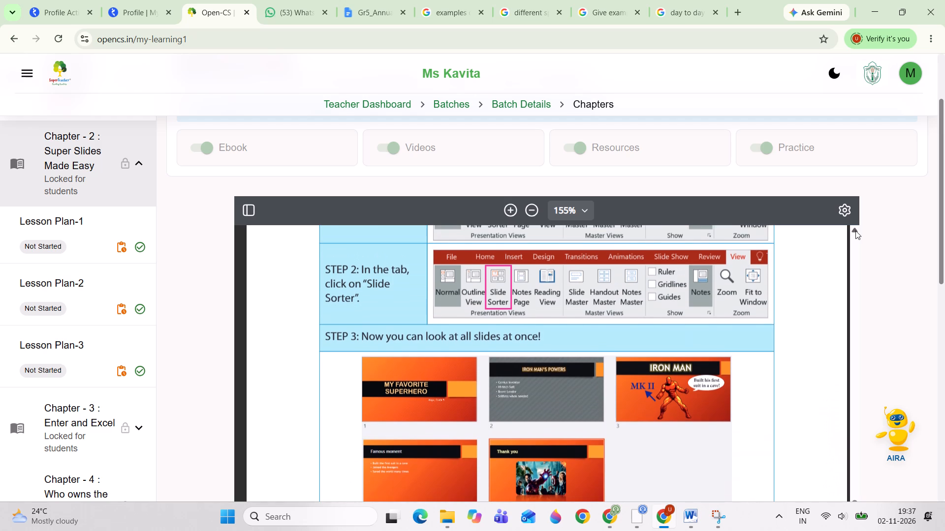
{"action": "left_click", "coordinate": [855, 231]}
{"action": "double_click", "coordinate": [855, 231]}
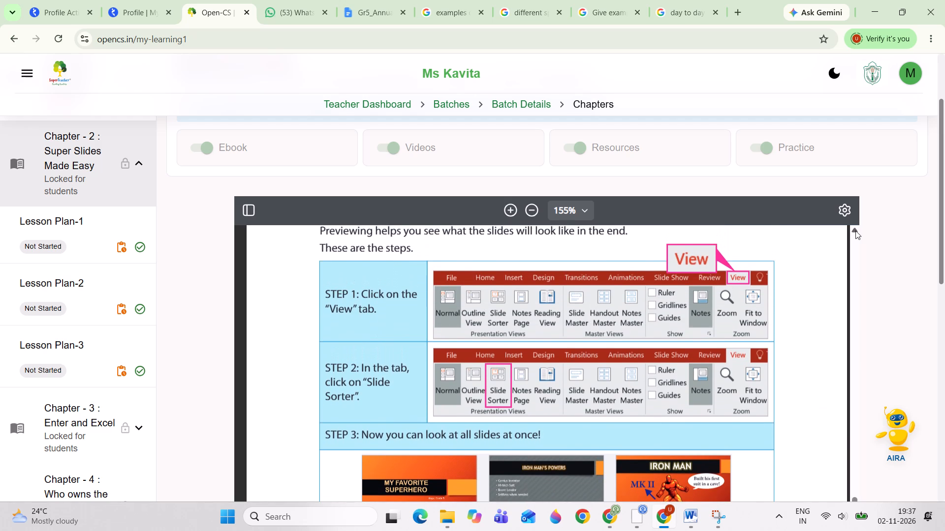
{"action": "triple_click", "coordinate": [855, 231]}
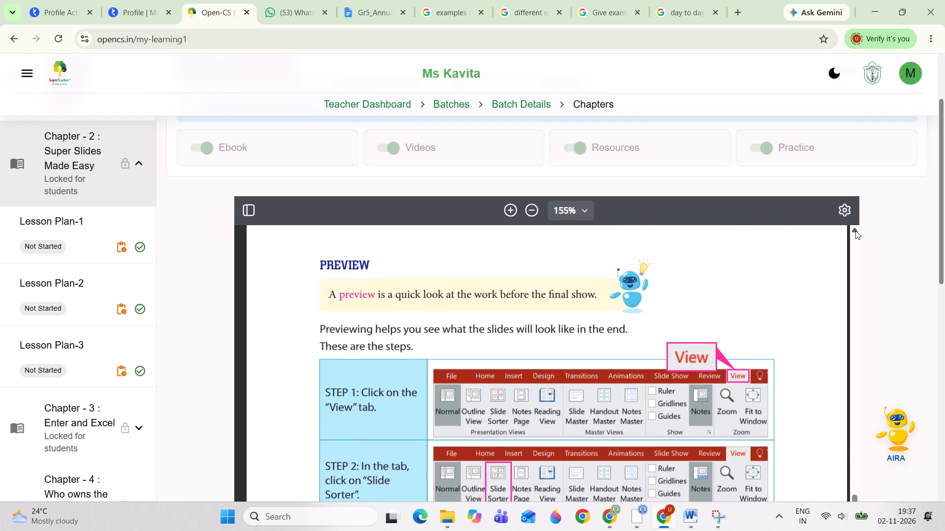
{"action": "left_click", "coordinate": [855, 231]}
{"action": "left_click", "coordinate": [855, 231]}
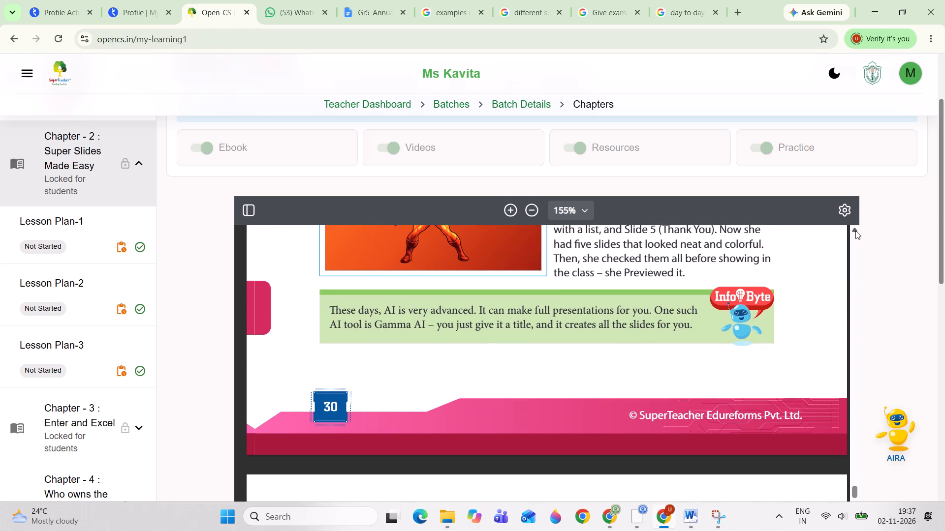
{"action": "left_click", "coordinate": [855, 231]}
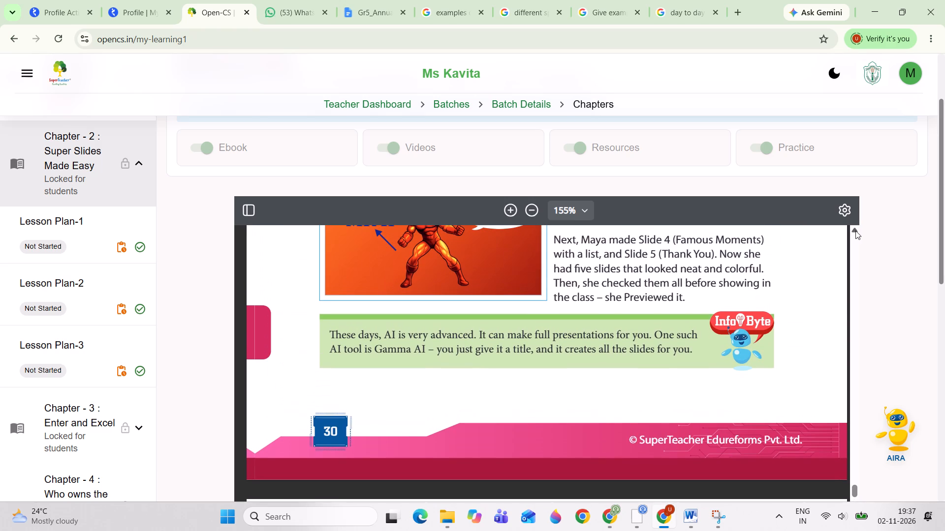
{"action": "left_click", "coordinate": [855, 231]}
{"action": "left_click", "coordinate": [855, 231]}
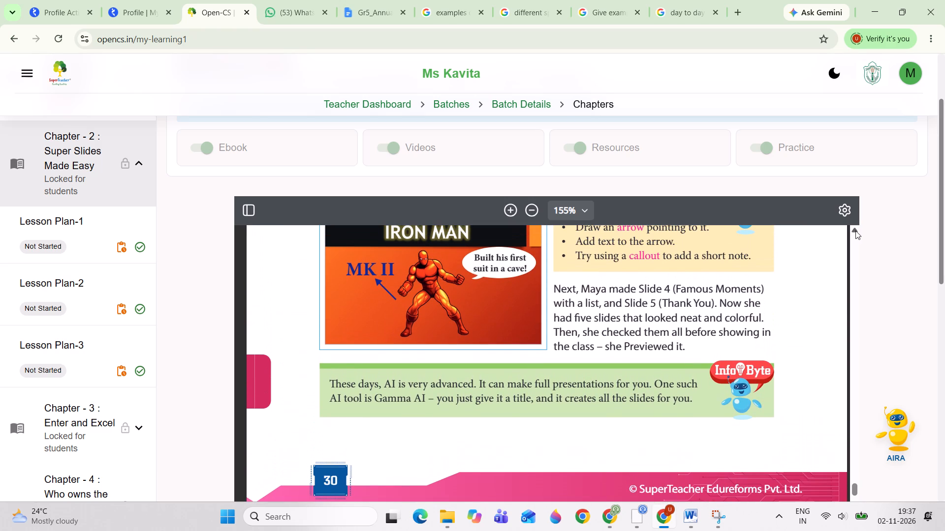
{"action": "left_click", "coordinate": [855, 231]}
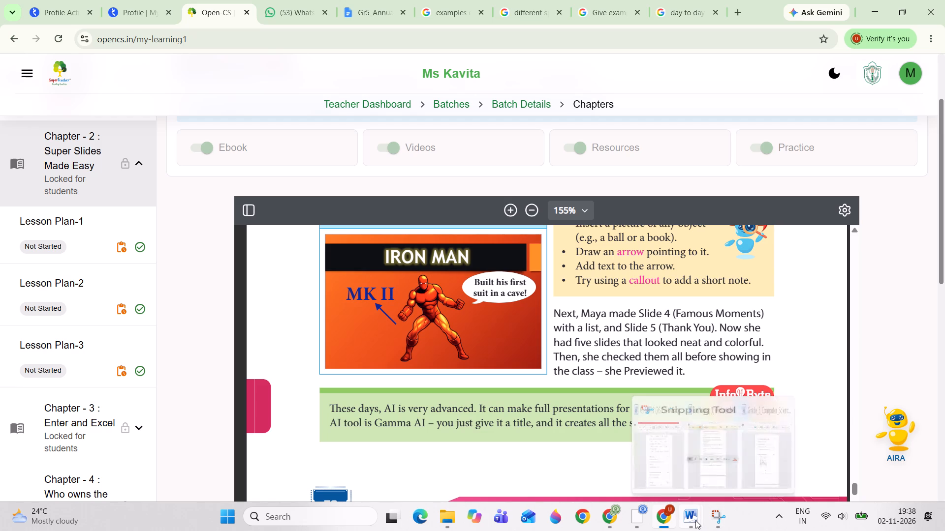
Switch to the Gr 5 UT 2 question paper in Word, at the empty item e of question 2.
{"action": "left_click", "coordinate": [574, 472]}
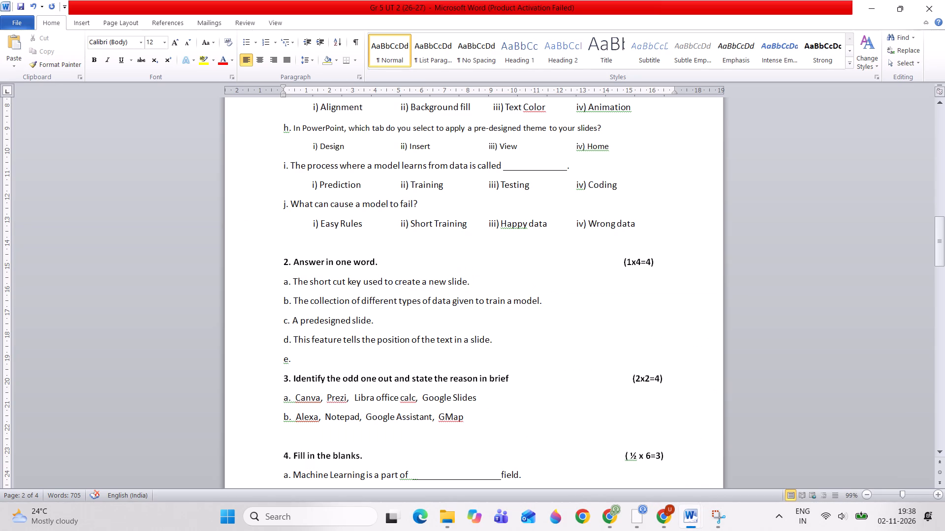
Begin item e of question 2 with "An AI tool which can make whole", consulting the ebook's Info Byte on Gamma AI for wording.
{"action": "key", "text": "Delete"}
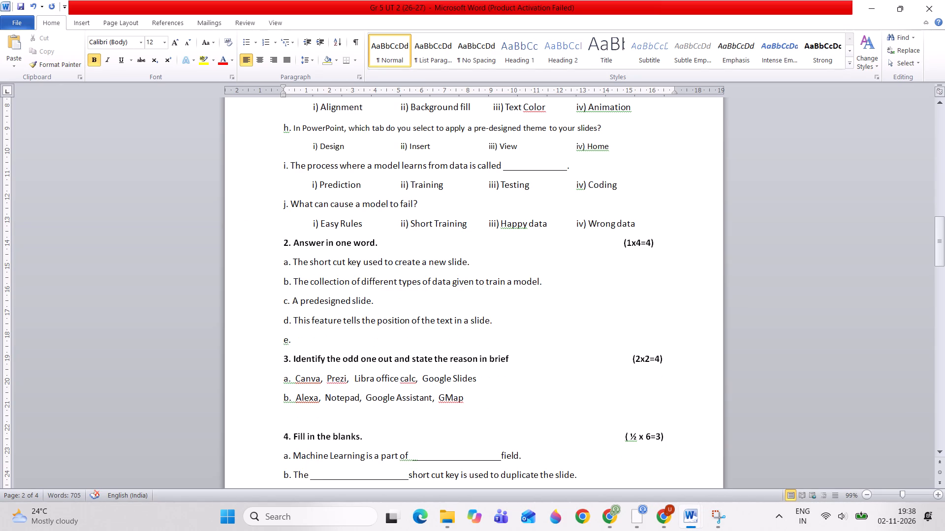
{"action": "key", "text": "Return"}
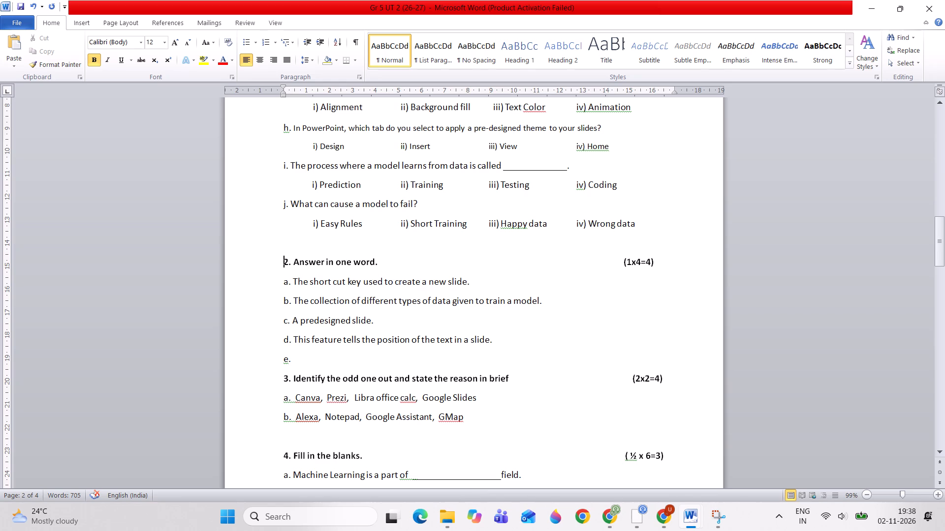
{"action": "left_click", "coordinate": [312, 362]}
{"action": "key", "text": "shift+a"}
{"action": "type", "text": "n"}
{"action": "key", "text": "space"}
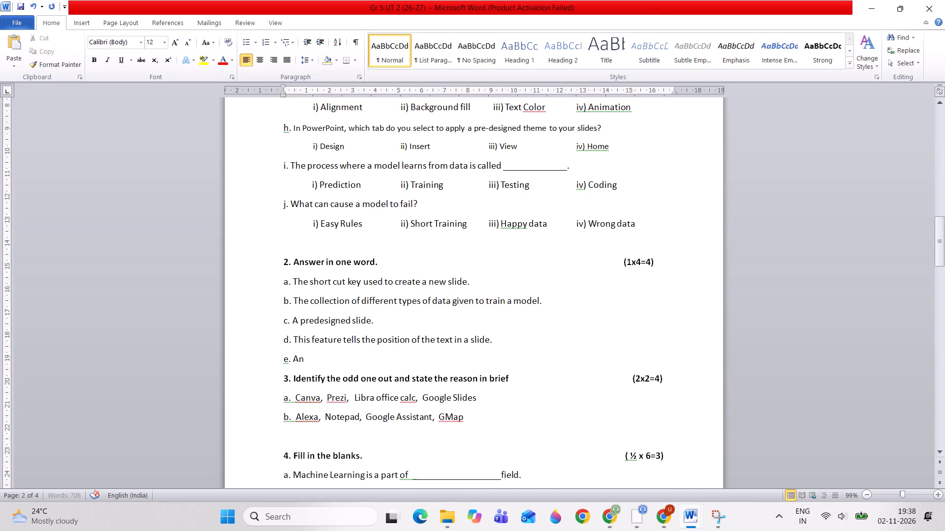
{"action": "type", "text": "AI"}
{"action": "key", "text": "space"}
{"action": "key", "text": "alt+Tab"}
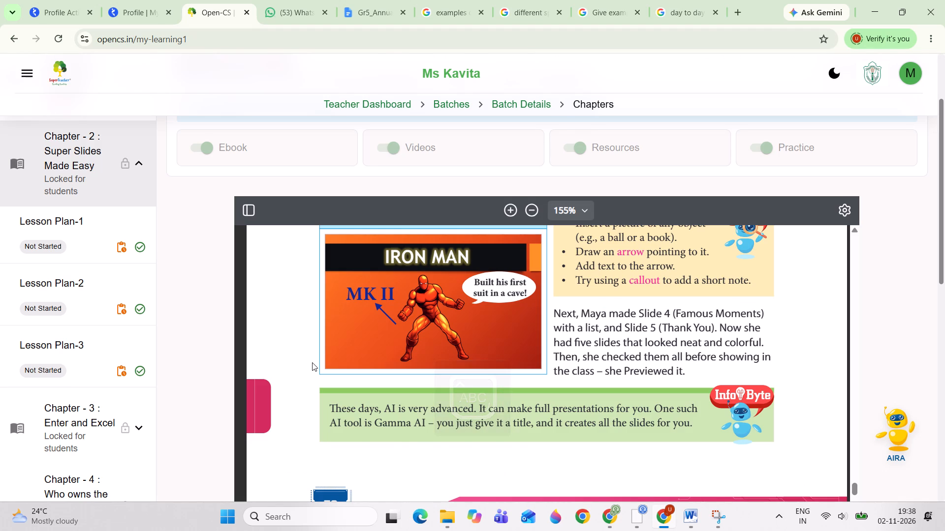
{"action": "key", "text": "alt+Tab"}
{"action": "type", "text": "TOO"}
{"action": "key", "text": "BackSpace"}
{"action": "key", "text": "BackSpace"}
{"action": "key", "text": "BackSpace"}
{"action": "type", "text": "tool"}
{"action": "key", "text": "space"}
{"action": "key", "text": "alt+Tab"}
{"action": "key", "text": "alt+Tab"}
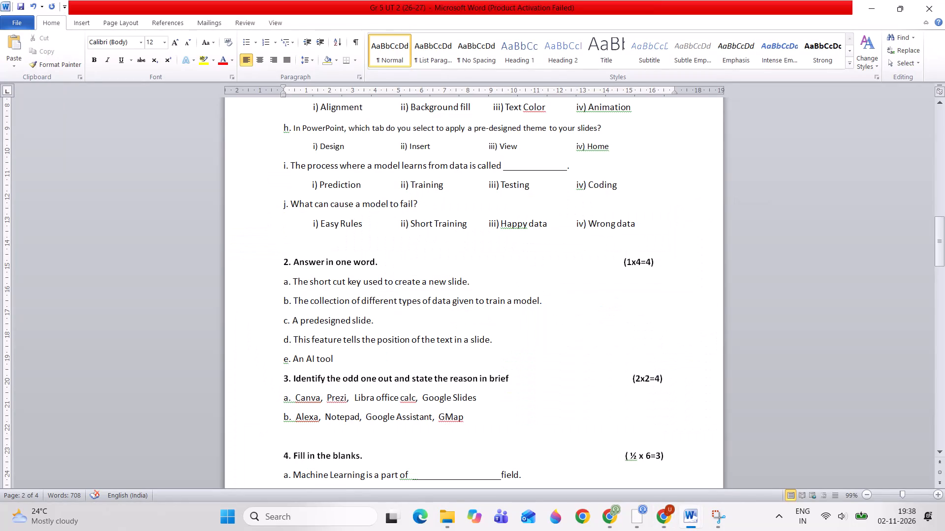
{"action": "type", "text": "which"}
{"action": "key", "text": "space"}
{"action": "type", "text": "can make"}
{"action": "key", "text": "space"}
{"action": "type", "text": "whole"}
{"action": "key", "text": "space"}
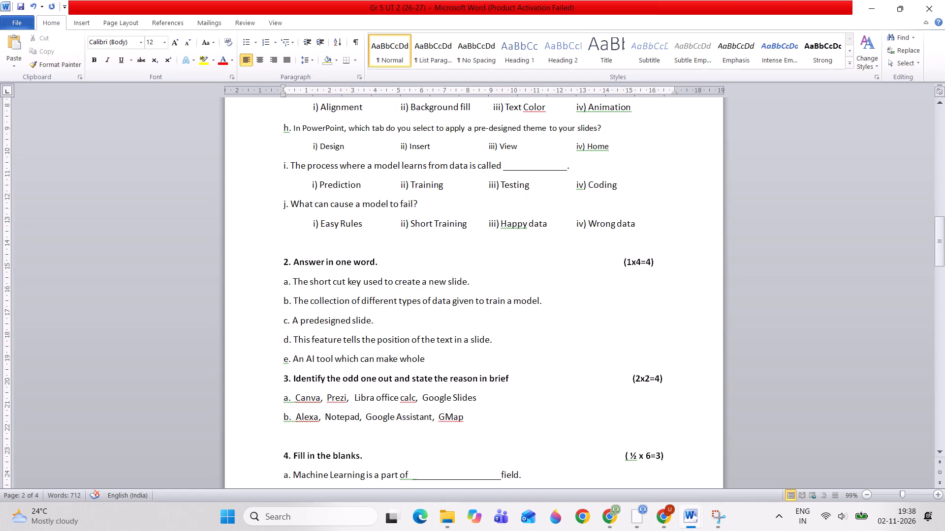
{"action": "key", "text": "alt+Tab"}
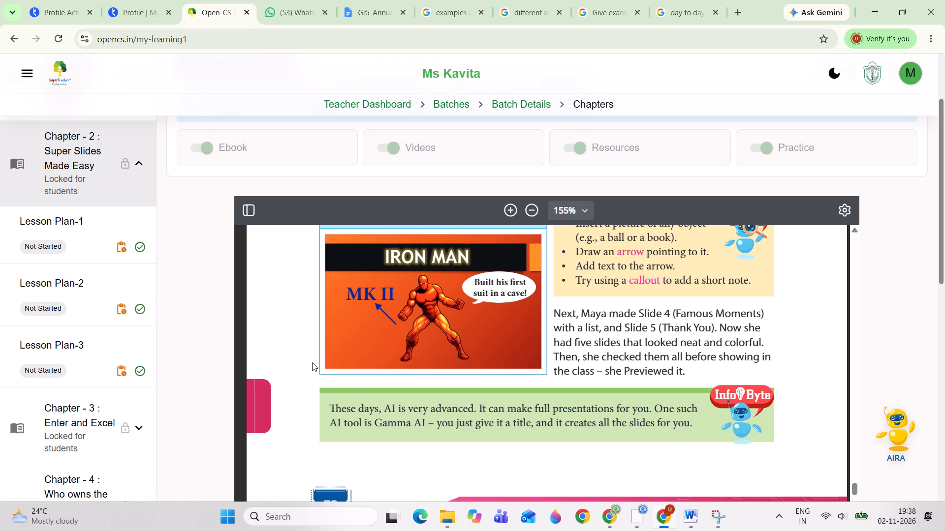
{"action": "key", "text": "alt+Tab"}
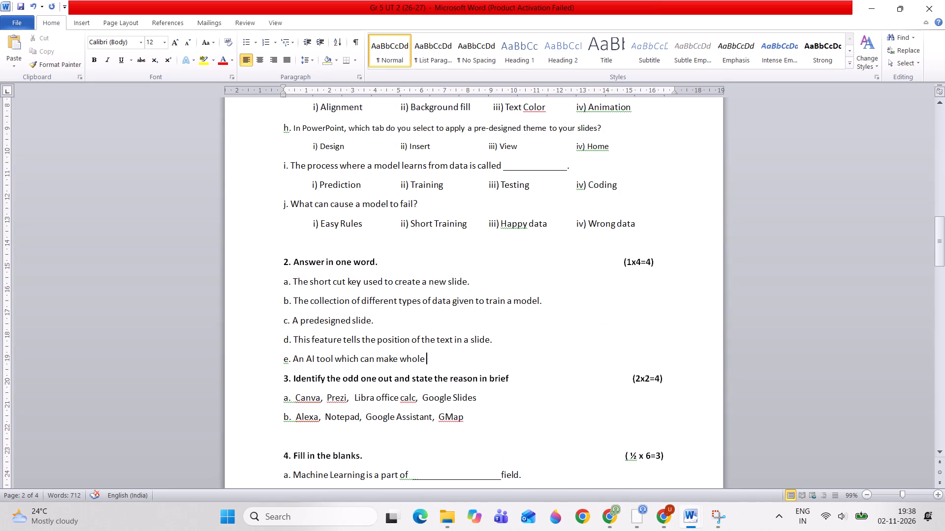
Change the opening word of item e in question 2 to "Any".
{"action": "left_click", "coordinate": [302, 360]}
{"action": "key", "text": "BackSpace"}
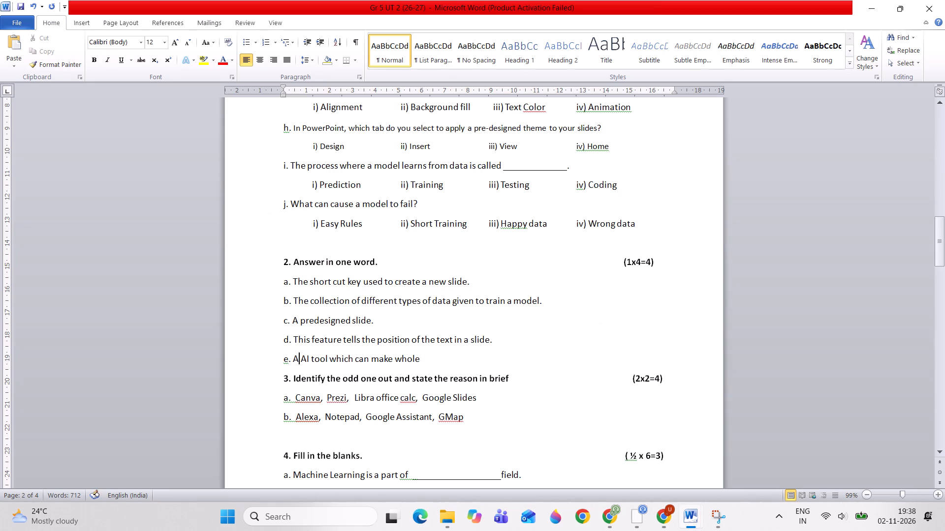
{"action": "key", "text": "BackSpace"}
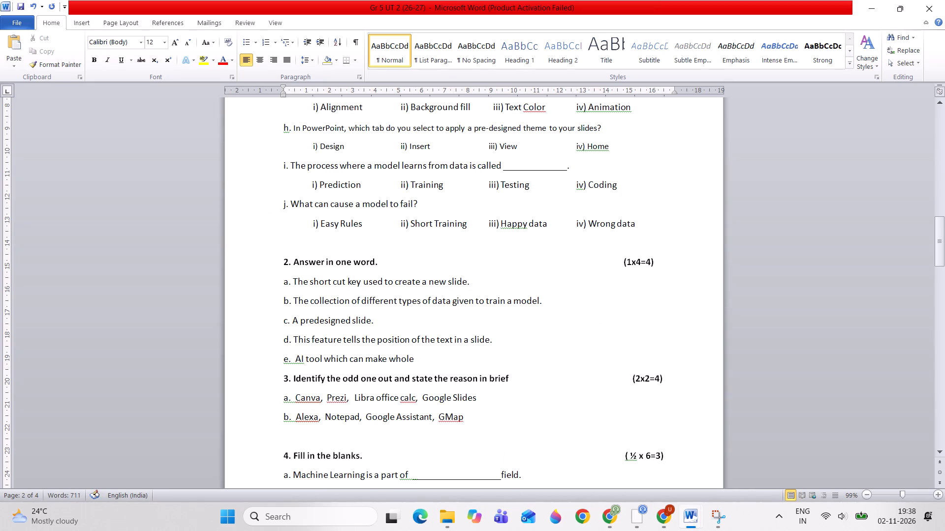
{"action": "type", "text": "An"}
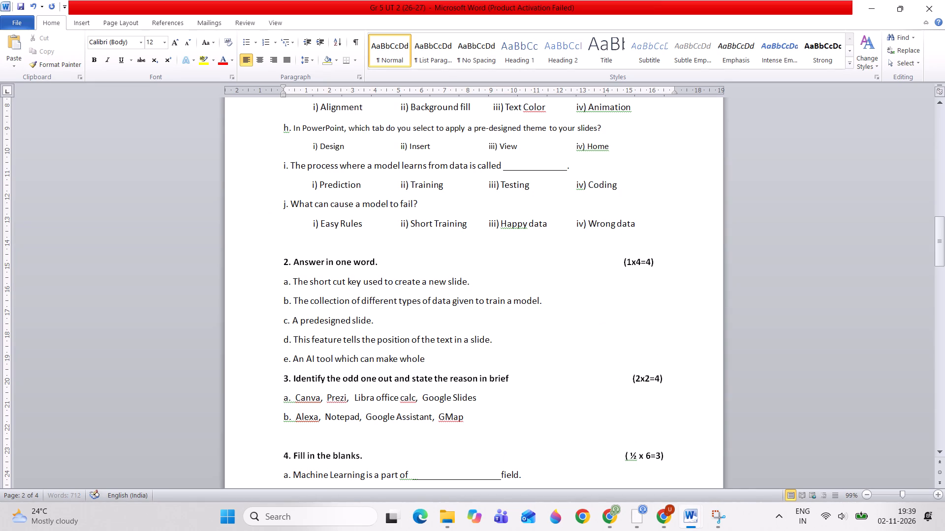
{"action": "key", "text": "space"}
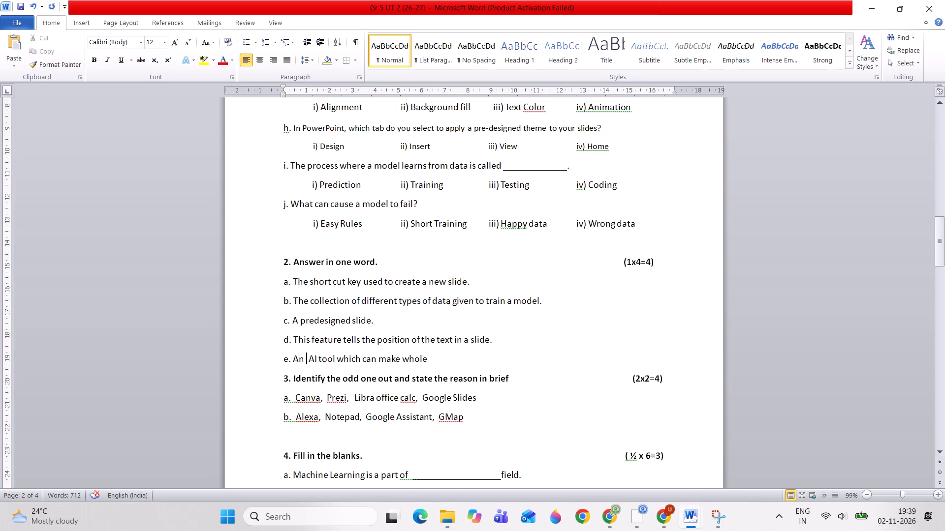
{"action": "key", "text": "Delete"}
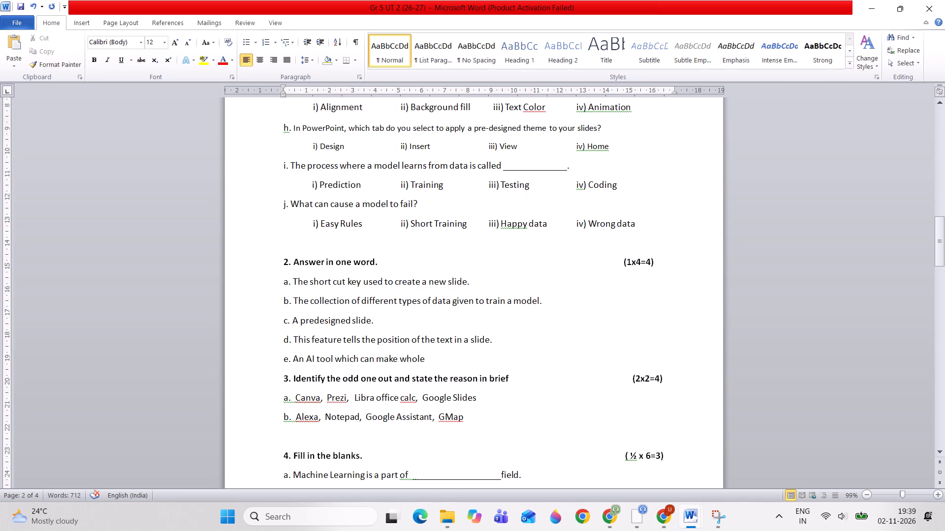
{"action": "type", "text": "y"}
{"action": "key", "text": "space"}
{"action": "key", "text": "BackSpace"}
{"action": "key", "text": "BackSpace"}
{"action": "key", "text": "BackSpace"}
{"action": "type", "text": "y"}
{"action": "key", "text": "space"}
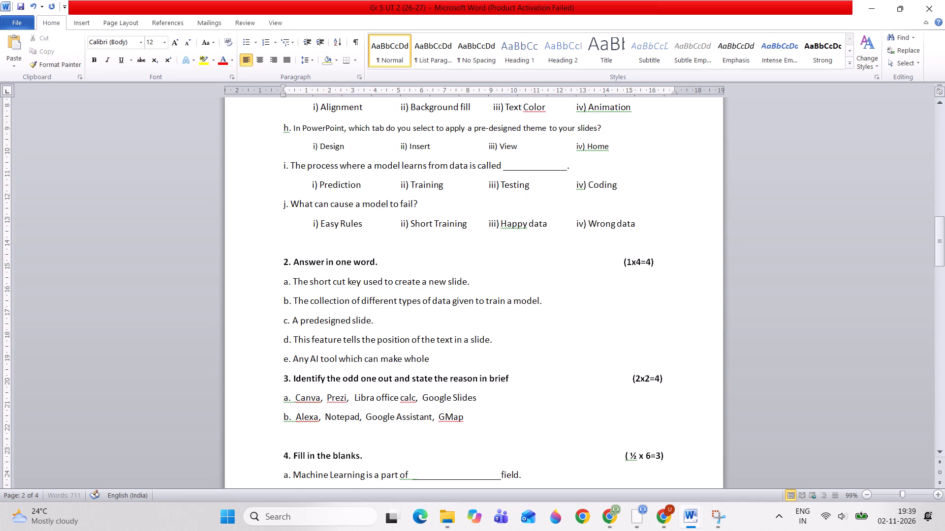
Complete item e of question 2 by adding "presentation." after "whole", rechecking the ebook's Info Byte.
{"action": "left_click", "coordinate": [437, 354]}
{"action": "type", "text": "press"}
{"action": "key", "text": "BackSpace"}
{"action": "type", "text": "entation"}
{"action": "key", "text": "space"}
{"action": "key", "text": "alt+Tab"}
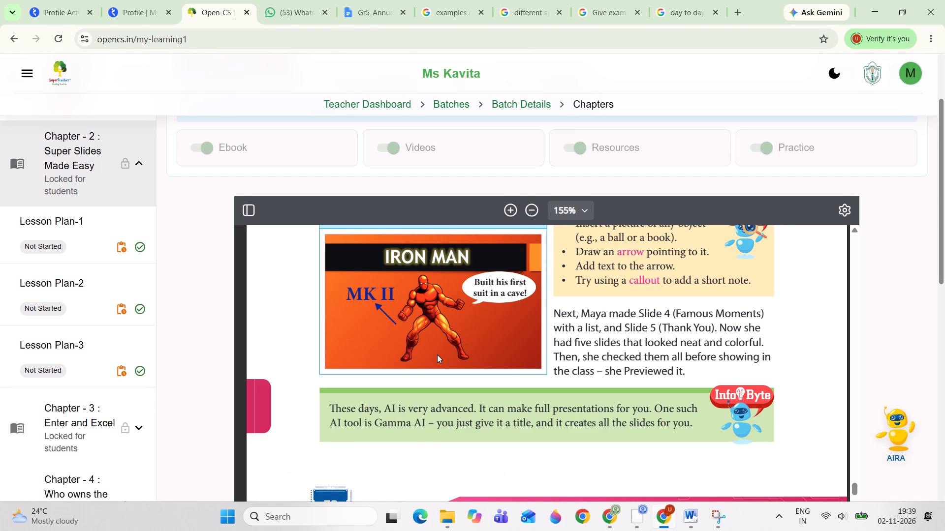
{"action": "key", "text": "alt+Tab"}
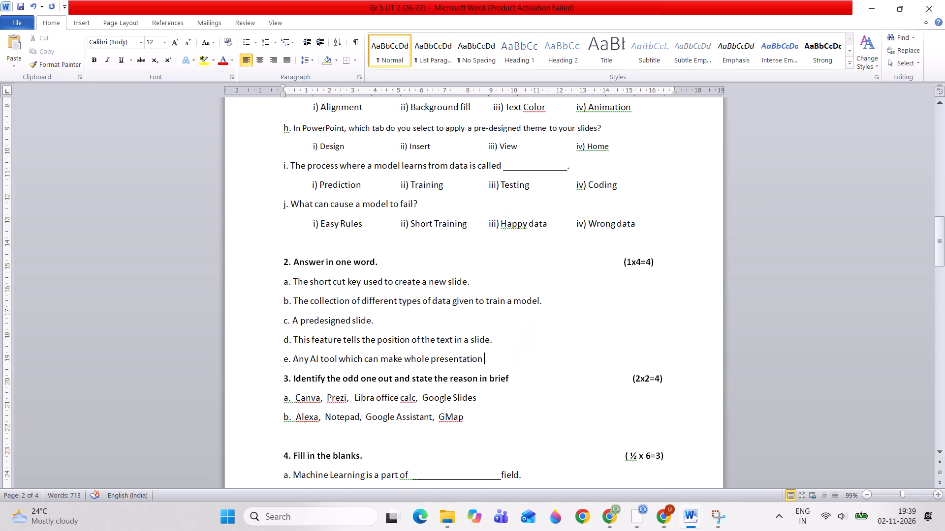
{"action": "key", "text": "period"}
Set the marks for question 2, Answer in one word, to (1x5=5).
{"action": "left_click", "coordinate": [639, 263]}
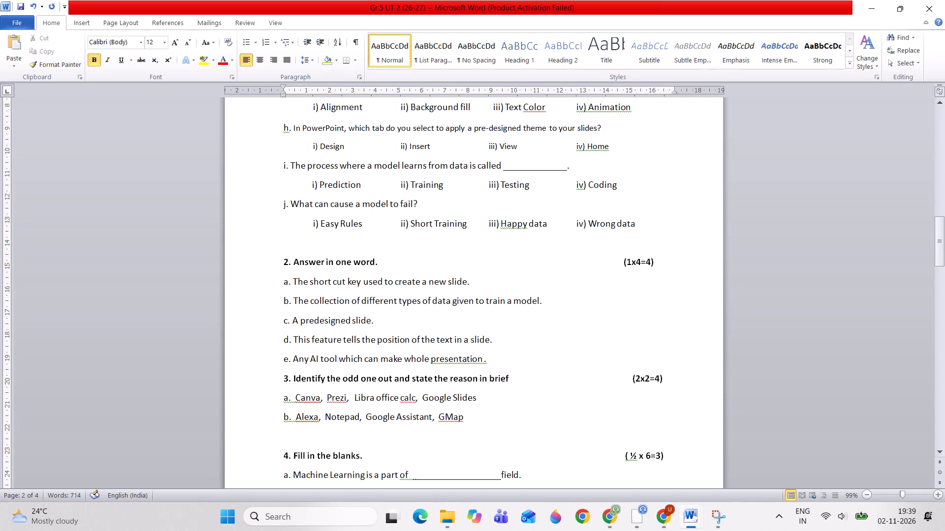
{"action": "key", "text": "BackSpace"}
{"action": "key", "text": "5"}
{"action": "key", "text": "Right"}
{"action": "key", "text": "Delete"}
{"action": "key", "text": "5"}
Pad the (2) marks of question 6 with spaces so they line up with the end of question 5's marks.
{"action": "left_click_drag", "start_coordinate": [942, 243], "coordinate": [933, 225]}
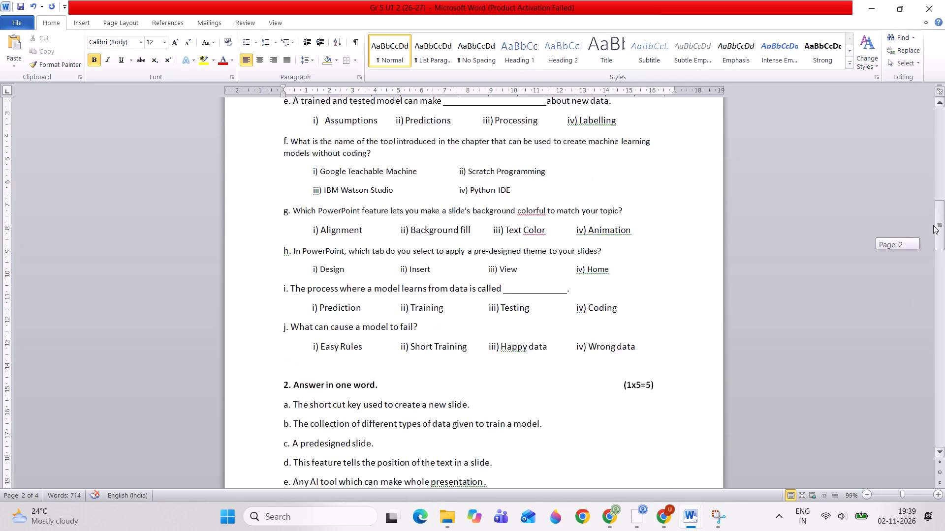
{"action": "left_click_drag", "start_coordinate": [933, 225], "coordinate": [910, 162]}
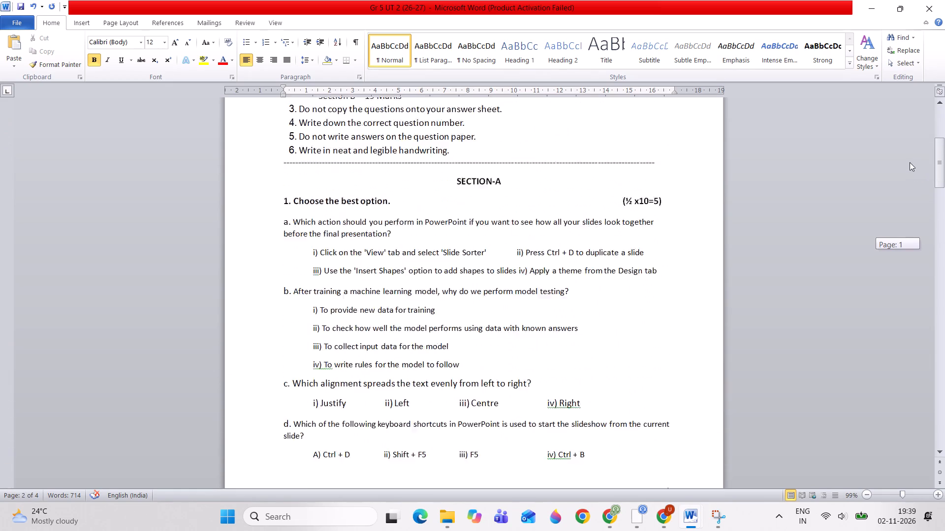
{"action": "left_click_drag", "start_coordinate": [910, 162], "coordinate": [921, 252]}
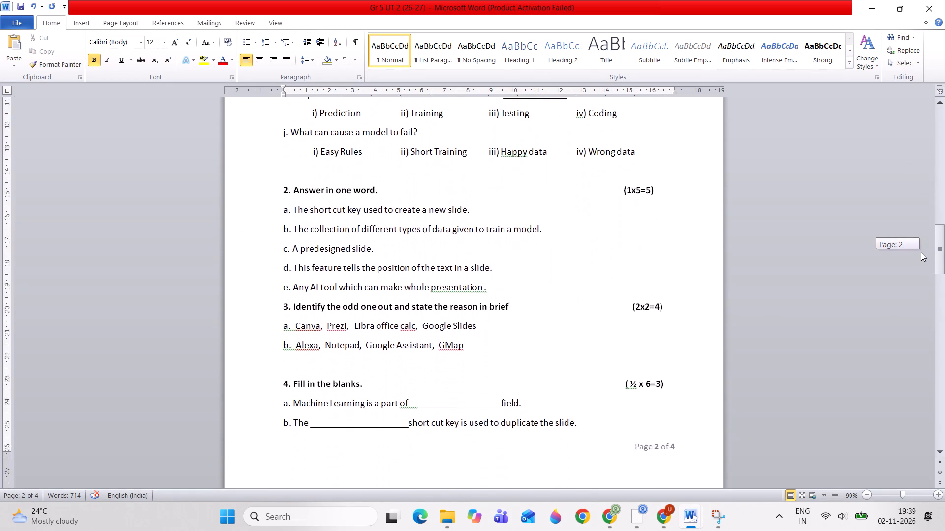
{"action": "left_click_drag", "start_coordinate": [921, 252], "coordinate": [921, 275]}
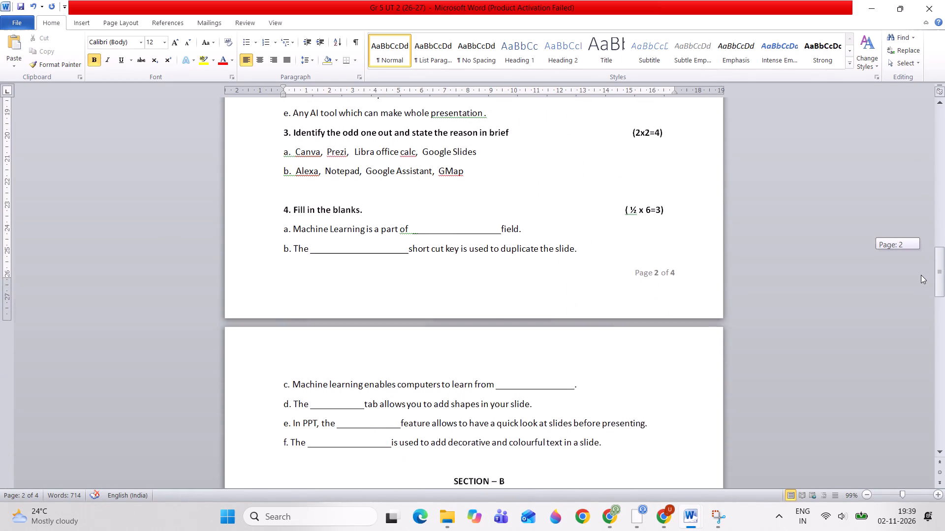
{"action": "left_click_drag", "start_coordinate": [921, 275], "coordinate": [918, 293]}
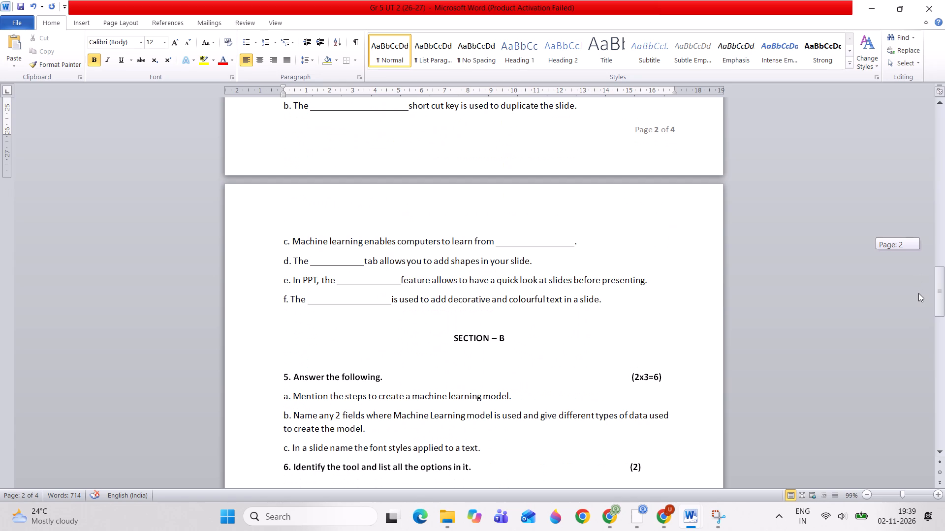
{"action": "left_click_drag", "start_coordinate": [918, 293], "coordinate": [914, 307]}
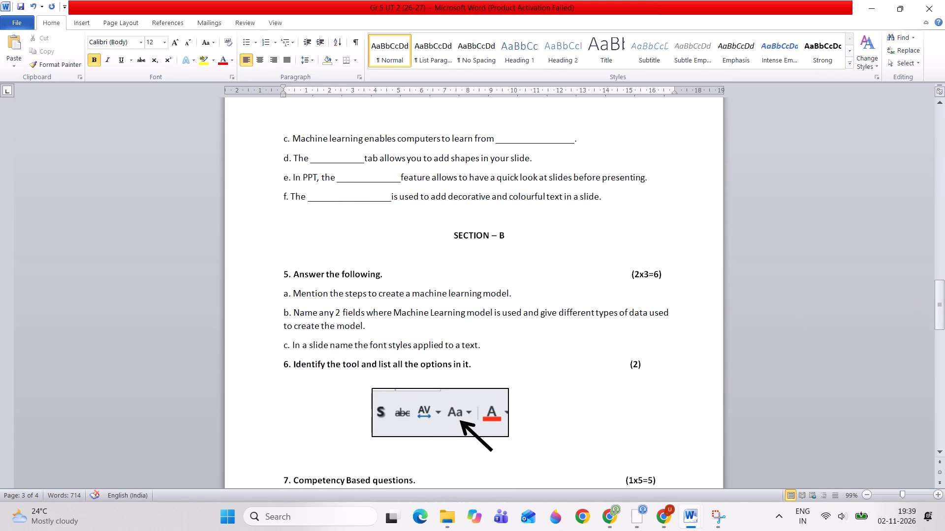
{"action": "left_click", "coordinate": [625, 357]}
{"action": "left_click", "coordinate": [625, 357]}
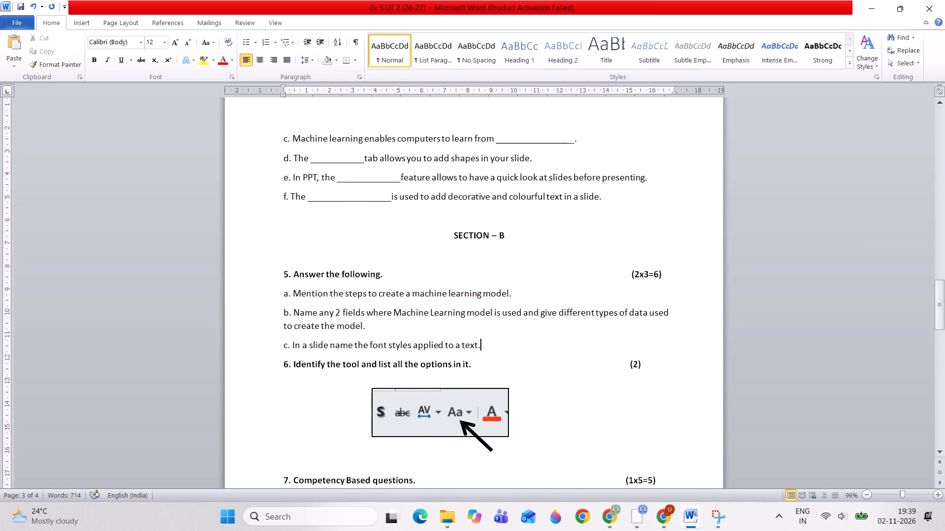
{"action": "left_click", "coordinate": [632, 363]}
{"action": "key", "text": "Left"}
{"action": "key", "text": "space"}
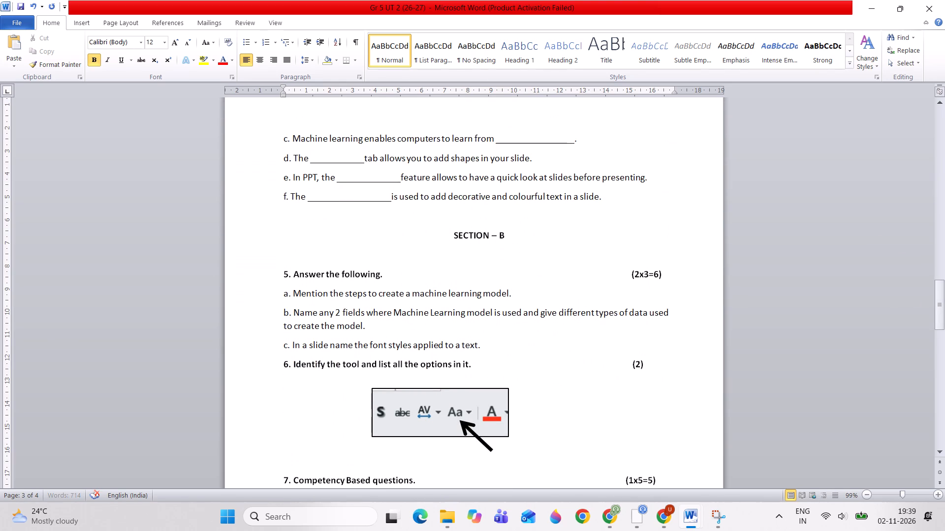
{"action": "key", "text": "space"}
{"action": "key", "text": "space"}
{"action": "key", "text": "space"}
{"action": "key", "text": "space"}
{"action": "key", "text": "space"}
{"action": "key", "text": "space"}
{"action": "key", "text": "space"}
{"action": "key", "text": "space"}
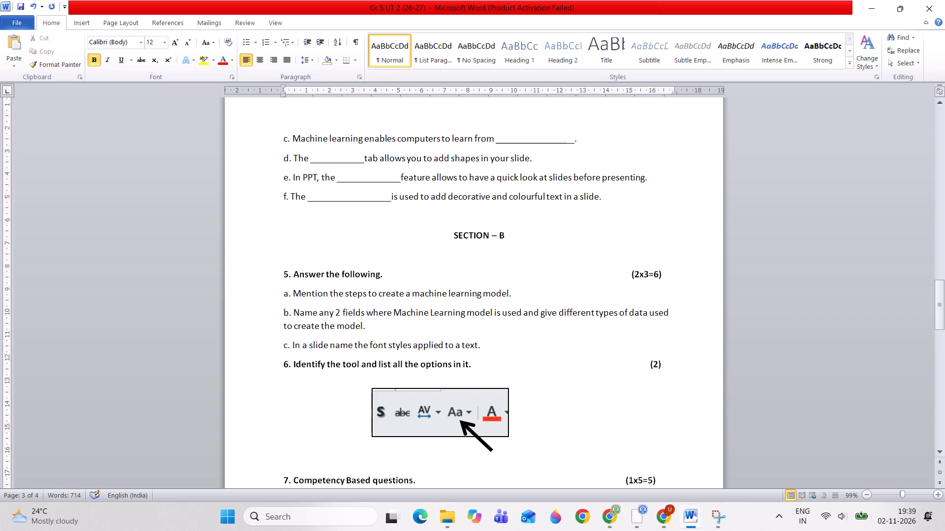
Pad the marks of question 7, Competency Based questions, with six spaces to shift them towards the page's right margin.
{"action": "left_click_drag", "start_coordinate": [942, 309], "coordinate": [942, 313]}
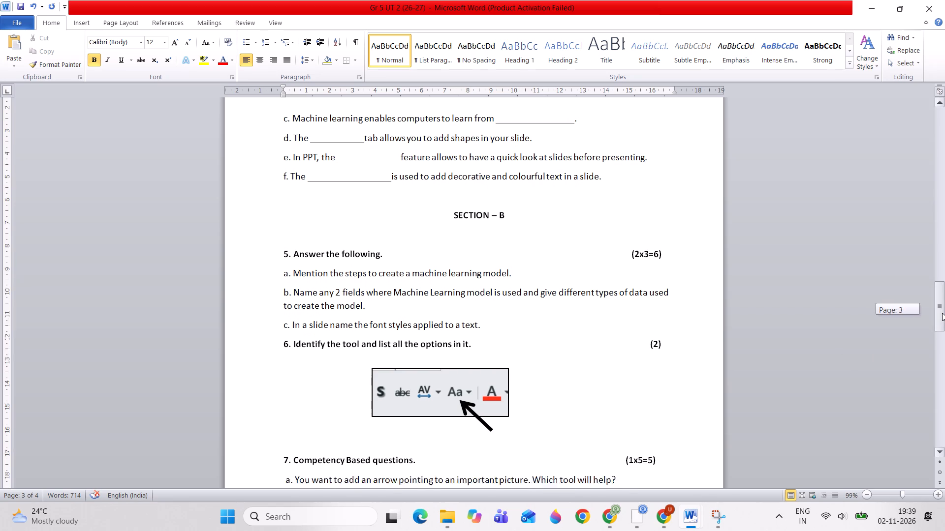
{"action": "left_click_drag", "start_coordinate": [942, 313], "coordinate": [942, 329]}
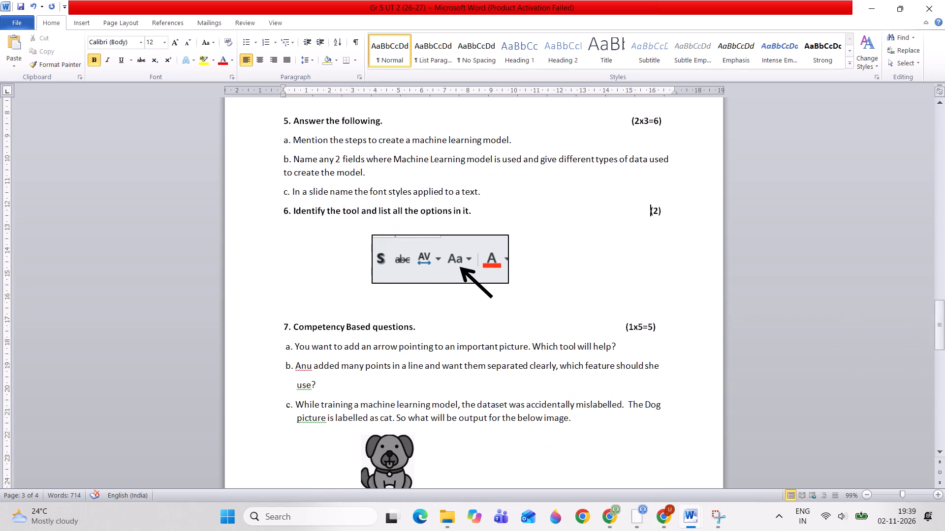
{"action": "left_click", "coordinate": [626, 324]}
{"action": "key", "text": "space"}
{"action": "key", "text": "space"}
{"action": "key", "text": "space"}
{"action": "key", "text": "space"}
{"action": "key", "text": "space"}
{"action": "key", "text": "space"}
Remove the blank line between question 6's picture and the question 7 heading.
{"action": "left_click_drag", "start_coordinate": [939, 323], "coordinate": [937, 365]}
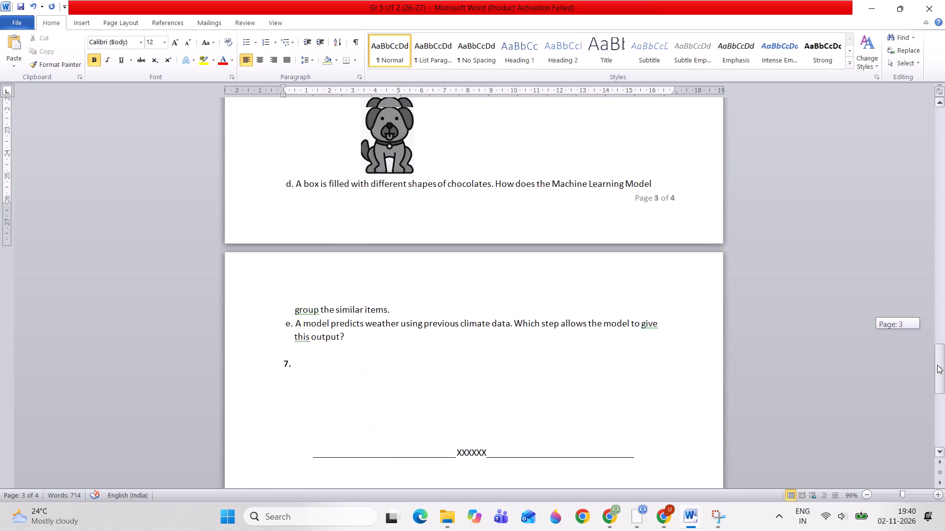
{"action": "left_click_drag", "start_coordinate": [937, 365], "coordinate": [930, 316]}
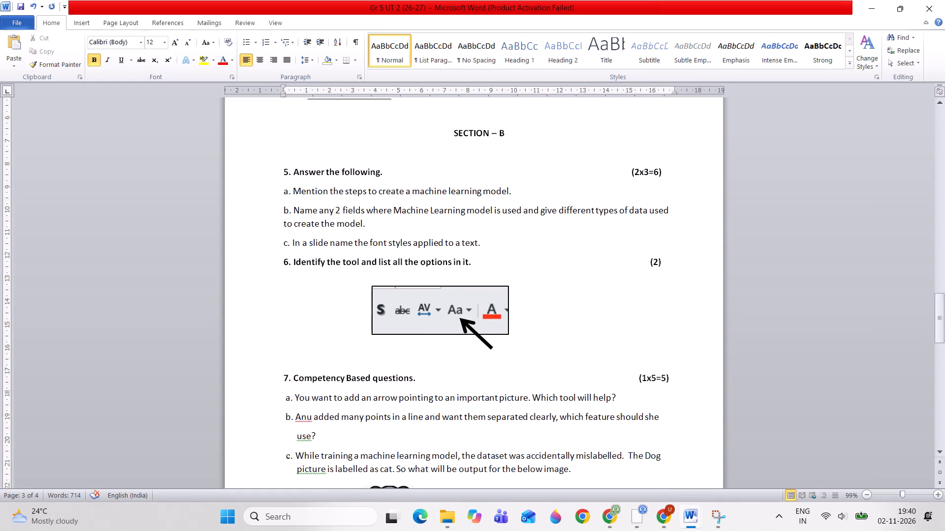
{"action": "left_click", "coordinate": [353, 366]}
{"action": "key", "text": "Delete"}
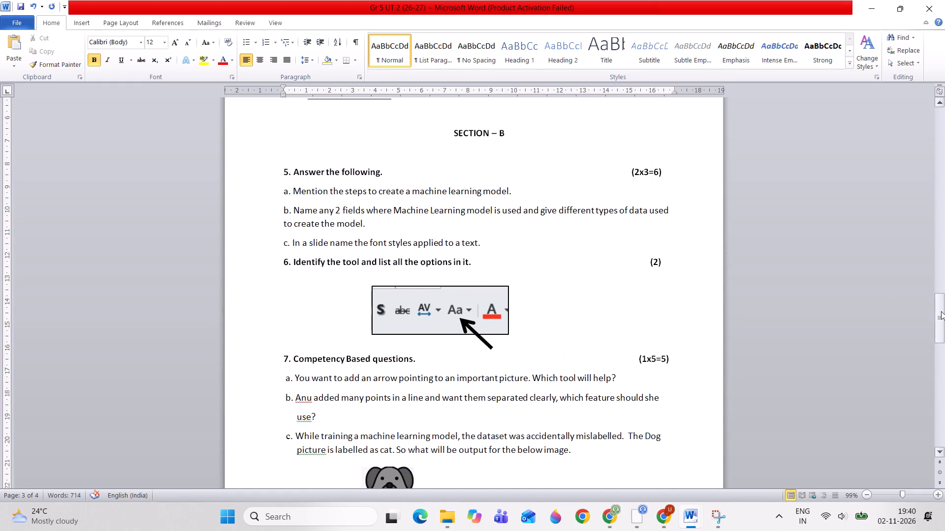
Remove the blank lines above question 2, Answer in one word, and question 4, Fill in the blanks.
{"action": "left_click_drag", "start_coordinate": [941, 312], "coordinate": [936, 352]}
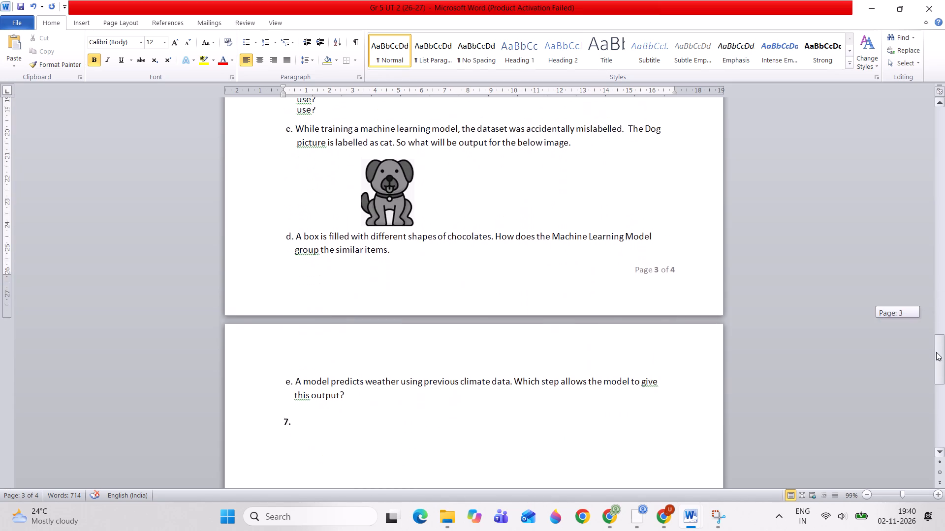
{"action": "left_click_drag", "start_coordinate": [936, 352], "coordinate": [941, 415]}
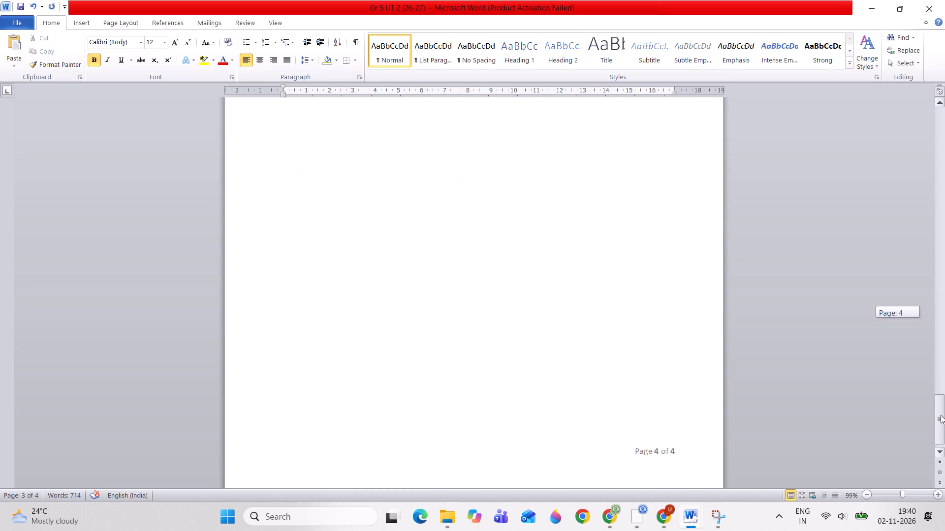
{"action": "left_click_drag", "start_coordinate": [941, 415], "coordinate": [912, 274]}
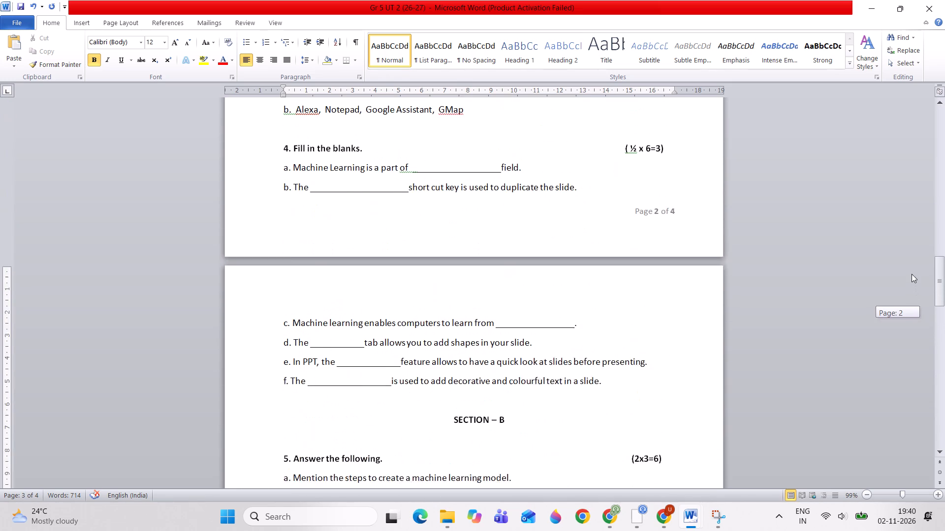
{"action": "left_click_drag", "start_coordinate": [912, 274], "coordinate": [905, 237]}
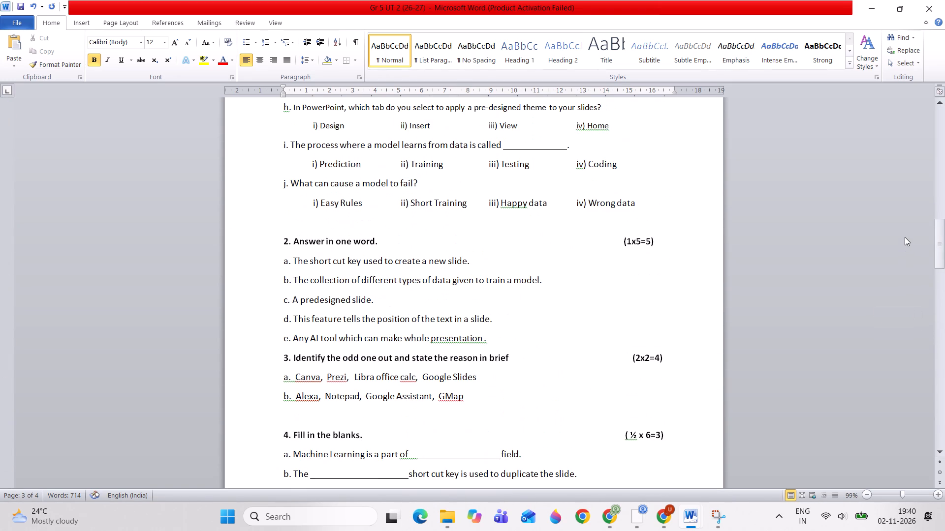
{"action": "left_click", "coordinate": [680, 221]}
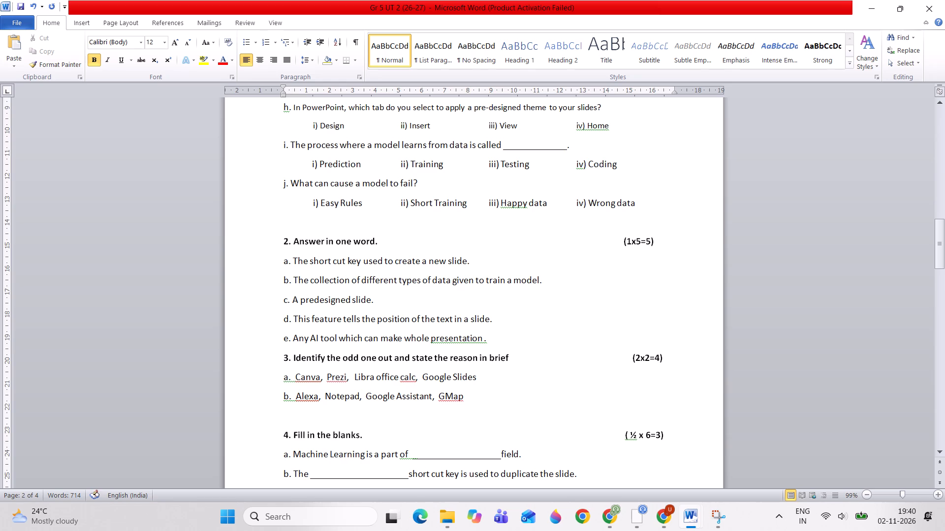
{"action": "key", "text": "Delete"}
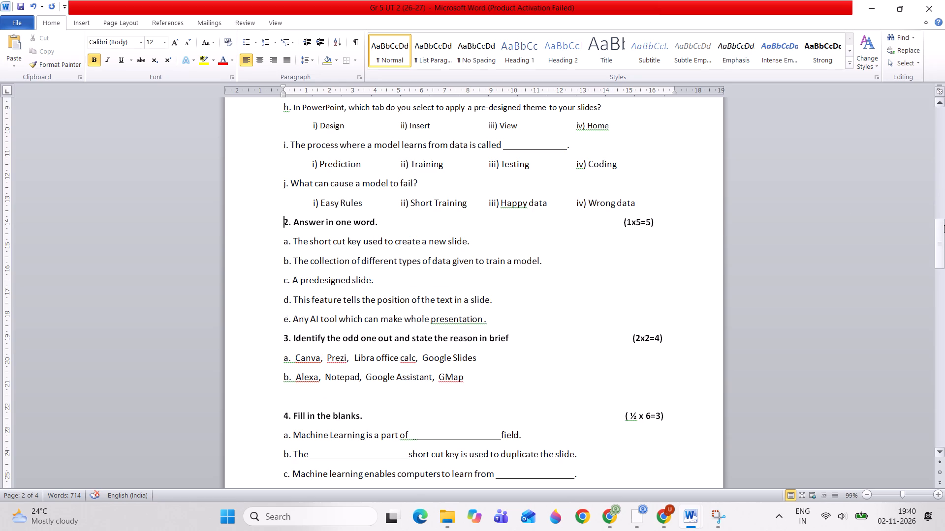
{"action": "left_click_drag", "start_coordinate": [944, 225], "coordinate": [944, 238]}
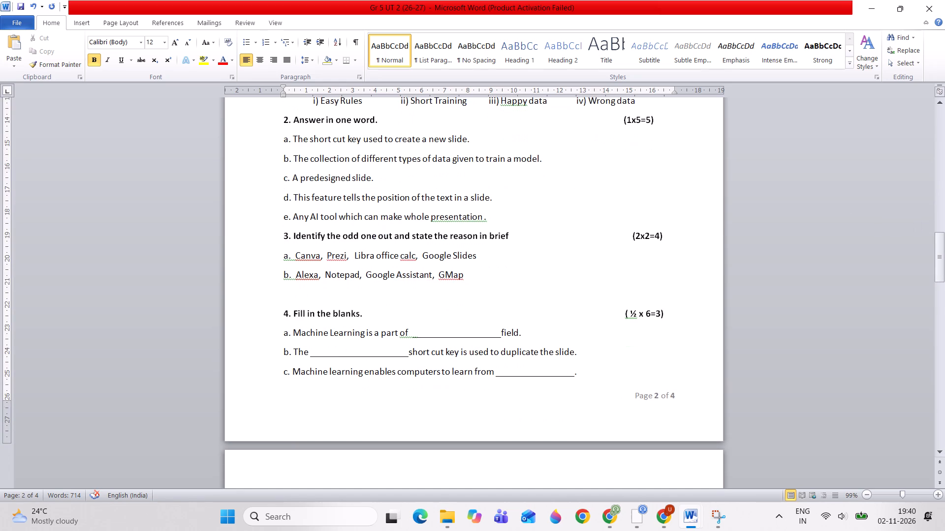
{"action": "left_click", "coordinate": [425, 301]}
{"action": "key", "text": "Delete"}
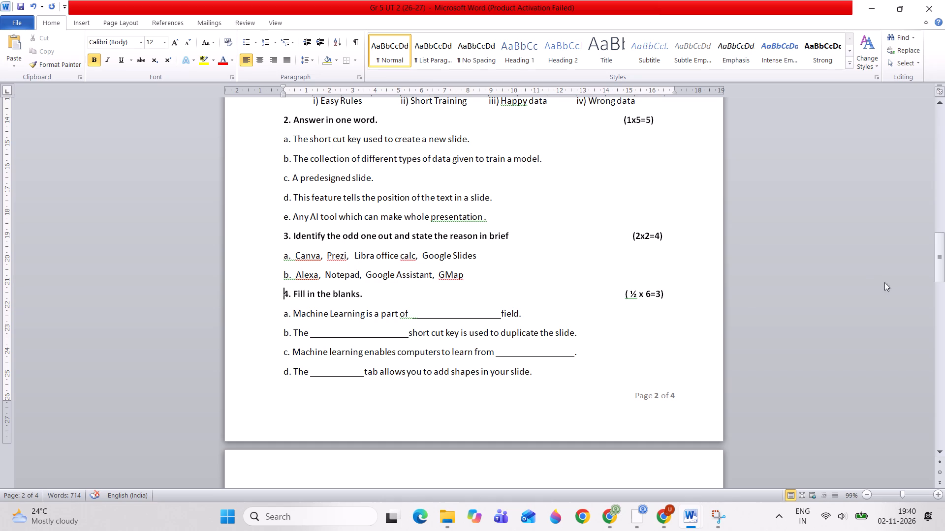
Remove the blank line between the SECTION – B heading and question 5.
{"action": "left_click_drag", "start_coordinate": [939, 256], "coordinate": [943, 269]}
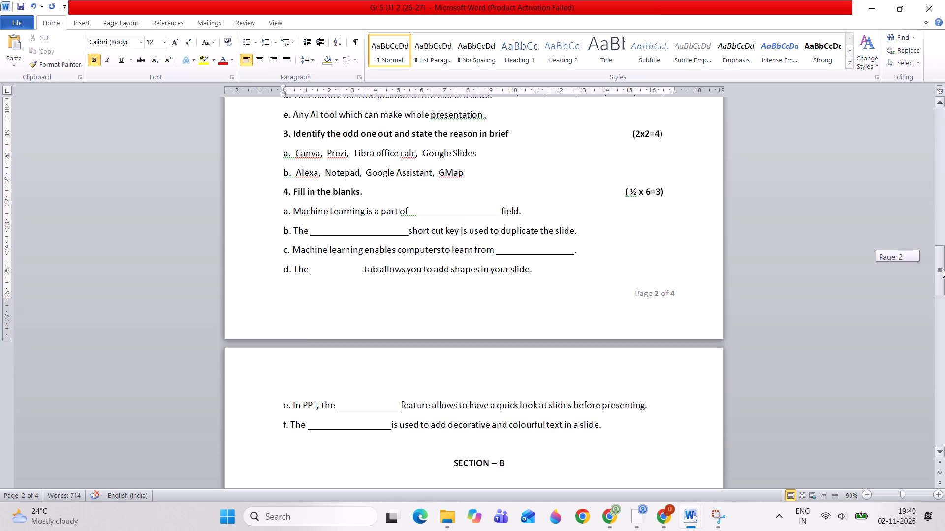
{"action": "left_click_drag", "start_coordinate": [943, 269], "coordinate": [938, 290]}
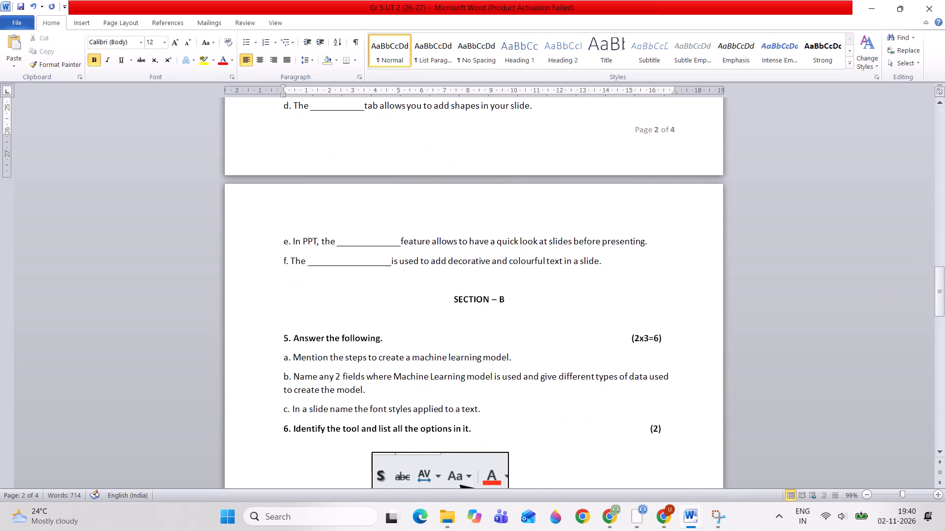
{"action": "left_click", "coordinate": [653, 316]}
{"action": "key", "text": "Delete"}
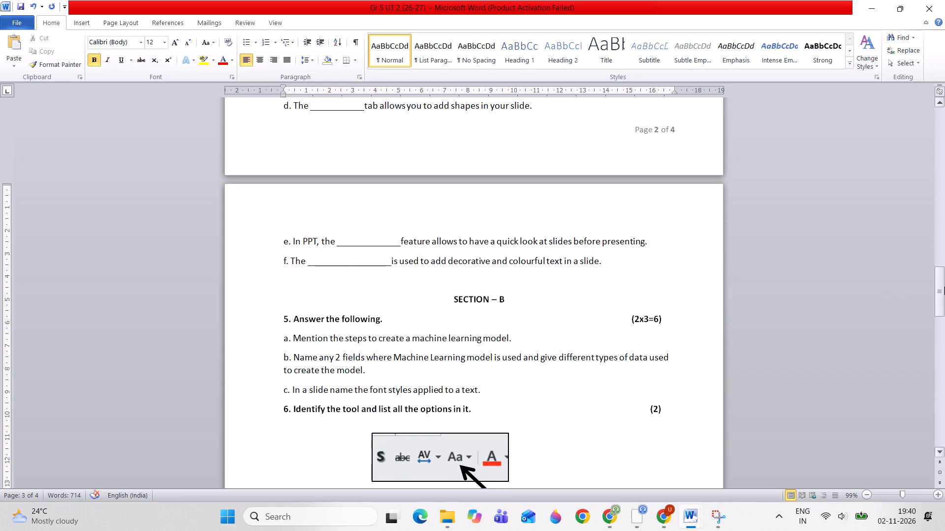
Delete the stray "7." after question 7's item e and the blank lines before the closing XXXXXX line.
{"action": "left_click_drag", "start_coordinate": [938, 290], "coordinate": [944, 345]}
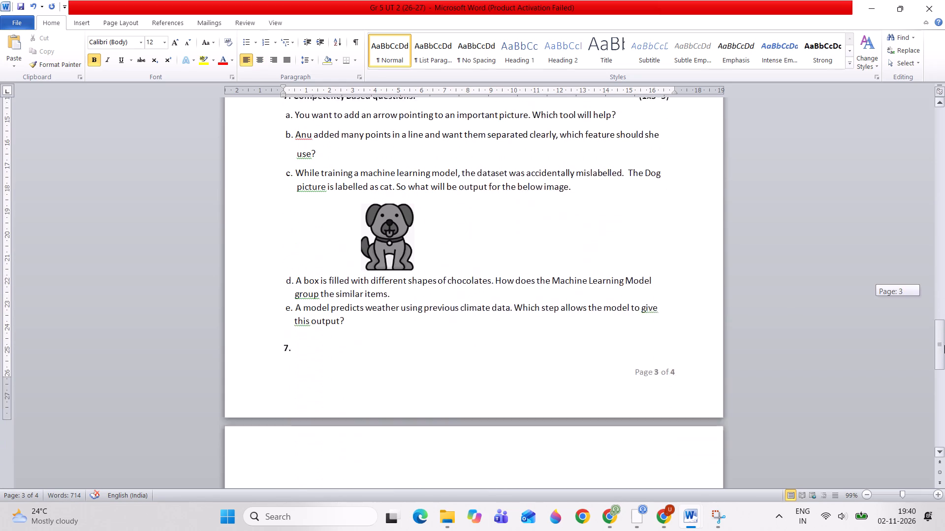
{"action": "left_click_drag", "start_coordinate": [944, 345], "coordinate": [944, 346]}
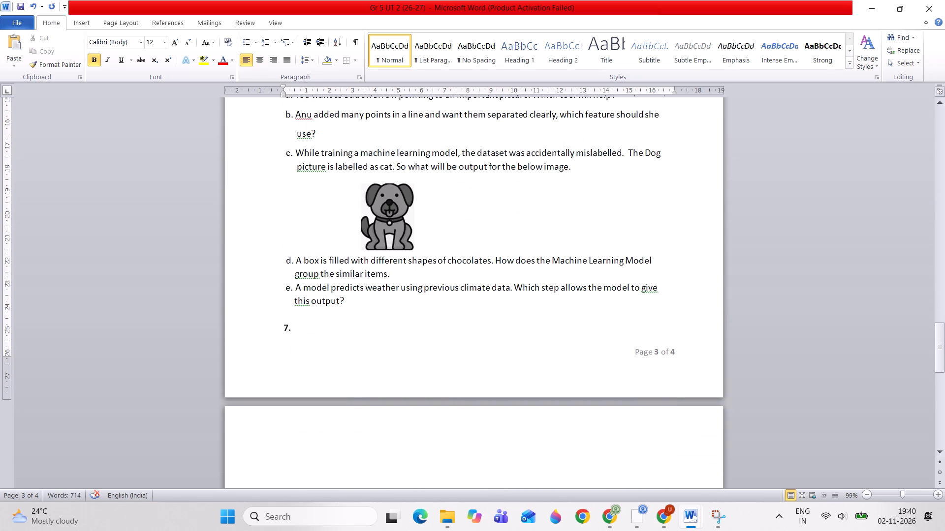
{"action": "left_click", "coordinate": [294, 336]}
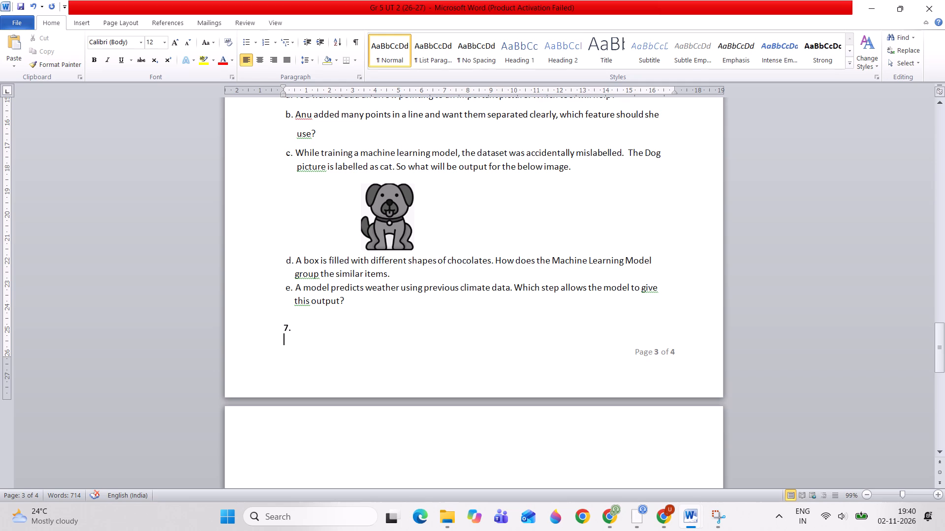
{"action": "key", "text": "Up"}
{"action": "key", "text": "Delete"}
{"action": "key", "text": "Delete"}
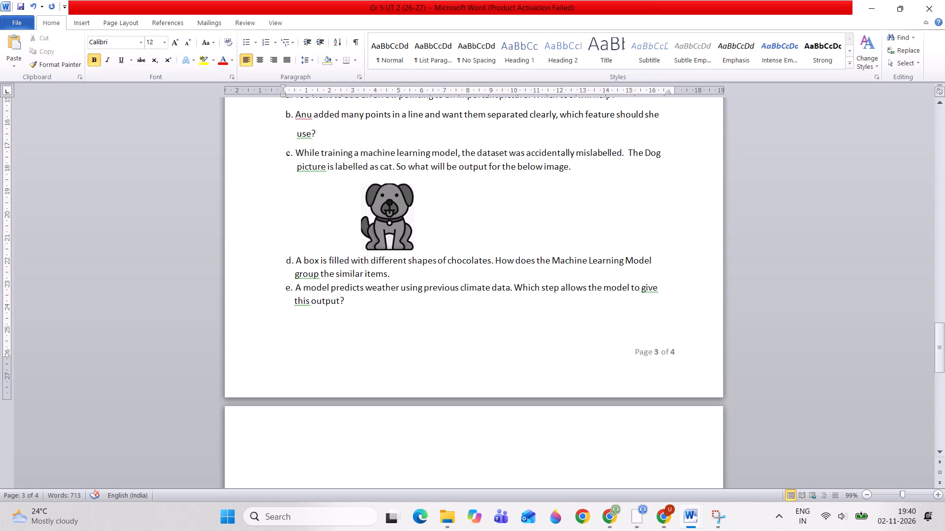
{"action": "key", "text": "Delete"}
{"action": "key", "text": "Delete"}
{"action": "key", "text": "Delete"}
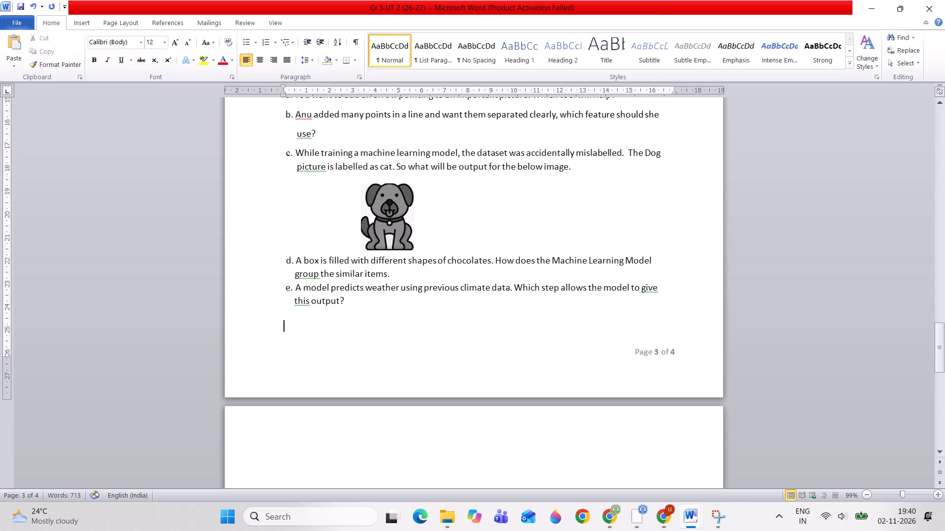
{"action": "key", "text": "Delete"}
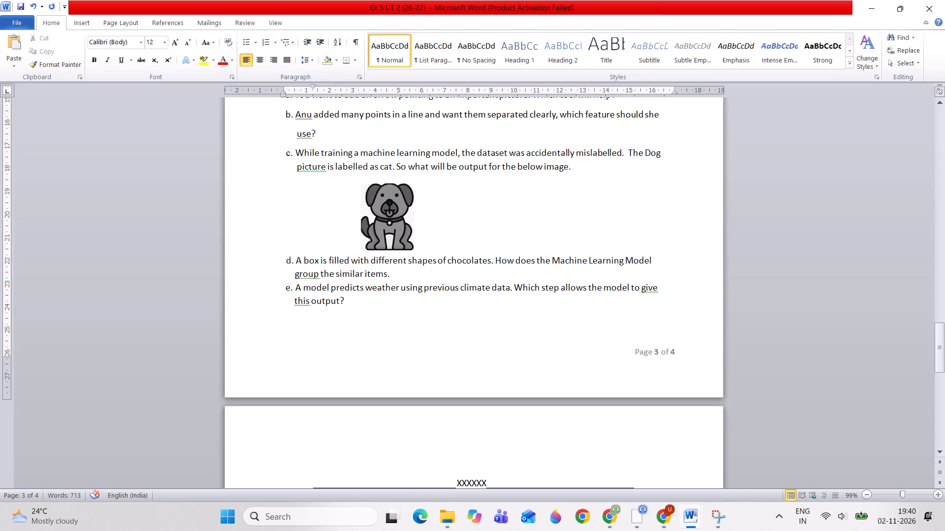
{"action": "key", "text": "Delete"}
{"action": "key", "text": "Delete"}
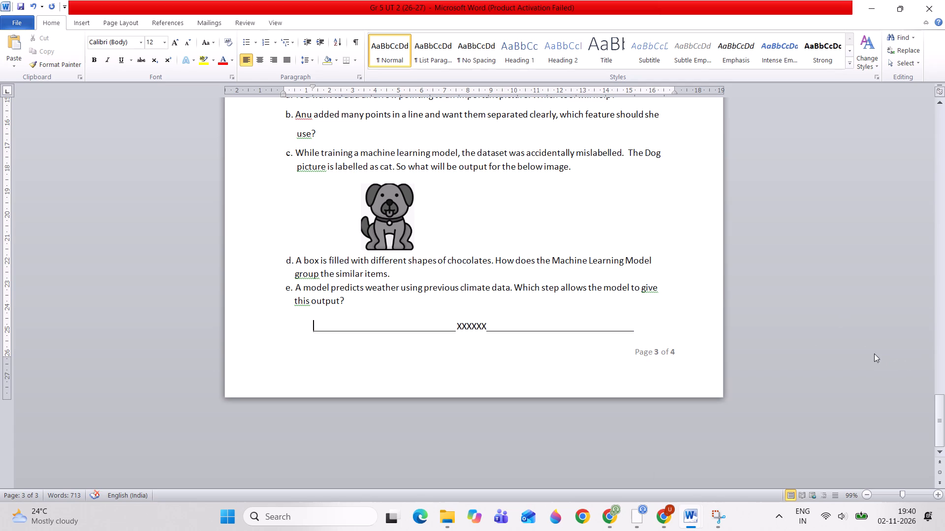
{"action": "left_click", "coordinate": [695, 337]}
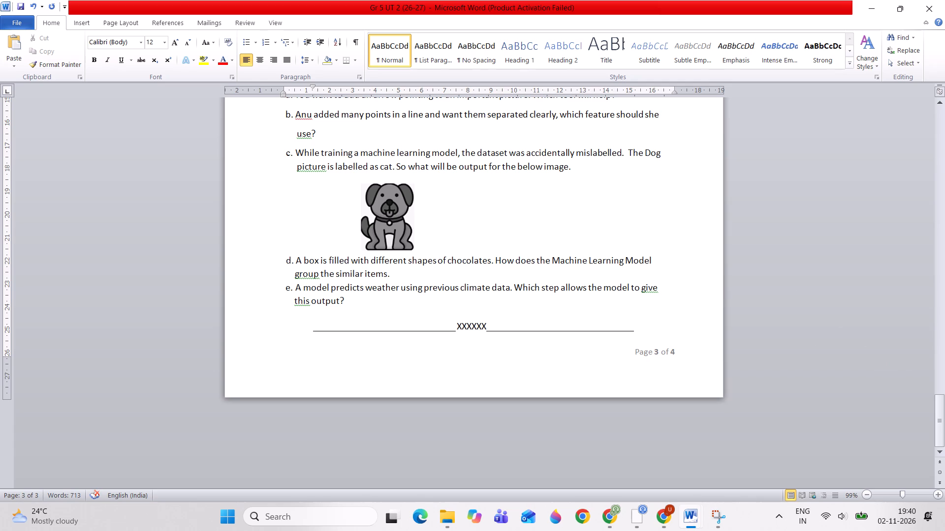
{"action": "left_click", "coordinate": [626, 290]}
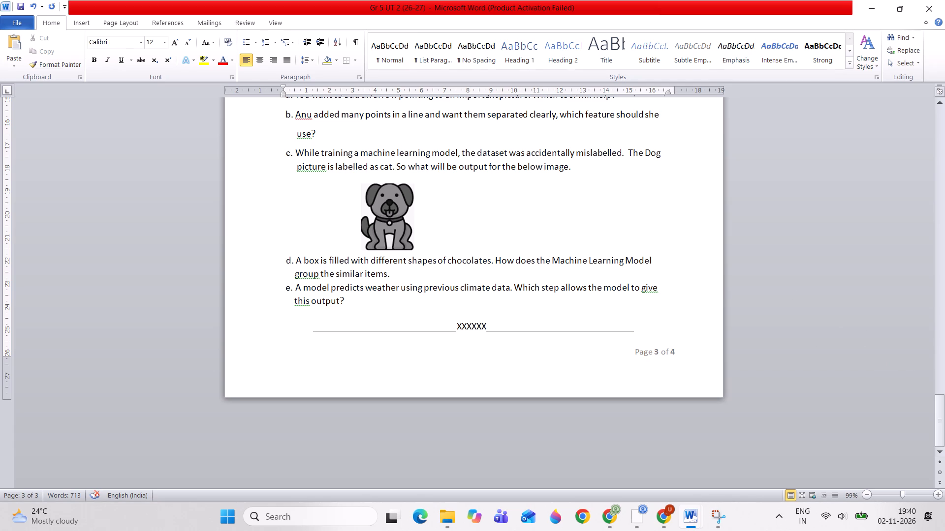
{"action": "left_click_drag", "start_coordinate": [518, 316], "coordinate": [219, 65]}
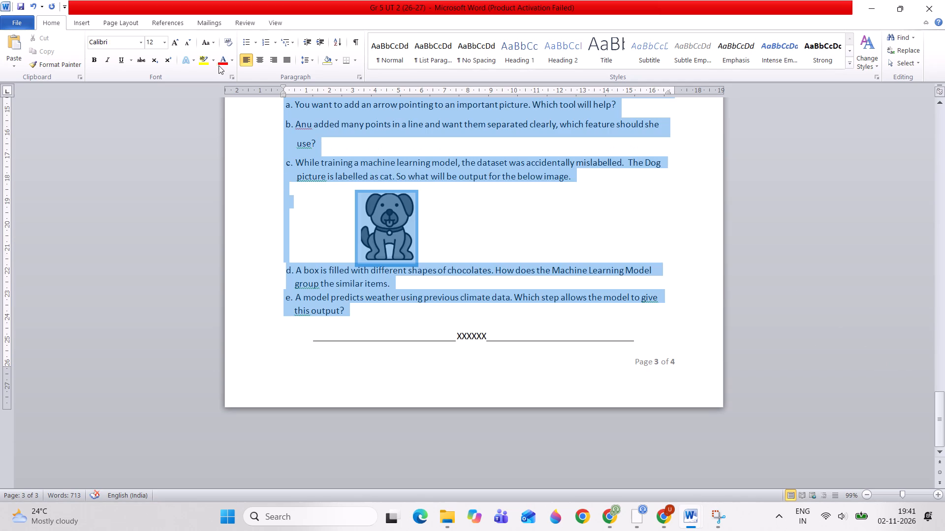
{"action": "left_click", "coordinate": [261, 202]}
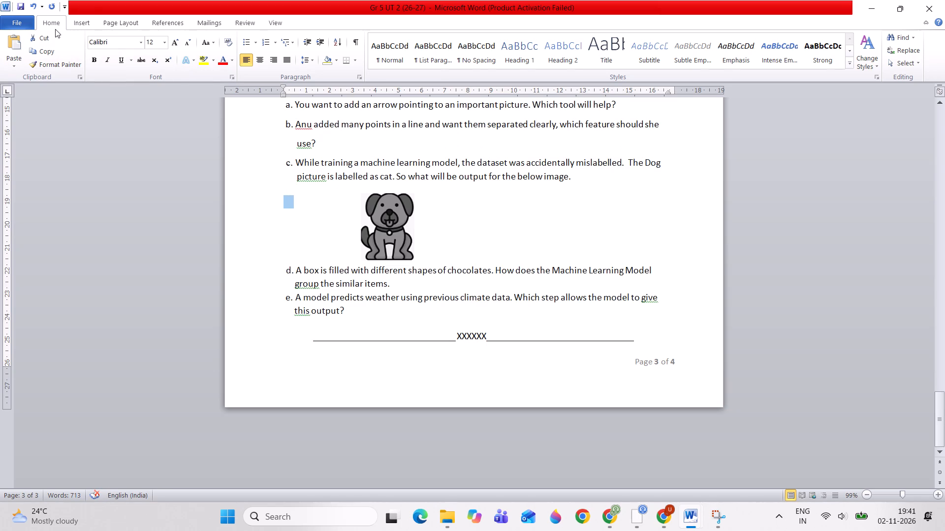
Save the question paper.
{"action": "left_click", "coordinate": [19, 3]}
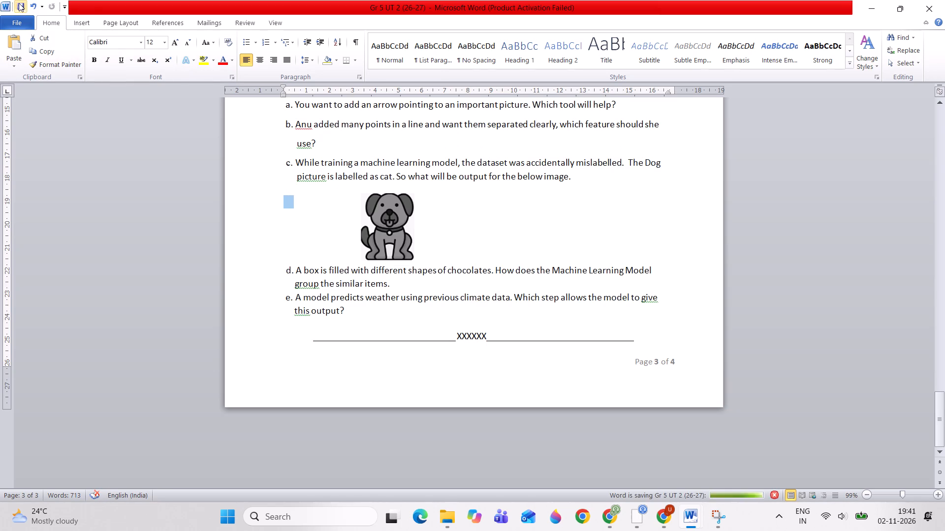
{"action": "left_click", "coordinate": [567, 281]}
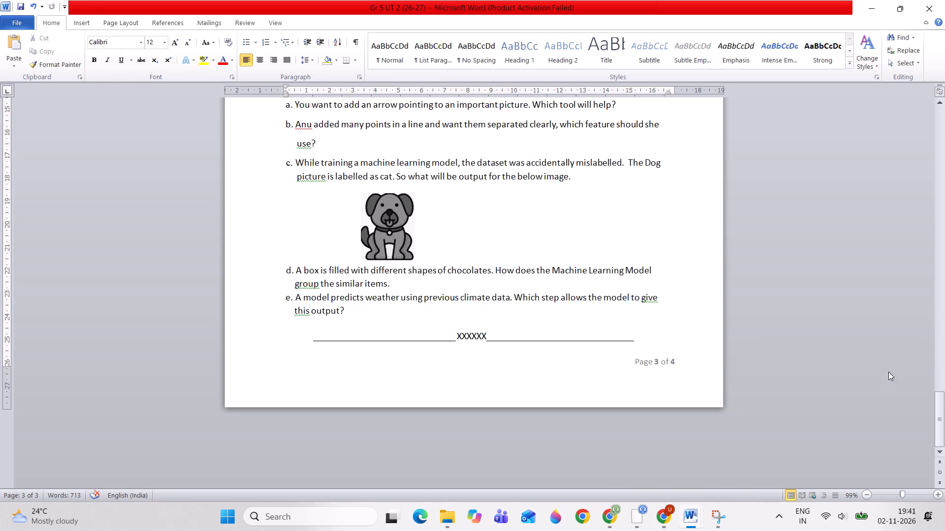
Replace the footer page number with the centred Page X of Y style Bold Numbers 2 at the bottom of the page, and close the footer.
{"action": "left_click_drag", "start_coordinate": [943, 413], "coordinate": [938, 395]}
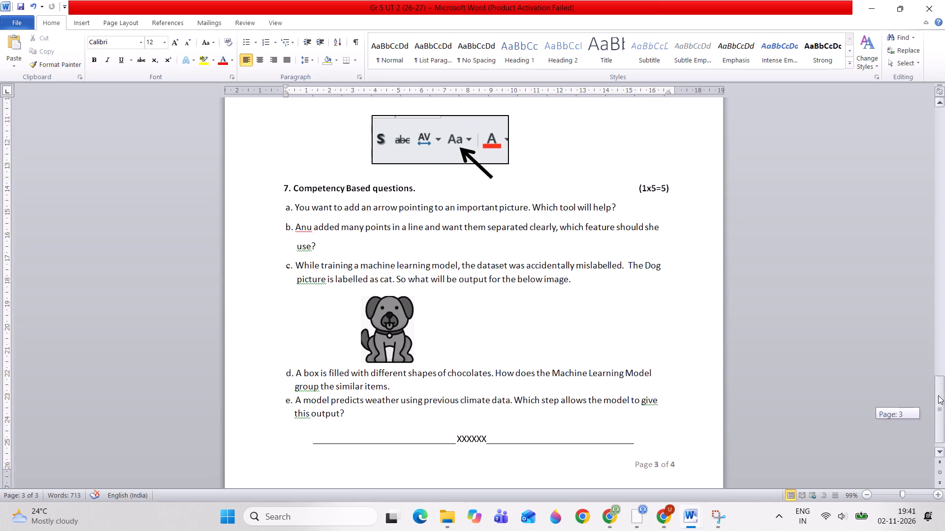
{"action": "left_click_drag", "start_coordinate": [938, 395], "coordinate": [944, 438]}
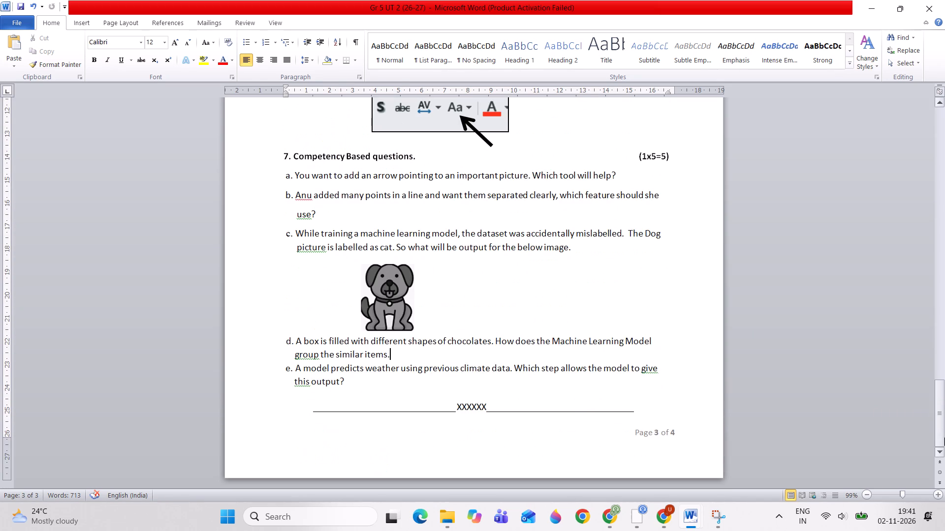
{"action": "left_click", "coordinate": [81, 23]}
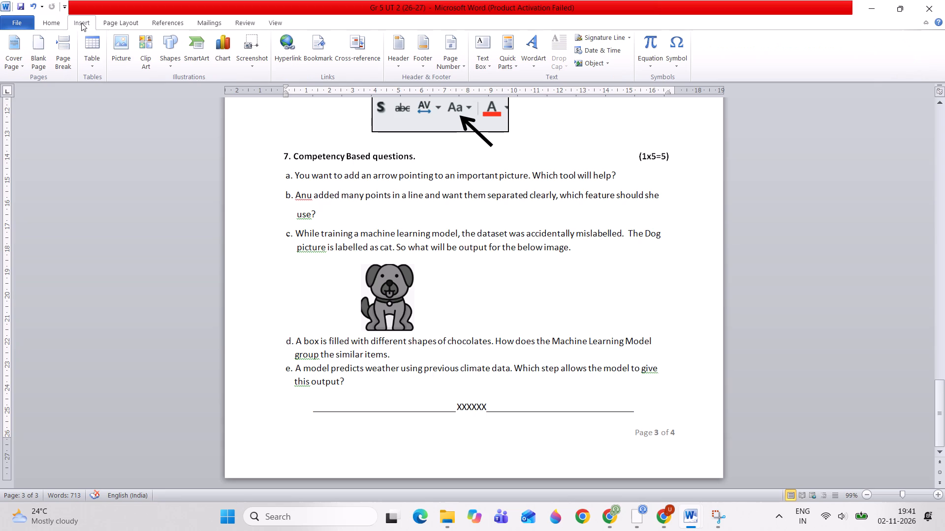
{"action": "left_click", "coordinate": [456, 67]}
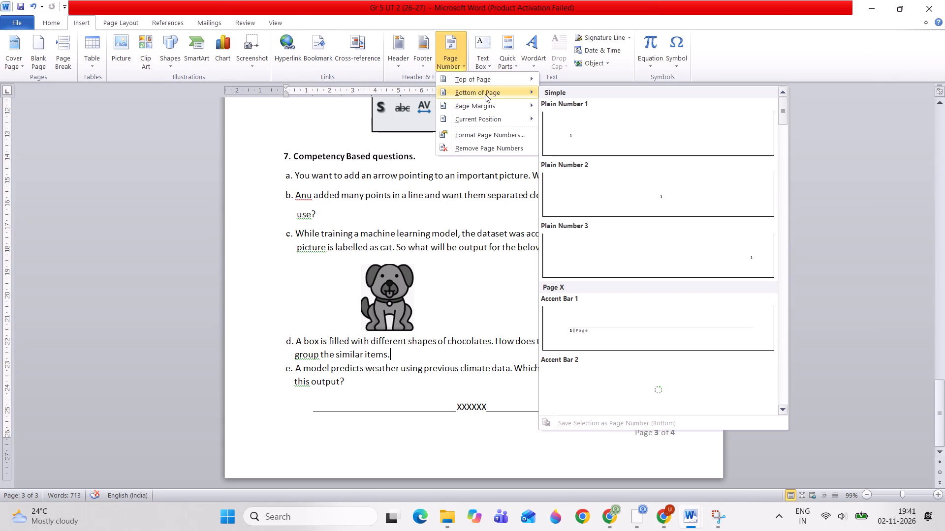
{"action": "left_click", "coordinate": [785, 413]}
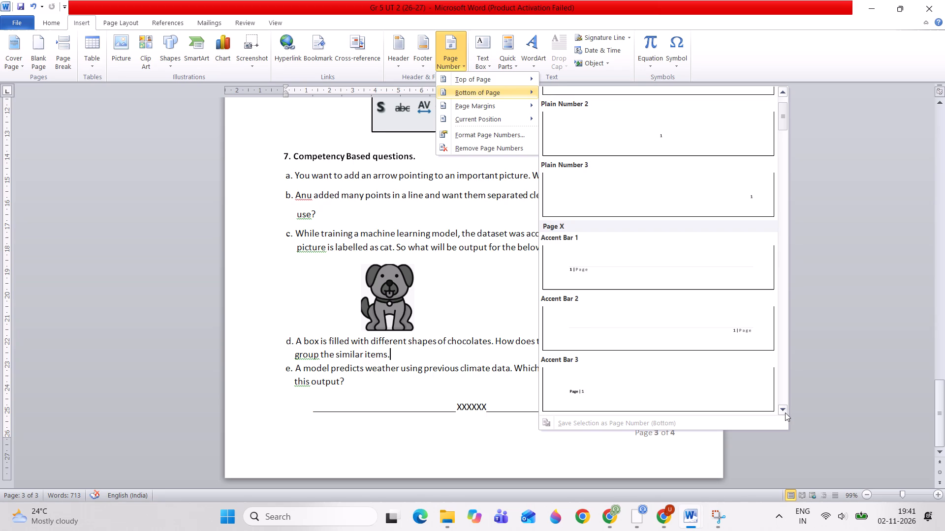
{"action": "left_click", "coordinate": [785, 413]}
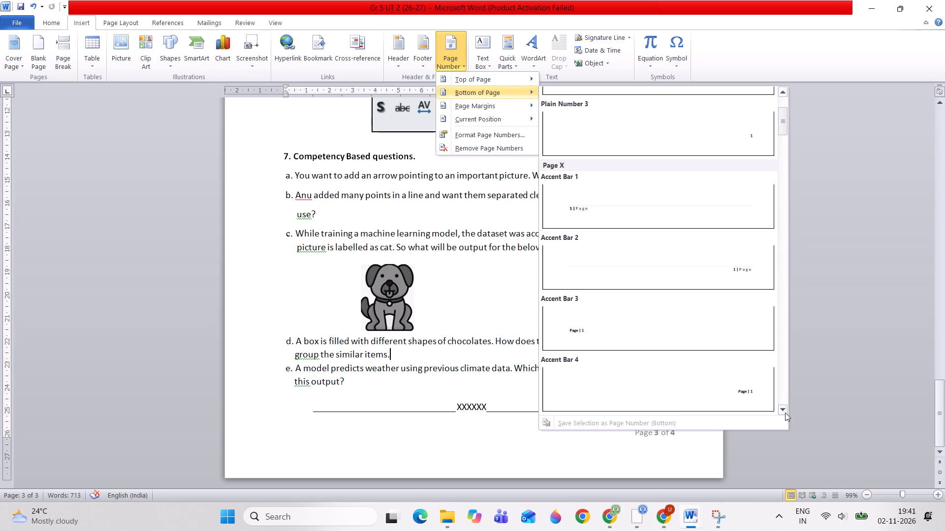
{"action": "left_click", "coordinate": [785, 413]}
{"action": "left_click", "coordinate": [785, 413]}
{"action": "left_click", "coordinate": [785, 413]}
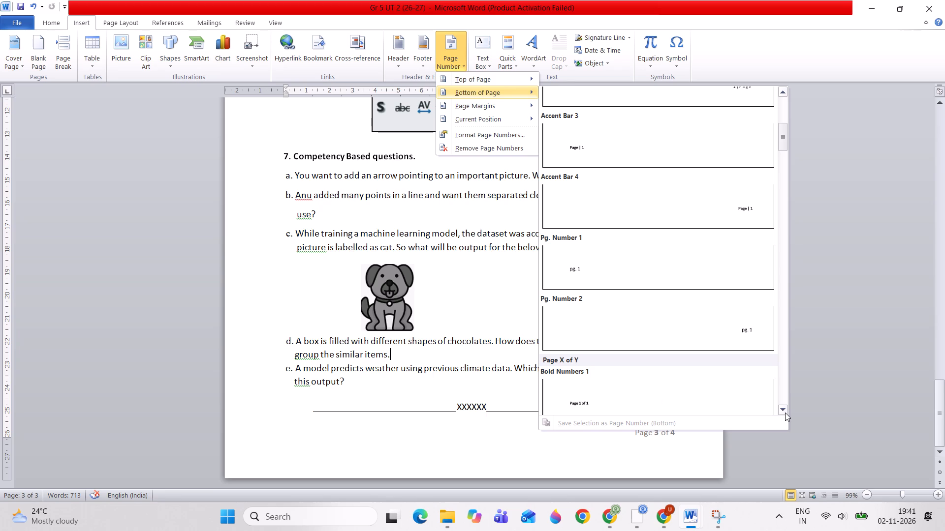
{"action": "left_click", "coordinate": [785, 413]}
{"action": "left_click", "coordinate": [785, 413]}
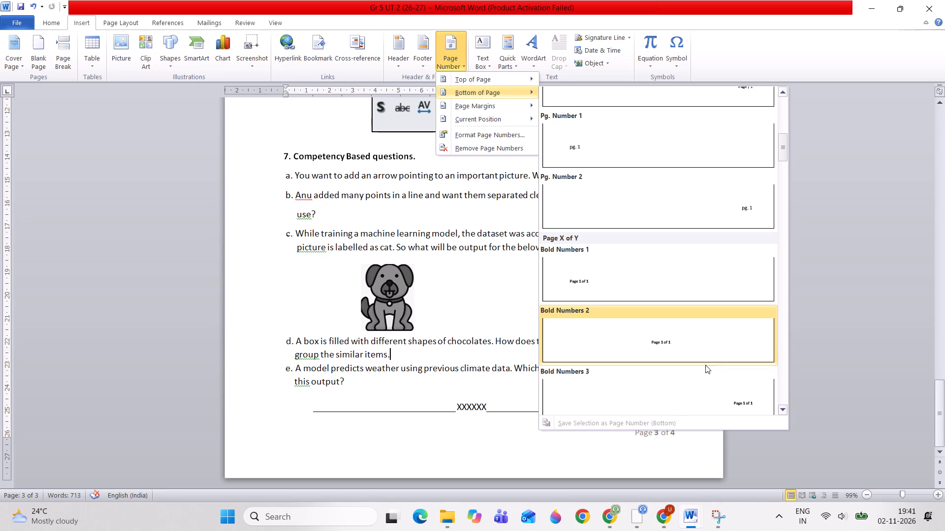
{"action": "double_click", "coordinate": [679, 351]}
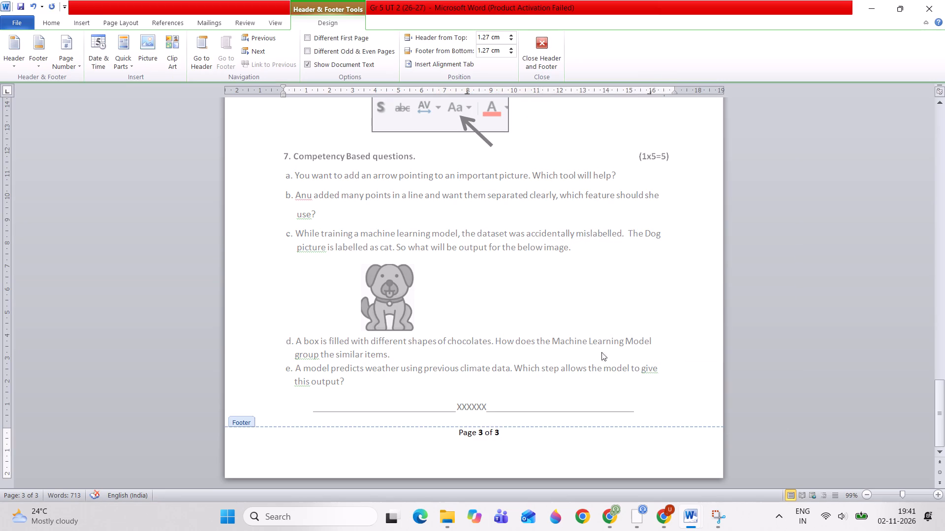
{"action": "left_click", "coordinate": [508, 387]}
{"action": "left_click", "coordinate": [543, 44]}
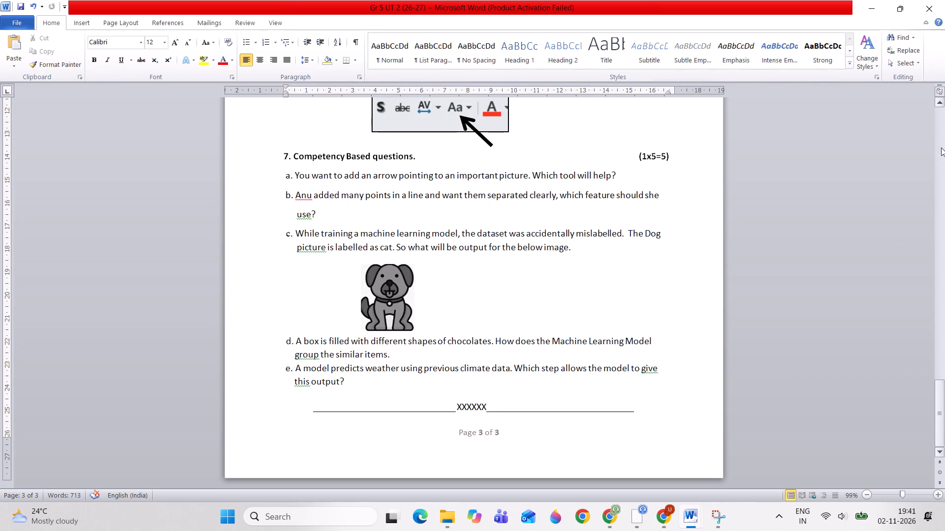
Nudge the dog picture in question 7c slightly upward and make it a little smaller.
{"action": "left_click", "coordinate": [393, 294]}
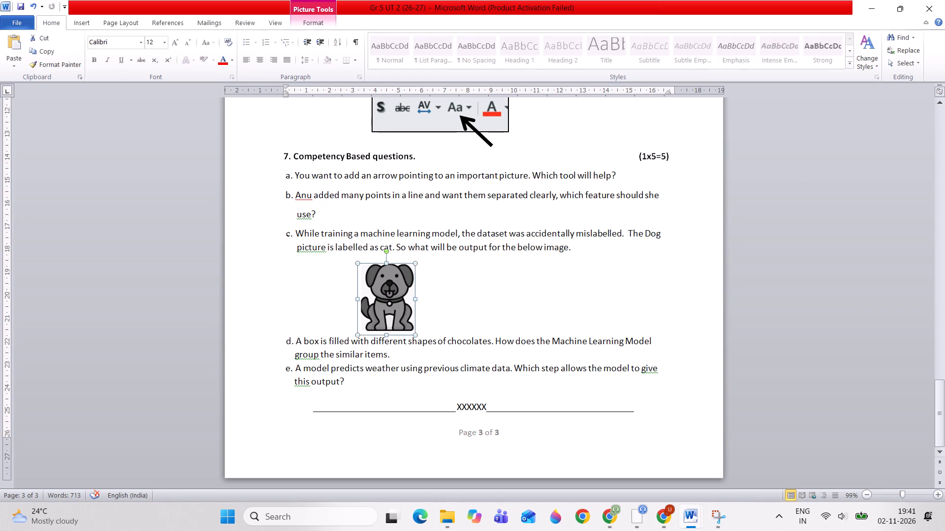
{"action": "key", "text": "Up"}
{"action": "key", "text": "Up"}
{"action": "key", "text": "Up"}
{"action": "key", "text": "Up"}
{"action": "key", "text": "Up"}
{"action": "key", "text": "Up"}
{"action": "key", "text": "Up"}
{"action": "key", "text": "Up"}
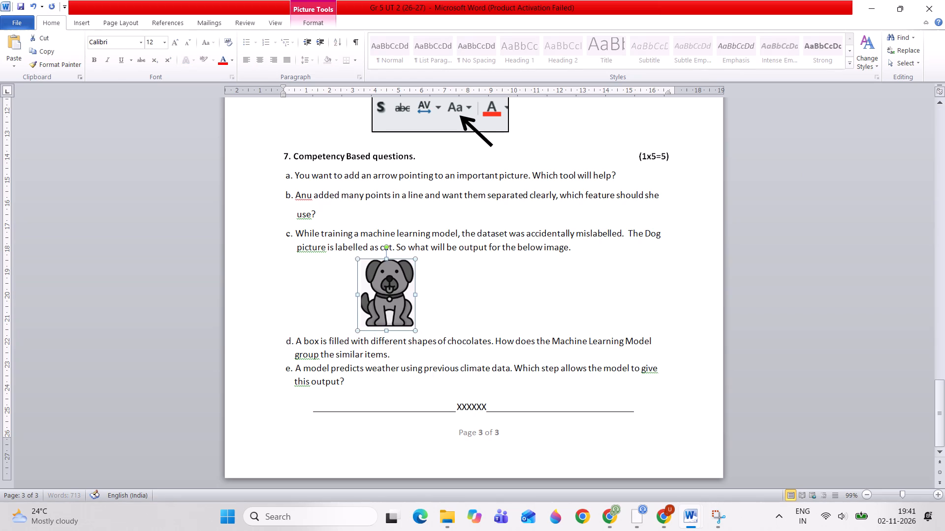
{"action": "left_click_drag", "start_coordinate": [415, 331], "coordinate": [410, 329]}
{"action": "left_click_drag", "start_coordinate": [415, 329], "coordinate": [407, 321]}
{"action": "left_click_drag", "start_coordinate": [391, 298], "coordinate": [395, 298]}
{"action": "left_click", "coordinate": [441, 296]}
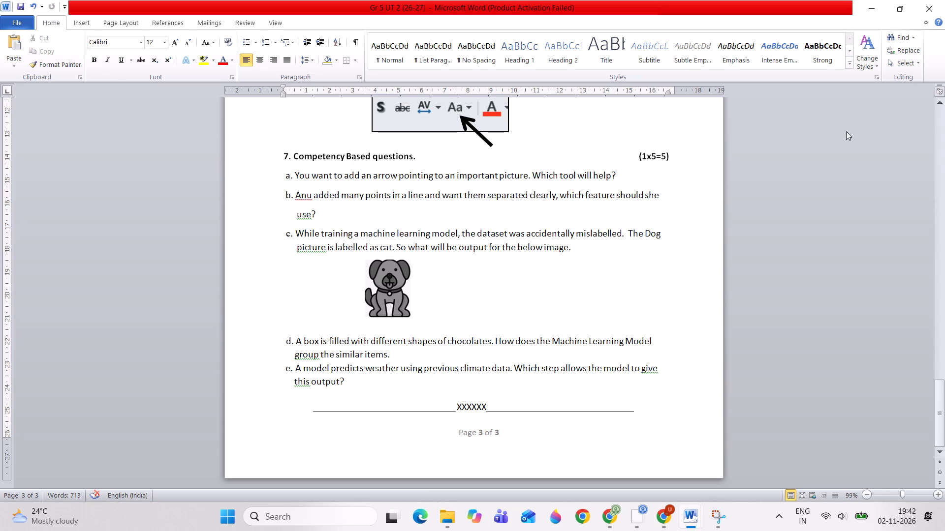
Review the question paper's layout and page numbers from question 7 back to the title on the first page.
{"action": "left_click", "coordinate": [939, 102]}
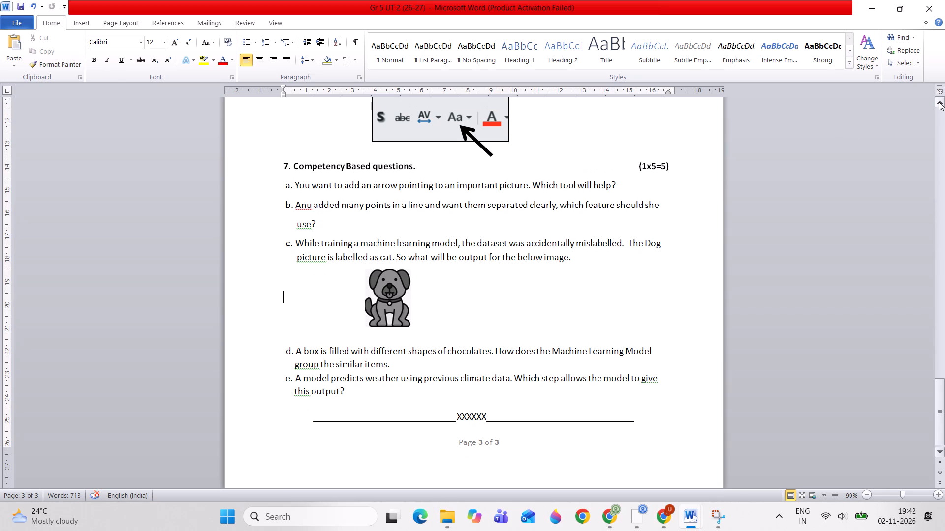
{"action": "double_click", "coordinate": [939, 102]}
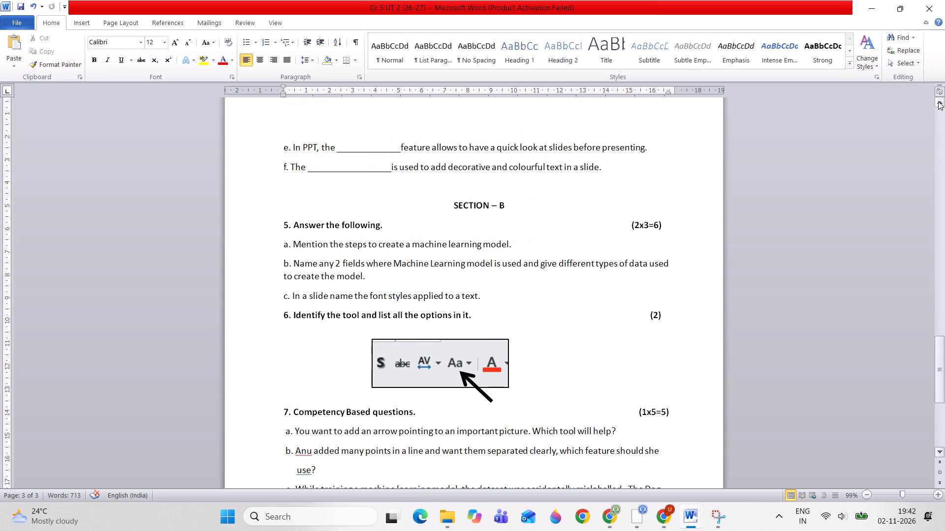
{"action": "left_click", "coordinate": [938, 101]}
{"action": "left_click", "coordinate": [938, 101]}
{"action": "left_click", "coordinate": [938, 101]}
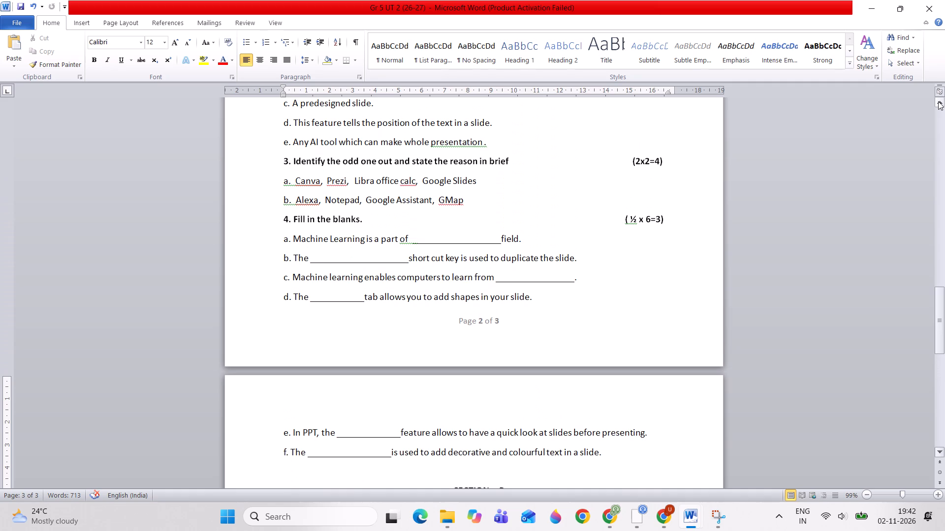
{"action": "left_click", "coordinate": [938, 101]}
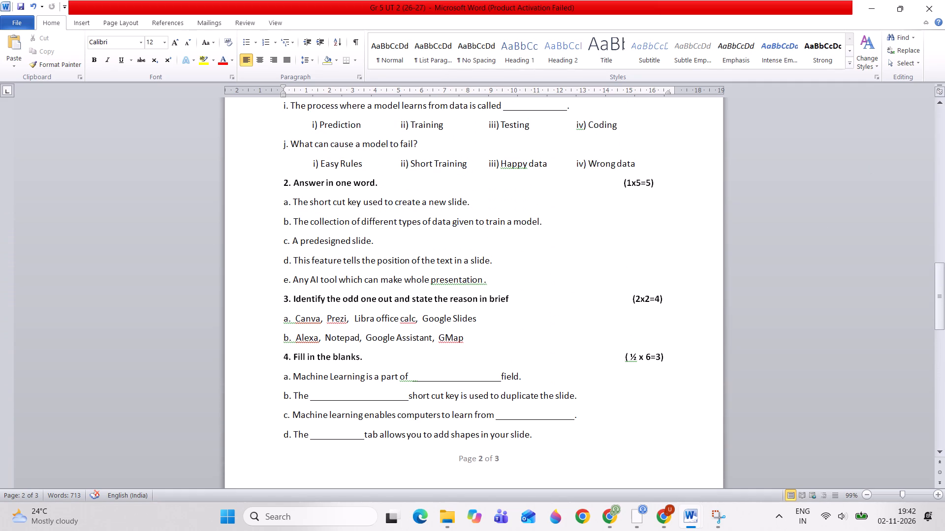
{"action": "left_click", "coordinate": [937, 129]}
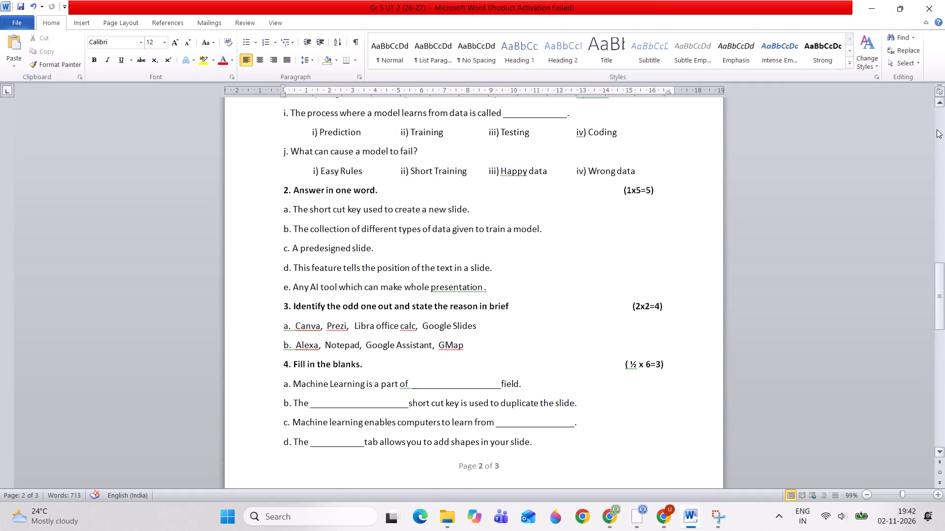
{"action": "left_click", "coordinate": [937, 129]}
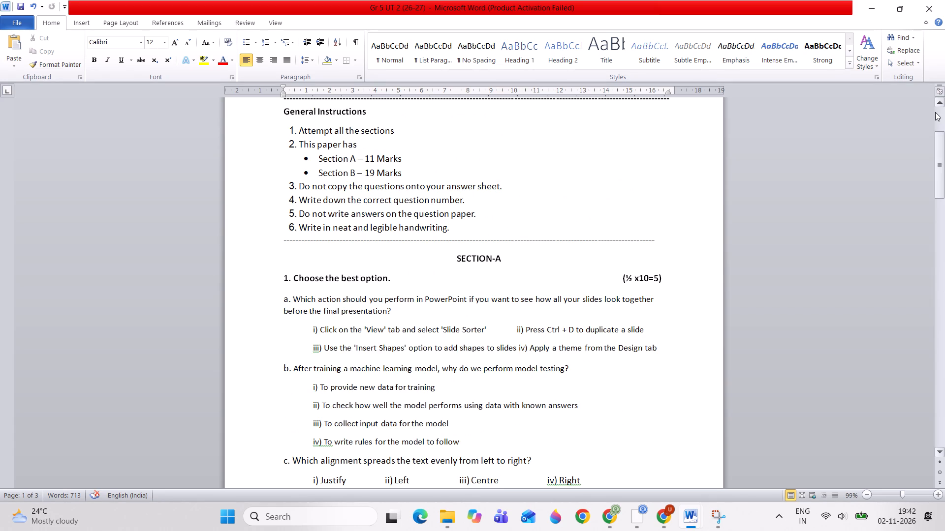
{"action": "left_click", "coordinate": [937, 114]}
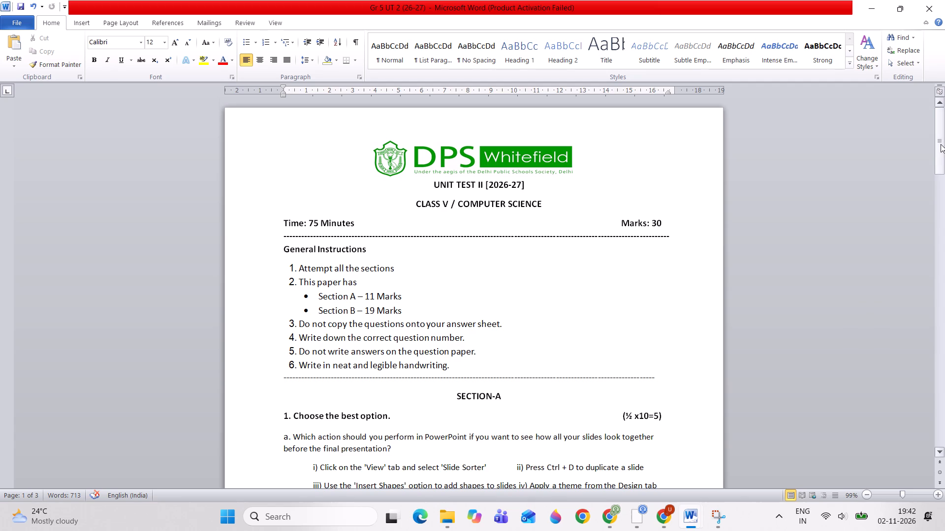
Set the text of questions 1a and 1b, including all their options, to font size 12.
{"action": "left_click_drag", "start_coordinate": [941, 144], "coordinate": [930, 181]}
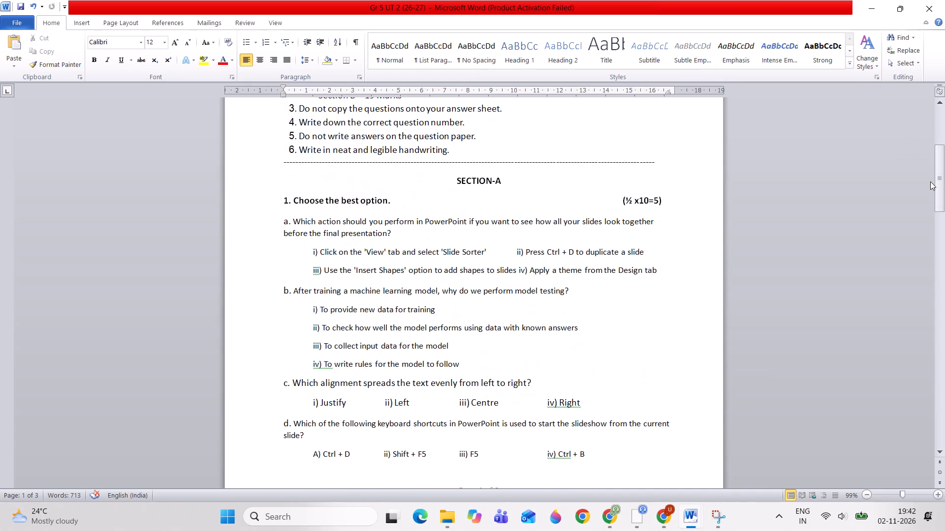
{"action": "left_click", "coordinate": [285, 221]}
{"action": "left_click_drag", "start_coordinate": [285, 221], "coordinate": [479, 336]}
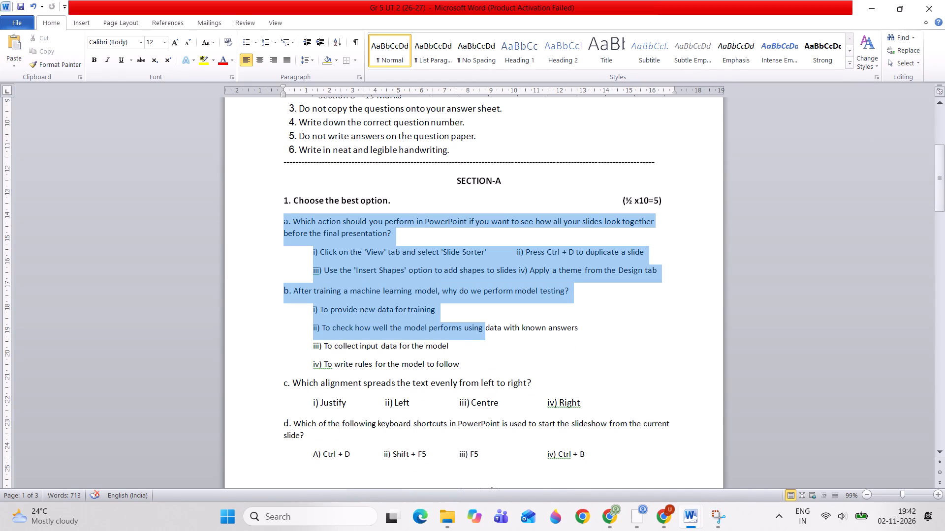
{"action": "left_click_drag", "start_coordinate": [479, 336], "coordinate": [484, 368]}
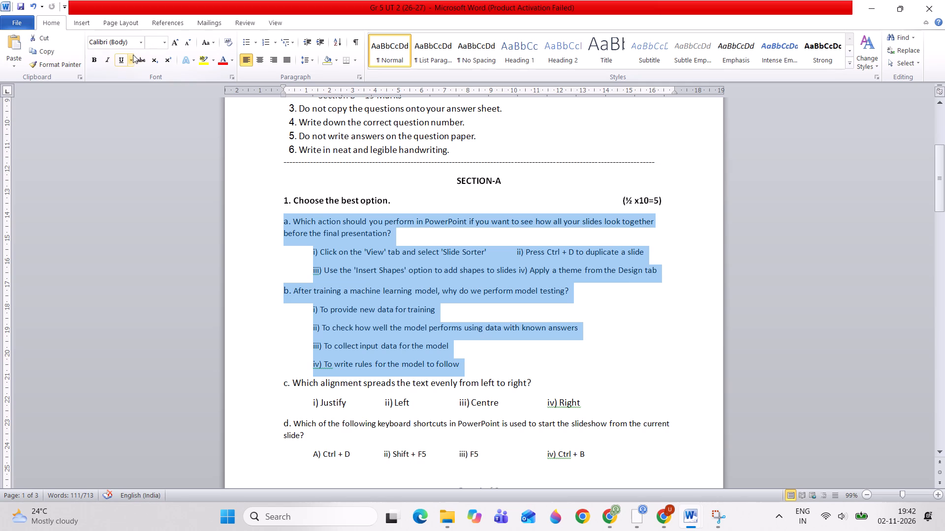
{"action": "key", "text": "Return"}
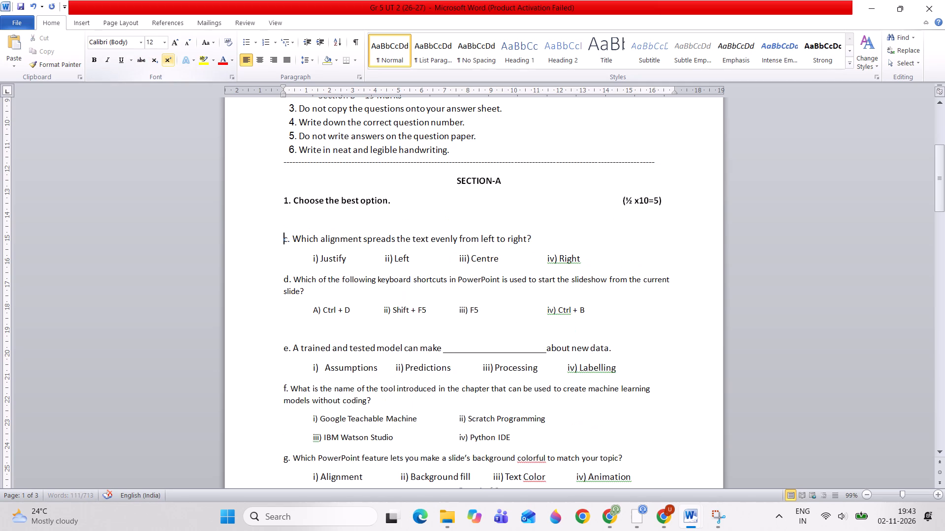
{"action": "key", "text": "ctrl+z"}
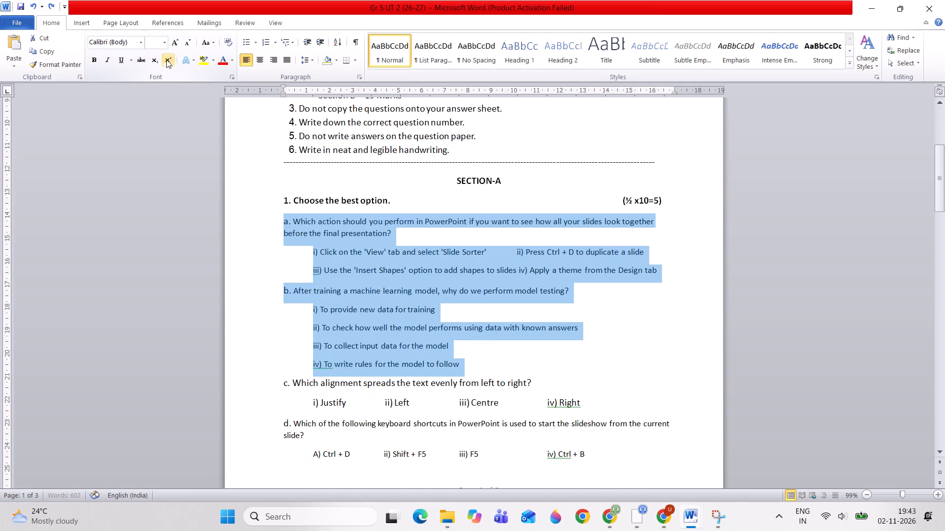
{"action": "left_click", "coordinate": [134, 43]}
{"action": "left_click", "coordinate": [134, 43]}
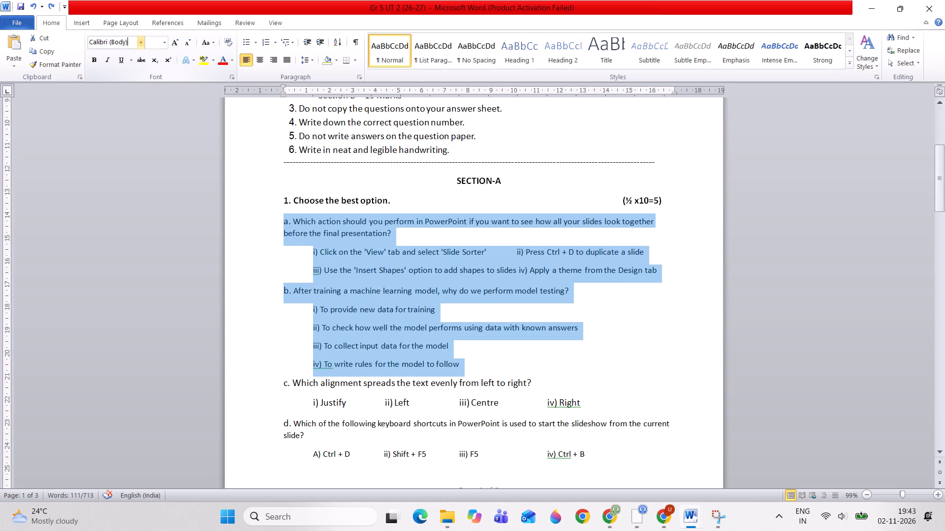
{"action": "key", "text": "Return"}
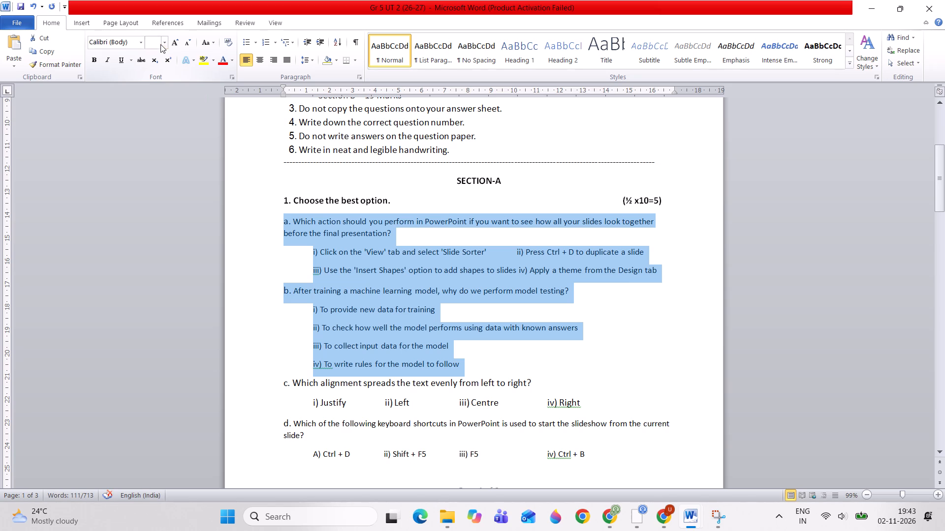
{"action": "left_click", "coordinate": [166, 45]}
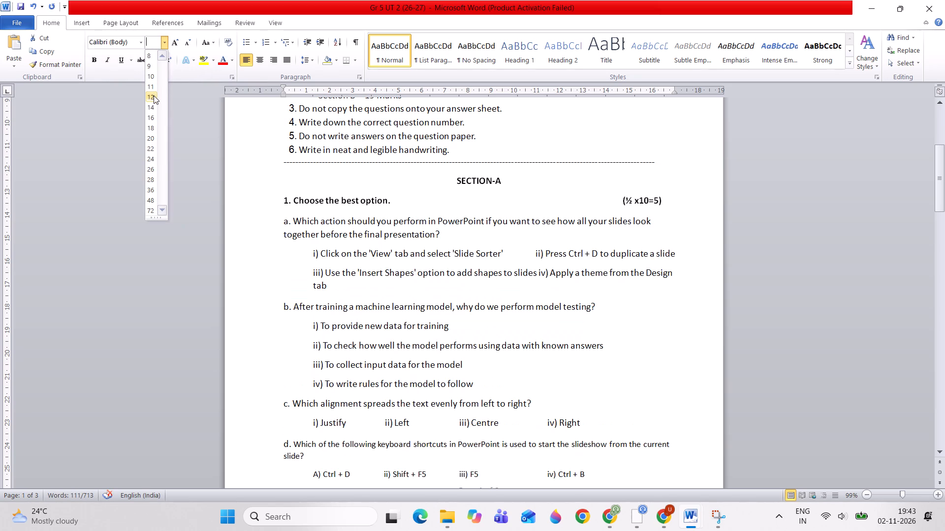
{"action": "left_click", "coordinate": [154, 95]}
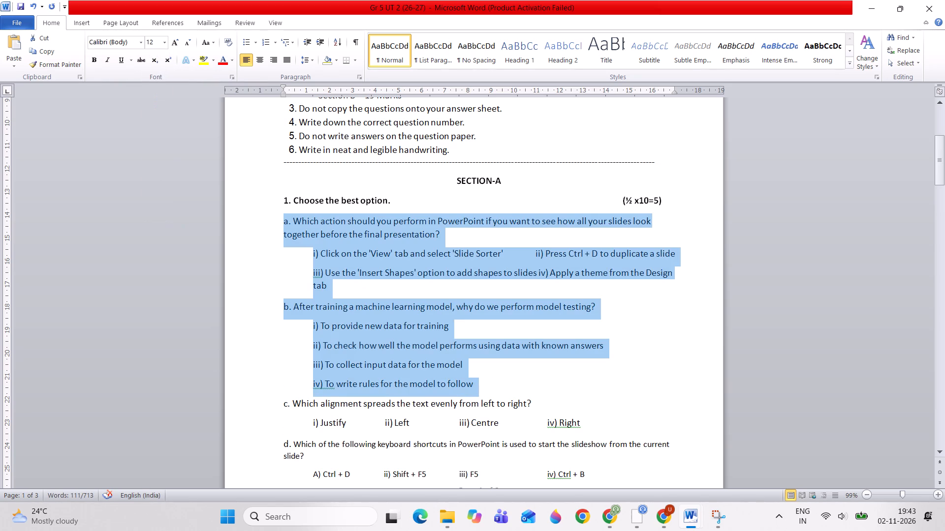
{"action": "left_click", "coordinate": [288, 345]}
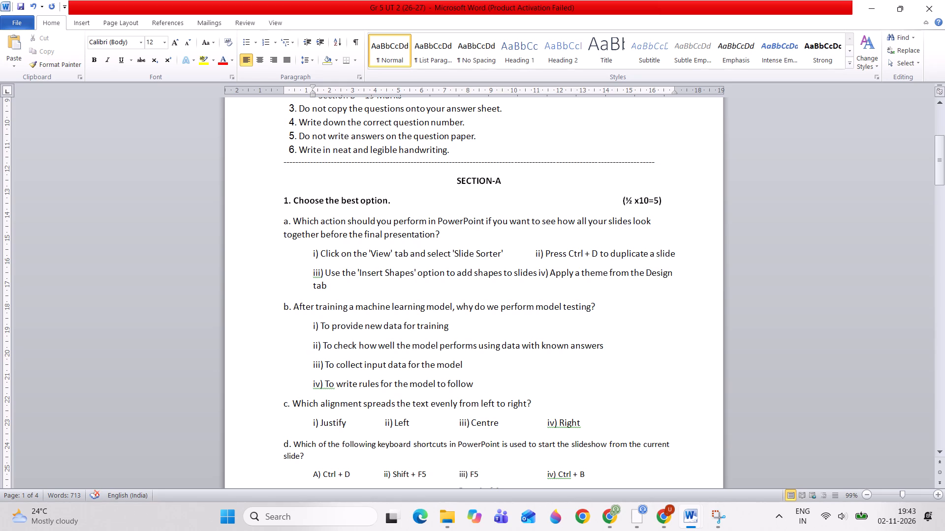
Move option ii) of question 1a, Press Ctrl + D to duplicate a slide, onto its own line.
{"action": "left_click", "coordinate": [534, 253]}
{"action": "key", "text": "Return"}
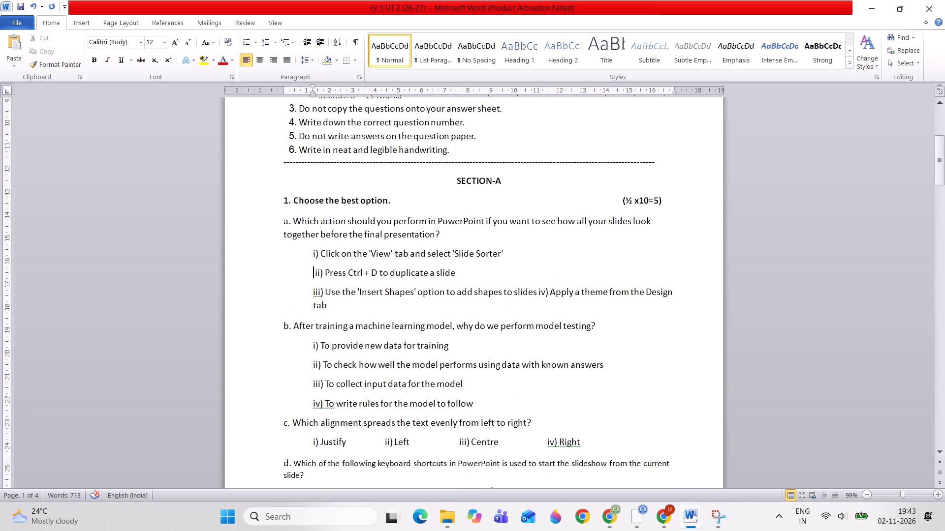
Remove the extra space before option ii) of question 1a and move option iv), Apply a theme from the Design tab, onto its own line.
{"action": "key", "text": "Delete"}
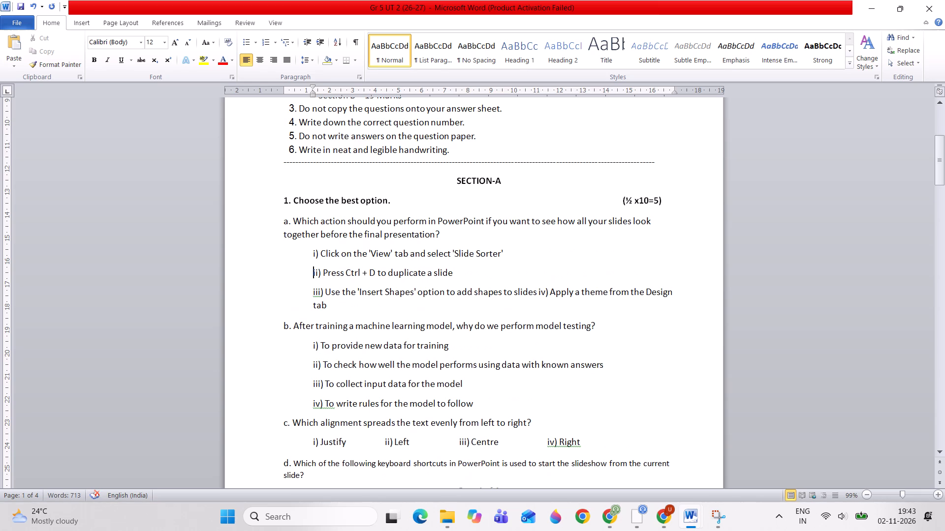
{"action": "left_click", "coordinate": [539, 294]}
{"action": "key", "text": "Return"}
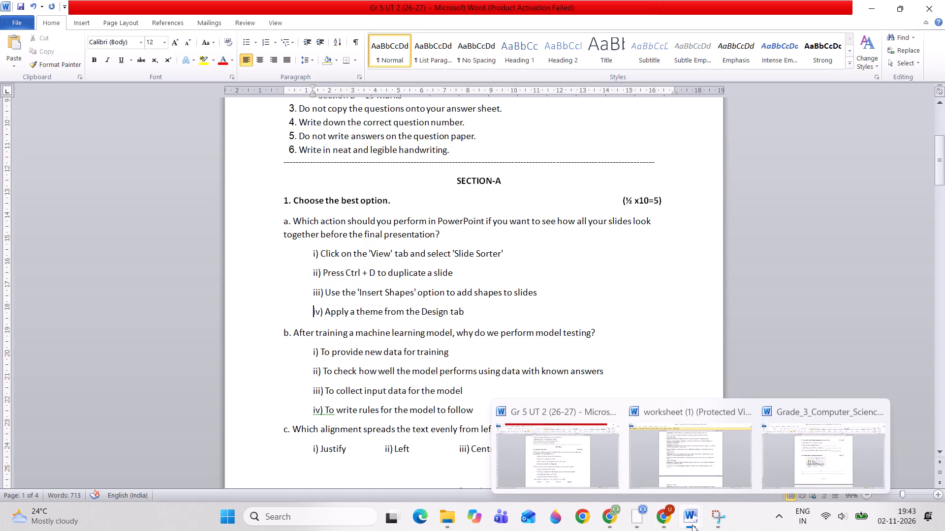
Enable editing in the worksheet (1) document and return to the Gr 5 UT 2 question paper.
{"action": "left_click", "coordinate": [705, 486]}
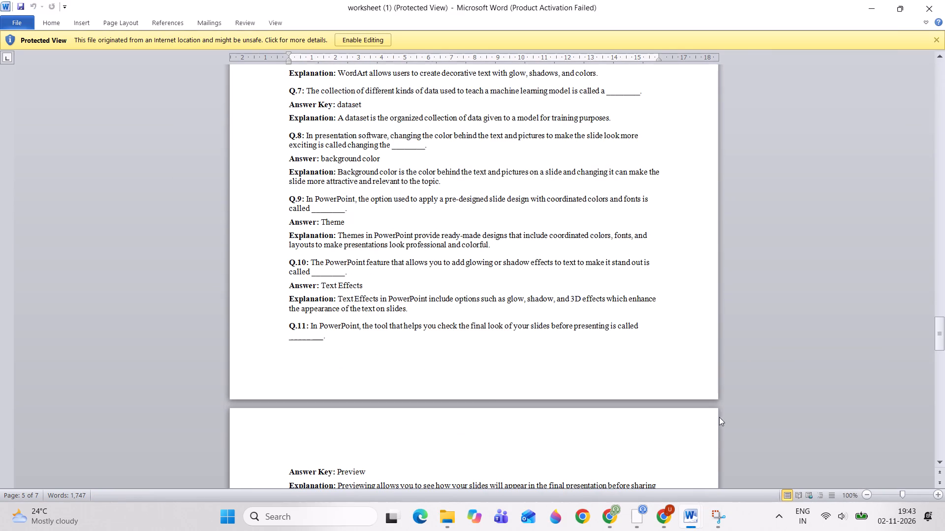
{"action": "left_click", "coordinate": [589, 357]}
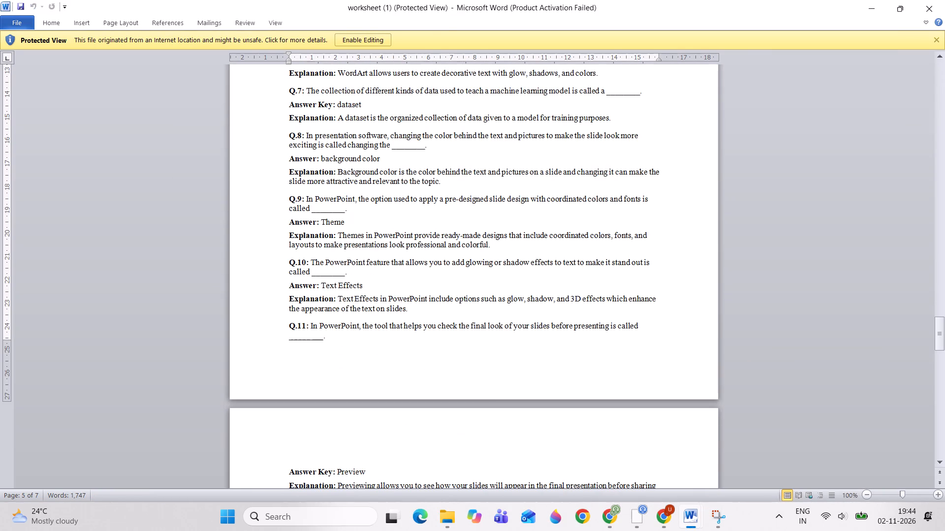
{"action": "left_click", "coordinate": [360, 34]}
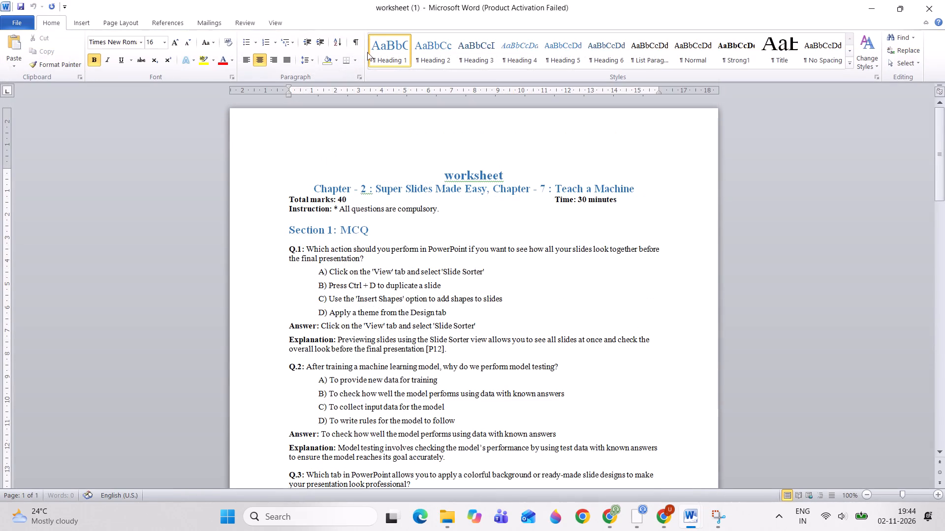
{"action": "key", "text": "ctrl+f"}
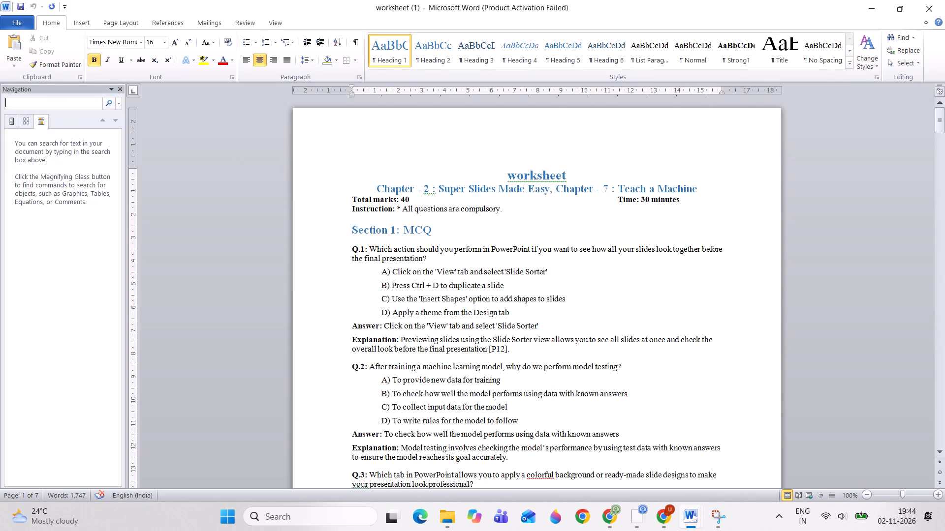
{"action": "left_click", "coordinate": [119, 90]}
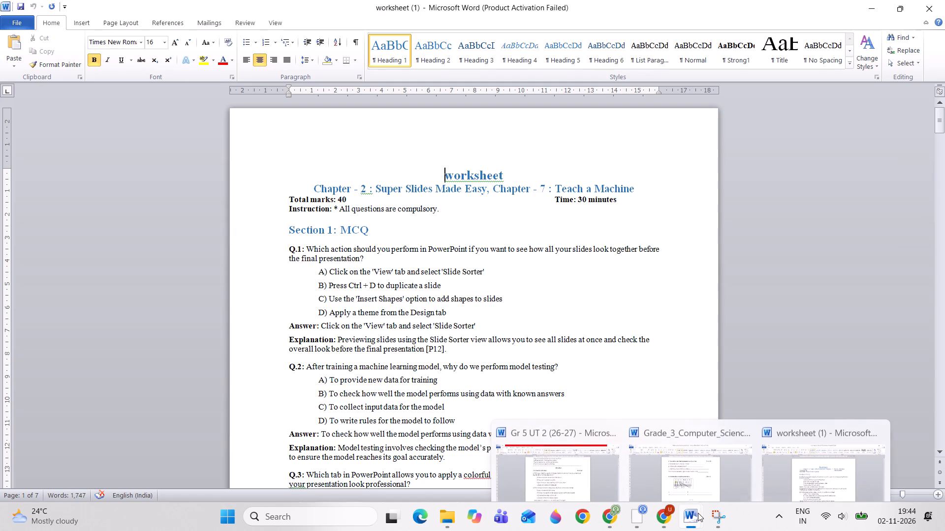
{"action": "left_click", "coordinate": [575, 467]}
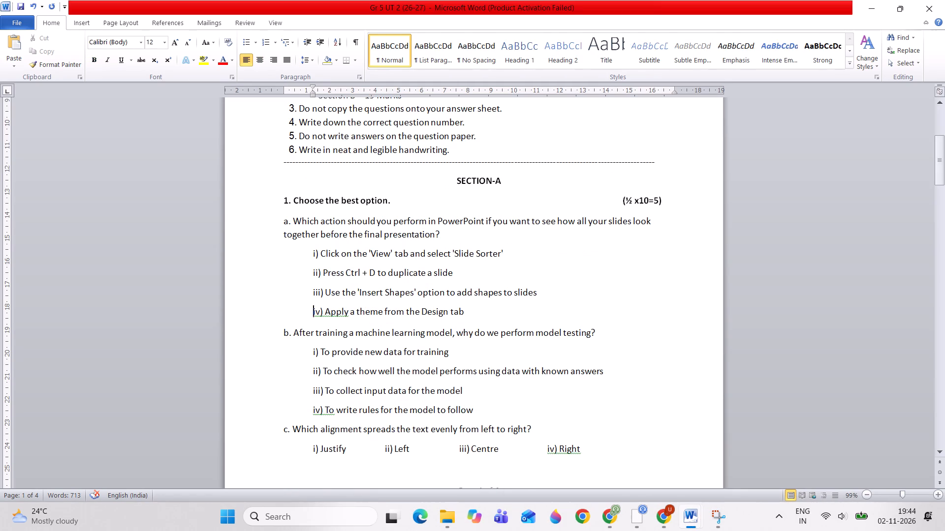
Switch to the Chapter 2 e-book in Chrome and look back from the callout instructions to the text alignment section.
{"action": "left_click", "coordinate": [659, 521]}
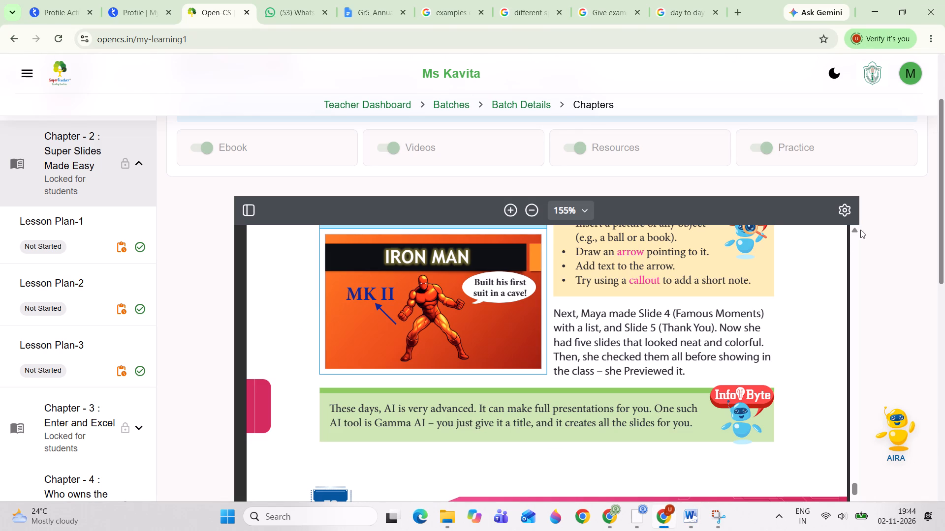
{"action": "double_click", "coordinate": [851, 232]}
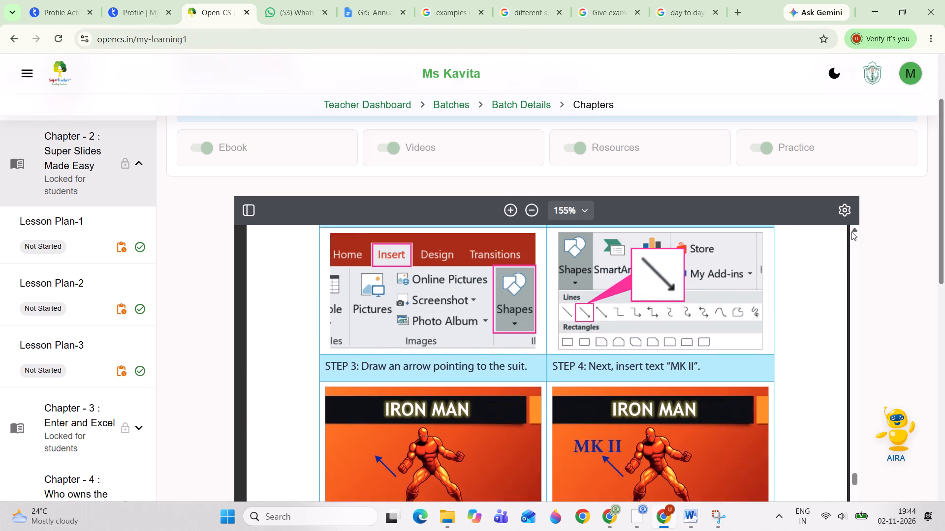
{"action": "left_click", "coordinate": [851, 232]}
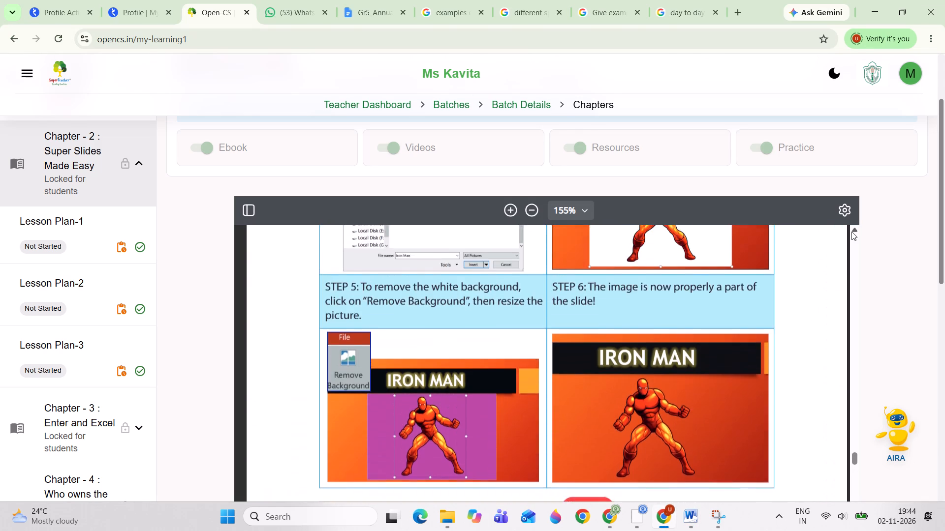
{"action": "left_click", "coordinate": [851, 232]}
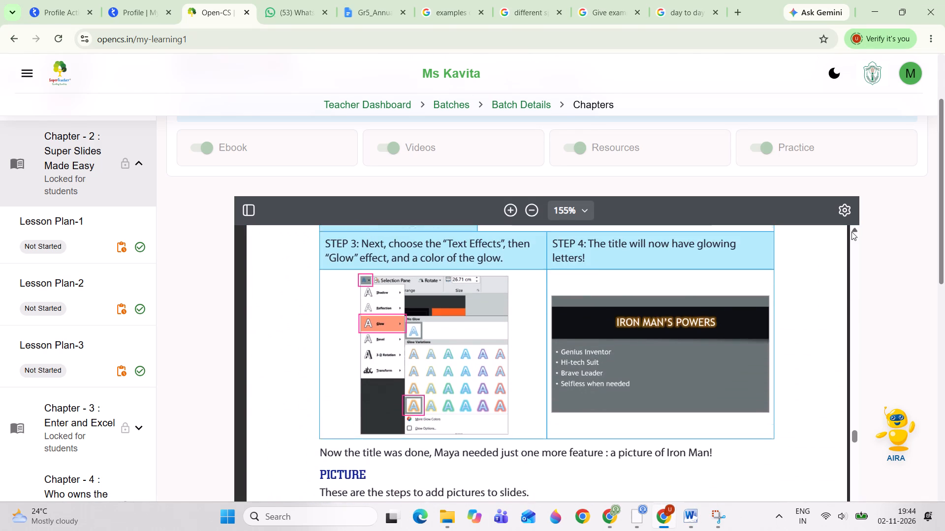
{"action": "left_click", "coordinate": [851, 232]}
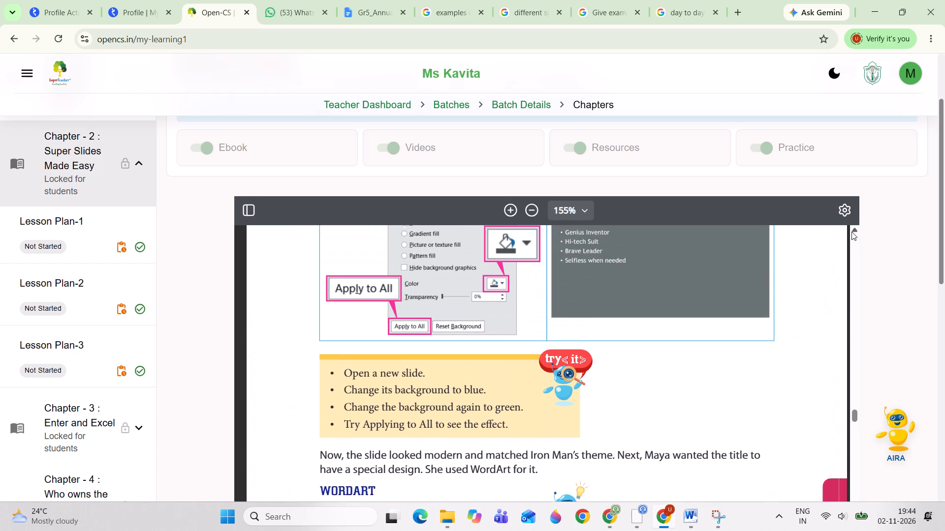
{"action": "left_click", "coordinate": [851, 232]}
{"action": "left_click", "coordinate": [851, 232]}
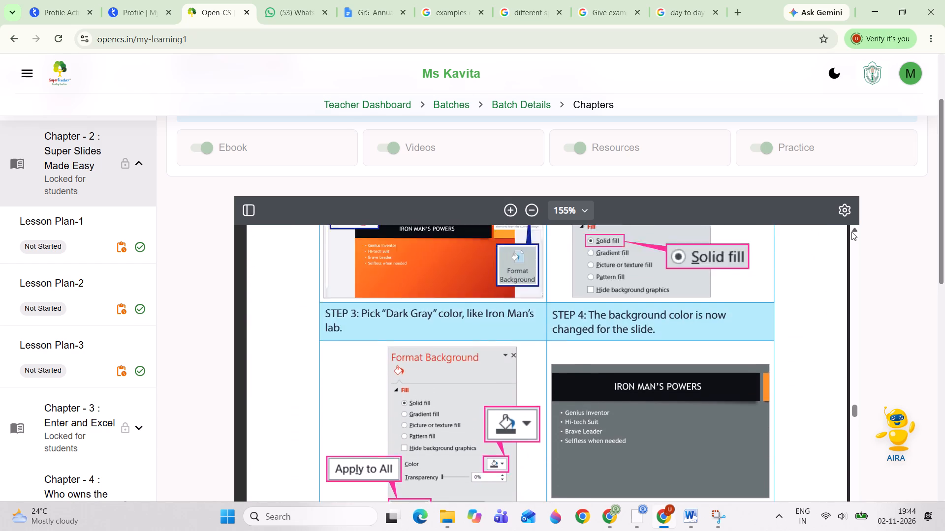
{"action": "left_click", "coordinate": [851, 232]}
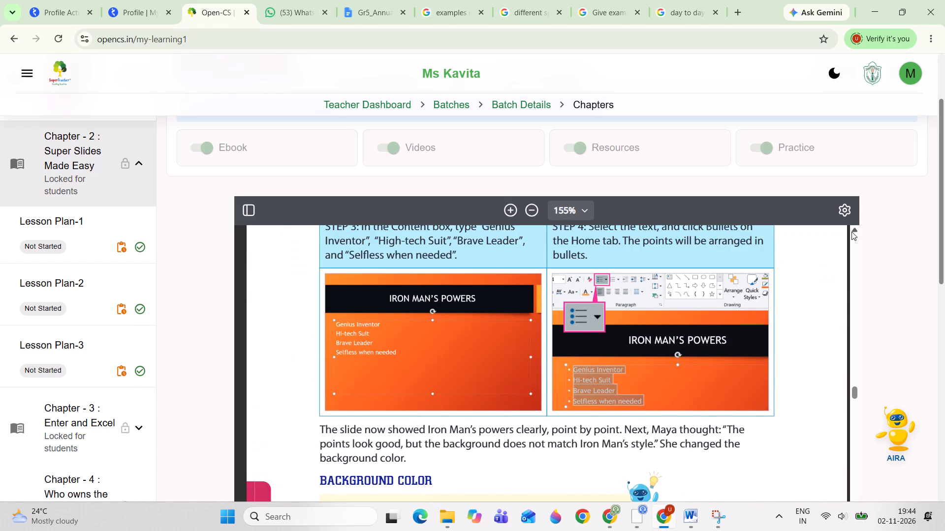
{"action": "left_click", "coordinate": [851, 232]}
{"action": "left_click", "coordinate": [851, 232]}
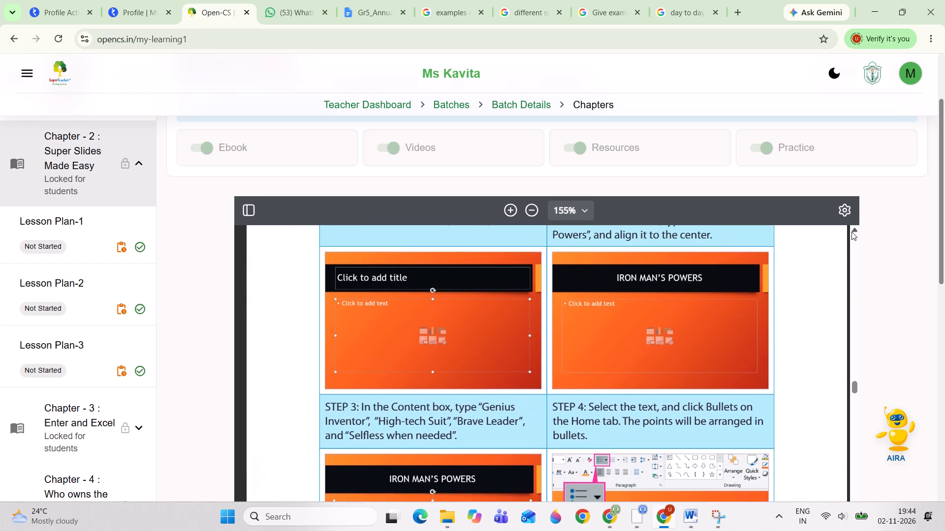
{"action": "left_click", "coordinate": [851, 232]}
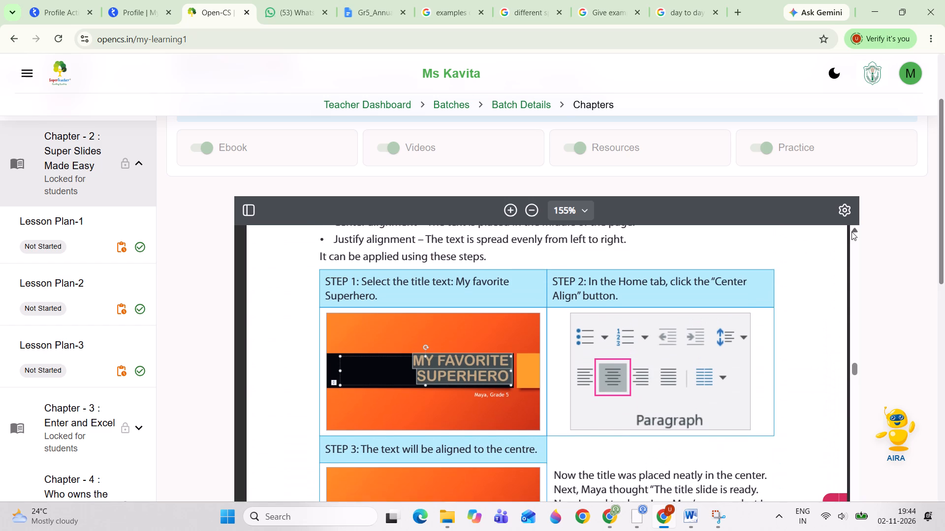
{"action": "left_click", "coordinate": [851, 232]}
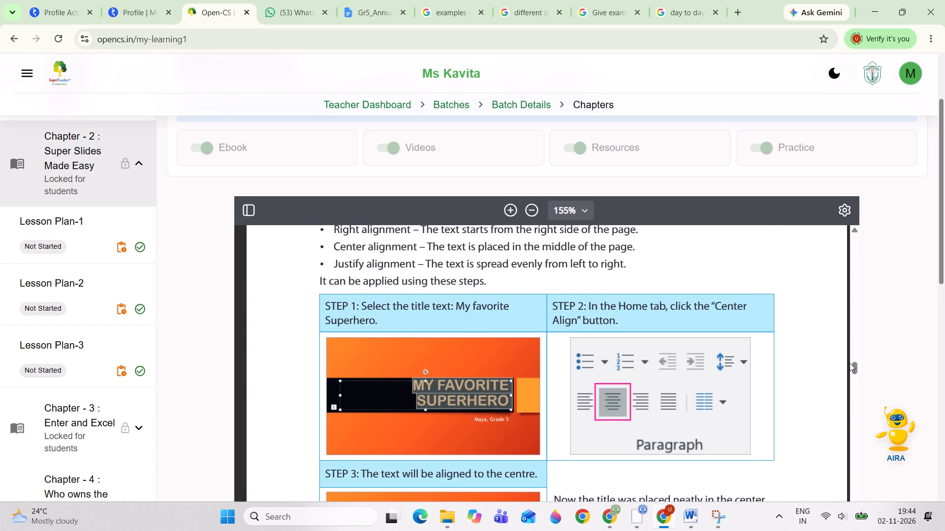
Look through the Chapter 2 e-book pages on WordArt, pictures, shapes and Preview, returning to the arrow shape instructions.
{"action": "left_click_drag", "start_coordinate": [855, 367], "coordinate": [858, 421]}
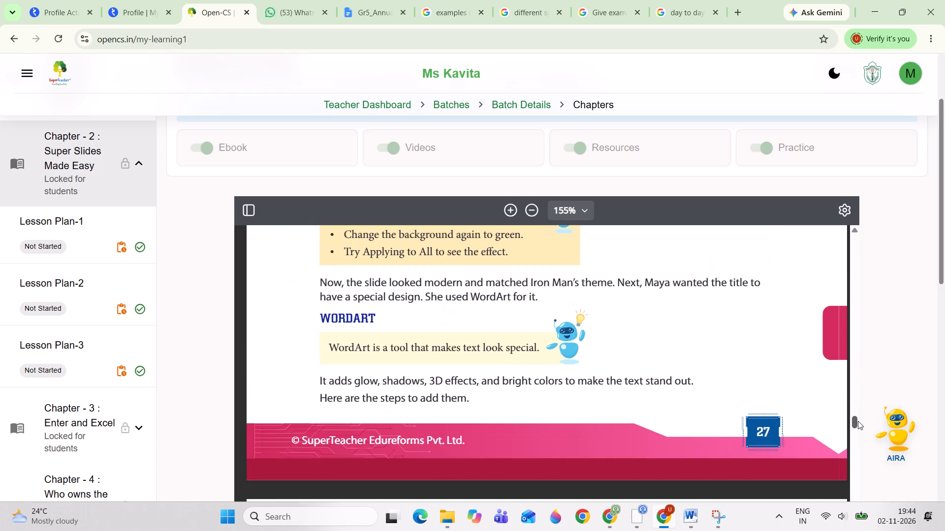
{"action": "left_click_drag", "start_coordinate": [858, 421], "coordinate": [854, 454]}
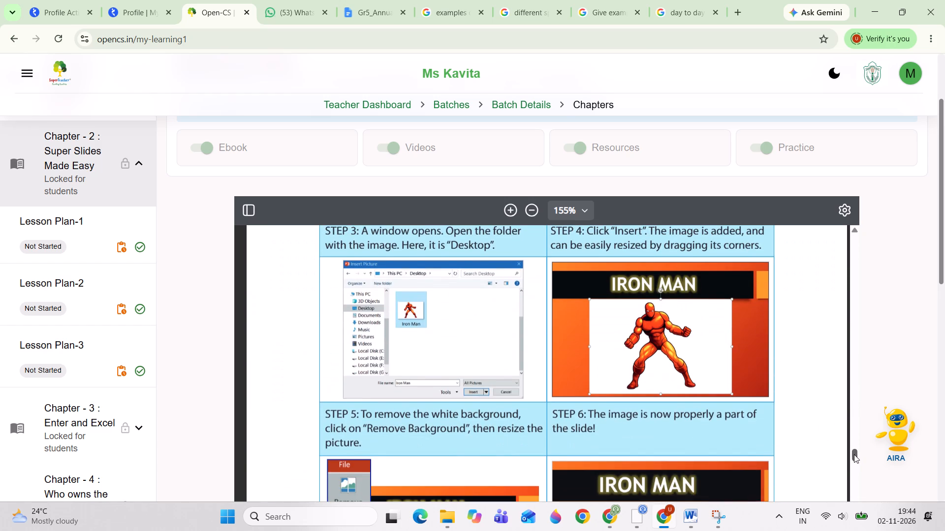
{"action": "left_click_drag", "start_coordinate": [854, 454], "coordinate": [854, 475]}
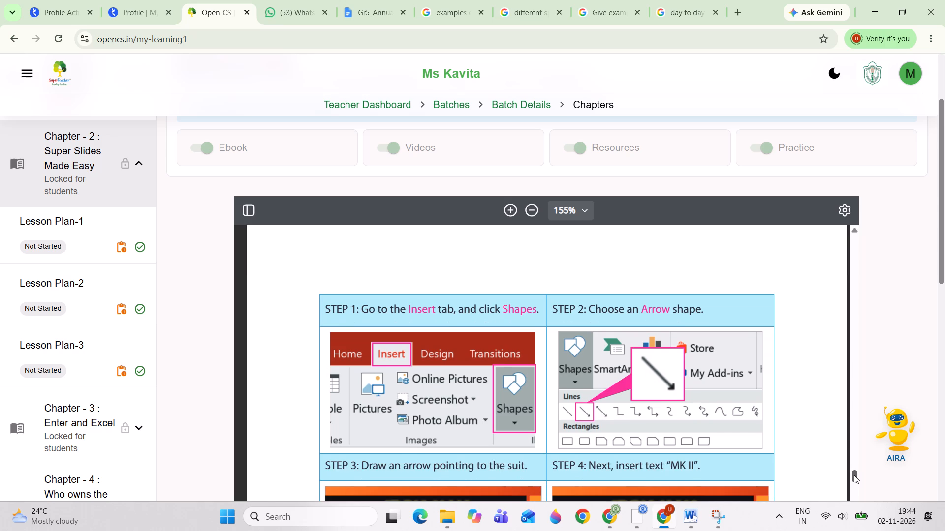
{"action": "left_click_drag", "start_coordinate": [854, 475], "coordinate": [859, 499]}
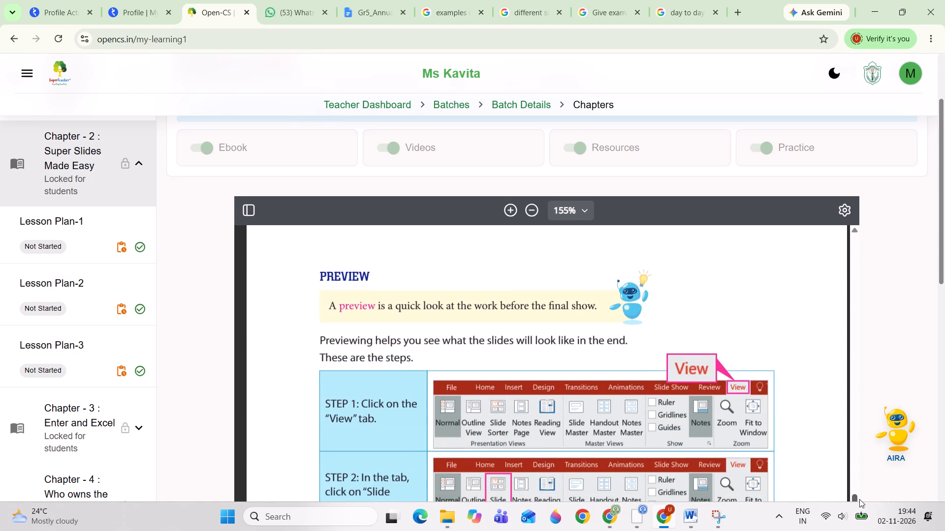
{"action": "left_click_drag", "start_coordinate": [859, 499], "coordinate": [859, 497]}
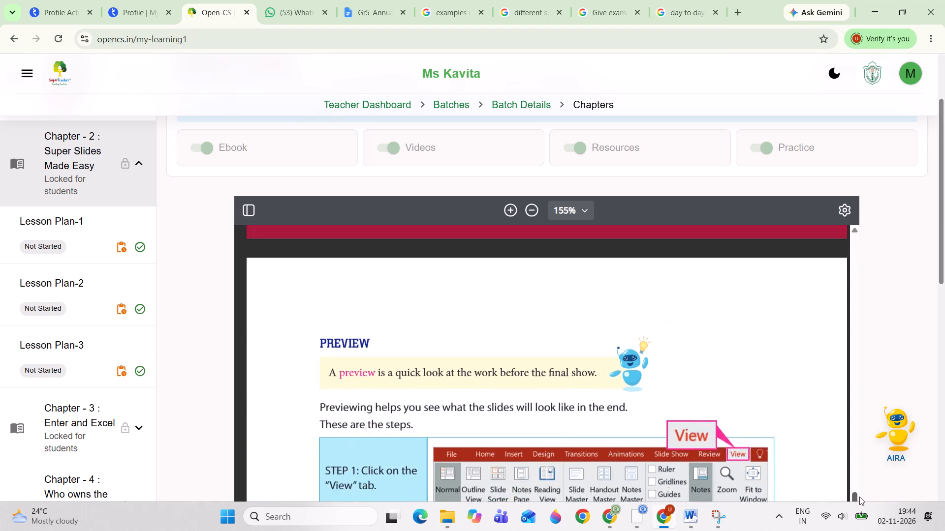
{"action": "left_click_drag", "start_coordinate": [859, 497], "coordinate": [861, 502]}
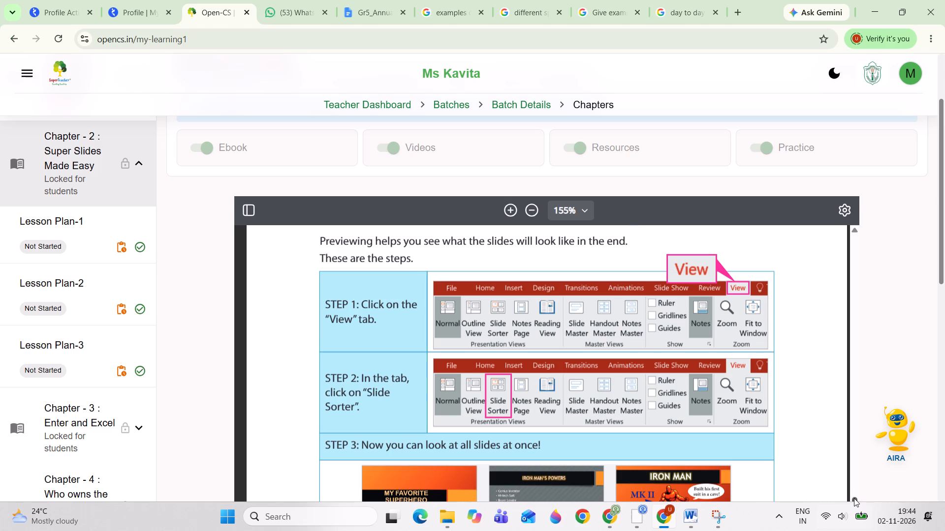
{"action": "triple_click", "coordinate": [854, 498]}
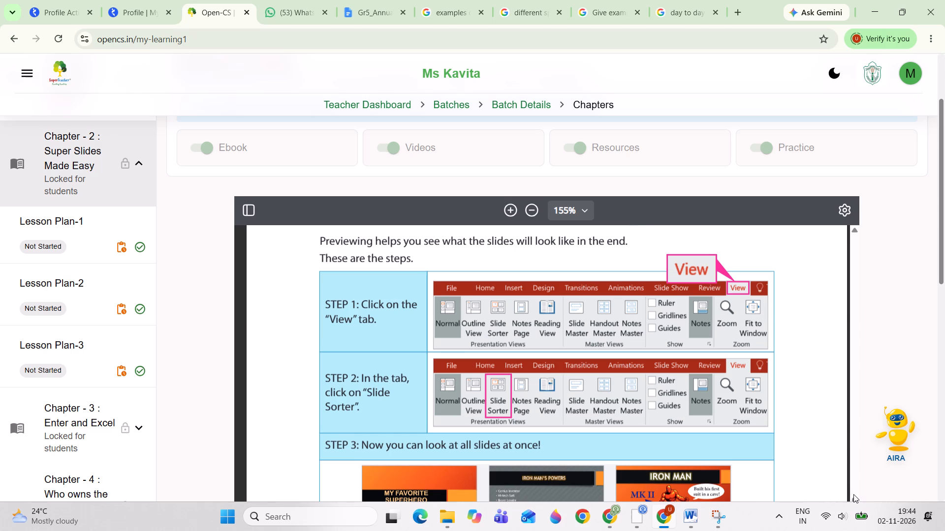
{"action": "double_click", "coordinate": [853, 494]}
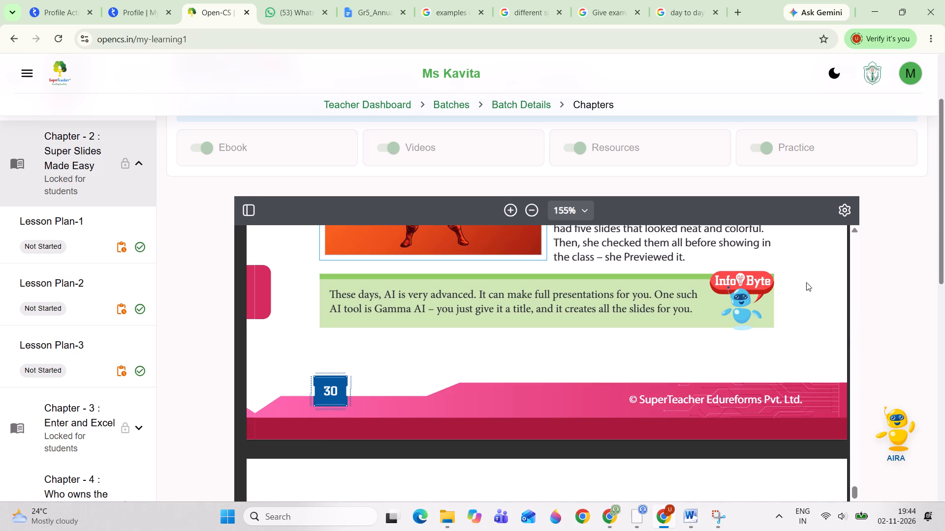
{"action": "double_click", "coordinate": [852, 228]}
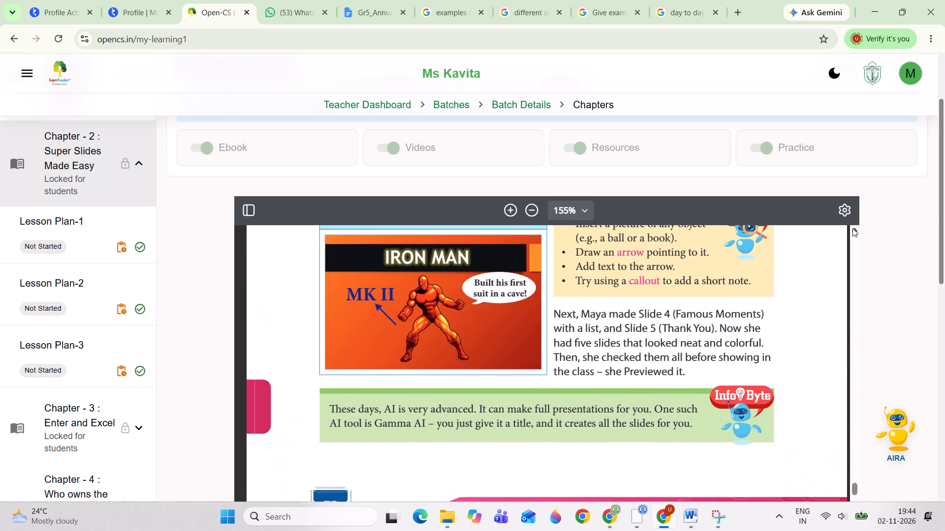
{"action": "double_click", "coordinate": [852, 228]}
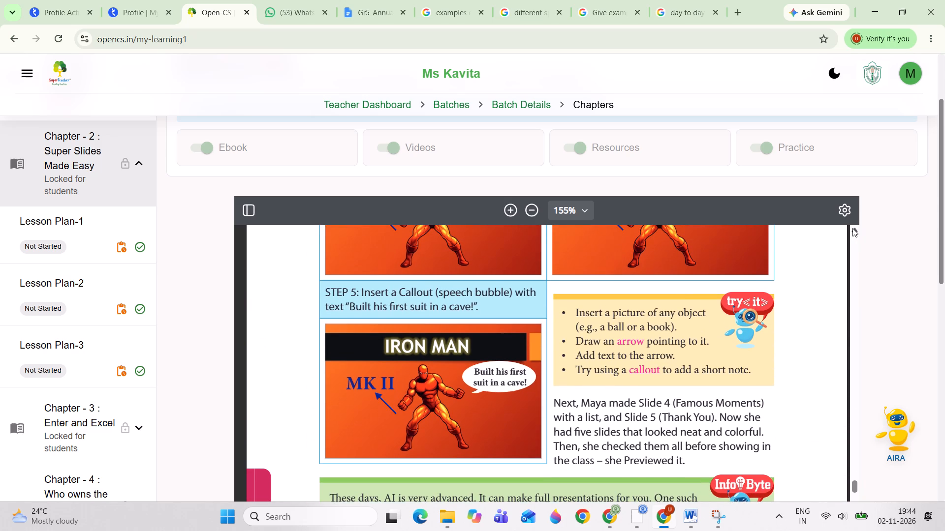
{"action": "double_click", "coordinate": [852, 228]}
{"action": "double_click", "coordinate": [852, 228]}
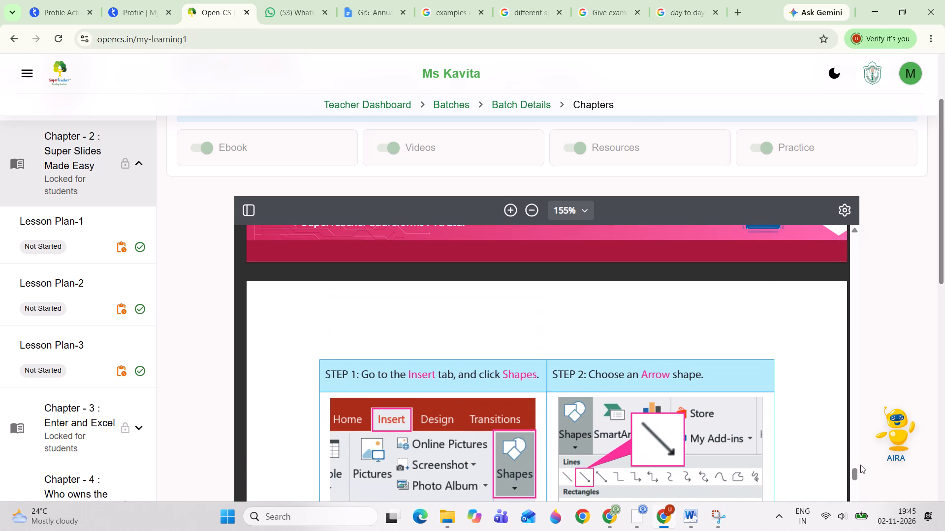
Read the Preview section of Chapter 2, from the Slide Sorter steps to the benefits of presentations on page 31.
{"action": "left_click_drag", "start_coordinate": [856, 471], "coordinate": [850, 498]}
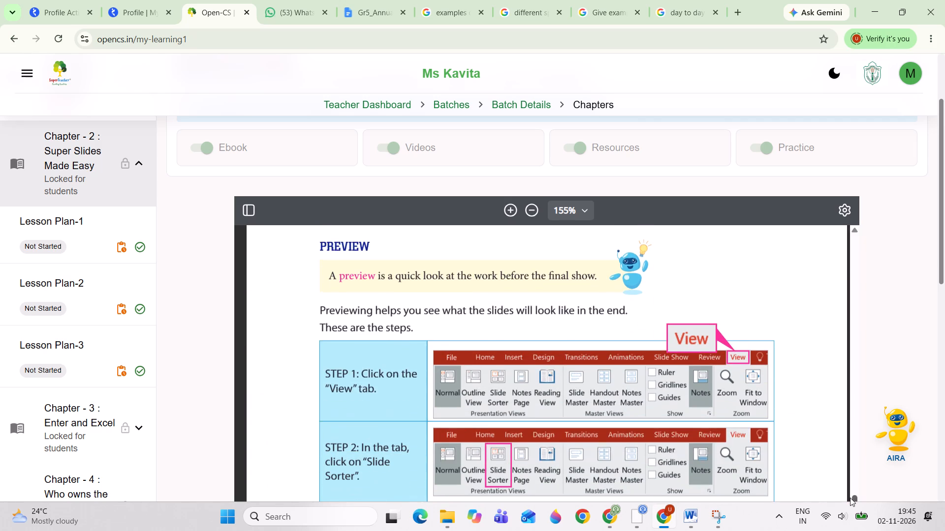
{"action": "left_click_drag", "start_coordinate": [850, 498], "coordinate": [850, 500]}
{"action": "triple_click", "coordinate": [856, 498]}
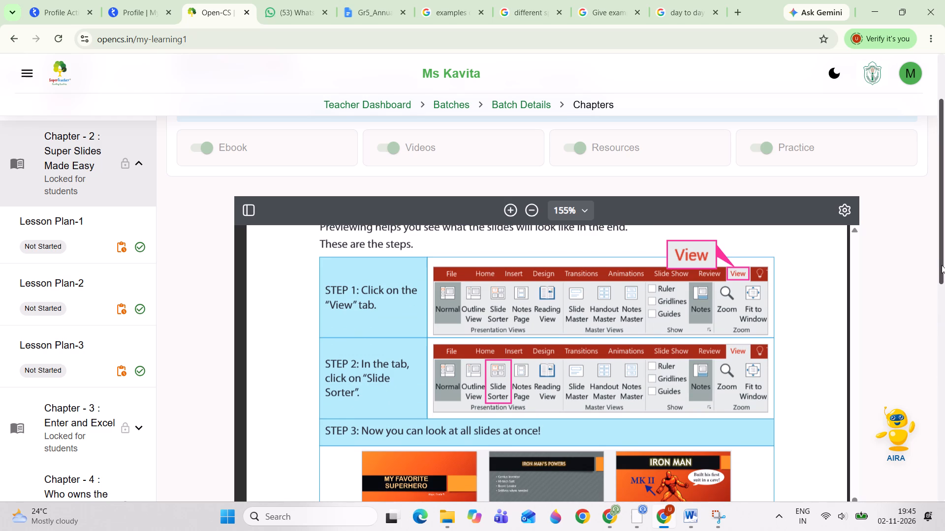
{"action": "left_click_drag", "start_coordinate": [942, 265], "coordinate": [944, 312]}
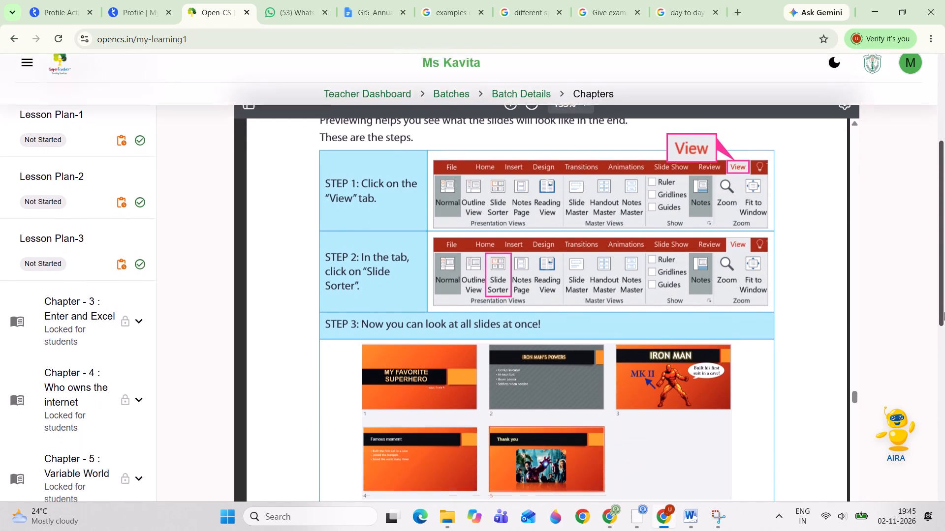
{"action": "left_click_drag", "start_coordinate": [944, 312], "coordinate": [942, 326]}
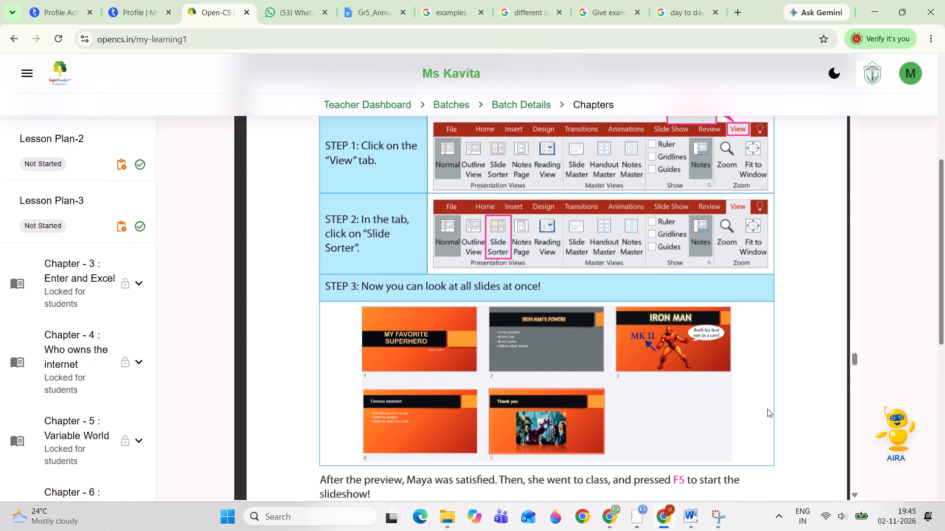
{"action": "left_click", "coordinate": [857, 498]}
{"action": "double_click", "coordinate": [857, 498]}
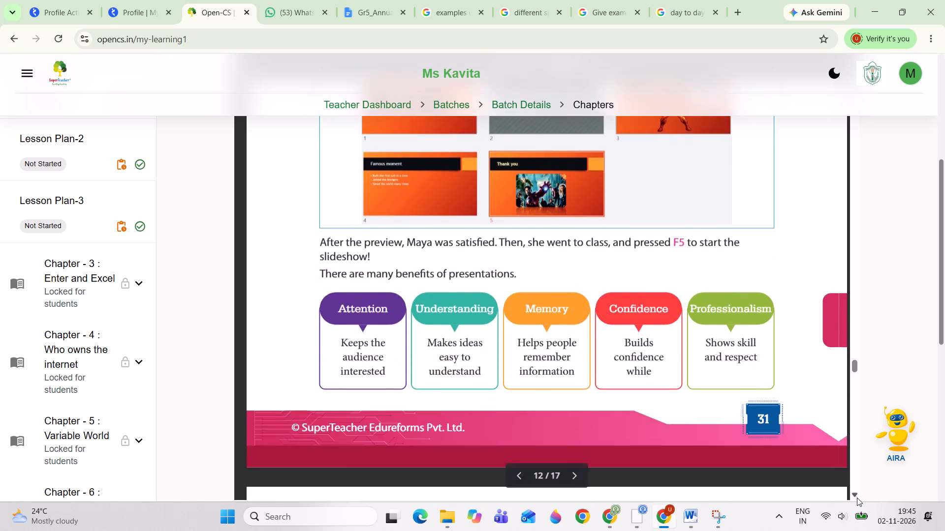
Look through the rest of the Chapter 2 e-book, from the keyboard shortcuts on page 32 to the worksheet's short answer questions.
{"action": "left_click", "coordinate": [857, 498]}
{"action": "left_click", "coordinate": [857, 498]}
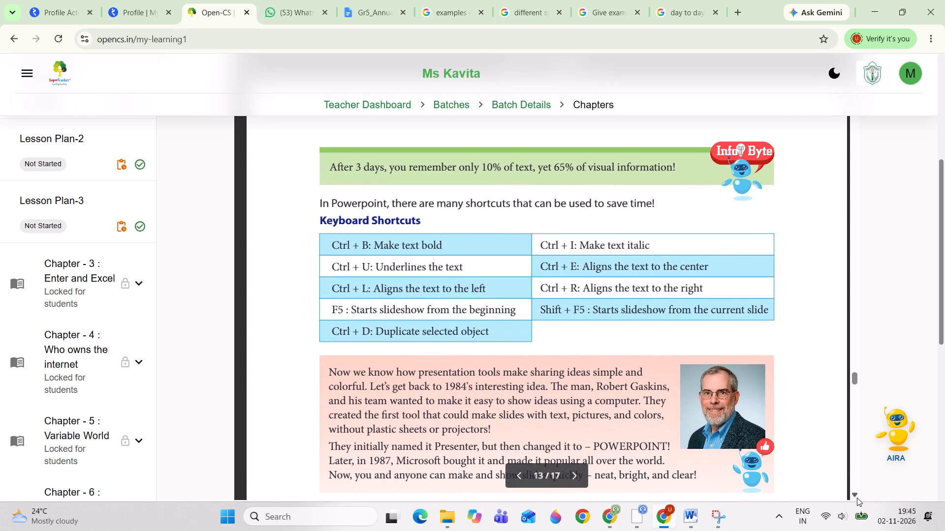
{"action": "left_click", "coordinate": [857, 498]}
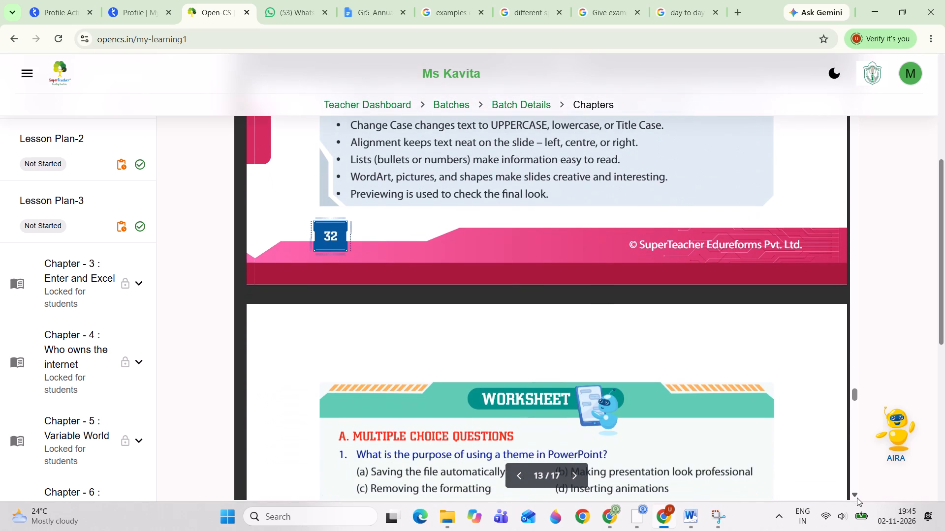
{"action": "left_click", "coordinate": [857, 498]}
{"action": "left_click", "coordinate": [857, 498]}
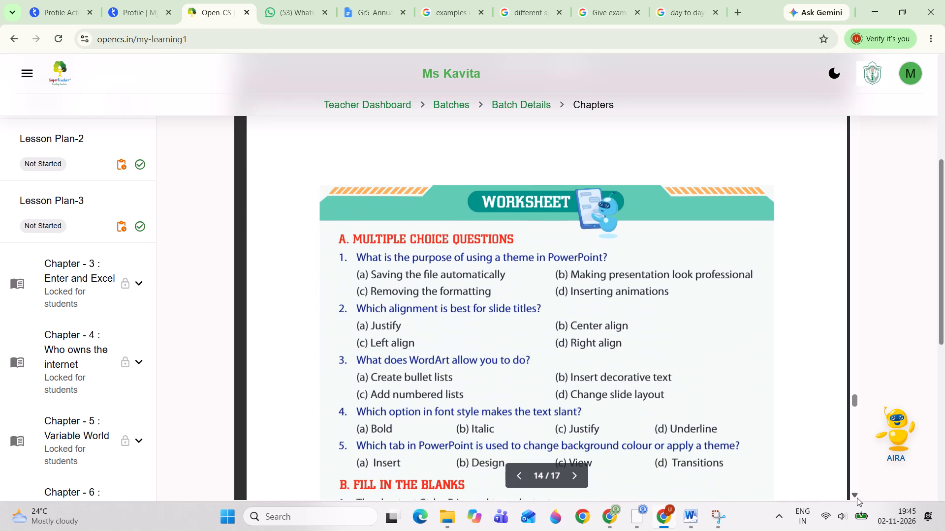
{"action": "left_click", "coordinate": [857, 498]}
{"action": "left_click", "coordinate": [857, 498]}
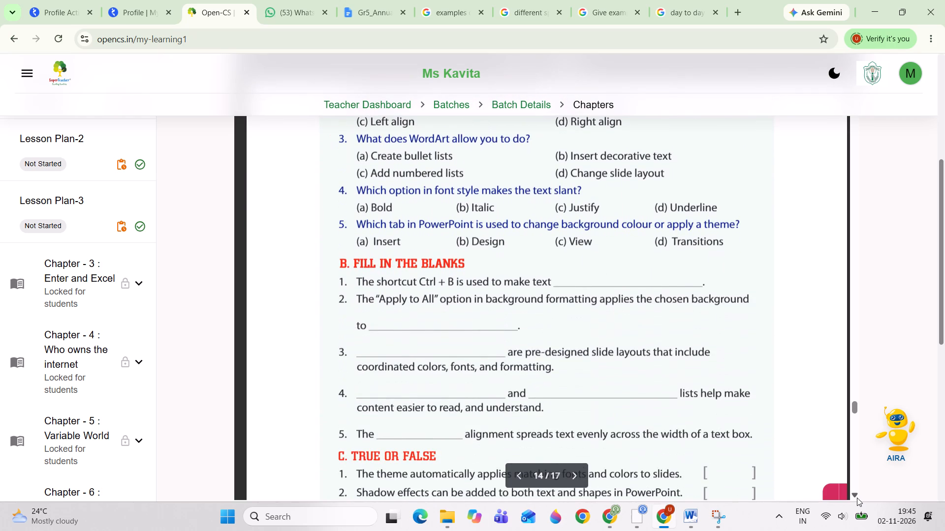
{"action": "double_click", "coordinate": [857, 498]}
{"action": "left_click", "coordinate": [857, 498]}
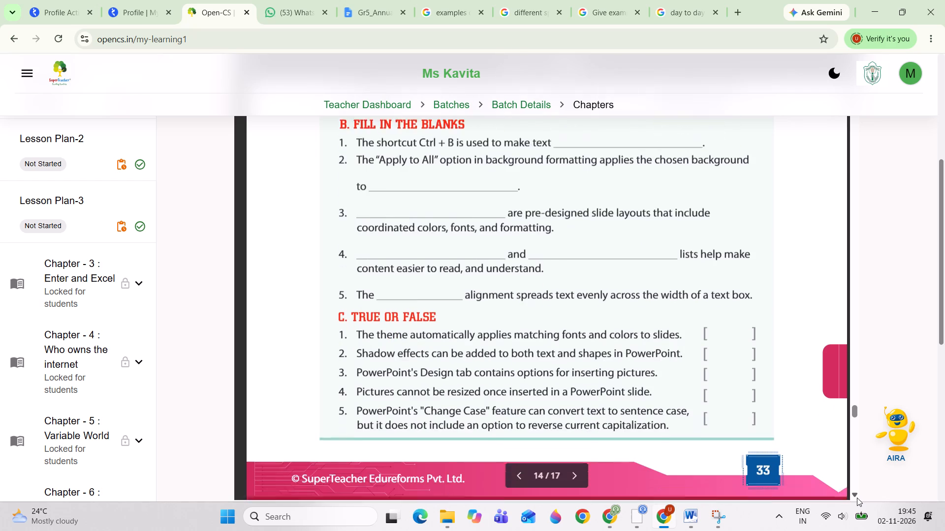
{"action": "left_click", "coordinate": [857, 498]}
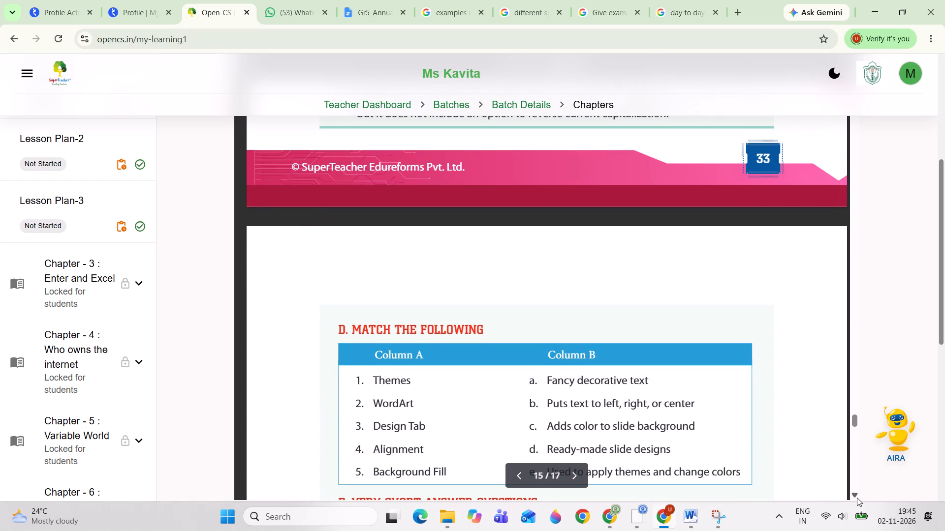
{"action": "left_click", "coordinate": [857, 498]}
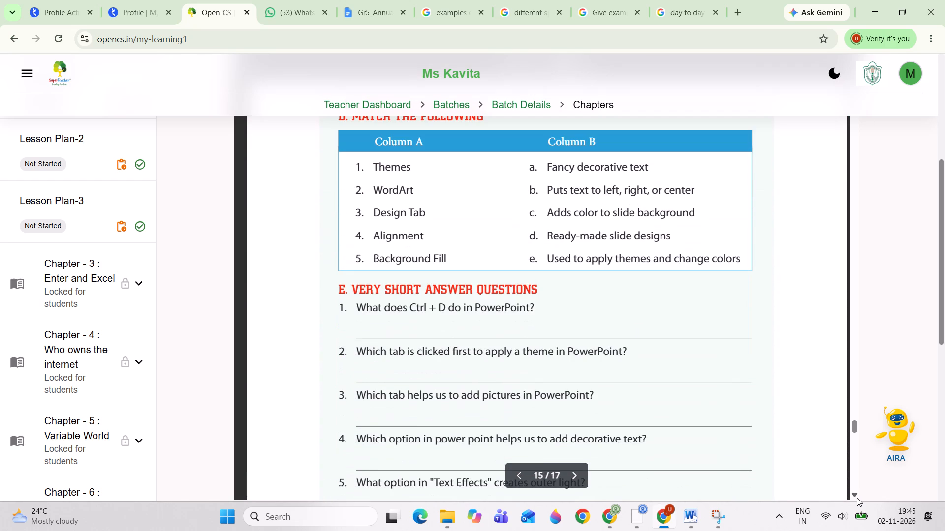
{"action": "left_click", "coordinate": [857, 498]}
{"action": "left_click", "coordinate": [857, 498]}
{"action": "triple_click", "coordinate": [857, 498]}
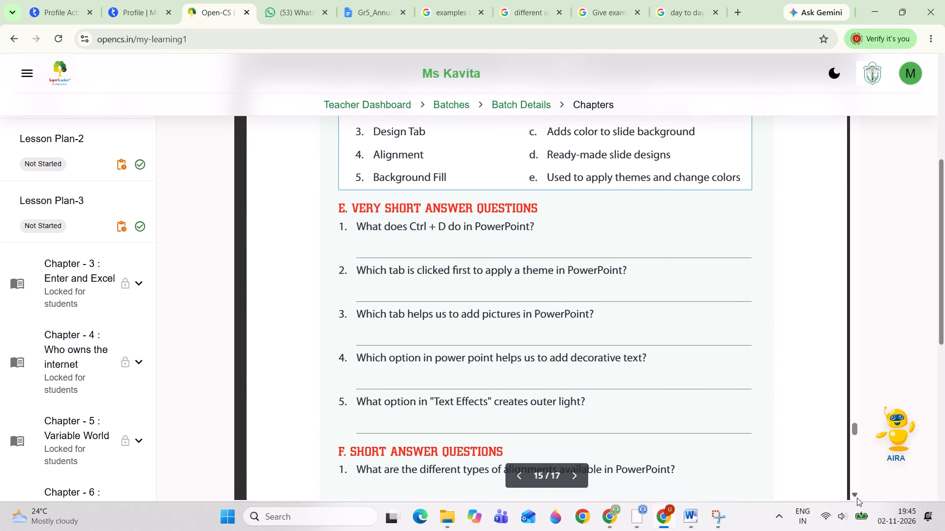
{"action": "triple_click", "coordinate": [857, 498]}
{"action": "left_click", "coordinate": [857, 498]}
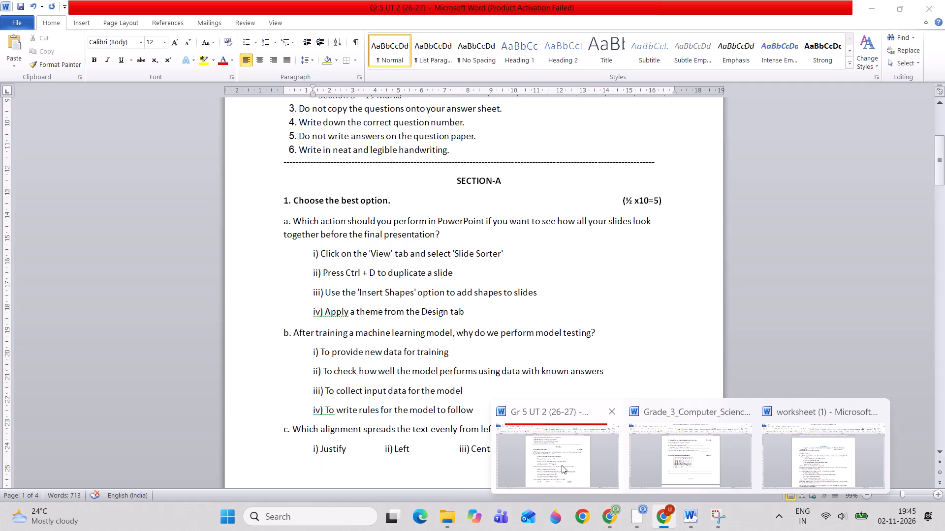
Switch to the Gr 5 UT 2 paper in Word and replace "Which action should you perform" in question 1a with "This feature".
{"action": "left_click", "coordinate": [562, 465]}
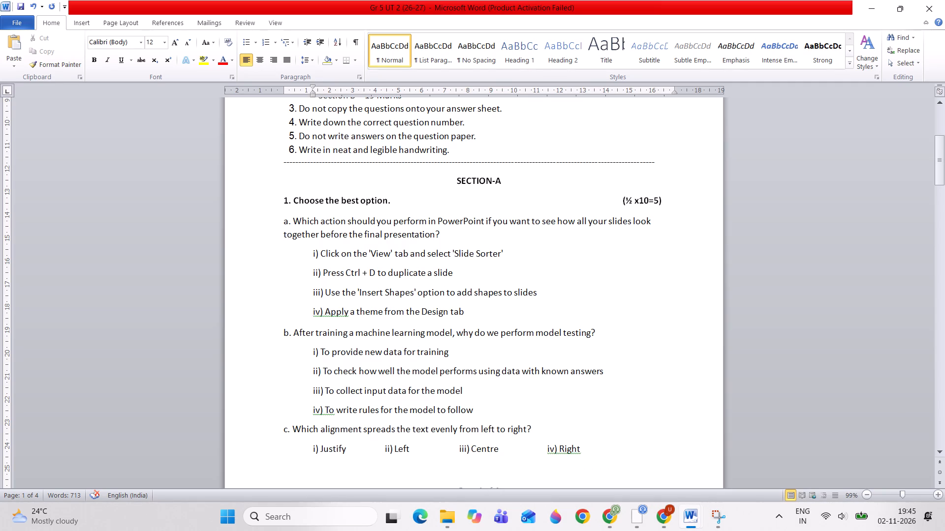
{"action": "left_click", "coordinate": [297, 219]}
{"action": "key", "text": "BackSpace"}
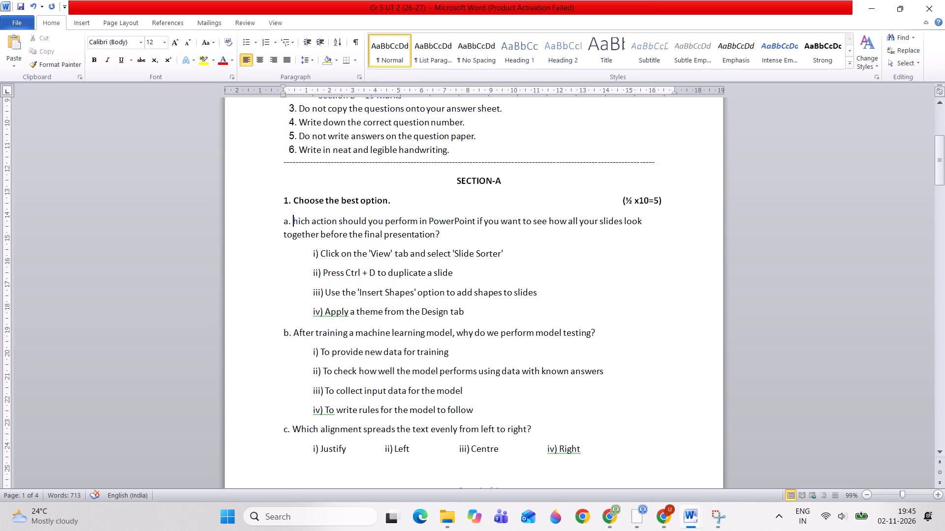
{"action": "type", "text": "This f"}
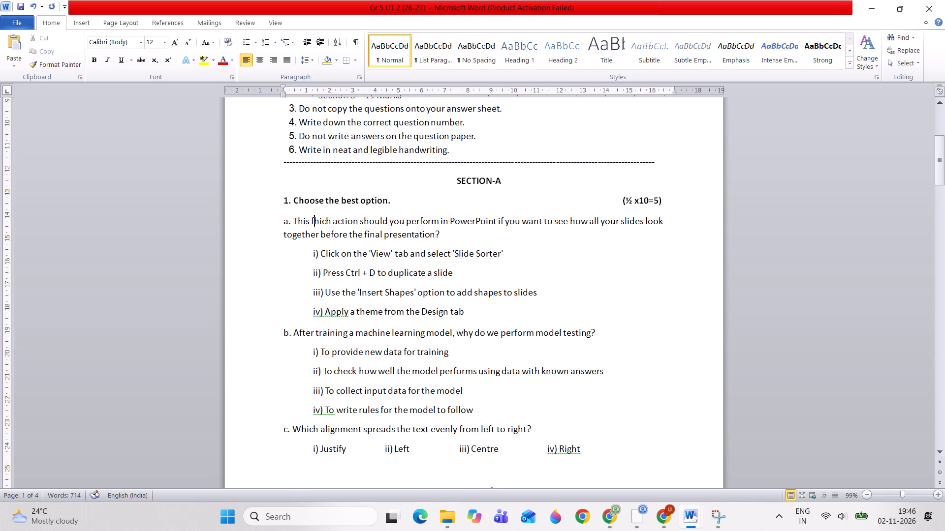
{"action": "type", "text": "eature"}
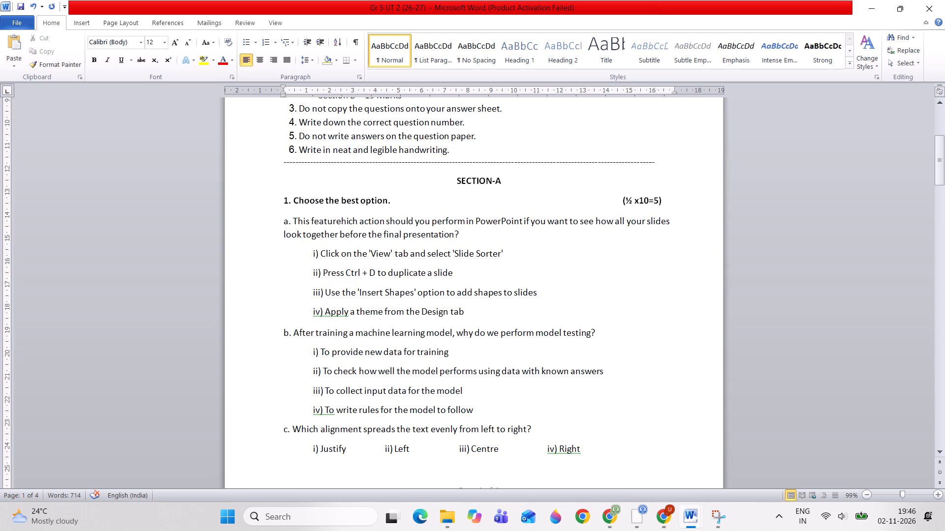
{"action": "key", "text": "Delete"}
{"action": "key", "text": "Delete"}
{"action": "key", "text": "Delete"}
{"action": "key", "text": "Delete"}
{"action": "key", "text": "Delete"}
{"action": "key", "text": "Delete"}
{"action": "key", "text": "Delete"}
{"action": "key", "text": "Delete"}
{"action": "key", "text": "Delete"}
{"action": "key", "text": "Delete"}
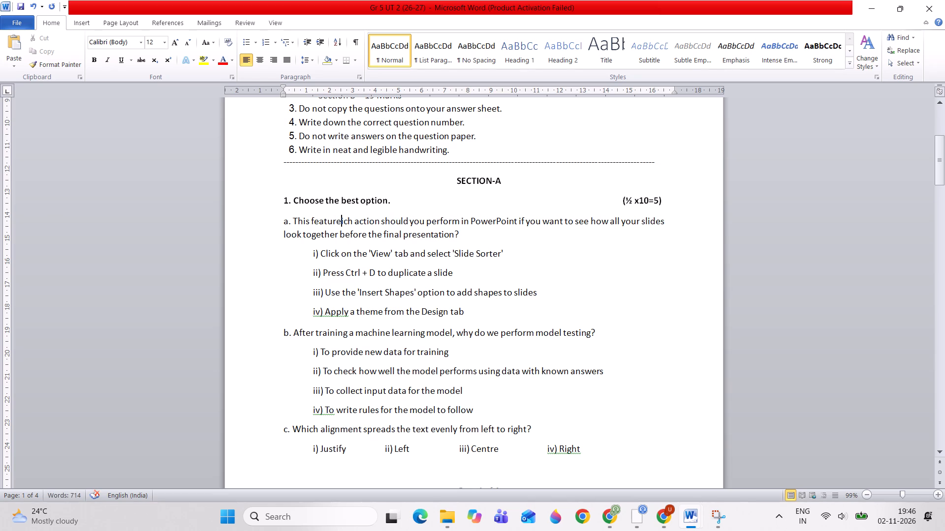
{"action": "key", "text": "Delete"}
{"action": "key", "text": "Delete"}
{"action": "key", "text": "Delete"}
{"action": "key", "text": "Delete"}
{"action": "key", "text": "Delete"}
{"action": "key", "text": "Delete"}
{"action": "key", "text": "Delete"}
{"action": "key", "text": "Delete"}
{"action": "key", "text": "Delete"}
{"action": "key", "text": "Delete"}
{"action": "key", "text": "Delete"}
{"action": "key", "text": "Delete"}
{"action": "key", "text": "Delete"}
{"action": "key", "text": "Delete"}
{"action": "key", "text": "Delete"}
{"action": "key", "text": "Delete"}
{"action": "key", "text": "Delete"}
{"action": "key", "text": "Delete"}
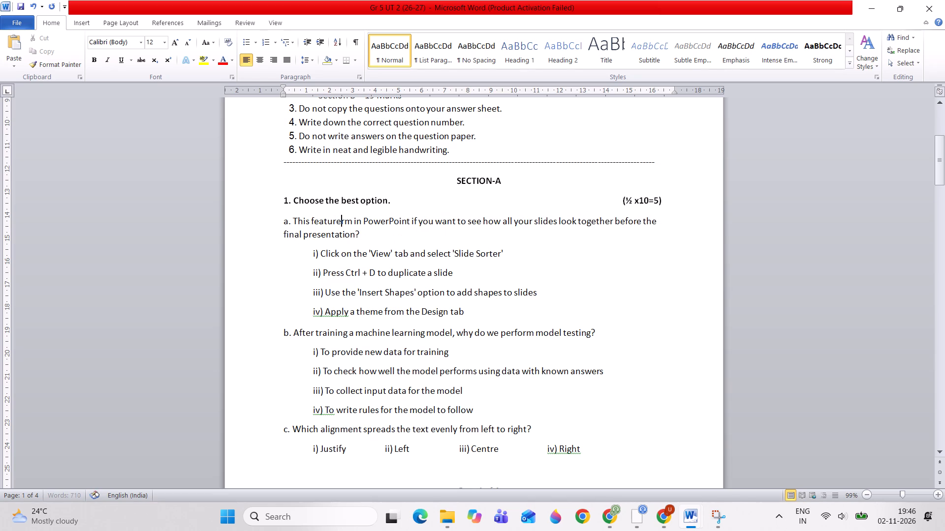
{"action": "key", "text": "Delete"}
{"action": "key", "text": "Delete"}
{"action": "key", "text": "Delete"}
{"action": "key", "text": "space"}
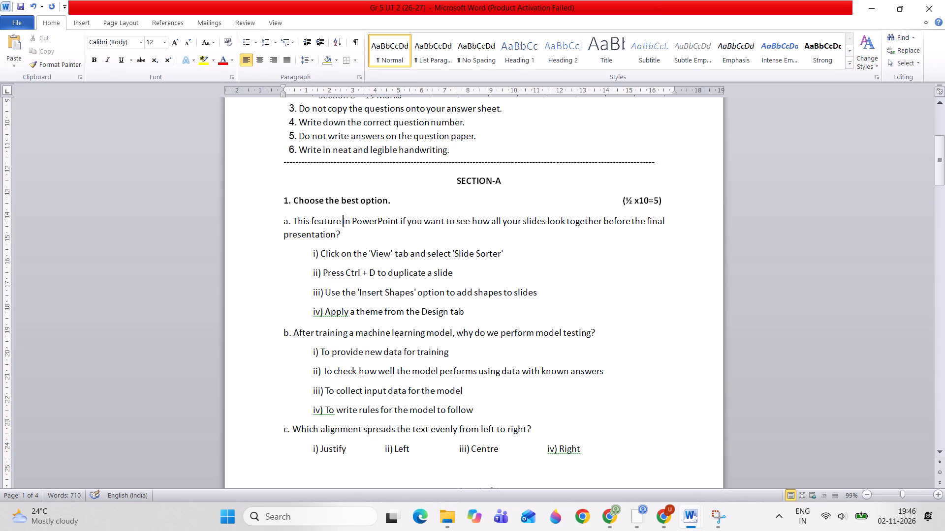
Replace "if you want" in question 1a with "allows you", so it reads "This feature in PowerPoint allows you to see".
{"action": "left_click", "coordinate": [401, 219]}
{"action": "type", "text": "allows"}
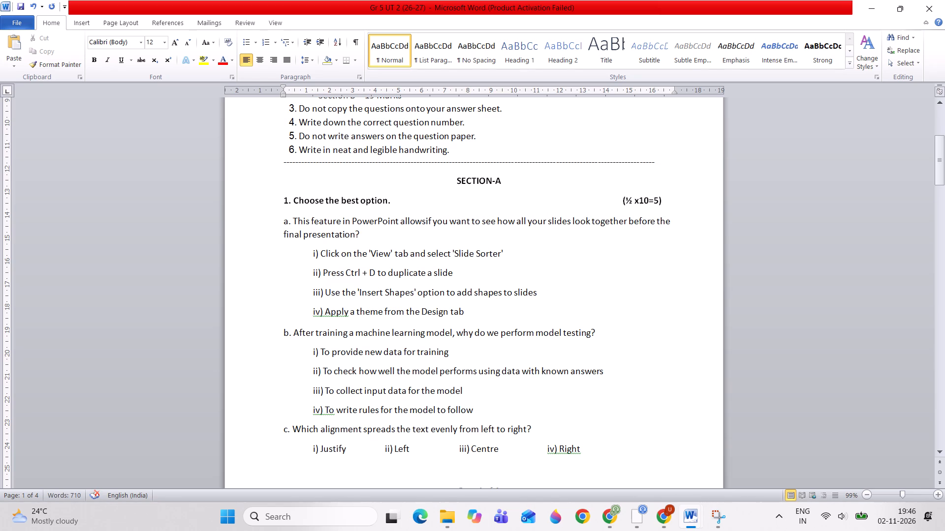
{"action": "key", "text": "Delete"}
{"action": "key", "text": "Delete"}
{"action": "key", "text": "Delete"}
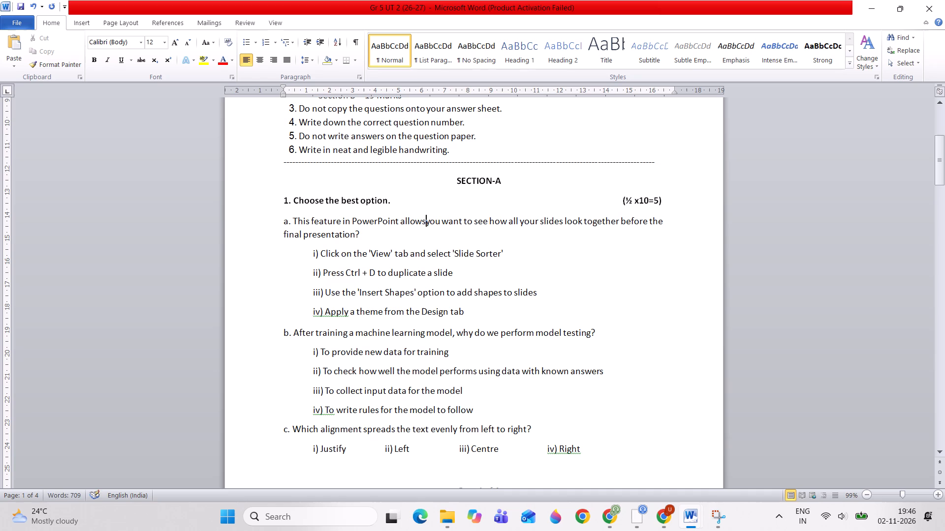
{"action": "key", "text": "Delete"}
{"action": "key", "text": "Delete"}
{"action": "key", "text": "space"}
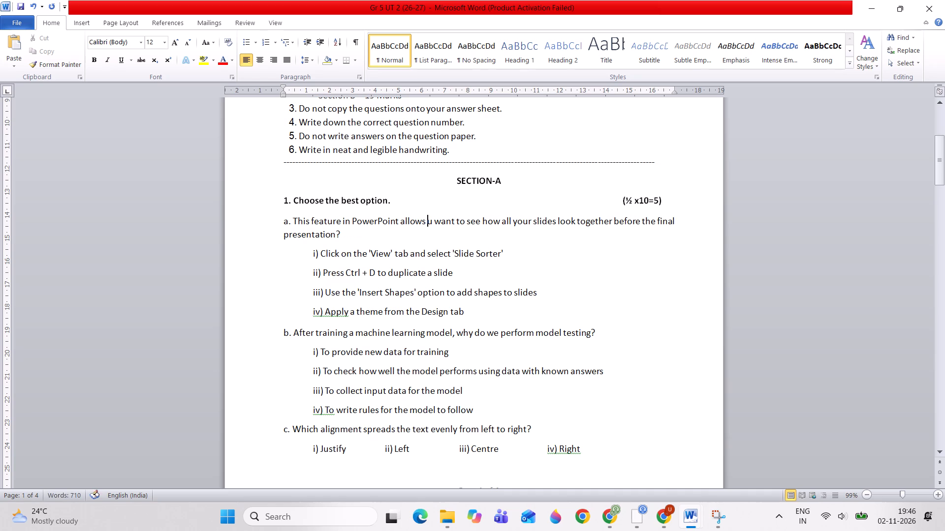
{"action": "type", "text": "you"}
{"action": "key", "text": "Delete"}
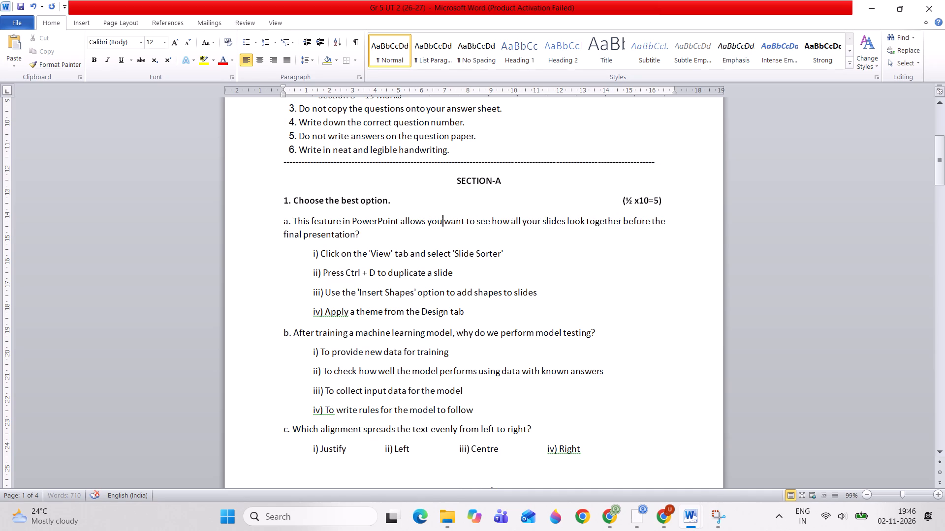
{"action": "key", "text": "Delete"}
{"action": "key", "text": "Delete"}
{"action": "key", "text": "Delete"}
{"action": "key", "text": "Delete"}
{"action": "key", "text": "Delete"}
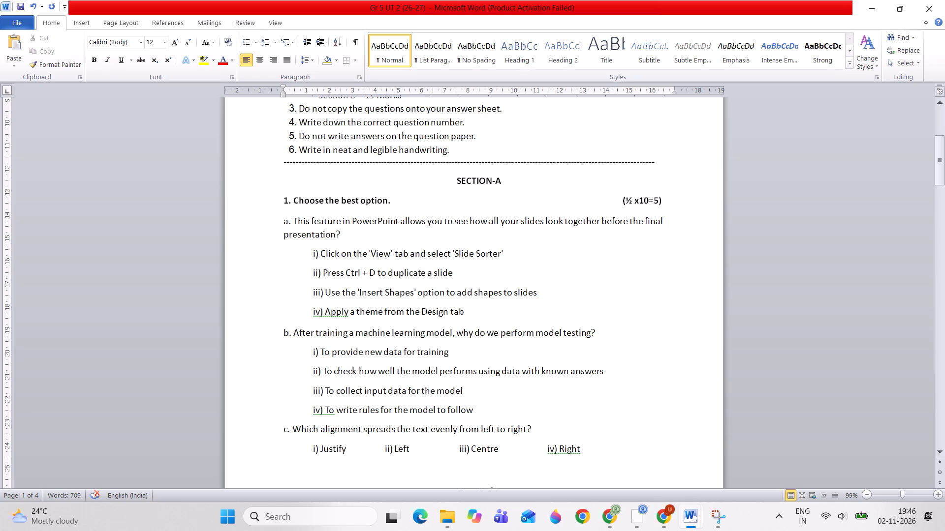
Replace the wording of option i in question 1a with "Theme".
{"action": "left_click", "coordinate": [319, 249]}
{"action": "left_click_drag", "start_coordinate": [319, 249], "coordinate": [463, 255]}
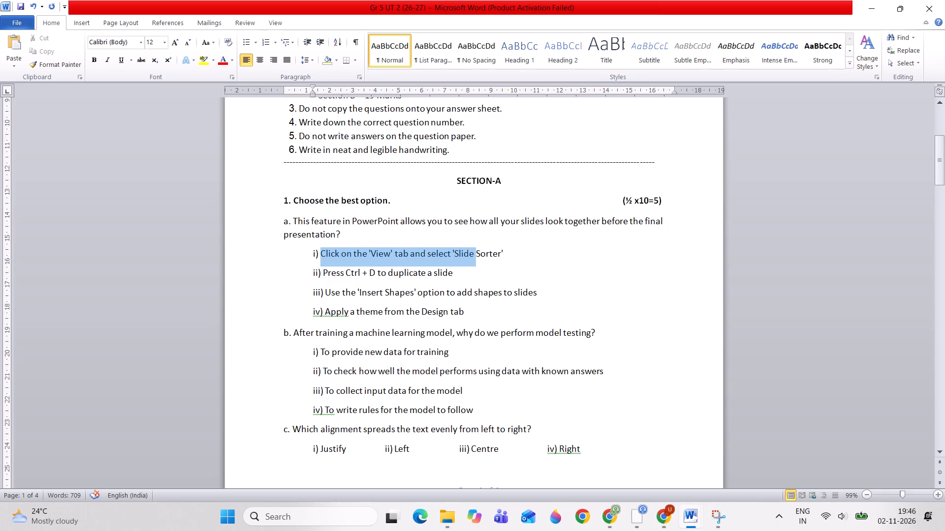
{"action": "left_click_drag", "start_coordinate": [463, 255], "coordinate": [506, 250]}
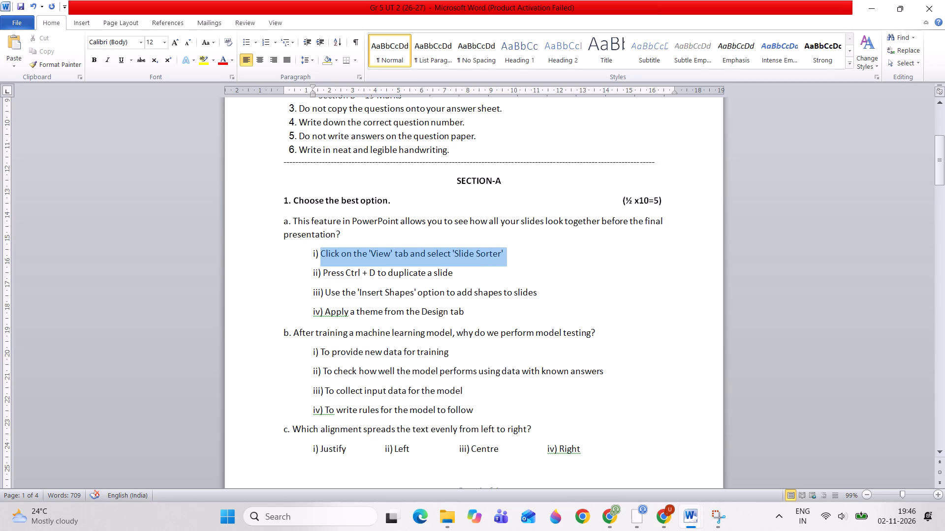
{"action": "left_click_drag", "start_coordinate": [506, 250], "coordinate": [505, 250]}
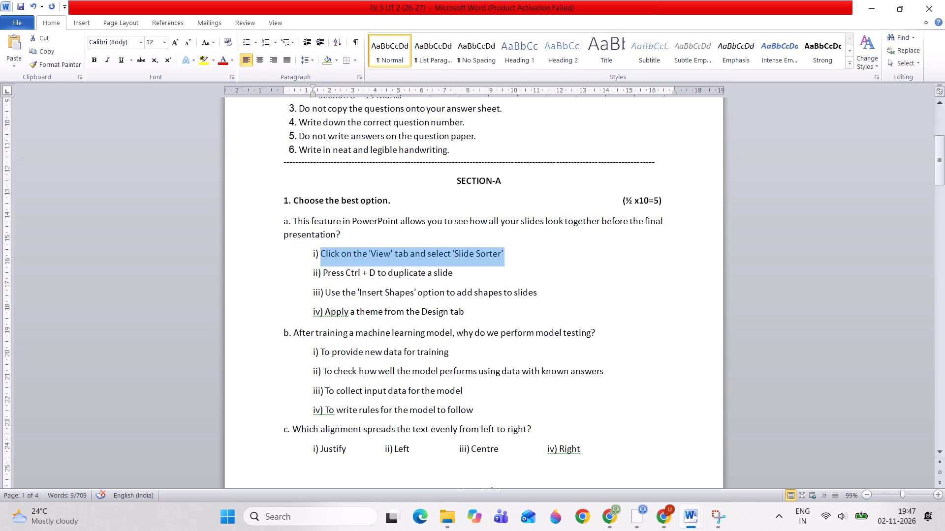
{"action": "type", "text": "Theme"}
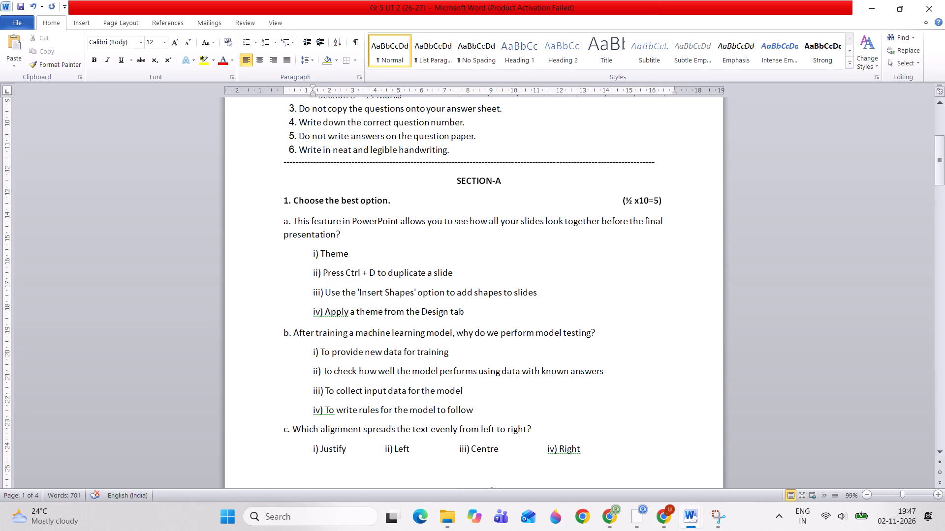
Add "ii) Picture" and "iii) Slide Sorter" on the same line after "Theme", spaced with tabs.
{"action": "key", "text": "Tab"}
{"action": "type", "text": "ii"}
{"action": "key", "text": "shift+parenright"}
{"action": "key", "text": "space"}
{"action": "type", "text": "Picture"}
{"action": "key", "text": "Tab"}
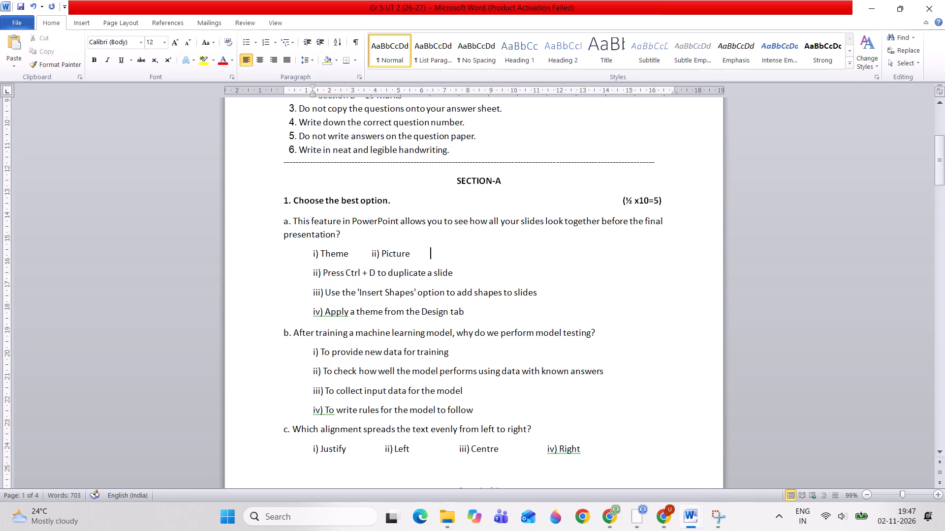
{"action": "key", "text": "Tab"}
{"action": "type", "text": "iii"}
{"action": "type", "text": ") Slide Sorter"}
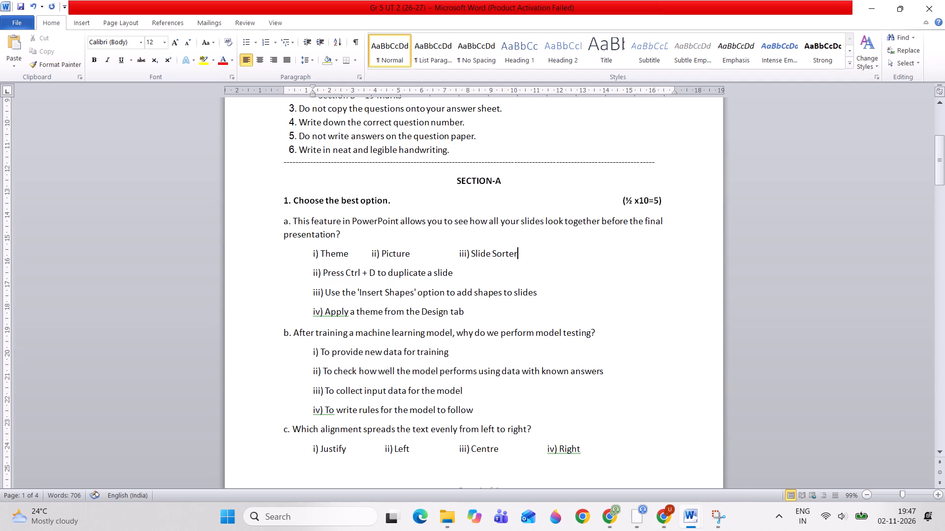
Add an empty "iv)" label after "Slide Sorter" on the question 1a option line, spaced with a tab.
{"action": "key", "text": "Delete"}
{"action": "key", "text": "Delete"}
{"action": "key", "text": "space"}
{"action": "key", "text": "Tab"}
{"action": "type", "text": "iv"}
{"action": "key", "text": "shift+parenright"}
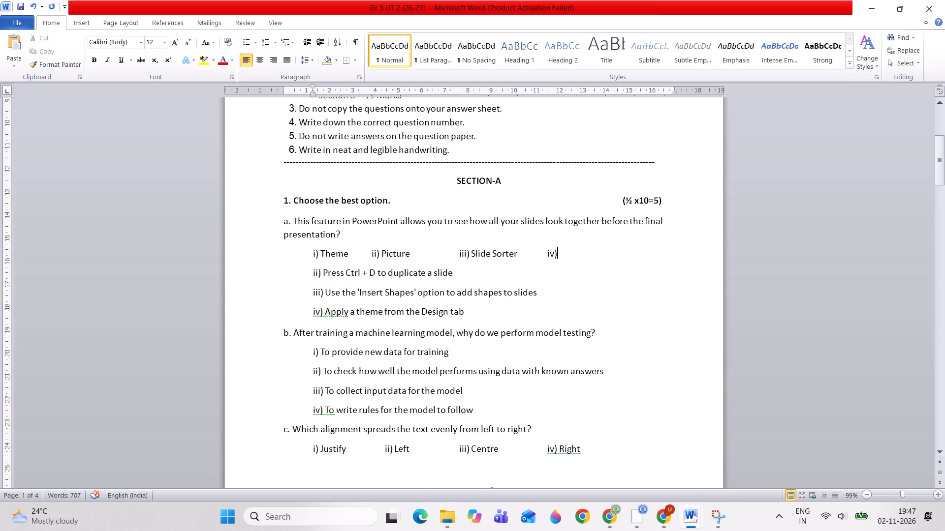
{"action": "key", "text": "space"}
Delete the three old option lines ii to iv below the new option line of question 1a.
{"action": "left_click_drag", "start_coordinate": [309, 270], "coordinate": [482, 308]}
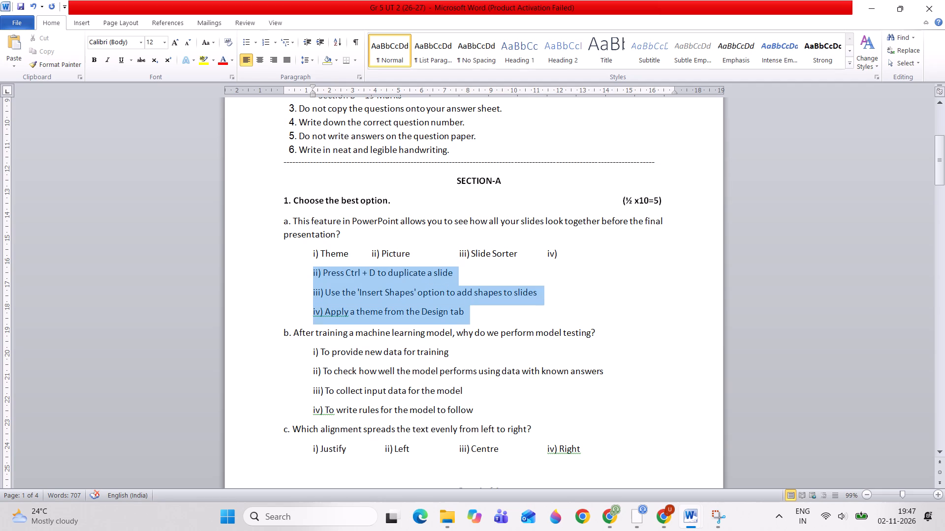
{"action": "left_click_drag", "start_coordinate": [482, 308], "coordinate": [482, 309]}
{"action": "key", "text": "Delete"}
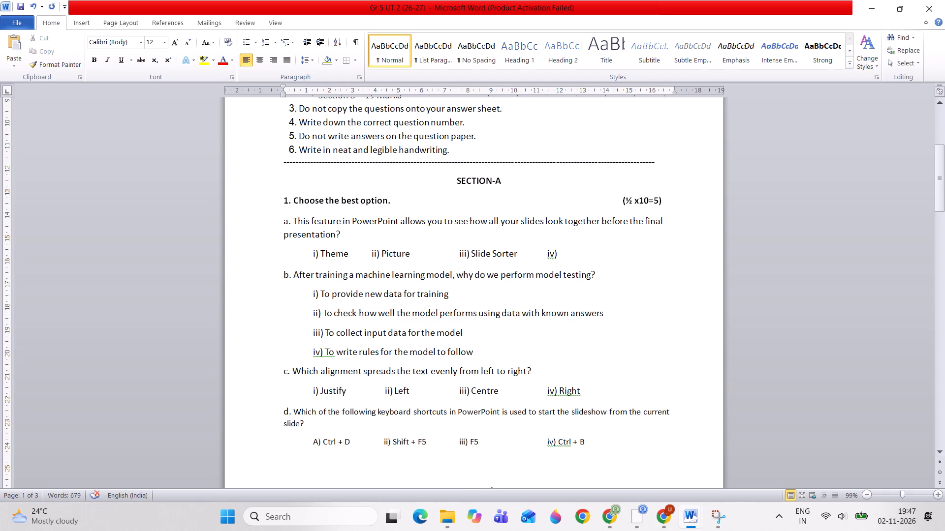
Fill in option iv of question 1a with "Alignment", clearing the extra spacing after its label.
{"action": "left_click", "coordinate": [572, 252]}
{"action": "key", "text": "BackSpace"}
{"action": "key", "text": "BackSpace"}
{"action": "key", "text": "BackSpace"}
{"action": "key", "text": "BackSpace"}
{"action": "key", "text": "BackSpace"}
{"action": "key", "text": "BackSpace"}
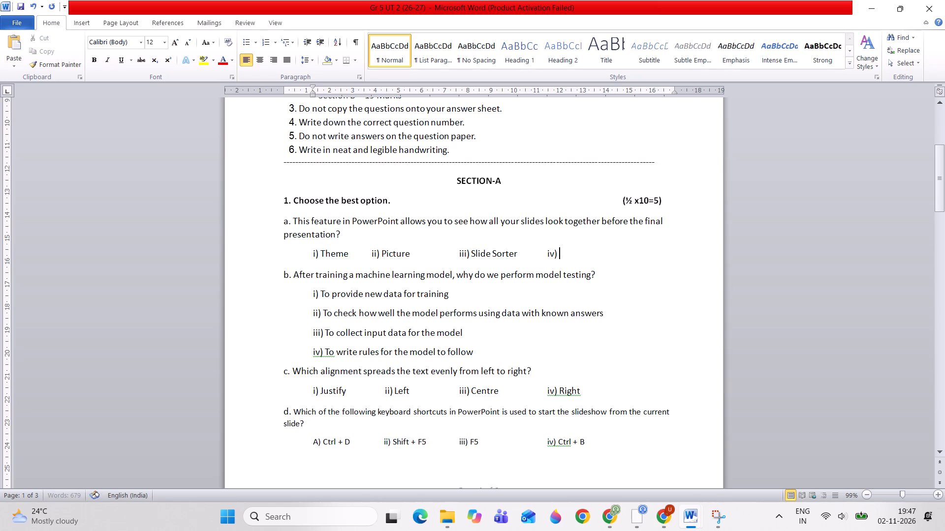
{"action": "type", "text": "Alignment"}
Remove "before the final presentation?" from question 1a and end the sentence with a full stop after "together".
{"action": "left_click", "coordinate": [598, 221]}
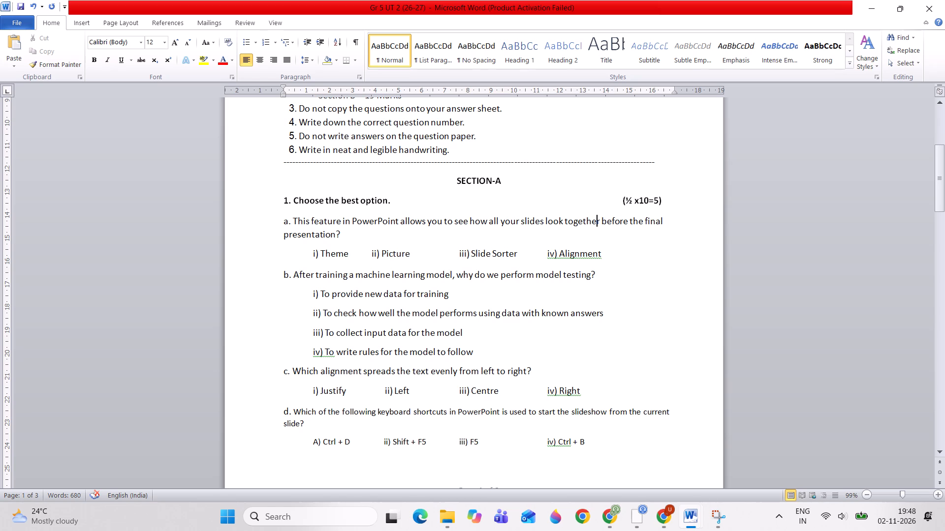
{"action": "key", "text": "period"}
{"action": "key", "text": "Delete"}
{"action": "key", "text": "Delete"}
{"action": "key", "text": "Delete"}
{"action": "key", "text": "Delete"}
{"action": "key", "text": "Delete"}
{"action": "key", "text": "Delete"}
{"action": "key", "text": "Delete"}
{"action": "key", "text": "Delete"}
{"action": "key", "text": "Delete"}
{"action": "key", "text": "Delete"}
{"action": "key", "text": "Delete"}
{"action": "key", "text": "Delete"}
{"action": "key", "text": "Delete"}
{"action": "key", "text": "Delete"}
{"action": "key", "text": "Delete"}
{"action": "key", "text": "Delete"}
{"action": "key", "text": "Delete"}
{"action": "key", "text": "Delete"}
{"action": "key", "text": "Delete"}
{"action": "key", "text": "Delete"}
{"action": "key", "text": "Delete"}
{"action": "key", "text": "Delete"}
{"action": "key", "text": "Delete"}
{"action": "key", "text": "Delete"}
{"action": "key", "text": "Delete"}
{"action": "key", "text": "Delete"}
{"action": "key", "text": "Delete"}
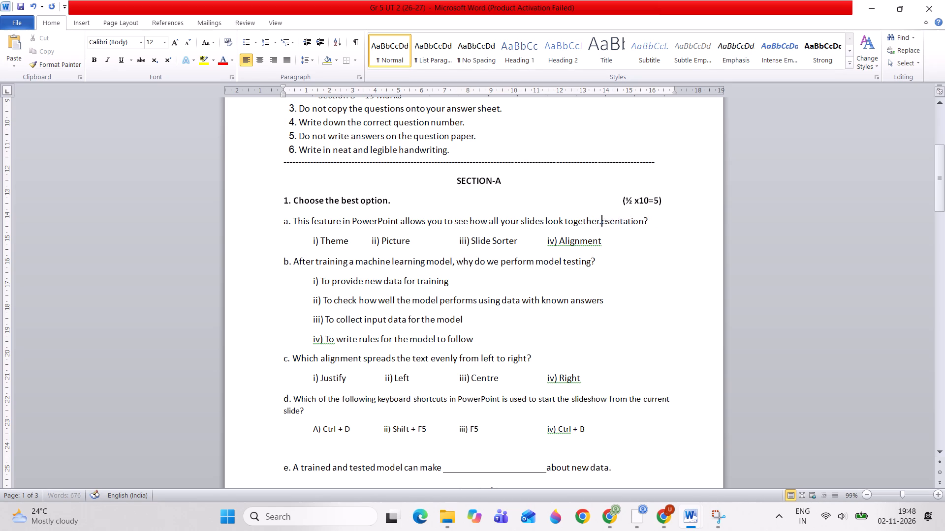
{"action": "key", "text": "Delete"}
{"action": "key", "text": "Delete"}
{"action": "key", "text": "Delete"}
{"action": "key", "text": "Delete"}
{"action": "key", "text": "Delete"}
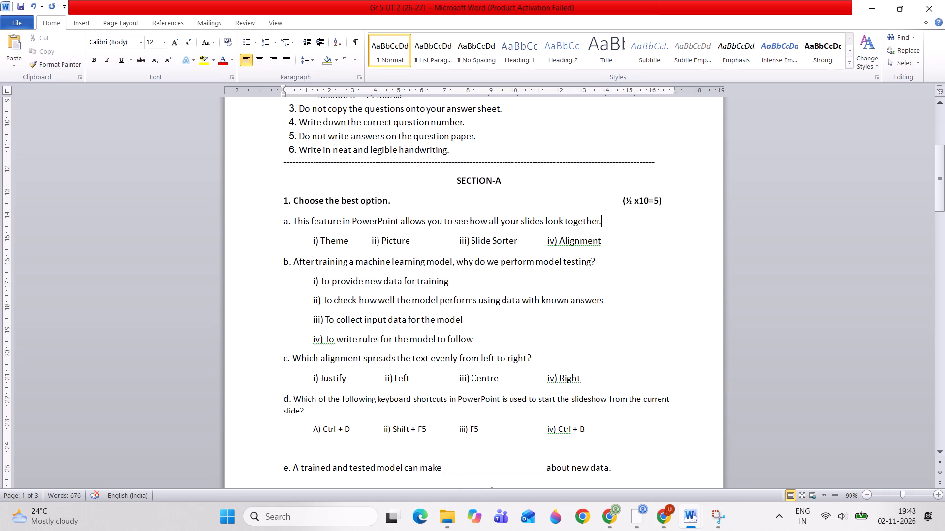
Delete the word "how" from question 1a, so it reads "allows you to see all your slides".
{"action": "left_click", "coordinate": [486, 219]}
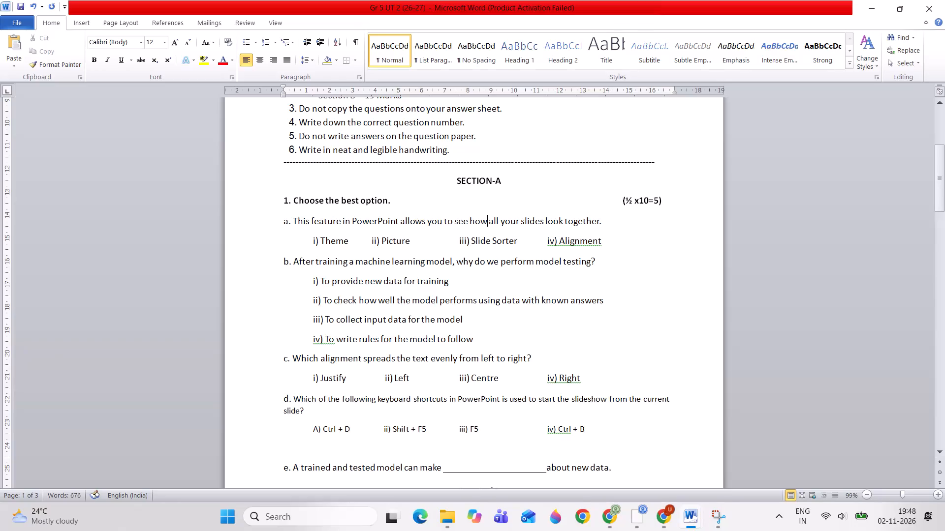
{"action": "key", "text": "BackSpace"}
{"action": "key", "text": "BackSpace"}
{"action": "key", "text": "BackSpace"}
{"action": "key", "text": "Delete"}
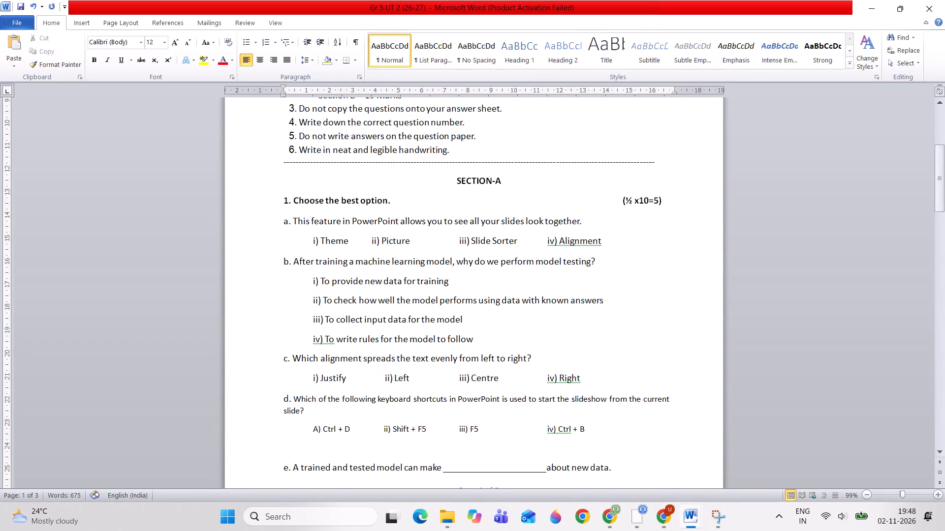
Add "in one frame" after "together" at the end of question 1a.
{"action": "left_click", "coordinate": [580, 220]}
{"action": "key", "text": "space"}
{"action": "type", "text": "in"}
{"action": "key", "text": "space"}
{"action": "type", "text": "one"}
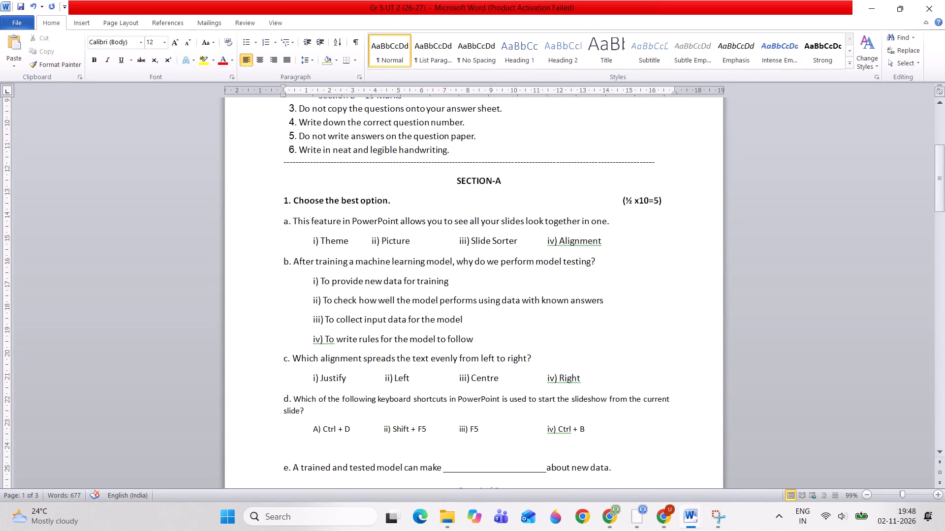
{"action": "key", "text": "space"}
{"action": "type", "text": "slide"}
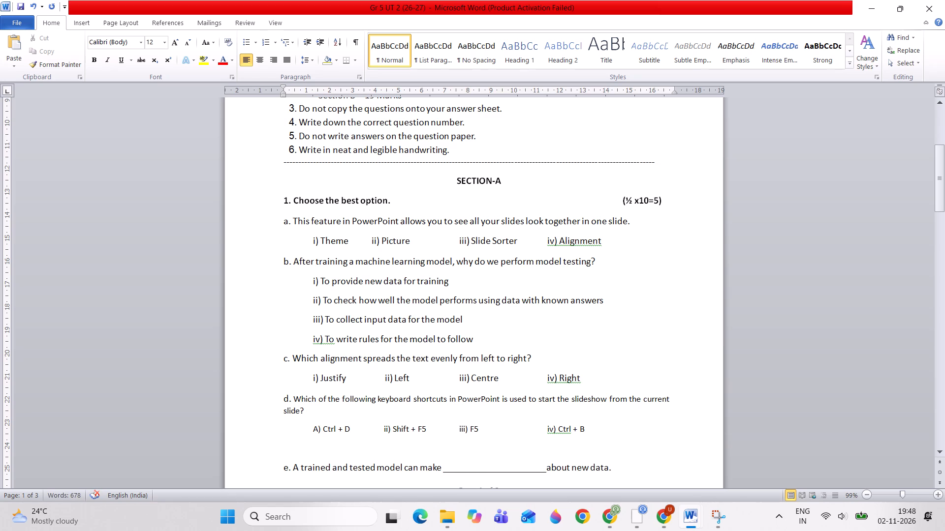
{"action": "key", "text": "BackSpace"}
{"action": "key", "text": "BackSpace"}
{"action": "key", "text": "BackSpace"}
{"action": "key", "text": "BackSpace"}
{"action": "key", "text": "BackSpace"}
{"action": "type", "text": "frame"}
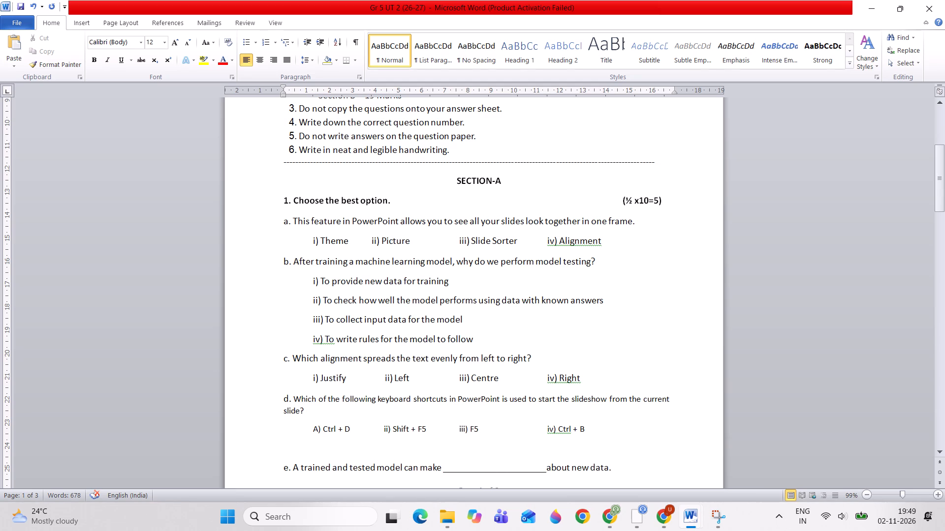
Delete the word "look" from question 1a, so it reads "all your slides together in one frame".
{"action": "left_click", "coordinate": [528, 219]}
{"action": "key", "text": "BackSpace"}
{"action": "key", "text": "Delete"}
{"action": "key", "text": "Delete"}
{"action": "key", "text": "Delete"}
{"action": "key", "text": "Delete"}
Remove the blank line between the options of question 1d and question 1e.
{"action": "left_click", "coordinate": [634, 260]}
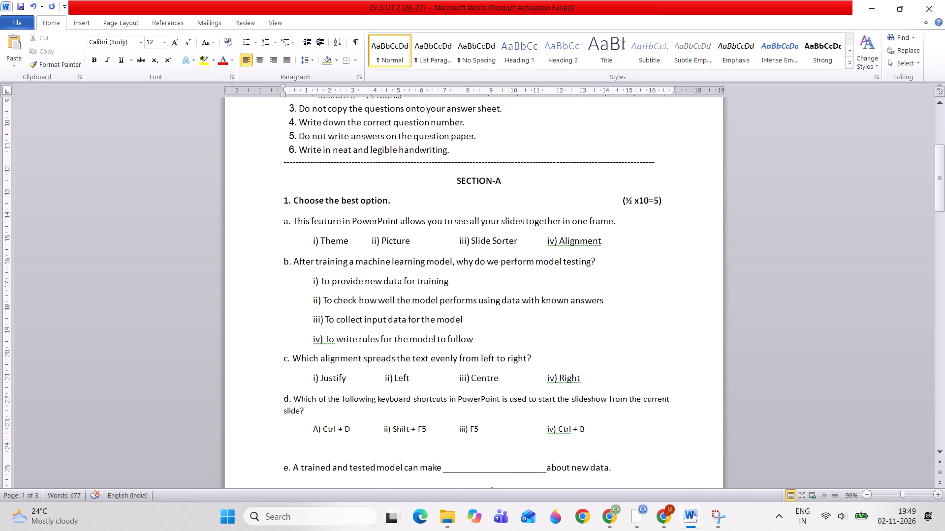
{"action": "left_click", "coordinate": [527, 451]}
{"action": "key", "text": "Delete"}
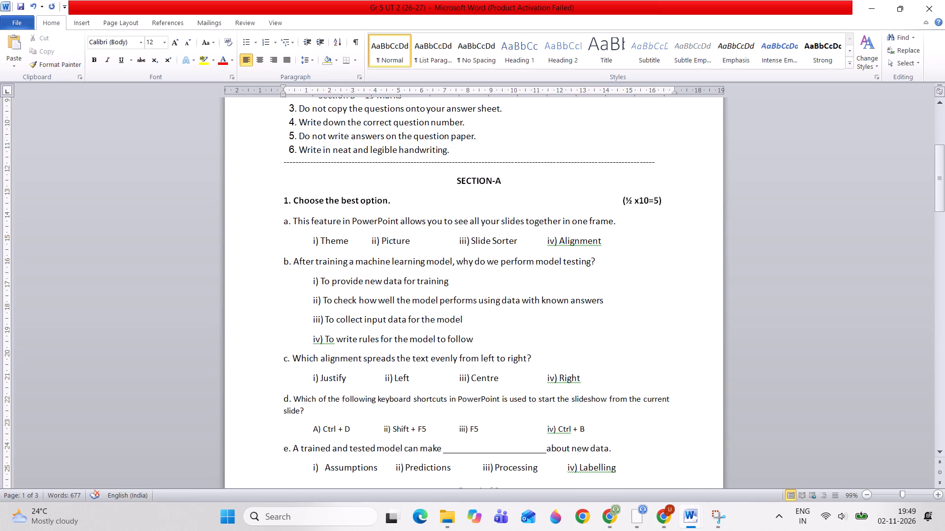
Set the font size of question 1d and its options to 12.
{"action": "left_click", "coordinate": [368, 398]}
{"action": "left_click_drag", "start_coordinate": [284, 400], "coordinate": [606, 435]}
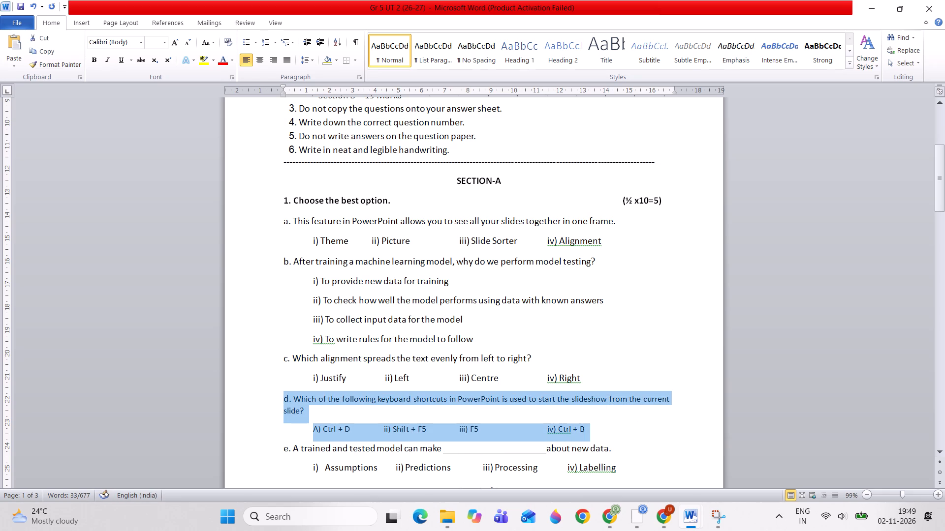
{"action": "left_click", "coordinate": [166, 42]}
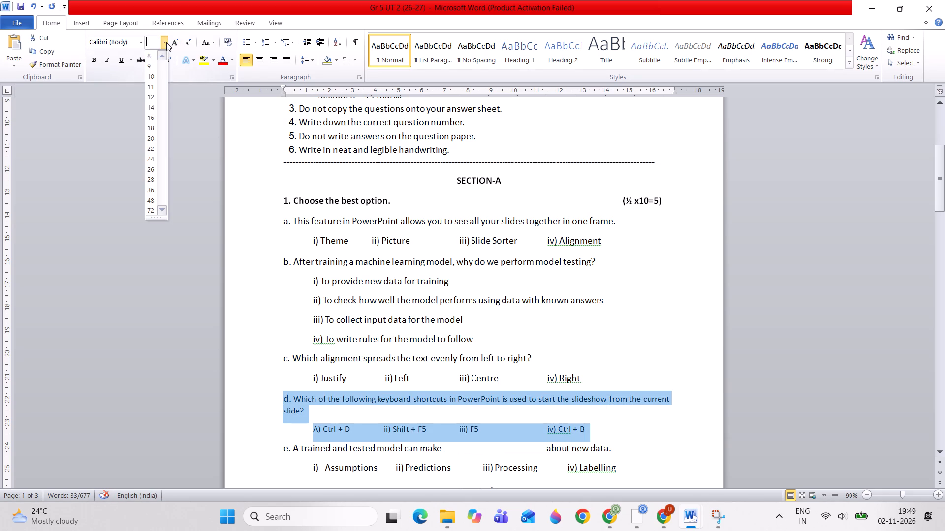
{"action": "left_click", "coordinate": [156, 94]}
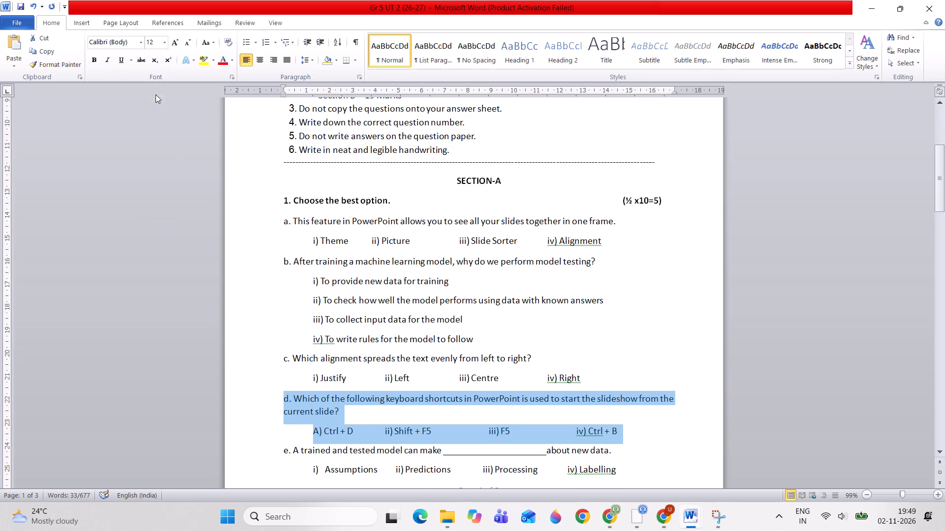
{"action": "left_click", "coordinate": [529, 333]}
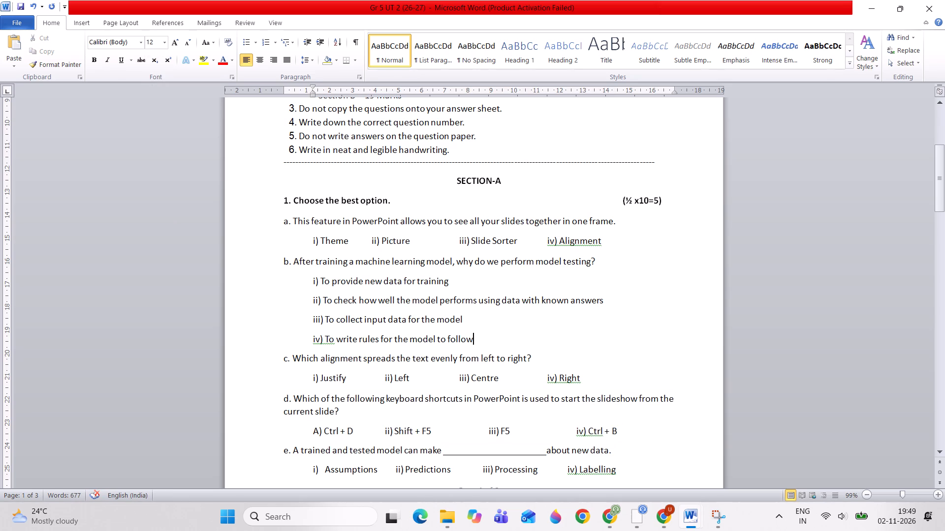
Set the font size of the whole document's text to 12.
{"action": "key", "text": "ctrl+a"}
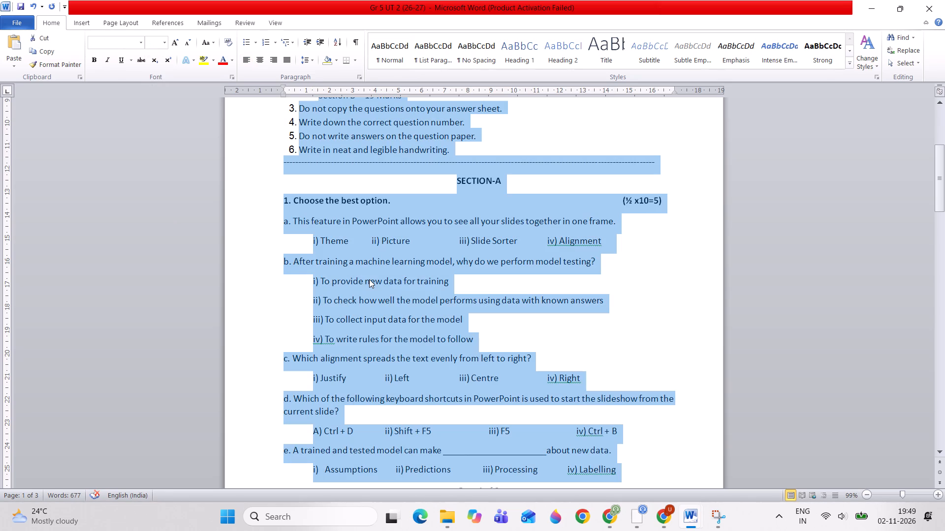
{"action": "left_click", "coordinate": [157, 46]}
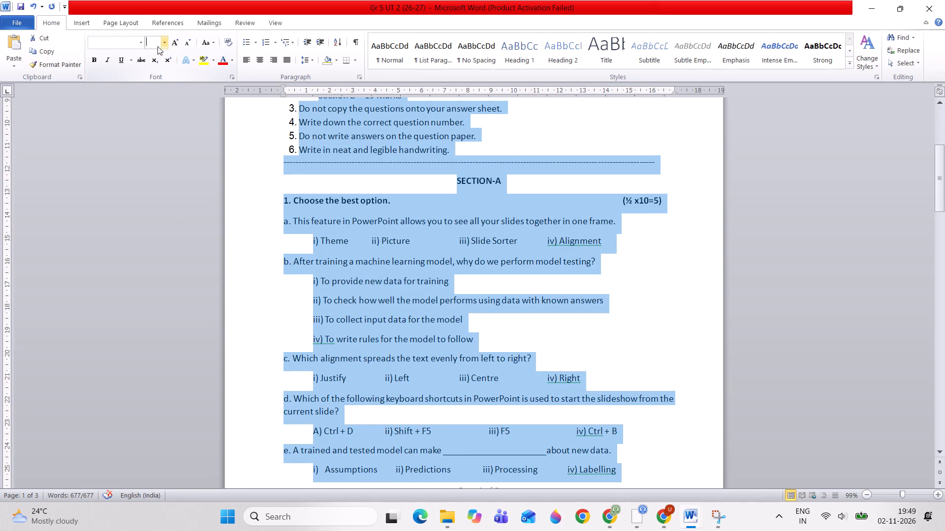
{"action": "type", "text": "12"}
{"action": "key", "text": "Return"}
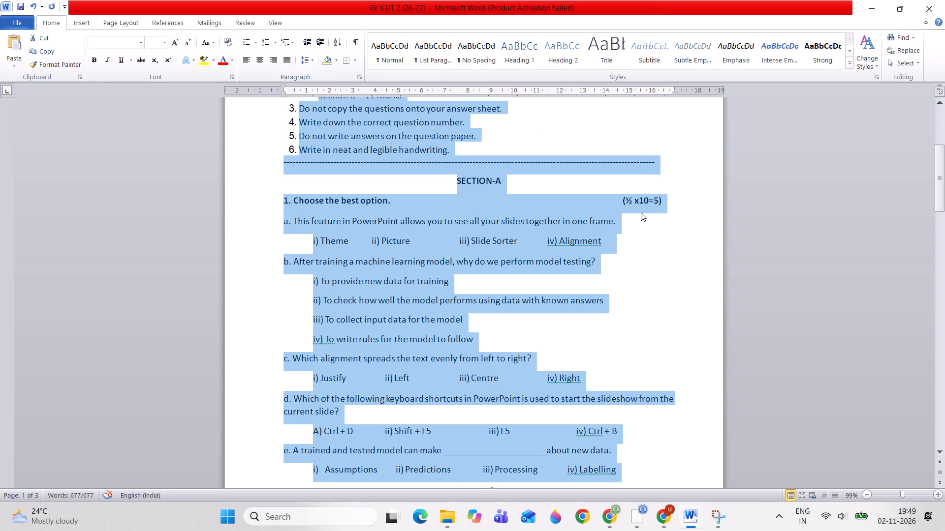
{"action": "key", "text": "Return"}
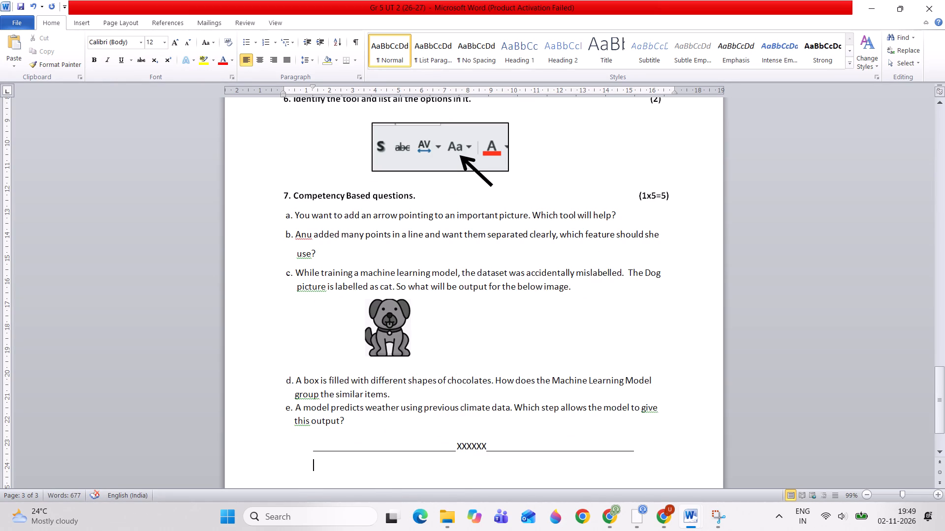
Remove the extra spacing before option iv) Python IDE in question 1f, aligning it under option ii).
{"action": "triple_click", "coordinate": [939, 143]}
{"action": "left_click", "coordinate": [939, 143]}
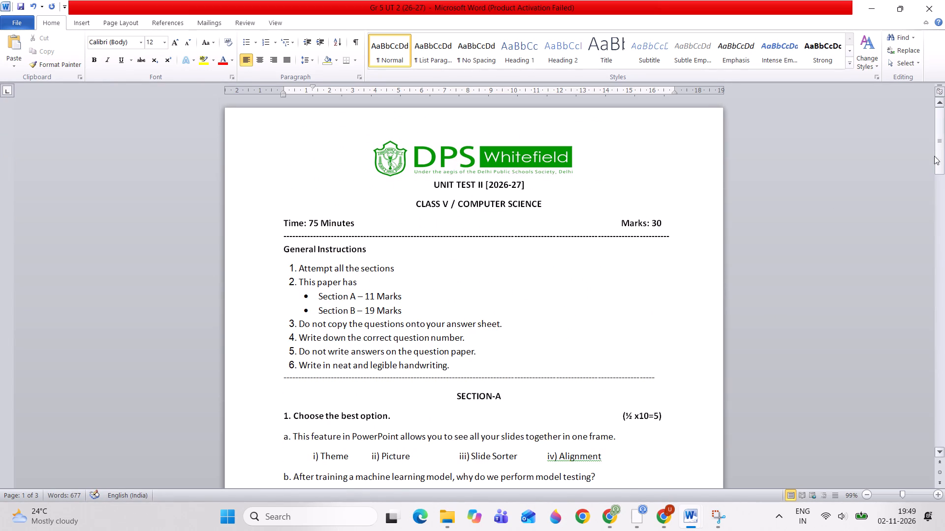
{"action": "left_click_drag", "start_coordinate": [943, 156], "coordinate": [944, 163]}
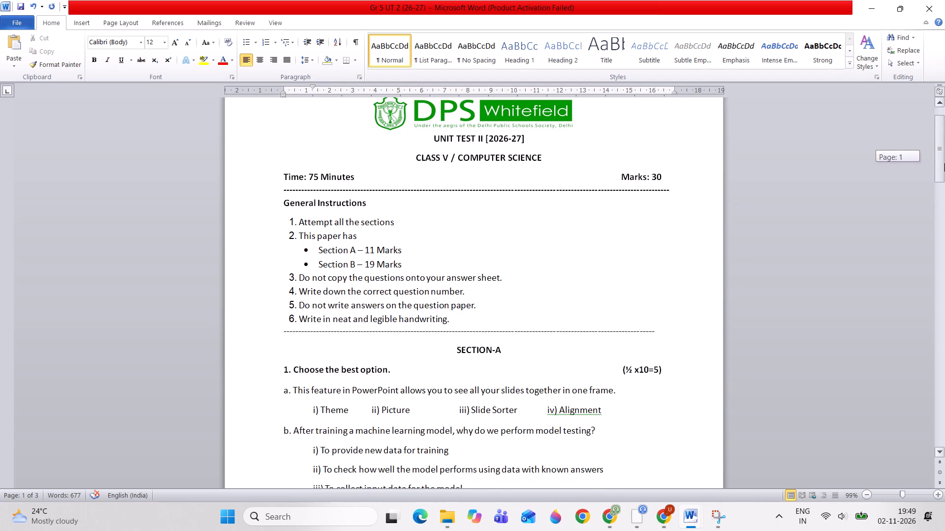
{"action": "left_click_drag", "start_coordinate": [944, 163], "coordinate": [942, 177]}
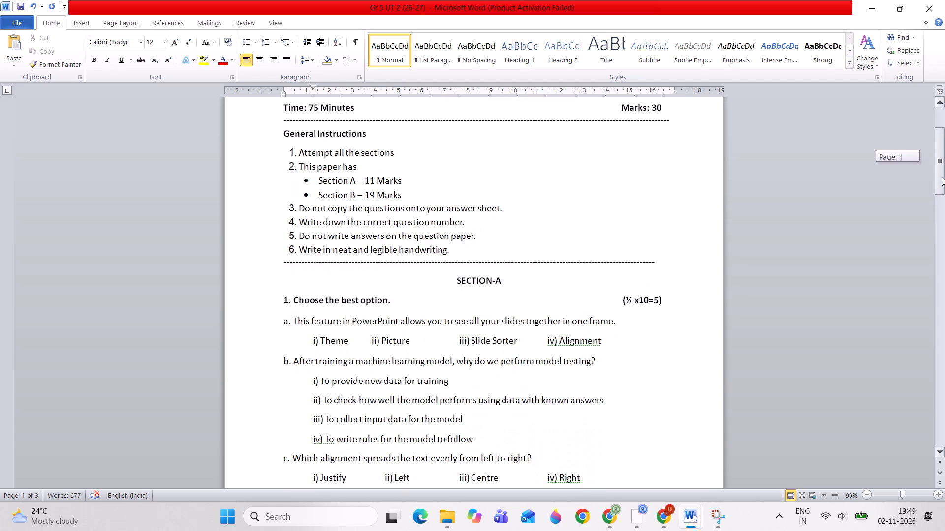
{"action": "left_click_drag", "start_coordinate": [942, 177], "coordinate": [930, 216]}
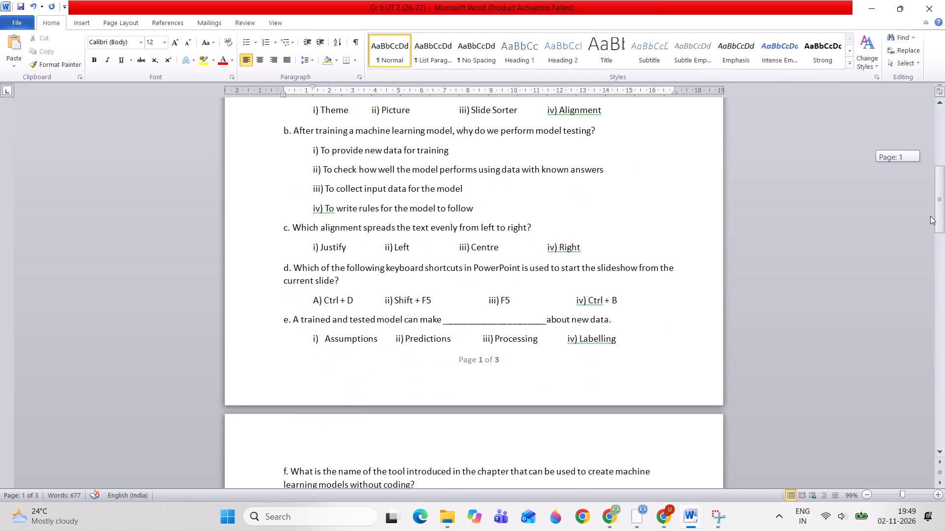
{"action": "left_click_drag", "start_coordinate": [930, 216], "coordinate": [924, 225]}
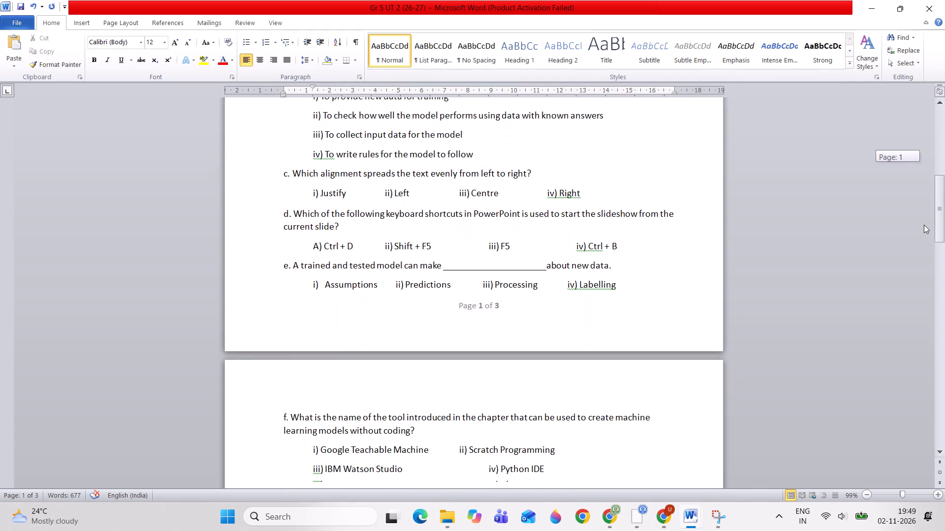
{"action": "left_click_drag", "start_coordinate": [924, 225], "coordinate": [923, 230]}
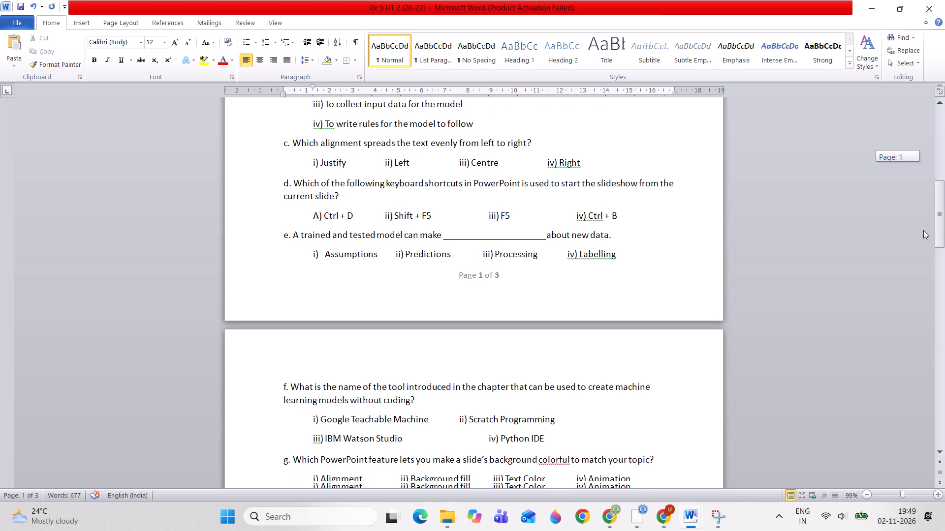
{"action": "left_click_drag", "start_coordinate": [923, 230], "coordinate": [921, 241]}
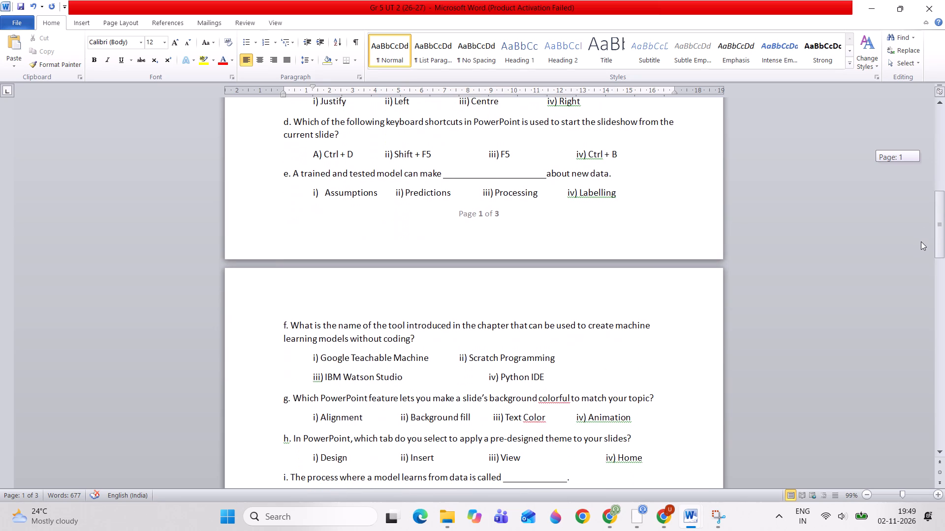
{"action": "left_click_drag", "start_coordinate": [921, 241], "coordinate": [917, 261]}
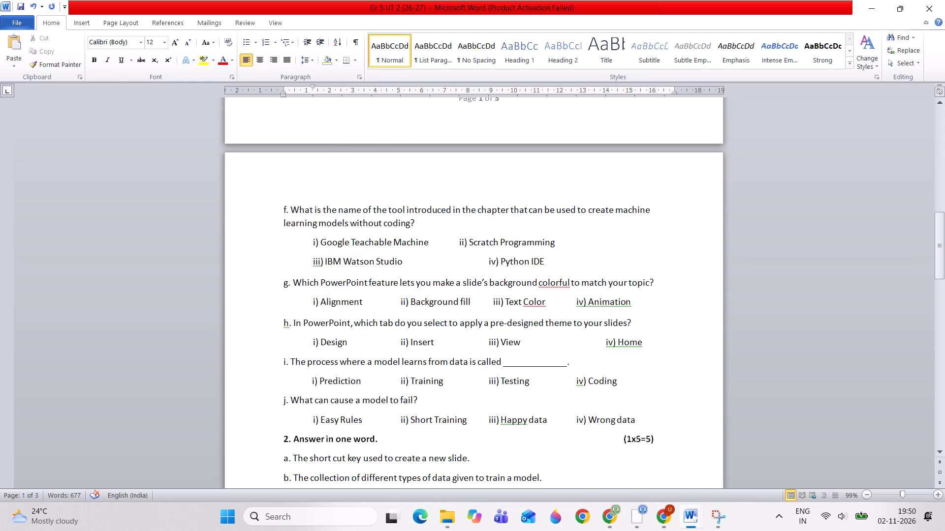
{"action": "left_click", "coordinate": [458, 257]}
{"action": "key", "text": "Delete"}
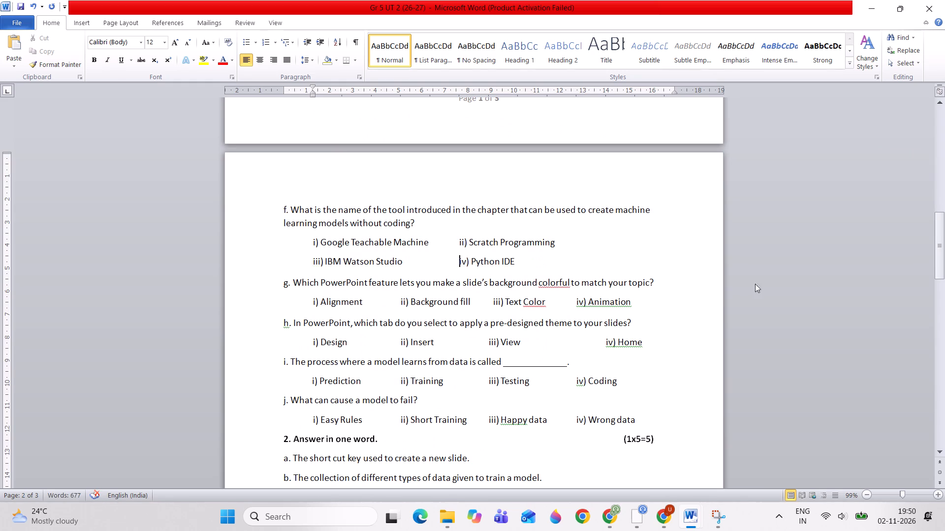
Correct the spelling of "colorful" to "colourful" in question 1g.
{"action": "left_click", "coordinate": [555, 283]}
{"action": "key", "text": "u"}
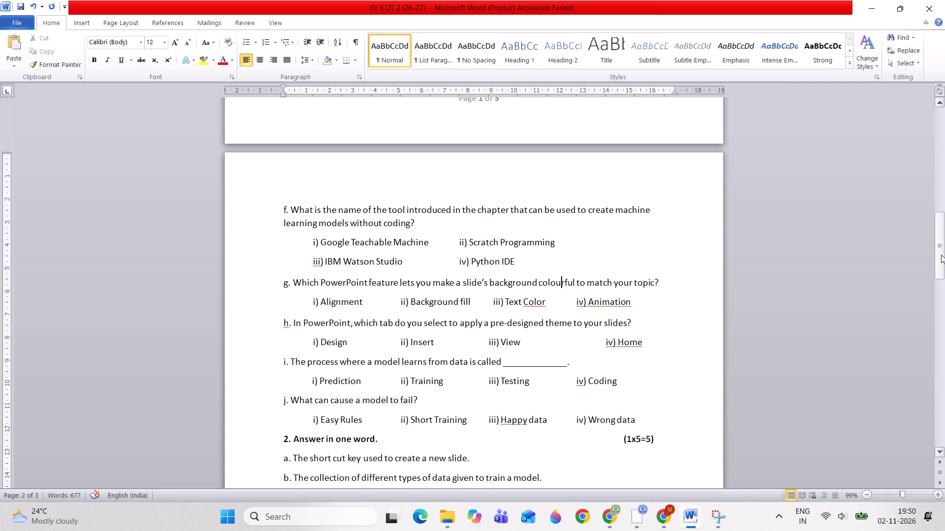
Replace option i) "Prediction" in question 1i with "Suggestion".
{"action": "left_click_drag", "start_coordinate": [941, 255], "coordinate": [942, 260]}
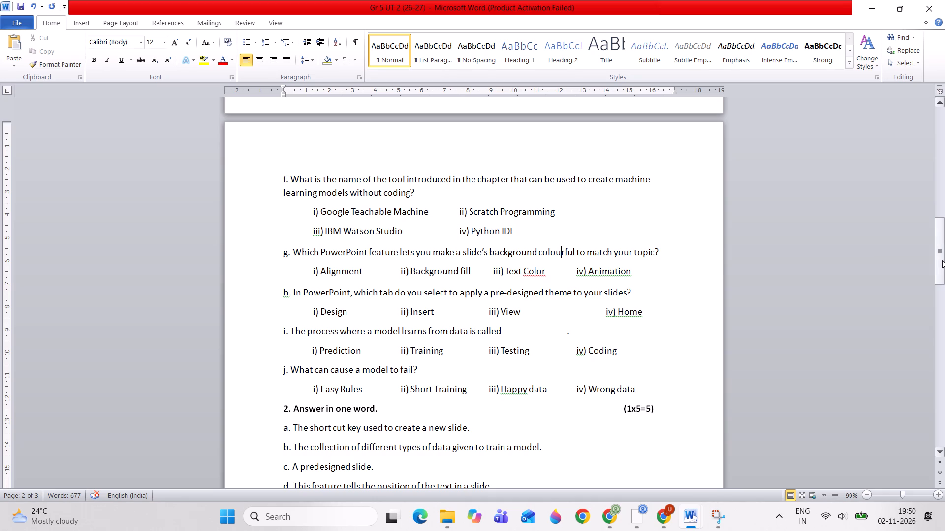
{"action": "left_click", "coordinate": [362, 350]}
{"action": "key", "text": "BackSpace"}
{"action": "key", "text": "BackSpace"}
{"action": "key", "text": "BackSpace"}
{"action": "key", "text": "BackSpace"}
{"action": "key", "text": "BackSpace"}
{"action": "key", "text": "BackSpace"}
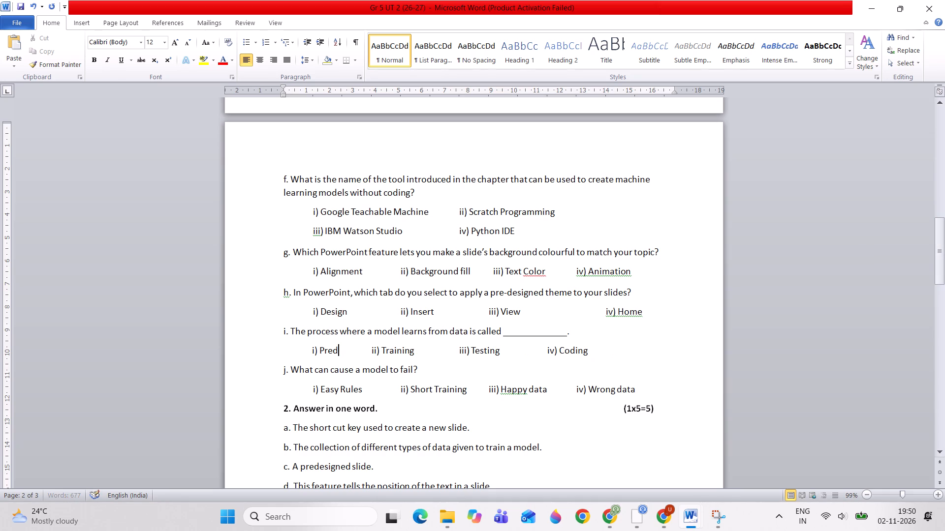
{"action": "key", "text": "BackSpace"}
{"action": "key", "text": "BackSpace"}
{"action": "key", "text": "BackSpace"}
{"action": "key", "text": "BackSpace"}
{"action": "type", "text": "Su"}
{"action": "key", "text": "f"}
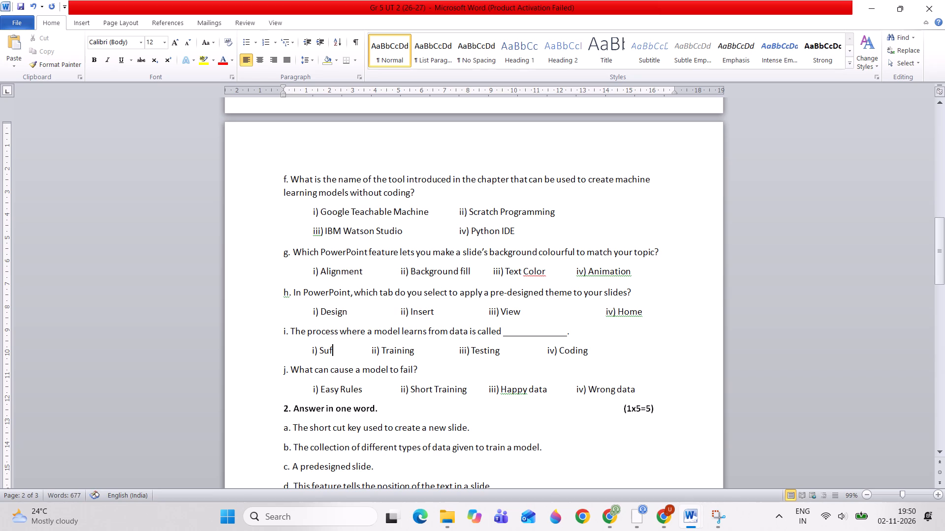
{"action": "key", "text": "BackSpace"}
{"action": "type", "text": "ggesti"}
{"action": "type", "text": "on"}
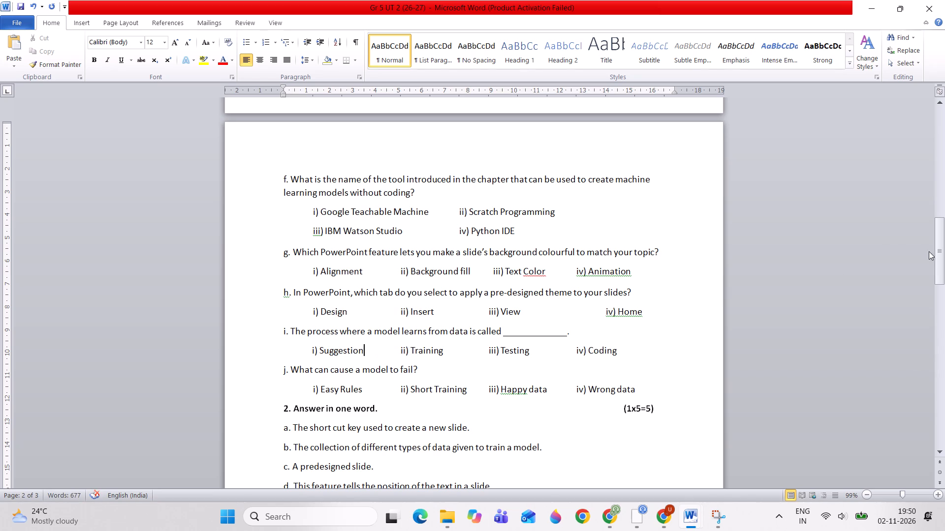
Insert an extra space between "Happy" and "data" in option iii) of question 1j.
{"action": "left_click_drag", "start_coordinate": [934, 257], "coordinate": [936, 270]}
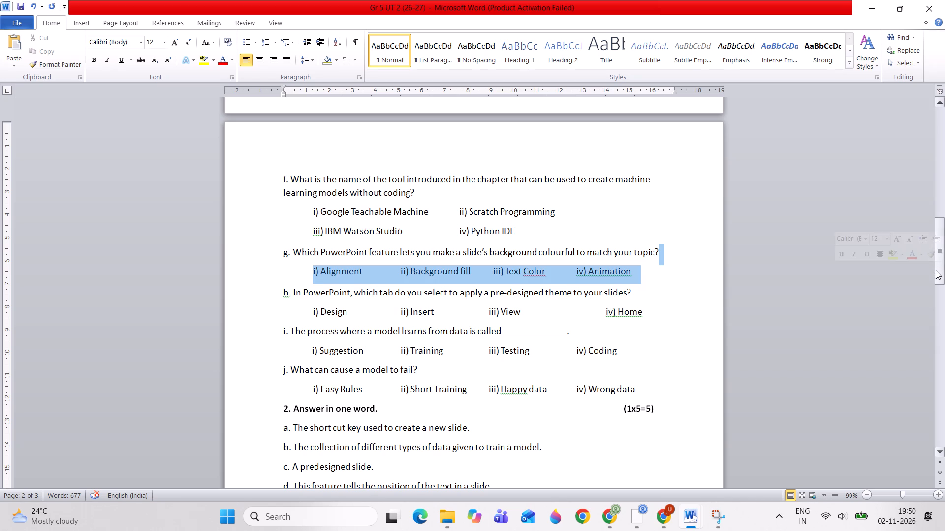
{"action": "left_click", "coordinate": [707, 361]}
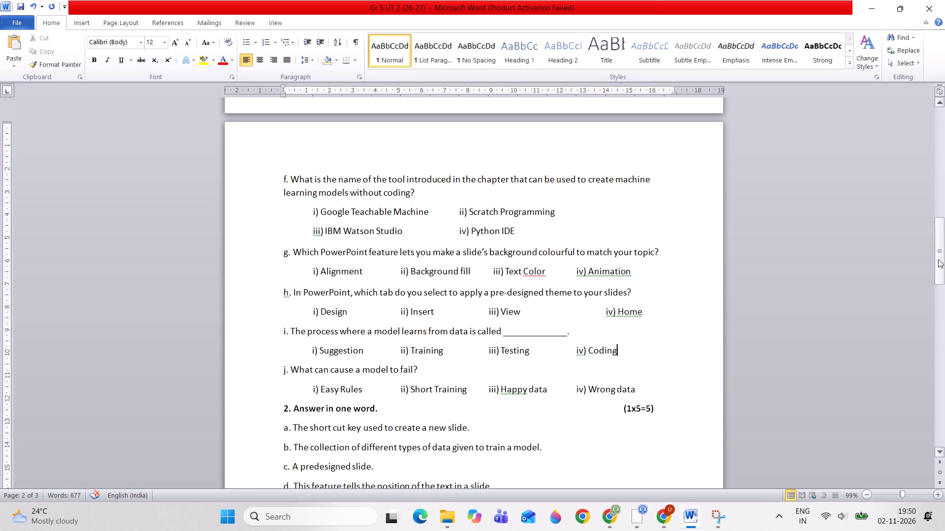
{"action": "left_click_drag", "start_coordinate": [938, 259], "coordinate": [942, 275]}
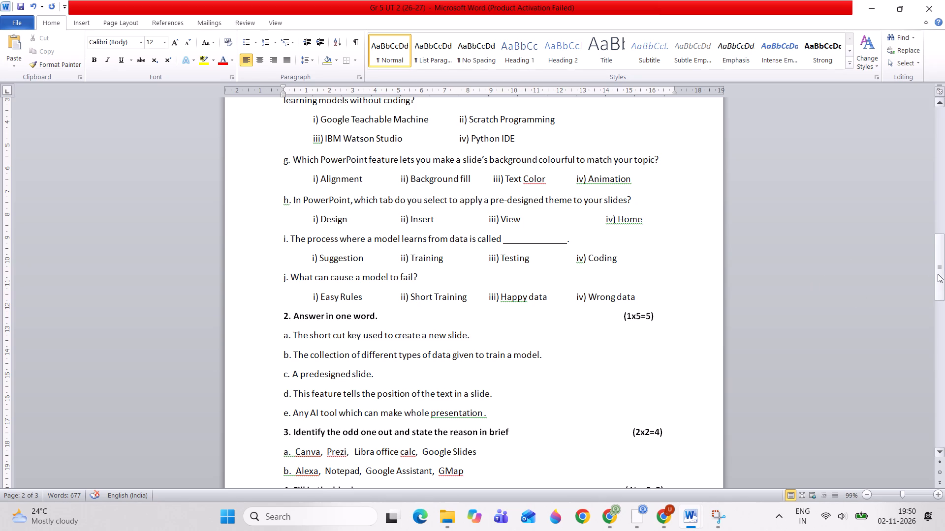
{"action": "left_click_drag", "start_coordinate": [938, 274], "coordinate": [940, 284]}
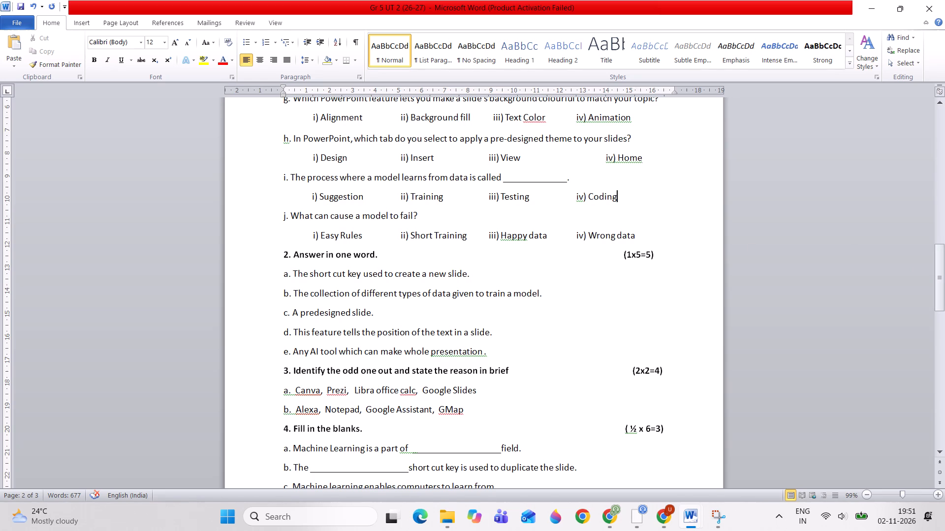
{"action": "left_click", "coordinate": [529, 239]}
{"action": "key", "text": "space"}
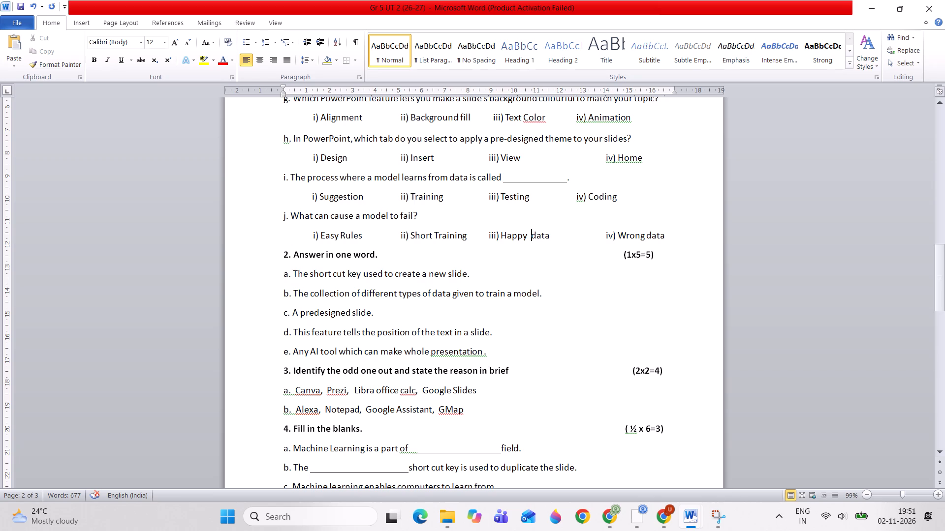
Remove the extra spacing before option iv) Home in question 1h, aligning it with the fourth options of the neighbouring questions.
{"action": "left_click", "coordinate": [579, 155]}
{"action": "key", "text": "Delete"}
Capitalise "data" as "Data" in option iii) of question 1j.
{"action": "left_click", "coordinate": [531, 236]}
{"action": "key", "text": "Delete"}
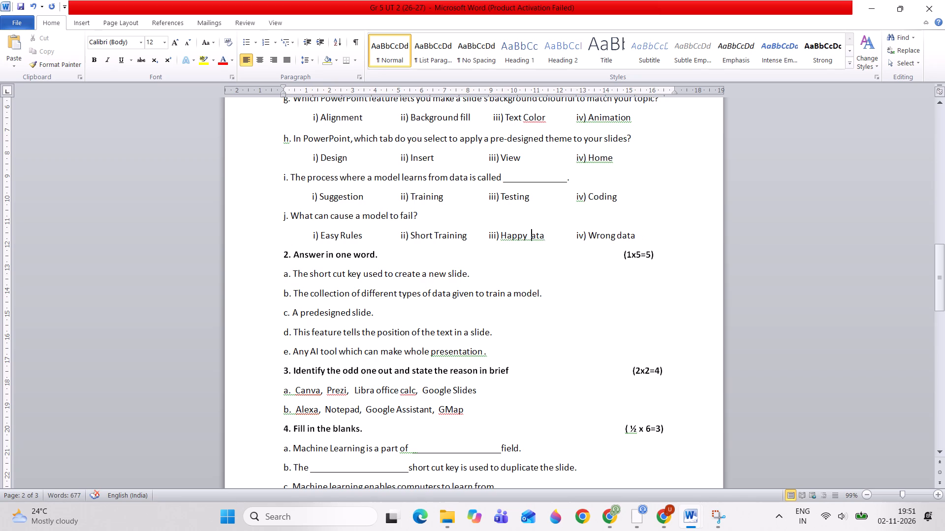
{"action": "key", "text": "shift+d"}
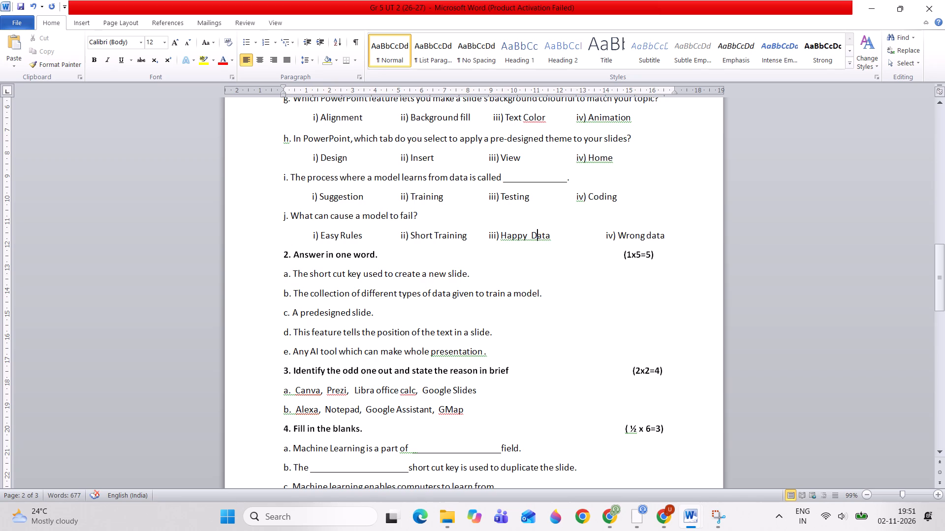
Remove the extra spacing before option iv) Wrong data in question 1j, aligning it under the fourth options above.
{"action": "left_click", "coordinate": [586, 238]}
{"action": "key", "text": "Delete"}
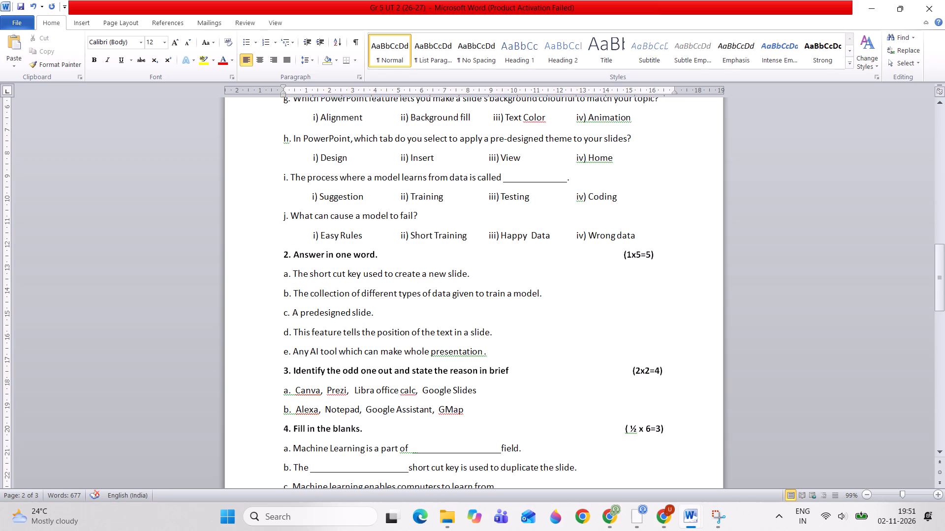
Delete the stray space between "presentation" and the full stop in question 2e.
{"action": "left_click", "coordinate": [450, 353]}
{"action": "left_click", "coordinate": [450, 353]}
{"action": "left_click", "coordinate": [482, 353]}
{"action": "key", "text": "Delete"}
{"action": "left_click", "coordinate": [510, 356]}
Insert two spaces before the marks "(1x5=5)" in the question 2 heading to bring them closer to the other marks' alignment.
{"action": "left_click", "coordinate": [619, 256]}
{"action": "key", "text": "space"}
{"action": "key", "text": "space"}
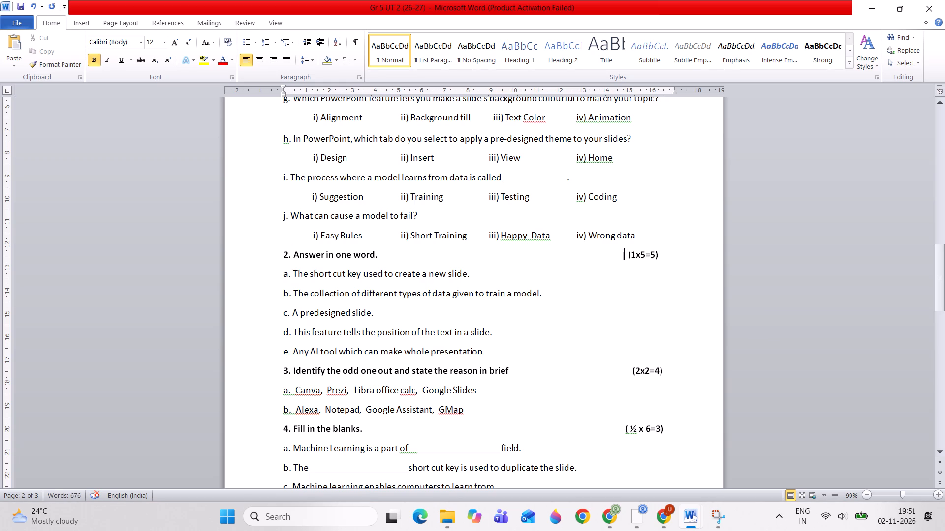
{"action": "key", "text": "Right"}
{"action": "key", "text": "Right"}
Delete the blank line above the "SECTION – B" heading at the start of page 3.
{"action": "left_click", "coordinate": [302, 398]}
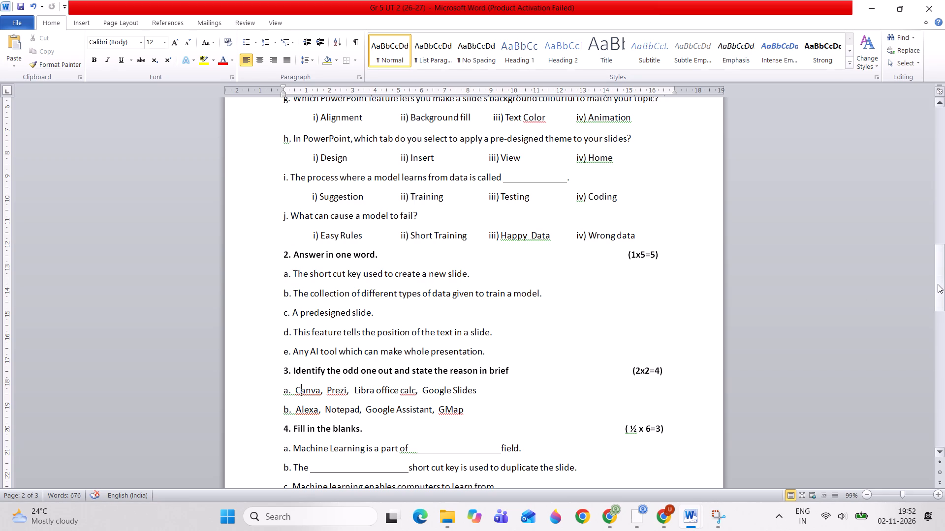
{"action": "left_click_drag", "start_coordinate": [938, 284], "coordinate": [939, 298]}
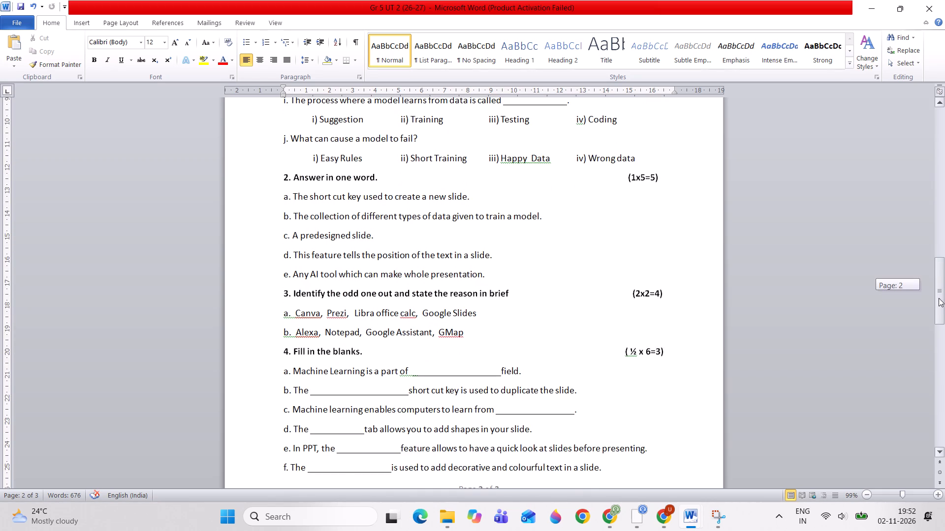
{"action": "left_click_drag", "start_coordinate": [939, 298], "coordinate": [940, 326]}
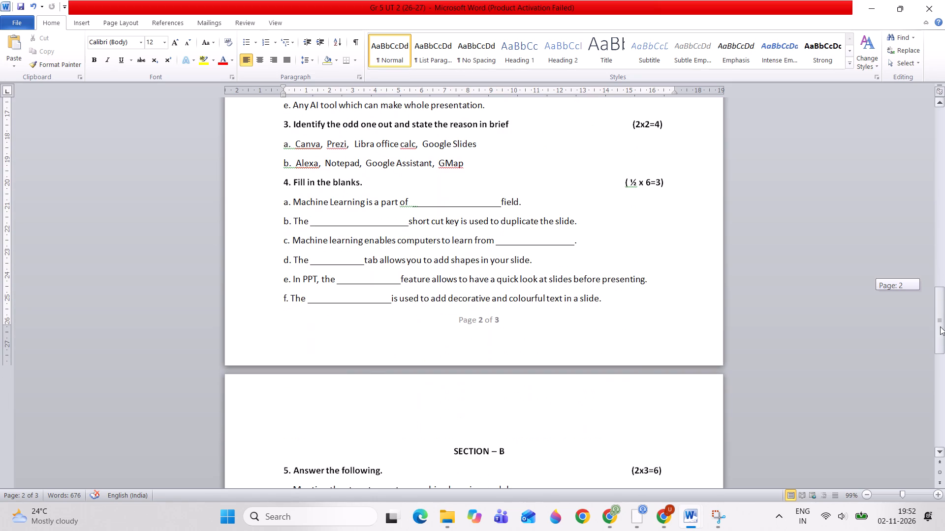
{"action": "left_click_drag", "start_coordinate": [940, 326], "coordinate": [940, 336]}
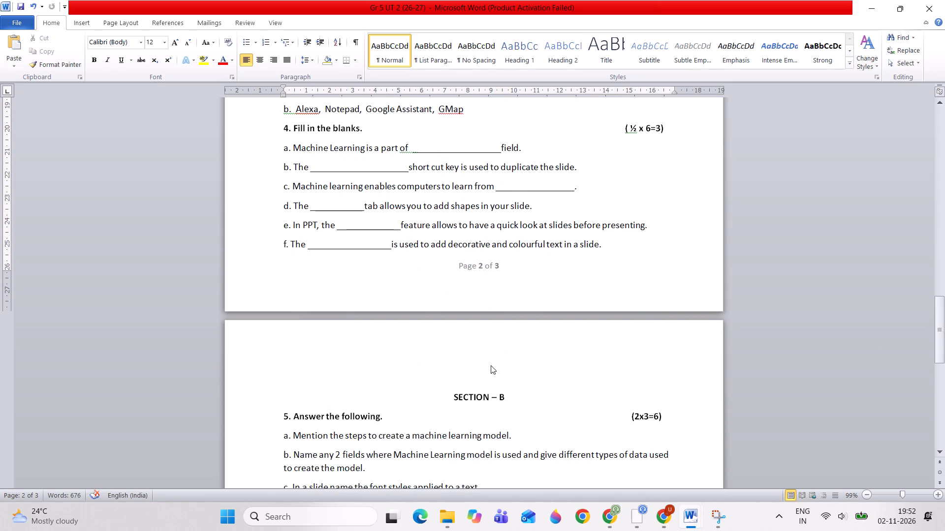
{"action": "left_click", "coordinate": [491, 365]}
{"action": "left_click", "coordinate": [457, 385]}
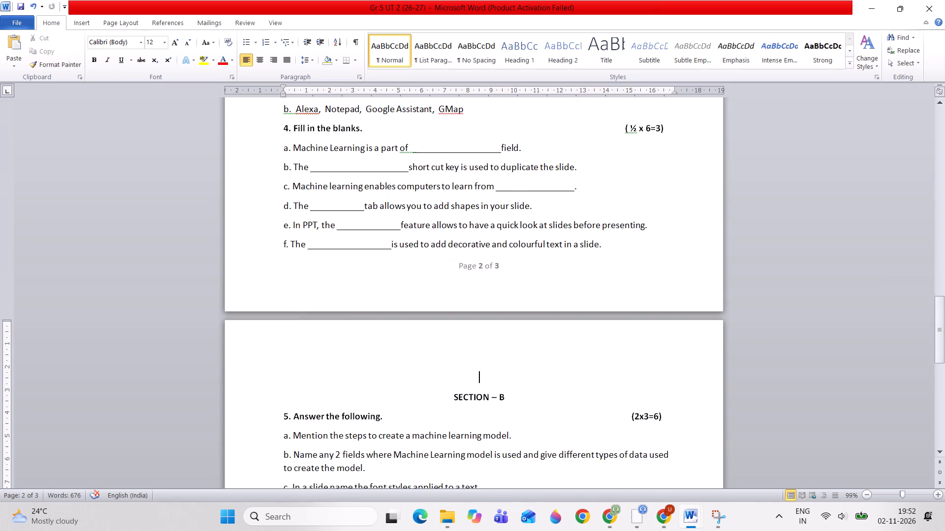
{"action": "key", "text": "Delete"}
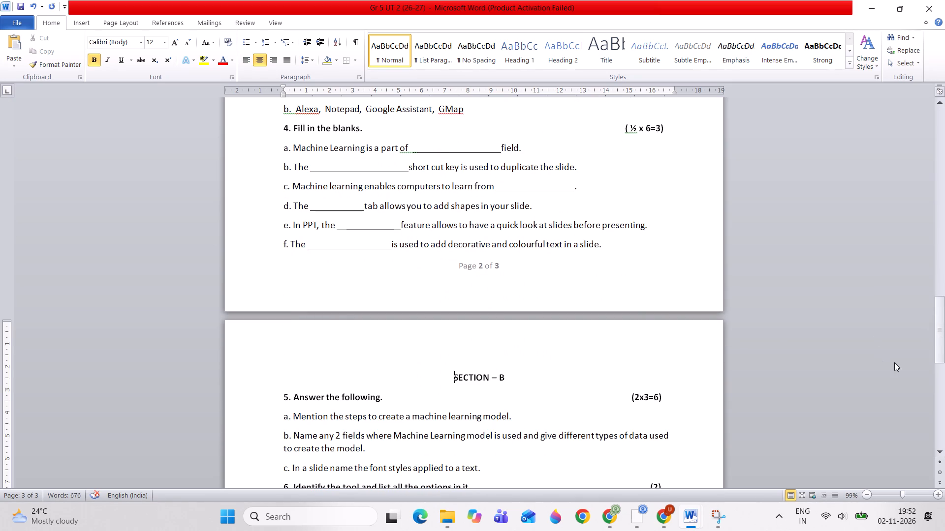
Review questions 2 to 7 across pages 2 and 3, checking the wording, spacing and layout.
{"action": "left_click_drag", "start_coordinate": [941, 343], "coordinate": [944, 365]}
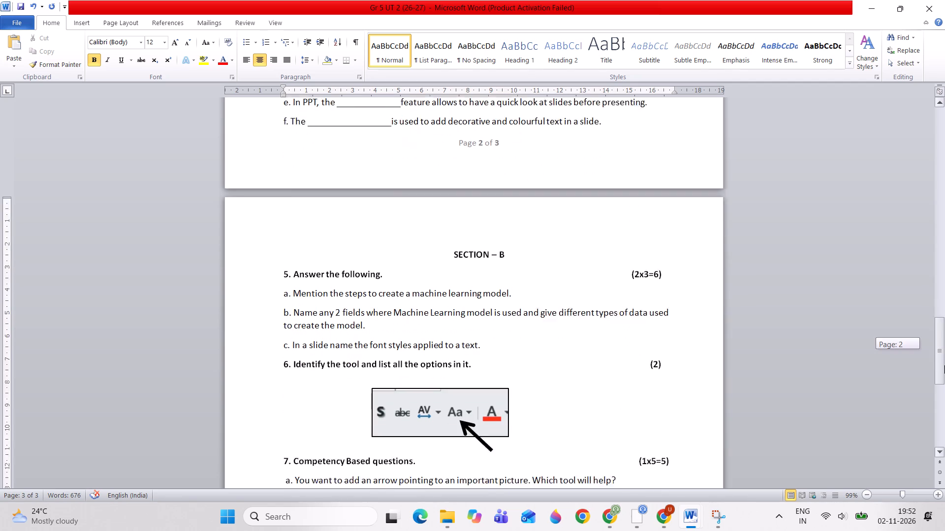
{"action": "left_click_drag", "start_coordinate": [944, 365], "coordinate": [935, 421]}
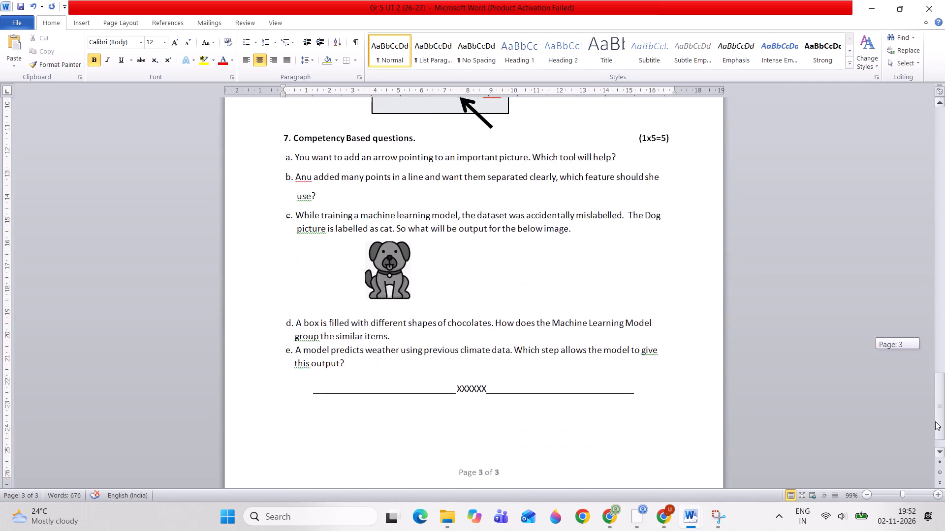
{"action": "left_click_drag", "start_coordinate": [935, 421], "coordinate": [932, 401]}
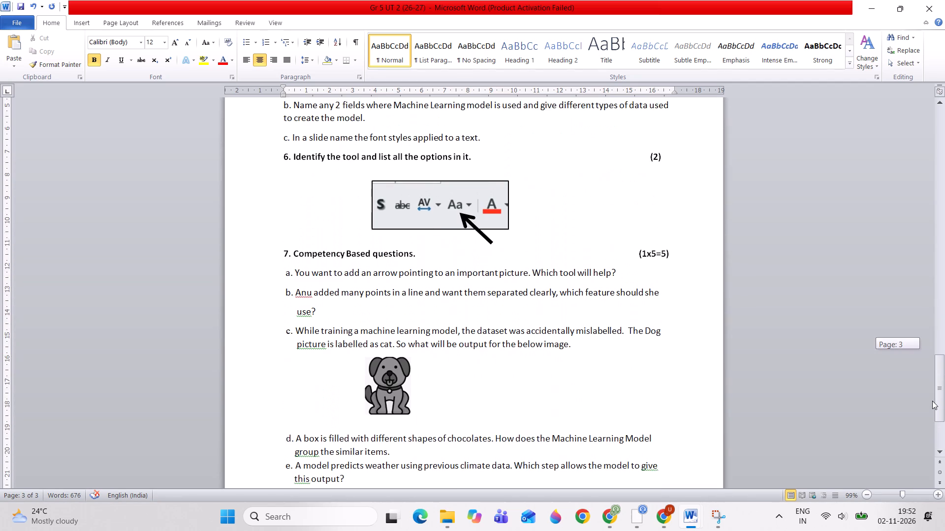
{"action": "left_click_drag", "start_coordinate": [932, 401], "coordinate": [915, 352]}
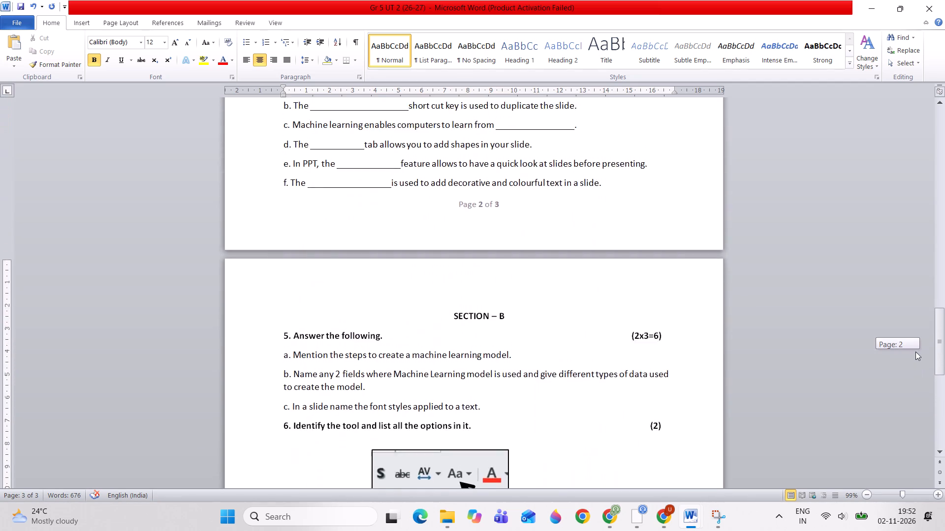
{"action": "left_click_drag", "start_coordinate": [915, 352], "coordinate": [906, 315]}
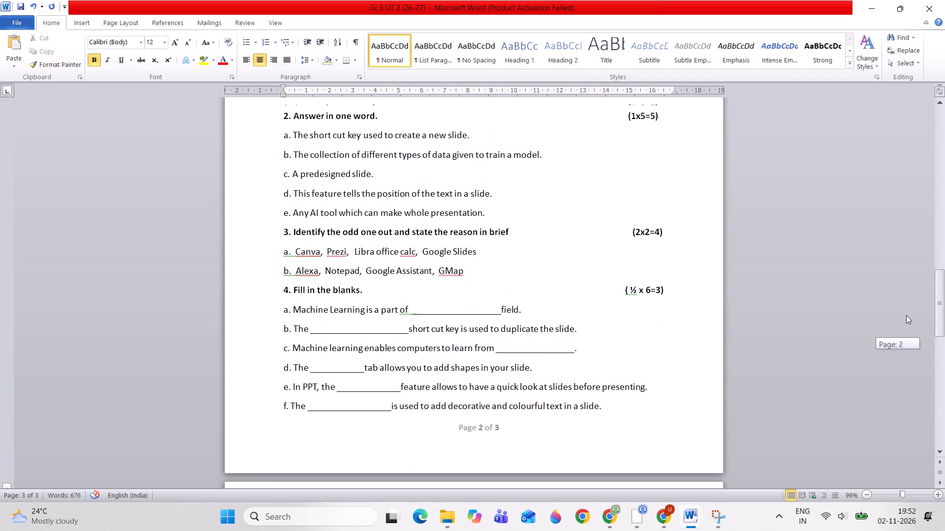
{"action": "left_click_drag", "start_coordinate": [906, 315], "coordinate": [905, 315]}
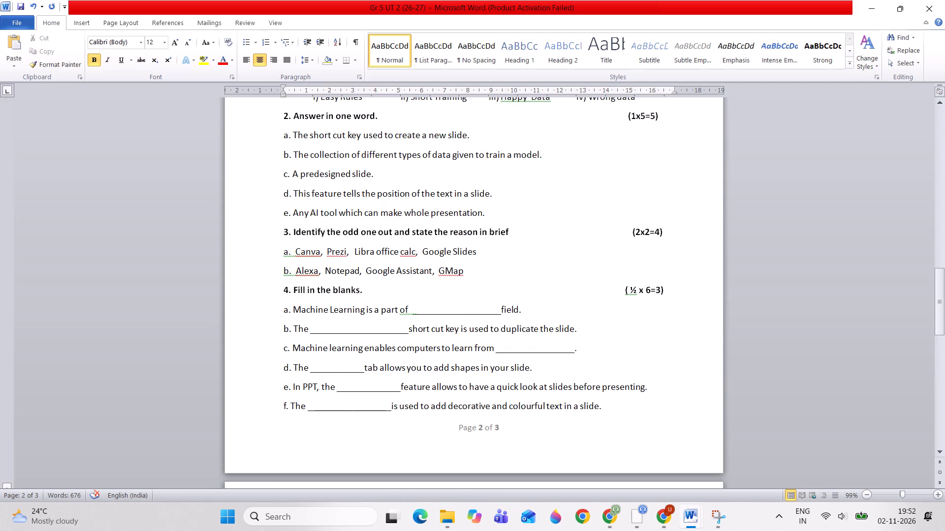
{"action": "left_click_drag", "start_coordinate": [937, 300], "coordinate": [939, 319]}
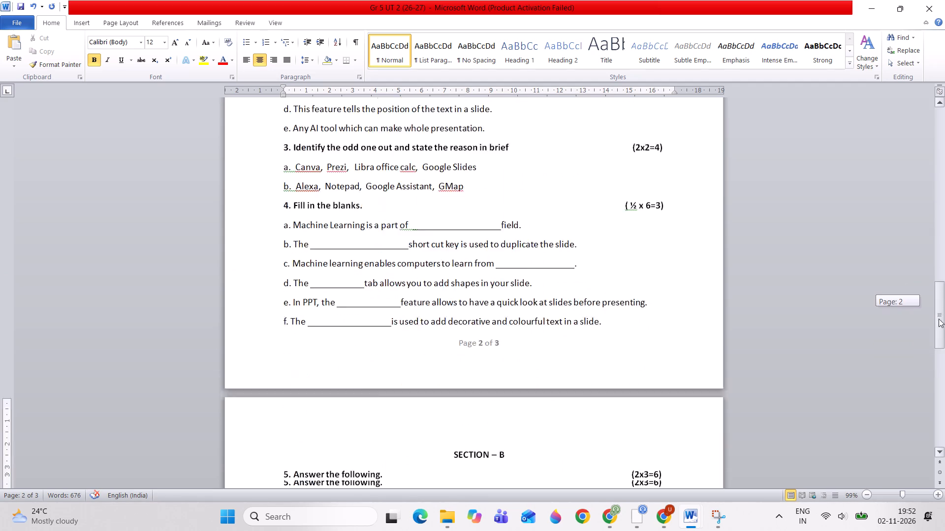
{"action": "left_click_drag", "start_coordinate": [939, 319], "coordinate": [938, 426]}
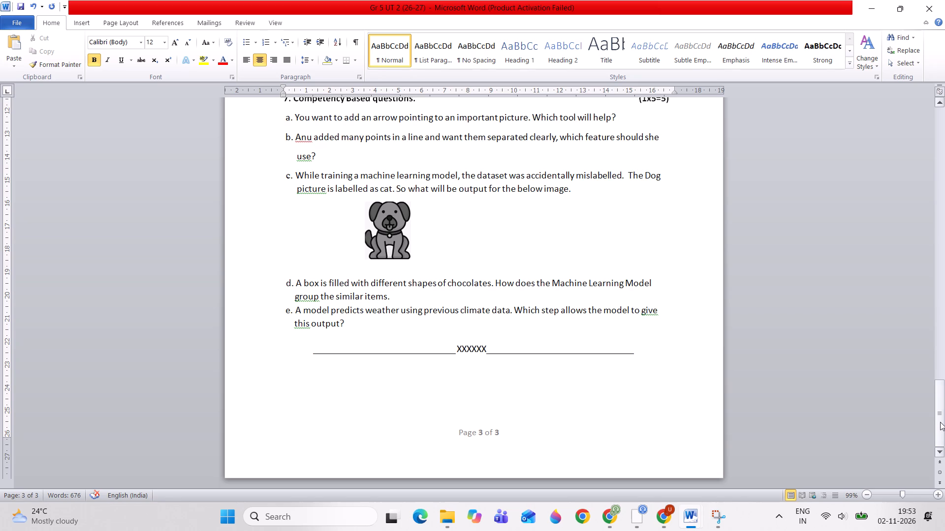
{"action": "left_click_drag", "start_coordinate": [940, 426], "coordinate": [936, 414]}
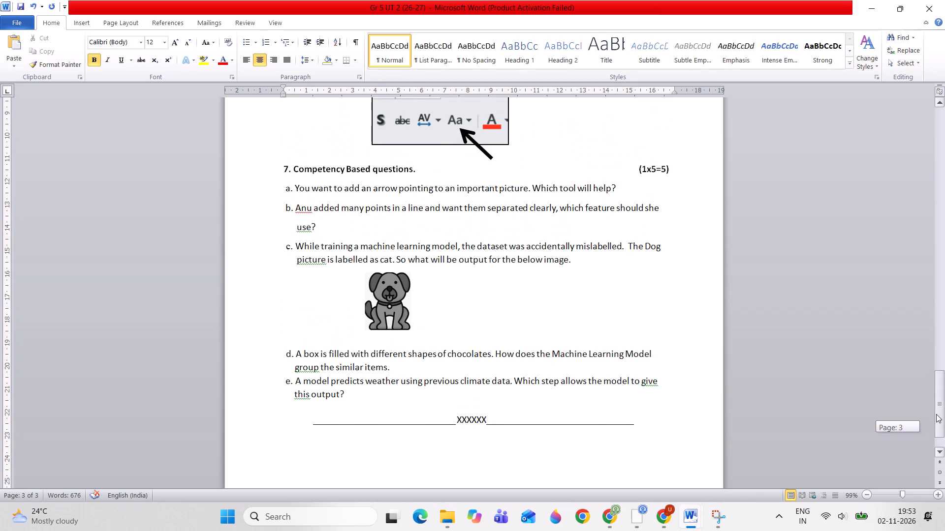
{"action": "left_click_drag", "start_coordinate": [936, 414], "coordinate": [935, 408]}
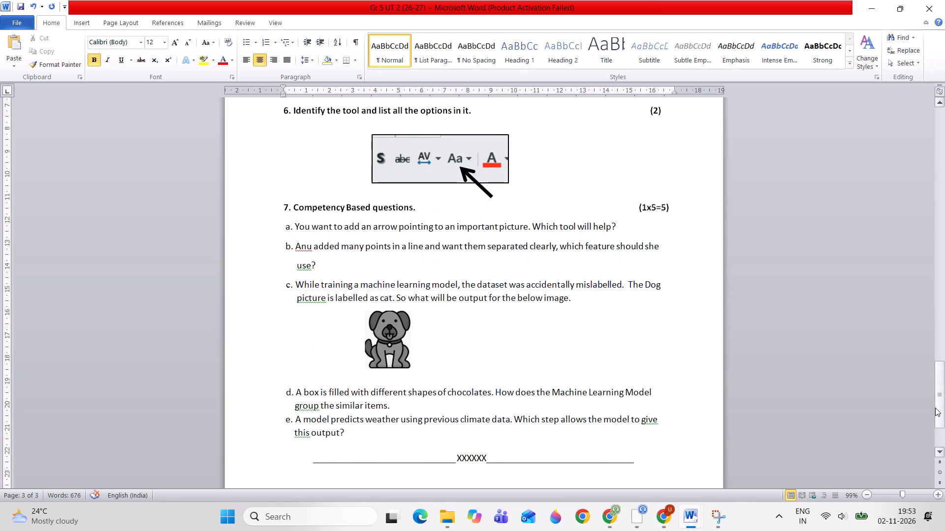
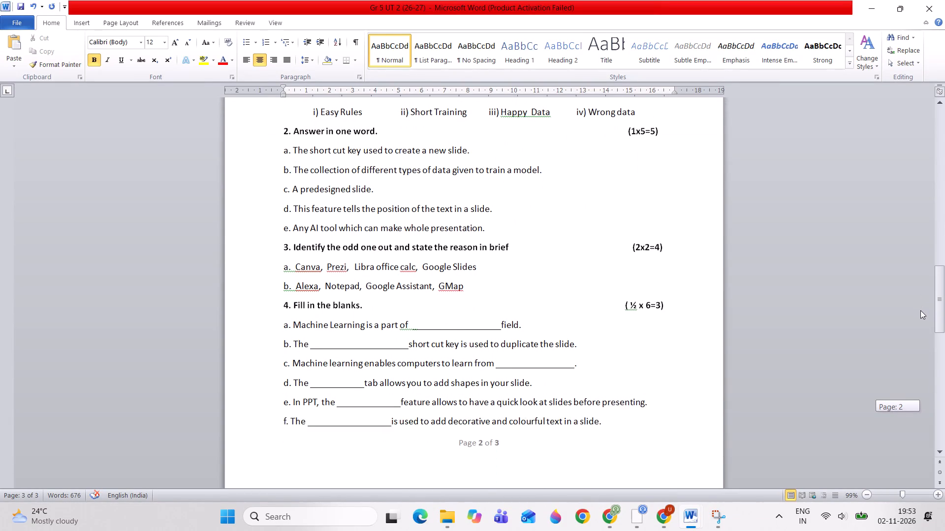
In Section B, replace the opening "In a slide name" of question 5c with "Which are" before "the font styles applied to a text".
{"action": "scroll", "coordinate": [921, 313], "scroll_direction": "down", "scroll_amount": 1}
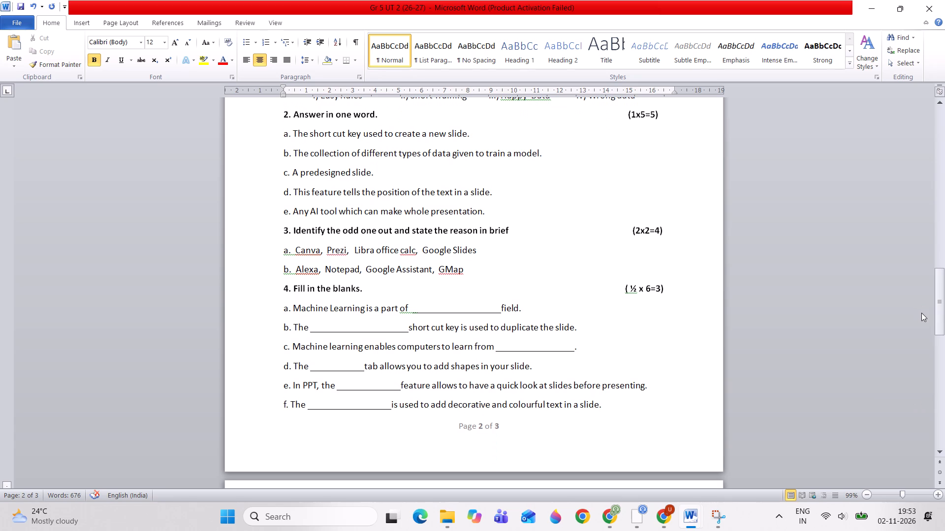
{"action": "left_click_drag", "start_coordinate": [942, 313], "coordinate": [942, 317]}
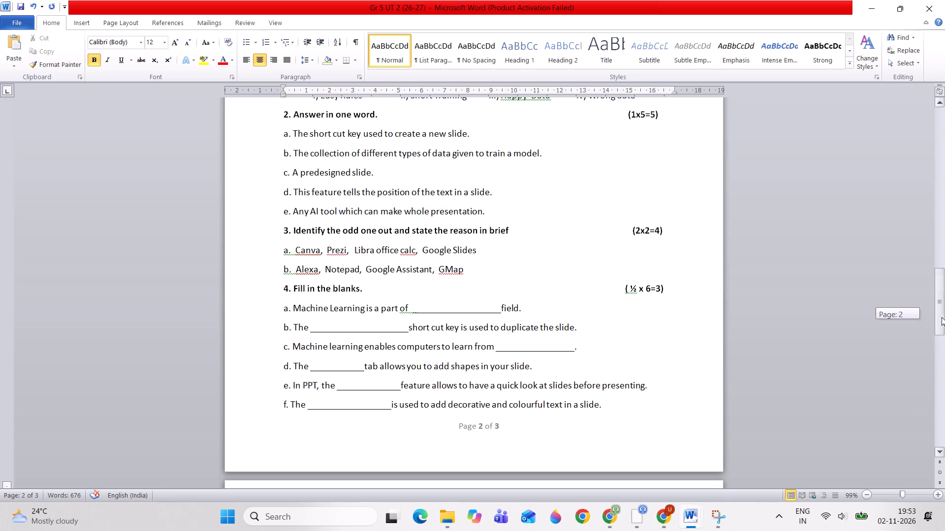
{"action": "left_click_drag", "start_coordinate": [942, 317], "coordinate": [940, 342]}
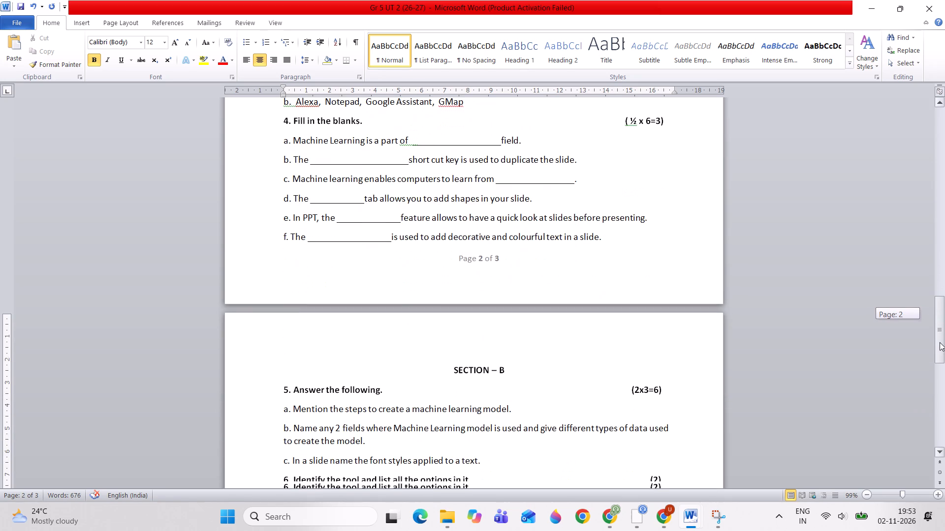
{"action": "left_click_drag", "start_coordinate": [940, 342], "coordinate": [936, 350]}
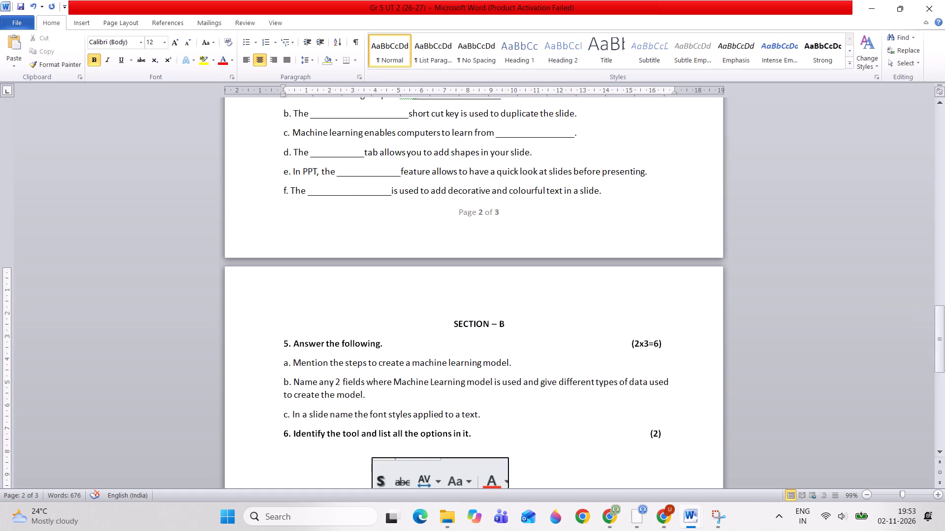
{"action": "left_click", "coordinate": [293, 412]}
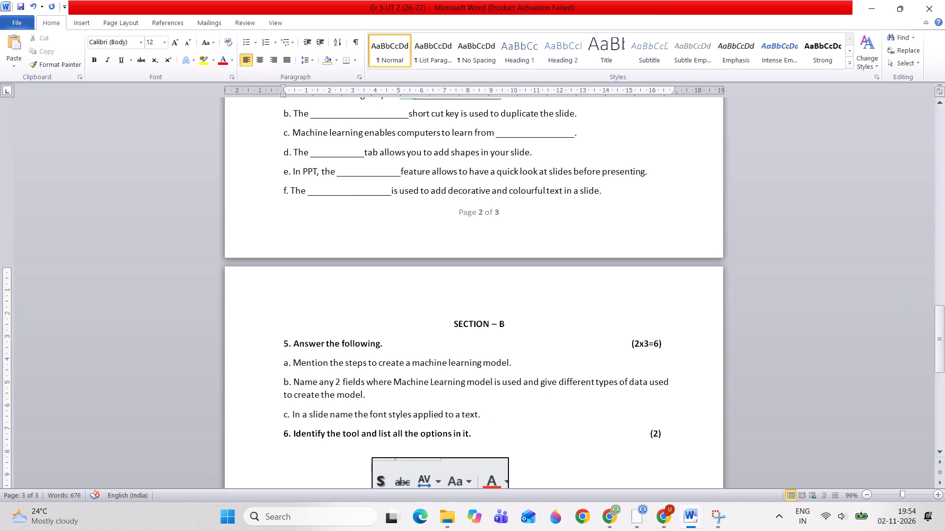
{"action": "key", "text": "shift+w"}
{"action": "type", "text": "hat"}
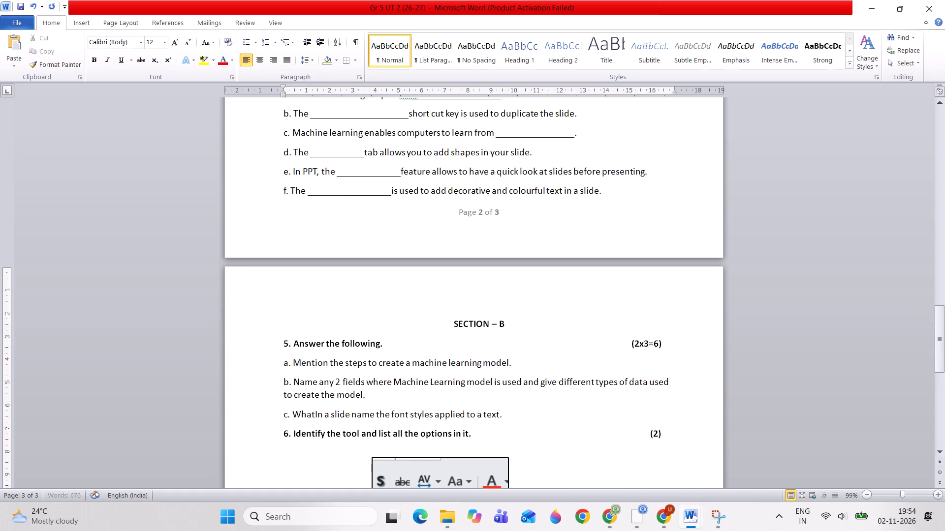
{"action": "key", "text": "space"}
{"action": "type", "text": "are"}
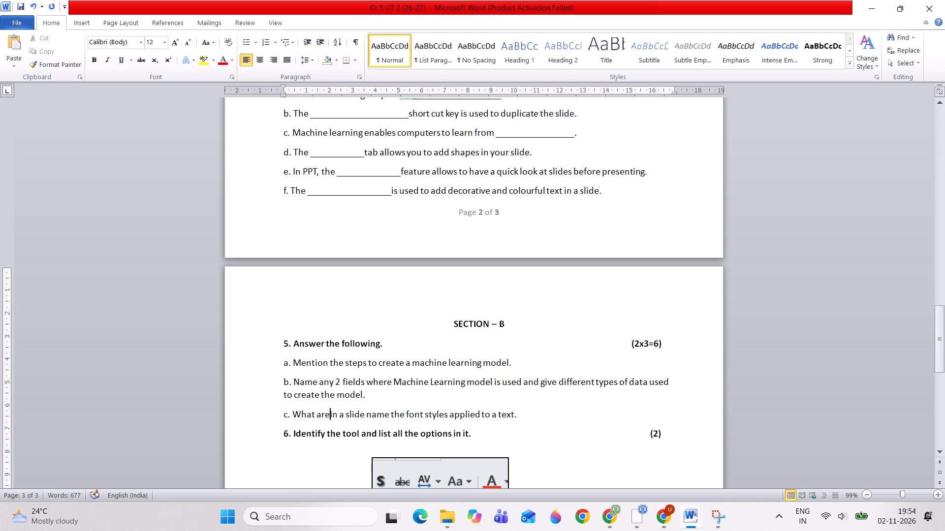
{"action": "key", "text": "BackSpace"}
{"action": "key", "text": "BackSpace"}
{"action": "key", "text": "BackSpace"}
{"action": "key", "text": "BackSpace"}
{"action": "key", "text": "BackSpace"}
{"action": "key", "text": "BackSpace"}
{"action": "key", "text": "BackSpace"}
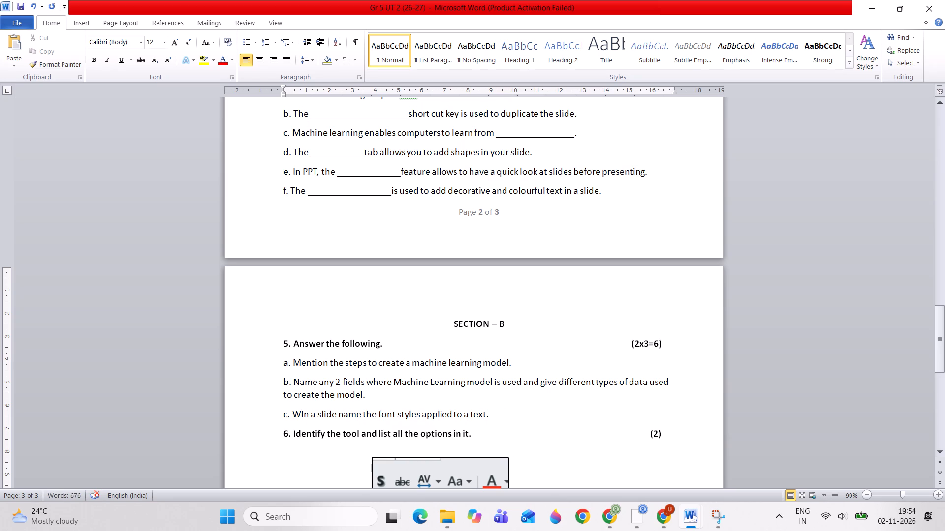
{"action": "type", "text": "hich are the"}
{"action": "key", "text": "Delete"}
{"action": "key", "text": "Delete"}
{"action": "key", "text": "Delete"}
{"action": "key", "text": "Delete"}
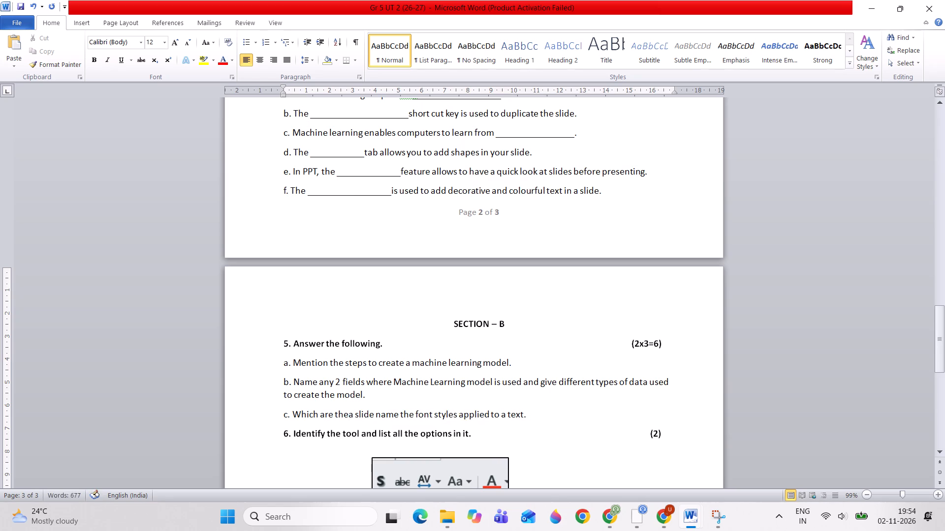
{"action": "key", "text": "Delete"}
{"action": "key", "text": "Delete"}
{"action": "key", "text": "Delete"}
{"action": "key", "text": "Delete"}
{"action": "key", "text": "Delete"}
{"action": "key", "text": "Delete"}
{"action": "key", "text": "Delete"}
{"action": "key", "text": "Delete"}
{"action": "key", "text": "Delete"}
{"action": "key", "text": "Delete"}
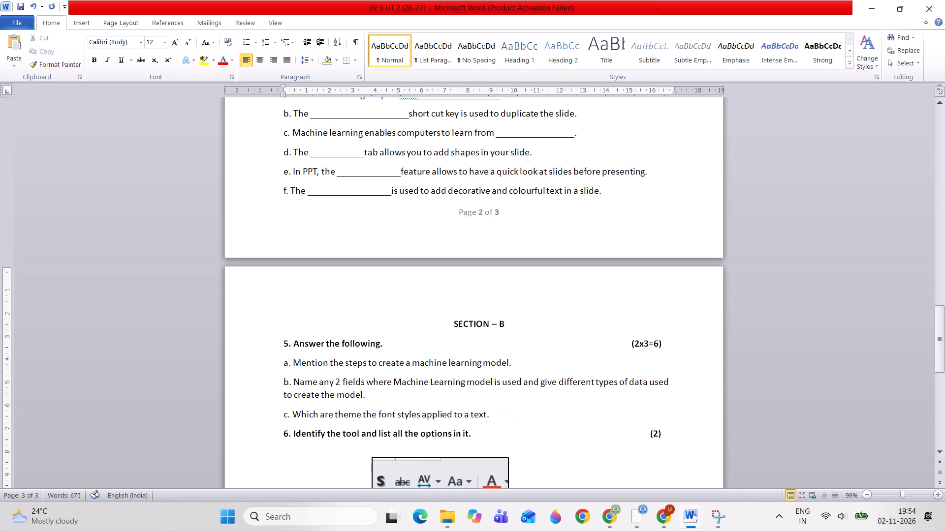
{"action": "key", "text": "Delete"}
{"action": "key", "text": "Delete"}
{"action": "key", "text": "Delete"}
{"action": "key", "text": "Delete"}
{"action": "key", "text": "Delete"}
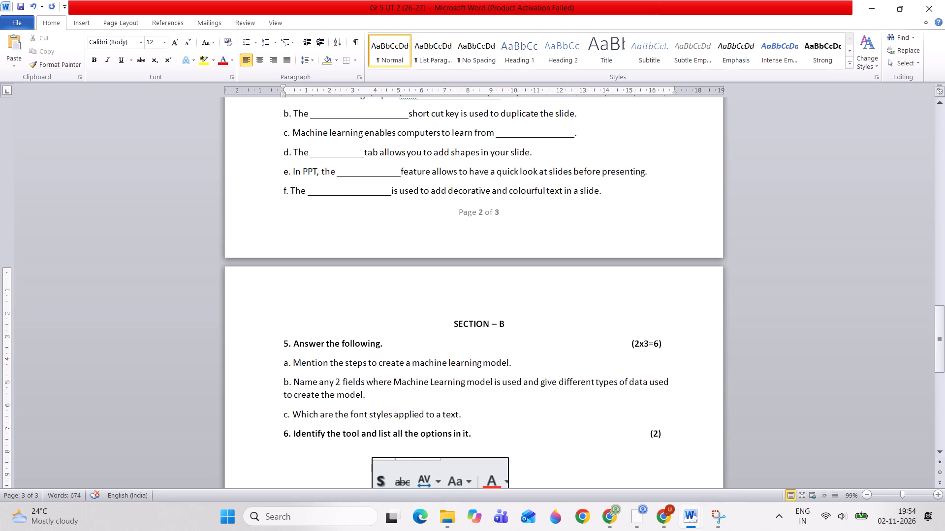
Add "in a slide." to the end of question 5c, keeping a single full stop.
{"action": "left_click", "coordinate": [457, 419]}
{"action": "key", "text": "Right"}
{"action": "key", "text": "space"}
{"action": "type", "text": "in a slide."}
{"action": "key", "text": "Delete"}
Replace the ending "in a slide." of question 5c with a question mark directly after "text".
{"action": "left_click", "coordinate": [294, 414]}
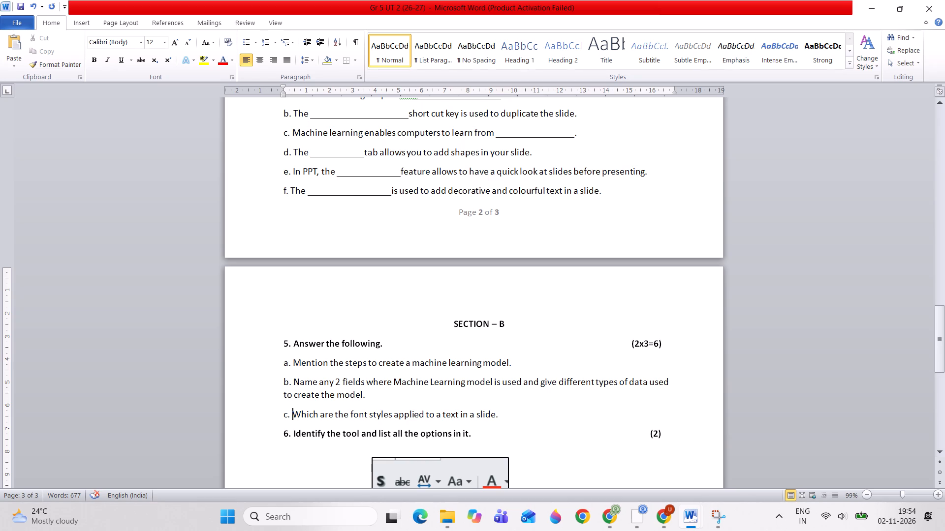
{"action": "left_click", "coordinate": [457, 415]}
{"action": "left_click", "coordinate": [458, 415]}
{"action": "key", "text": "shift+question"}
{"action": "key", "text": "Delete"}
{"action": "key", "text": "Delete"}
{"action": "key", "text": "Delete"}
{"action": "key", "text": "Delete"}
{"action": "key", "text": "Delete"}
{"action": "key", "text": "Delete"}
{"action": "key", "text": "Delete"}
{"action": "key", "text": "Delete"}
{"action": "key", "text": "Delete"}
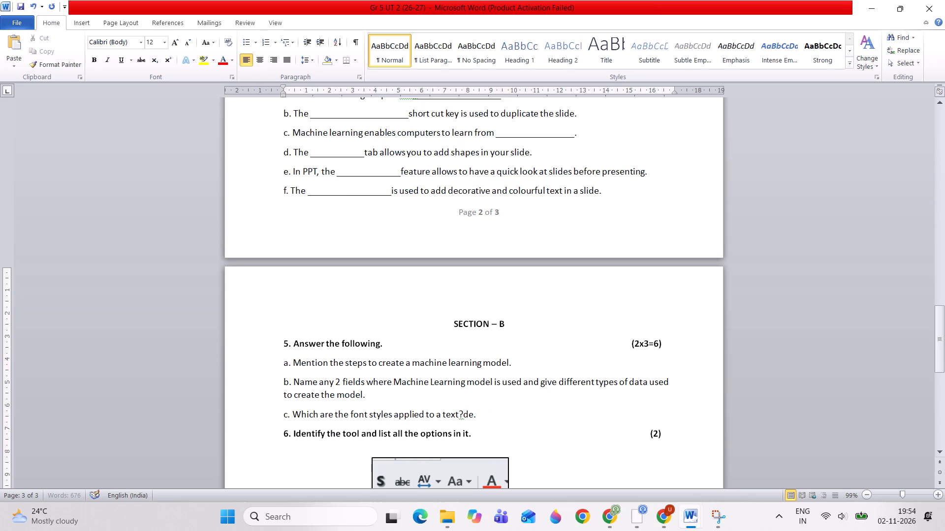
{"action": "key", "text": "Delete"}
{"action": "key", "text": "Delete"}
{"action": "key", "text": "Delete"}
Reword the opening of question 5c from "Which are the" to "List the".
{"action": "left_click", "coordinate": [293, 413]}
{"action": "type", "text": "Li"}
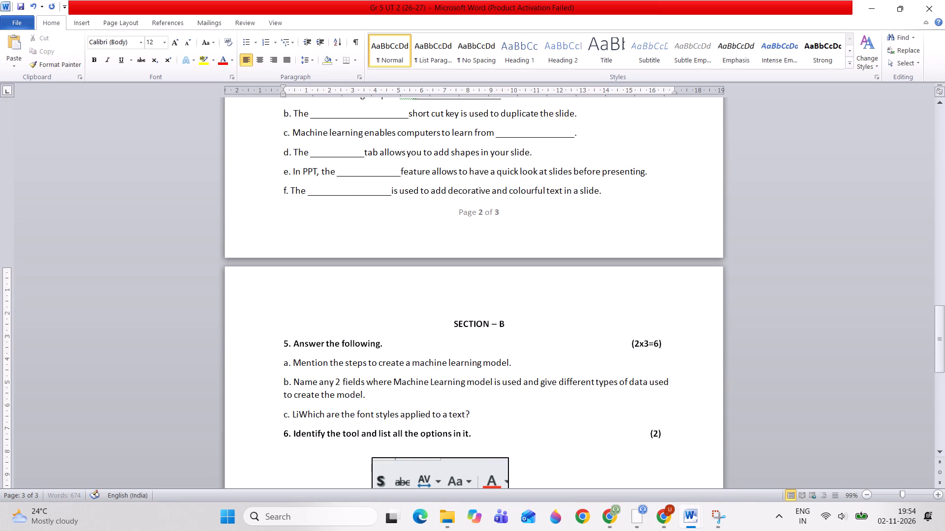
{"action": "type", "text": "st the"}
{"action": "key", "text": "Delete"}
{"action": "key", "text": "Delete"}
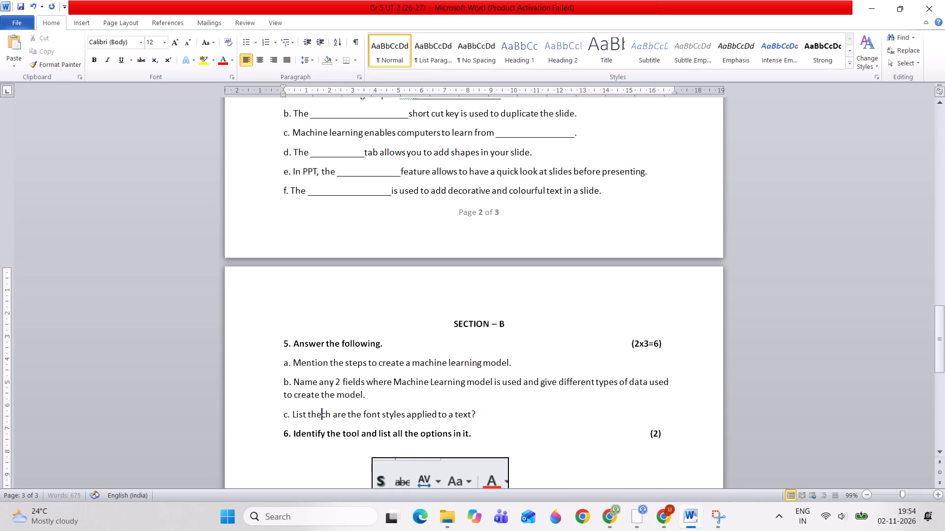
{"action": "key", "text": "Delete"}
{"action": "key", "text": "Delete"}
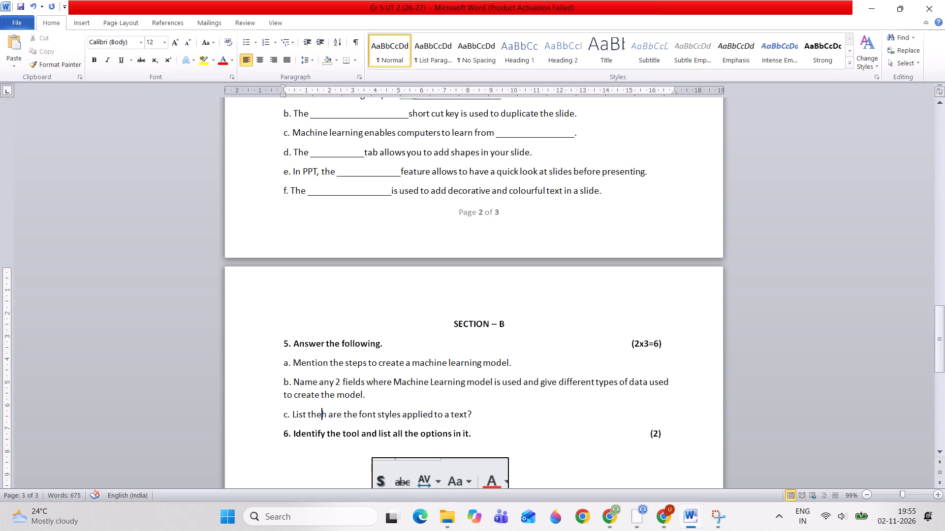
{"action": "key", "text": "Delete"}
{"action": "key", "text": "Delete"}
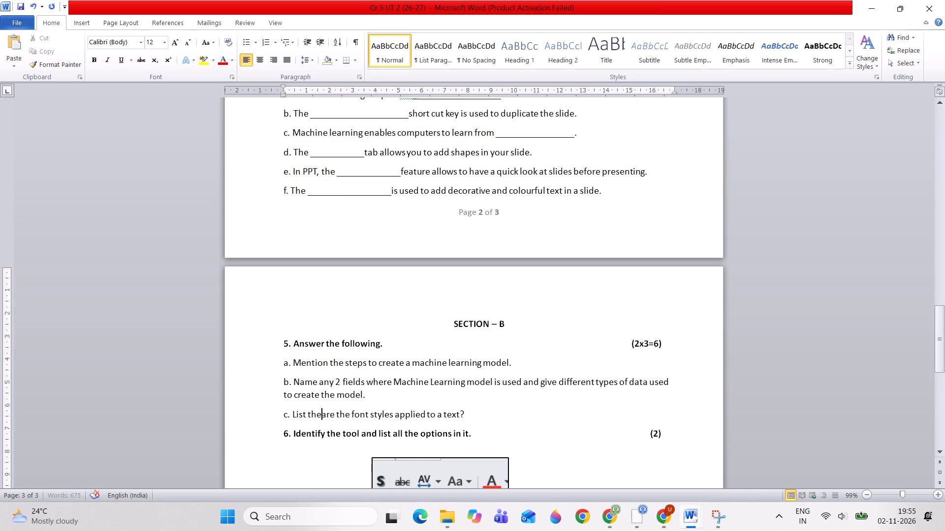
{"action": "key", "text": "Delete"}
{"action": "key", "text": "Delete"}
{"action": "key", "text": "Delete"}
{"action": "key", "text": "Delete"}
{"action": "key", "text": "Delete"}
{"action": "key", "text": "Delete"}
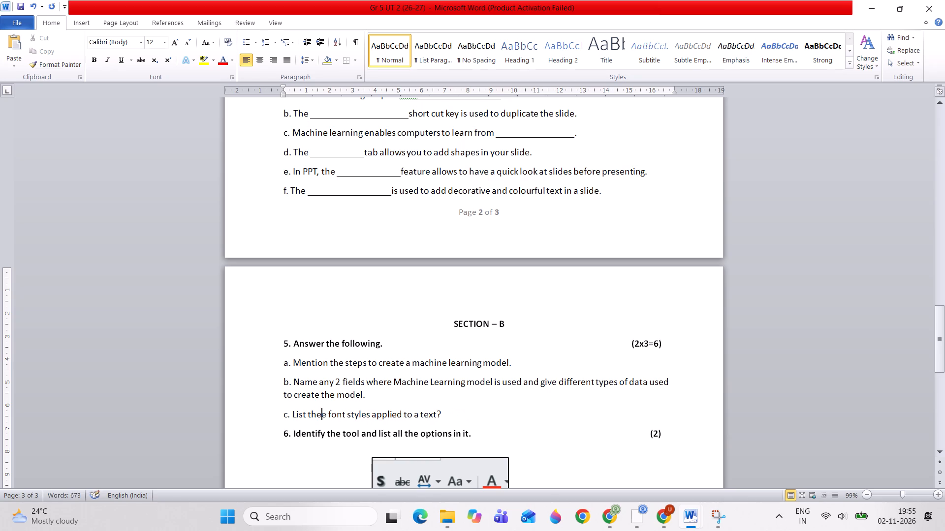
{"action": "key", "text": "Delete"}
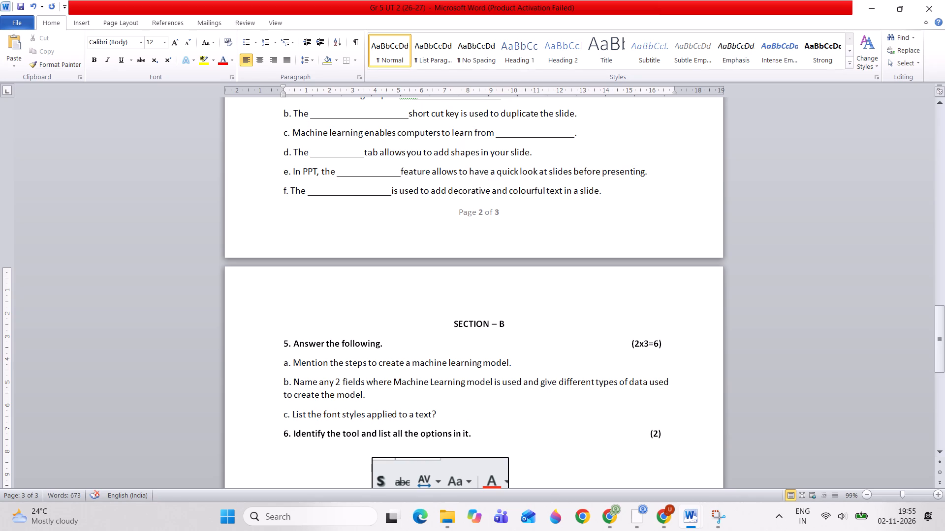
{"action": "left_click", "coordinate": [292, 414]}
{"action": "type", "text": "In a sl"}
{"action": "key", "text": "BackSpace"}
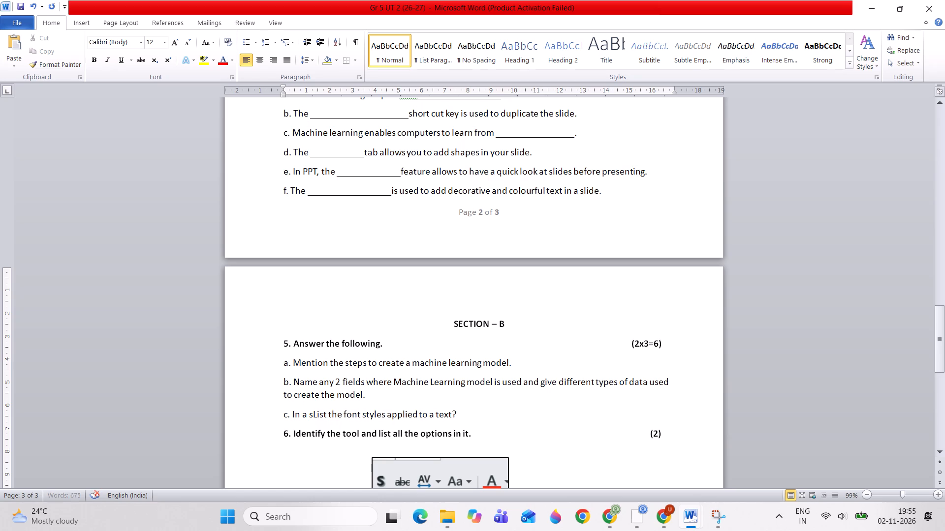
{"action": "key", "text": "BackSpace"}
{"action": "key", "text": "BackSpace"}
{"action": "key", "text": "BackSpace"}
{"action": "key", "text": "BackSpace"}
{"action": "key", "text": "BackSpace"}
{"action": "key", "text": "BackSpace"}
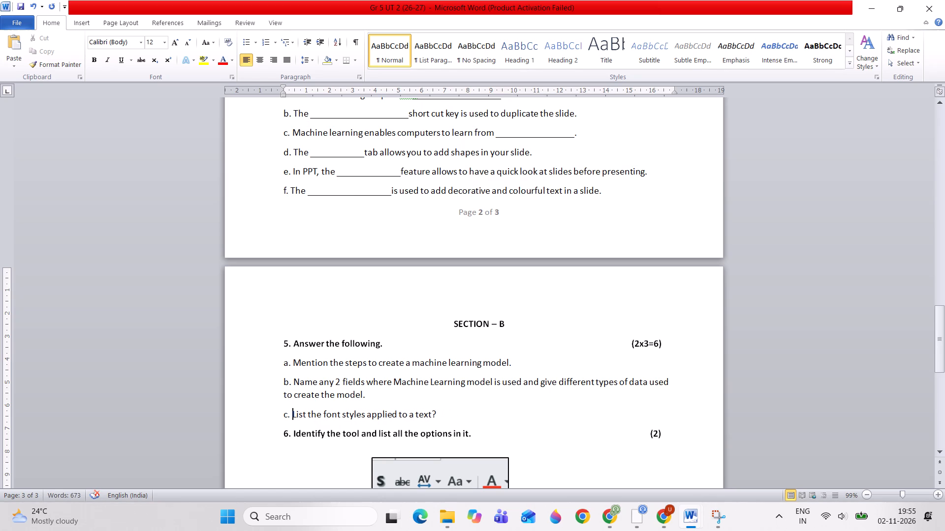
Insert a space and the letter "i" before the question mark of question 5c.
{"action": "left_click", "coordinate": [432, 416]}
{"action": "key", "text": "space"}
{"action": "type", "text": "i"}
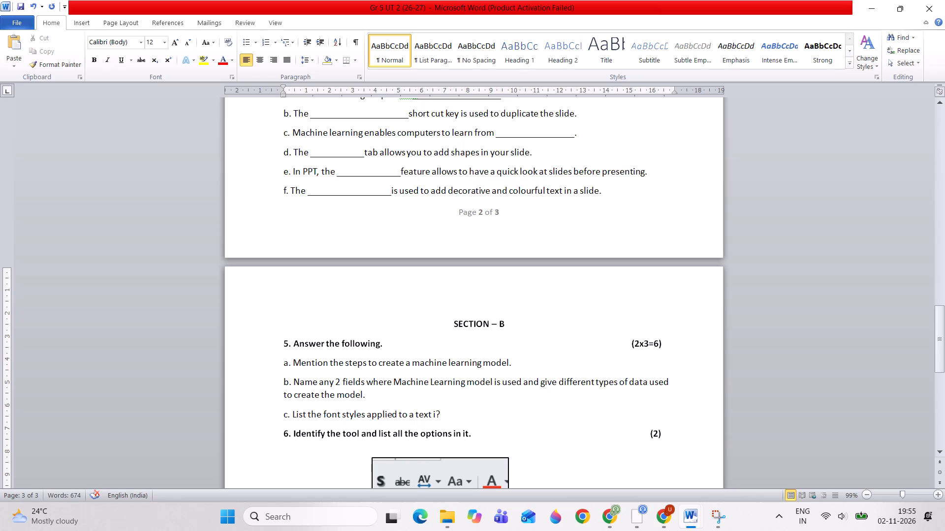
Begin question 5c with "In a Presentation," and change the following word "List" to lowercase "list".
{"action": "left_click", "coordinate": [290, 417]}
{"action": "key", "text": "Right"}
{"action": "type", "text": "In a"}
{"action": "key", "text": "space"}
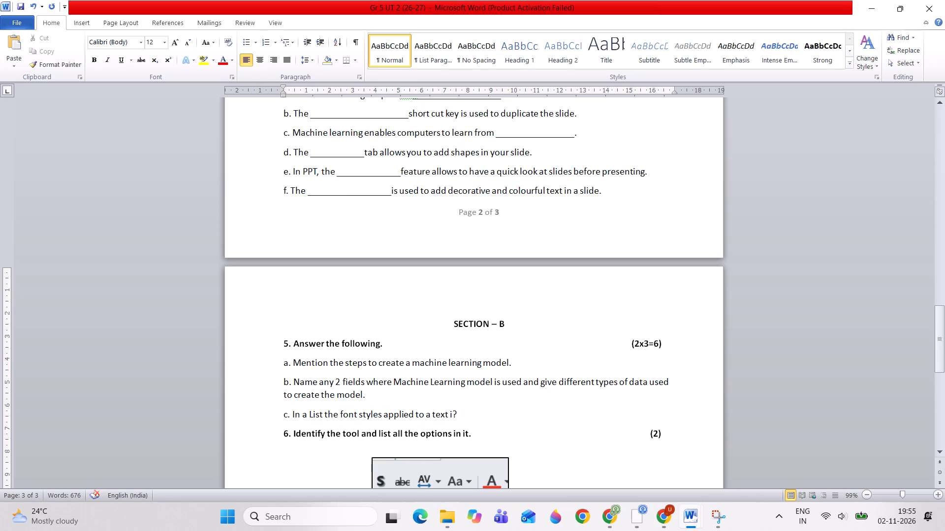
{"action": "key", "text": "shift+p"}
{"action": "type", "text": "resentation"}
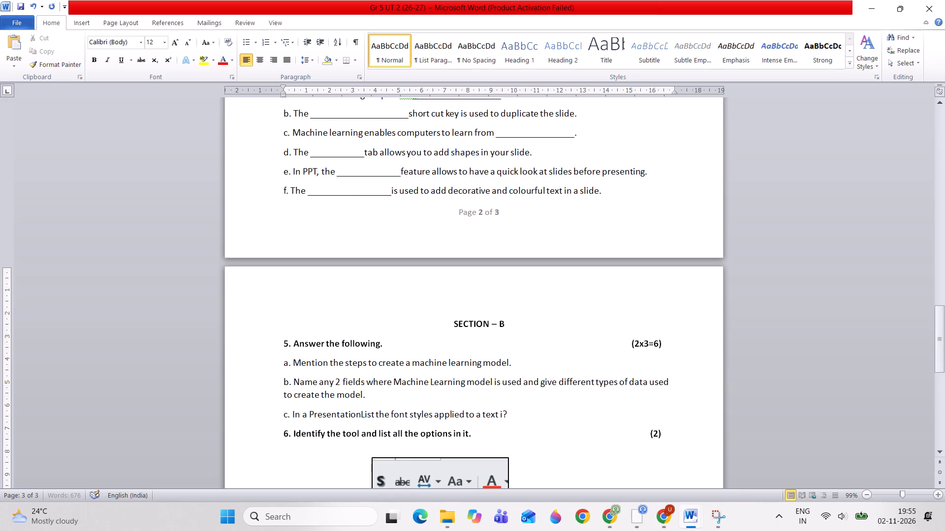
{"action": "key", "text": "space"}
{"action": "key", "text": "BackSpace"}
{"action": "type", "text": ", l"}
{"action": "key", "text": "Delete"}
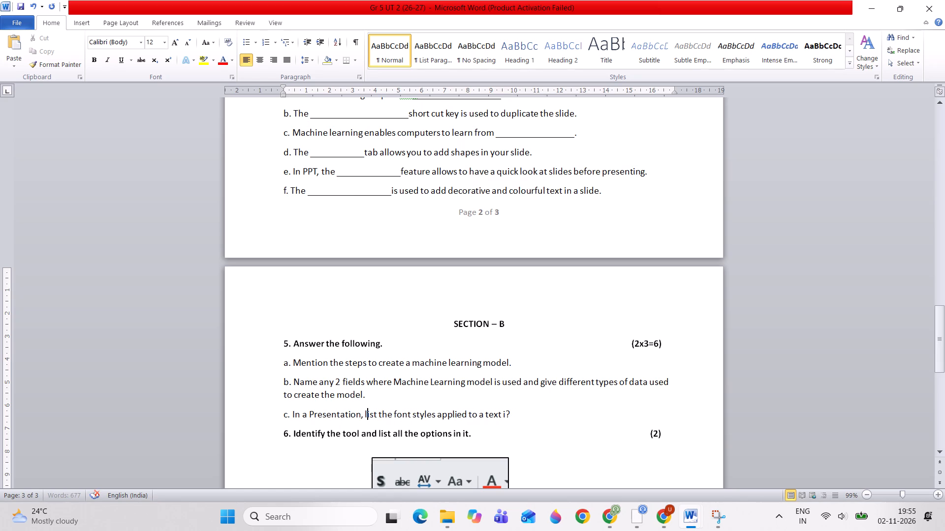
Delete the stray letter "i" before the question mark at the end of question 5c.
{"action": "left_click", "coordinate": [504, 411]}
{"action": "key", "text": "Delete"}
In the General Instructions on page 1, set Section B to 13 Marks and Section A to 17 Marks.
{"action": "left_click_drag", "start_coordinate": [944, 353], "coordinate": [944, 362]}
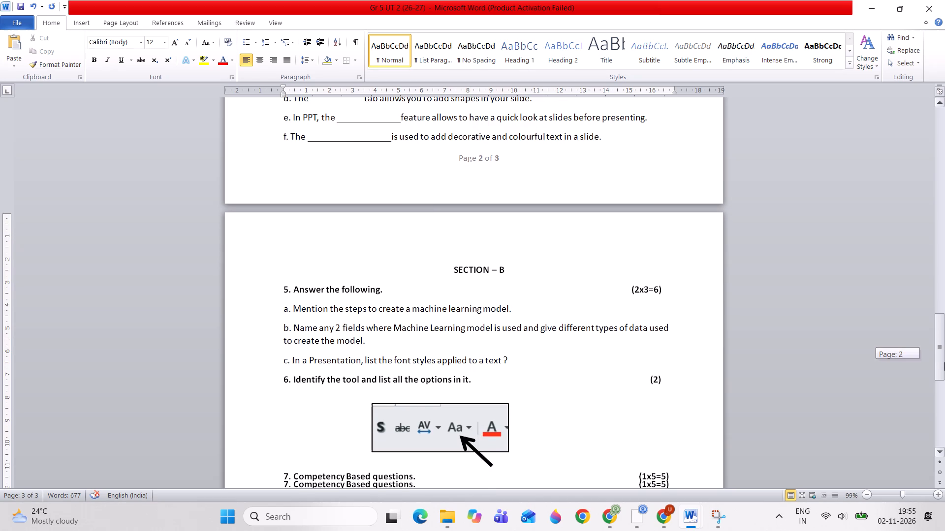
{"action": "left_click_drag", "start_coordinate": [944, 362], "coordinate": [943, 373]}
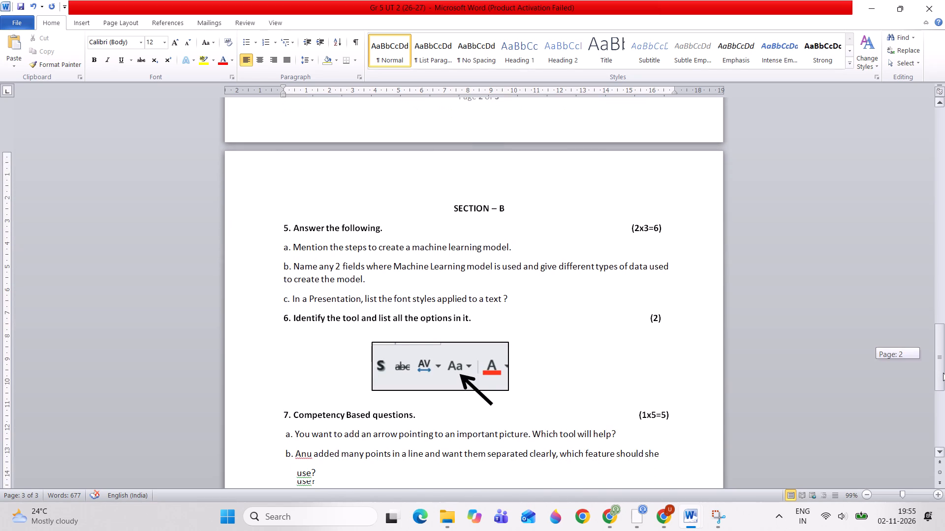
{"action": "left_click_drag", "start_coordinate": [943, 373], "coordinate": [940, 389]}
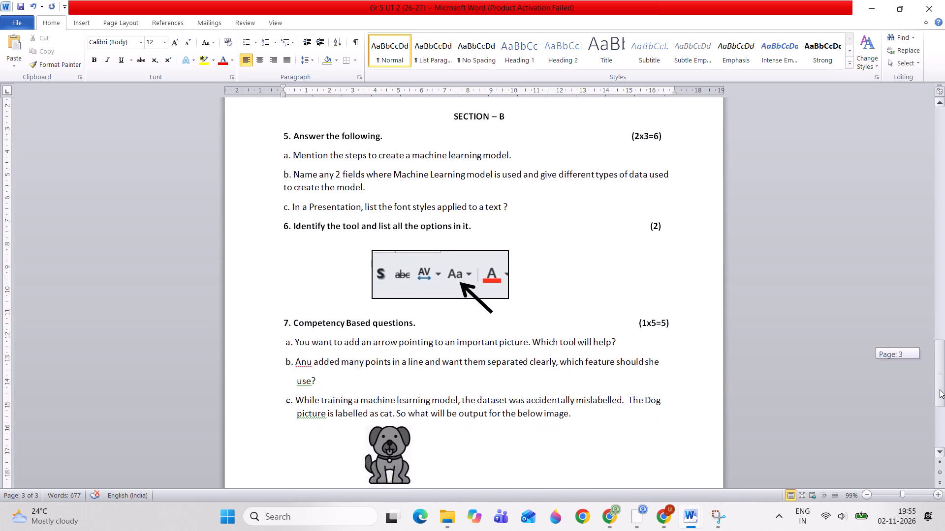
{"action": "left_click_drag", "start_coordinate": [940, 389], "coordinate": [926, 250]}
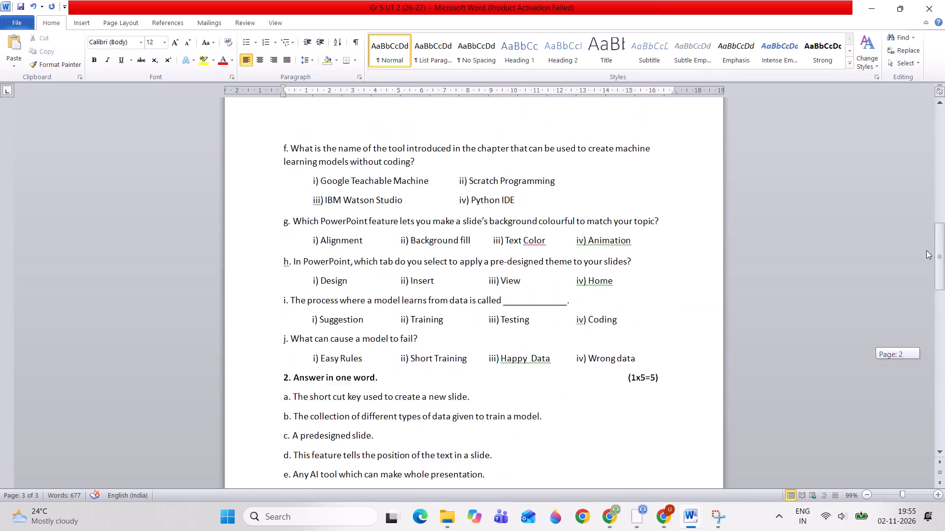
{"action": "left_click_drag", "start_coordinate": [926, 250], "coordinate": [911, 148]}
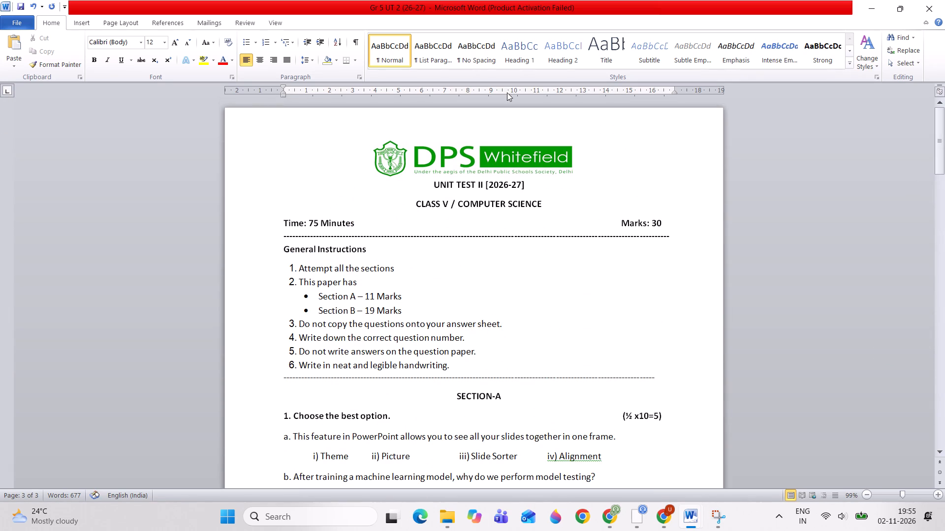
{"action": "left_click", "coordinate": [370, 312]}
{"action": "key", "text": "Delete"}
{"action": "key", "text": "3"}
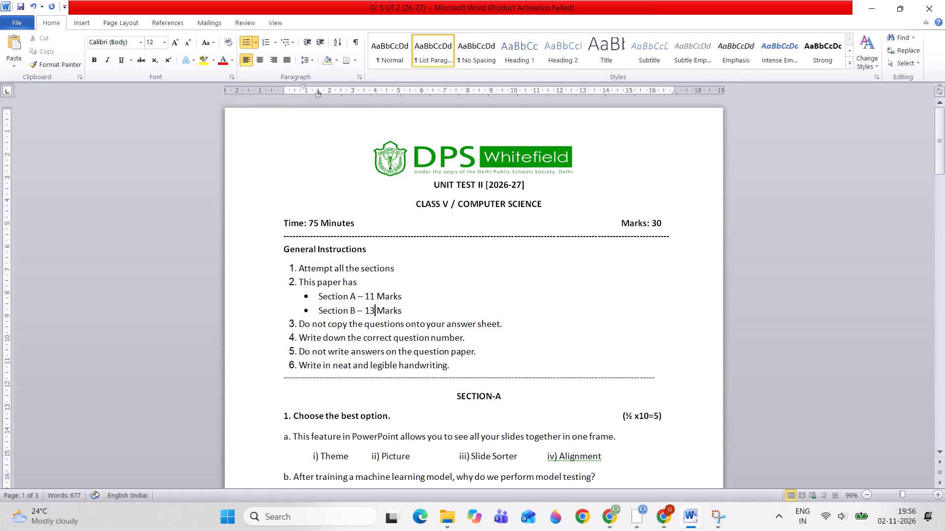
{"action": "left_click", "coordinate": [372, 297]}
{"action": "key", "text": "BackSpace"}
{"action": "key", "text": "7"}
Review the paper from Section A through Section B, checking the questions and the marks allotted to each.
{"action": "left_click_drag", "start_coordinate": [943, 148], "coordinate": [944, 164]}
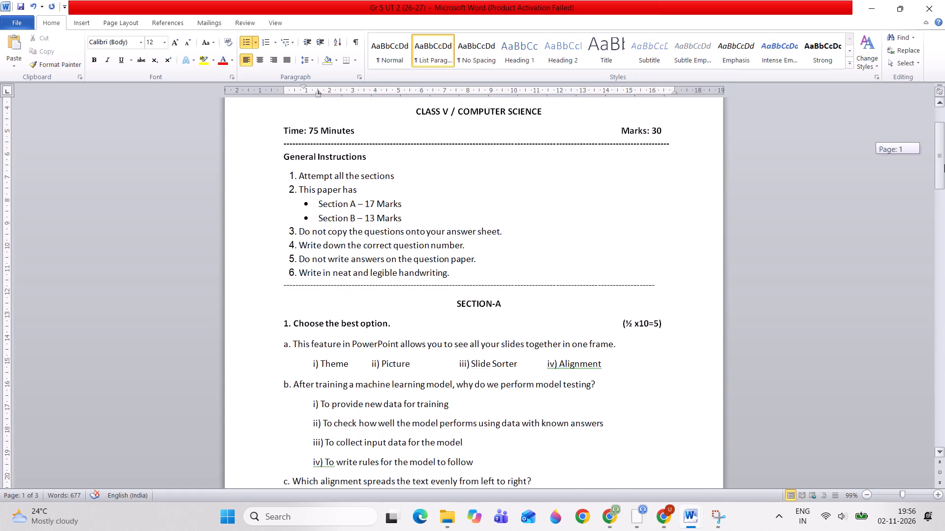
{"action": "left_click_drag", "start_coordinate": [944, 164], "coordinate": [928, 269]}
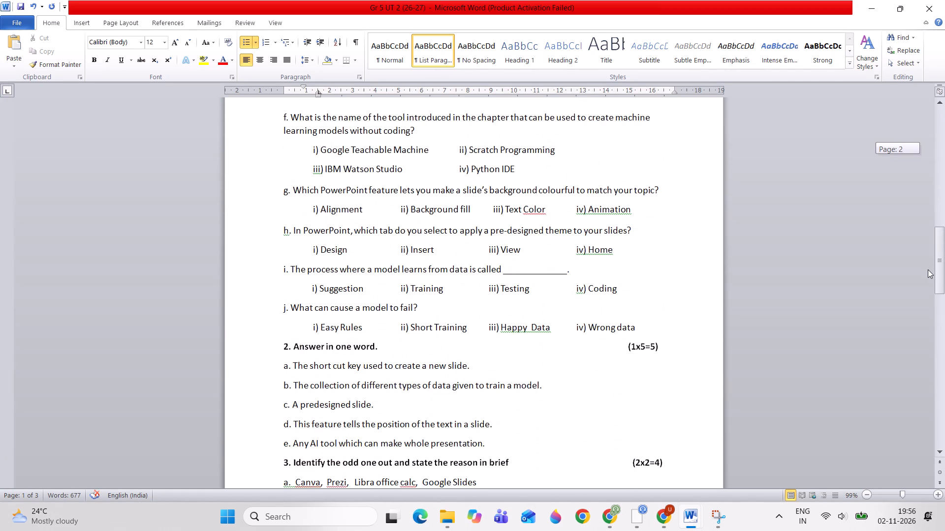
{"action": "left_click_drag", "start_coordinate": [928, 269], "coordinate": [918, 324]}
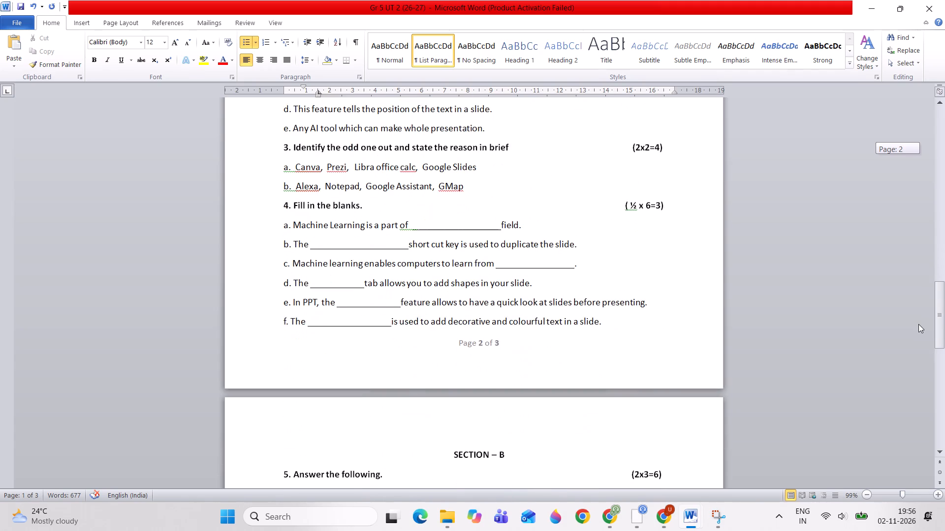
{"action": "left_click_drag", "start_coordinate": [918, 324], "coordinate": [912, 343]}
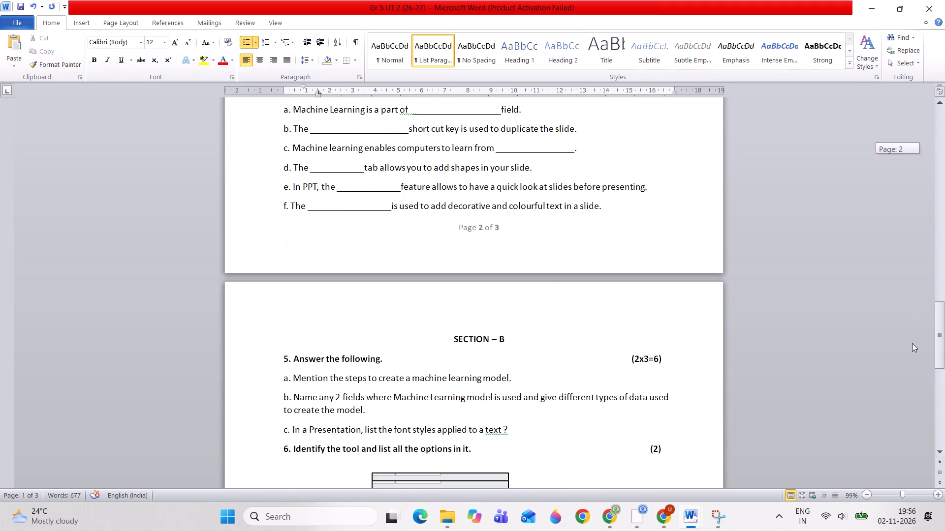
{"action": "left_click_drag", "start_coordinate": [912, 343], "coordinate": [907, 385]}
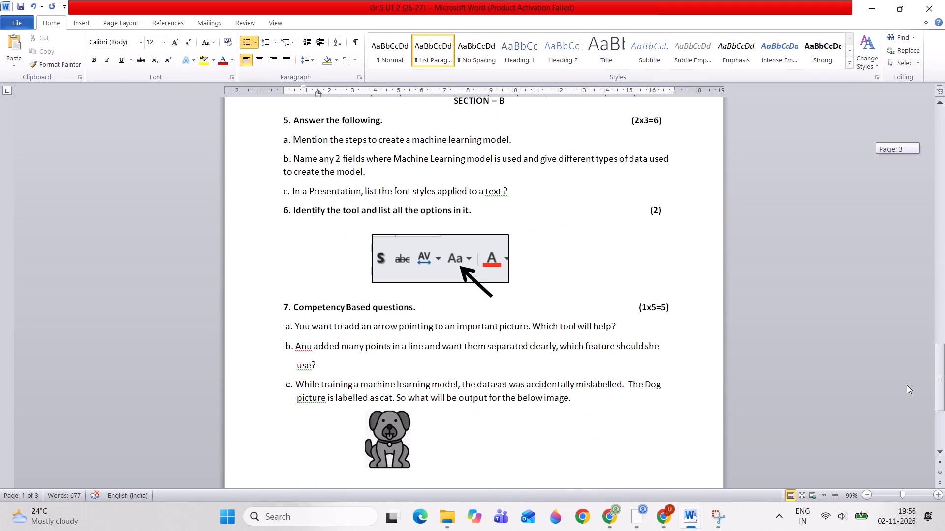
{"action": "left_click_drag", "start_coordinate": [907, 385], "coordinate": [881, 202]}
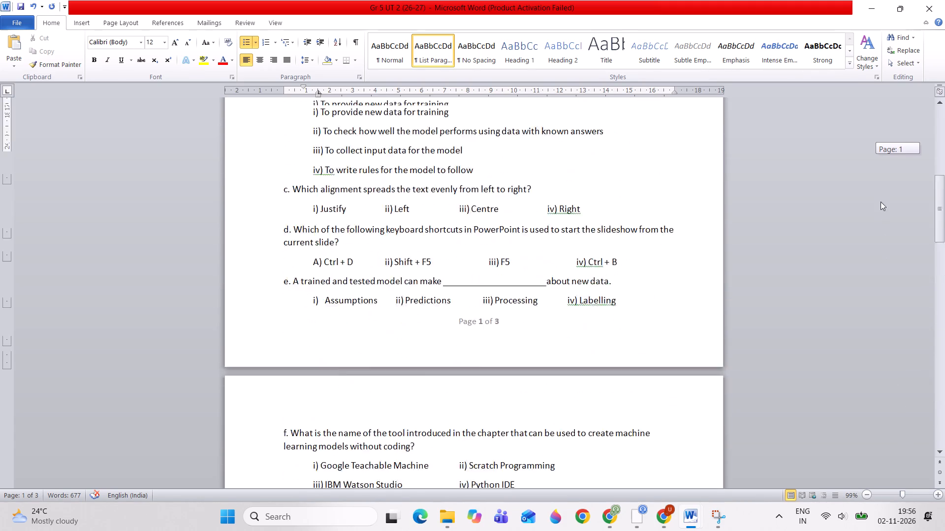
{"action": "left_click_drag", "start_coordinate": [881, 202], "coordinate": [870, 98]}
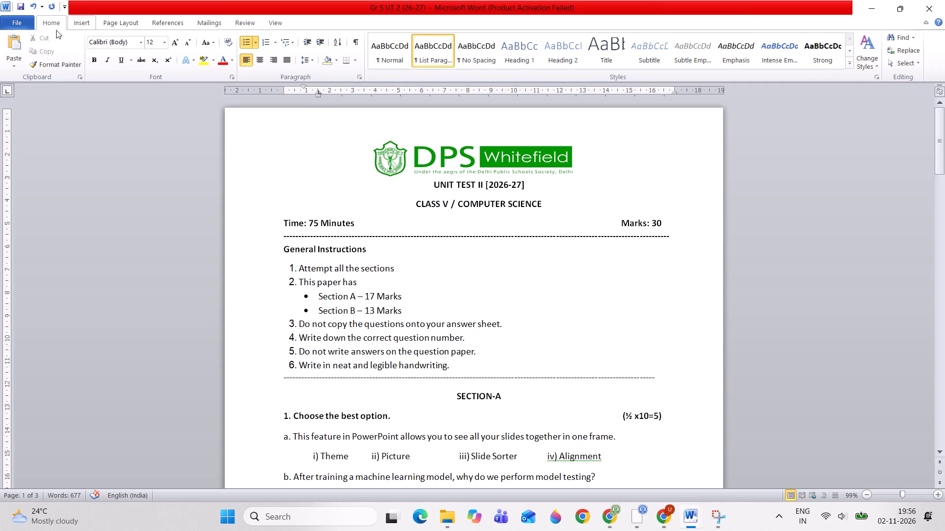
Save the revised test paper document.
{"action": "left_click", "coordinate": [21, 4]}
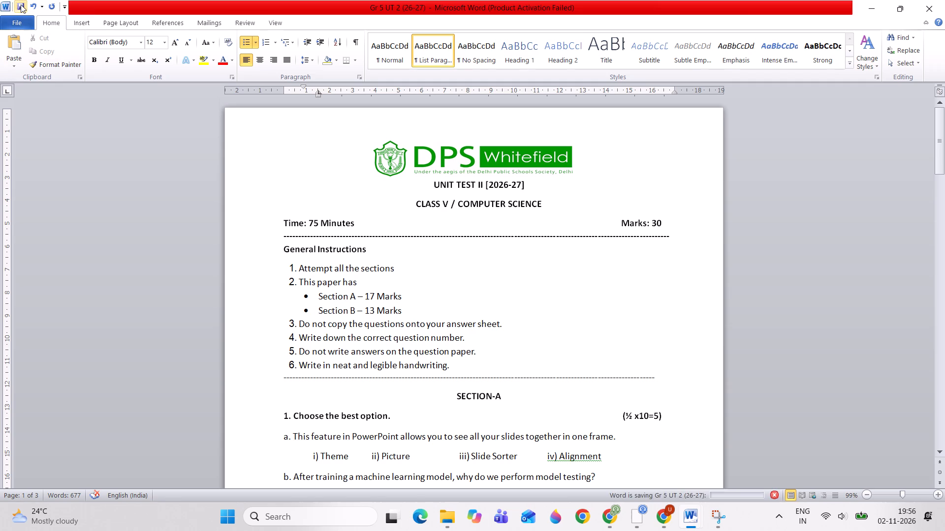
{"action": "left_click", "coordinate": [21, 4]}
{"action": "left_click", "coordinate": [21, 4]}
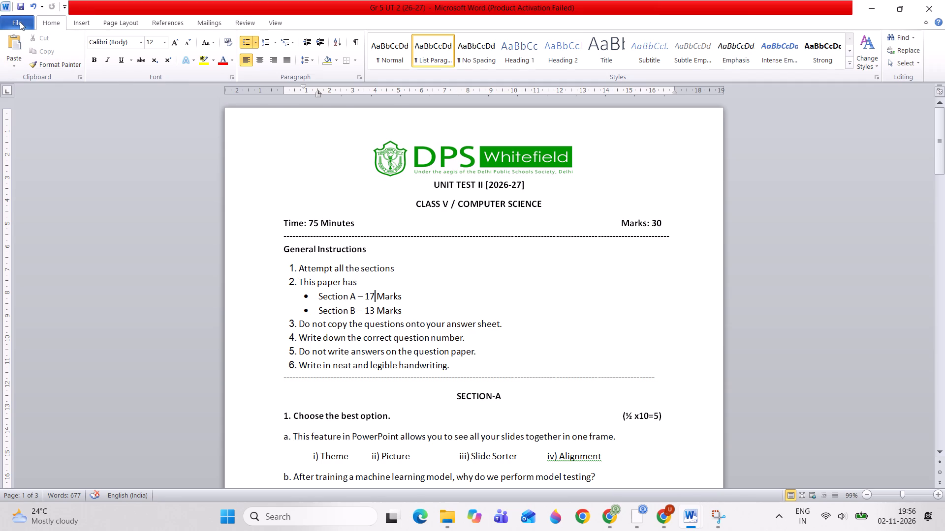
Save a PDF copy of the test paper as "Gr 5 UT 2 (26-27)" in the 26-27 folder.
{"action": "left_click", "coordinate": [20, 22]}
{"action": "left_click", "coordinate": [23, 55]}
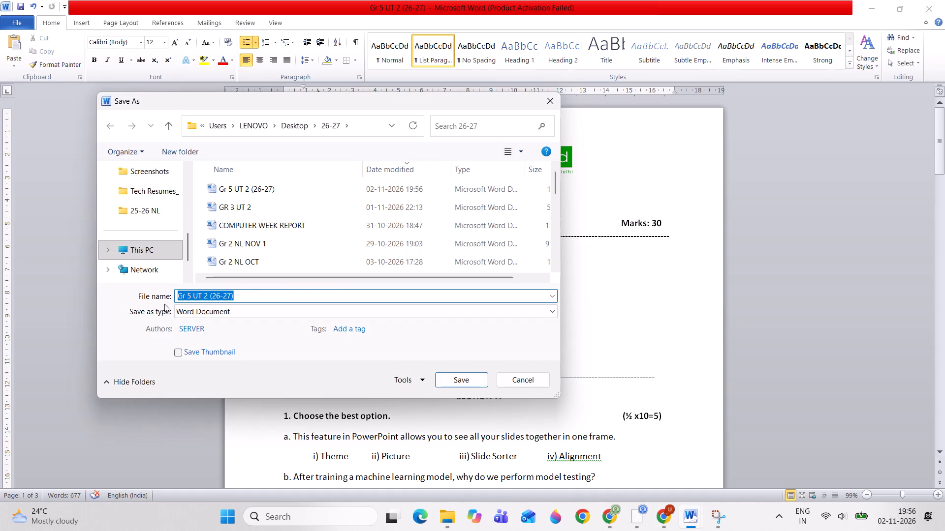
{"action": "left_click", "coordinate": [207, 311]}
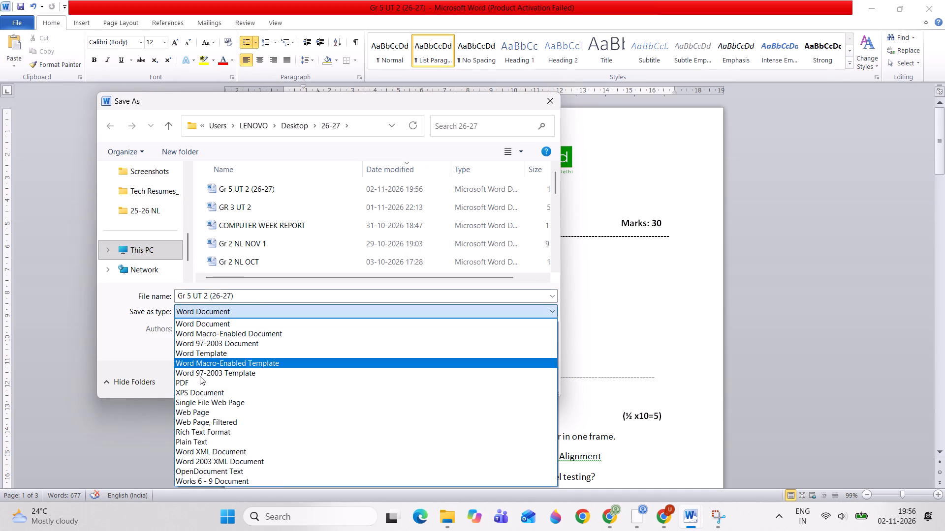
{"action": "left_click", "coordinate": [197, 385]}
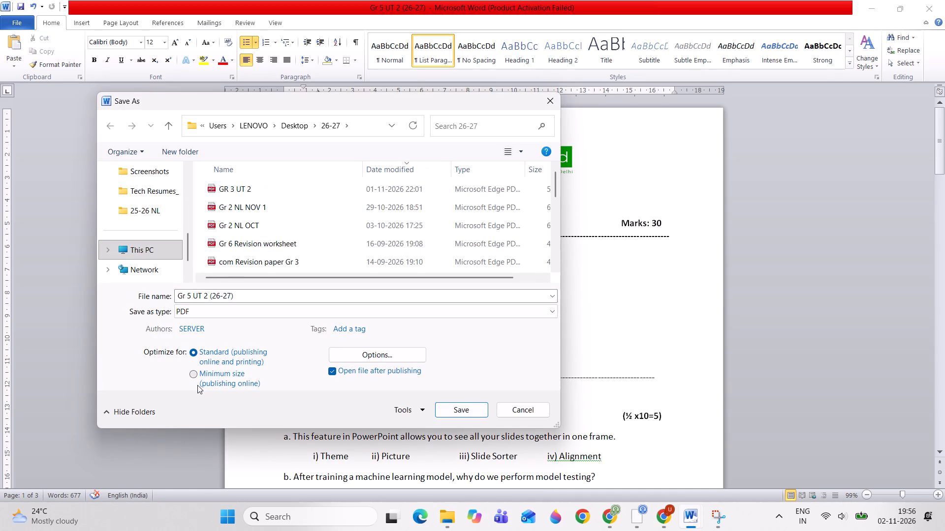
{"action": "left_click", "coordinate": [463, 411]}
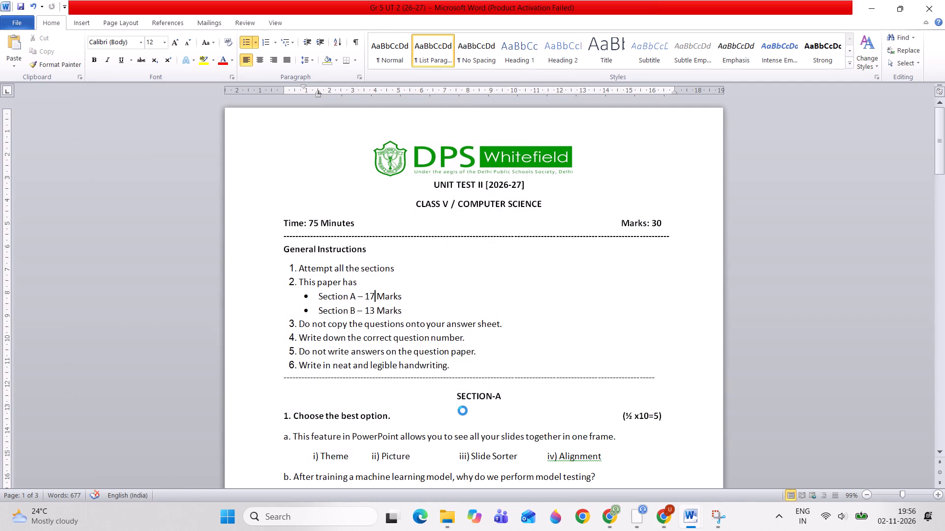
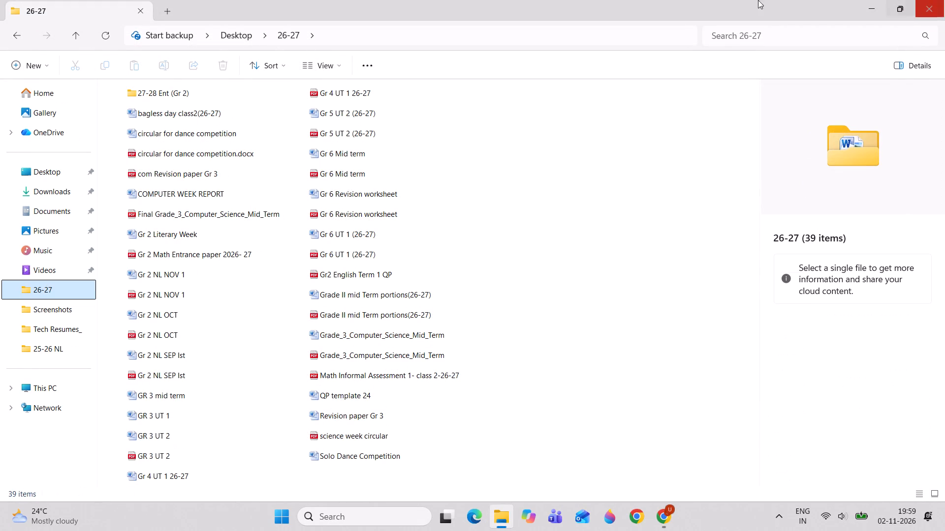
Permanently delete the "worksheet (1)" Word document from the Downloads folder and close the file window.
{"action": "left_click", "coordinate": [58, 193]}
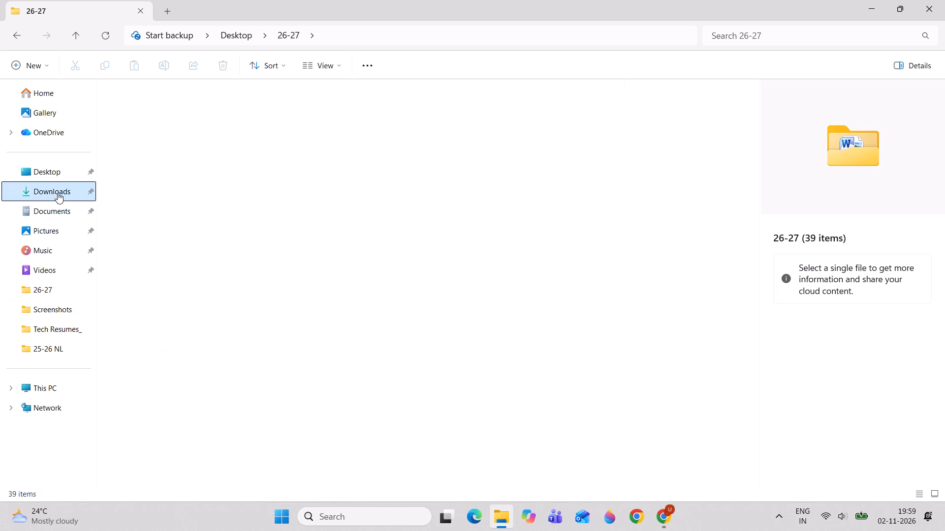
{"action": "left_click", "coordinate": [153, 124]}
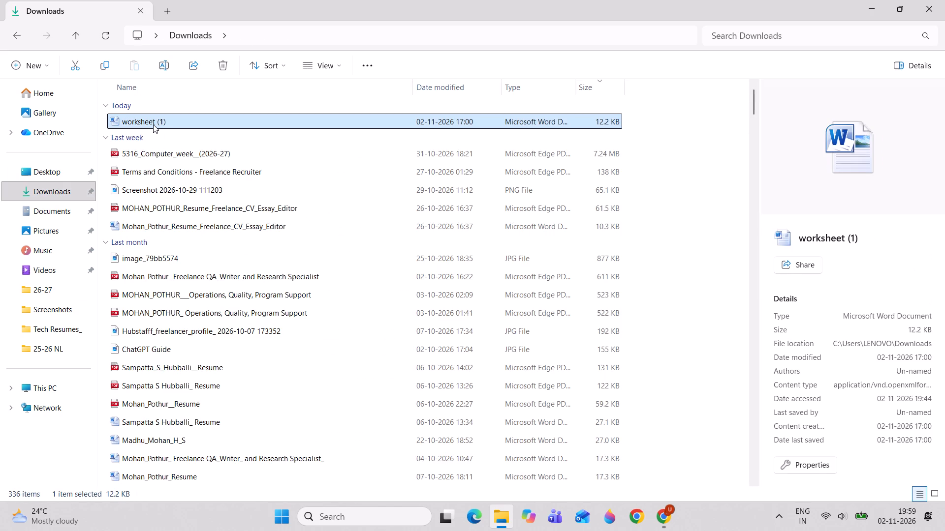
{"action": "key", "text": "shift+Delete"}
{"action": "key", "text": "Return"}
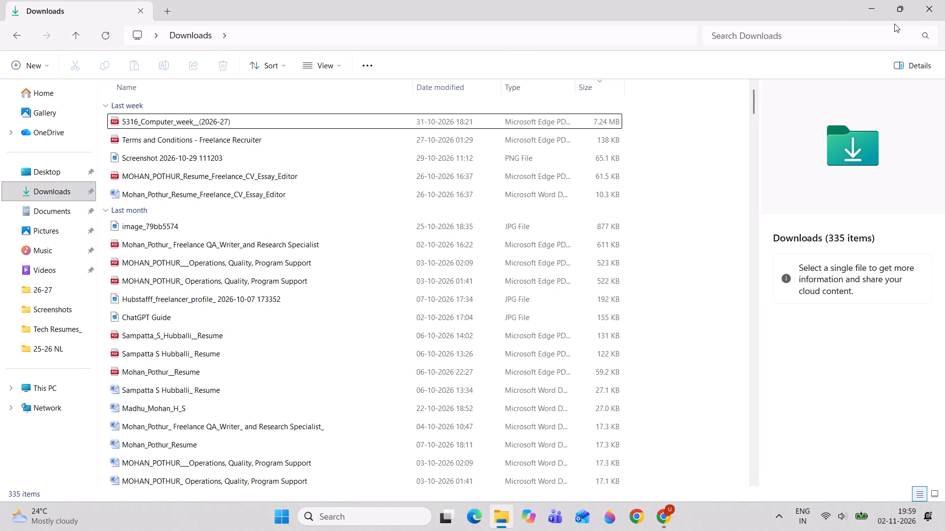
{"action": "left_click", "coordinate": [926, 12]}
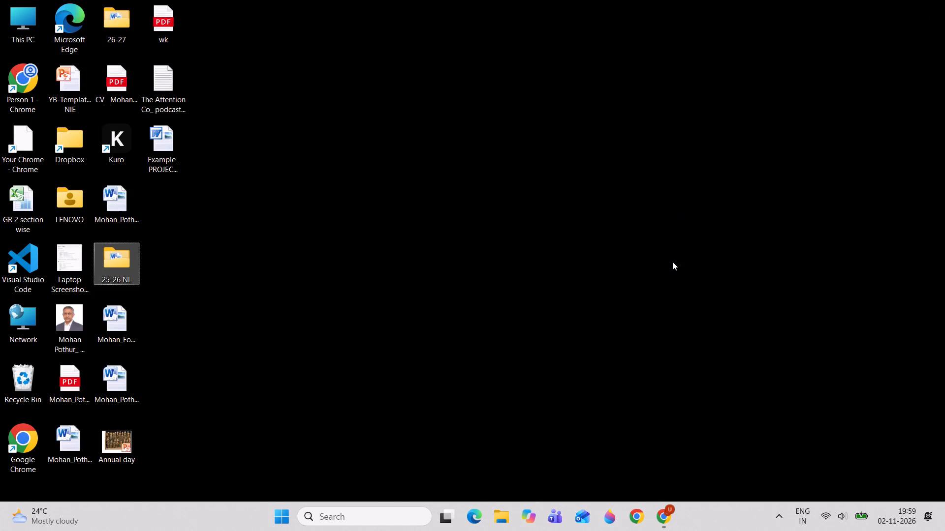